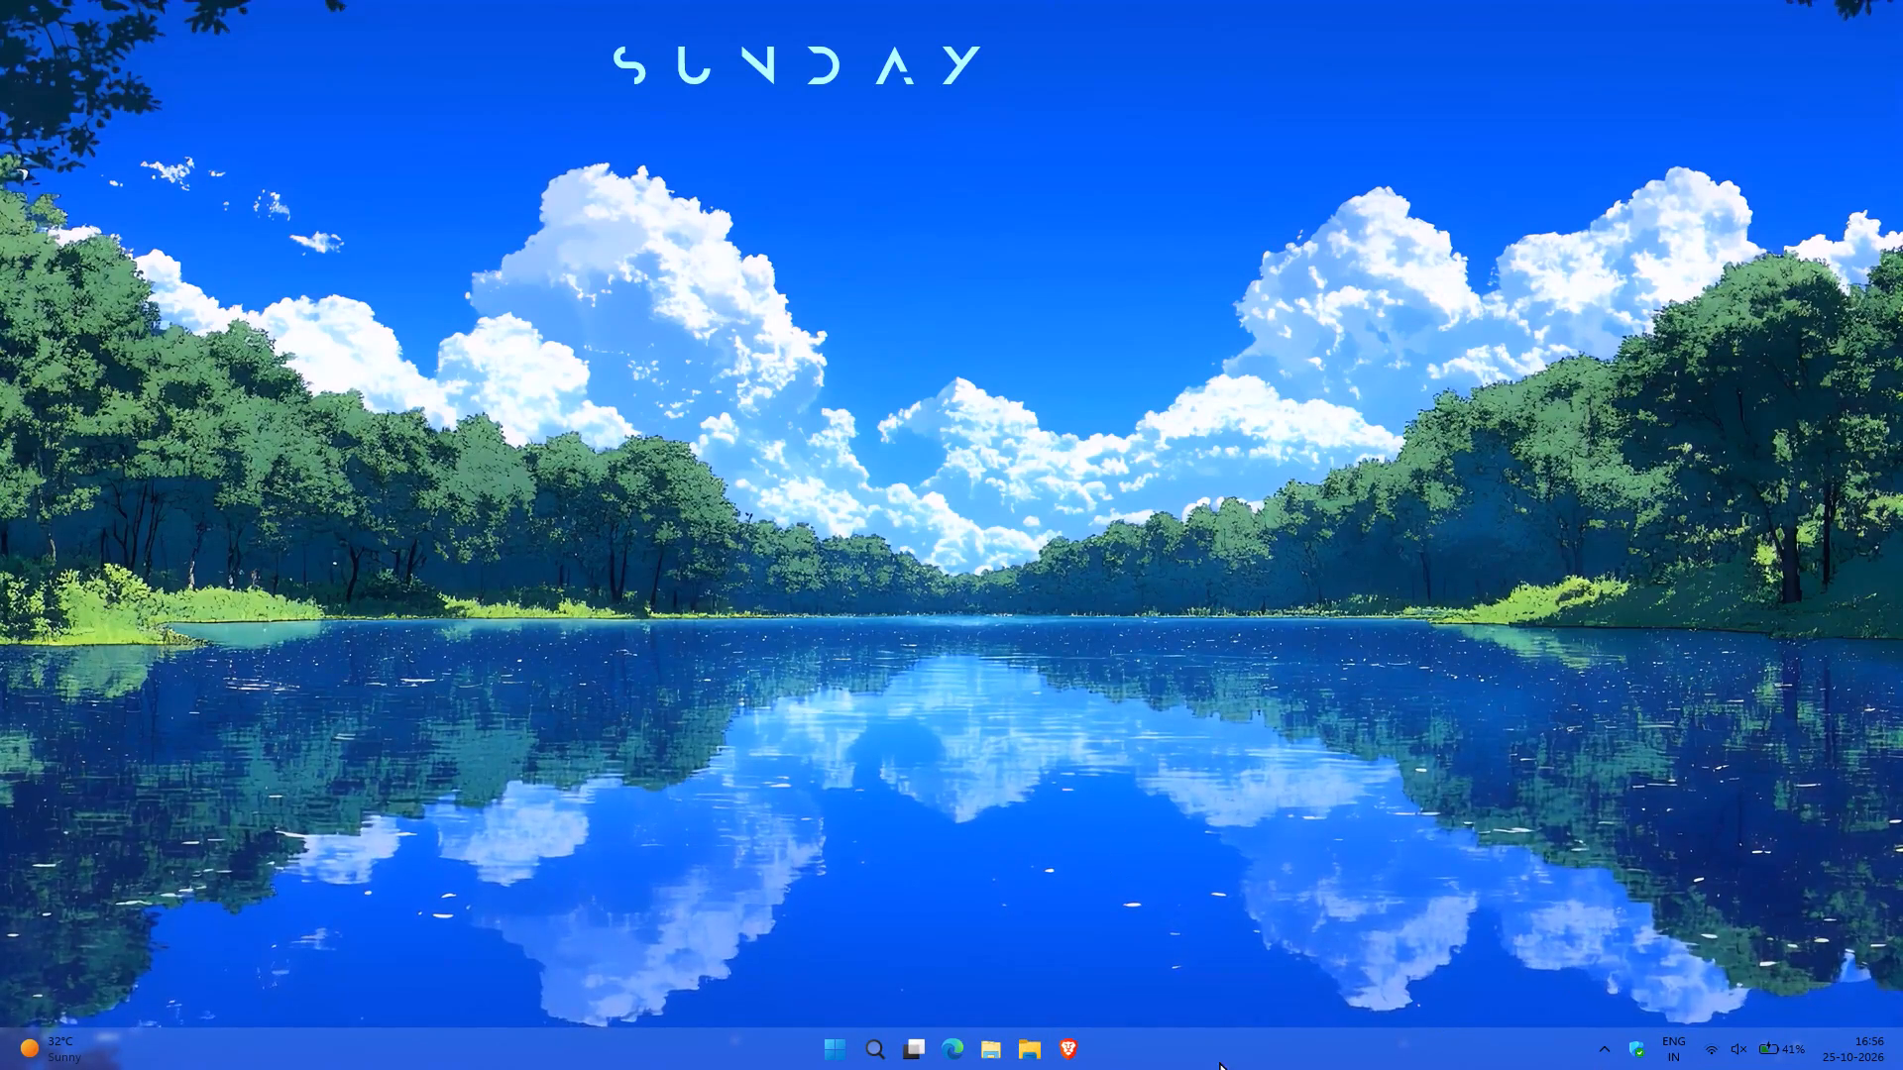
left_click(1078, 1068)
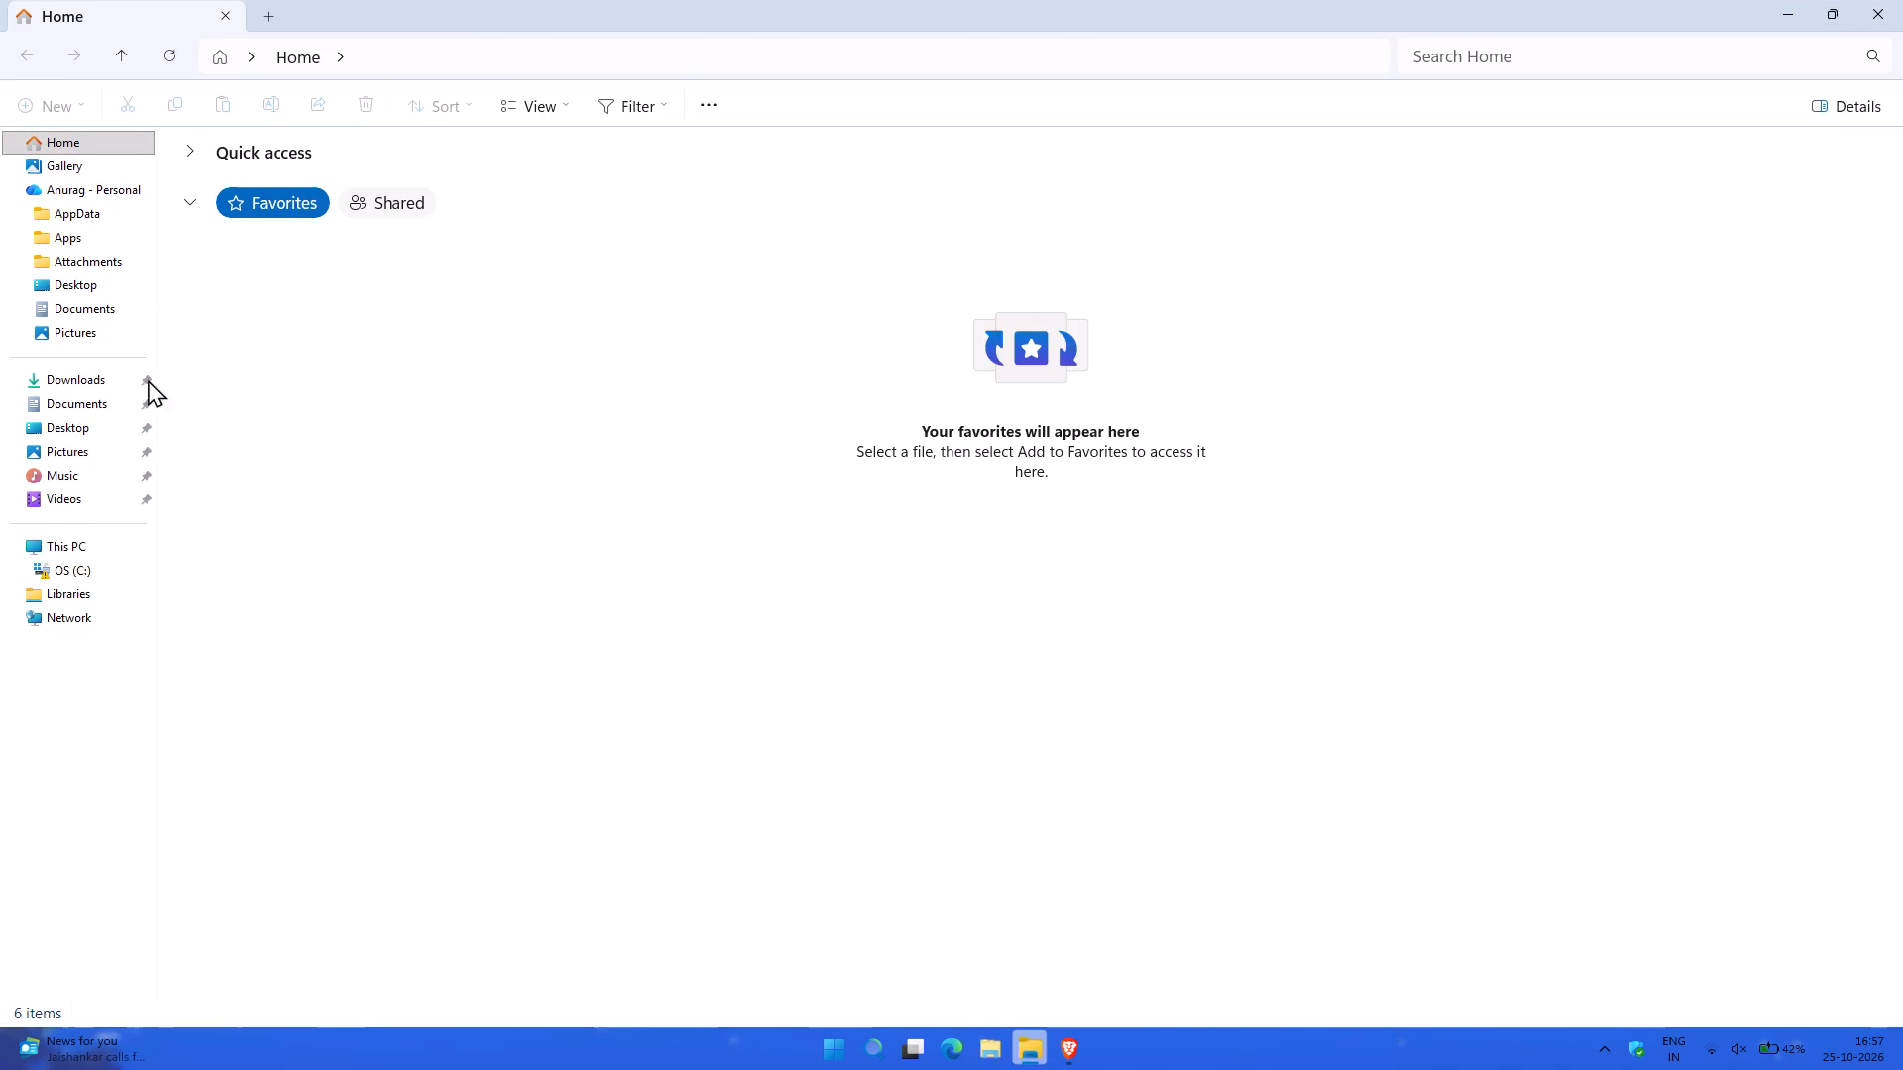
left_click(95, 382)
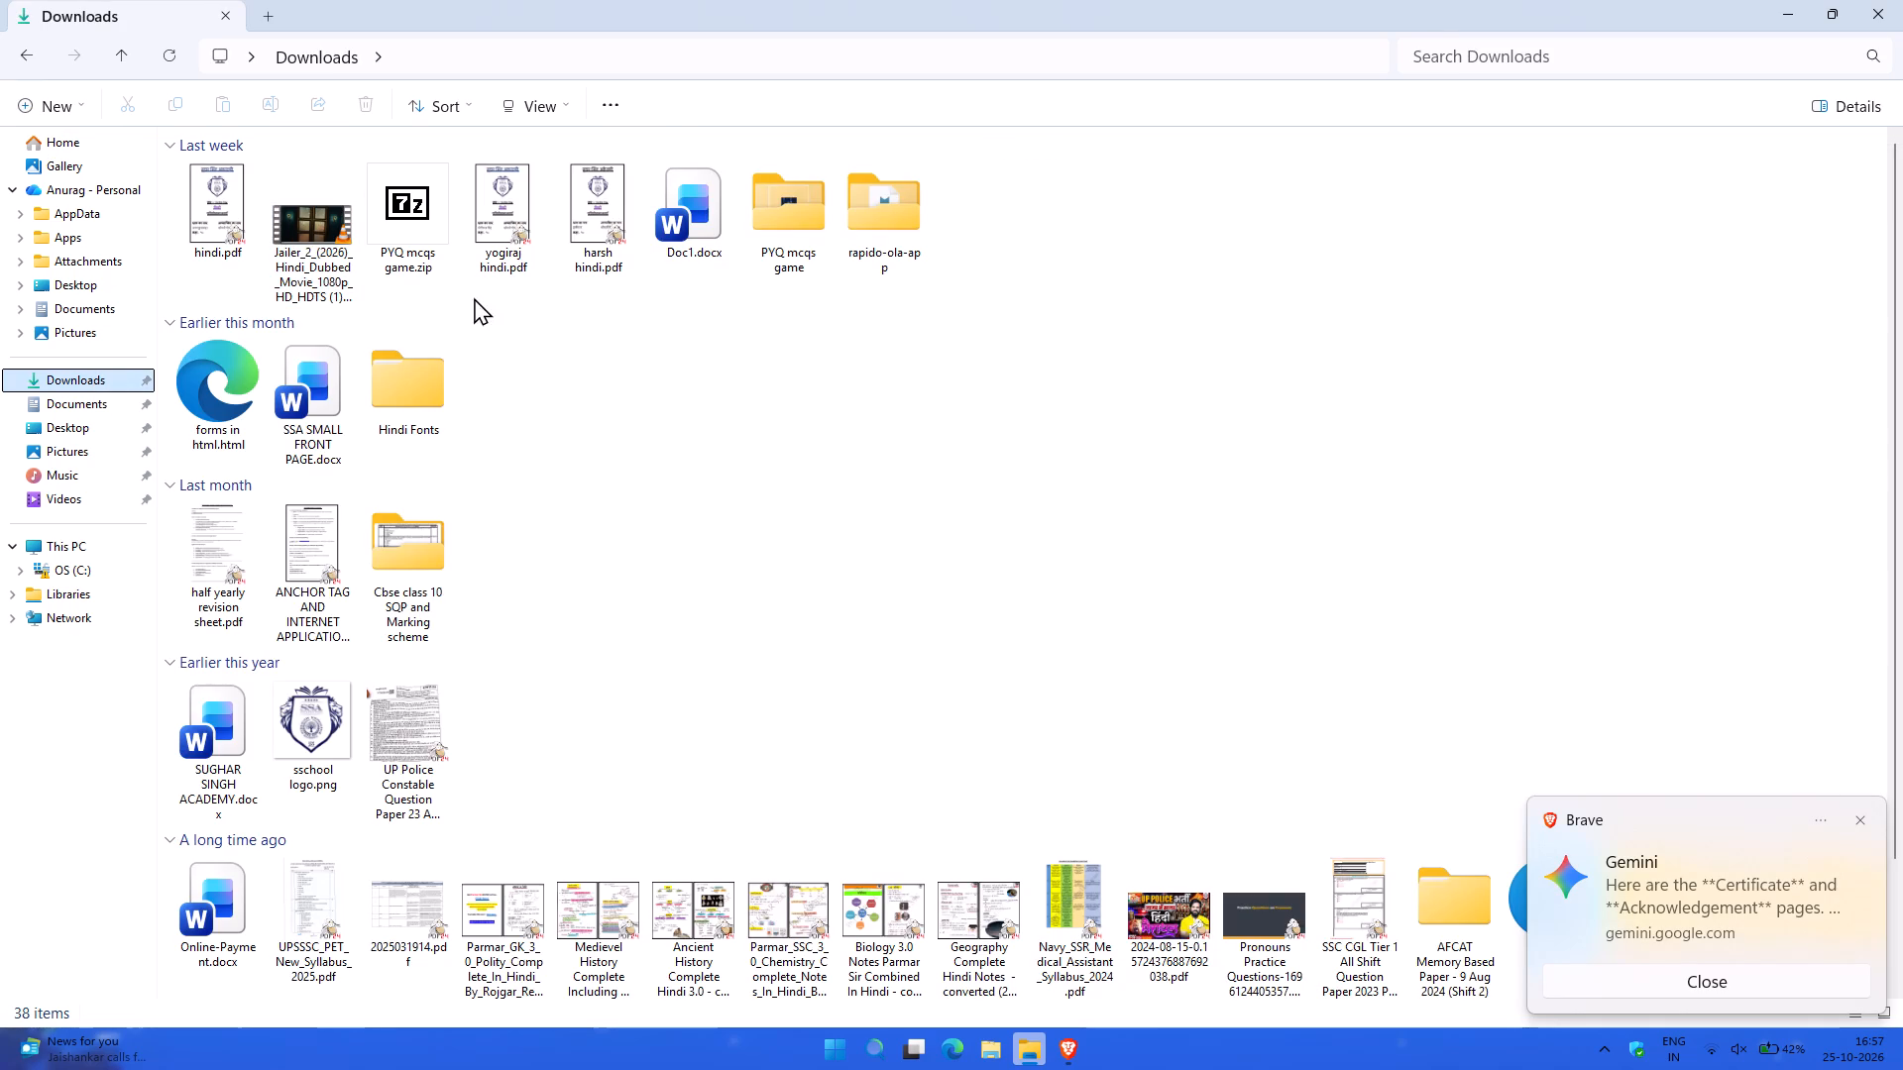
scroll(525, 443, "down", 2)
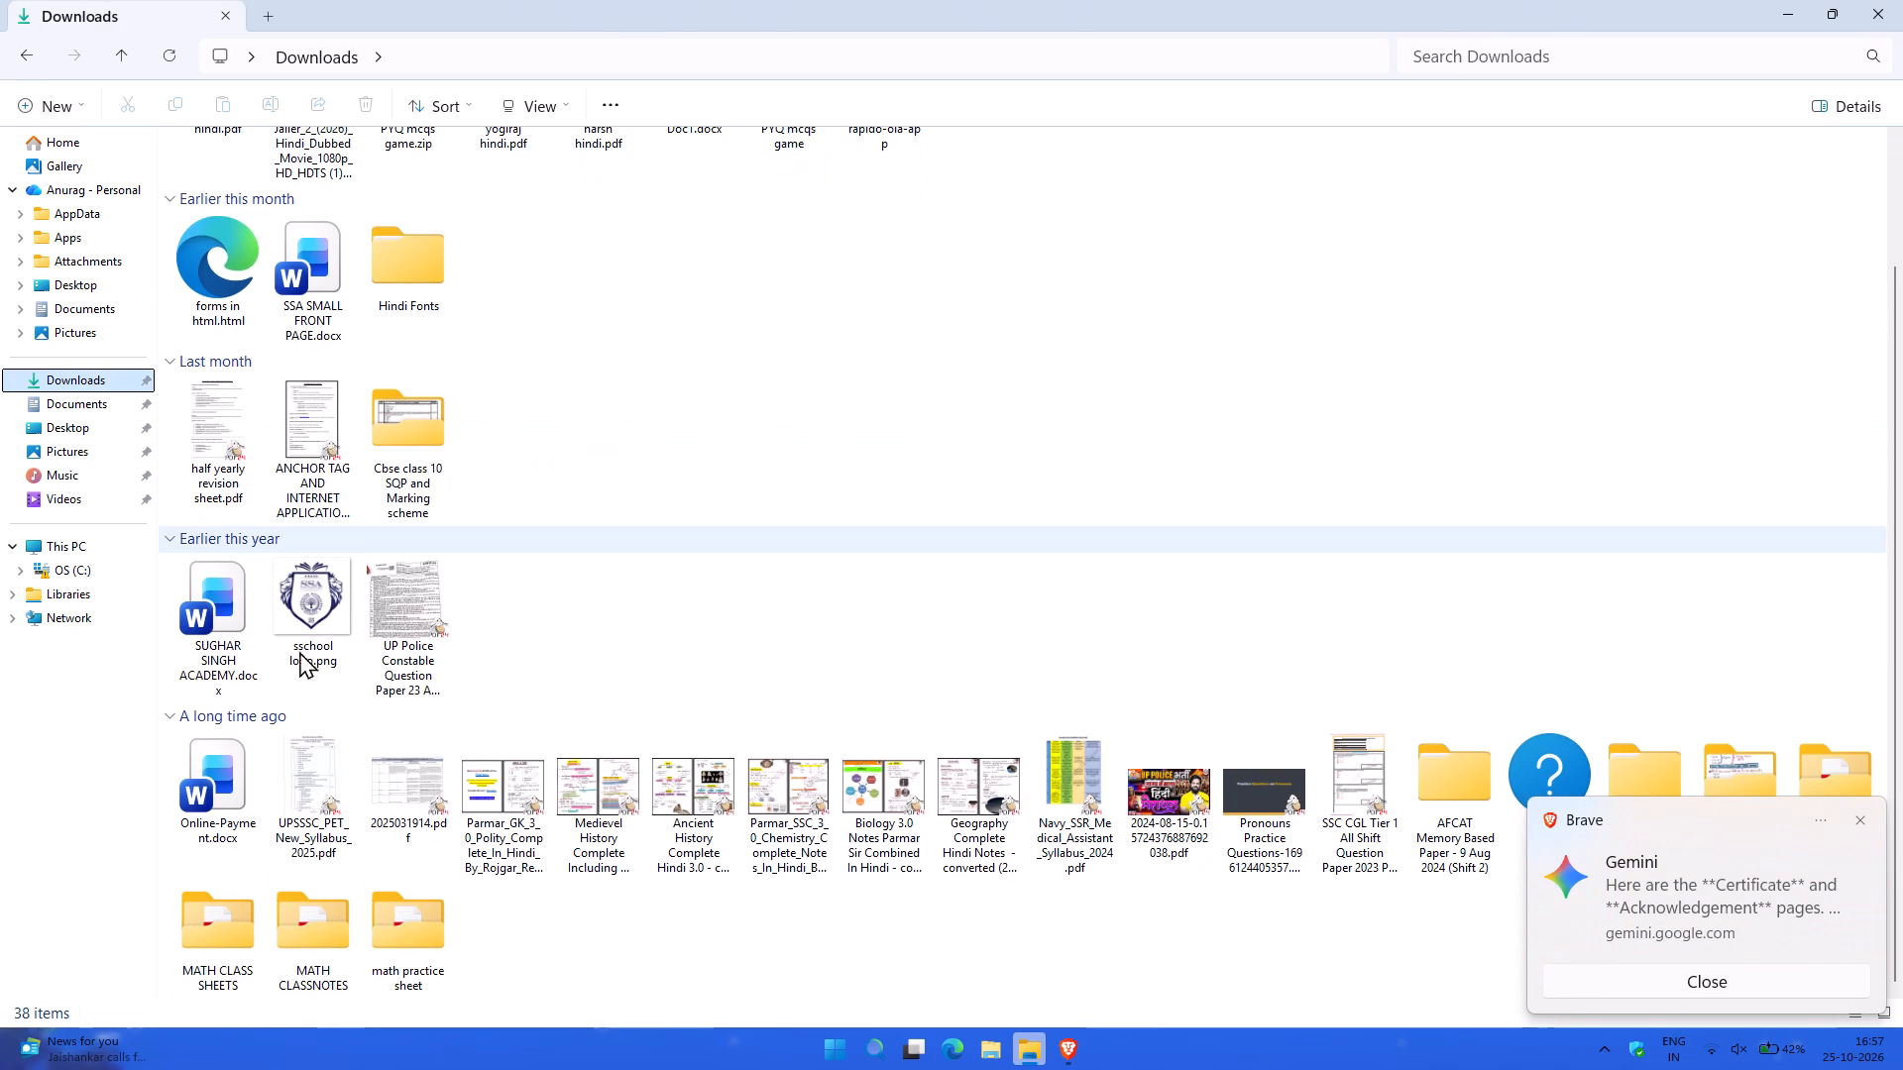
double_click(223, 637)
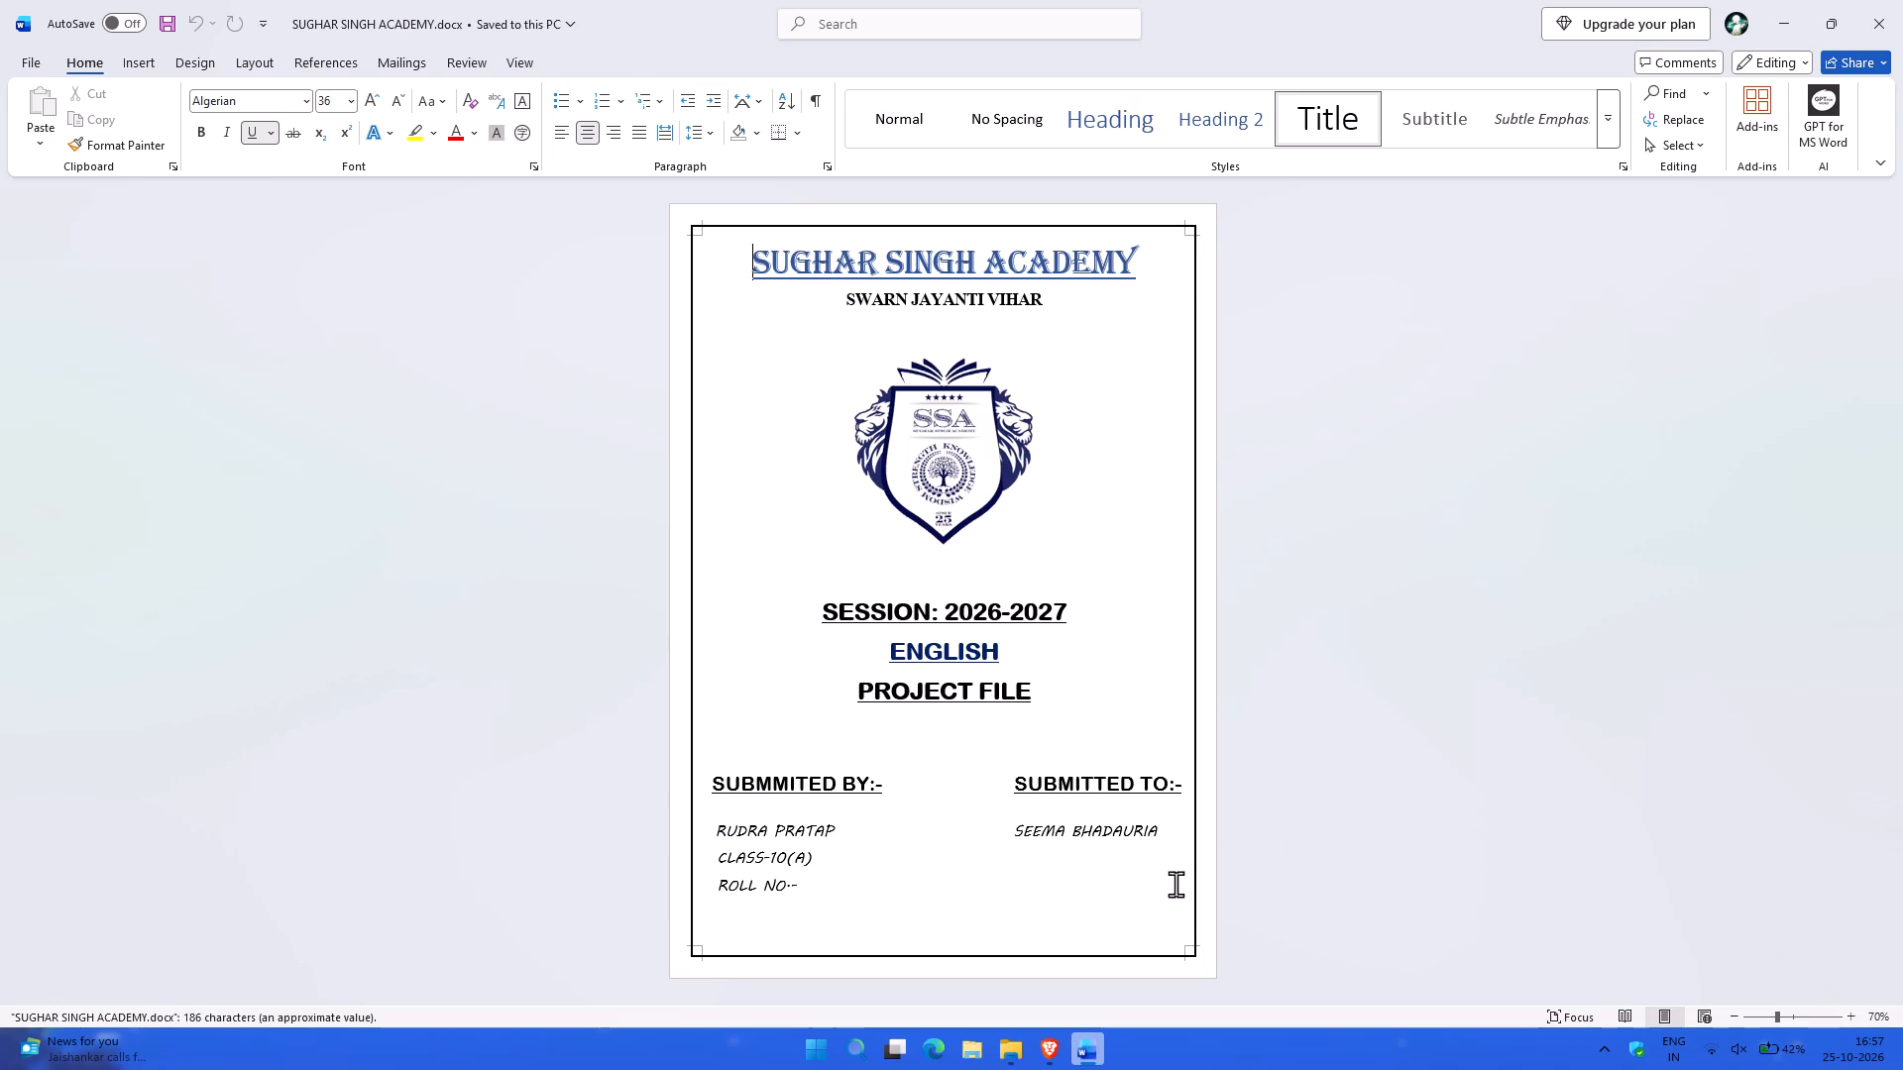
Replace the teacher's name under SUBMITTED TO with "DEPARTMENT OF".
left_click(1160, 822)
key("BackSpace")
key("BackSpace")
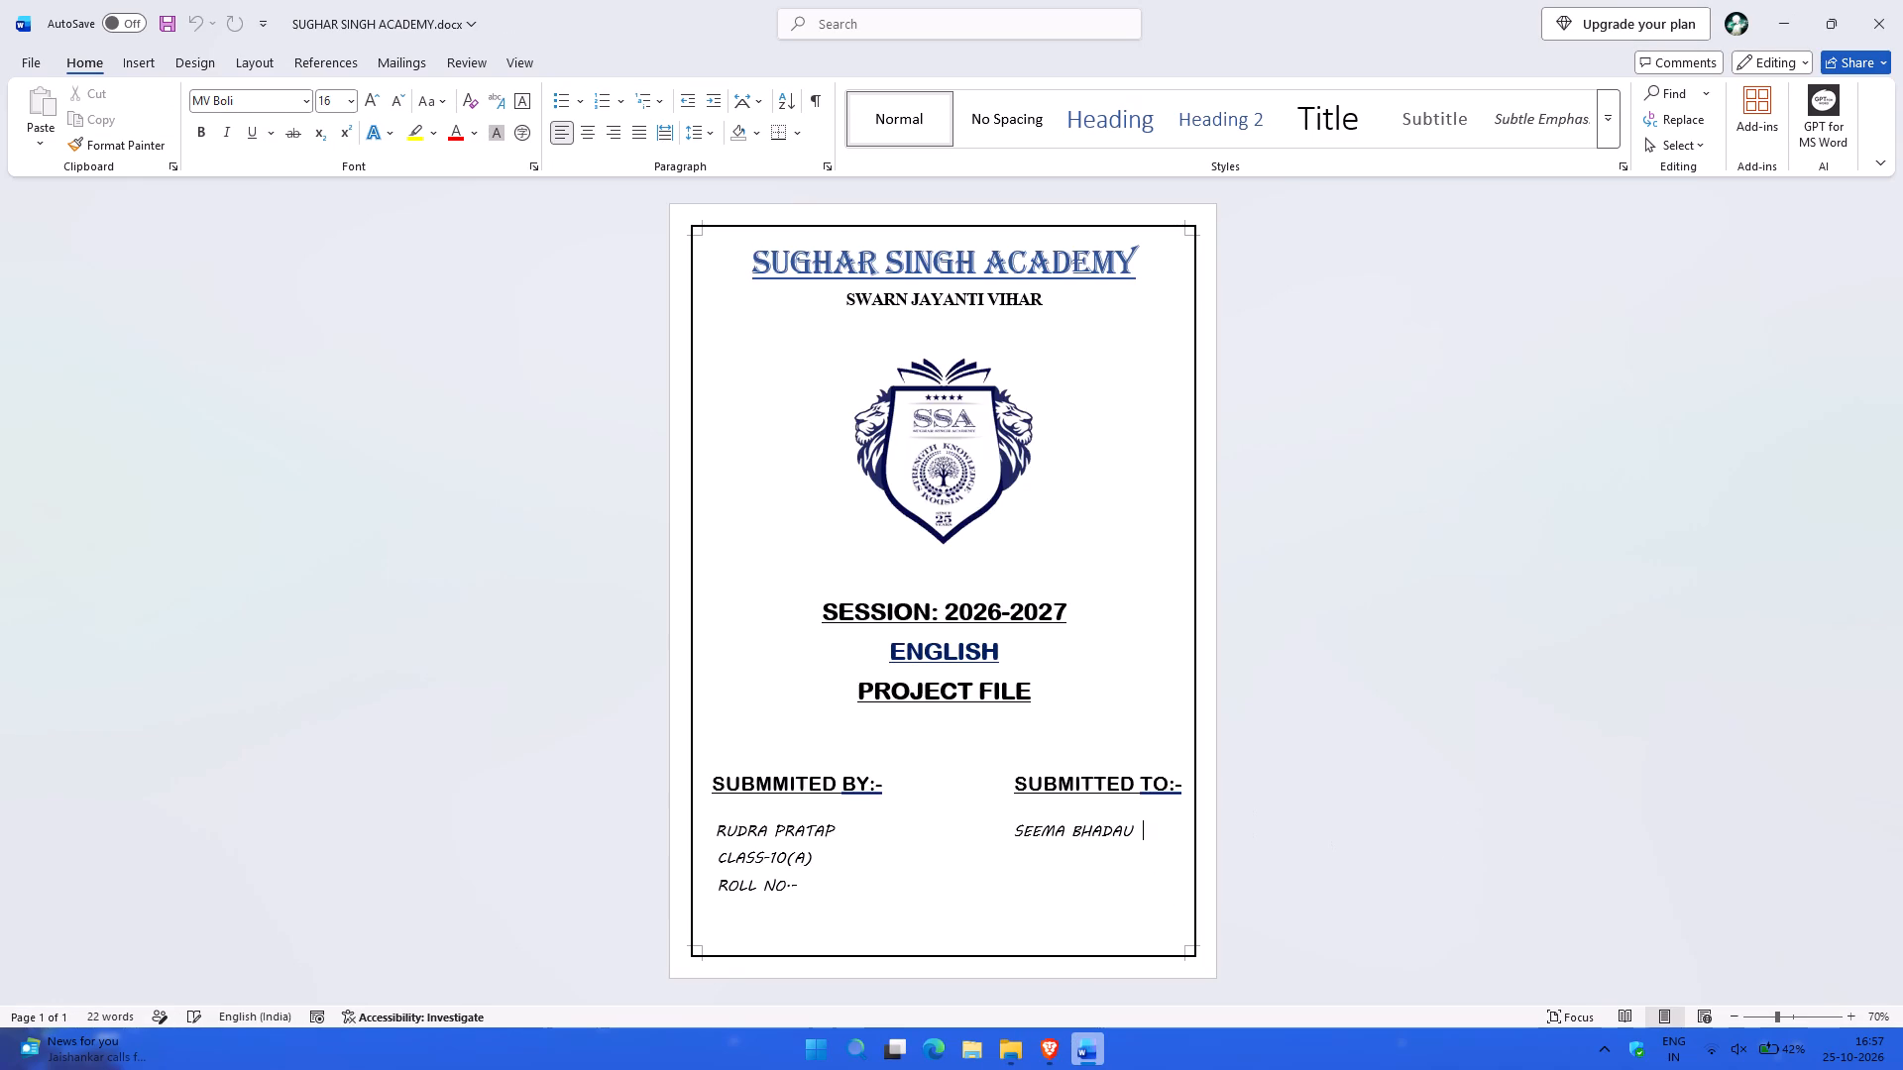
key("BackSpace")
key("BackSpace")
key("BackSpace")
key("BackSpace")
key("BackSpace")
key("BackSpace")
key("BackSpace")
key("BackSpace")
key("BackSpace")
key("BackSpace")
key("BackSpace")
key("BackSpace")
key("BackSpace")
type("DEPA")
type("RTT+")
key("shift+BackSpace")
key("shift+BackSpace")
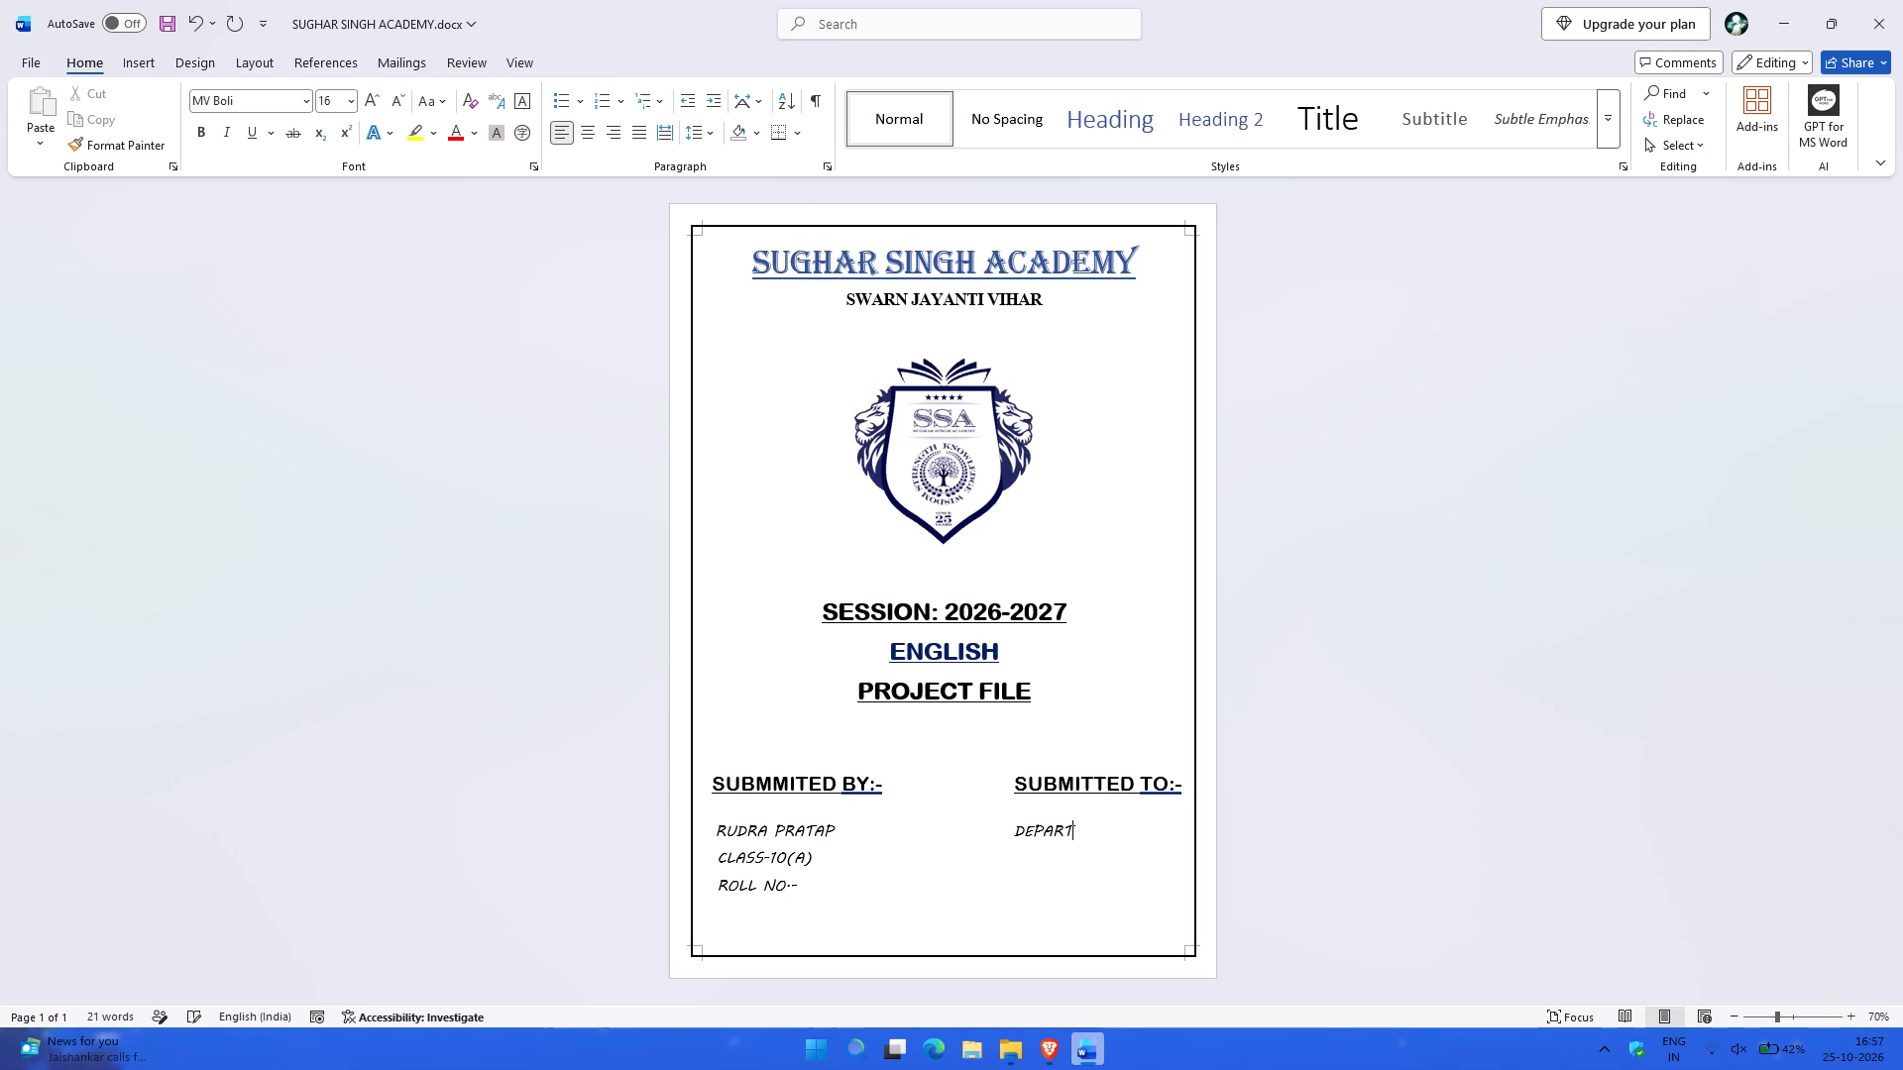
type("MENT")
key("space")
type("OF MATHS")
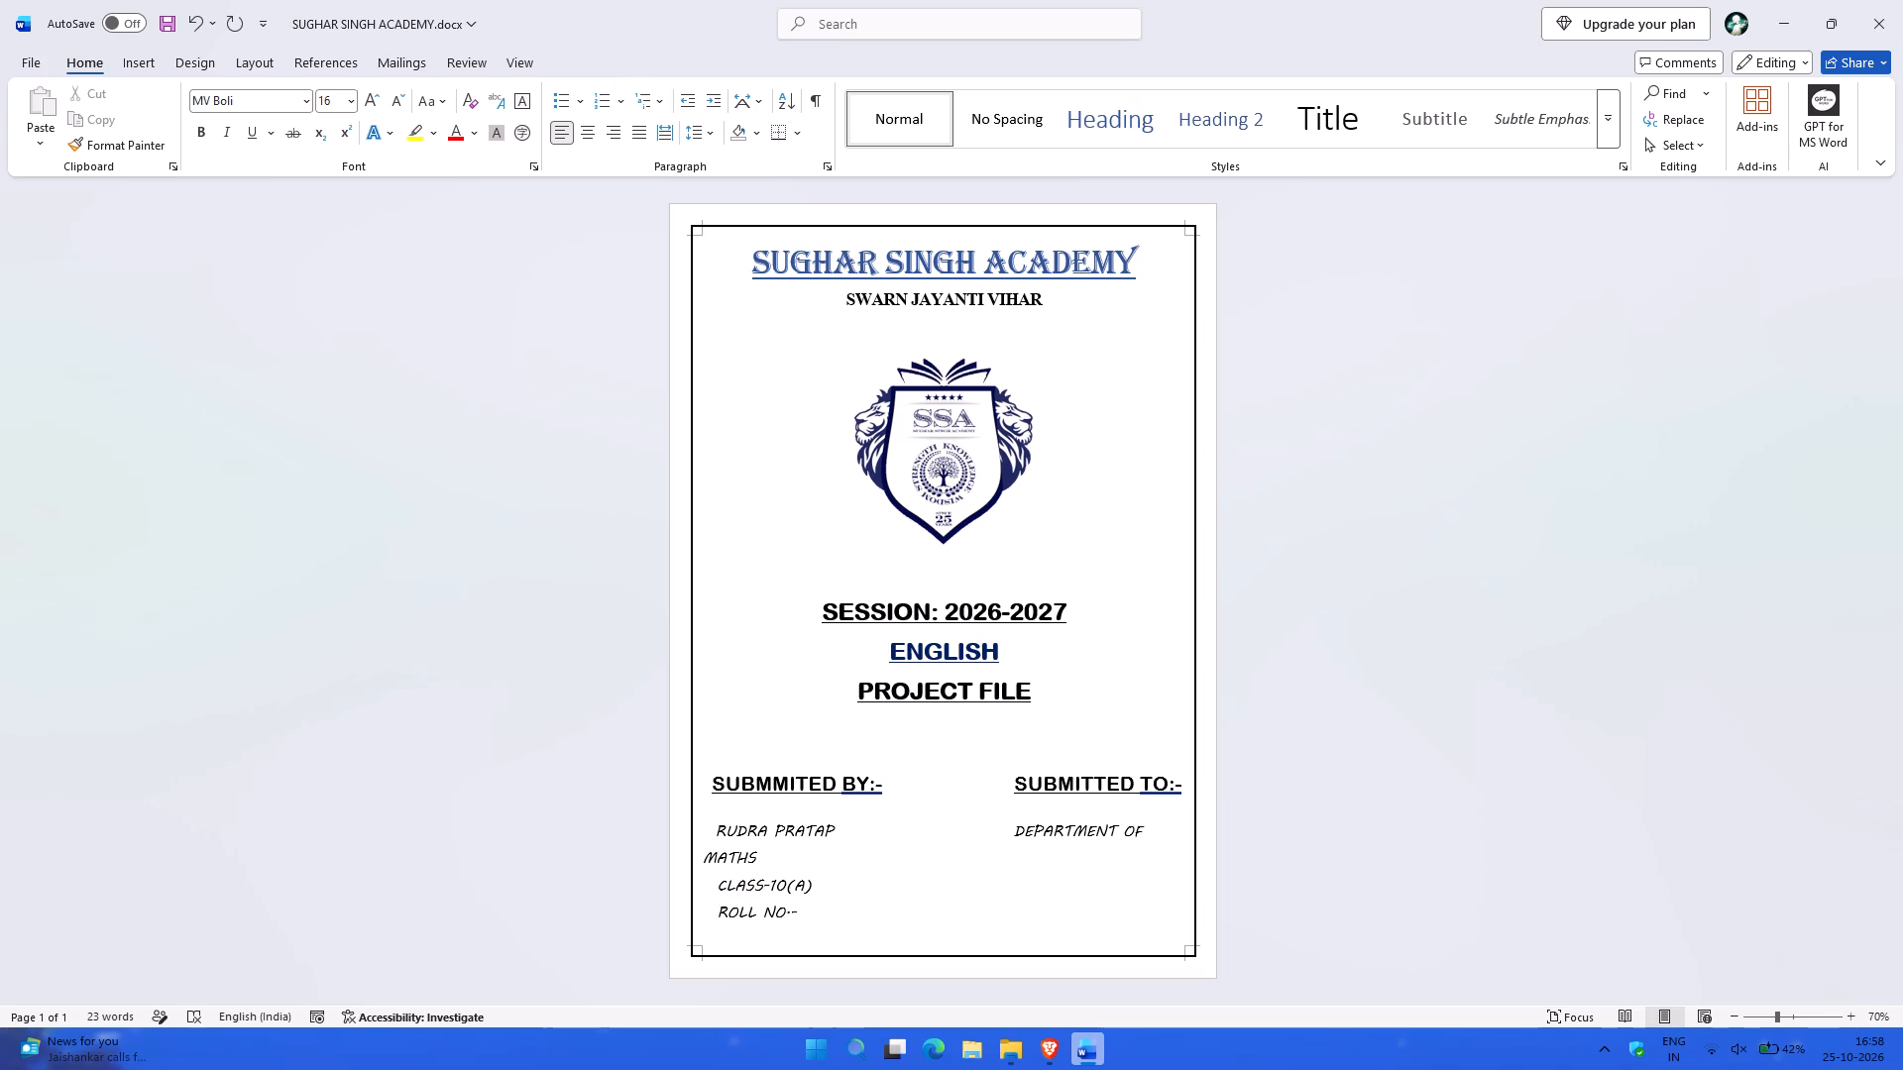
key("shift+BackSpace")
key("shift+BackSpace")
key("shift+BackSpace")
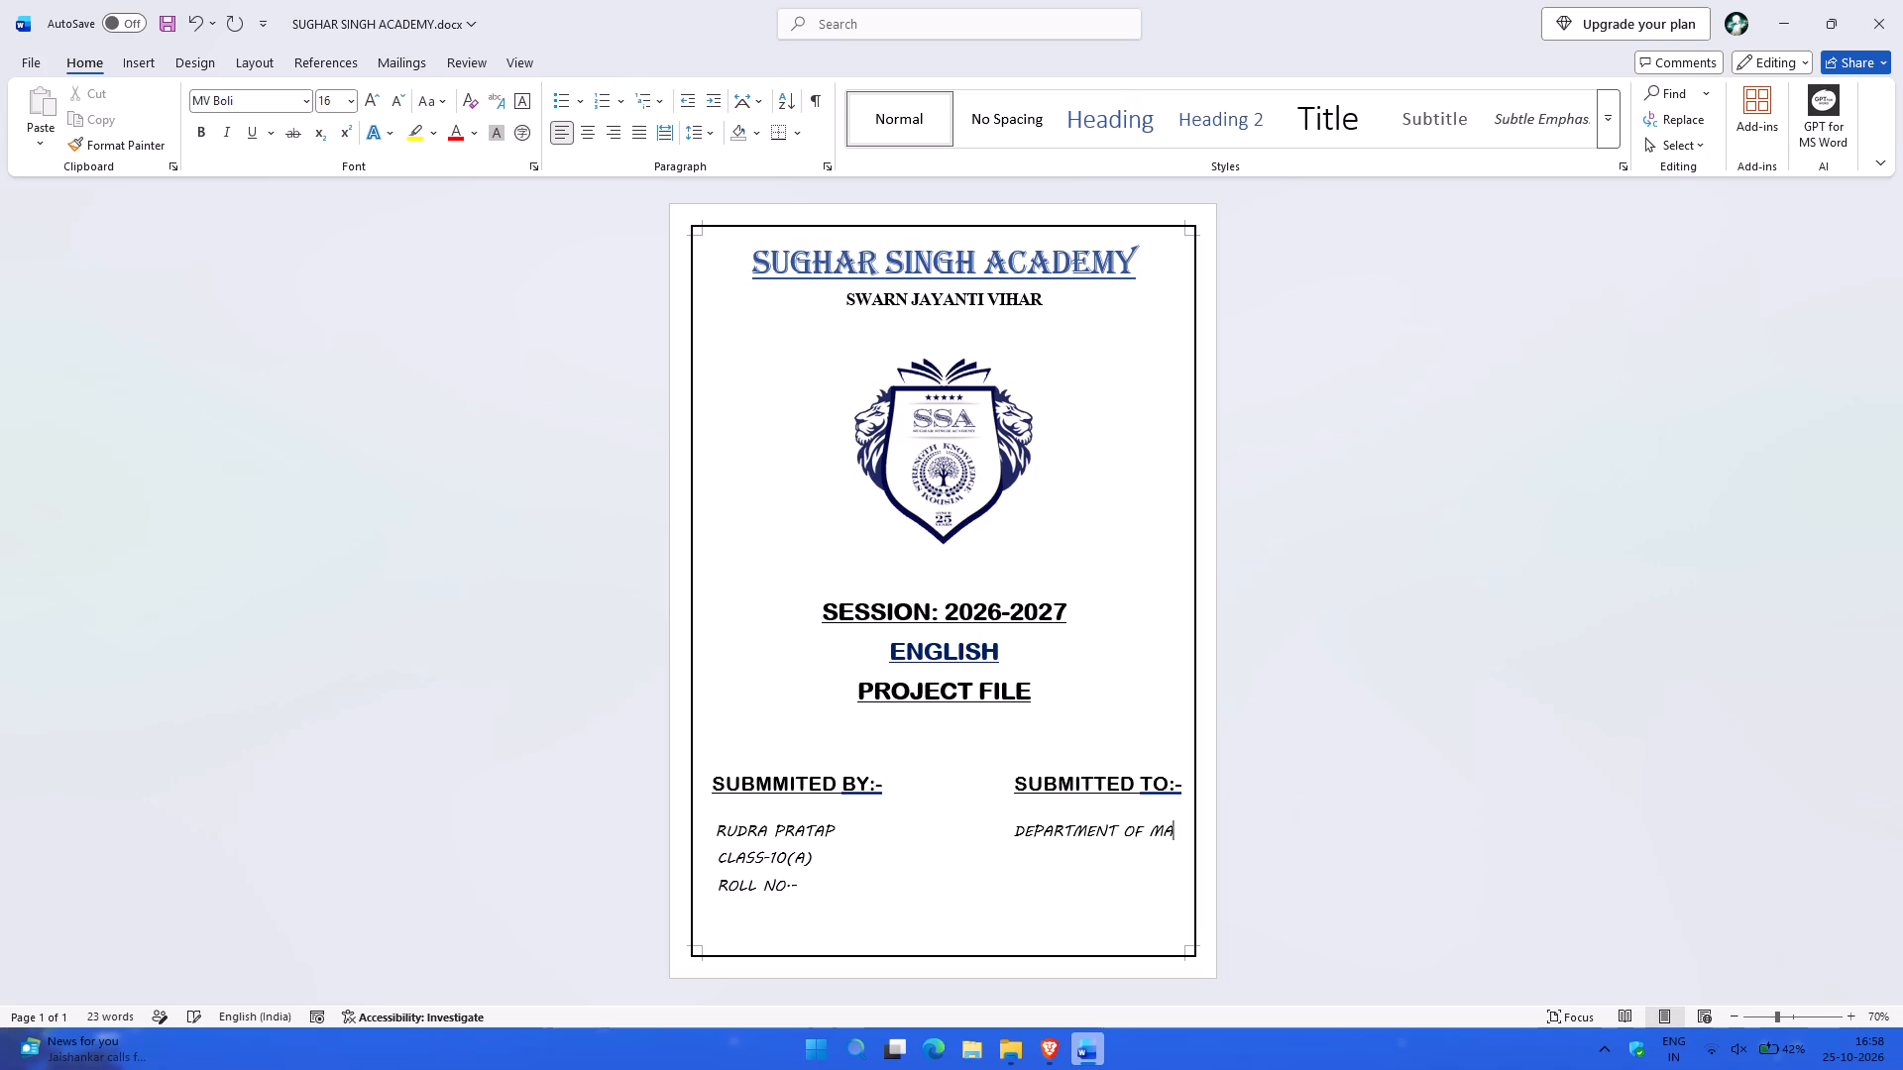
key("shift+BackSpace")
key("shift+BackSpace")
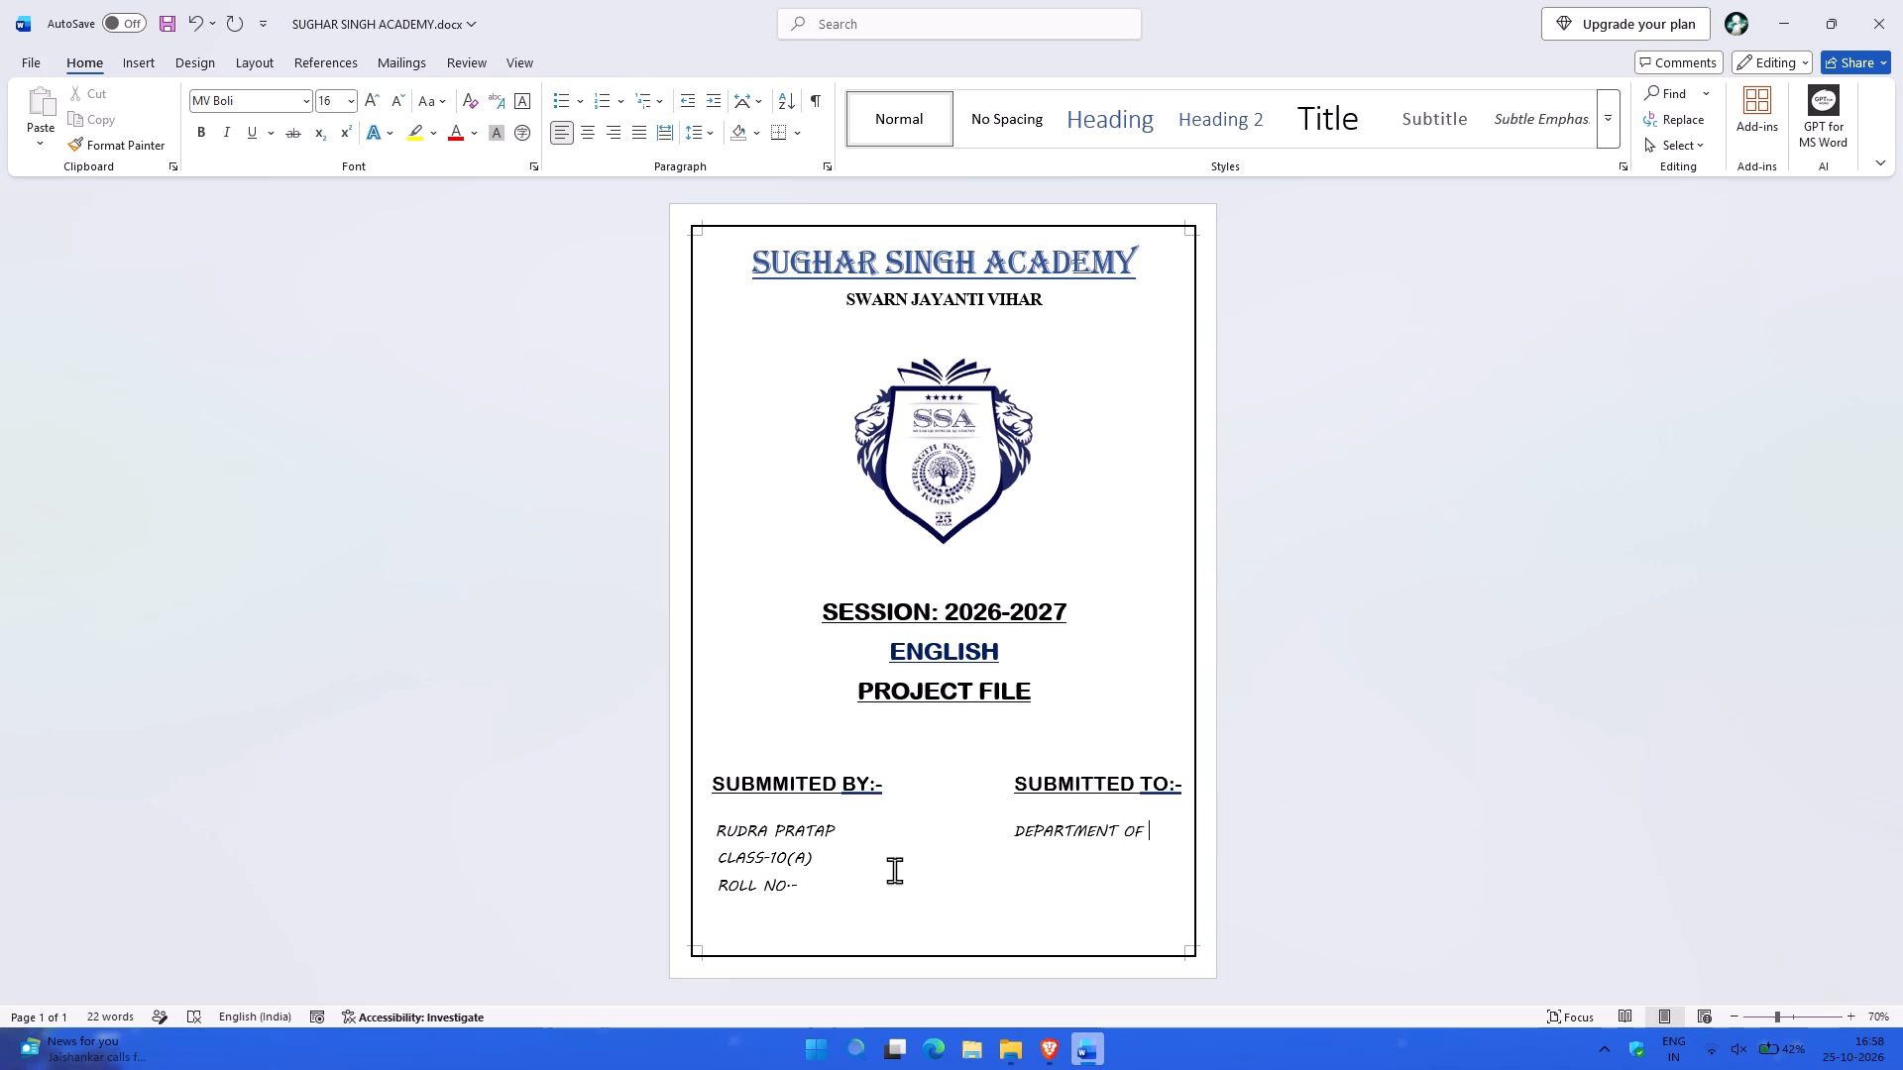
Add "MATHEMATICS" beneath DEPARTMENT OF, spaced across on the same line as the class entry.
left_click(862, 841)
left_click(875, 860)
key("space")
key("space")
key("space")
type("ma")
key("BackSpace")
key("BackSpace")
type("MATHEA=")
key("BackSpace")
key("BackSpace")
type("MATICS")
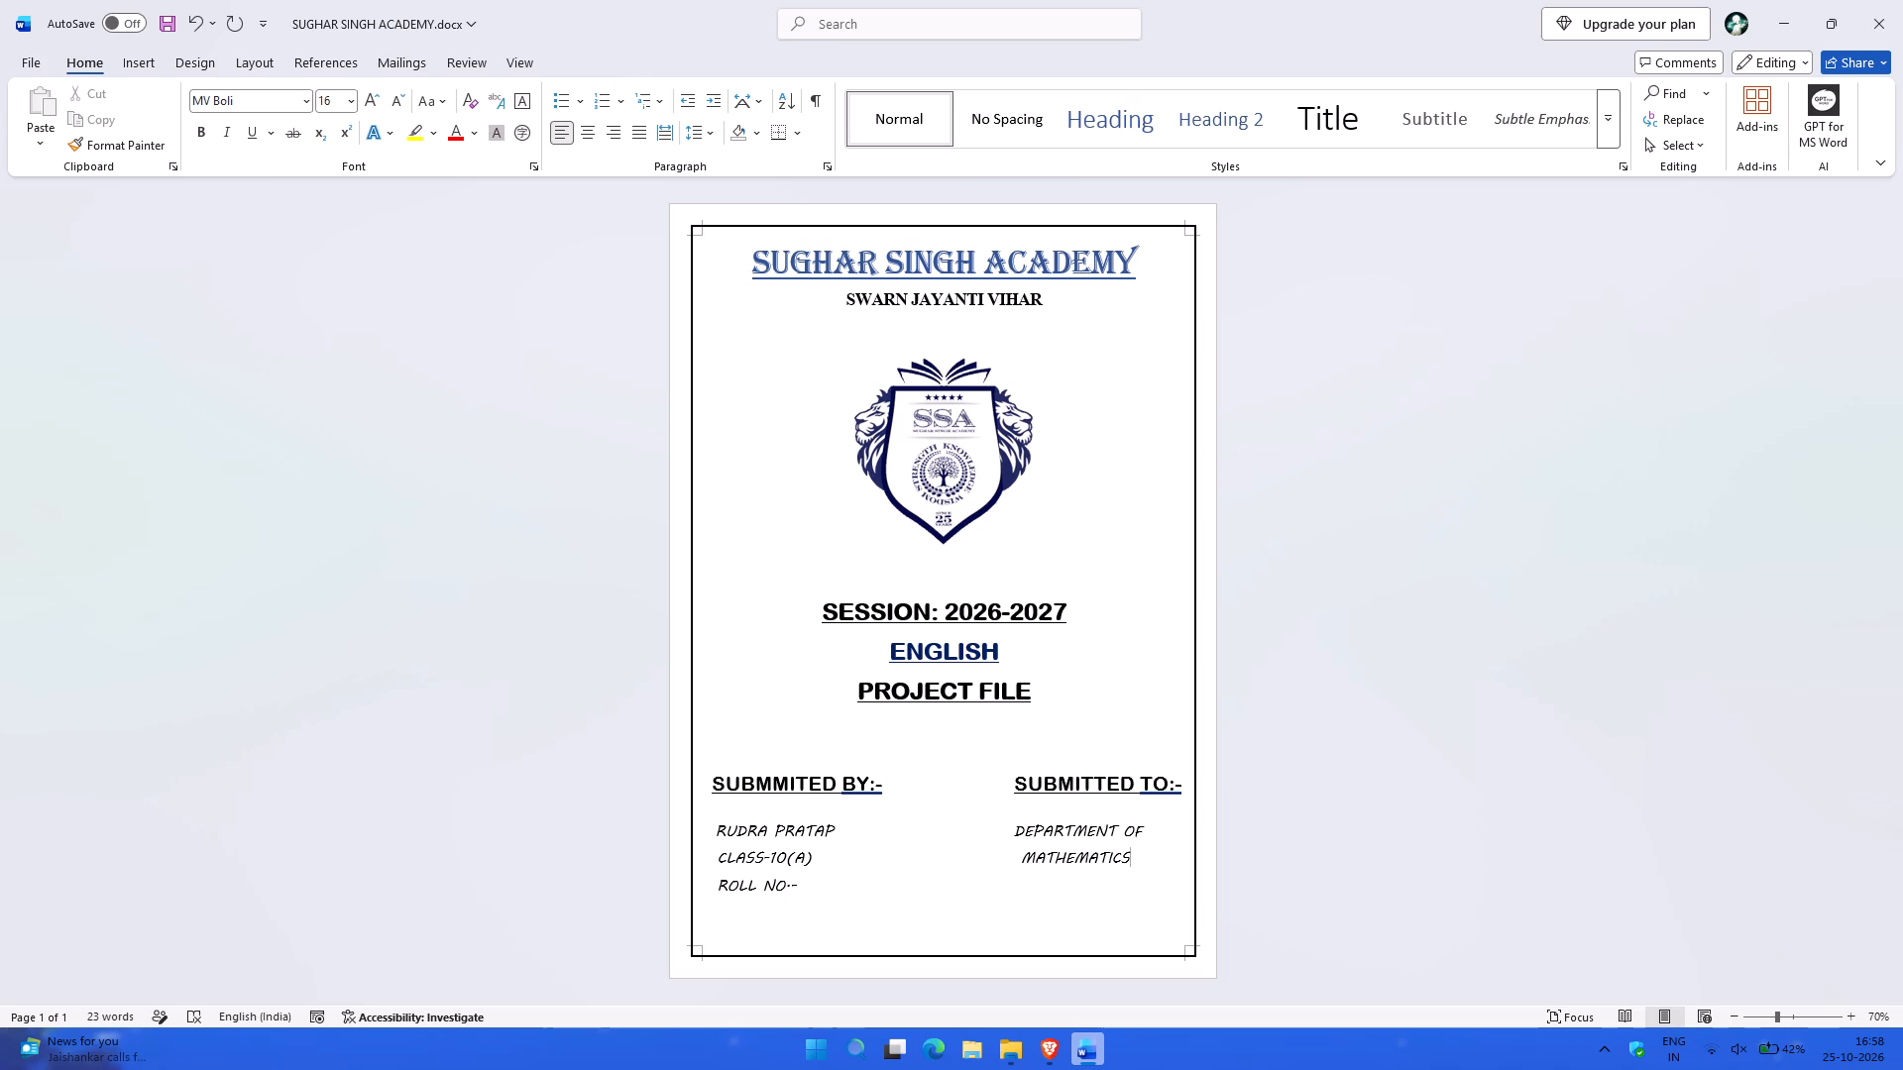
Replace the subject ENGLISH between the session and PROJECT FILE lines with "MATHEMATICS".
left_click(992, 622)
left_click(995, 644)
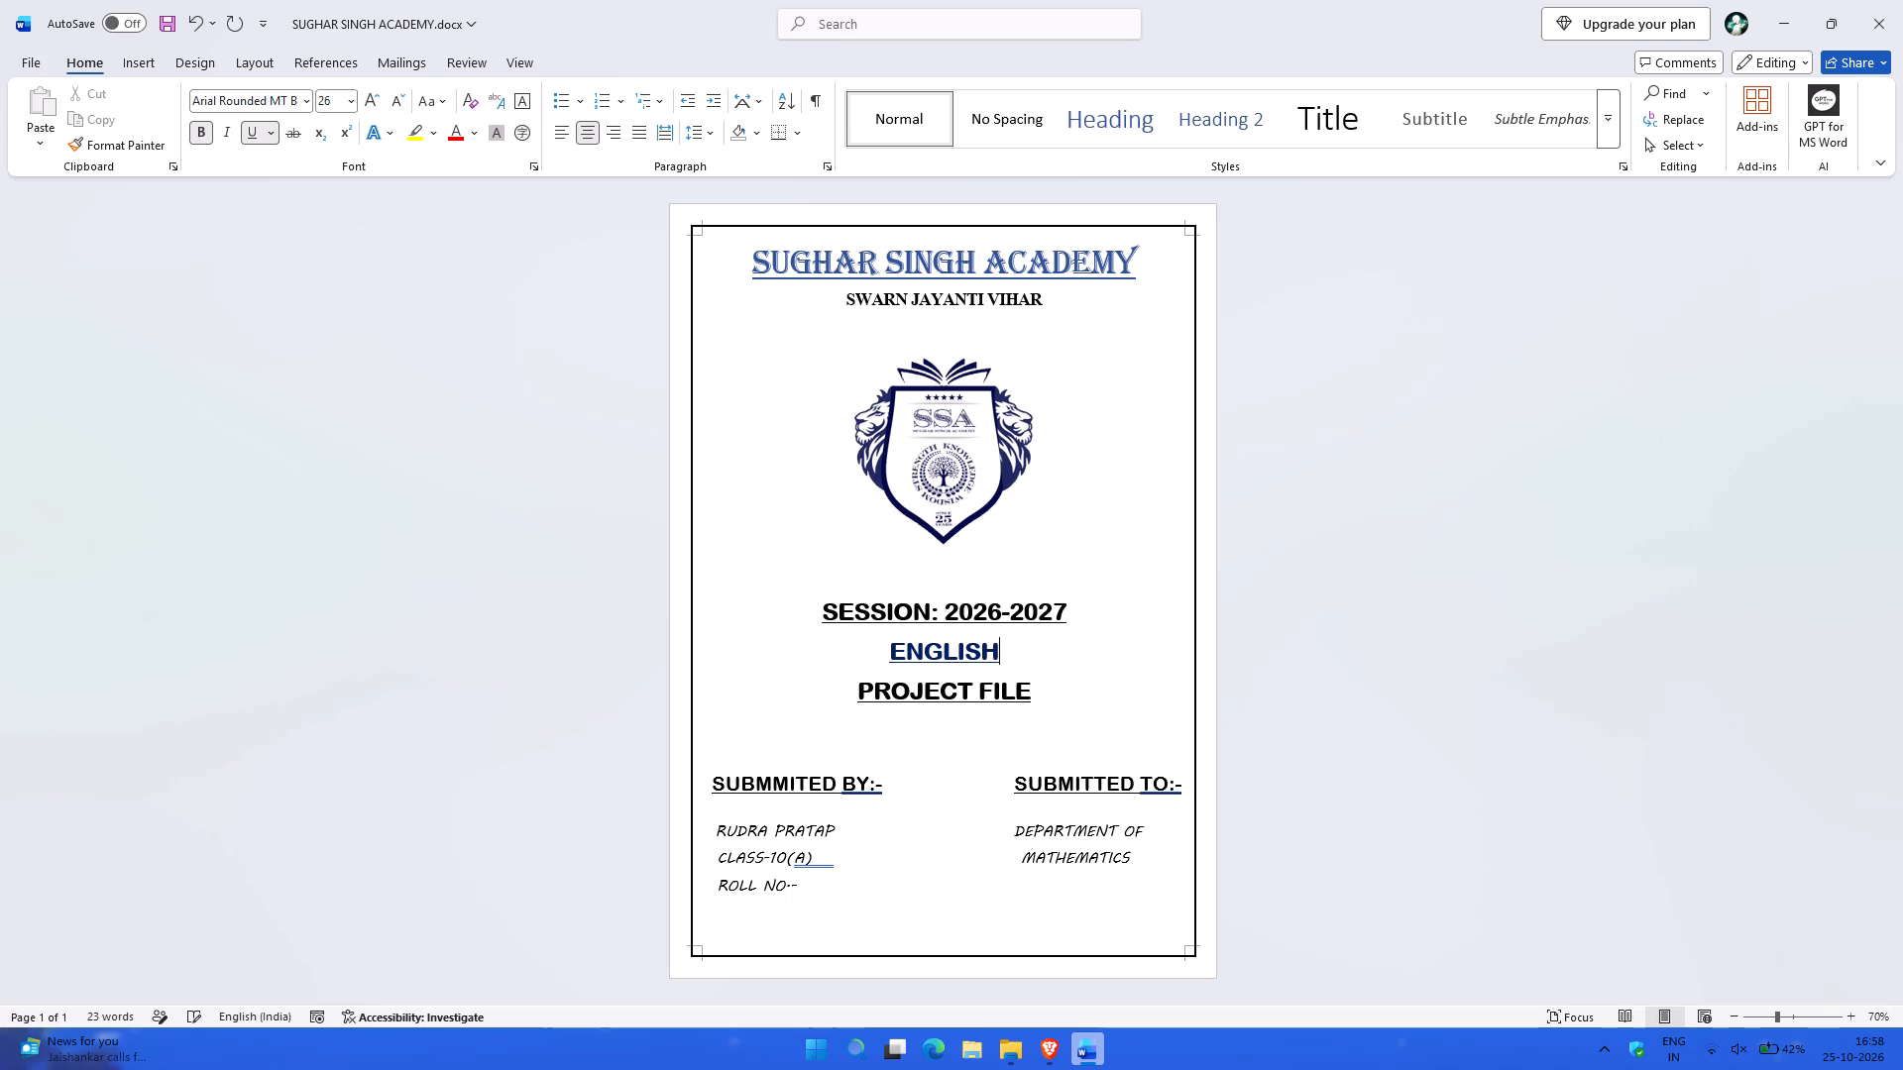
key("BackSpace")
key("BackSpace")
key("BackSpace")
key("BackSpace")
key("BackSpace")
key("BackSpace")
key("BackSpace")
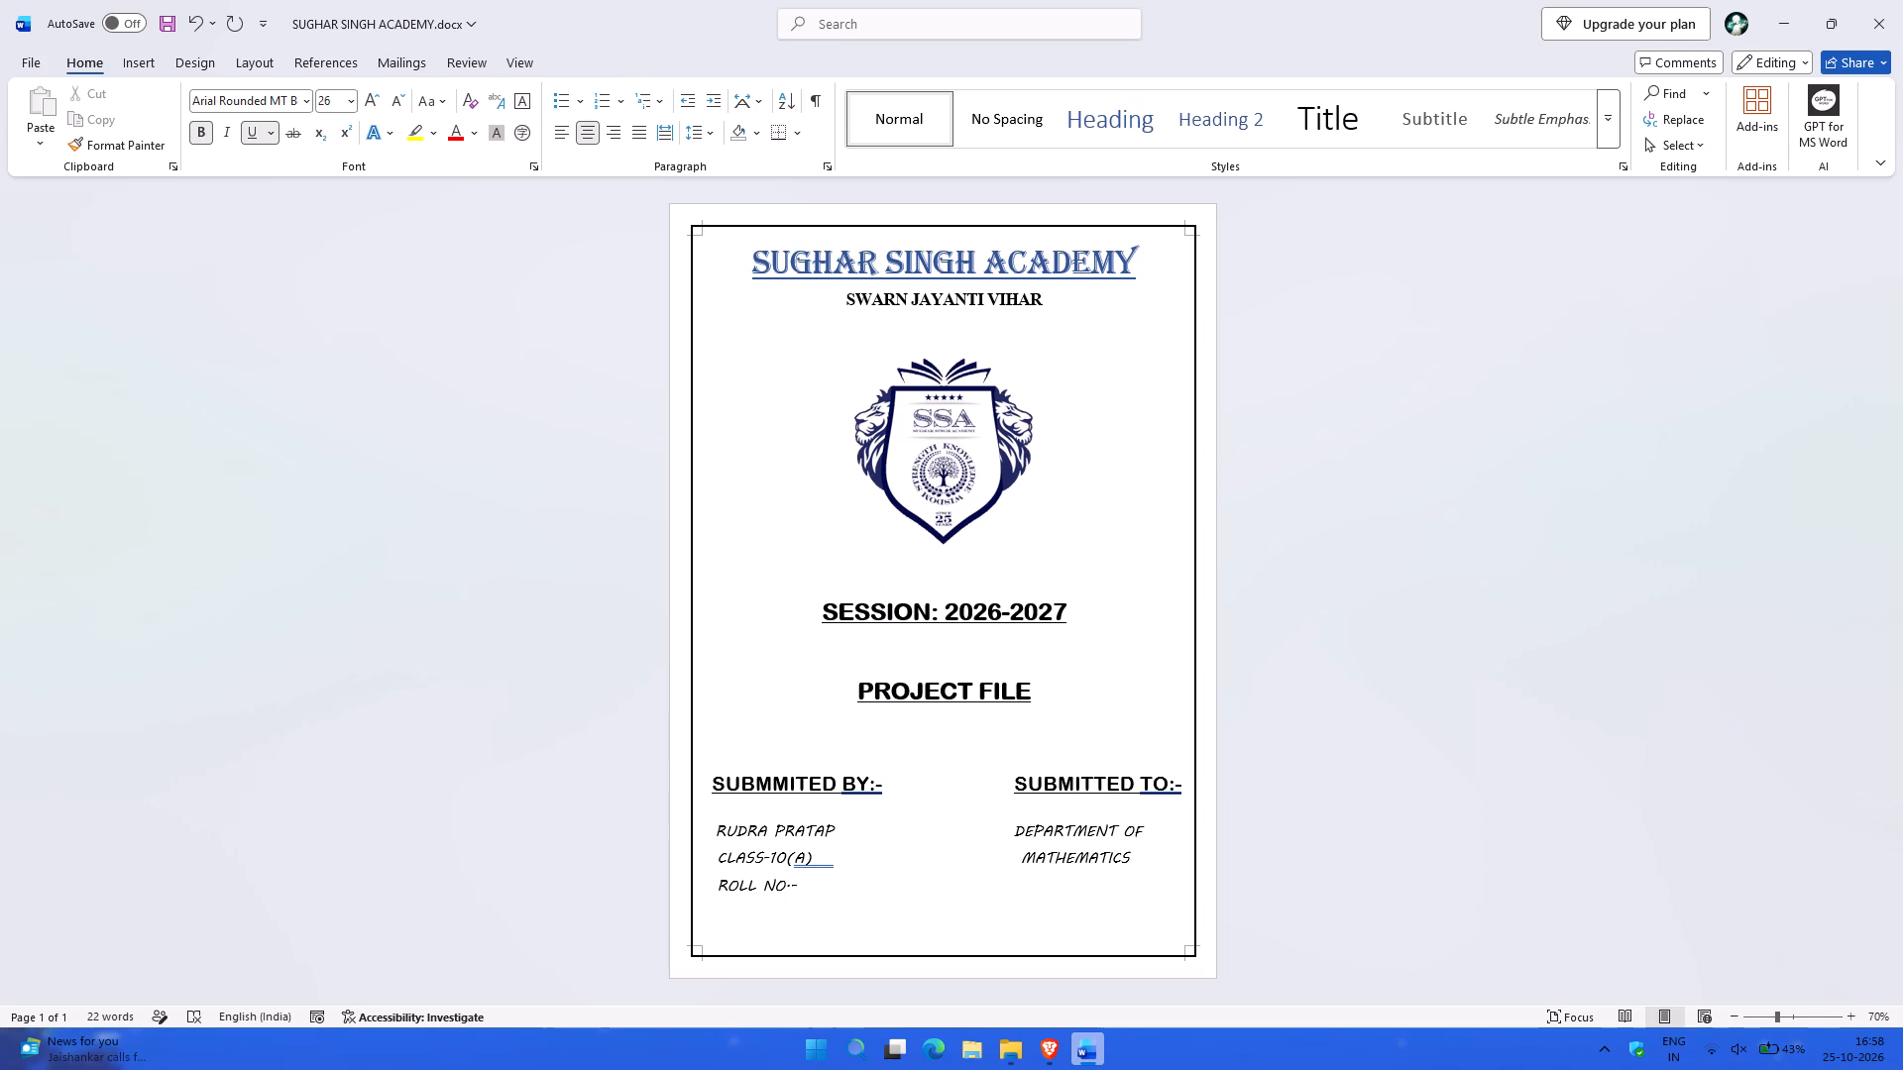
type("math")
key("shift+BackSpace")
key("shift+BackSpace")
key("shift+BackSpace")
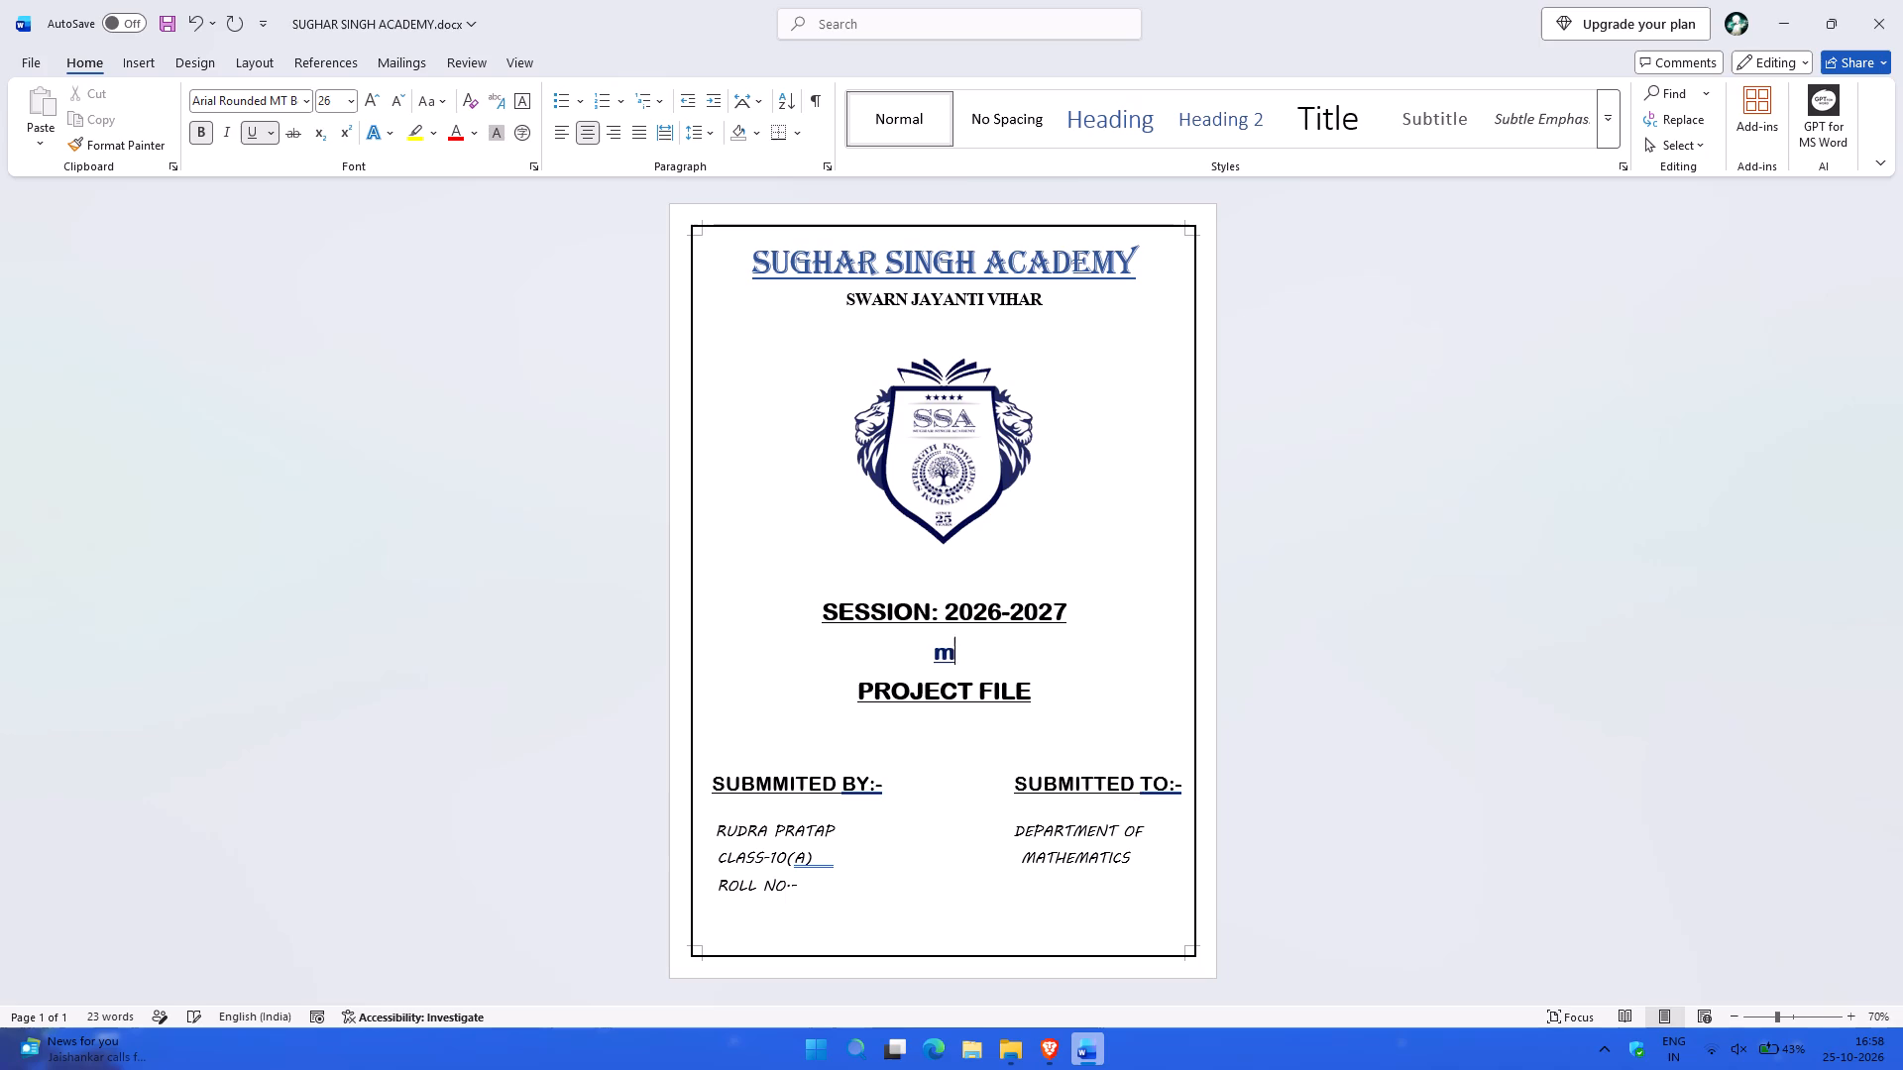
key("shift+BackSpace")
type("MAT")
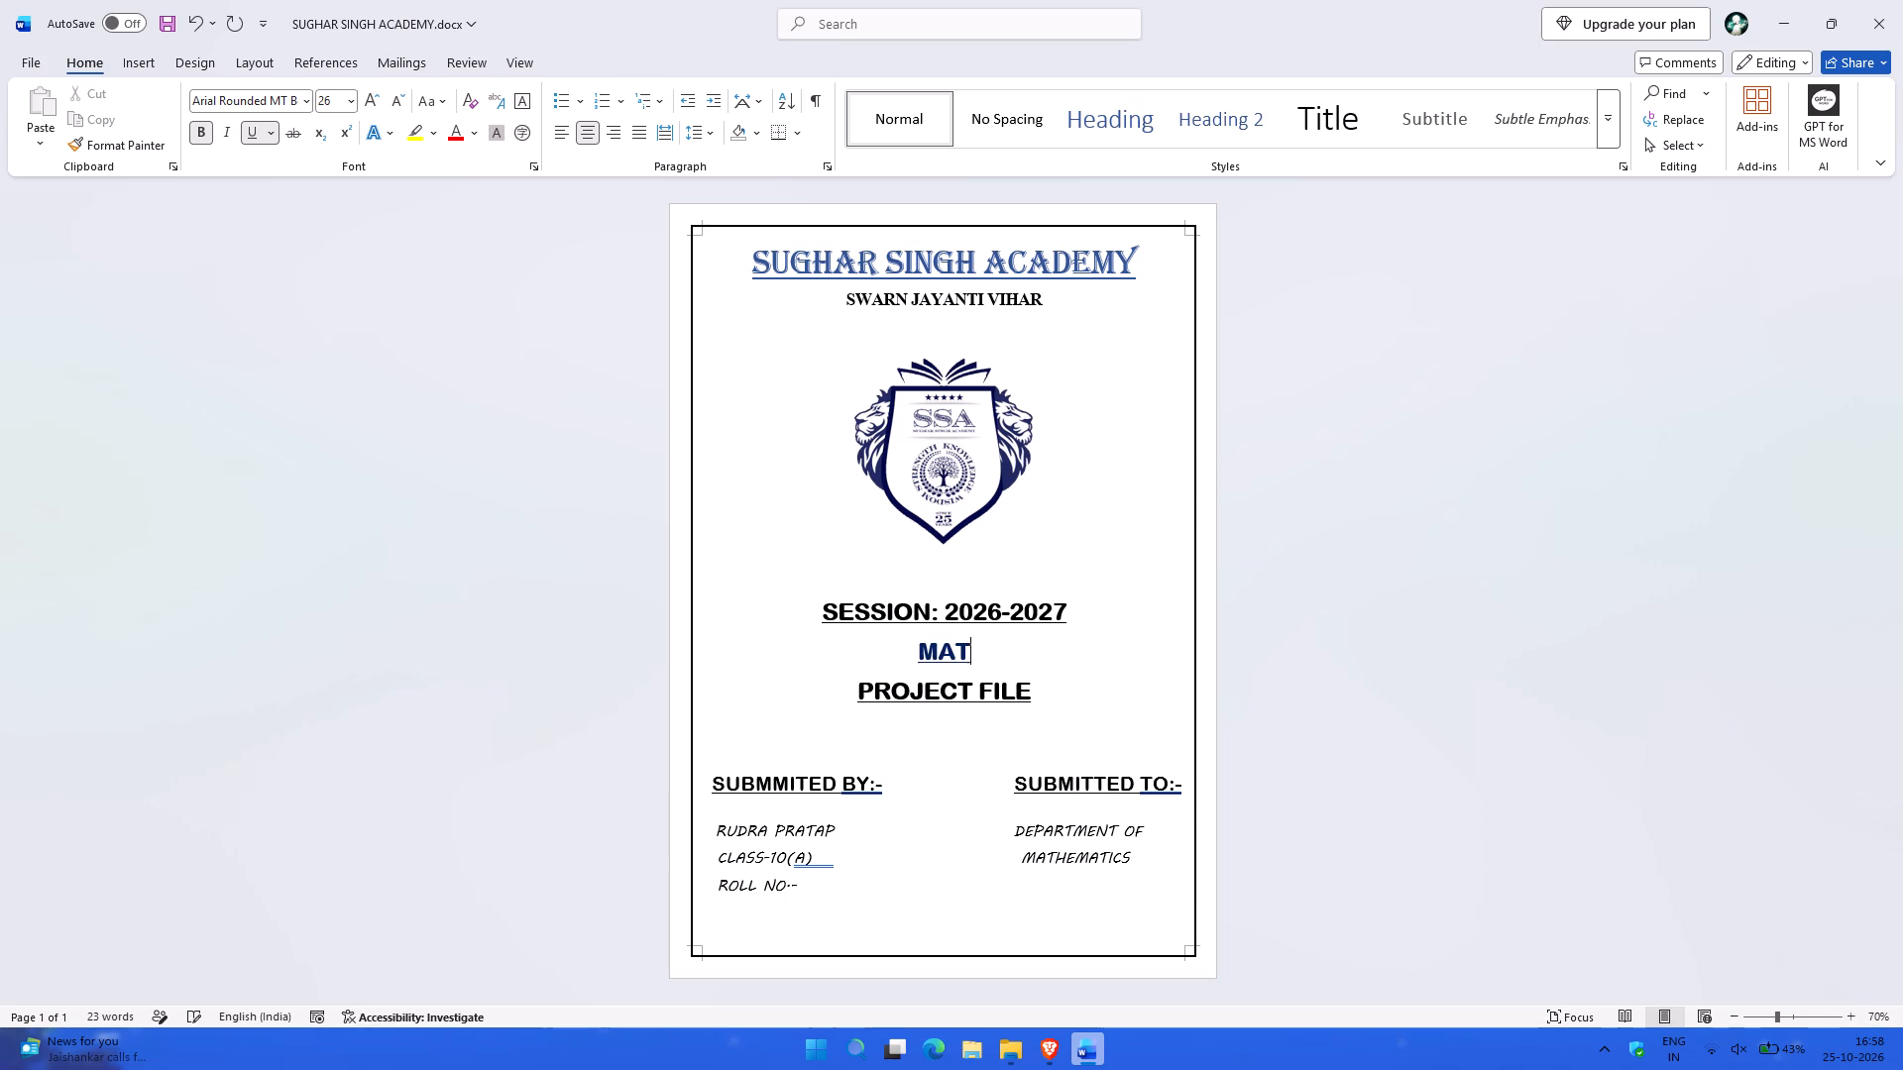
type("HE")
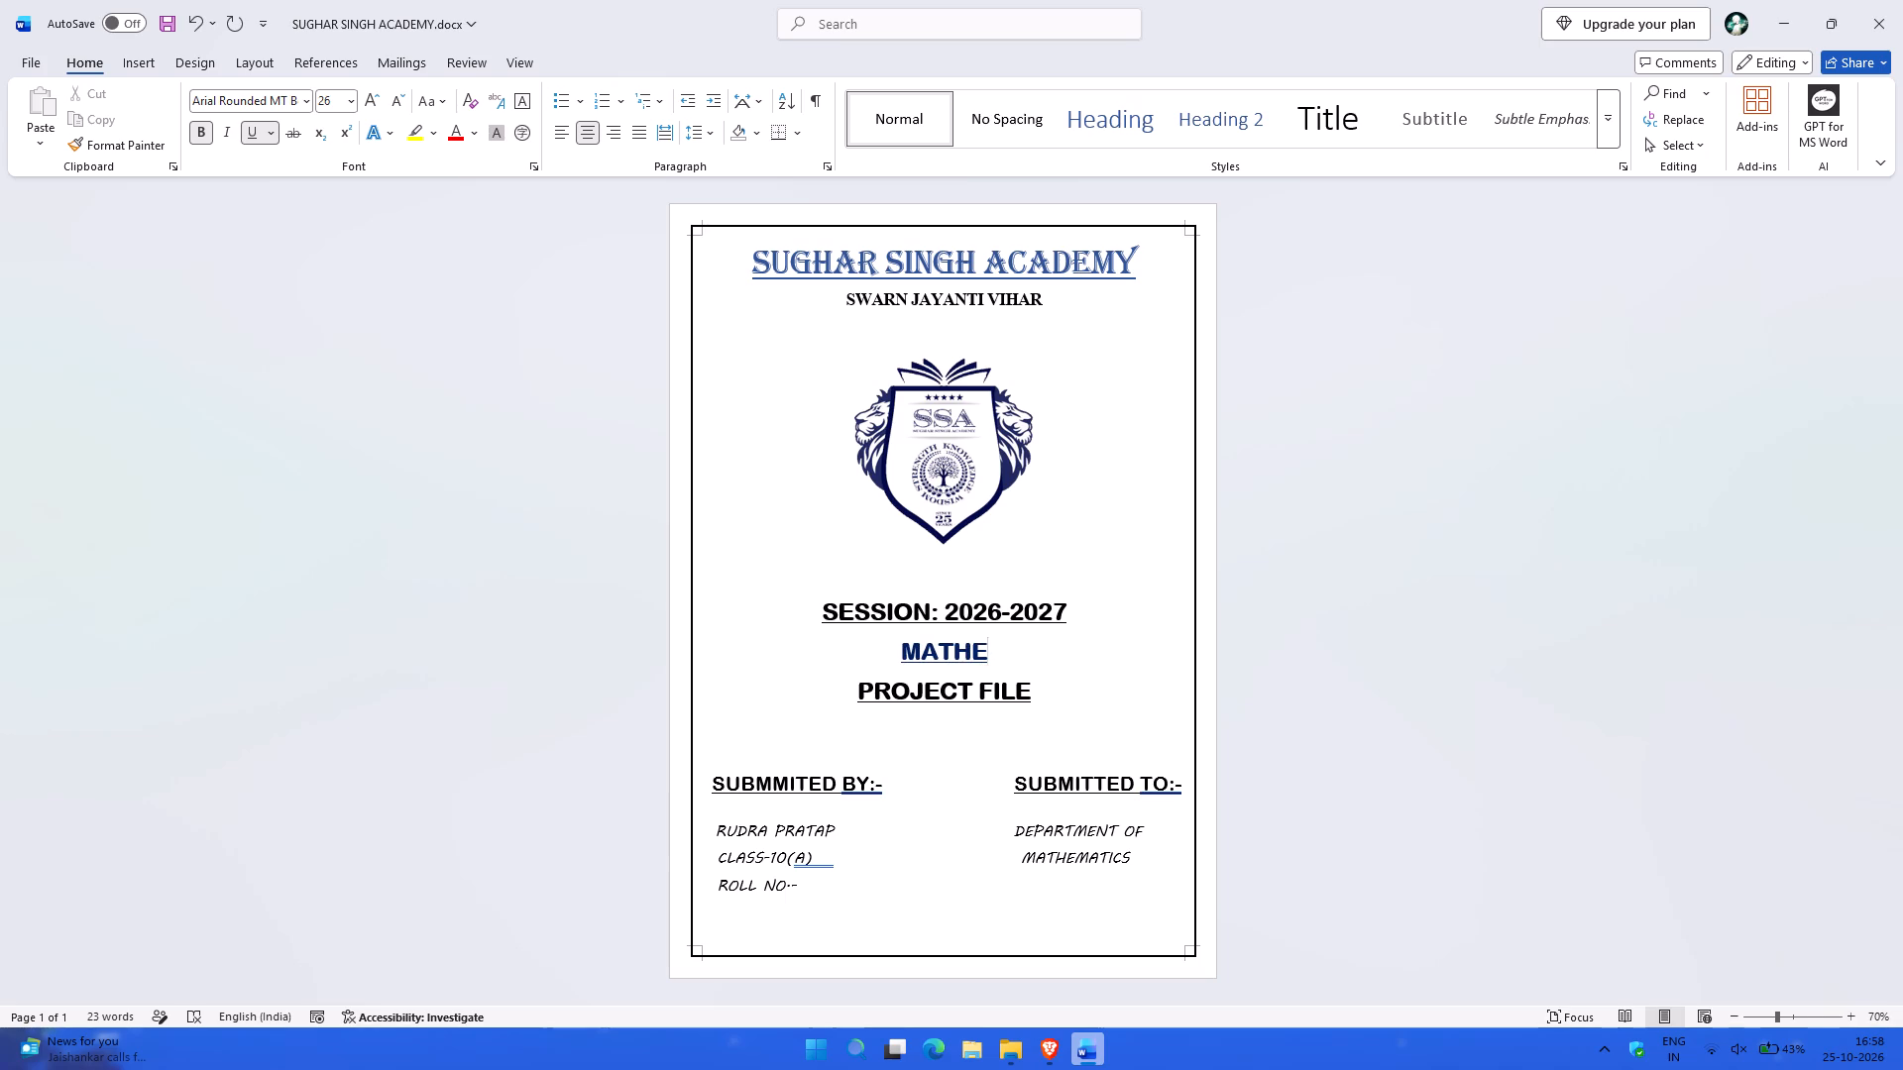
type("MATICS")
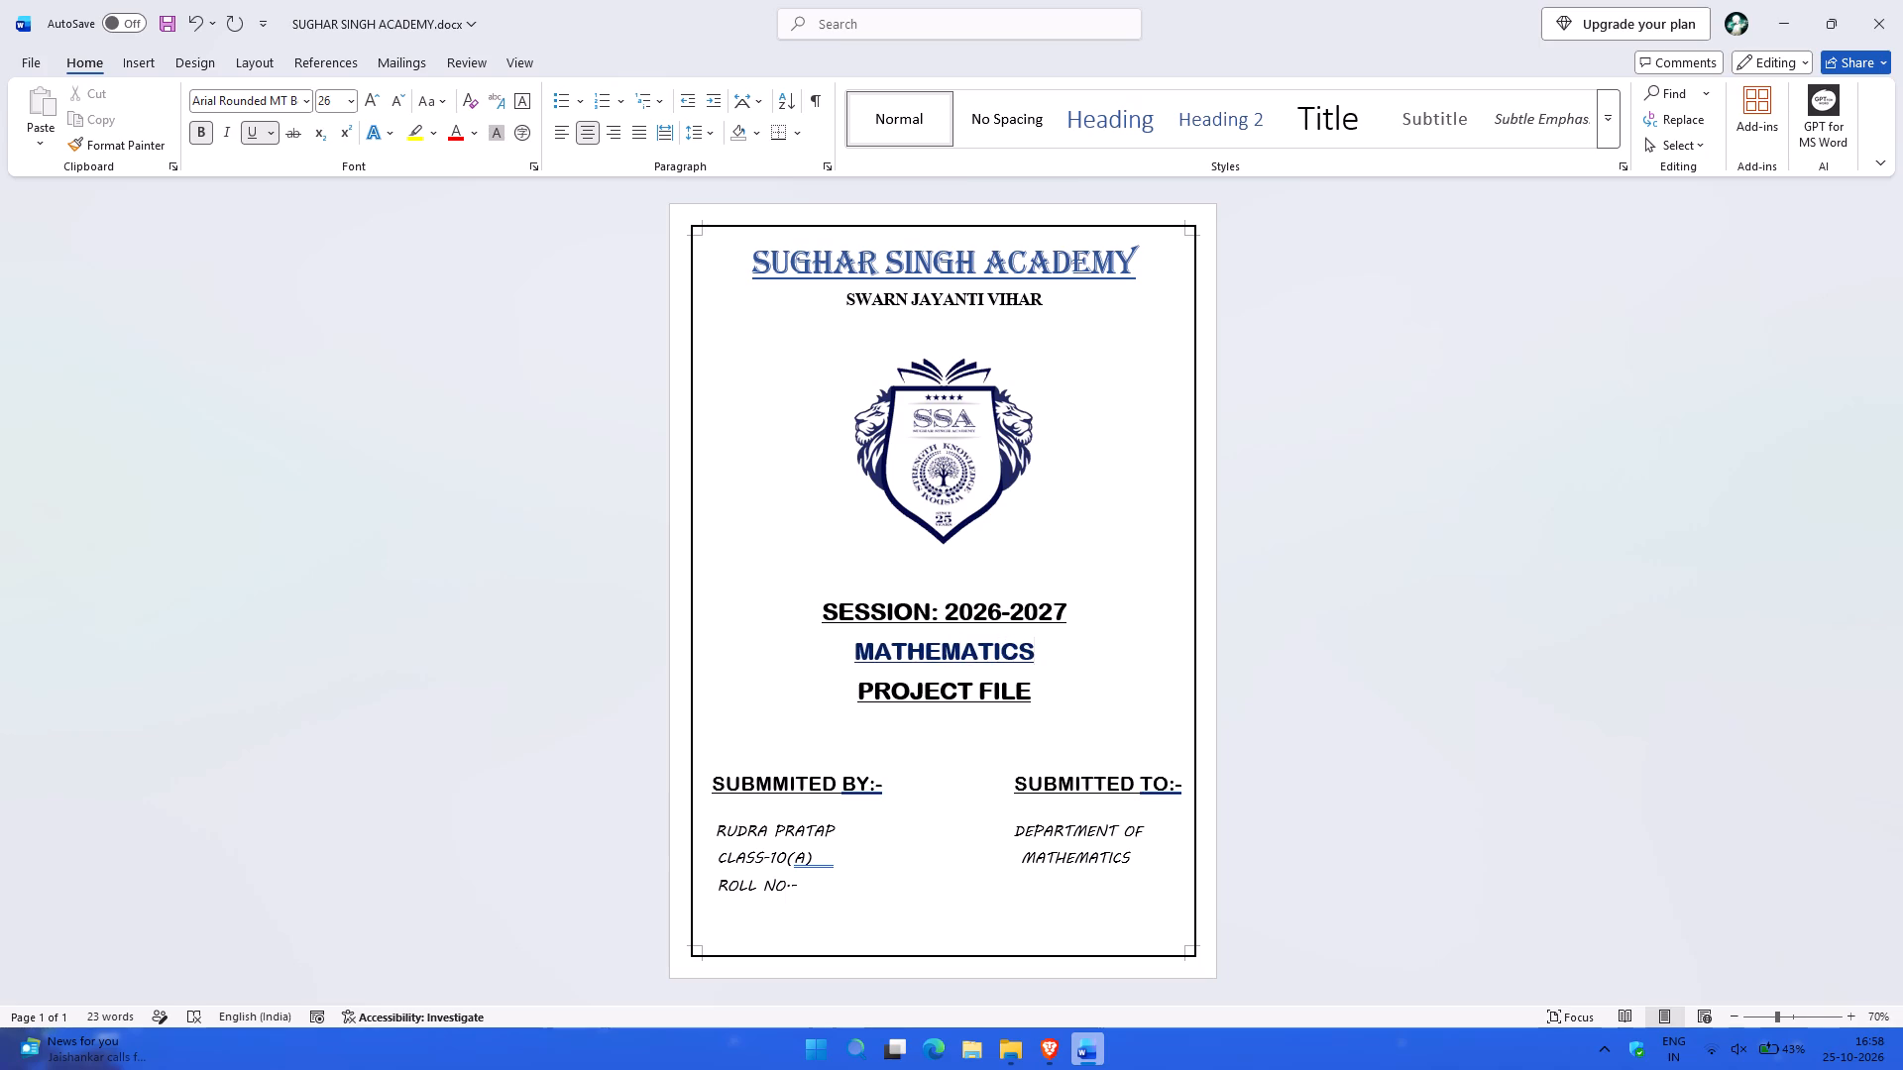
left_click(1119, 711)
Select the SUGHAR SINGH ACADEMY title on the cover page and look through the available fonts for it.
scroll(781, 281, "up", 3, "ctrl")
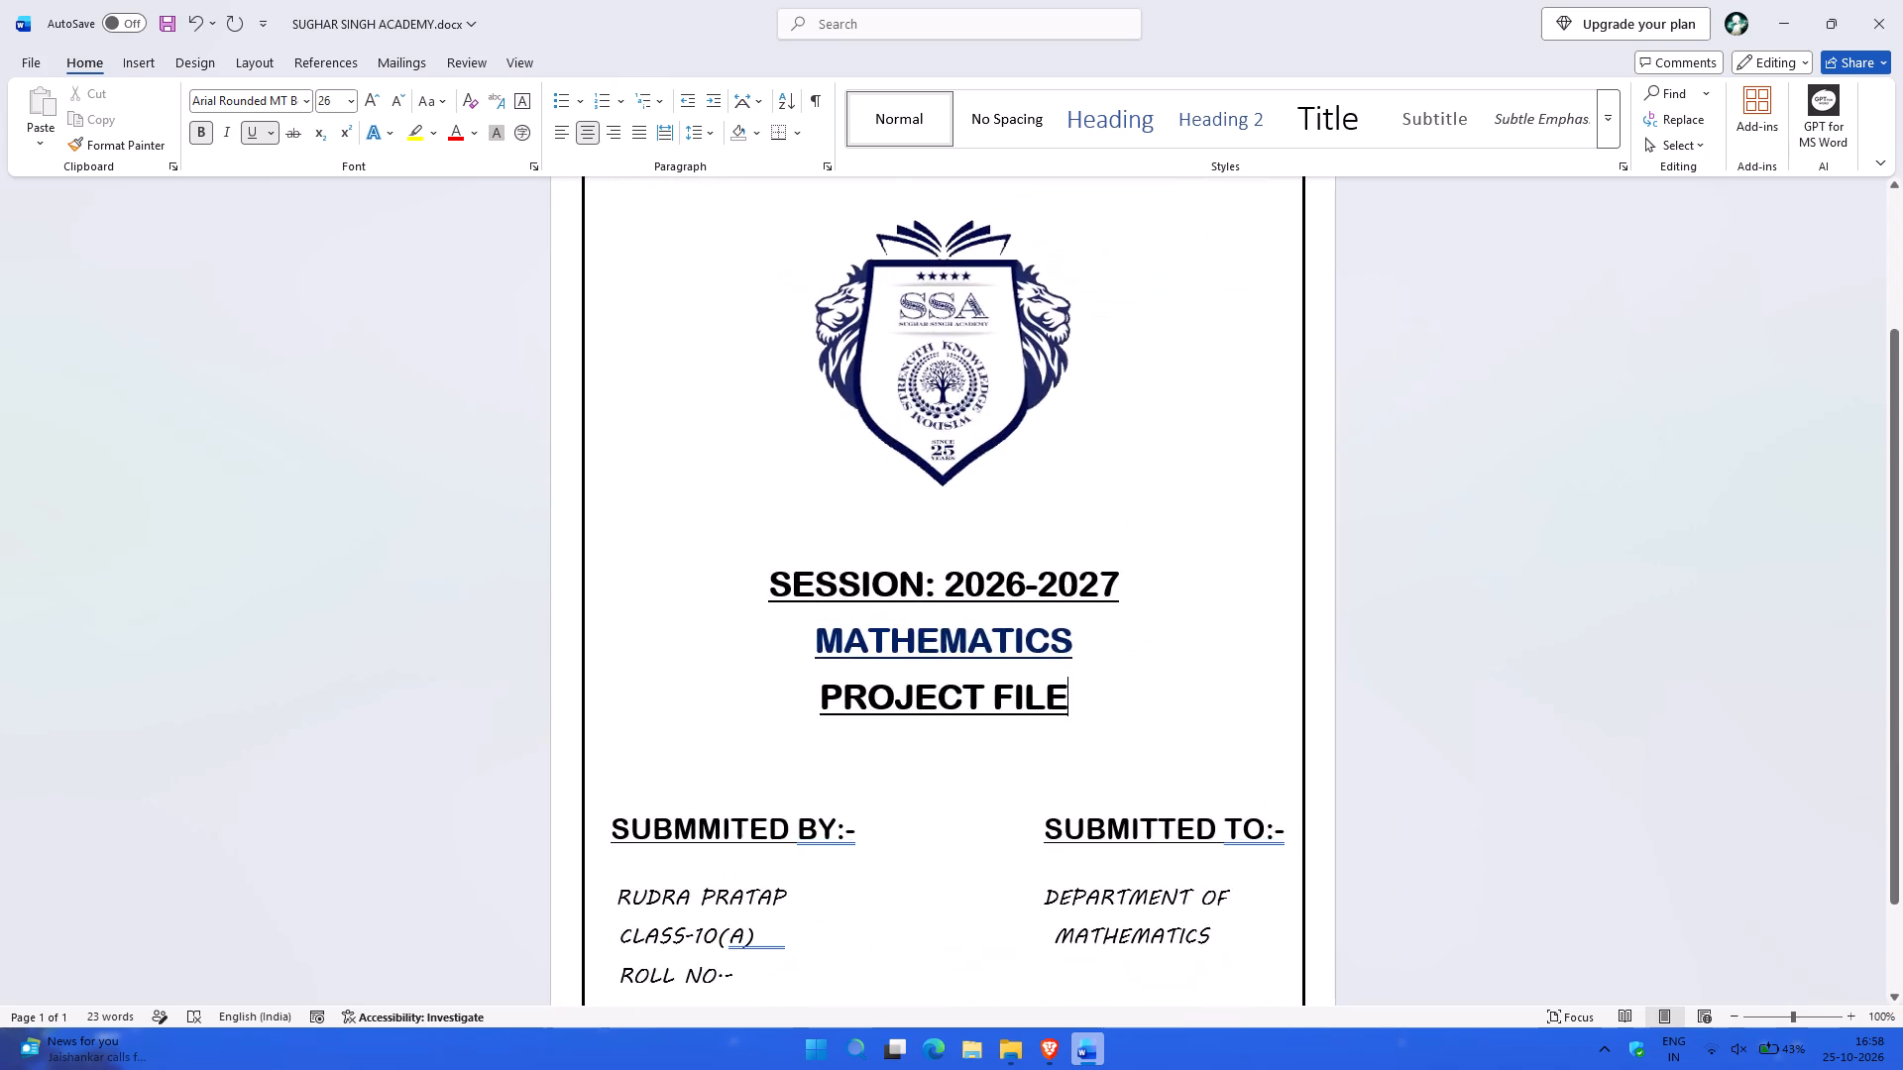
scroll(1037, 295, "up", 3)
left_click_drag(670, 275, 1110, 284)
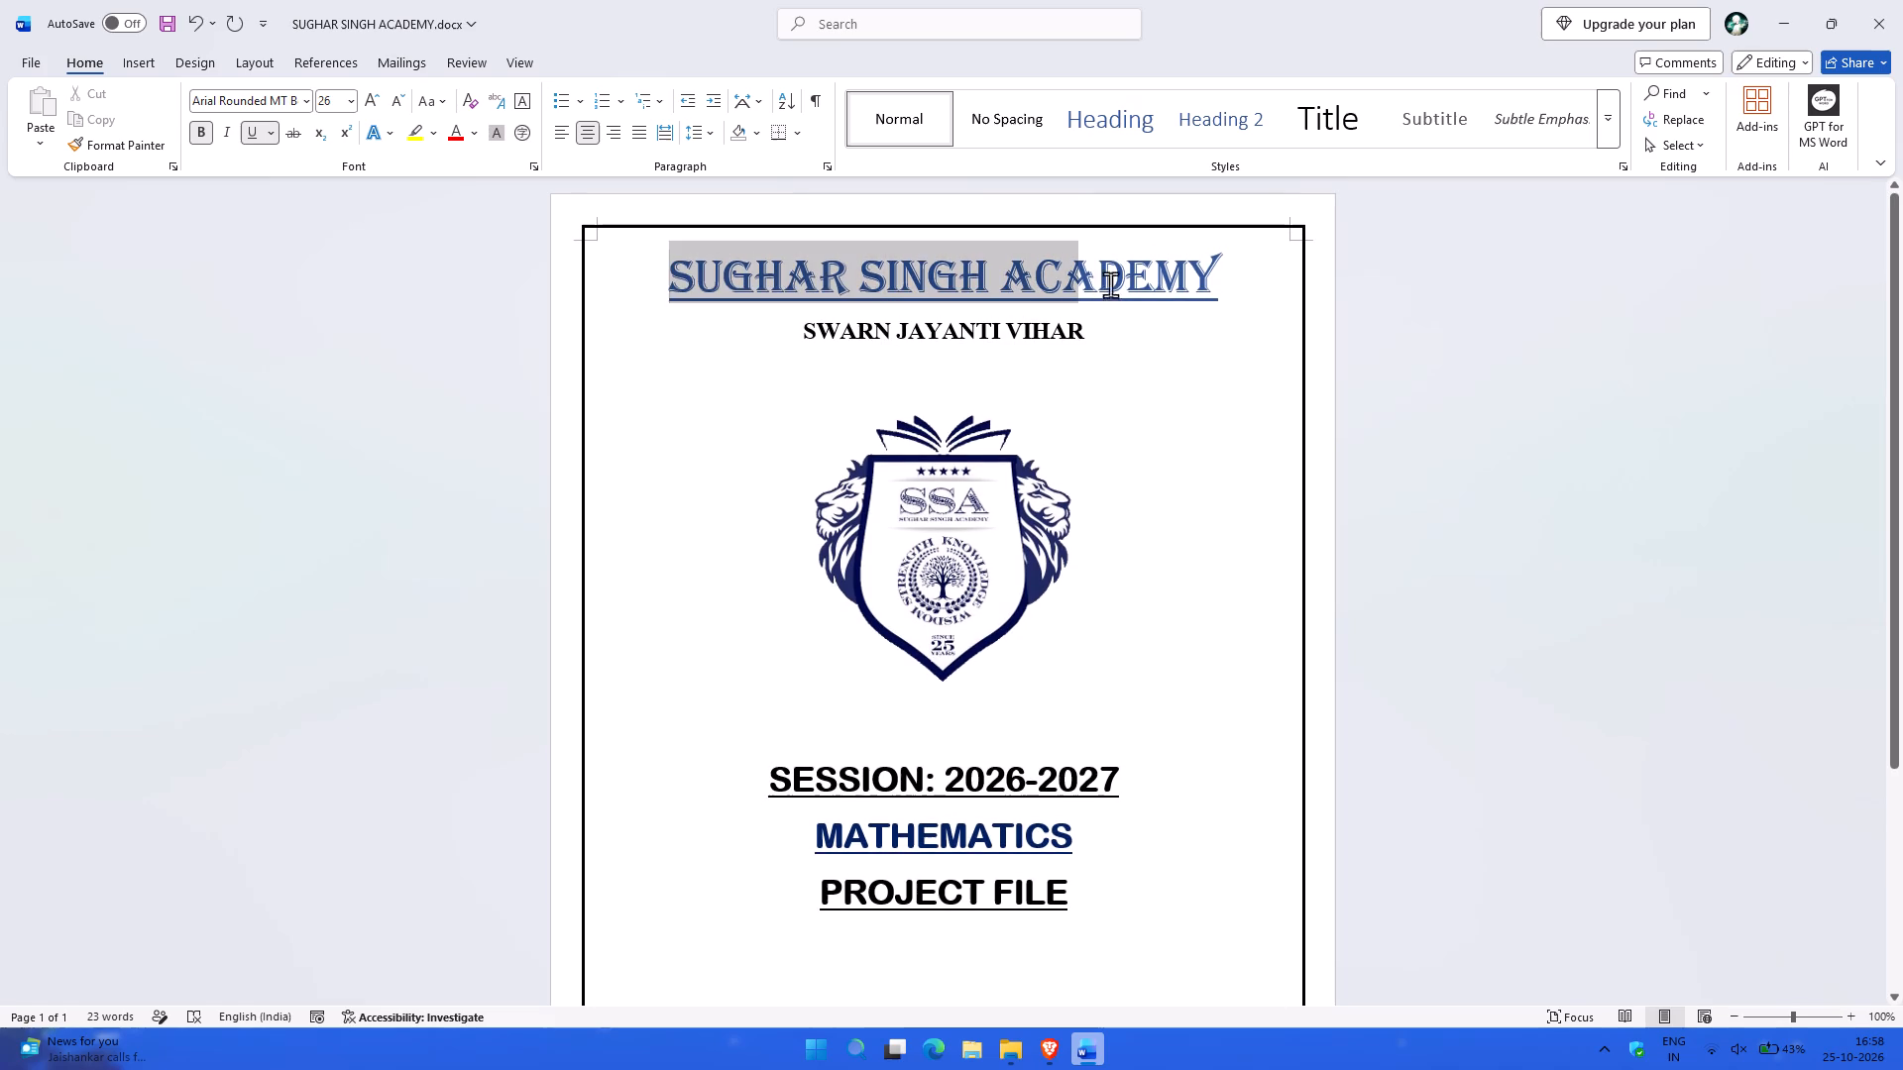
left_click_drag(1110, 284, 1155, 271)
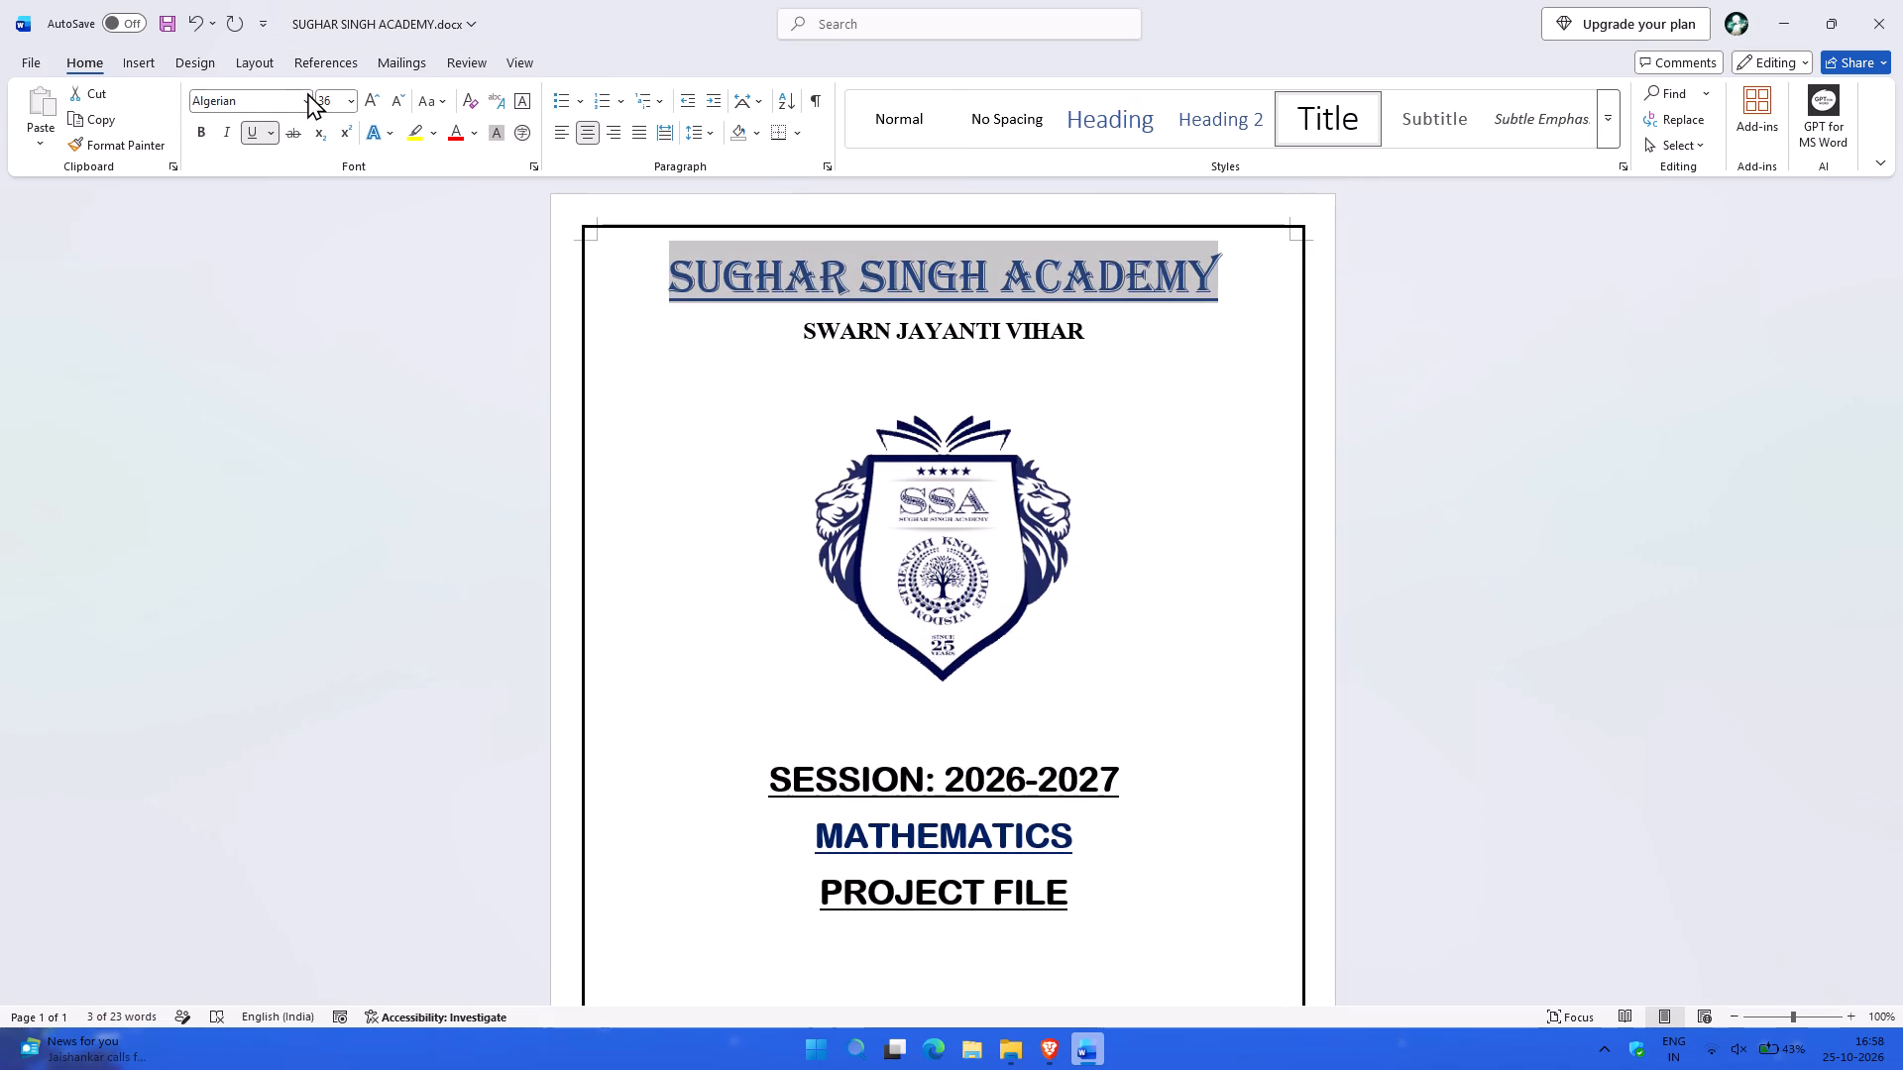
left_click(308, 93)
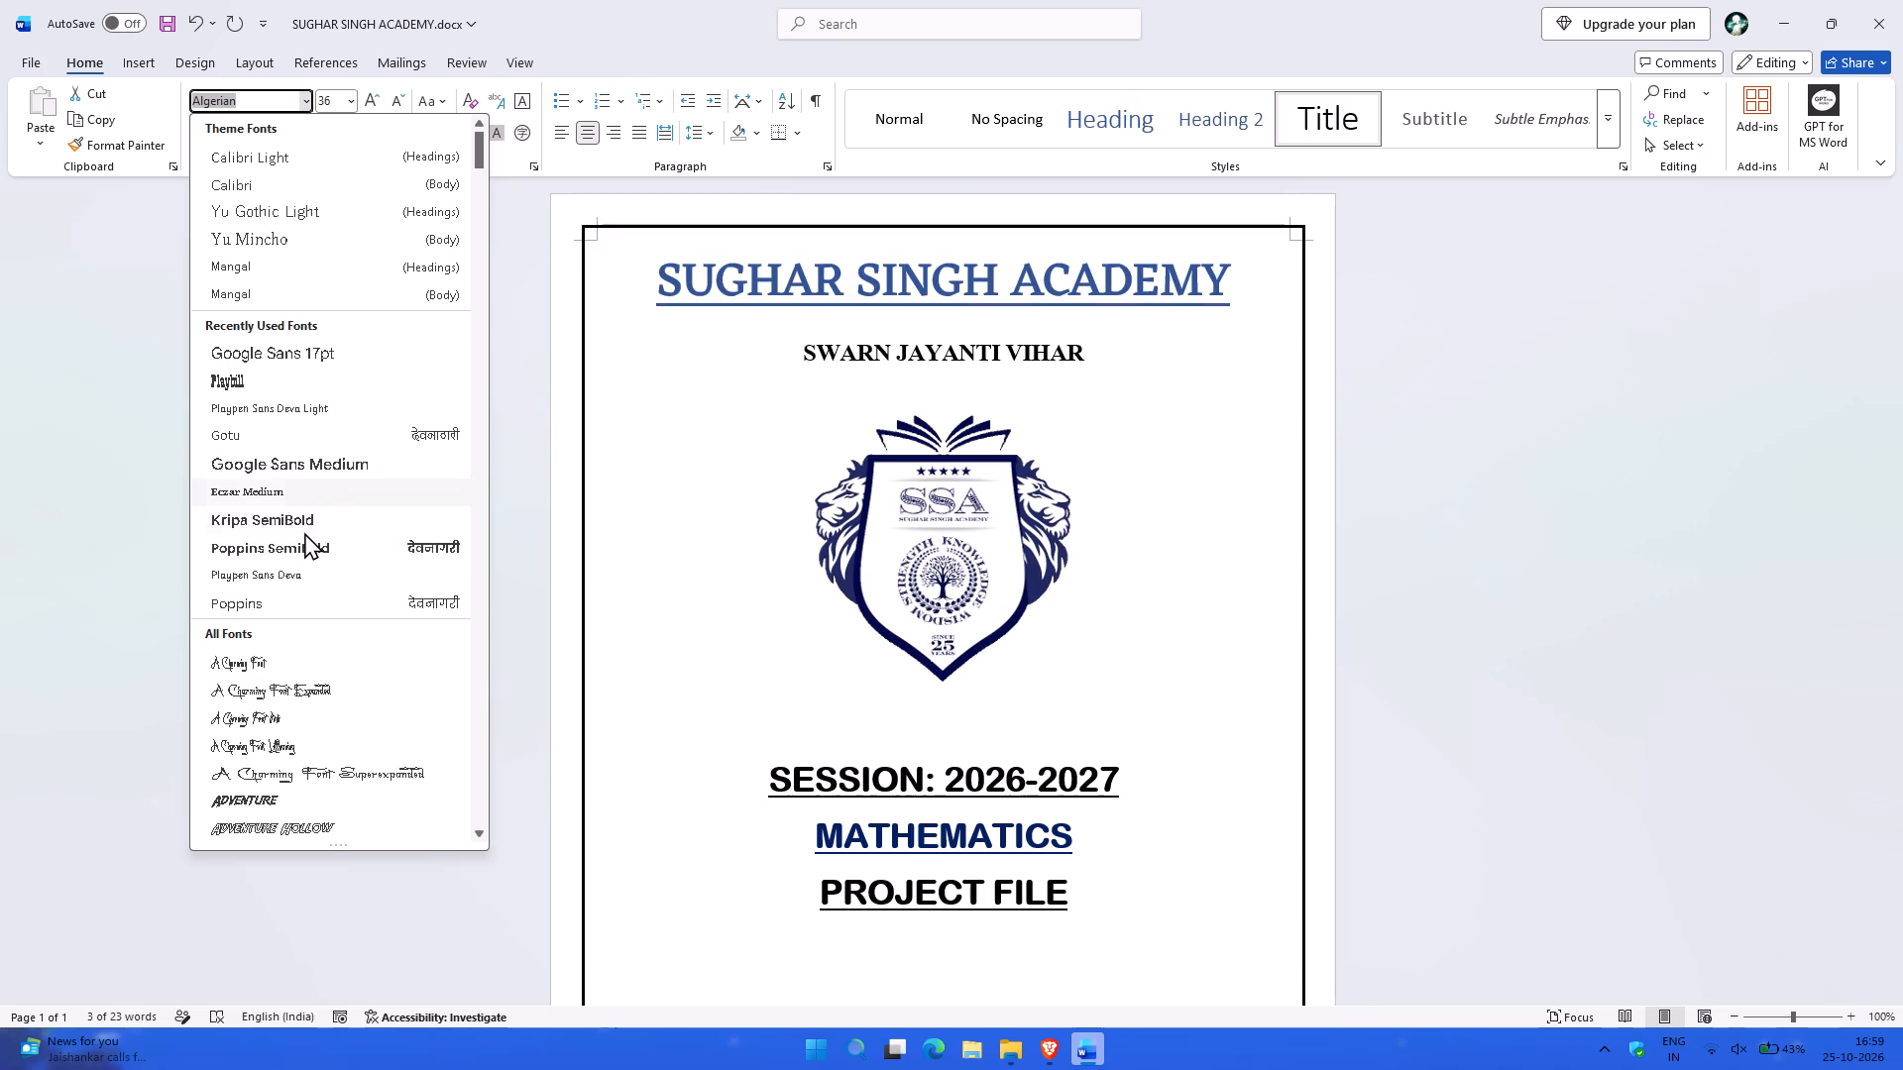
scroll(351, 506, "down", 1)
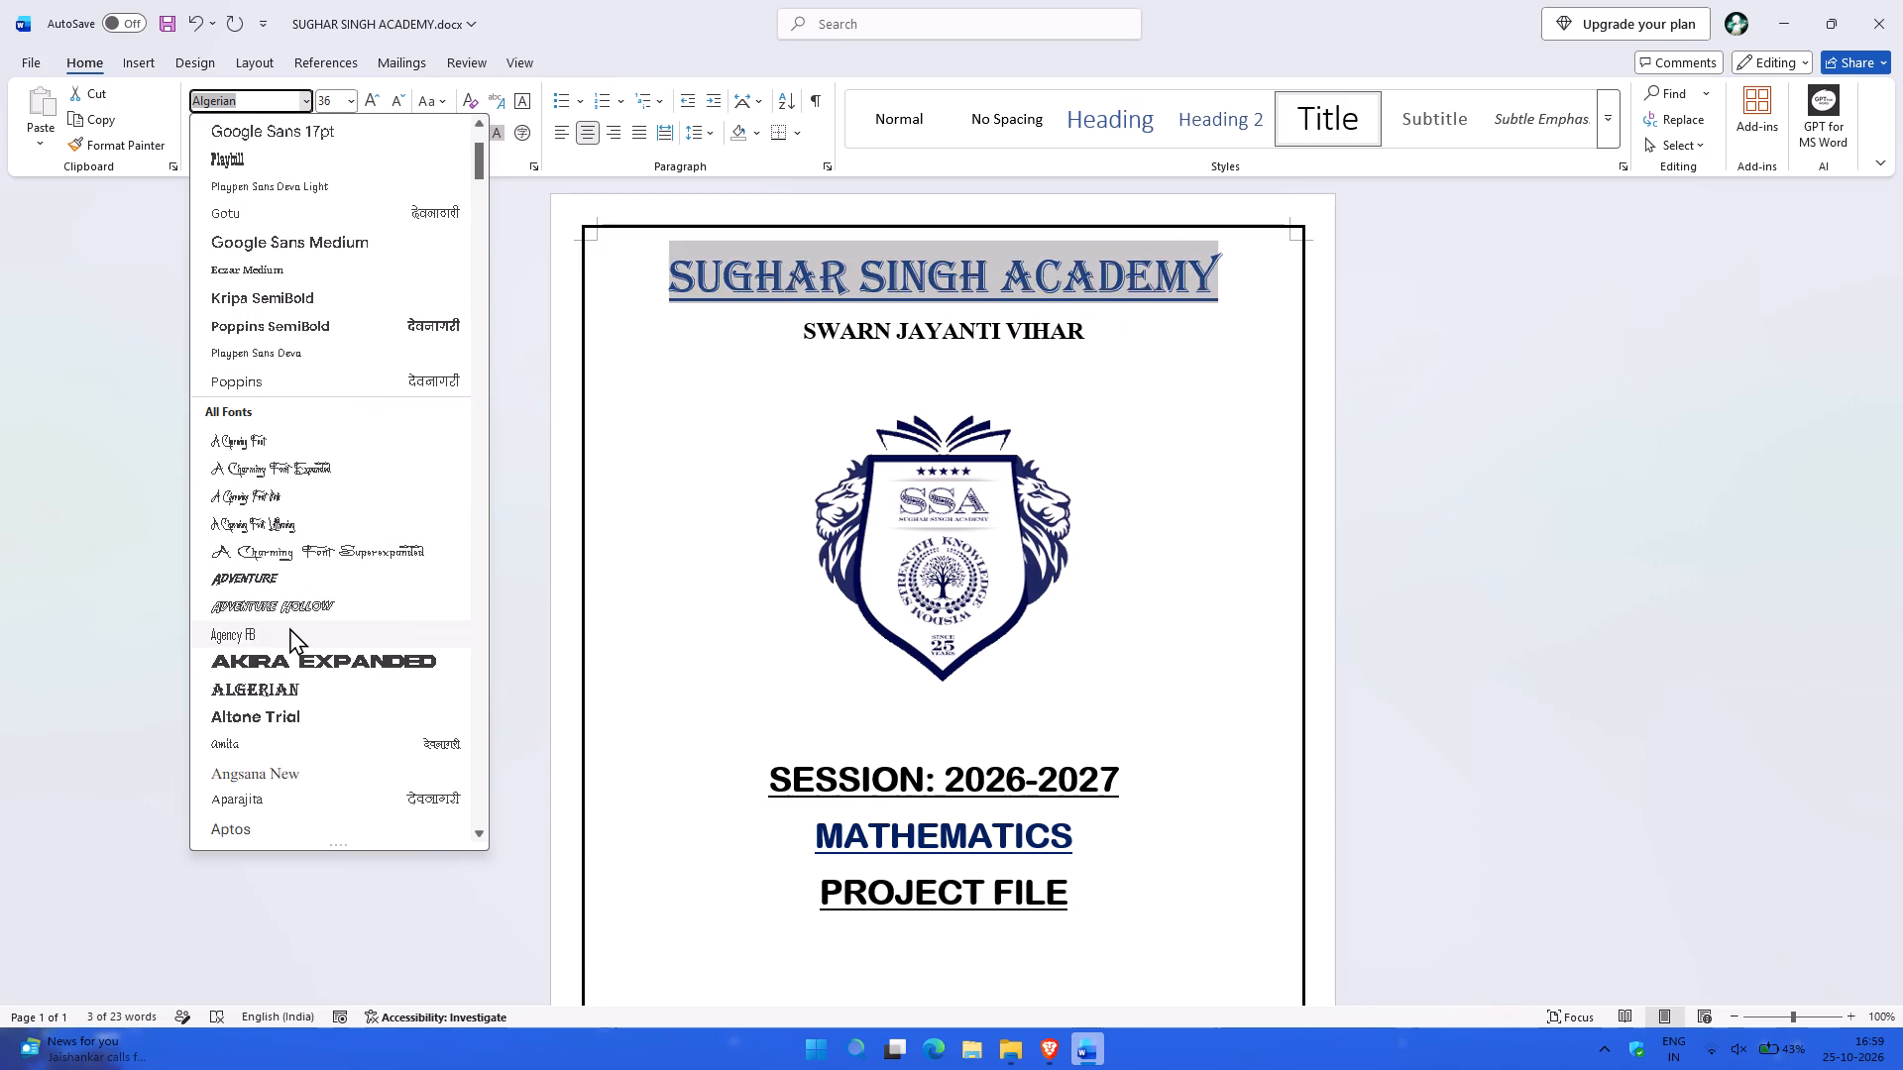
scroll(289, 627, "down", 10)
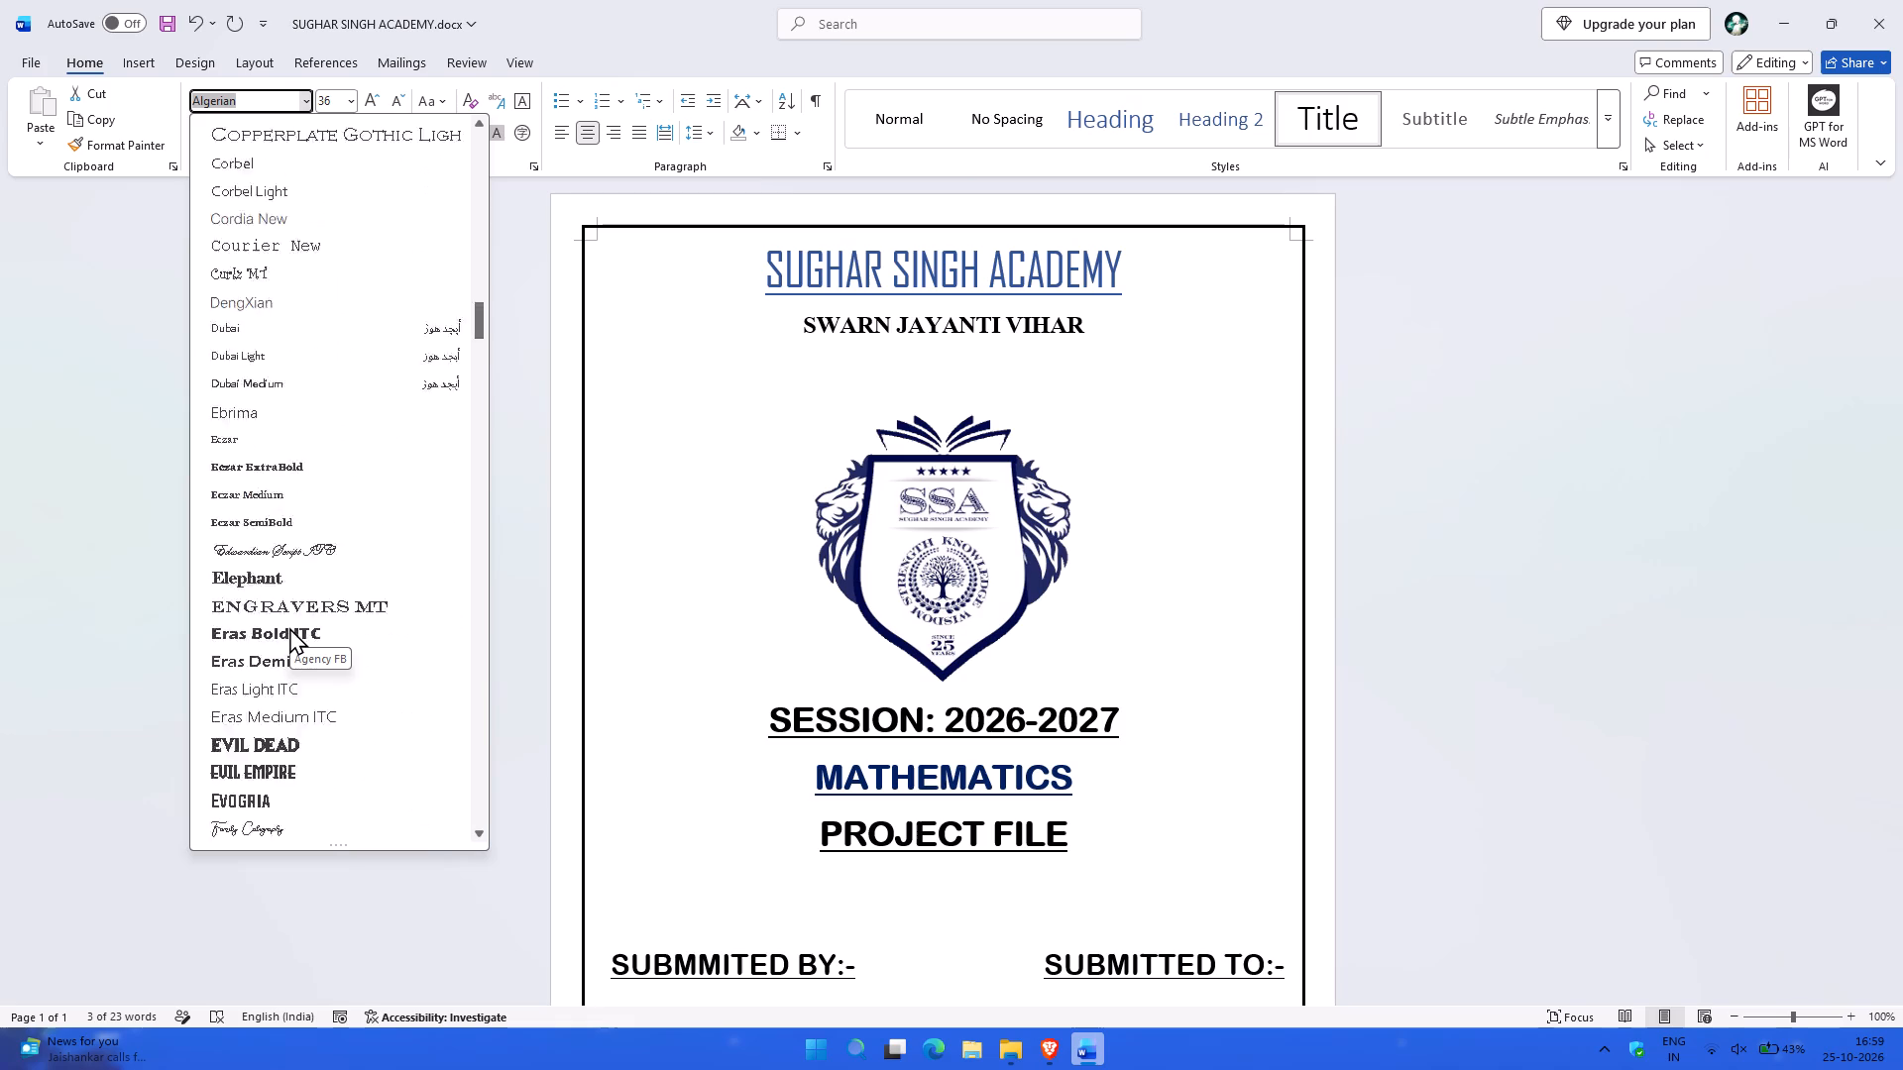
scroll(289, 627, "down", 17)
scroll(289, 627, "down", 4)
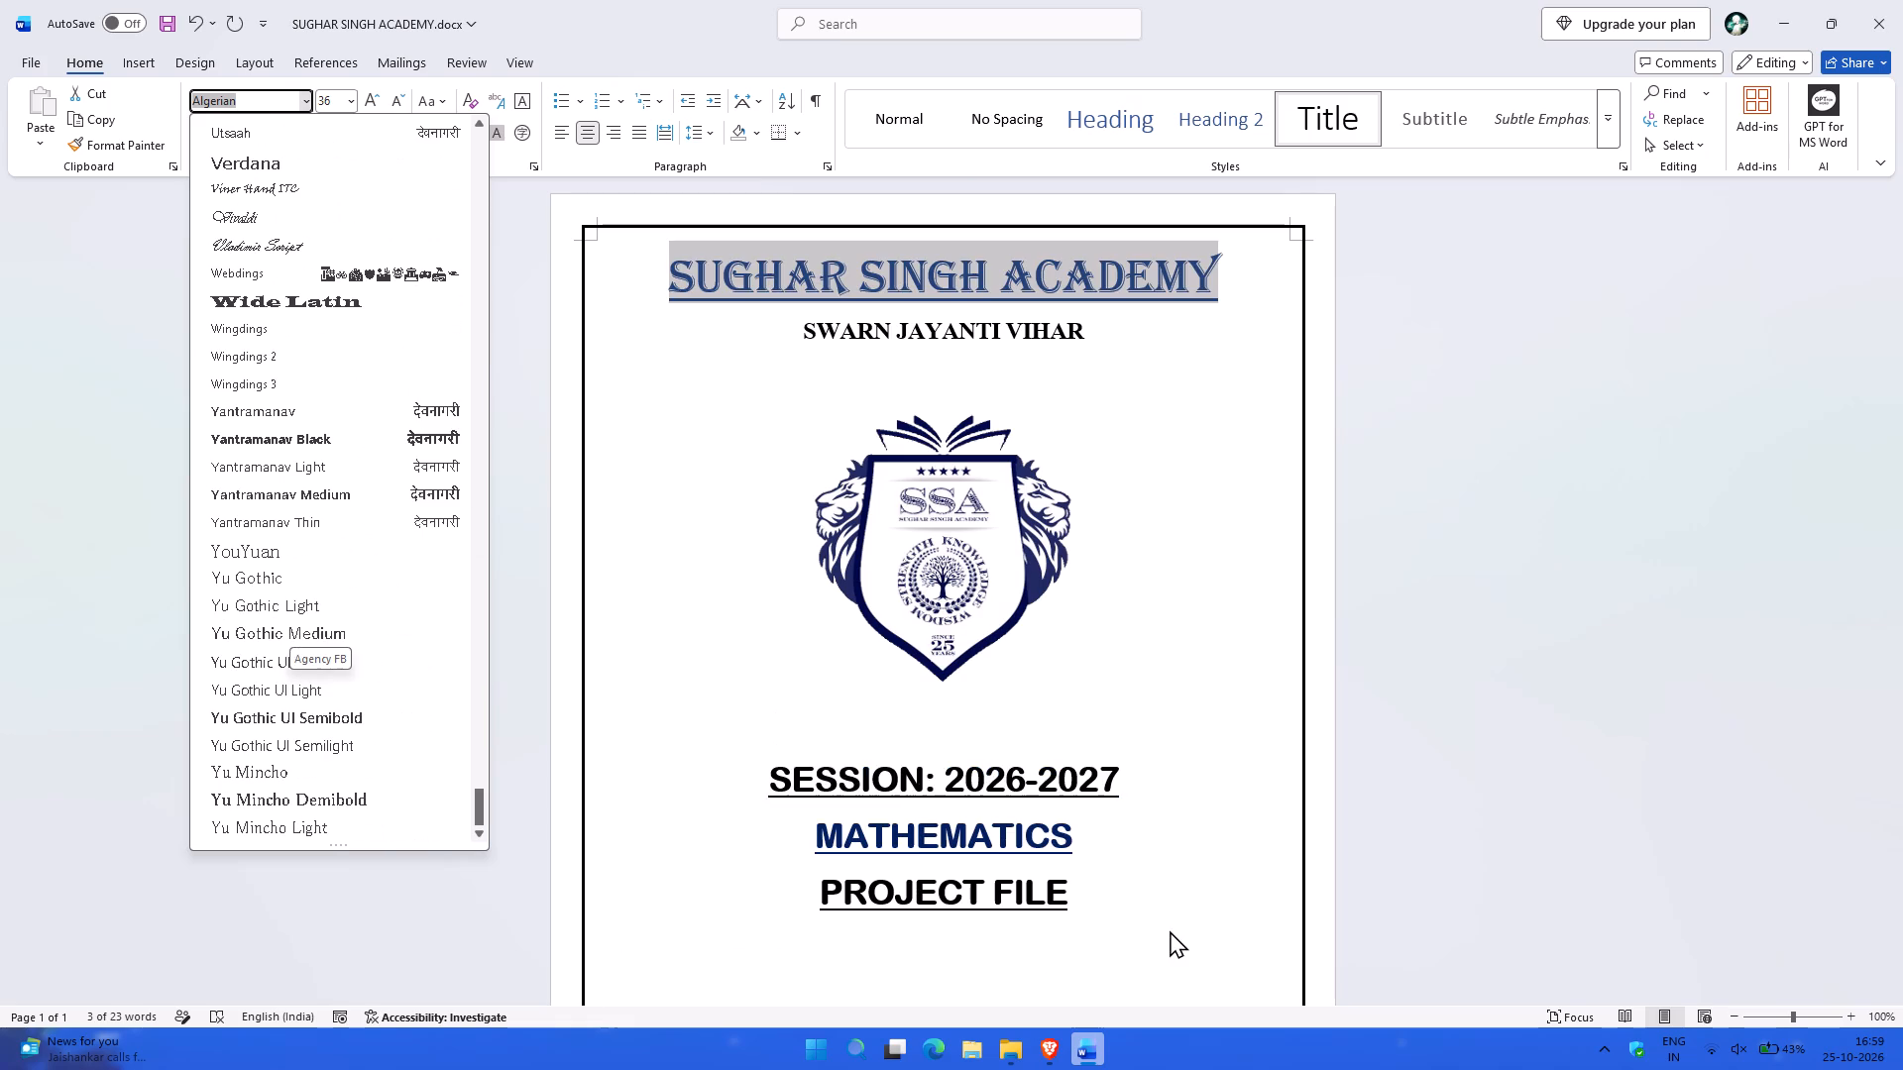
Switch to FontBase, deactivate the Hindi Fonts folder, and close the font manager.
left_click(1599, 1058)
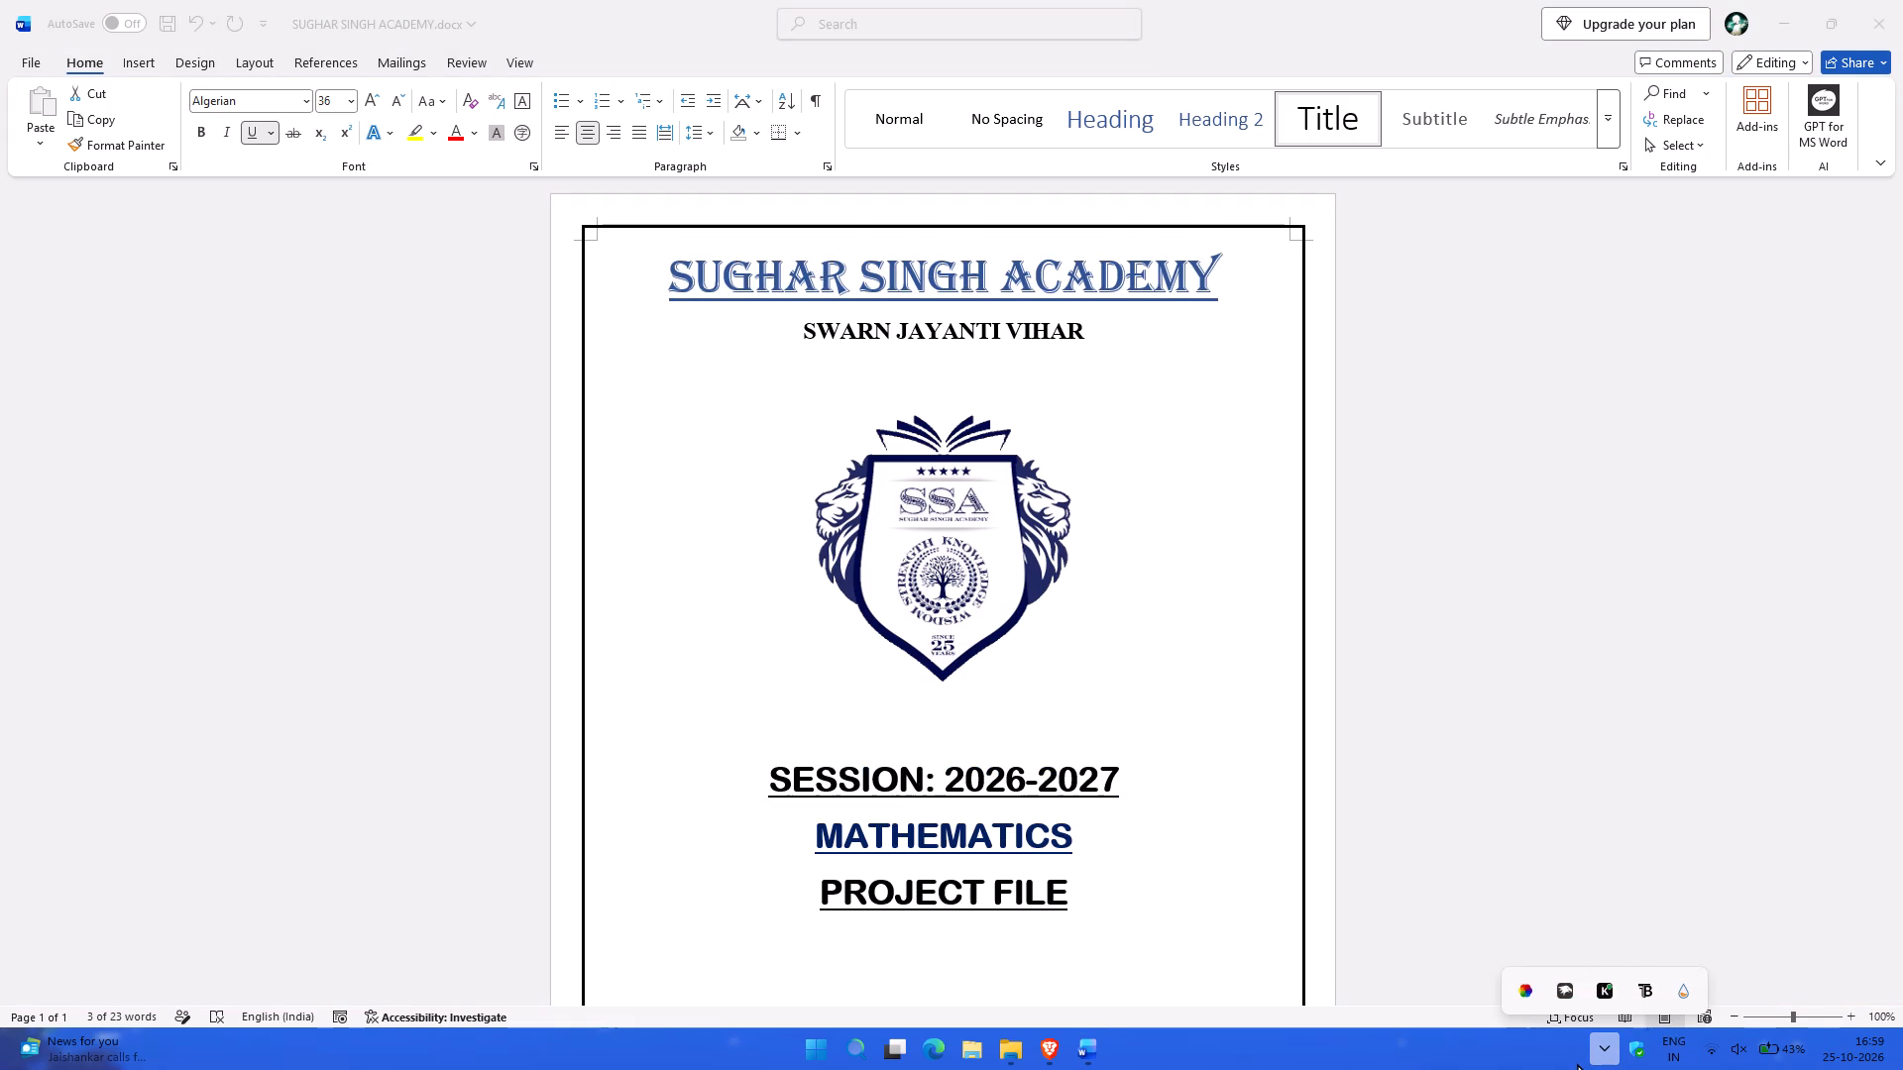
type("FO")
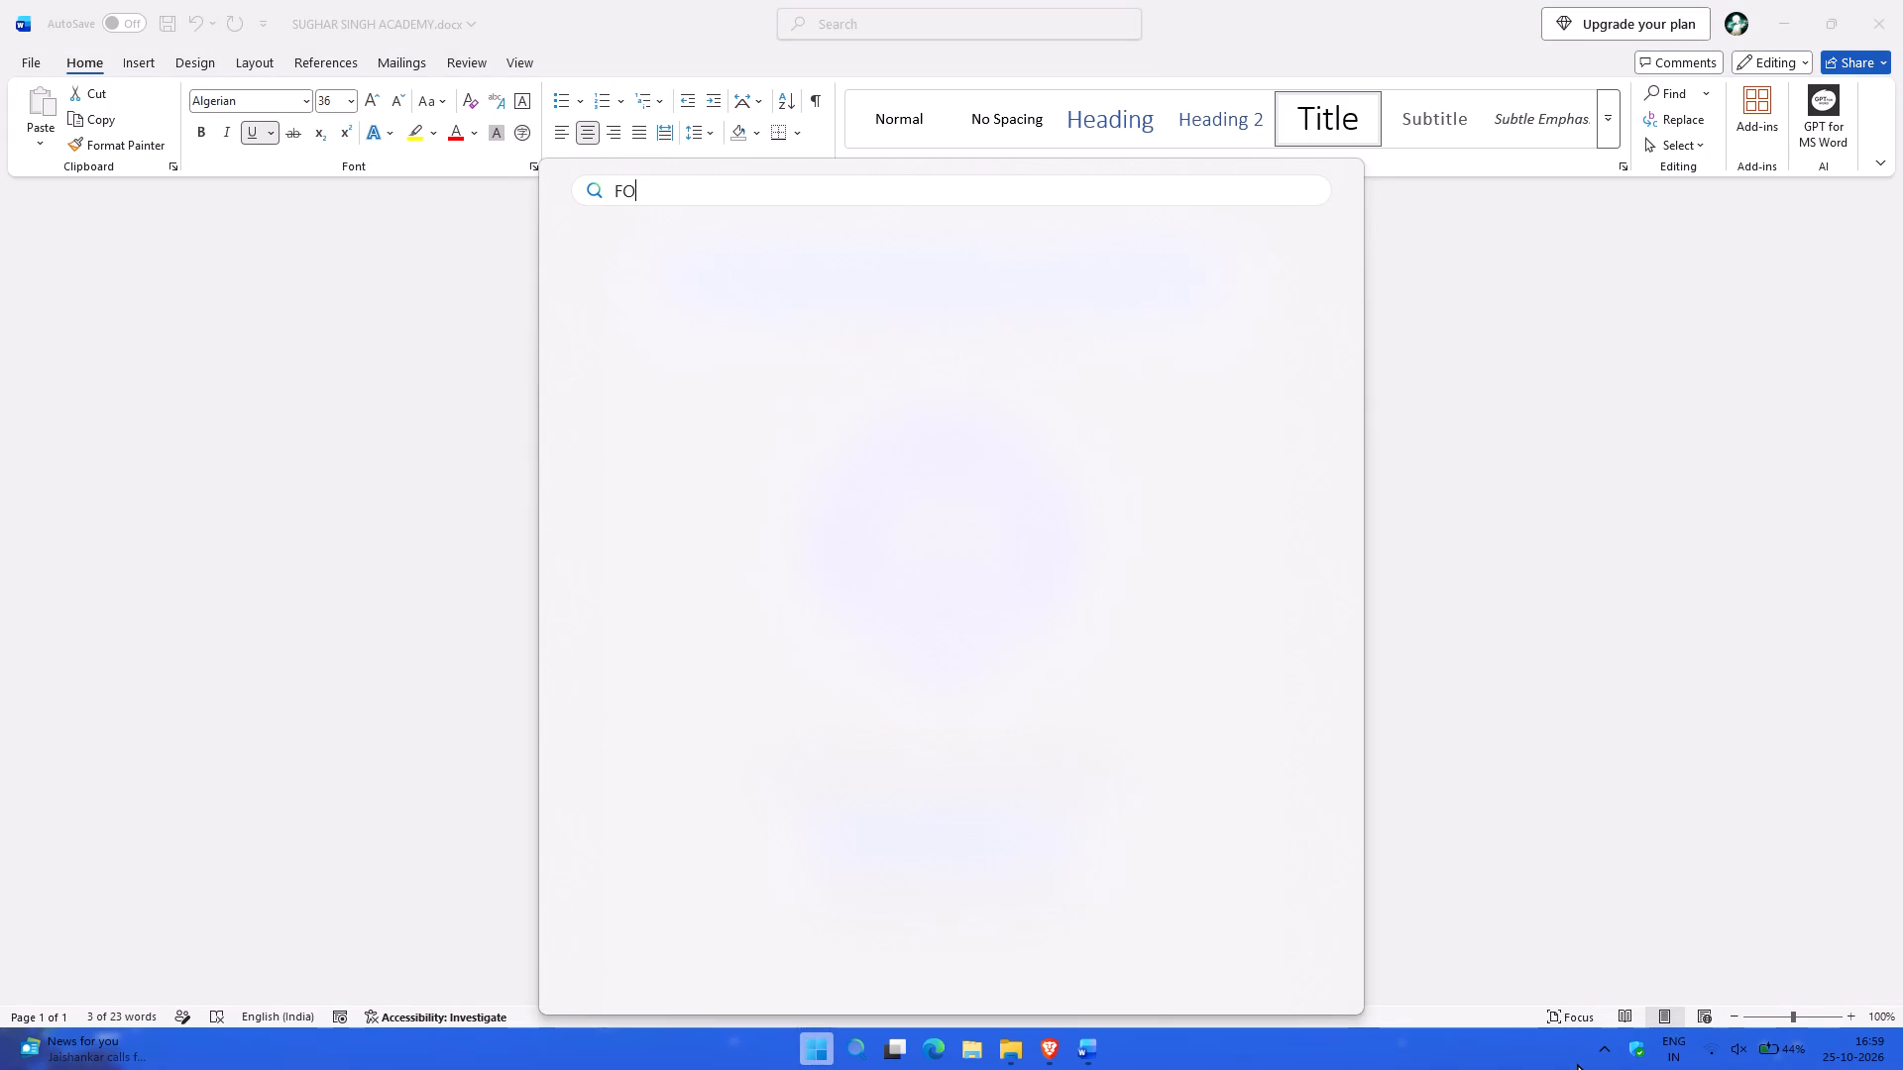
left_click(749, 356)
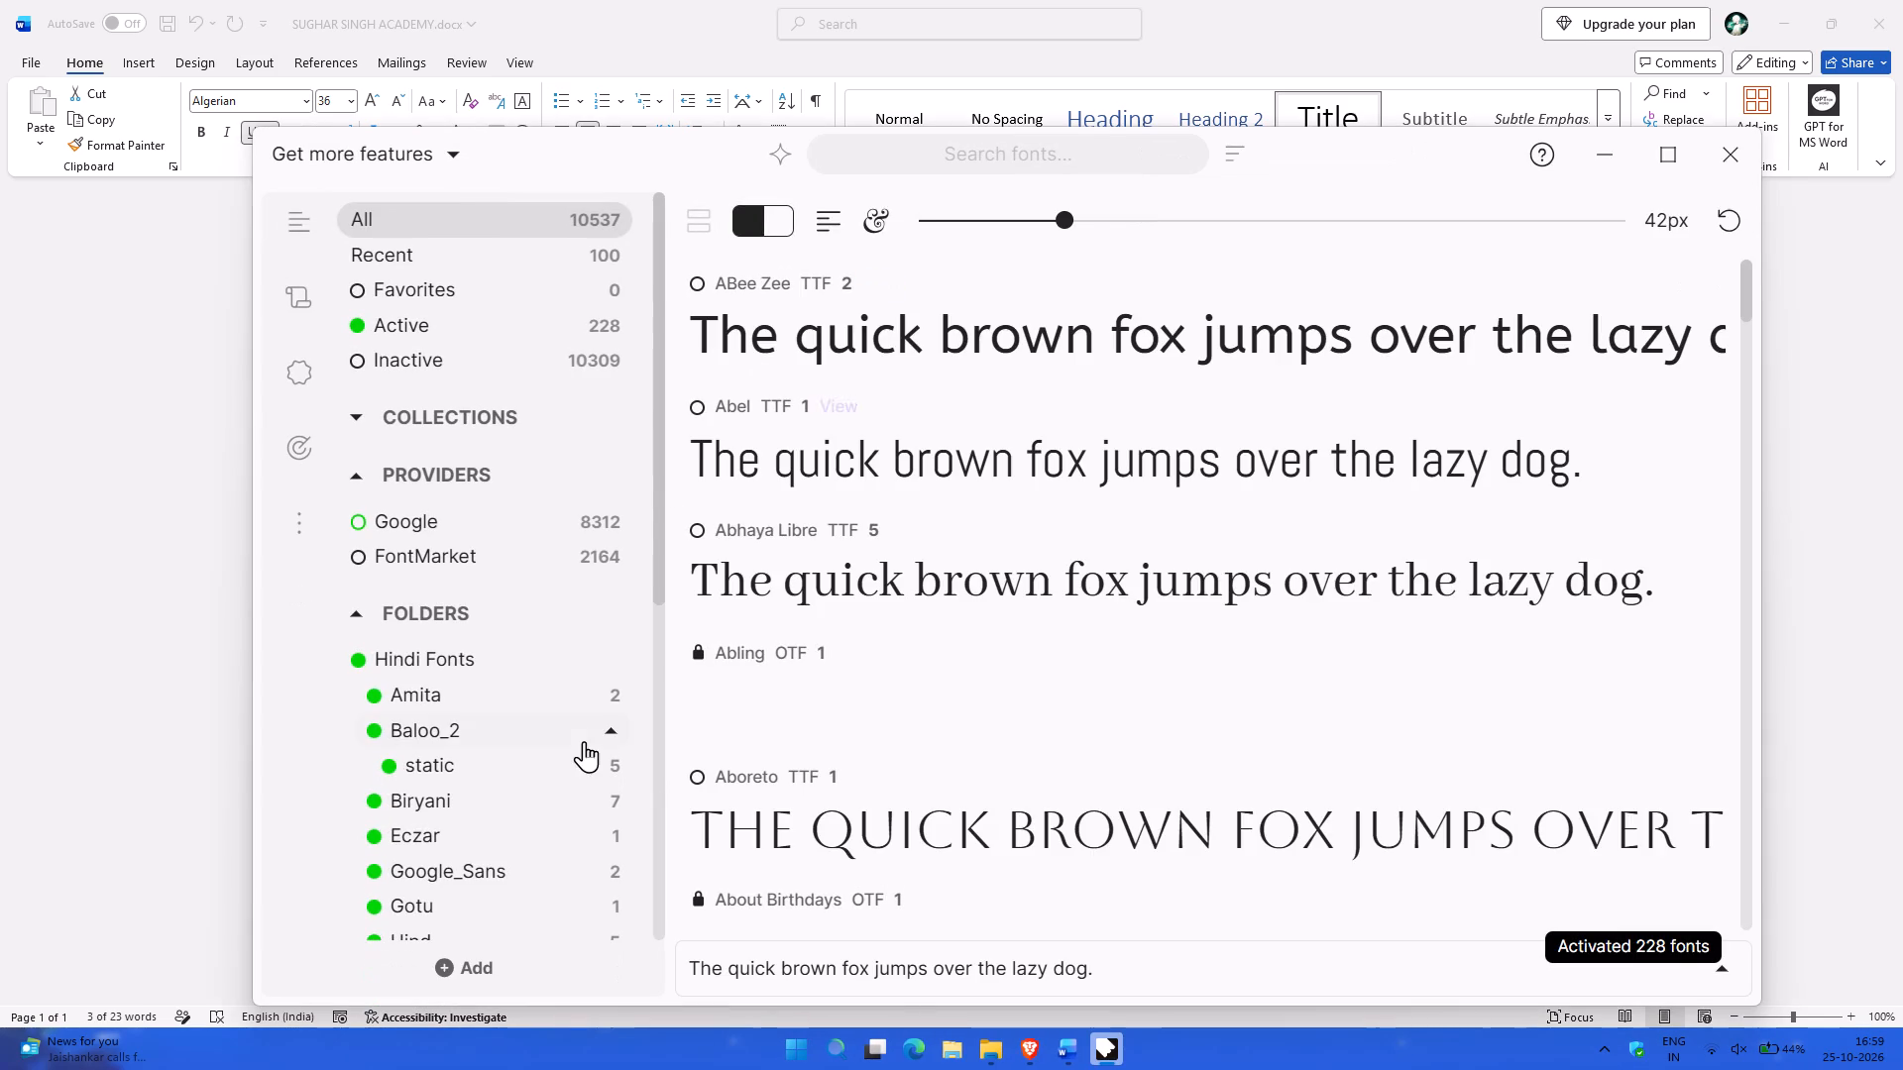
scroll(540, 355, "up", 1)
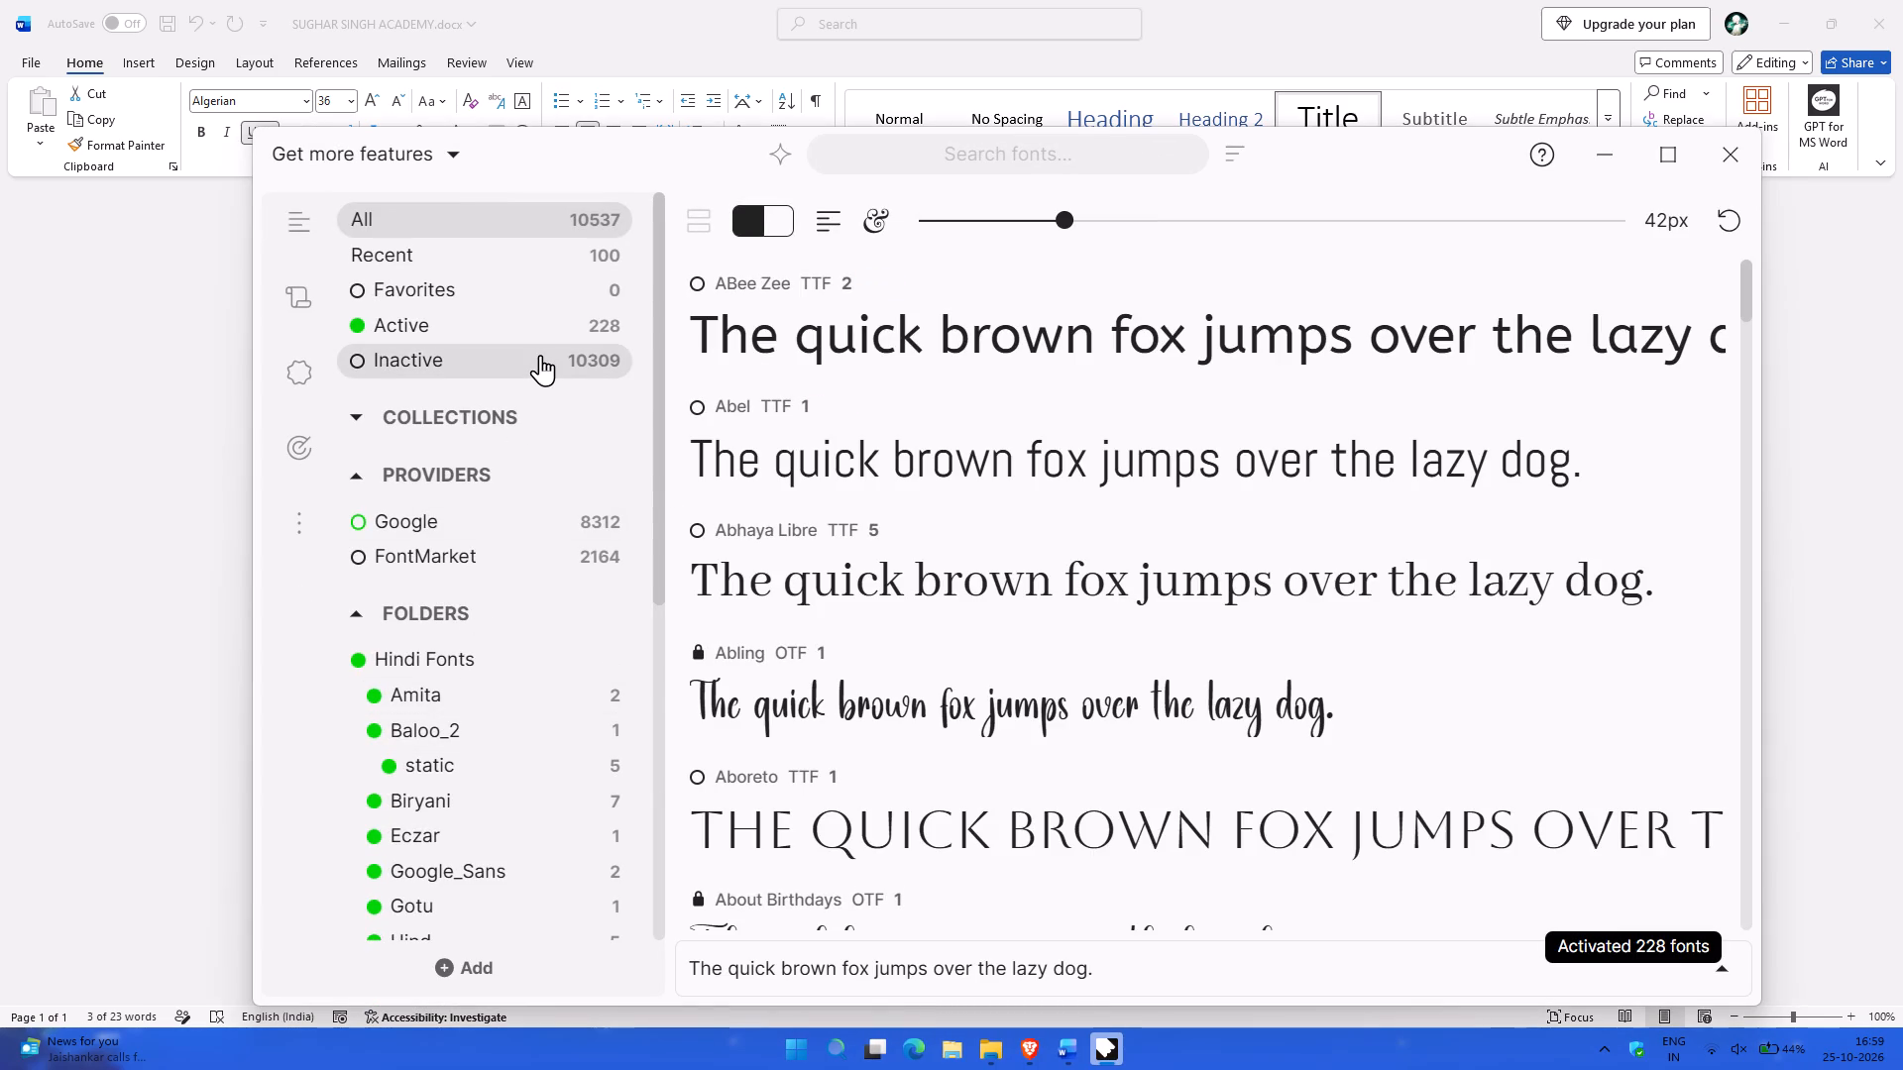
scroll(540, 355, "up", 2)
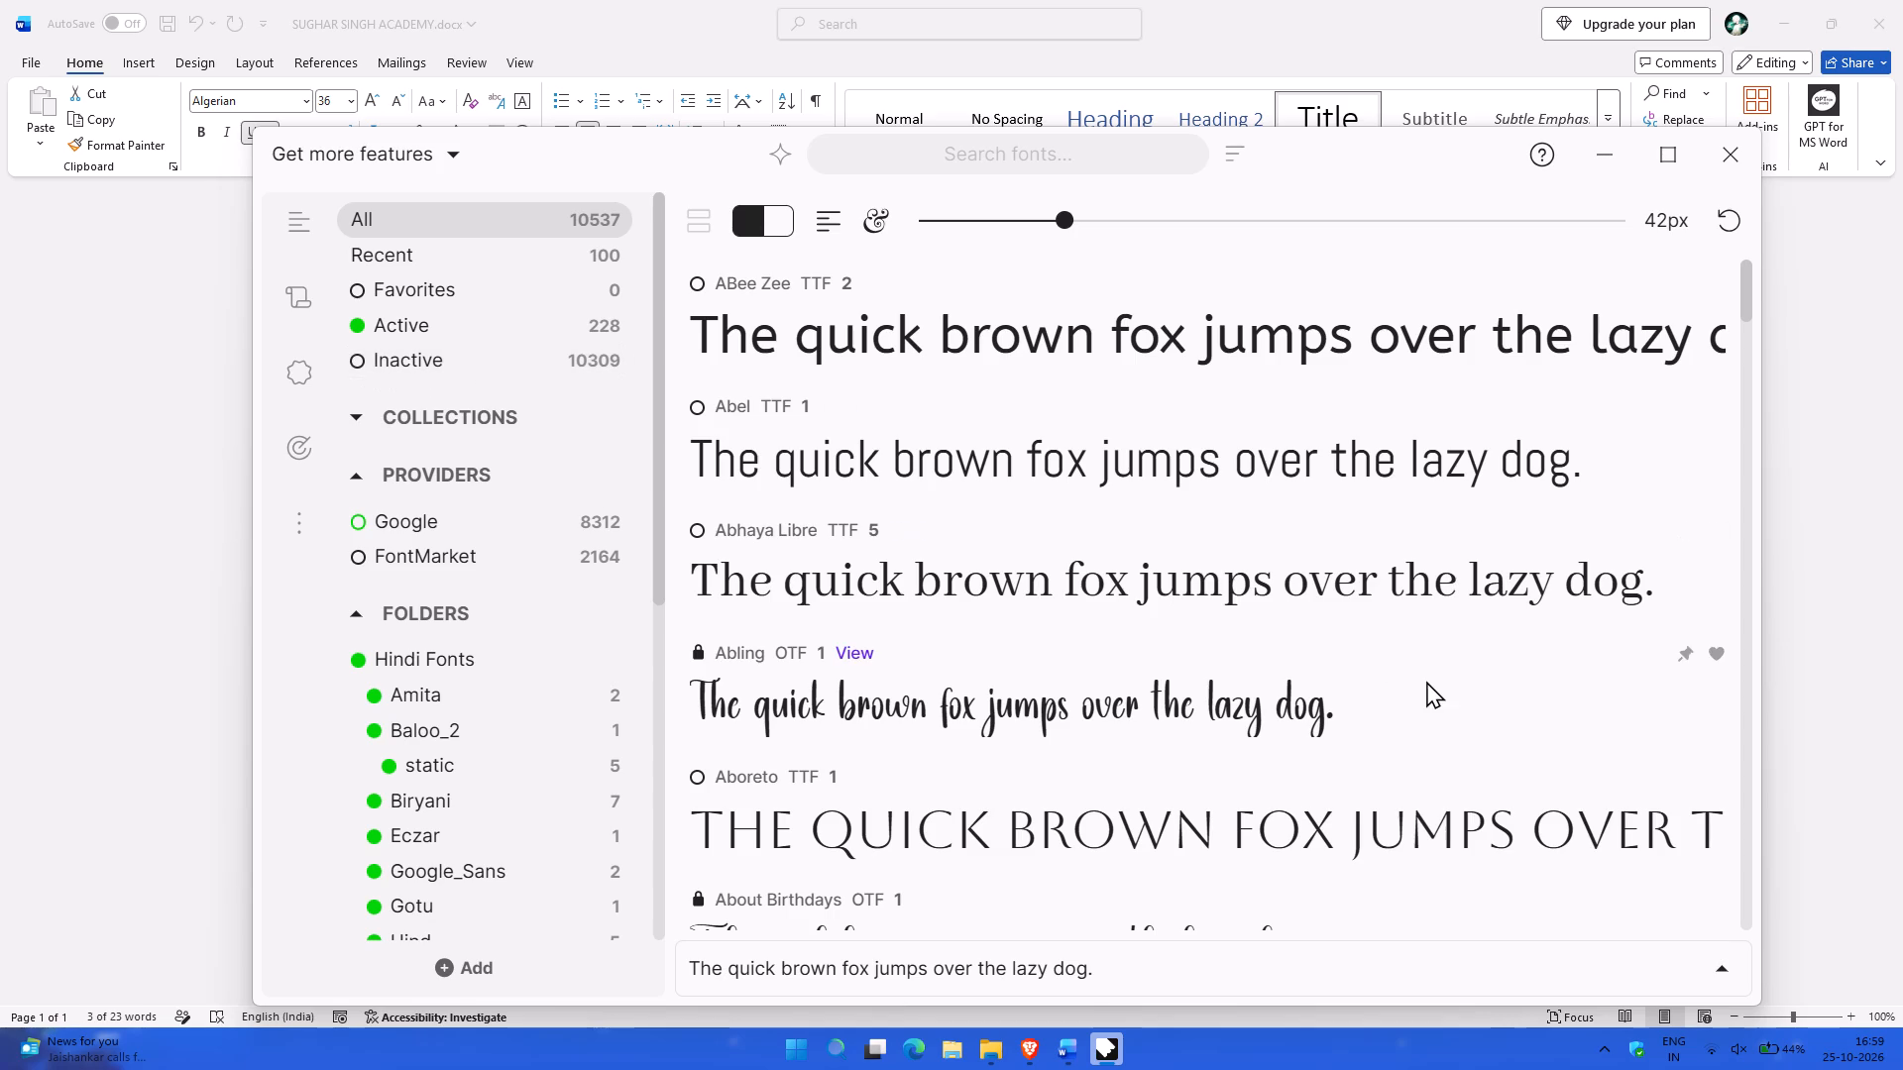
scroll(1547, 396, "up", 4)
left_click(358, 660)
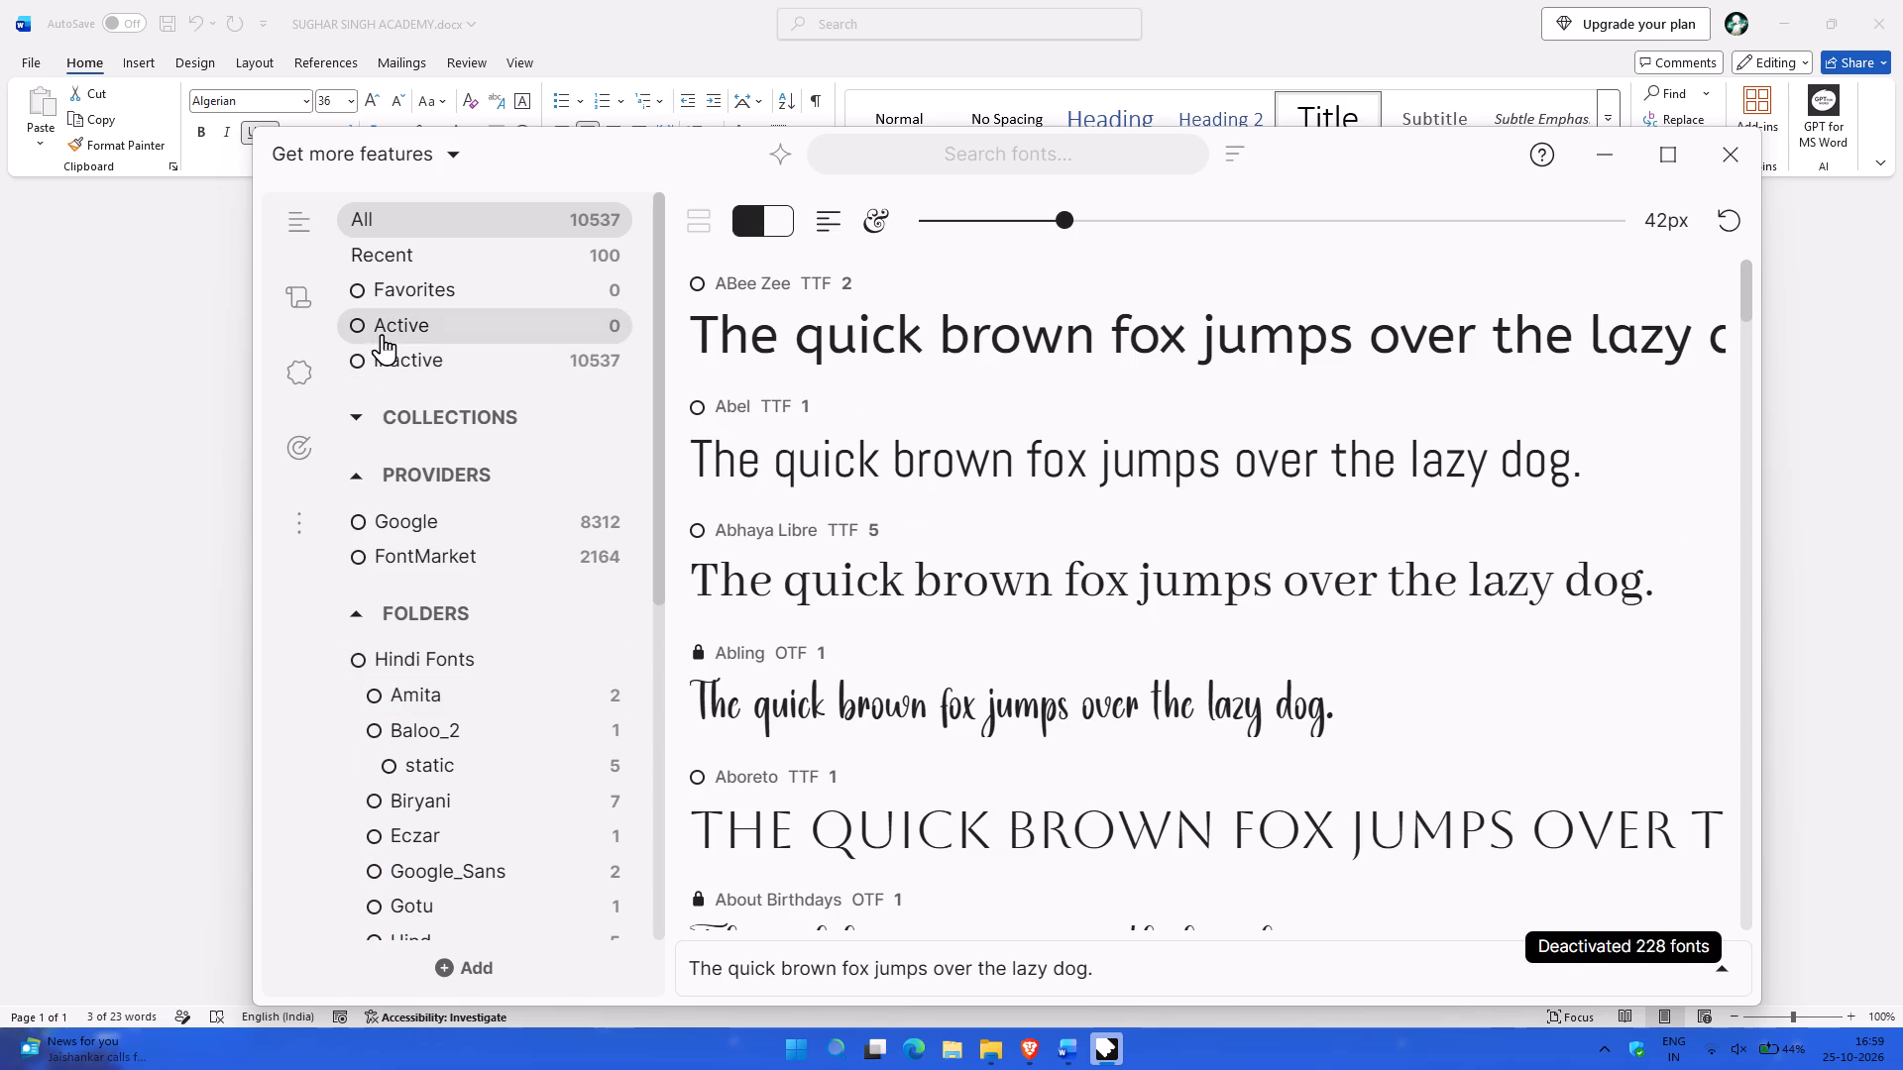
scroll(522, 526, "up", 3)
scroll(522, 526, "down", 5)
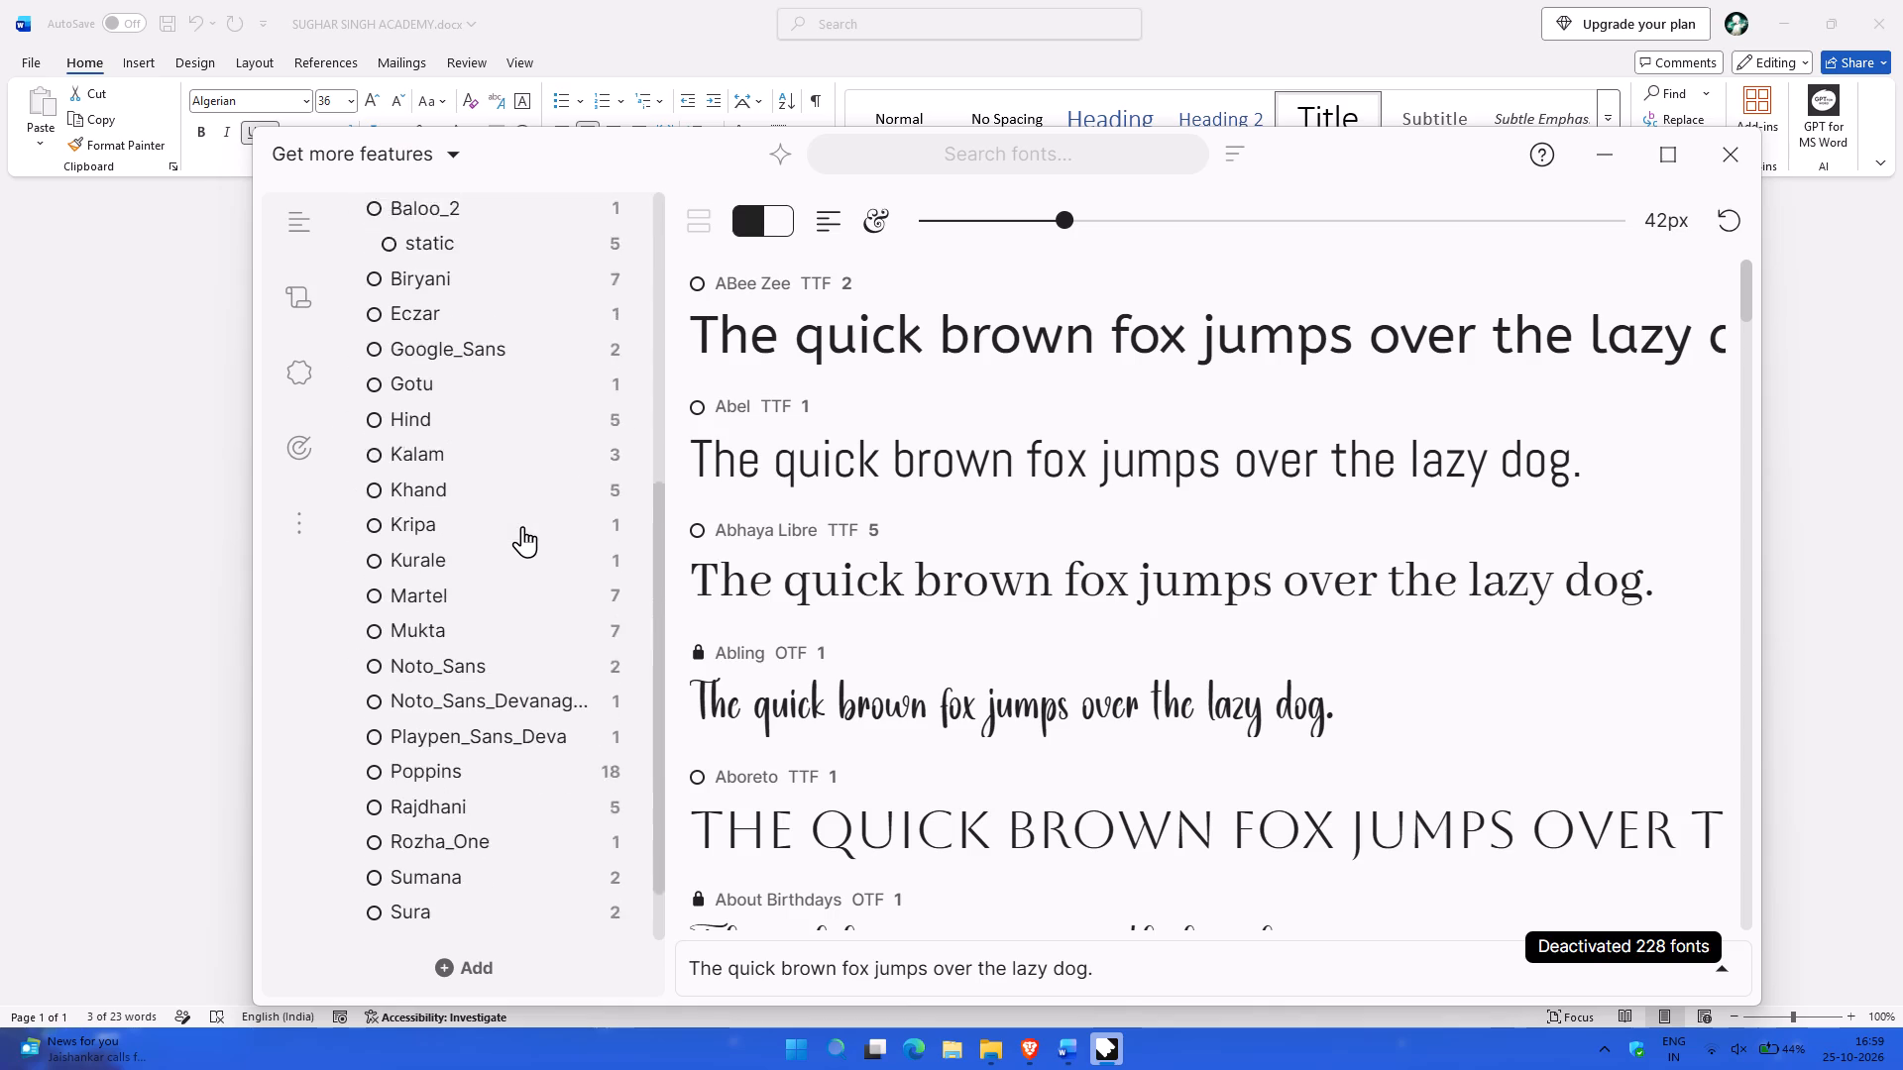
scroll(522, 526, "down", 7)
scroll(522, 526, "up", 14)
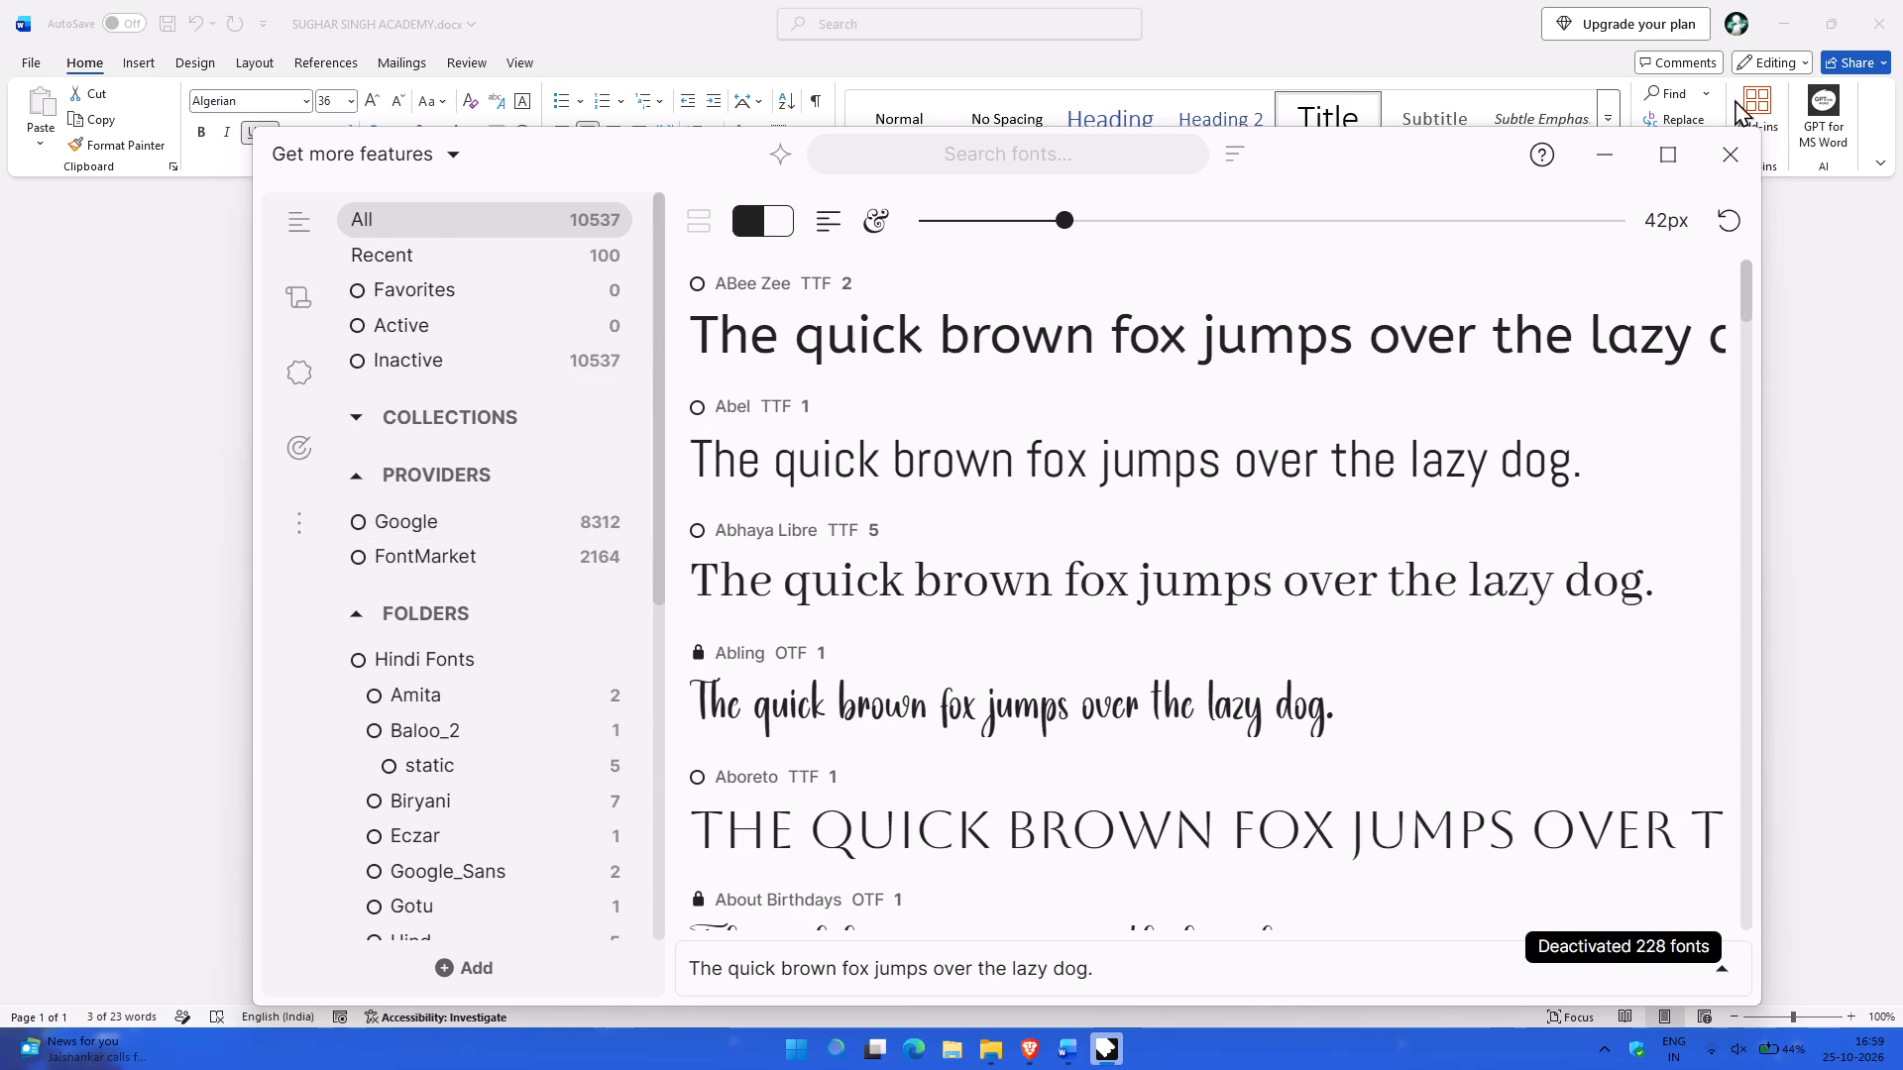
left_click(1731, 165)
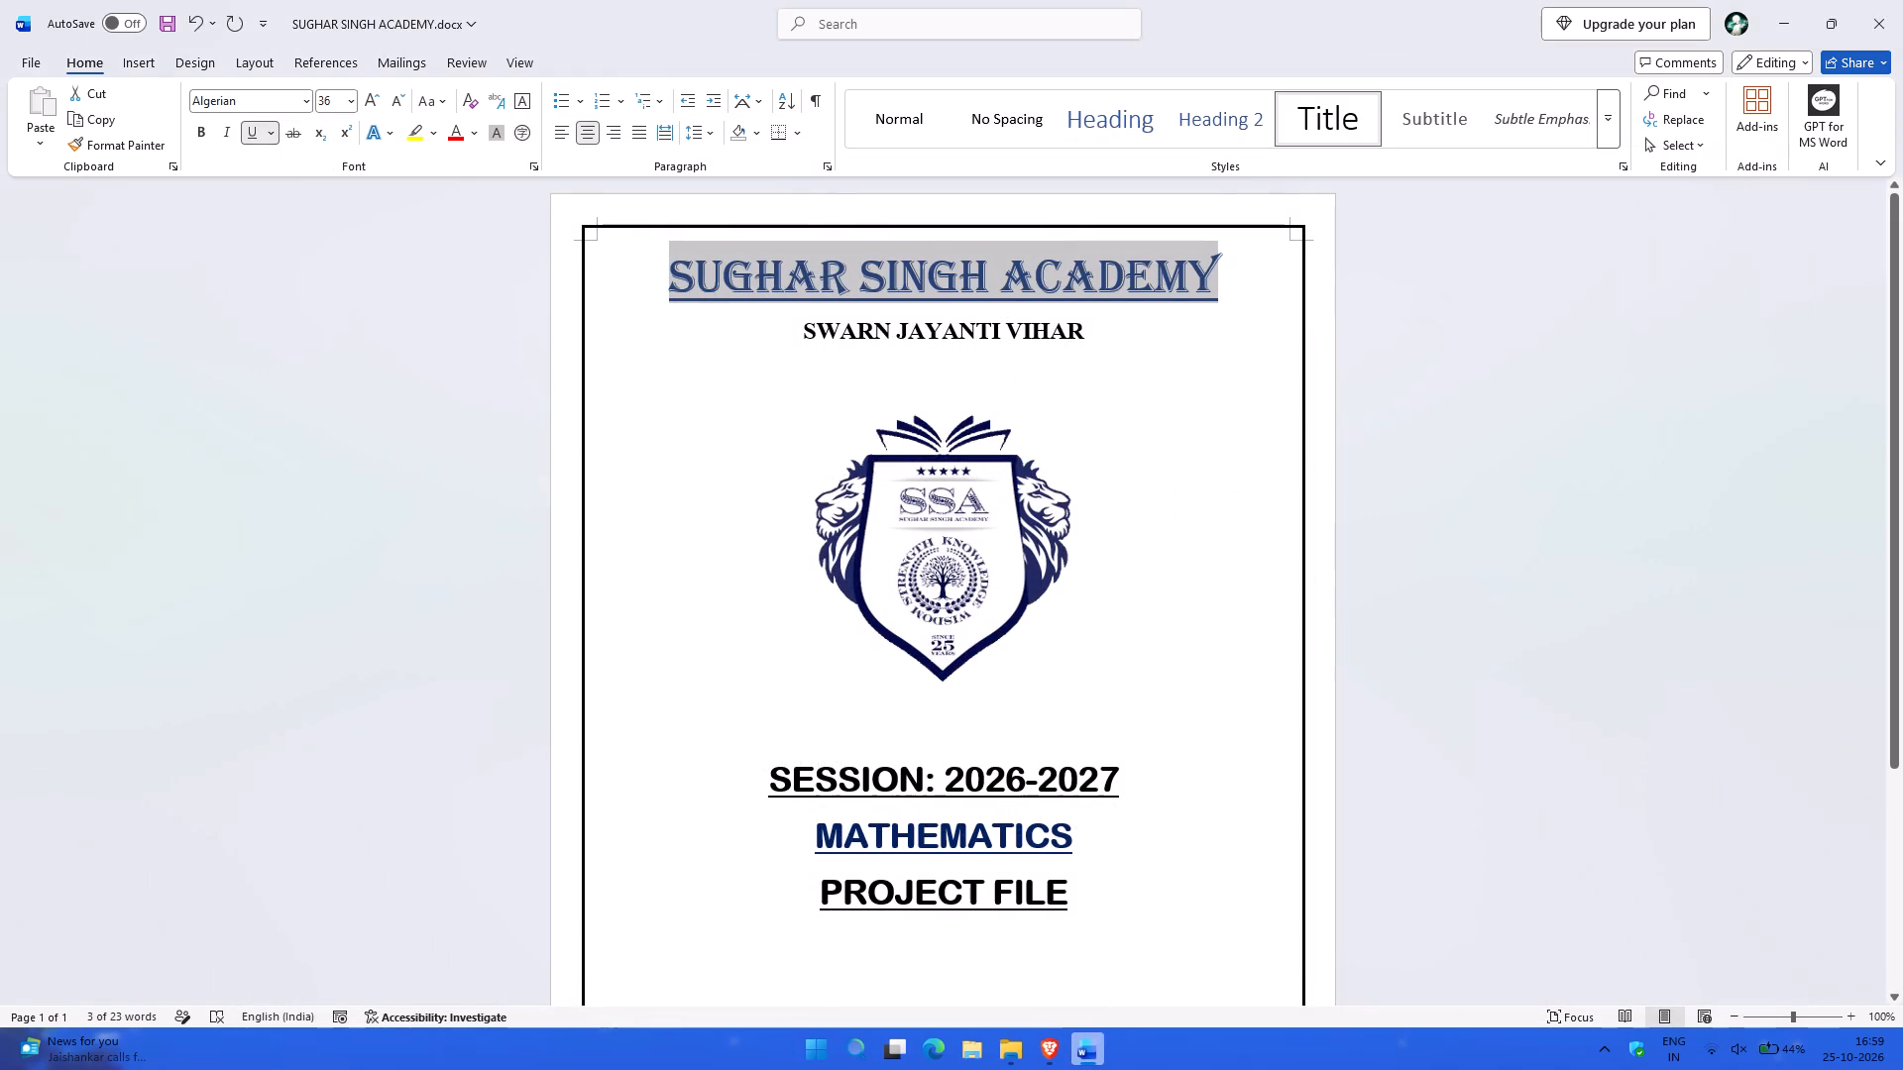
Look through the available fonts for the SUGHAR SINGH ACADEMY title again, keeping its current font.
left_click(308, 104)
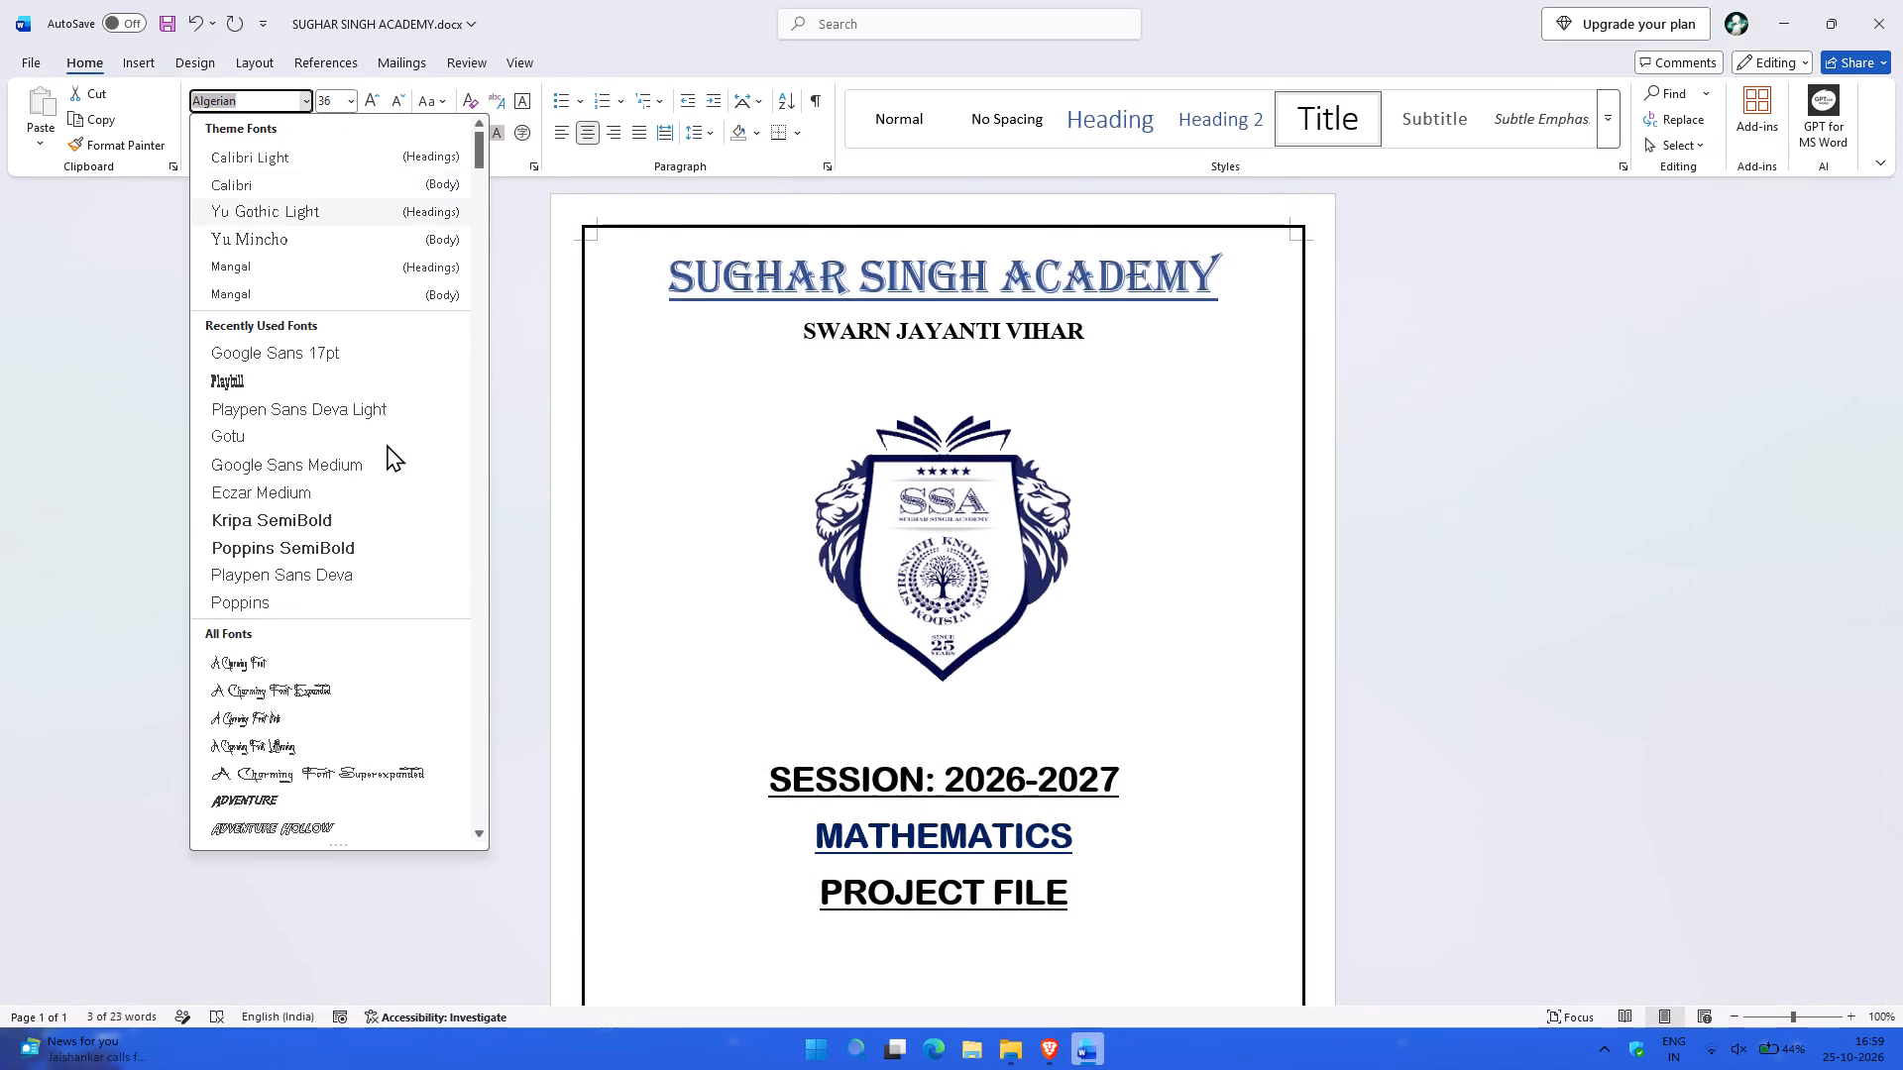
scroll(387, 444, "down", 12)
scroll(387, 444, "up", 16)
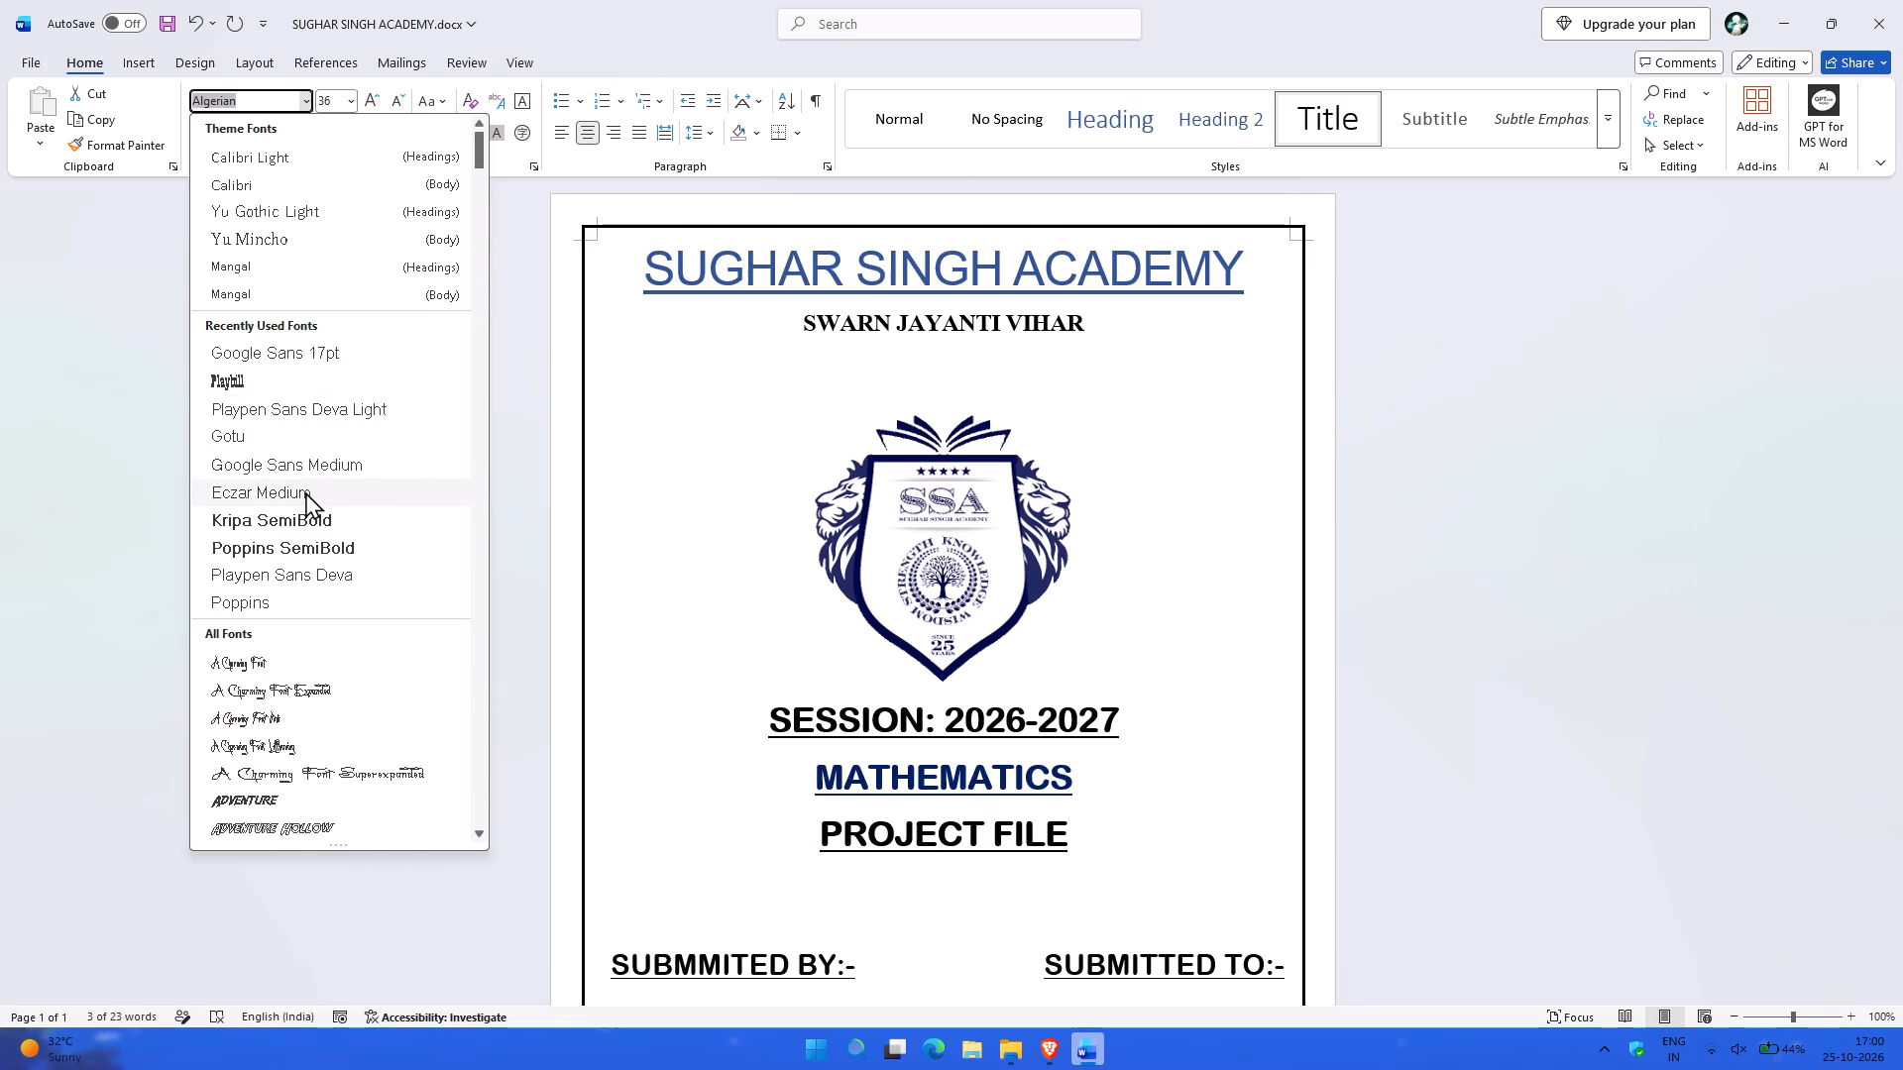
left_click(80, 673)
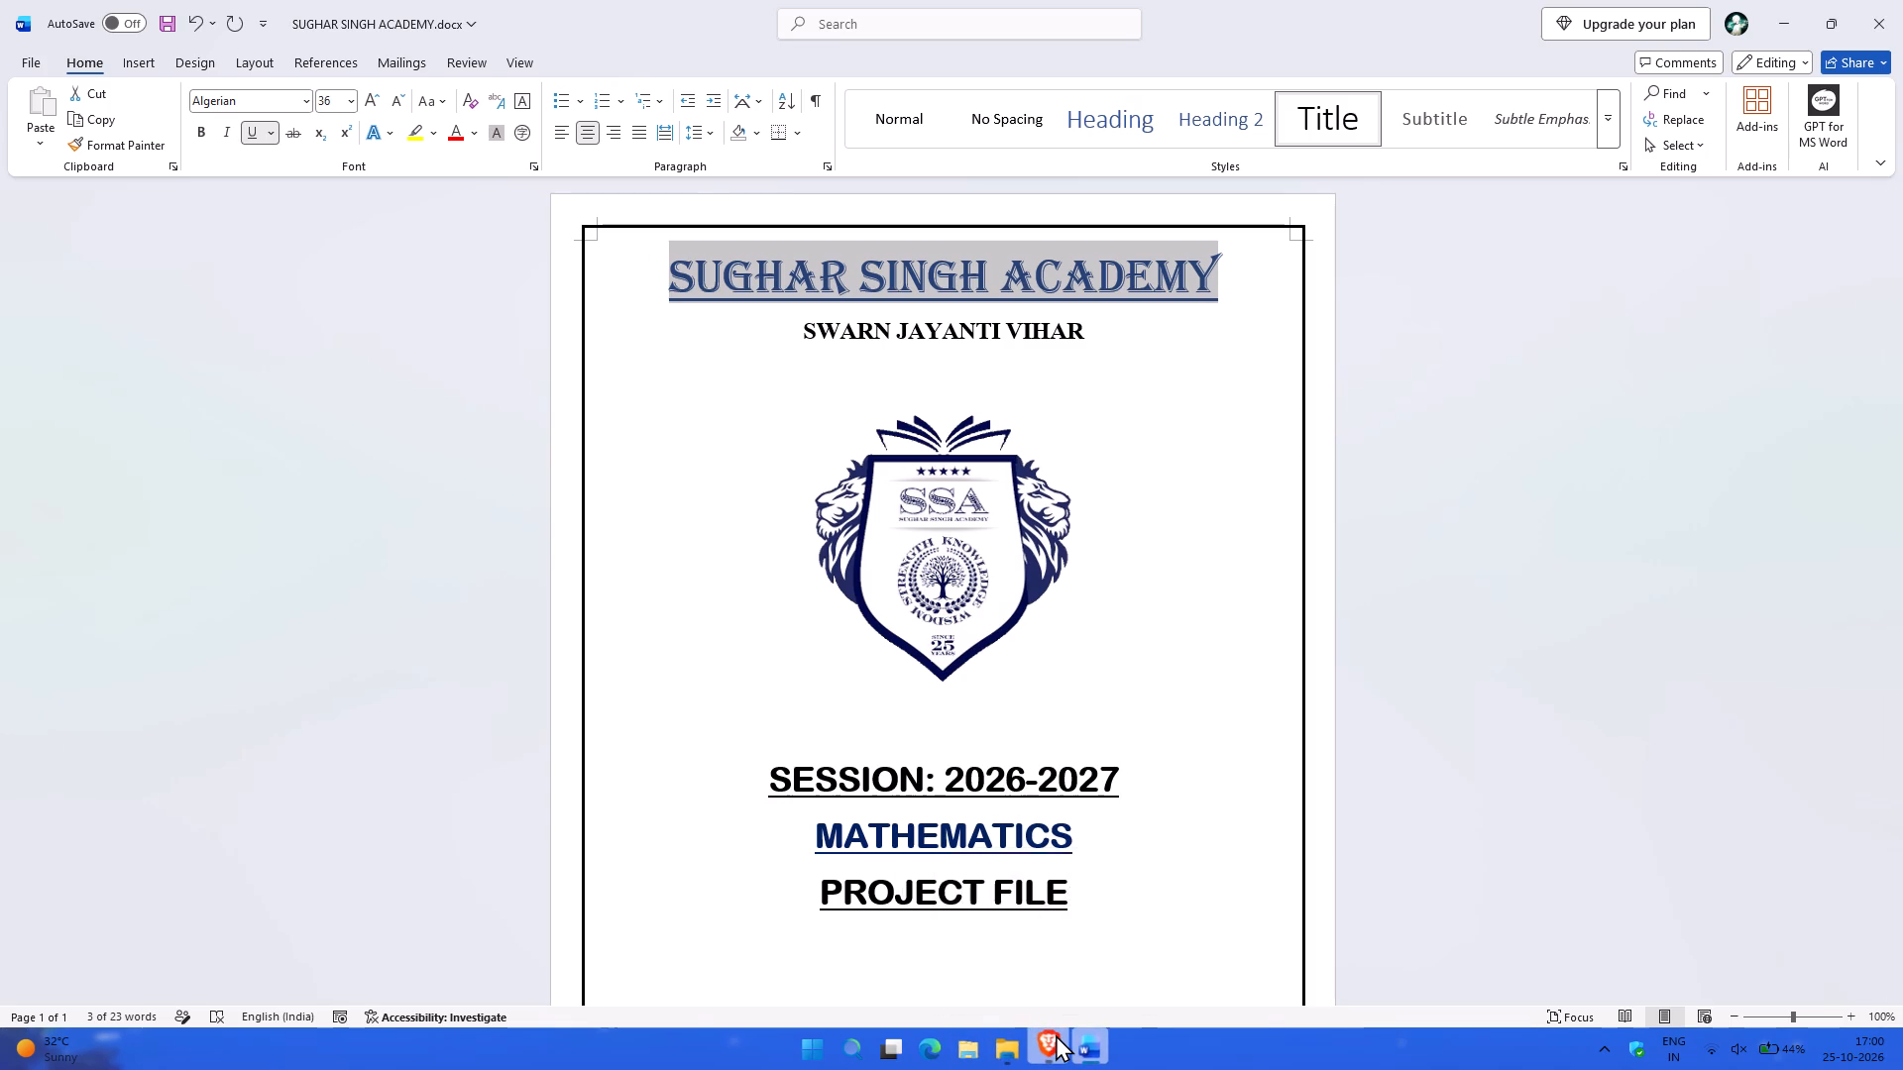
Reopen FontBase, dismiss the FontBase Awesome subscription offer, and examine the previews of the inactive fonts.
type("FO")
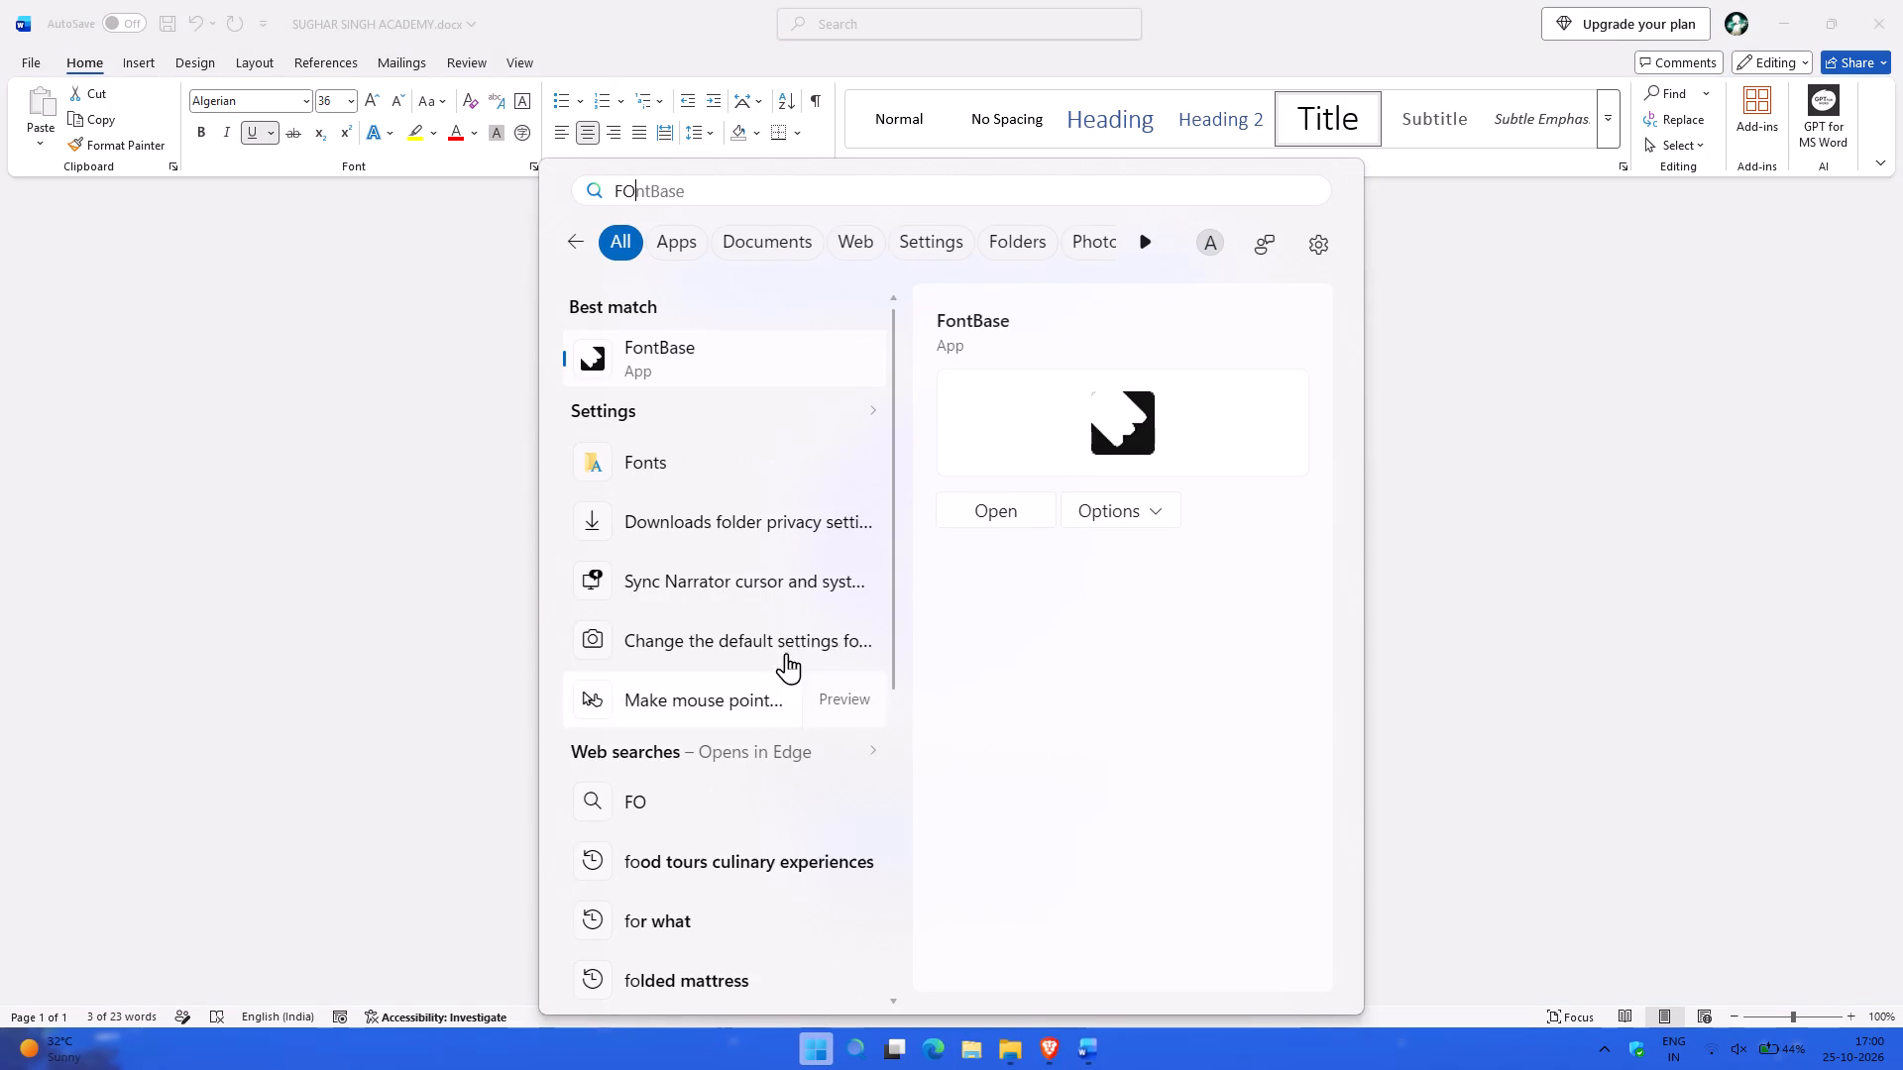
left_click(667, 371)
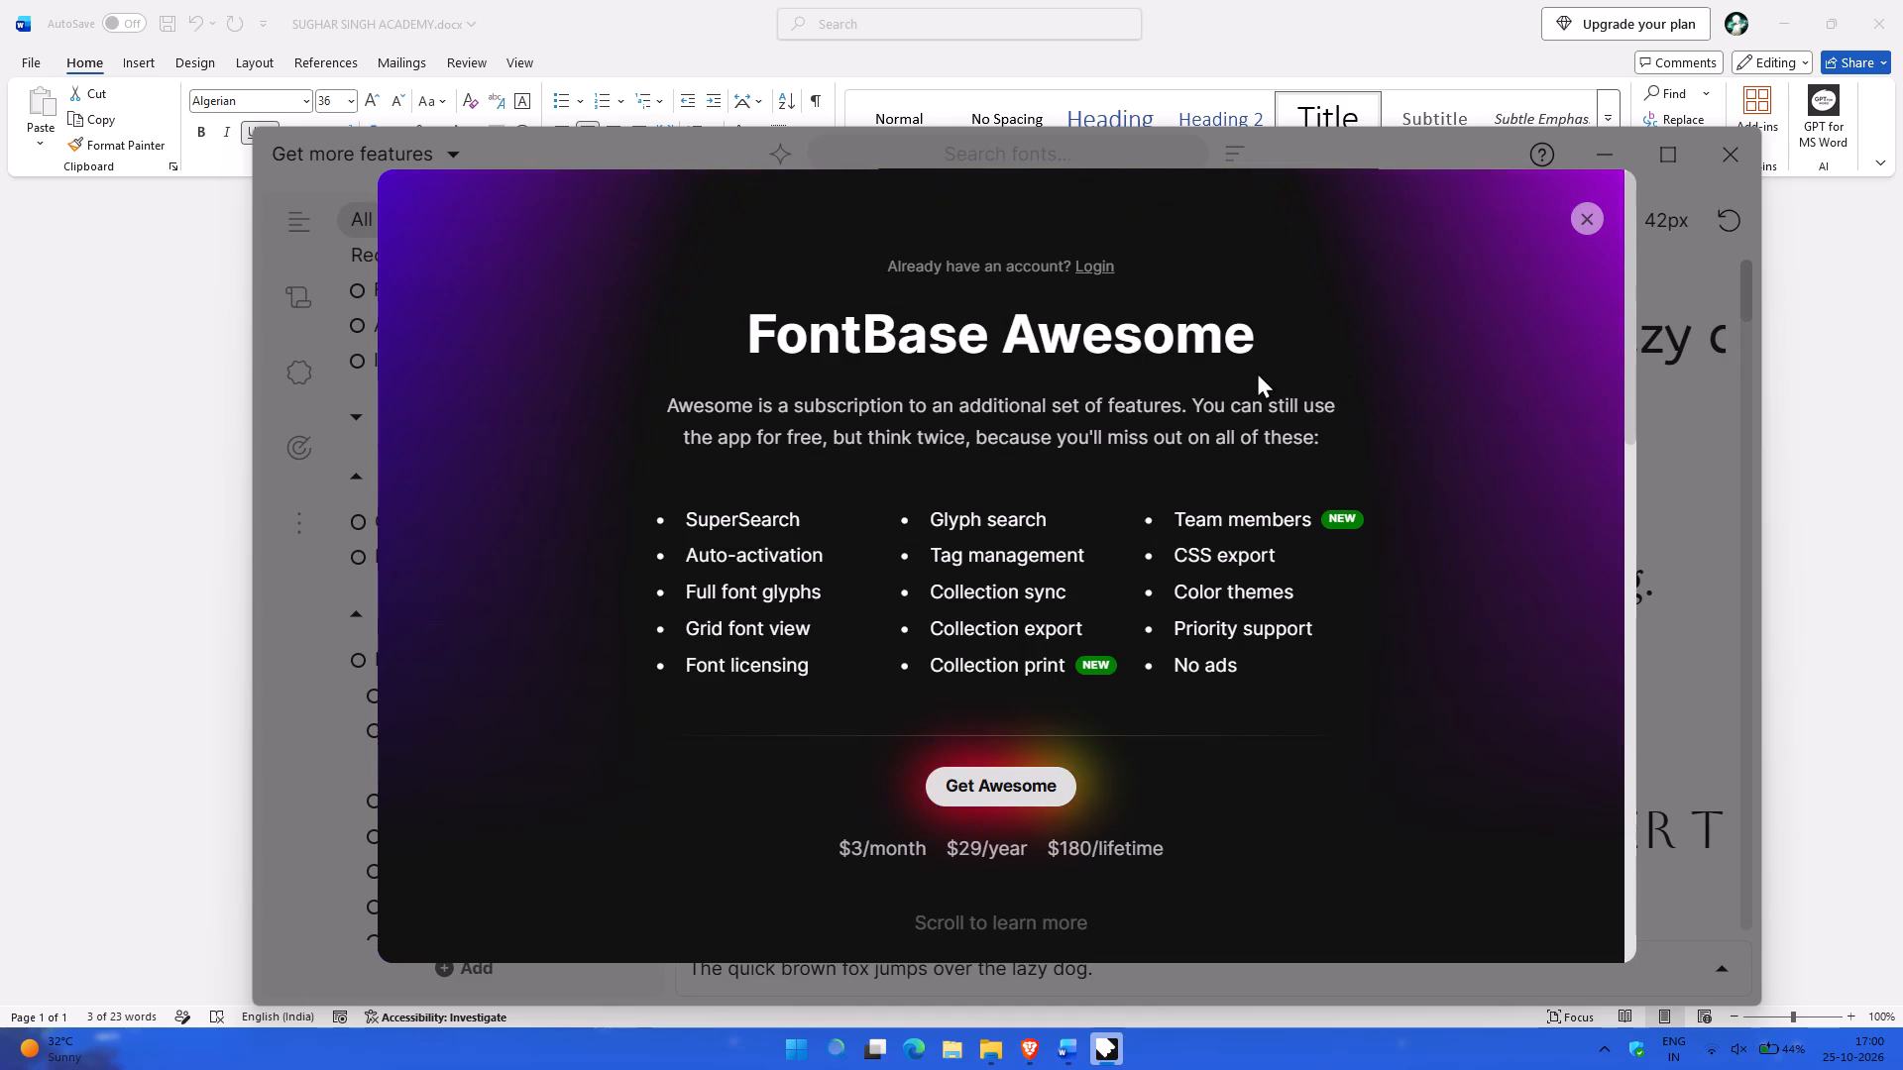
left_click(1583, 205)
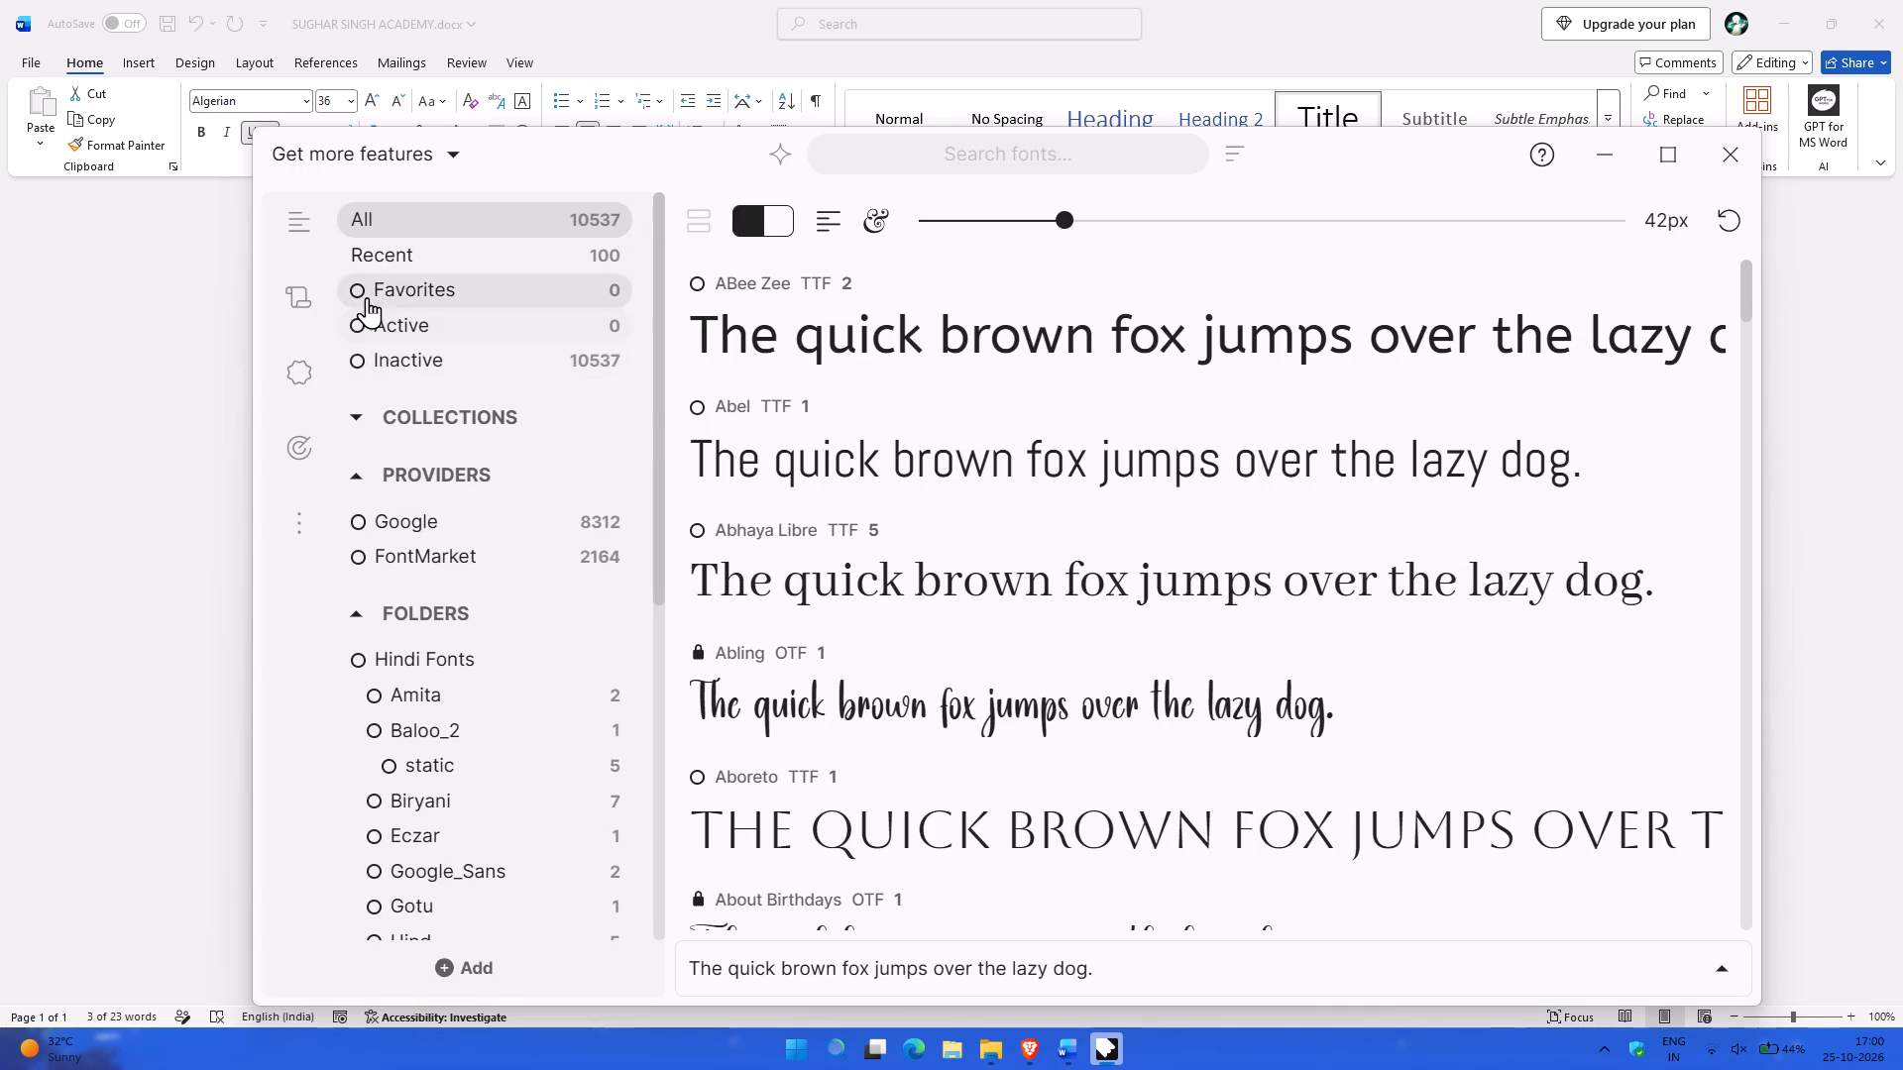
left_click(498, 345)
scroll(843, 444, "down", 5)
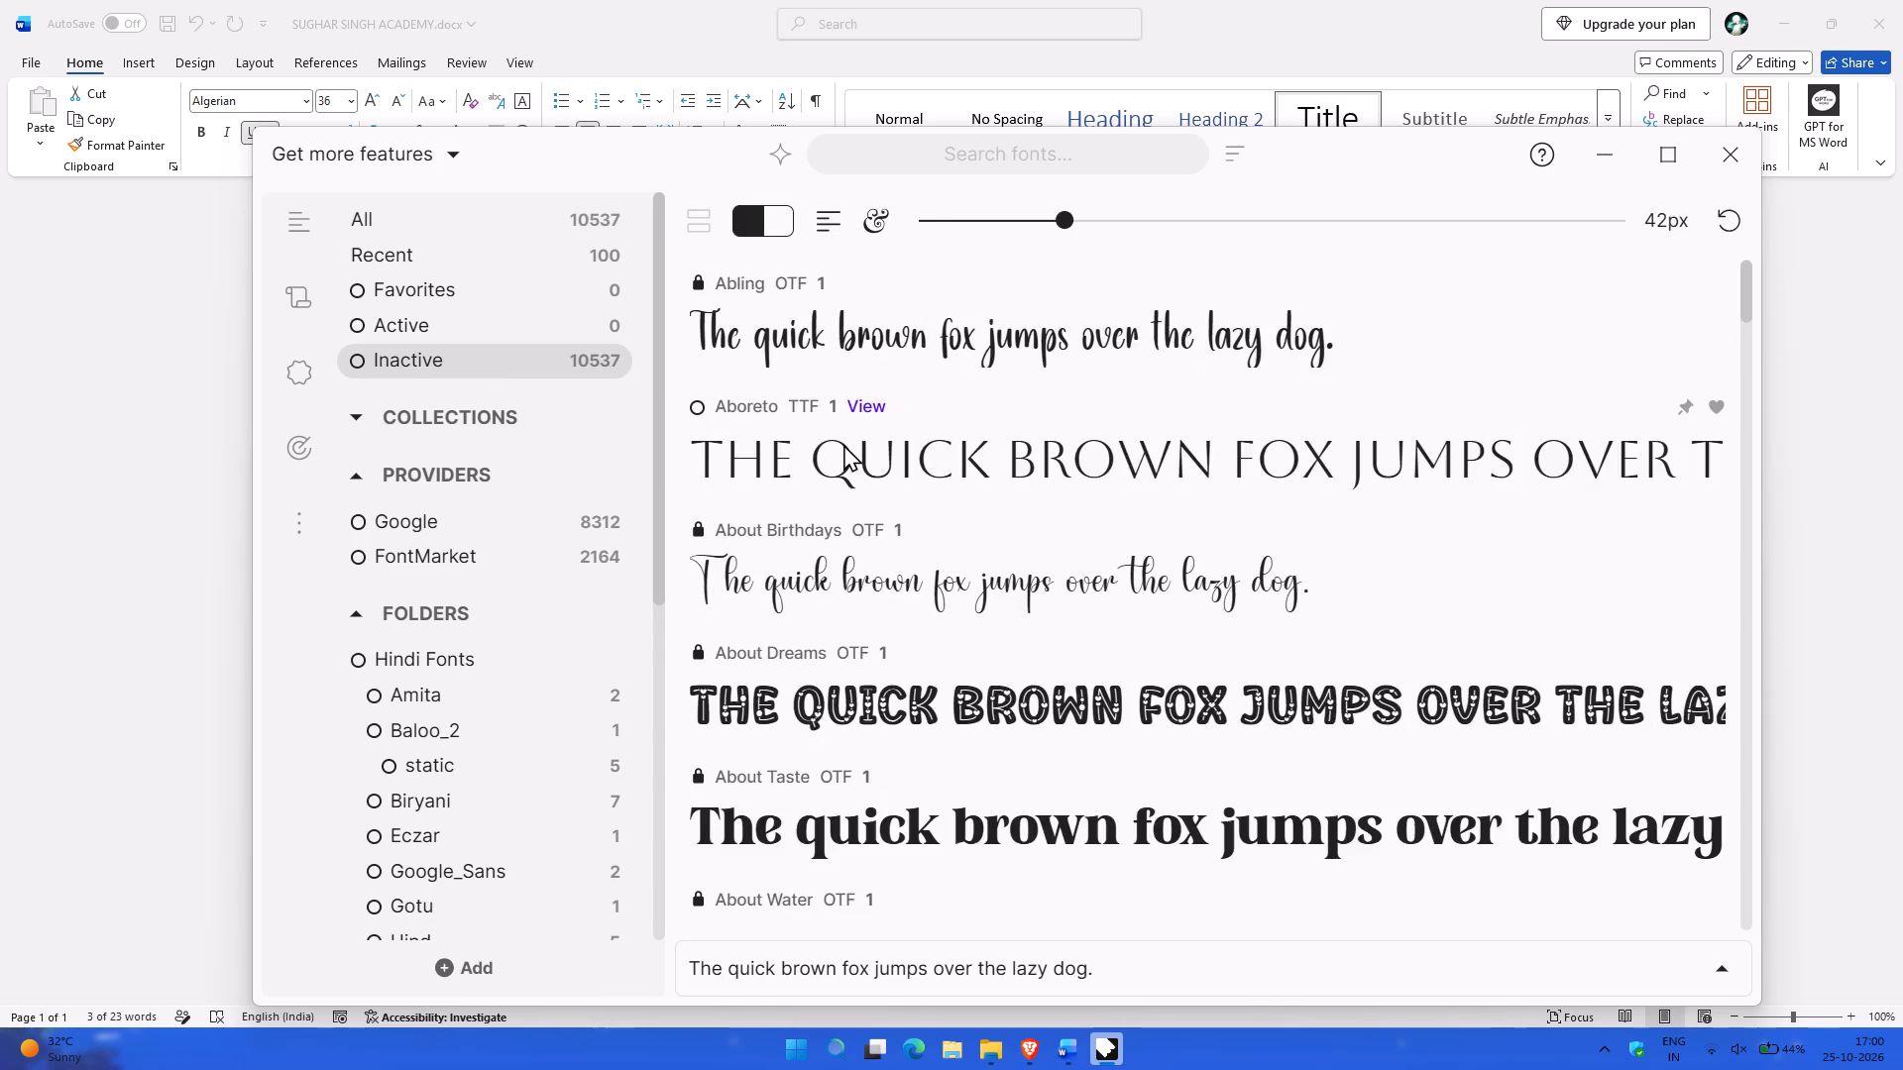
scroll(843, 444, "down", 19)
scroll(843, 444, "down", 7)
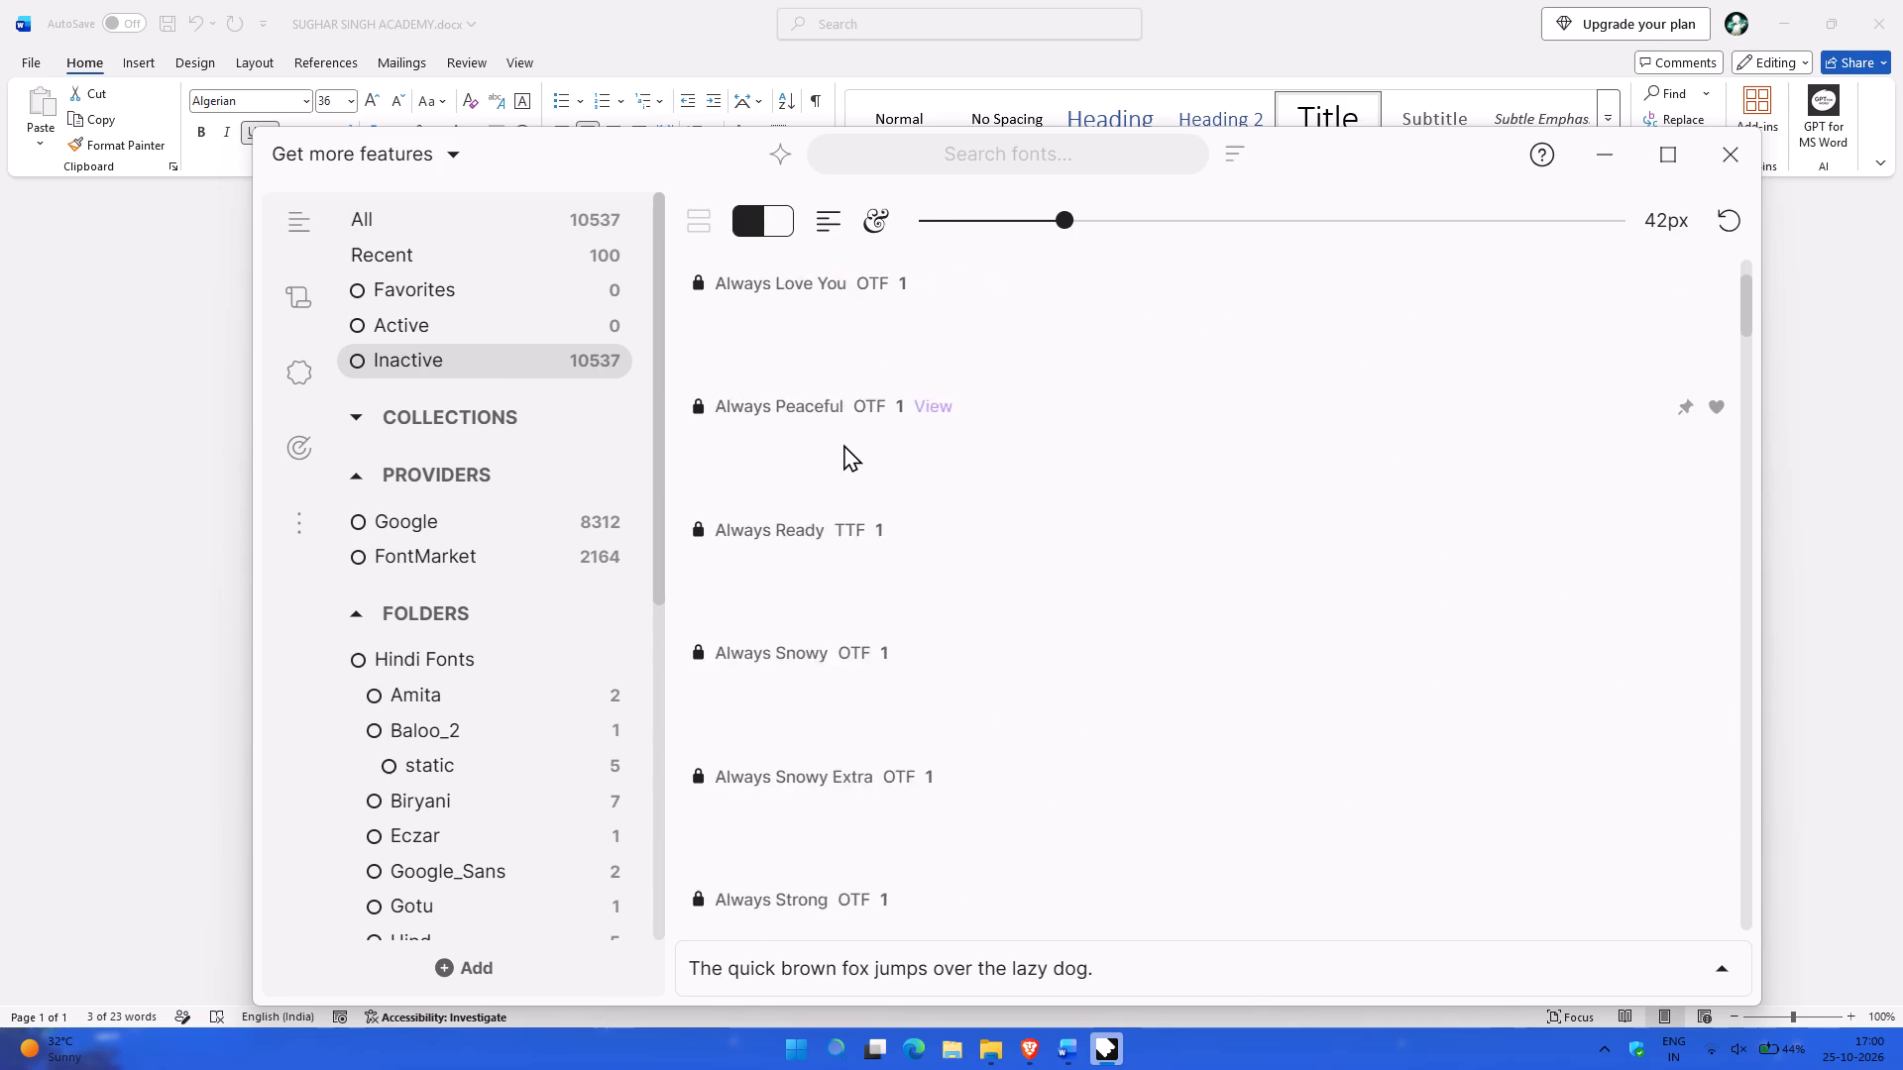
scroll(843, 444, "down", 6)
scroll(755, 577, "down", 7)
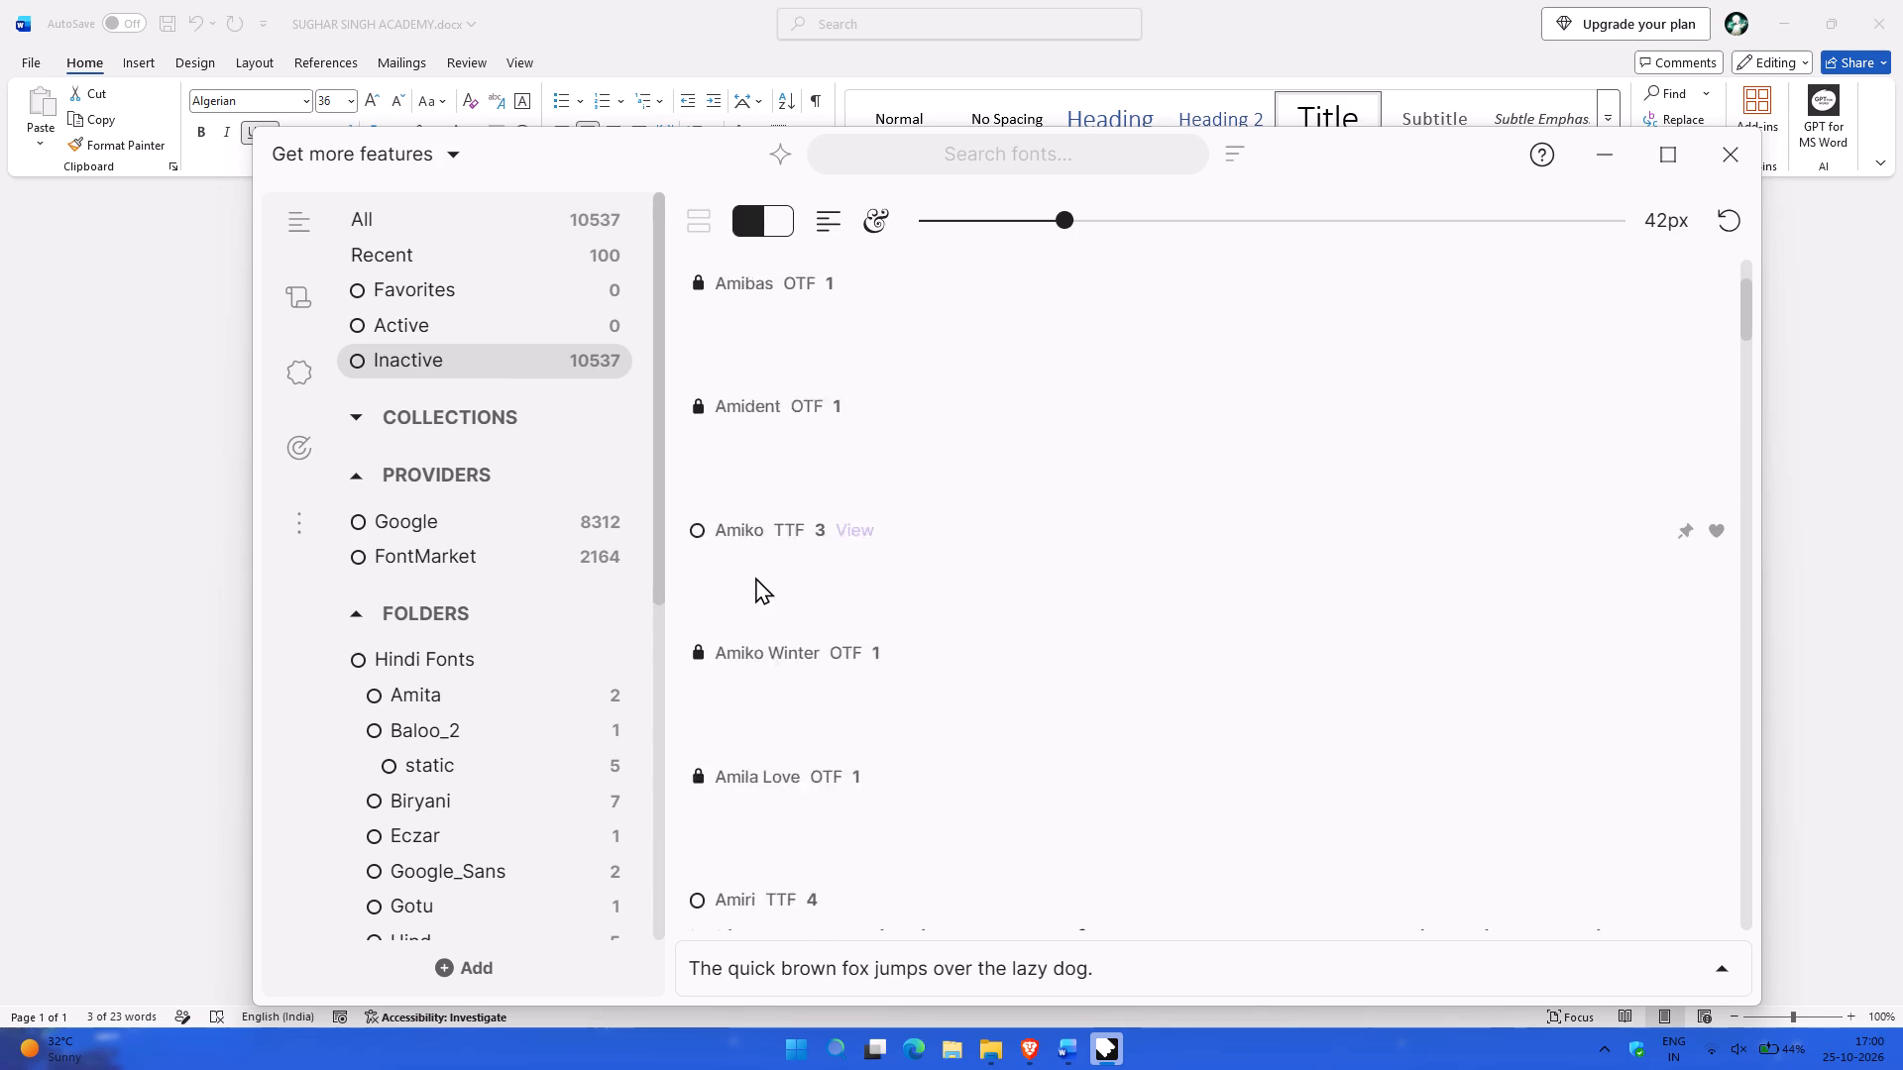
scroll(755, 577, "down", 19)
scroll(755, 577, "down", 6)
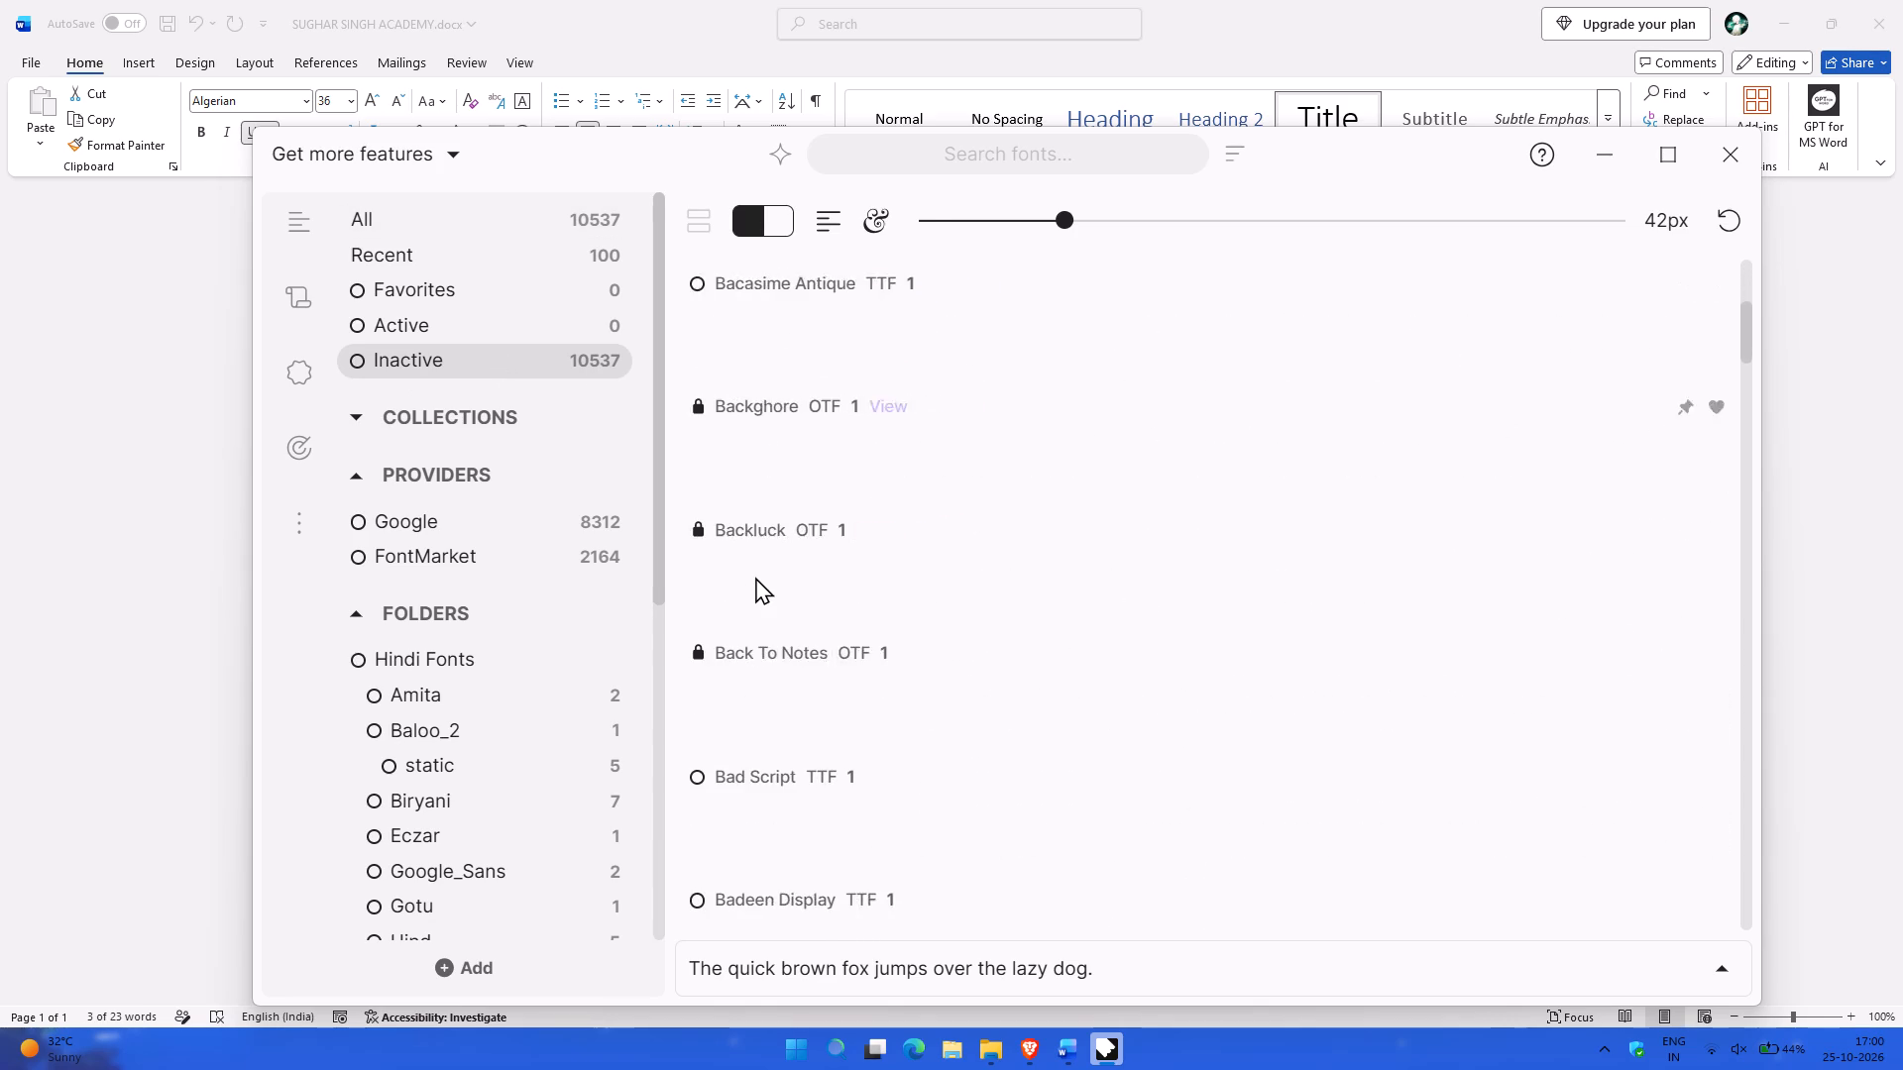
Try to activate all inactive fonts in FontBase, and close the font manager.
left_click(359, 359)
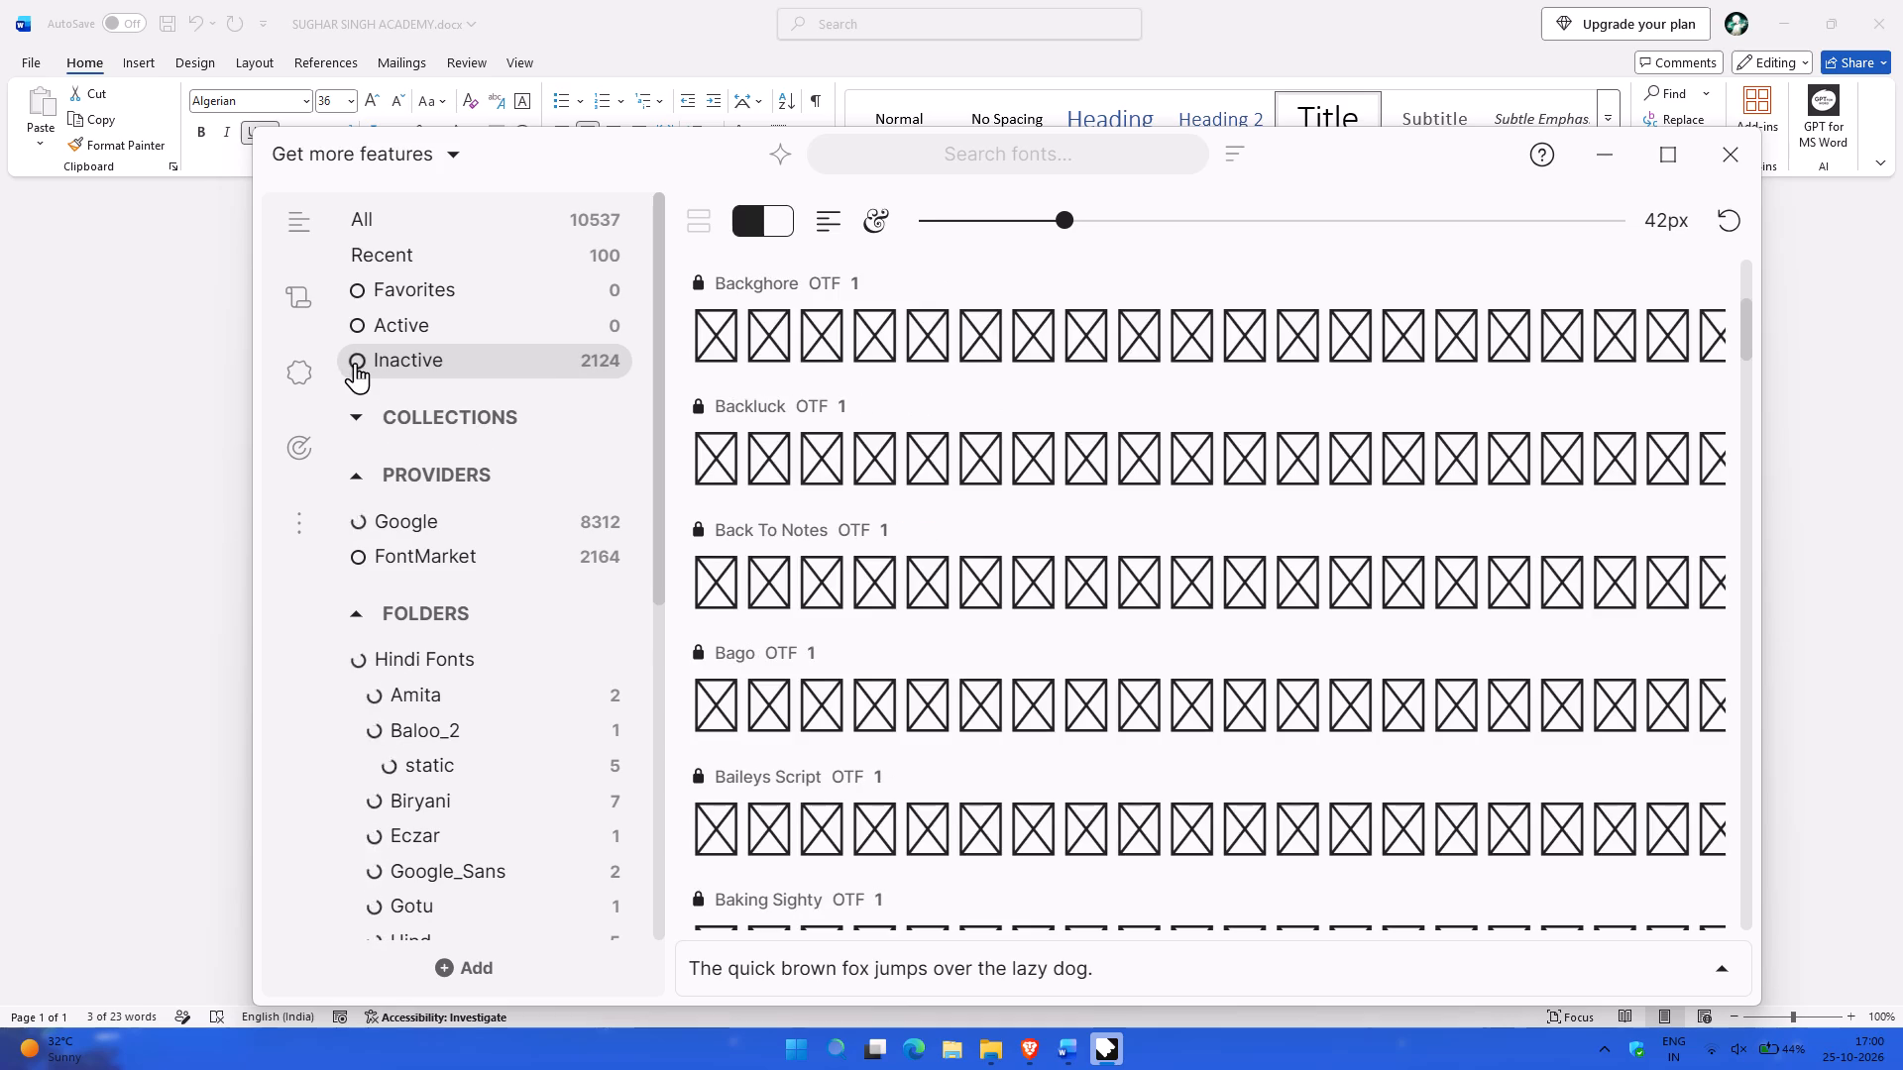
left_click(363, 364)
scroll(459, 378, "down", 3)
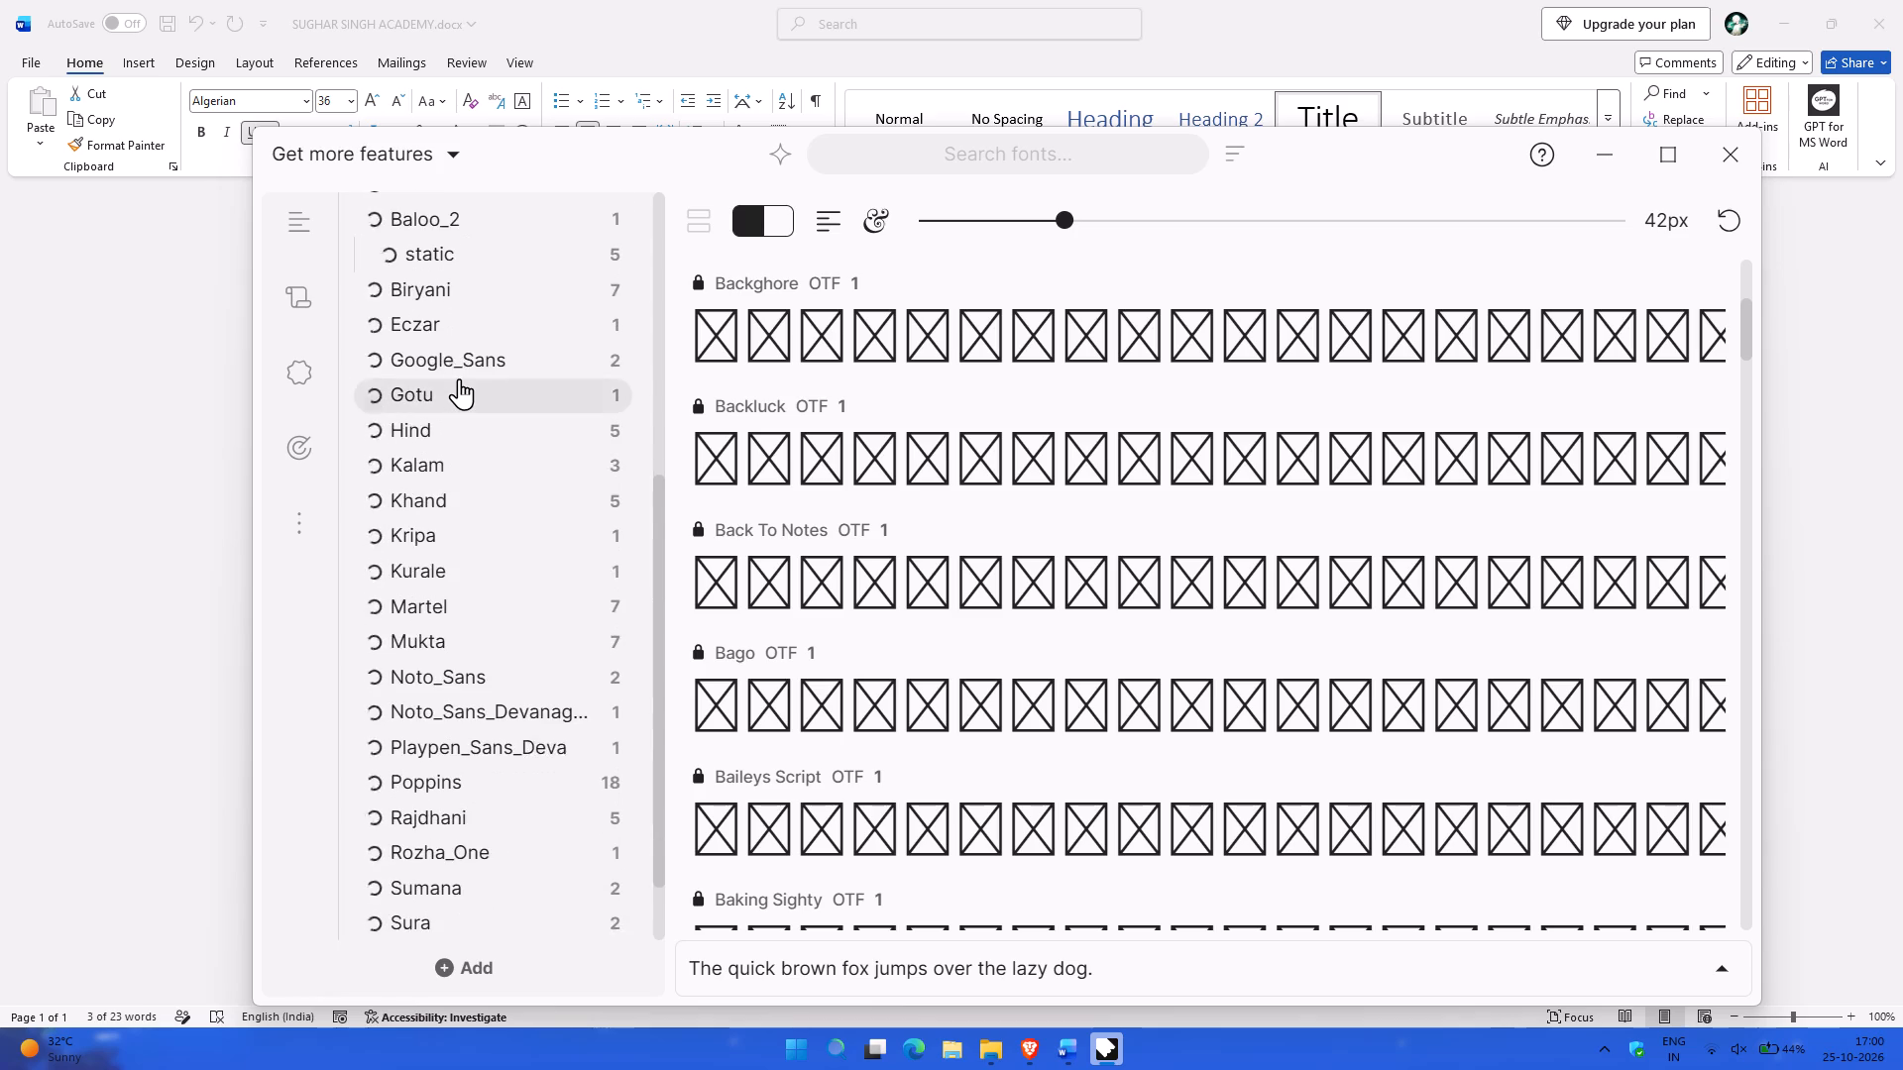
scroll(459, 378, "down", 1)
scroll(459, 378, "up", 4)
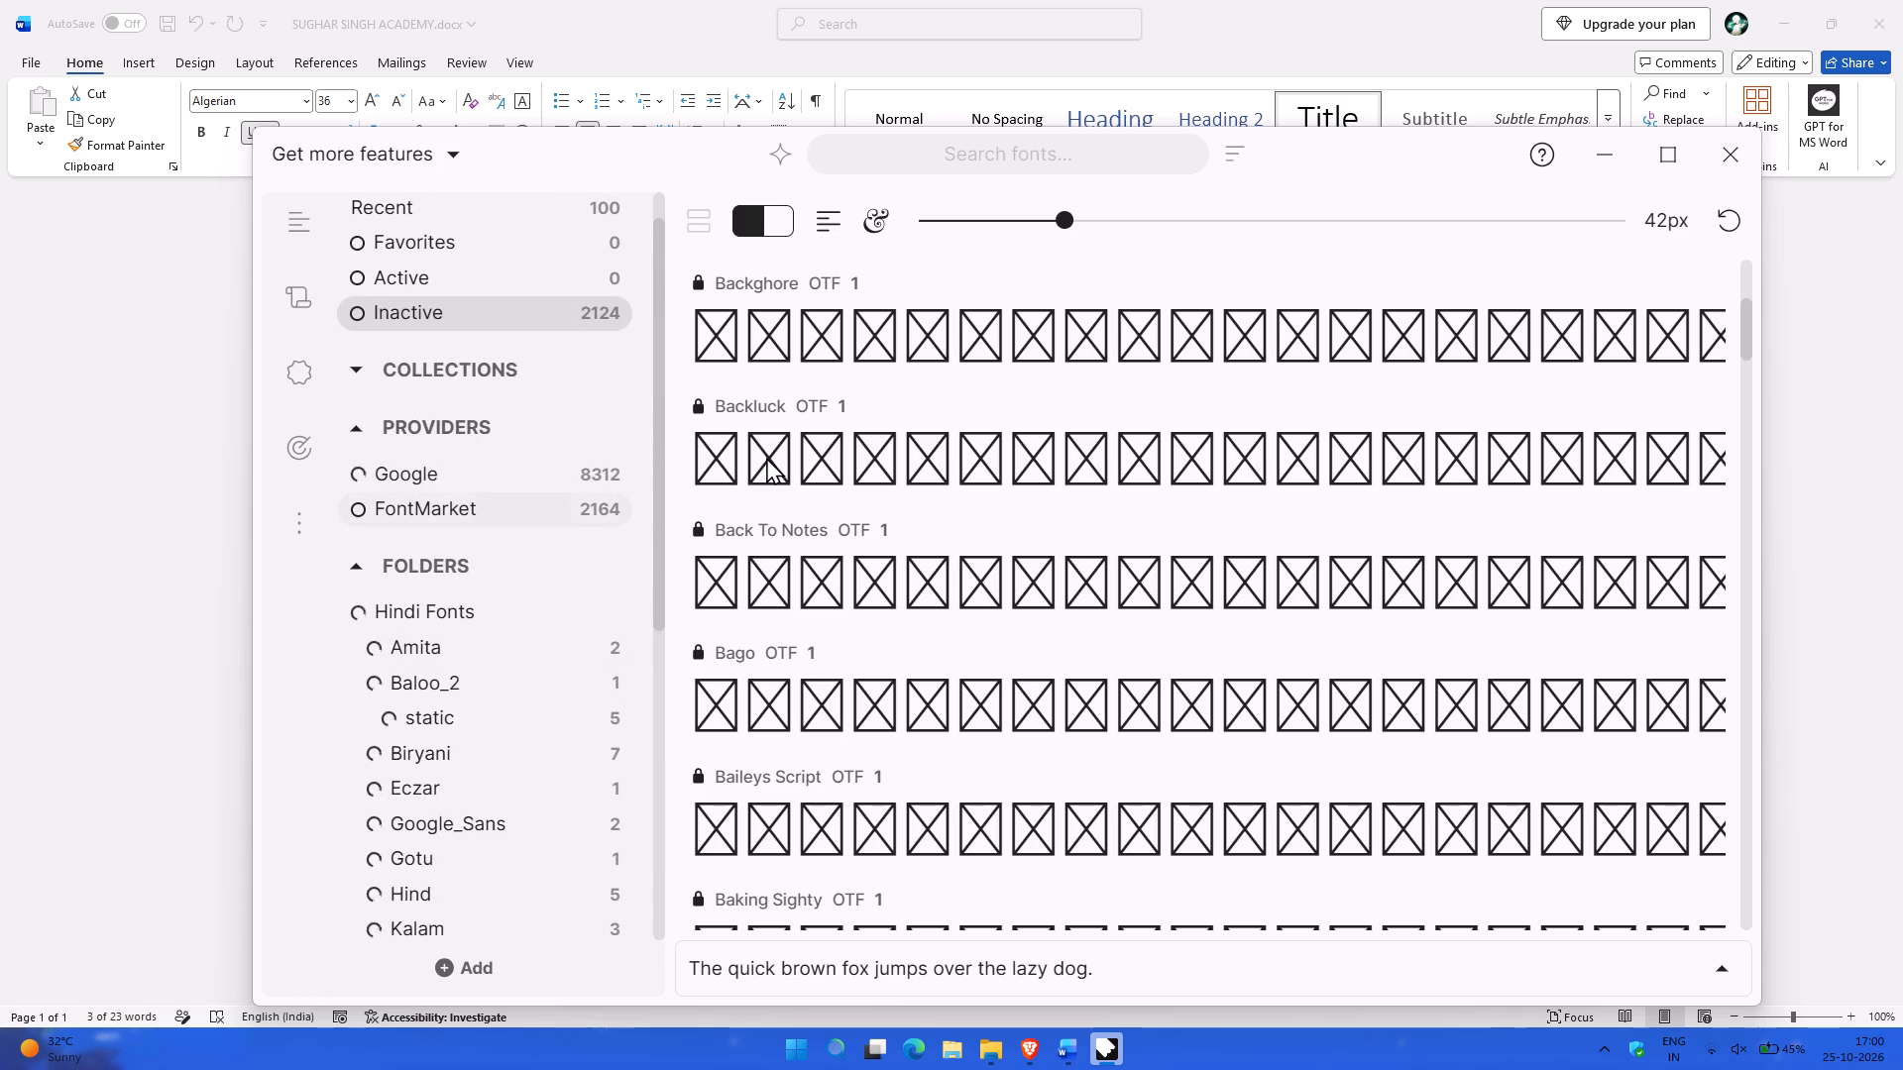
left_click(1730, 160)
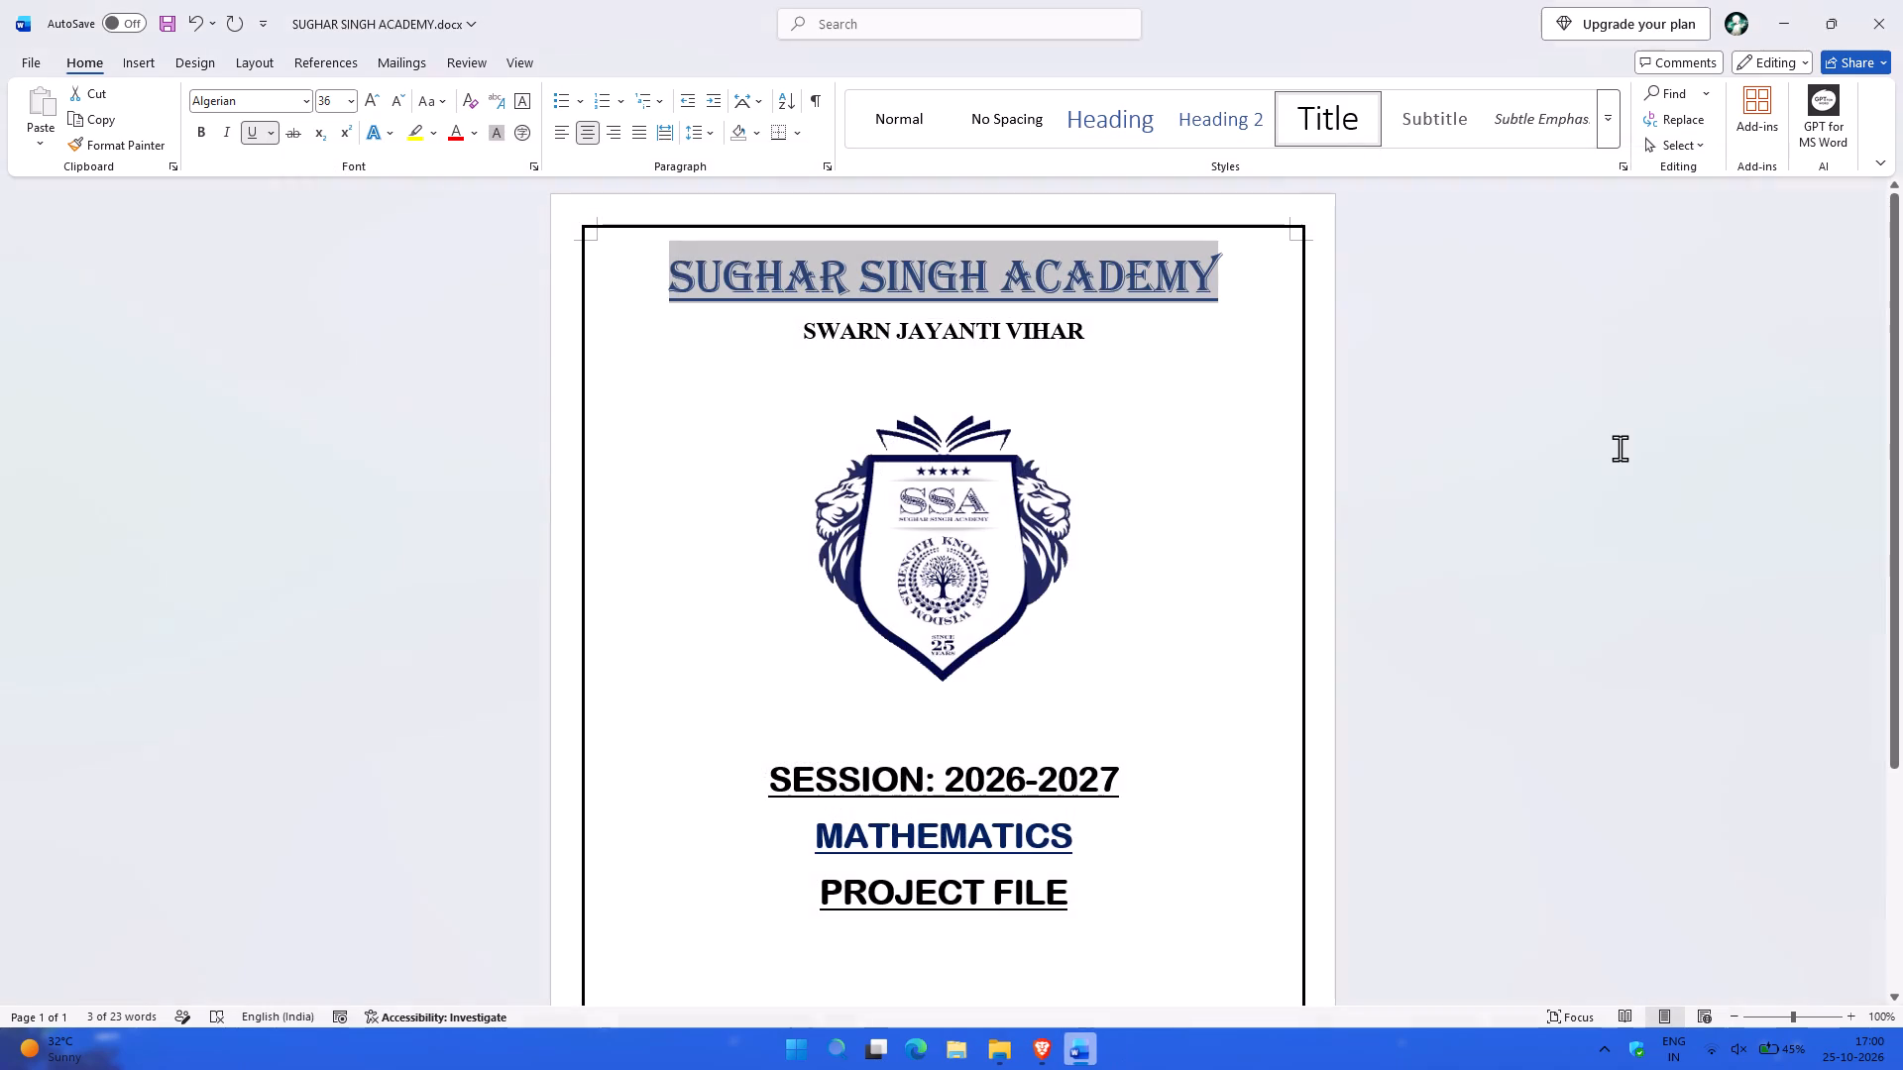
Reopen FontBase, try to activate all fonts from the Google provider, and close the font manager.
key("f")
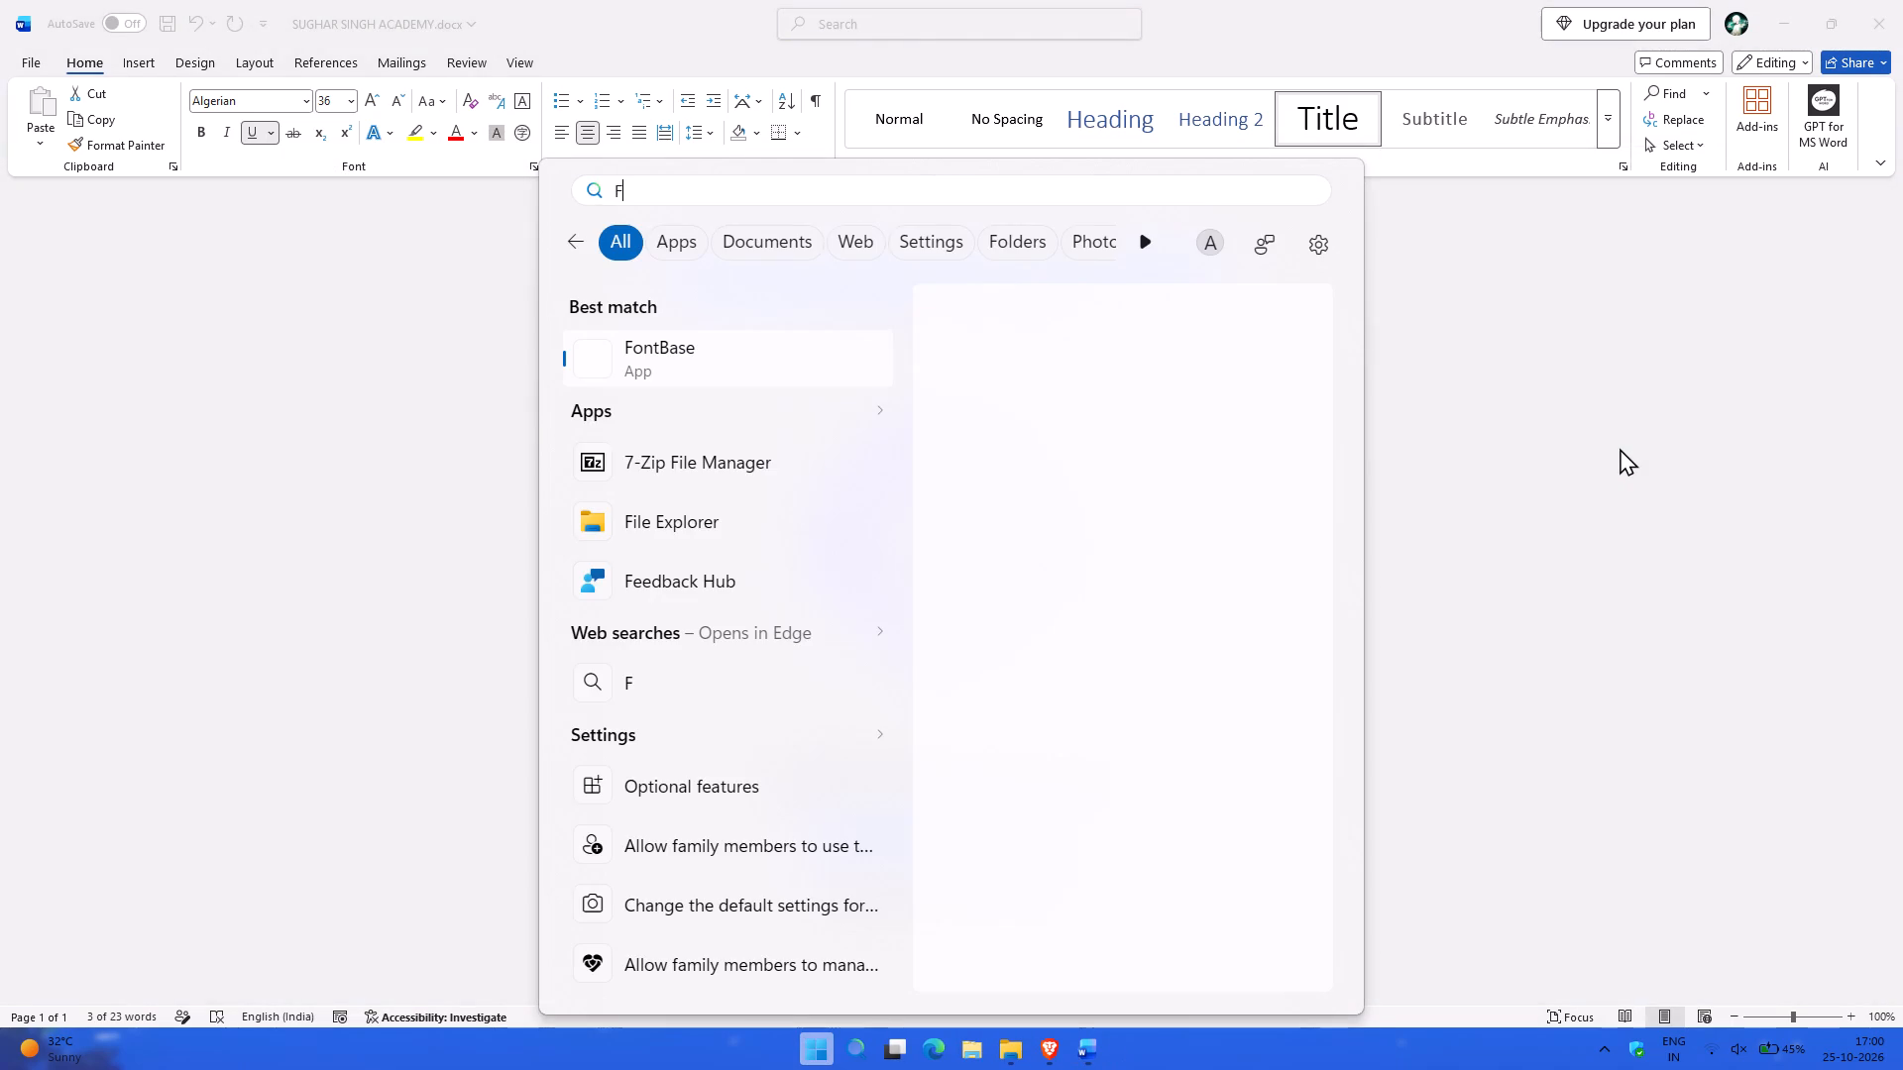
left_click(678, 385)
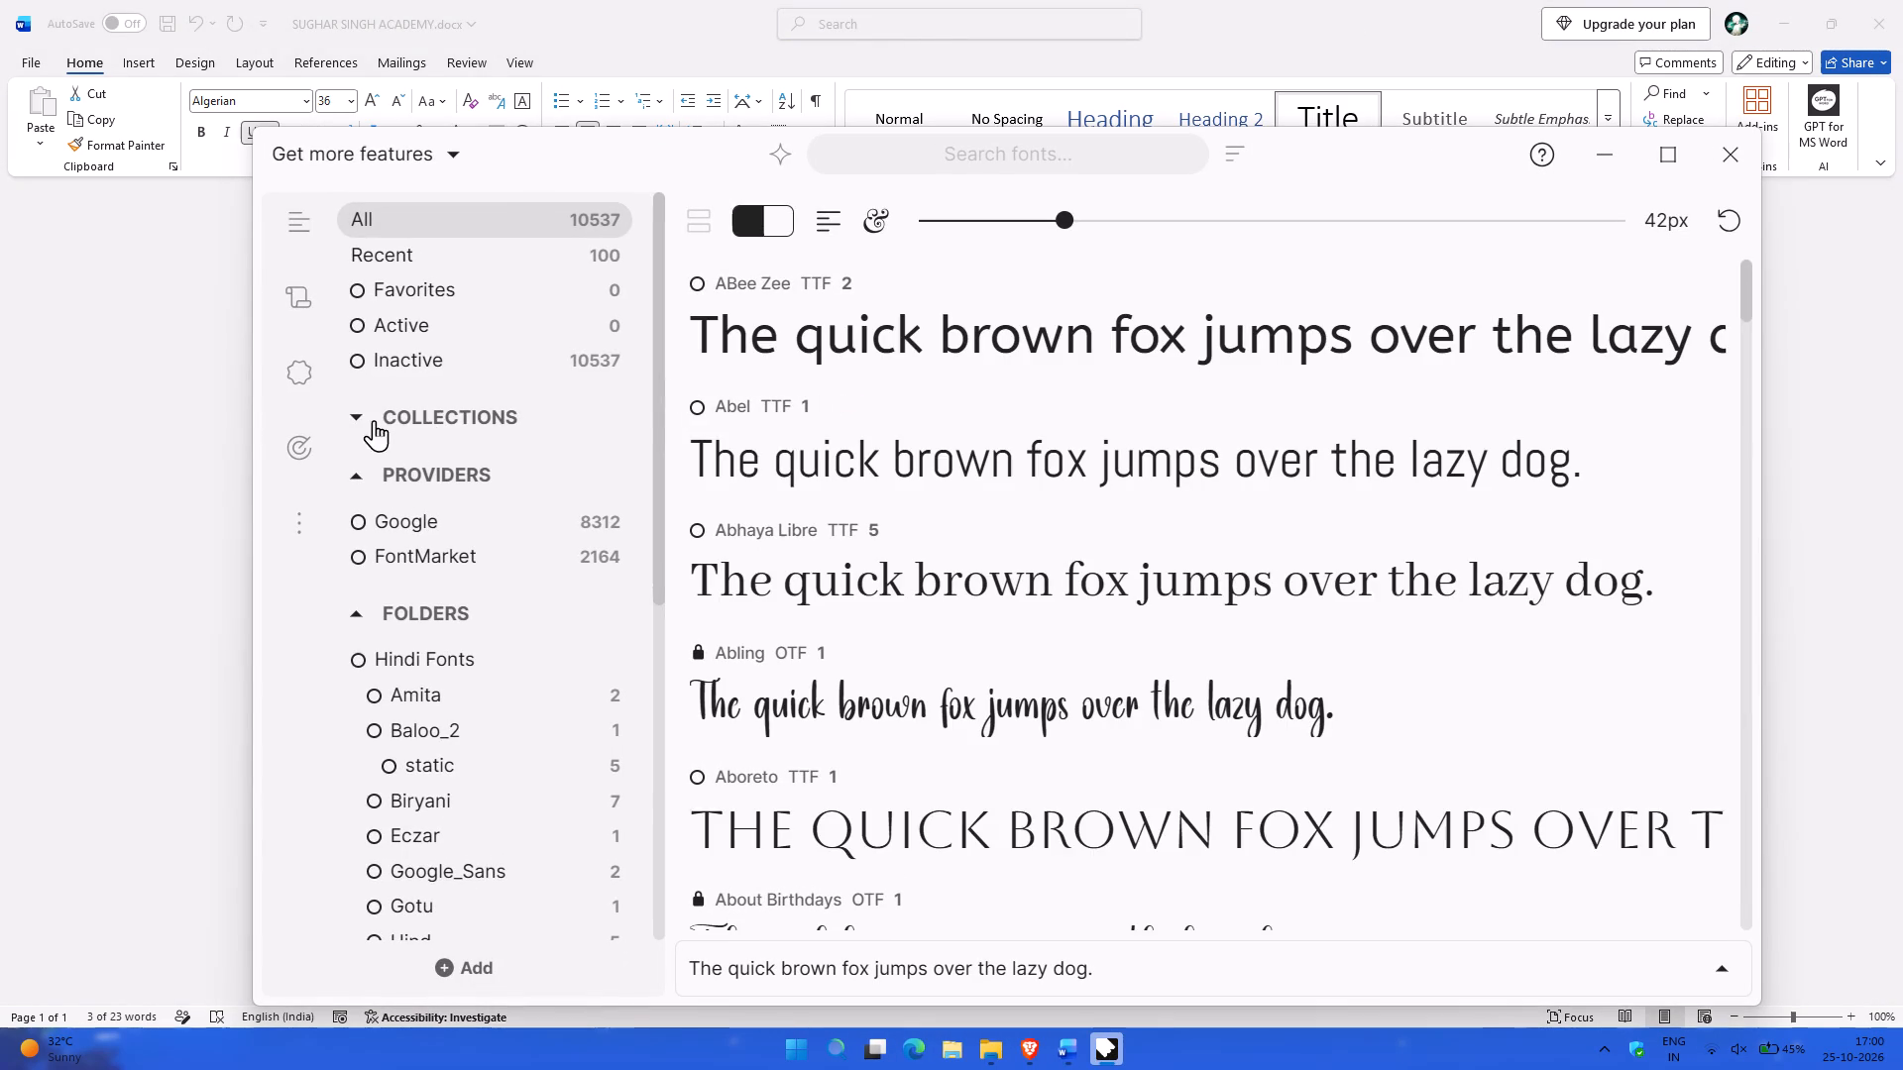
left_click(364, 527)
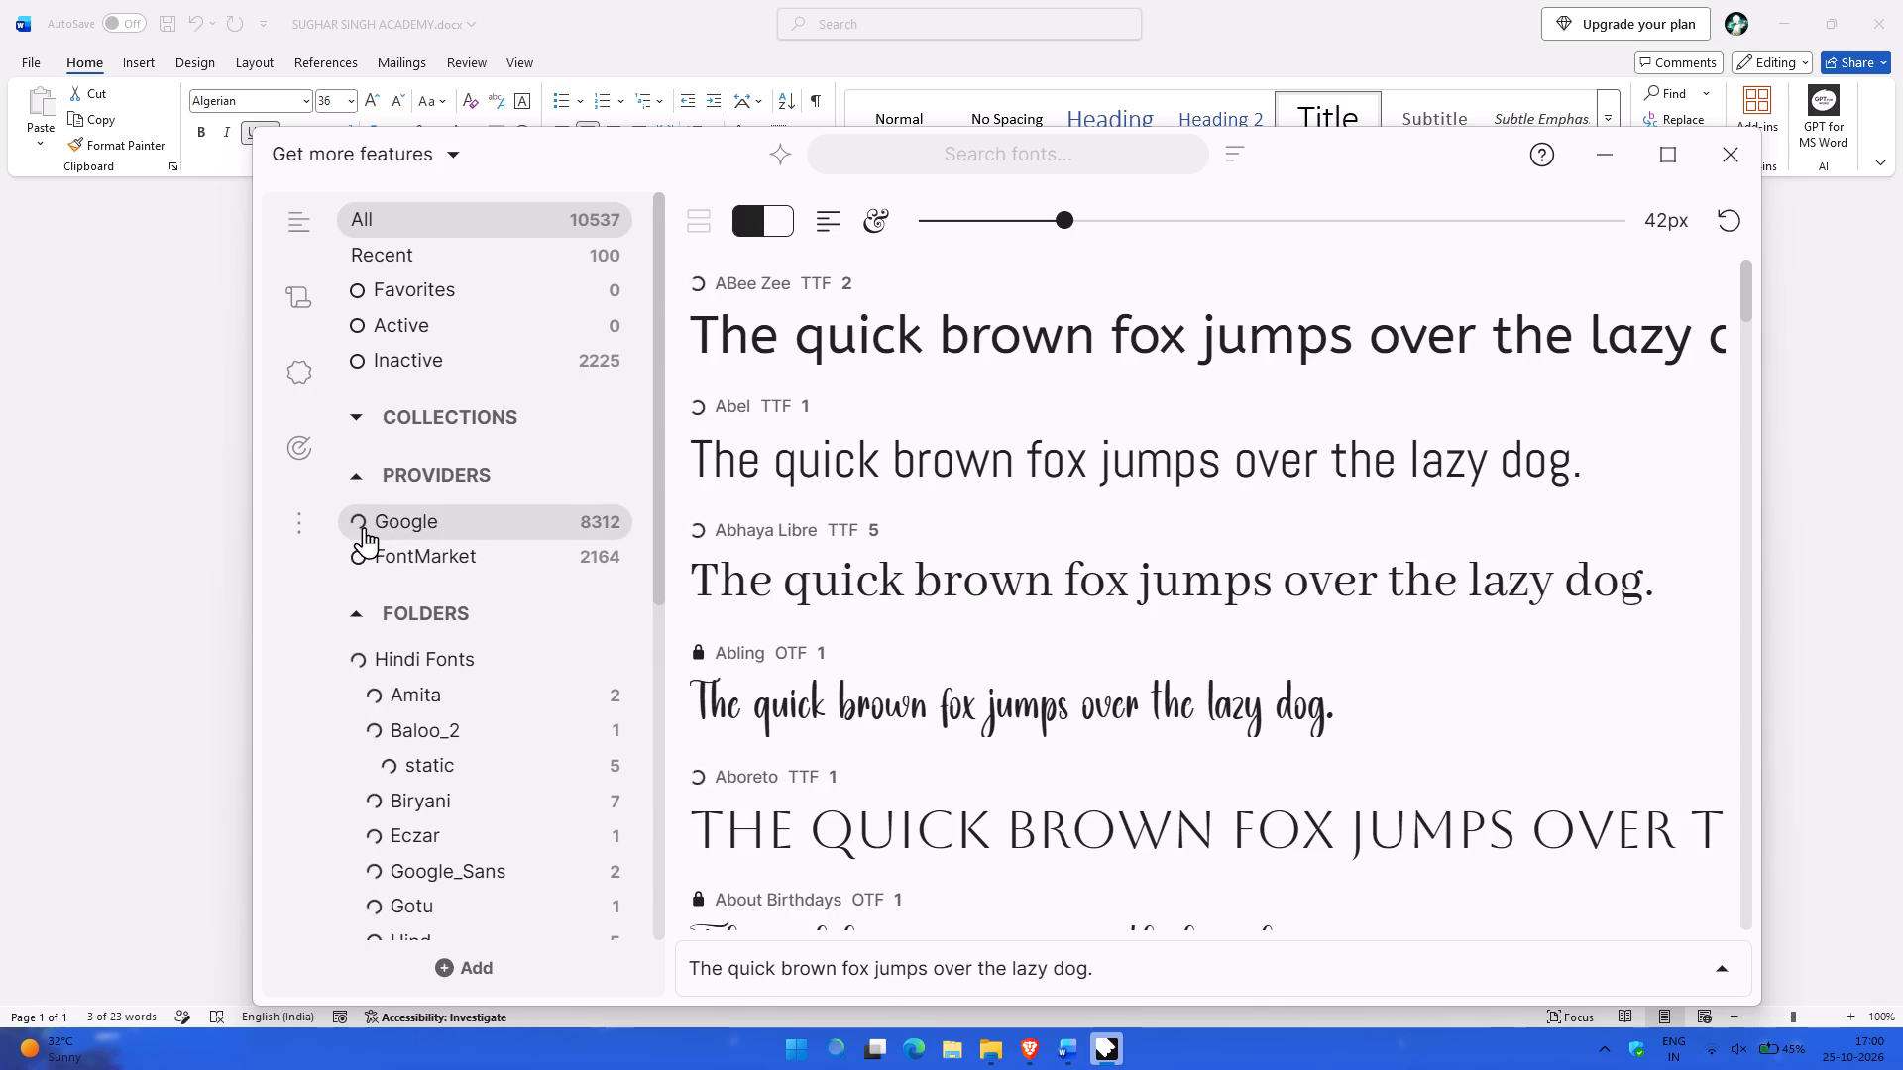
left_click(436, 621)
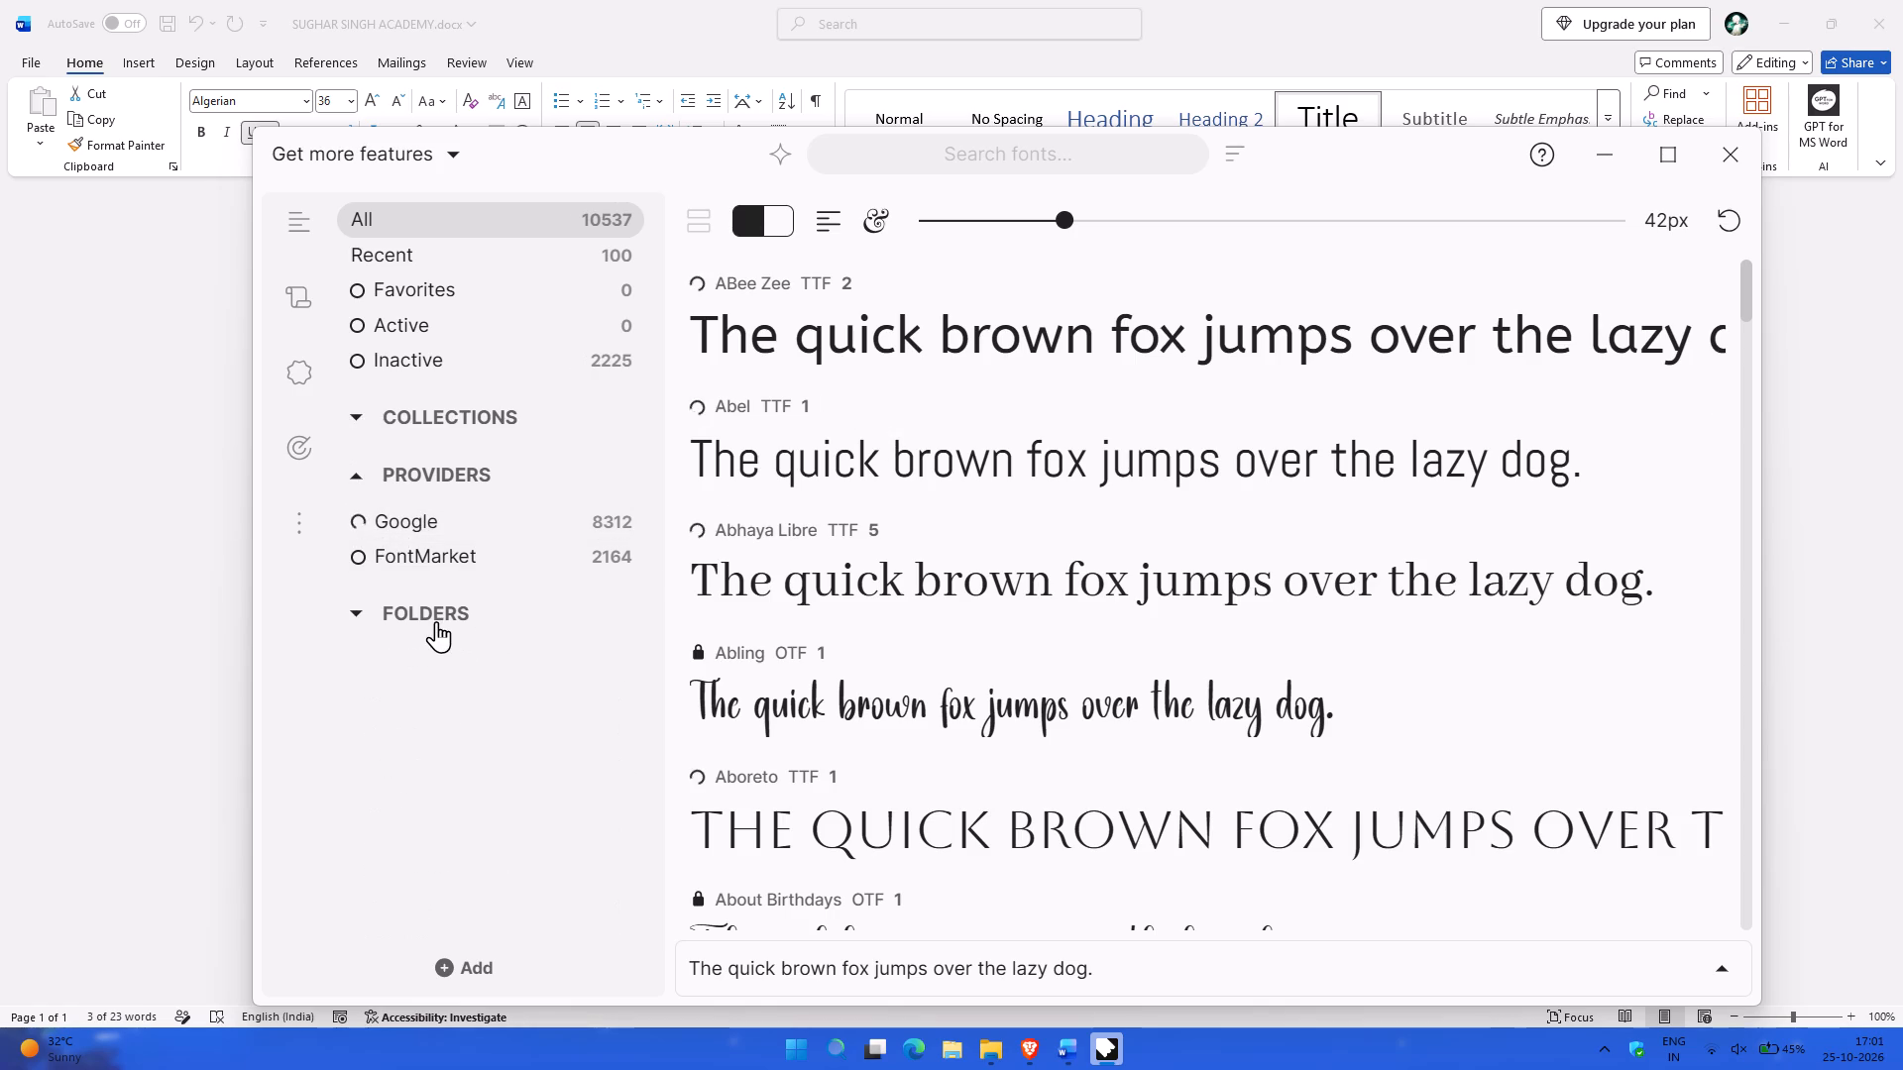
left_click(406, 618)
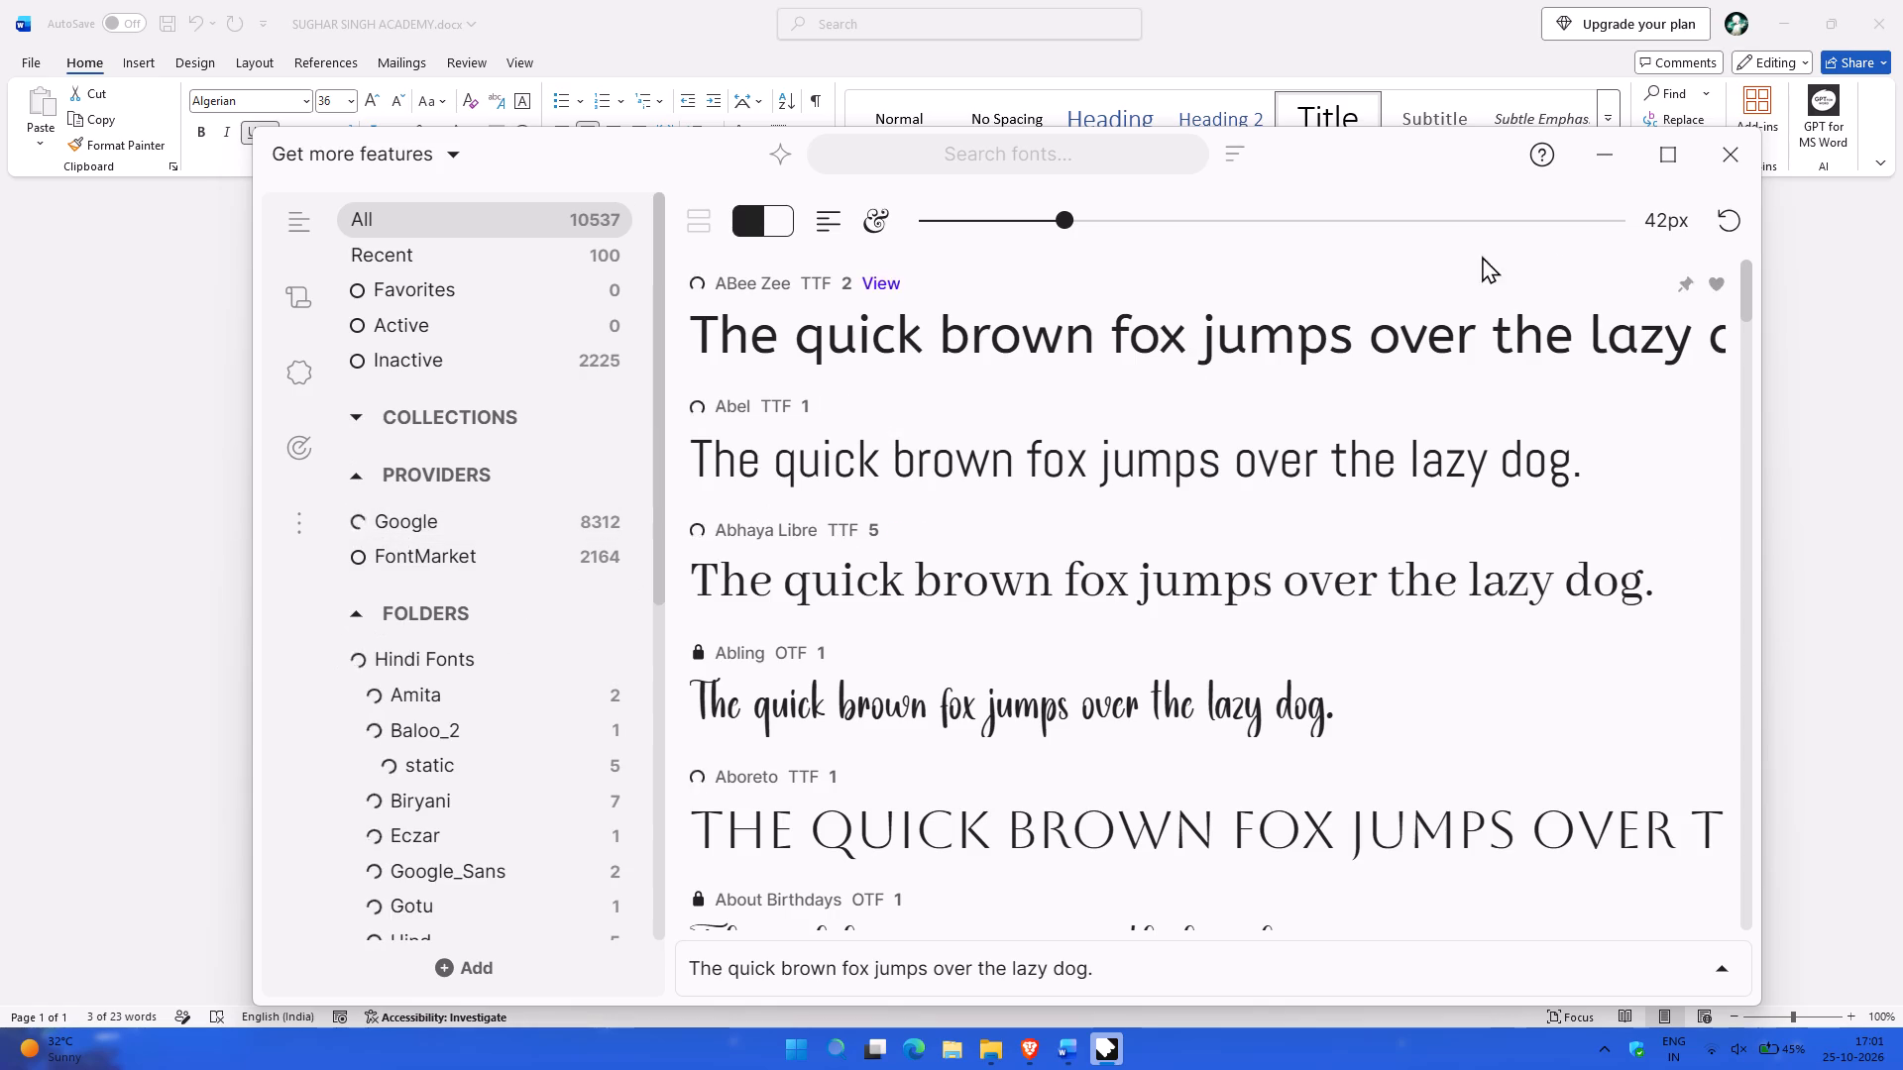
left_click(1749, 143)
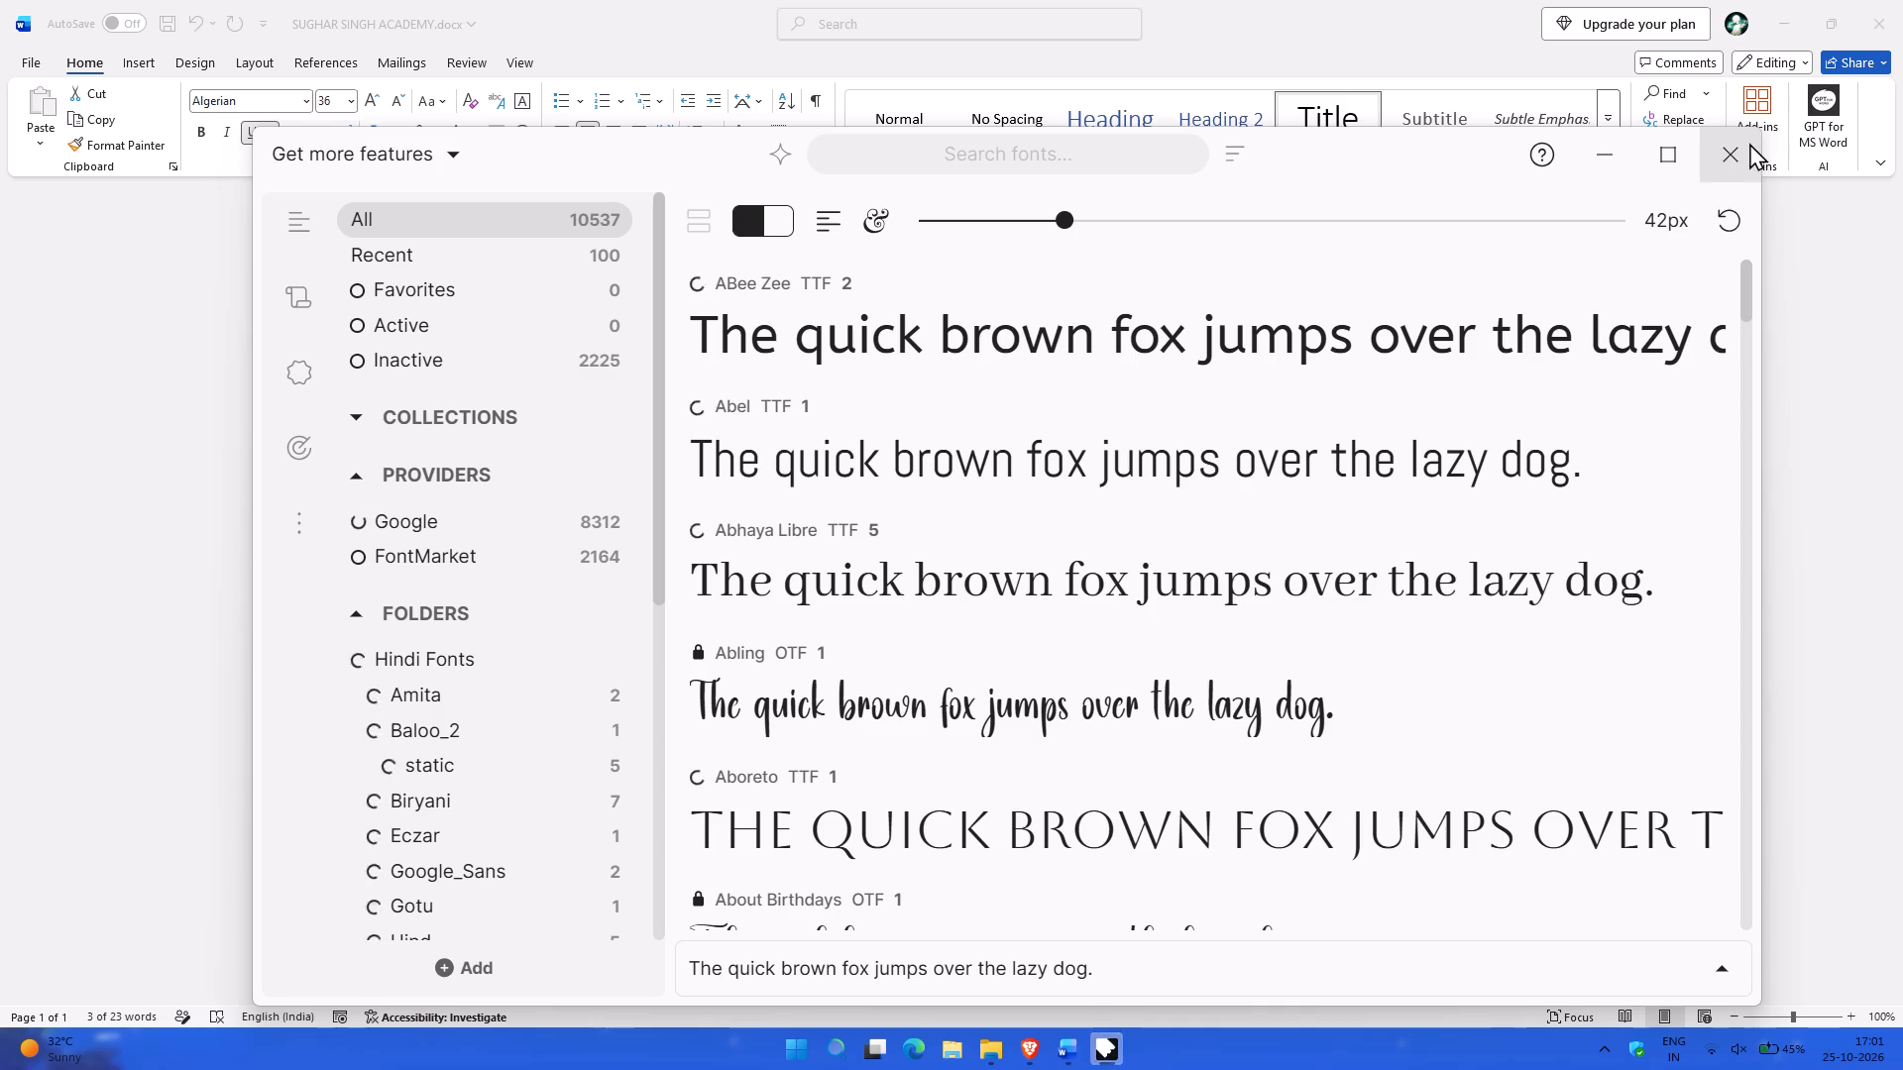
Reopen FontBase, dismiss the FontBase Awesome subscription offer, check the activation status of the fonts, and close the font manager.
type("FO")
left_click(706, 337)
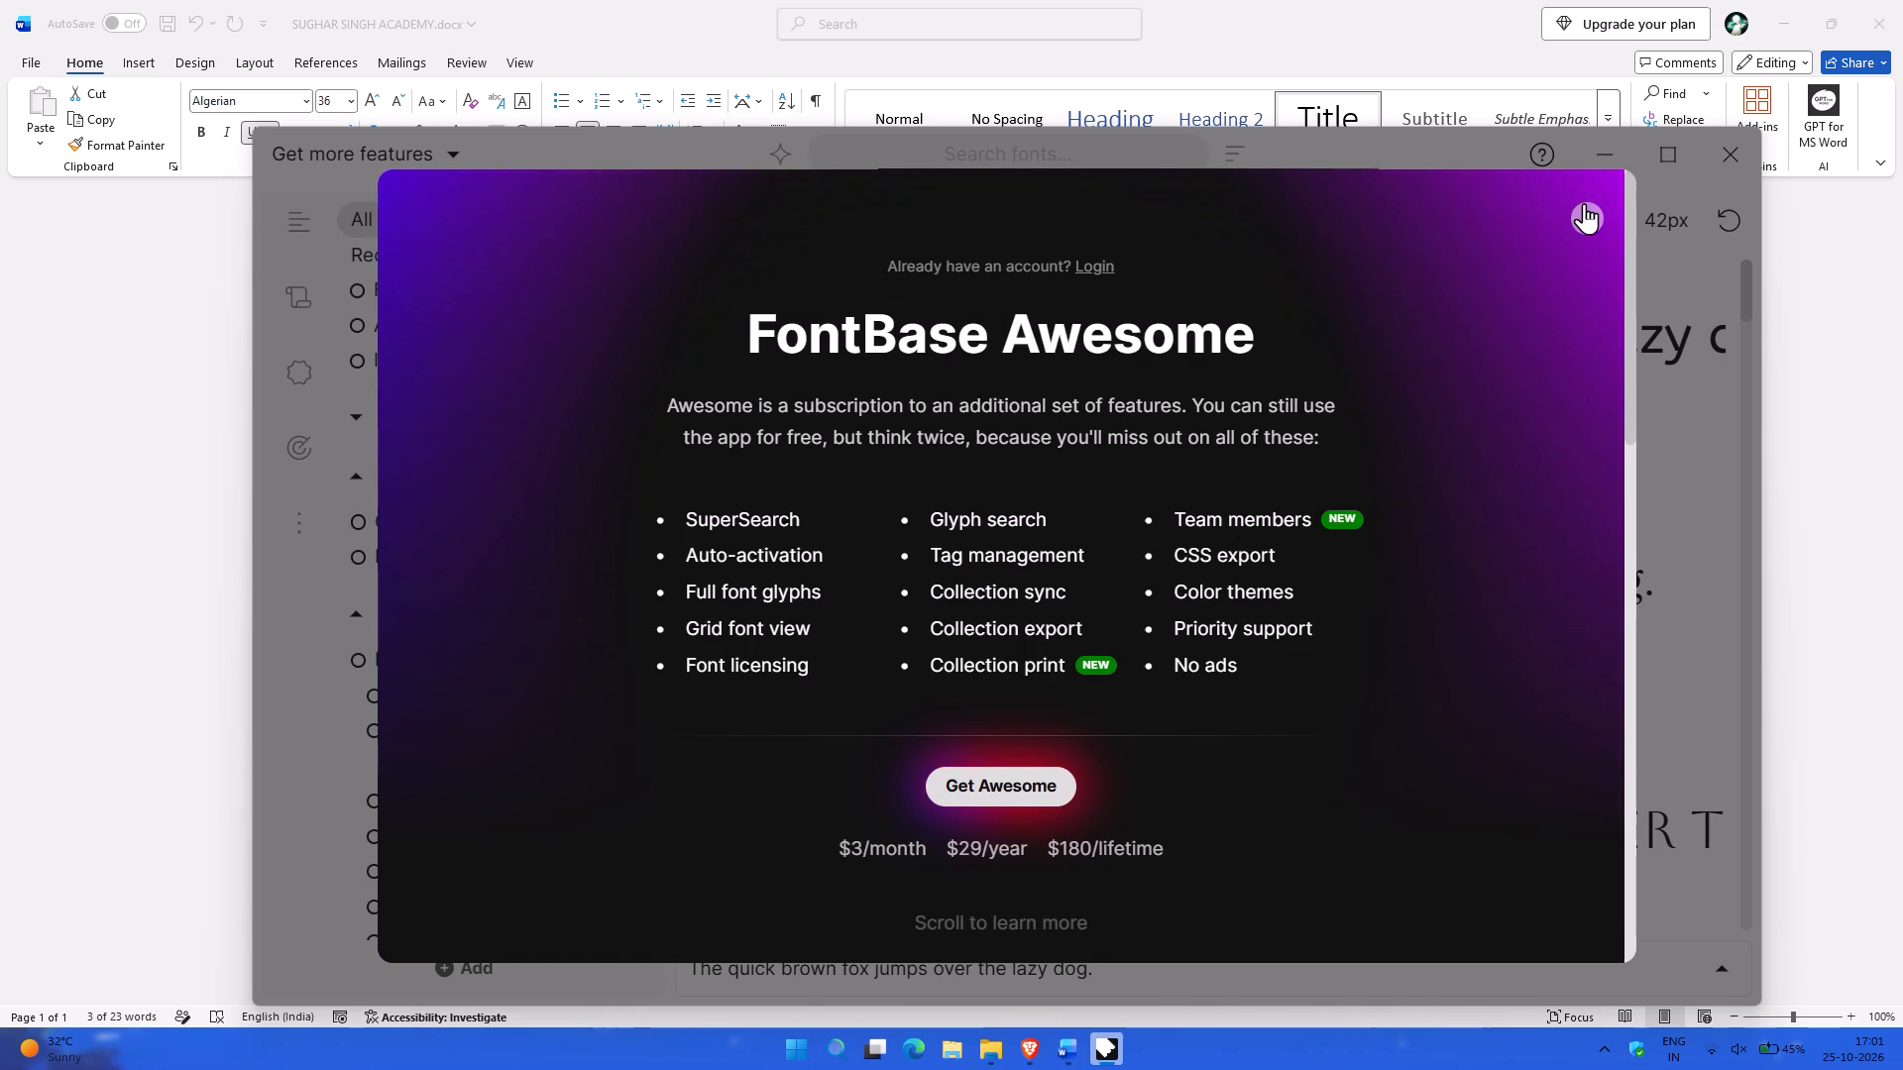
left_click(1584, 201)
left_click(1588, 222)
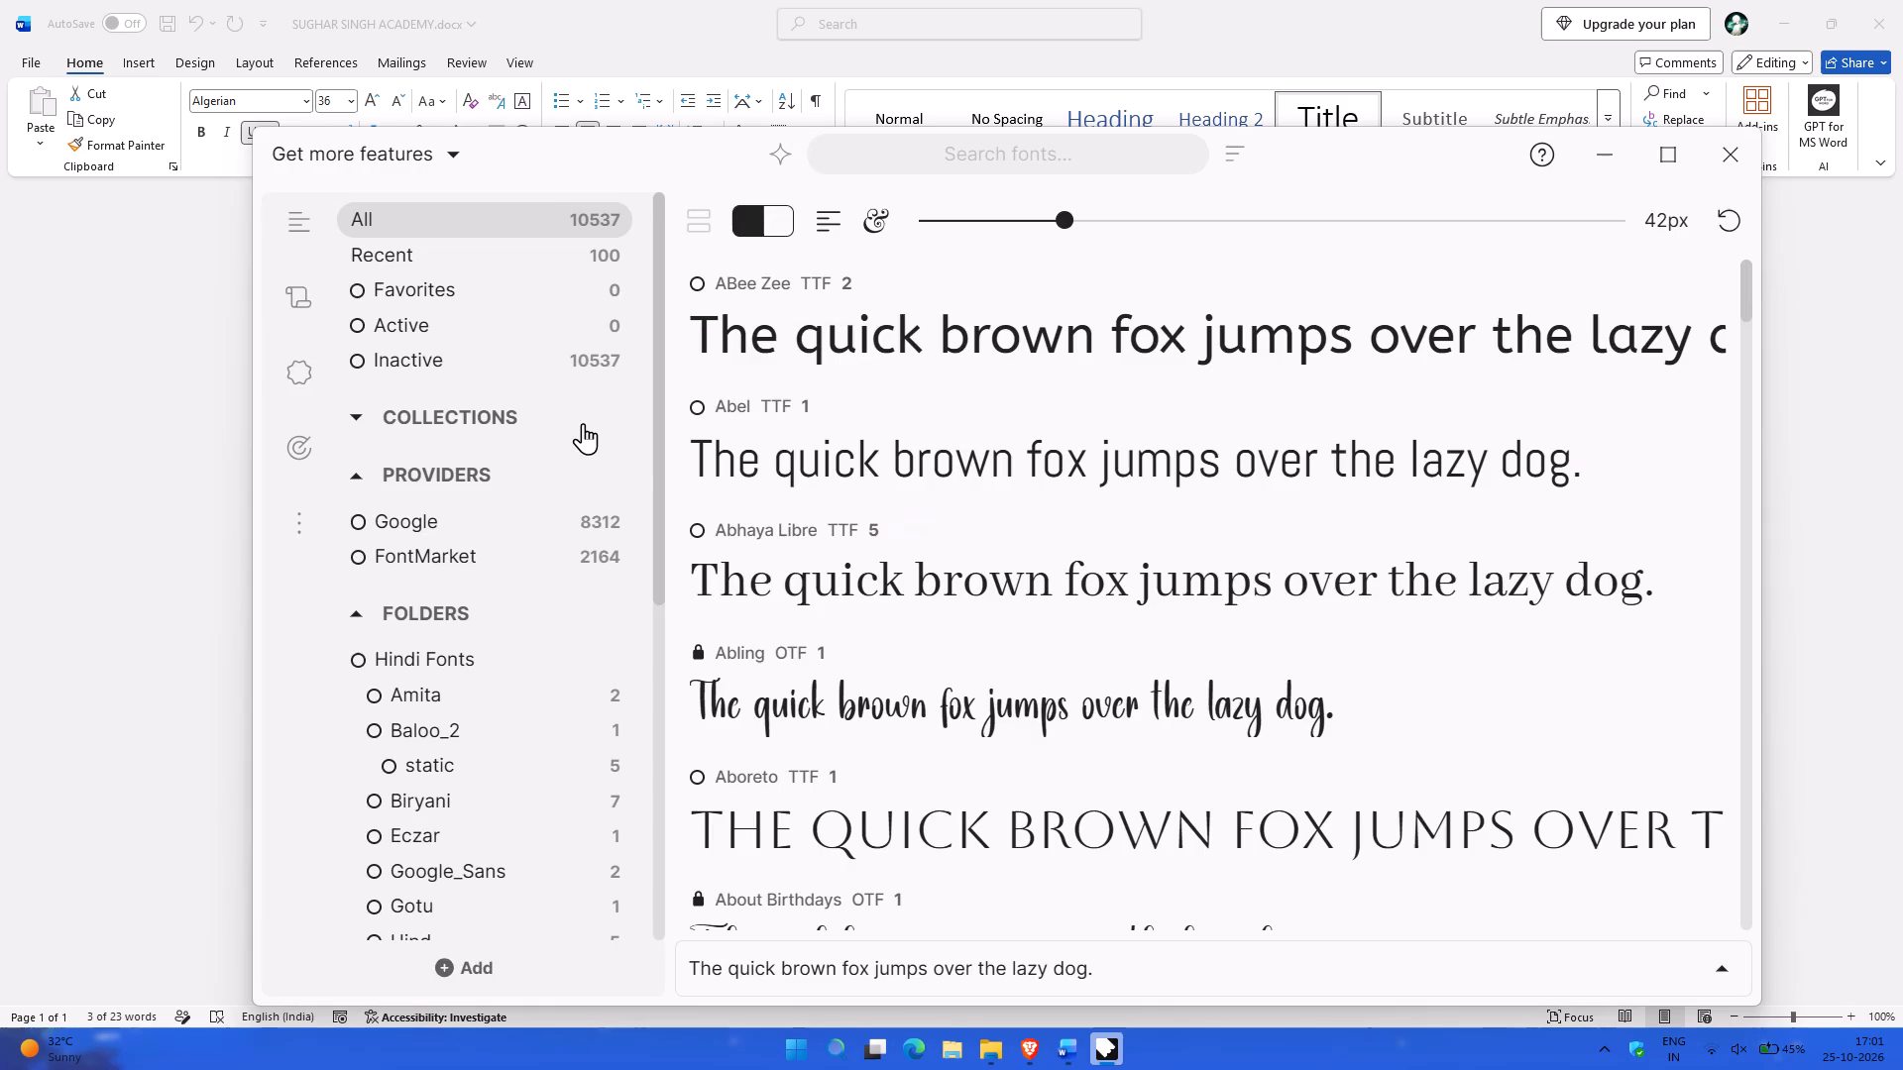
left_click(343, 412)
left_click(362, 421)
left_click(1733, 155)
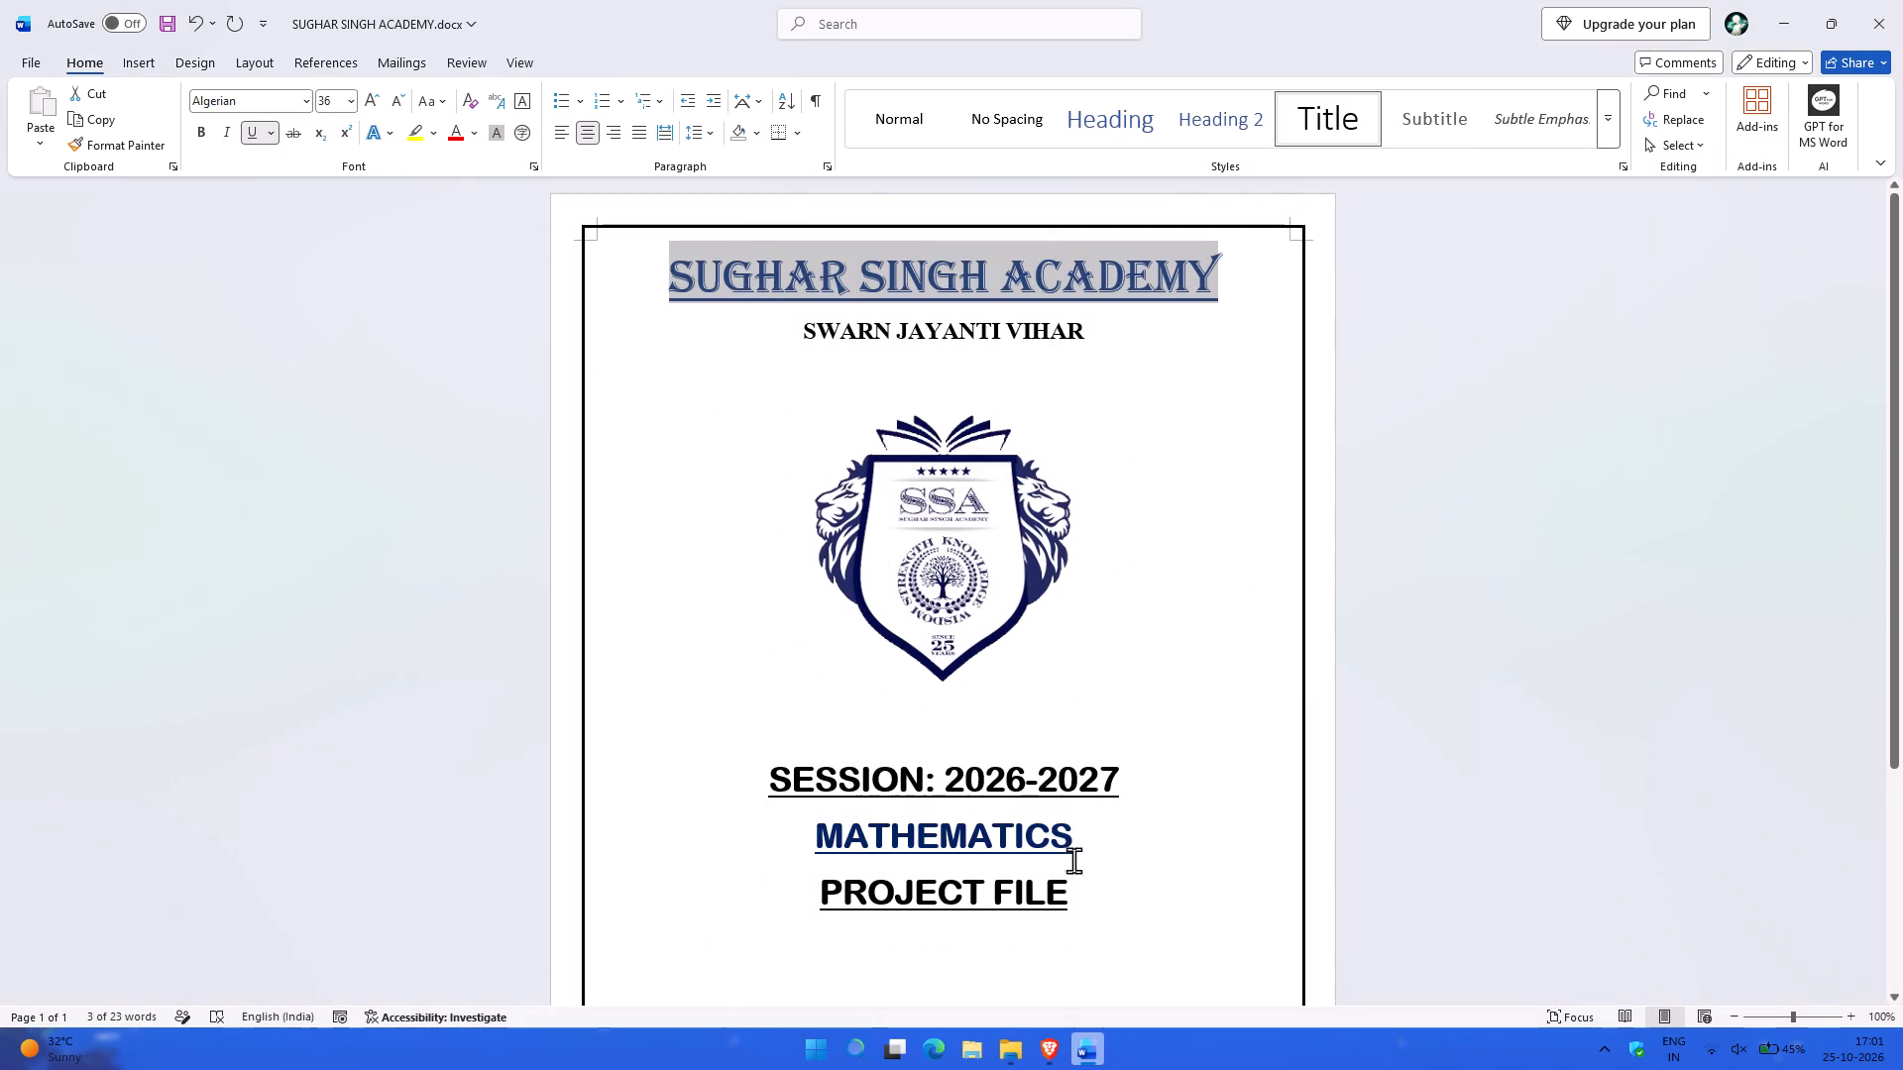
Switch to Brave and search the web for FONT PACK DOWNLOAD ENGLISH in a new tab.
left_click(933, 1062)
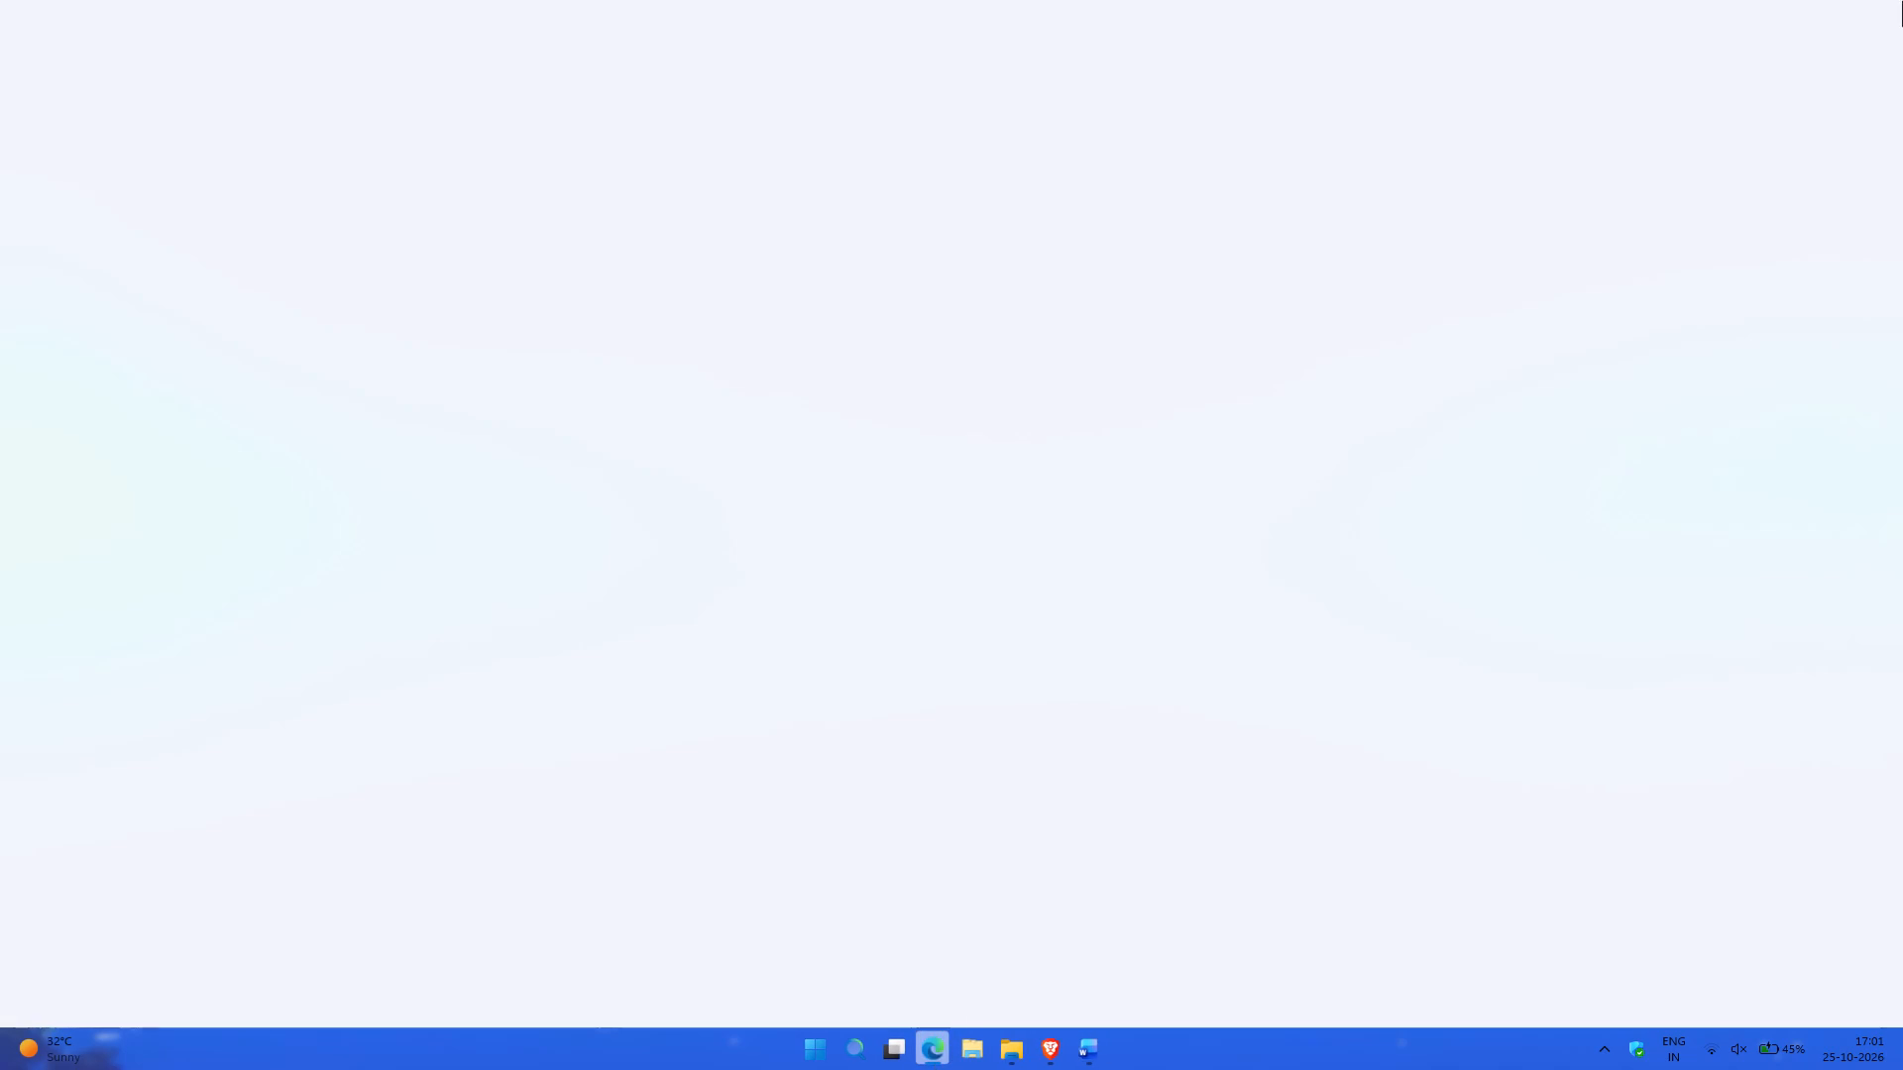
left_click(1902, 0)
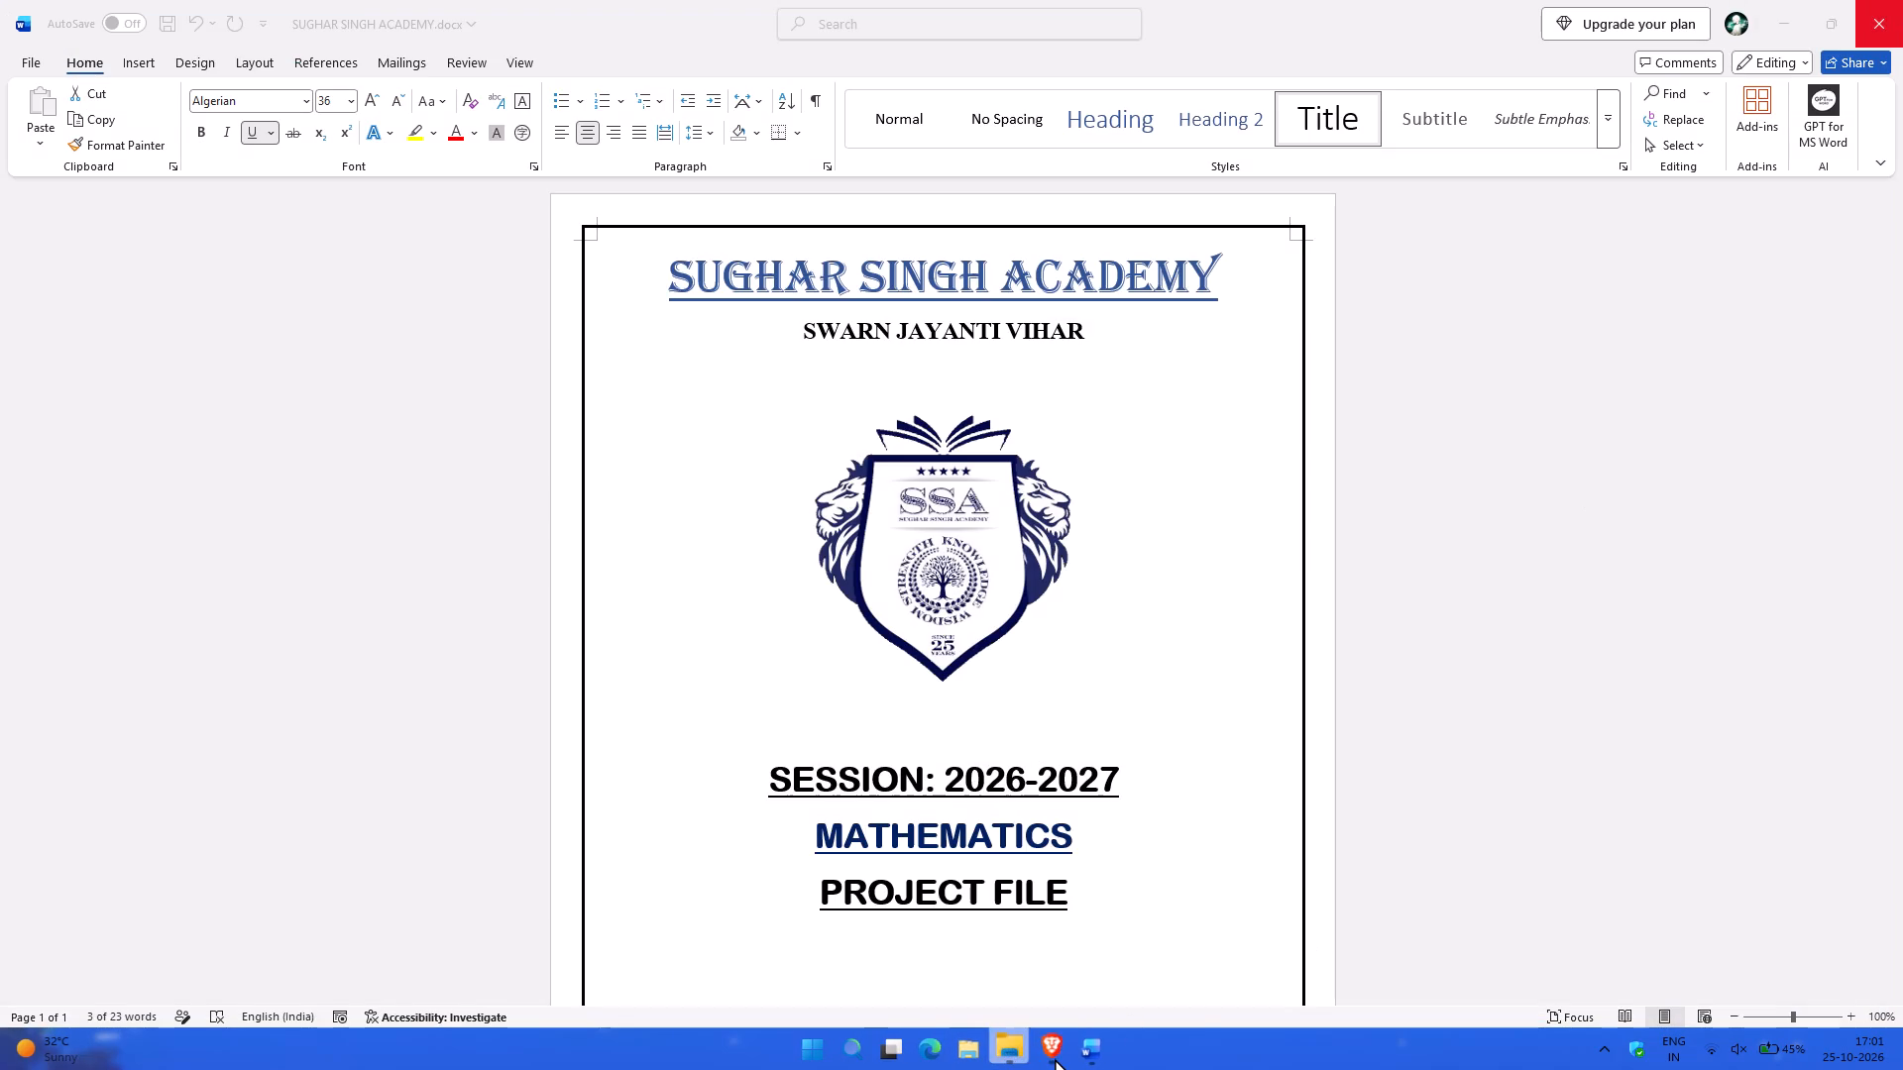
left_click(1055, 1058)
left_click(353, 25)
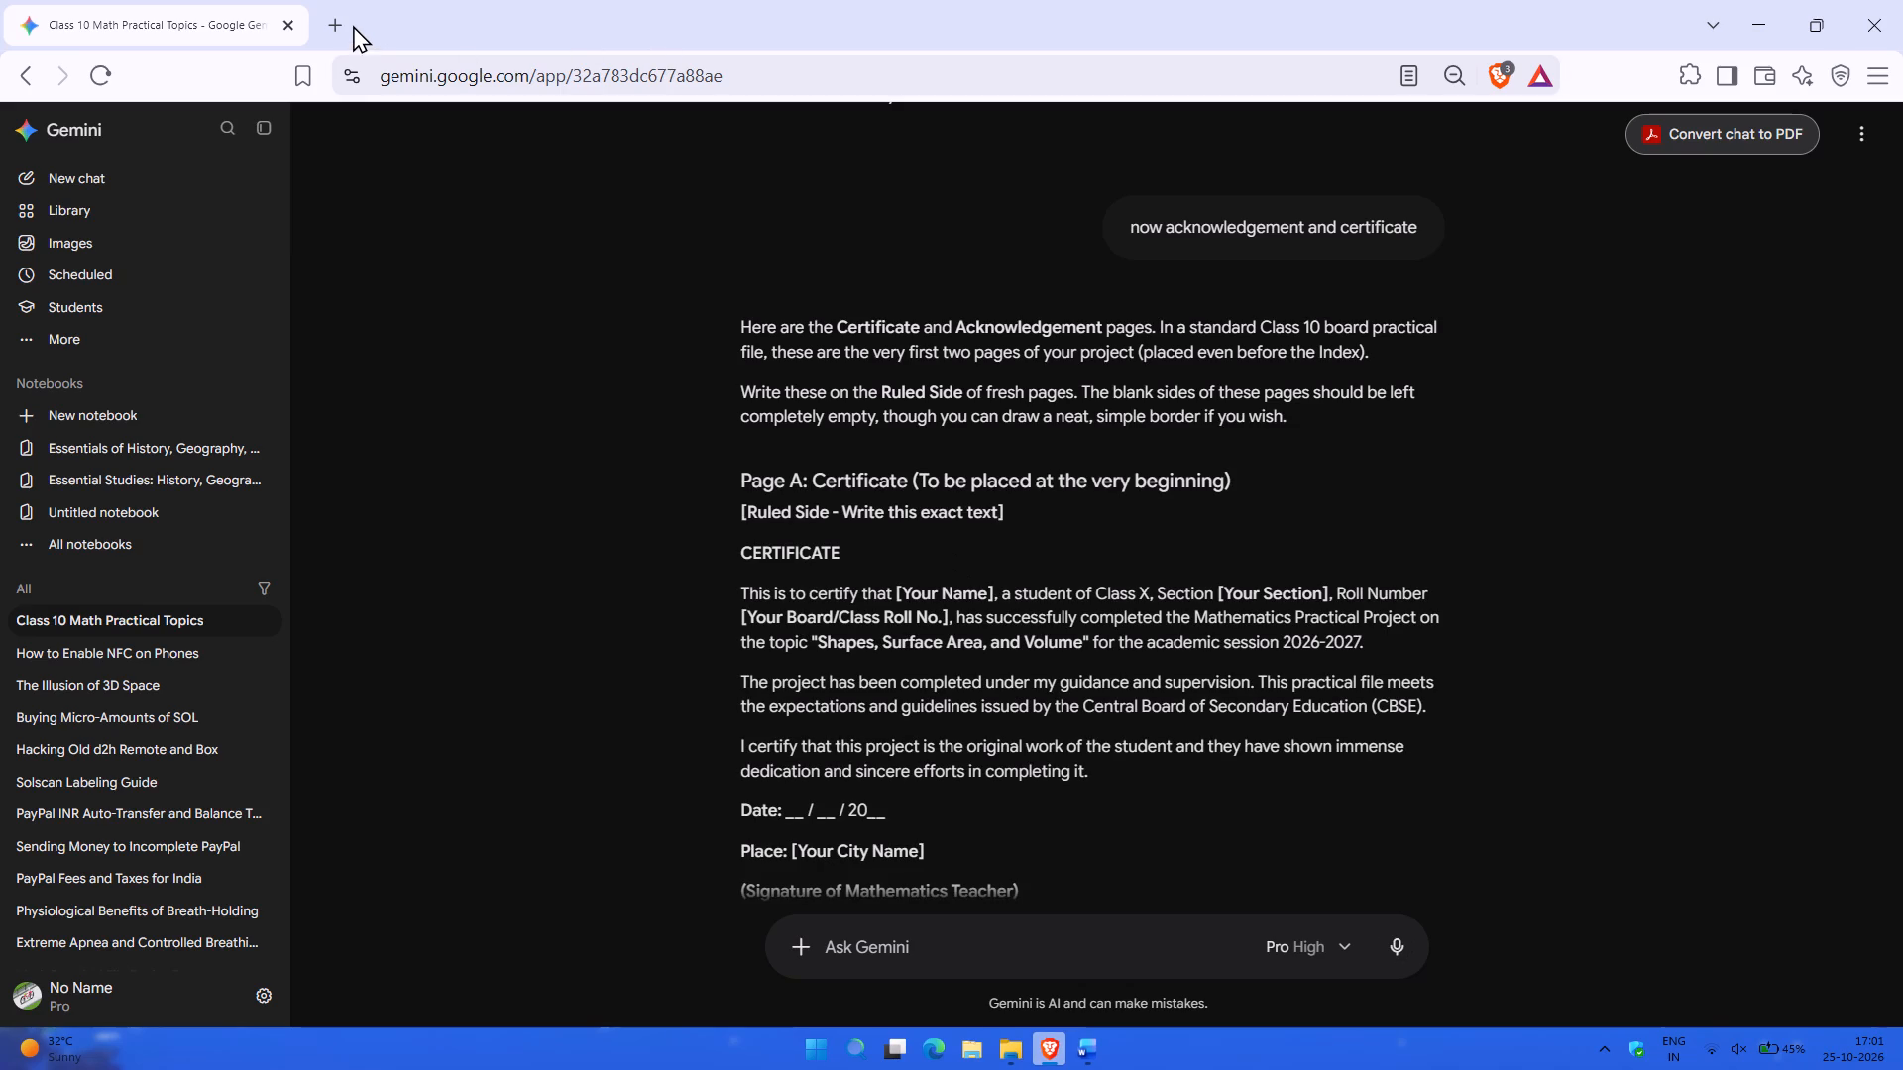
left_click(350, 23)
type("FONT")
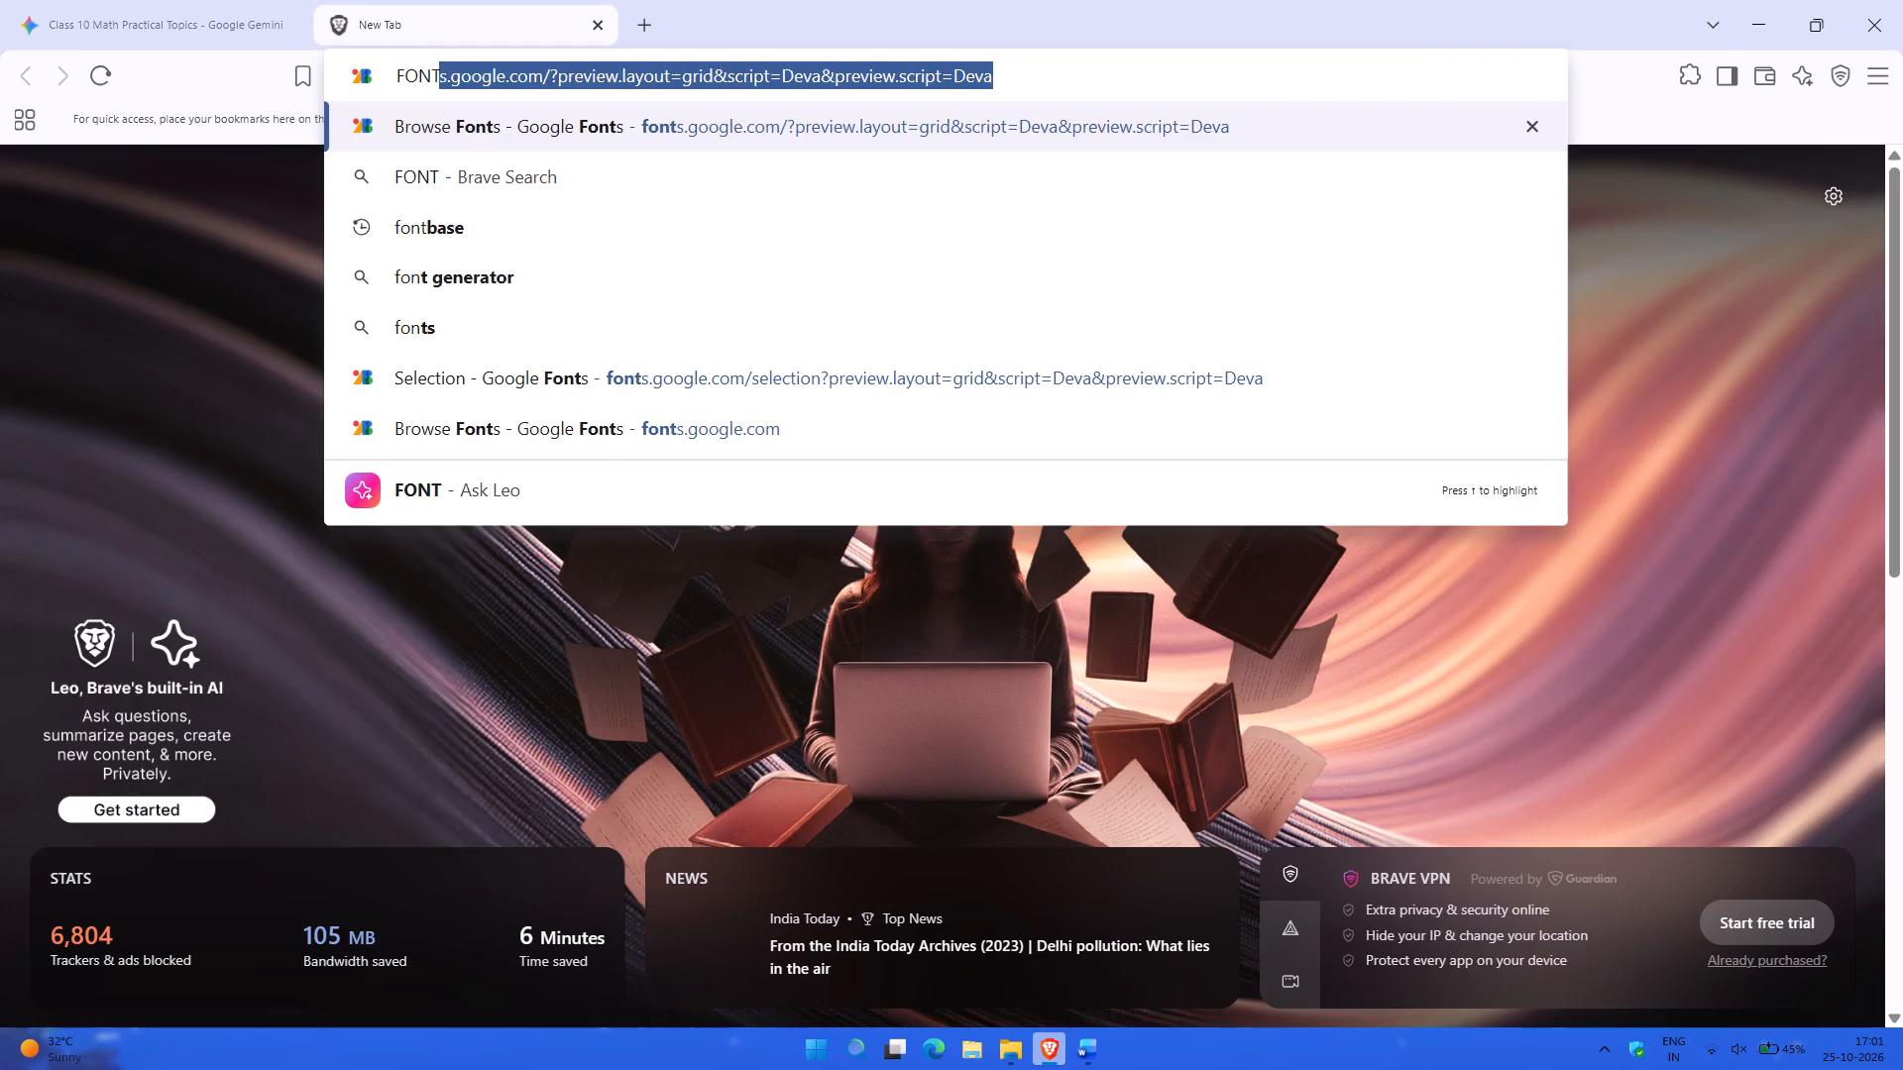
key("space")
key("BackSpace")
key("space")
type("PACK DOWN")
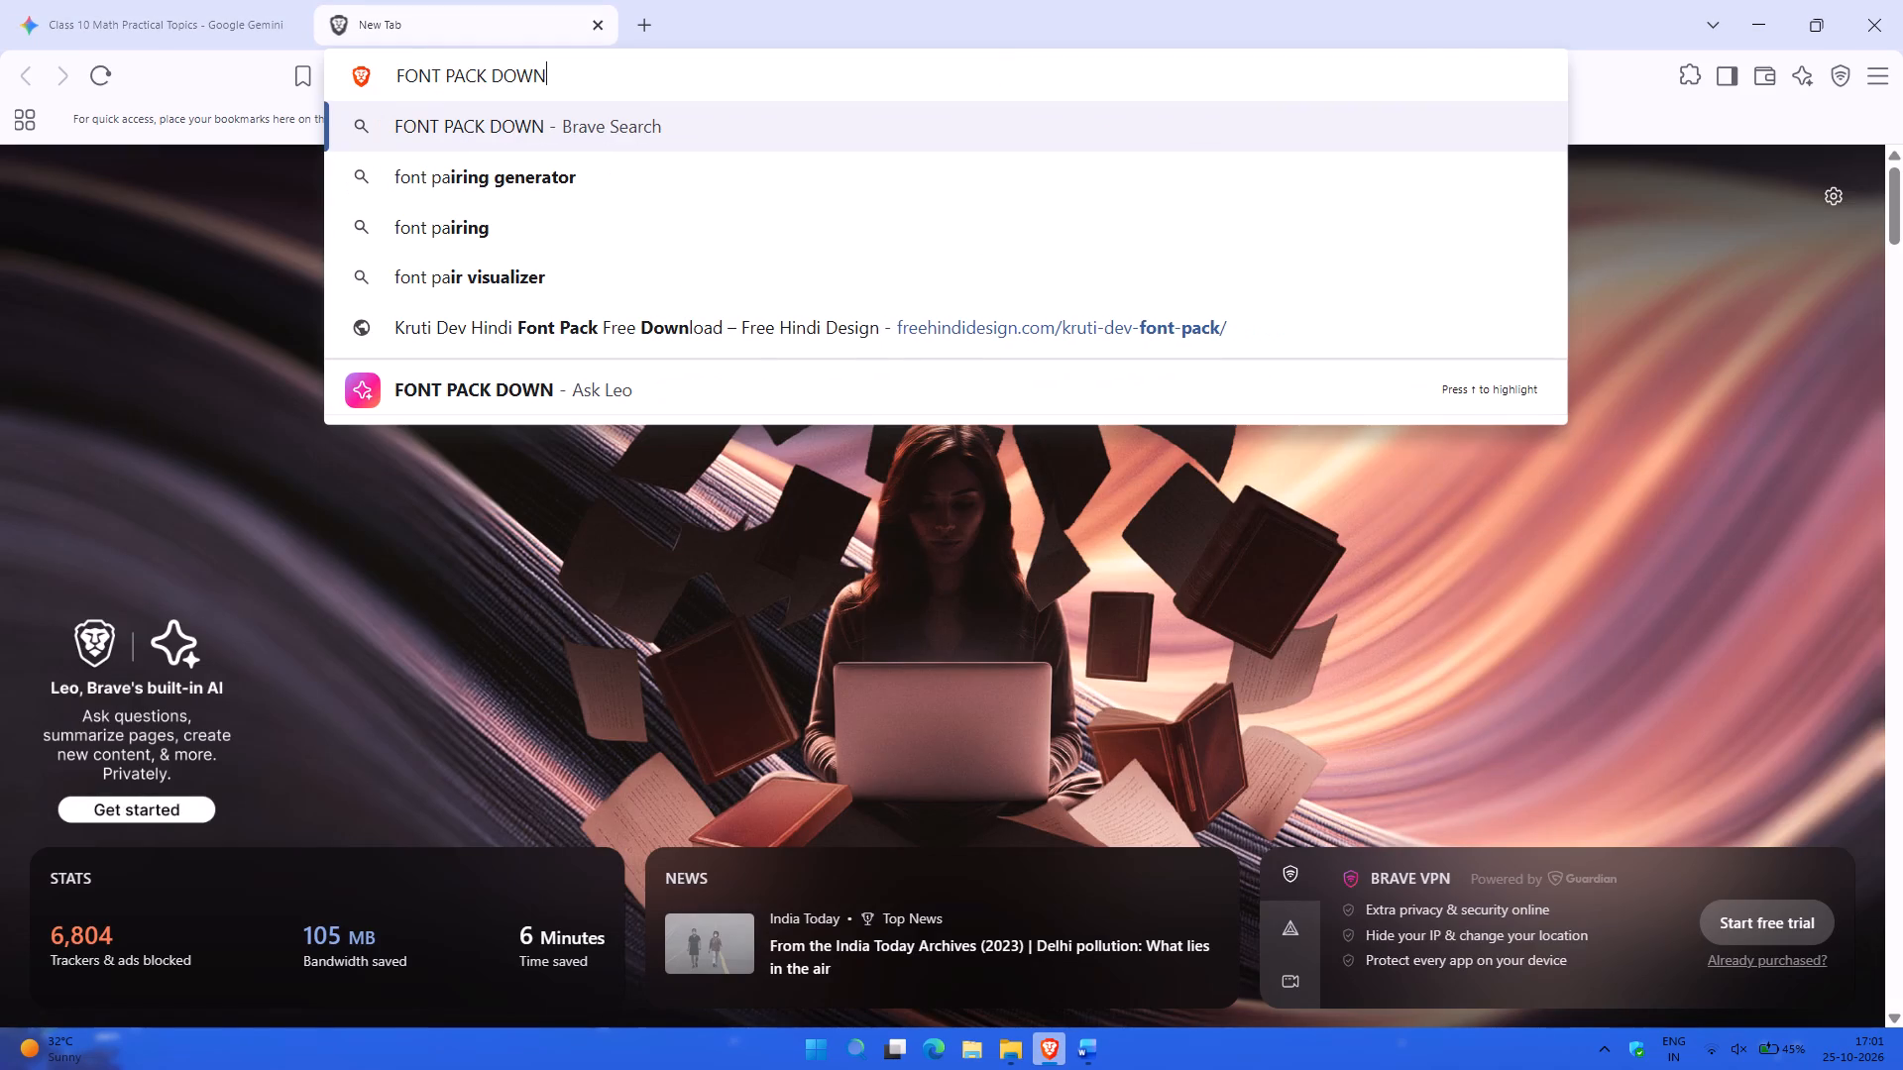
type("LOAD ENGLISH")
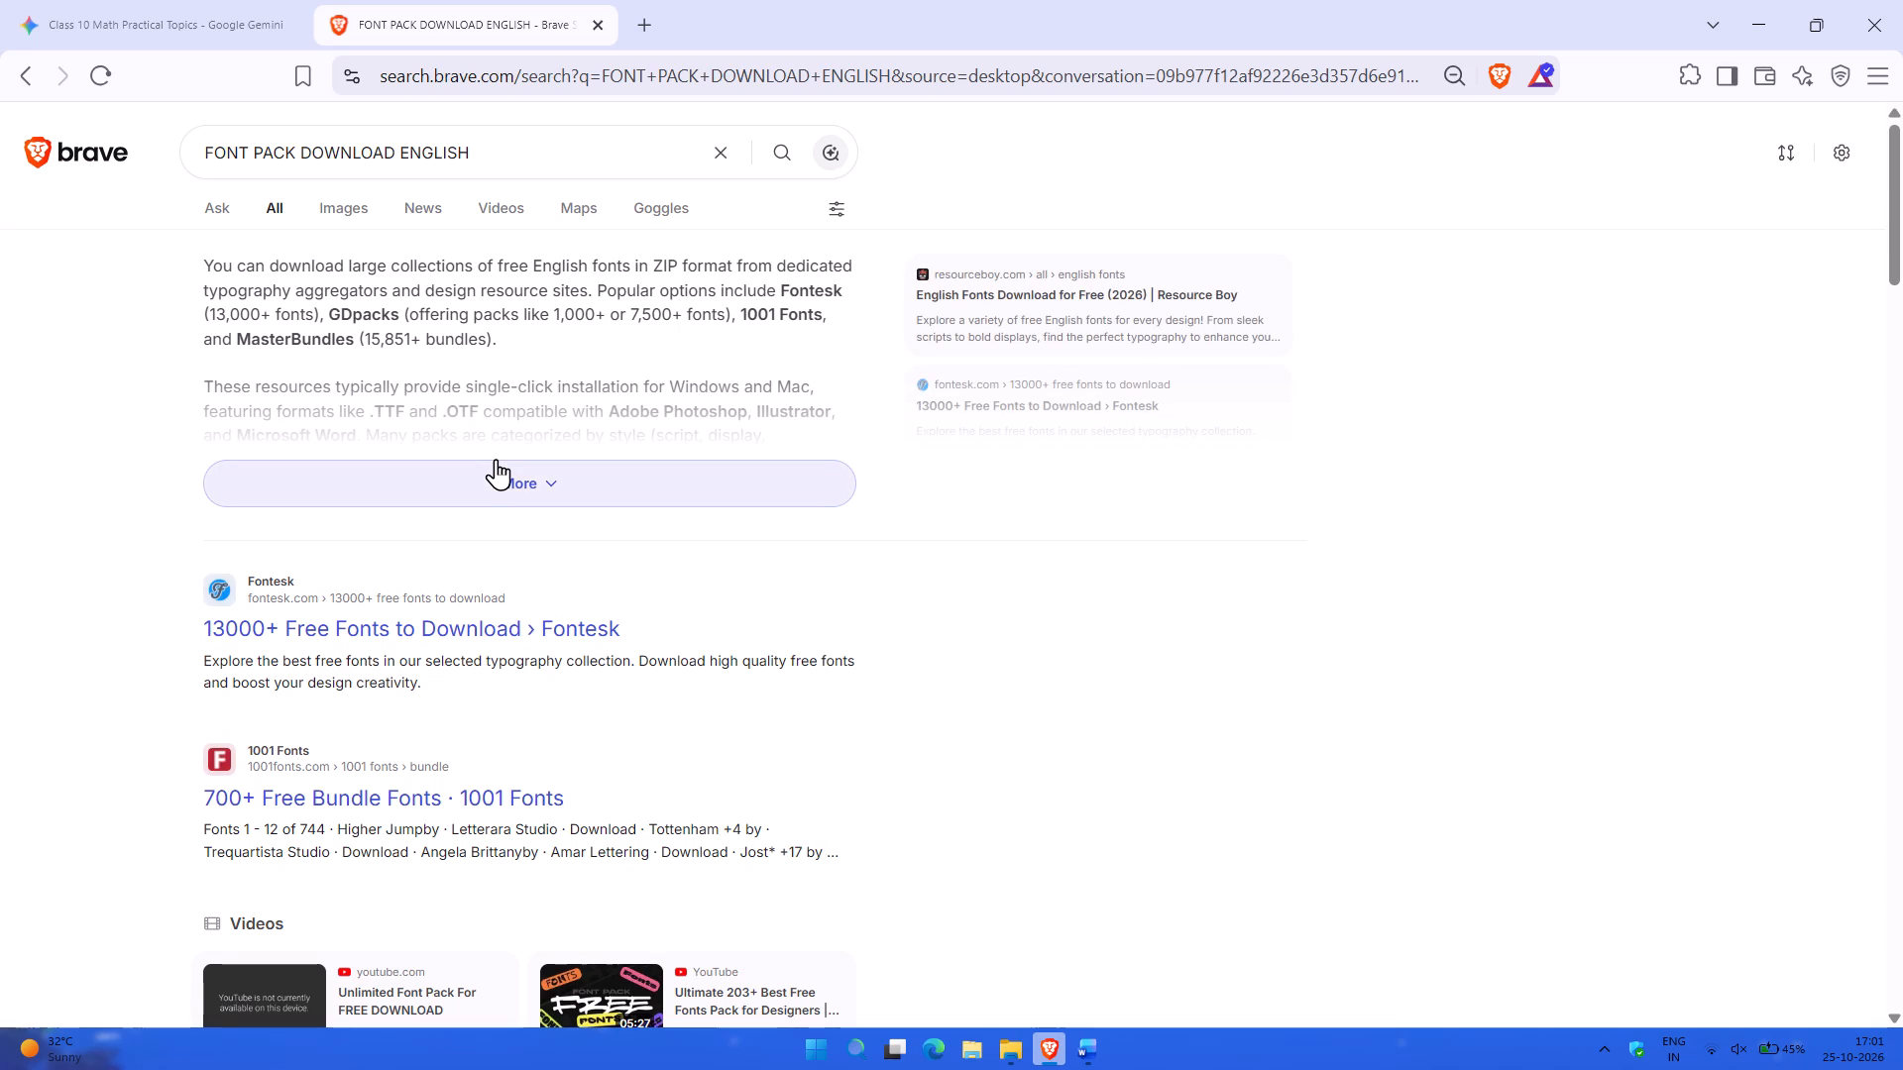
left_click(408, 632)
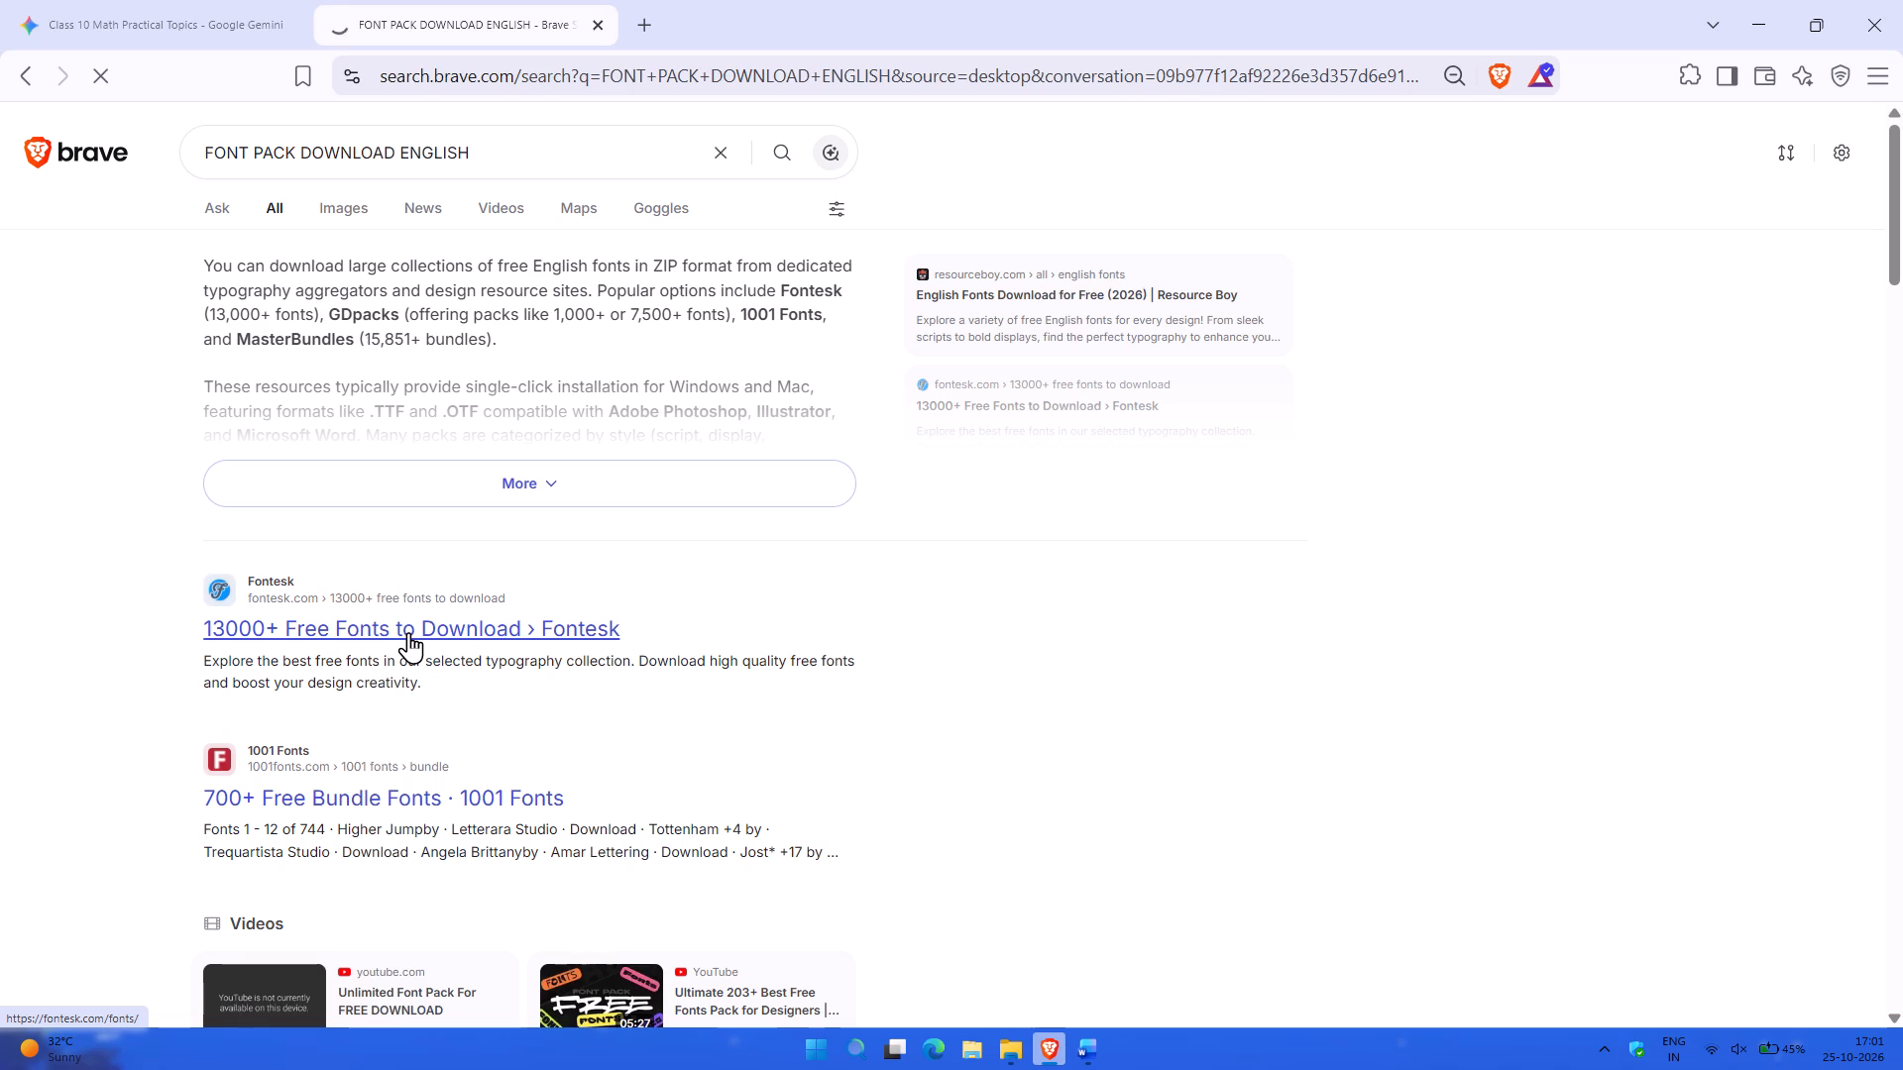
scroll(419, 597, "down", 1)
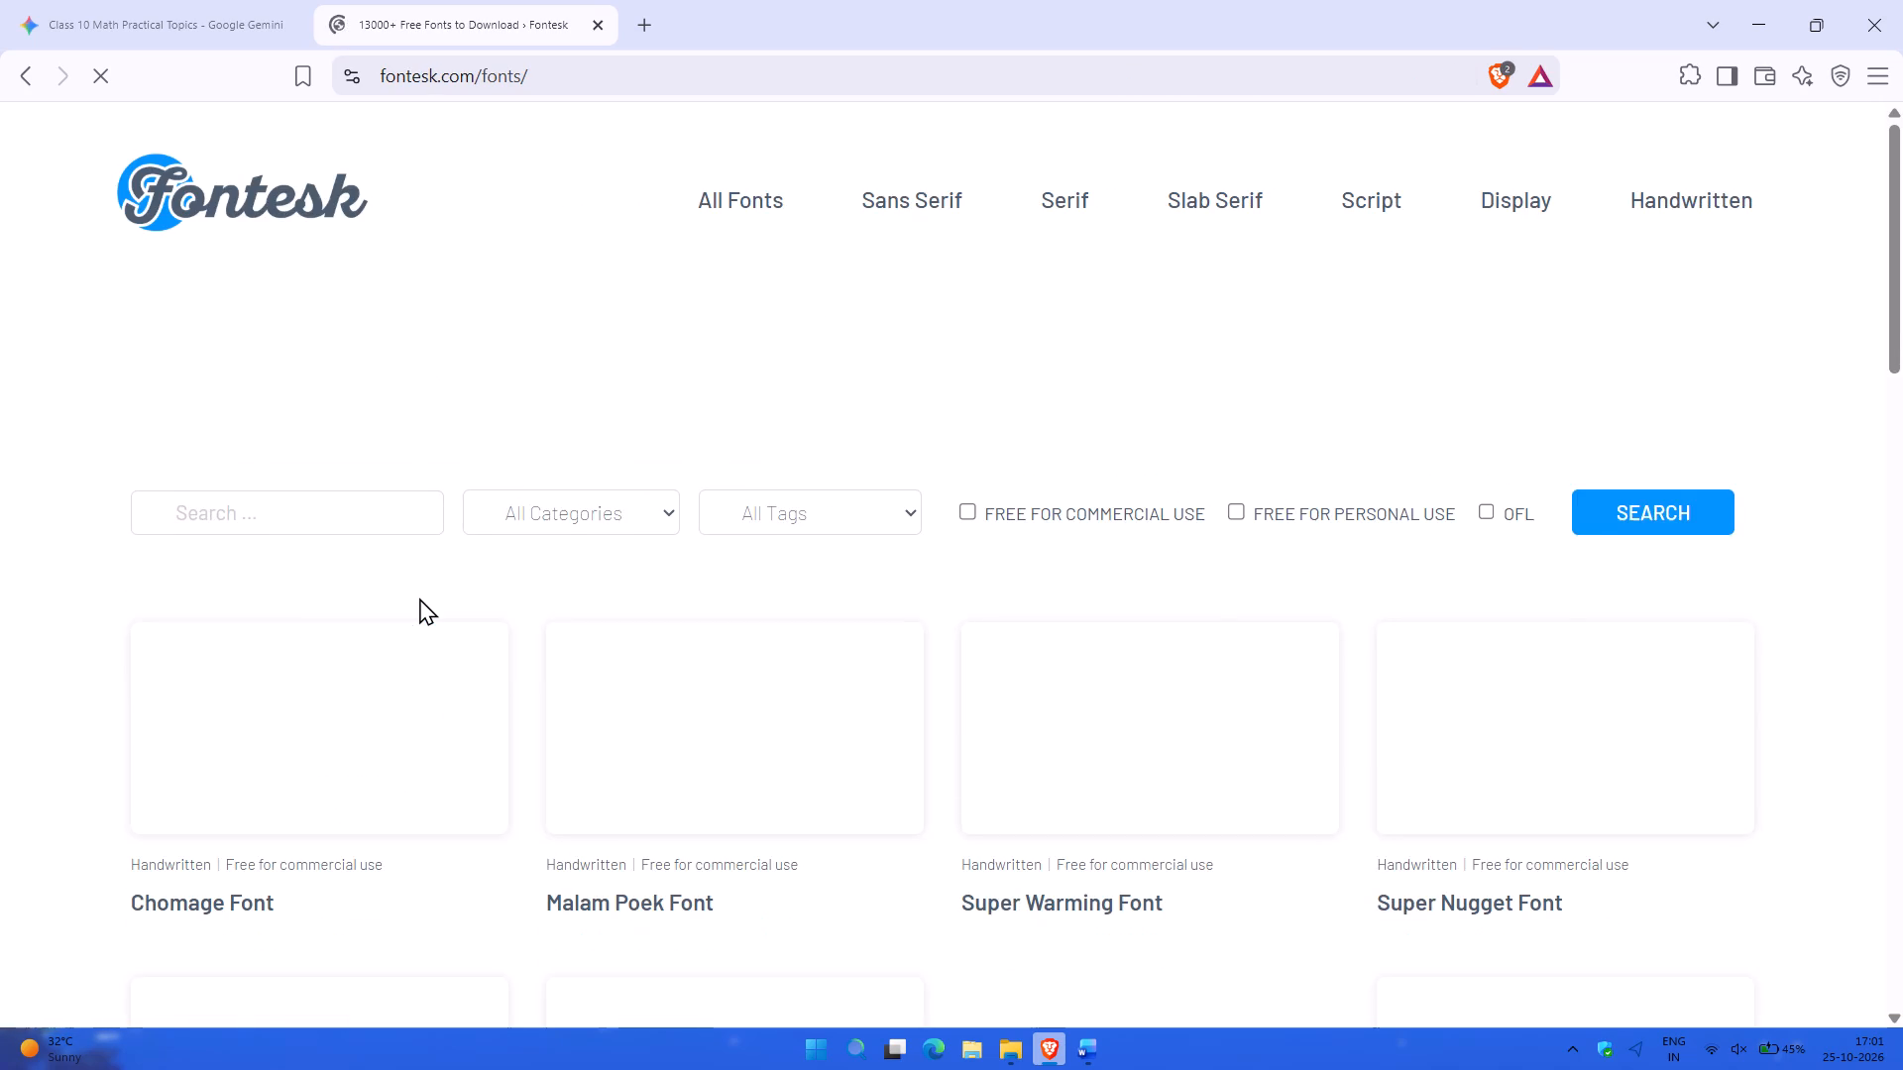
scroll(419, 597, "down", 1)
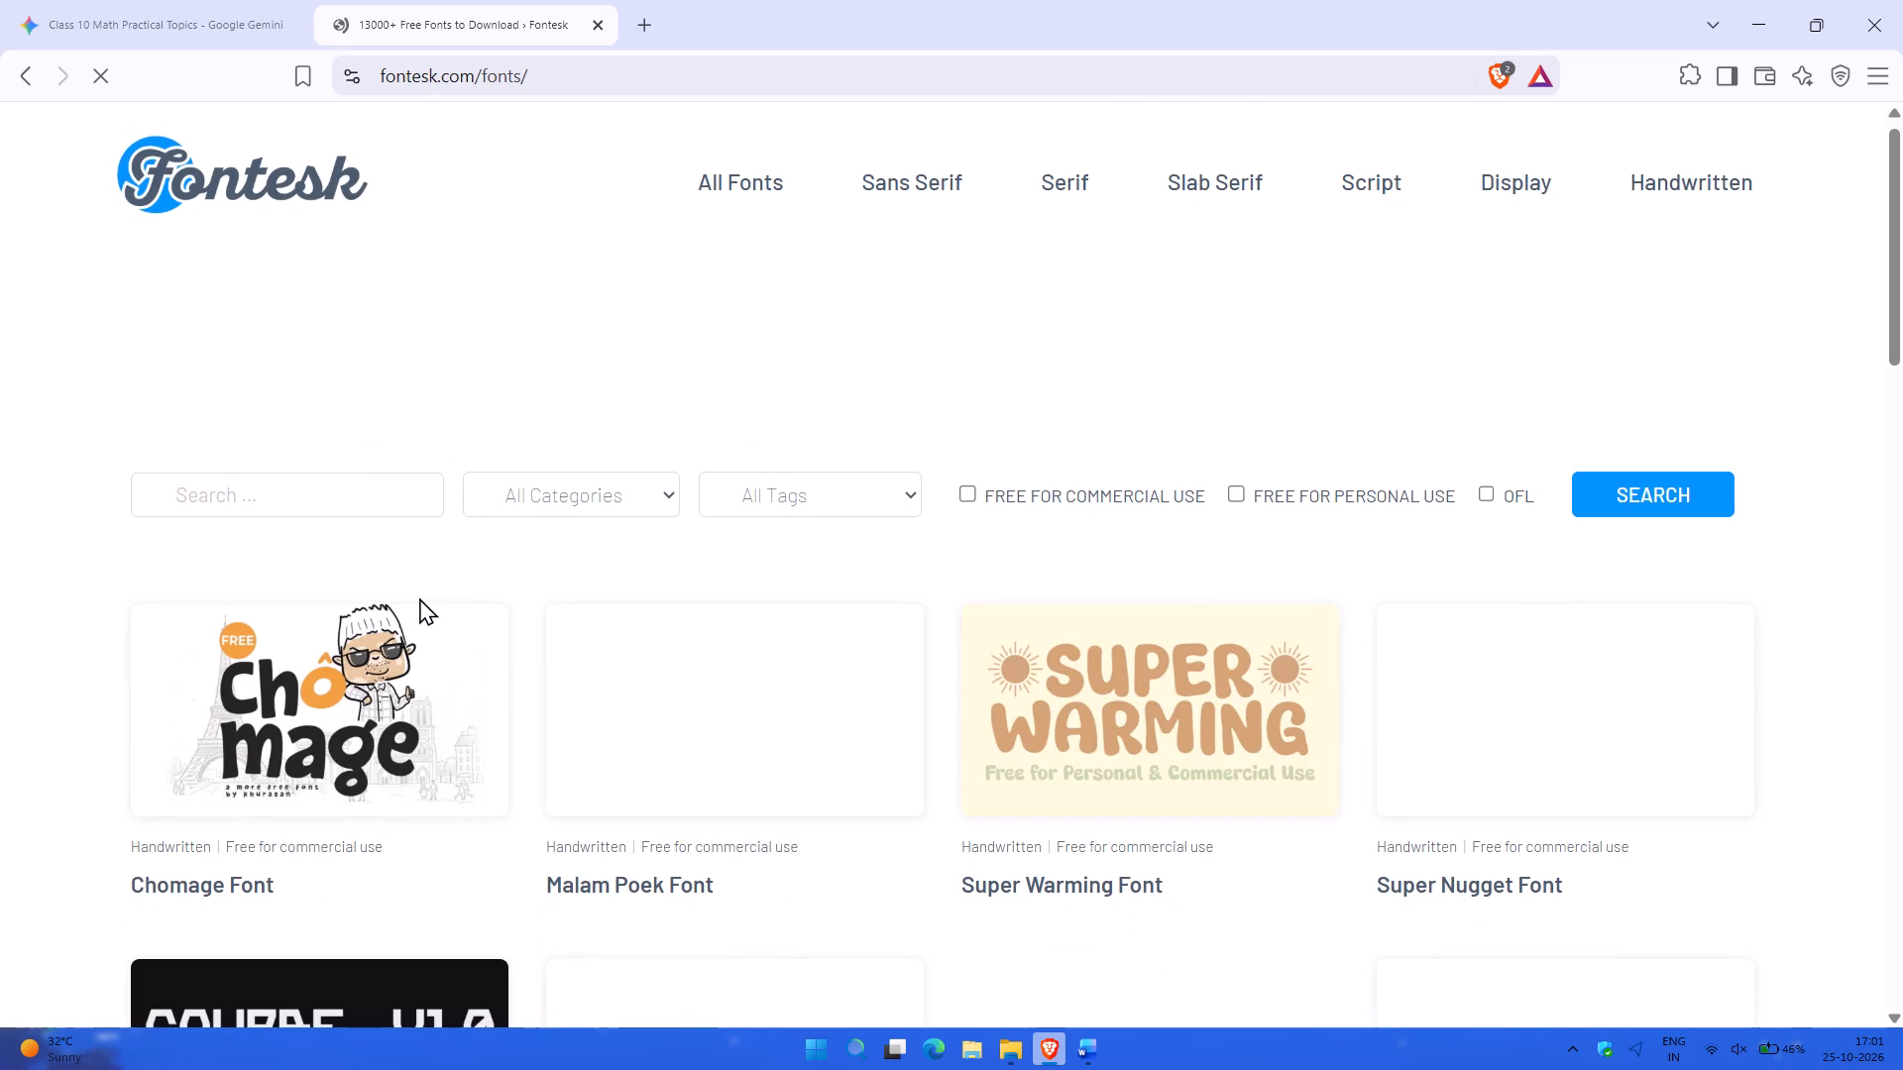
scroll(419, 597, "down", 3)
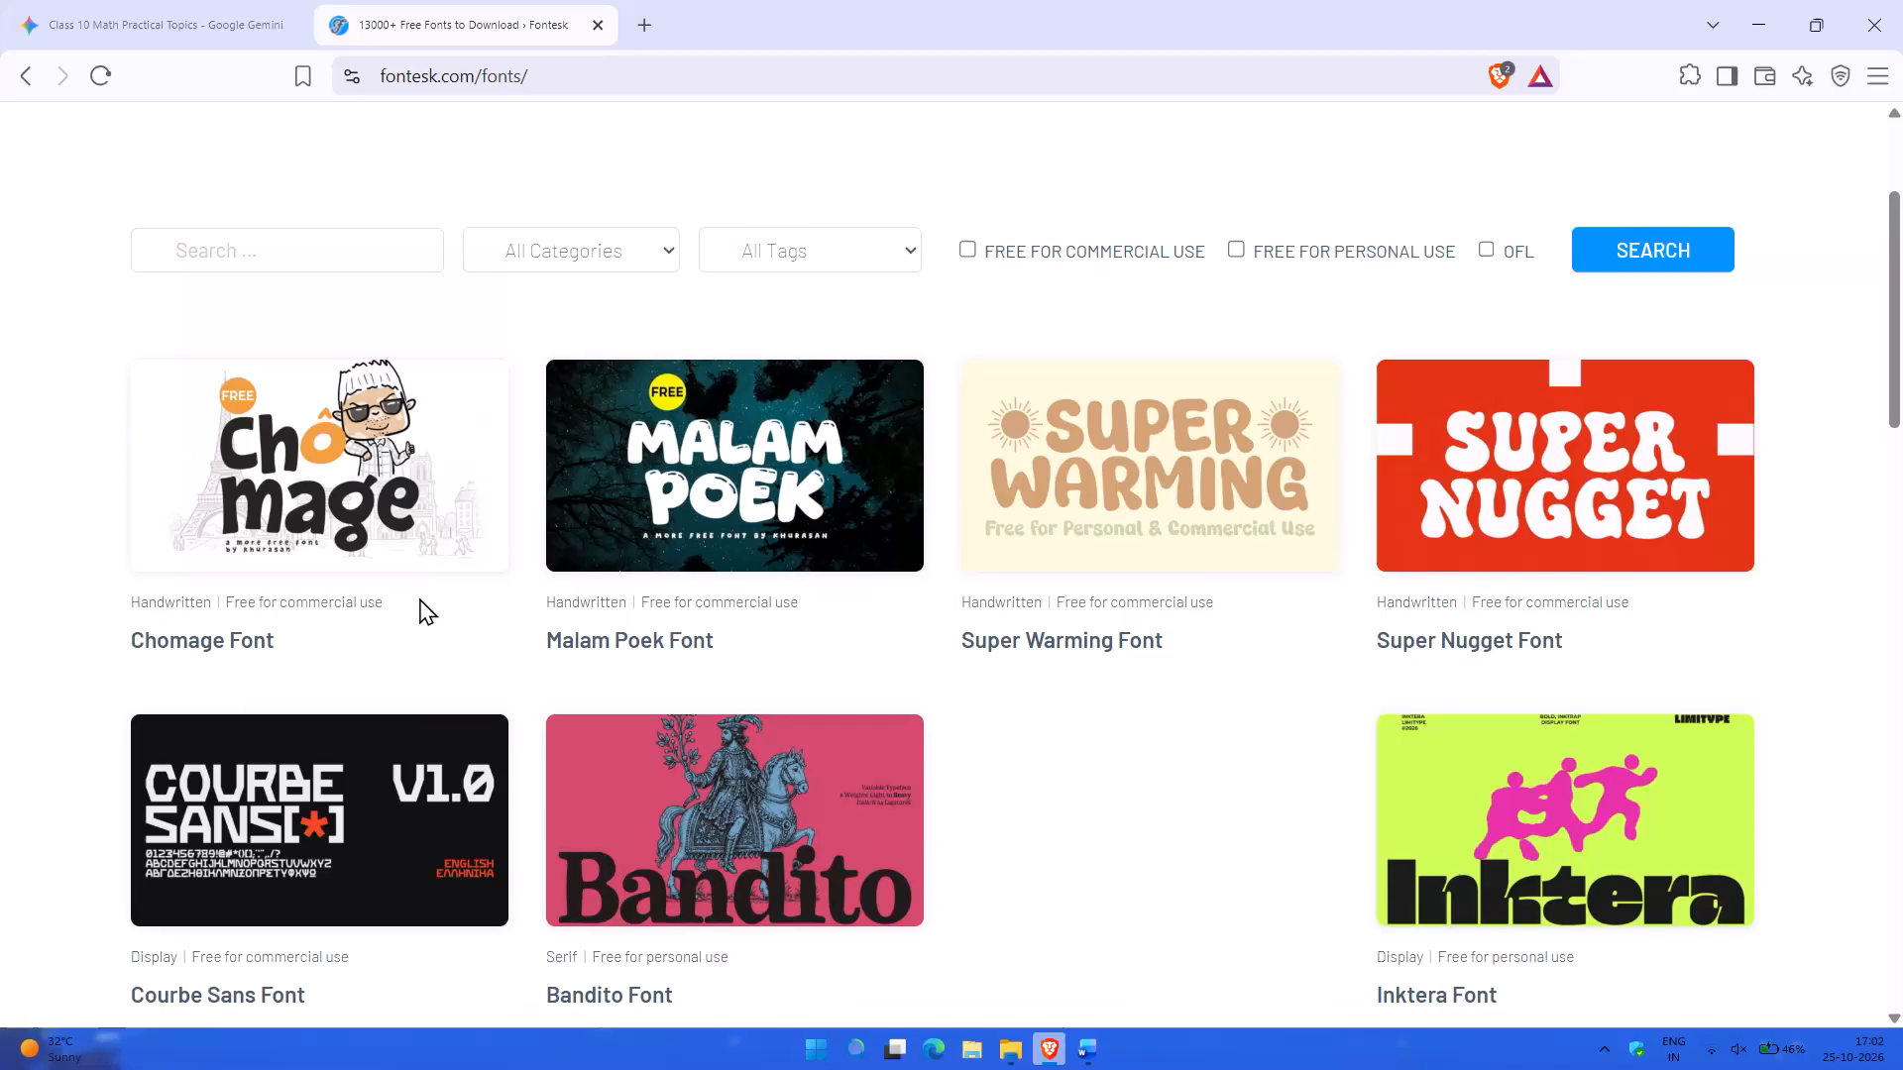
scroll(419, 597, "down", 4)
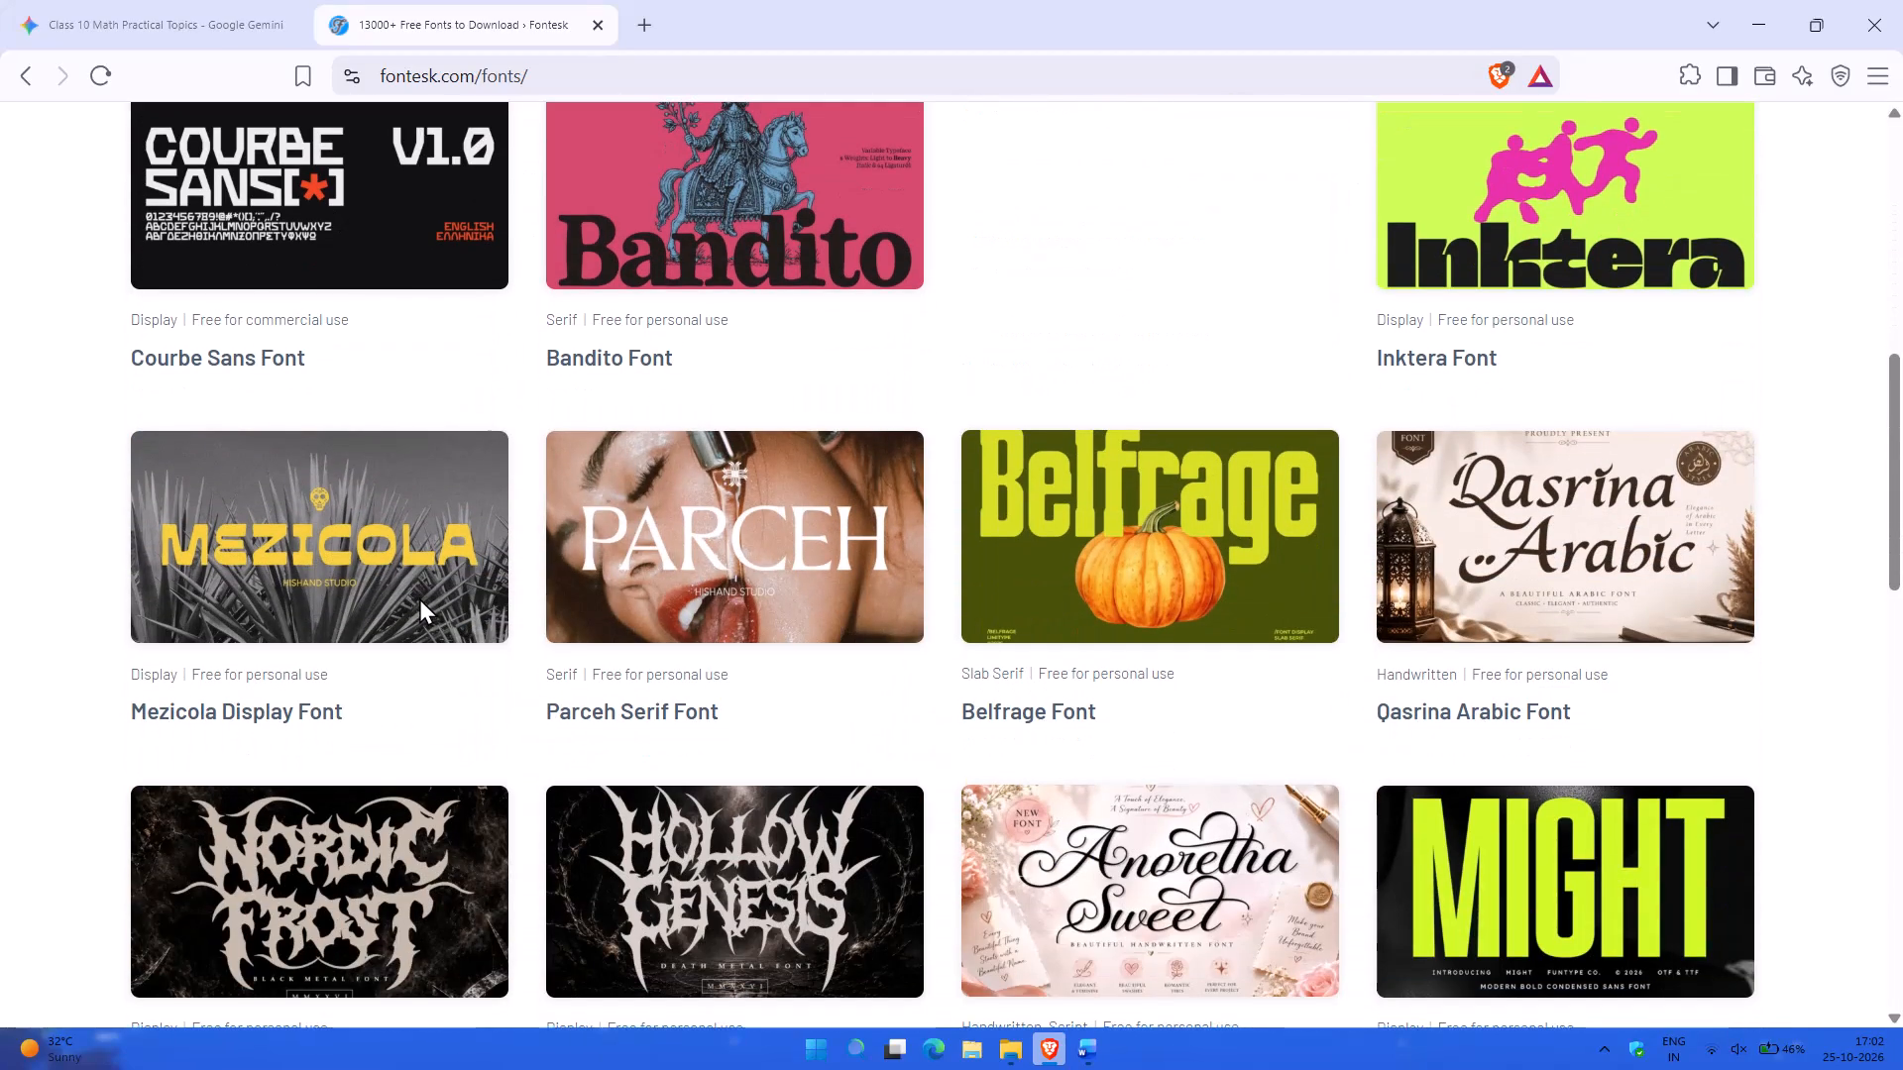
scroll(419, 597, "down", 6)
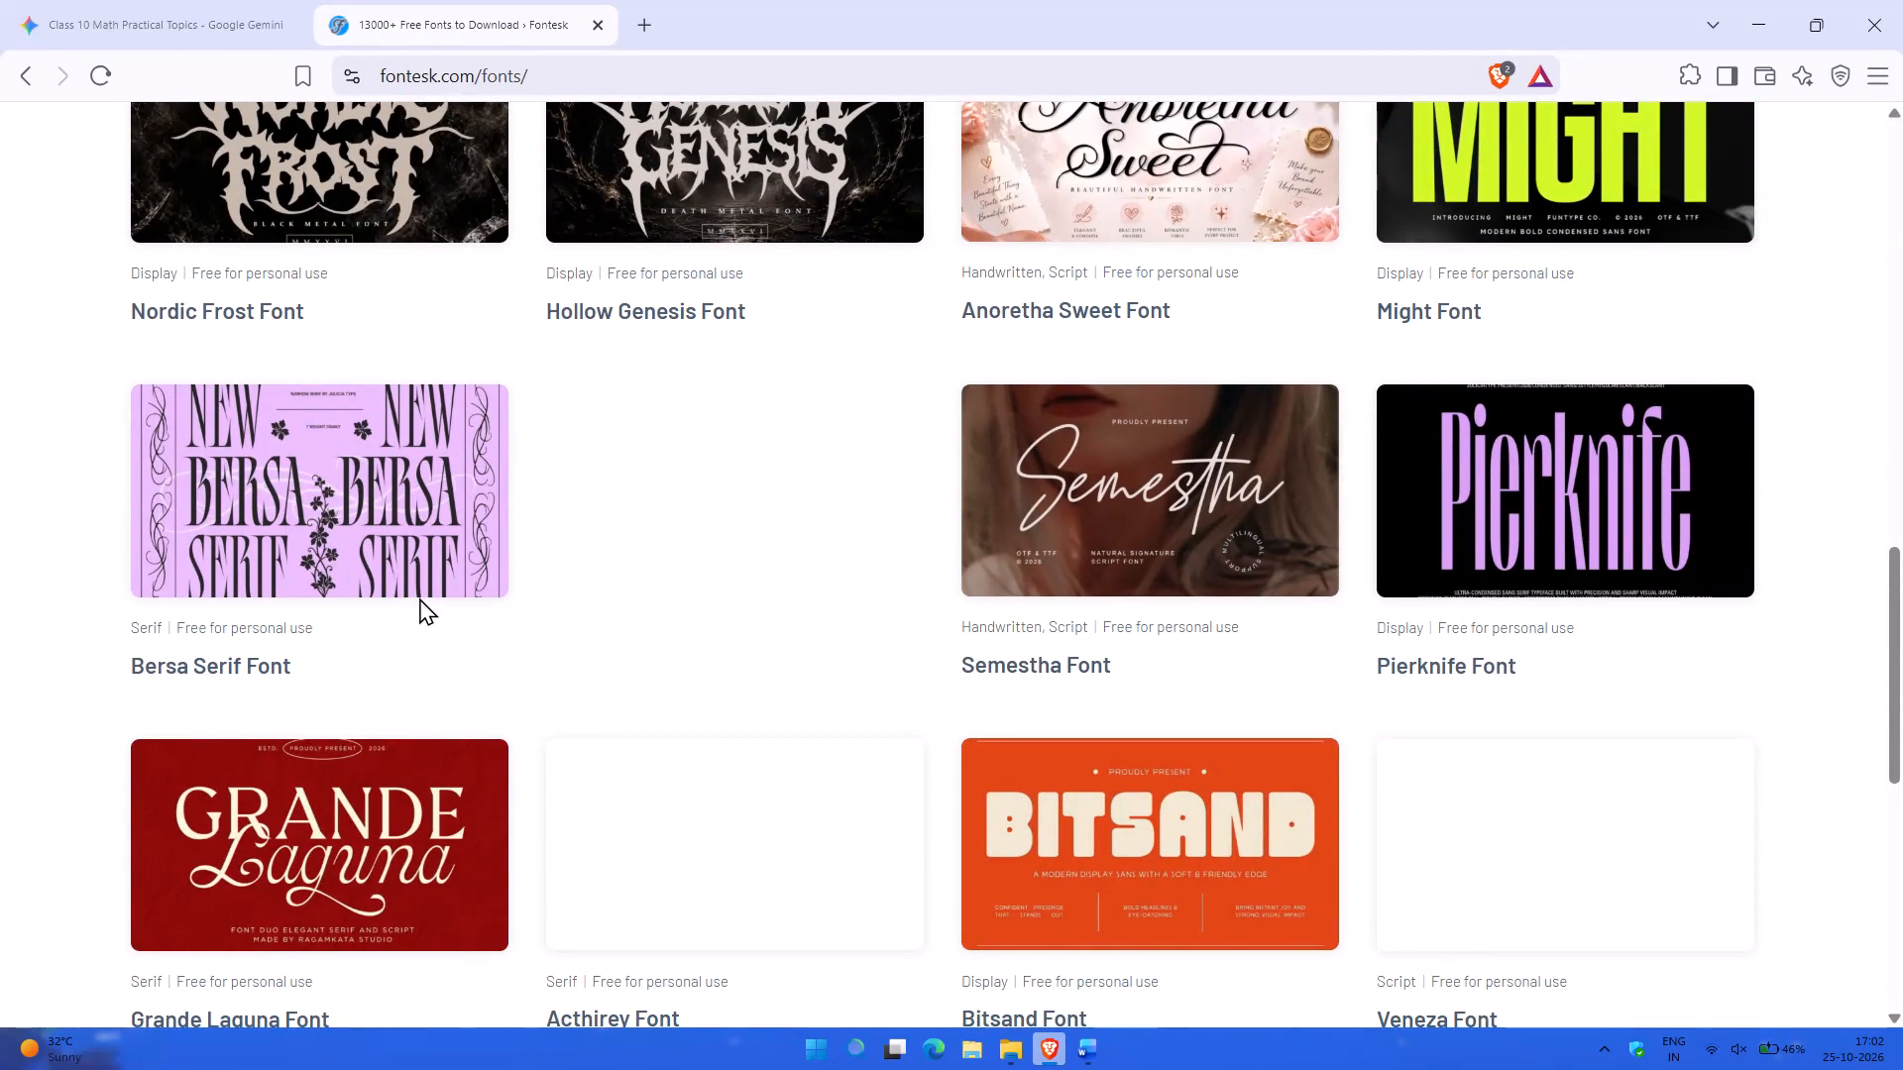
scroll(419, 597, "down", 2)
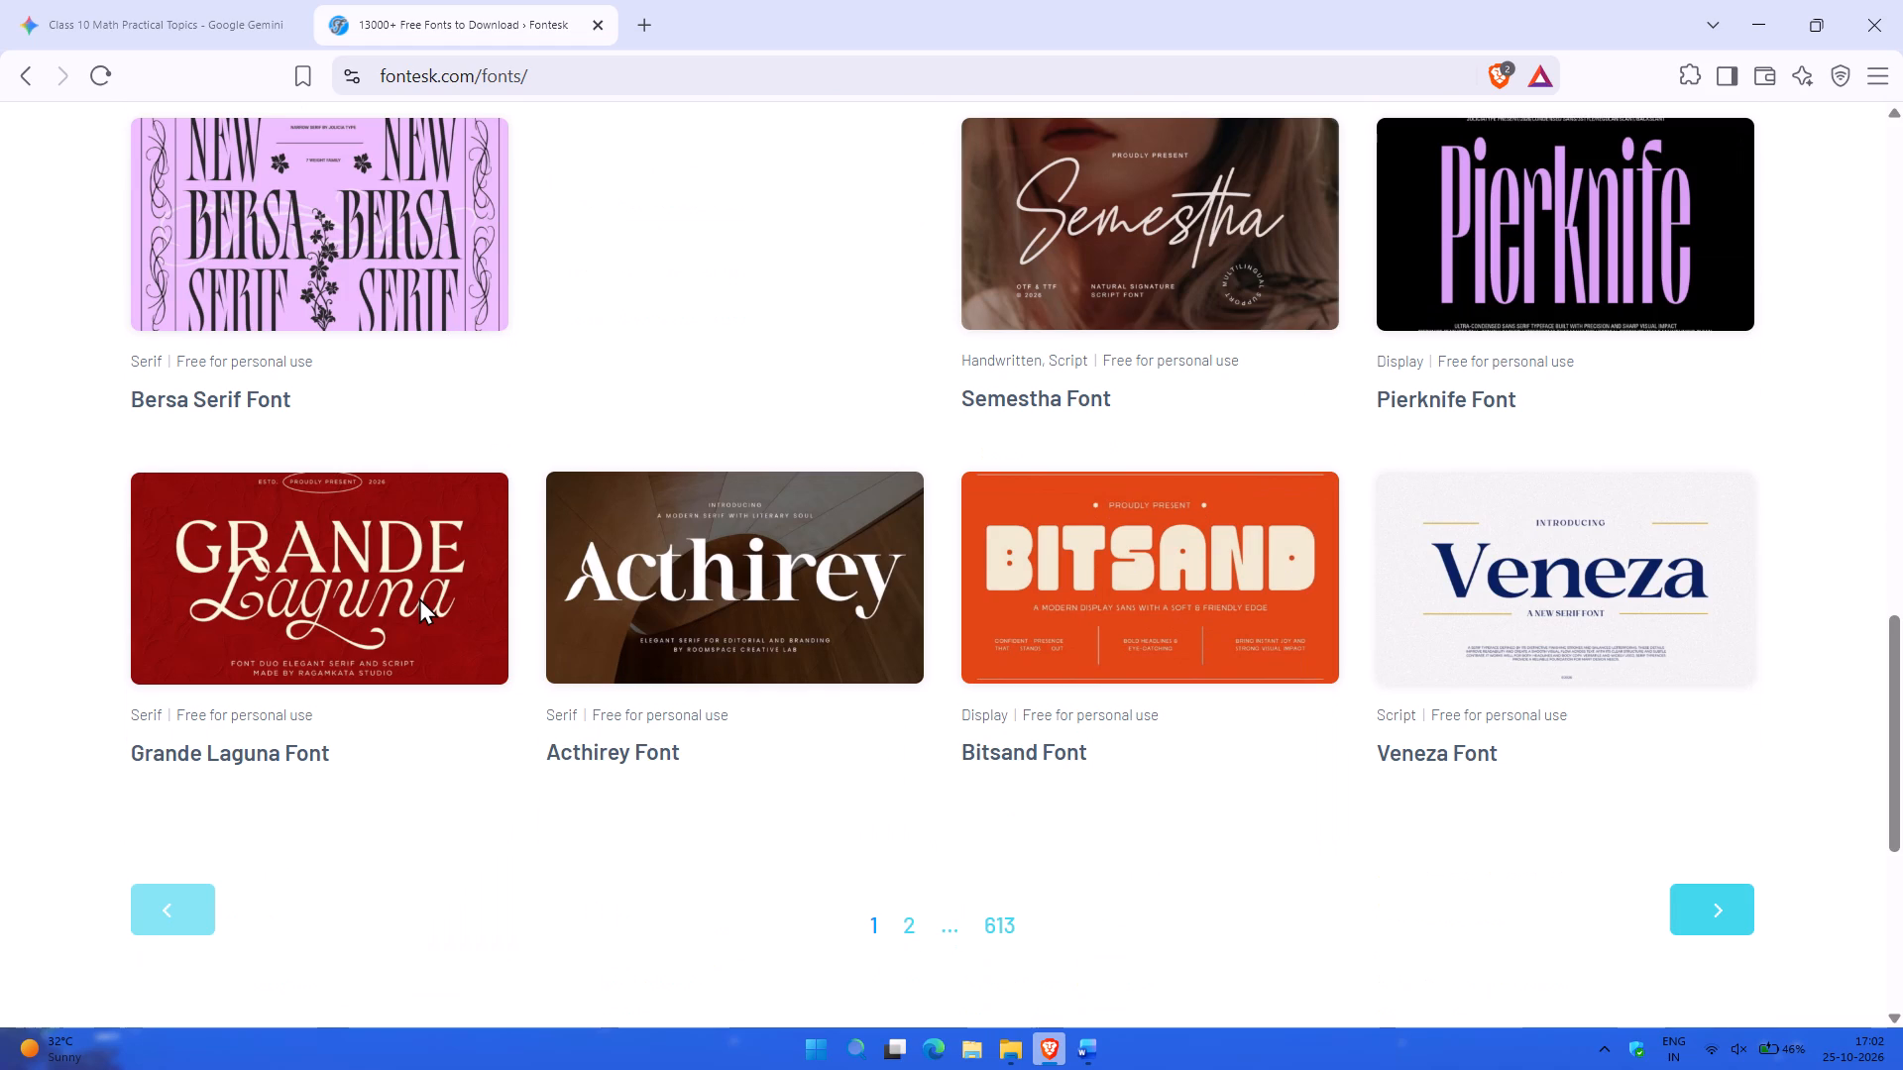
scroll(419, 597, "down", 6)
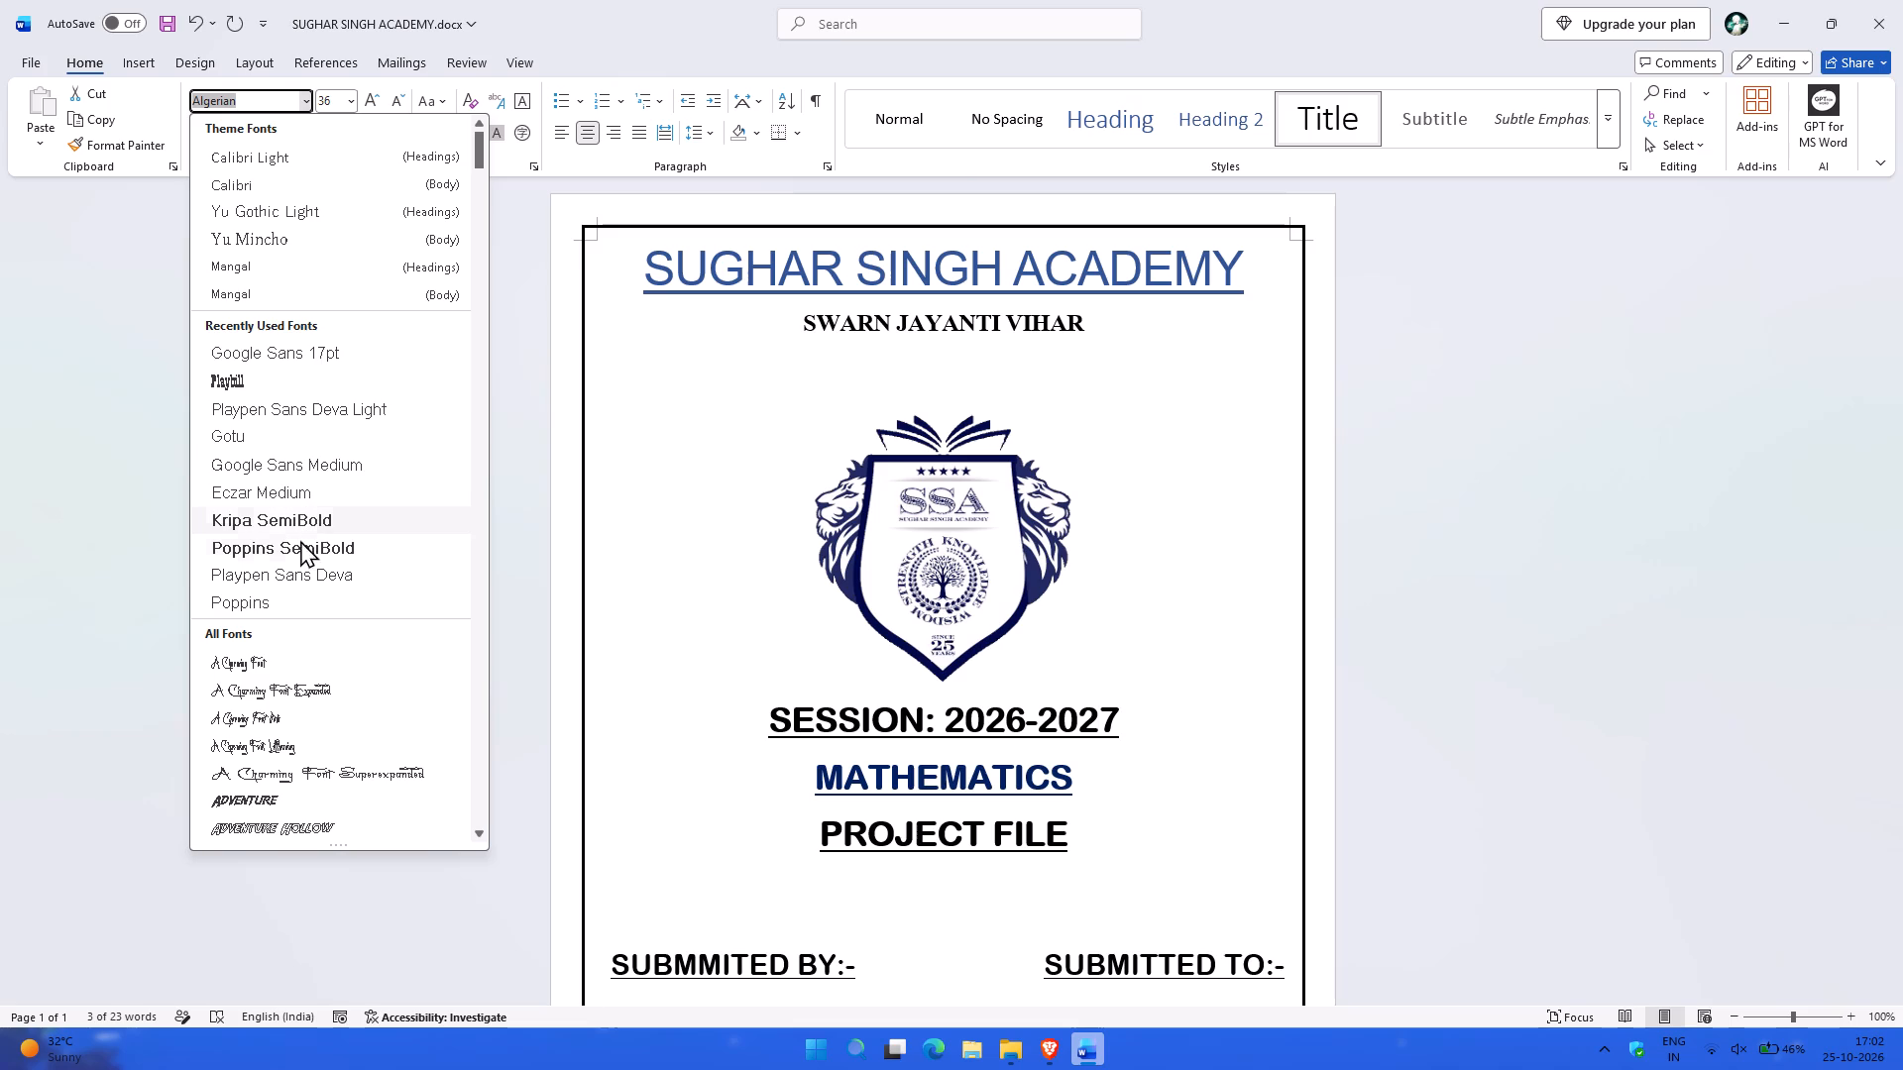
scroll(298, 604, "down", 1)
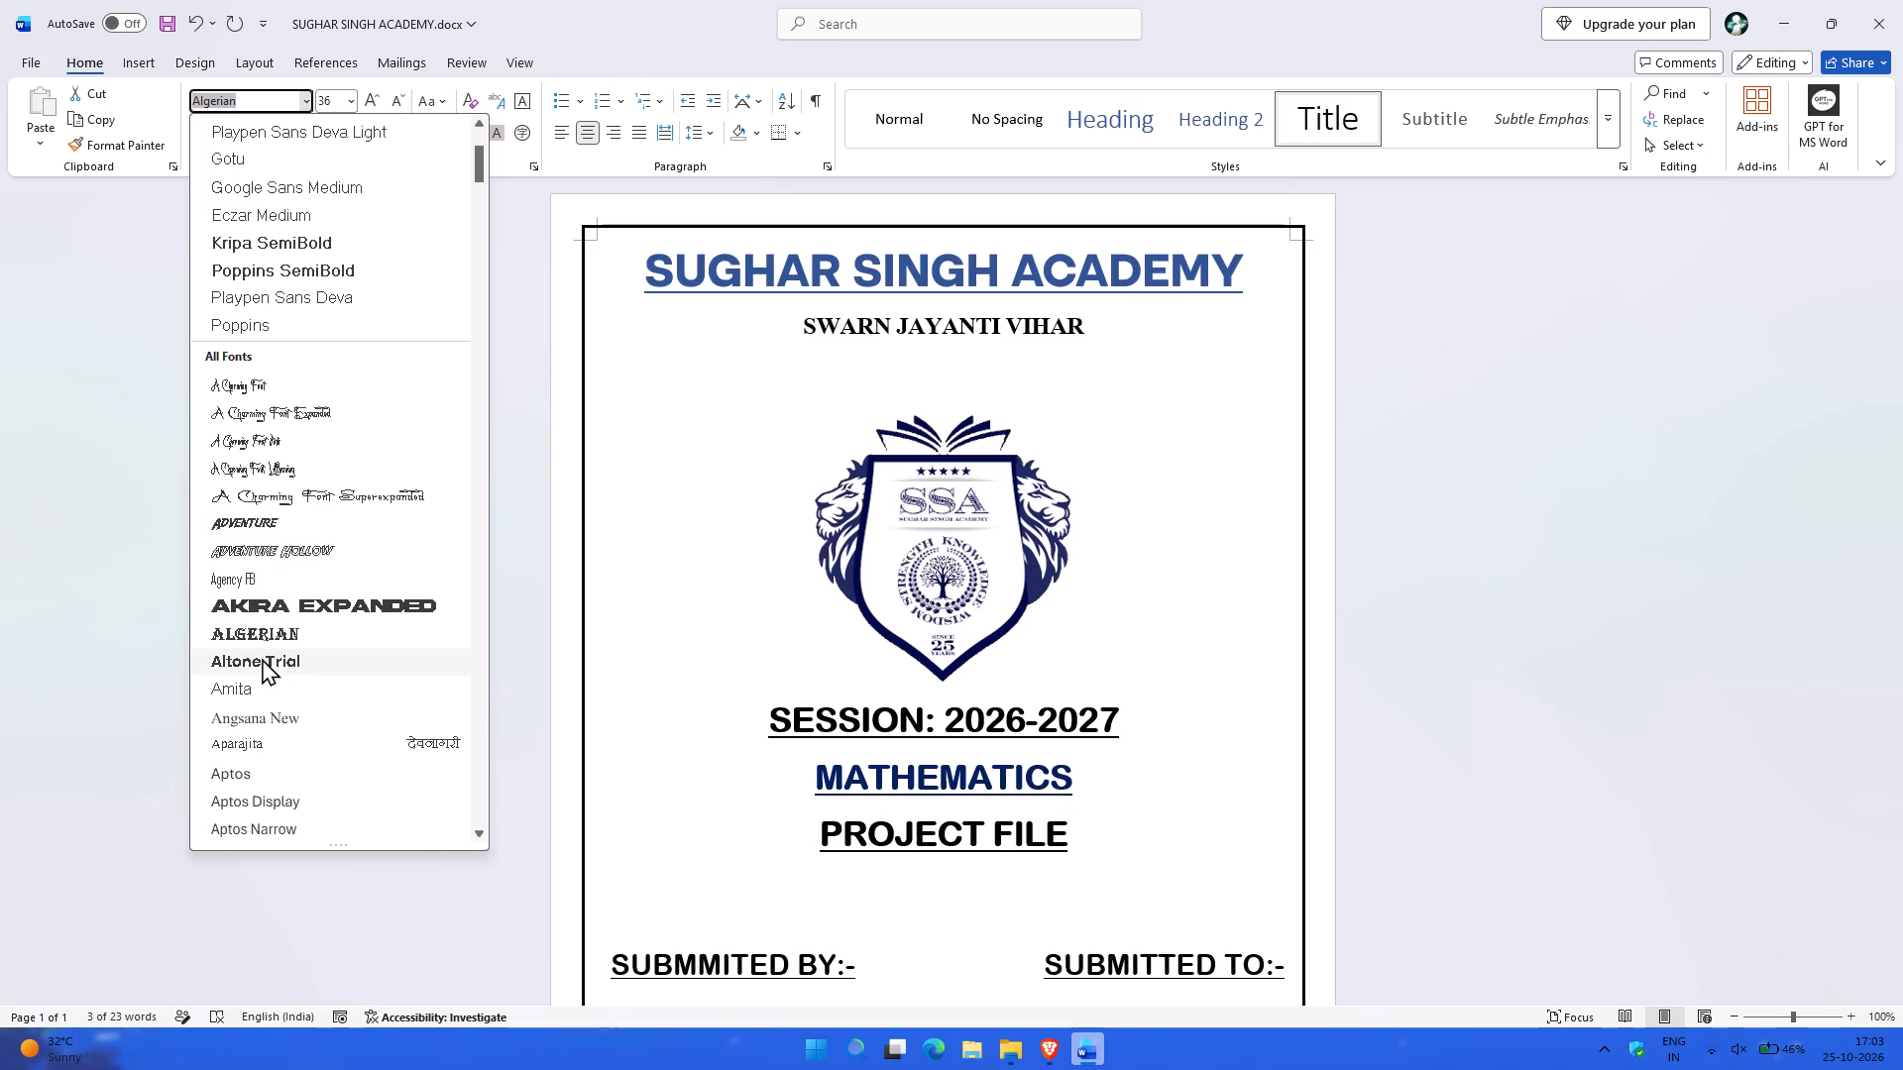
scroll(262, 658, "down", 1)
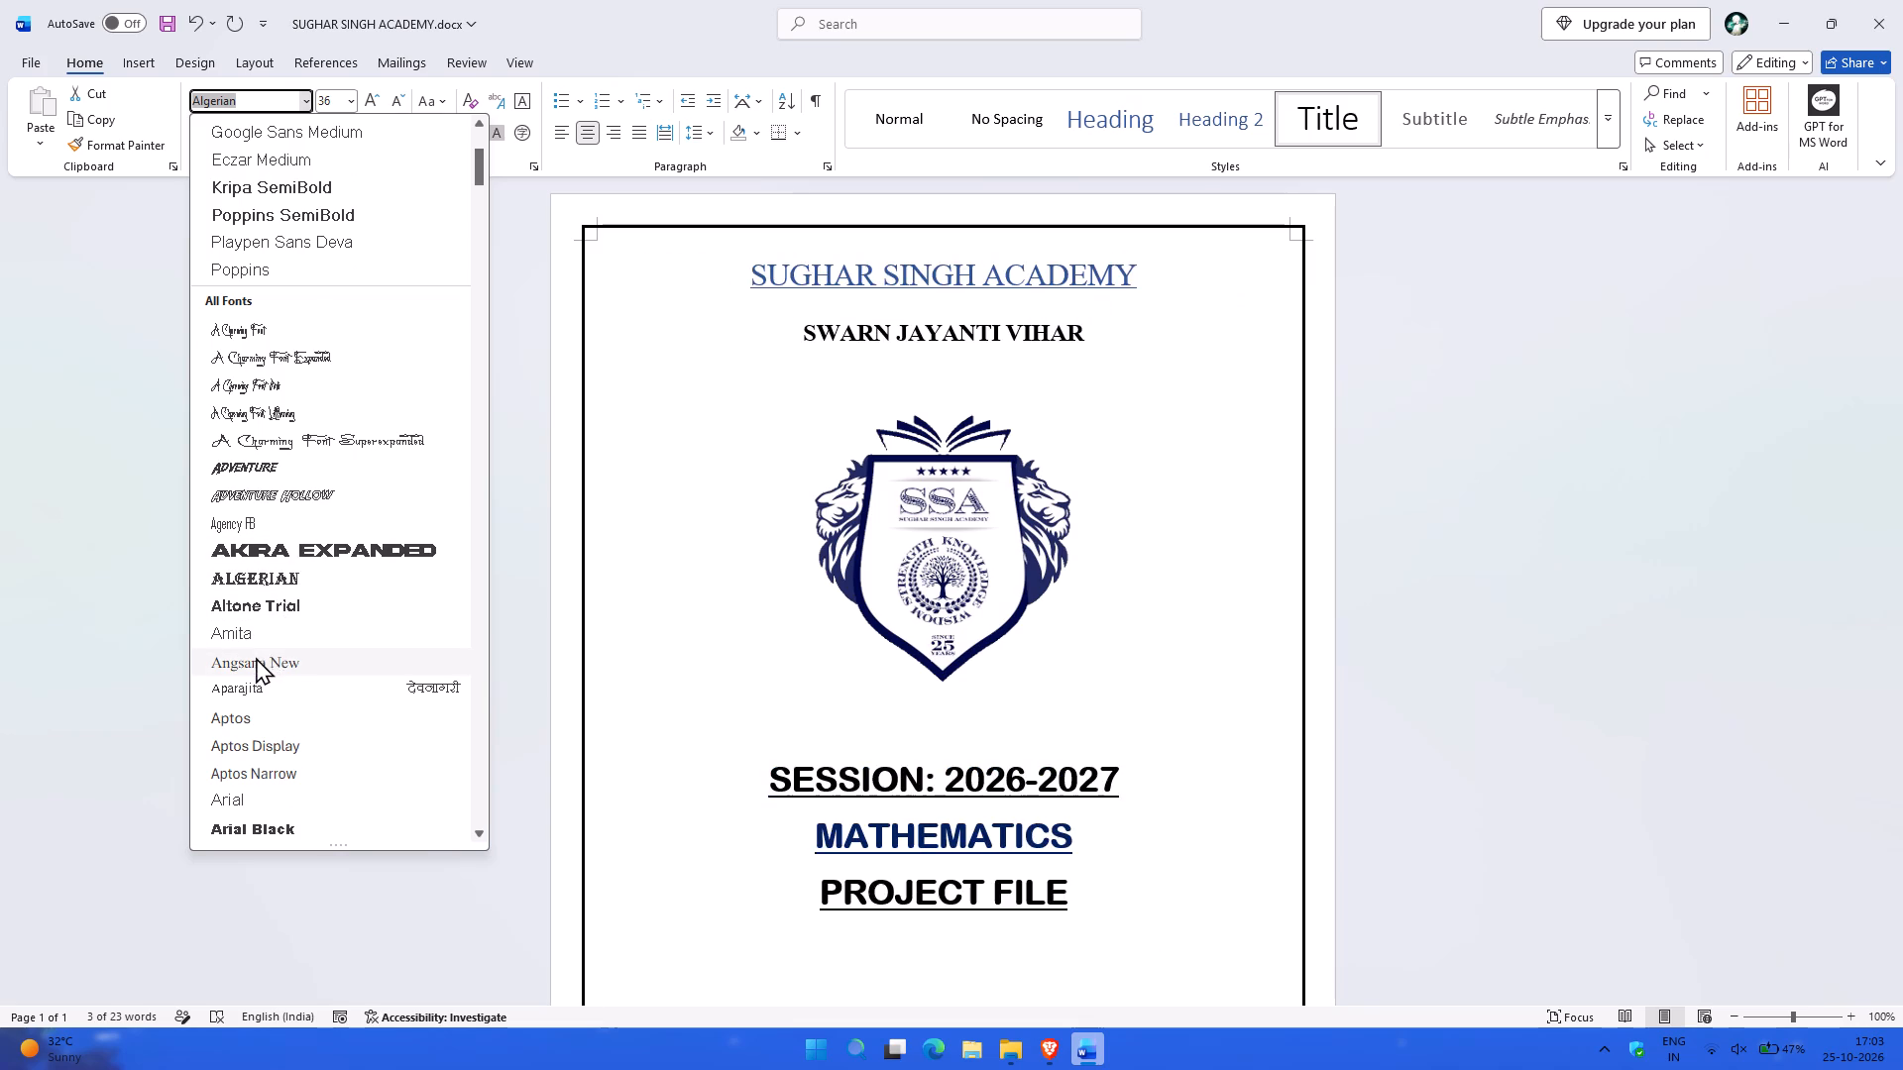
scroll(241, 764, "down", 1)
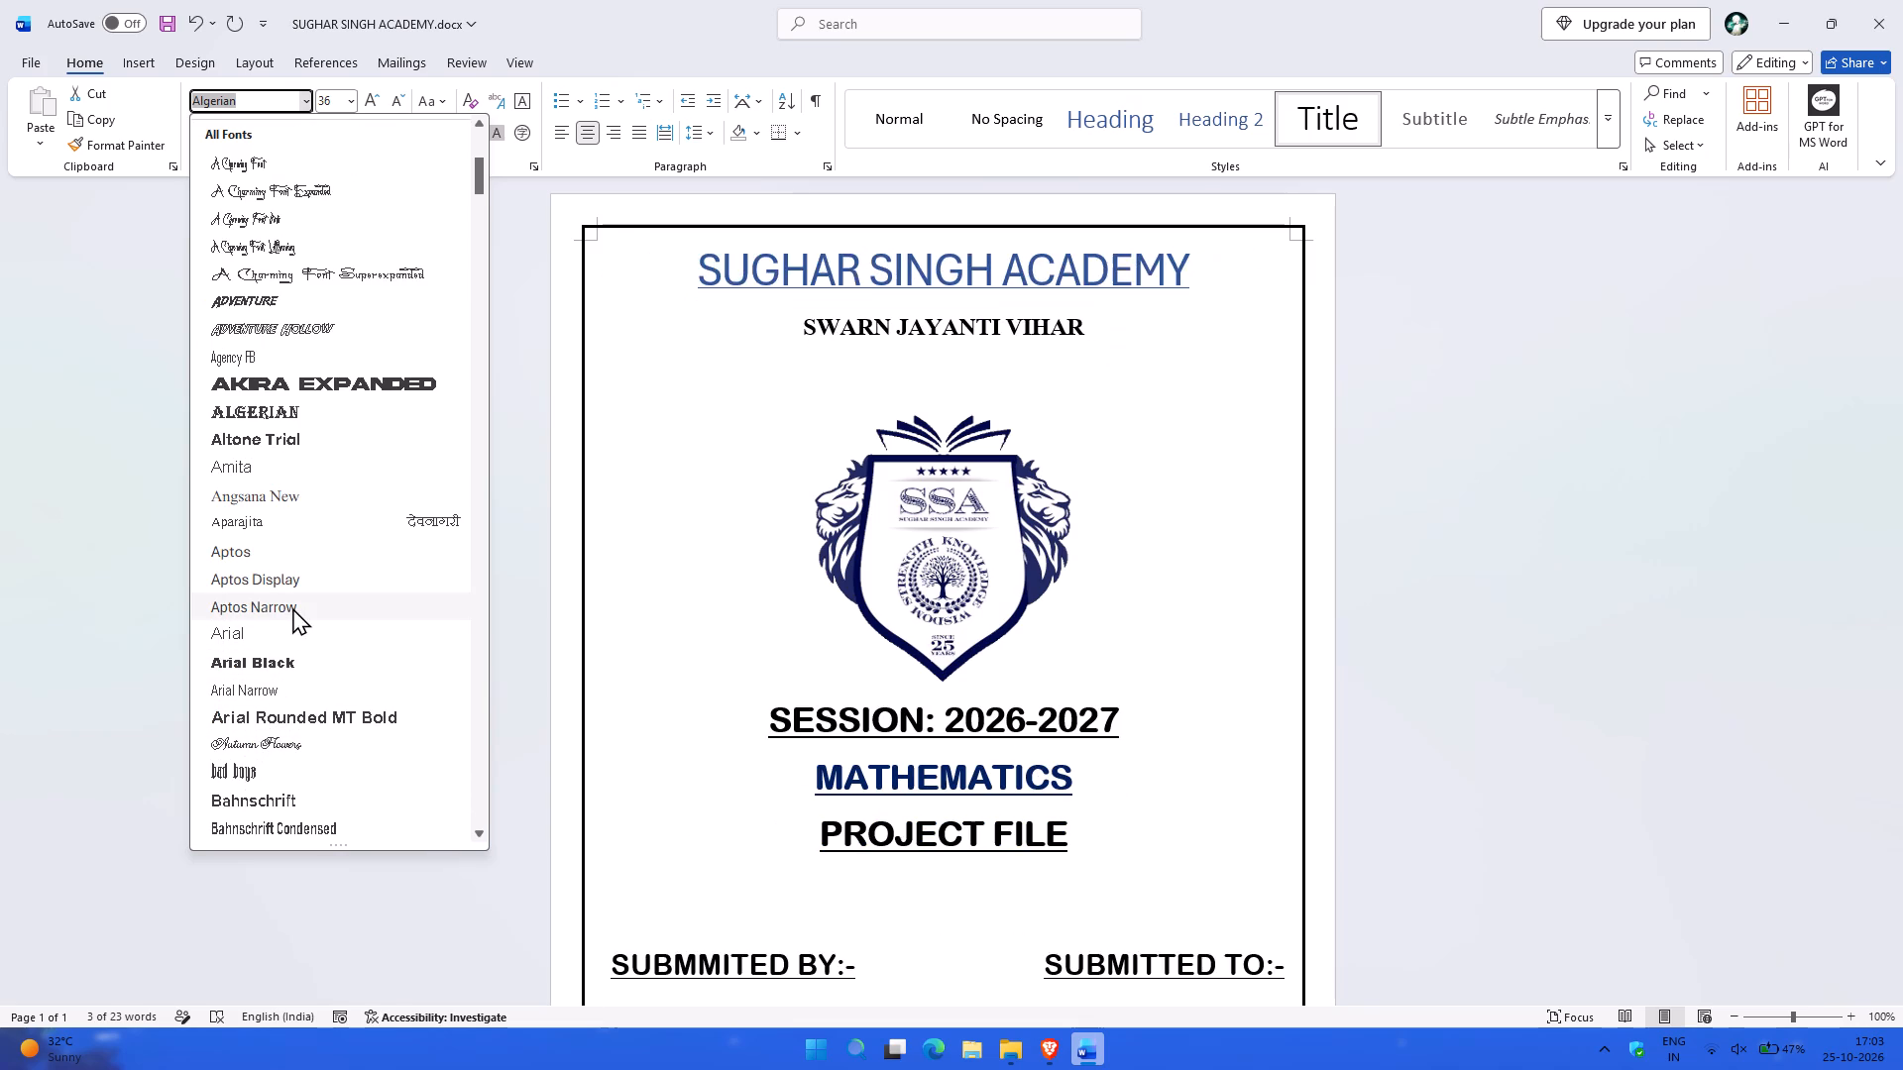
left_click(268, 726)
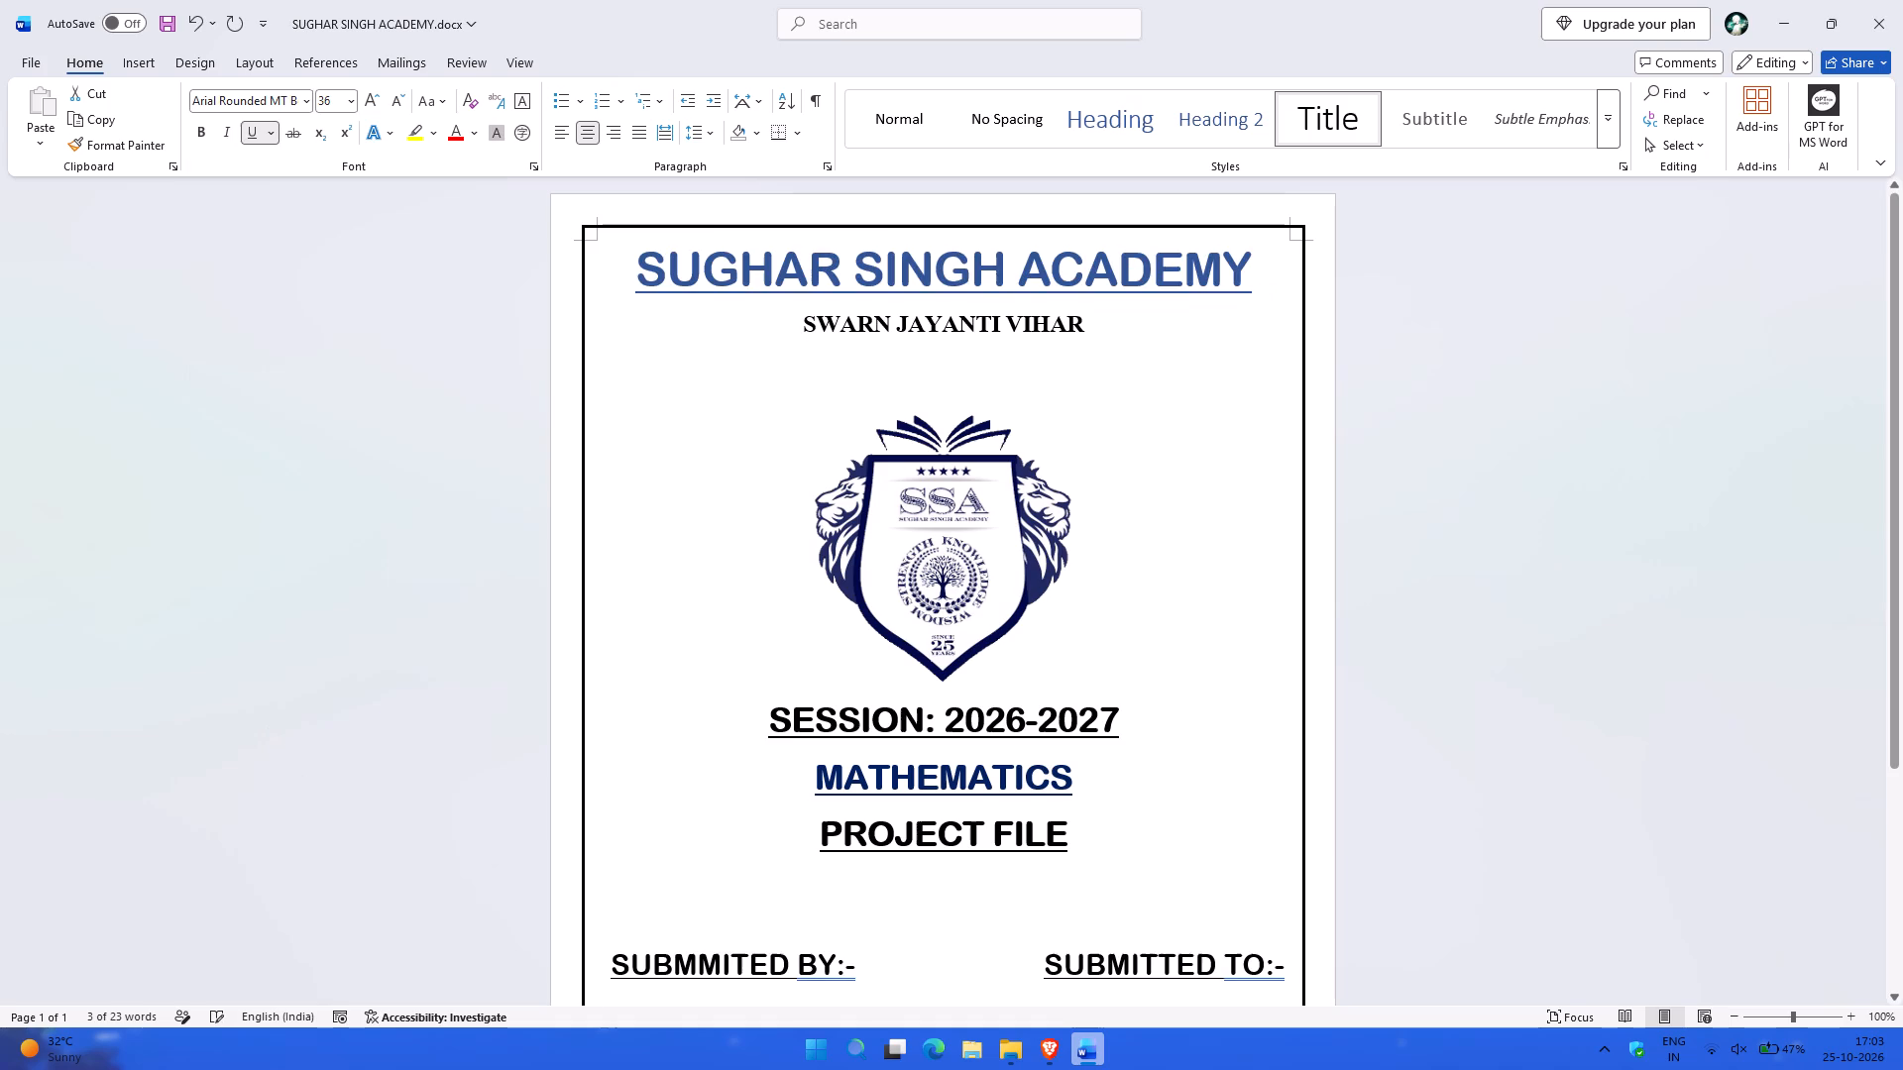
Preview alternative fonts on the SUGHAR SINGH ACADEMY title, such as Algerian, Berlin Sans FB Demi and Book Antiqua, without applying one.
left_click(309, 109)
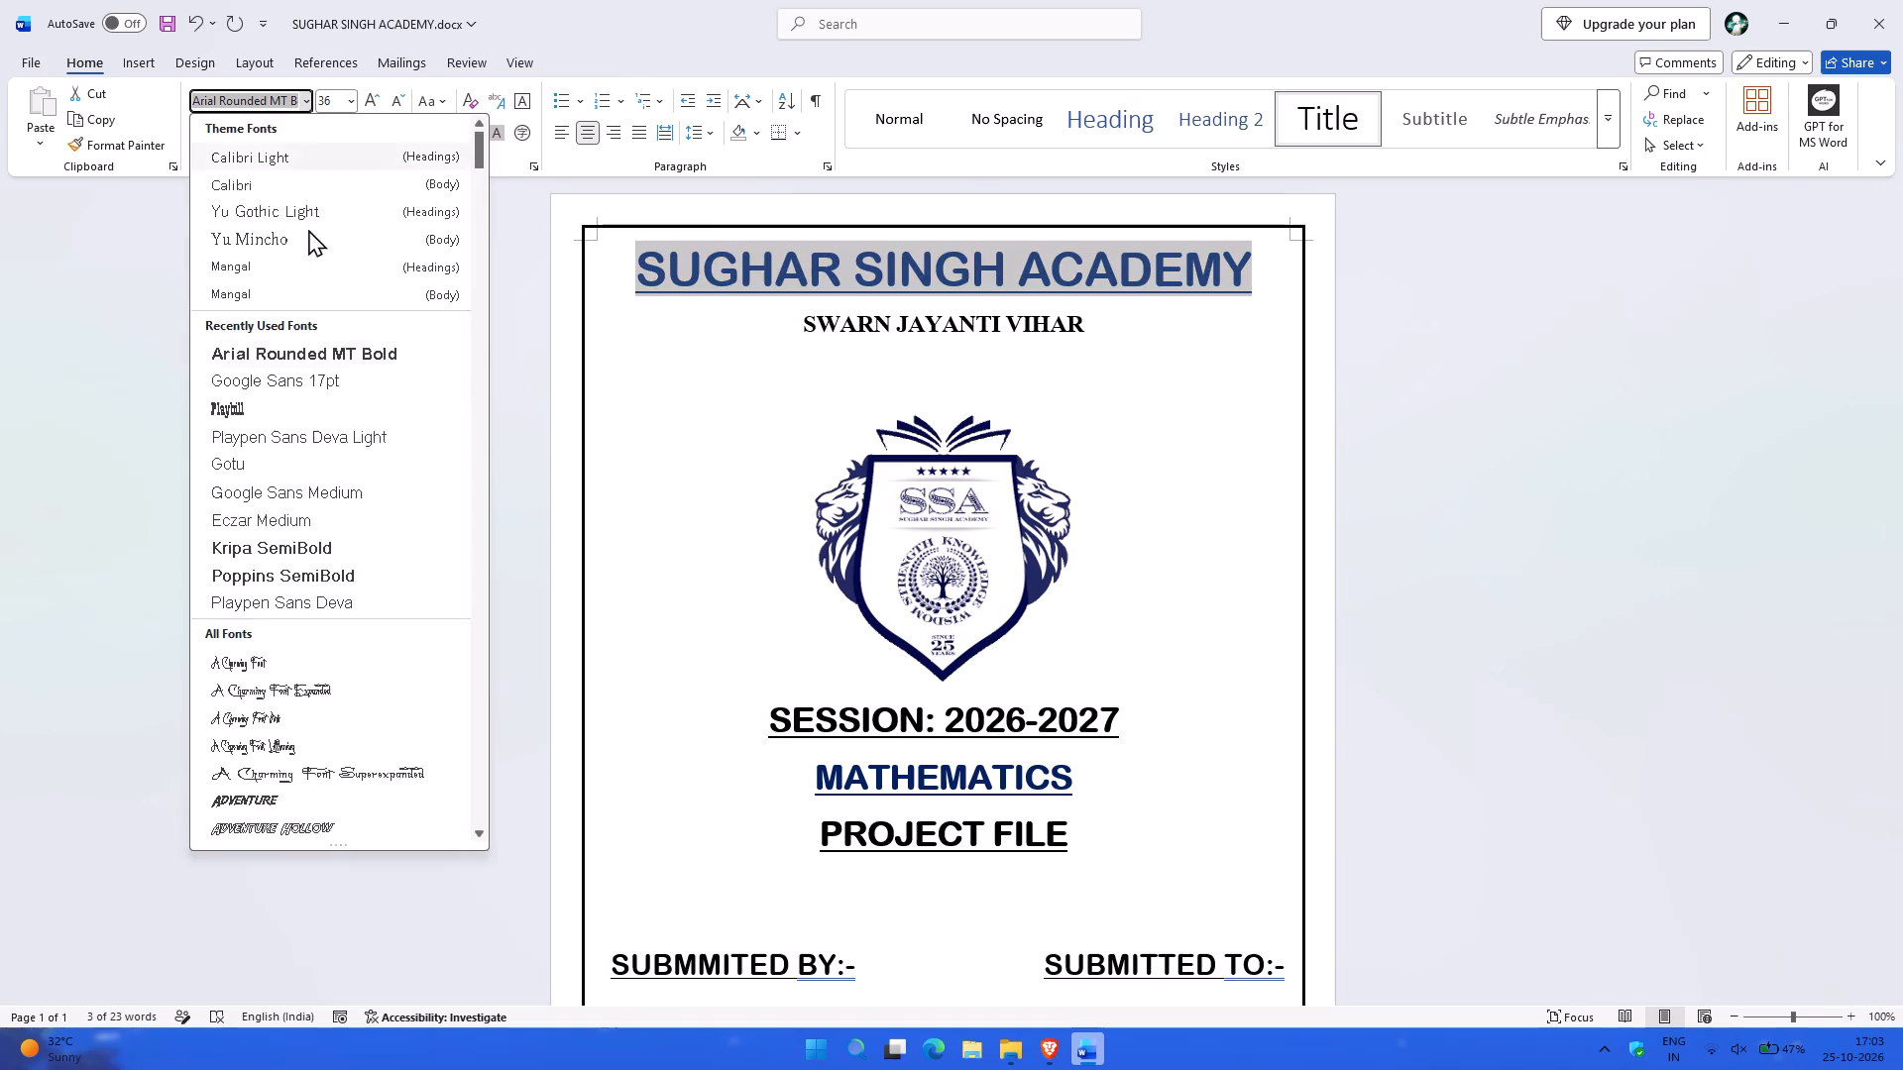
scroll(327, 328, "down", 4)
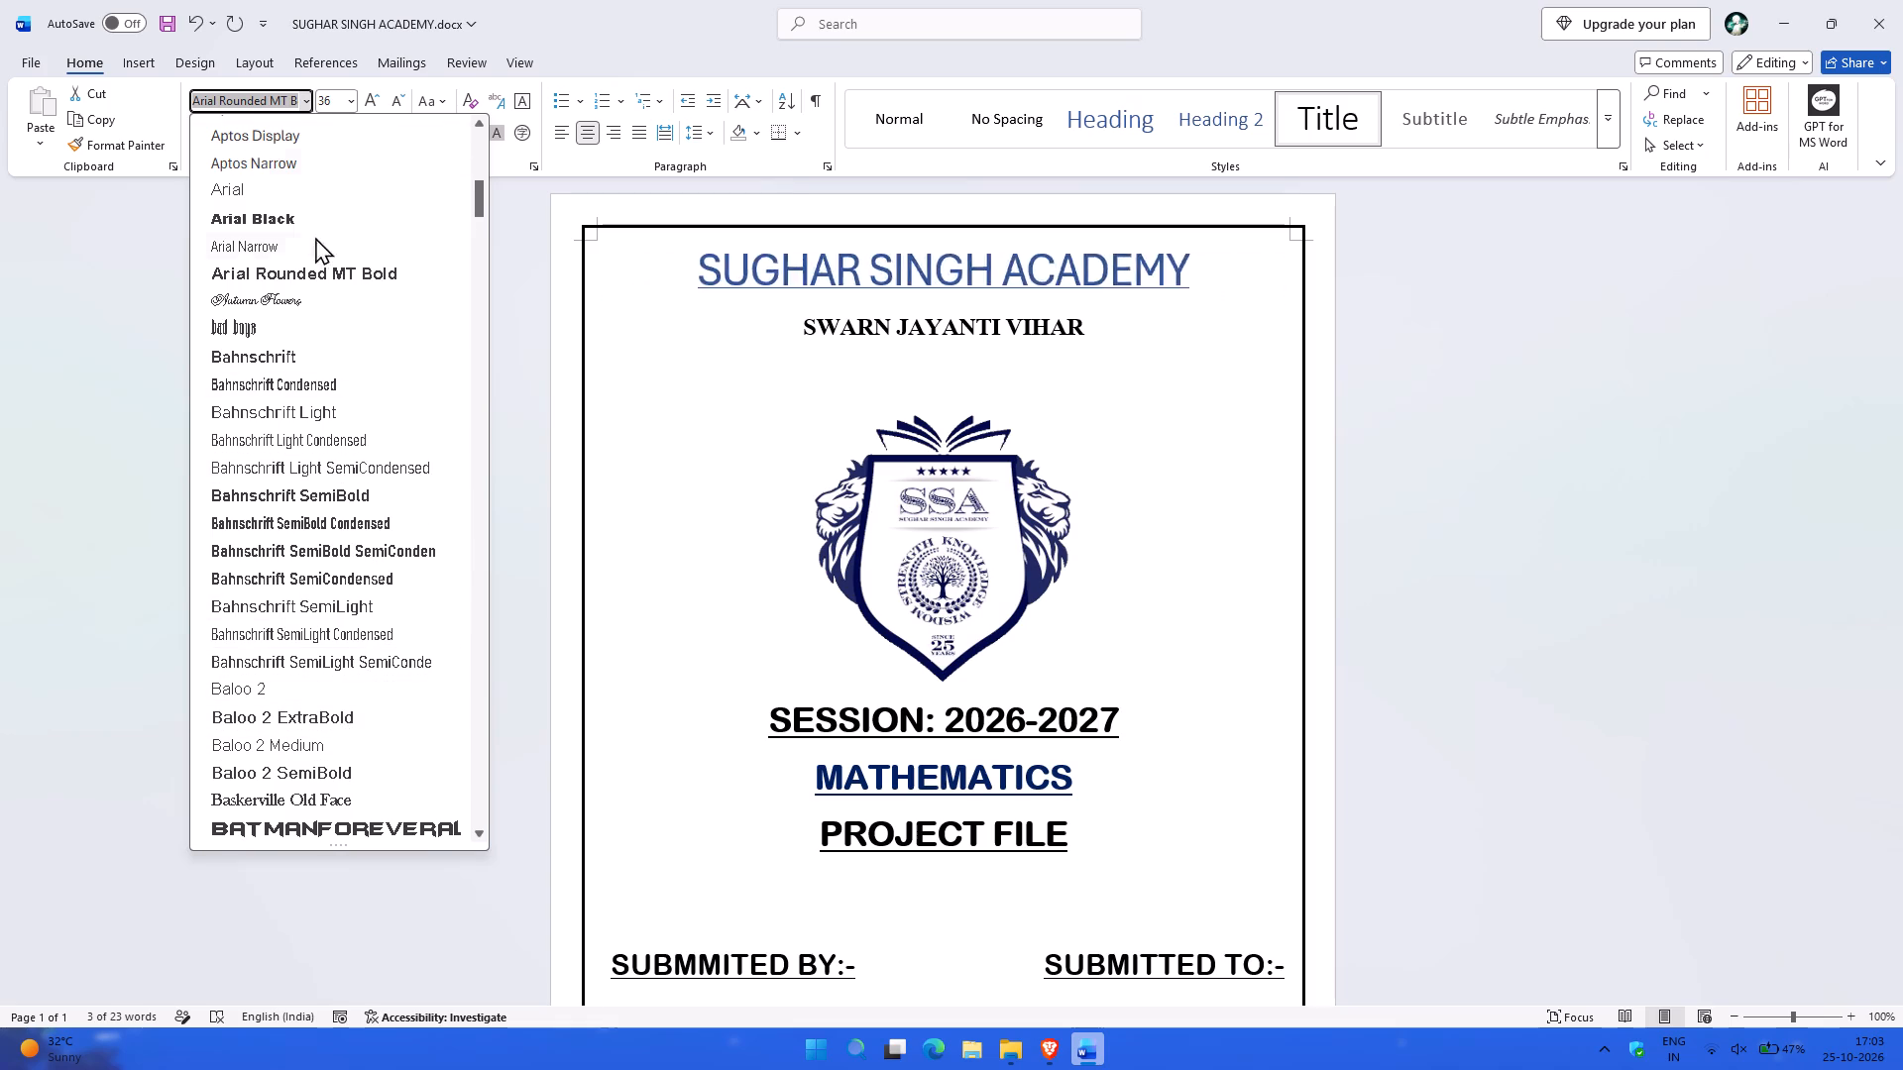
scroll(325, 270, "up", 1)
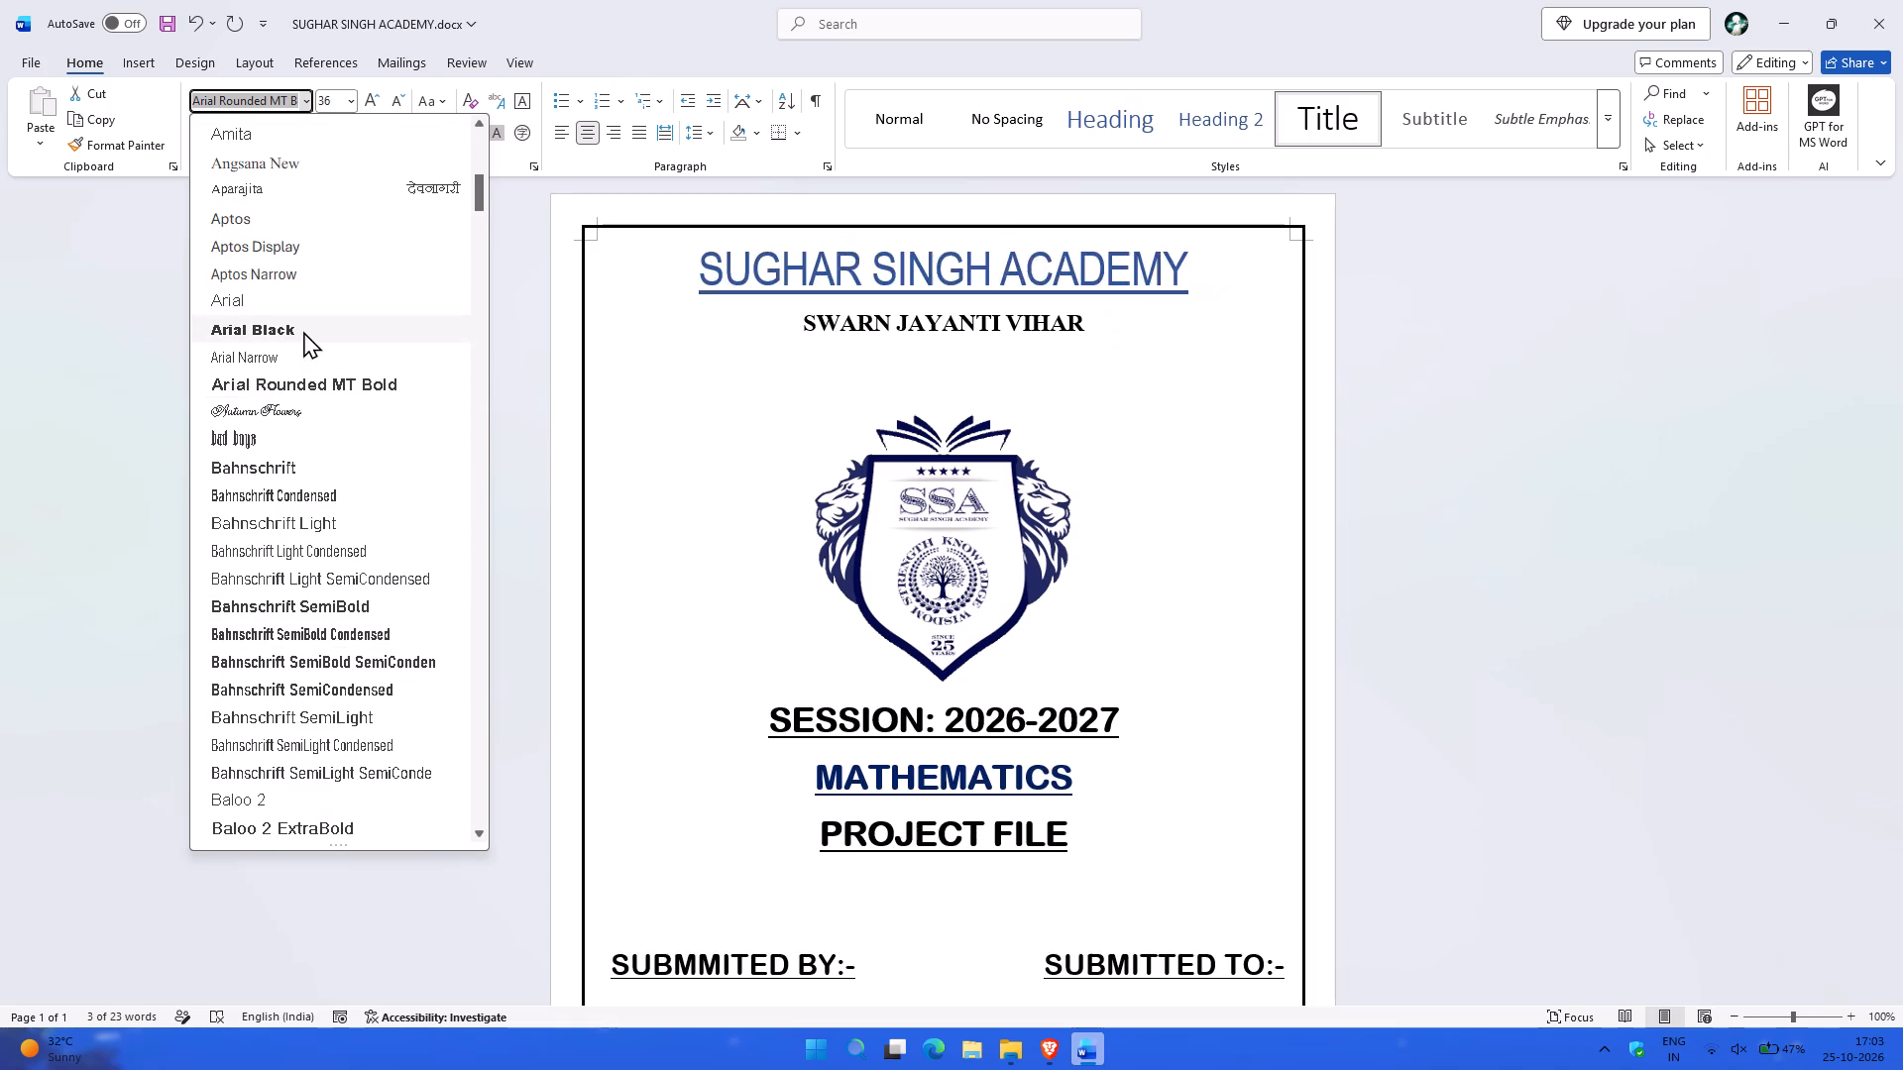
scroll(353, 186, "up", 2)
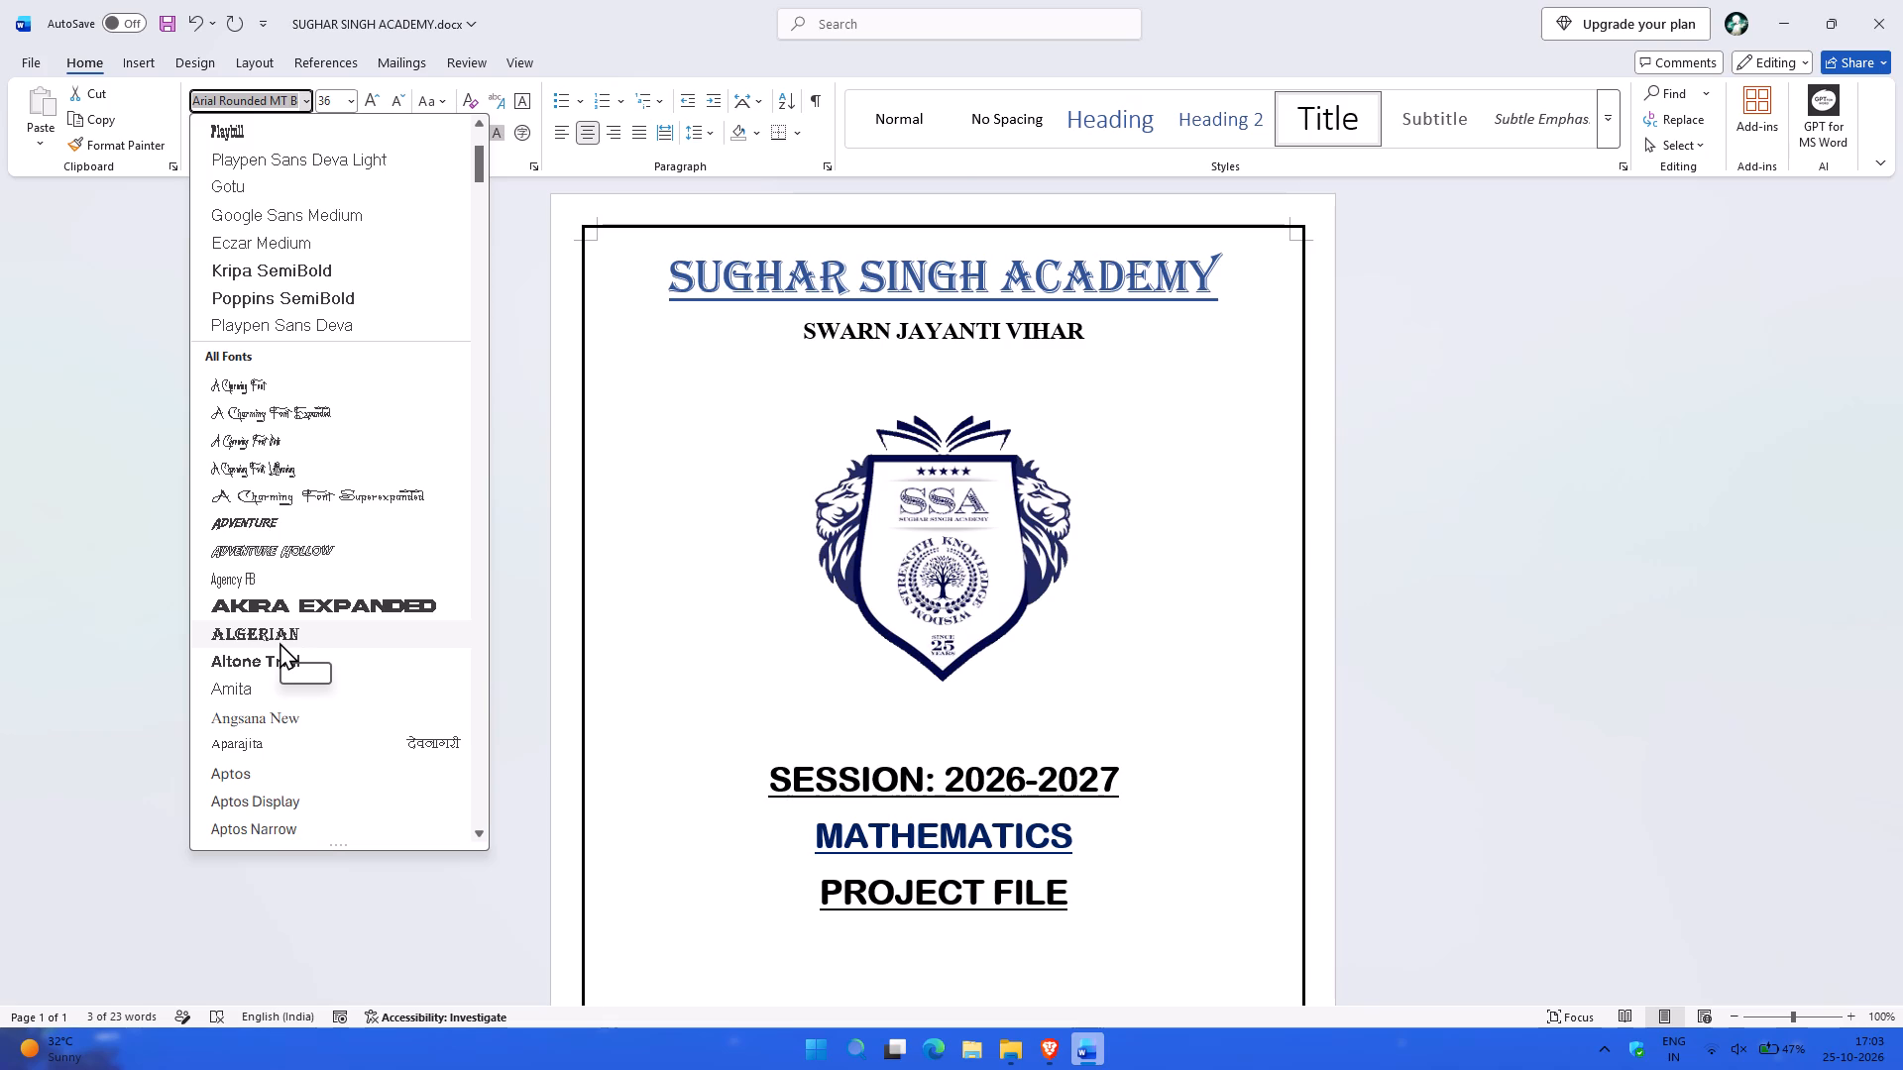
scroll(280, 642, "down", 4)
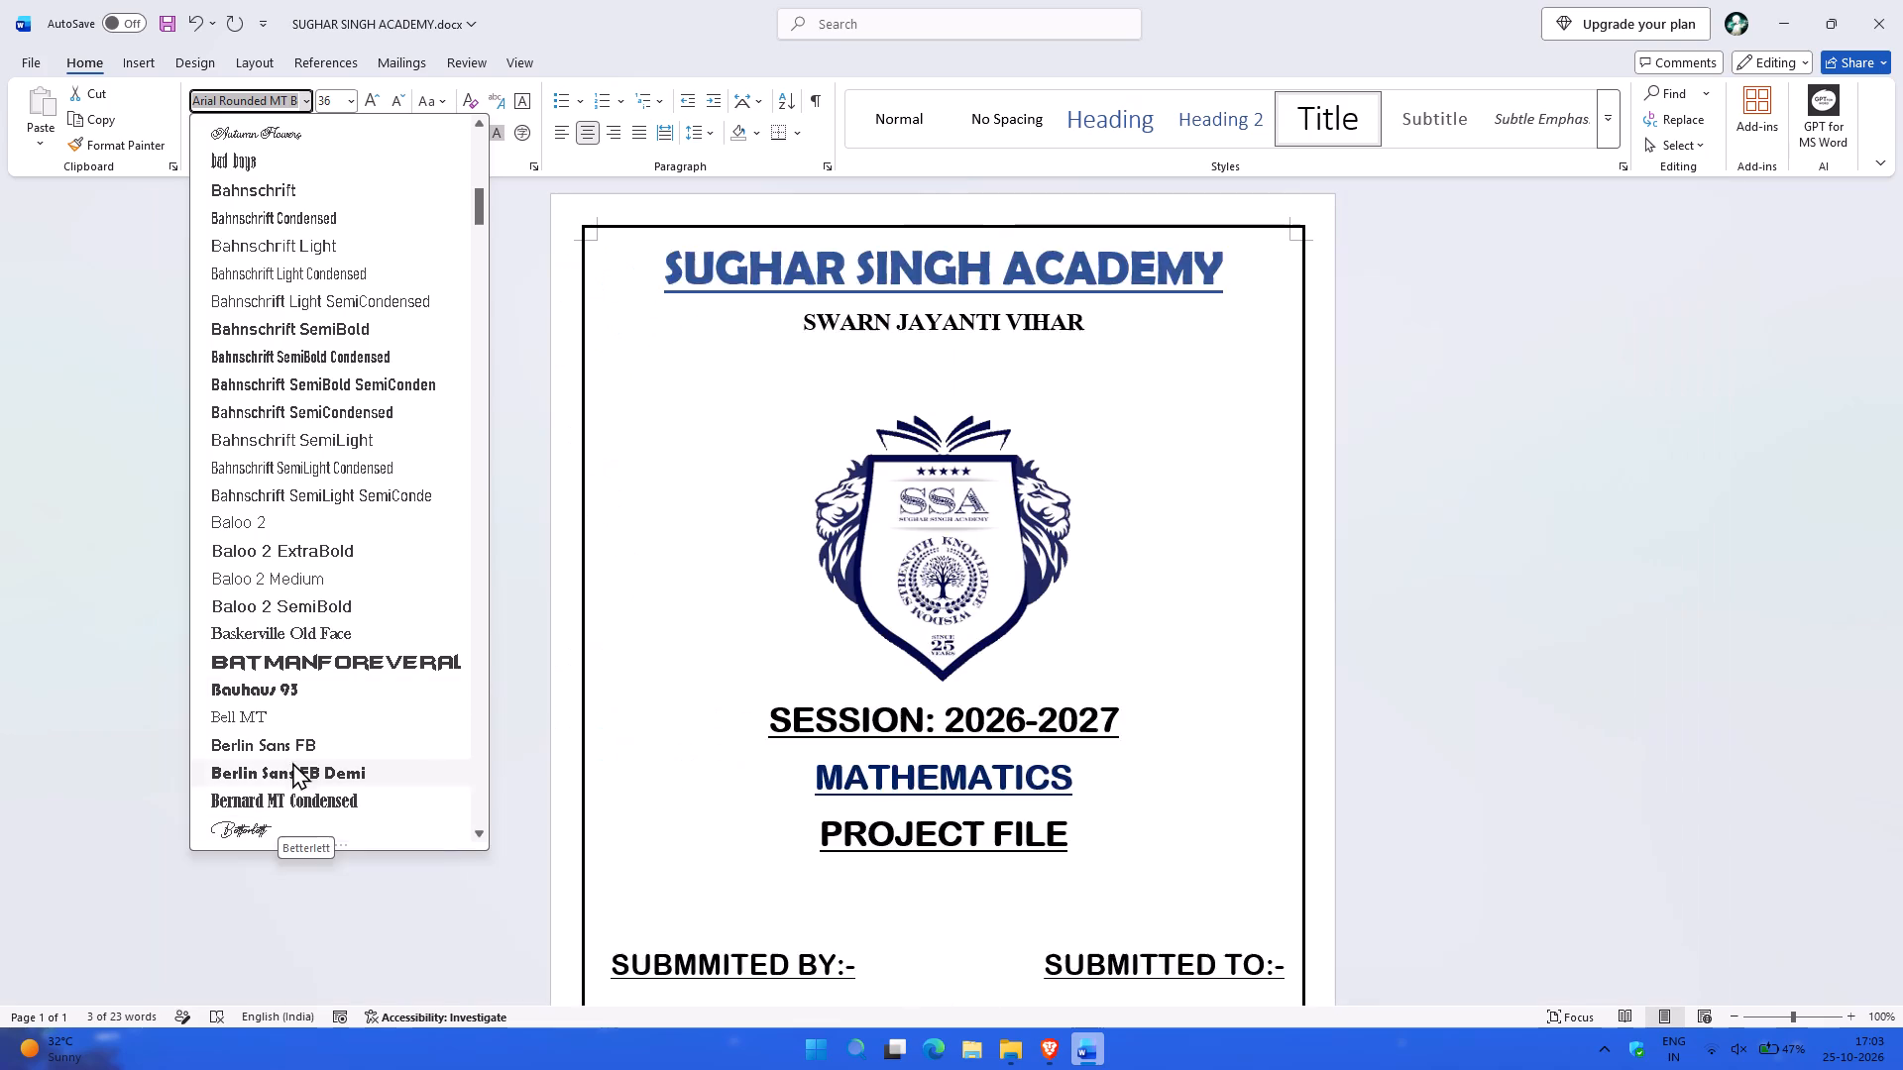
scroll(311, 691, "down", 1)
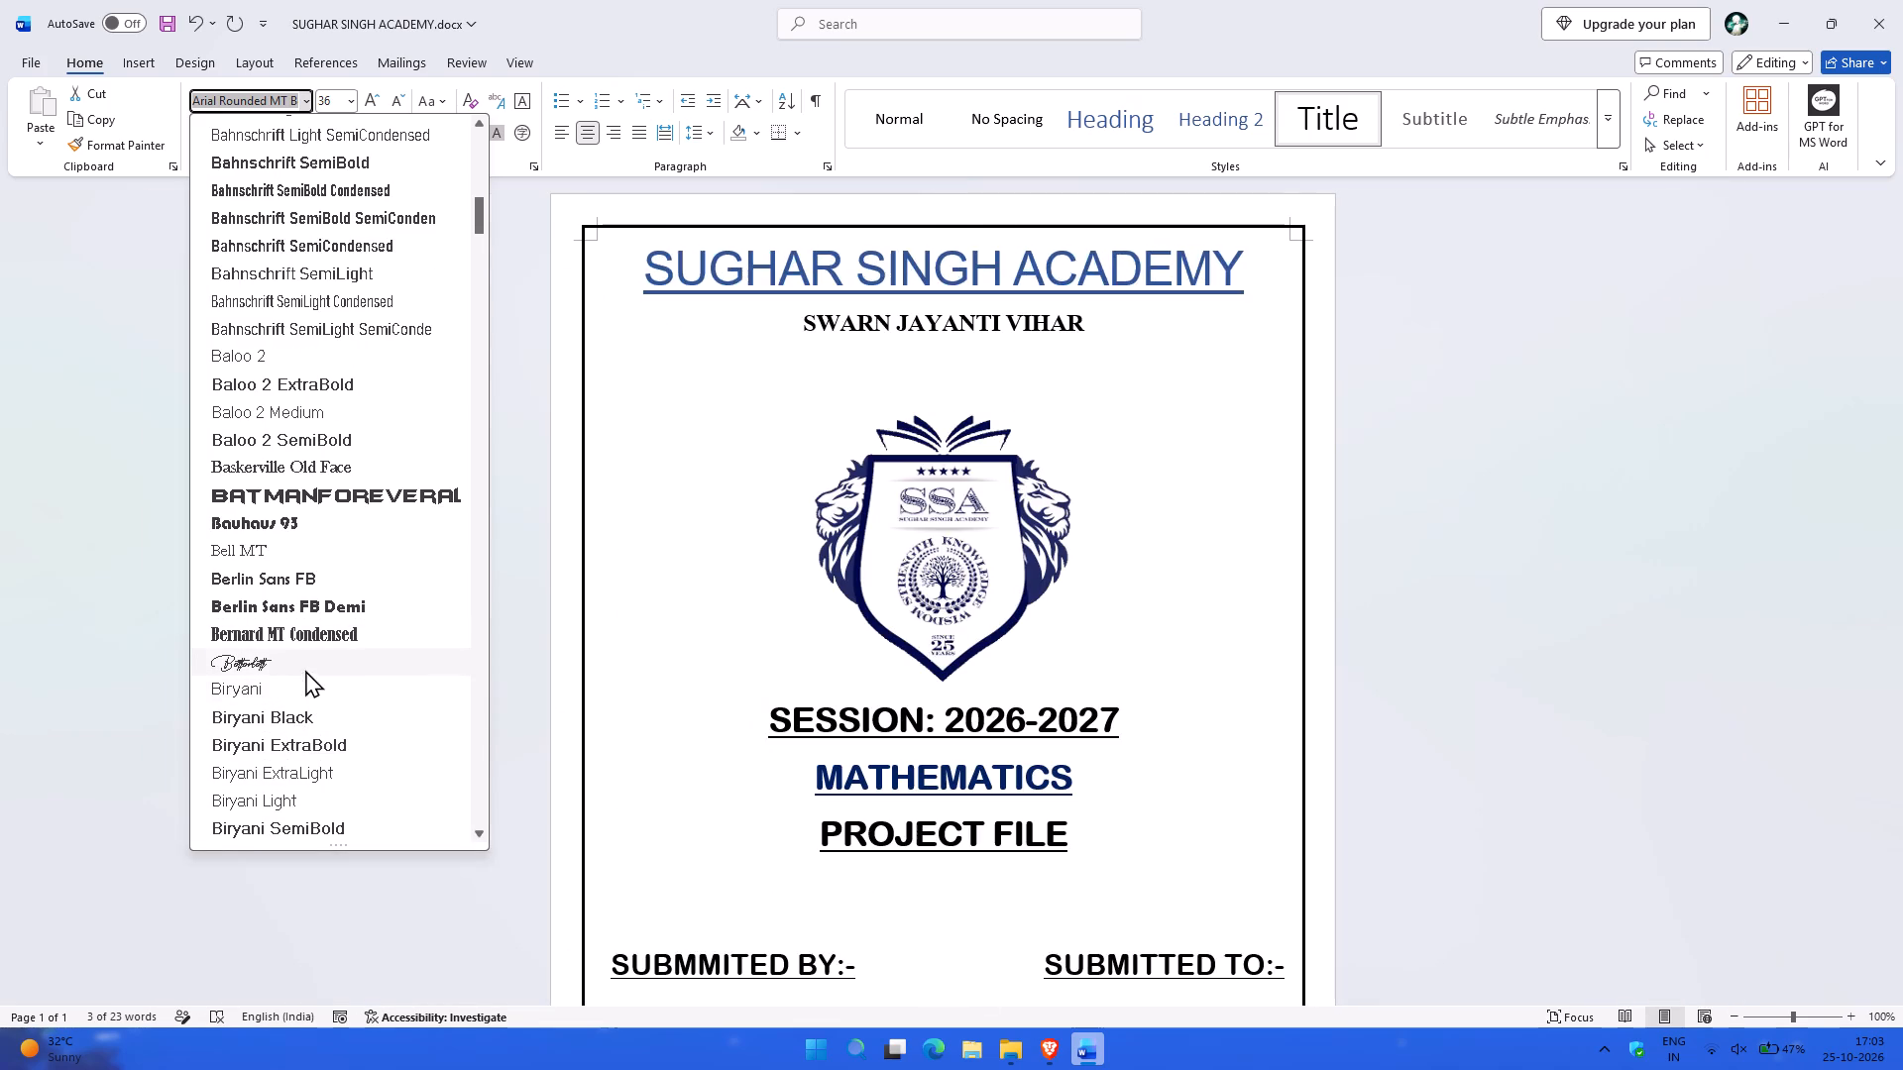
scroll(281, 744, "down", 1)
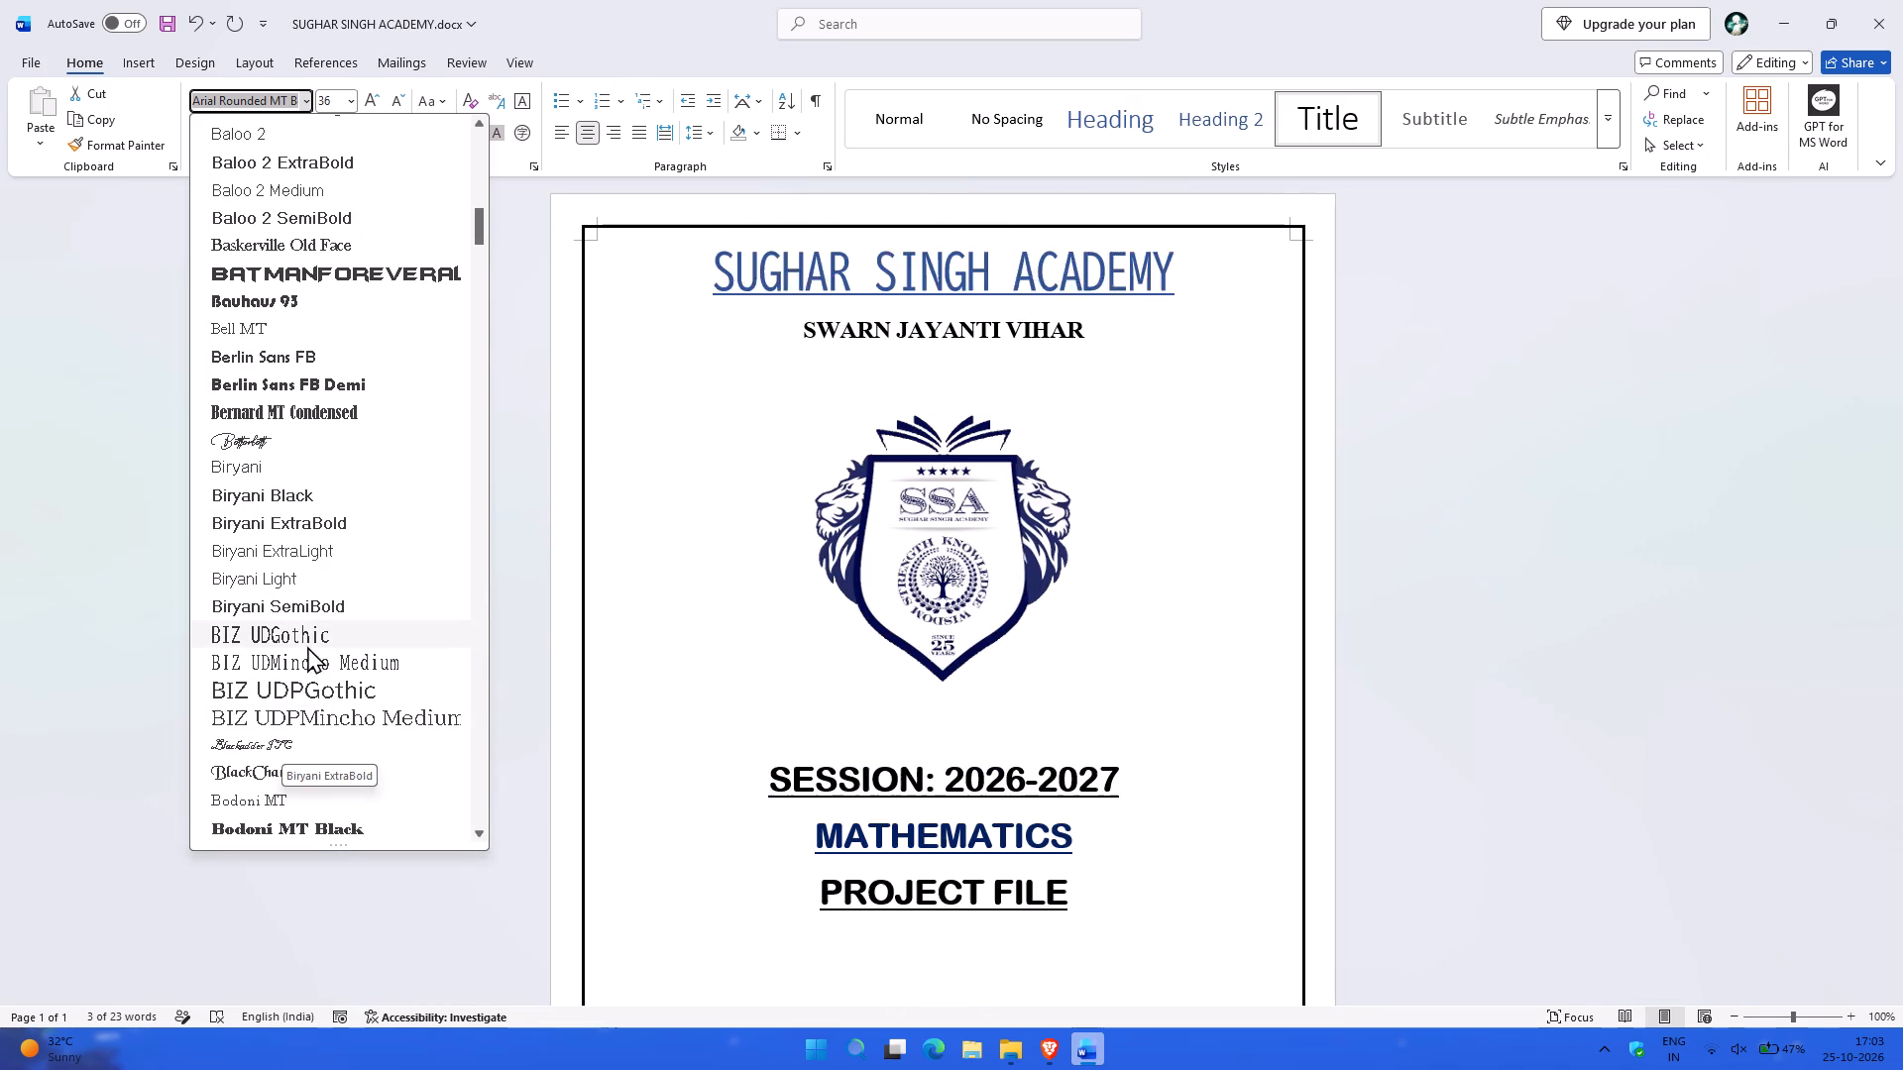
scroll(293, 758, "down", 1)
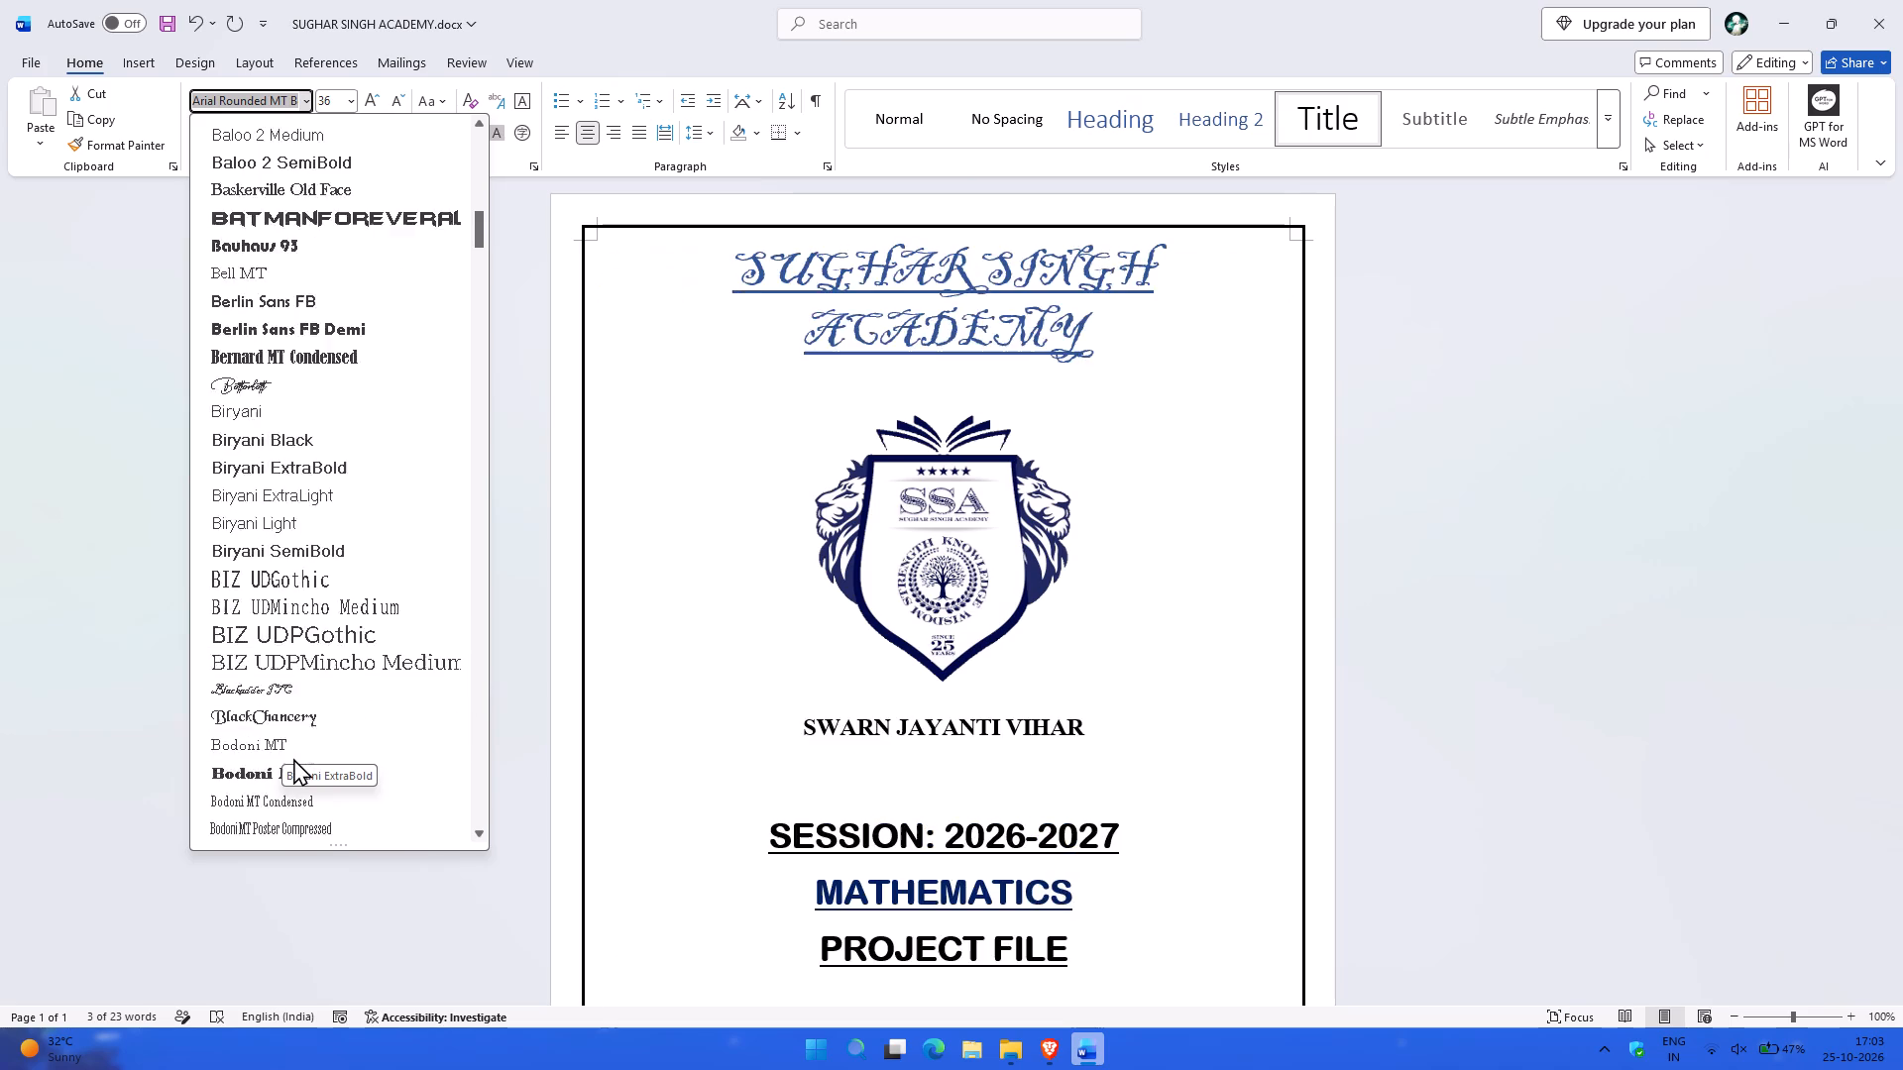
scroll(293, 758, "down", 1)
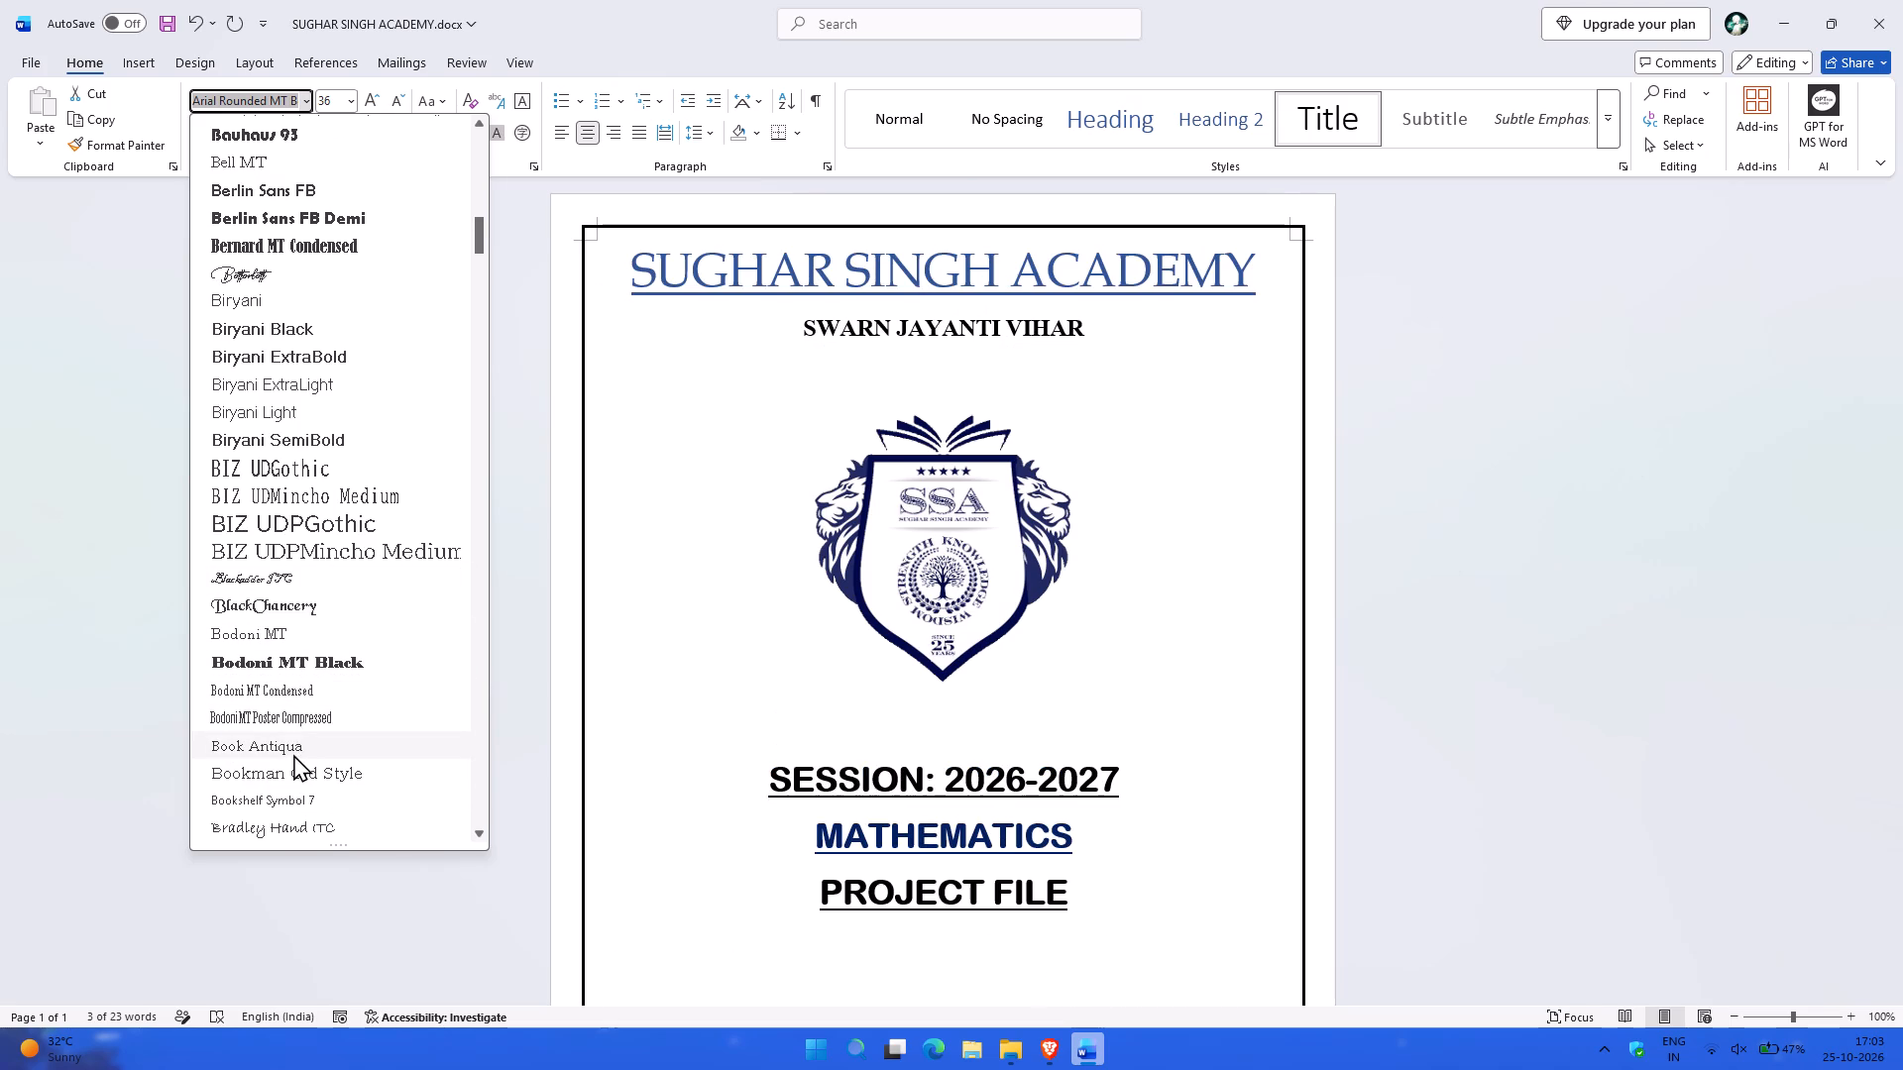
scroll(293, 754, "down", 4)
left_click(407, 951)
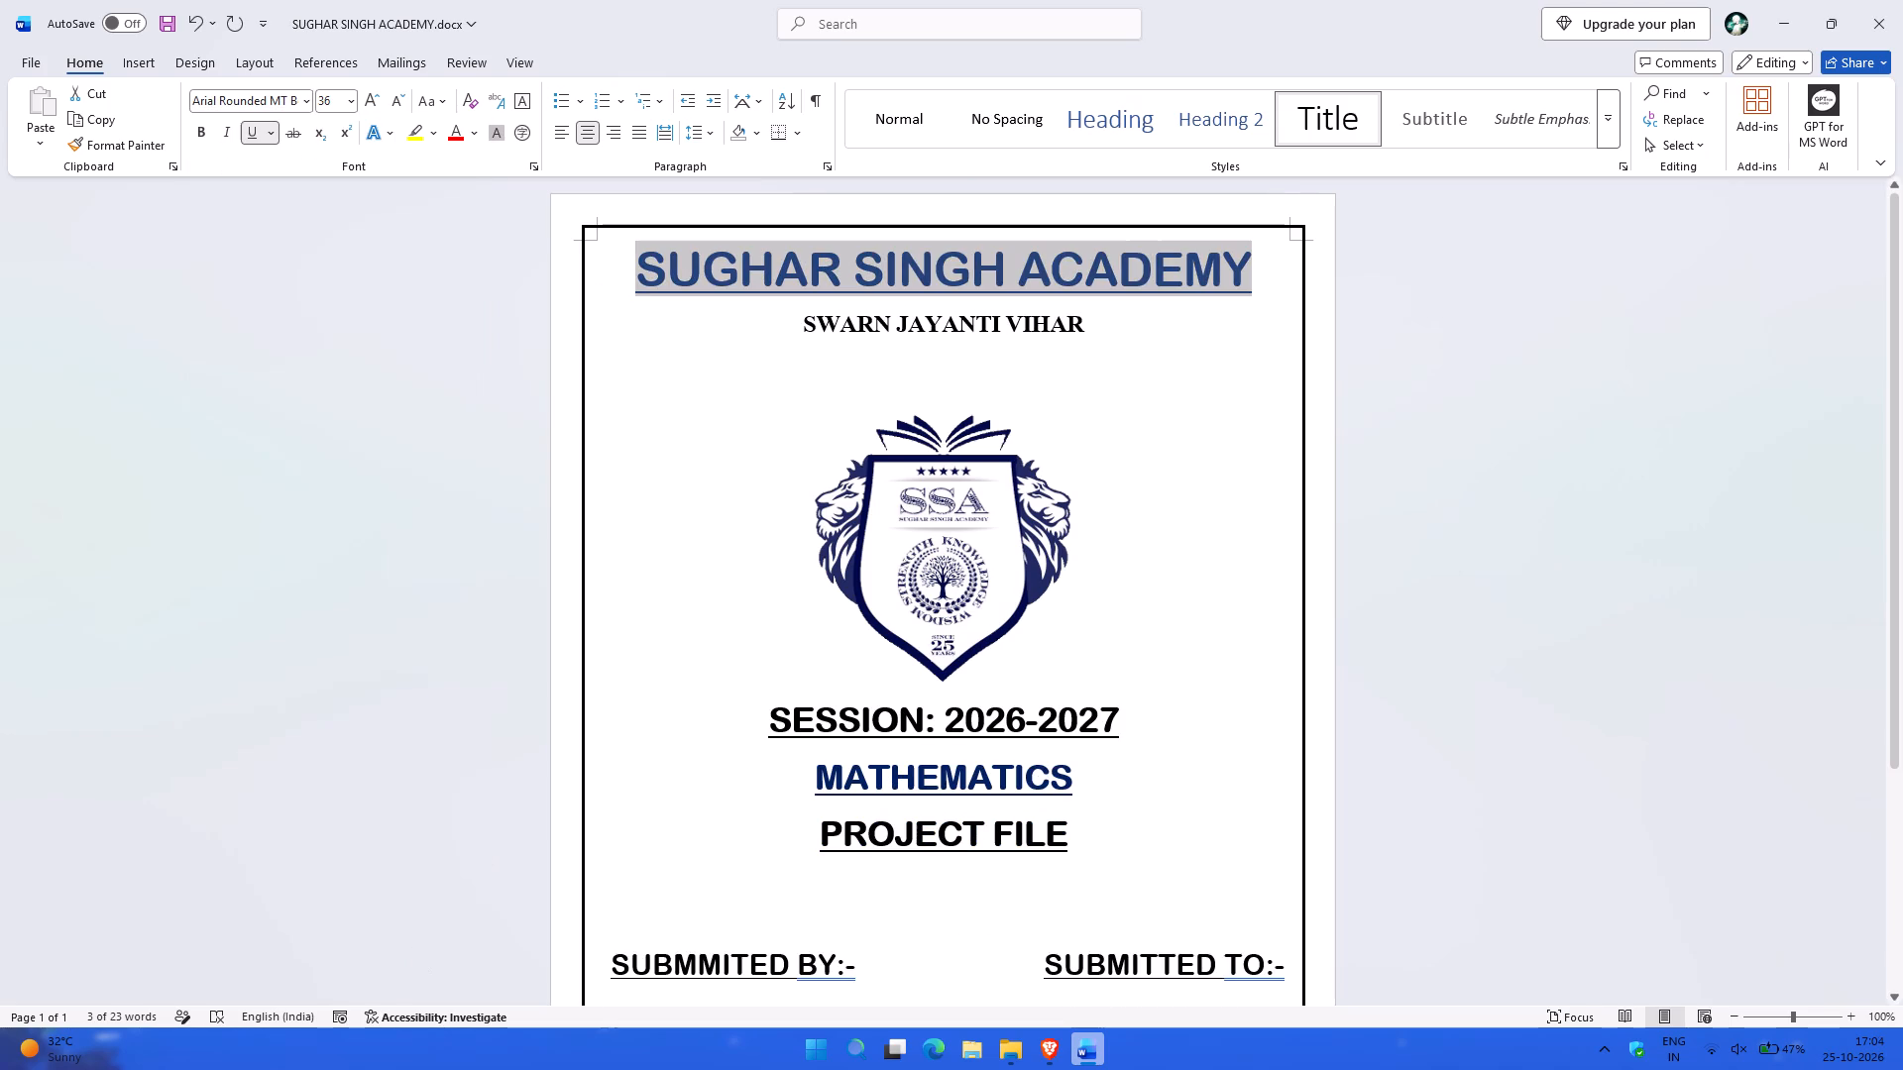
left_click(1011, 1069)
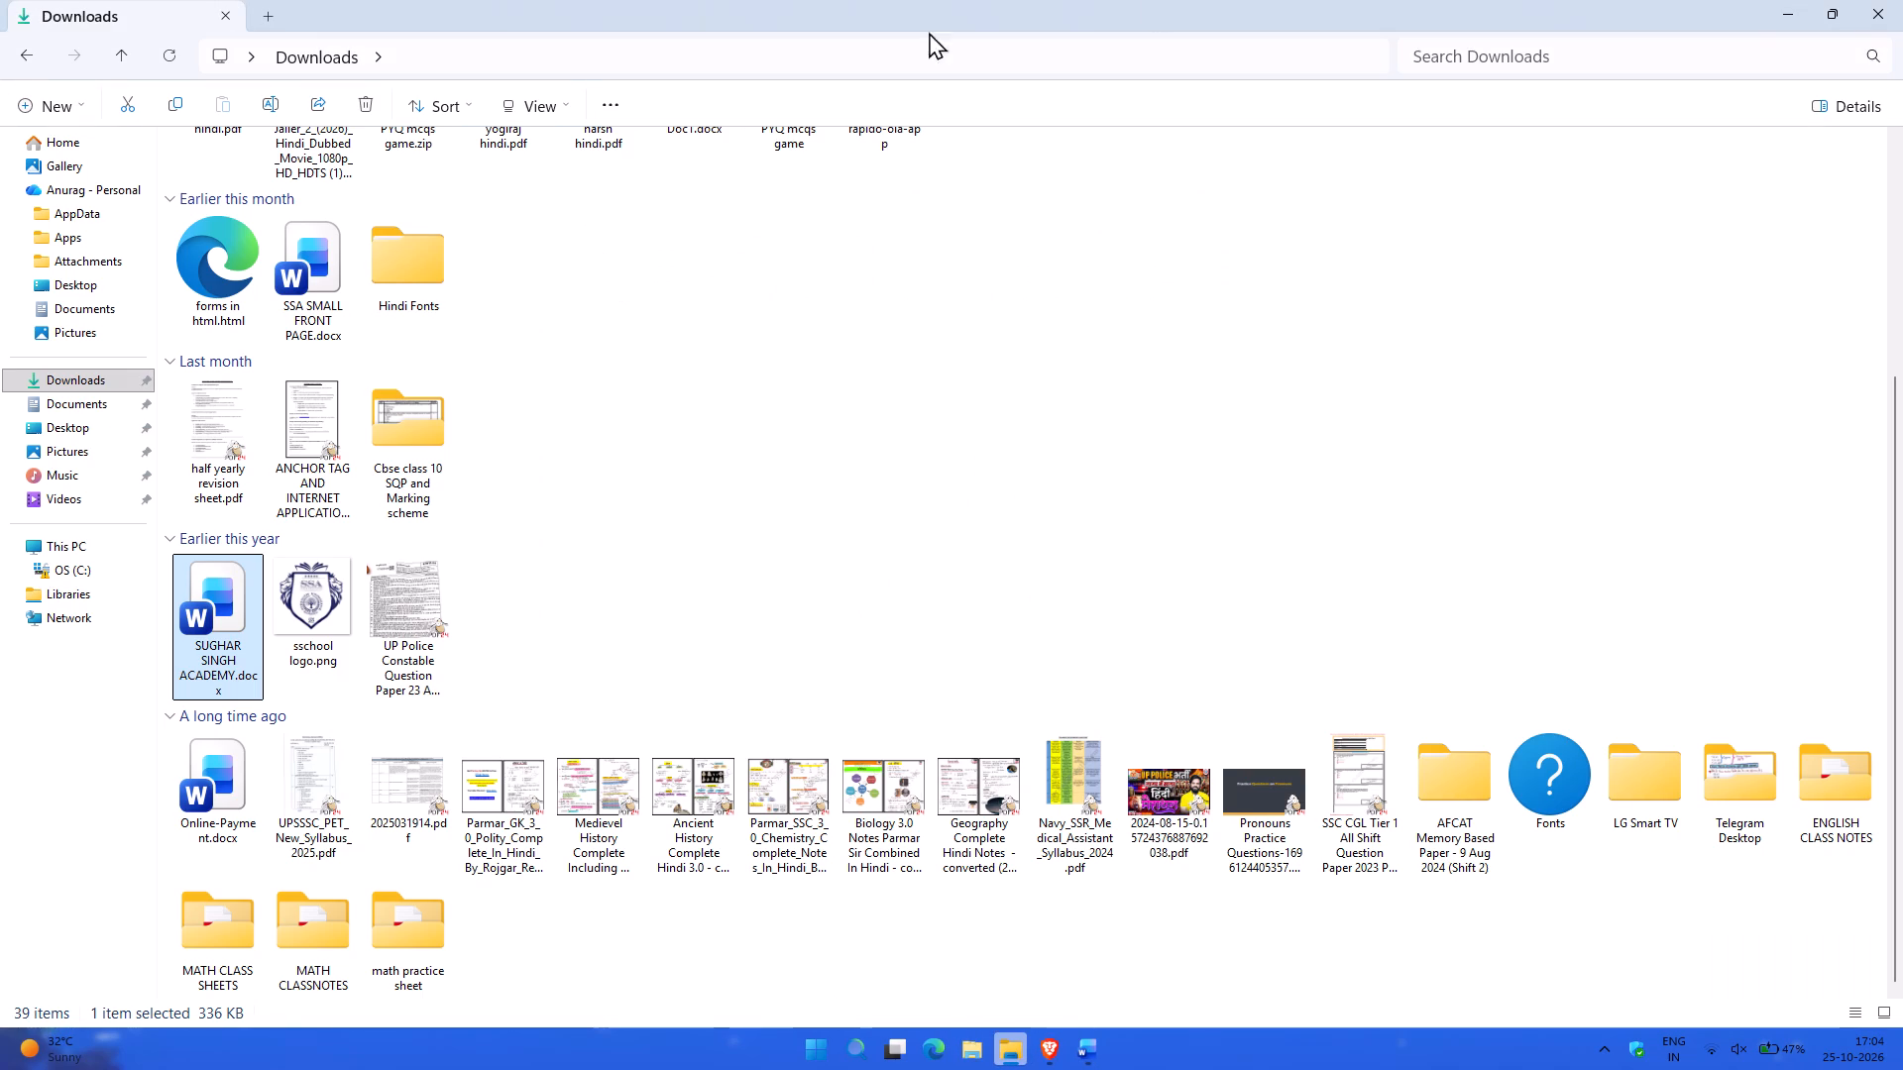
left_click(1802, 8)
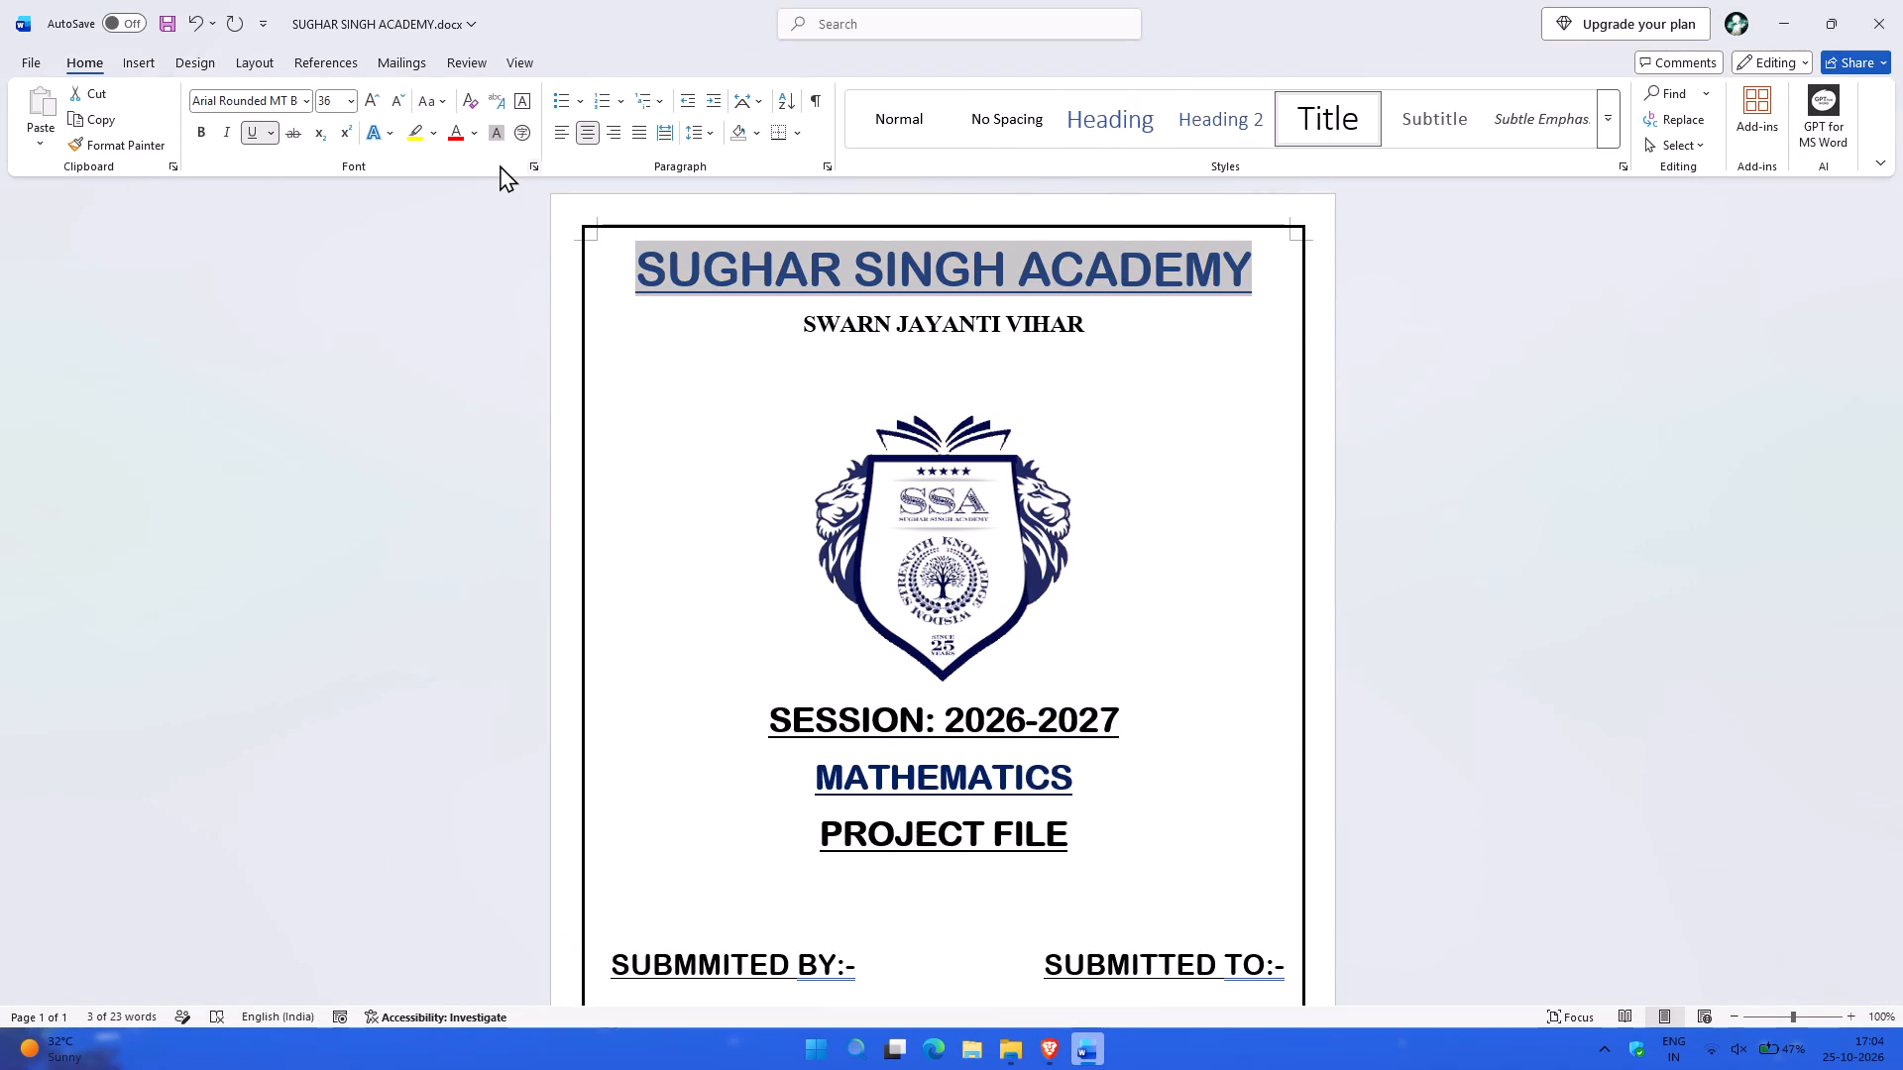
Apply the black-filled text effect with a white outline and blue hard shadow to the SUGHAR SINGH ACADEMY title.
left_click(392, 142)
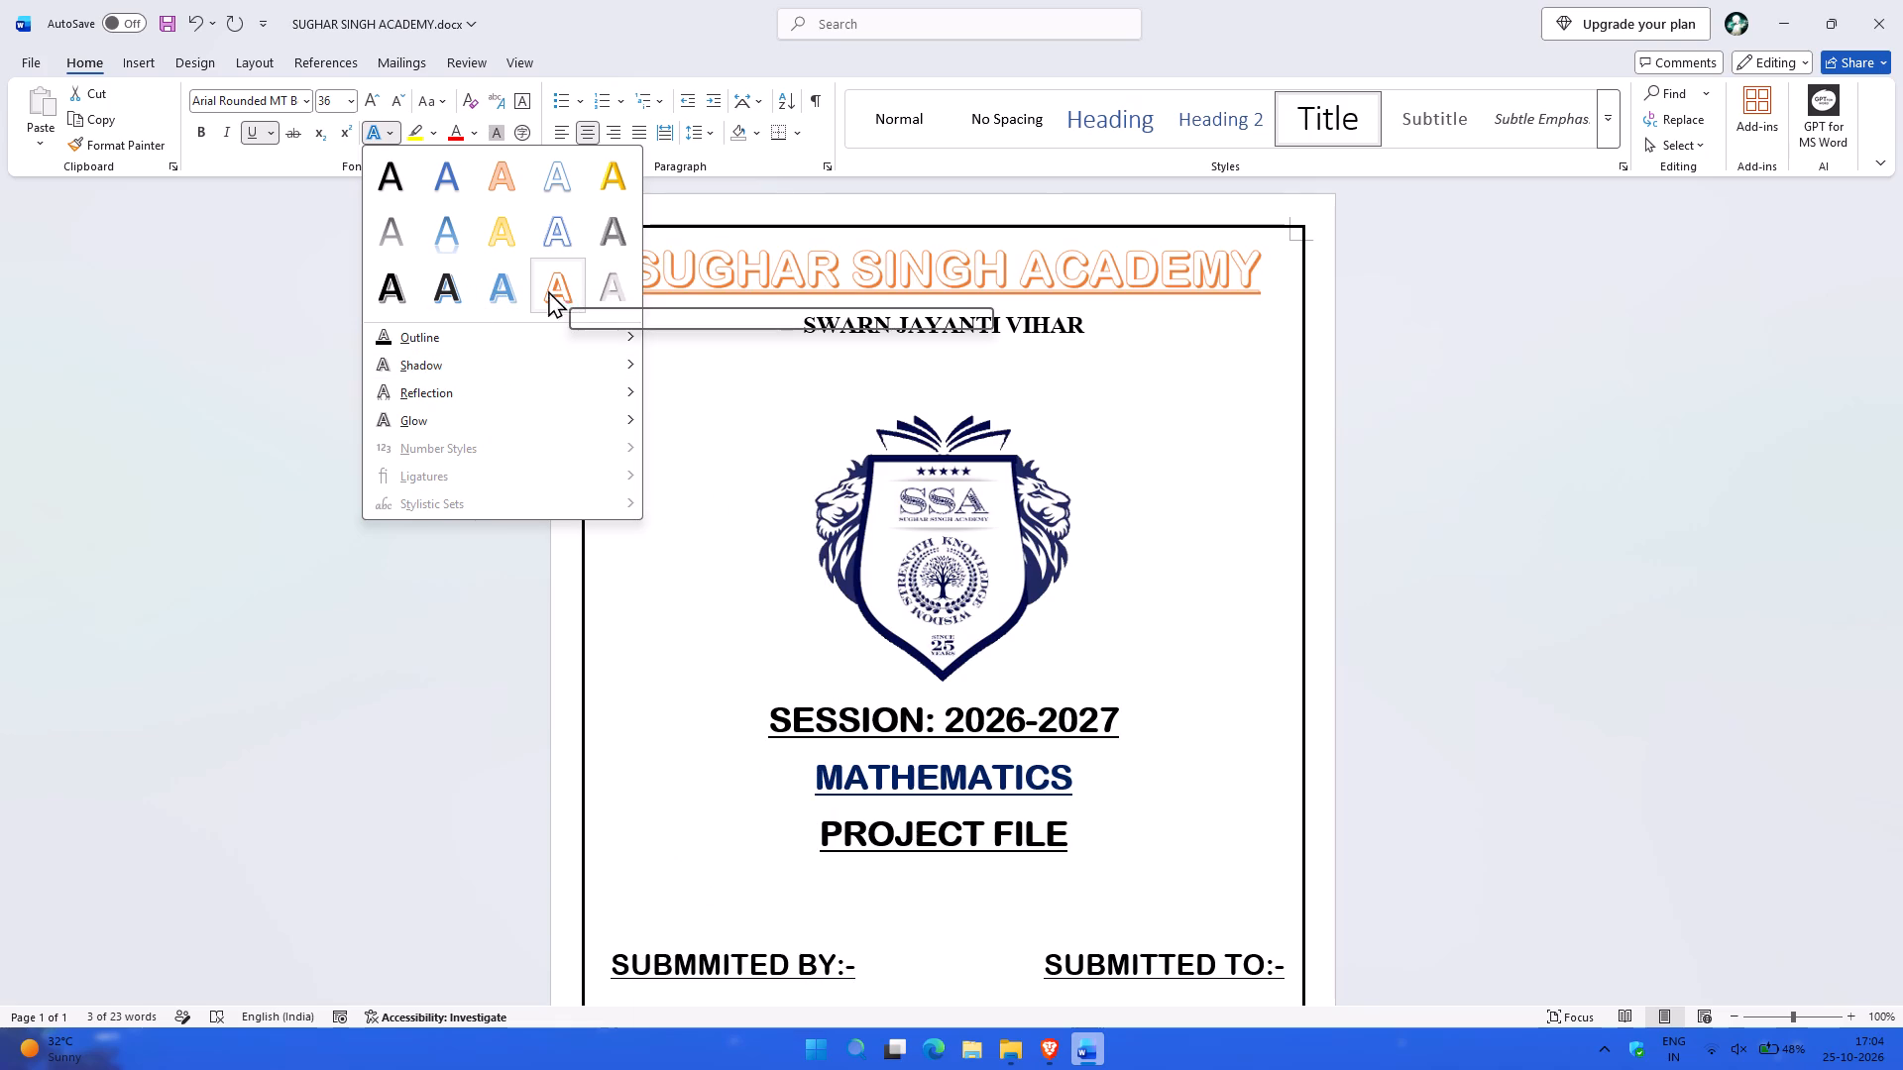
left_click(473, 305)
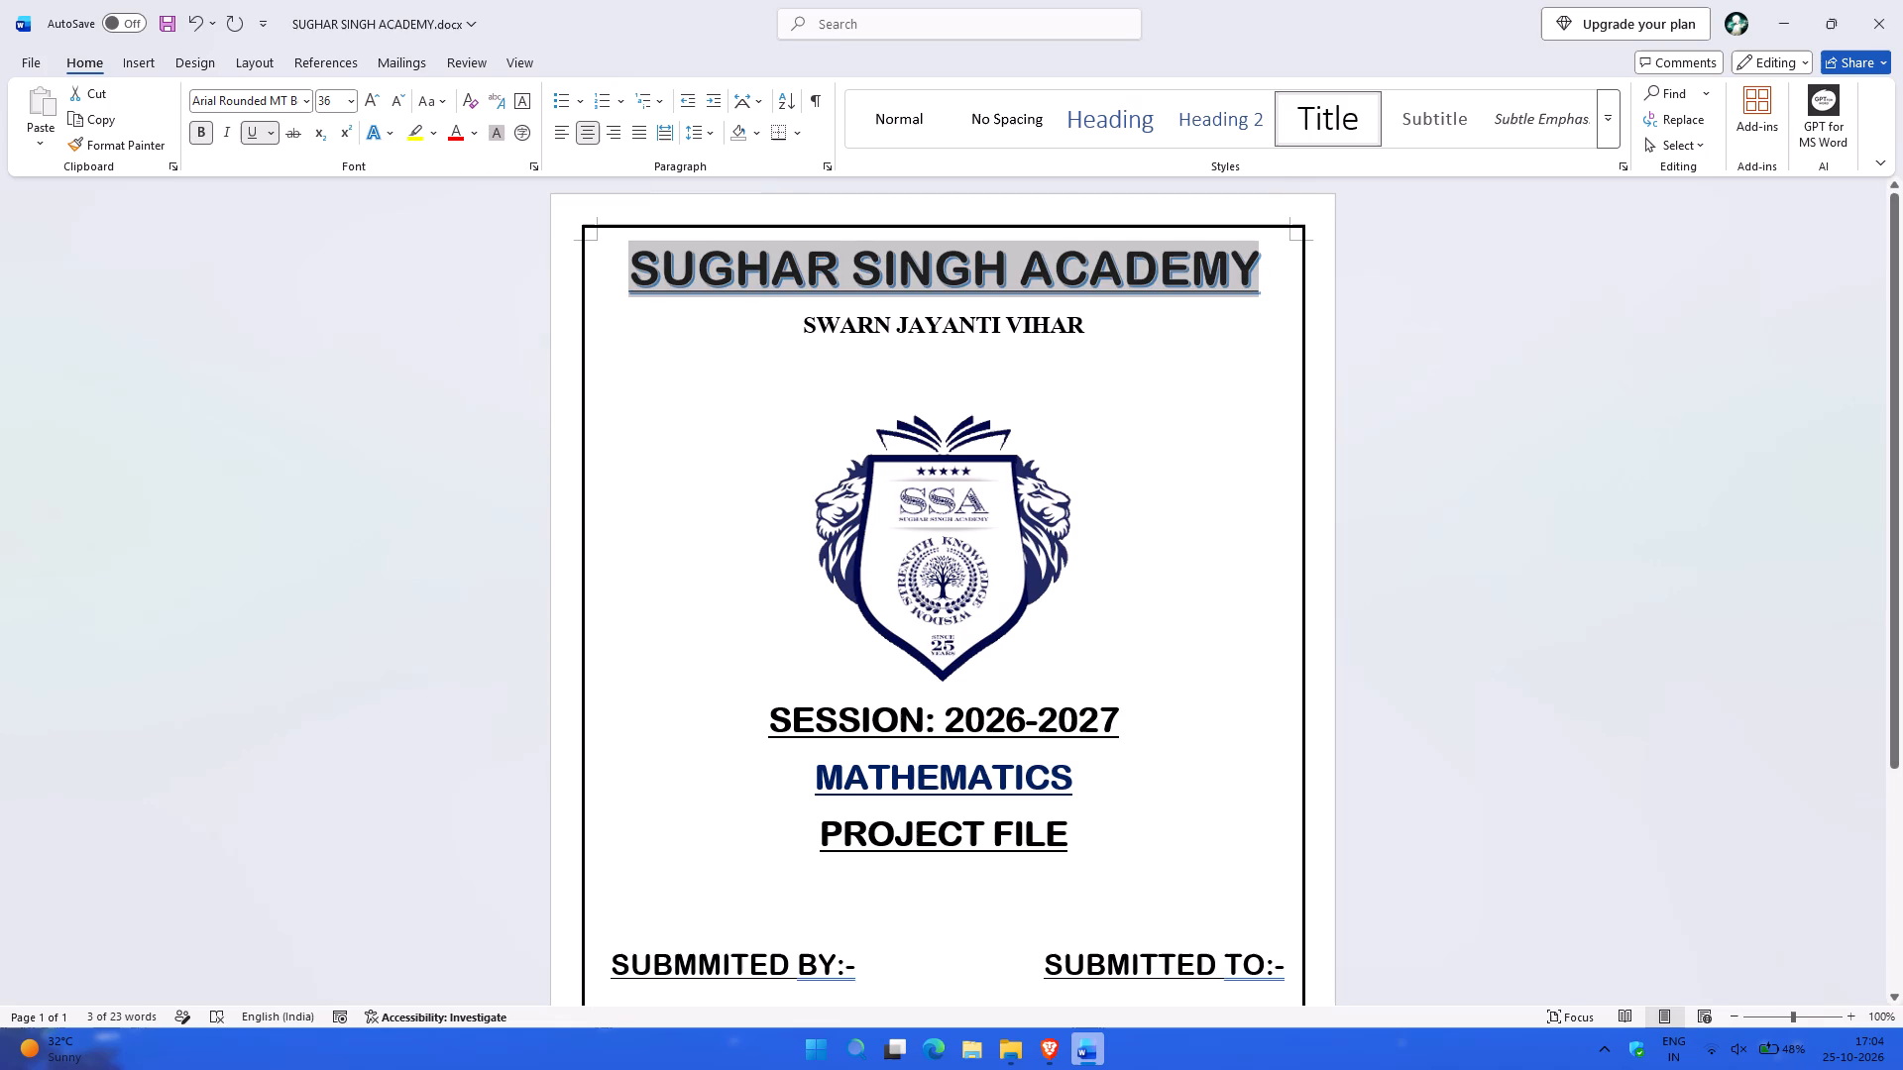
left_click(477, 358)
left_click(602, 464)
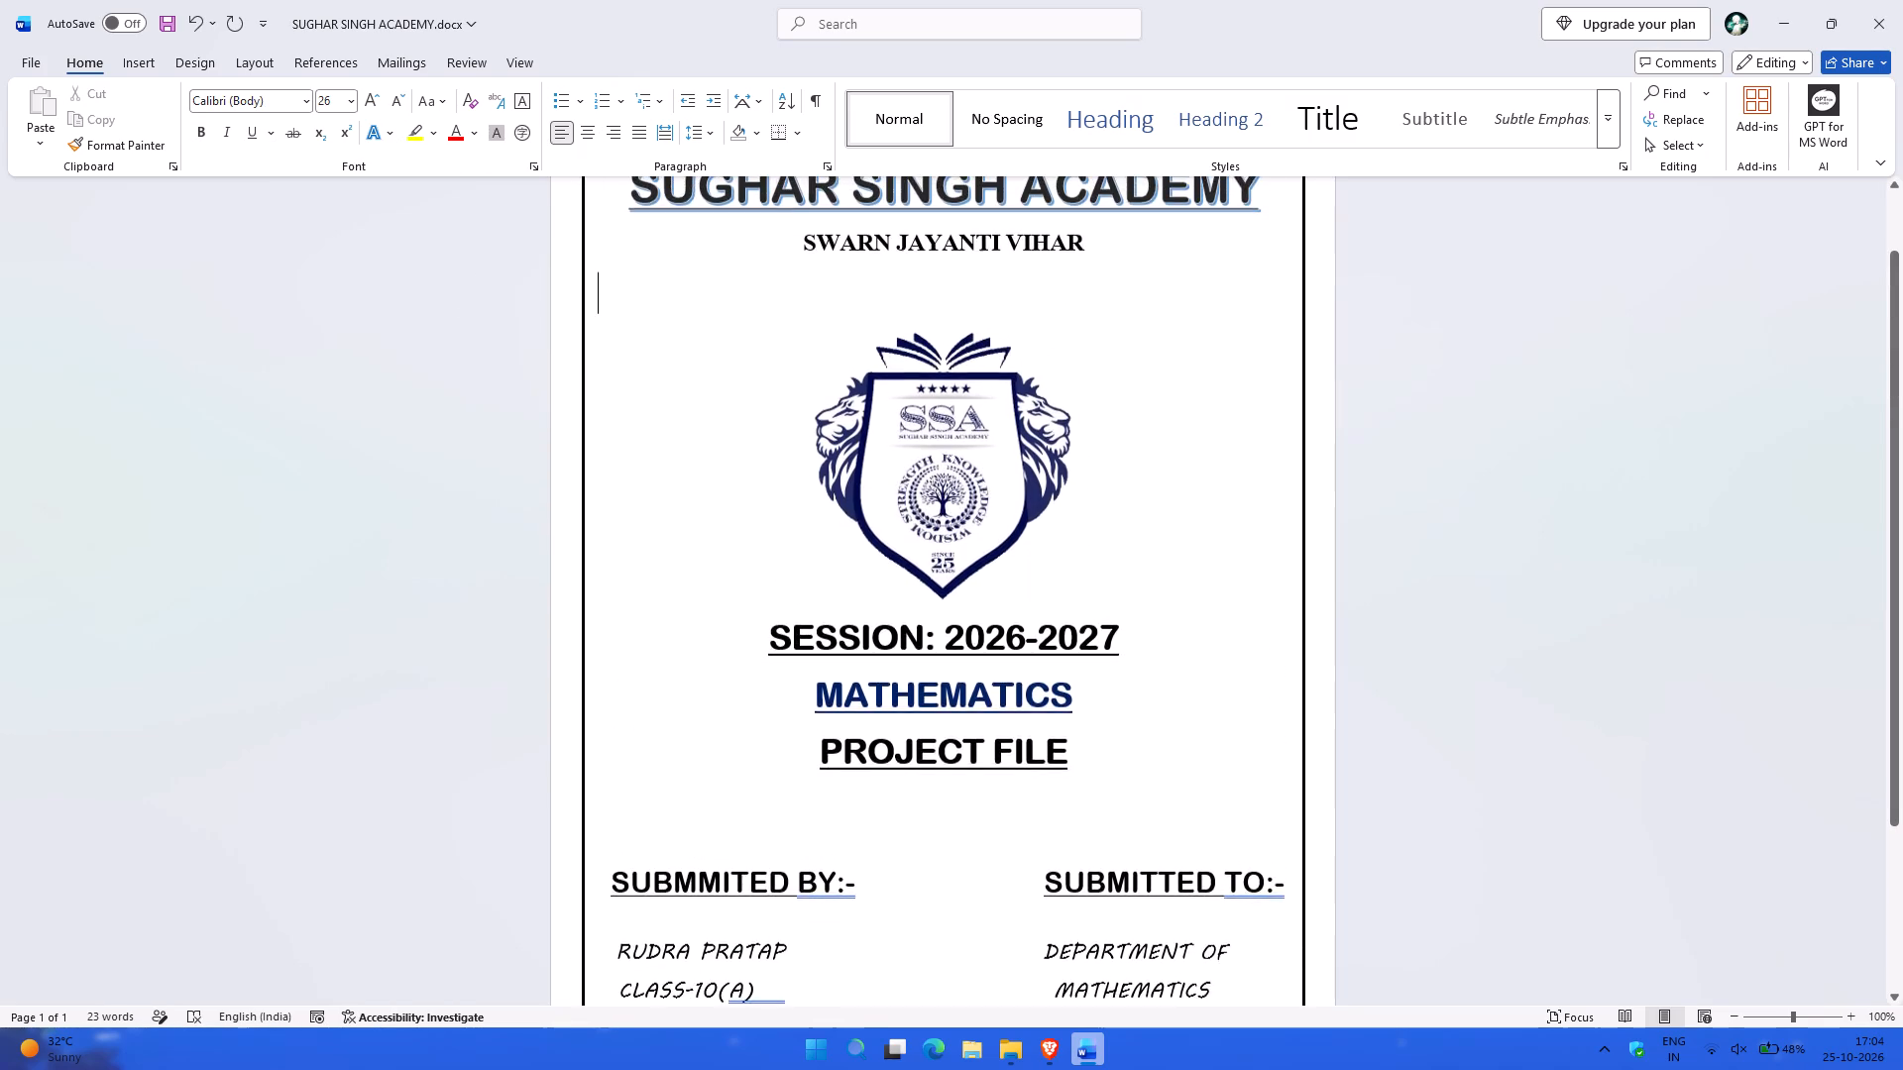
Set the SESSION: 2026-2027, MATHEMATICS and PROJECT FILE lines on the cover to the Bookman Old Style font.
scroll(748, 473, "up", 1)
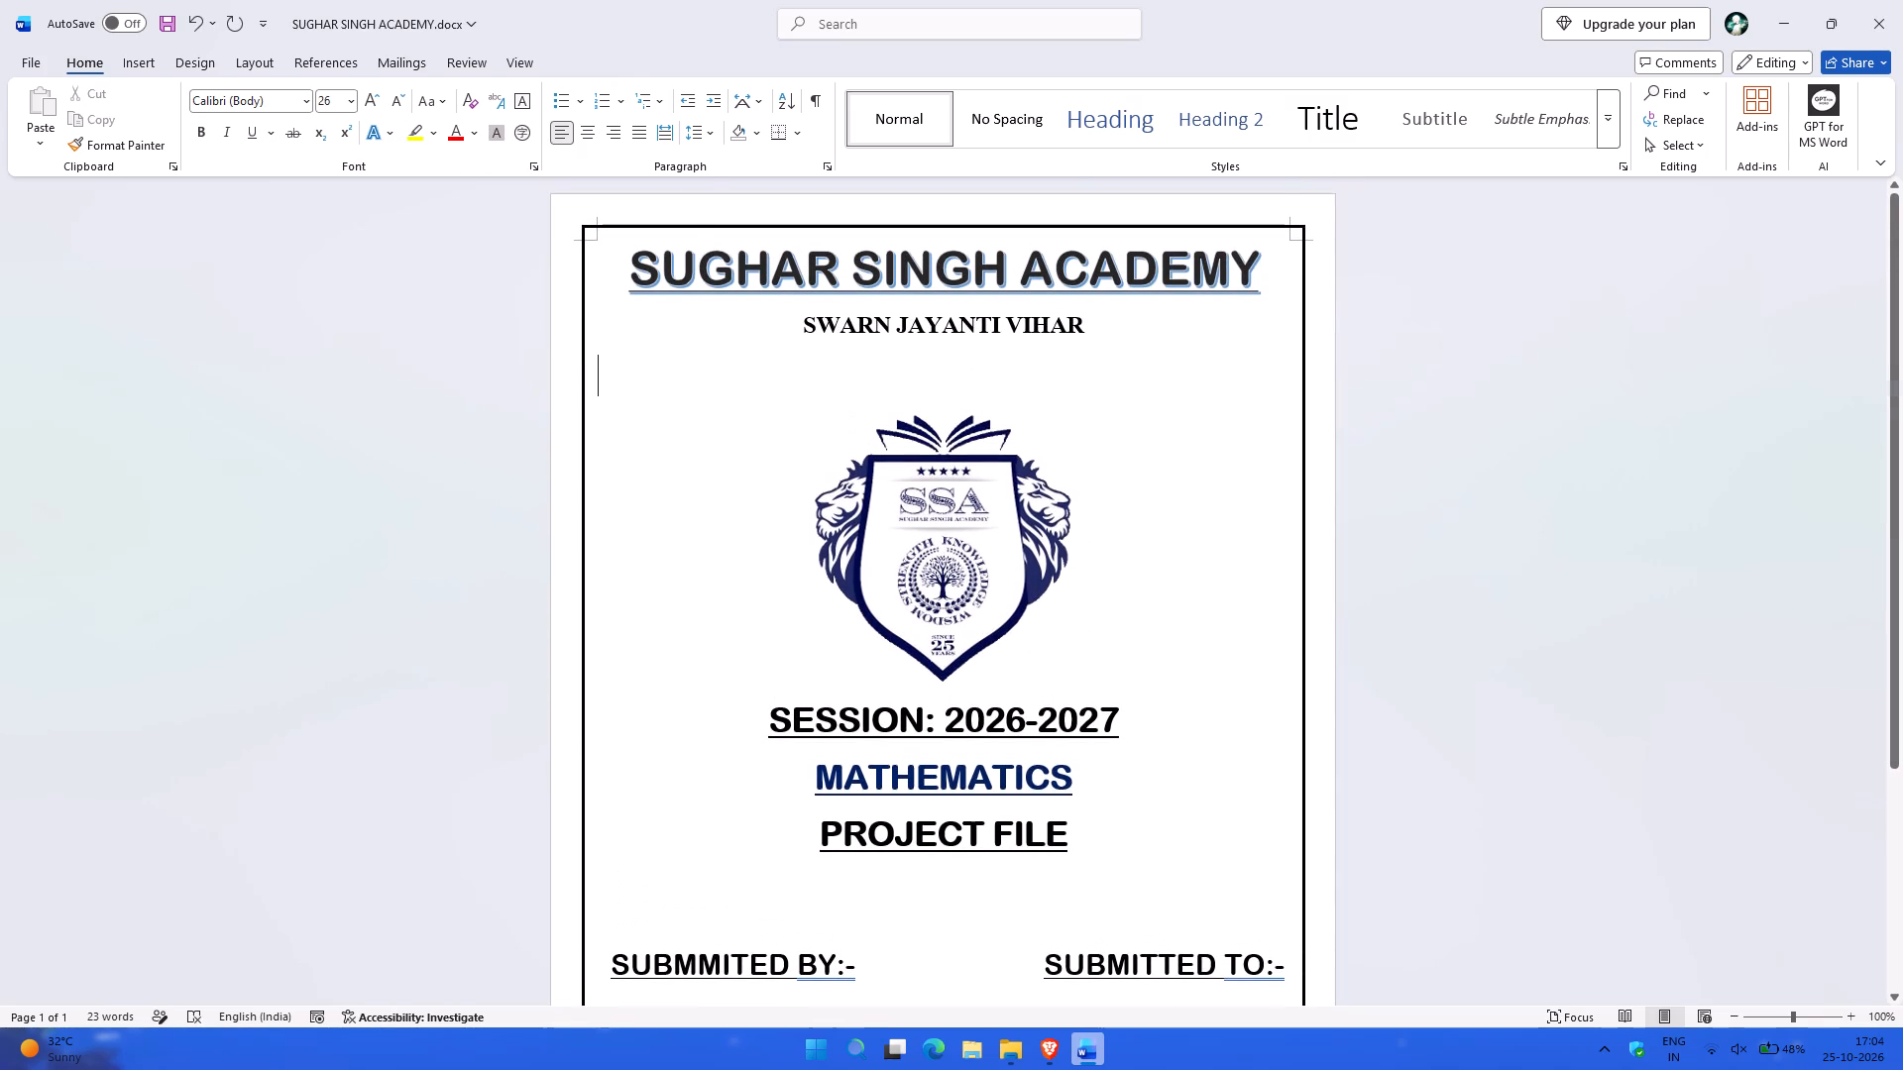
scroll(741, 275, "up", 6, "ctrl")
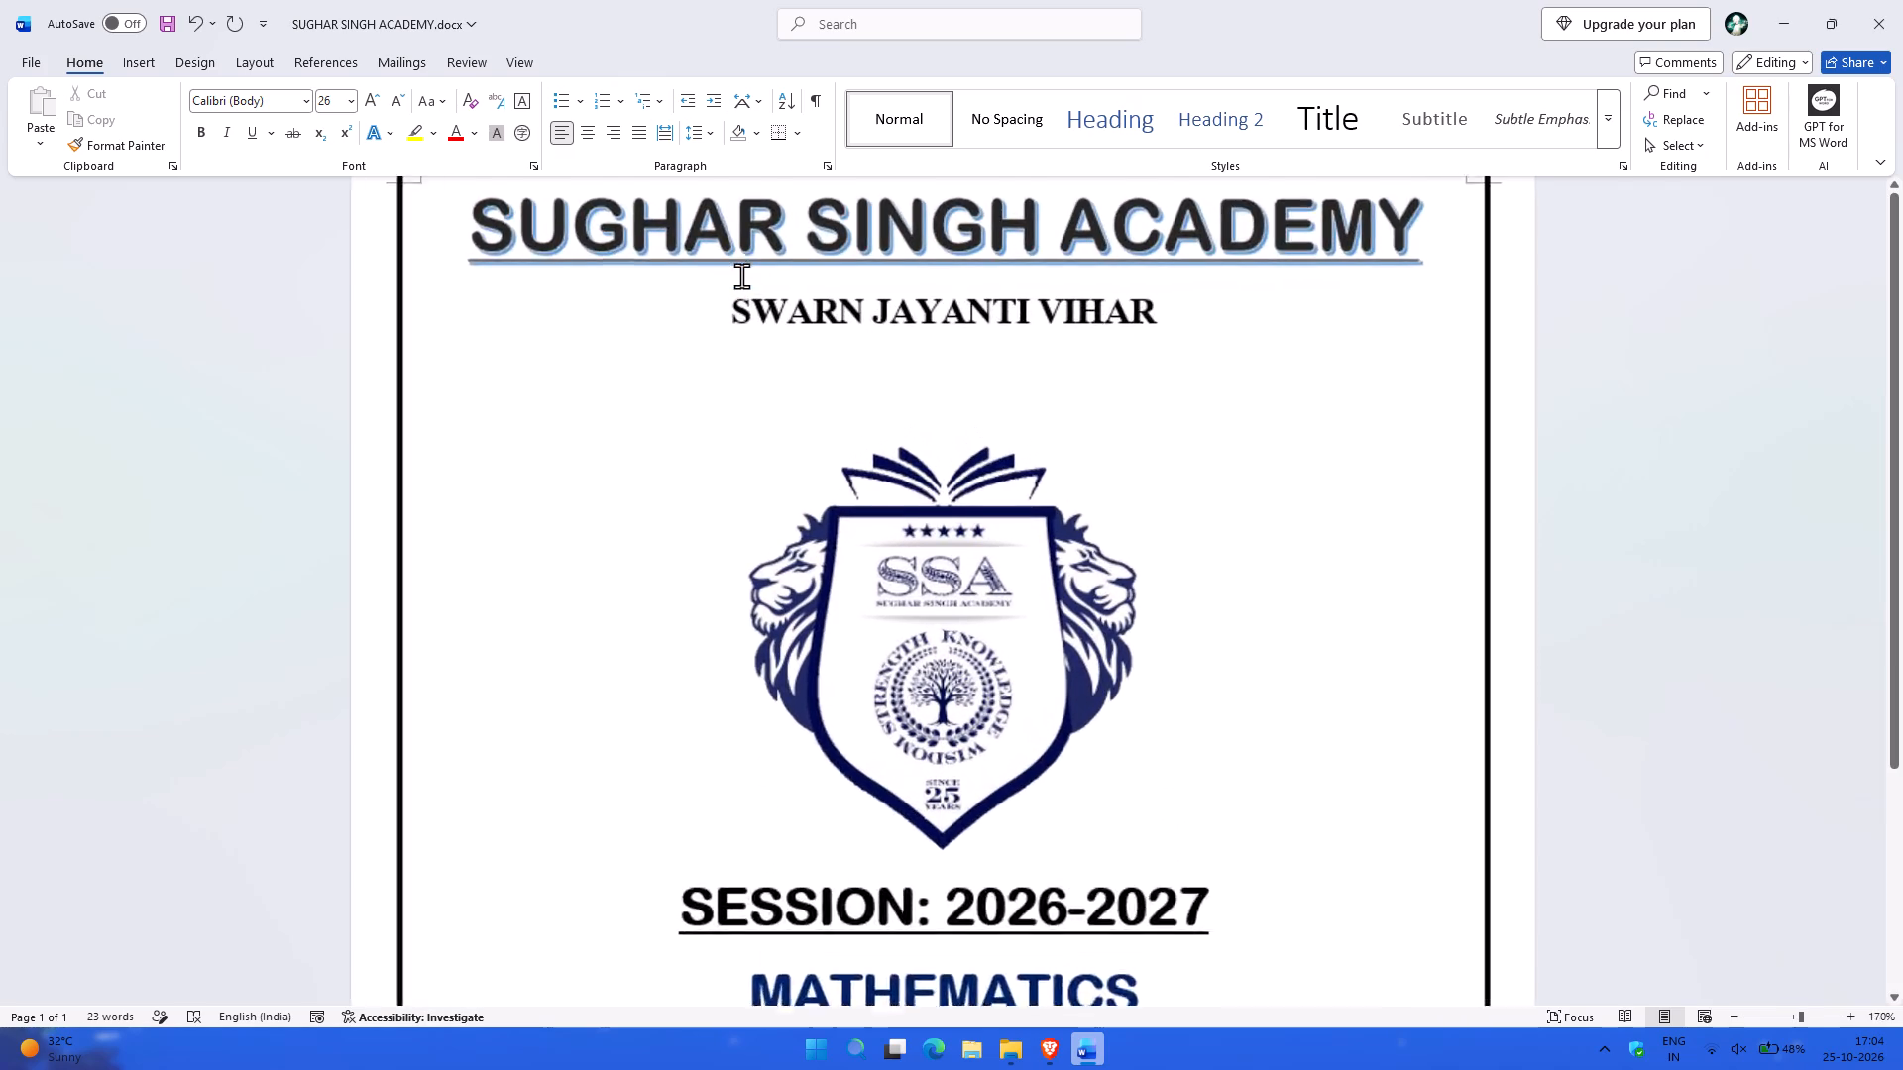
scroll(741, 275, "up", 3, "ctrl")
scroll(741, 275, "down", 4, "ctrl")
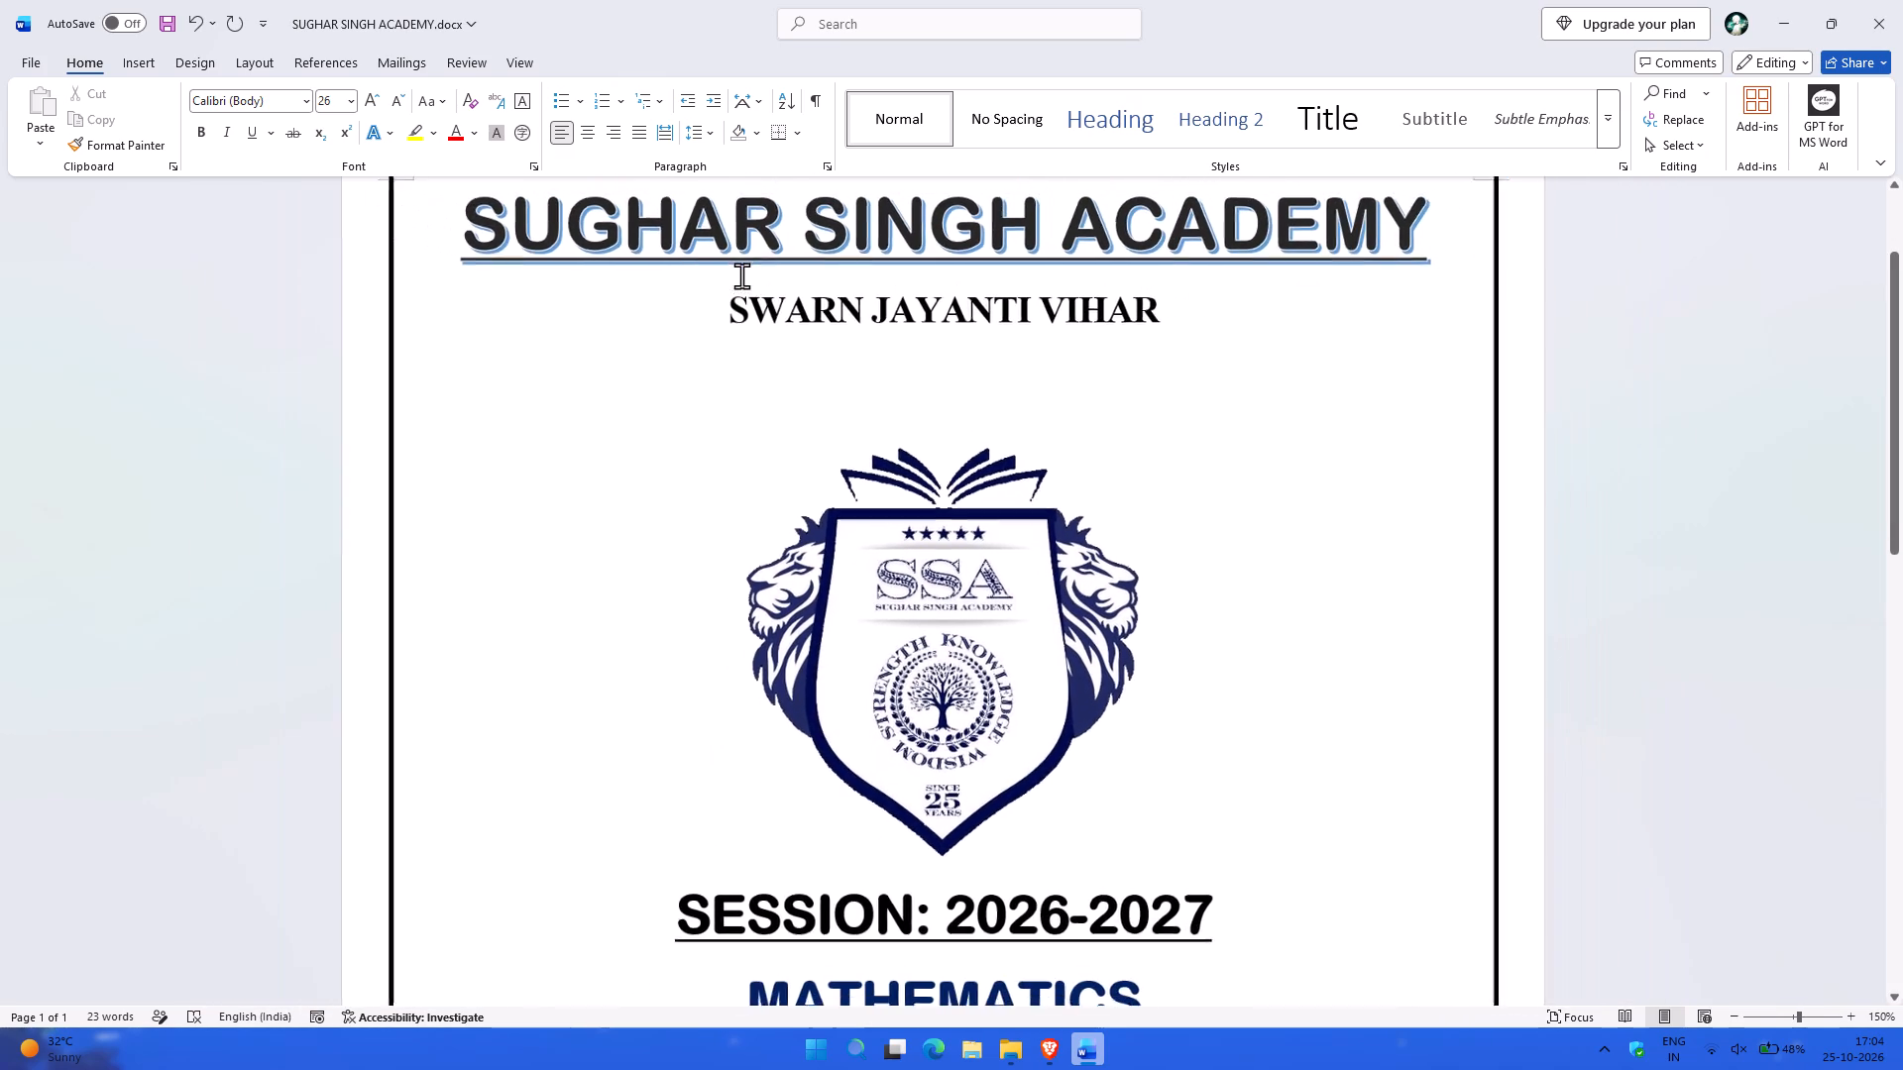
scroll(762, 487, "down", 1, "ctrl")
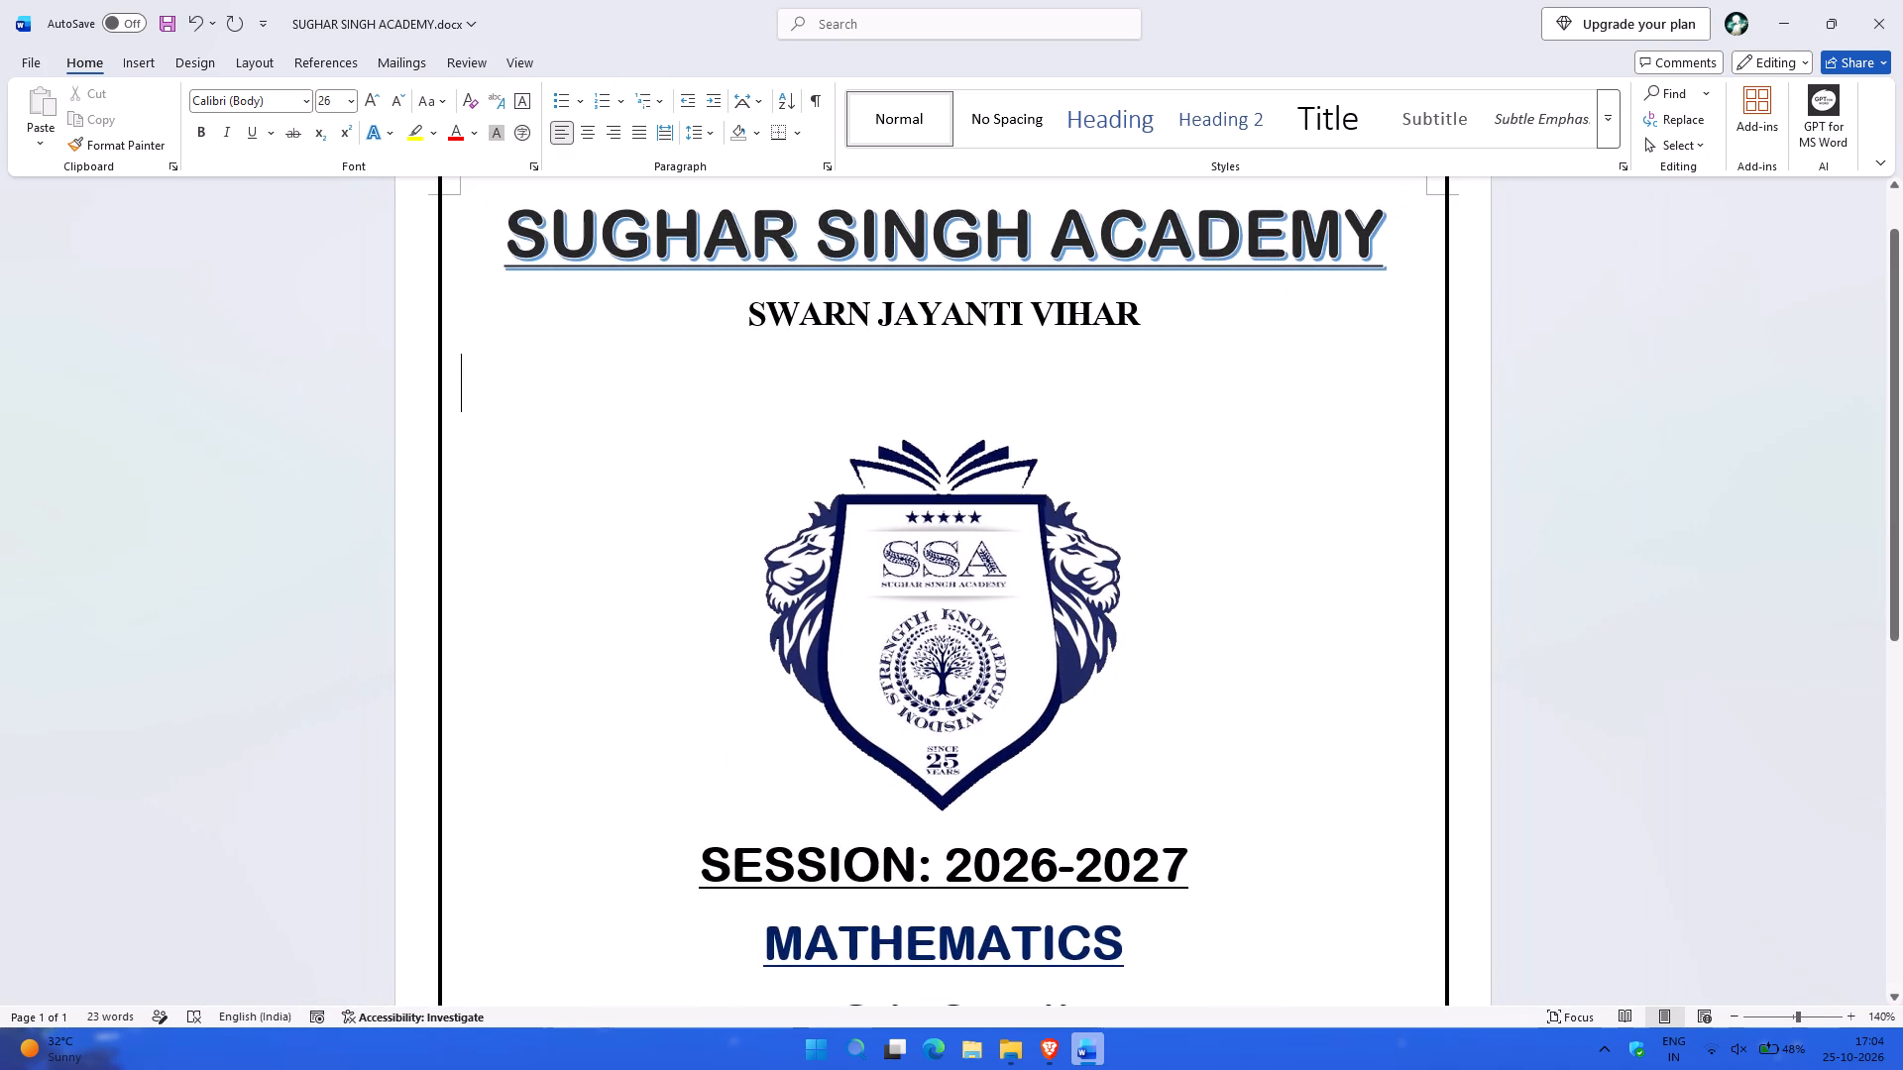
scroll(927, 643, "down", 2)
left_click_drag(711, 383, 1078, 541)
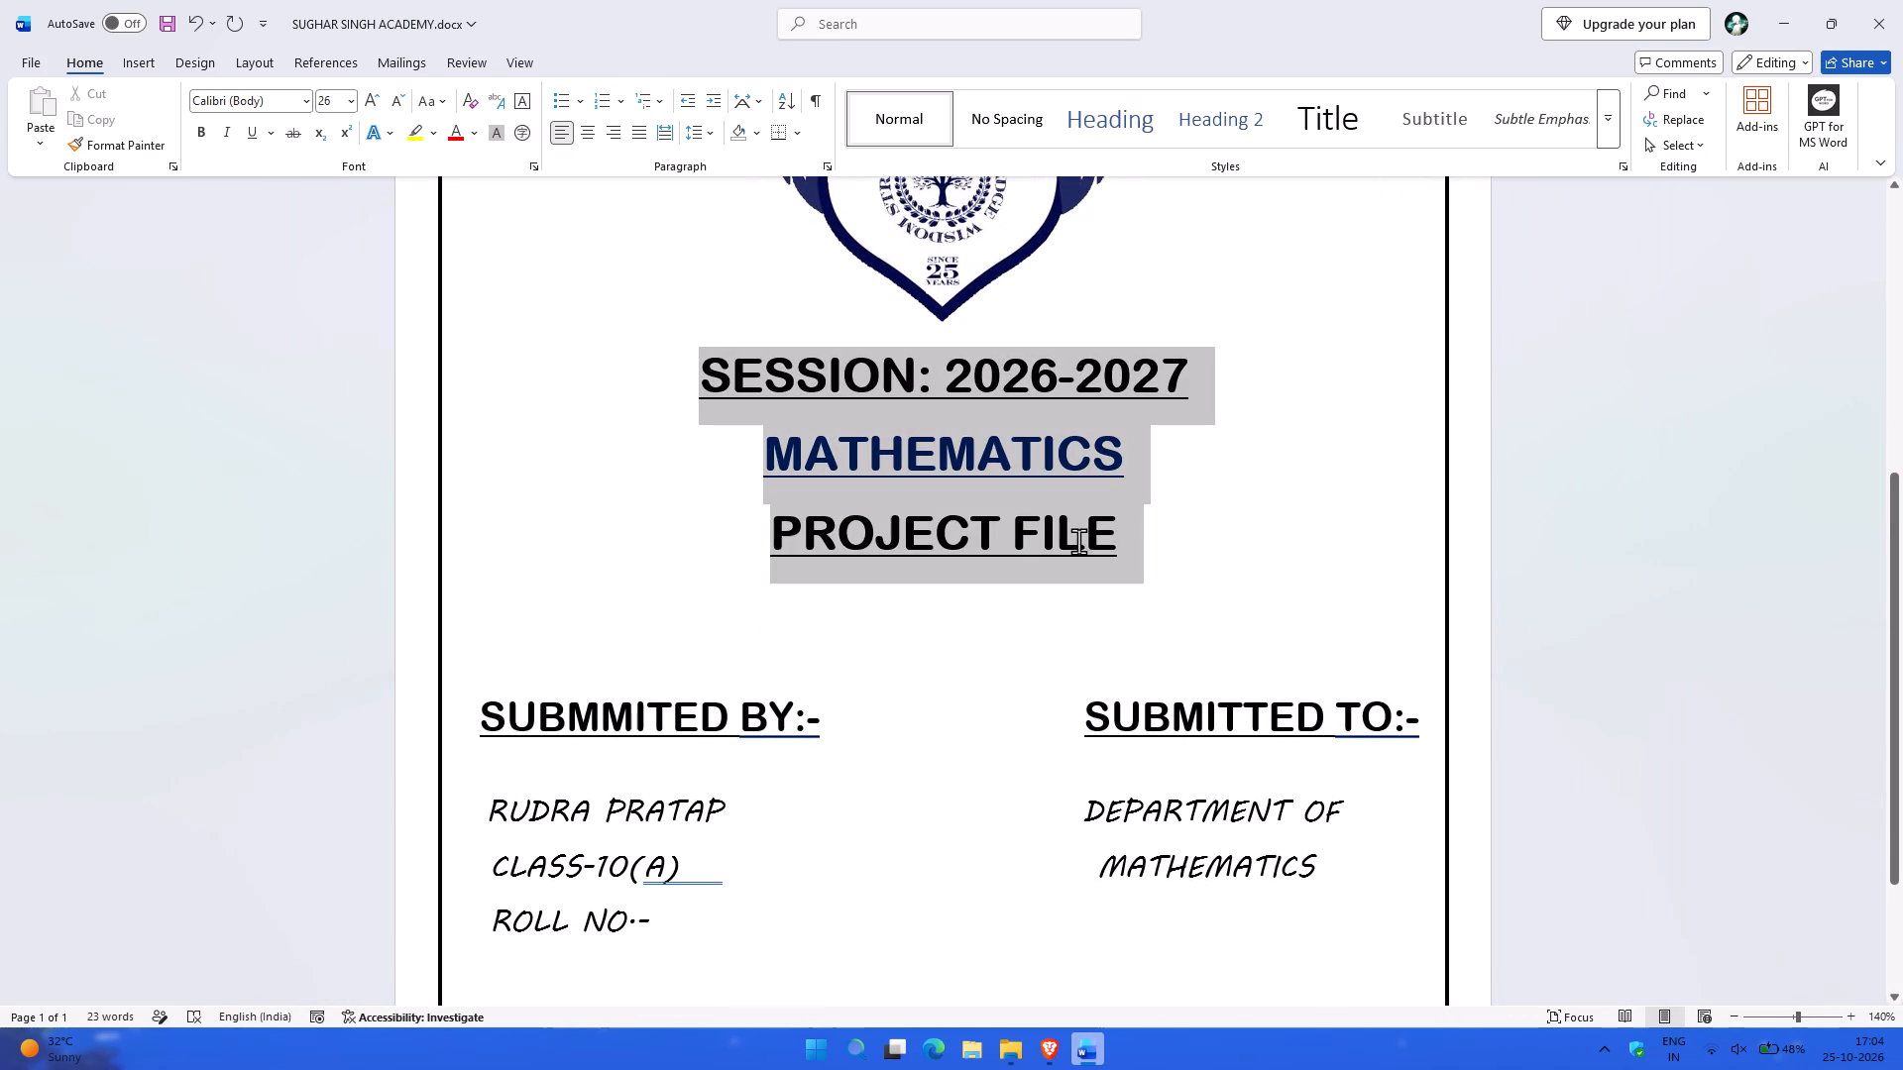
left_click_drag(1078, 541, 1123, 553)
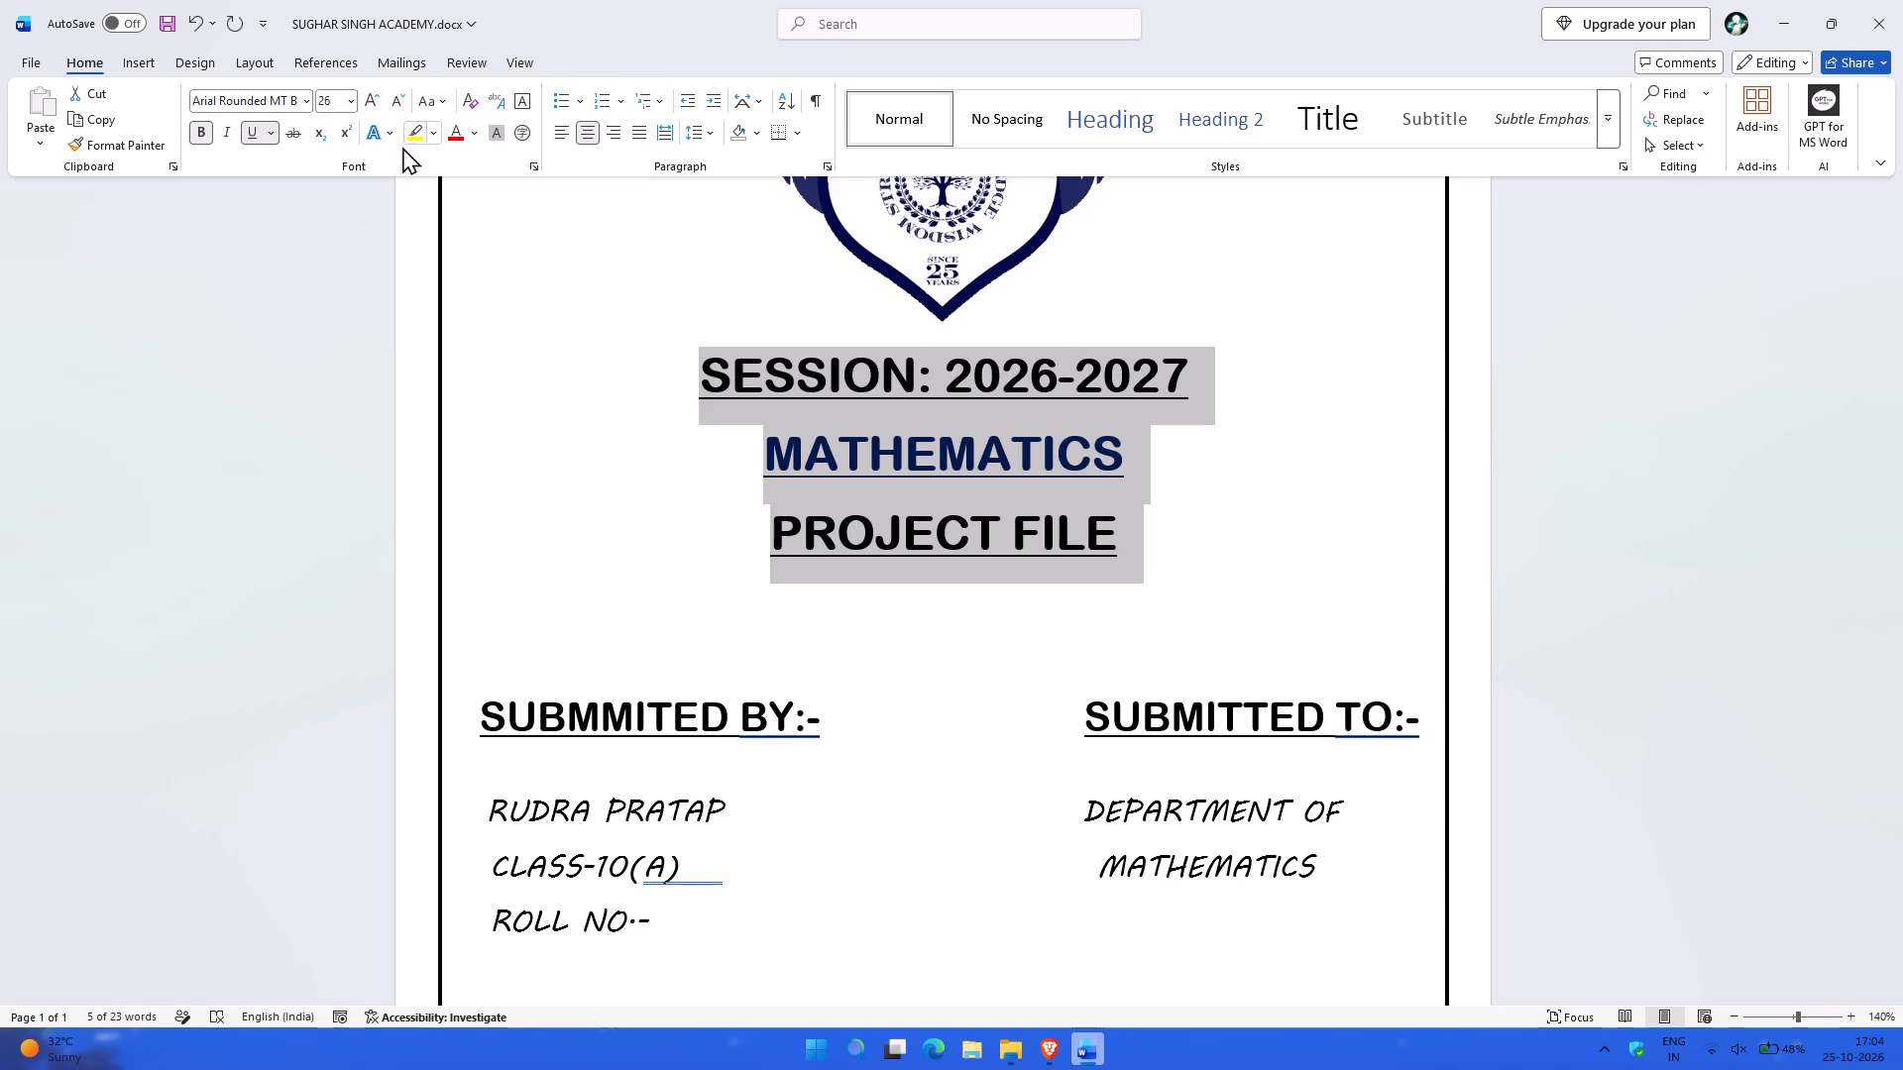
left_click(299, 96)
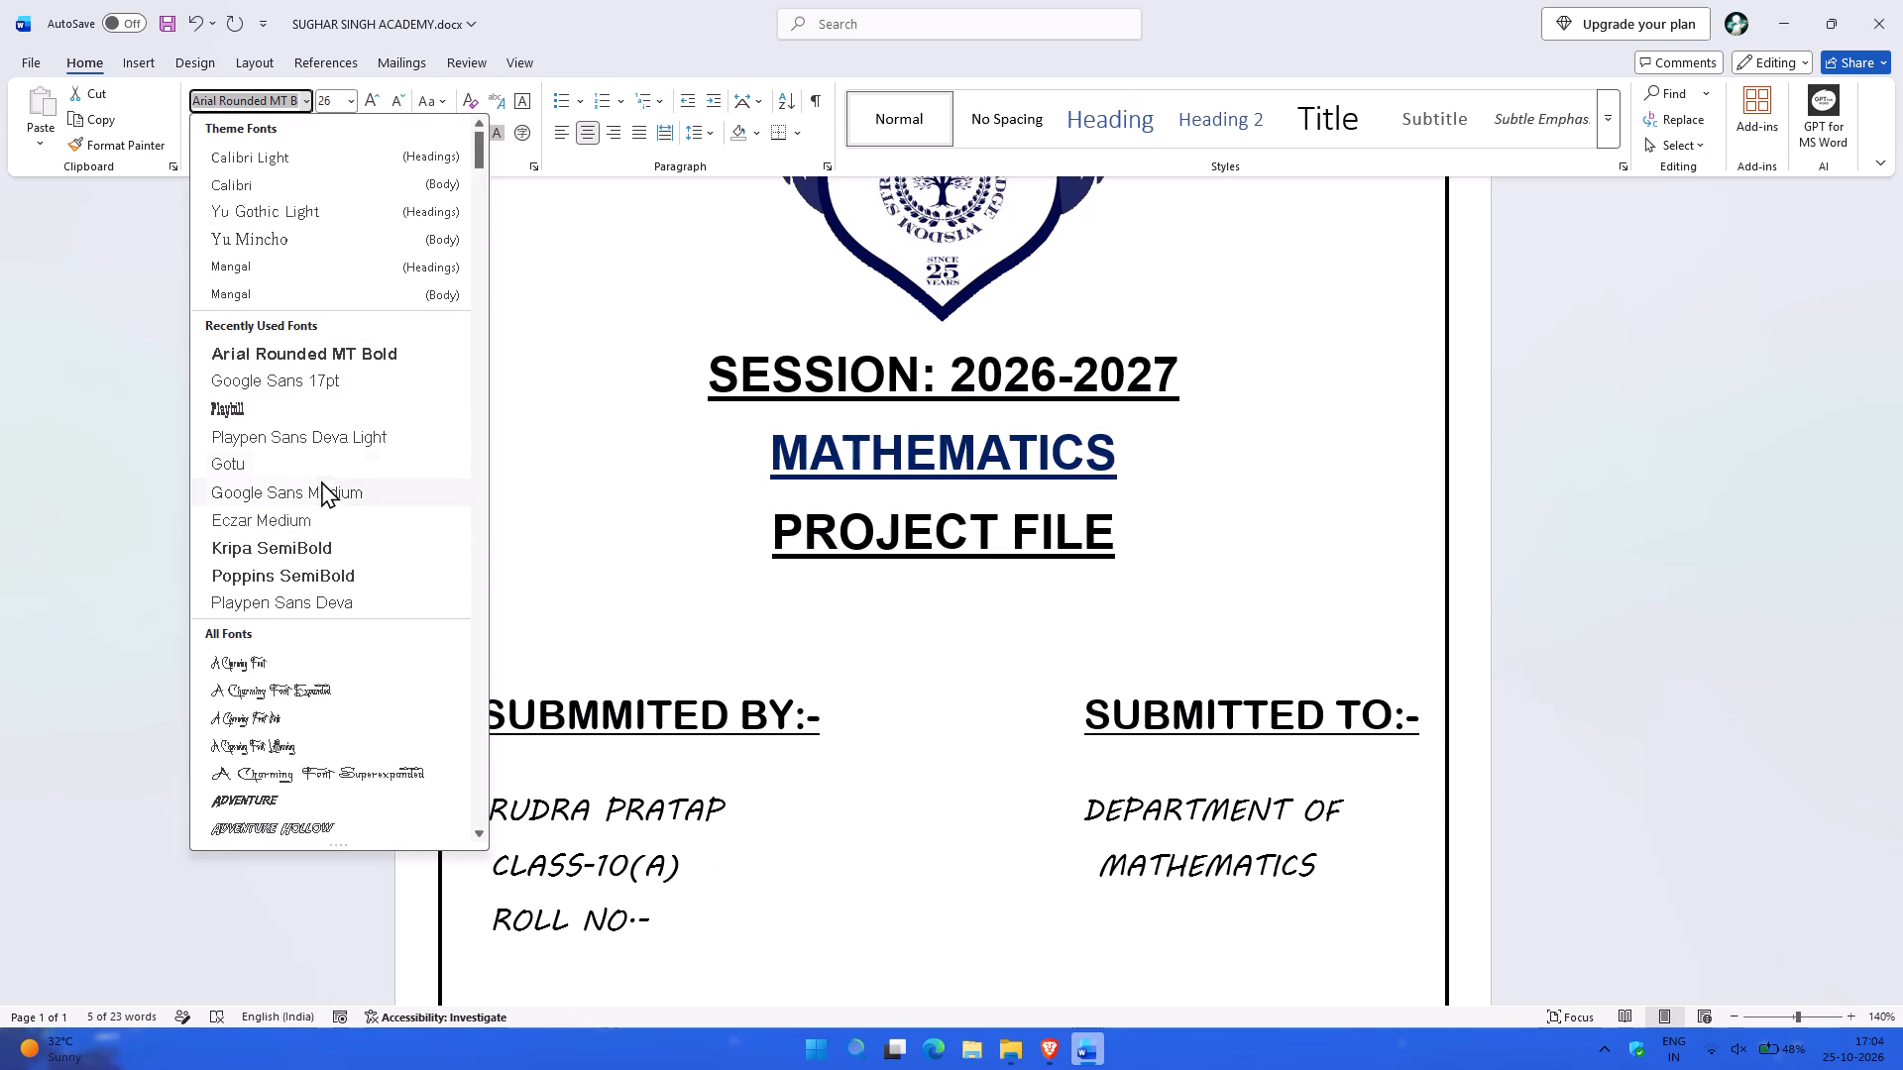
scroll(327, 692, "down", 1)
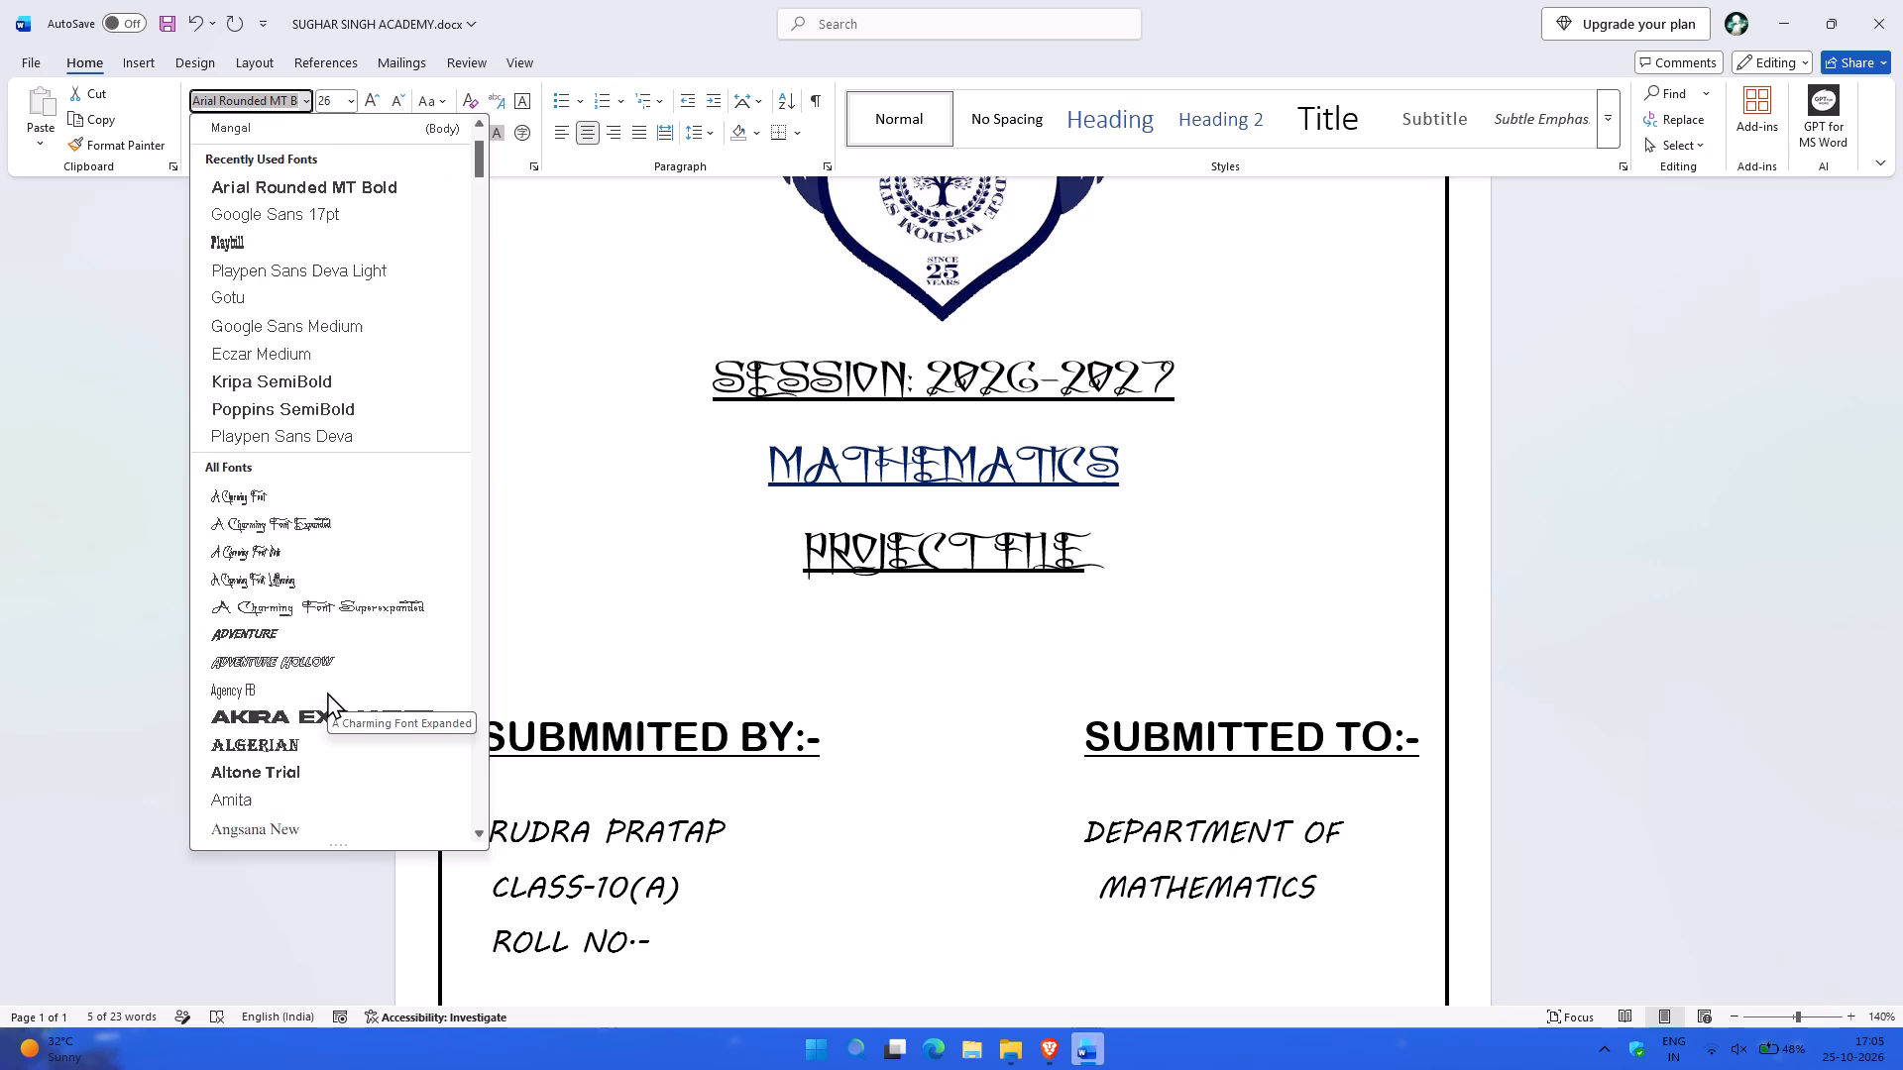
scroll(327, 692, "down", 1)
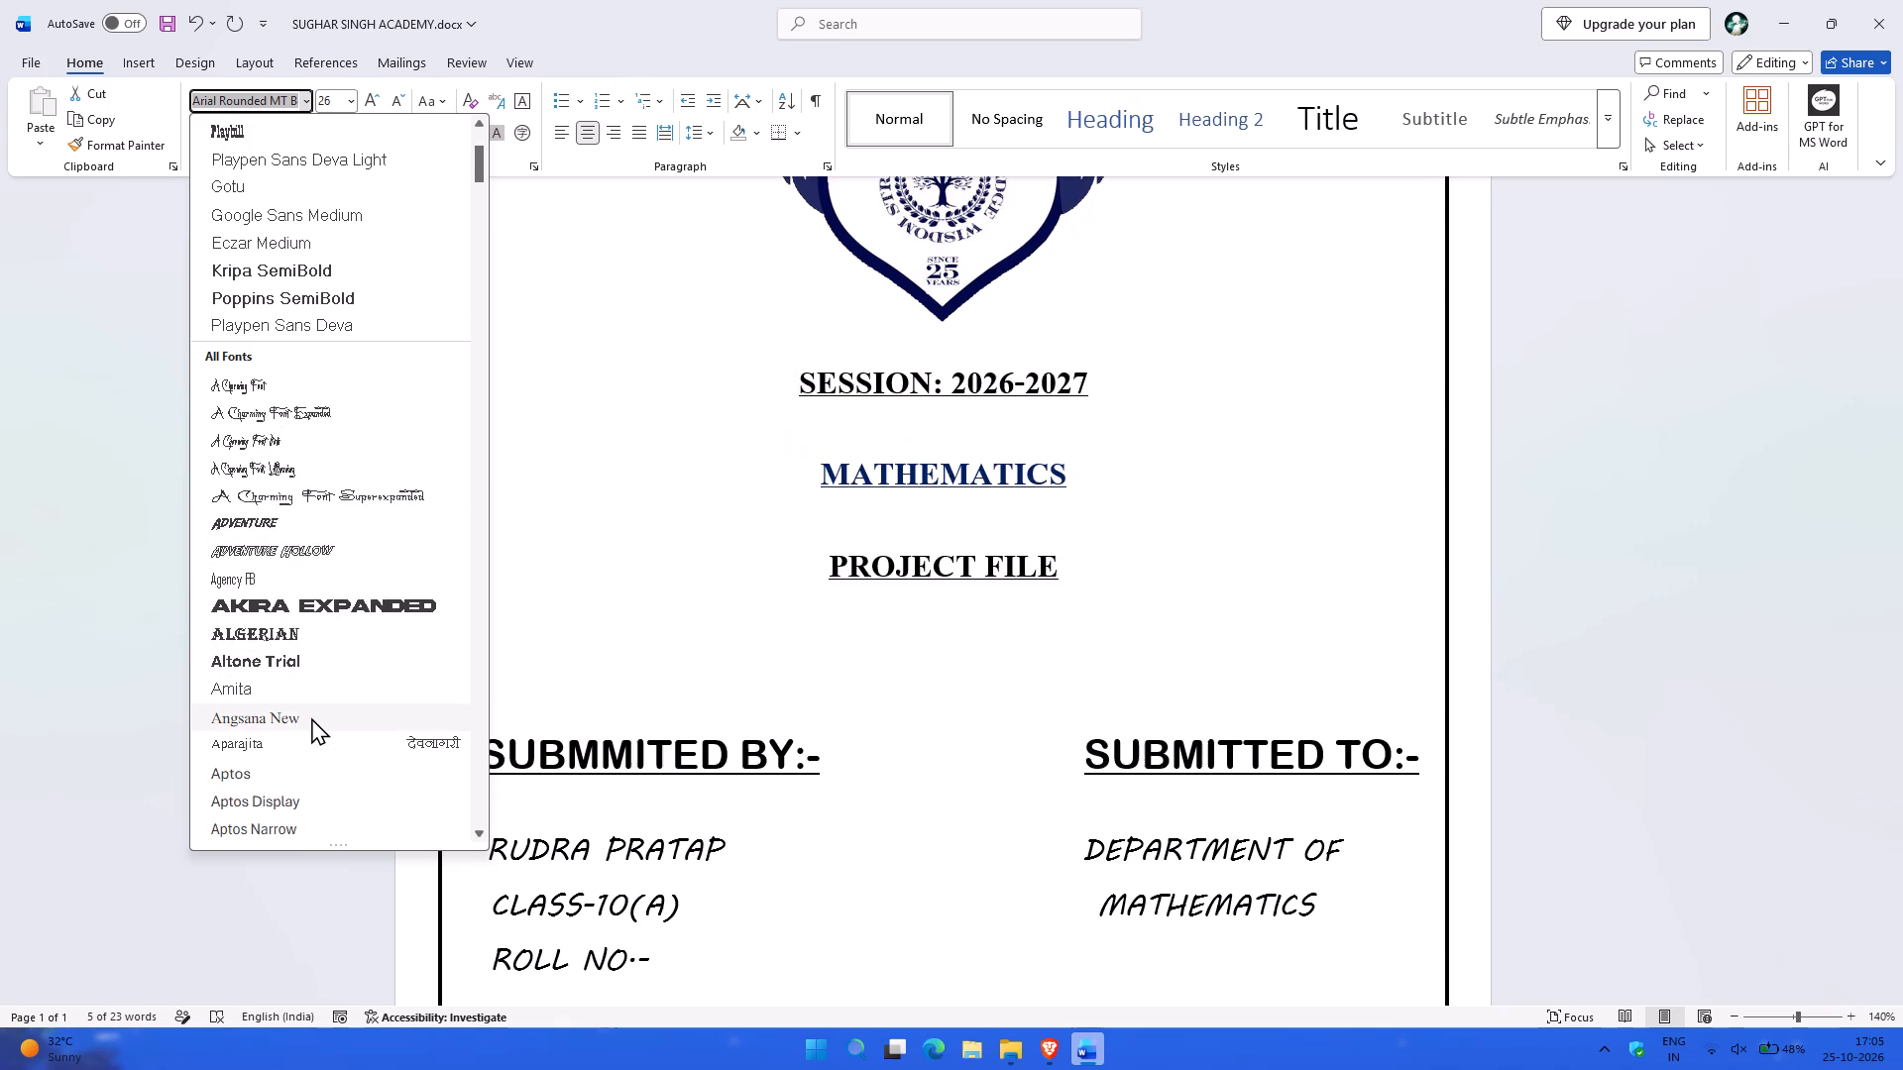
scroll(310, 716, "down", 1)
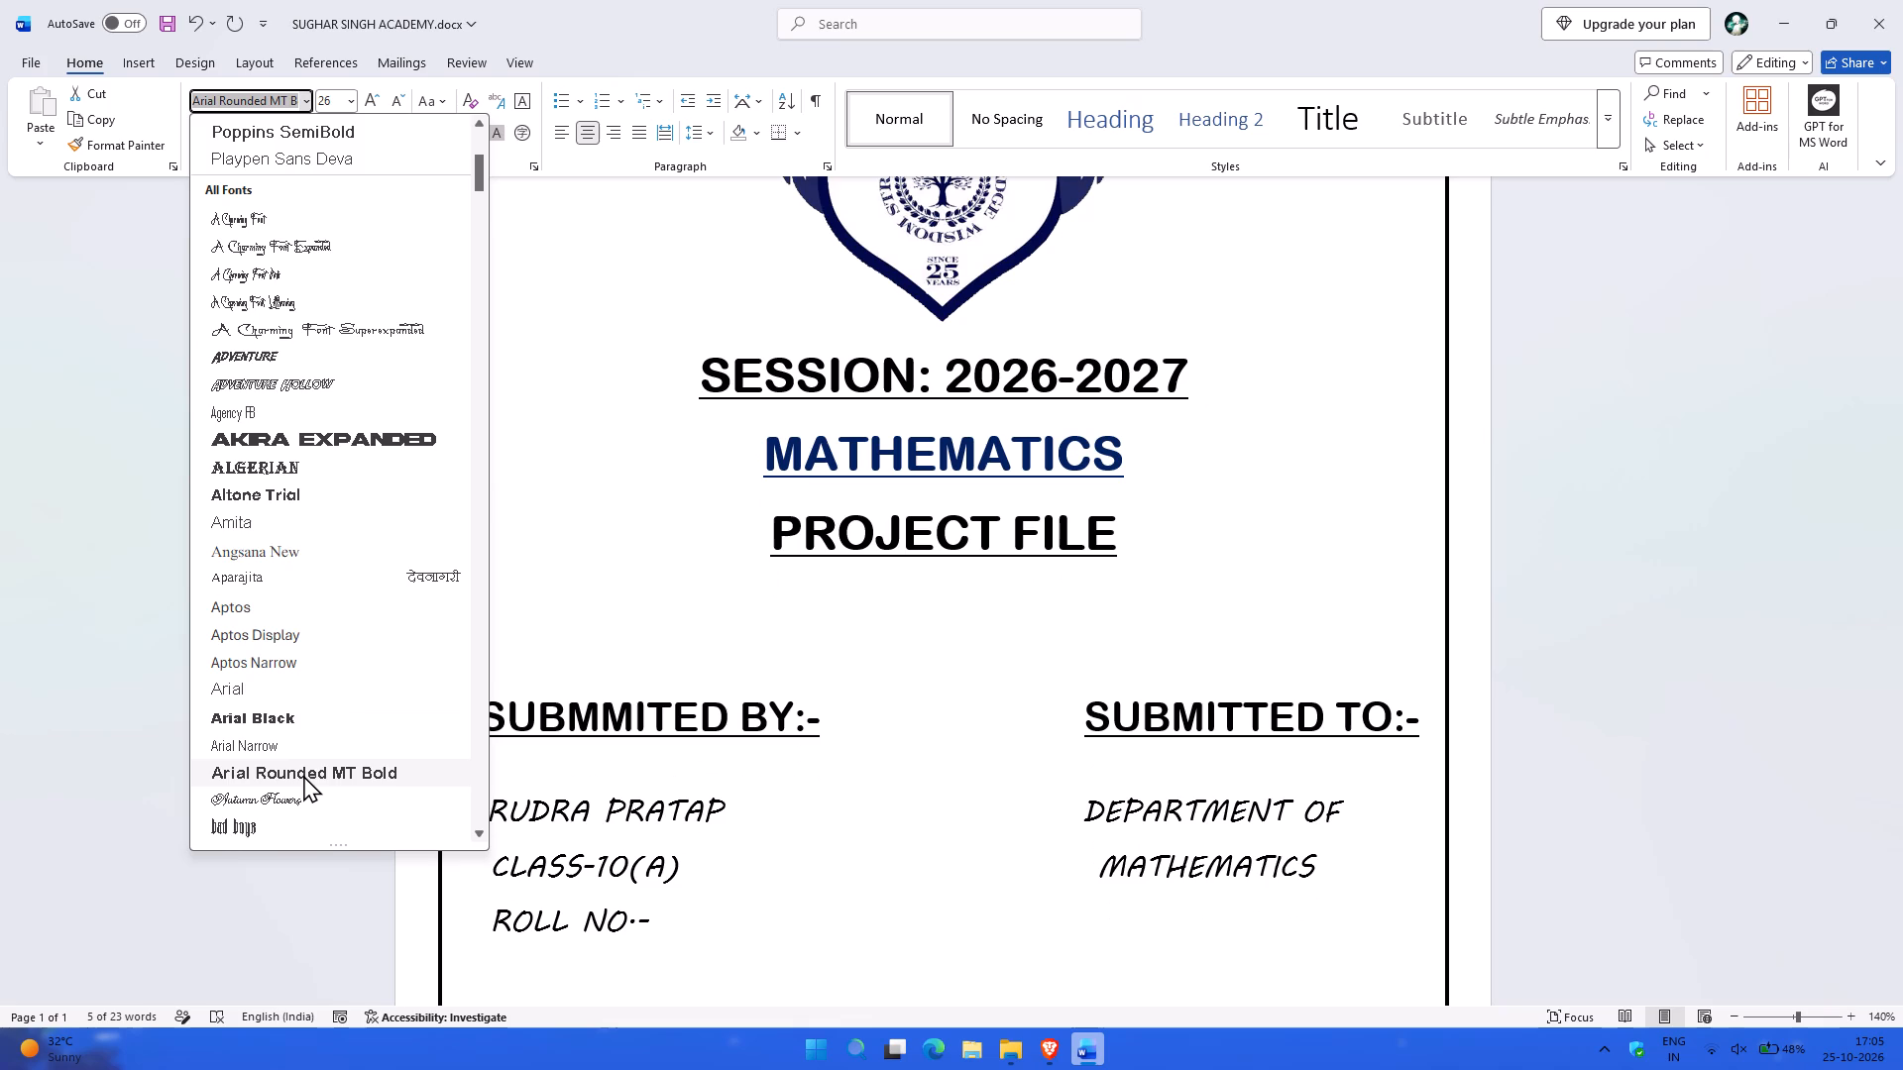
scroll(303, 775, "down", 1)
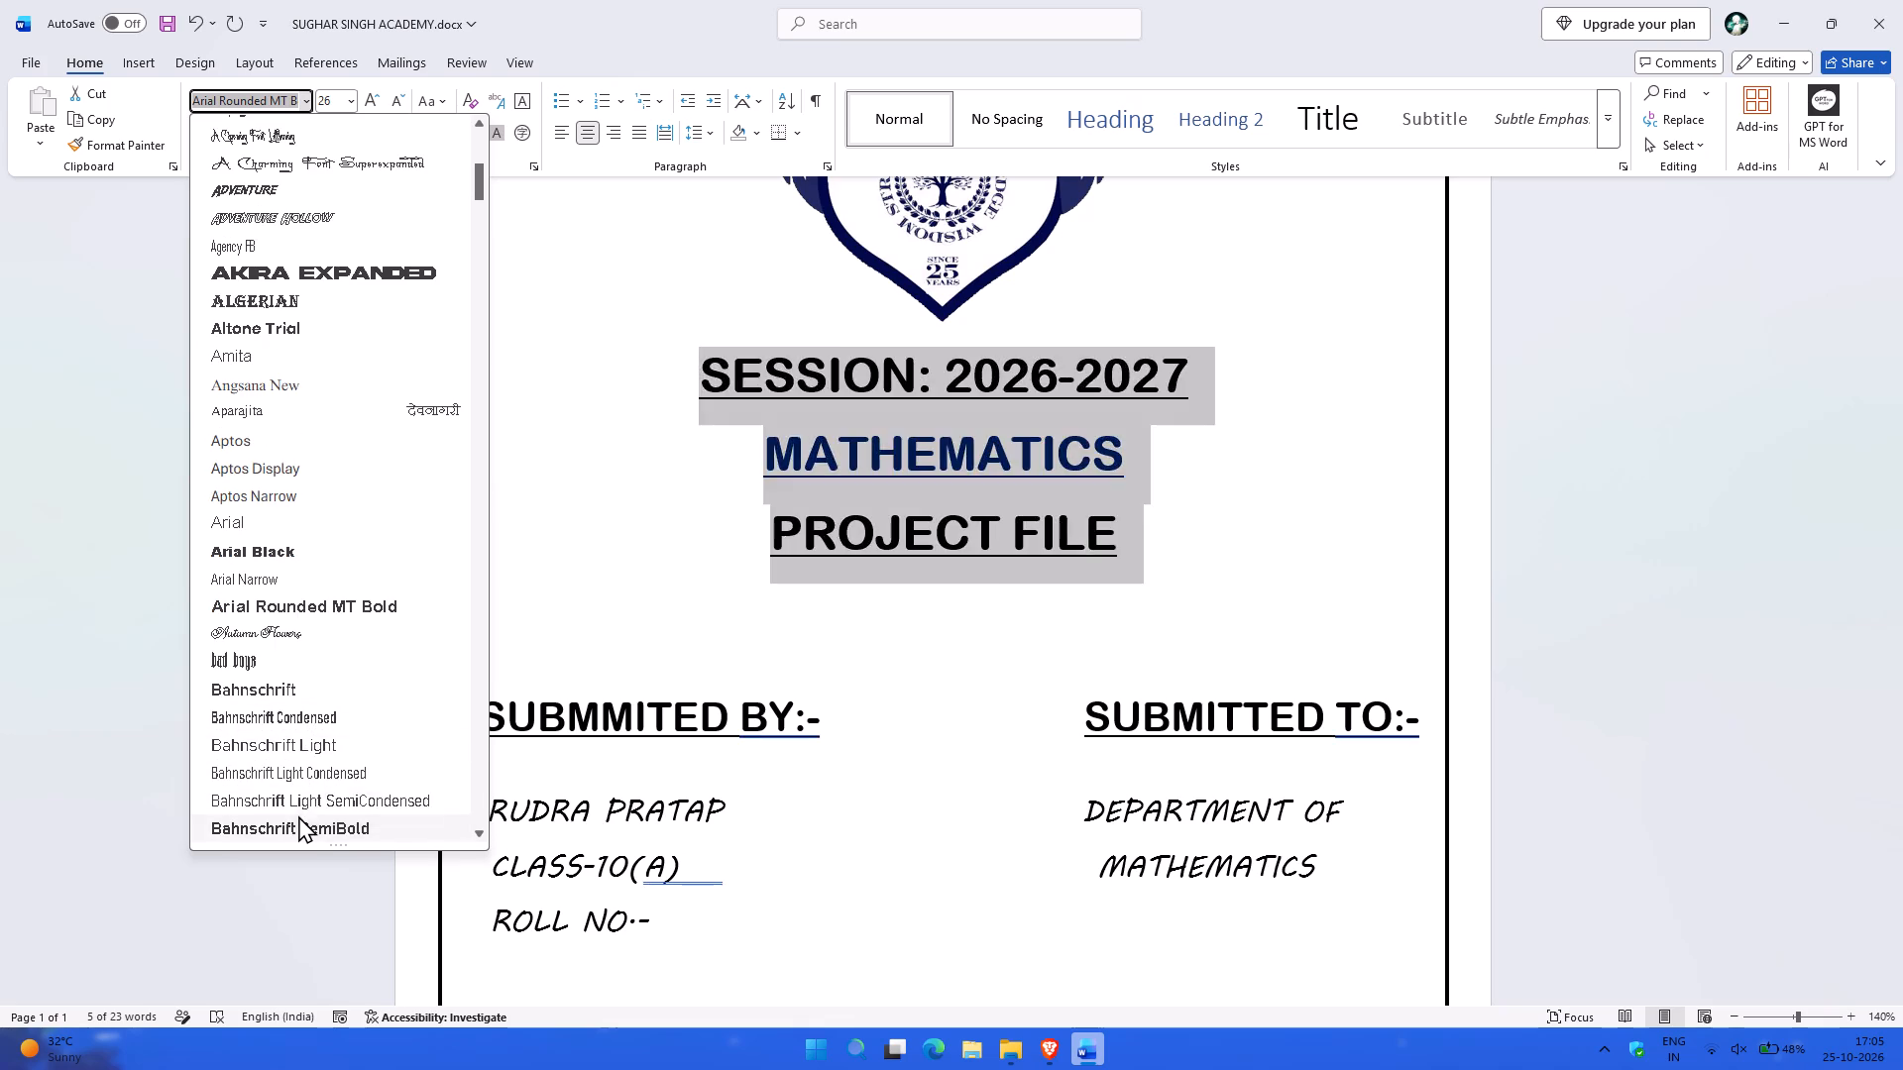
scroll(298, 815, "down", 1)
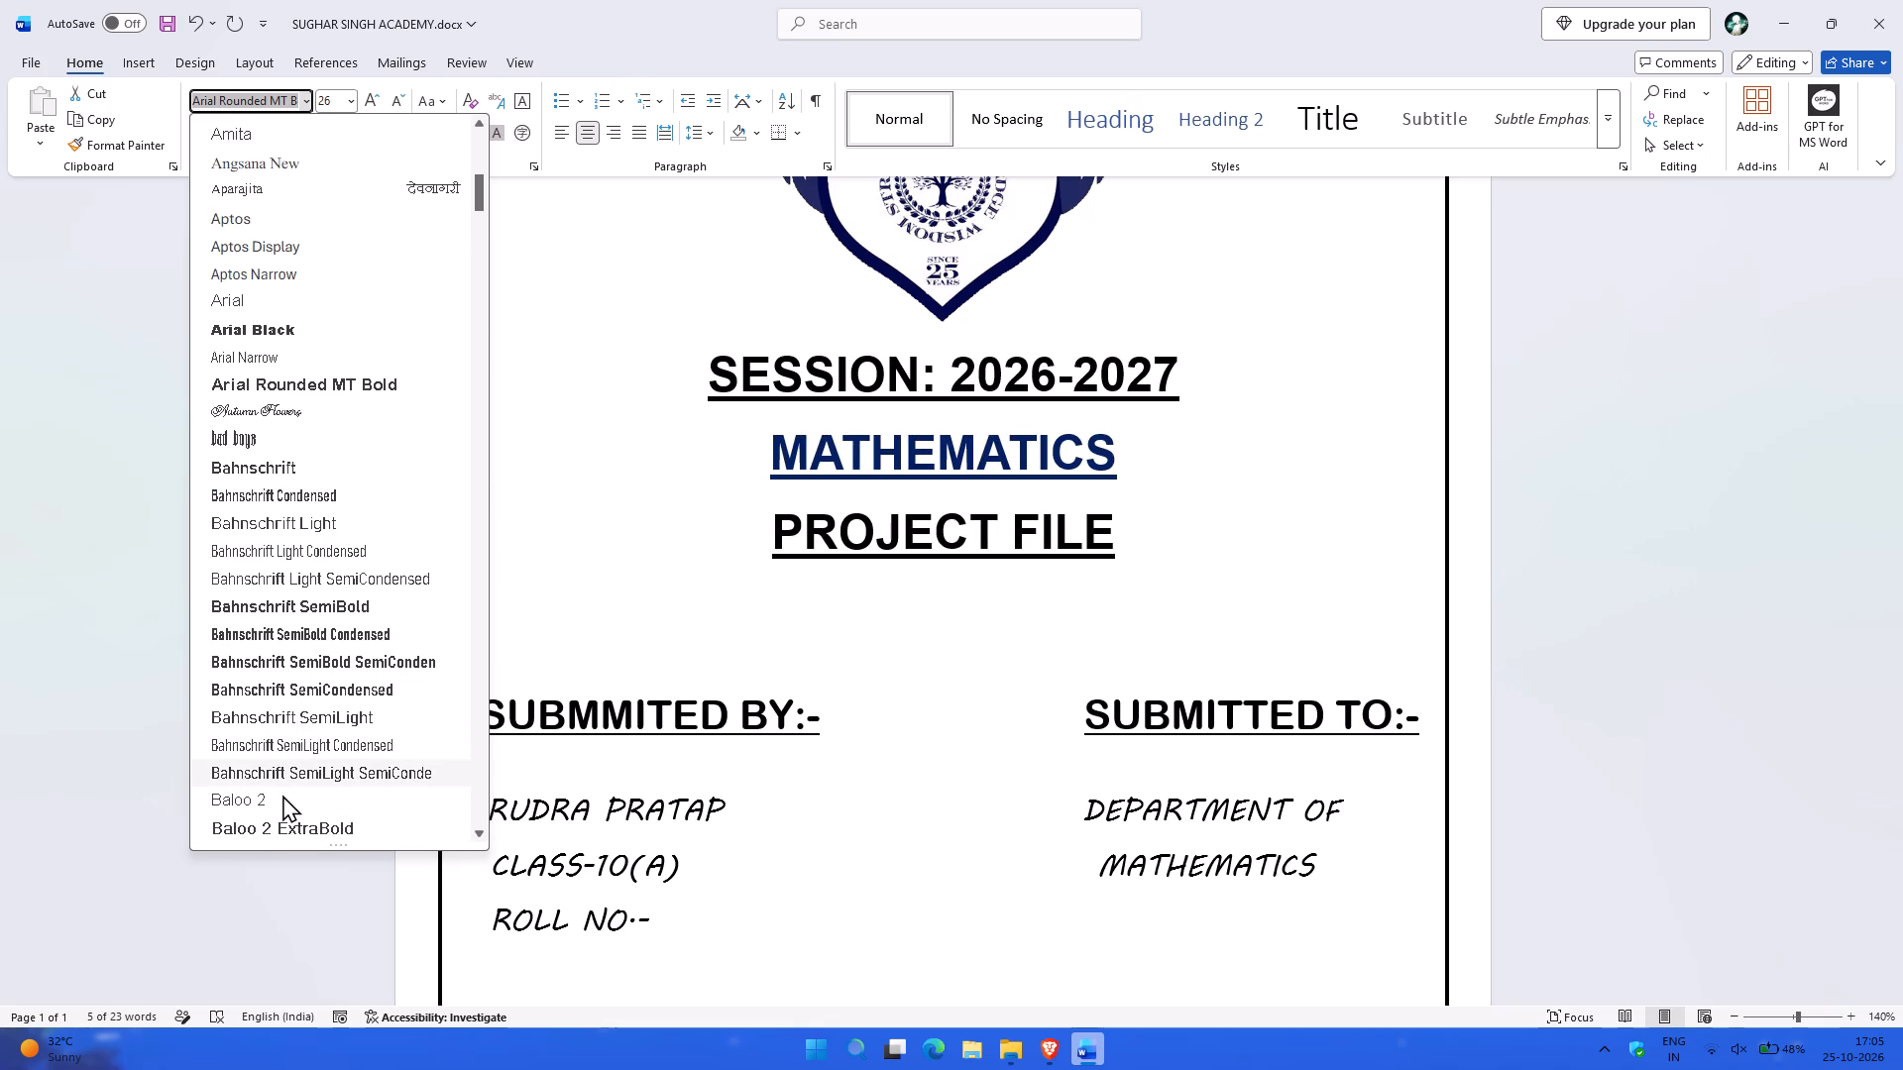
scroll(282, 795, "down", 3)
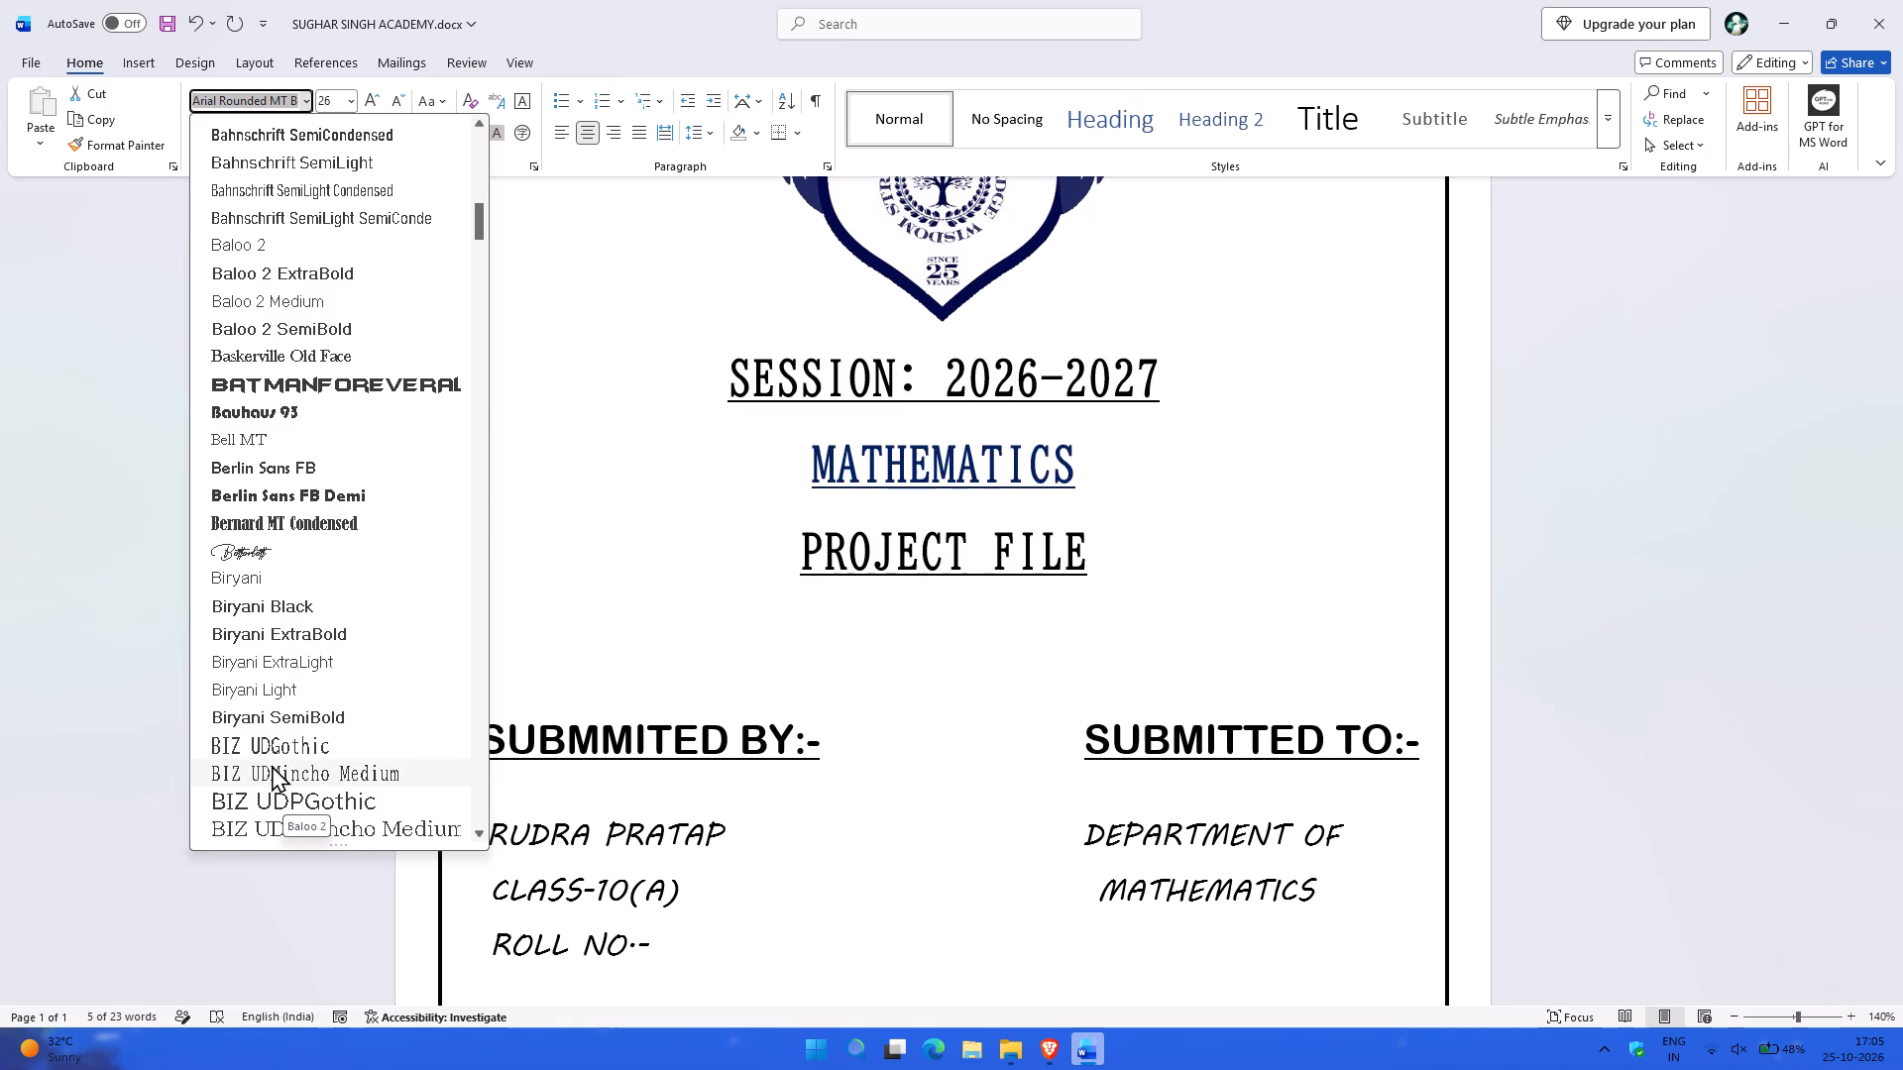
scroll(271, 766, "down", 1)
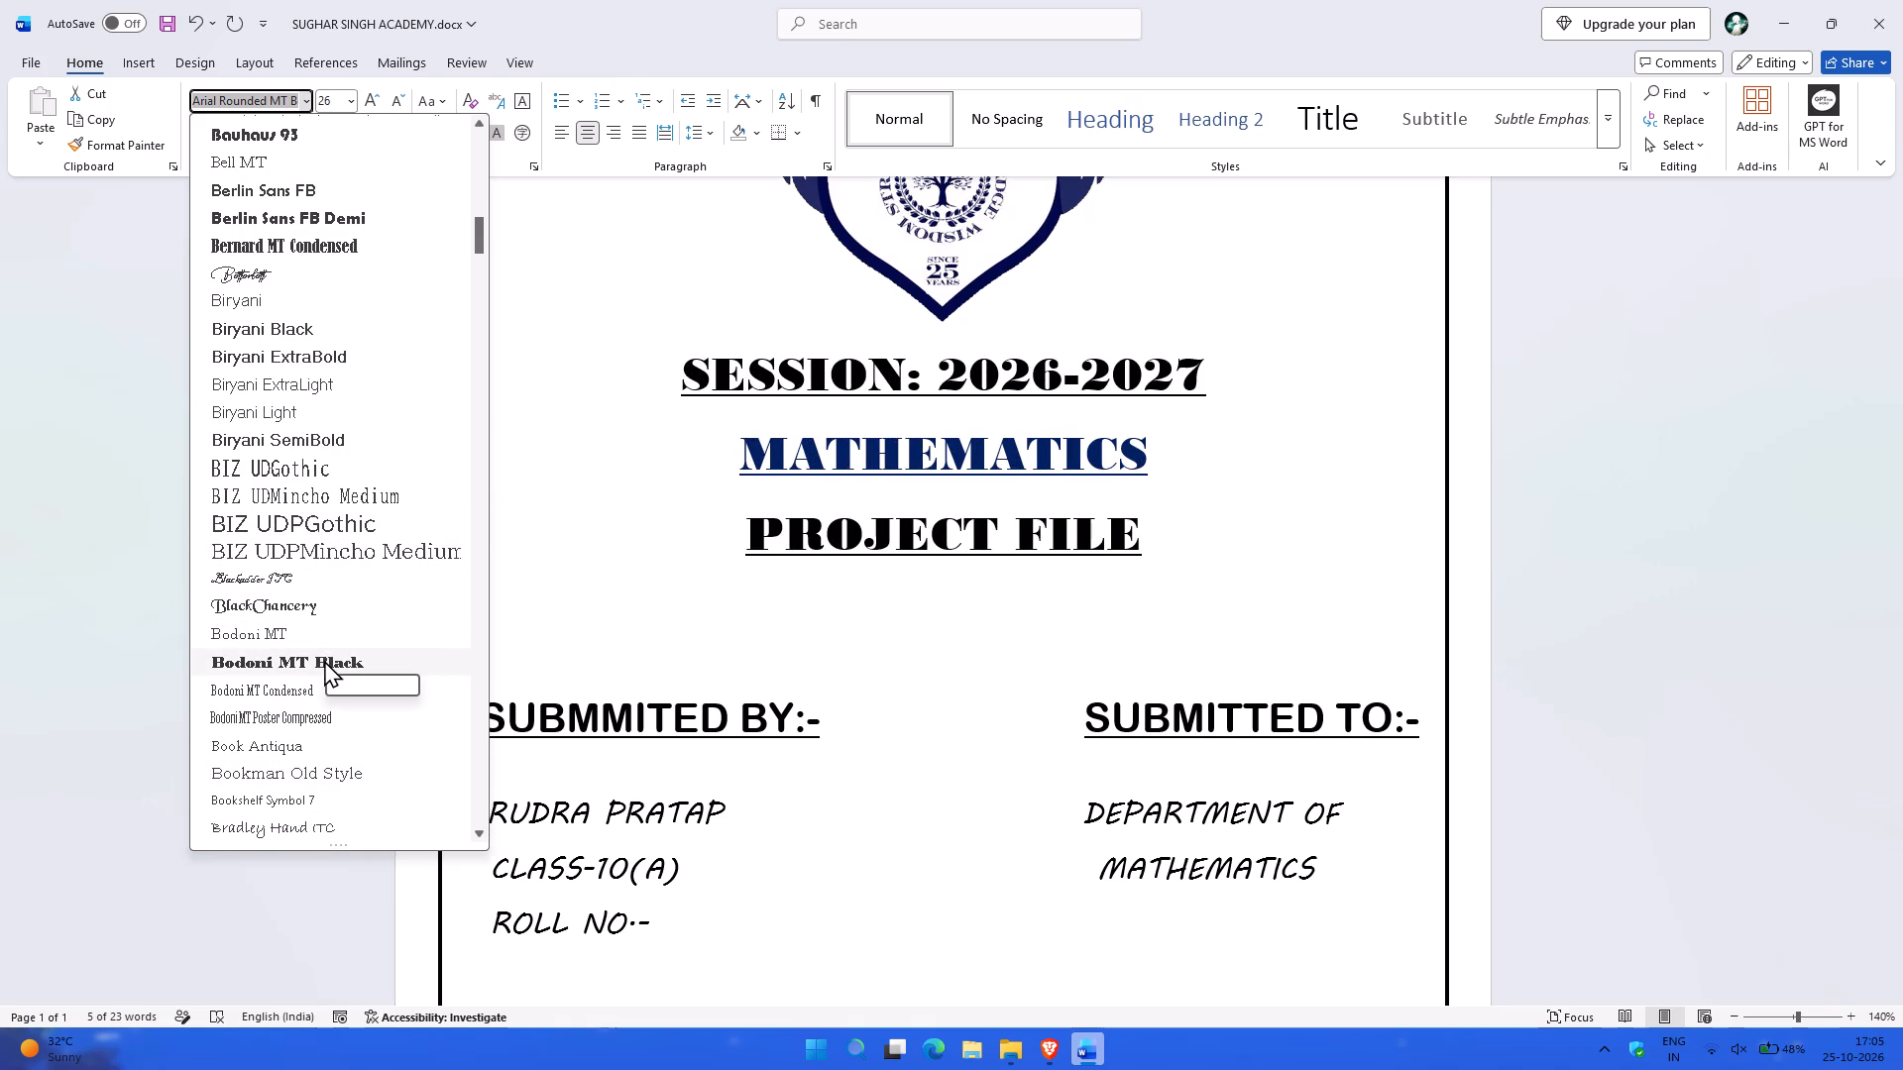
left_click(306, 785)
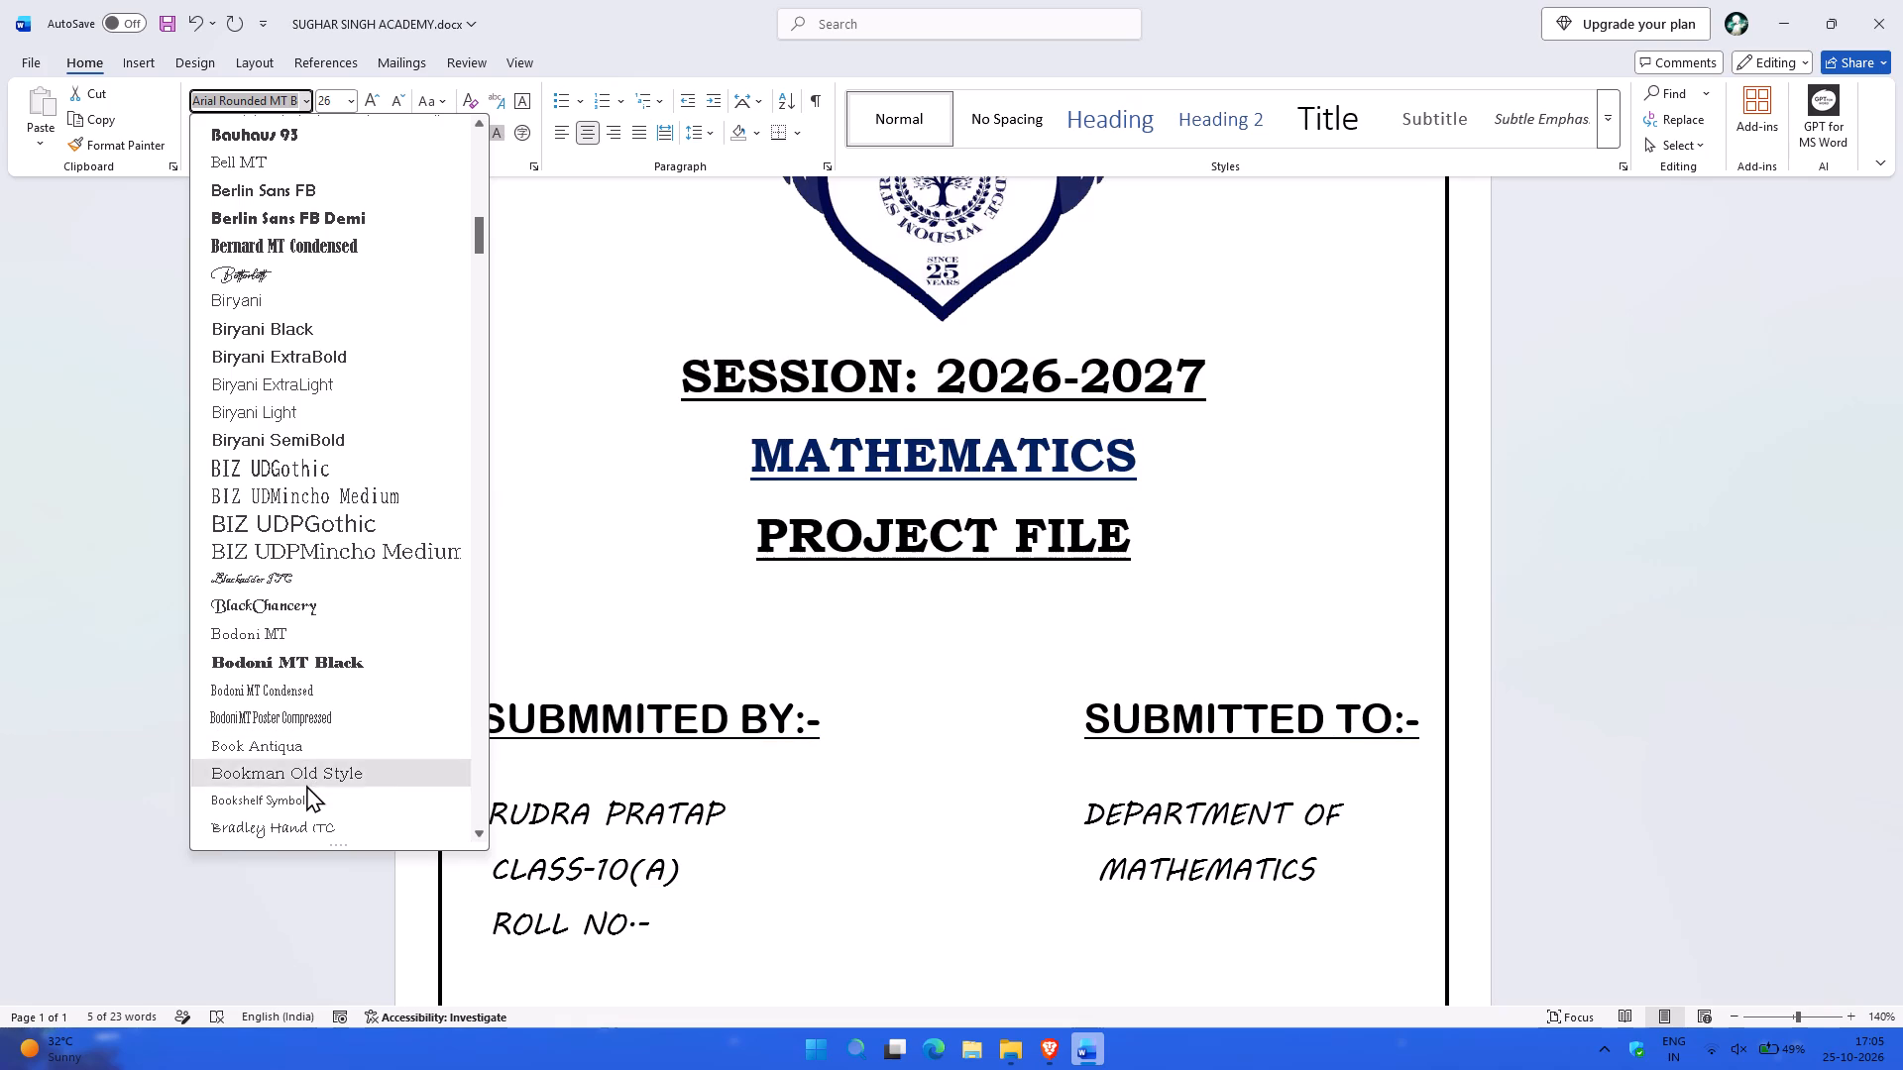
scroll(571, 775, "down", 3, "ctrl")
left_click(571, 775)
Undo the Bookman Old Style change on the three heading lines and the text effect on the SUGHAR SINGH ACADEMY title.
scroll(571, 775, "down", 3, "ctrl")
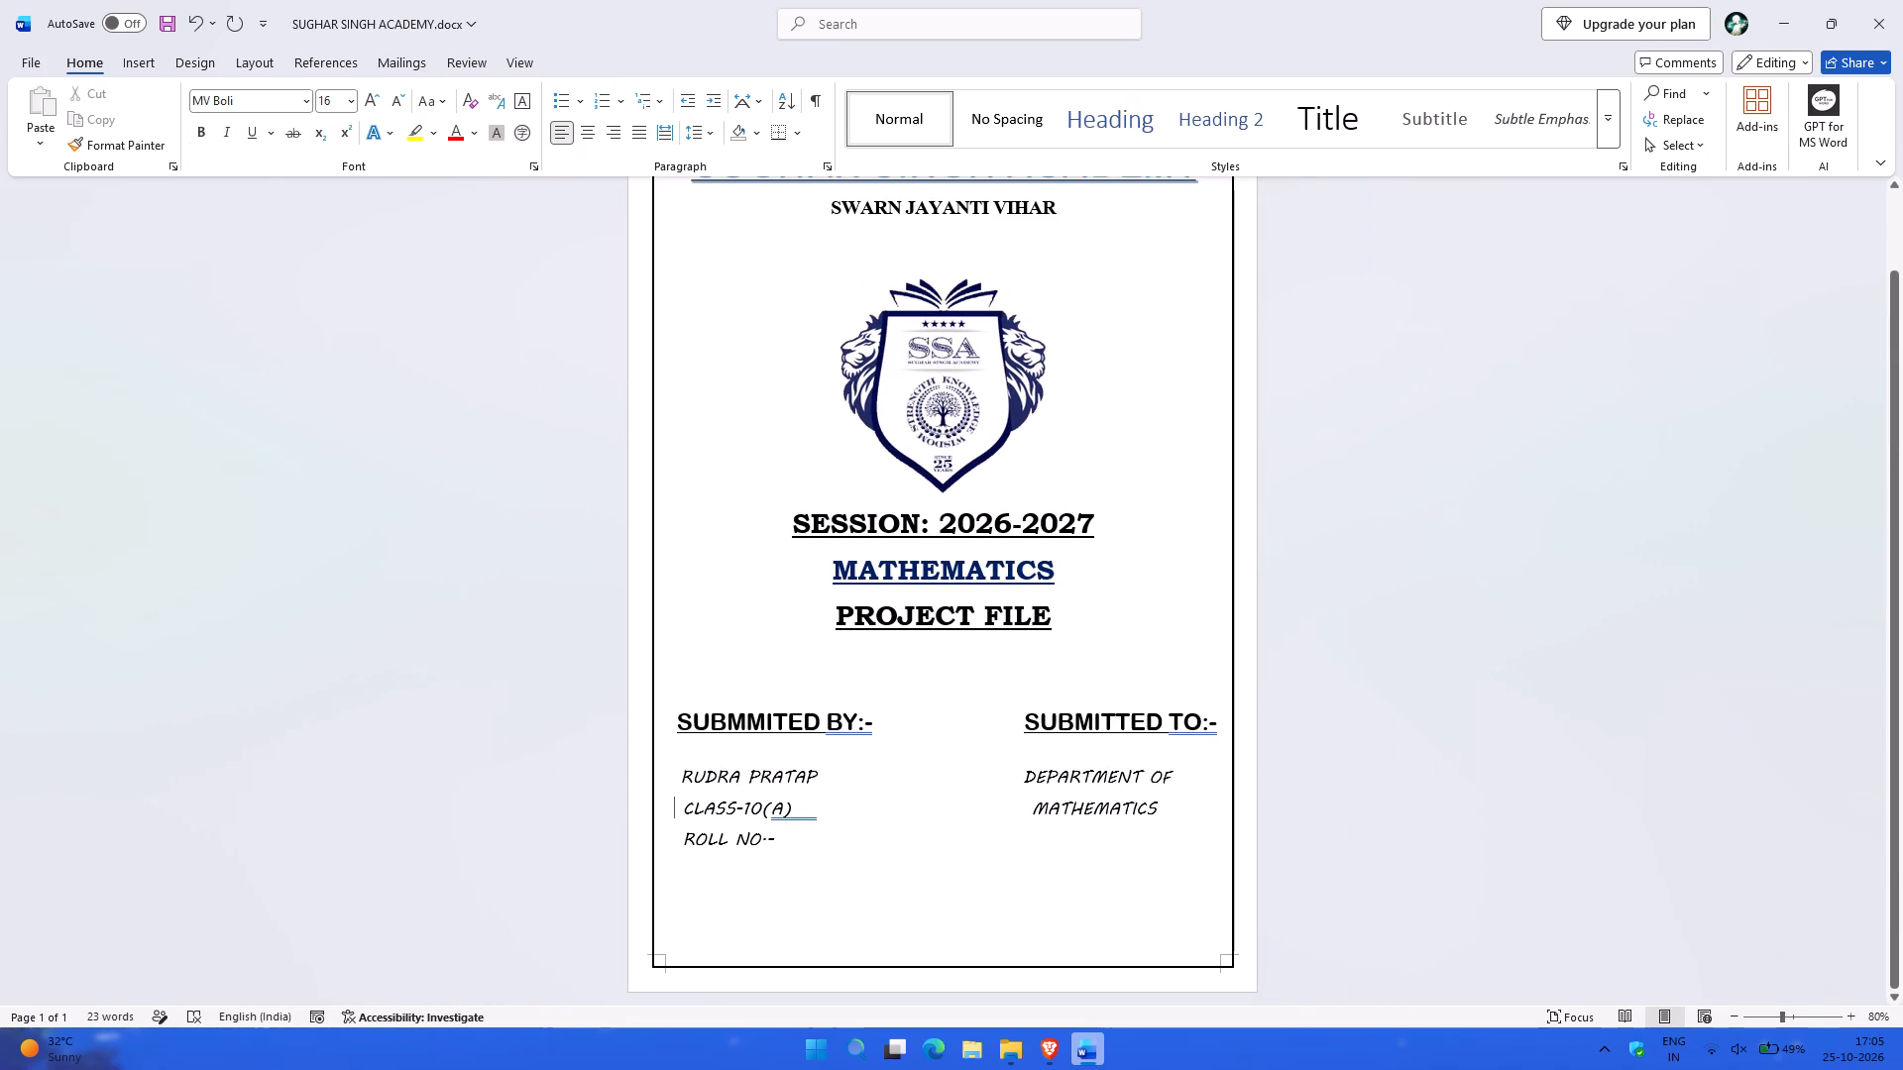
scroll(625, 516, "up", 1)
scroll(625, 516, "down", 1, "ctrl")
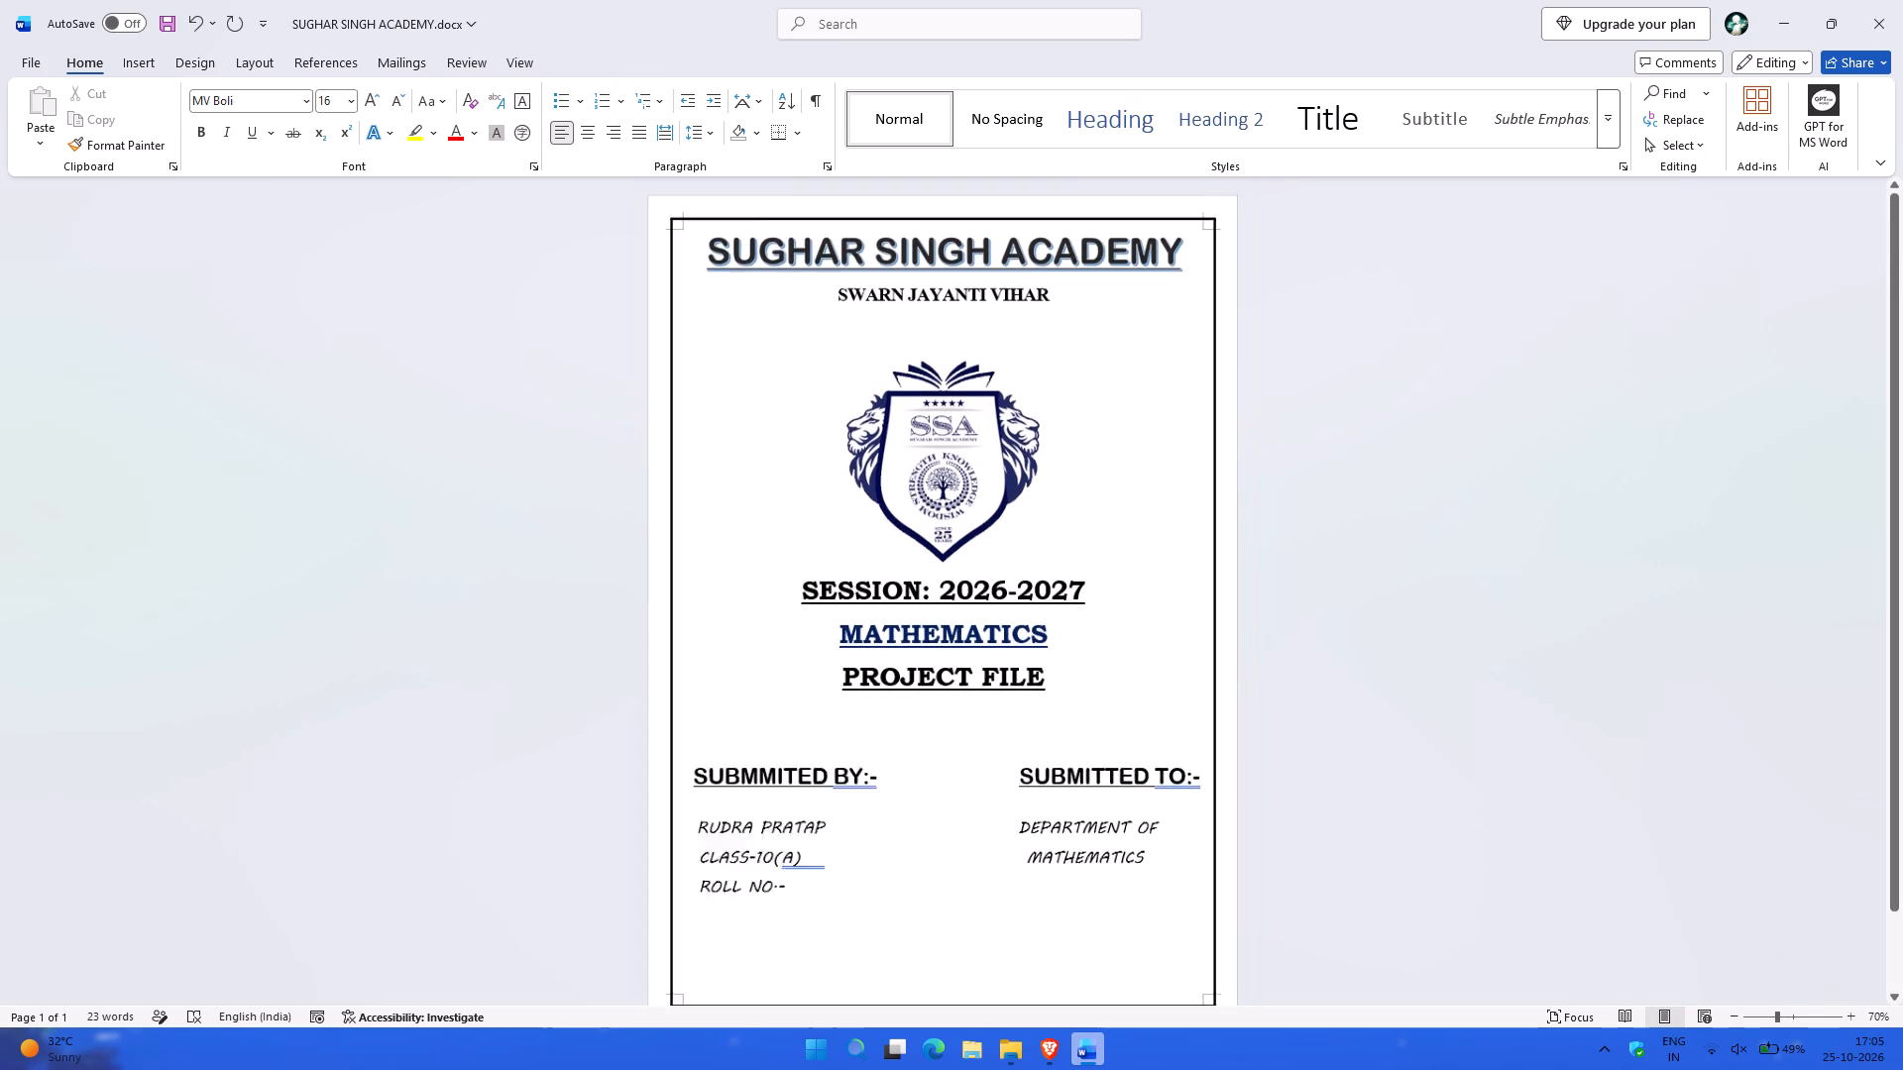
key("ctrl+z")
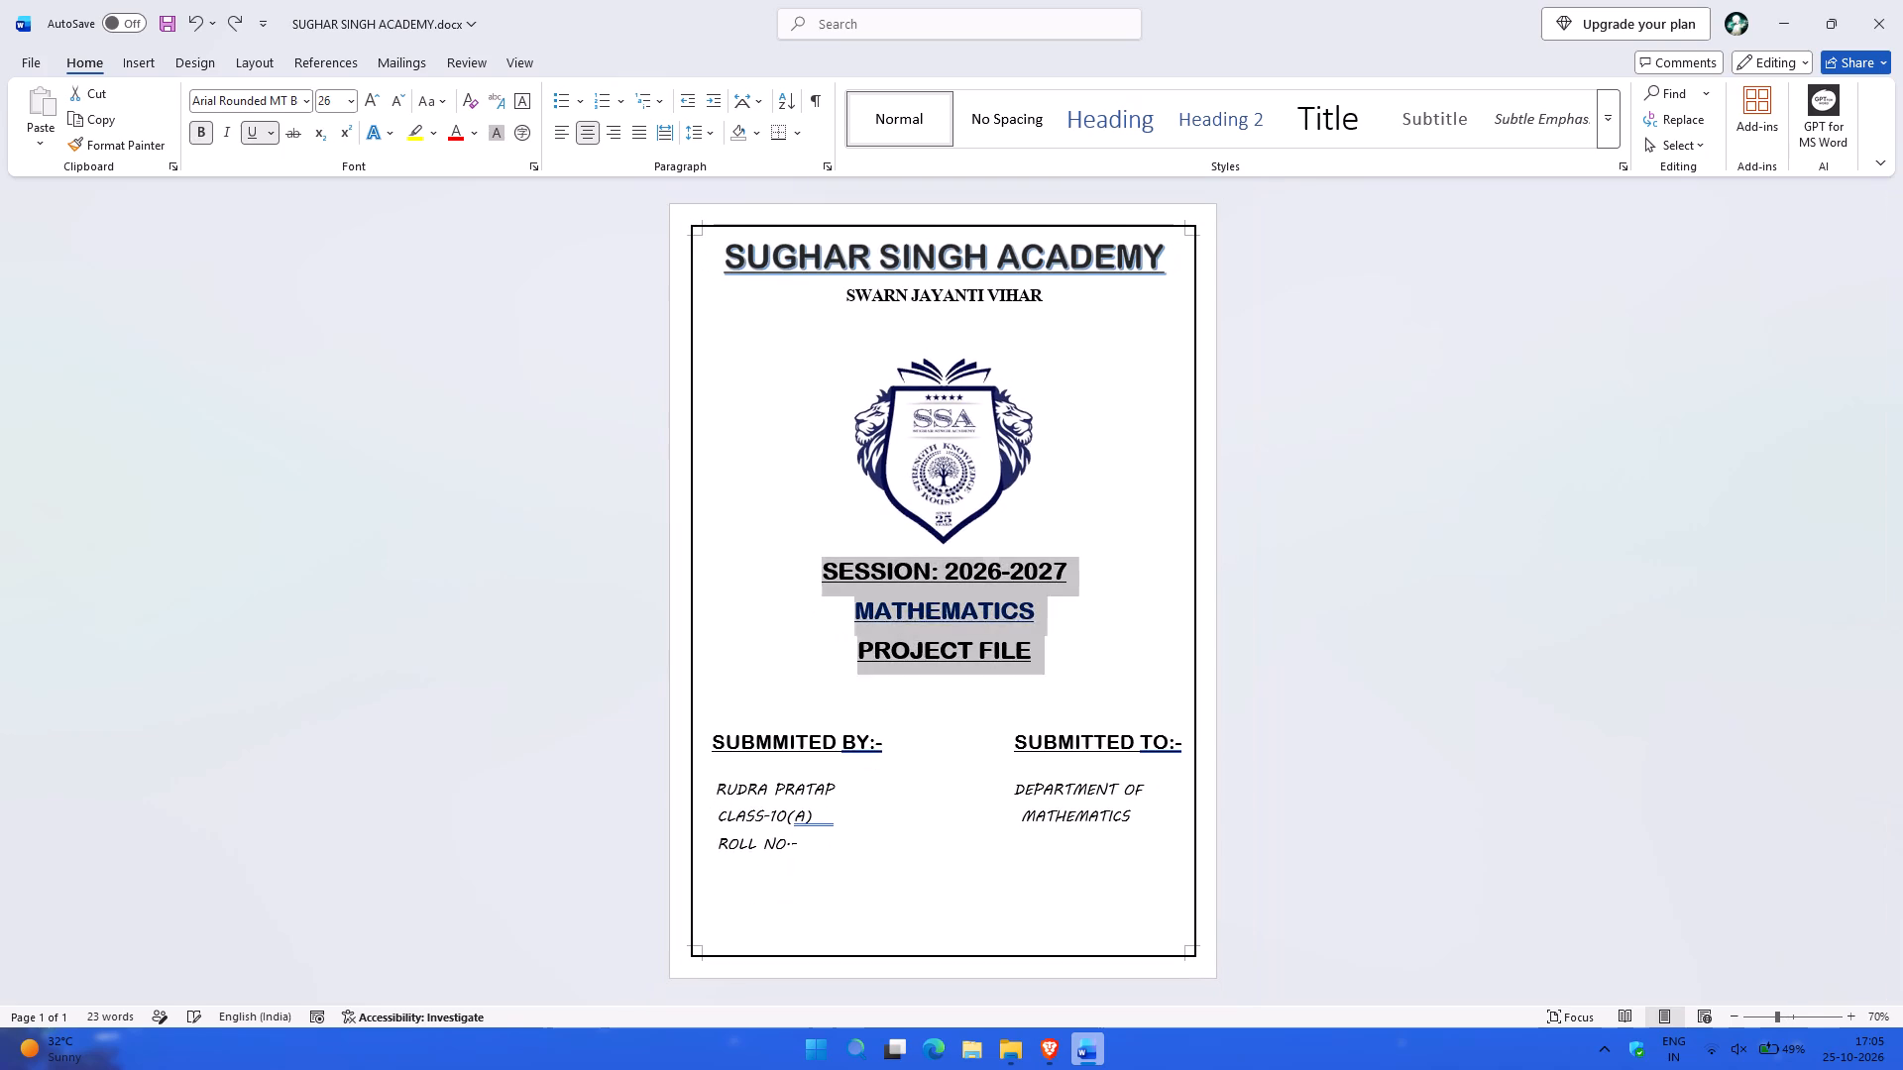
key("ctrl+z")
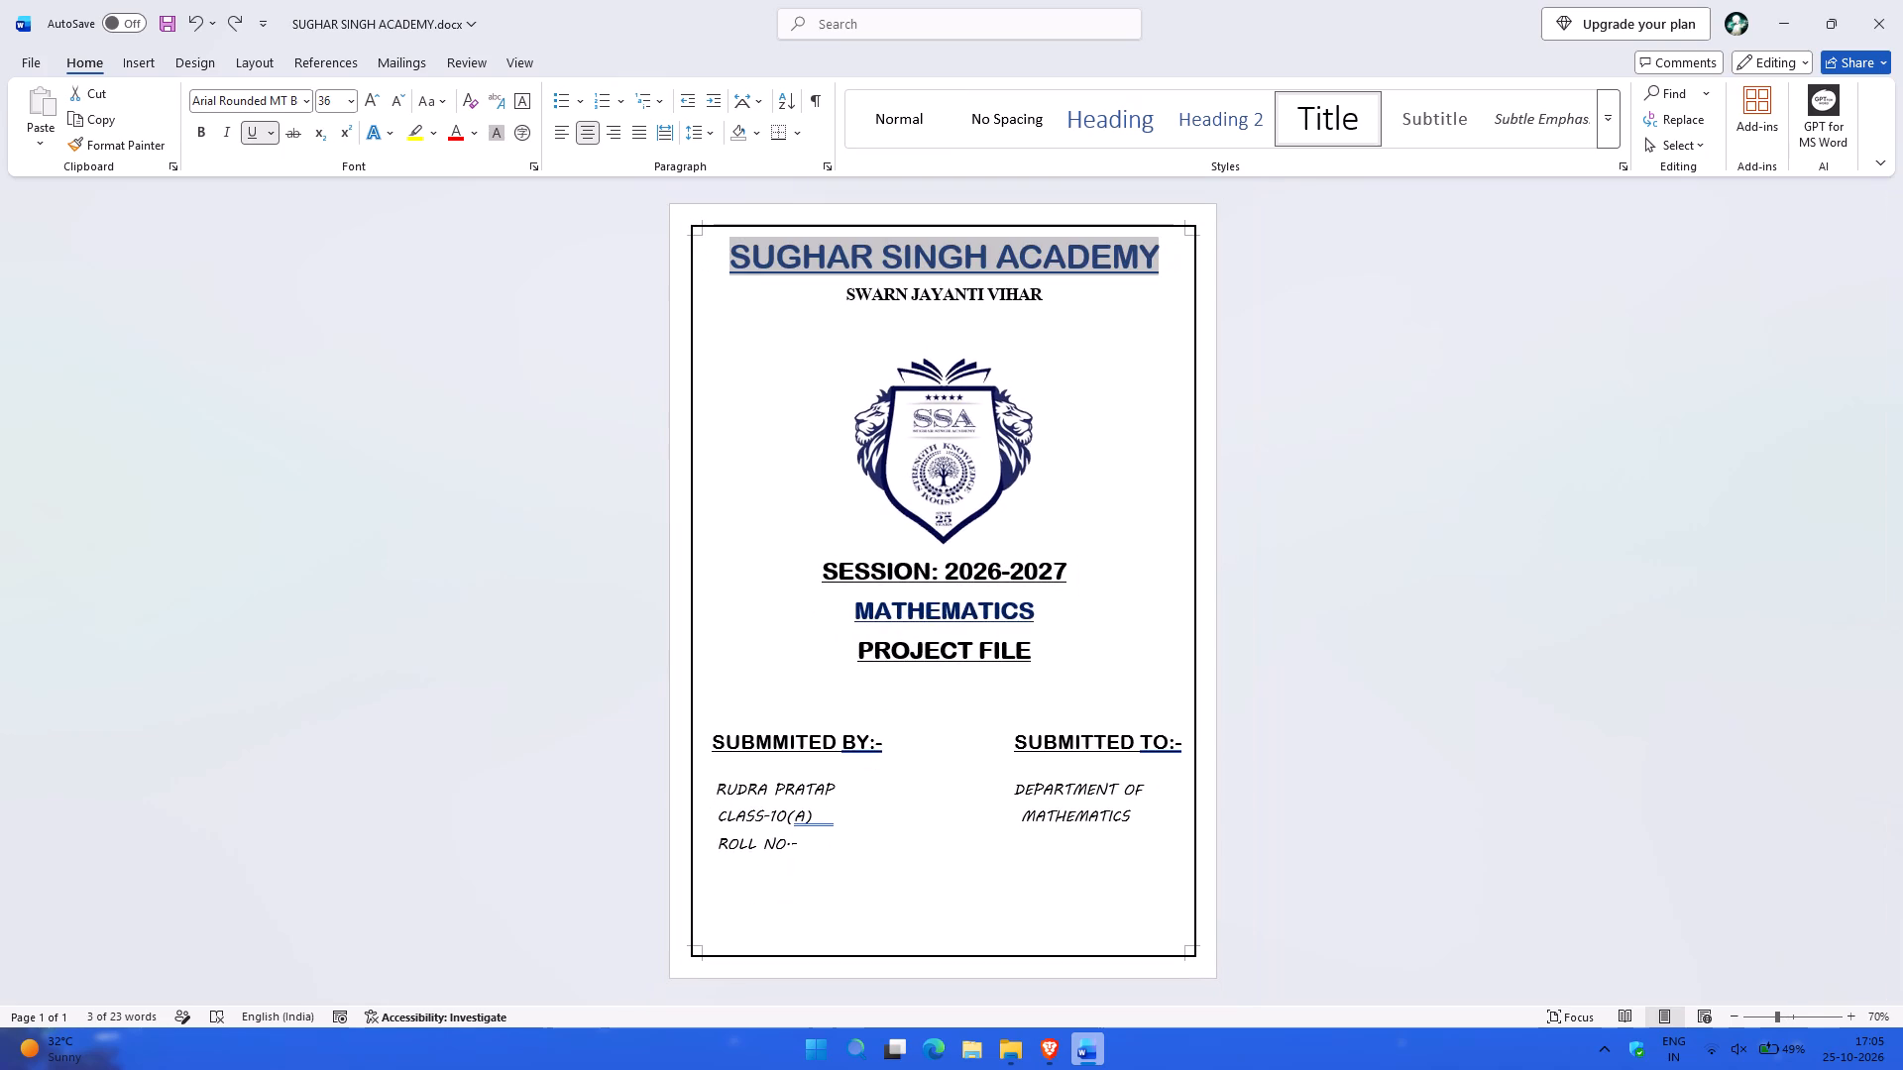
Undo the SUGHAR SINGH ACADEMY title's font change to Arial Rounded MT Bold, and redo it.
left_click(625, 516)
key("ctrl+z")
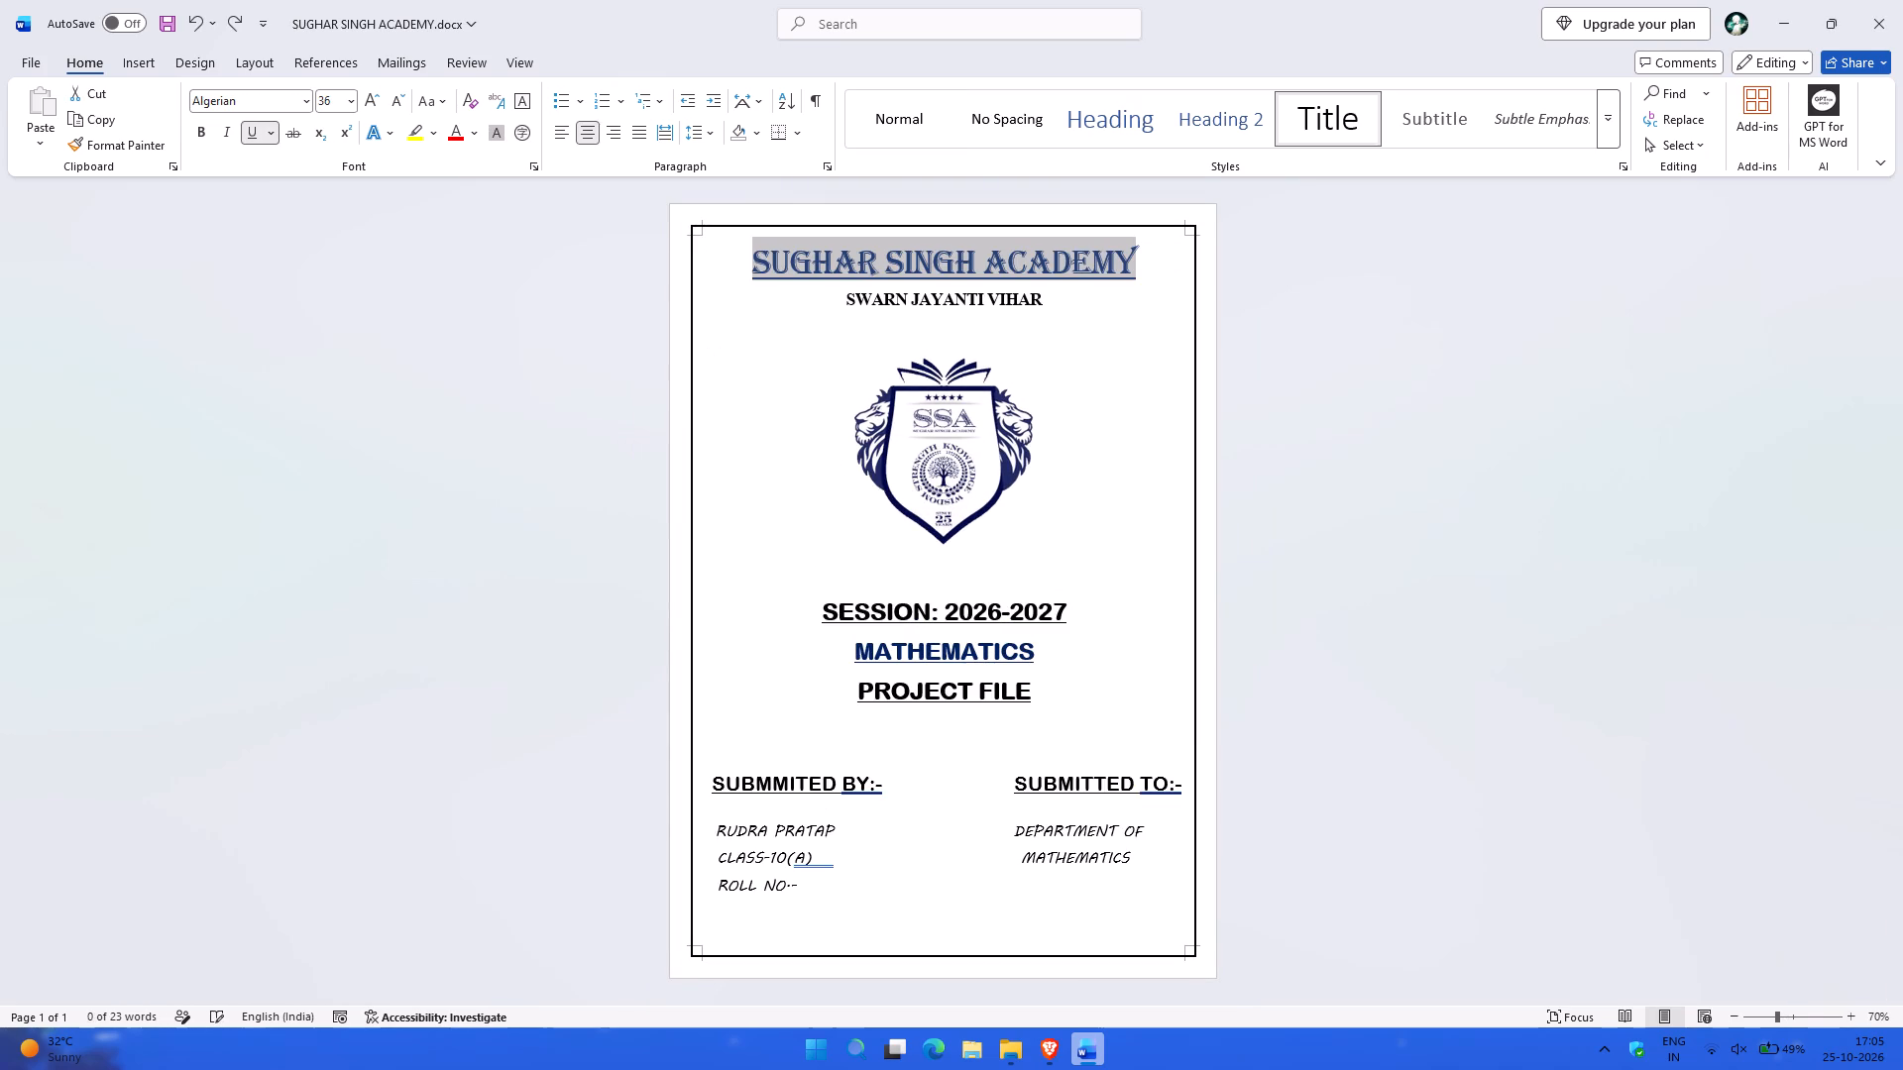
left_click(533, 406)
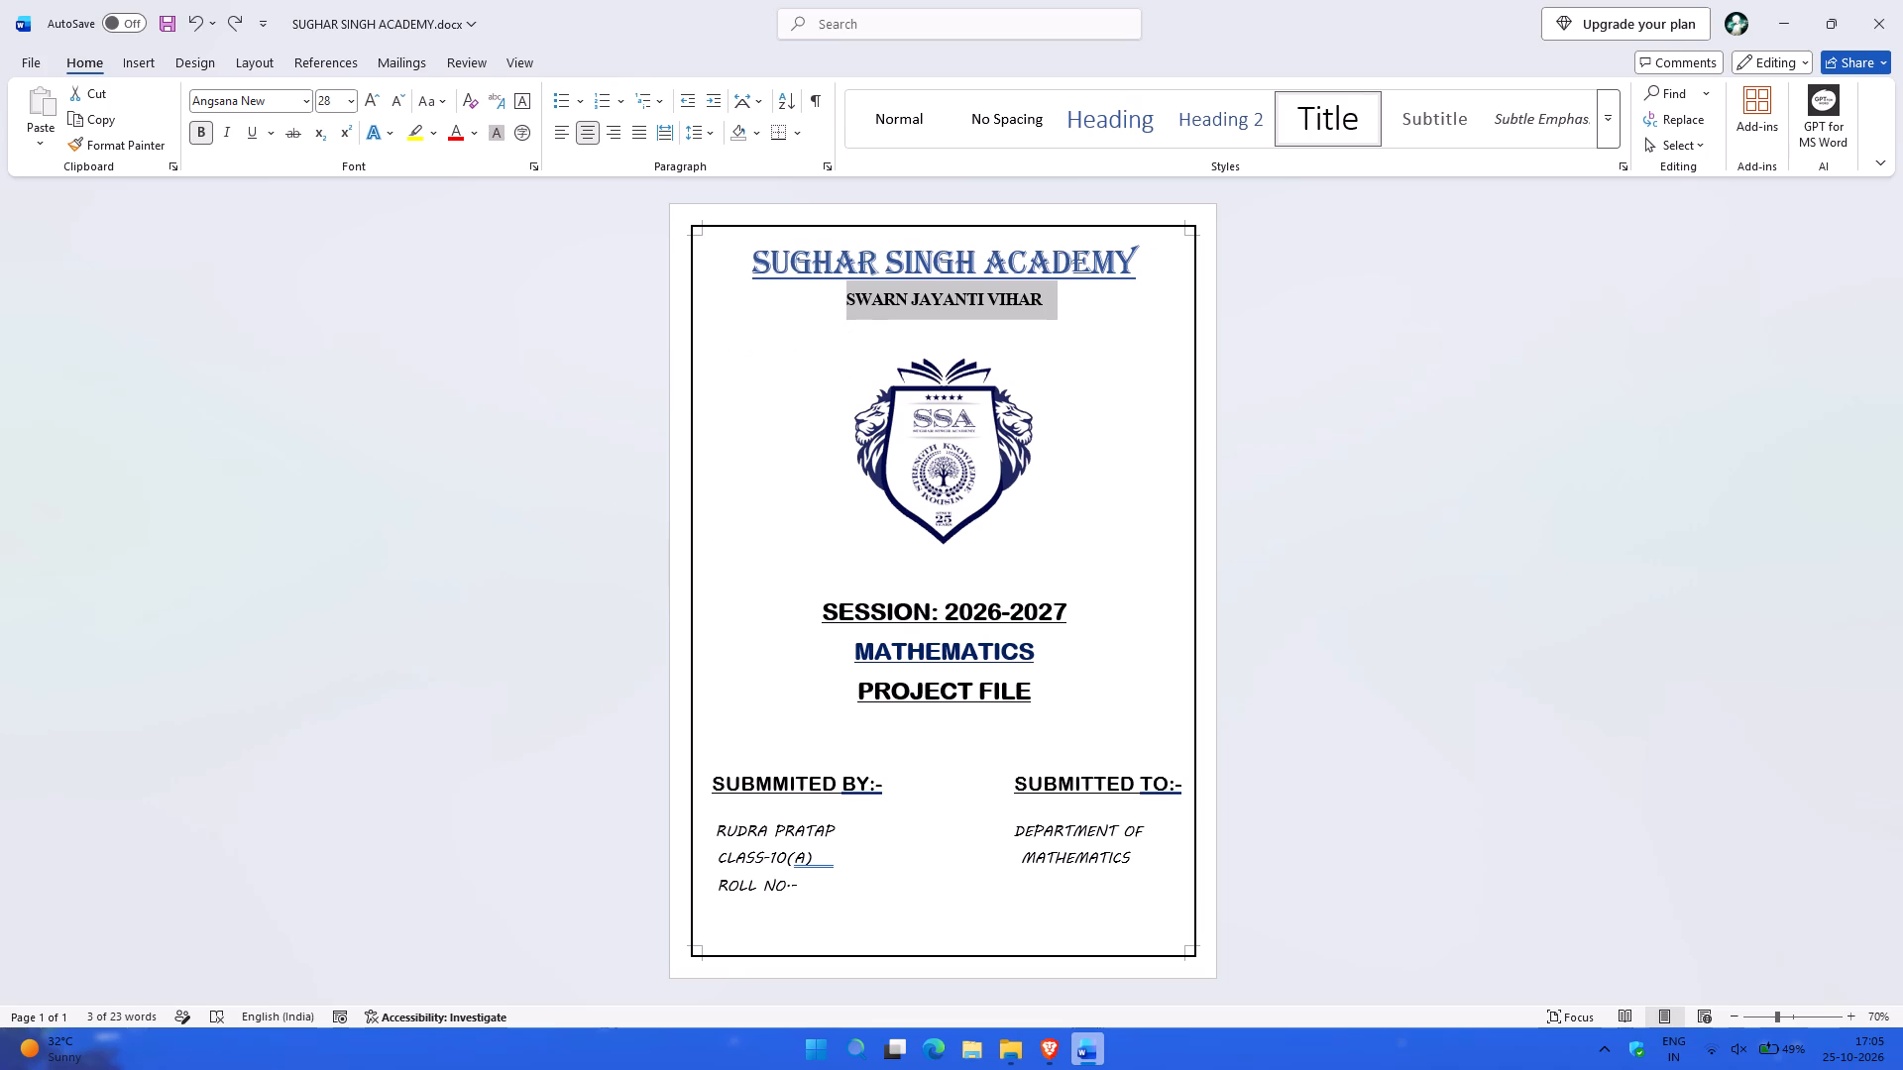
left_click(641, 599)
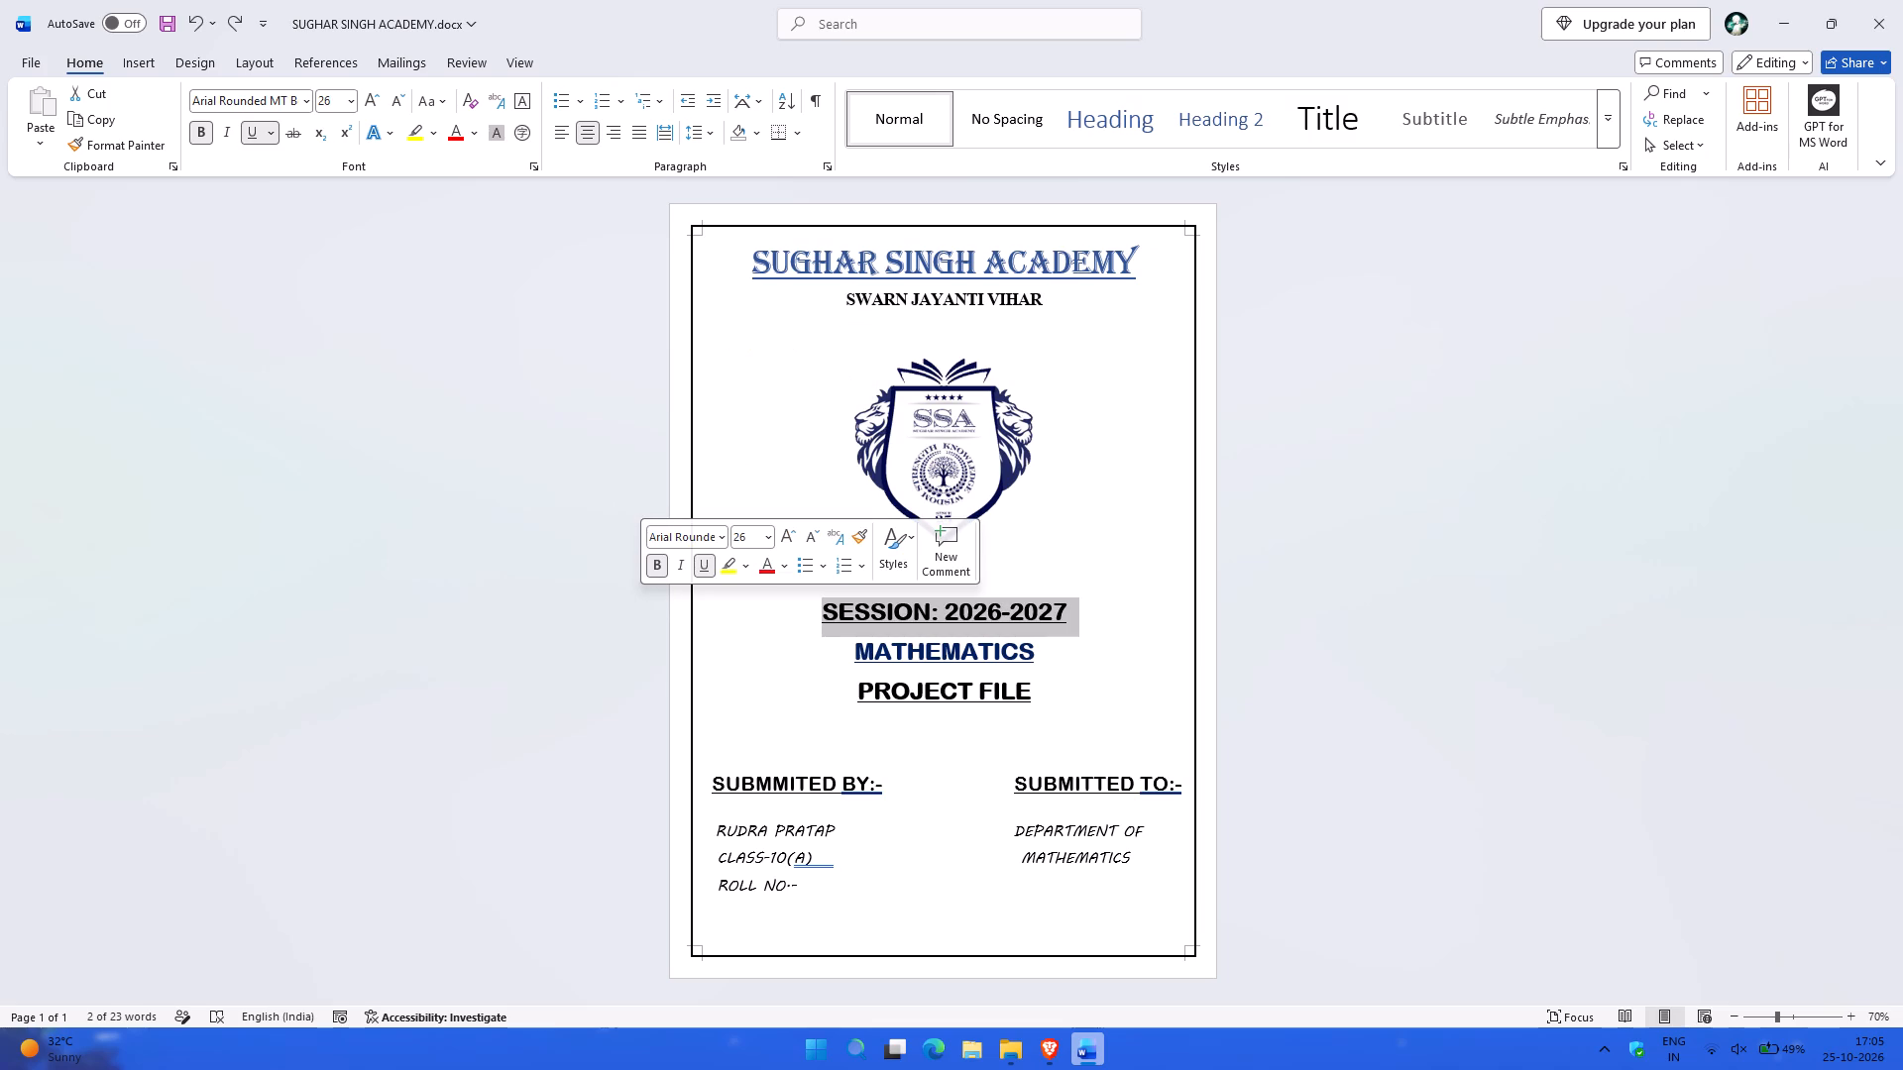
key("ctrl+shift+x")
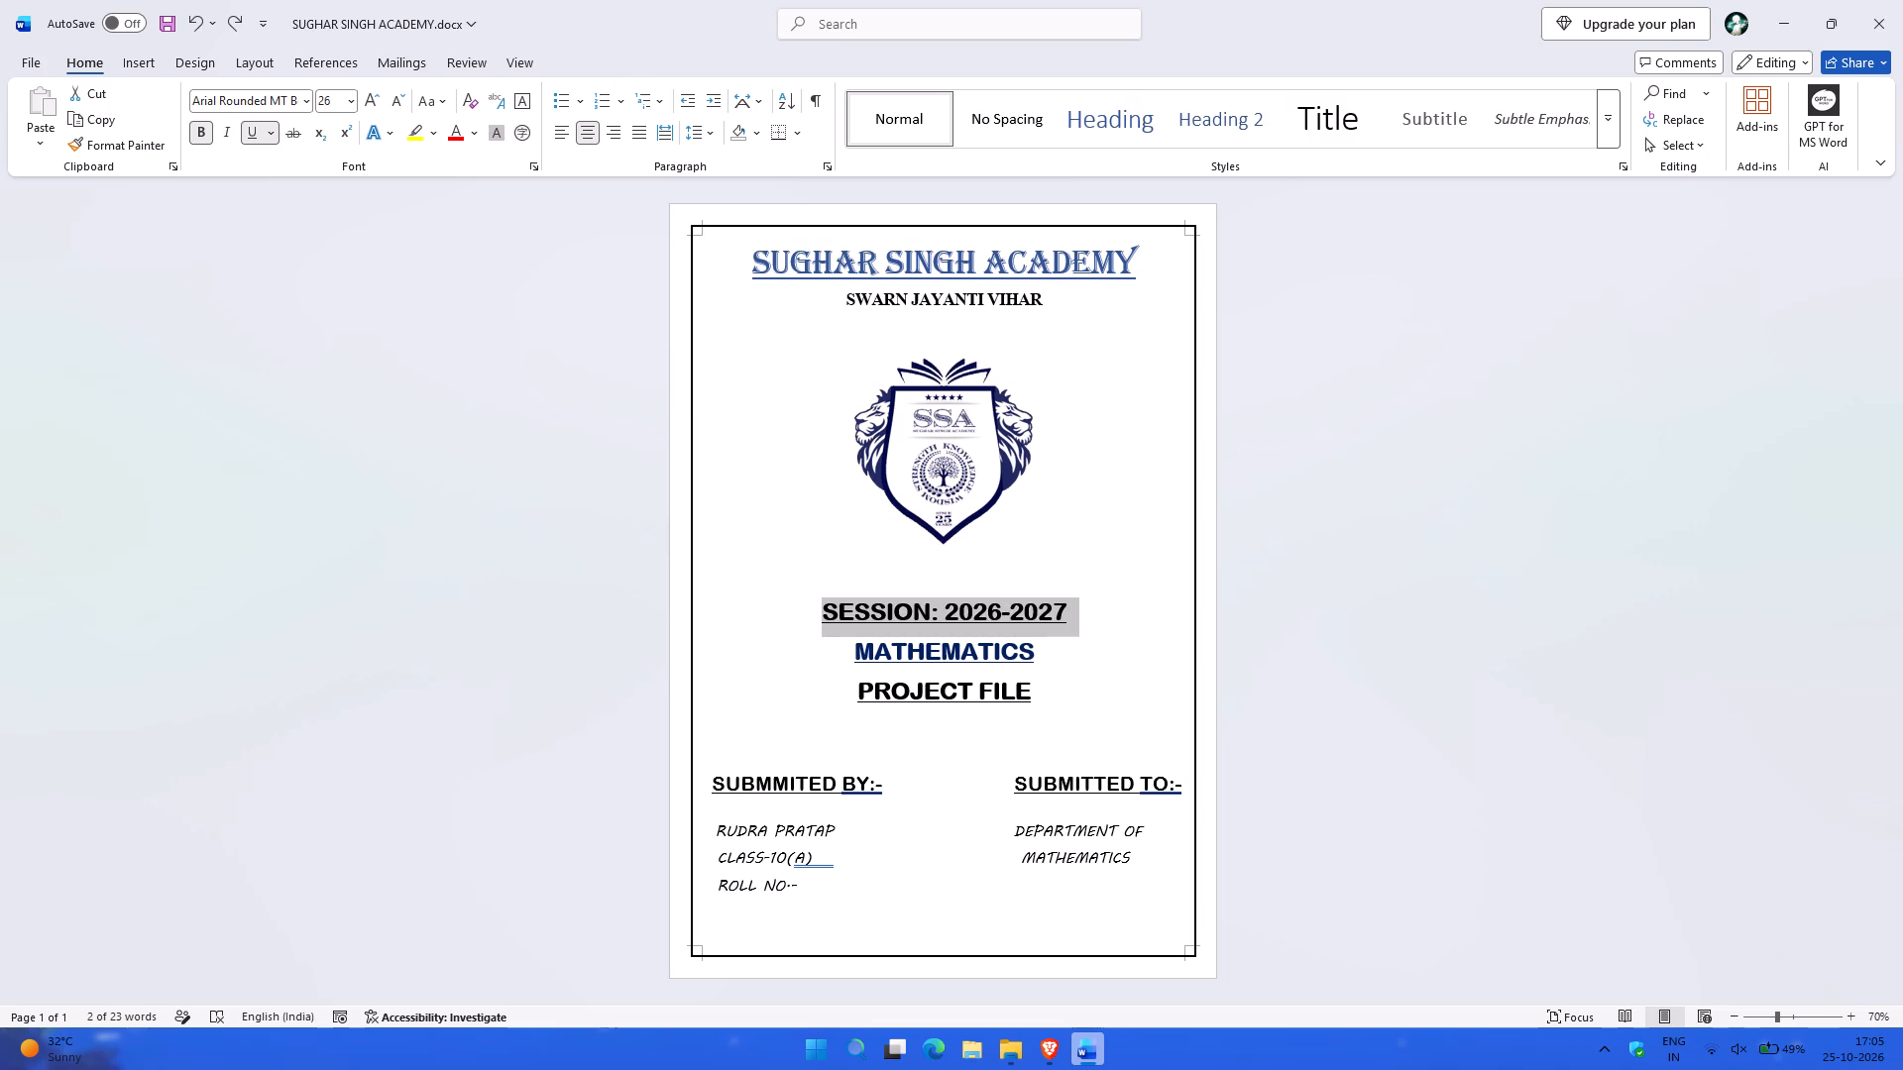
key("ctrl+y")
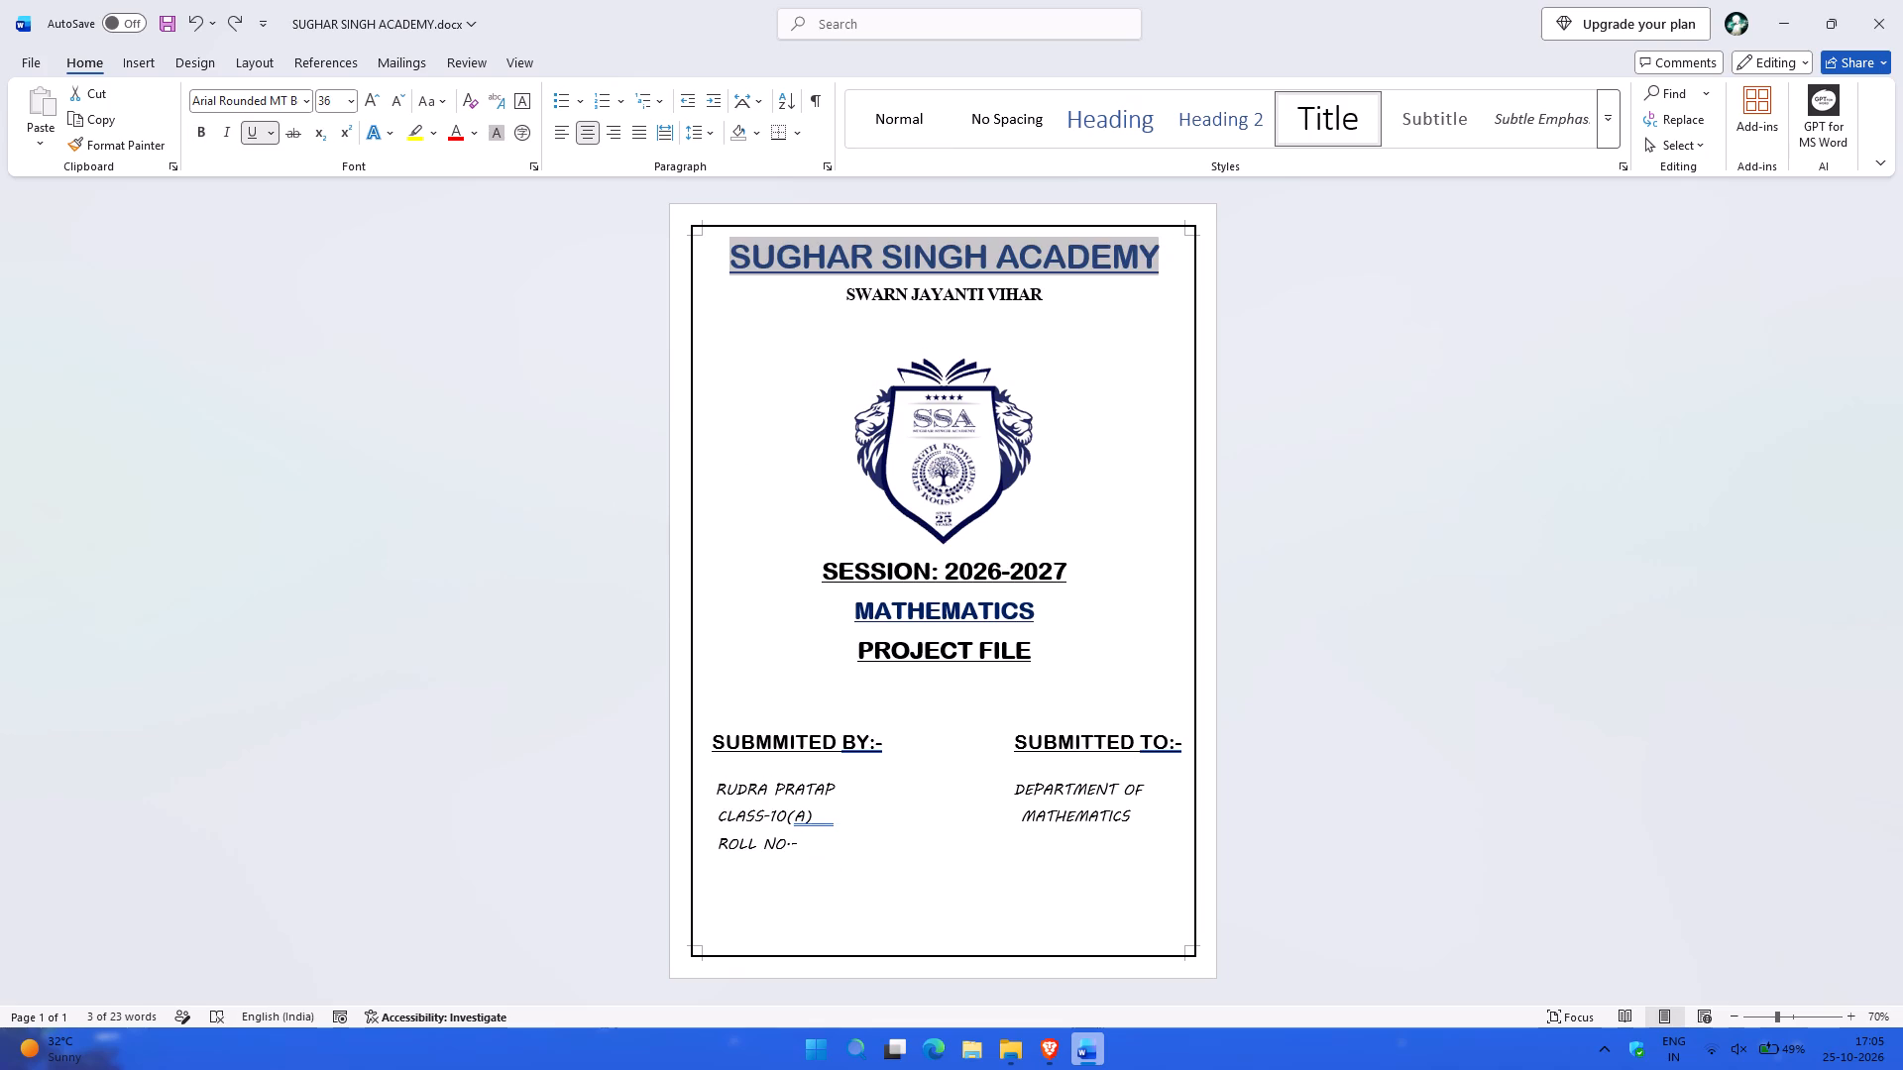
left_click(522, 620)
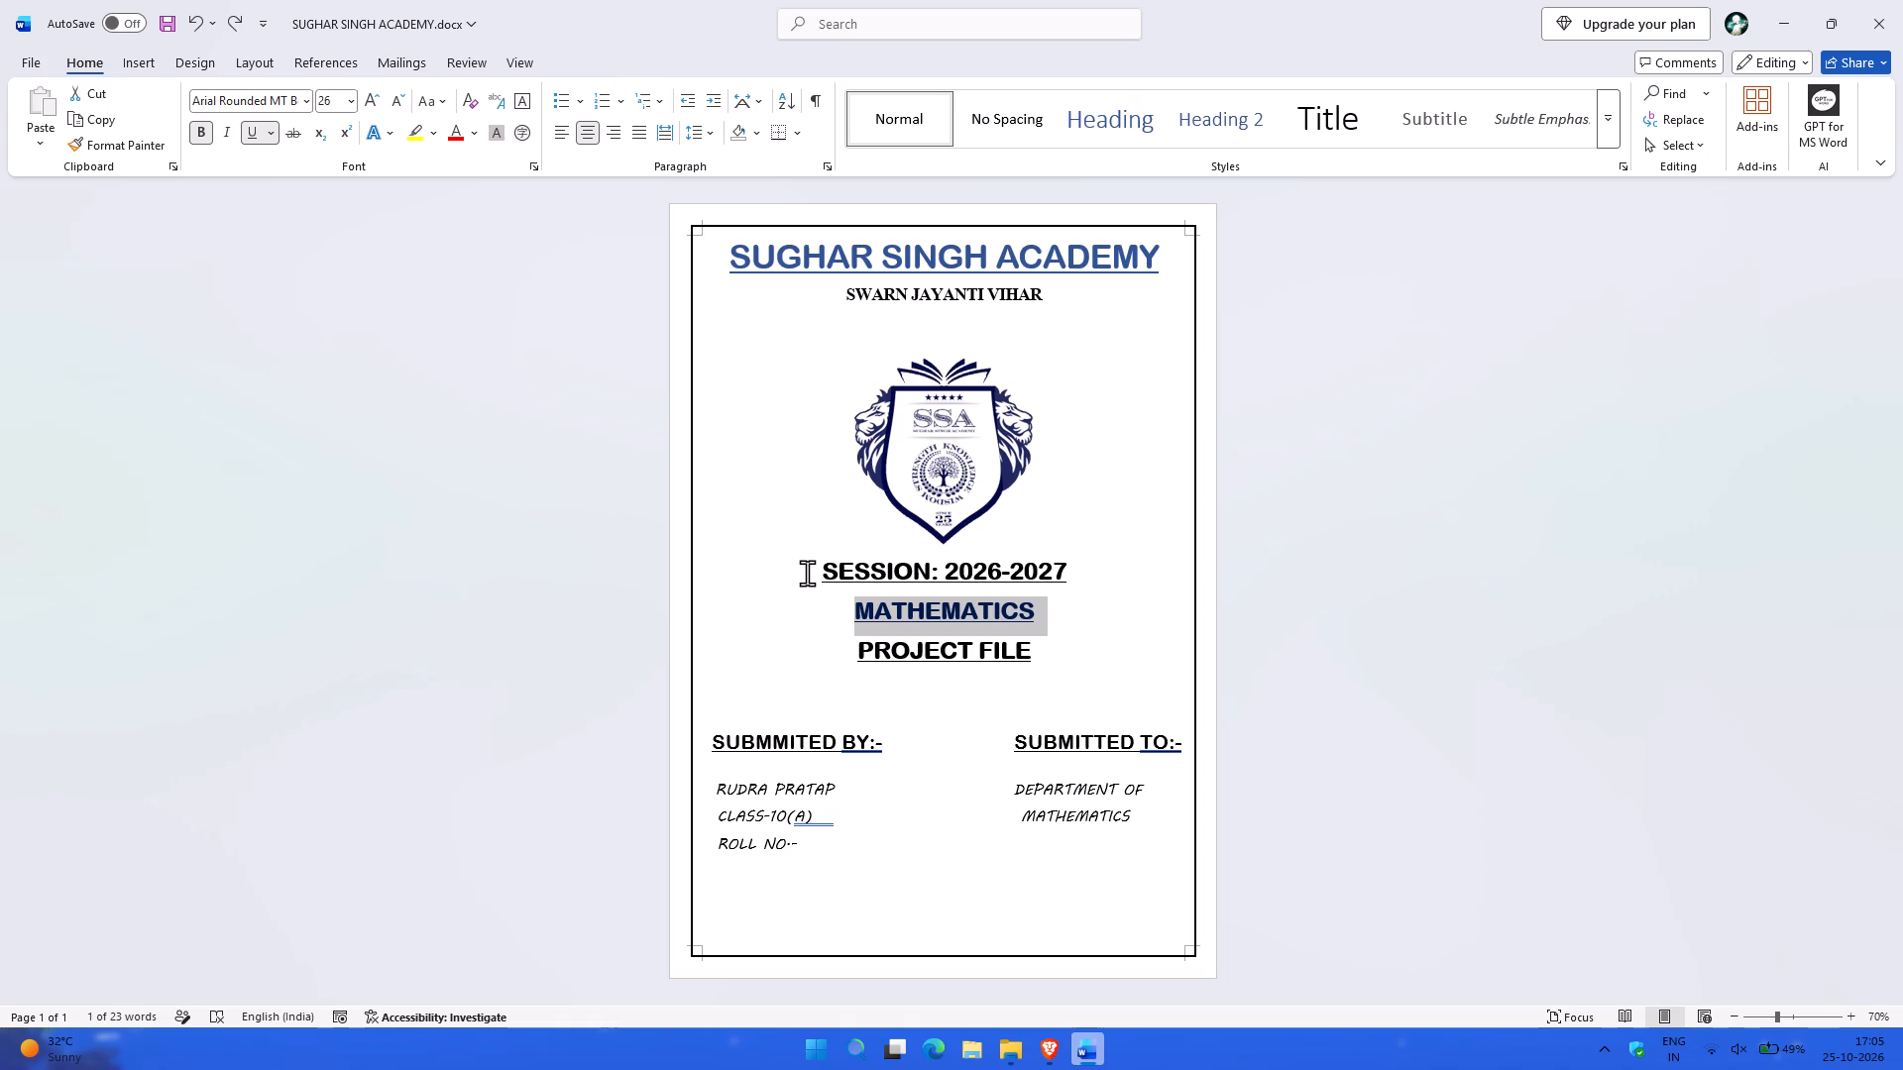
Apply the thick underline style to the SUGHAR SINGH ACADEMY title.
left_click_drag(727, 267, 1087, 294)
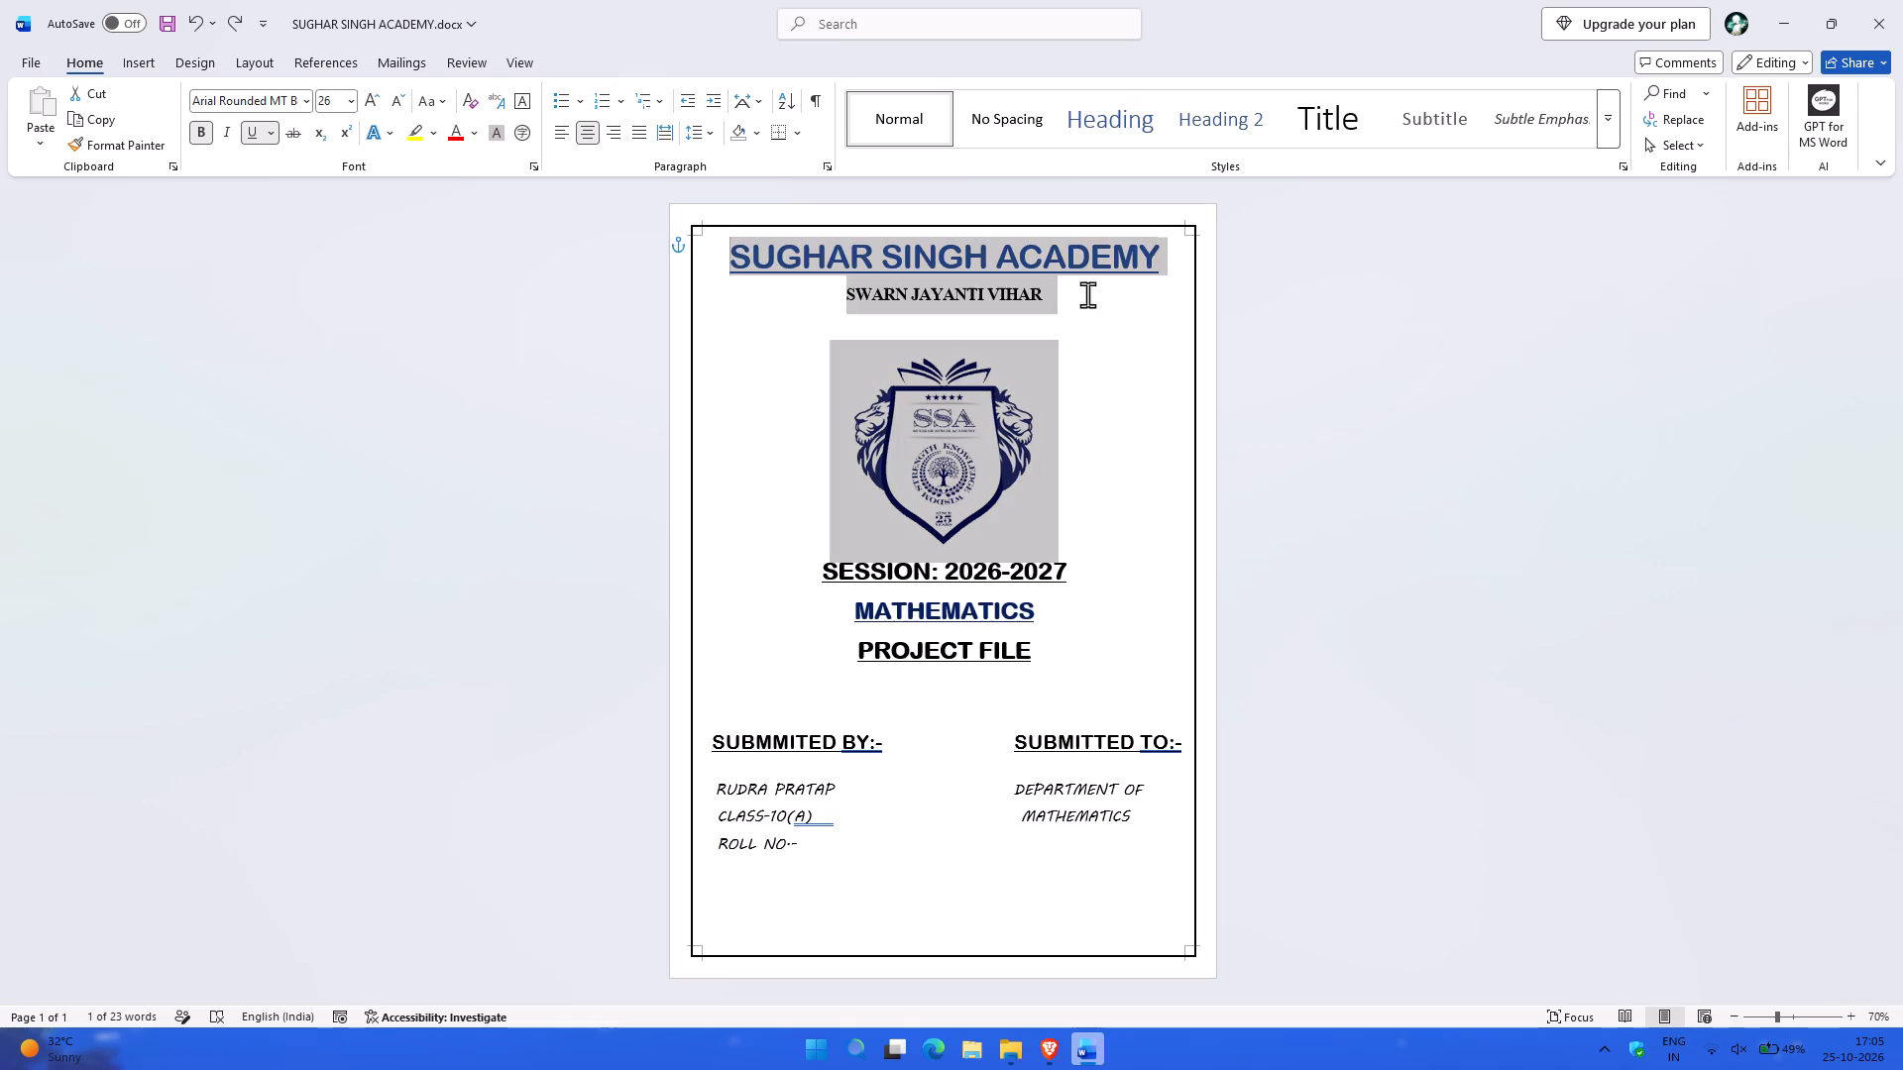
left_click_drag(1087, 294, 1160, 248)
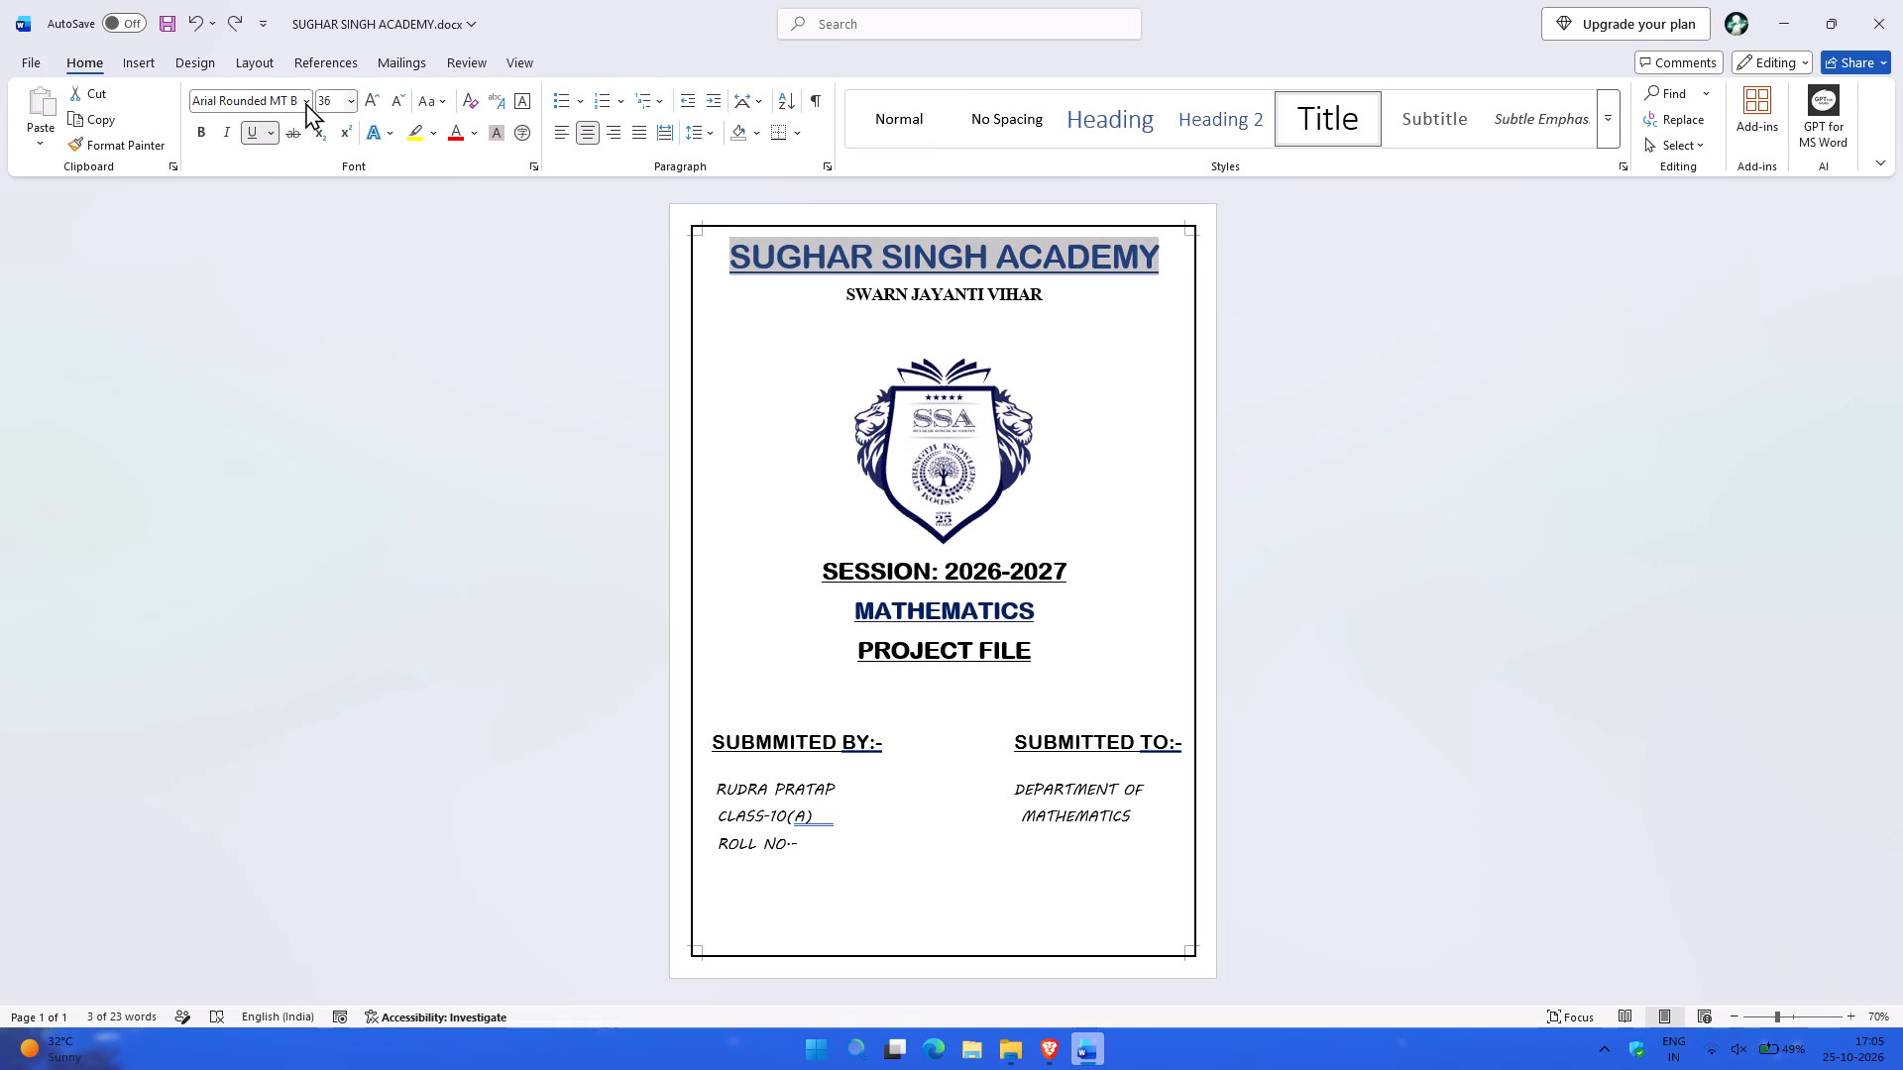
left_click(301, 99)
left_click(303, 99)
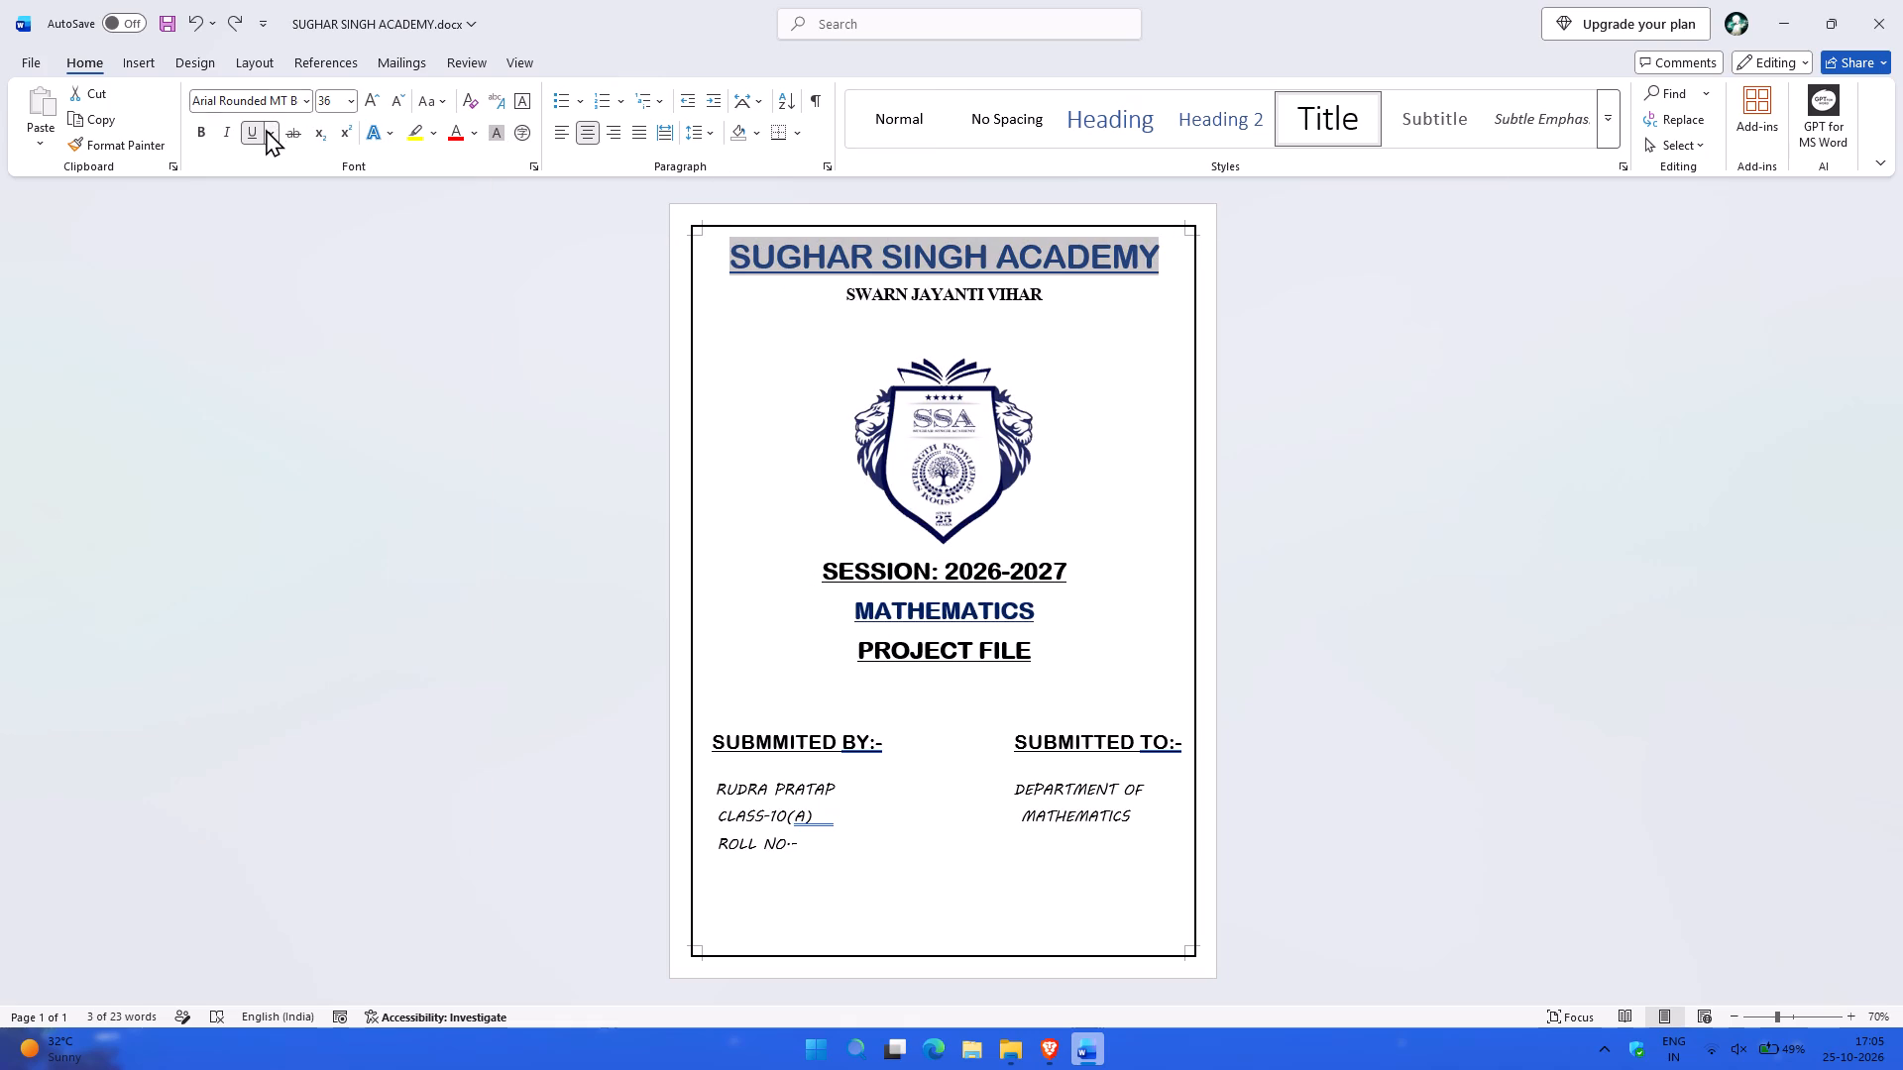
left_click(266, 130)
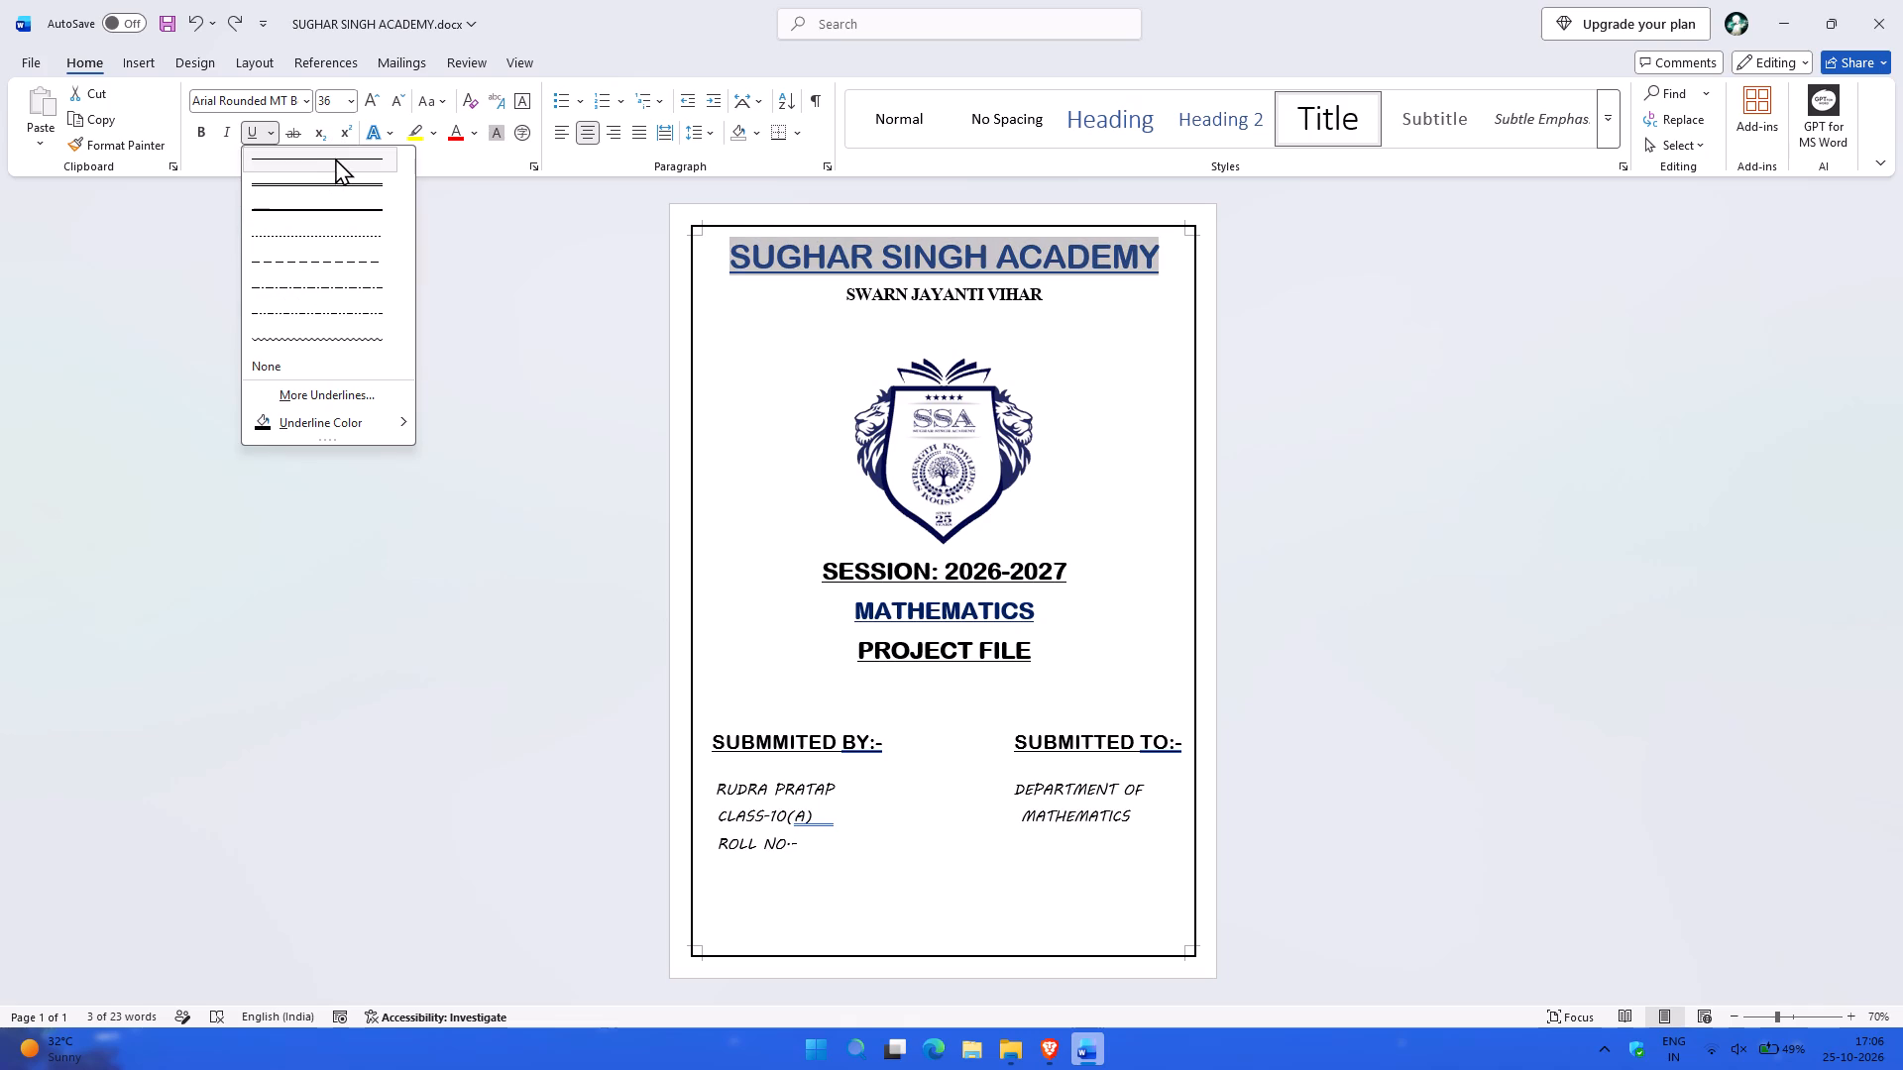
left_click(307, 209)
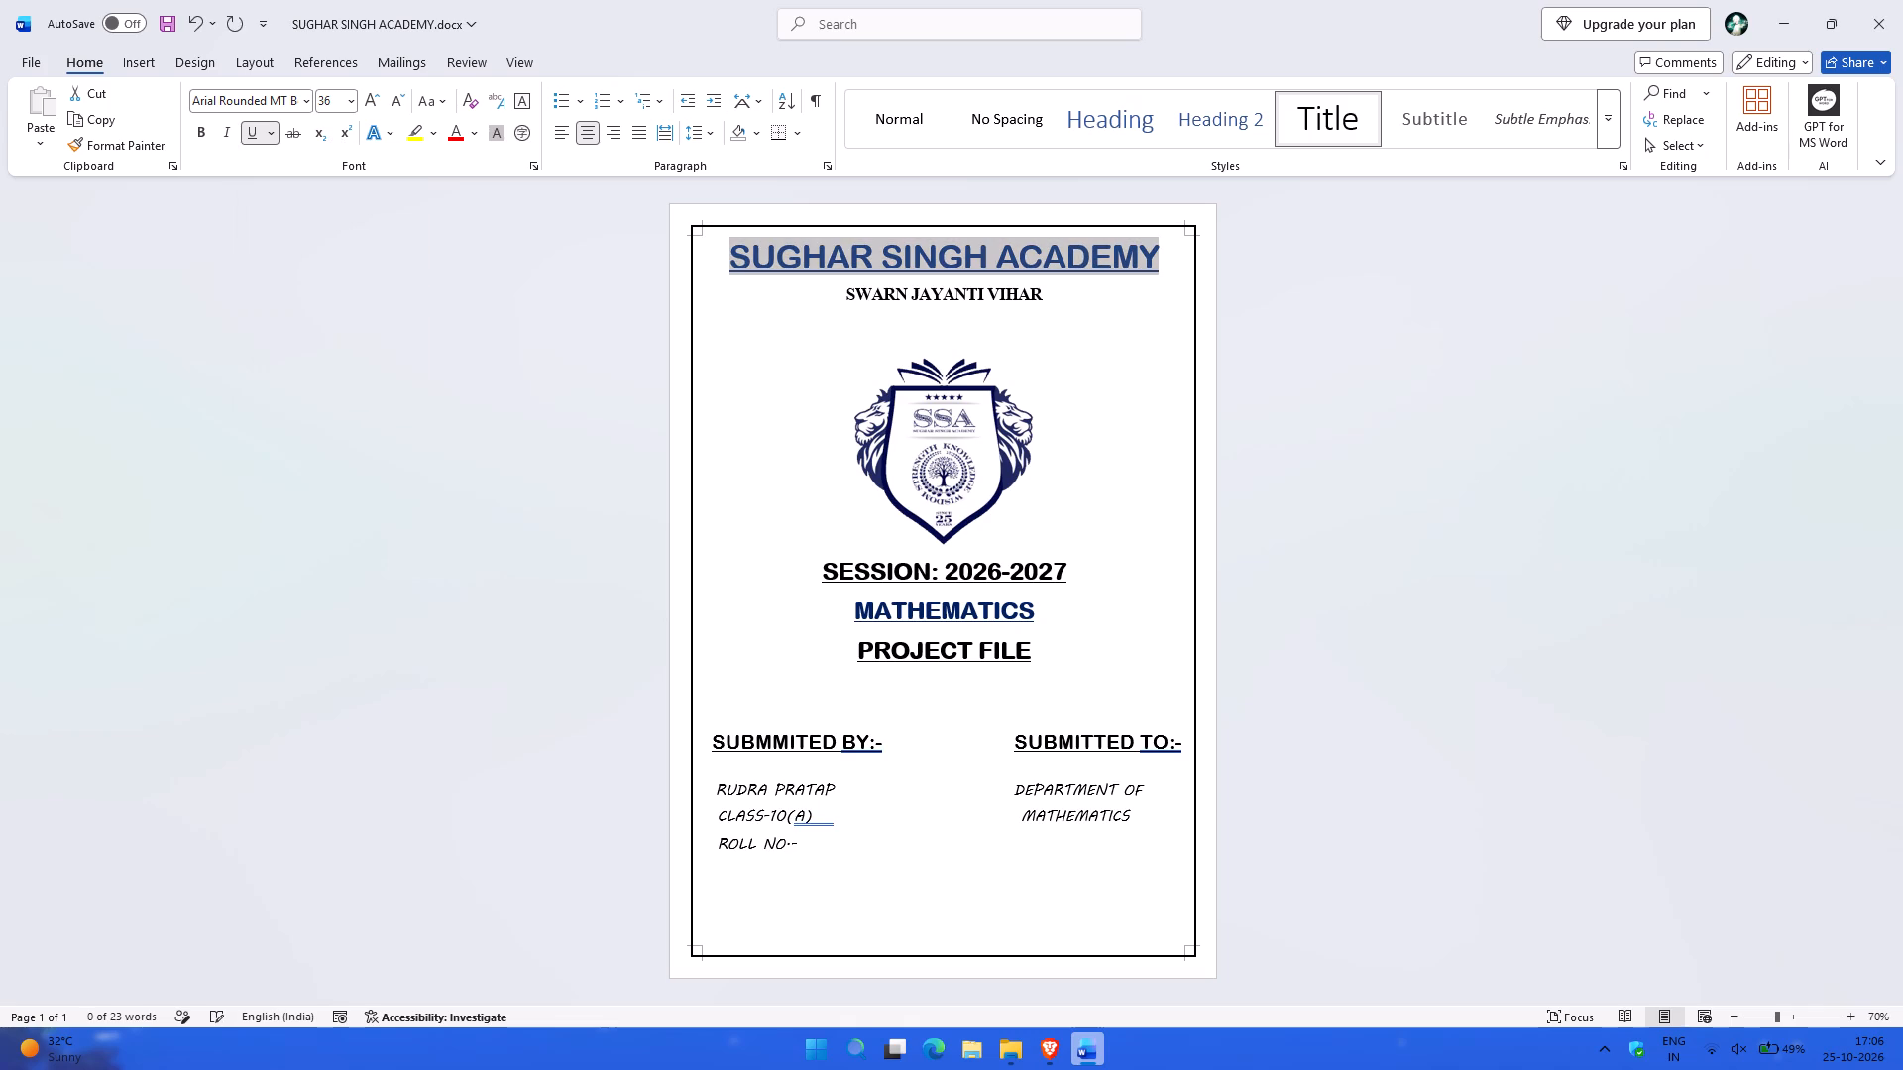
Apply the dash-dot-dot underline style to the SESSION: 2026-2027, MATHEMATICS and PROJECT FILE lines on the cover.
left_click_drag(803, 567, 1061, 689)
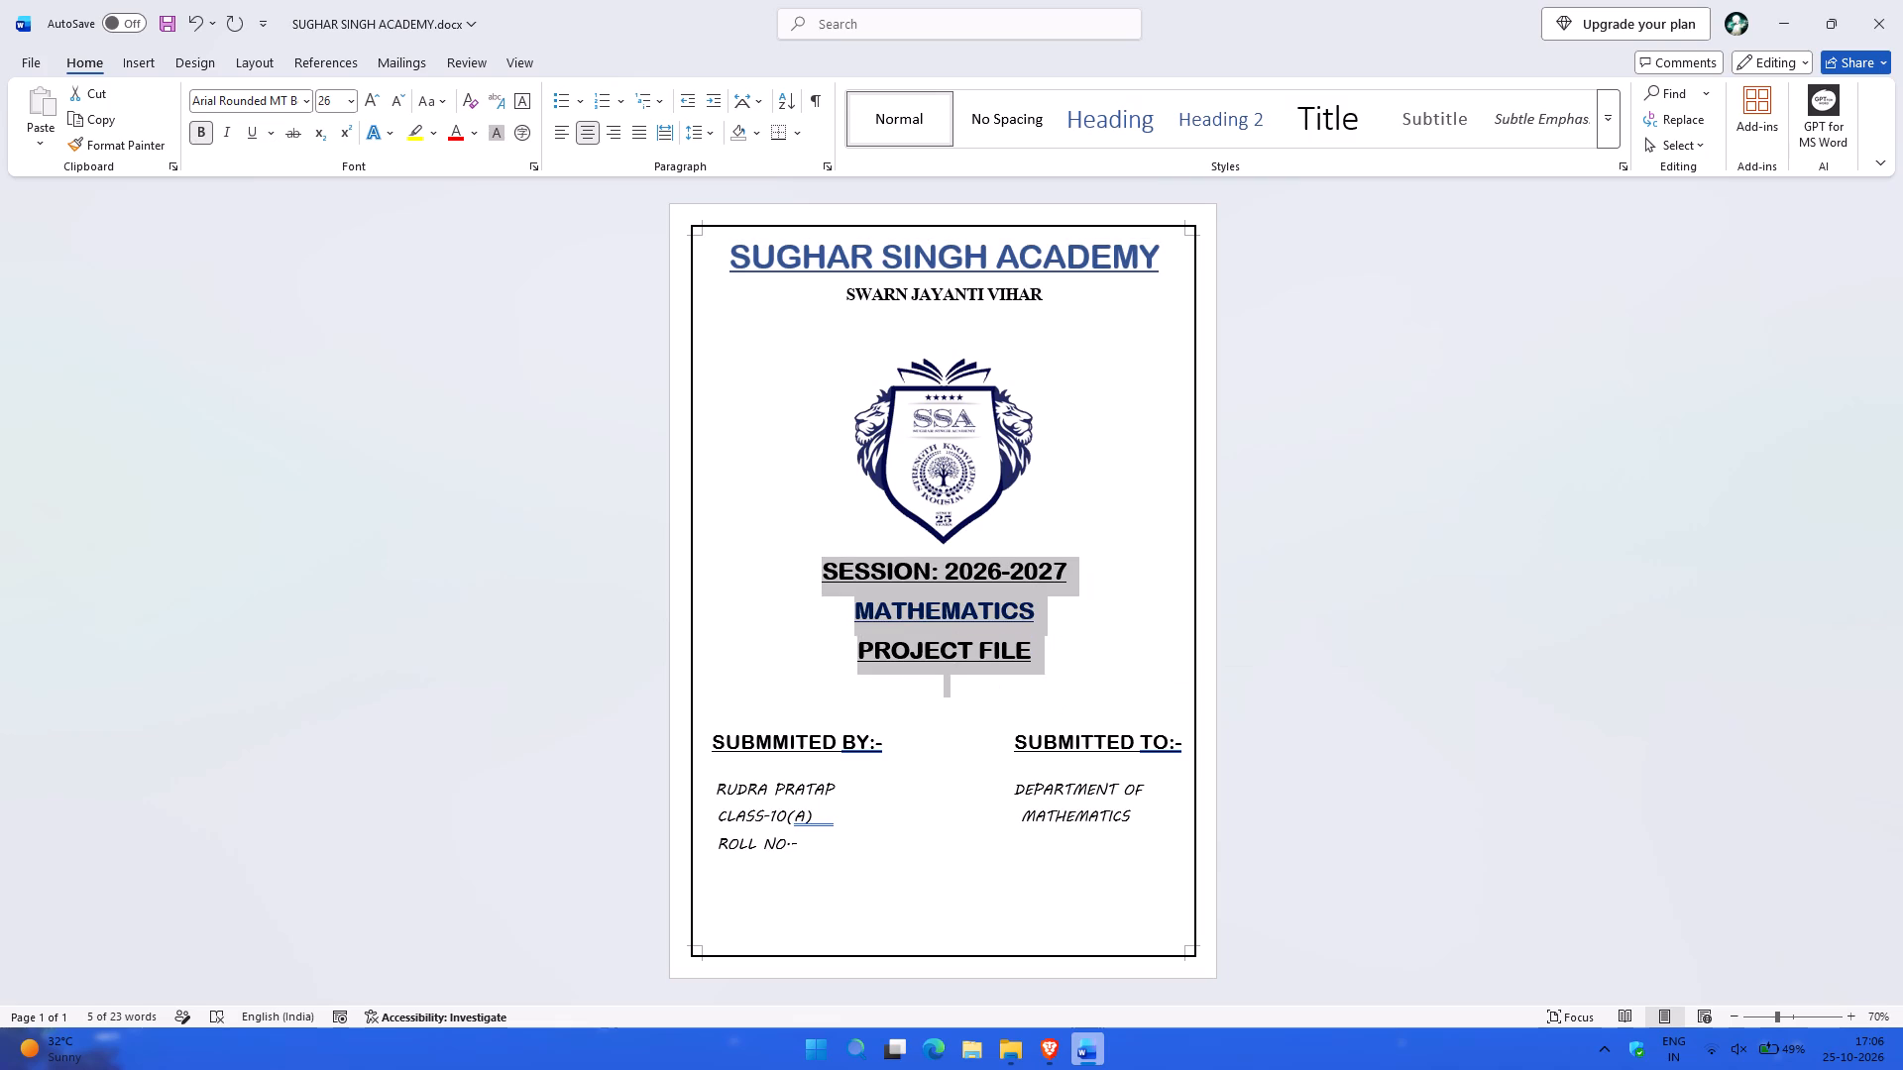
left_click(311, 109)
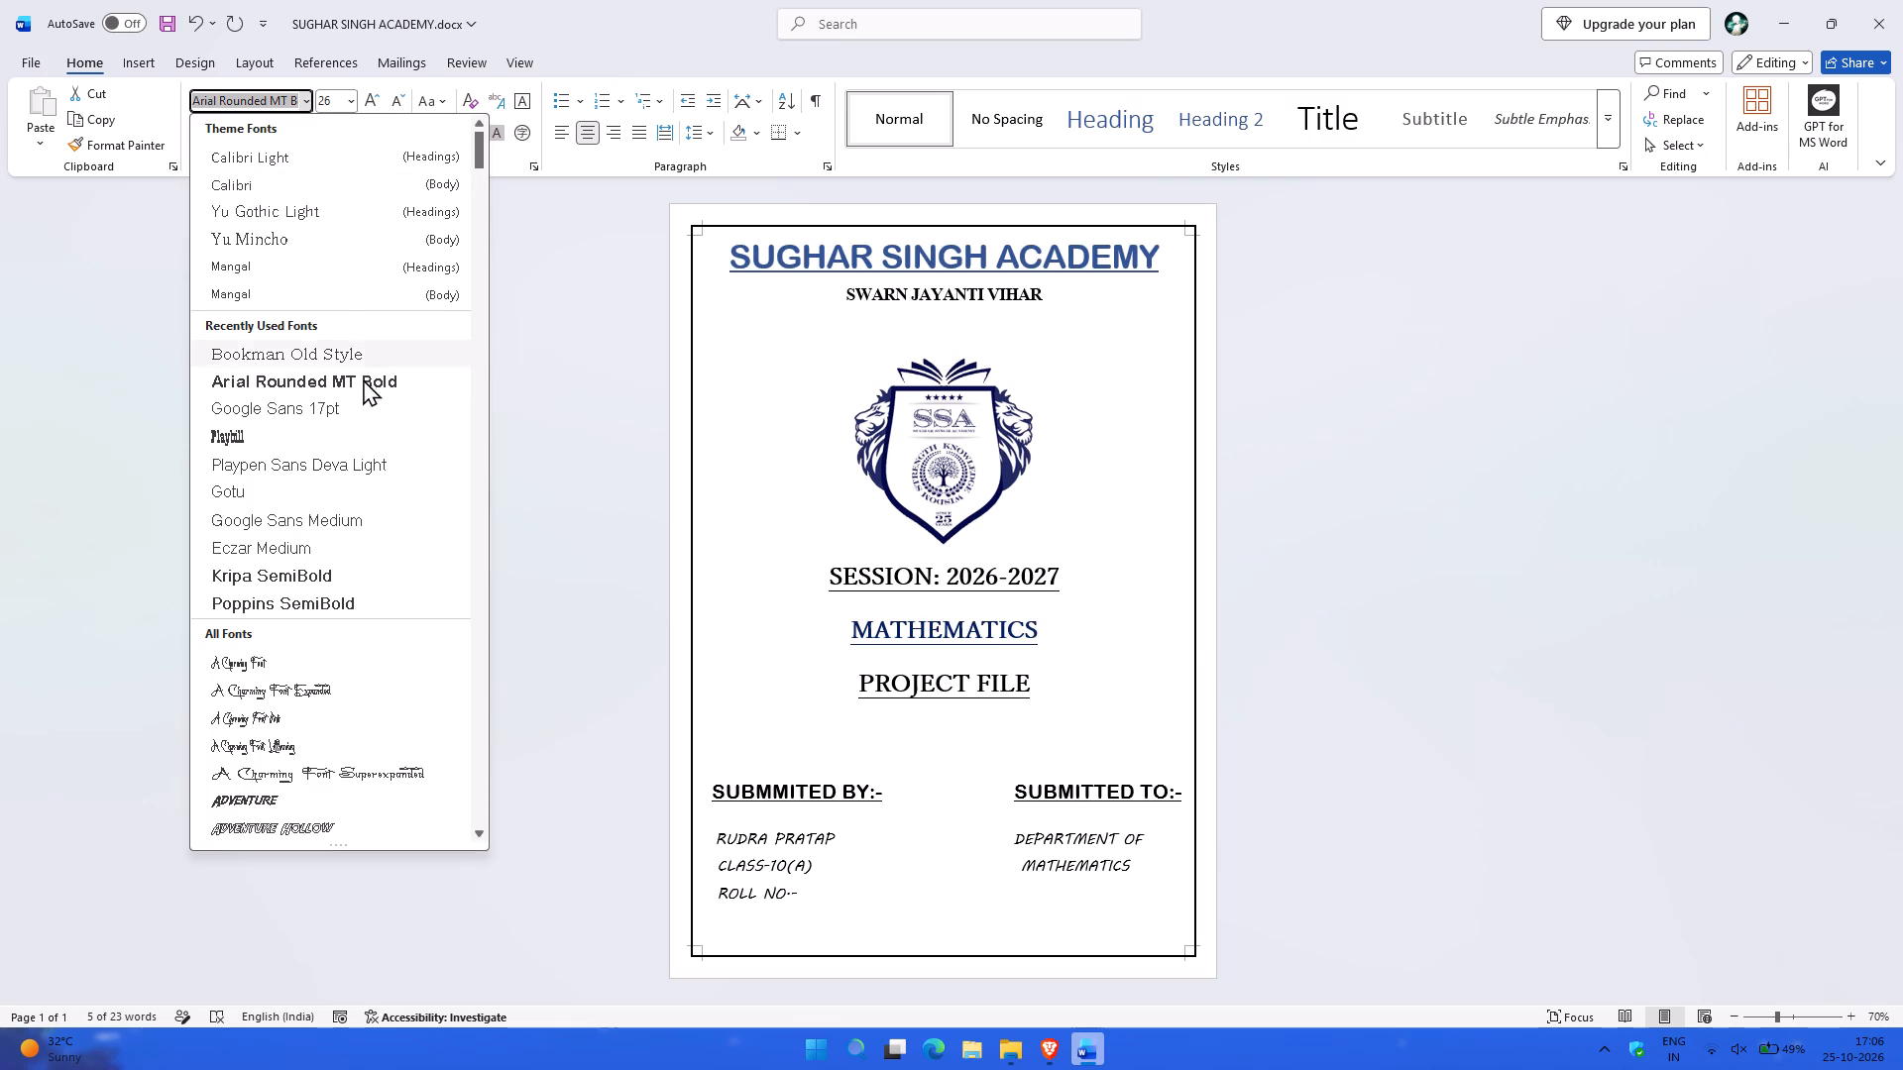
left_click(117, 302)
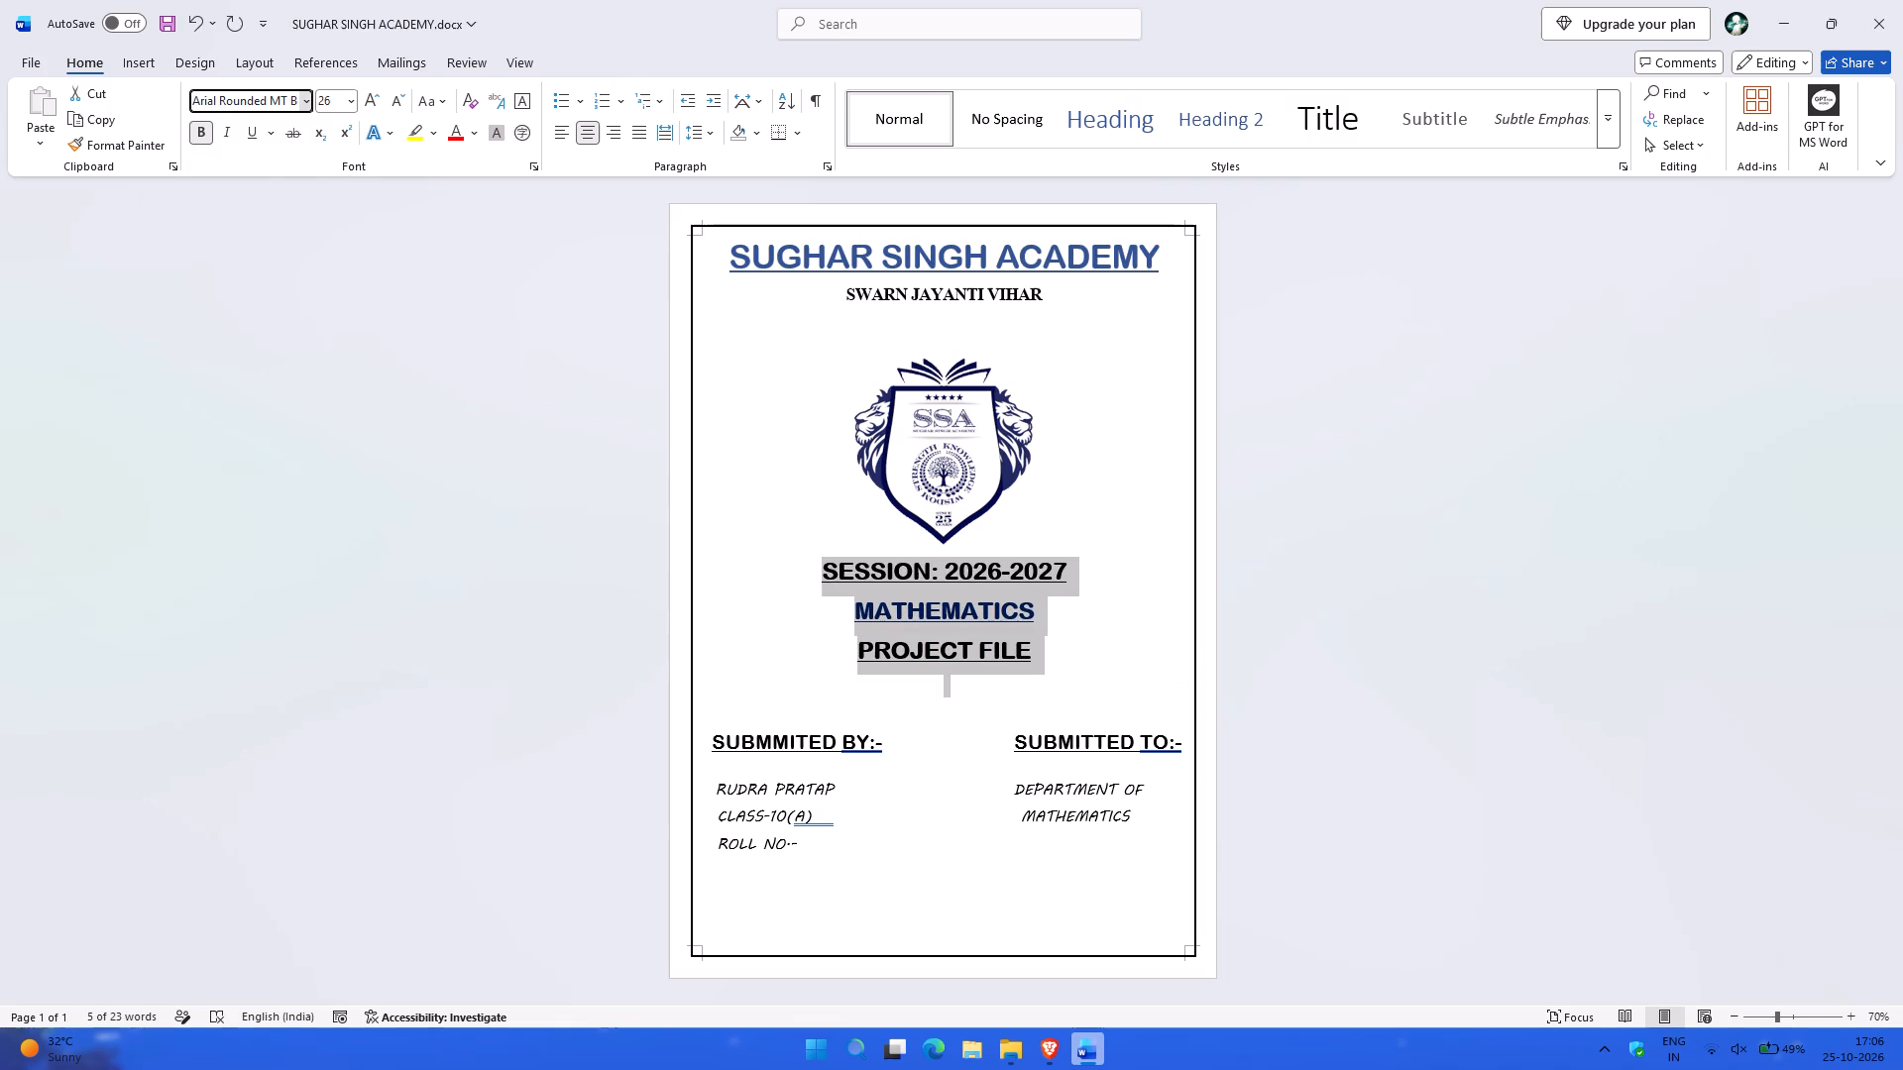
left_click(272, 138)
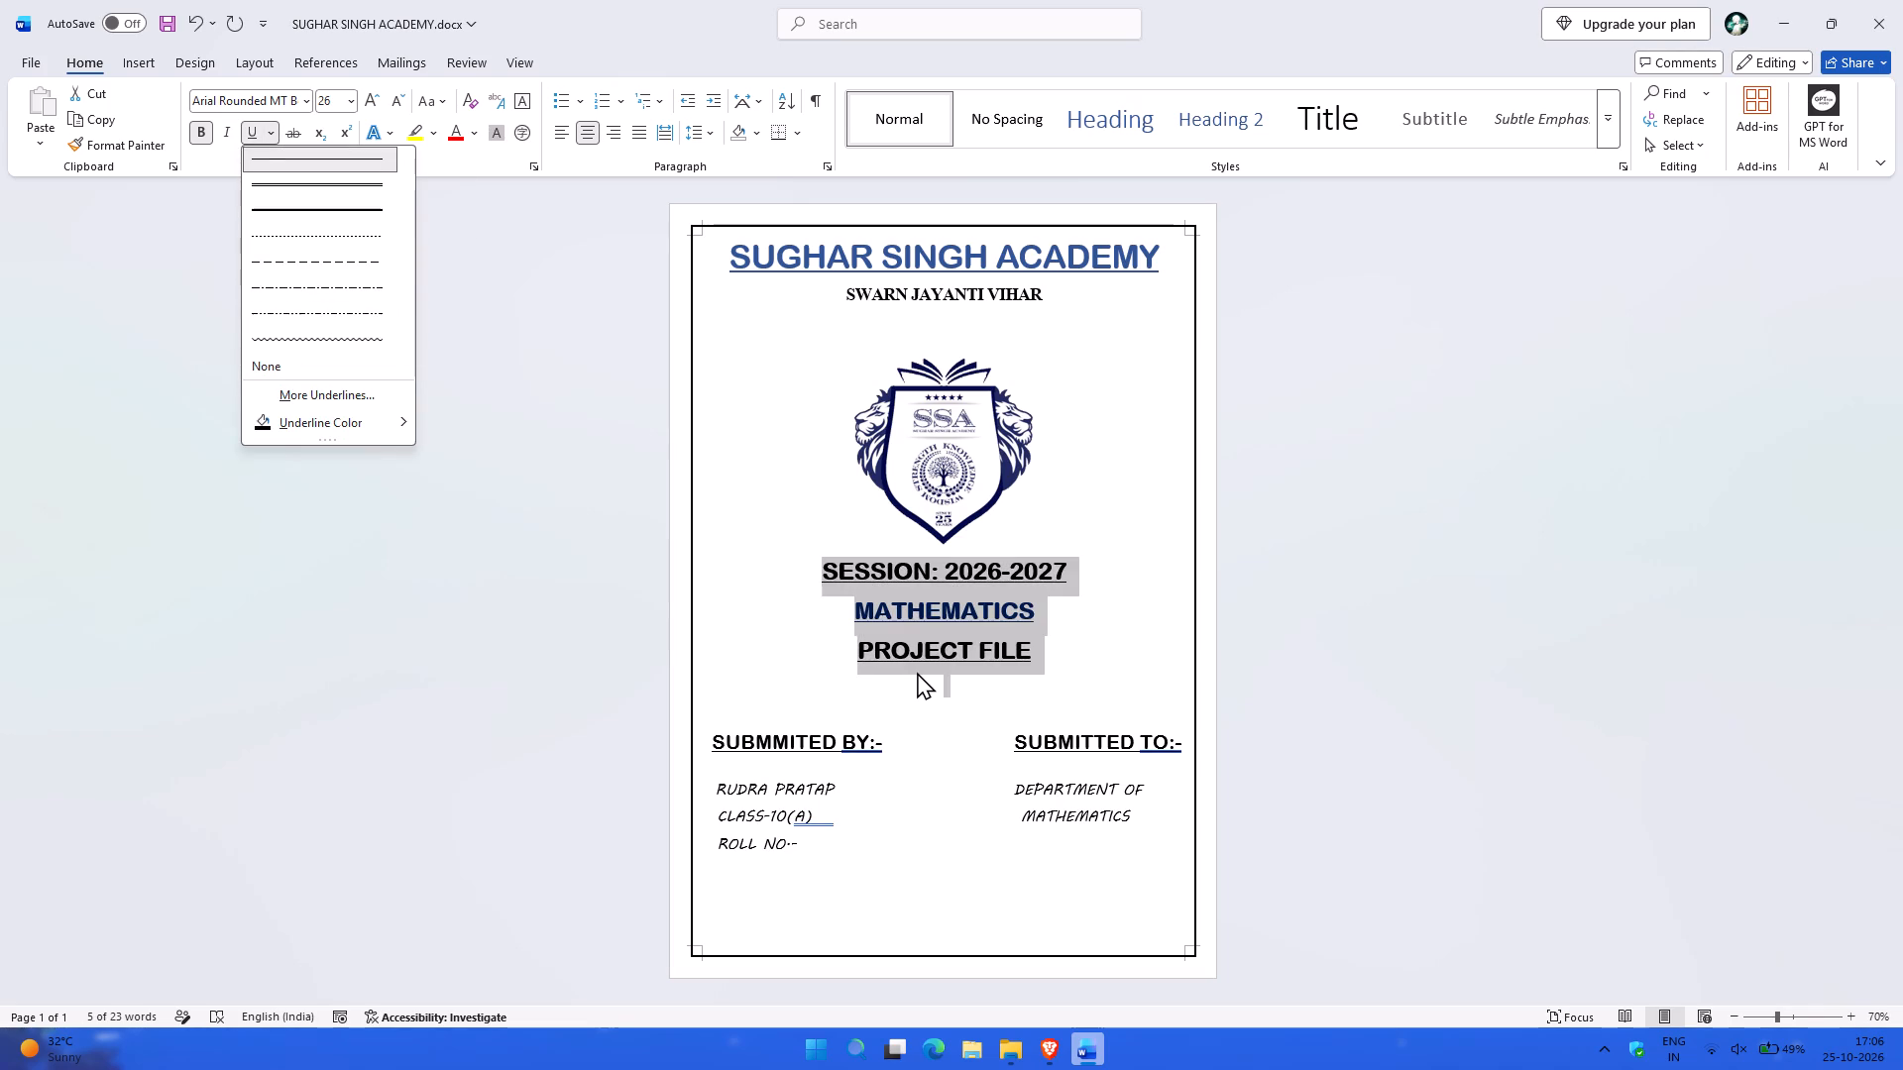
scroll(917, 672, "up", 15, "ctrl")
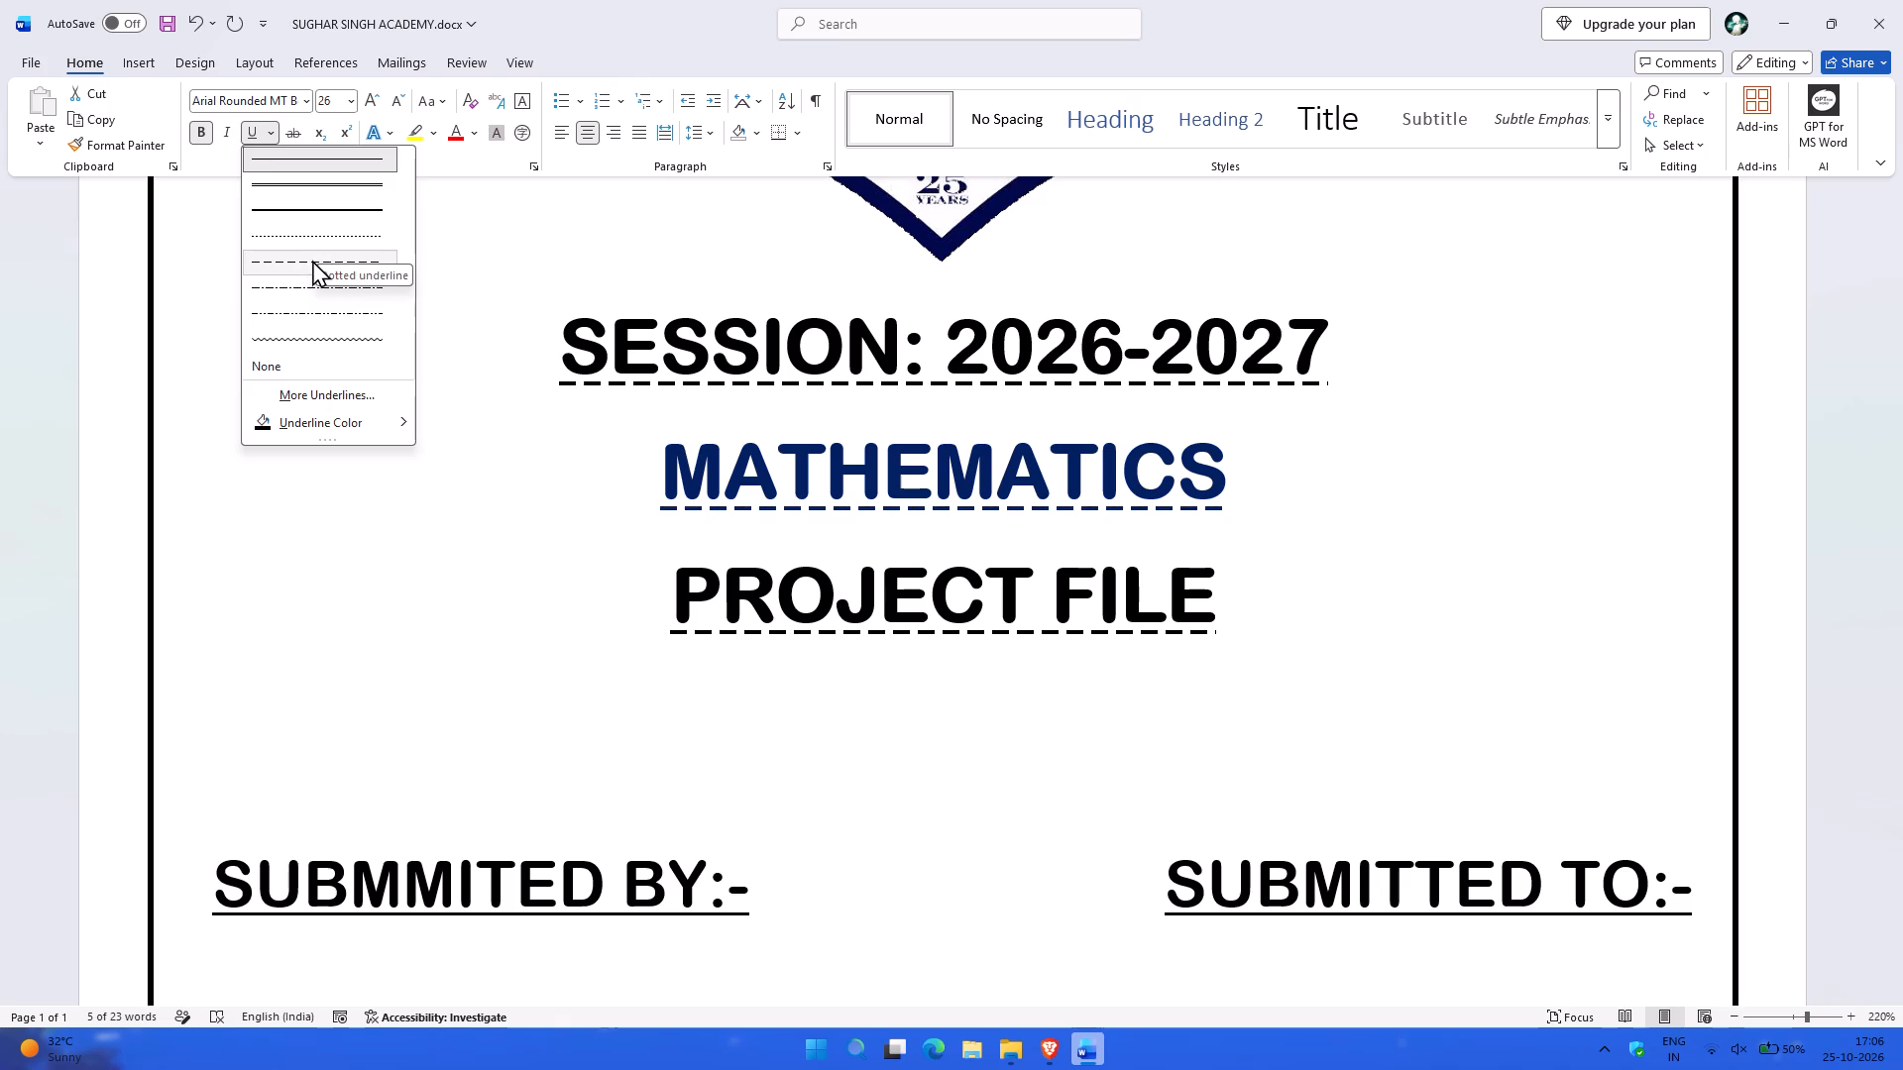
left_click(296, 324)
scroll(476, 370, "down", 2, "ctrl")
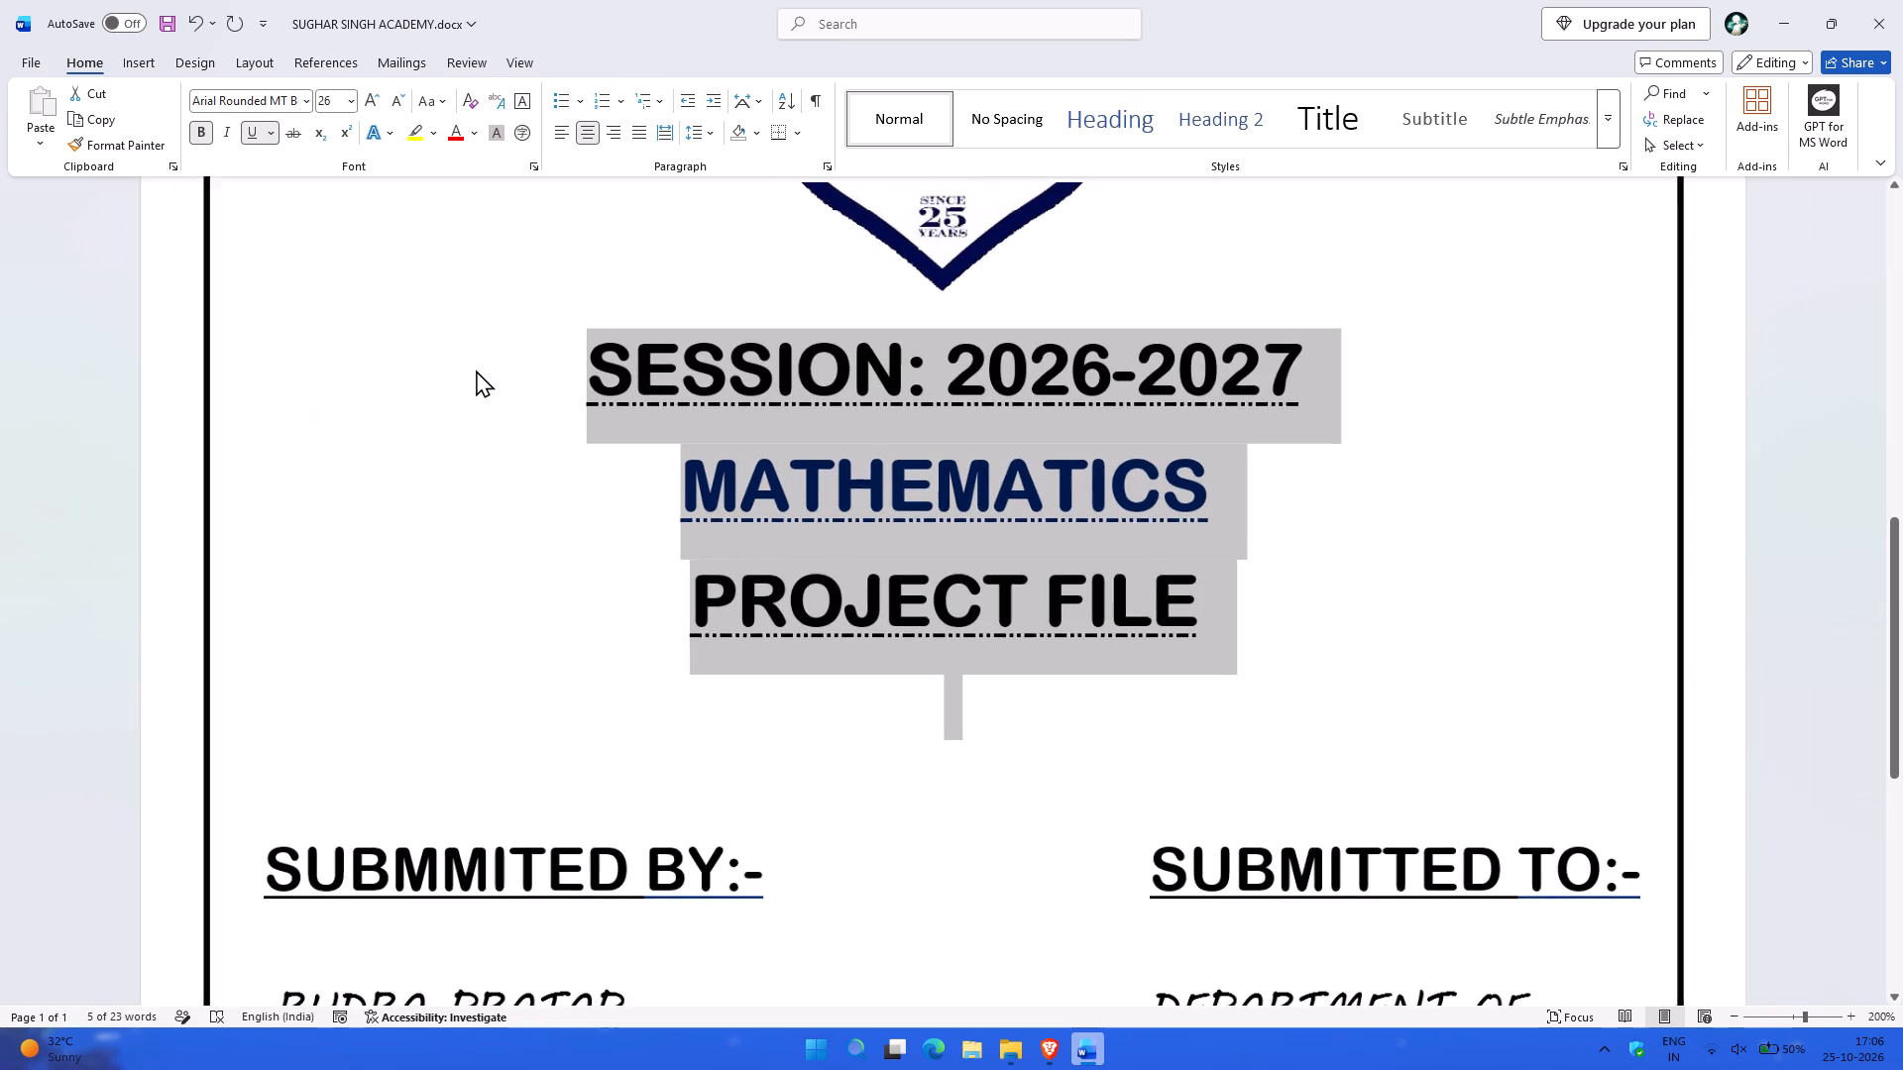
scroll(709, 140, "down", 3, "ctrl")
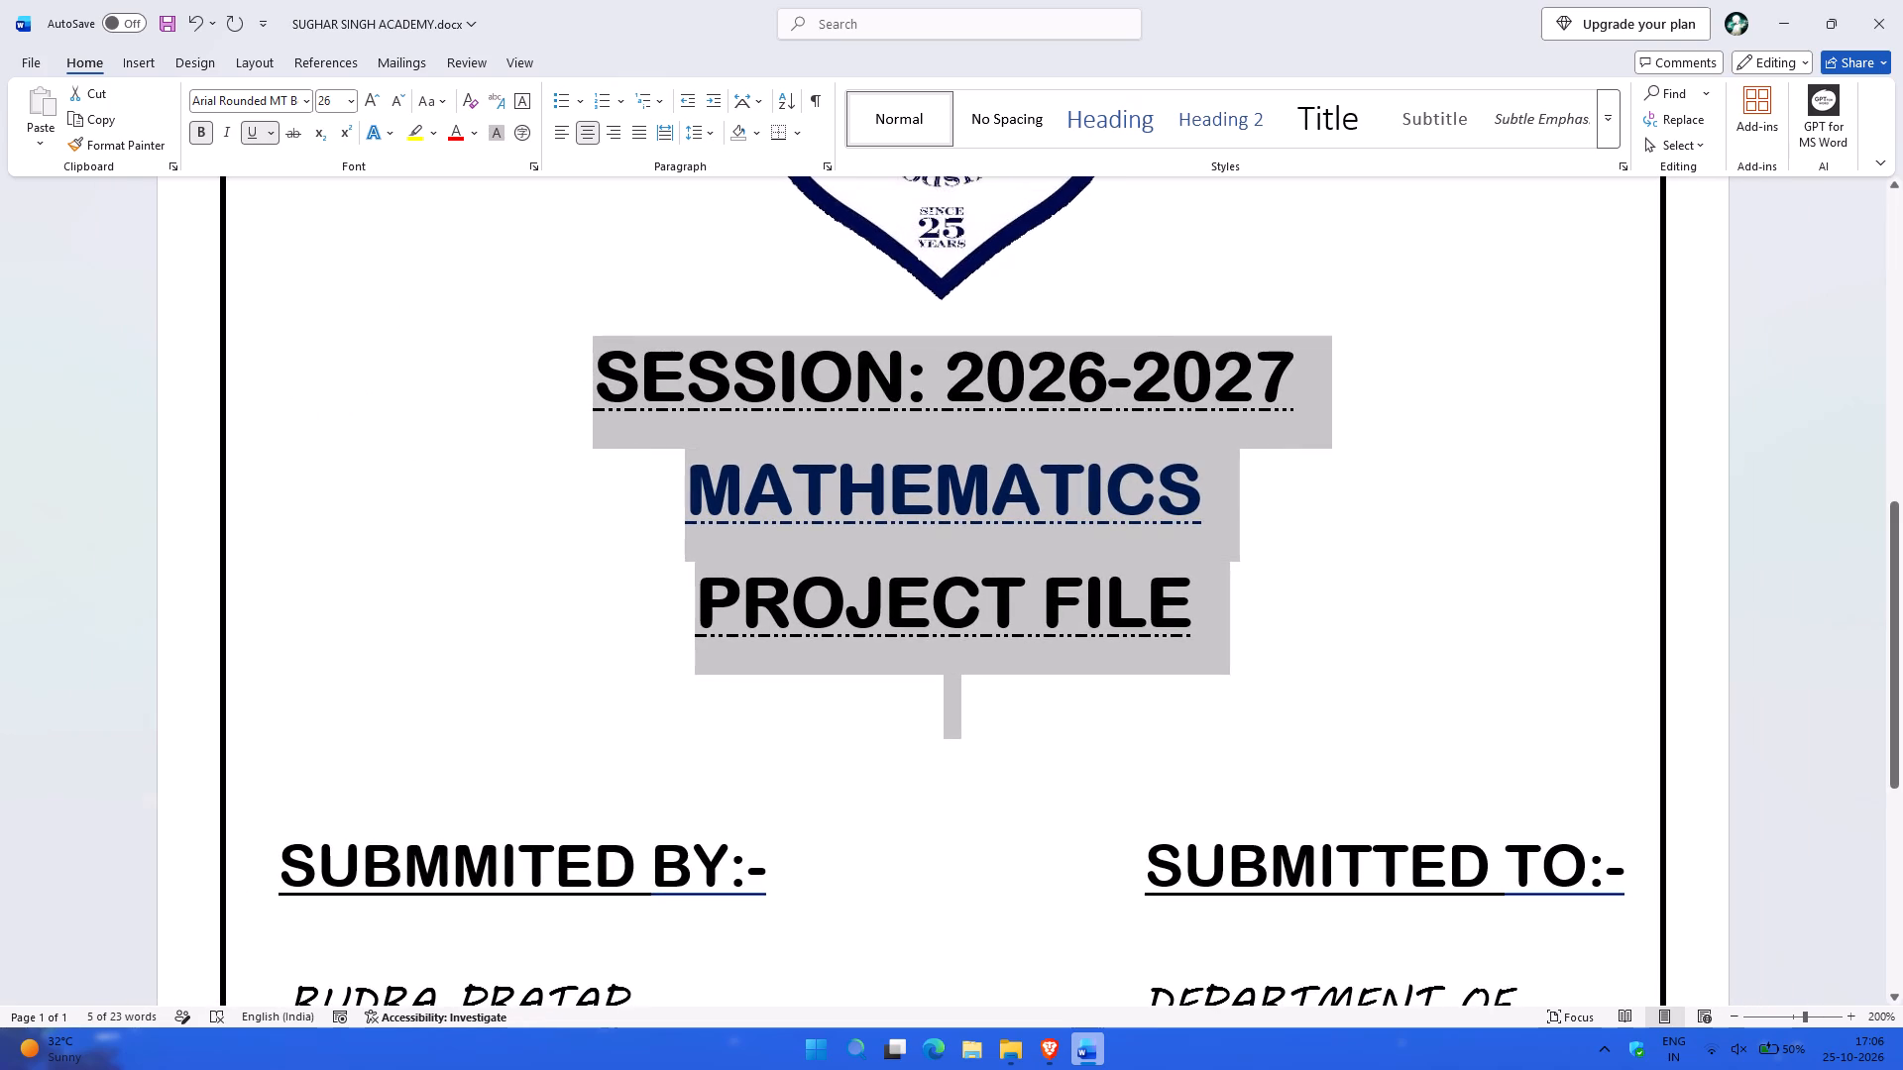
scroll(611, 647, "down", 7, "ctrl")
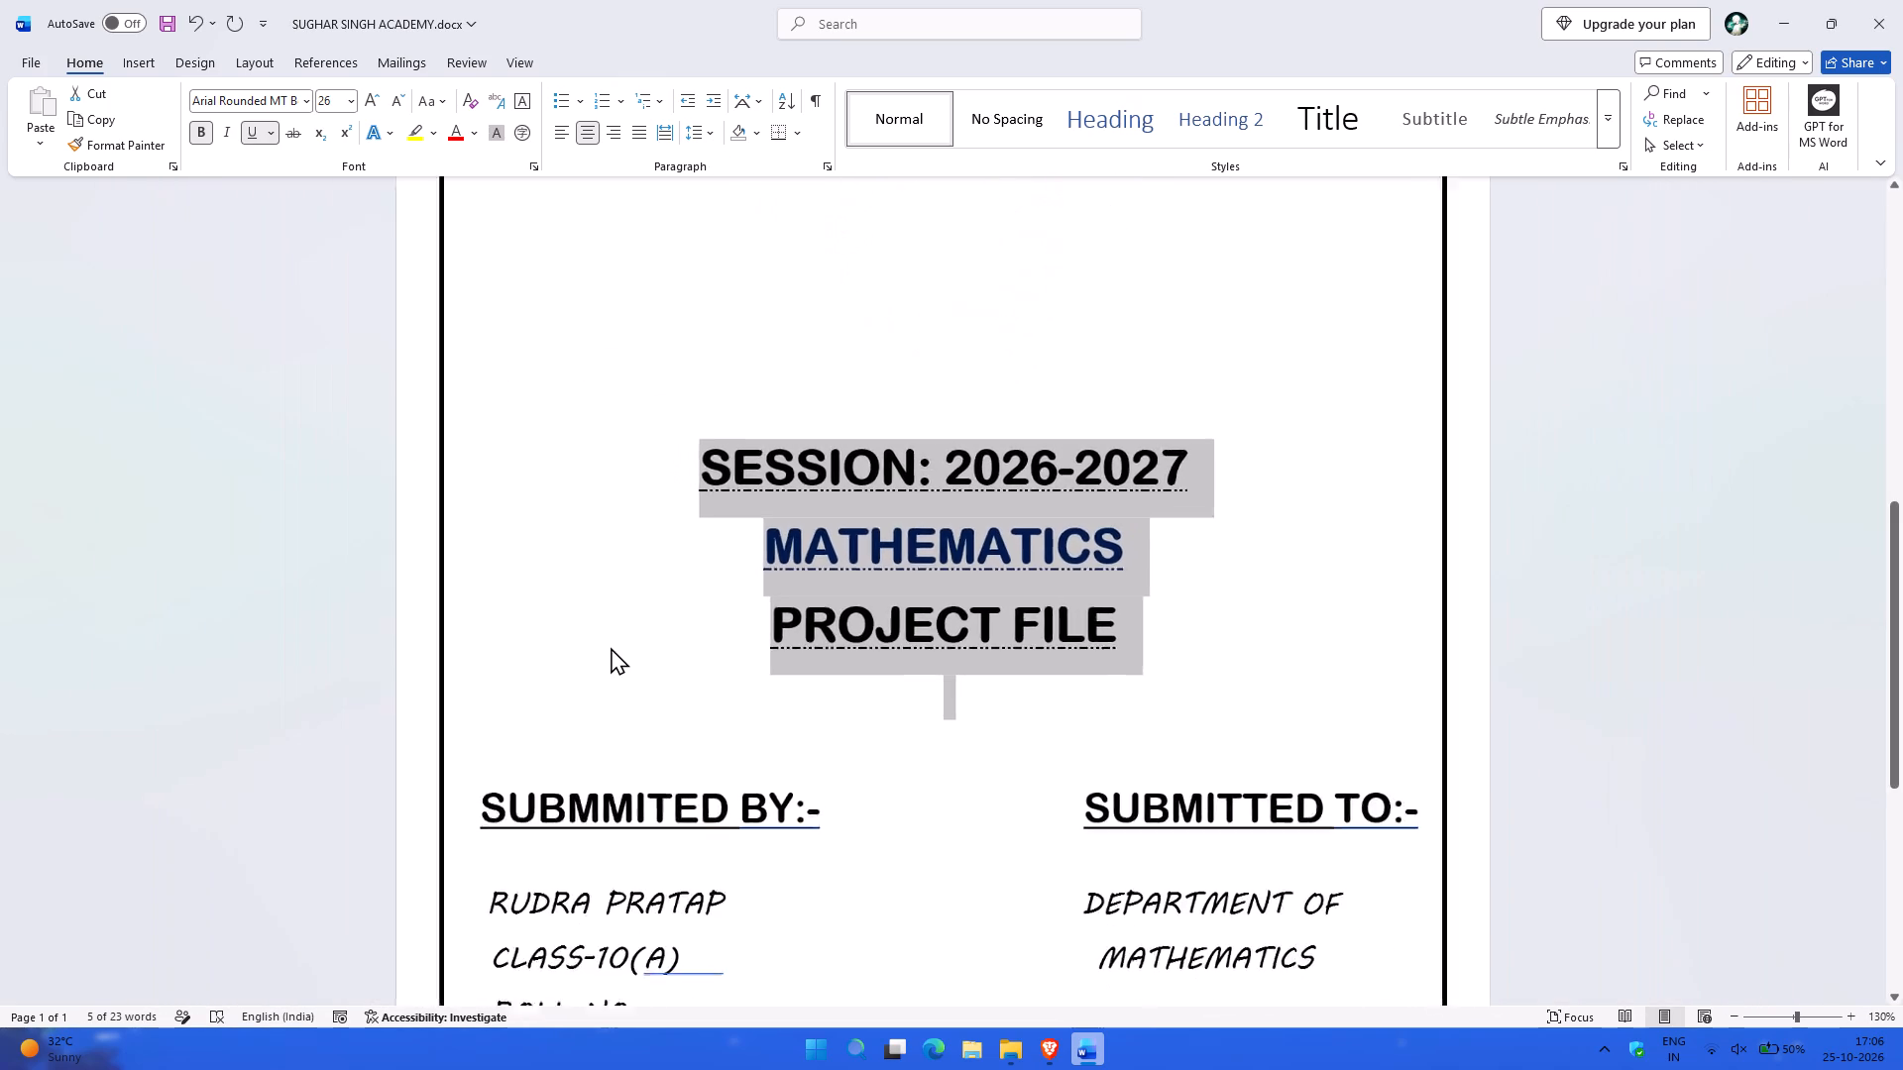
scroll(611, 647, "down", 4, "ctrl")
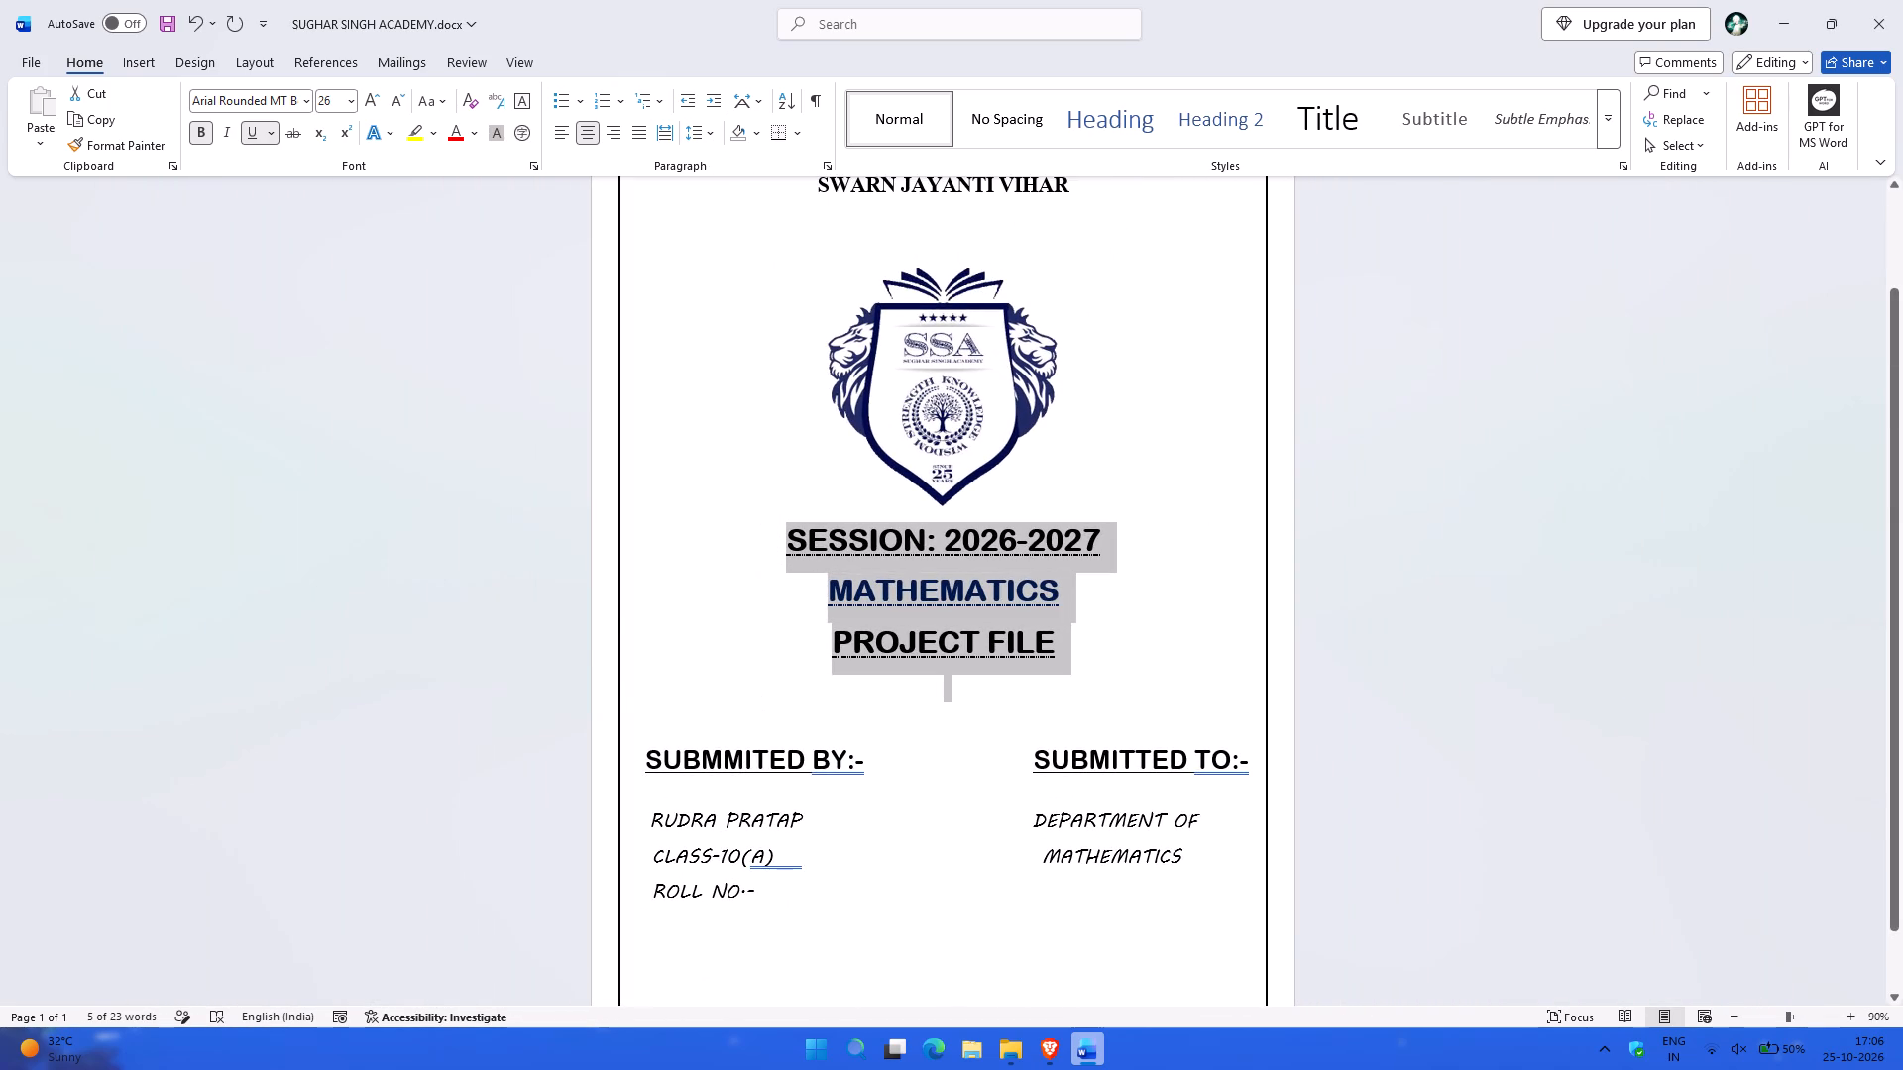
left_click(536, 695)
Increase the font size of the student name, class, roll number and DEPARTMENT OF MATHEMATICS lines below the SUBMMITED BY and SUBMITTED TO headings.
left_click(633, 871)
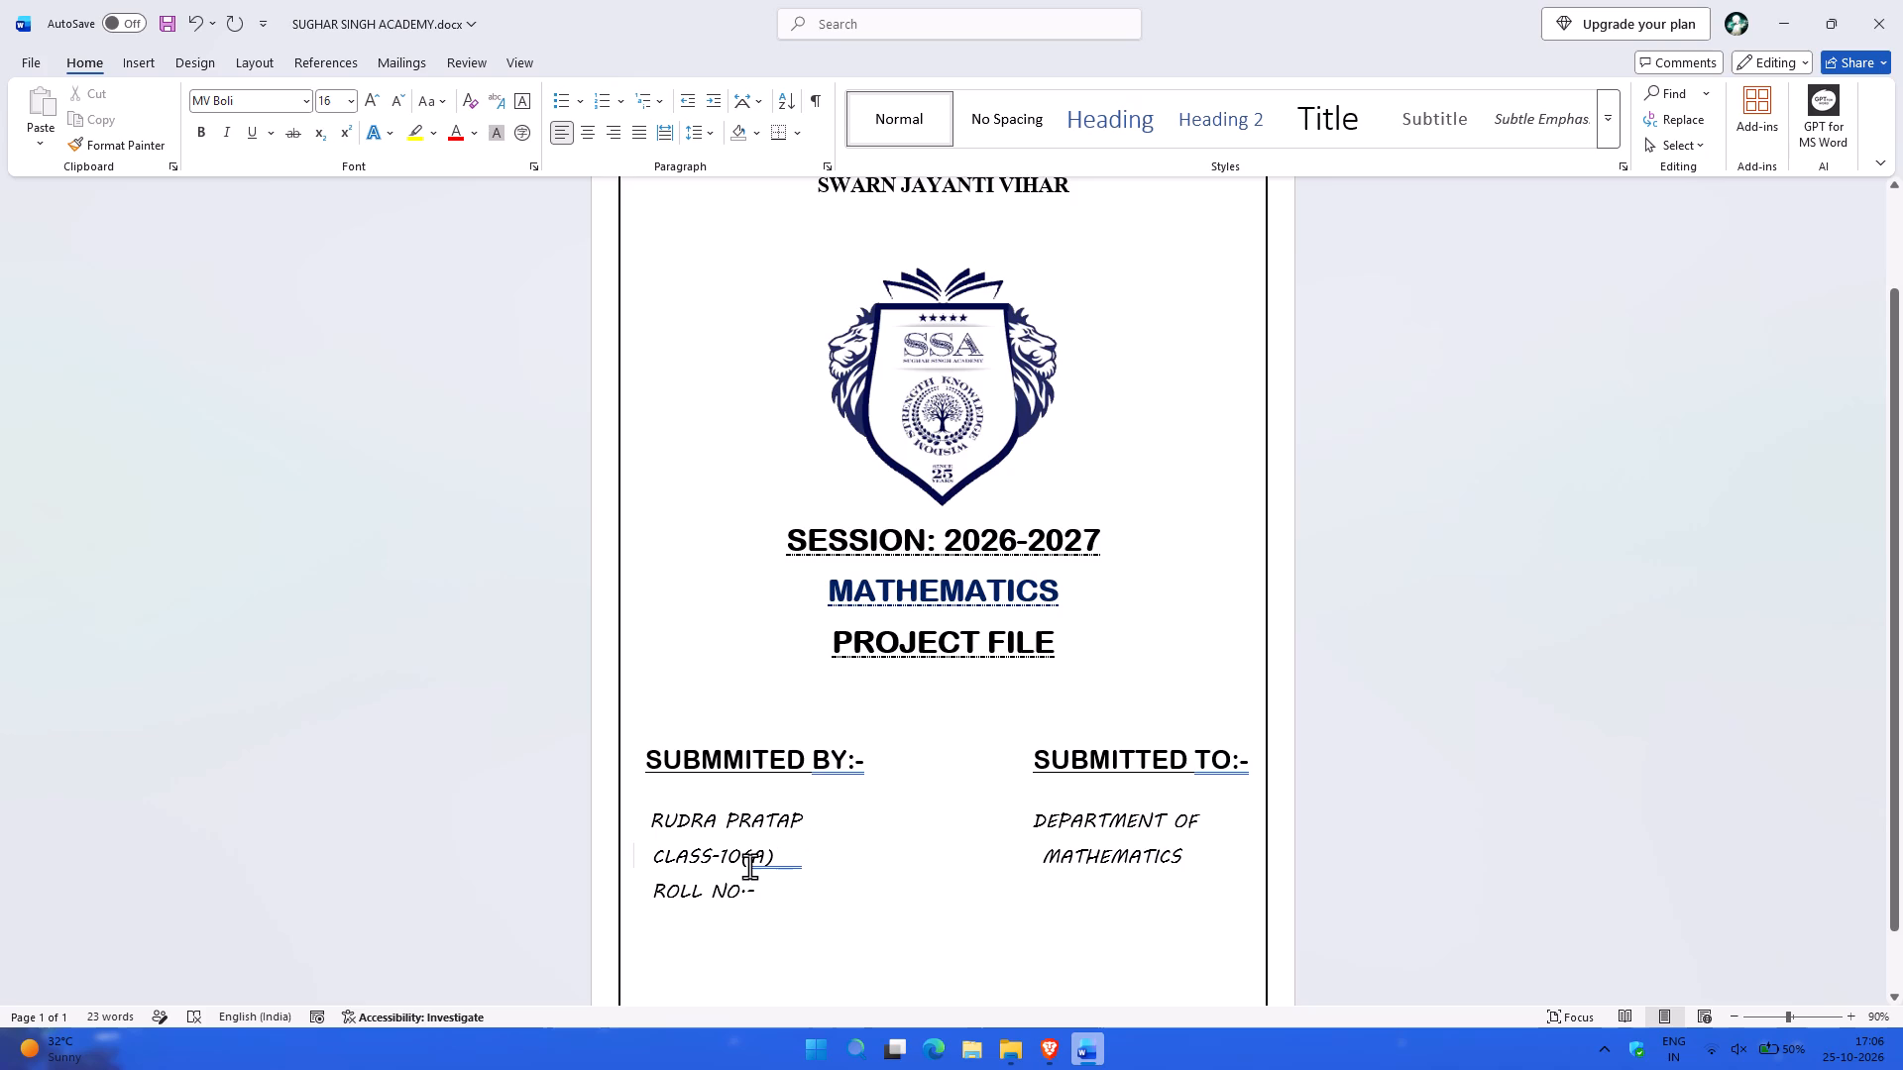
scroll(749, 866, "down", 3)
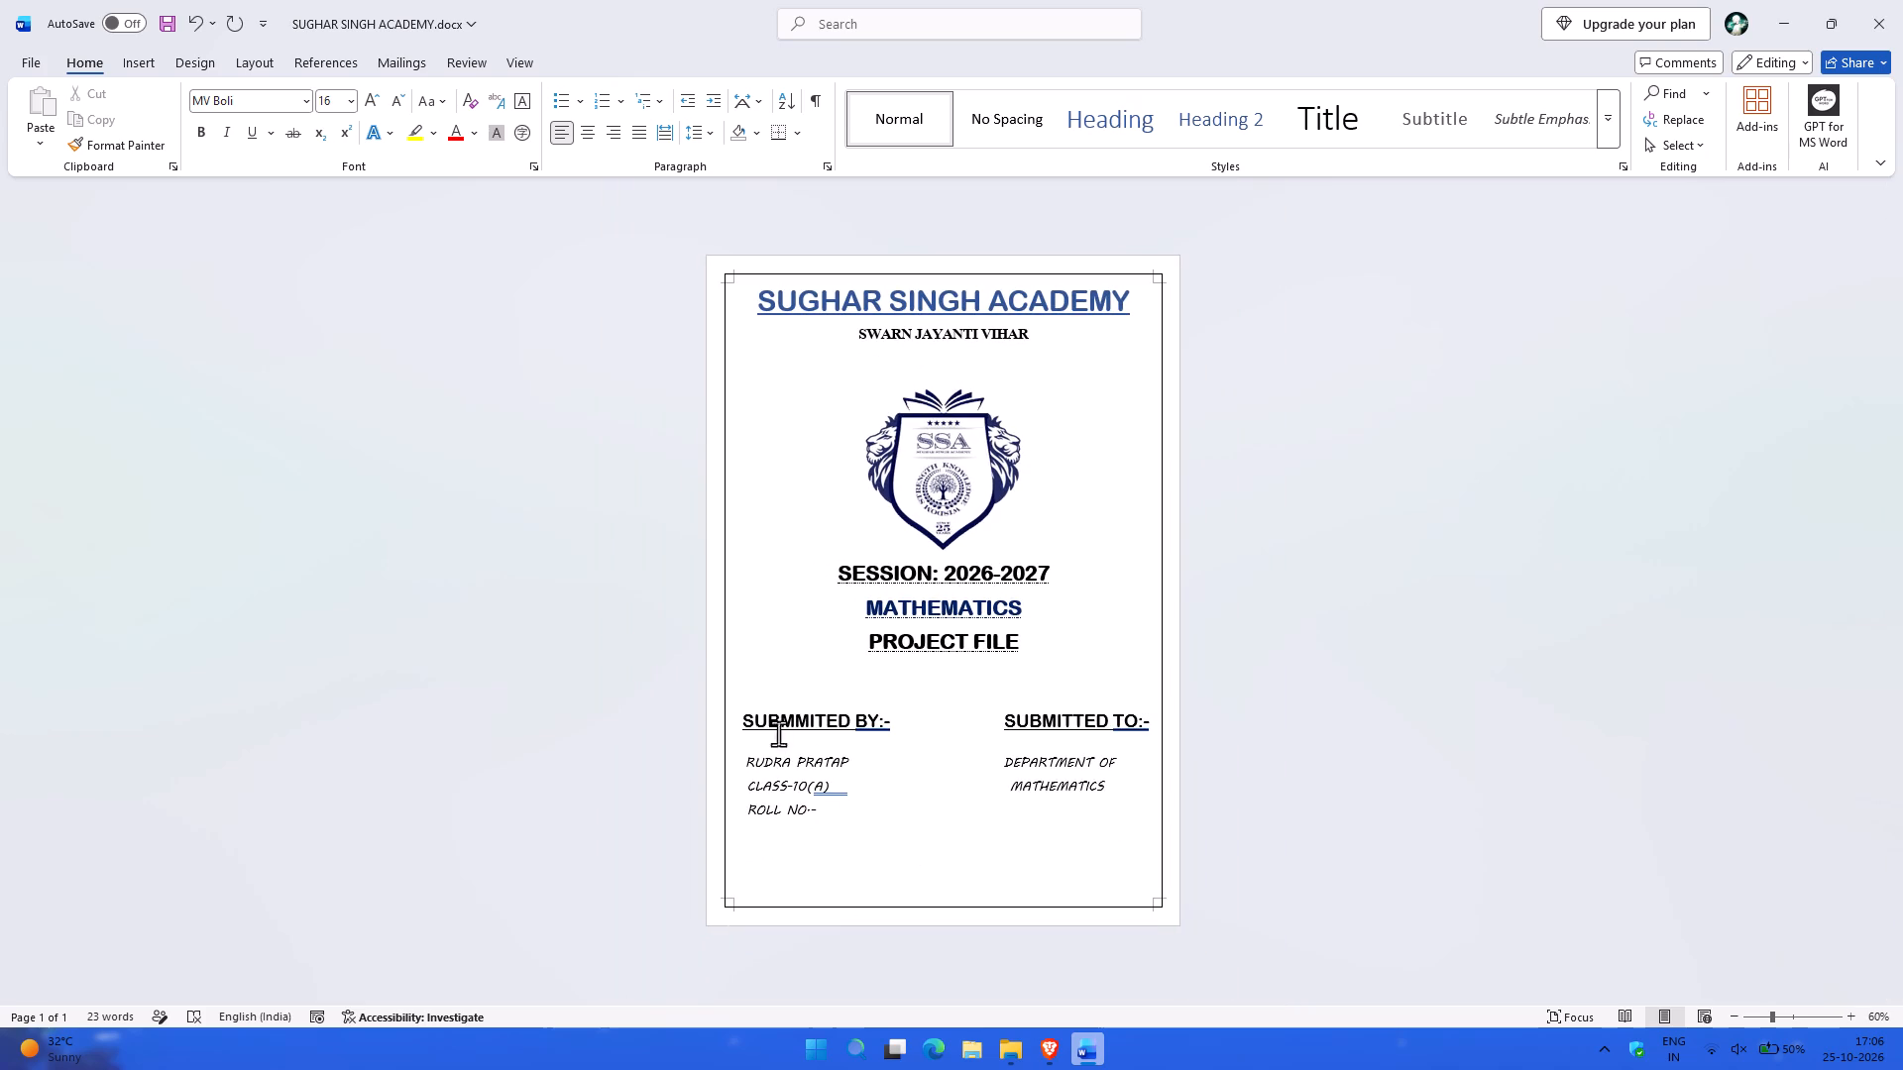
left_click_drag(743, 761, 845, 796)
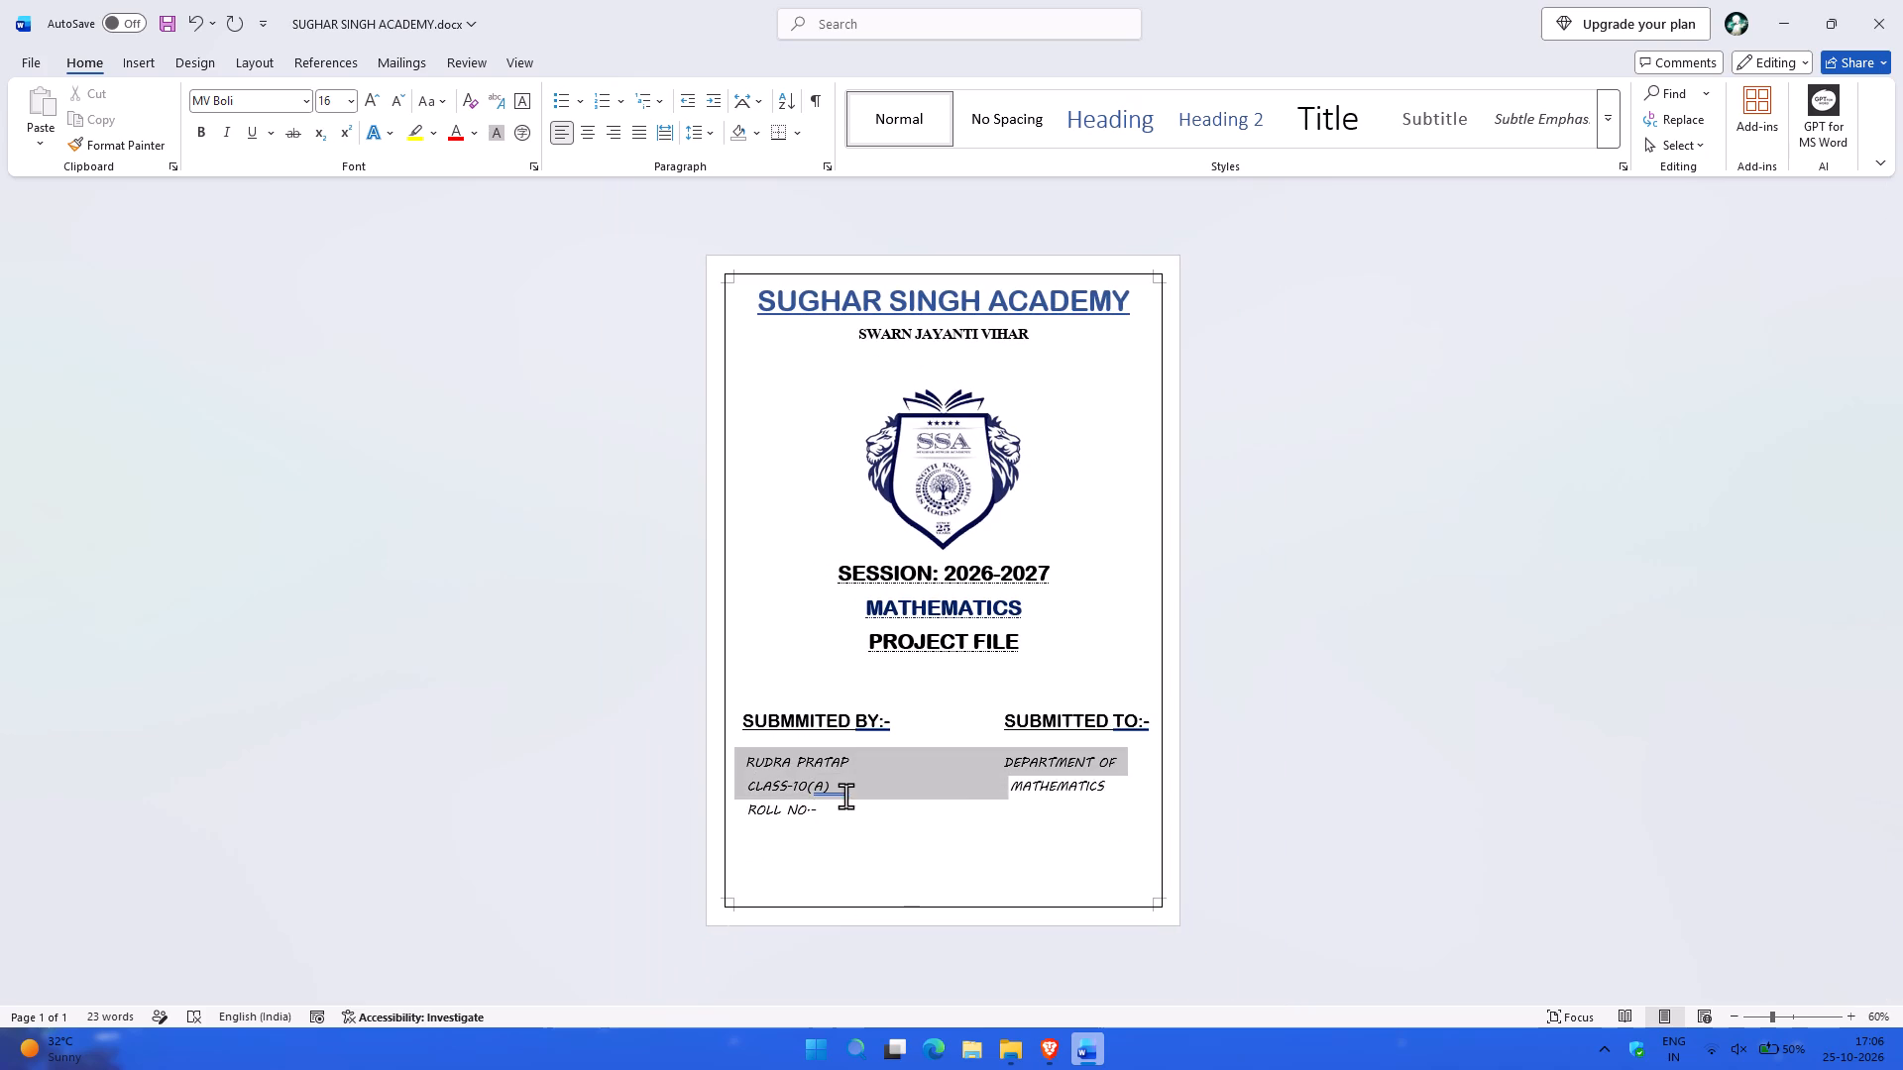
left_click_drag(845, 796, 887, 813)
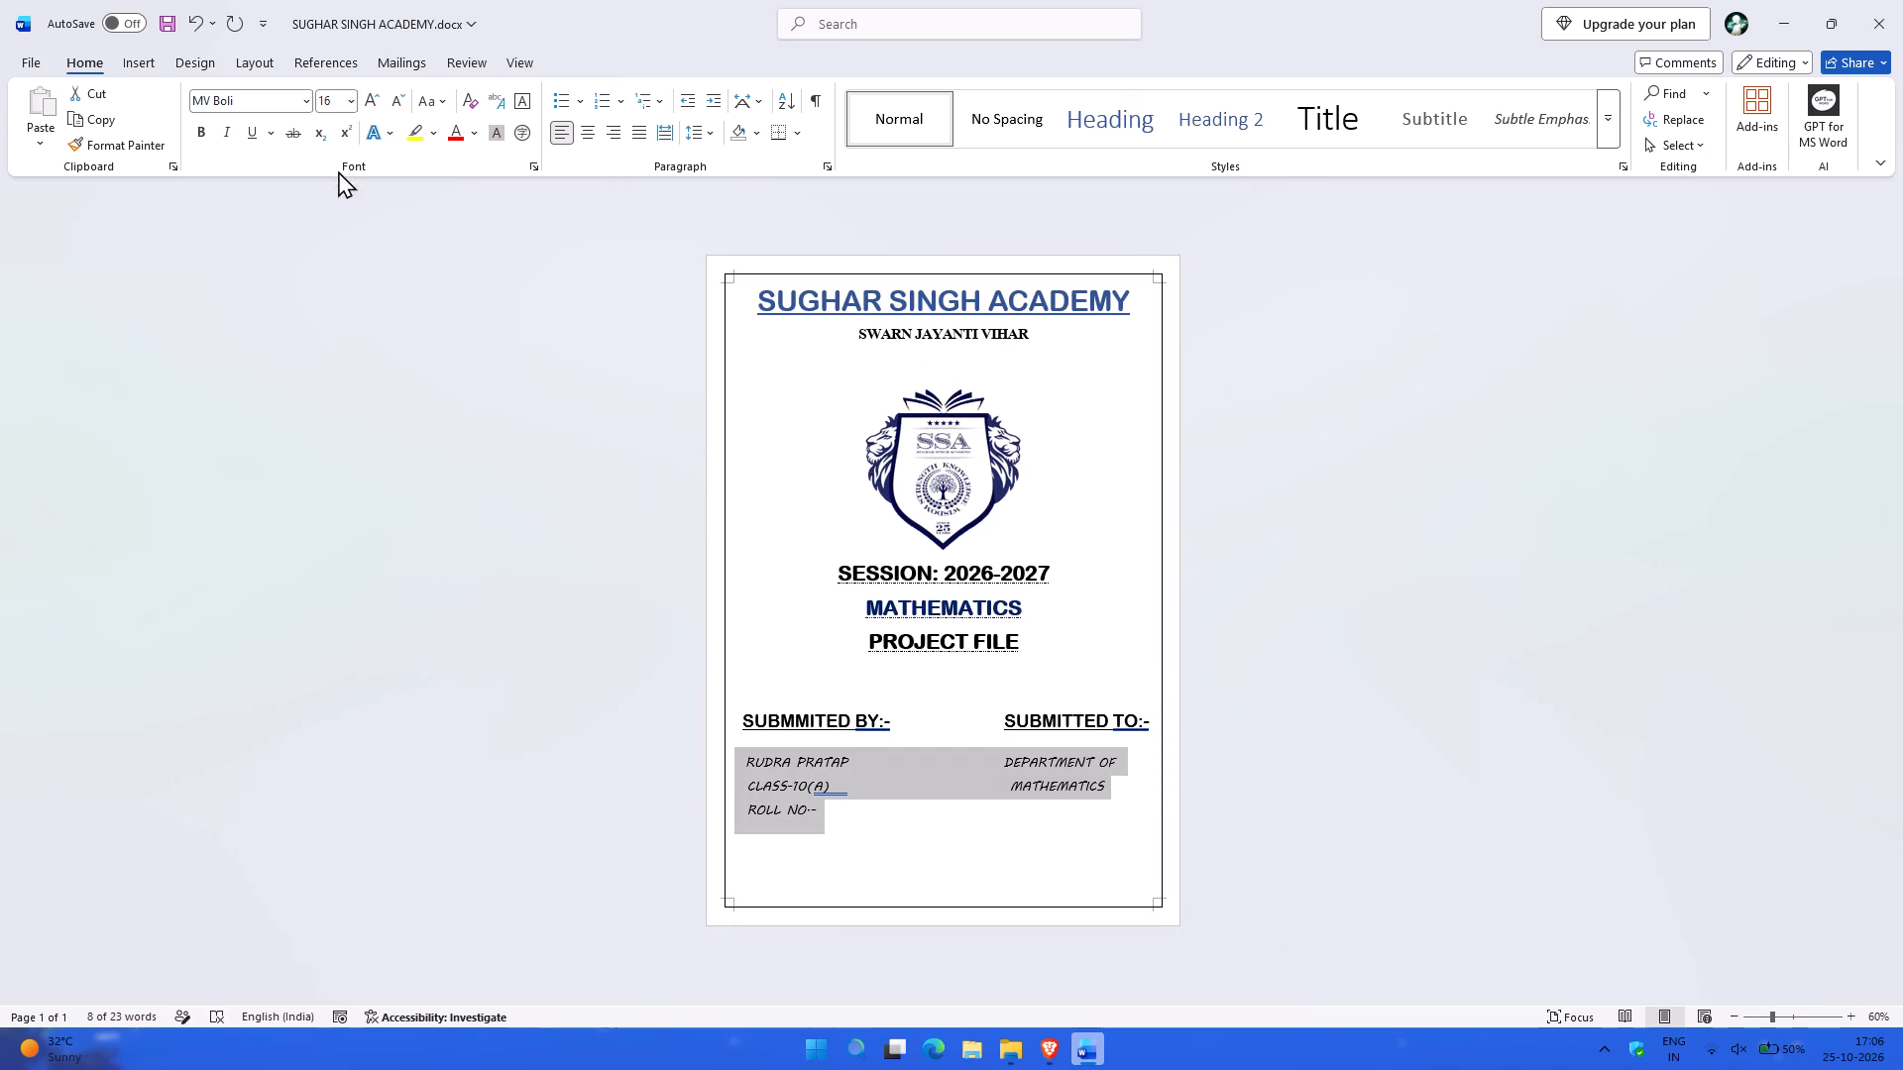
left_click(370, 103)
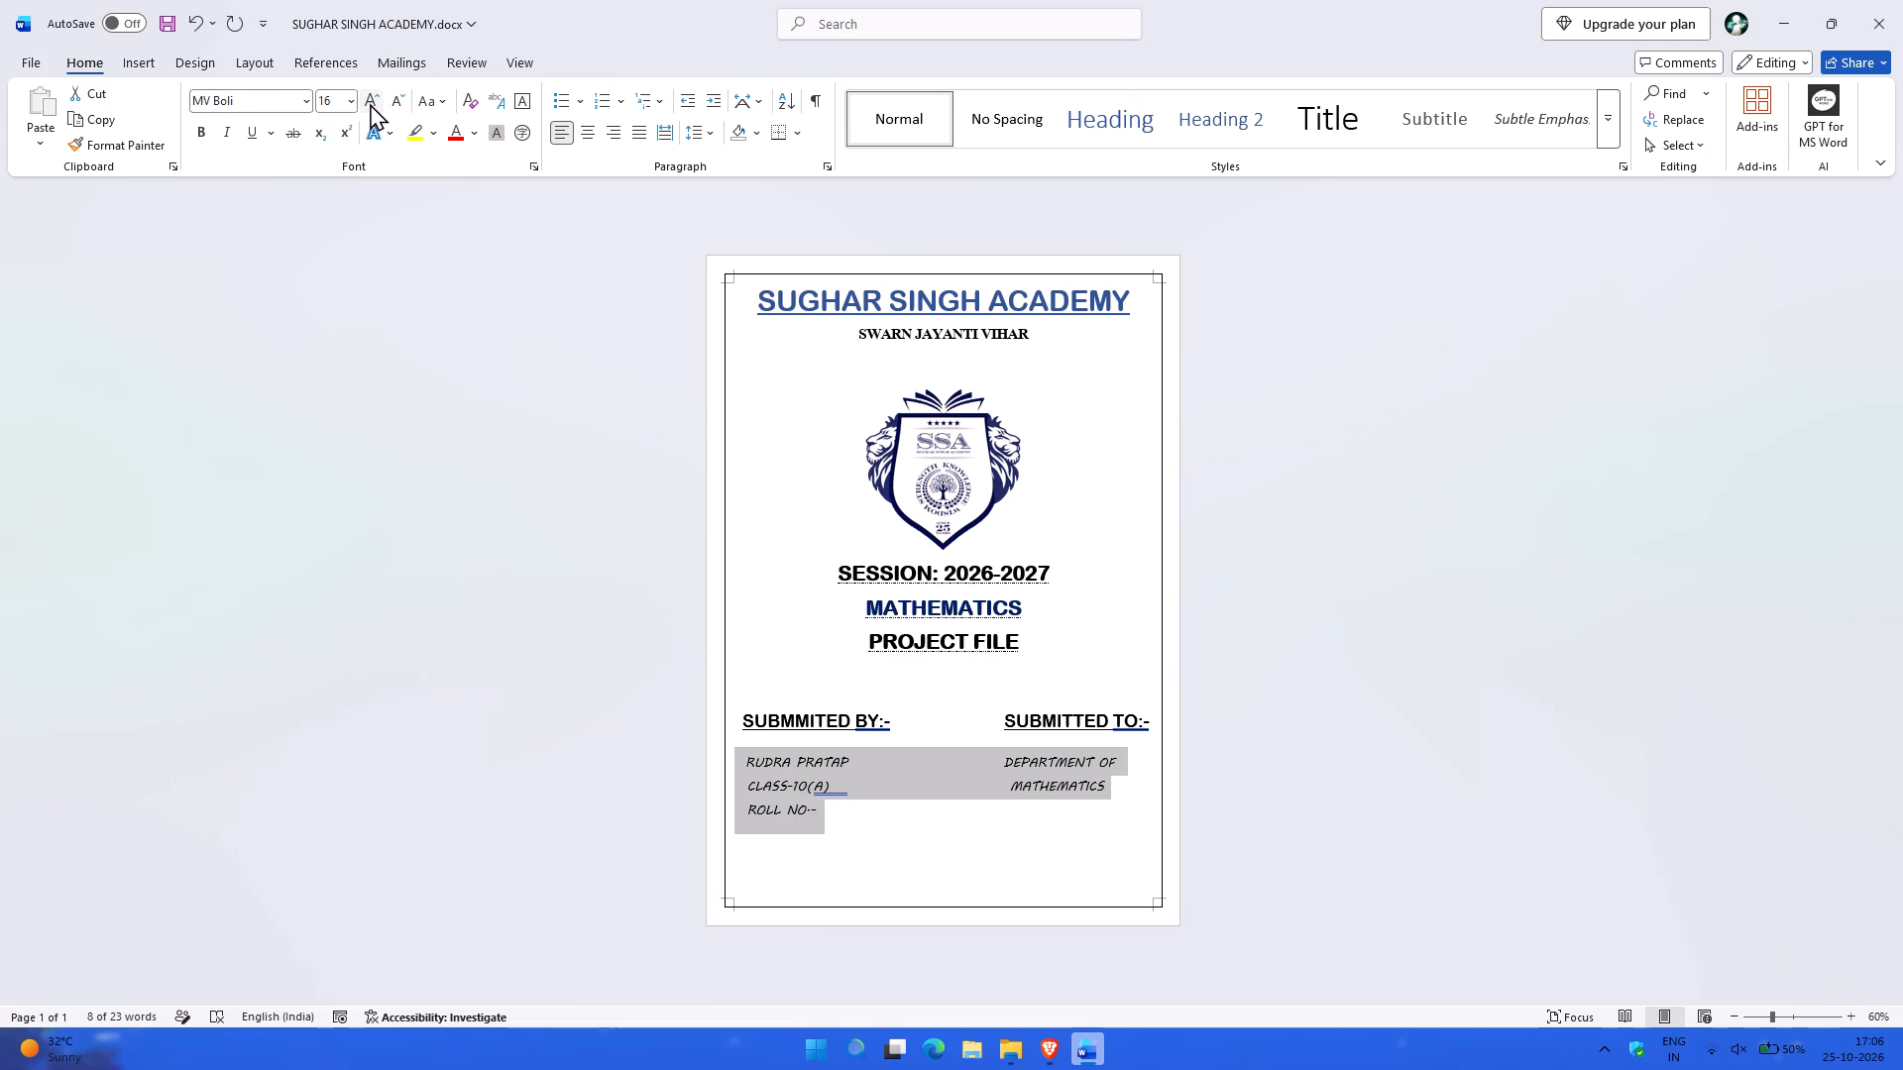
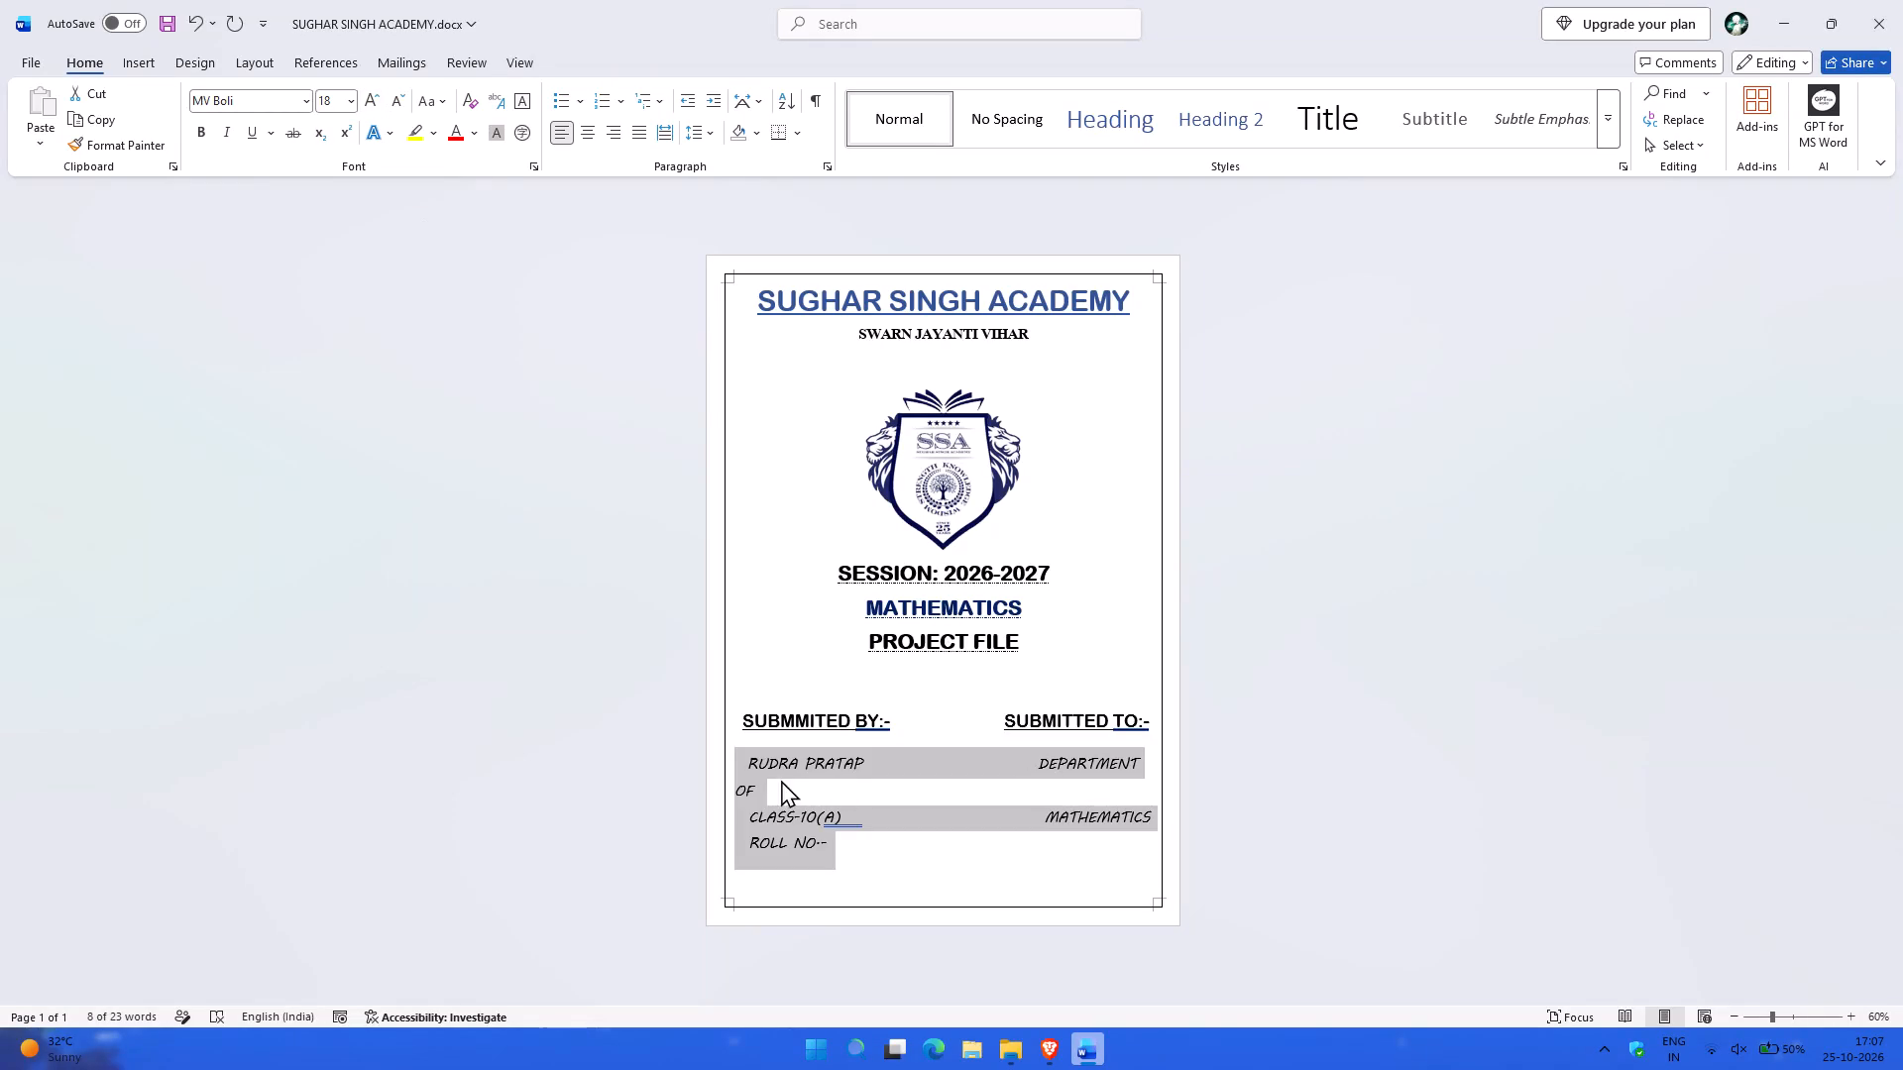
Remove the extra spaces before DEPARTMENT OF and MATHEMATICS so both lines align with each other under the SUBMITTED TO heading.
left_click(988, 763)
key("BackSpace")
key("BackSpace")
key("BackSpace")
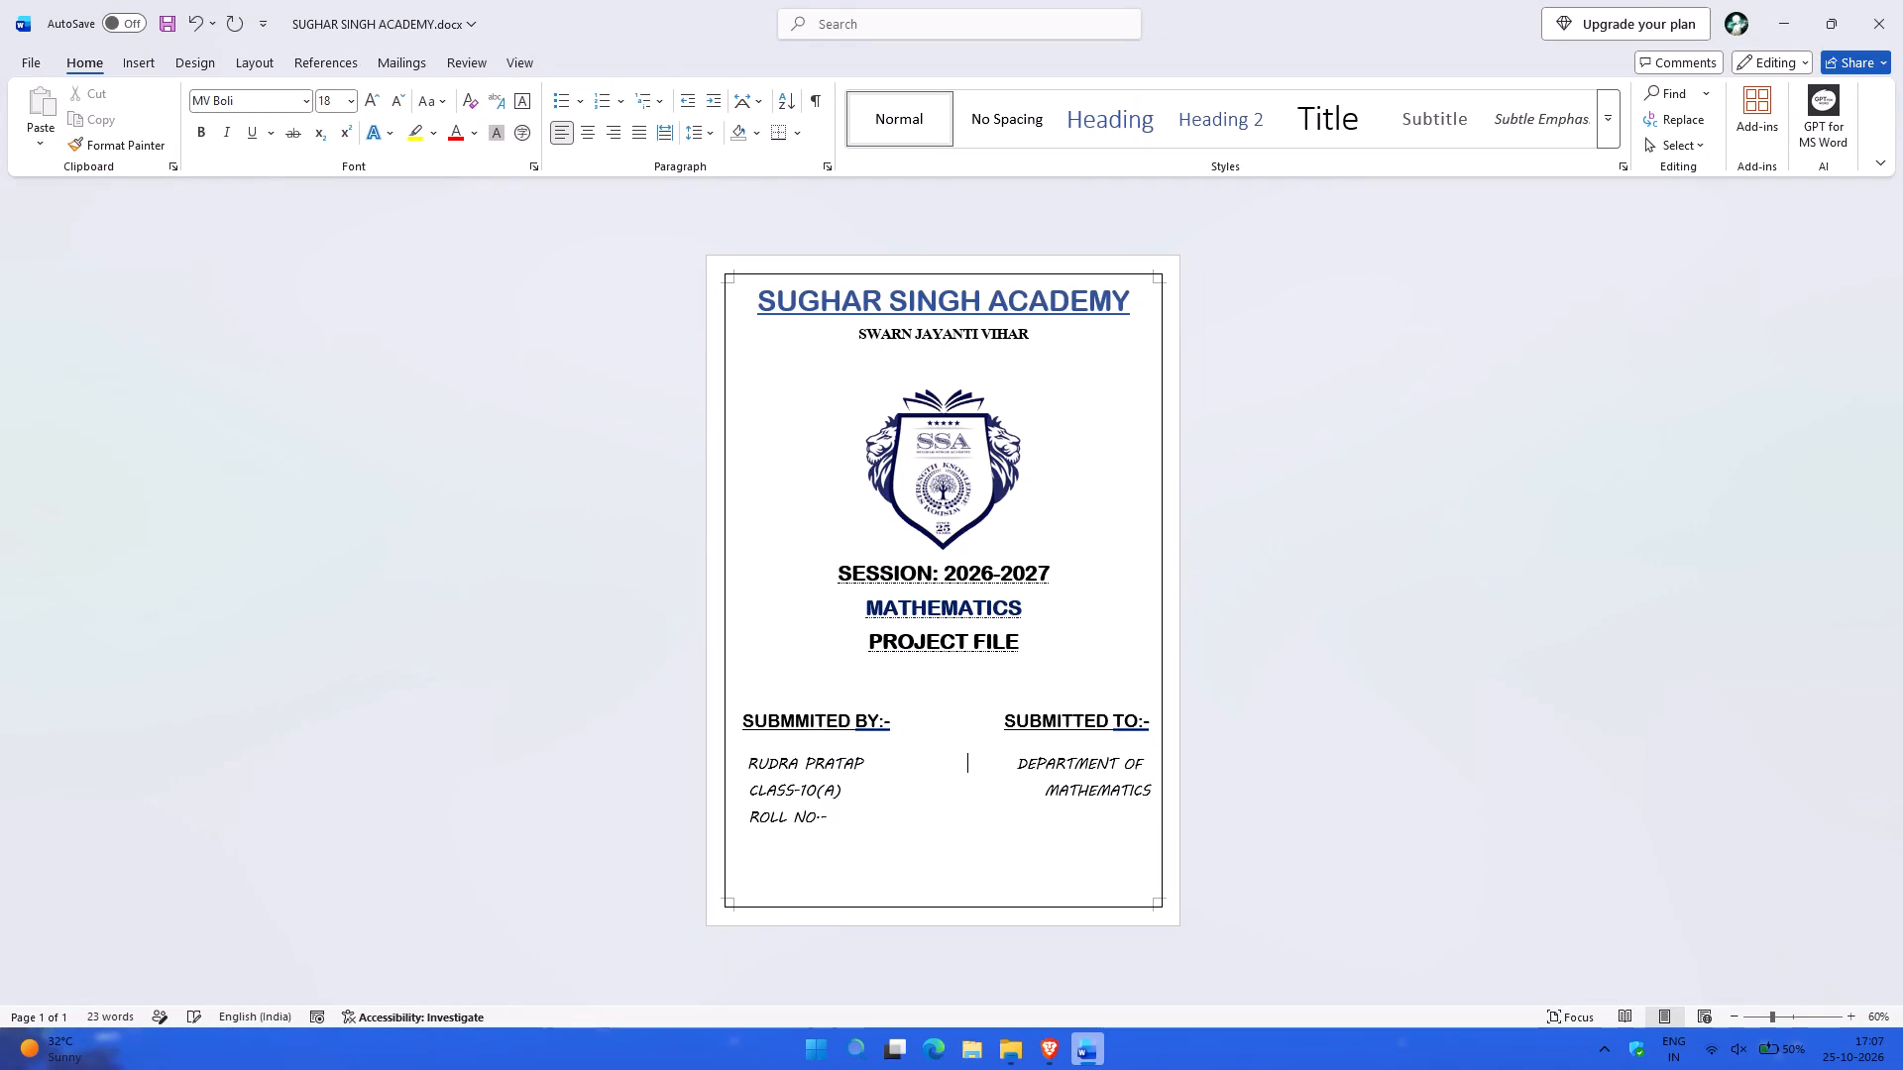
key("BackSpace")
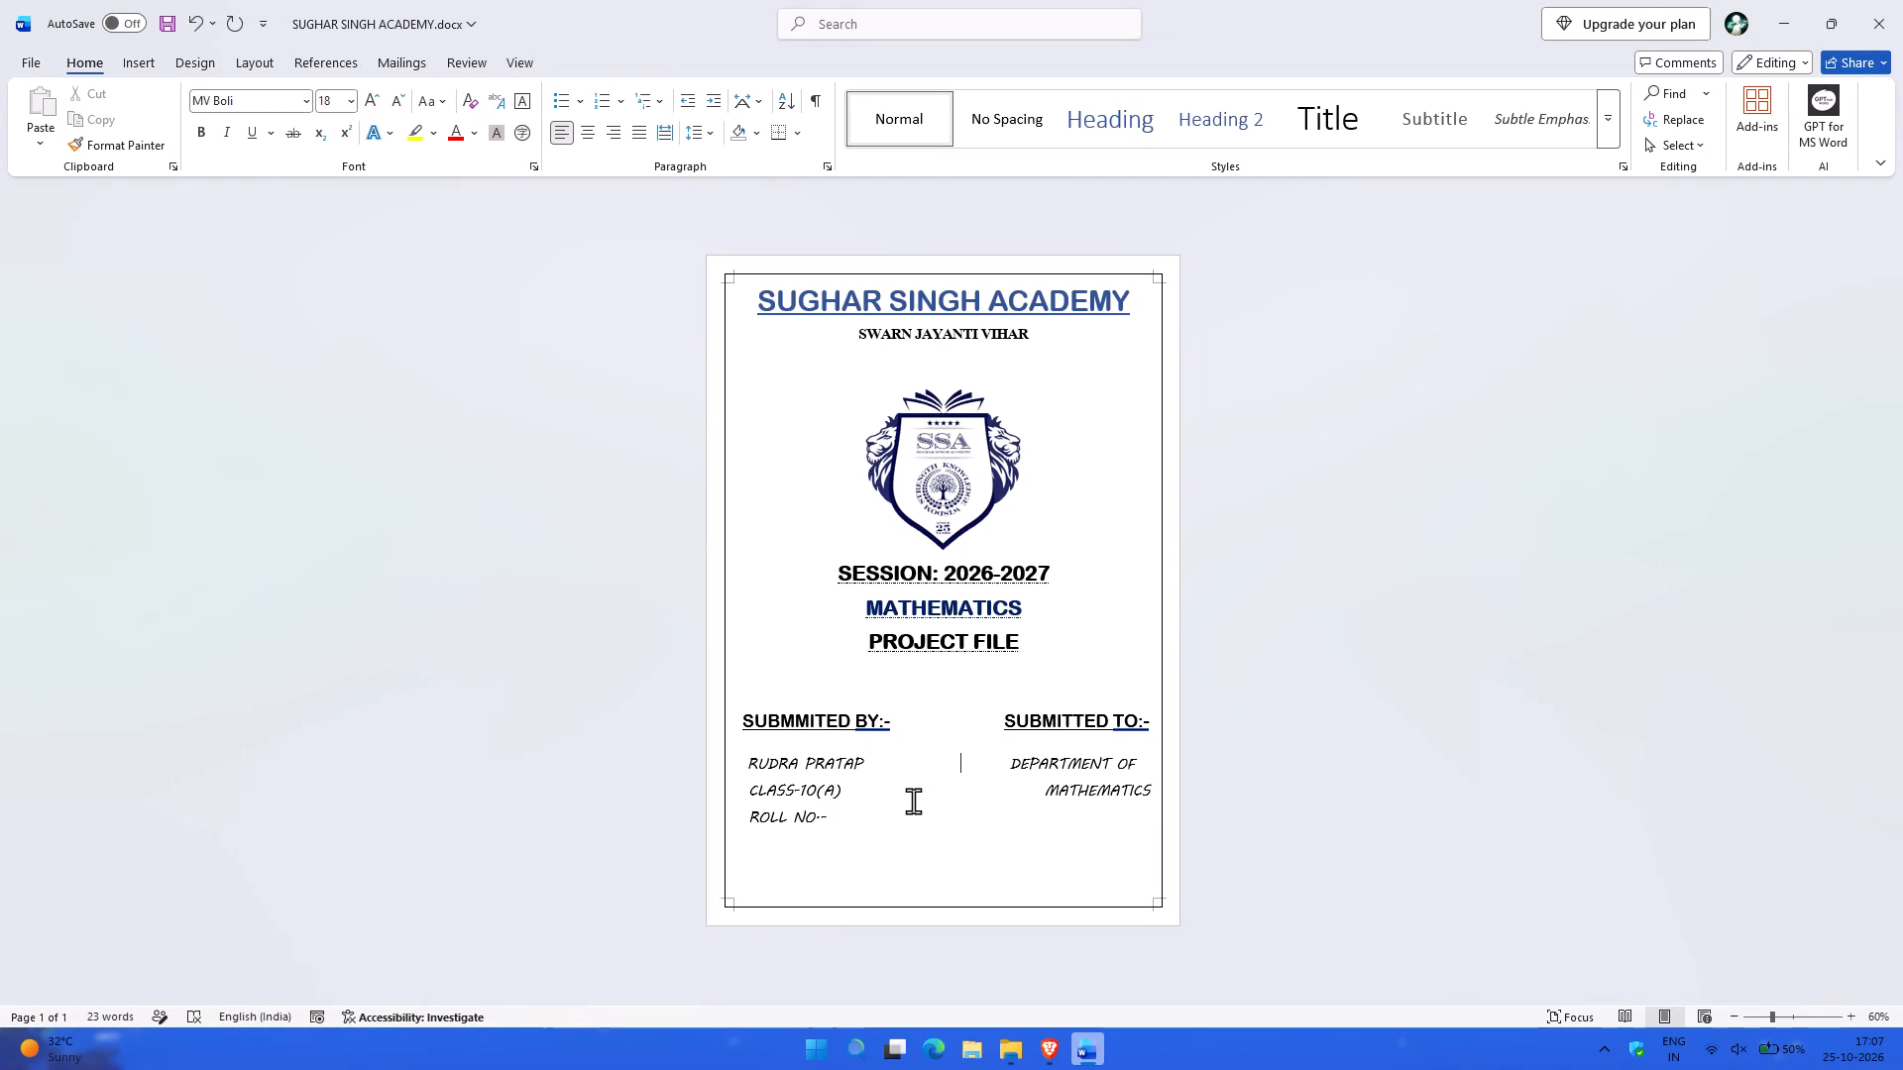
left_click(913, 801)
key("BackSpace")
key("BackSpace")
key("BackSpace")
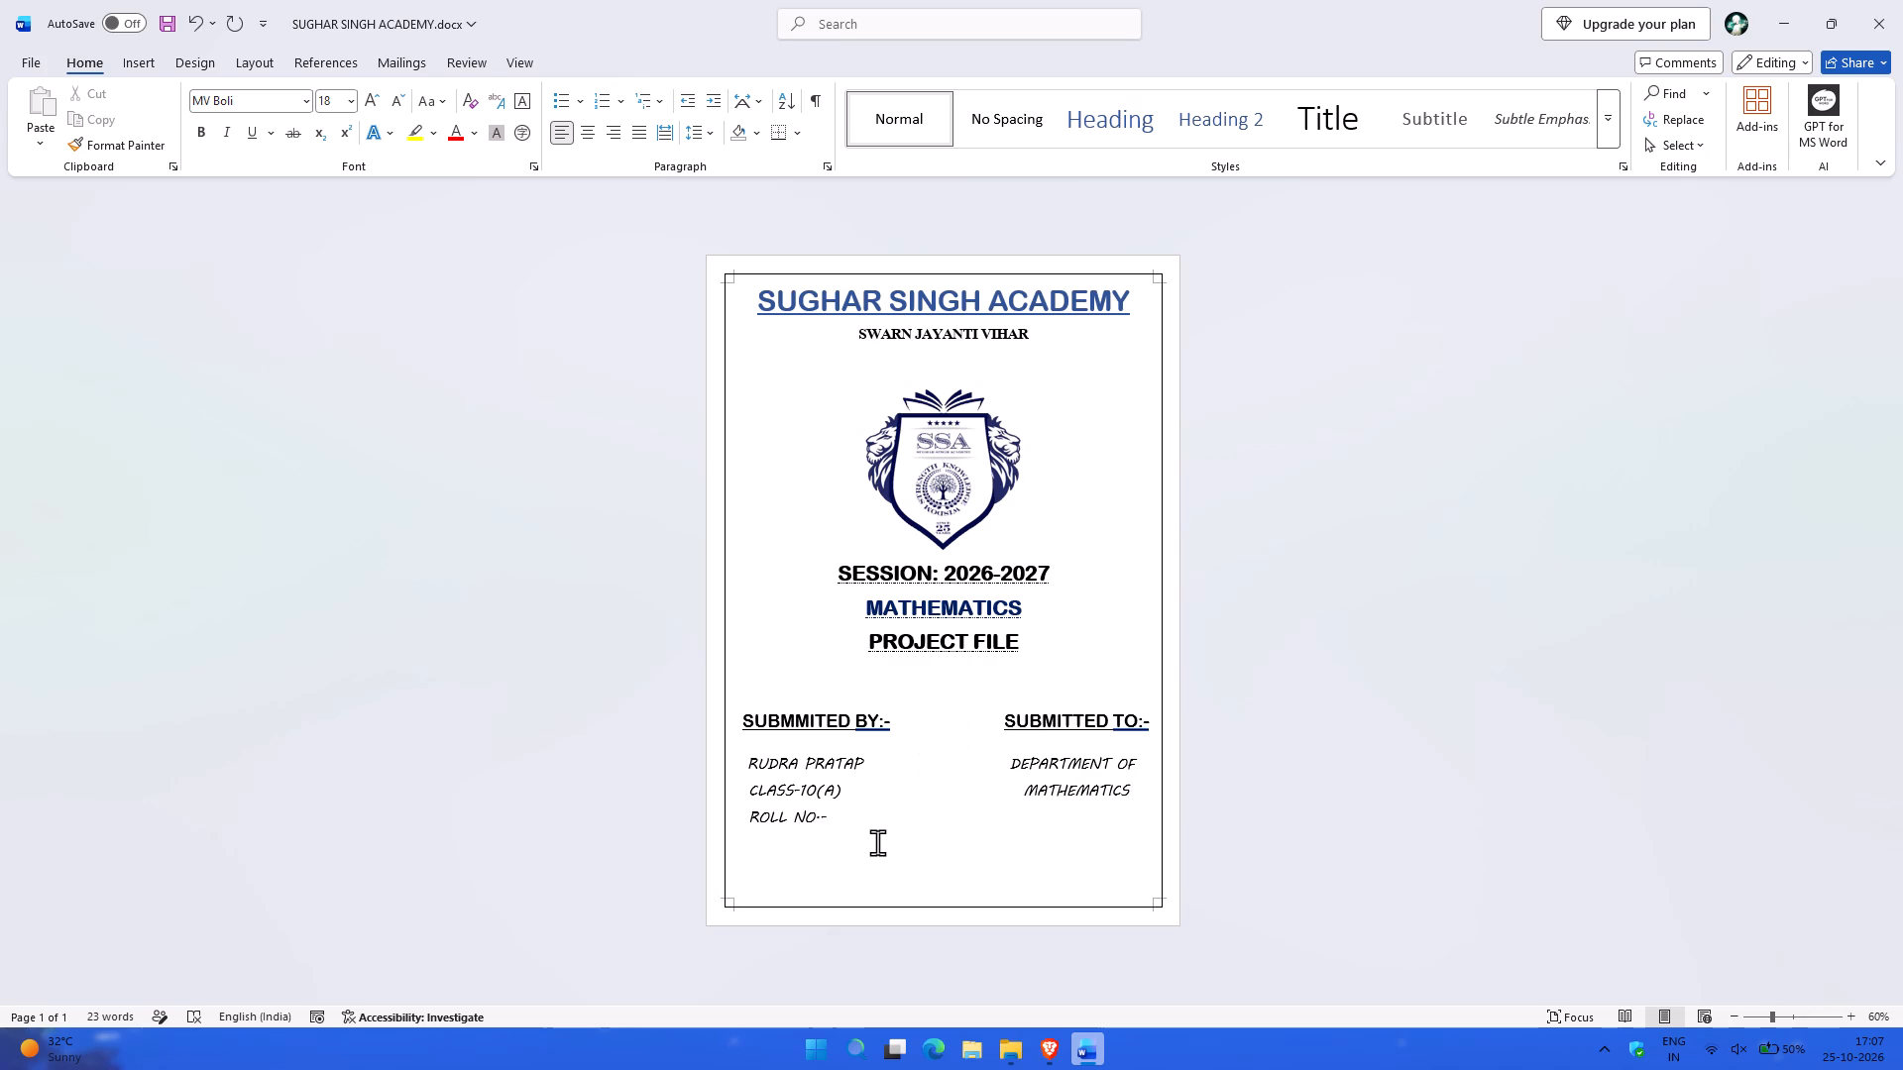
key("BackSpace")
key("BackSpace")
Move the school crest slightly up towards the SWARN JAYANTI VIHAR line, keeping it centred on the page.
left_click(968, 489)
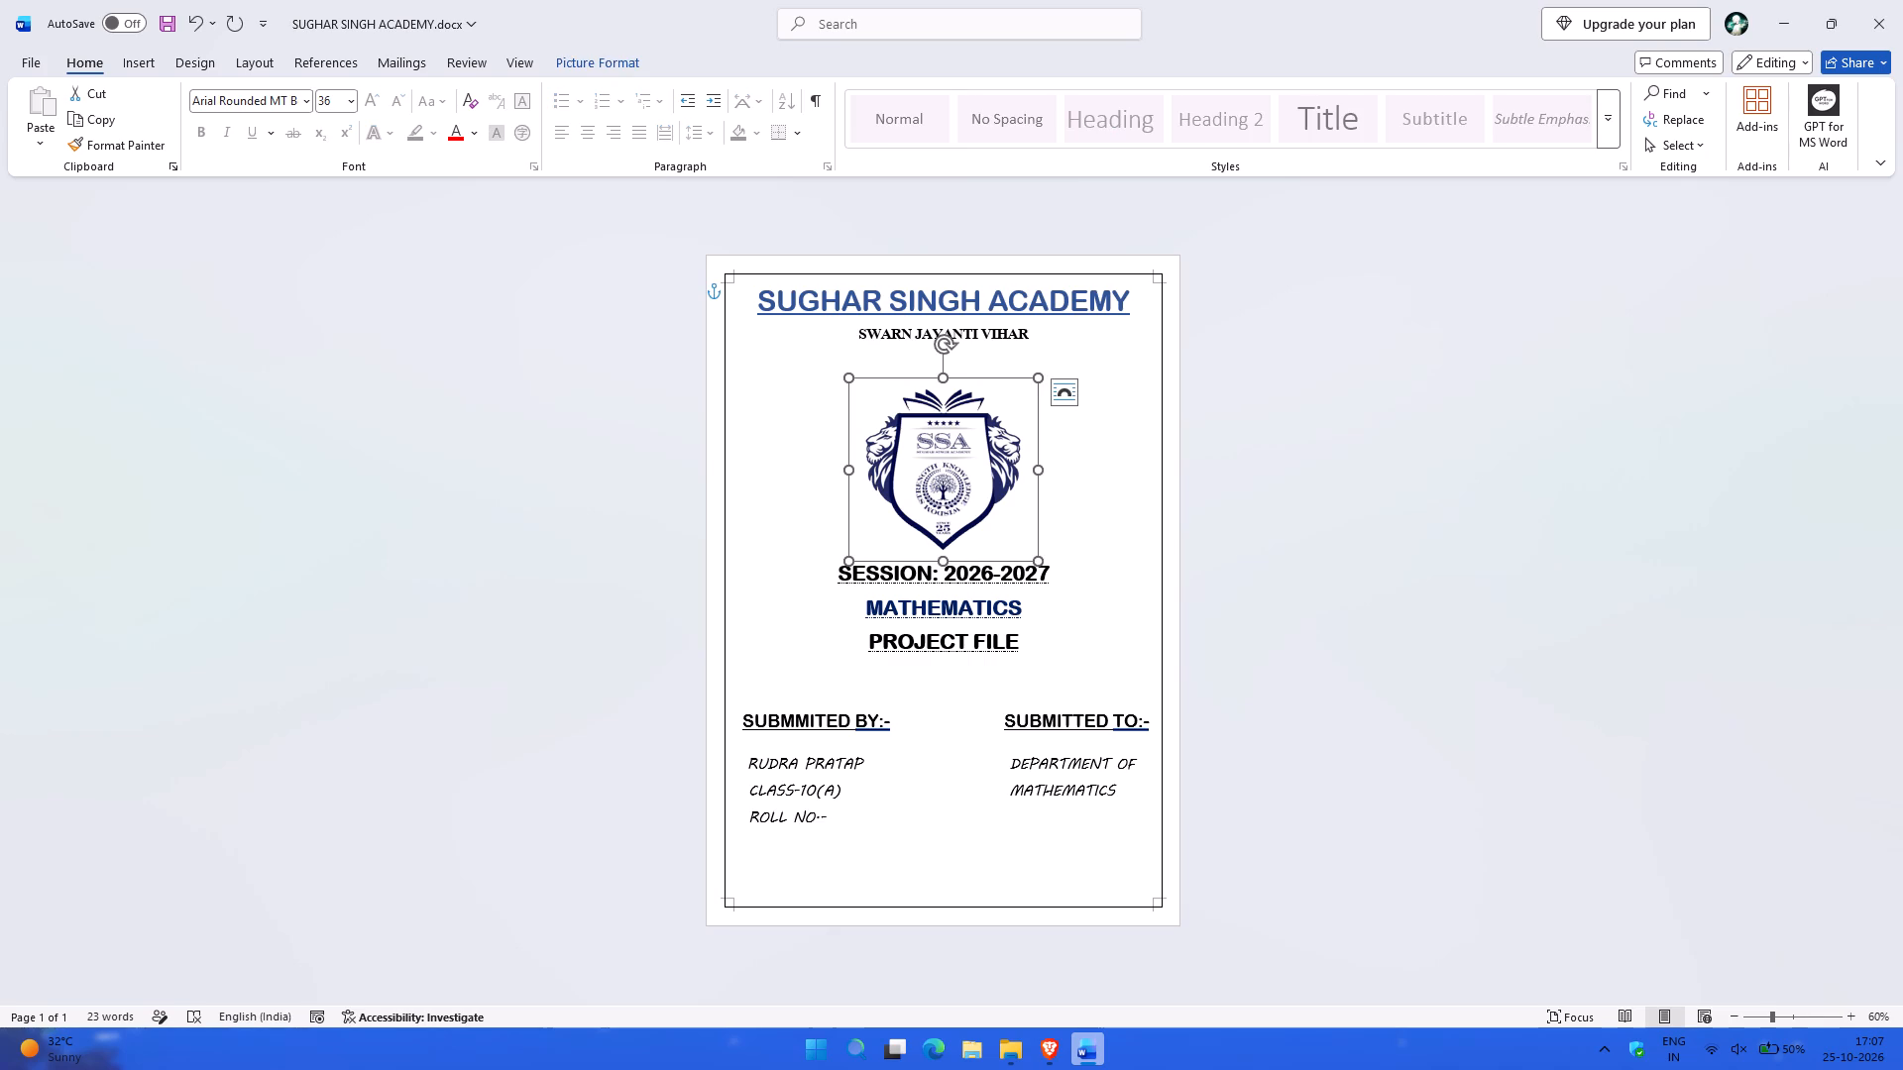
left_click_drag(946, 494, 947, 485)
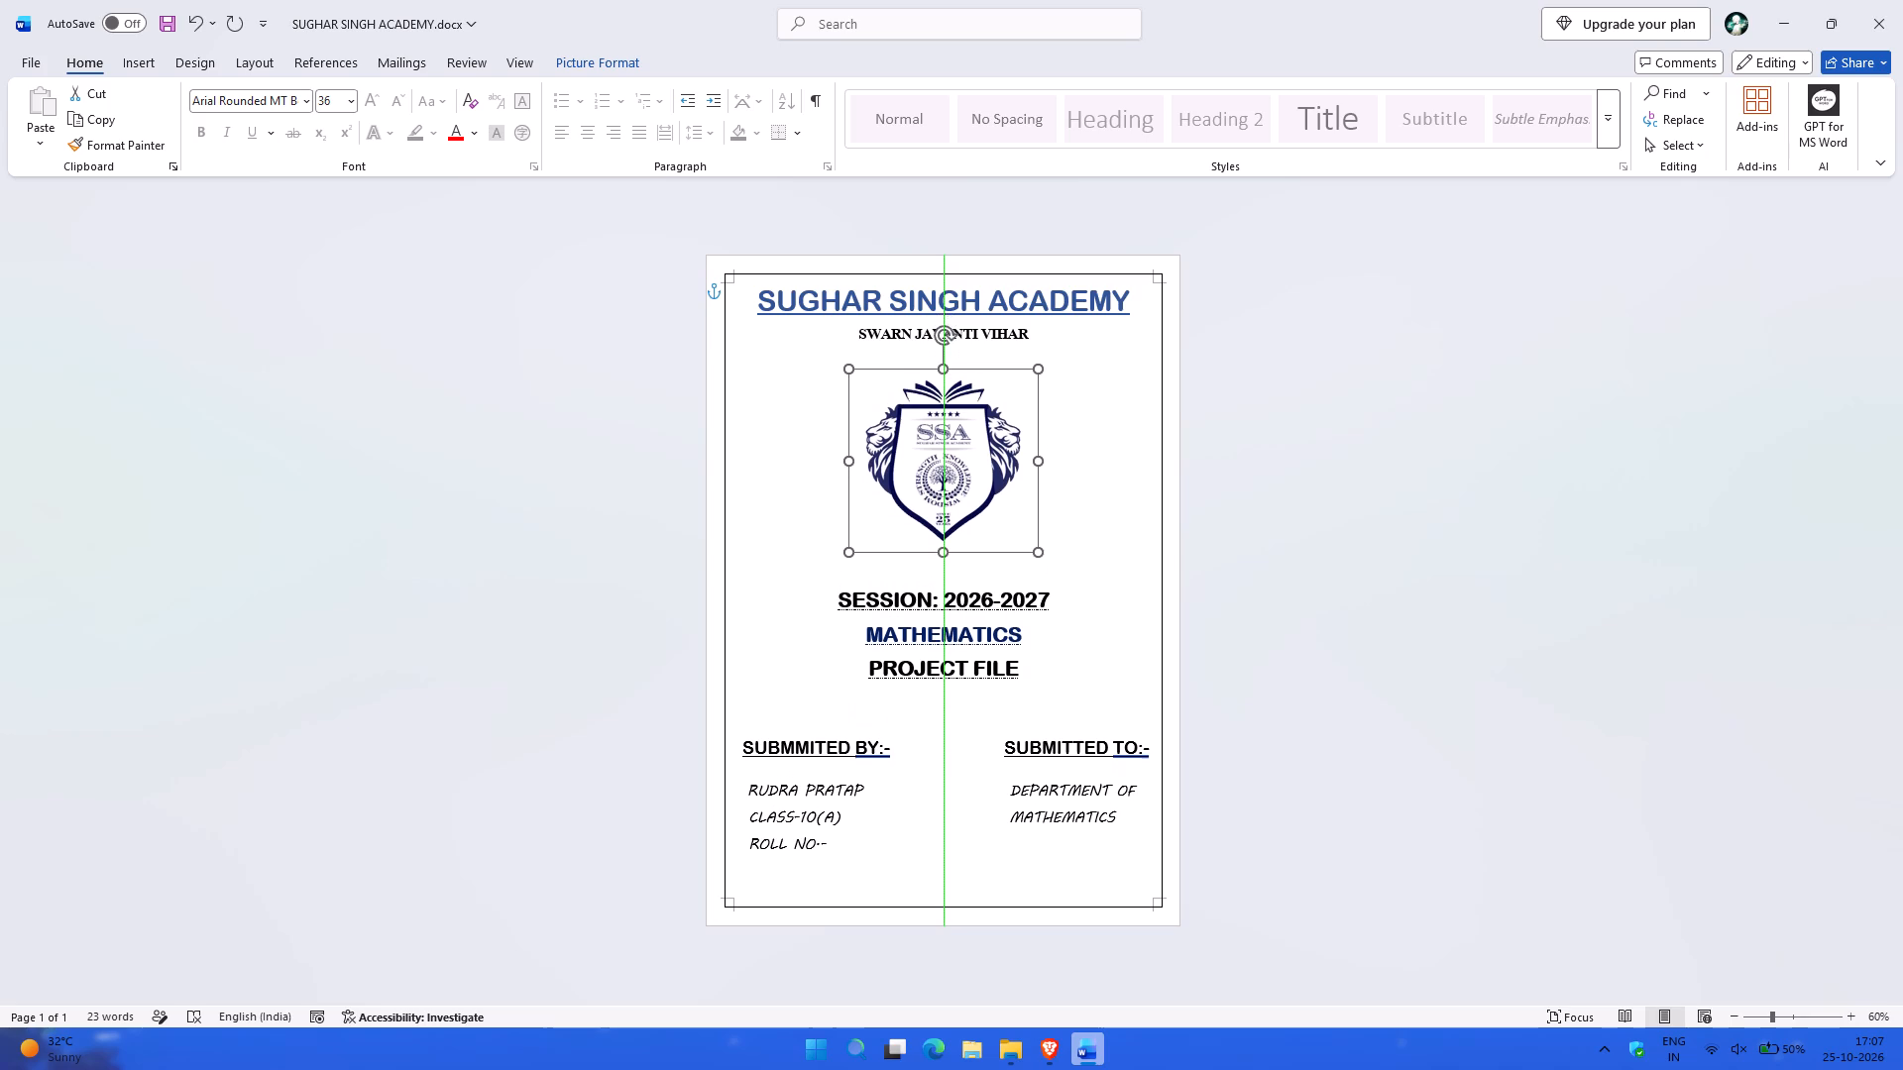
left_click_drag(947, 485, 947, 483)
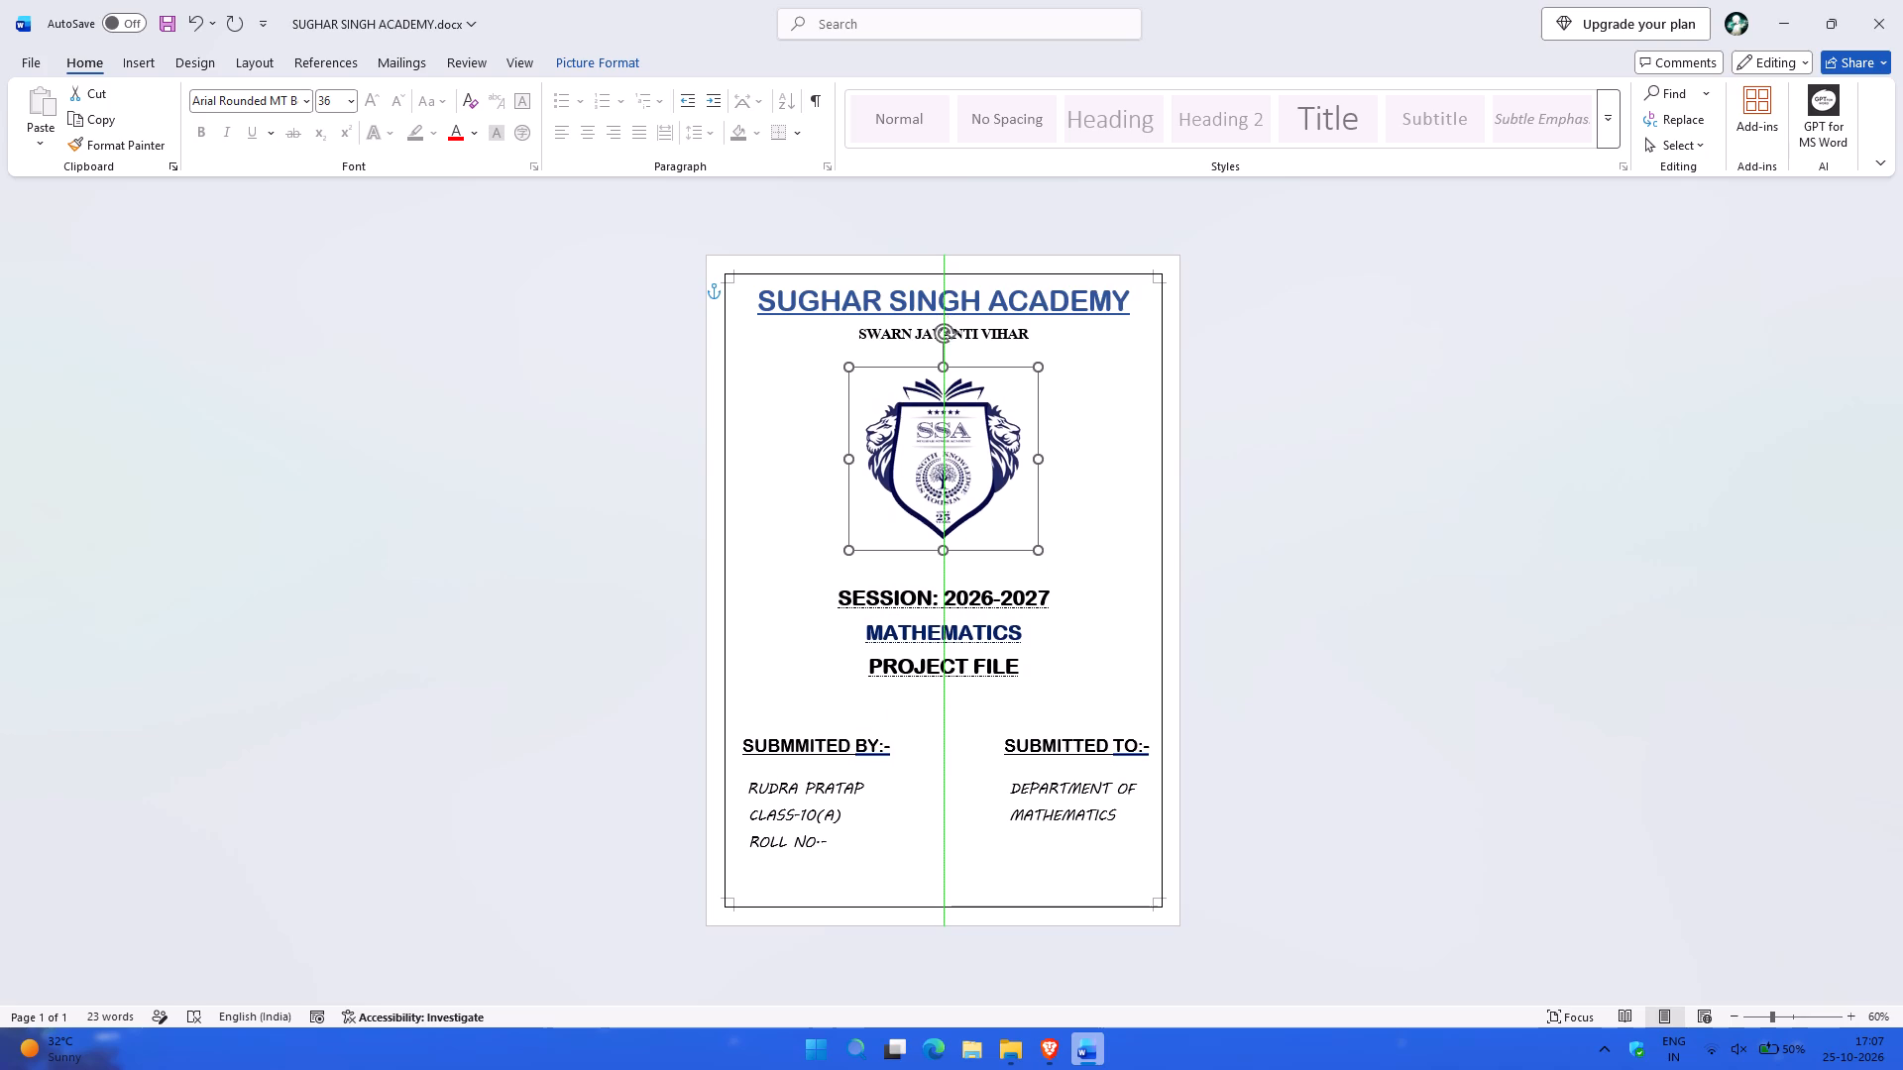
left_click_drag(947, 483, 947, 481)
left_click(604, 715)
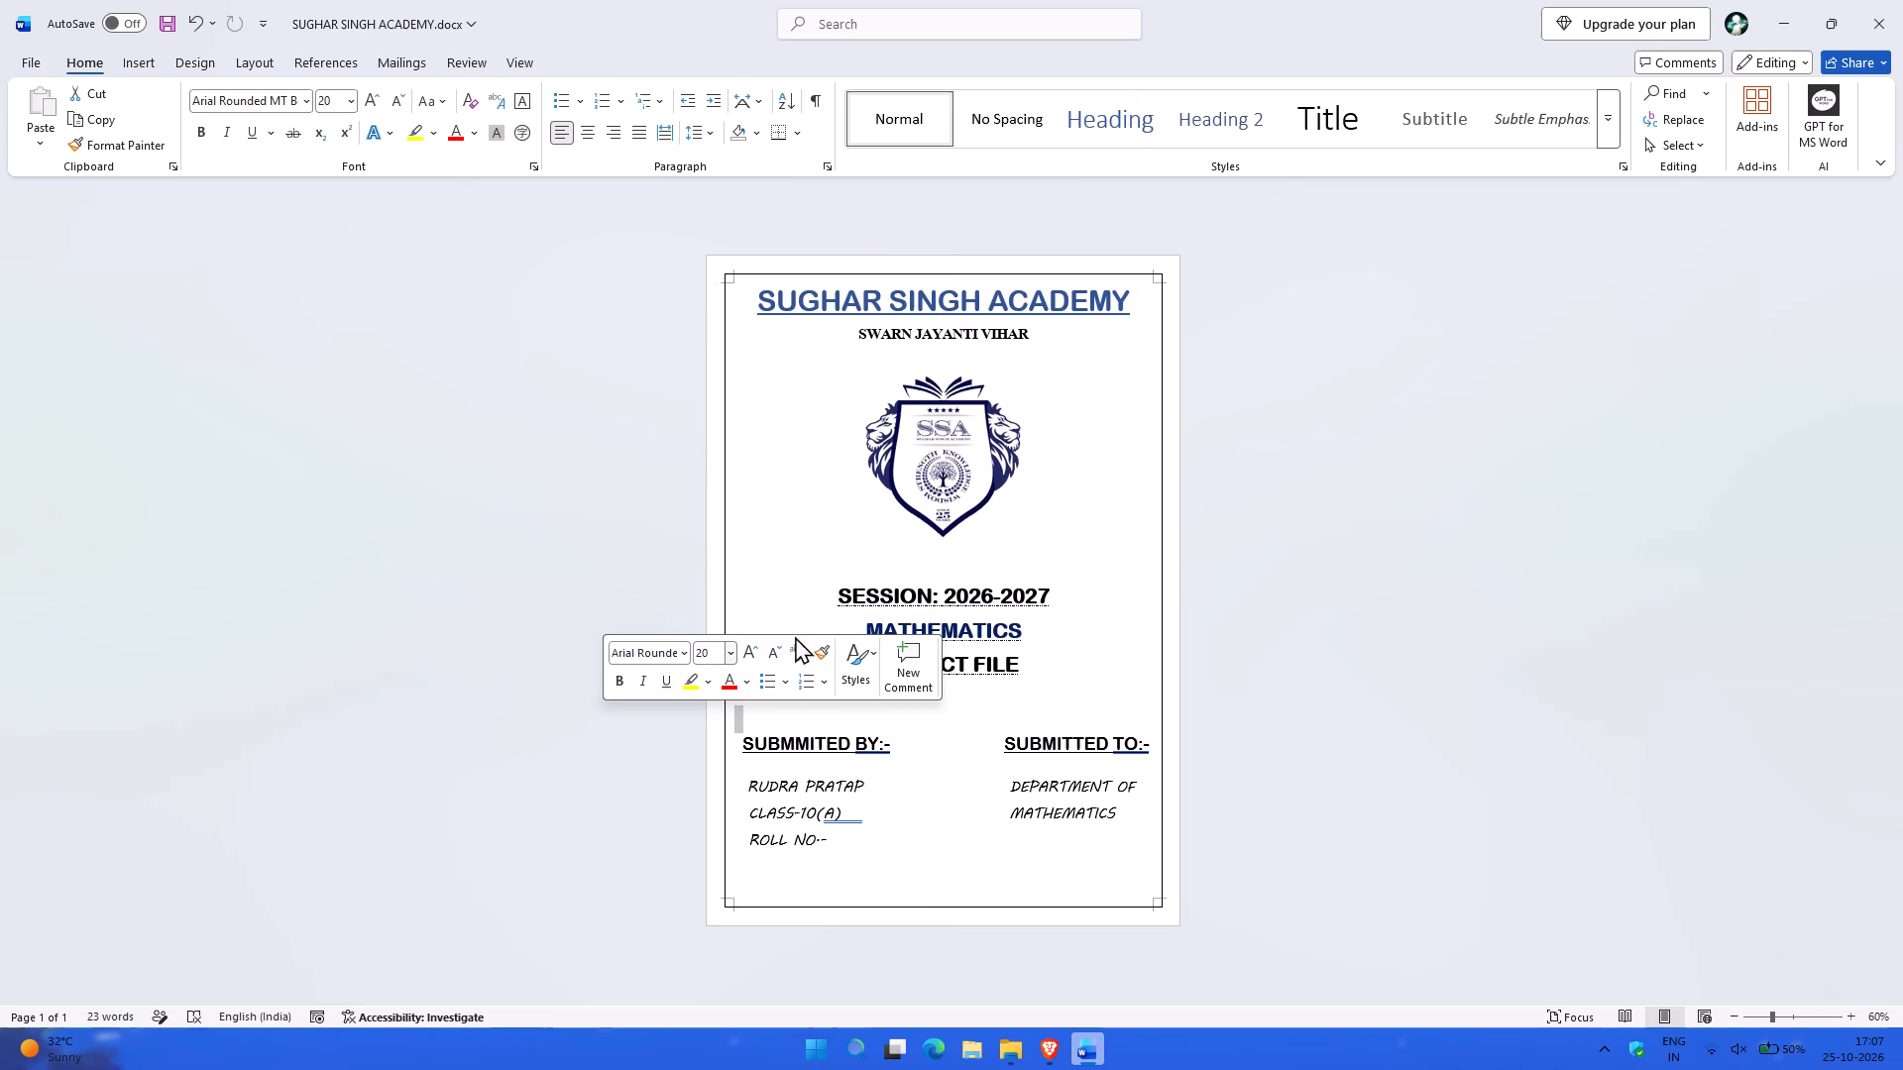
left_click(1366, 501)
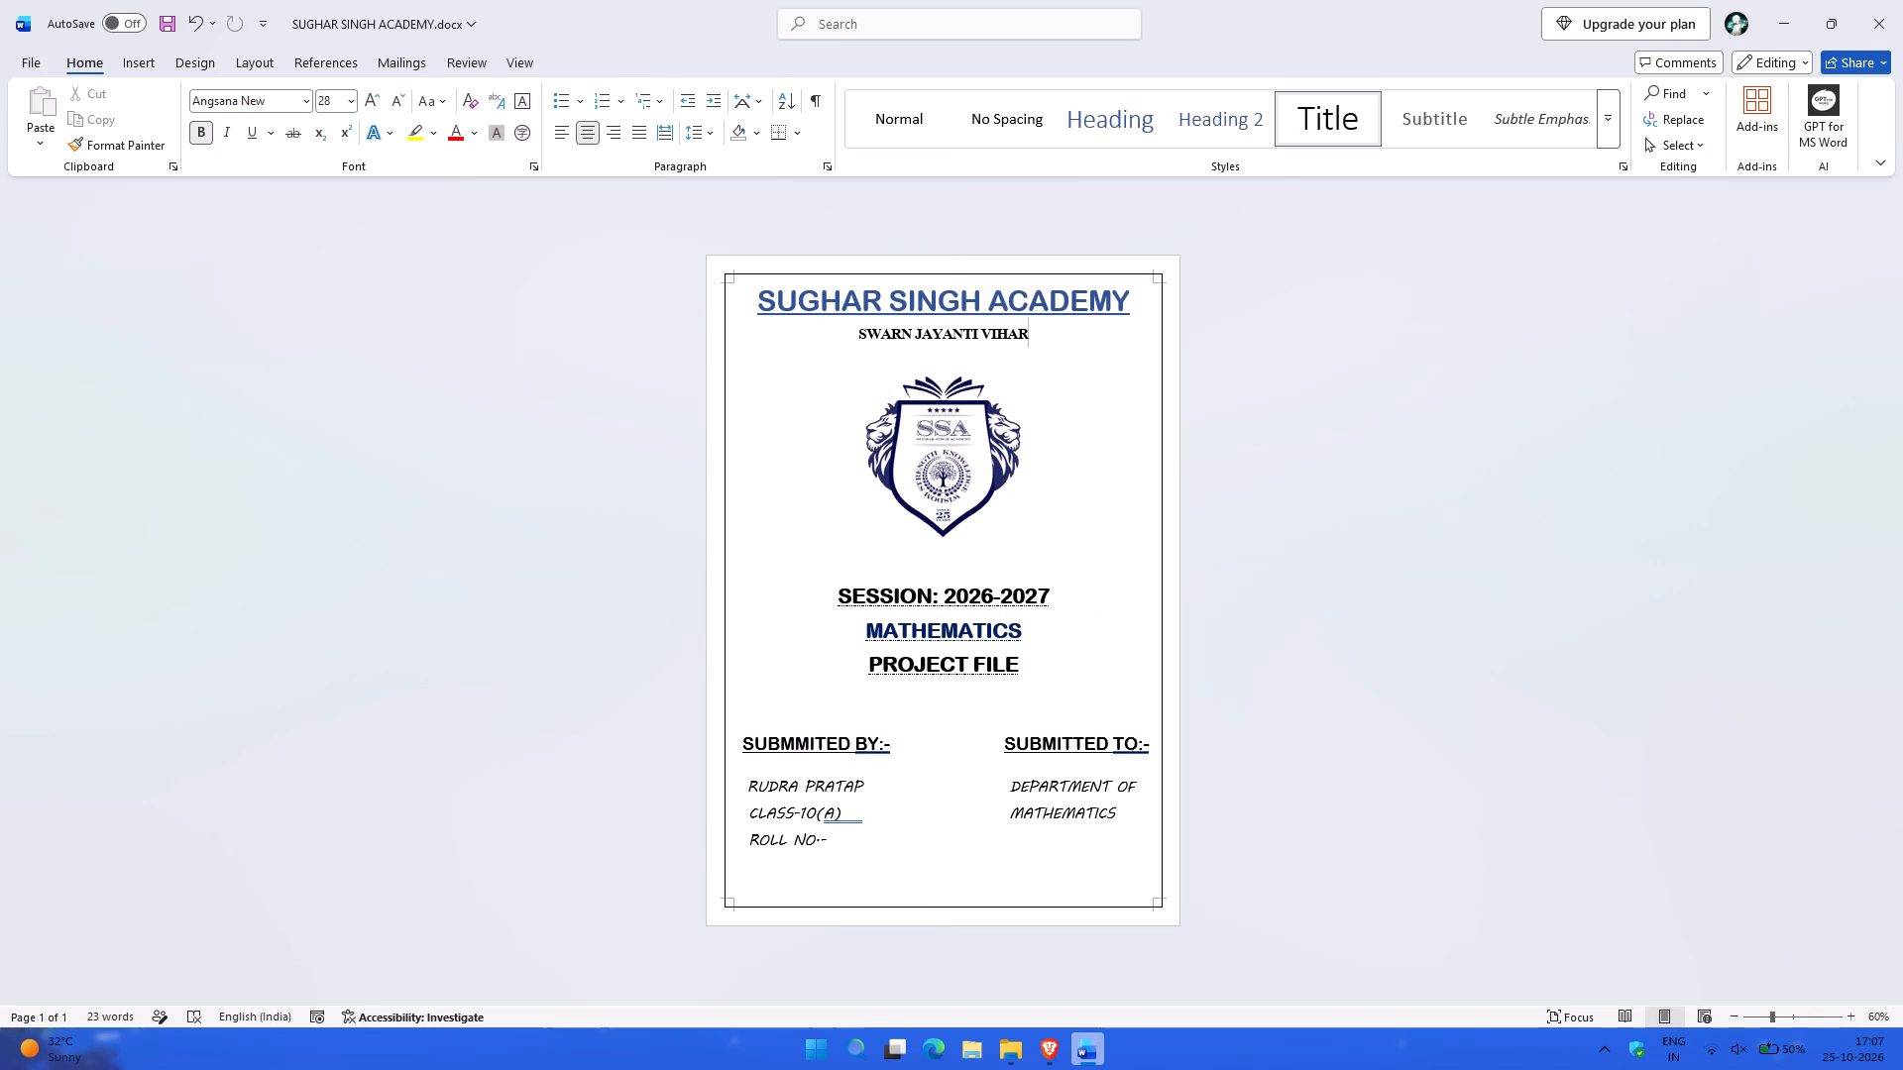
left_click(952, 459)
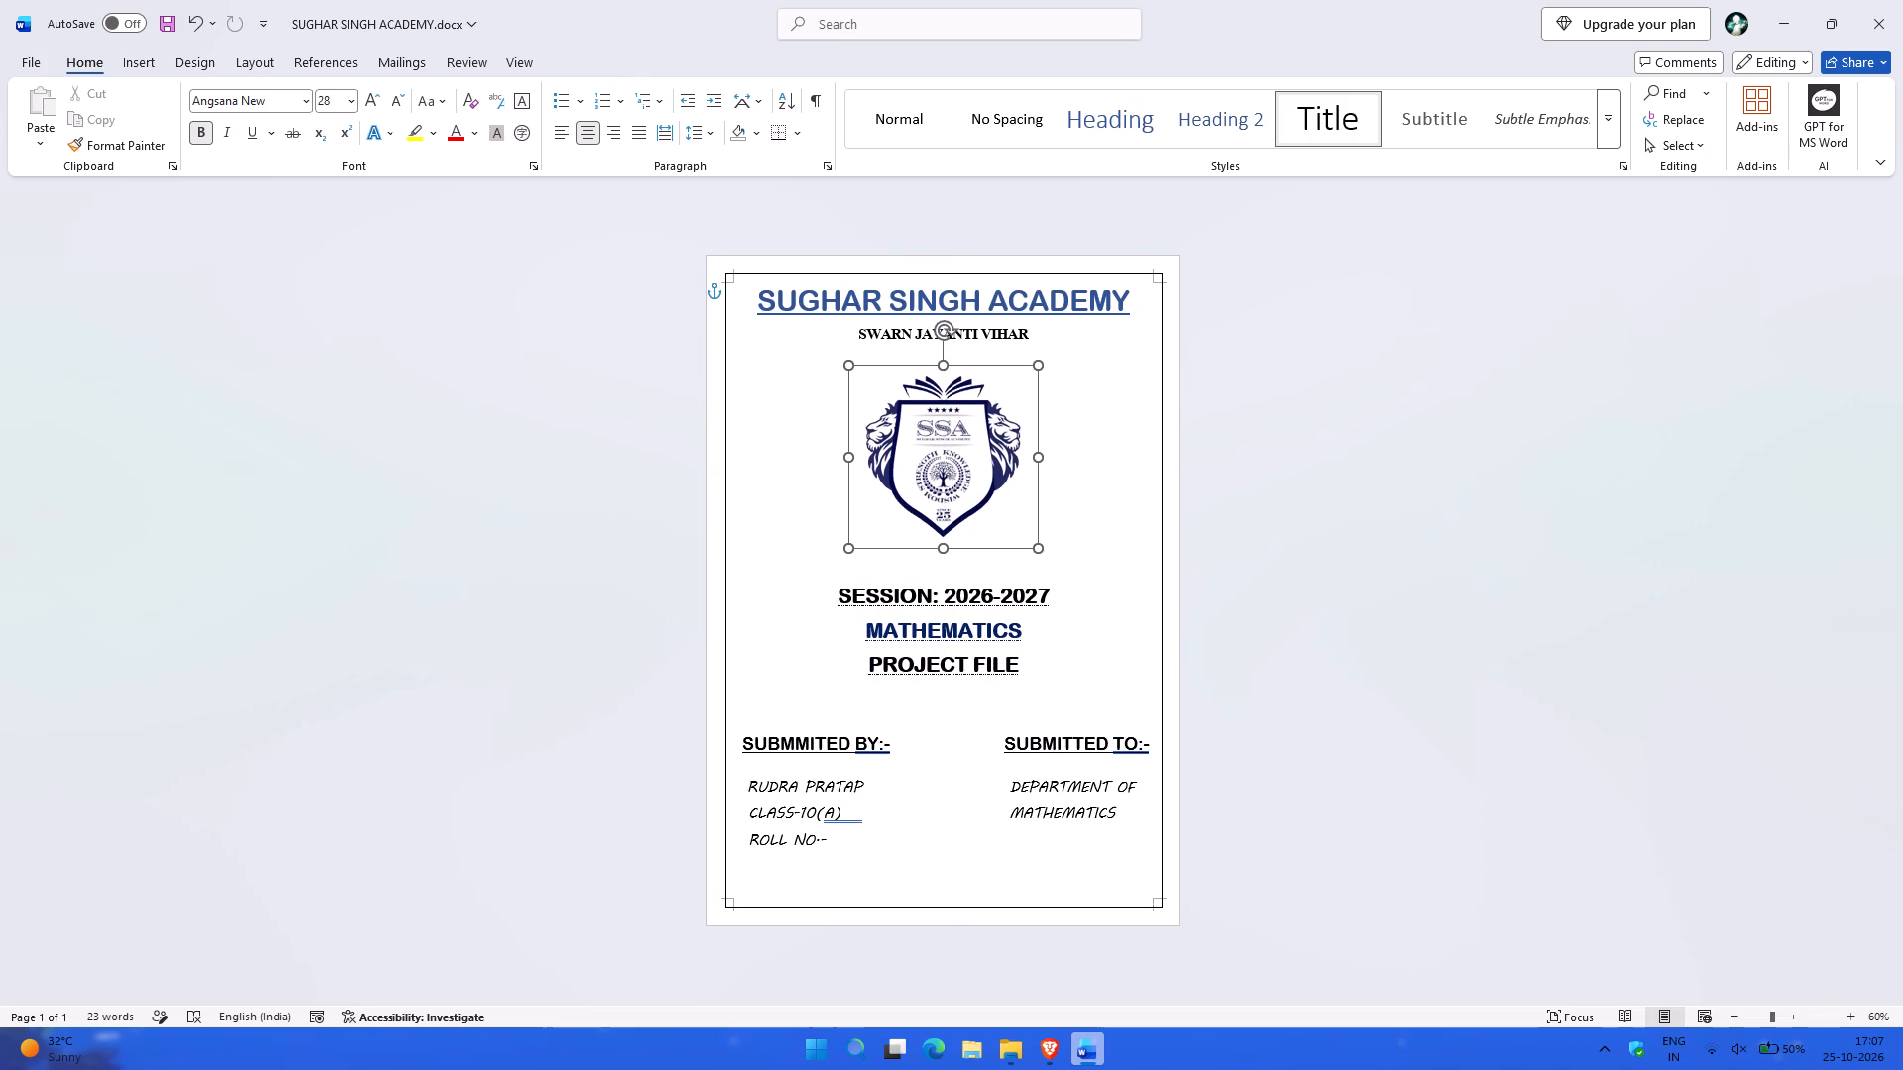
left_click(1226, 563)
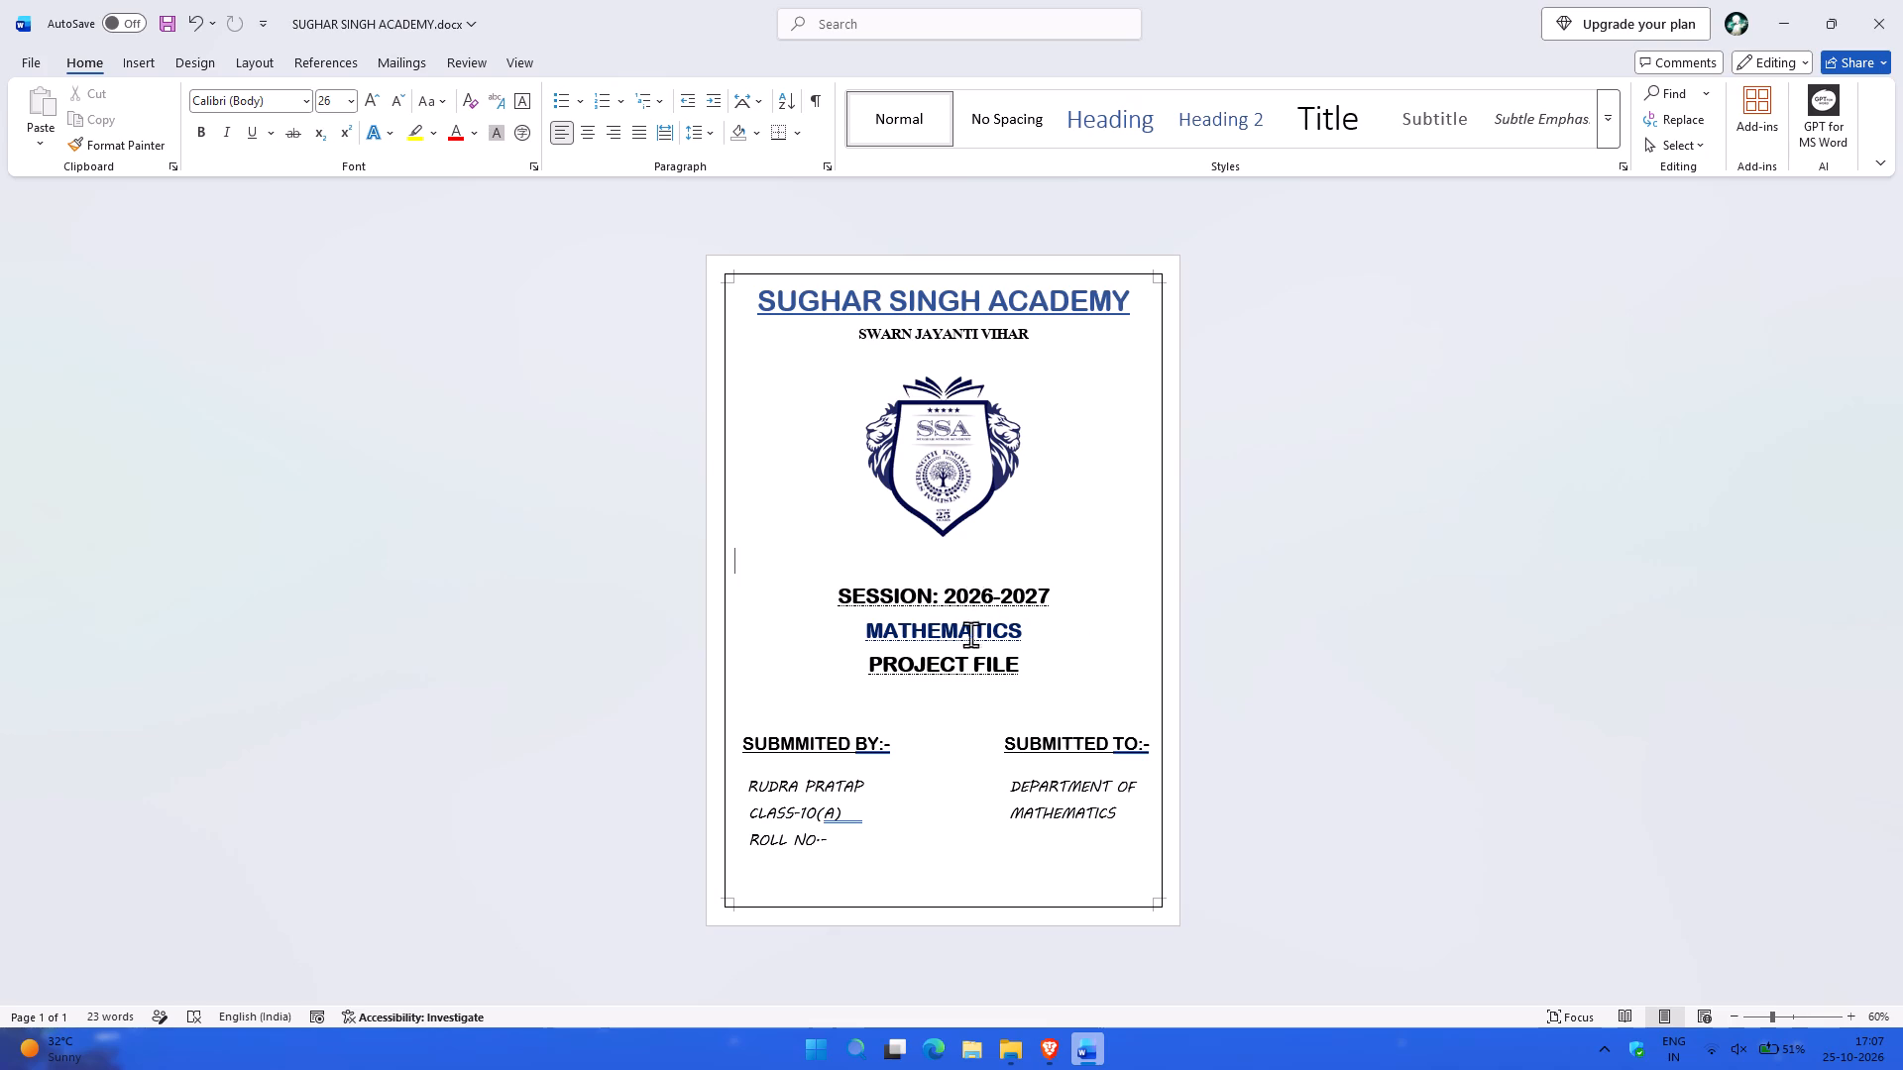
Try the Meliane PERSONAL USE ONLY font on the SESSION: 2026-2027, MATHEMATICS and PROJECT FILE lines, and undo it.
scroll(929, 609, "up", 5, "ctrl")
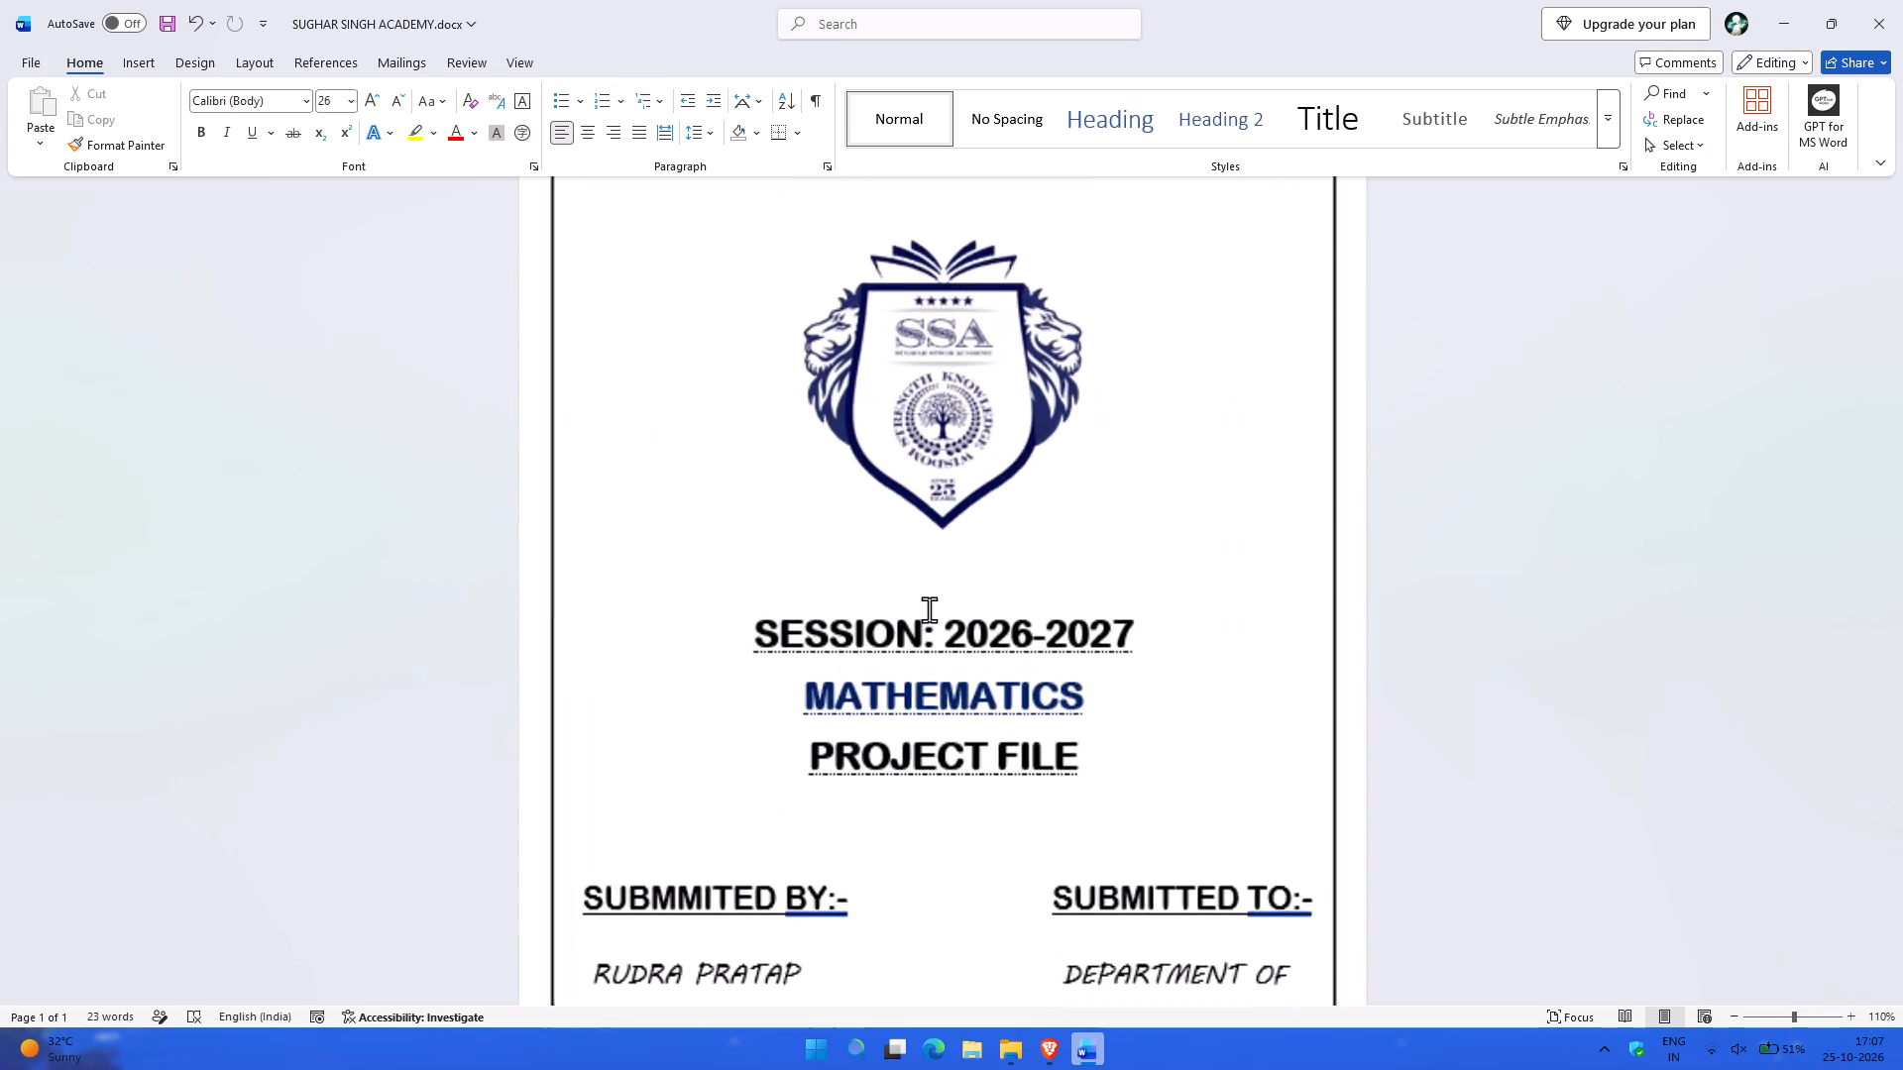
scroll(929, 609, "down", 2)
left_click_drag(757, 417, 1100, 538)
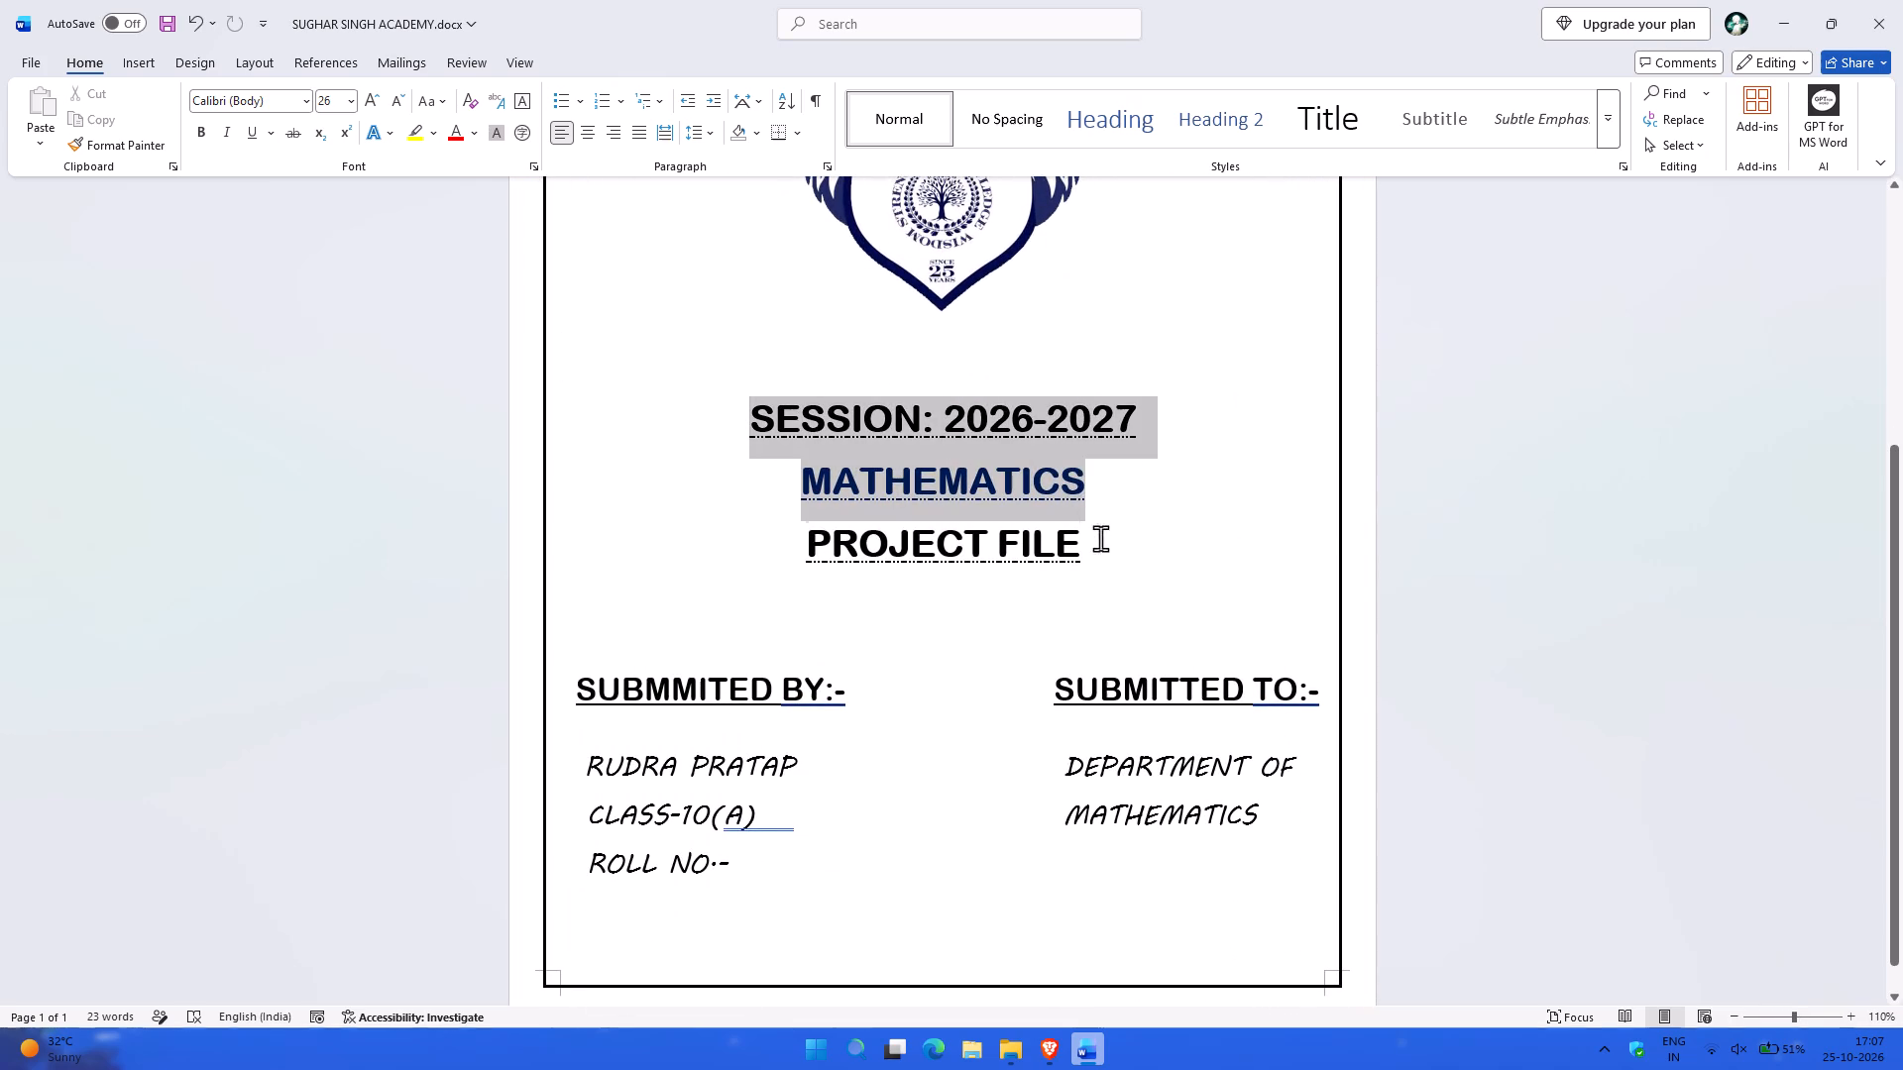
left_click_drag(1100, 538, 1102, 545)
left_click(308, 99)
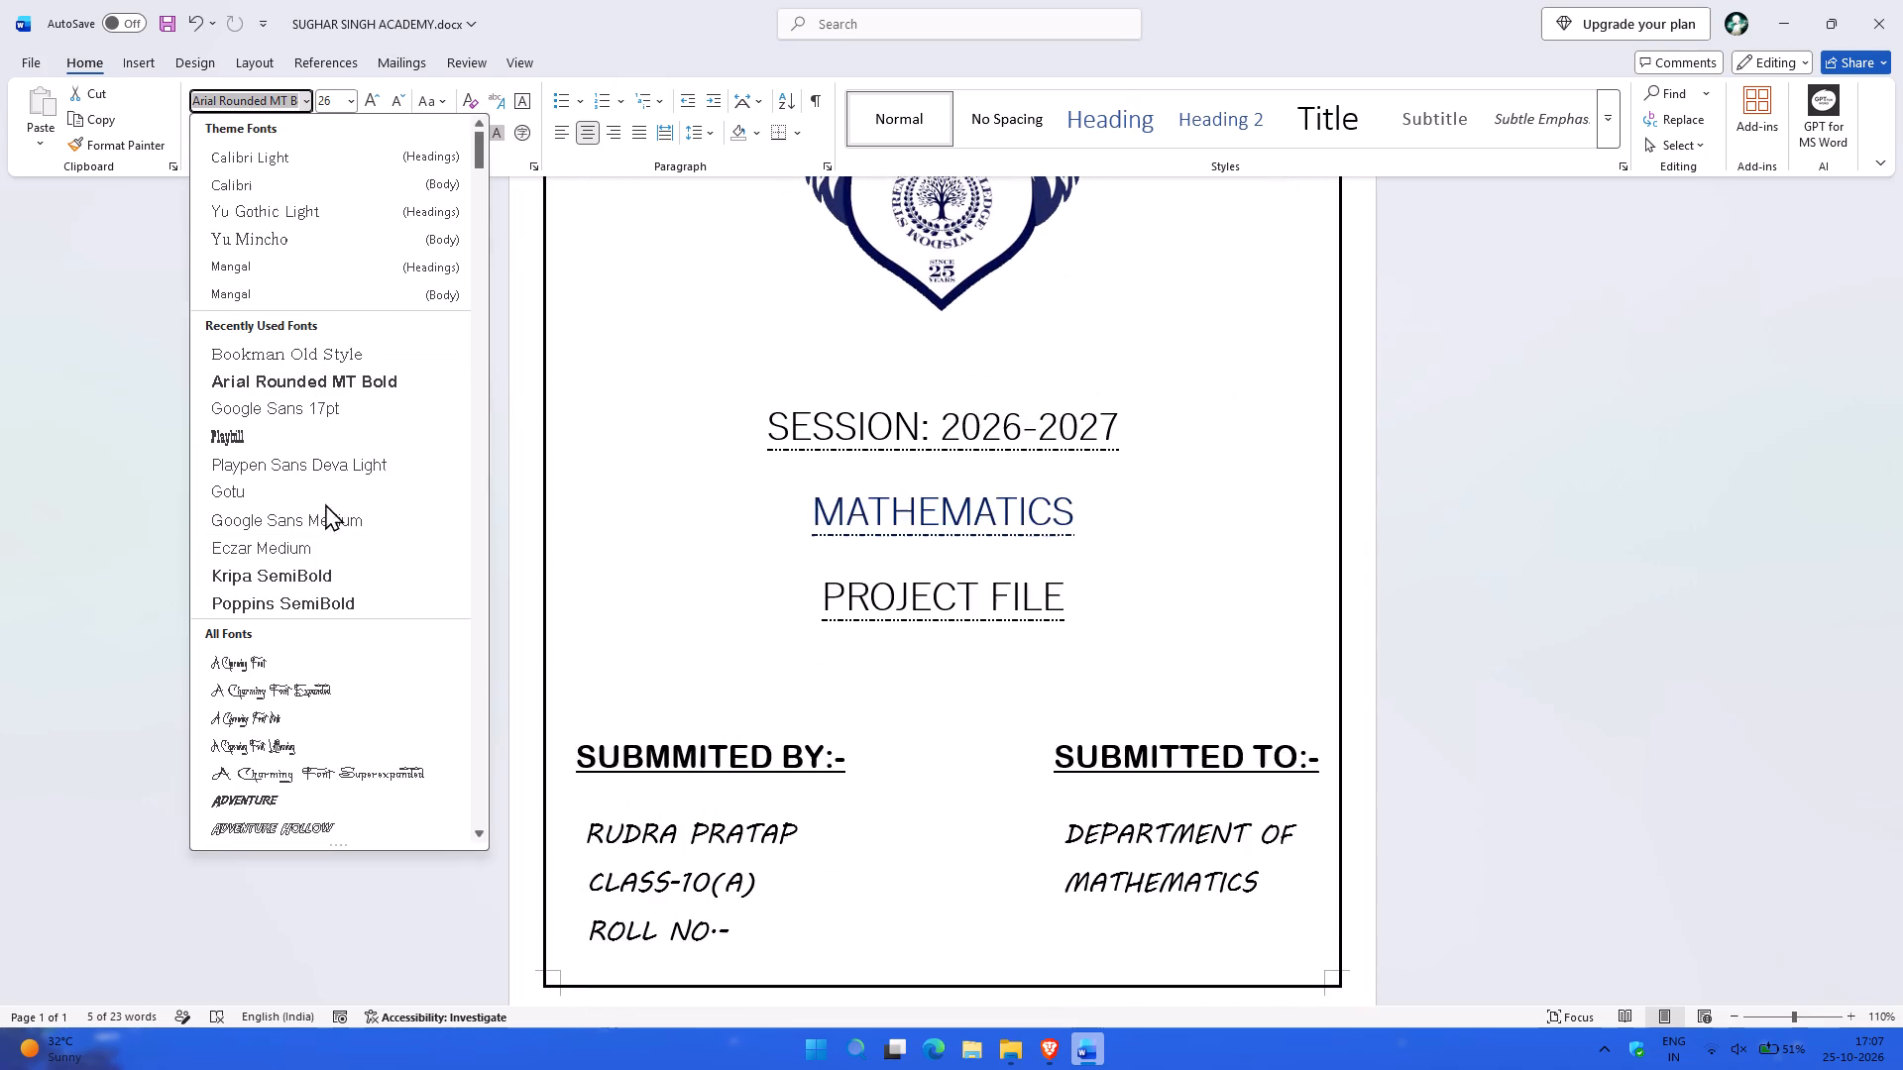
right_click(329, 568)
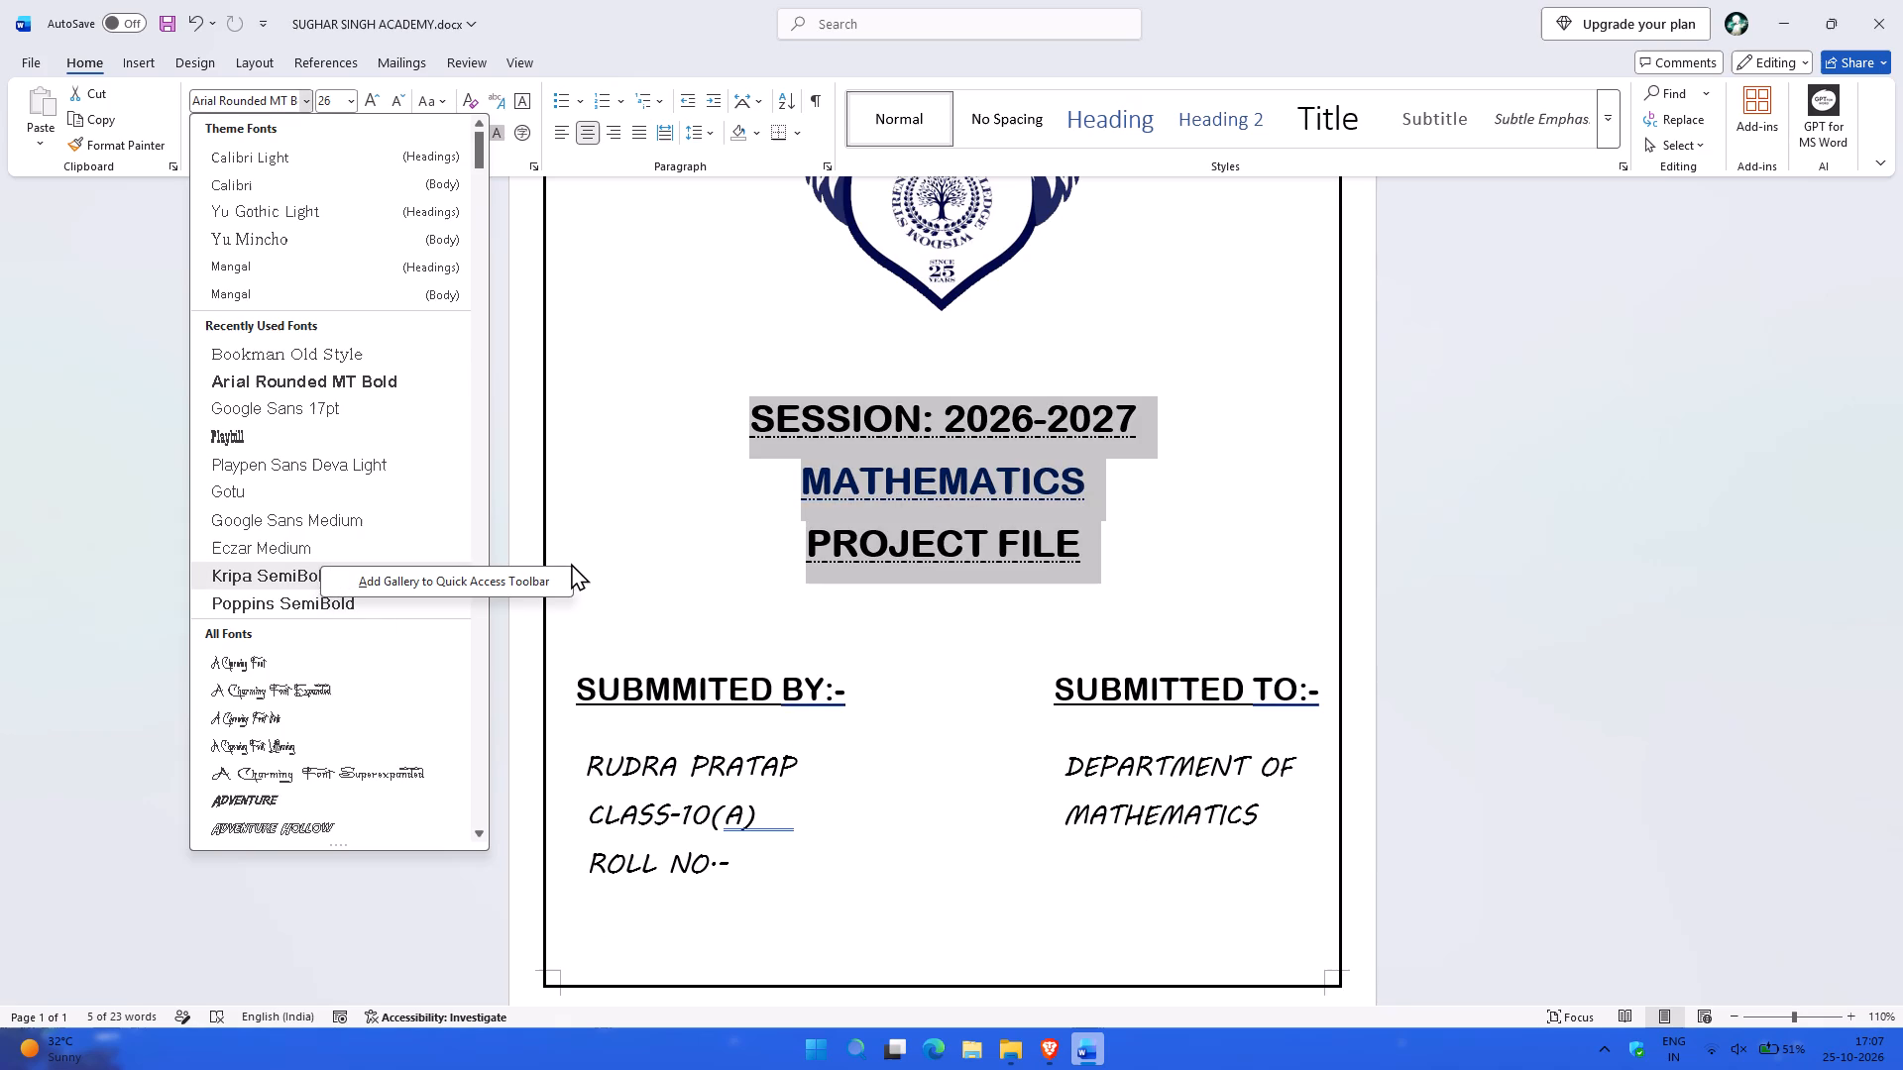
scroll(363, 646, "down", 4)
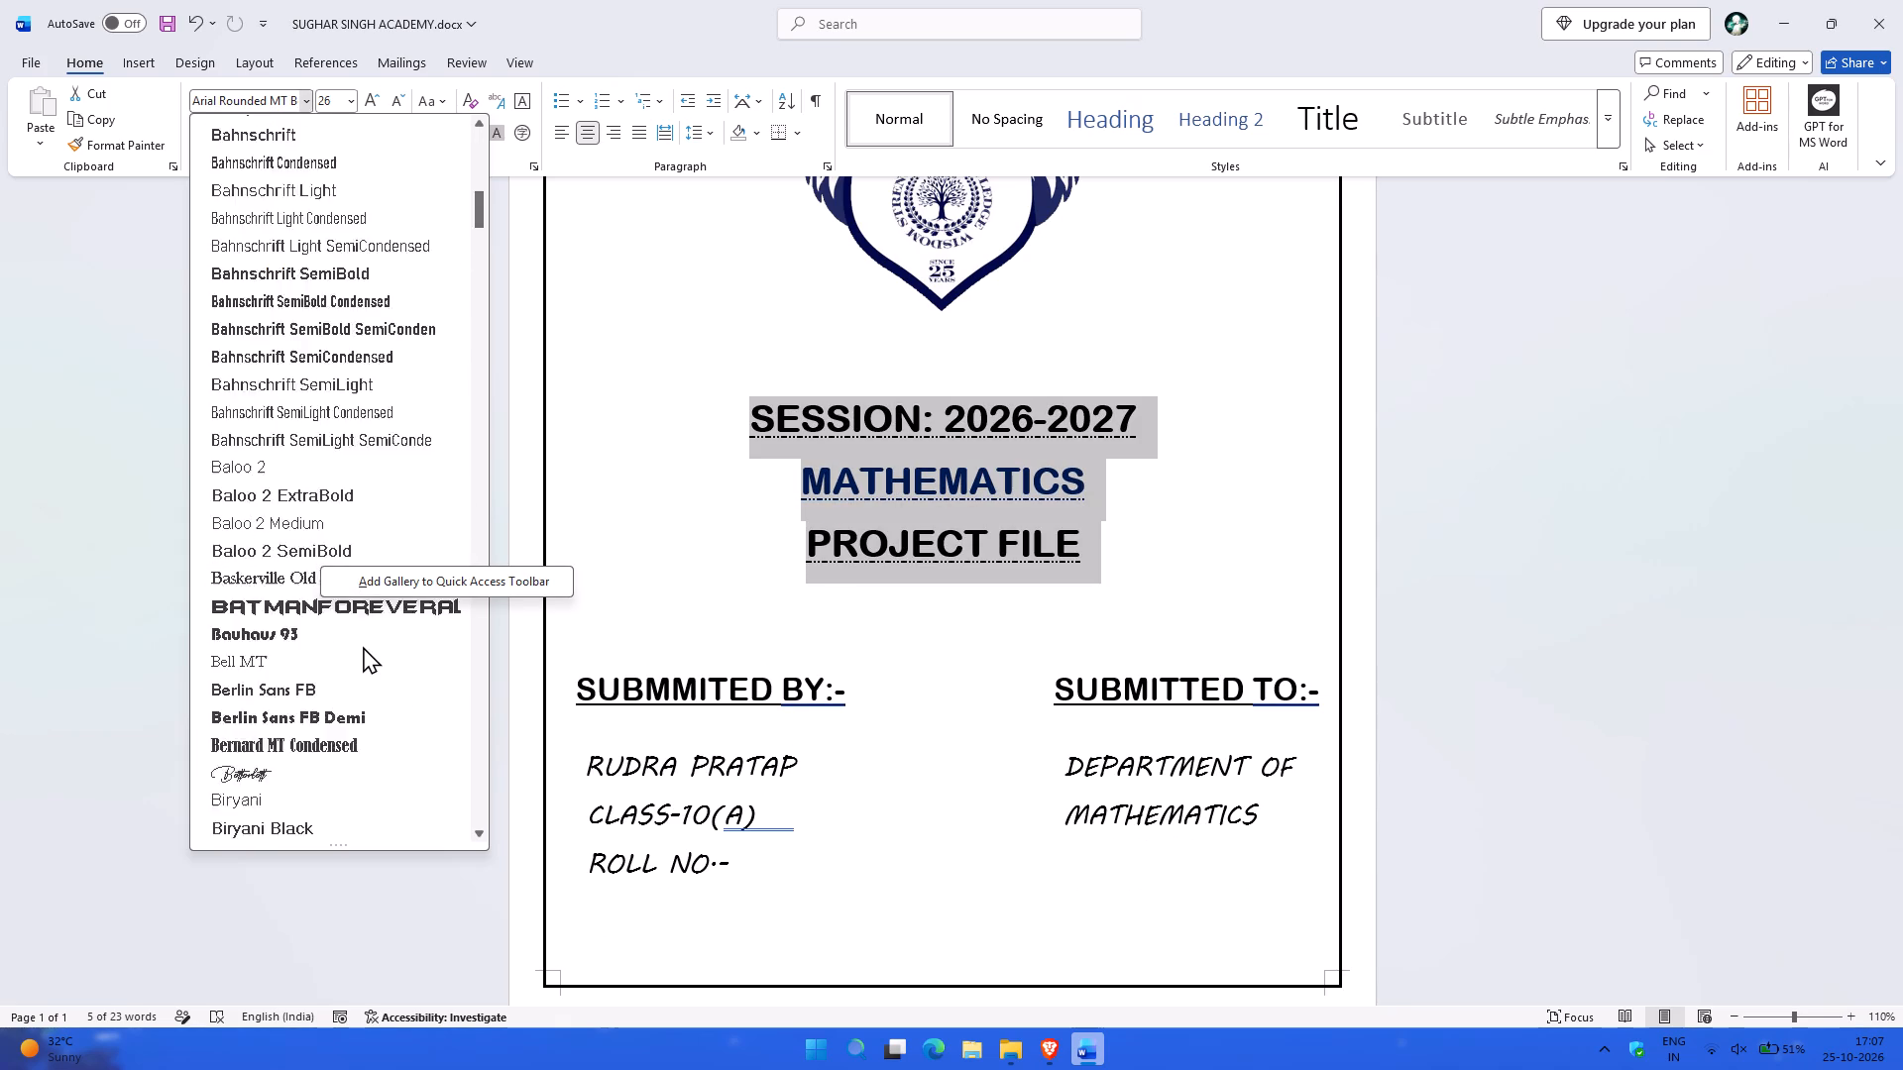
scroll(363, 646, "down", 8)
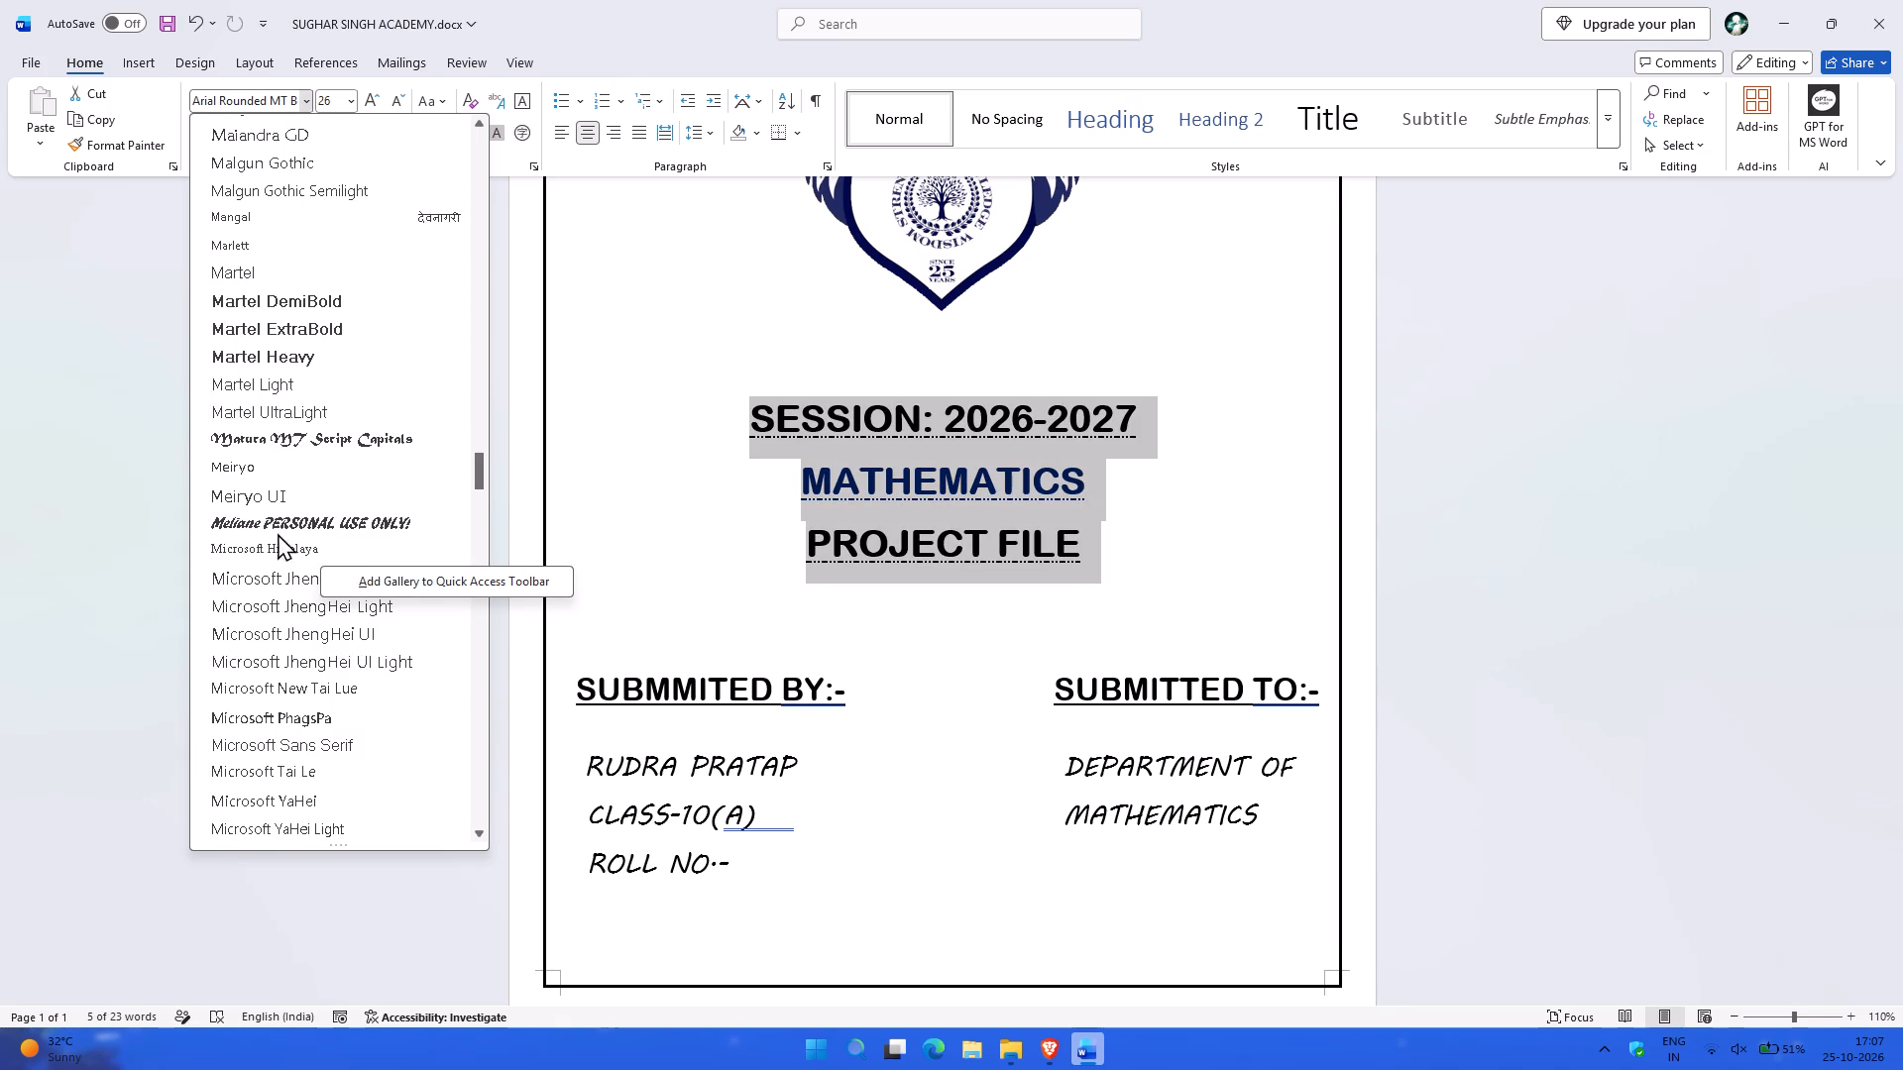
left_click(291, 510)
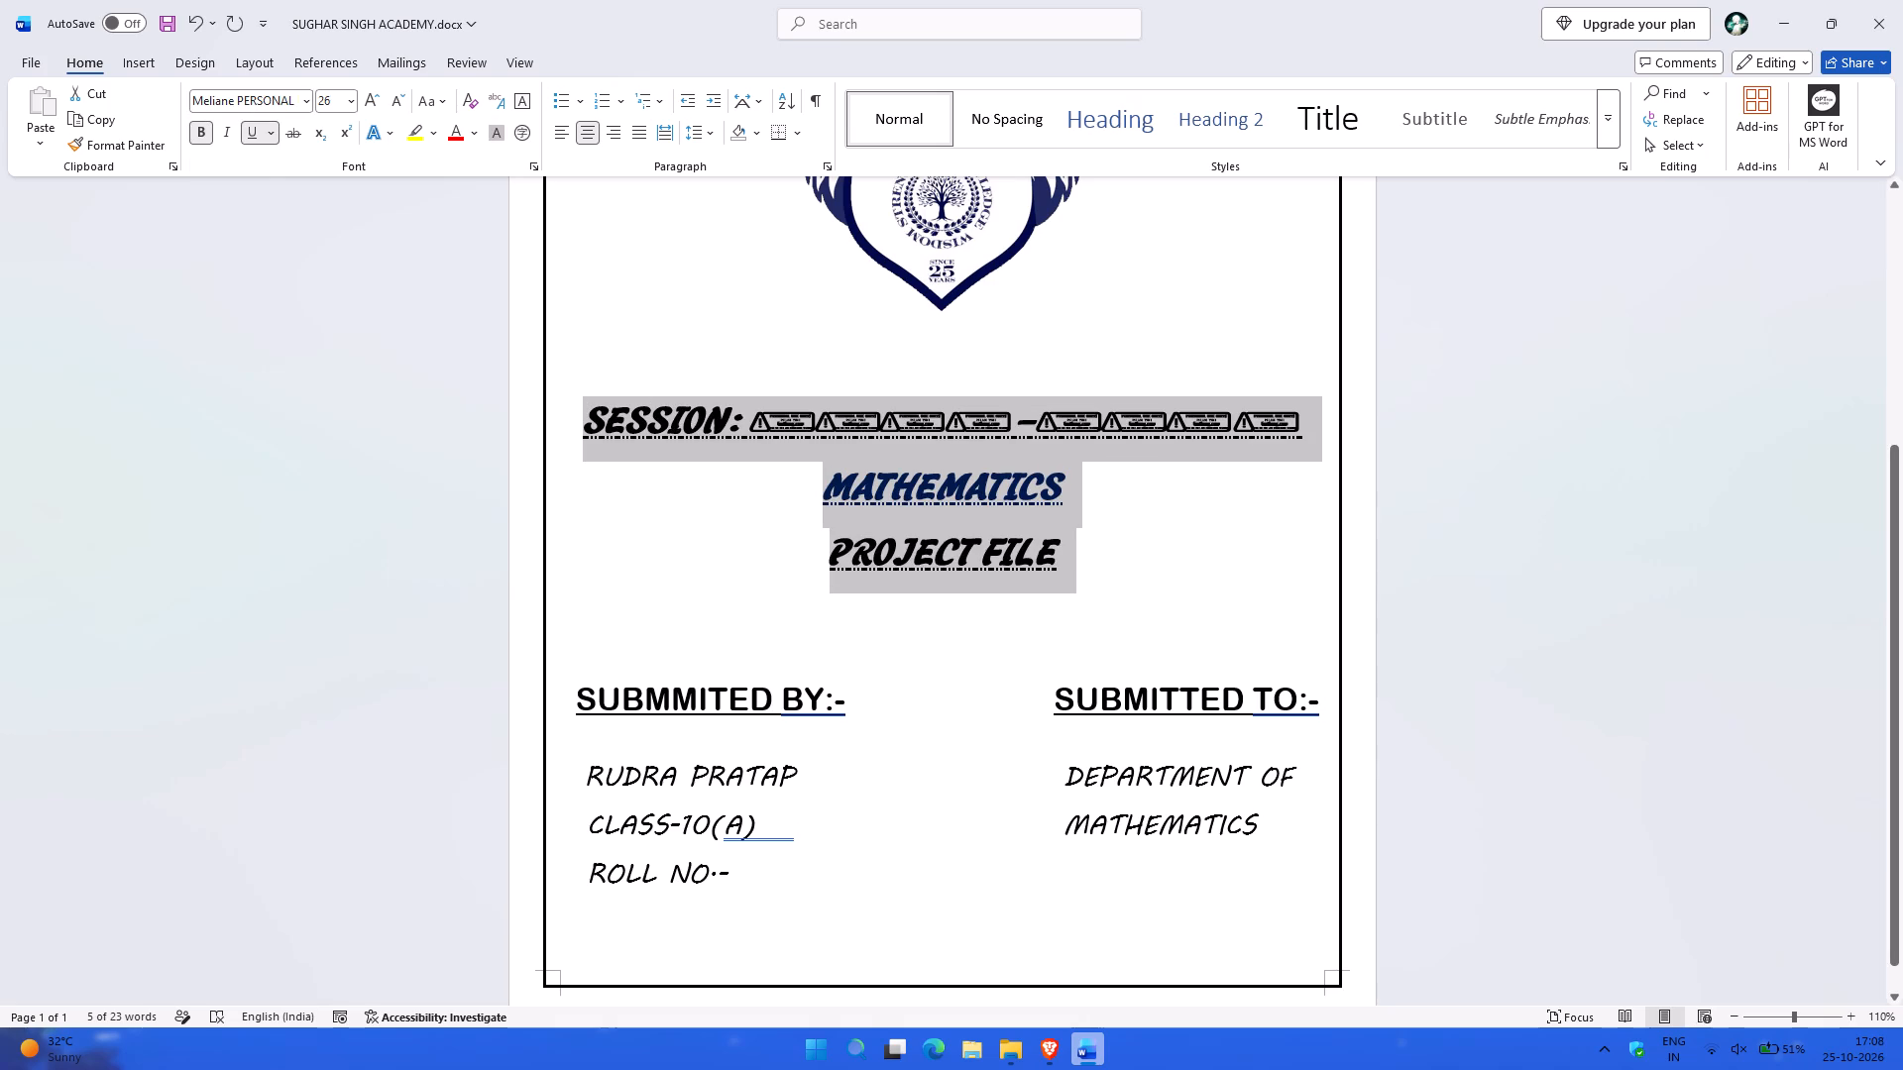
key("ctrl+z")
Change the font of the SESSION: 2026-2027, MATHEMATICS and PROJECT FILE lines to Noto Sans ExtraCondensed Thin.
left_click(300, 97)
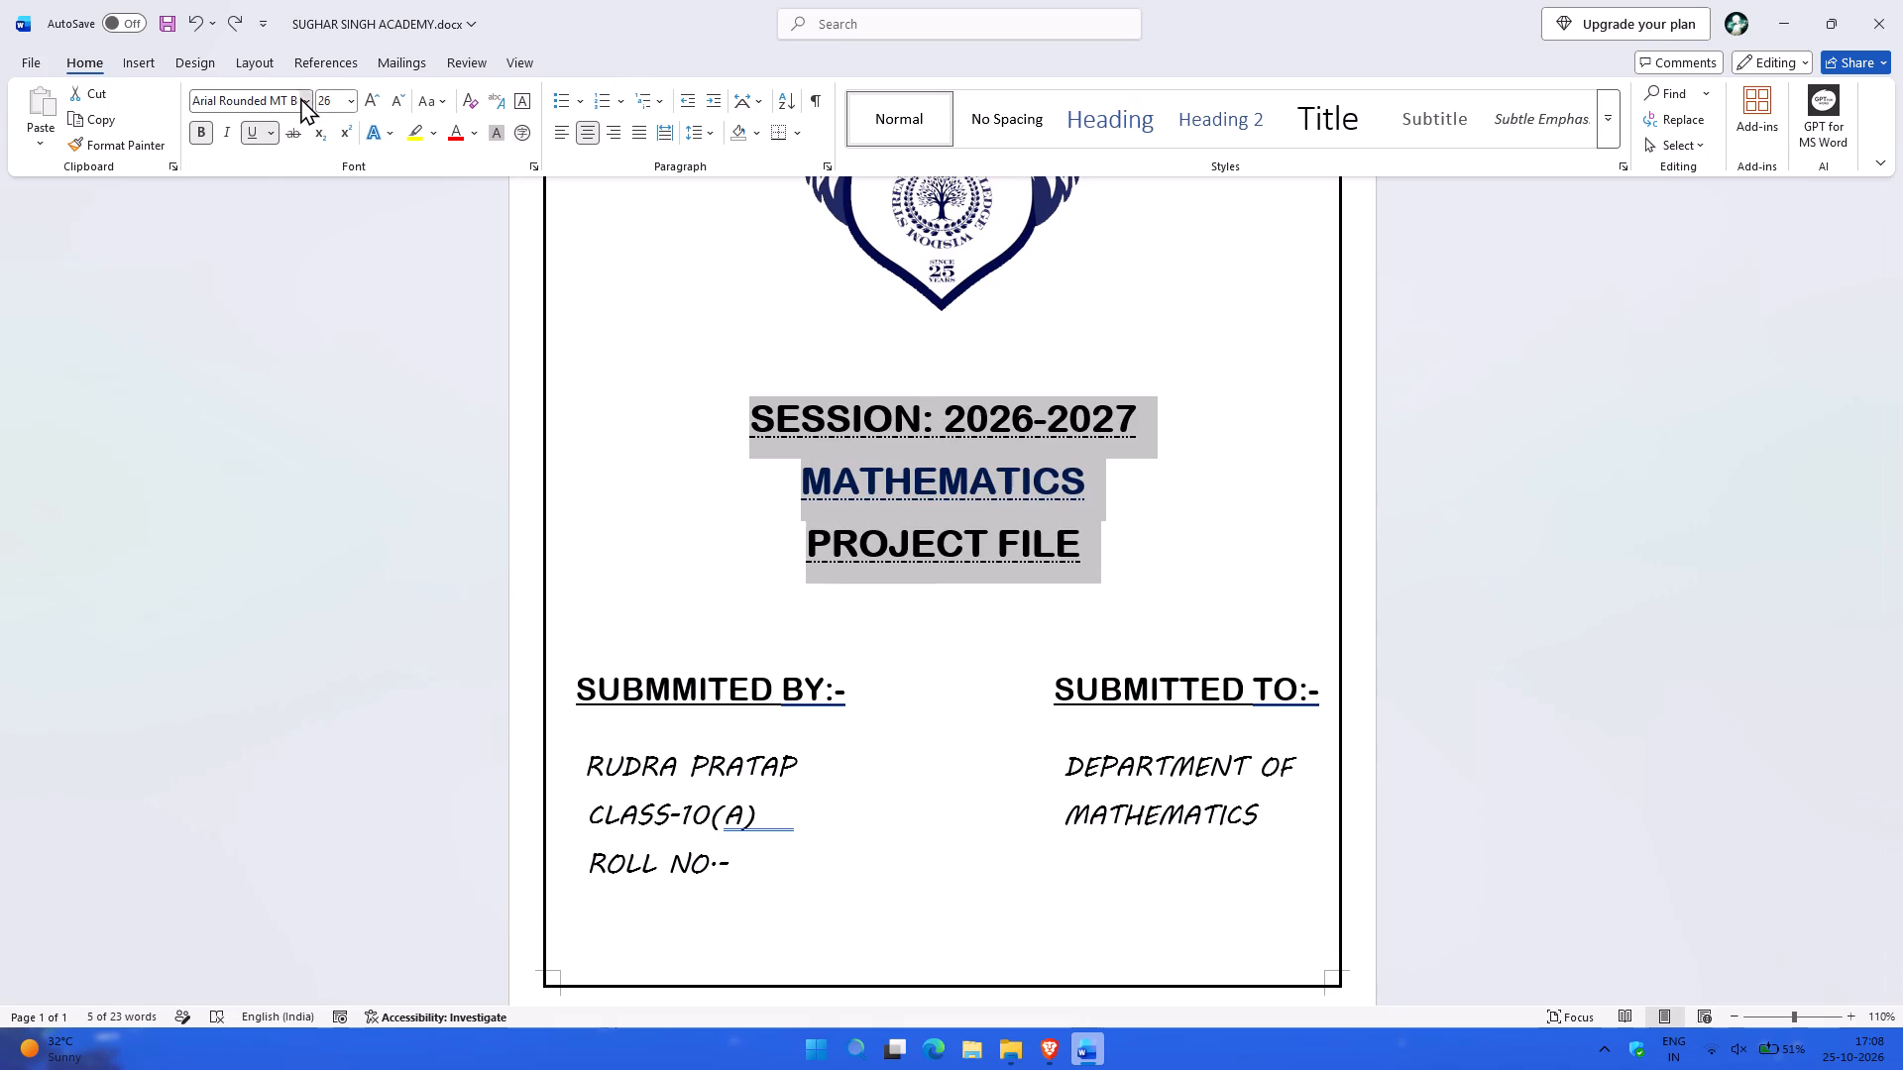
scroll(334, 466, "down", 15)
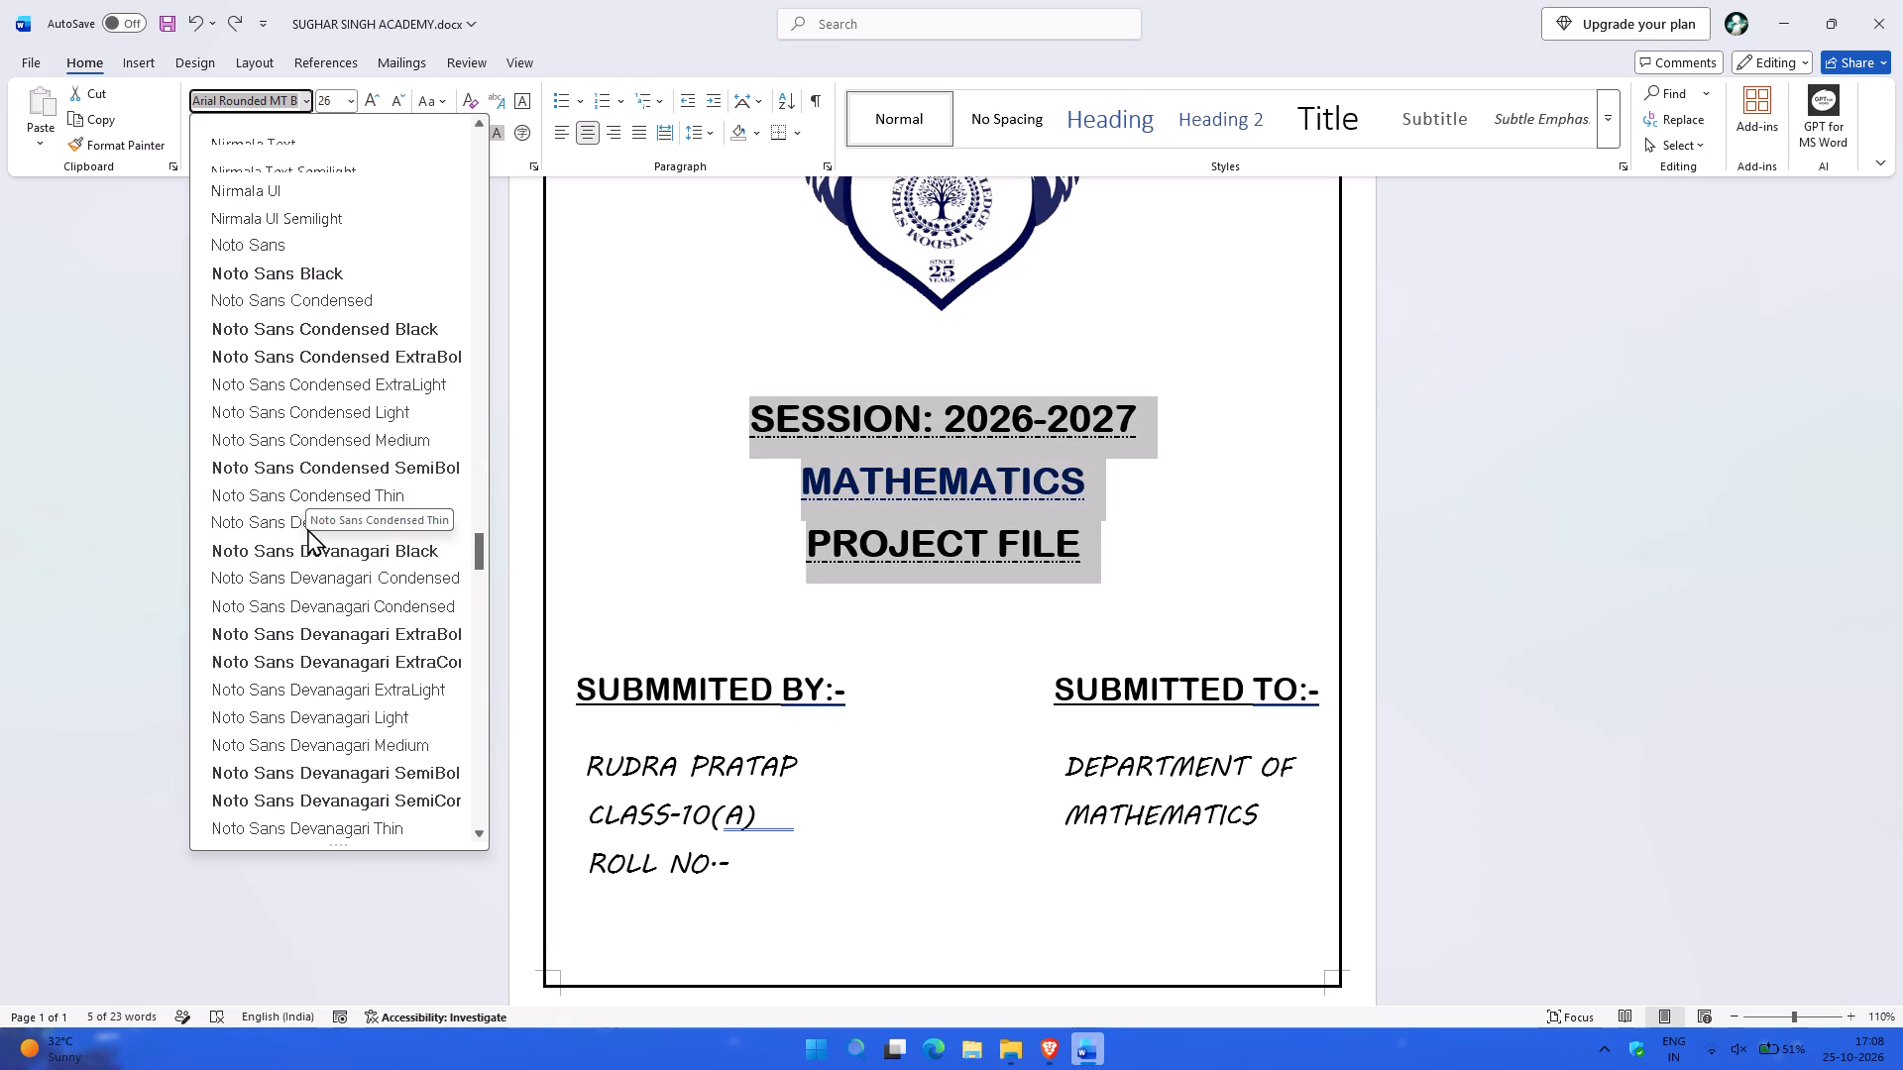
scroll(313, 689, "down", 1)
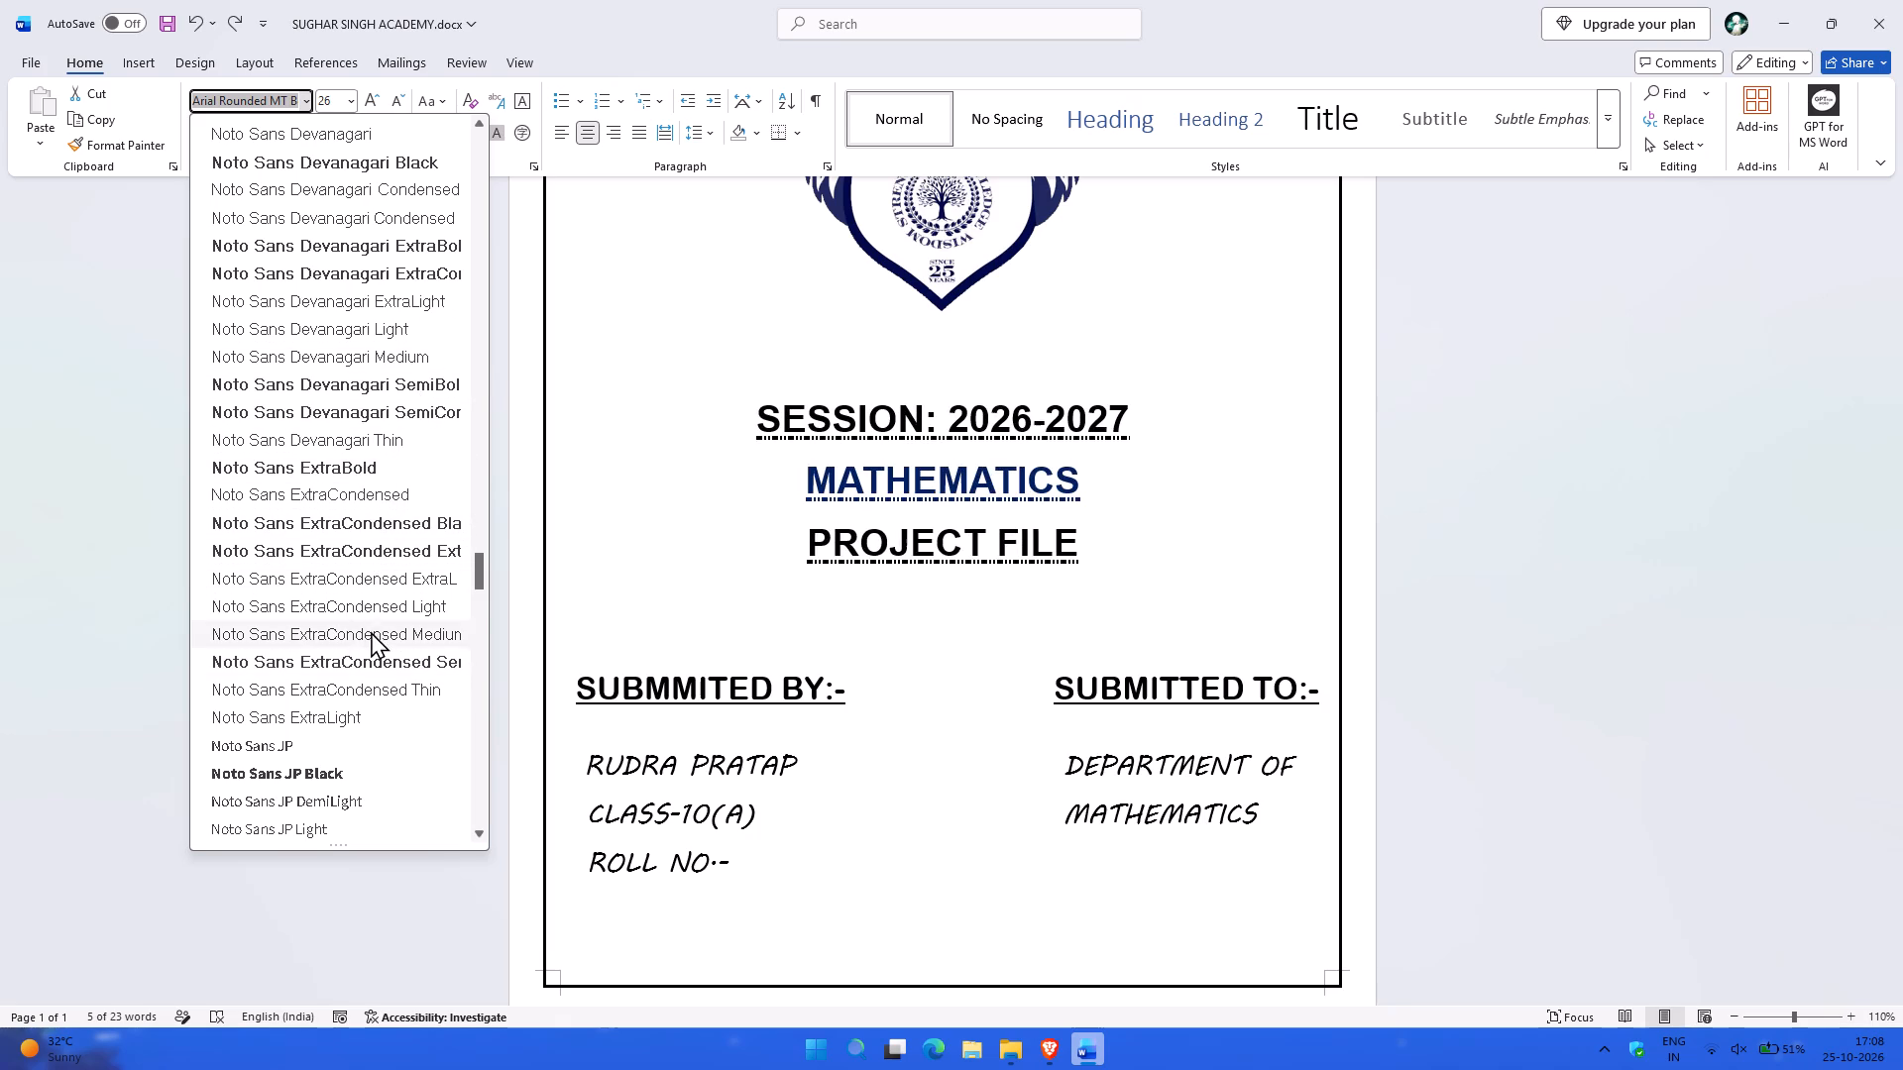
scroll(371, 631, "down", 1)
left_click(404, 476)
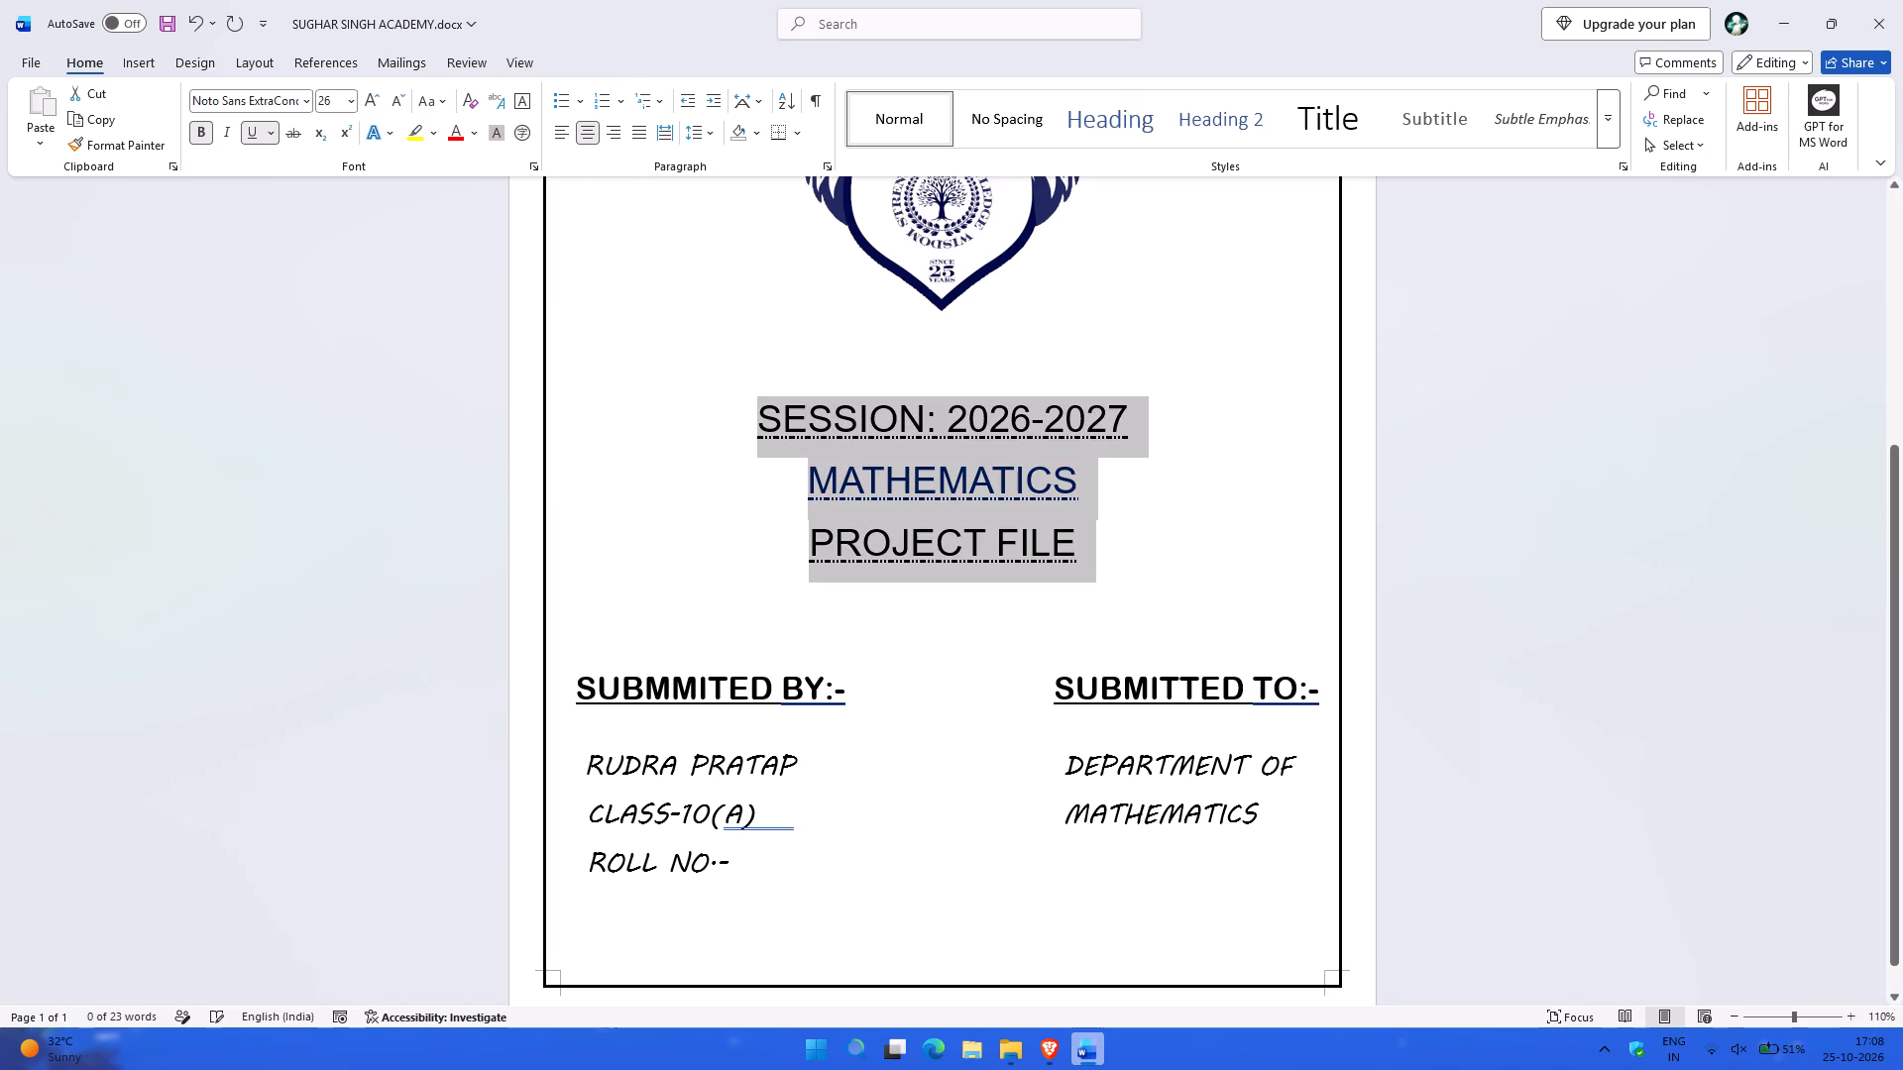
Set the font of the SESSION: 2026-2027, MATHEMATICS and PROJECT FILE lines to Broadway and check the whole cover.
left_click(309, 98)
scroll(263, 647, "down", 4)
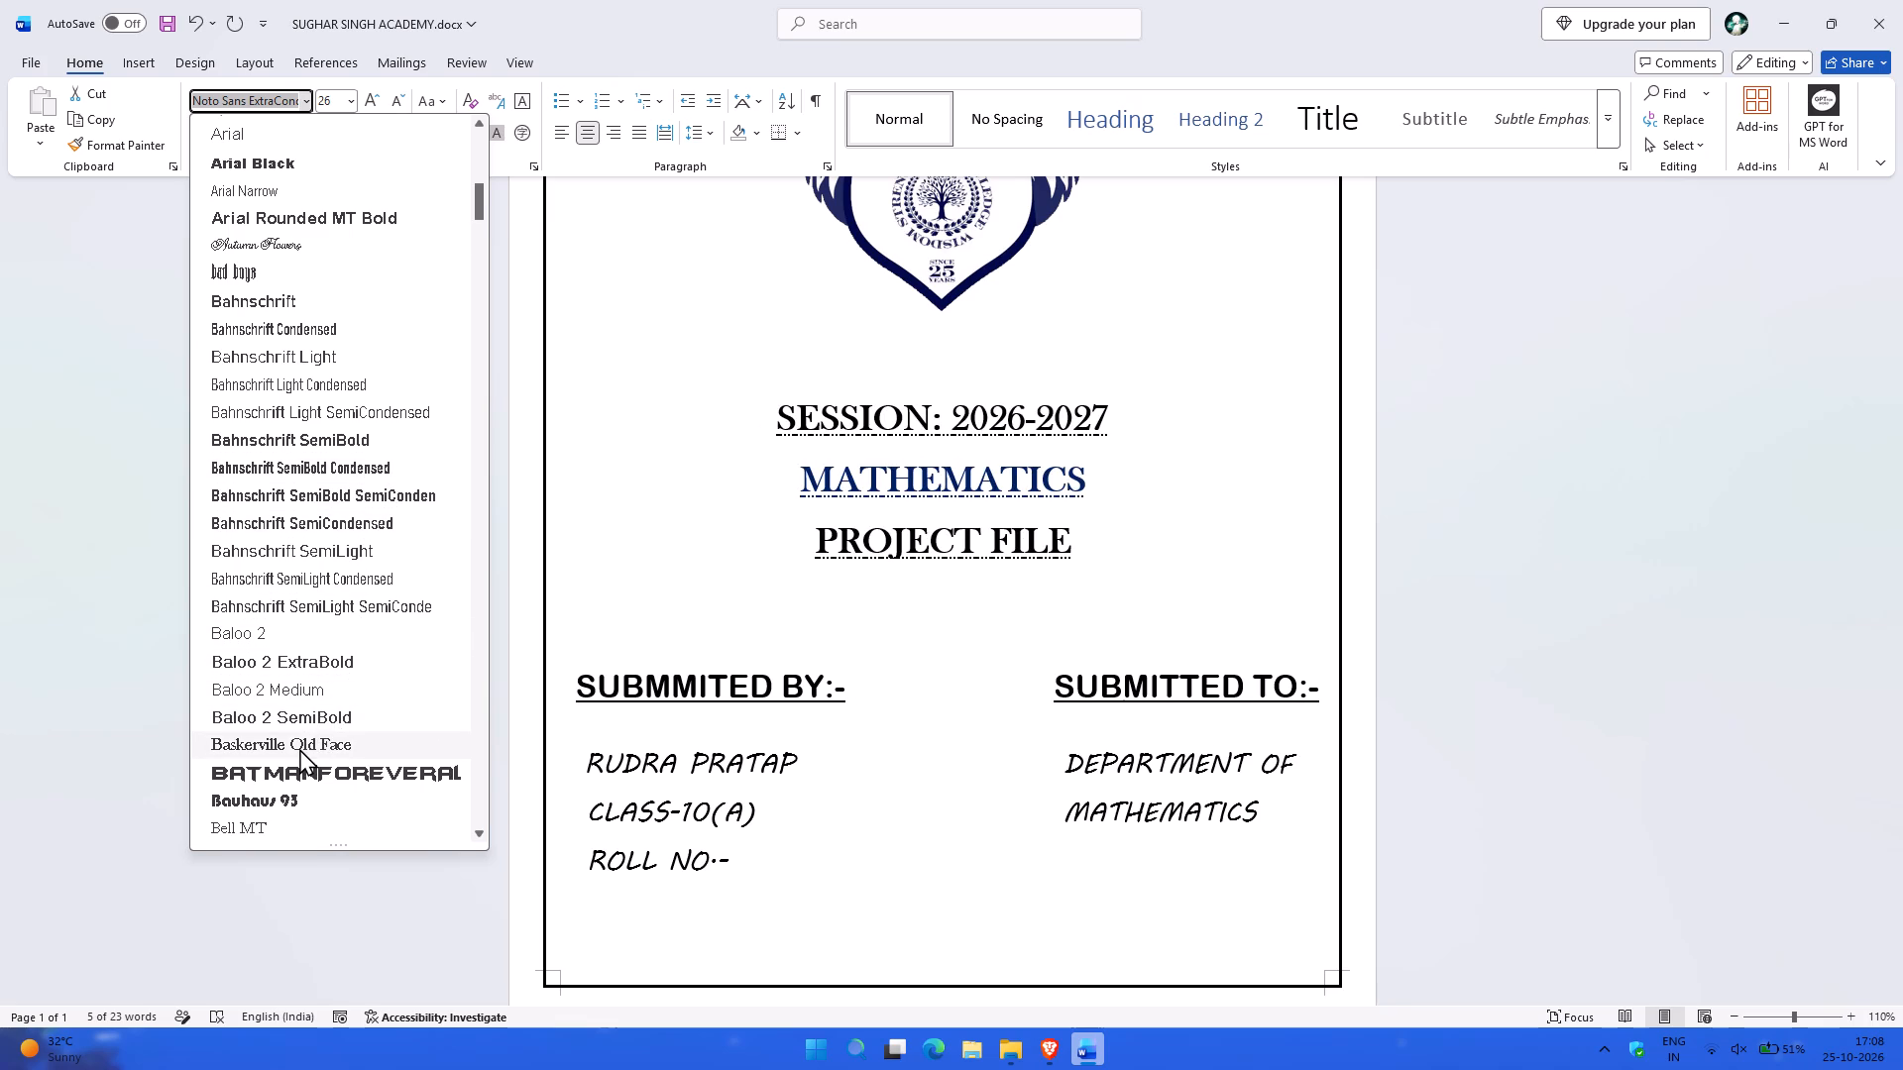
scroll(299, 748, "down", 1)
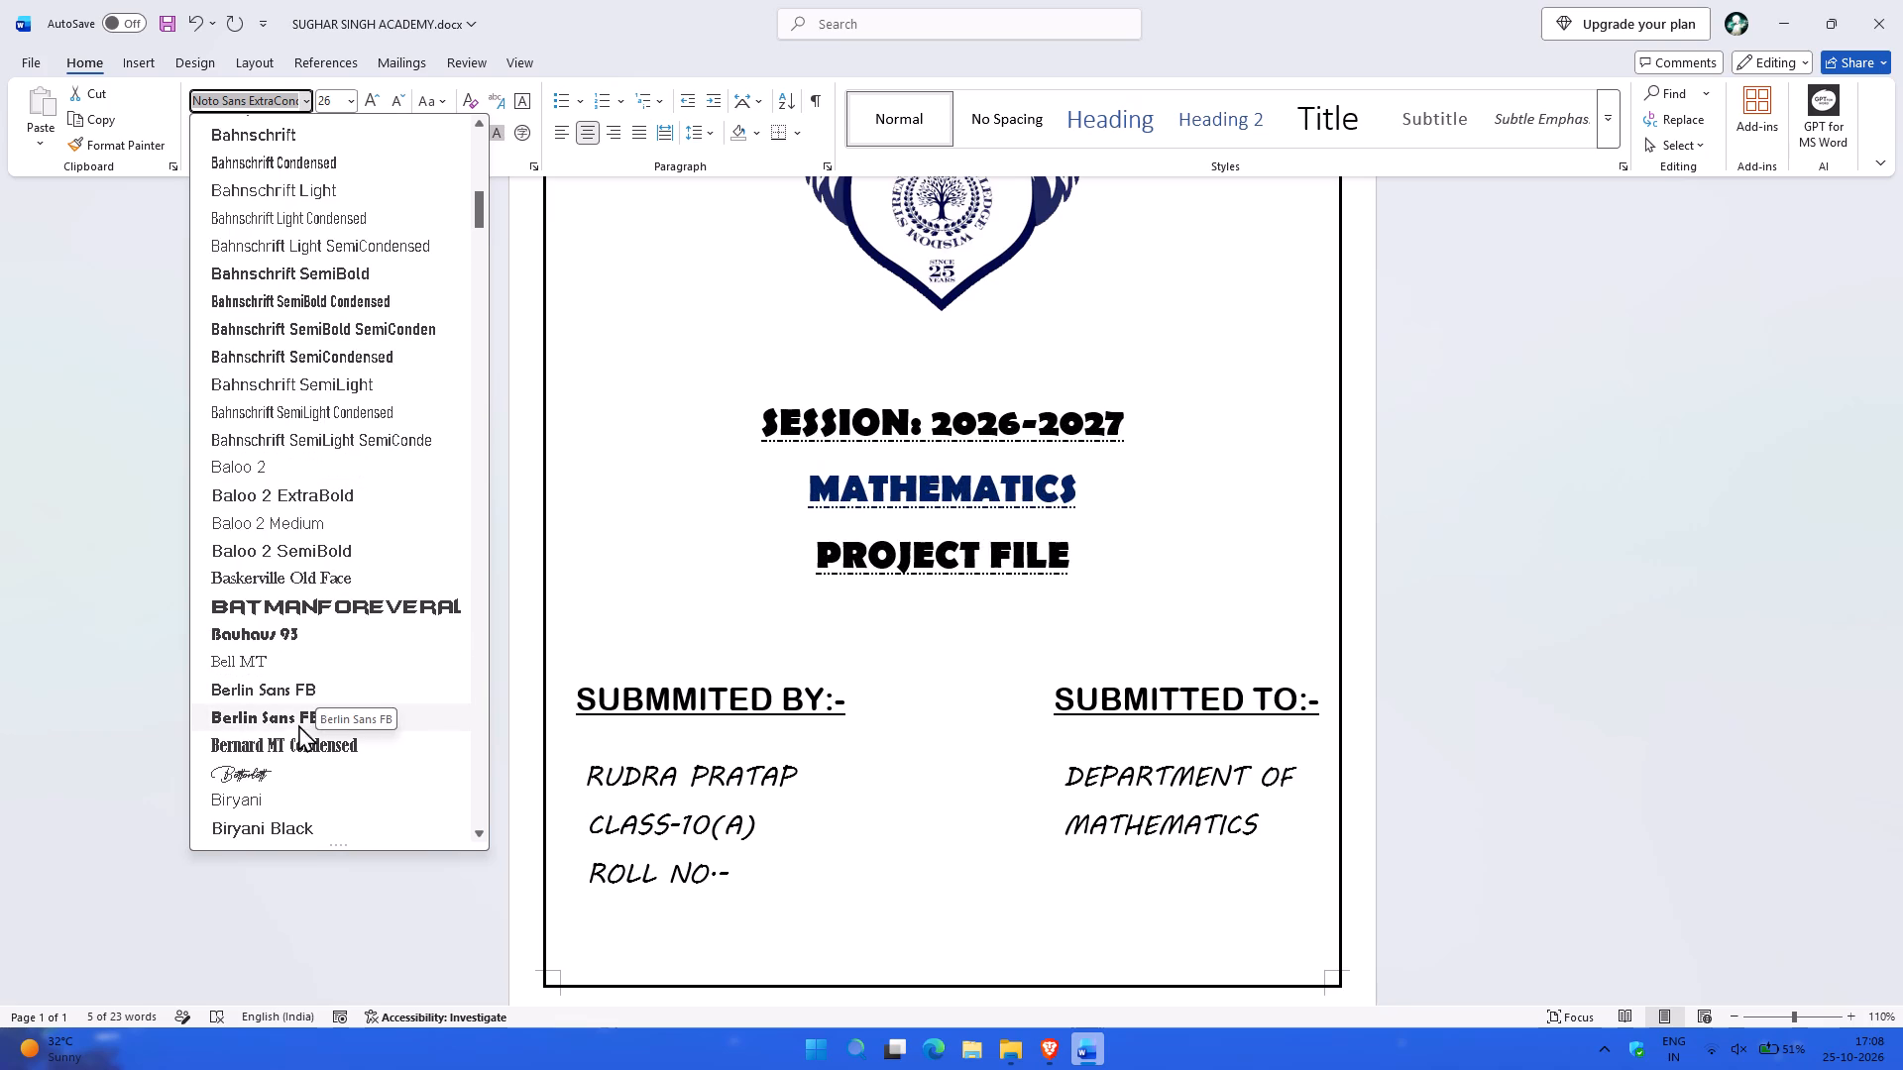
scroll(298, 734, "down", 1)
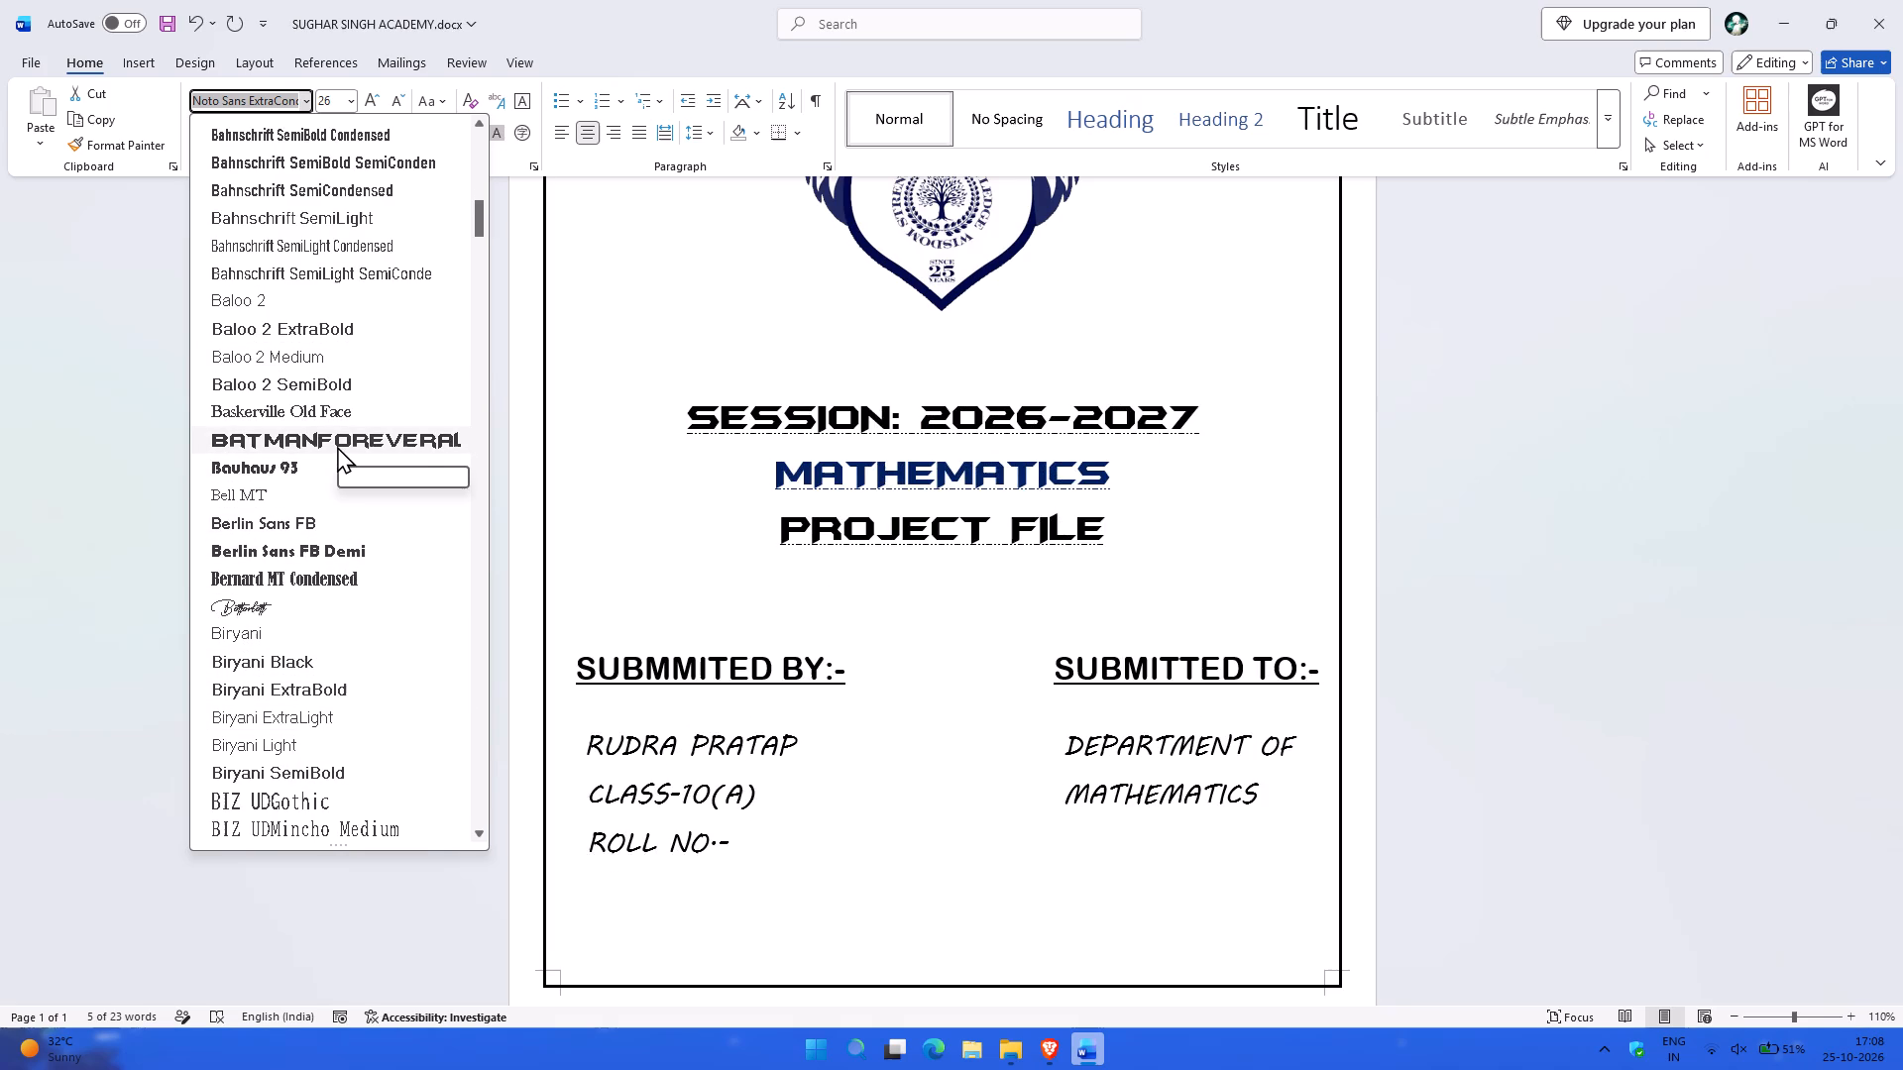
scroll(336, 549, "down", 1)
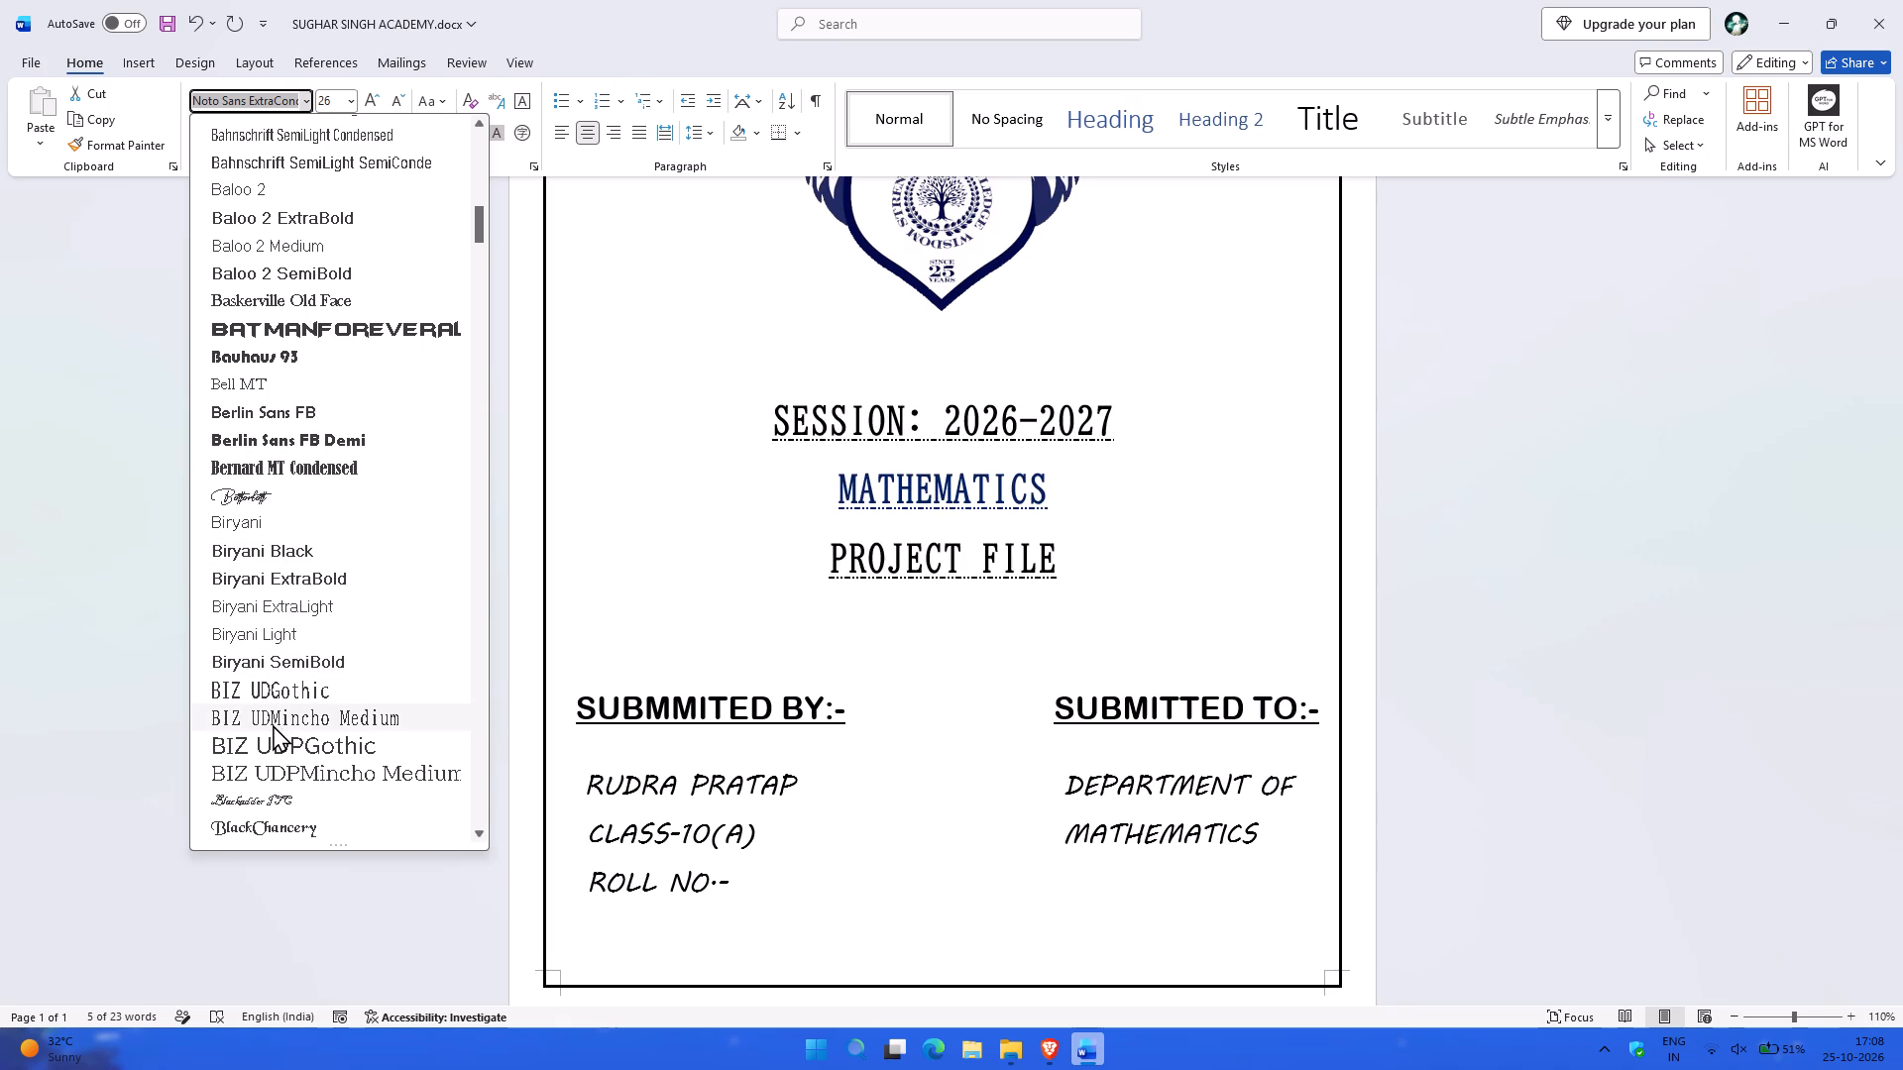
scroll(272, 776, "down", 1)
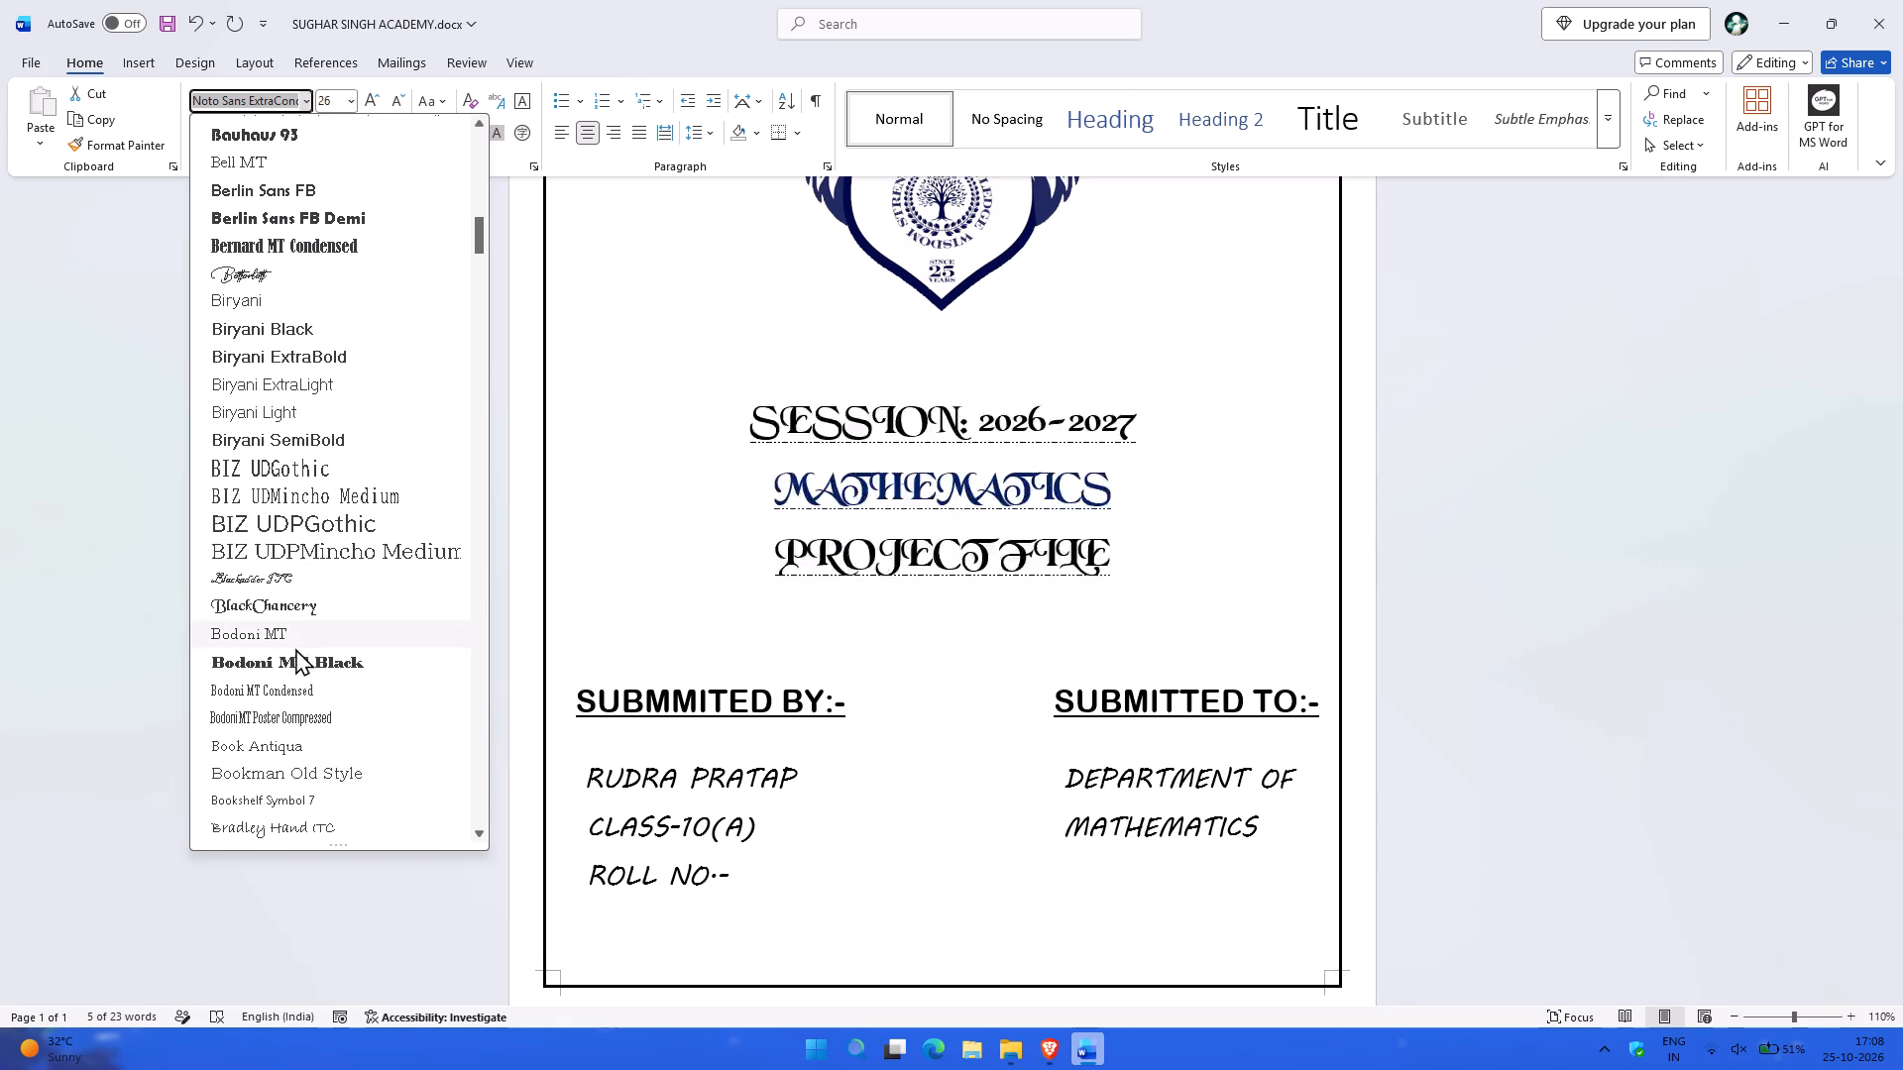
scroll(302, 648, "down", 1)
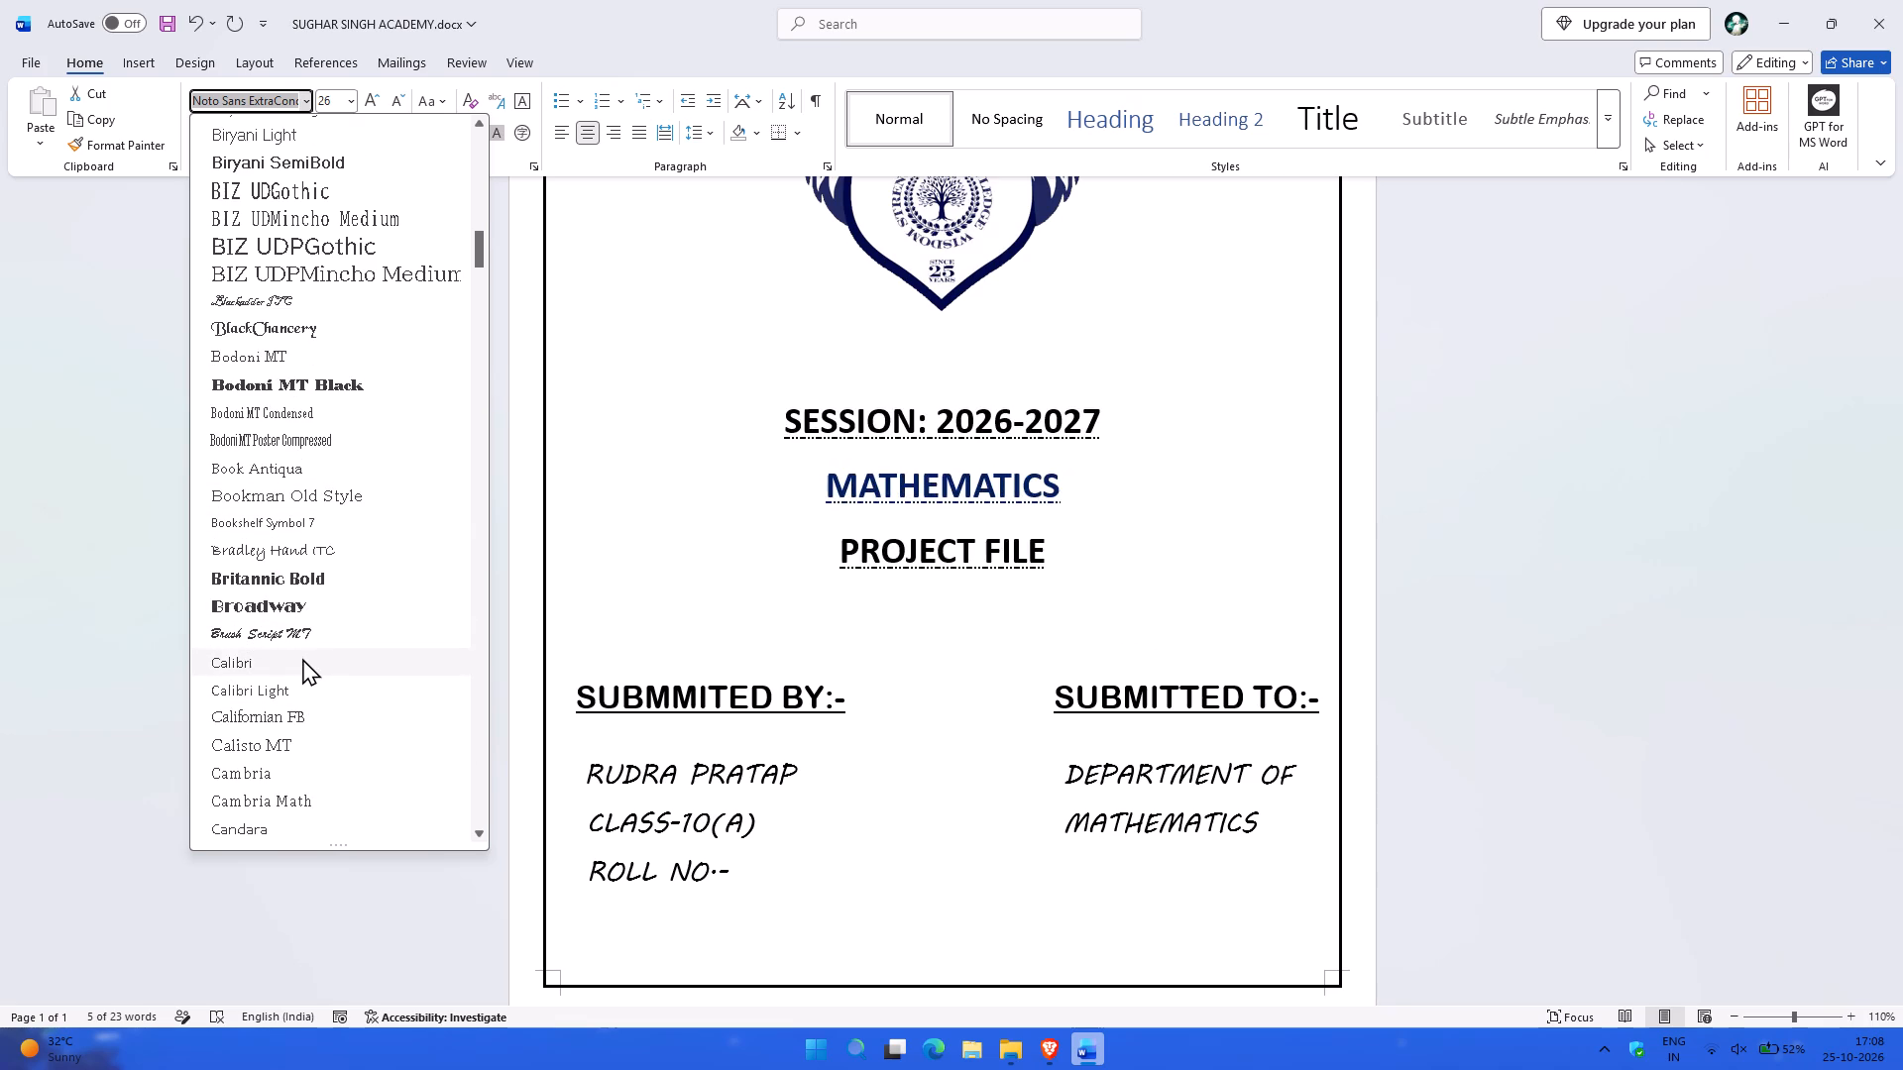
left_click(308, 592)
left_click(669, 731)
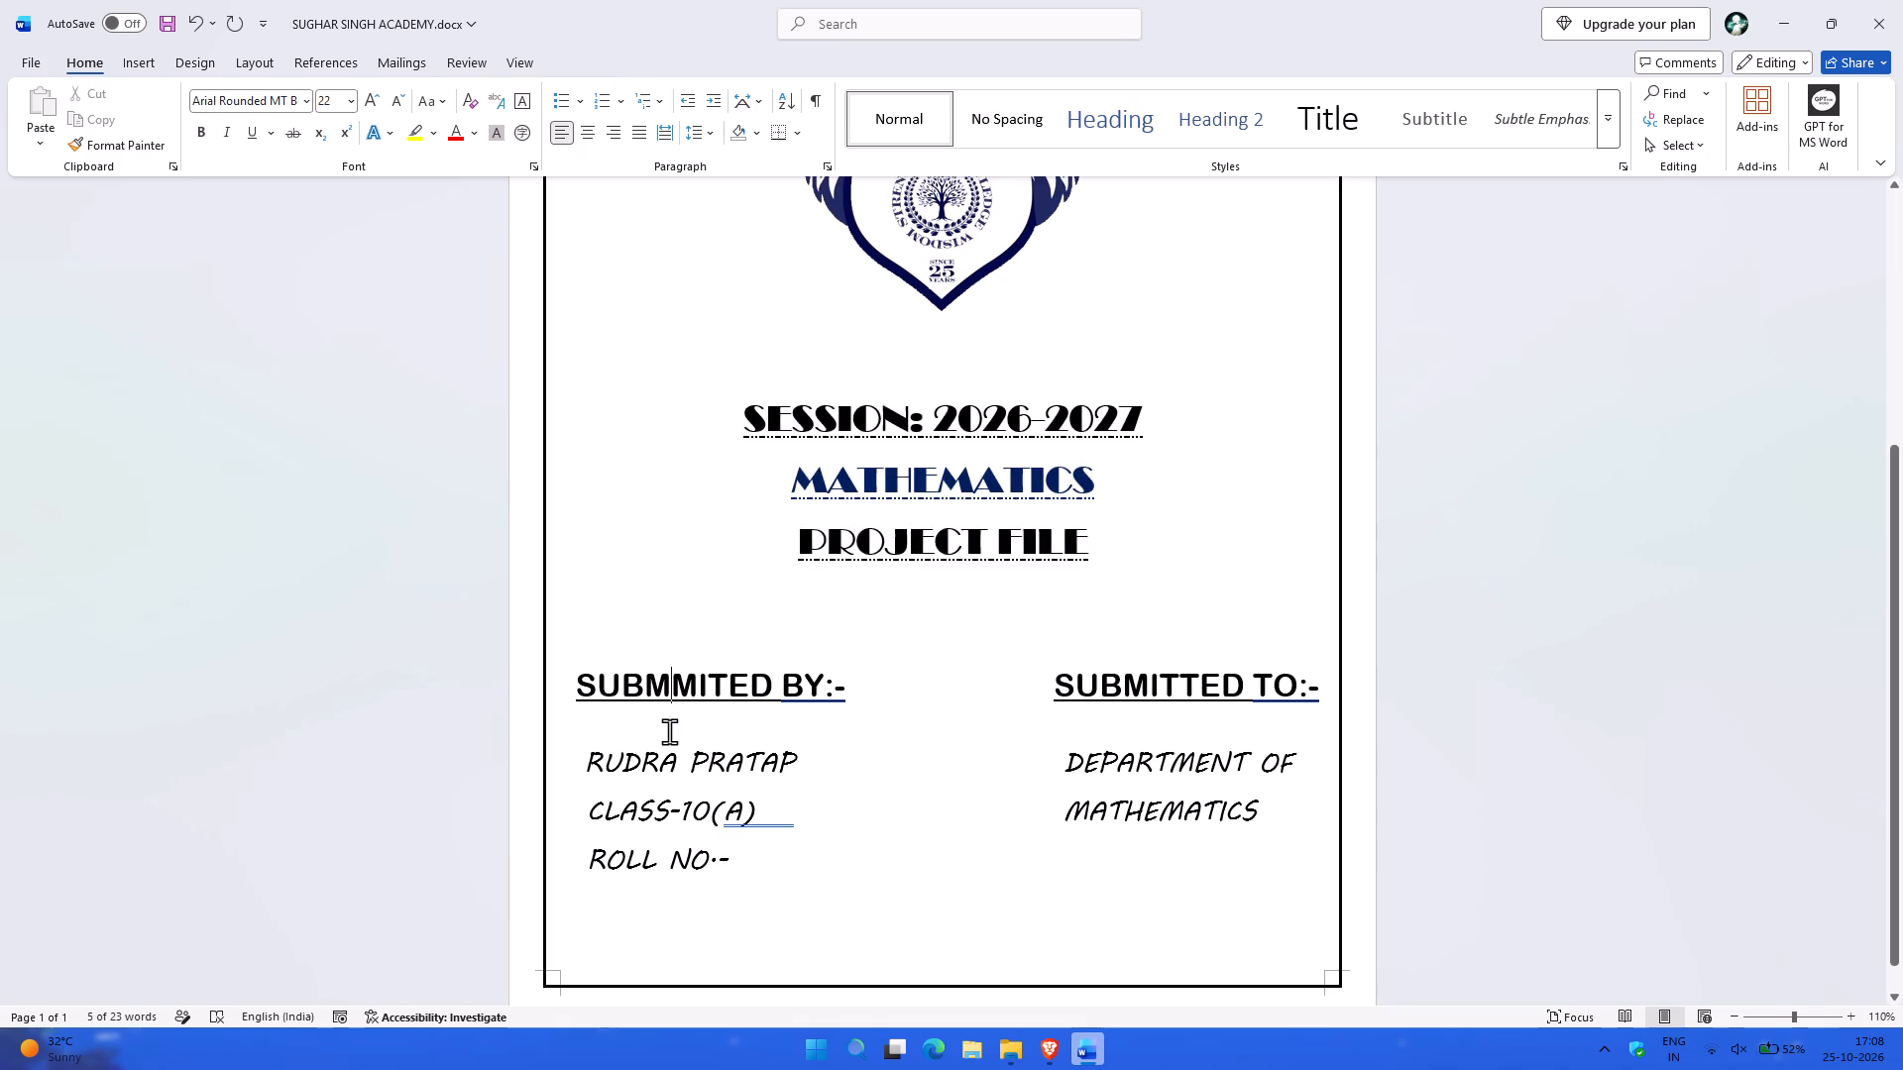
scroll(895, 677, "down", 5, "ctrl")
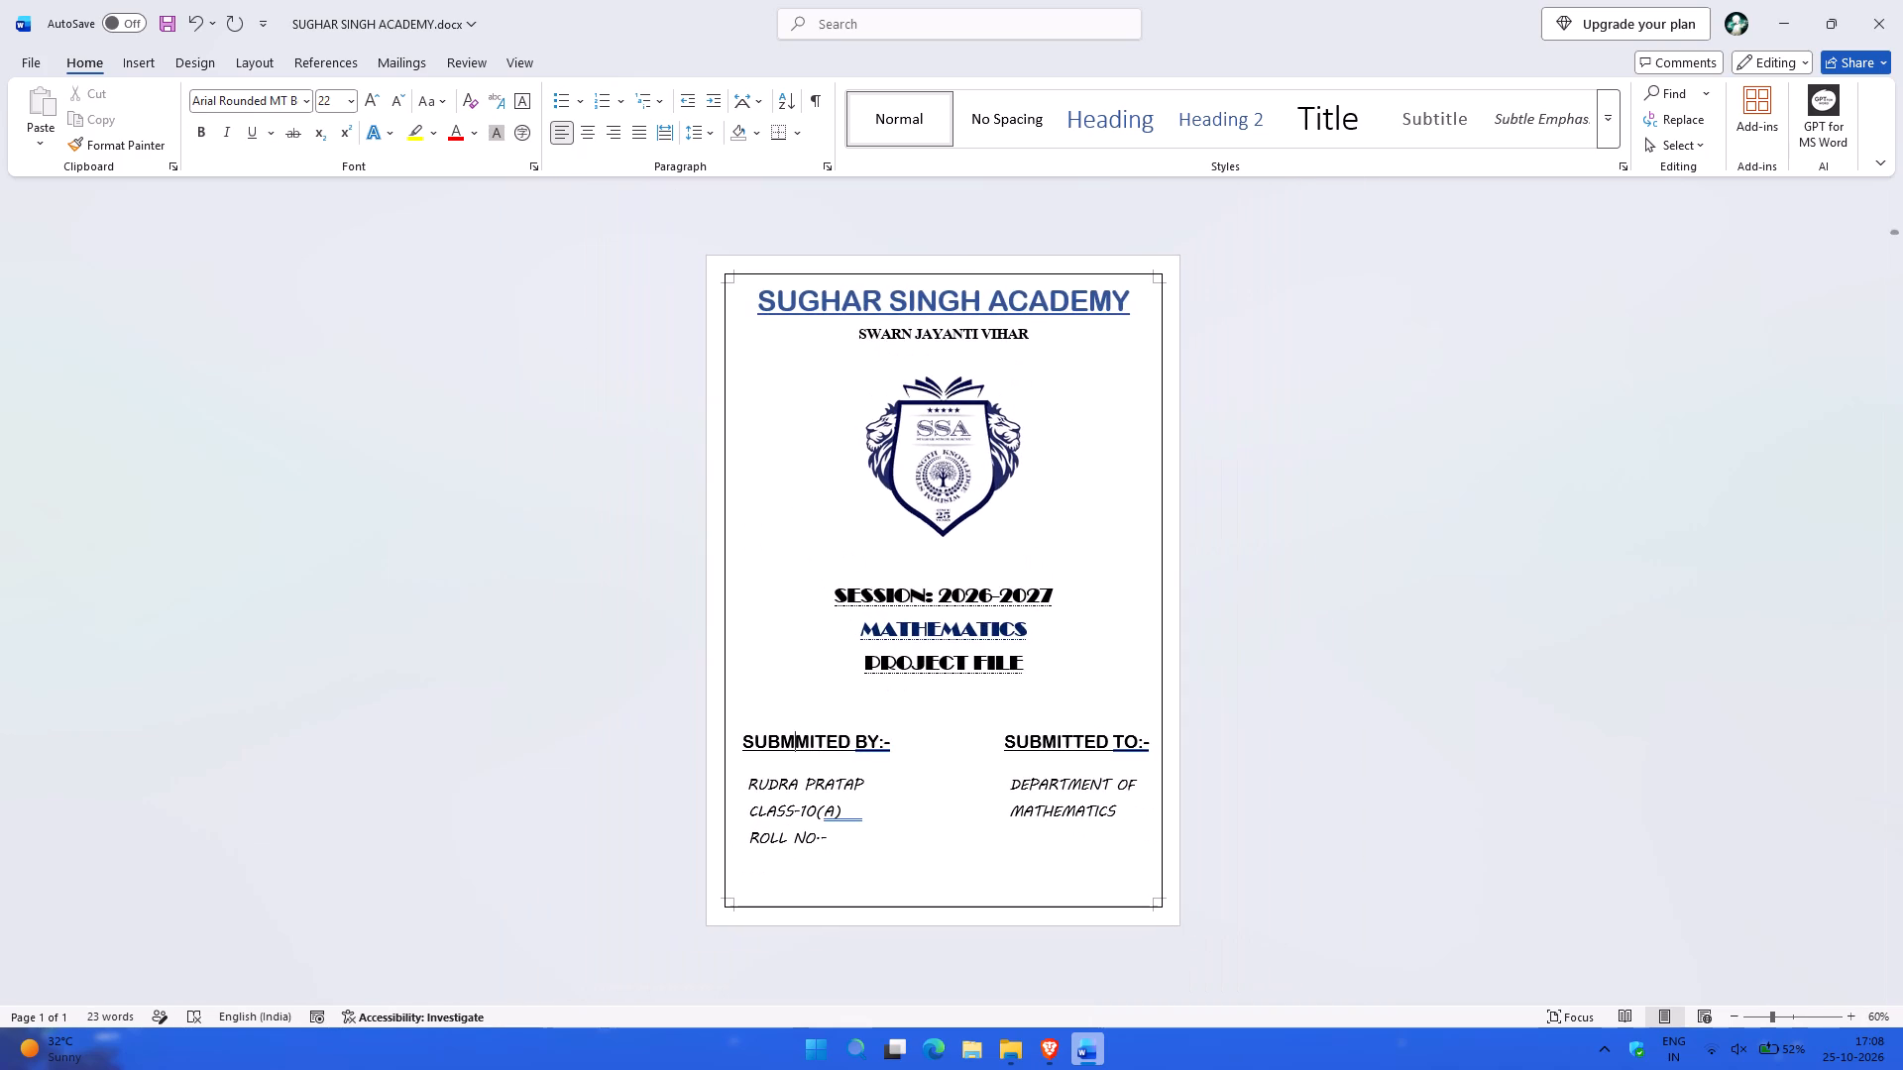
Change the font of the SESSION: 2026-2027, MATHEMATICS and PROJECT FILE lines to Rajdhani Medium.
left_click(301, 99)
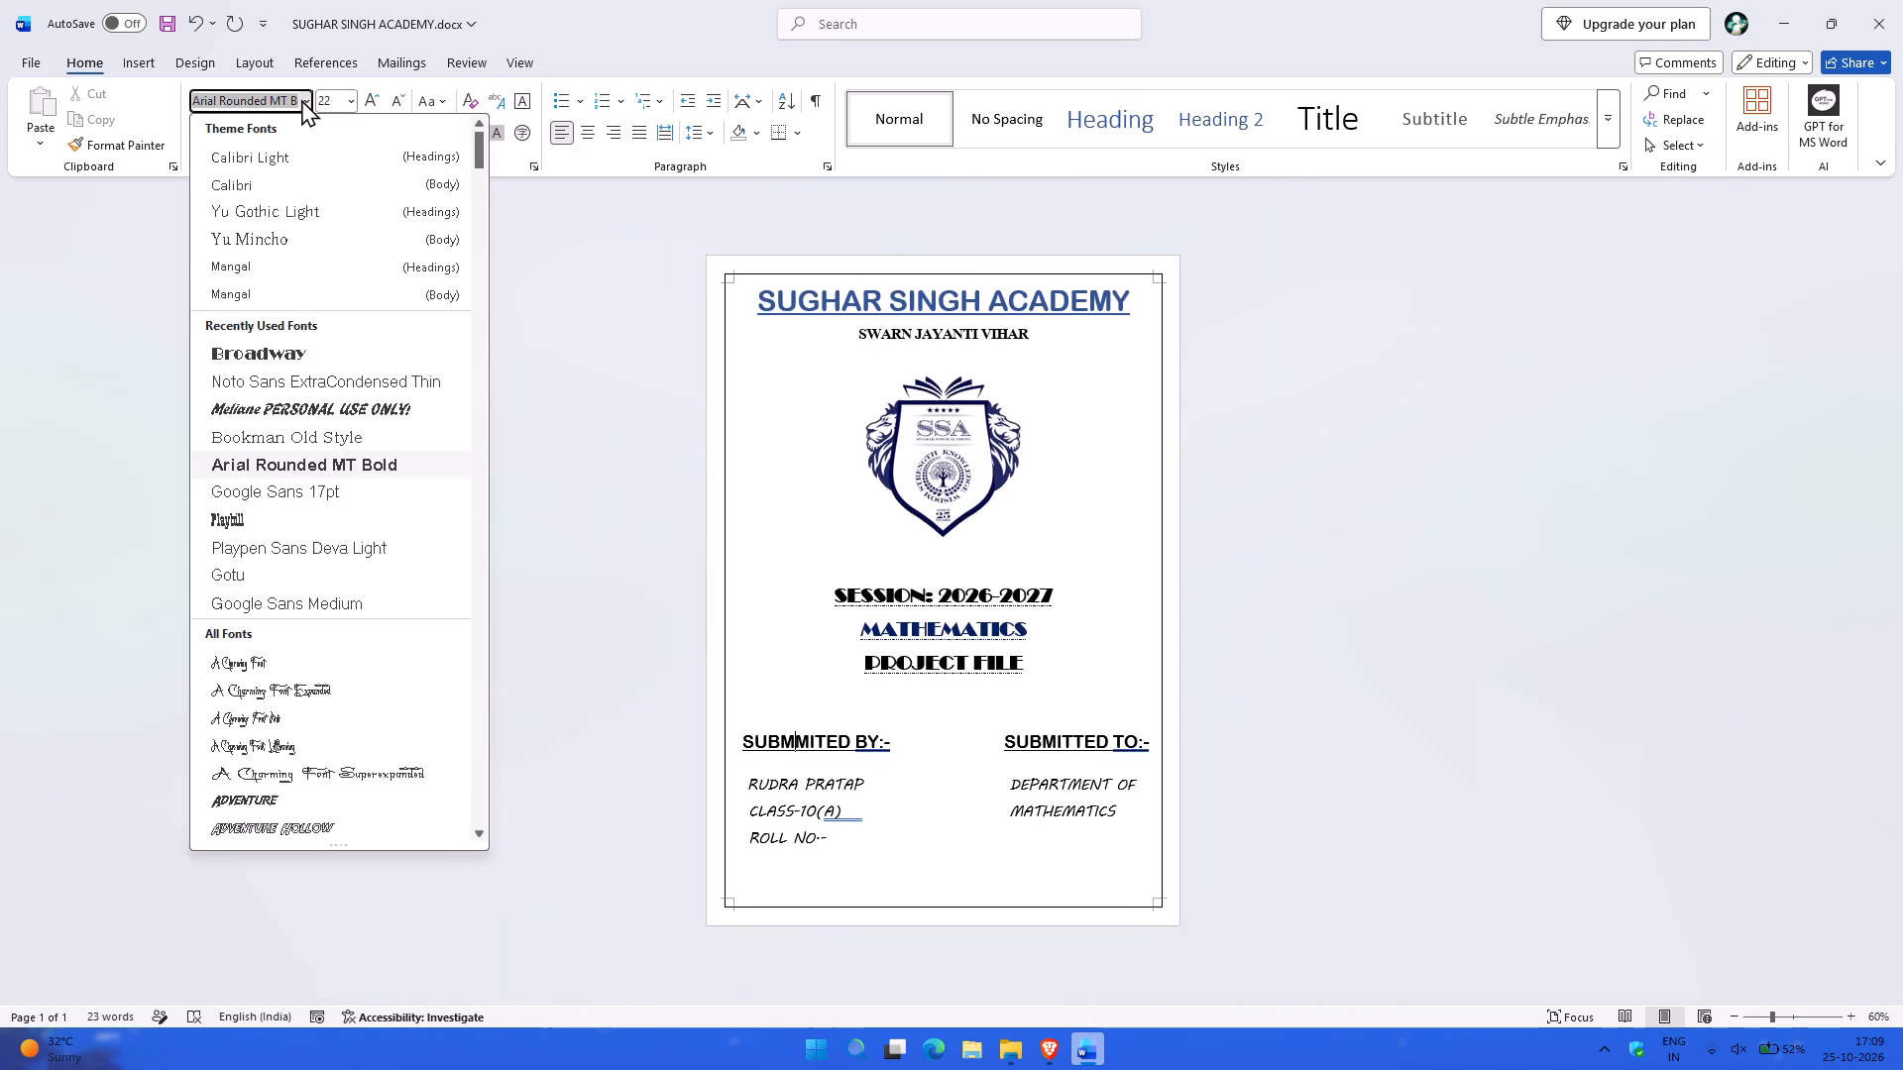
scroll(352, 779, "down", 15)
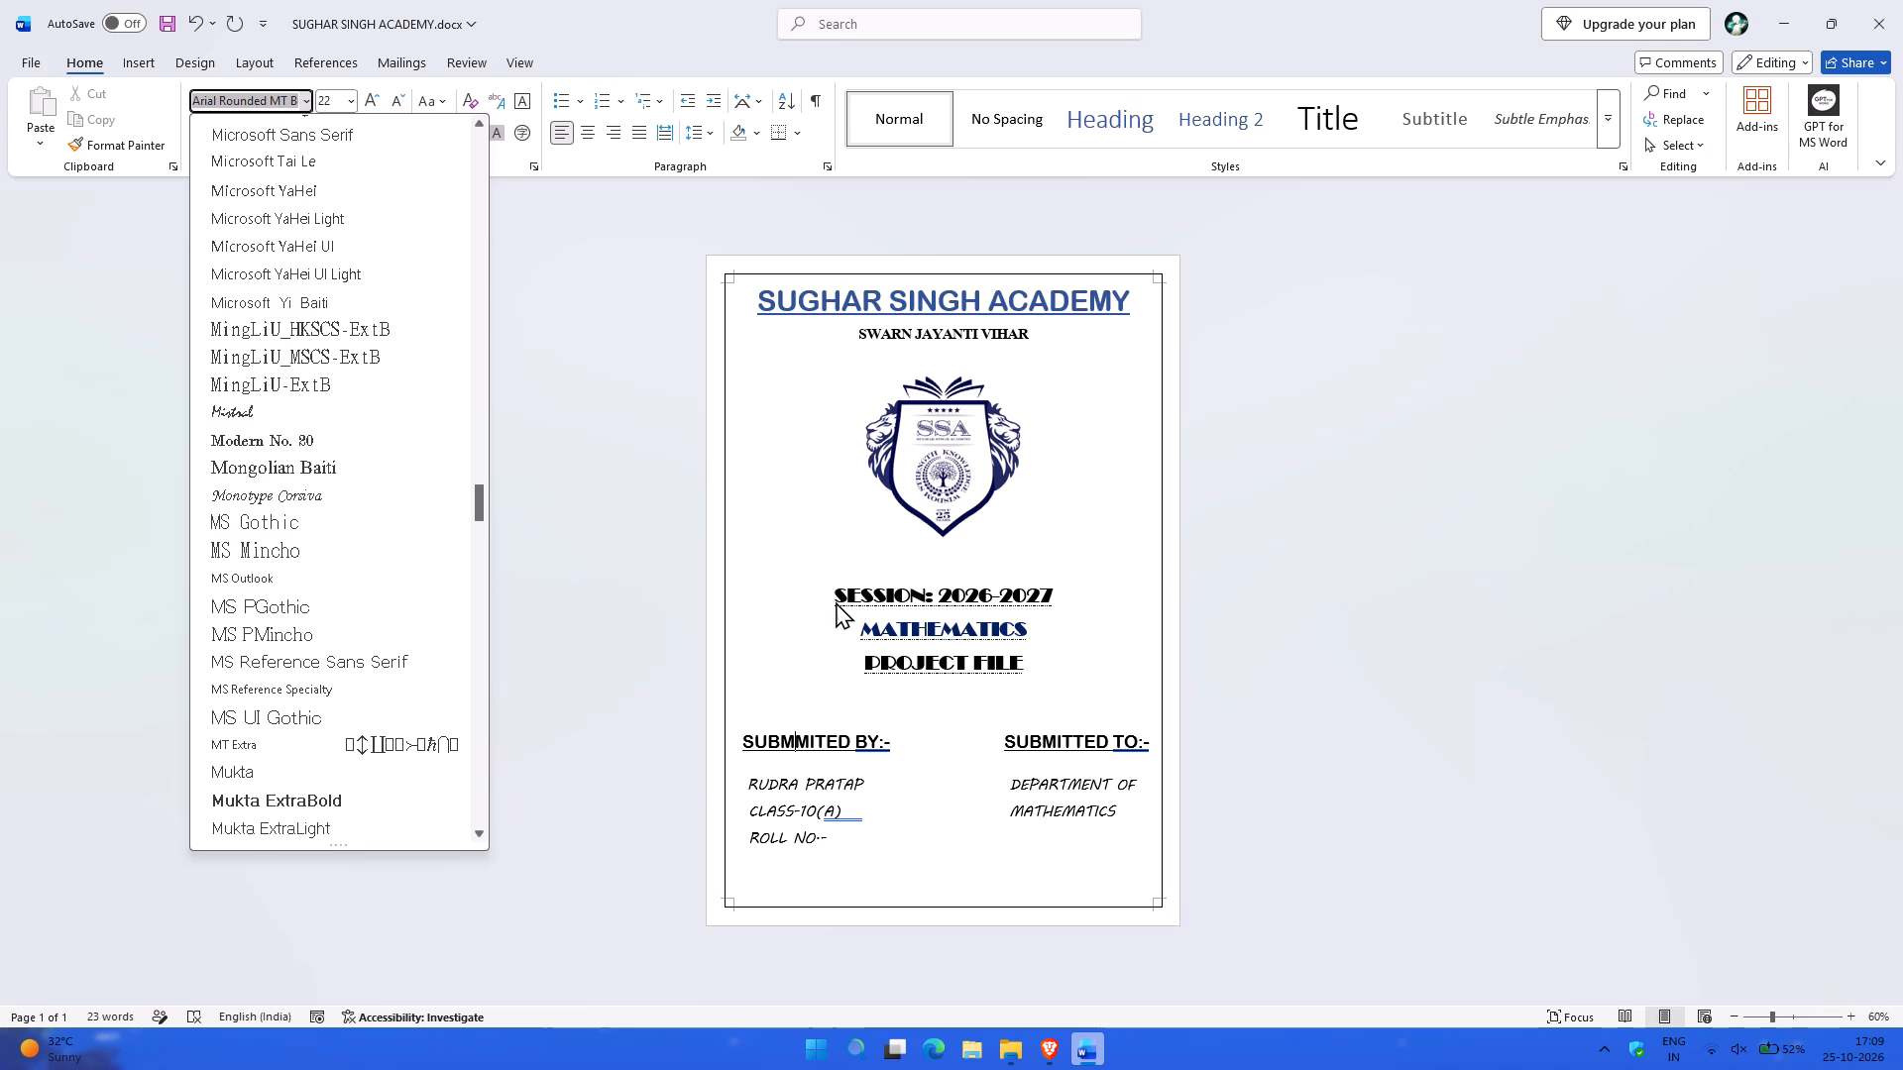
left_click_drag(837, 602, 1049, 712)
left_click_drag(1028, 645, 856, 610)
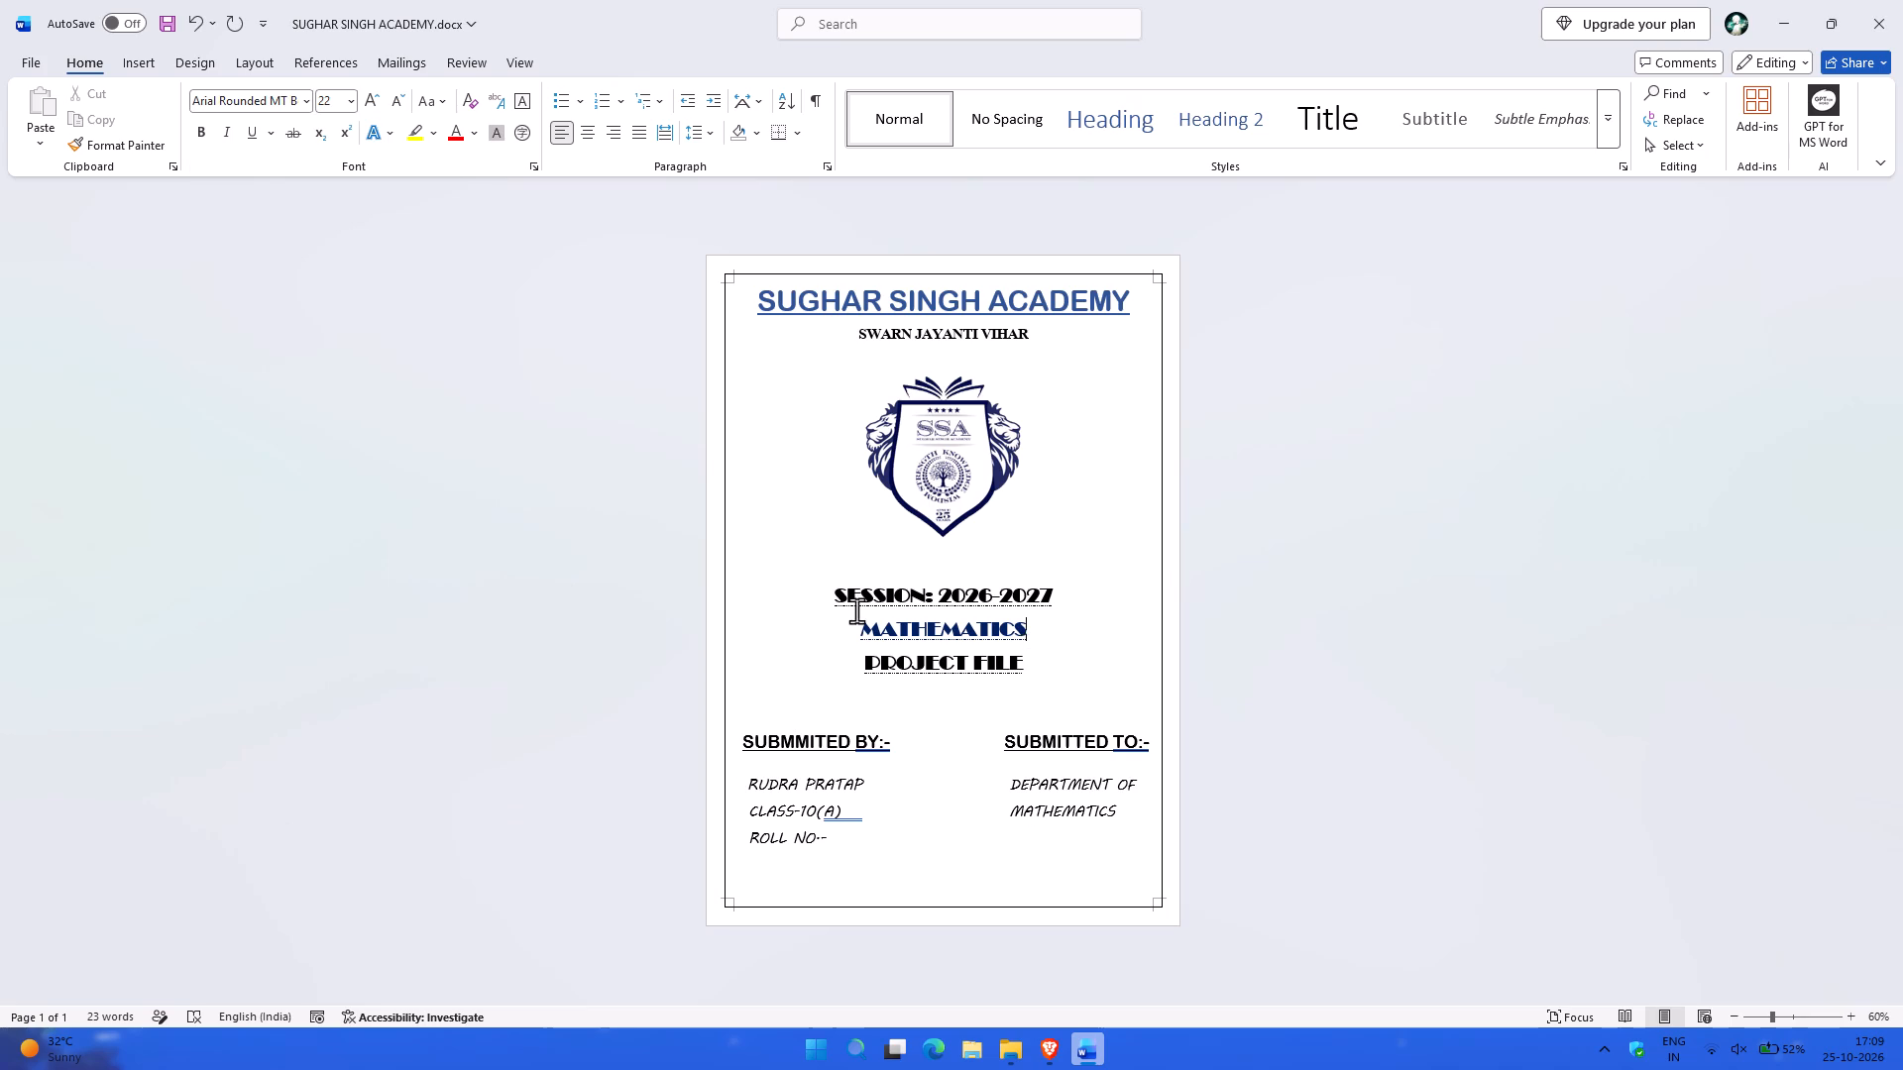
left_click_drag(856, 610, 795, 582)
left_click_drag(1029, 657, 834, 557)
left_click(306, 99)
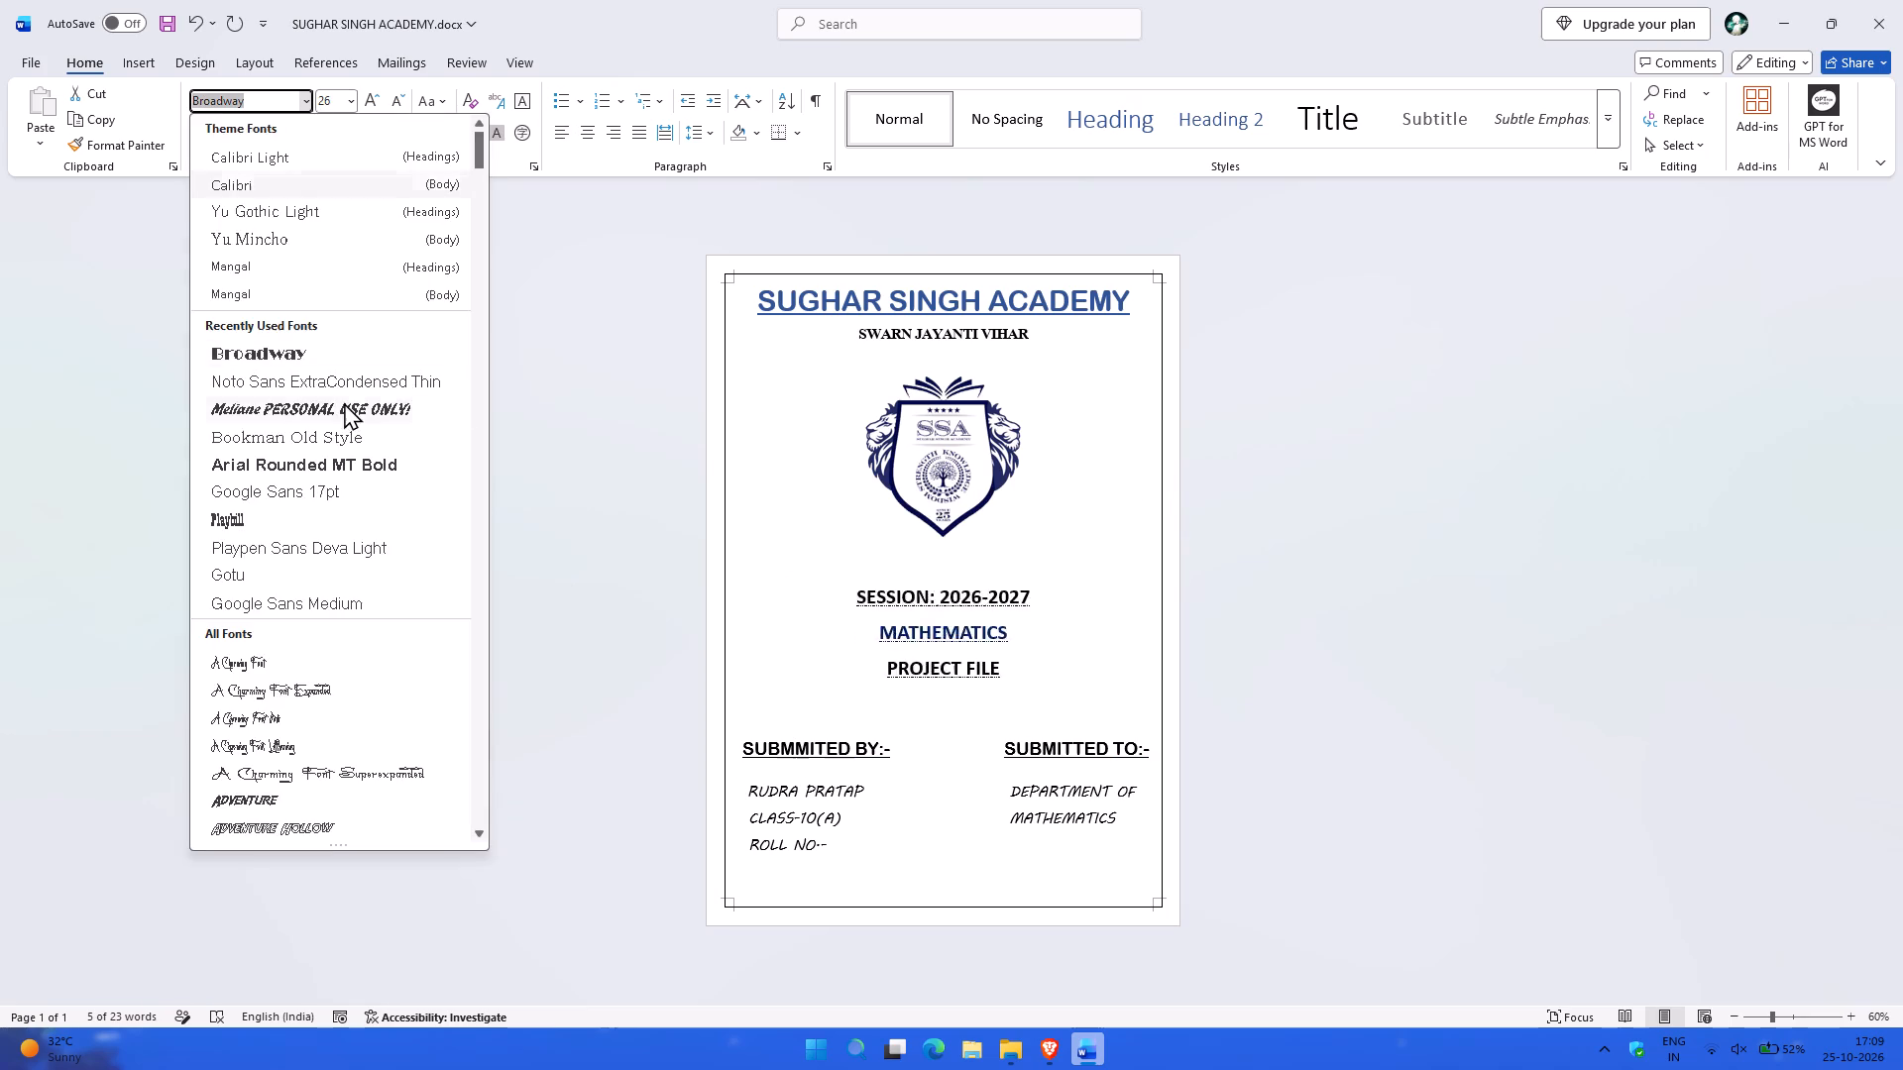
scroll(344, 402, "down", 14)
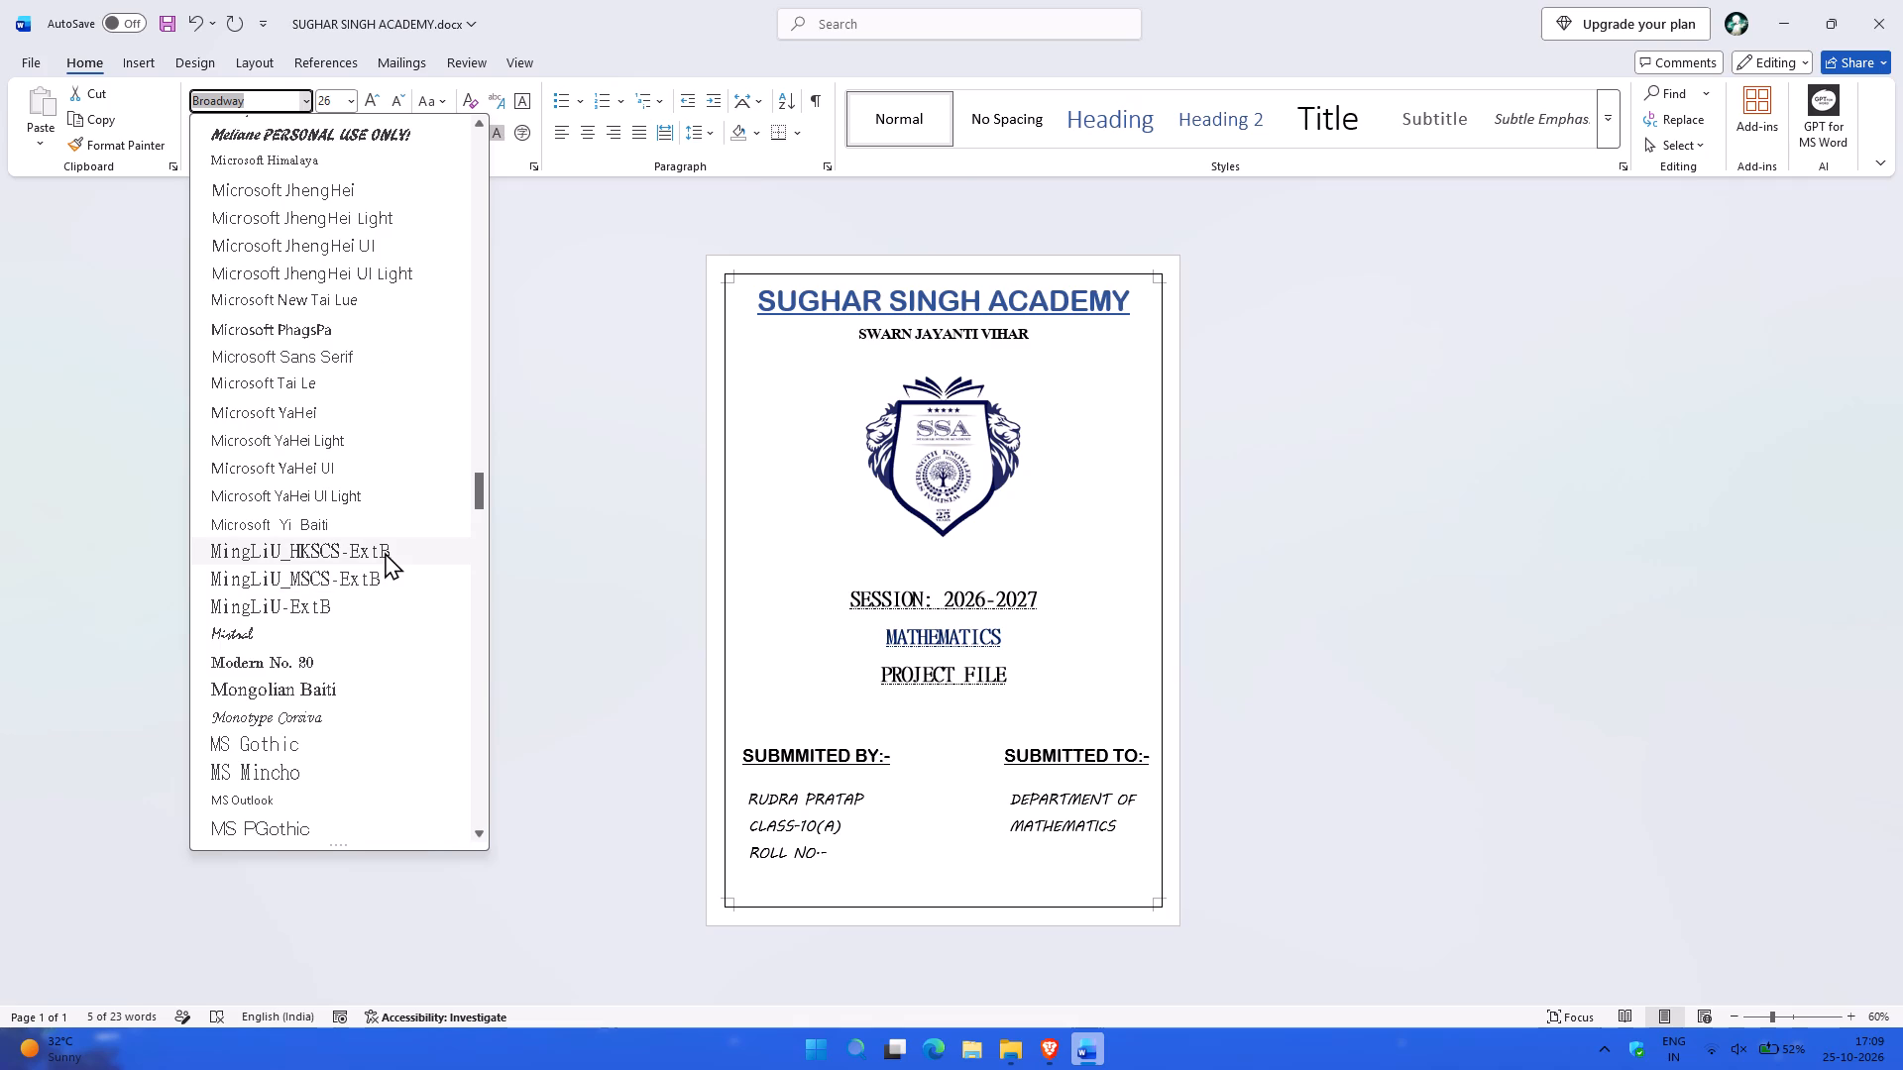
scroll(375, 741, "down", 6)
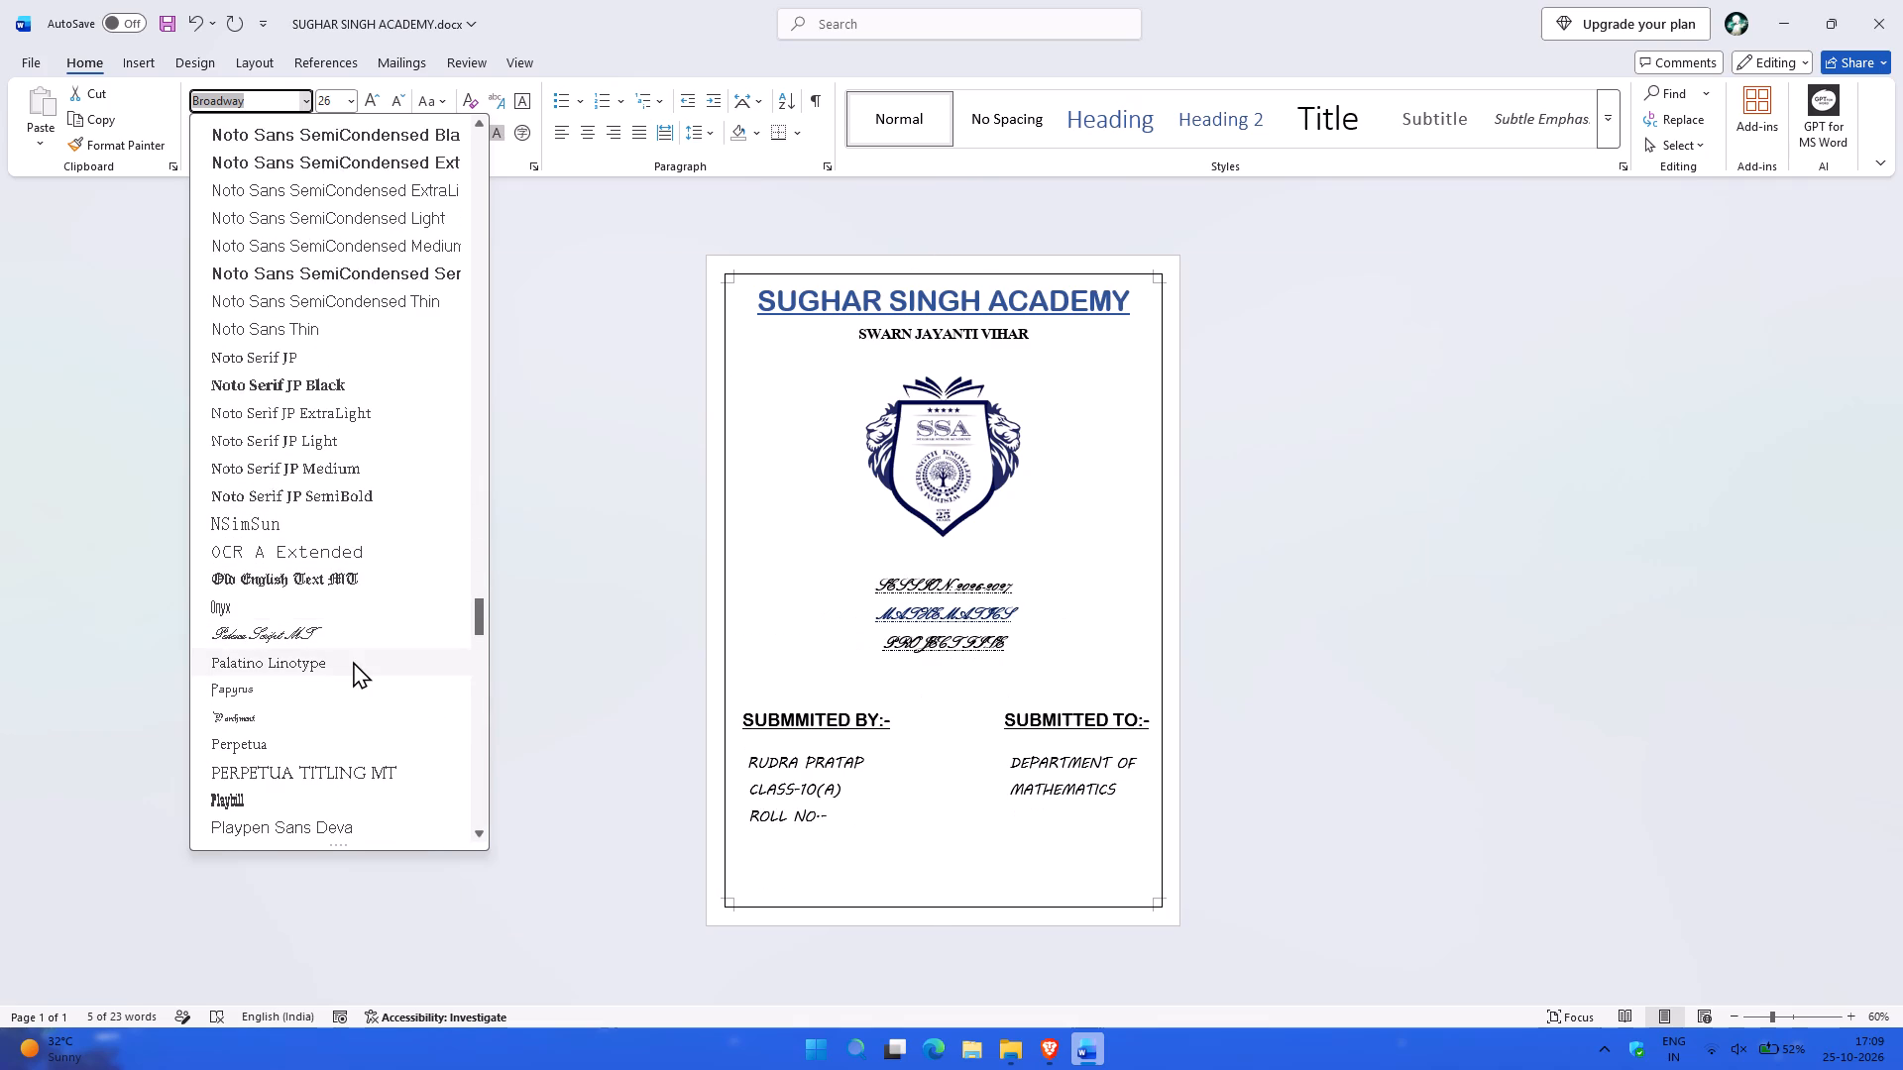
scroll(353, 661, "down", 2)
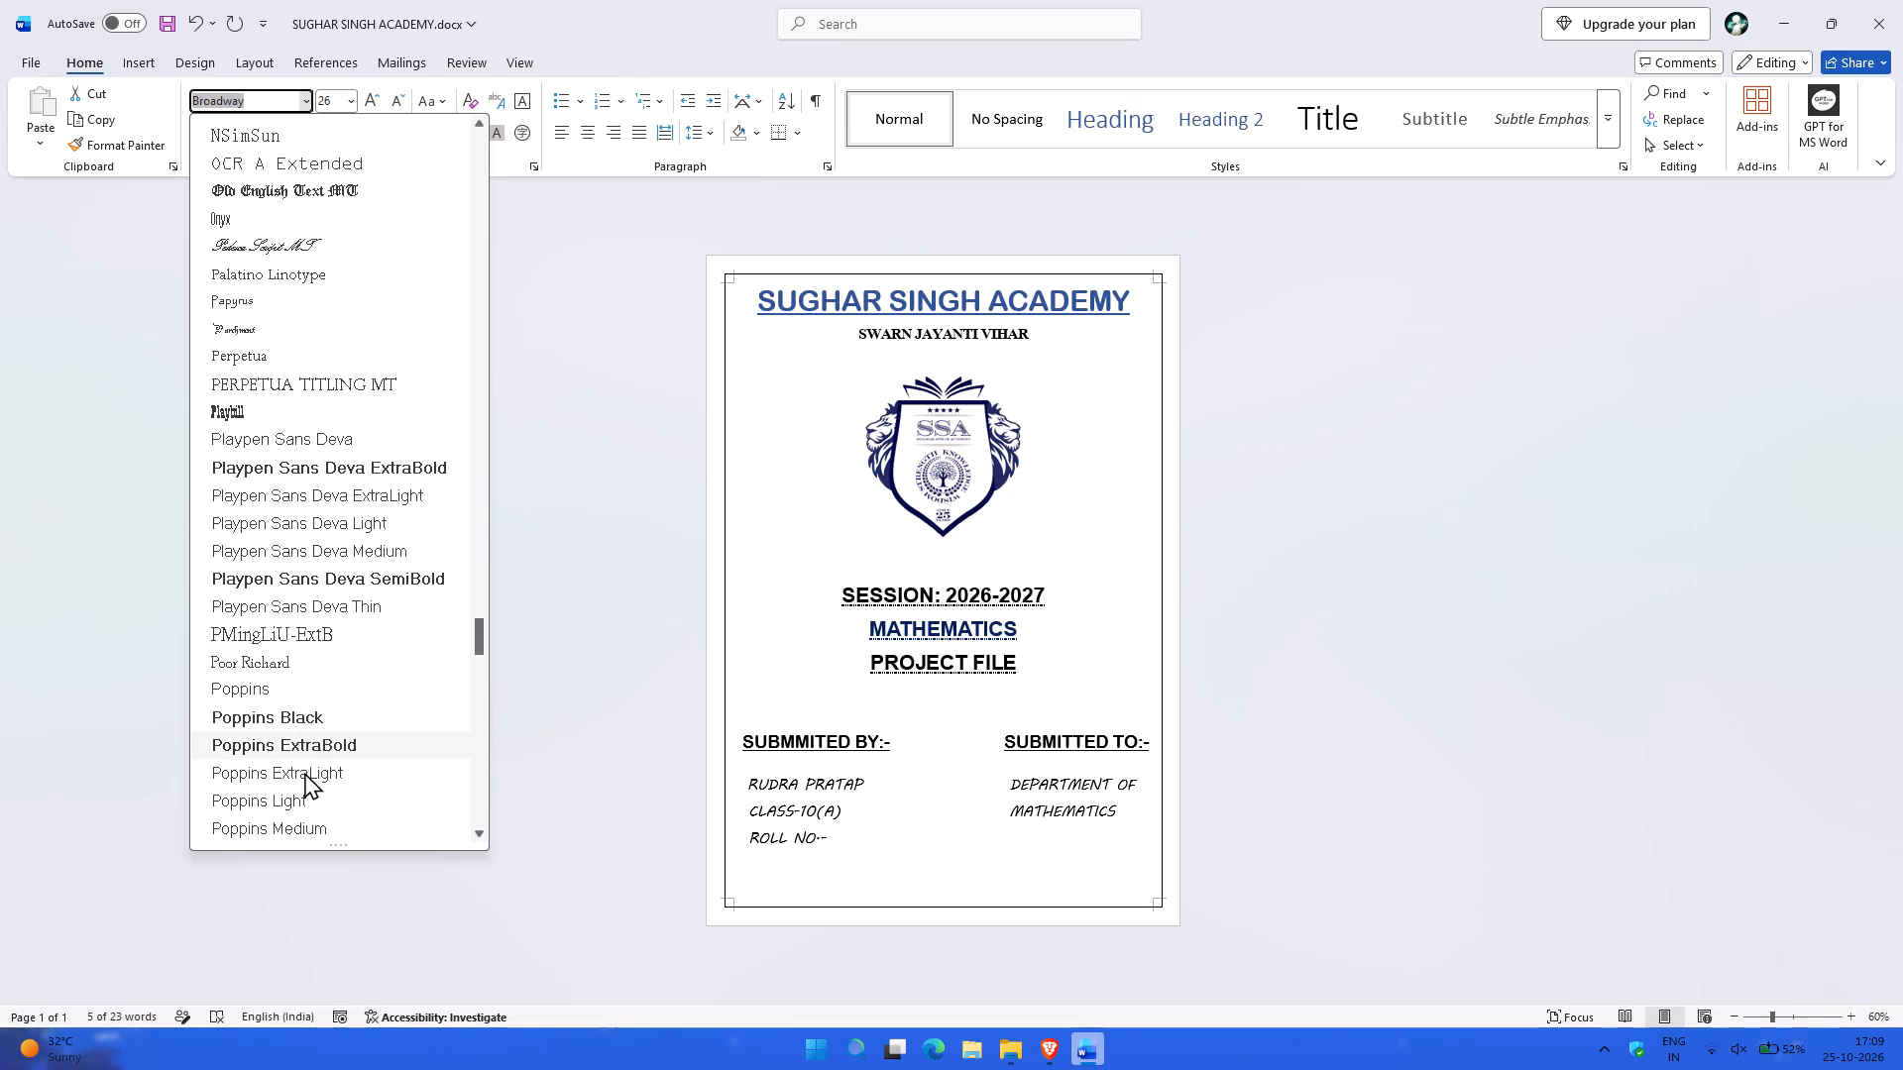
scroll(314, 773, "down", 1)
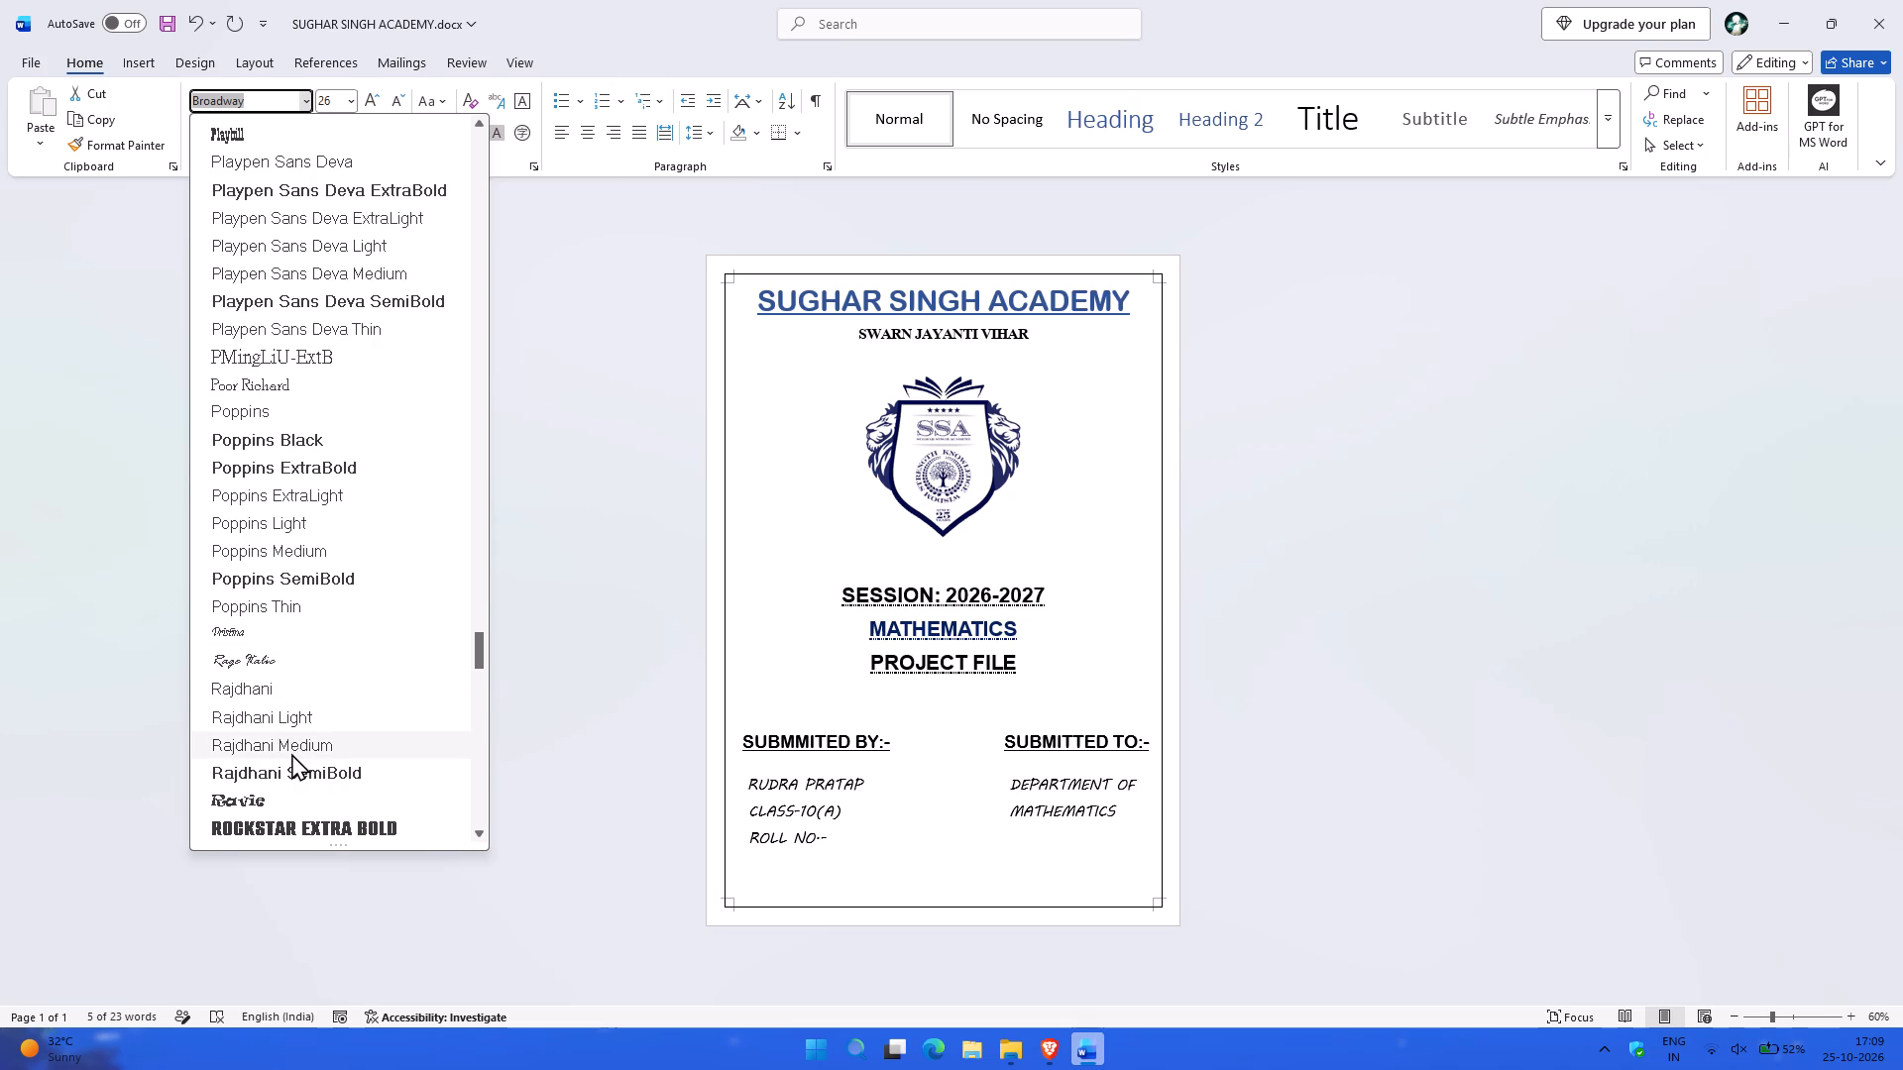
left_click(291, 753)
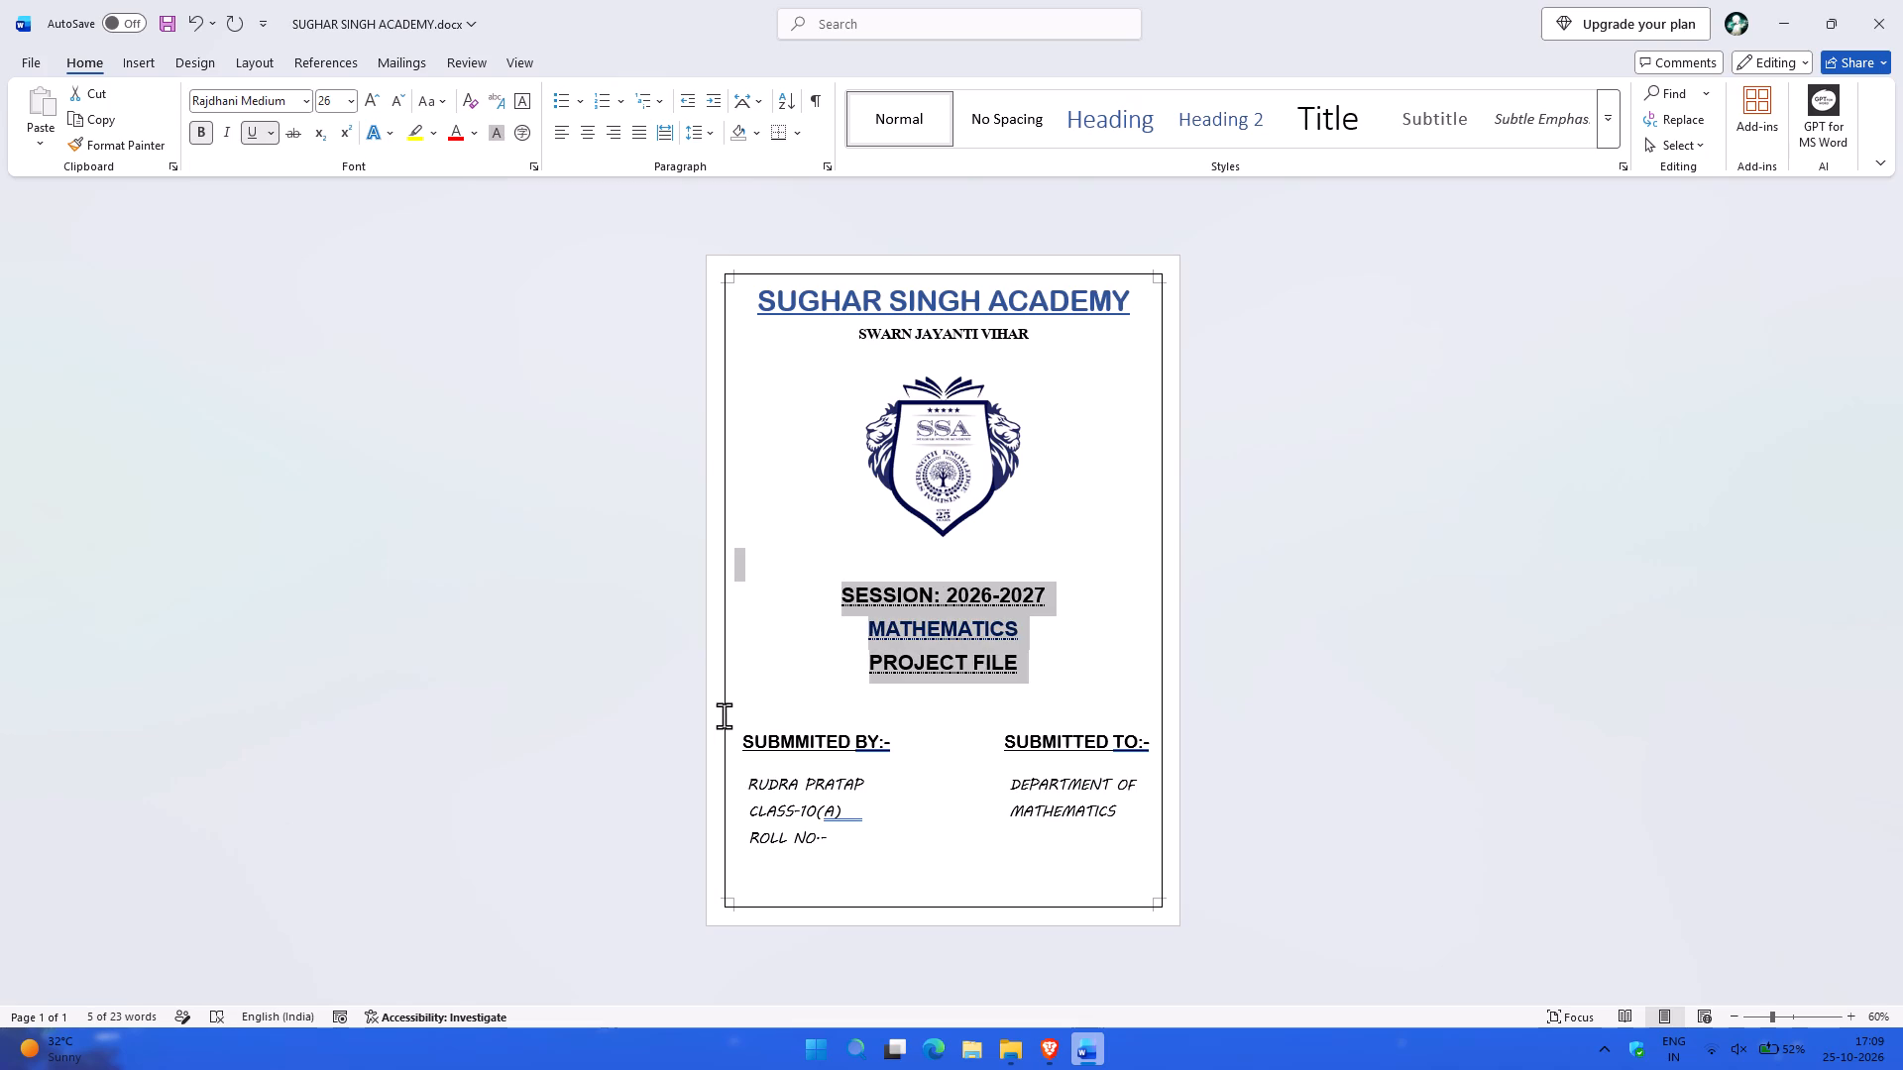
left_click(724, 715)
Apply a dashed underline to the SESSION: 2026-2027, MATHEMATICS and PROJECT FILE lines.
scroll(958, 718, "up", 6, "ctrl")
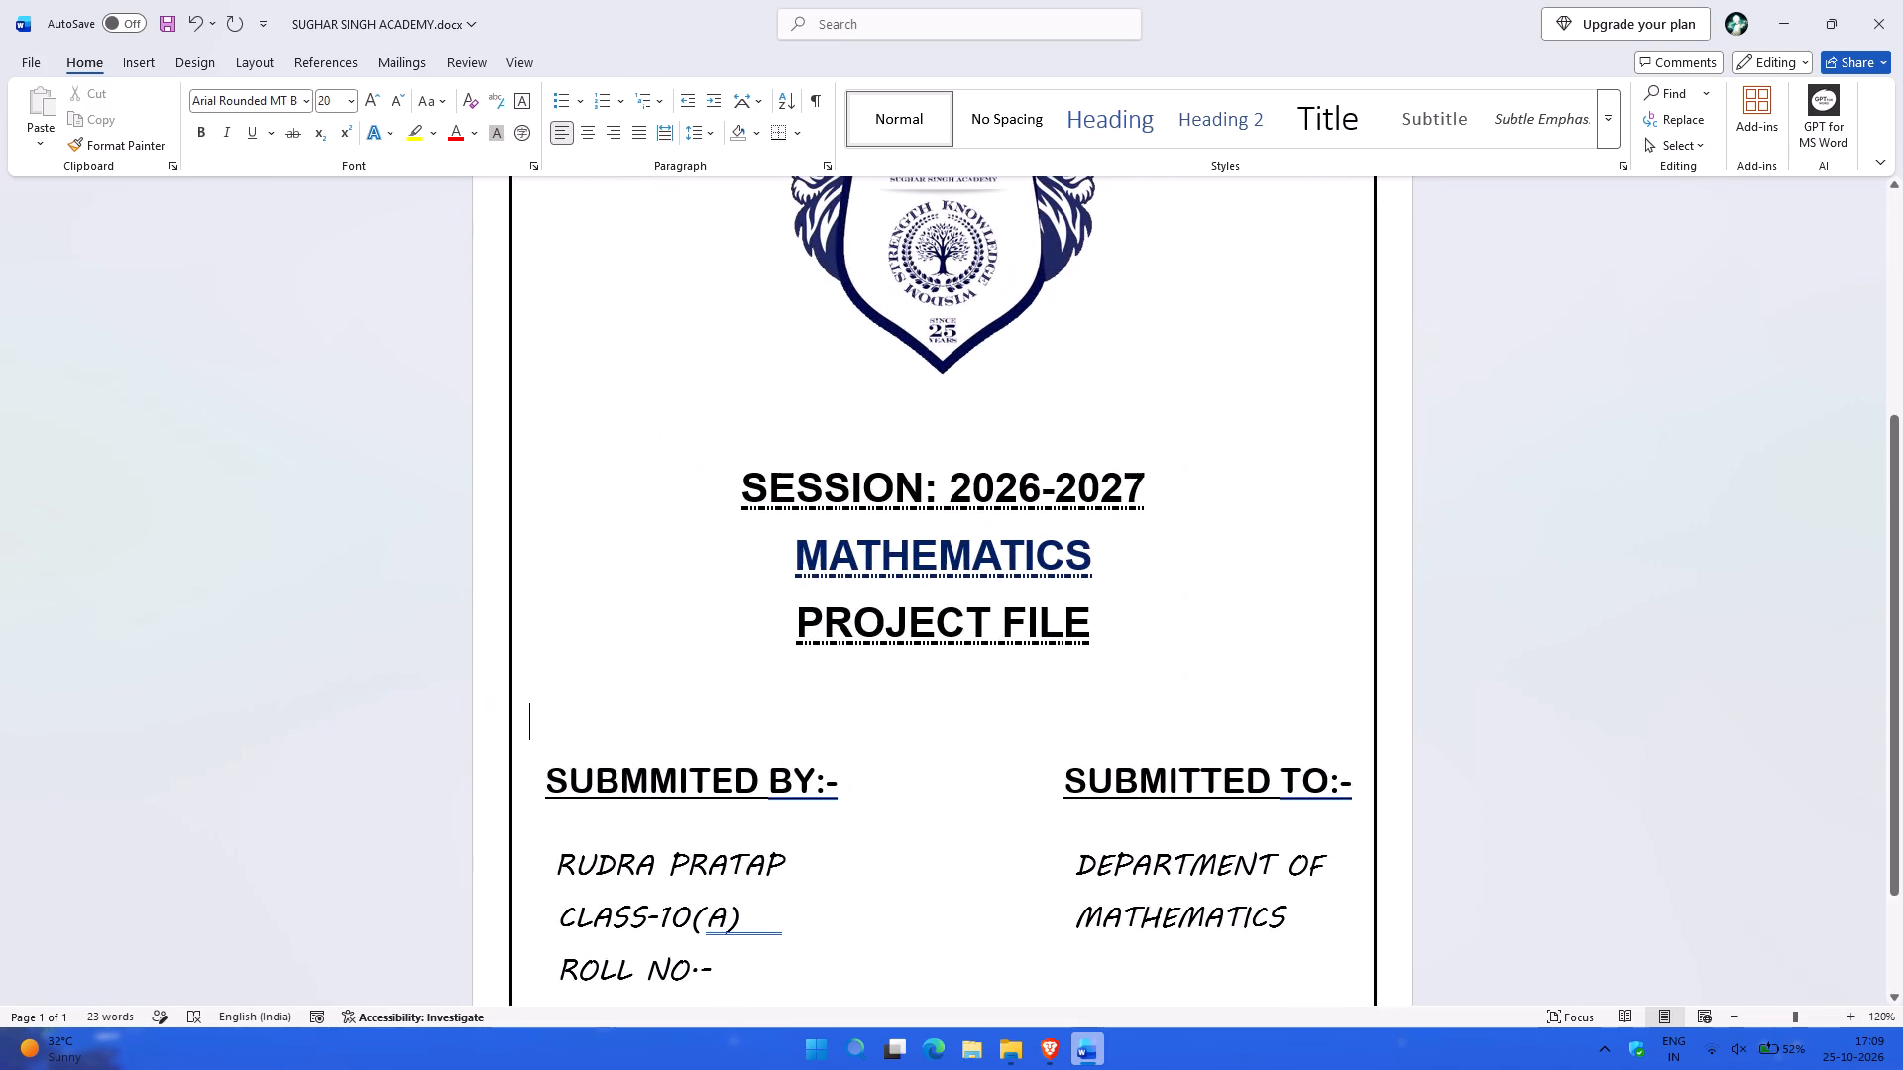
scroll(958, 718, "down", 1)
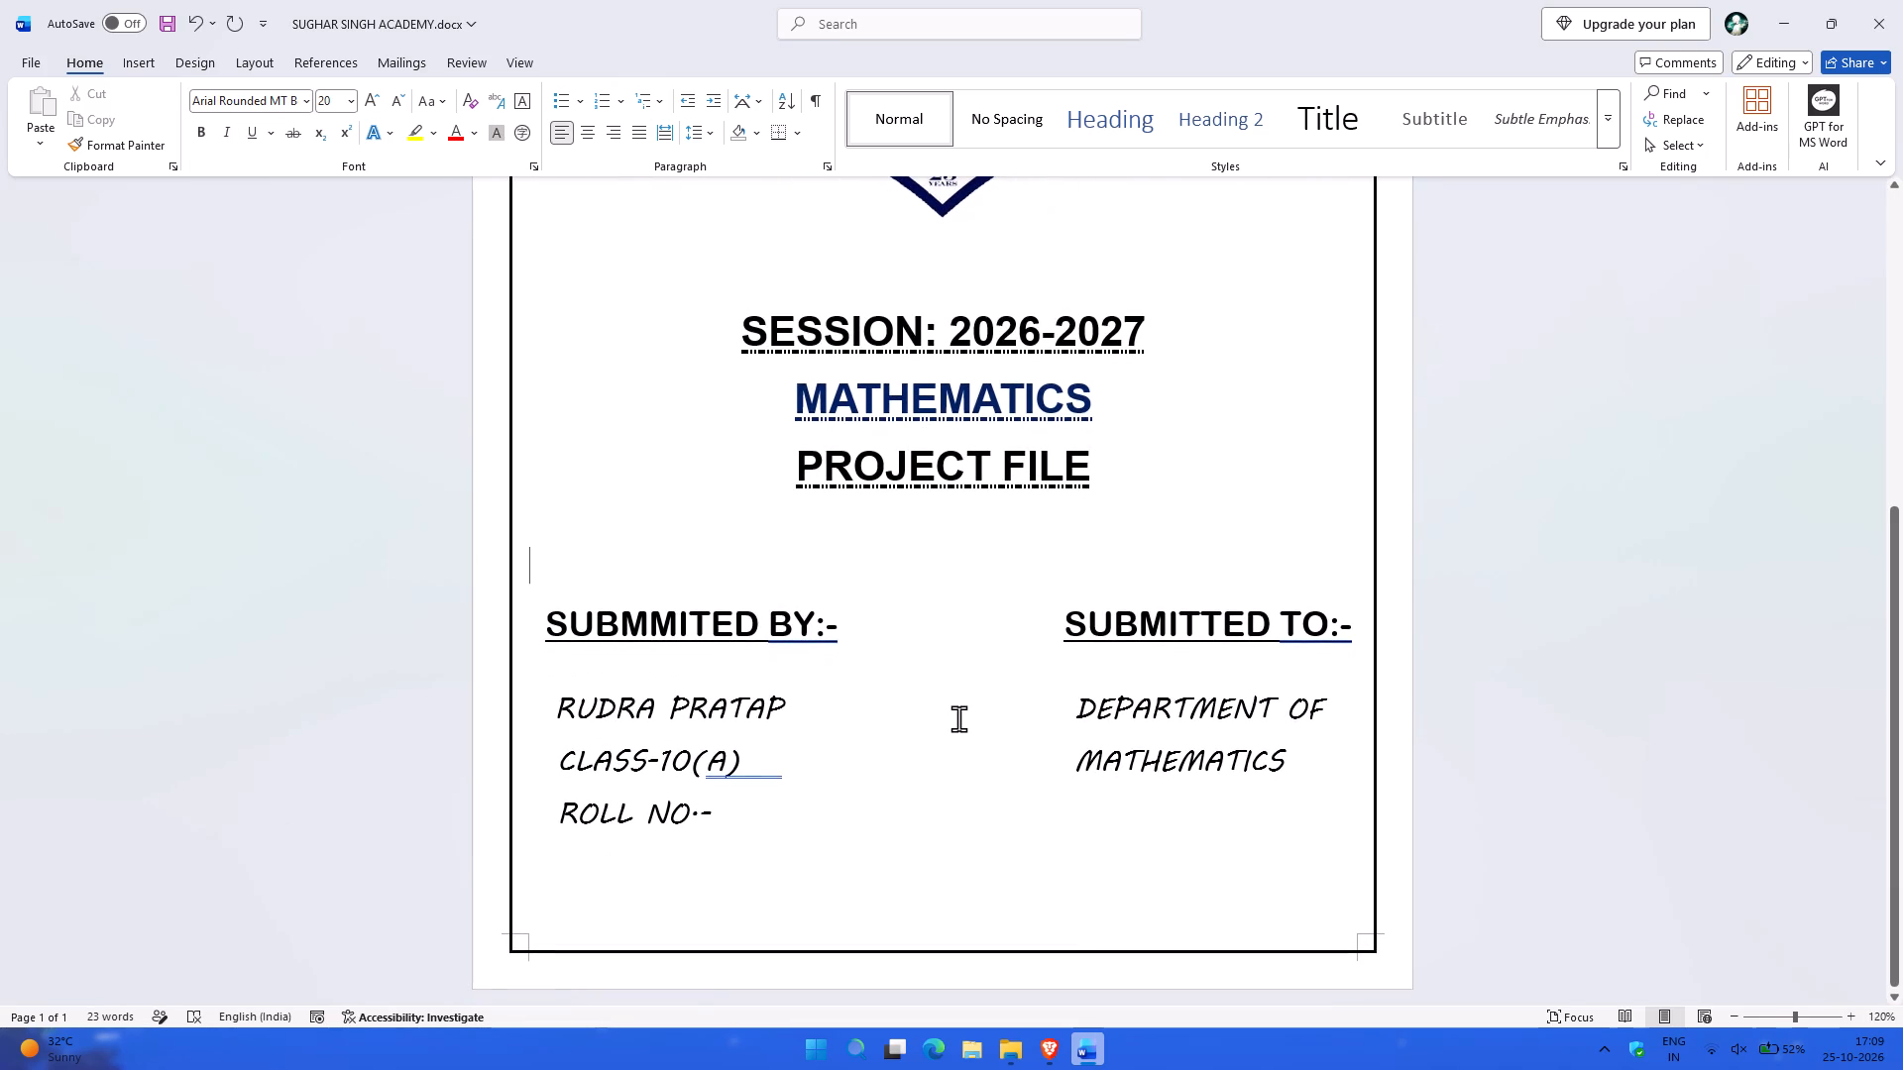
scroll(789, 407, "down", 1, "ctrl")
scroll(789, 407, "up", 8, "ctrl")
scroll(789, 407, "up", 2)
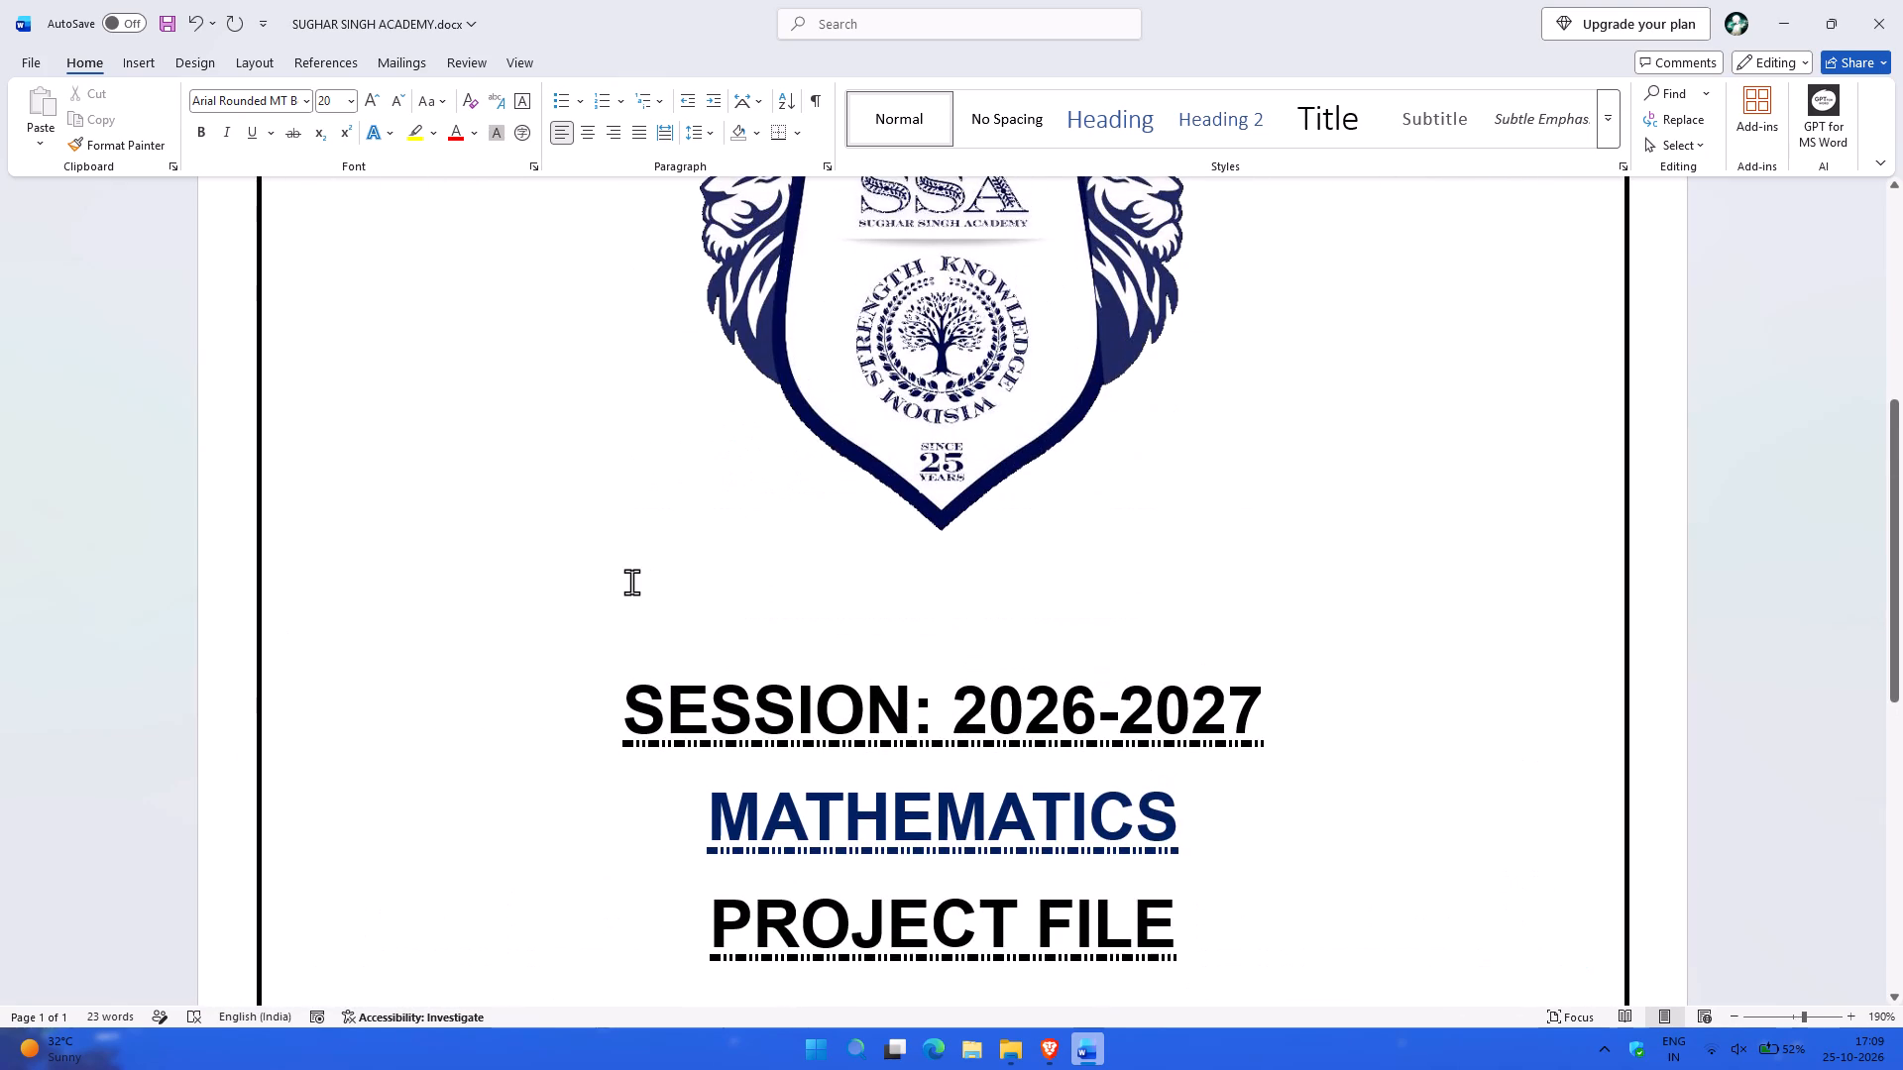
left_click_drag(597, 733, 1155, 911)
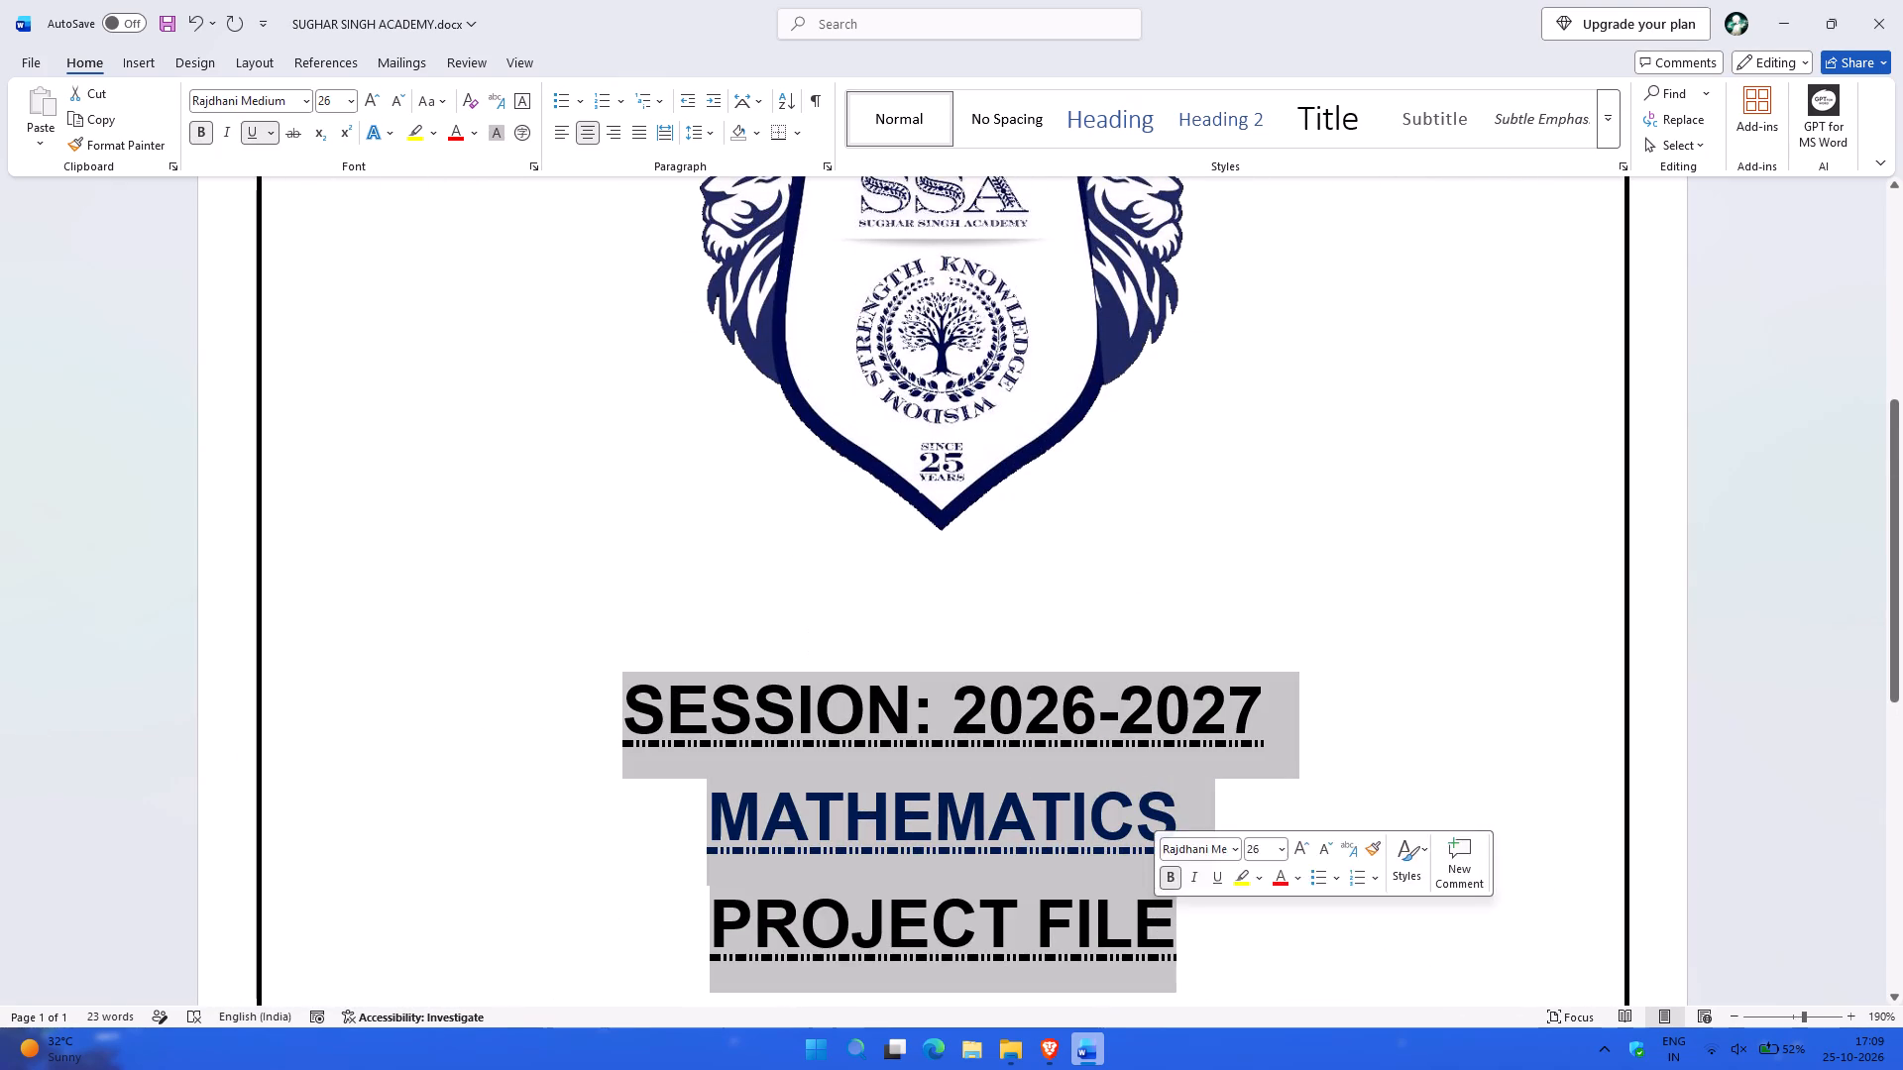
left_click(275, 144)
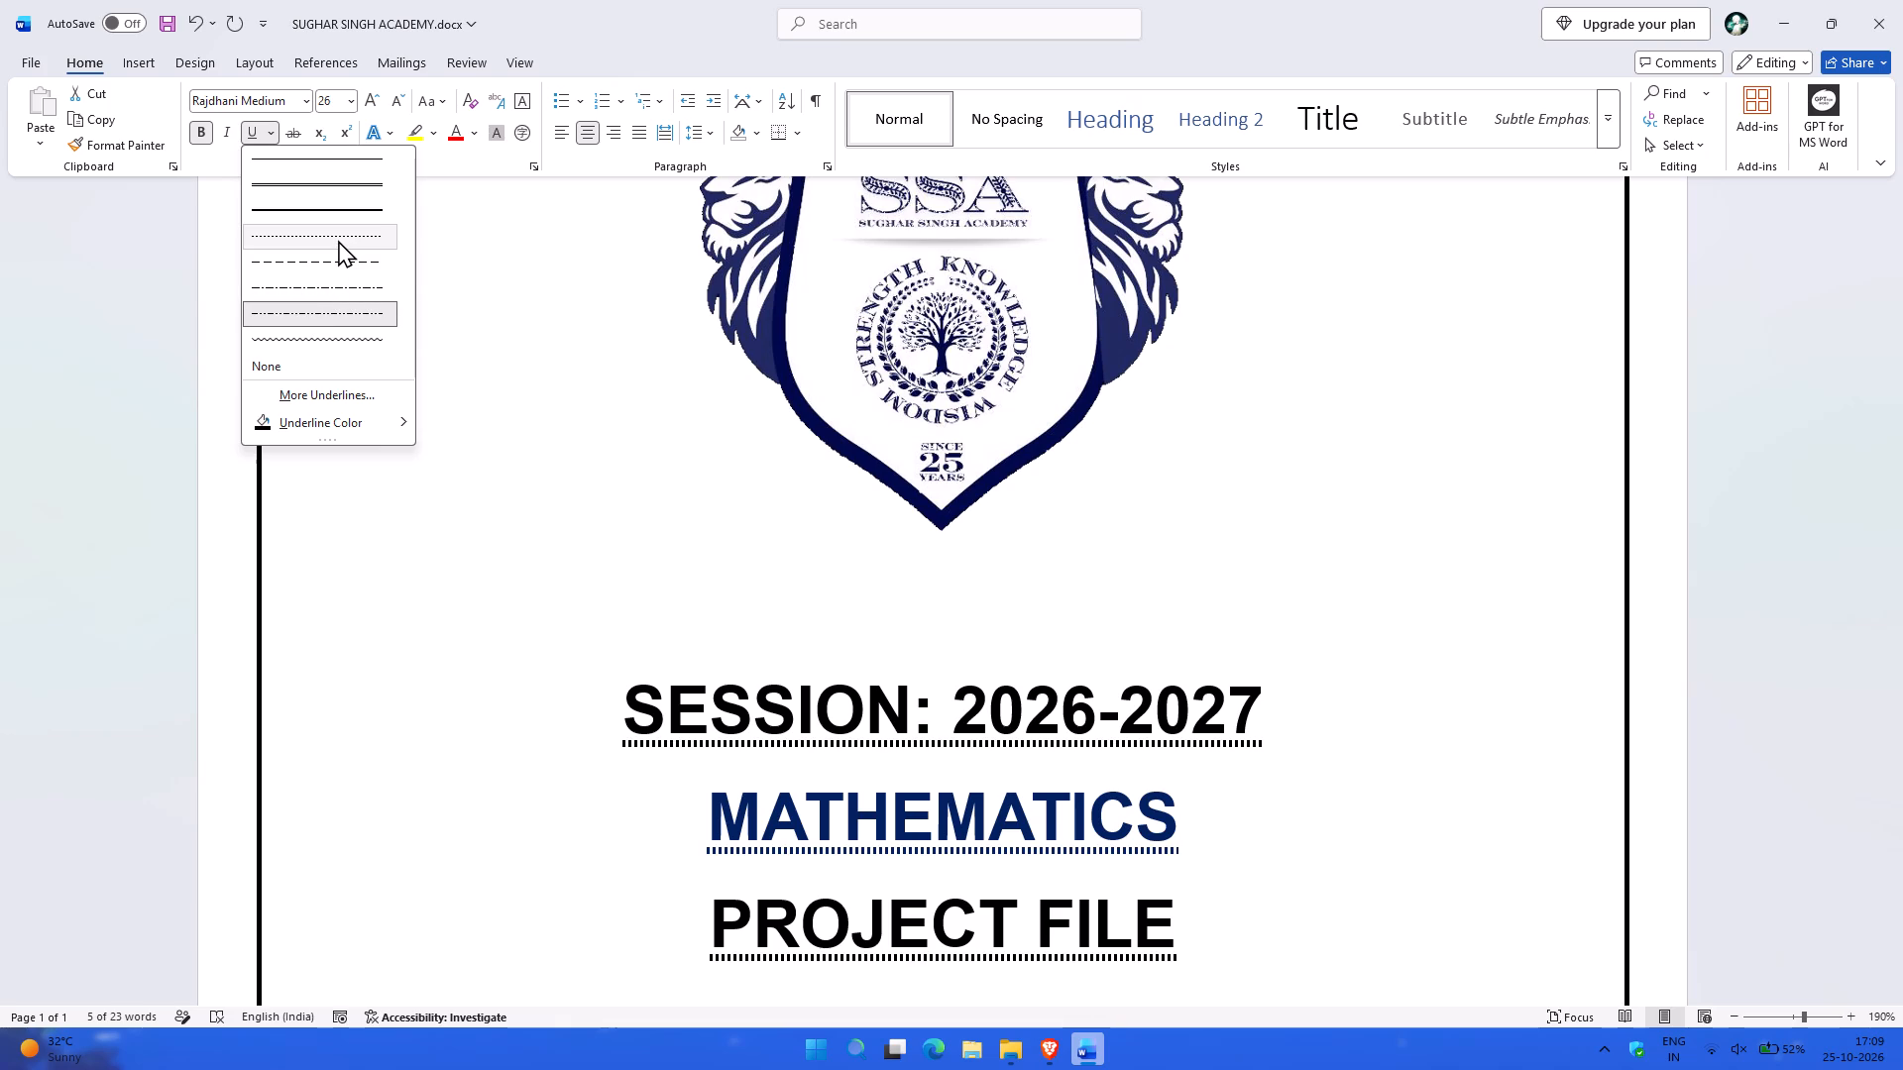
left_click(331, 262)
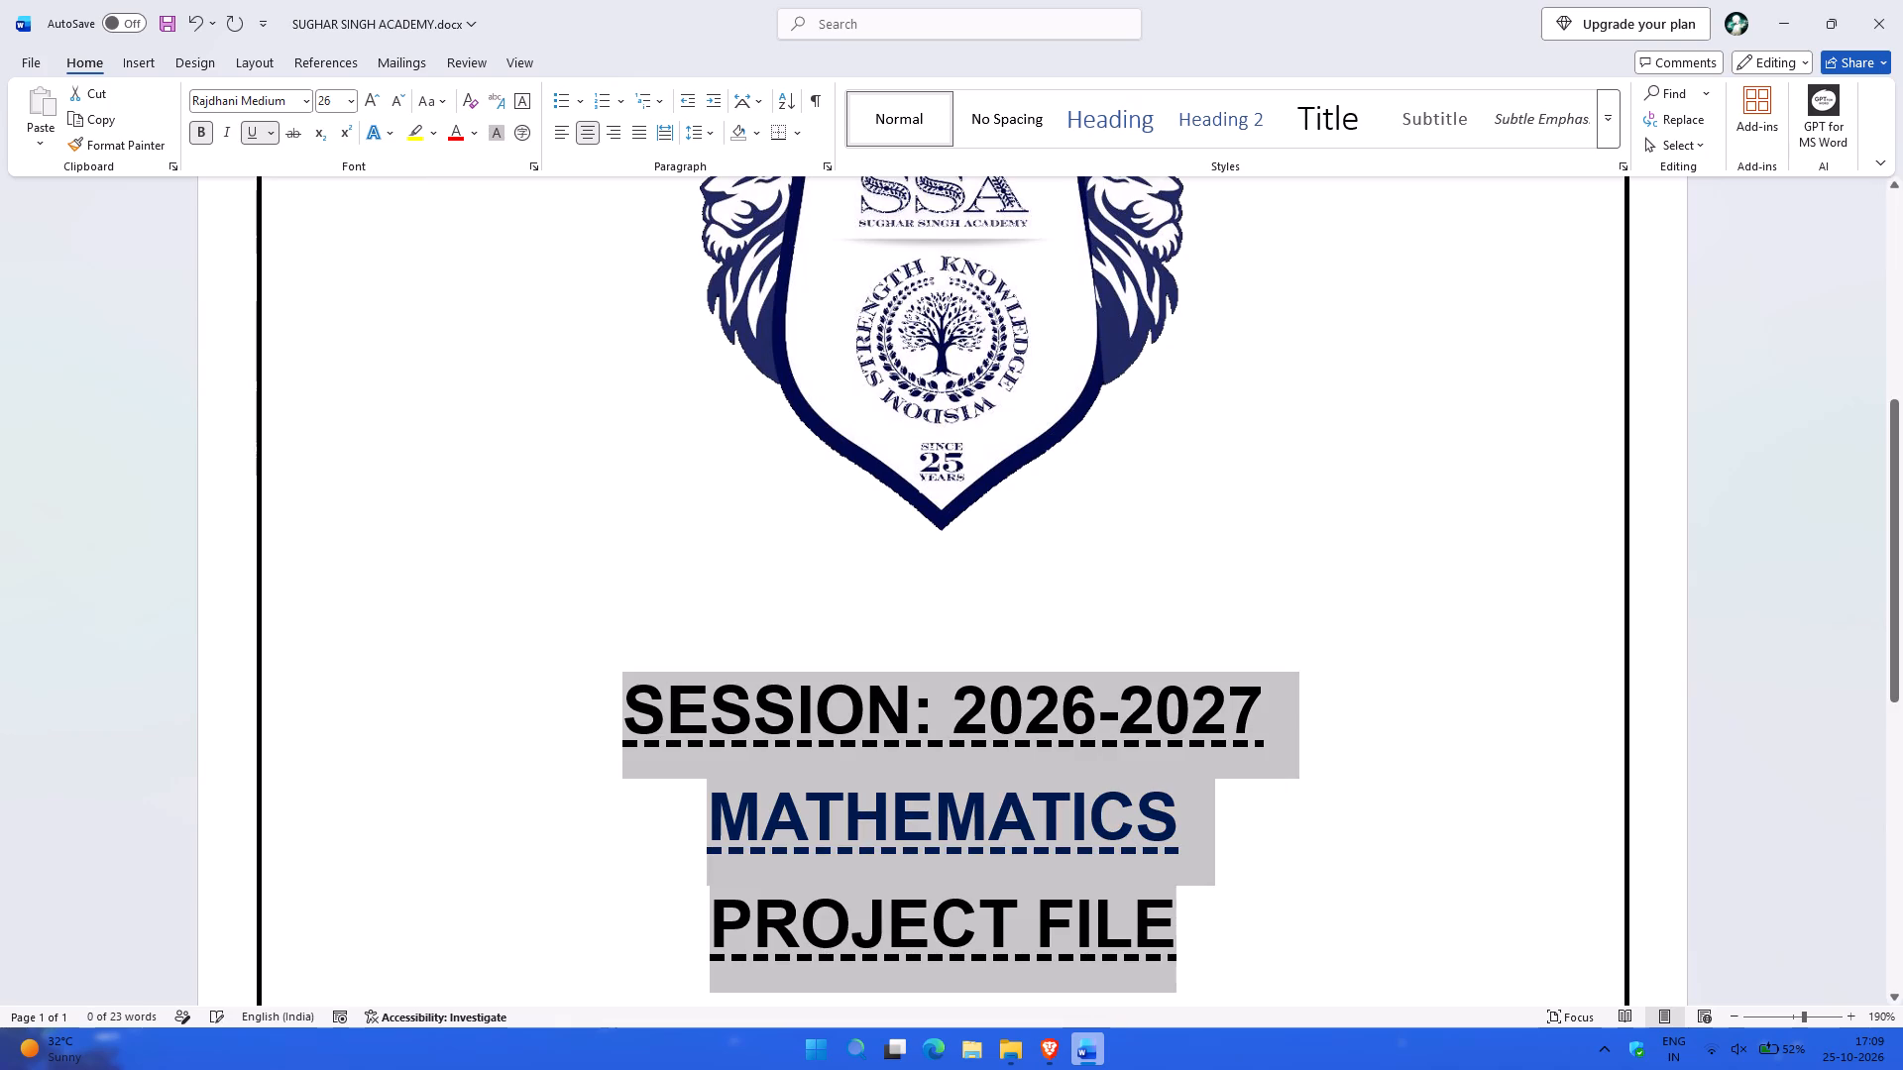
Remove bold from the SESSION: 2026-2027, MATHEMATICS and PROJECT FILE lines.
scroll(512, 479, "left", 1)
scroll(512, 479, "right", 1)
scroll(512, 479, "down", 6, "ctrl")
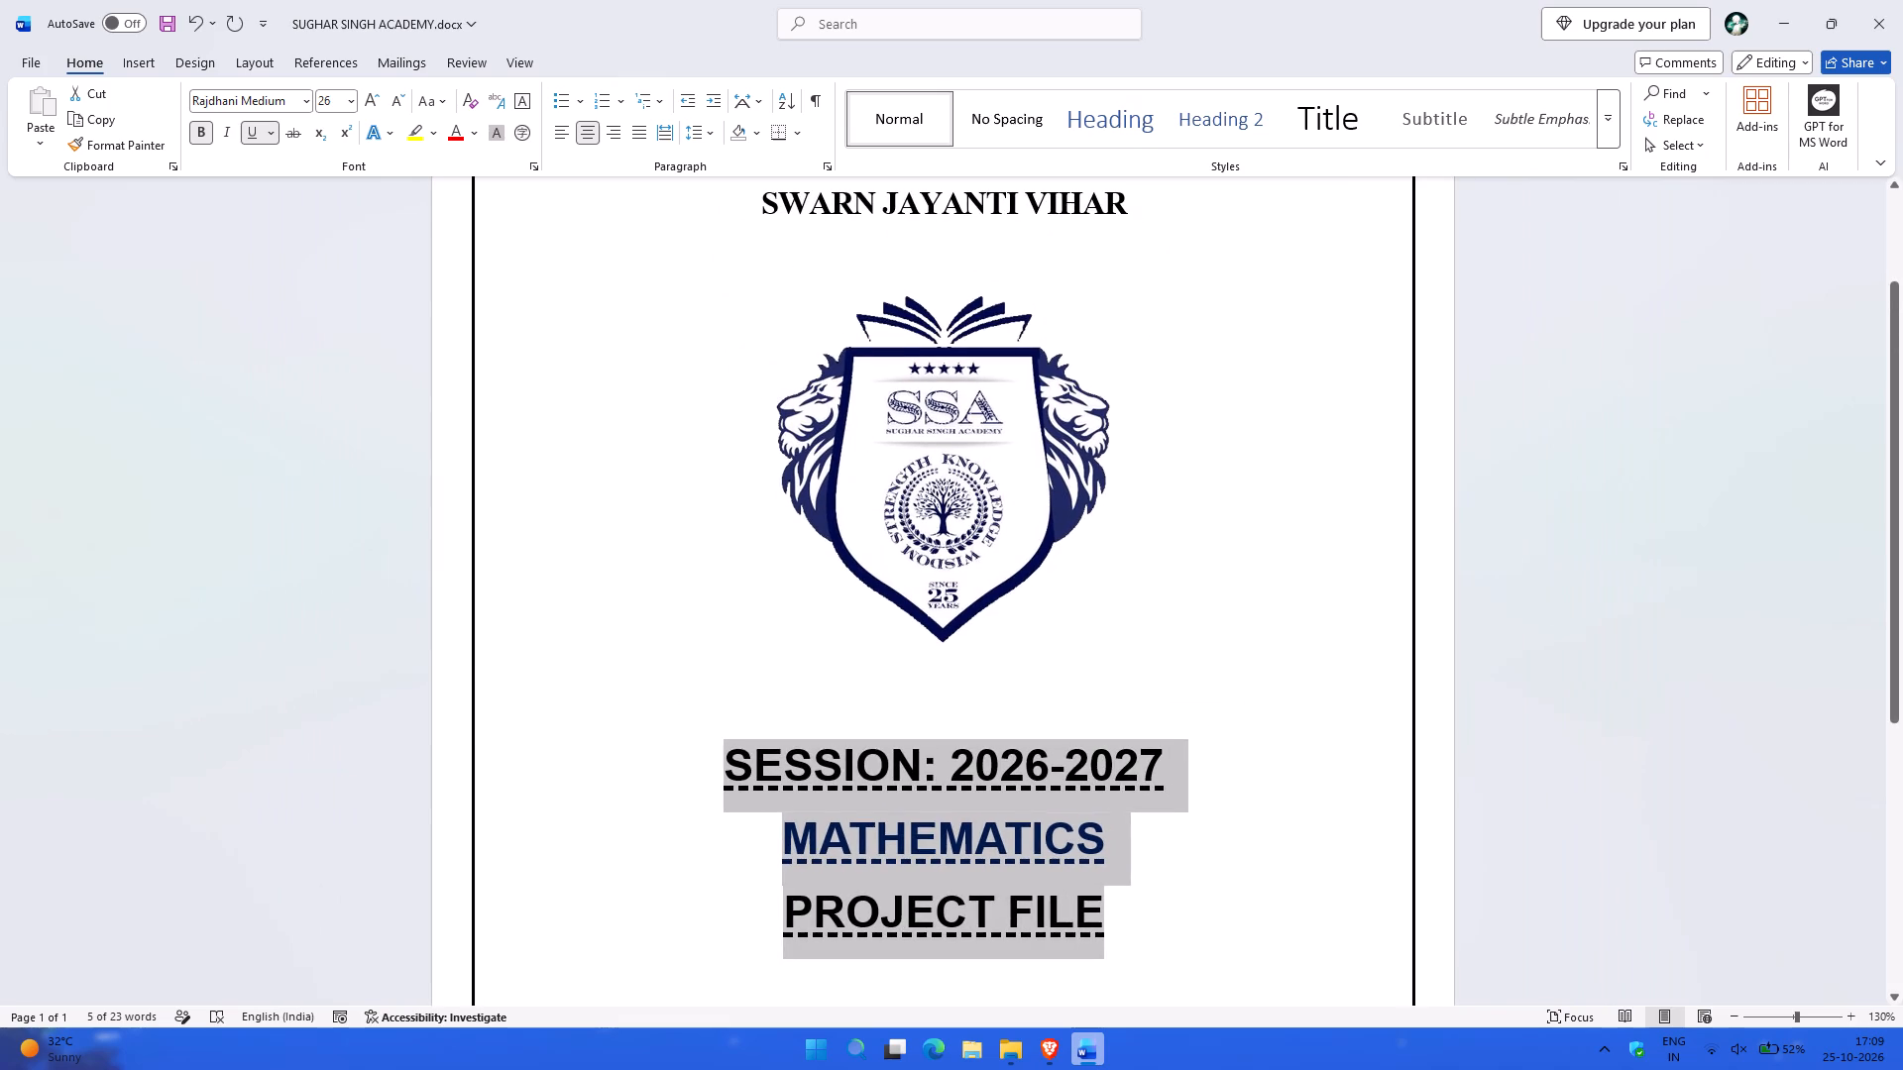
left_click(174, 746)
left_click_drag(682, 764, 1009, 941)
key("ctrl+z")
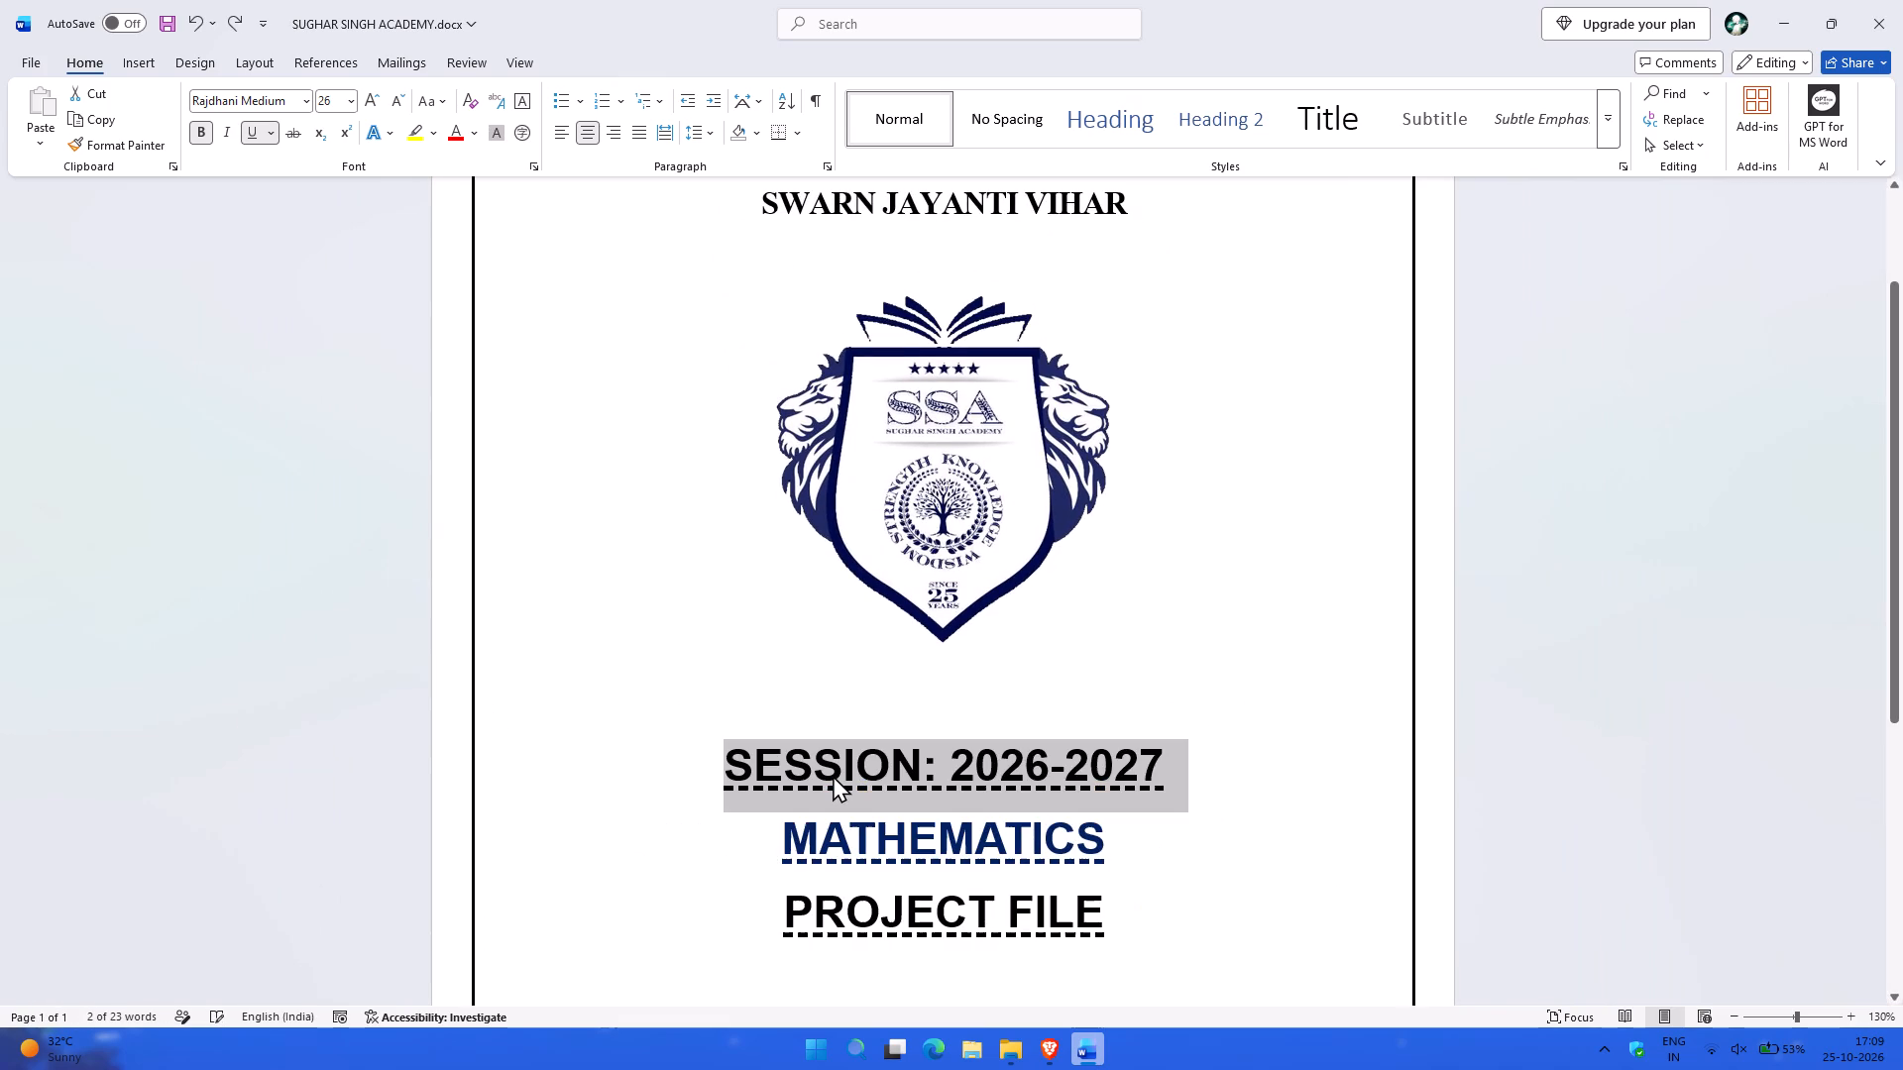
left_click_drag(1109, 925, 704, 773)
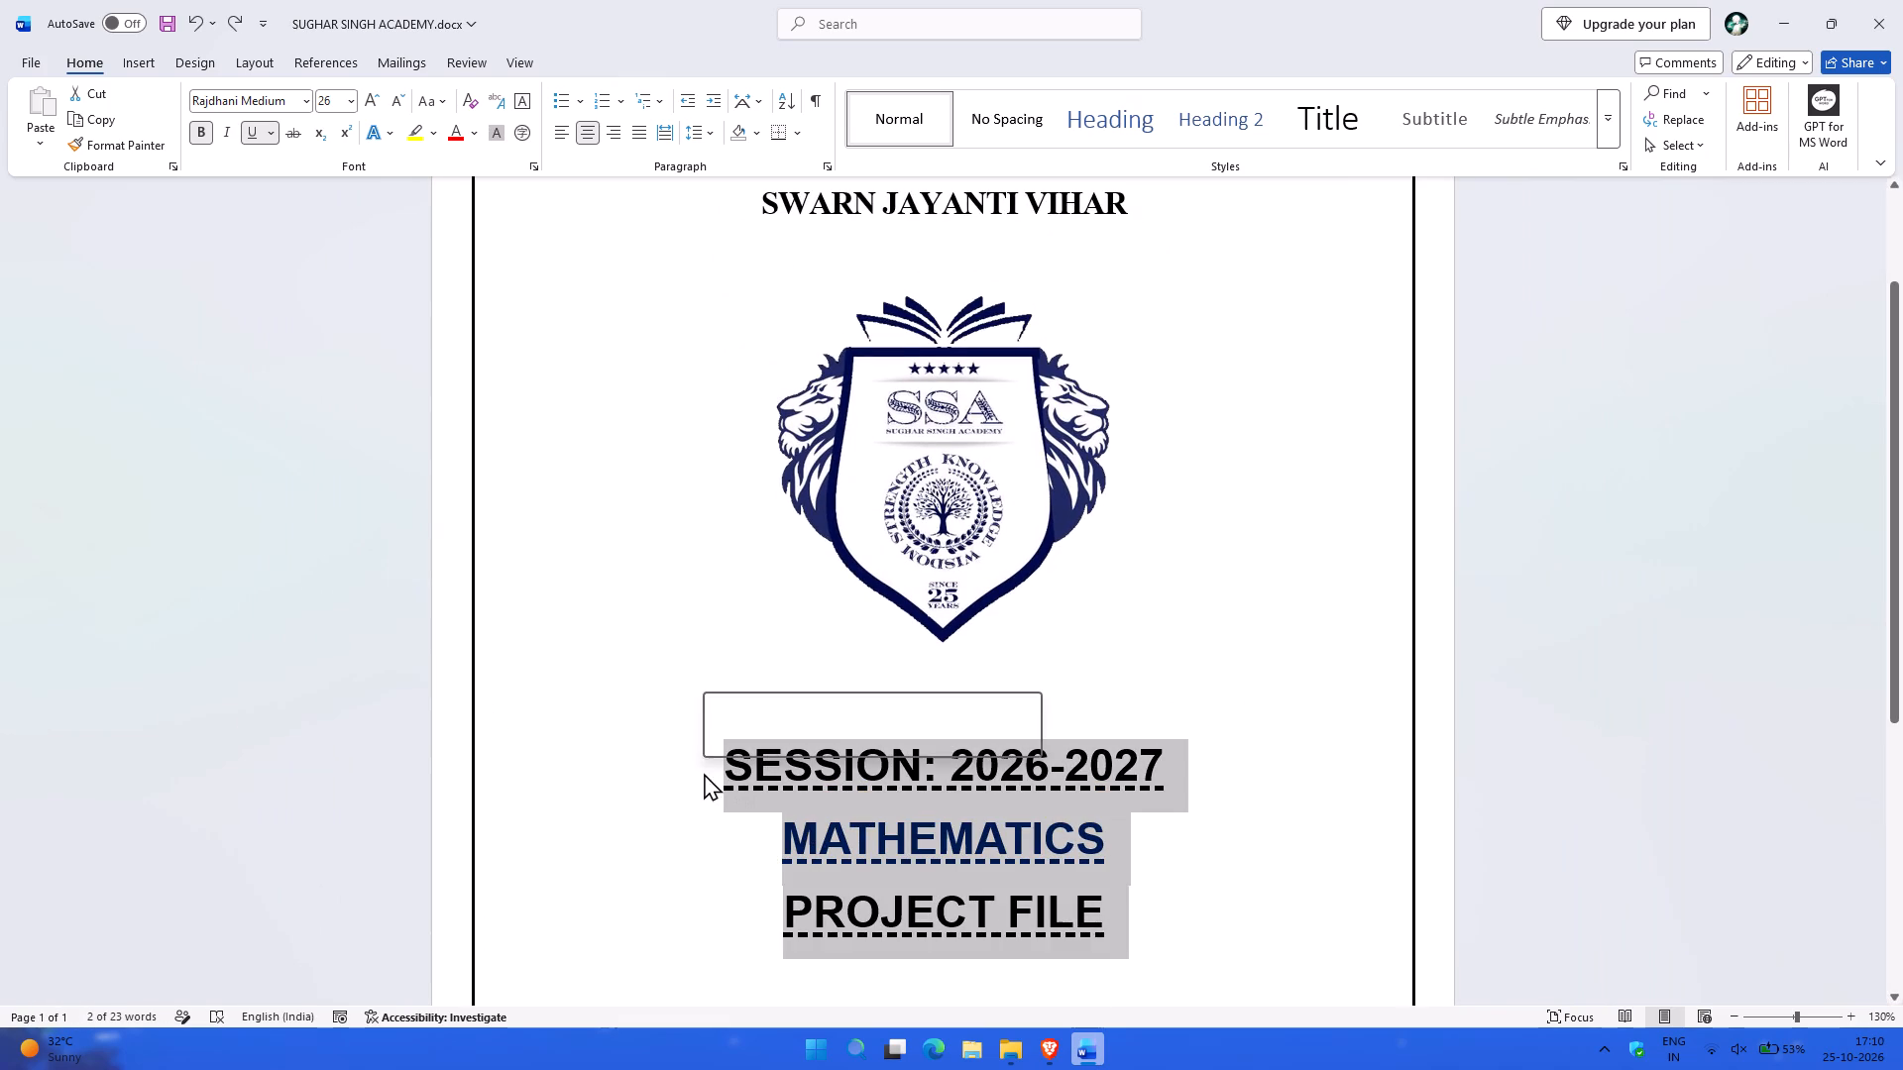
left_click(207, 138)
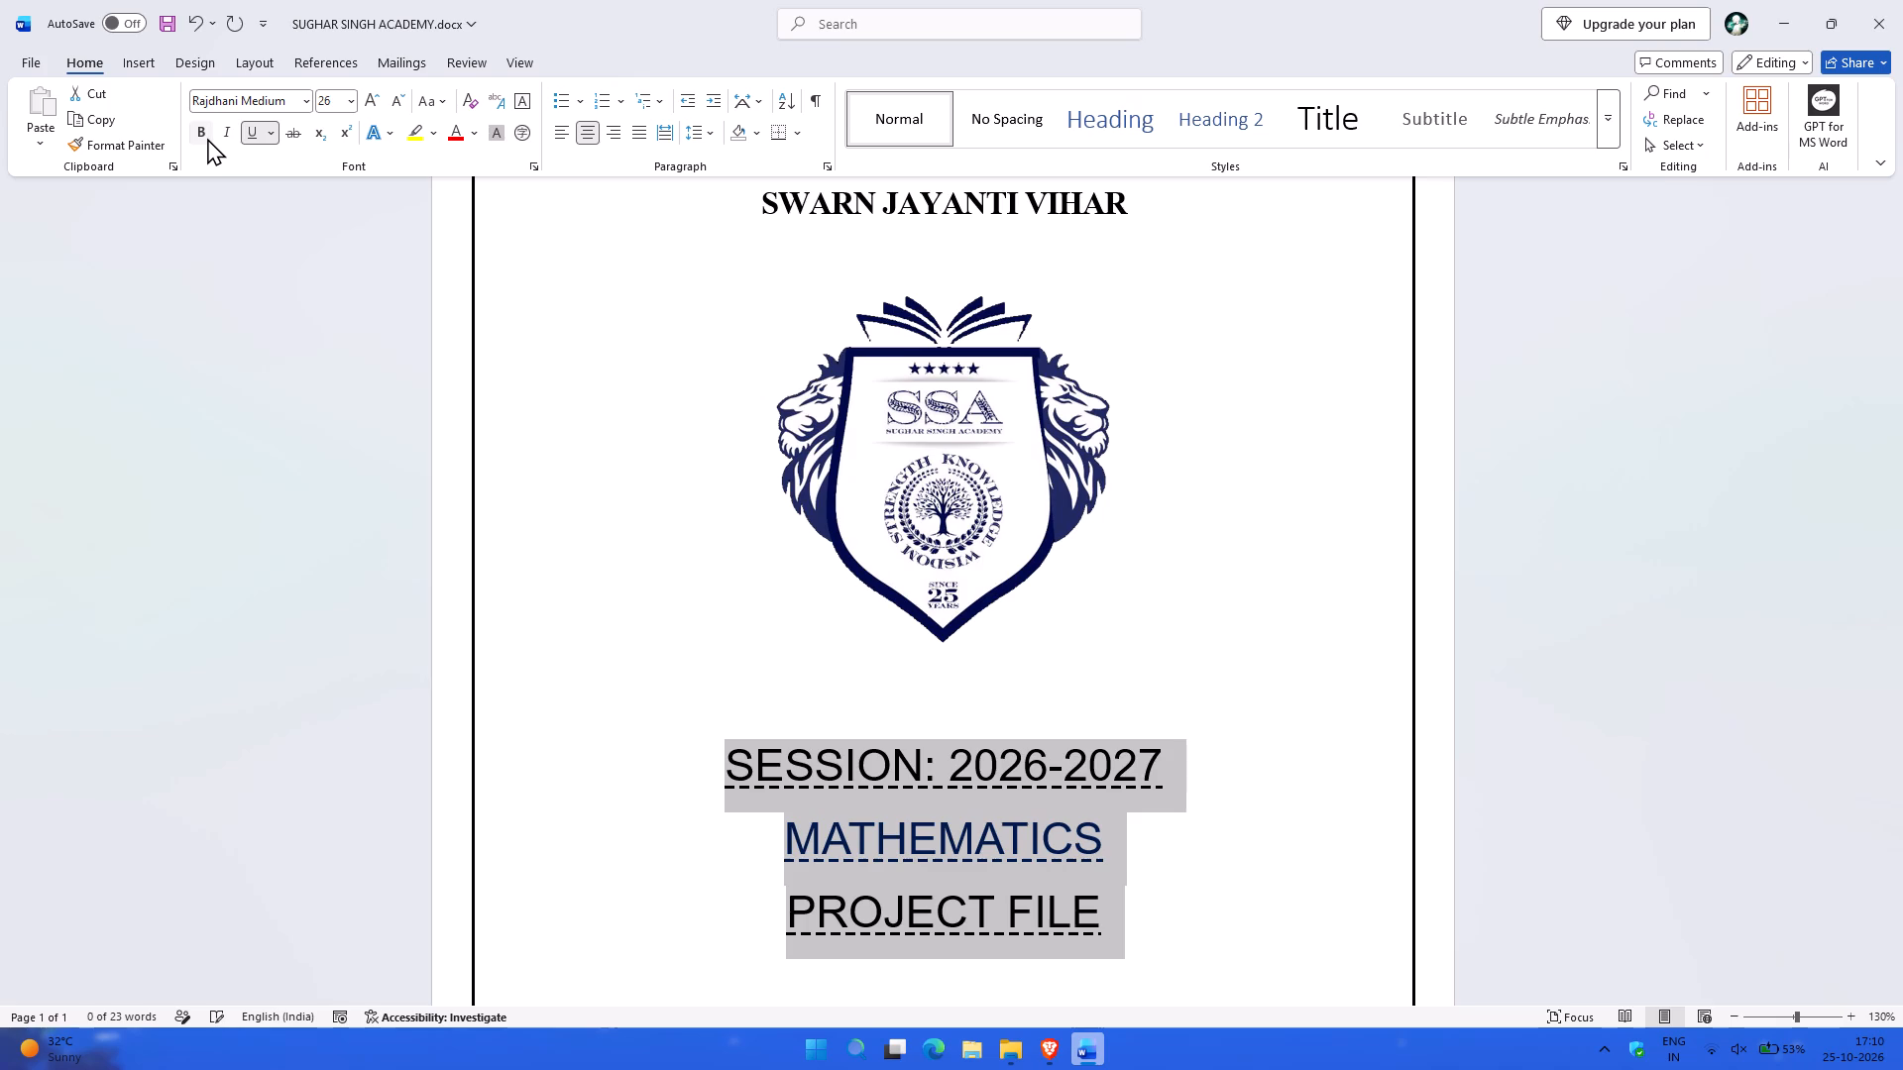
left_click(207, 138)
left_click(207, 138)
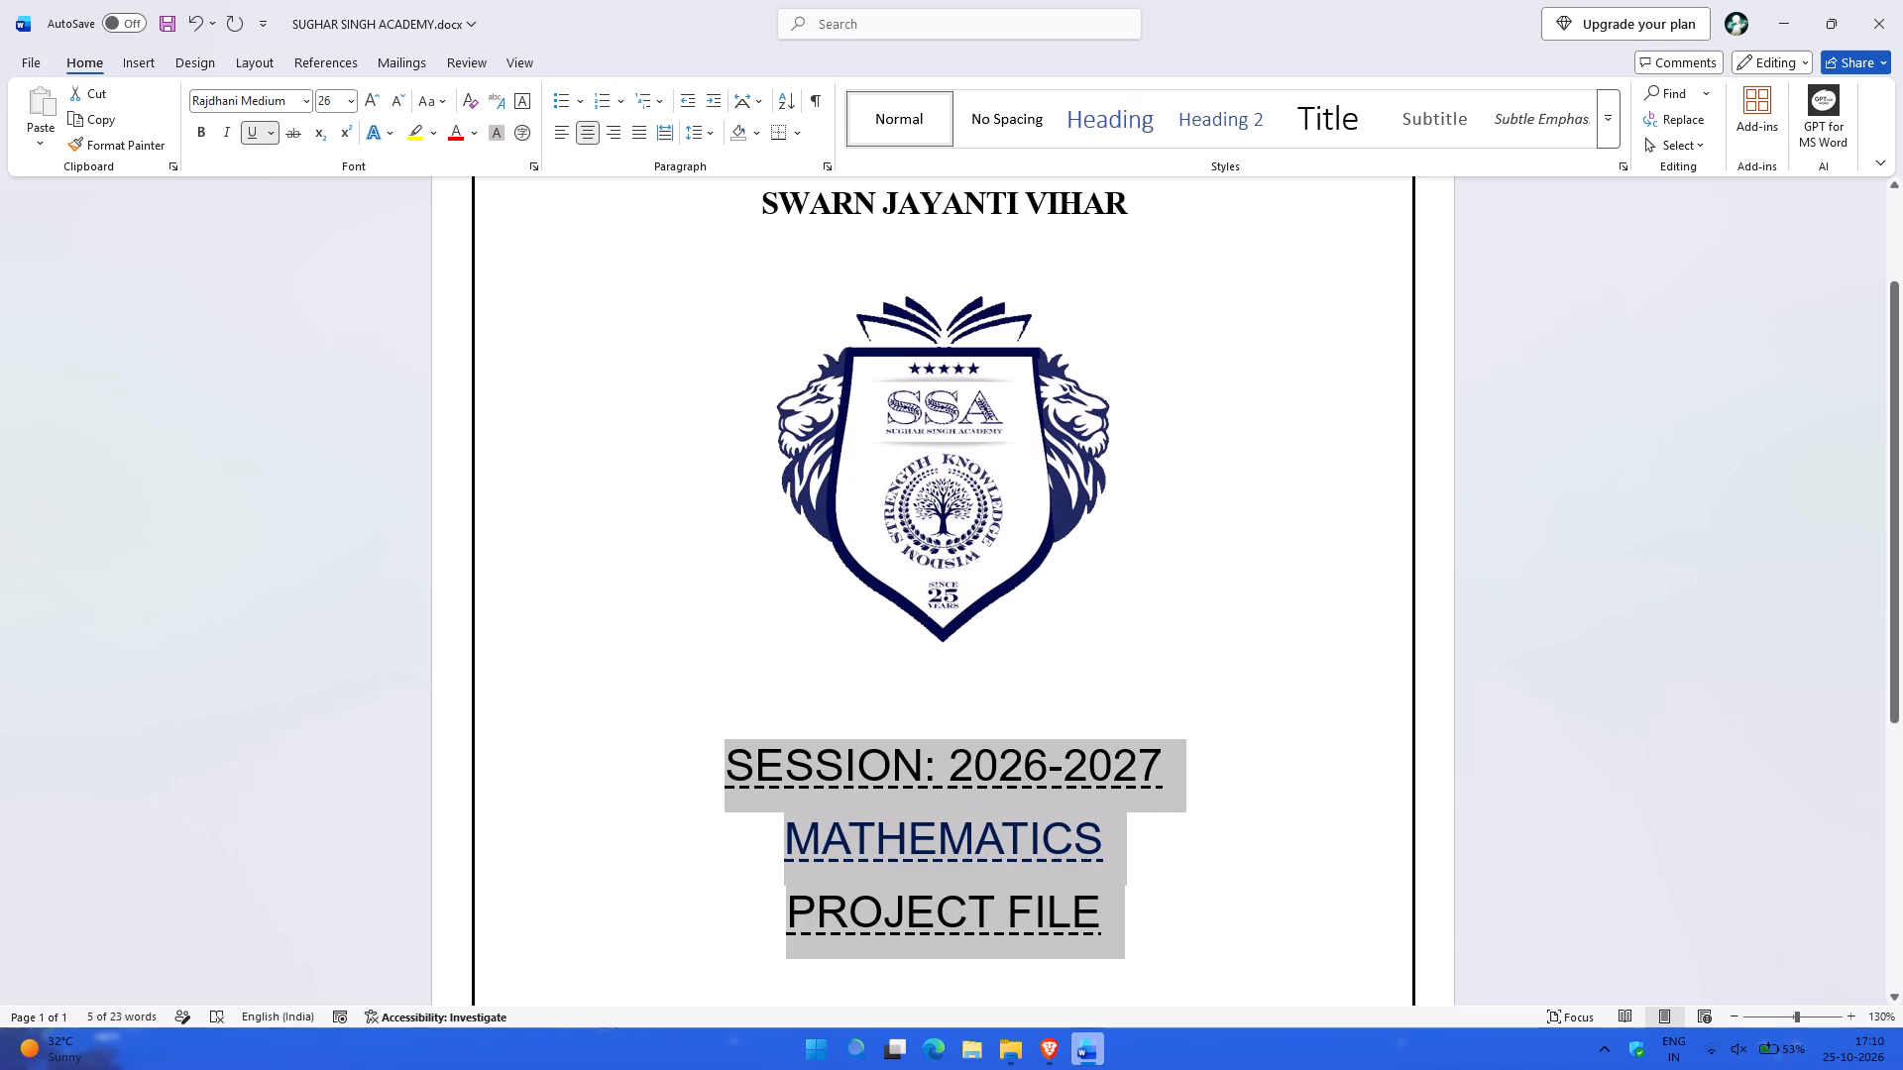
Set the font of the SESSION: 2026-2027, MATHEMATICS and PROJECT FILE lines to Kripa Black.
left_click(307, 103)
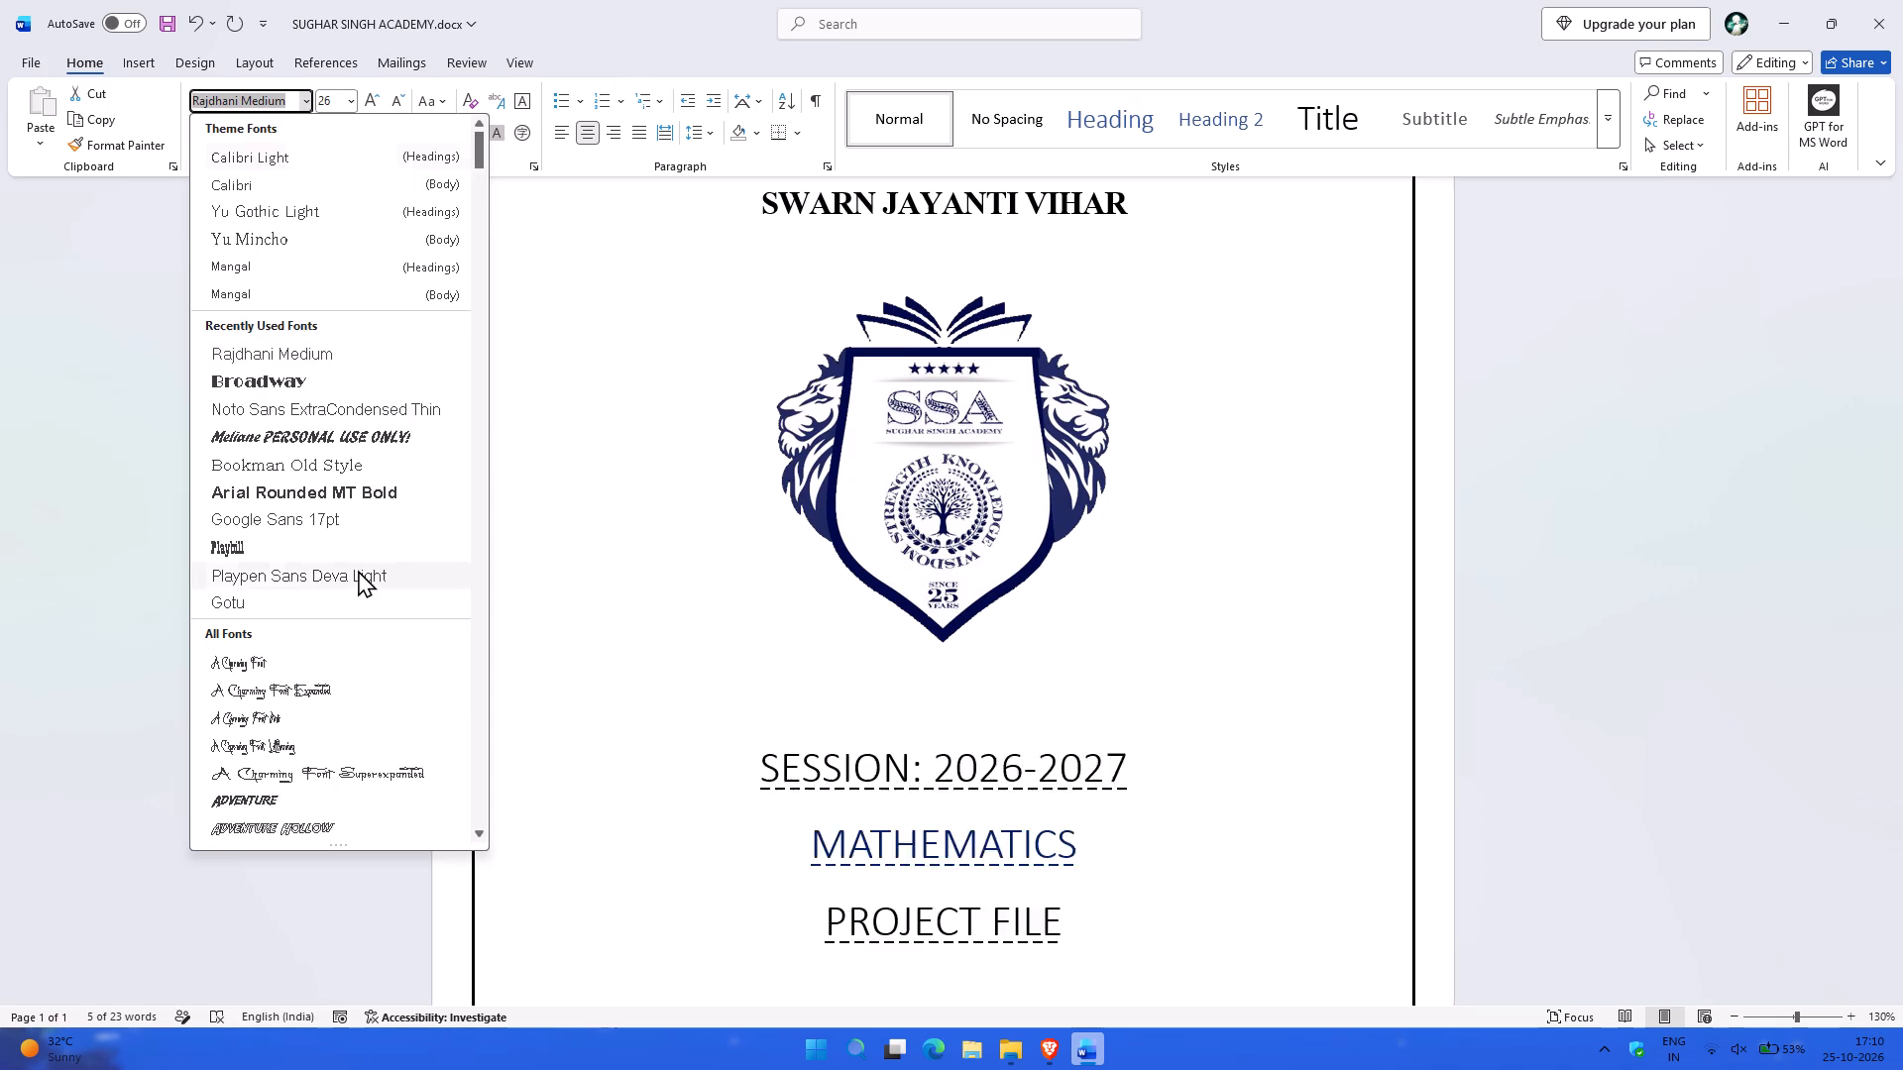
scroll(358, 570, "down", 12)
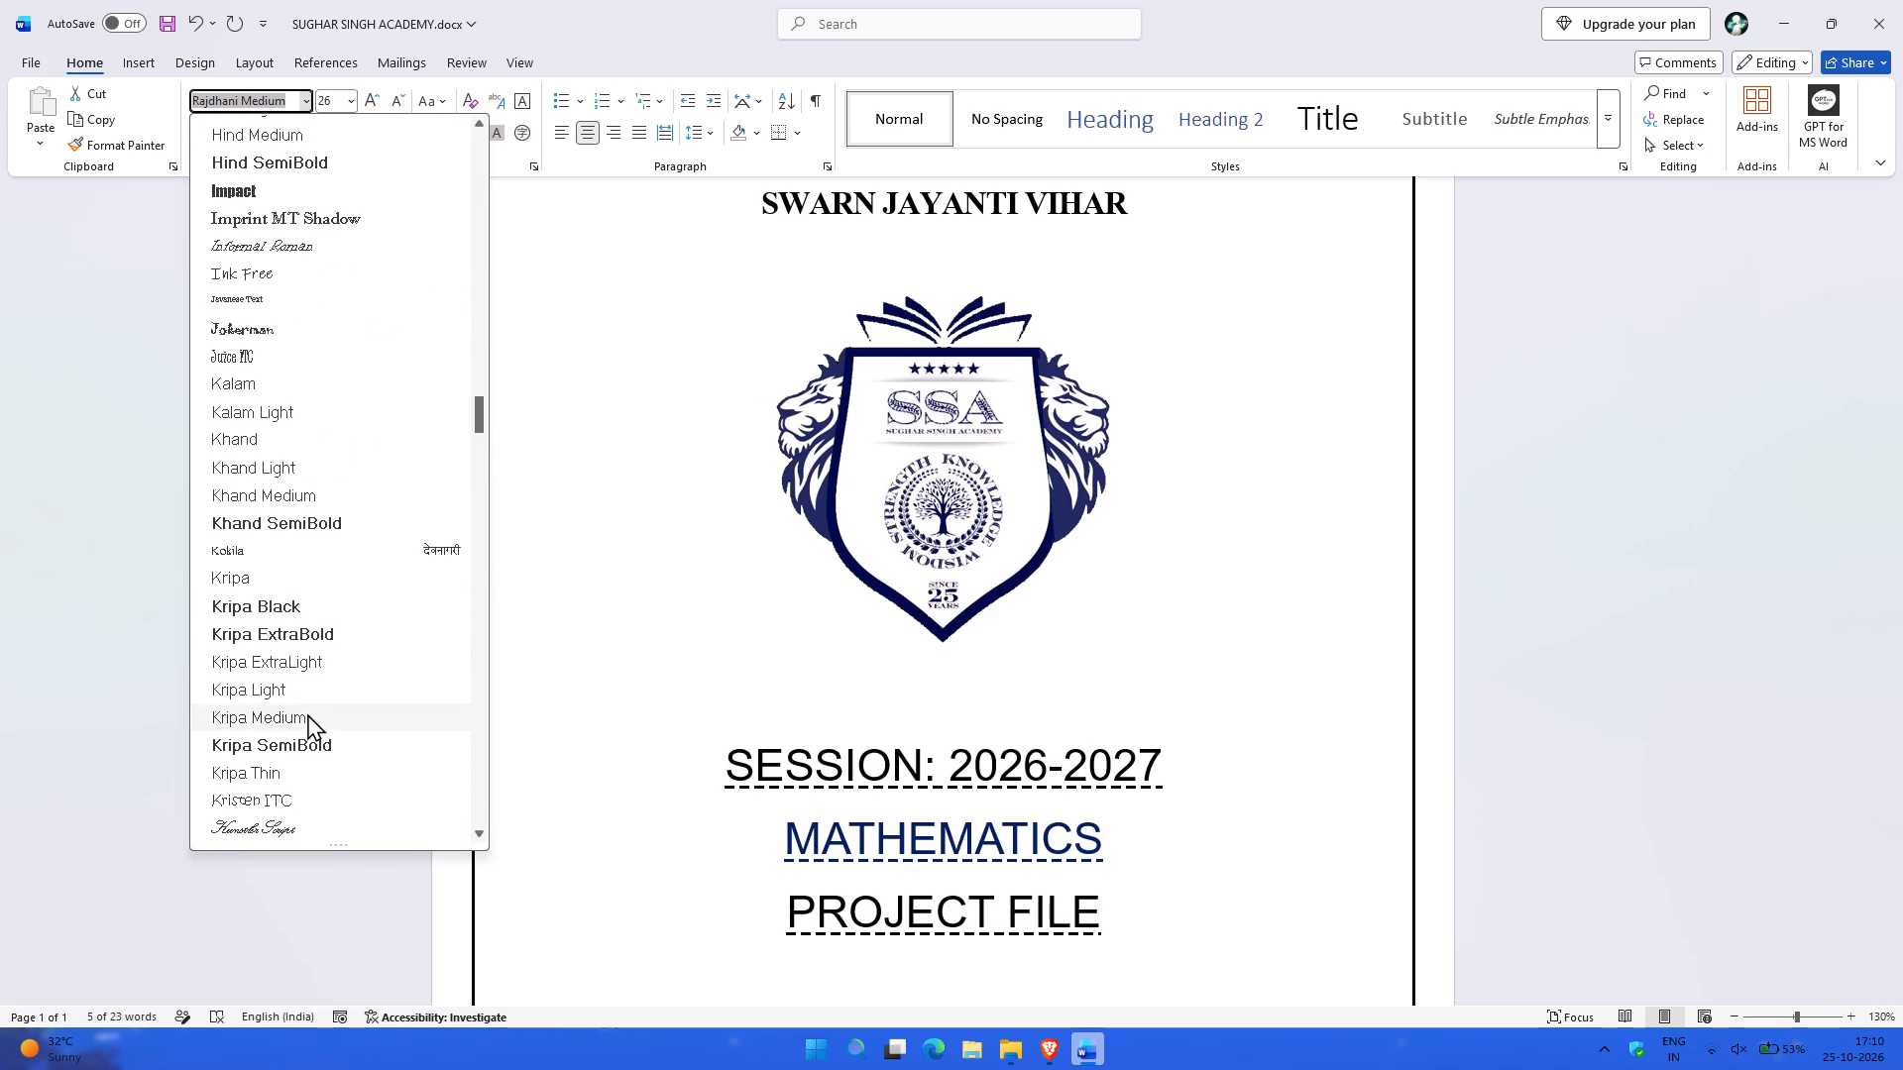
left_click(311, 608)
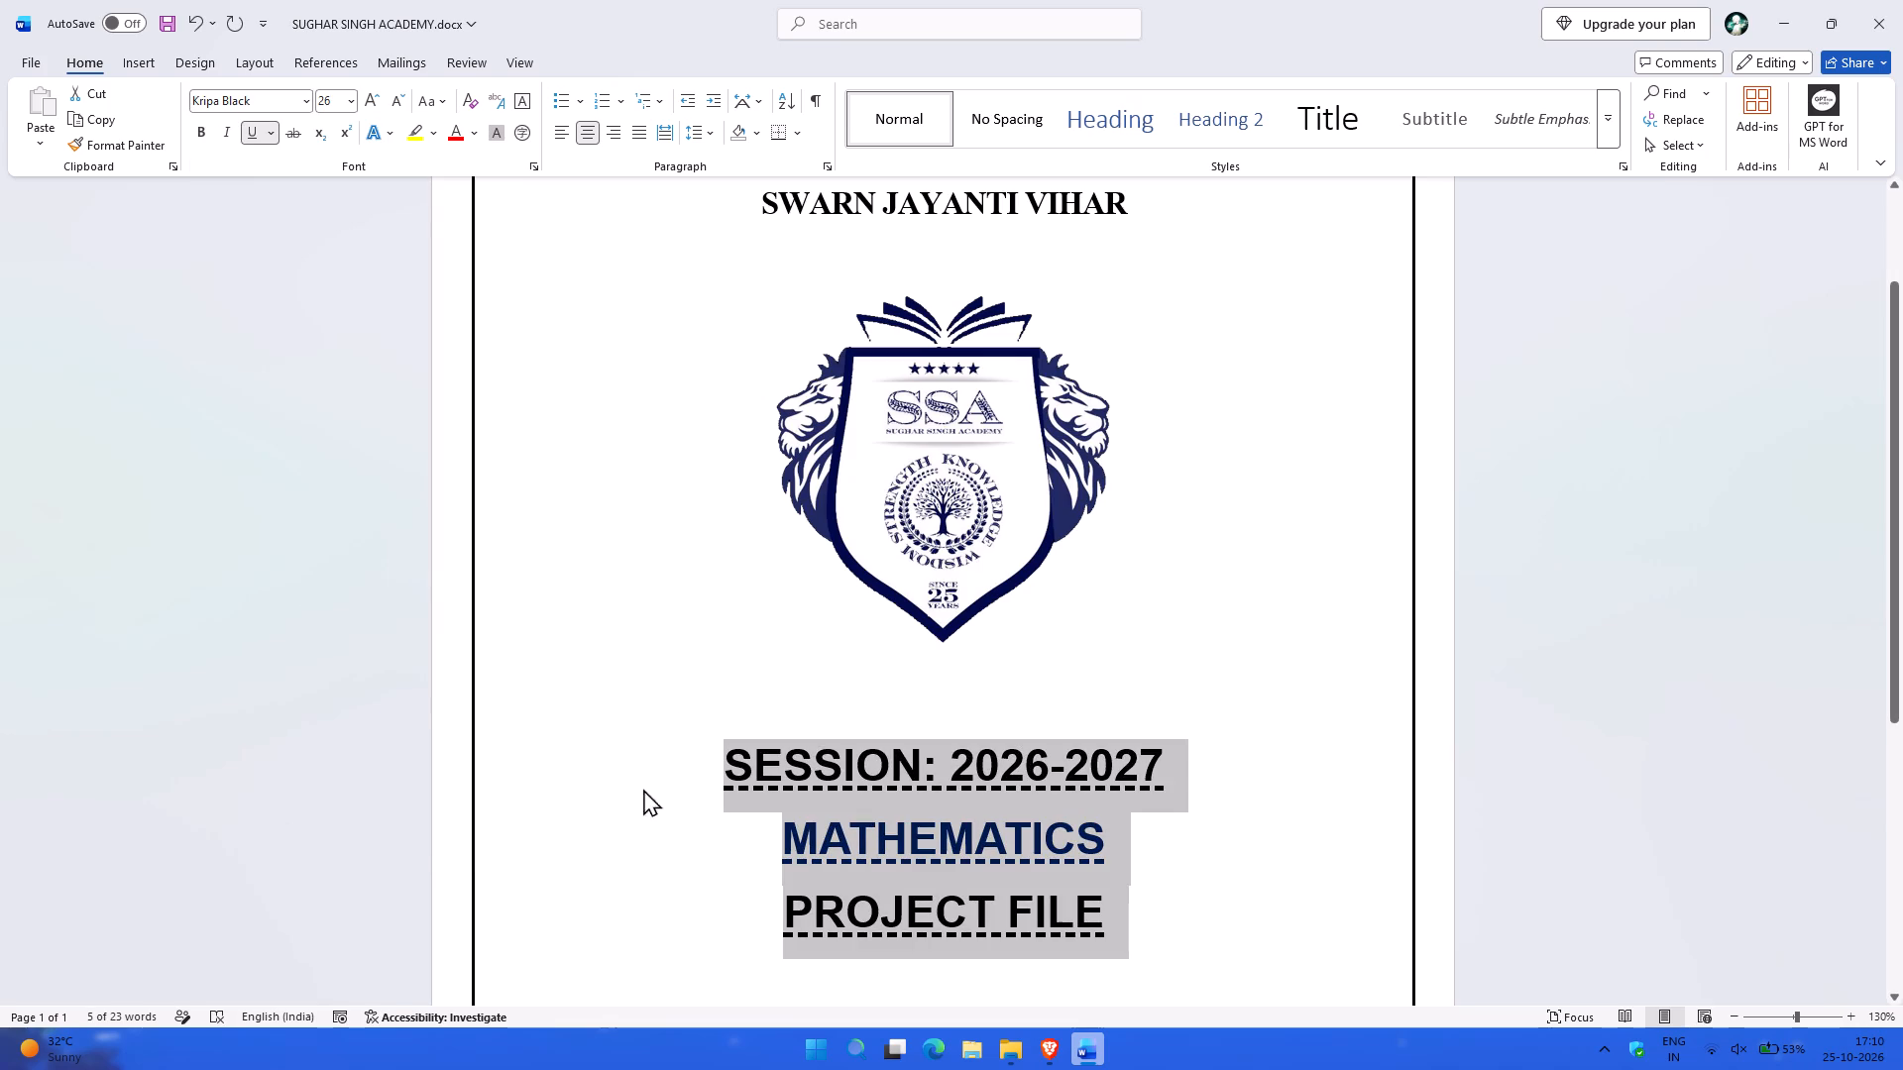
left_click(603, 782)
Open the full Font settings for the SESSION, MATHEMATICS and PROJECT FILE lines and set the complex scripts size to 18.
scroll(805, 773, "down", 2)
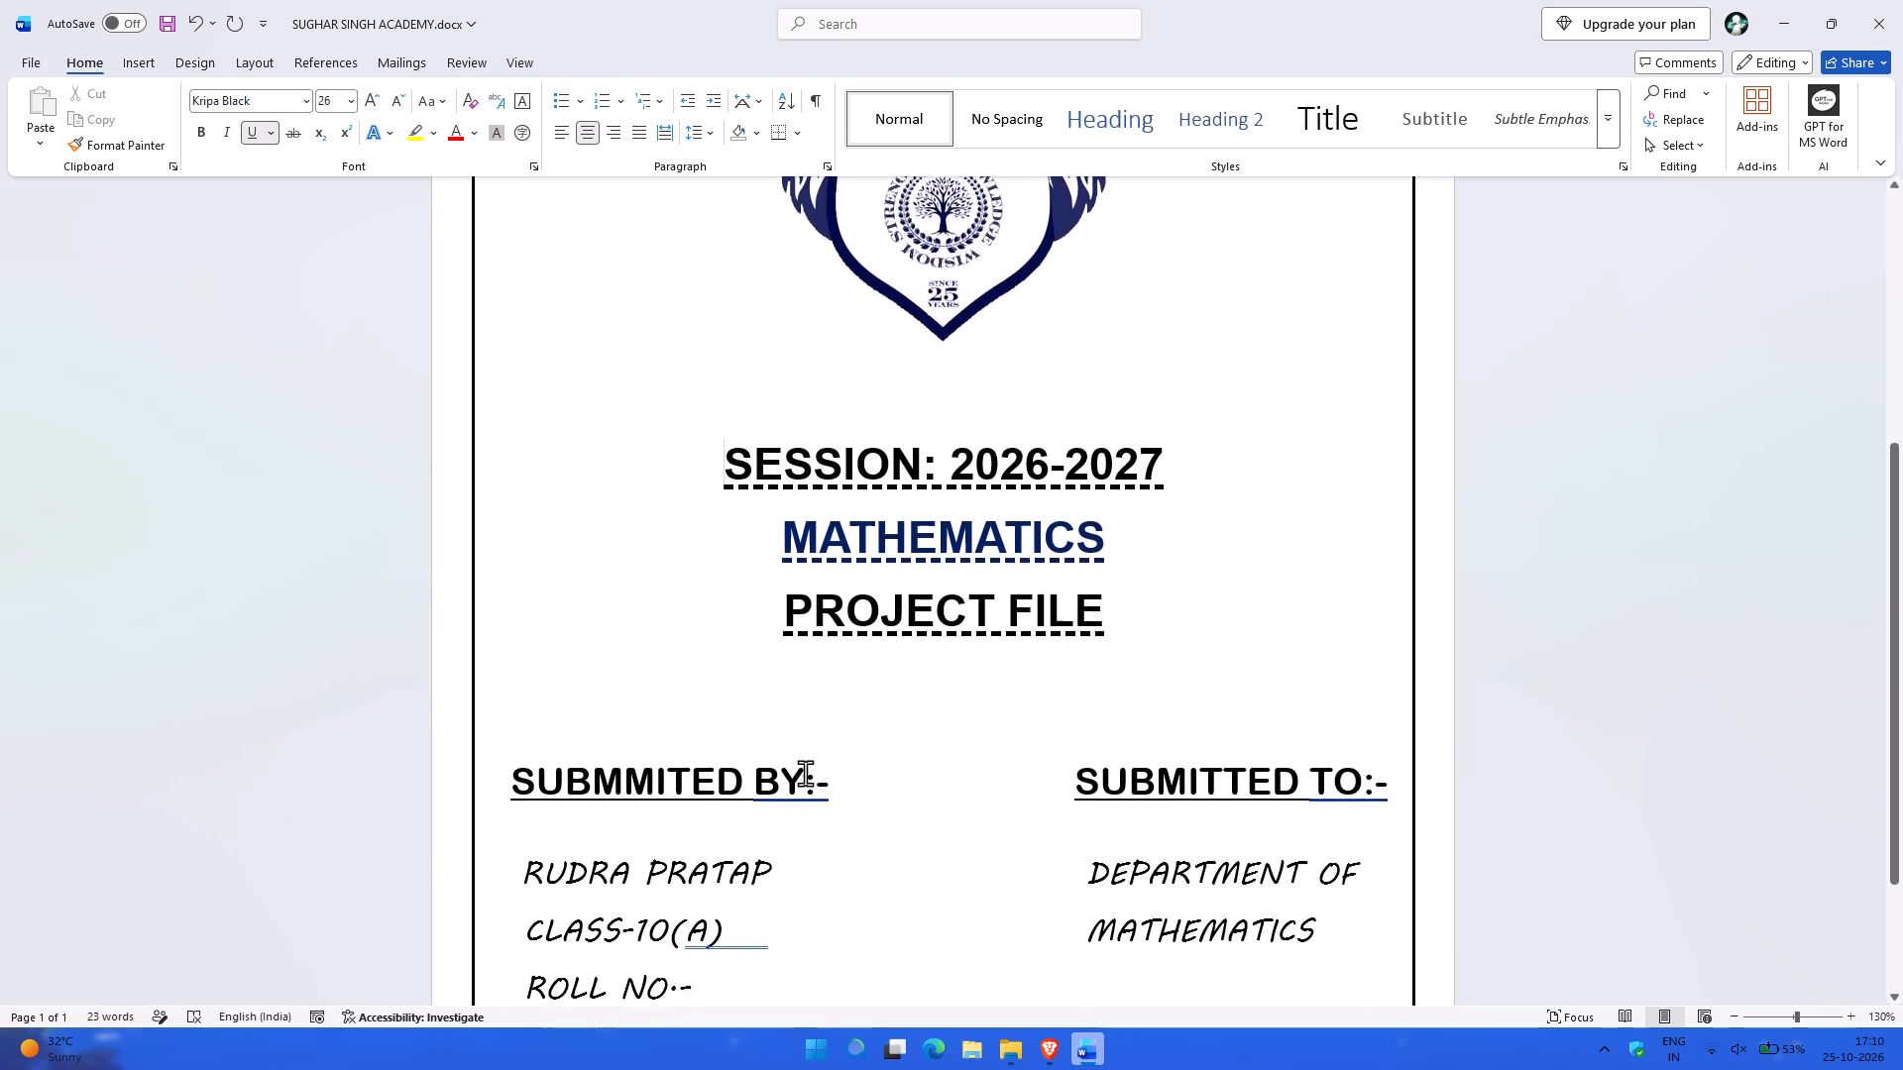
scroll(805, 773, "down", 4, "ctrl")
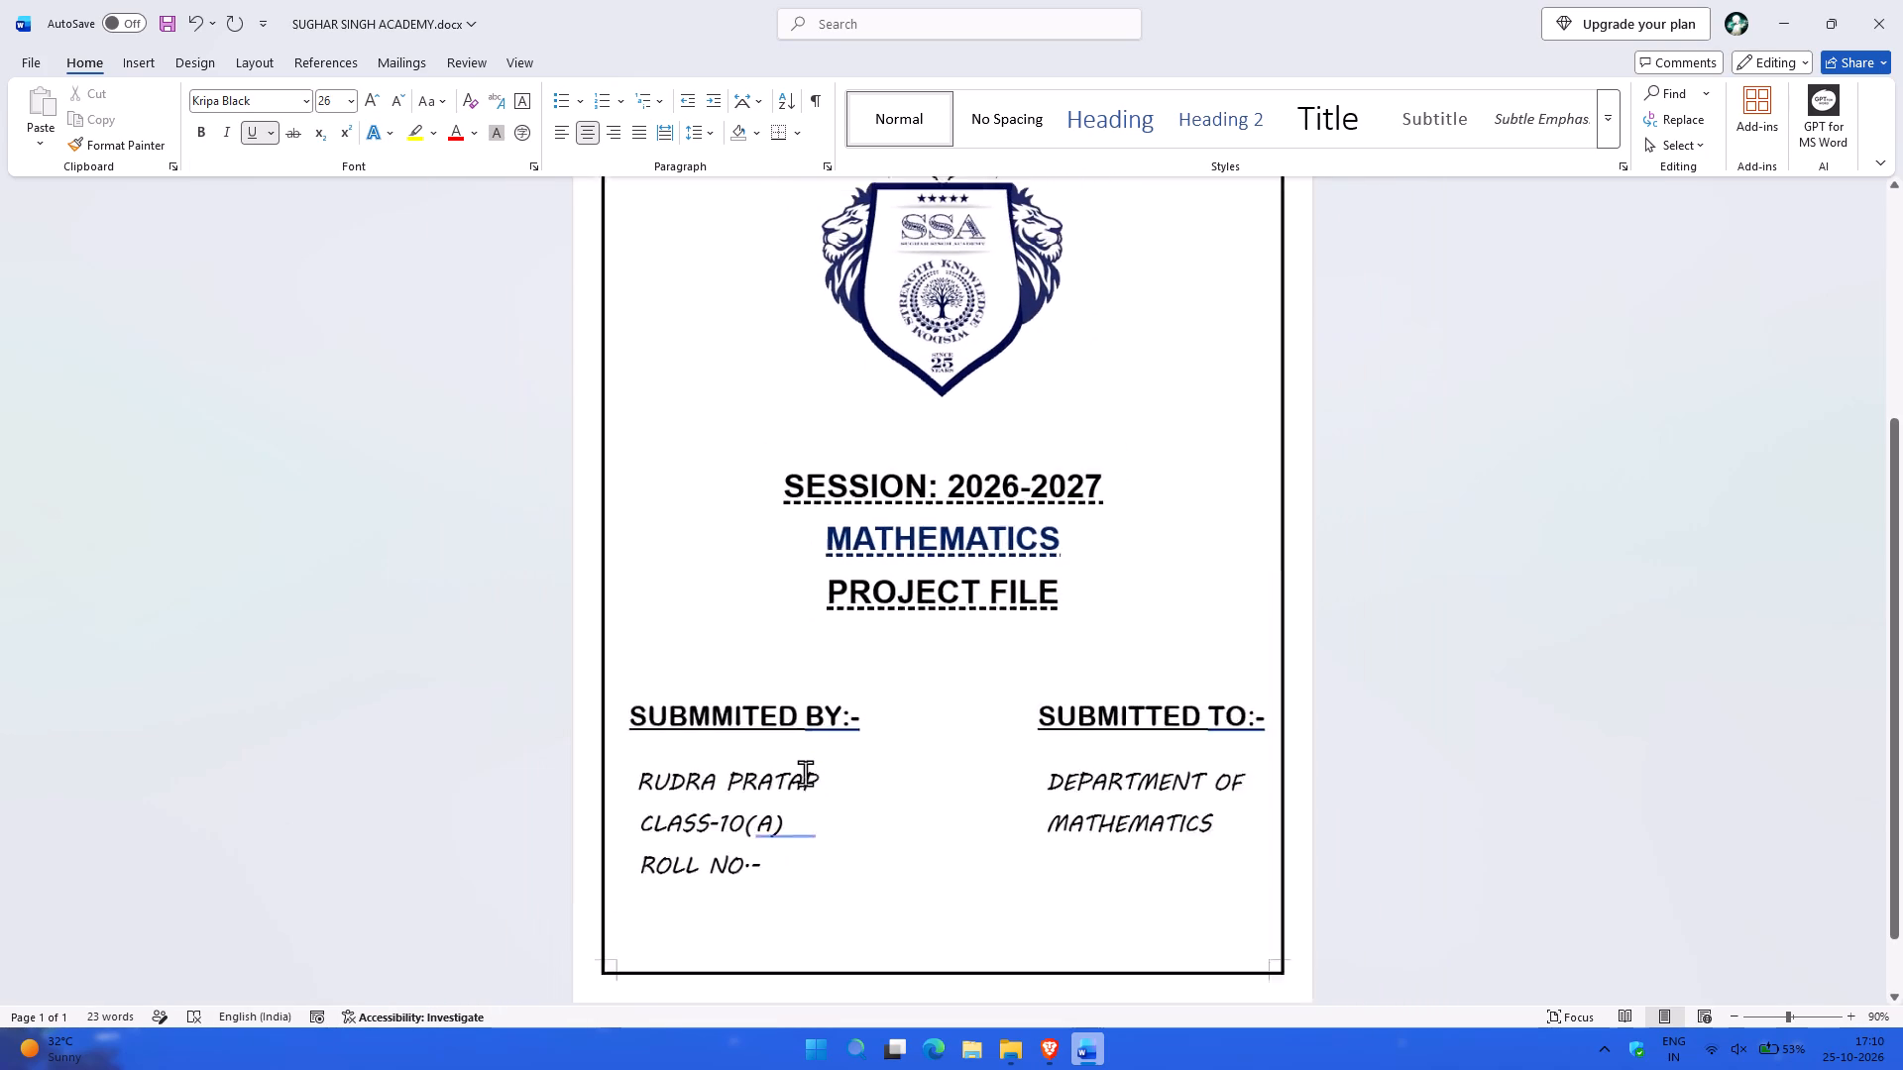
scroll(805, 773, "down", 1, "ctrl")
left_click_drag(808, 556, 891, 580)
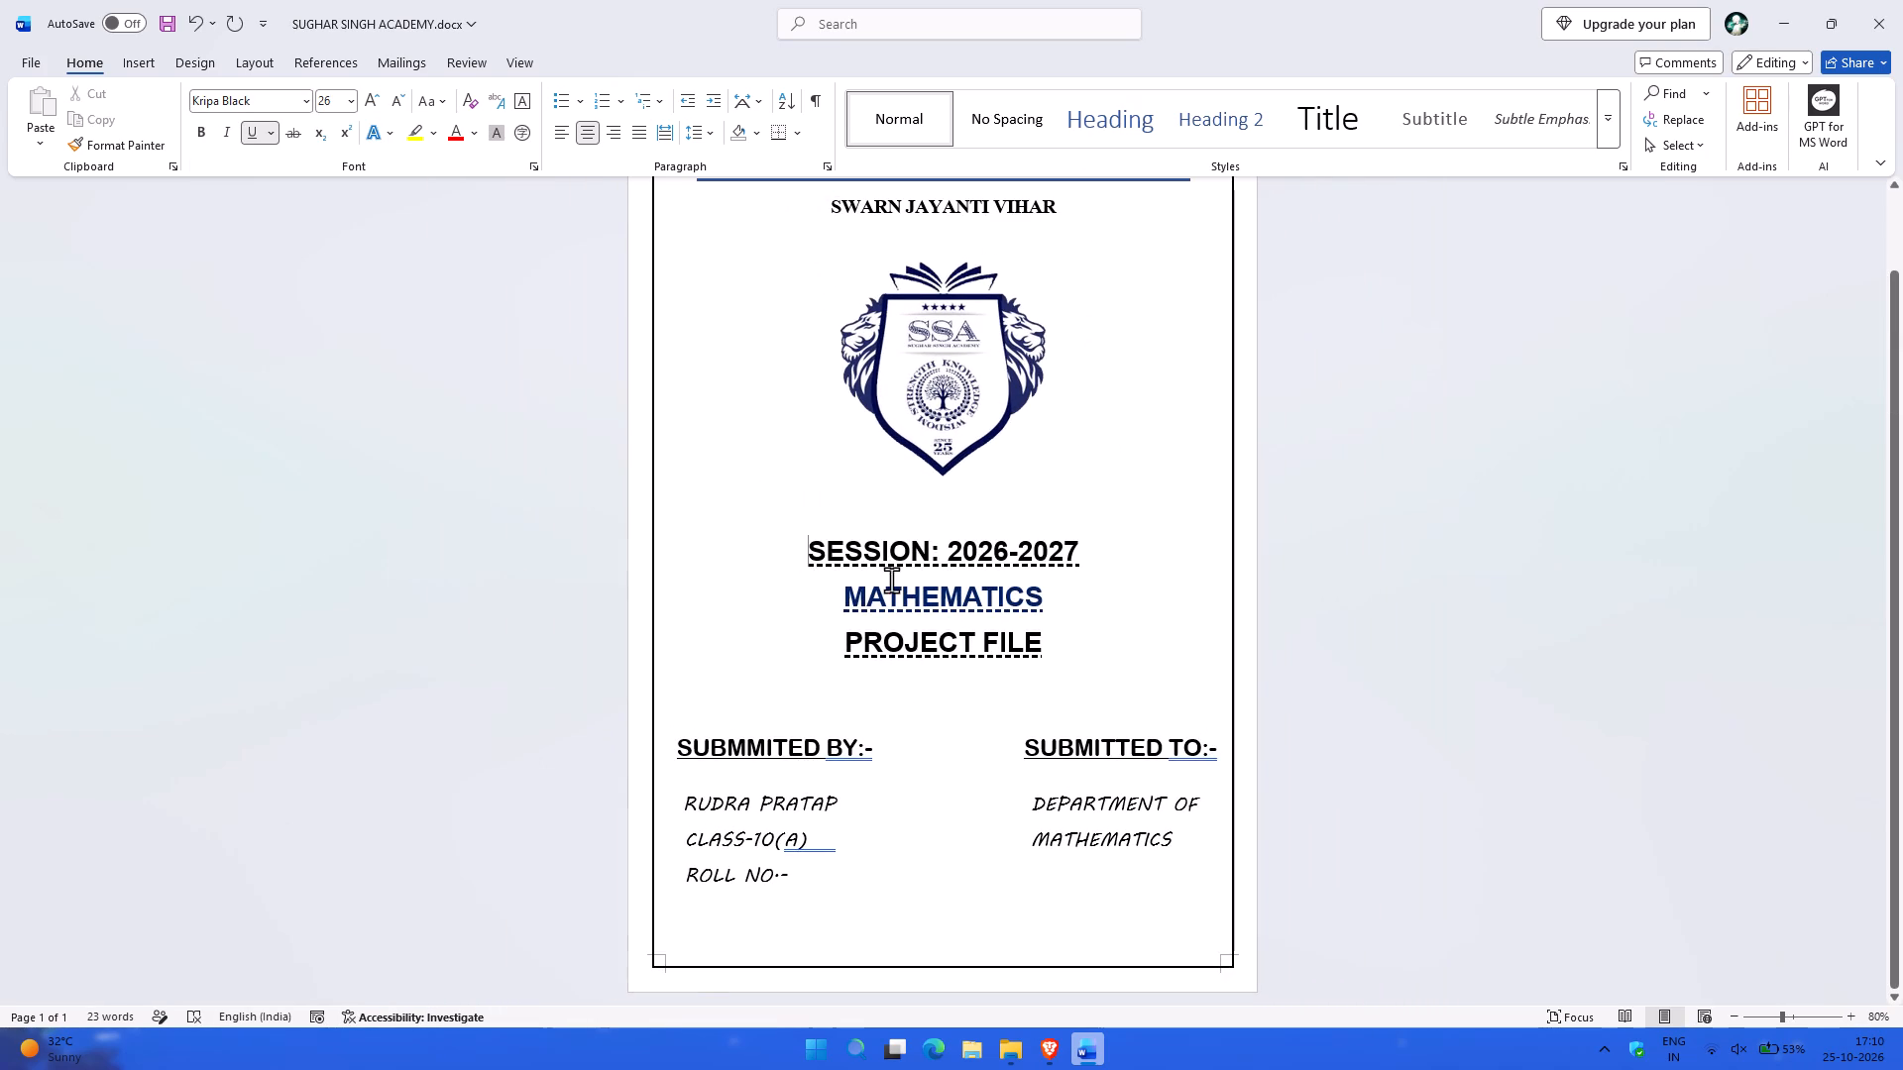
left_click_drag(891, 580, 1061, 647)
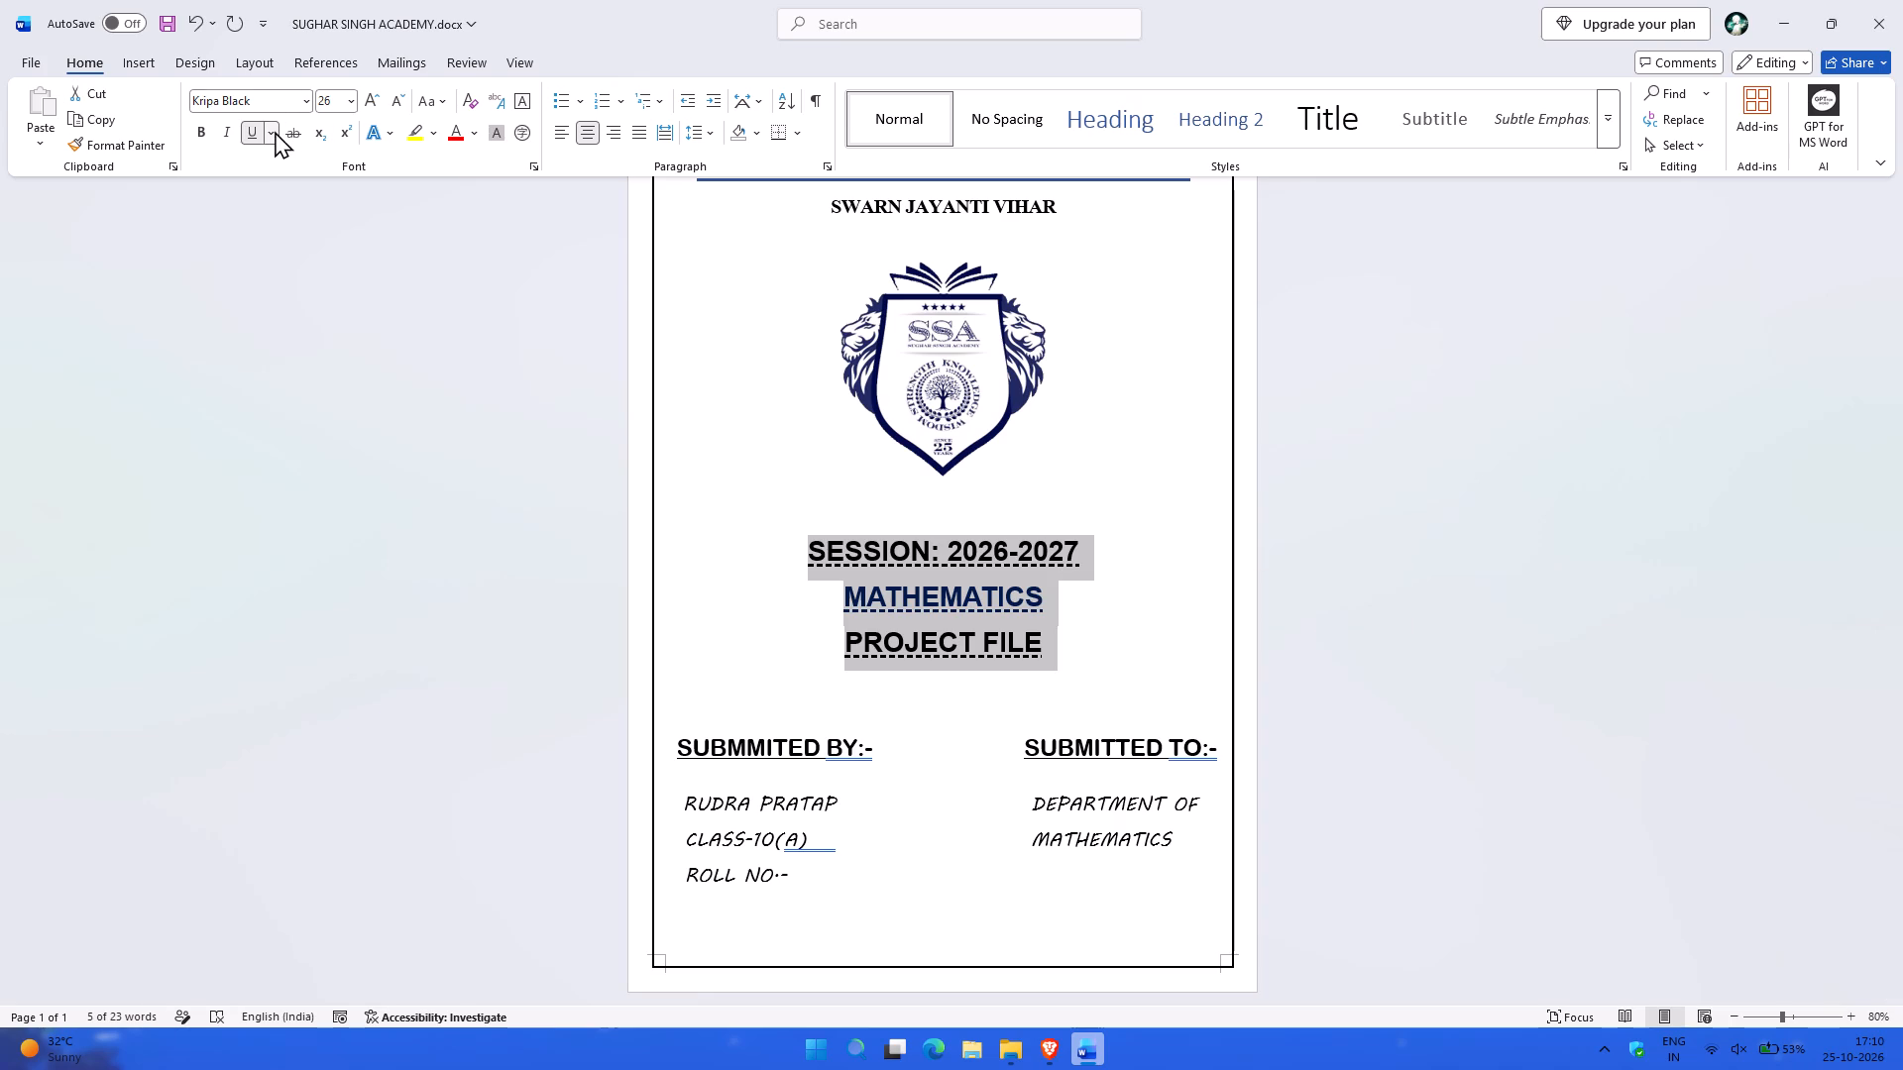
left_click(274, 131)
left_click(331, 402)
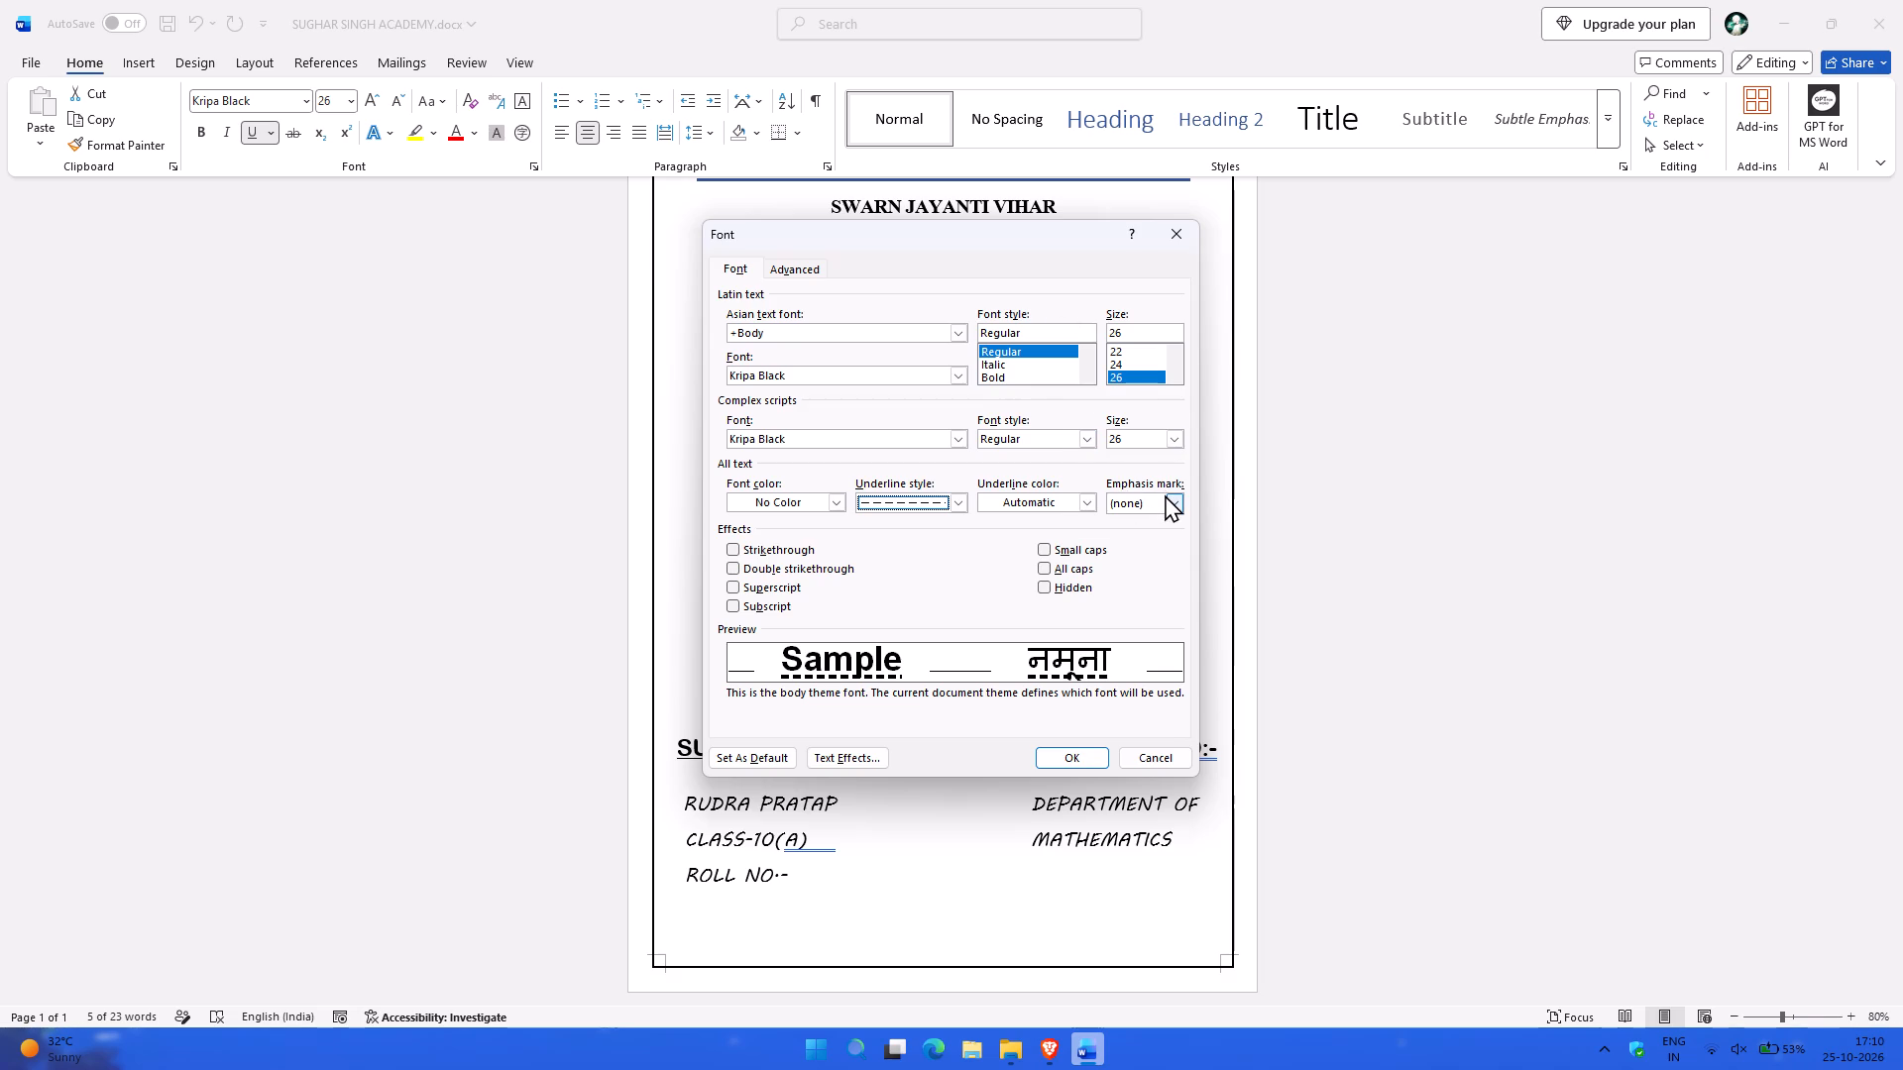
scroll(1165, 494, "left", 3)
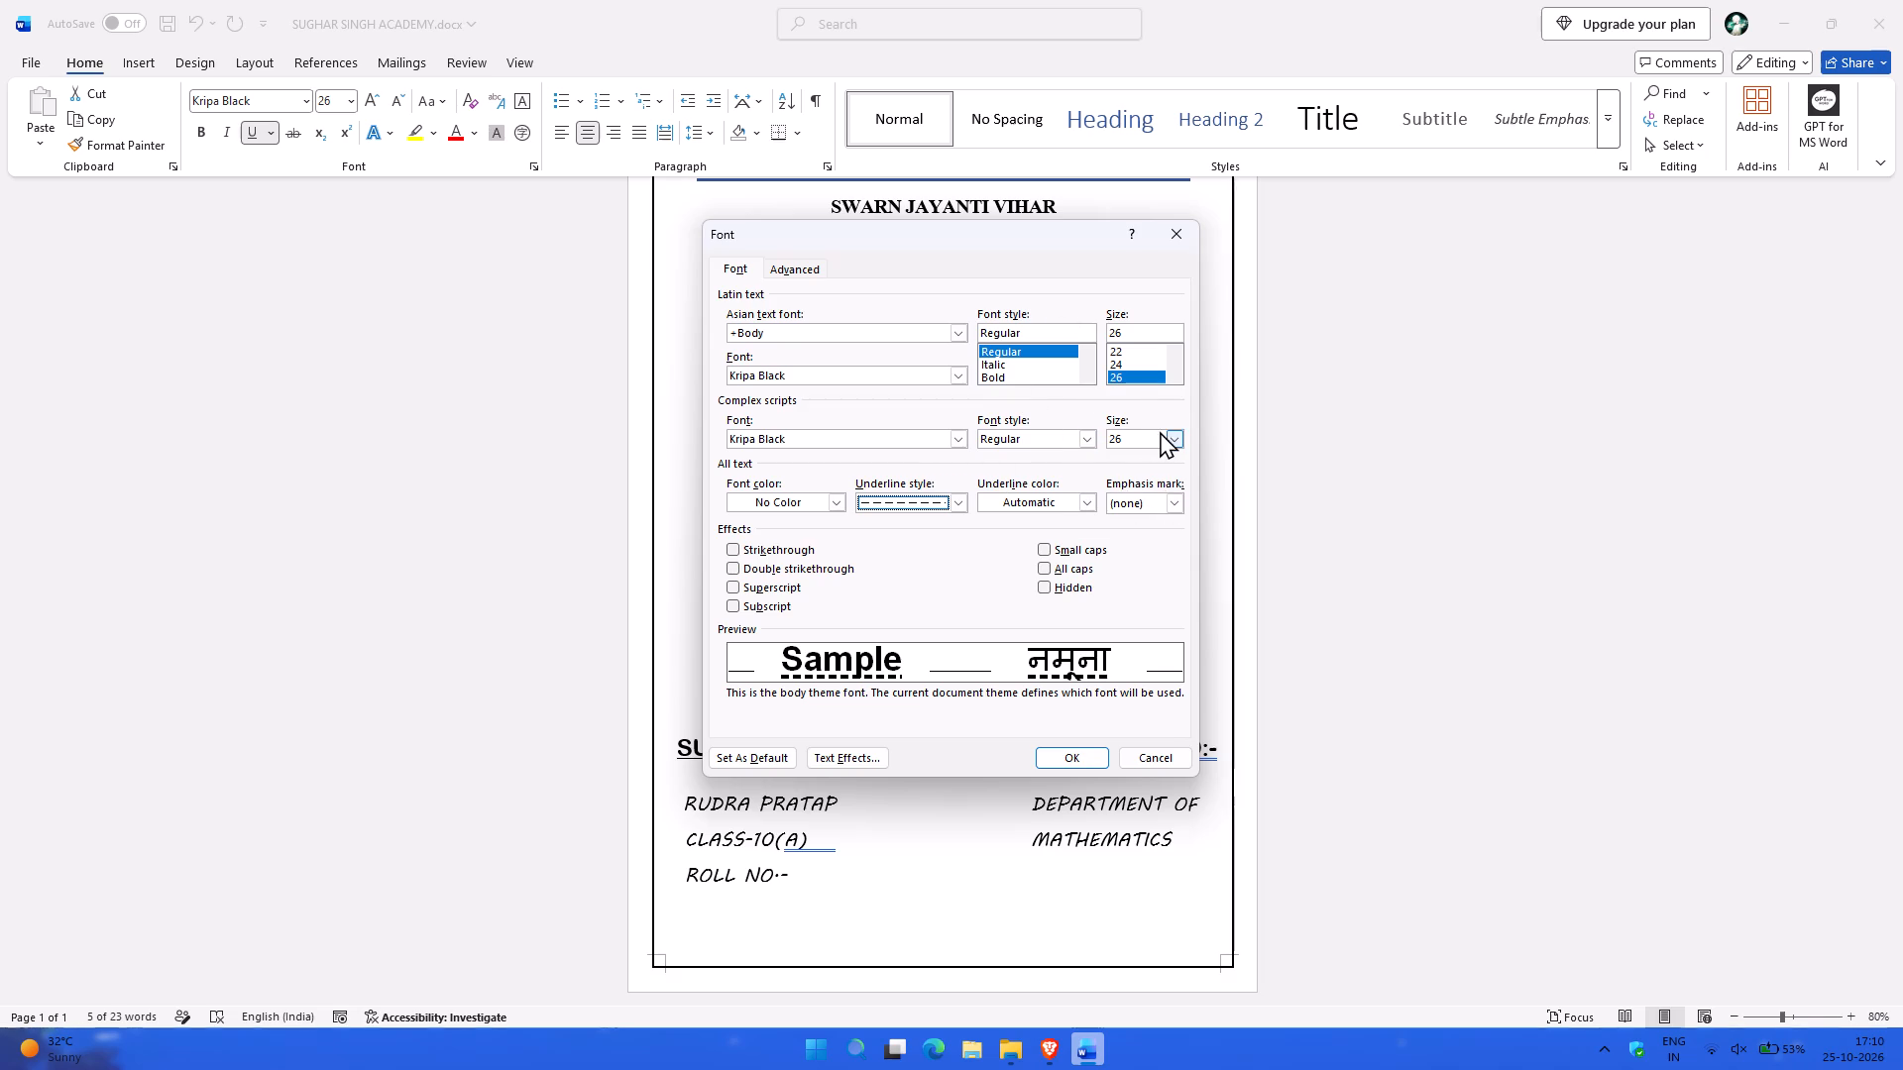
left_click(1175, 433)
left_click(1112, 458)
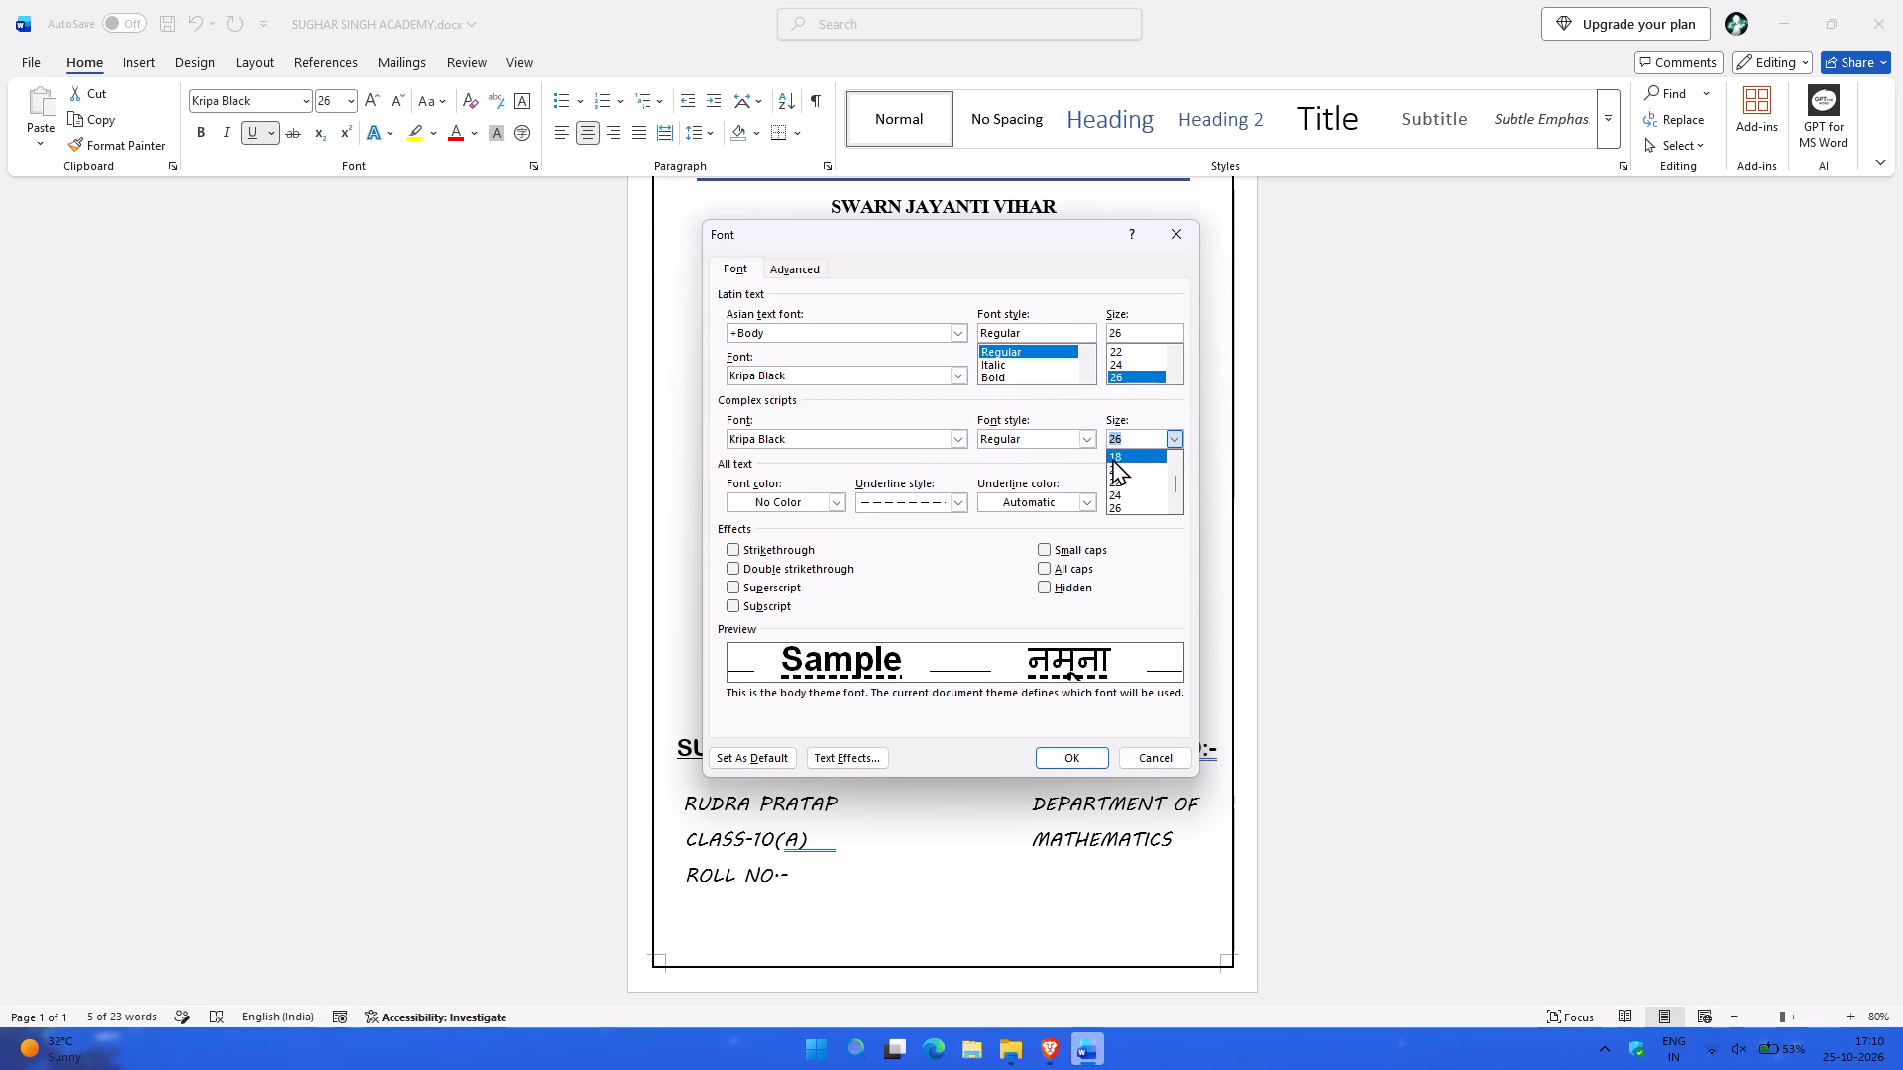
left_click(1175, 447)
scroll(1162, 460, "up", 3)
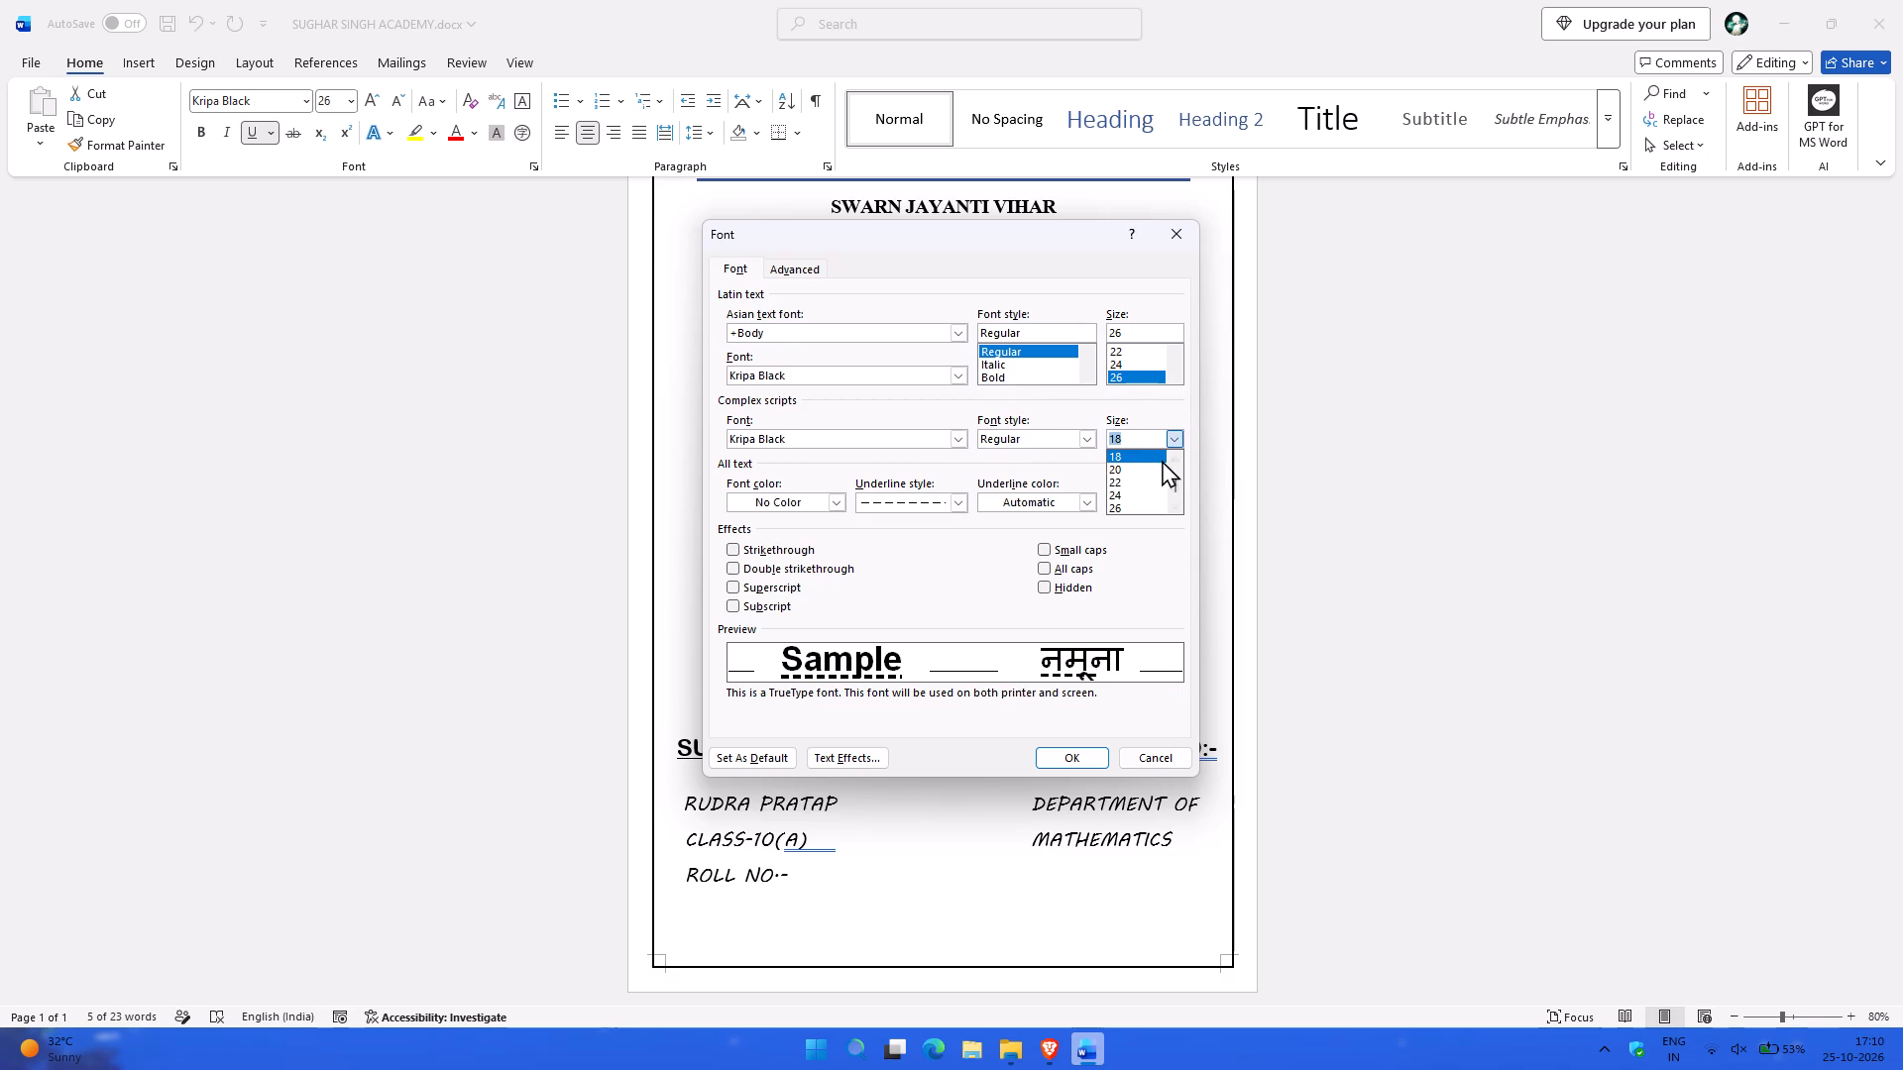
left_click(1141, 412)
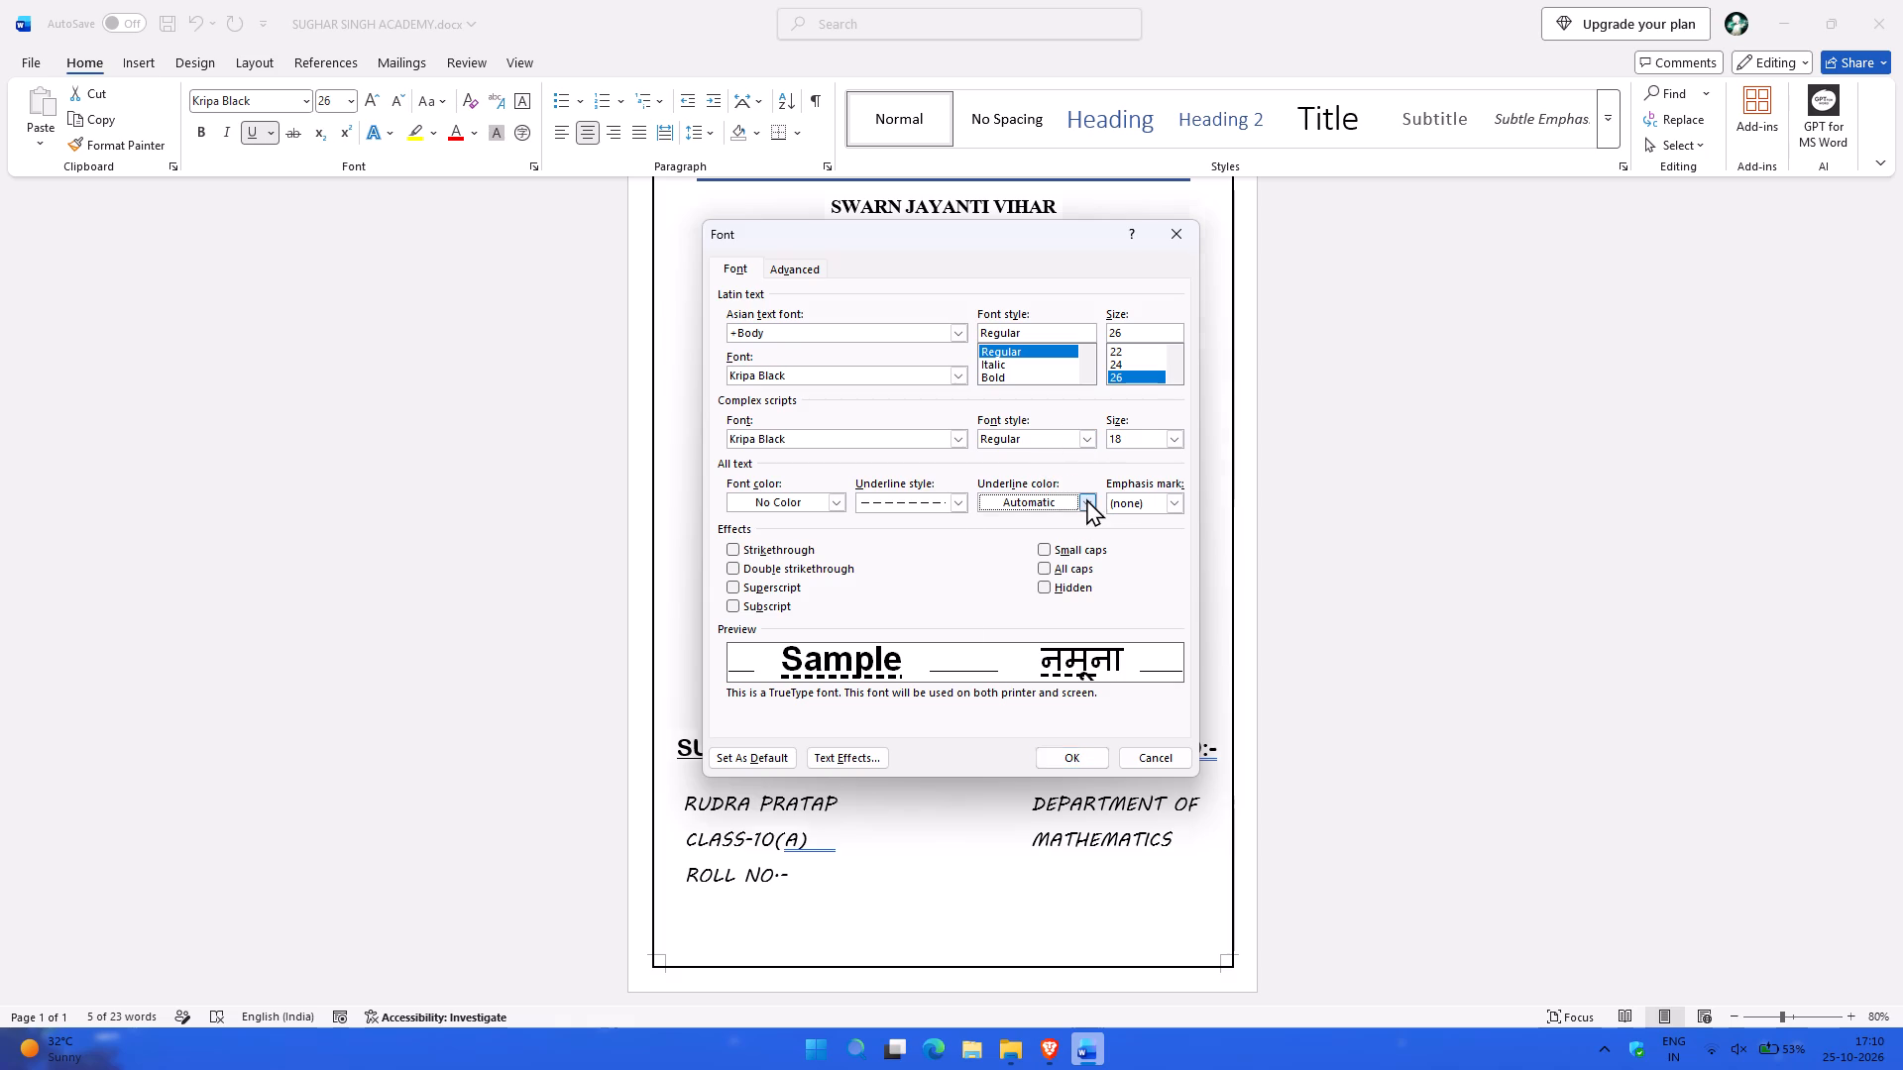
Choose the dashed line as the underline style for the selected SESSION, MATHEMATICS and PROJECT FILE lines.
left_click(1086, 498)
left_click(921, 496)
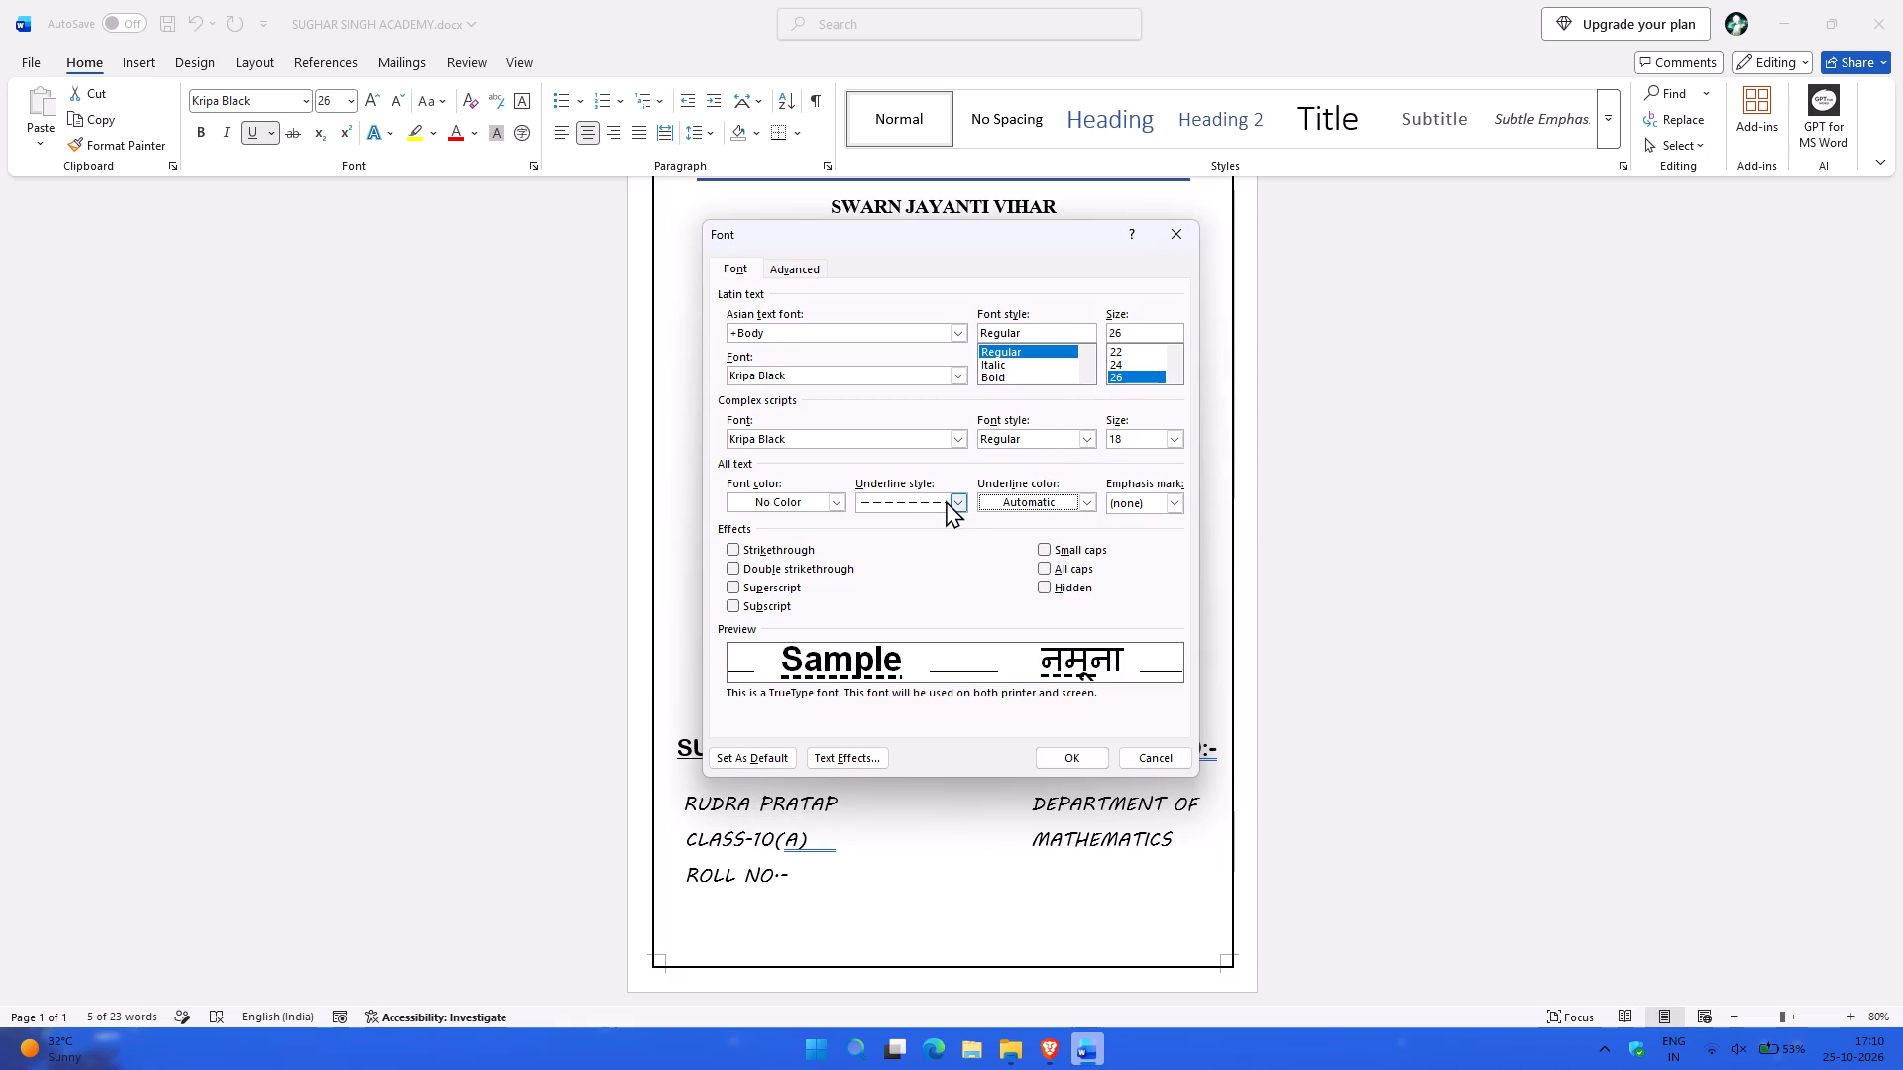
left_click(946, 500)
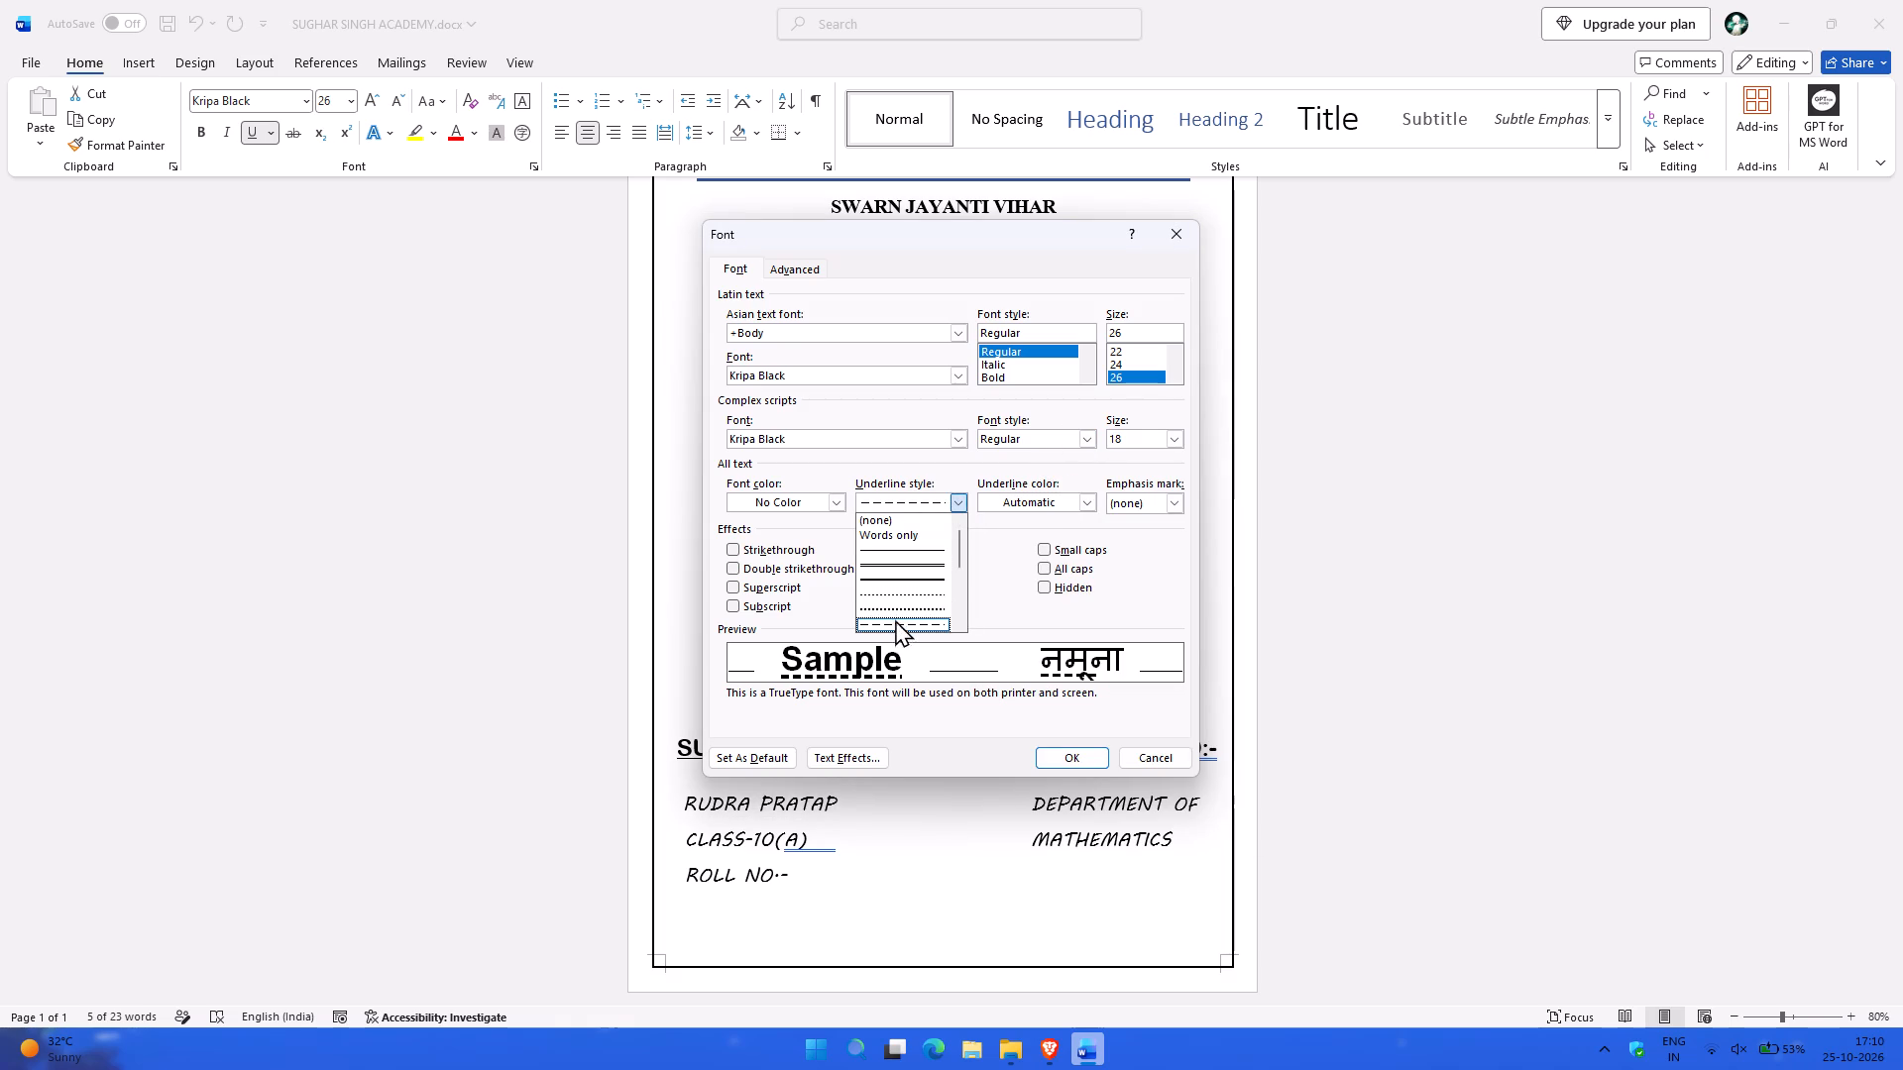
left_click(894, 621)
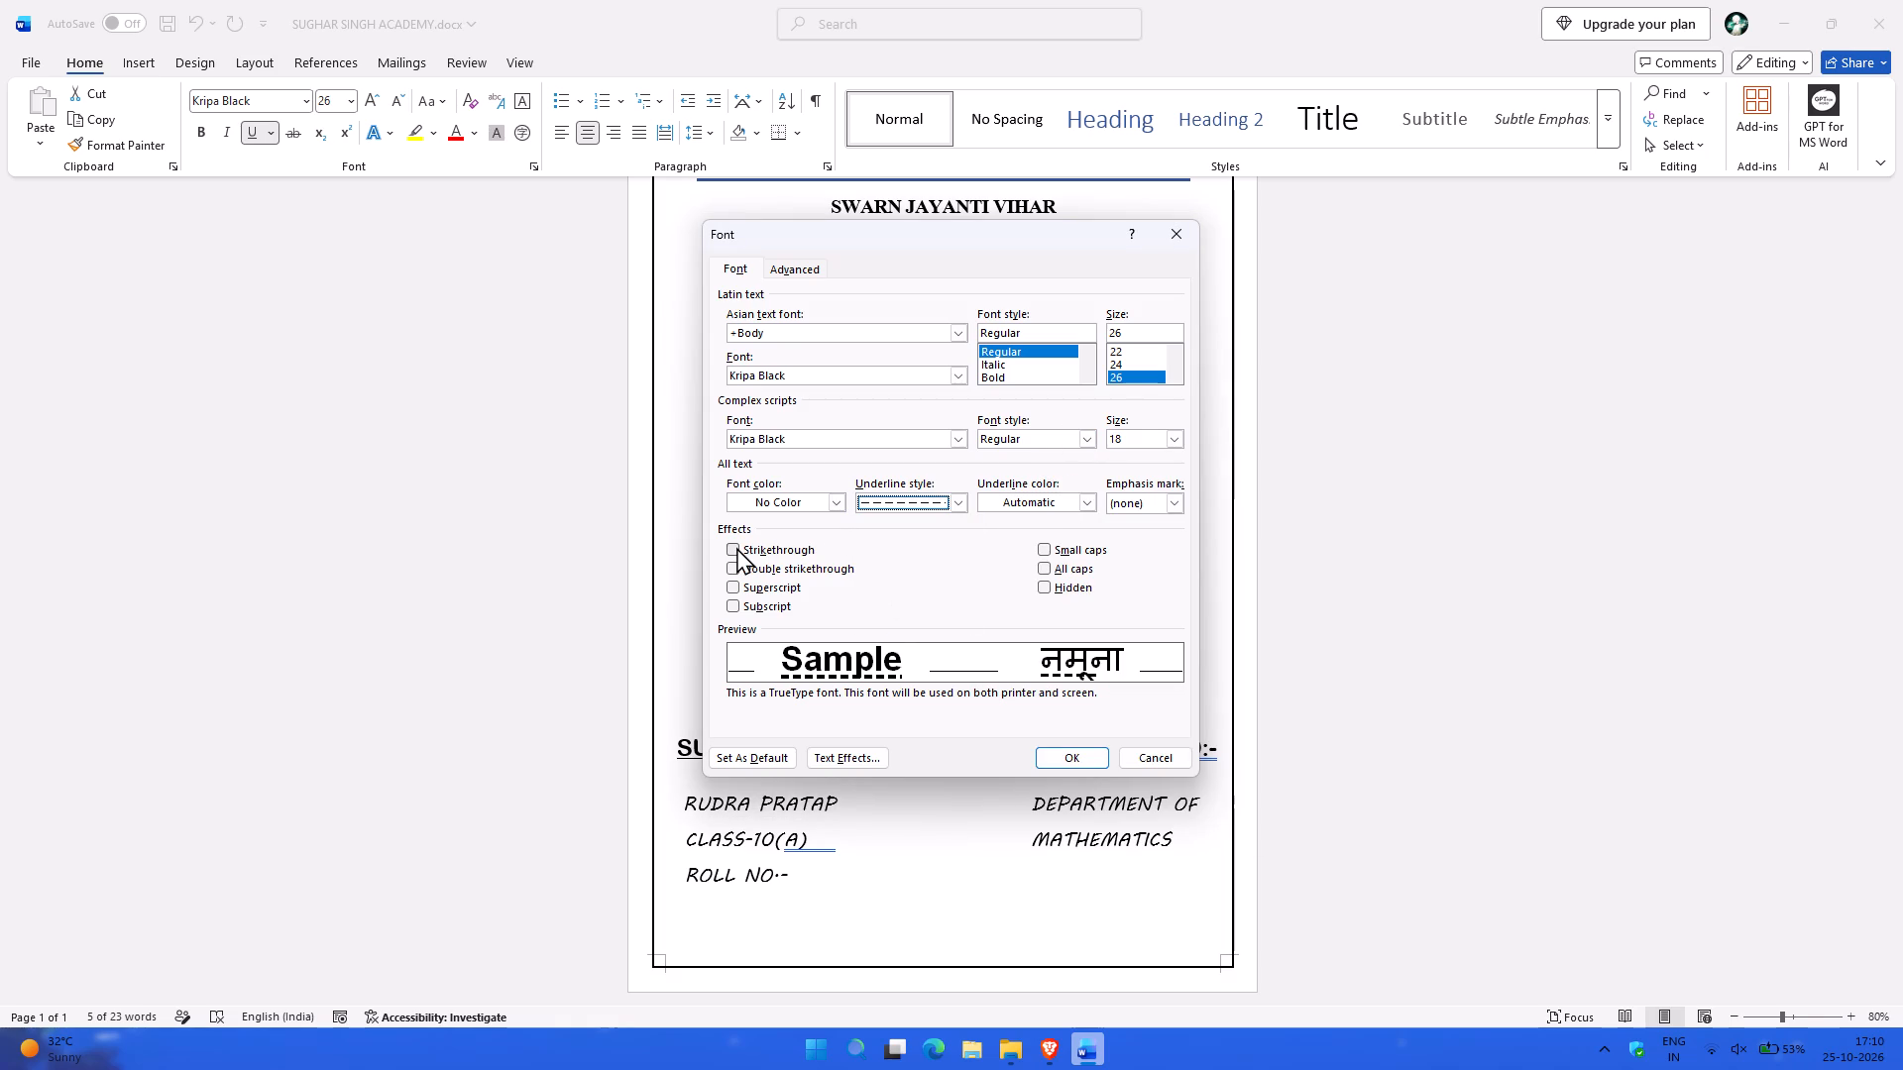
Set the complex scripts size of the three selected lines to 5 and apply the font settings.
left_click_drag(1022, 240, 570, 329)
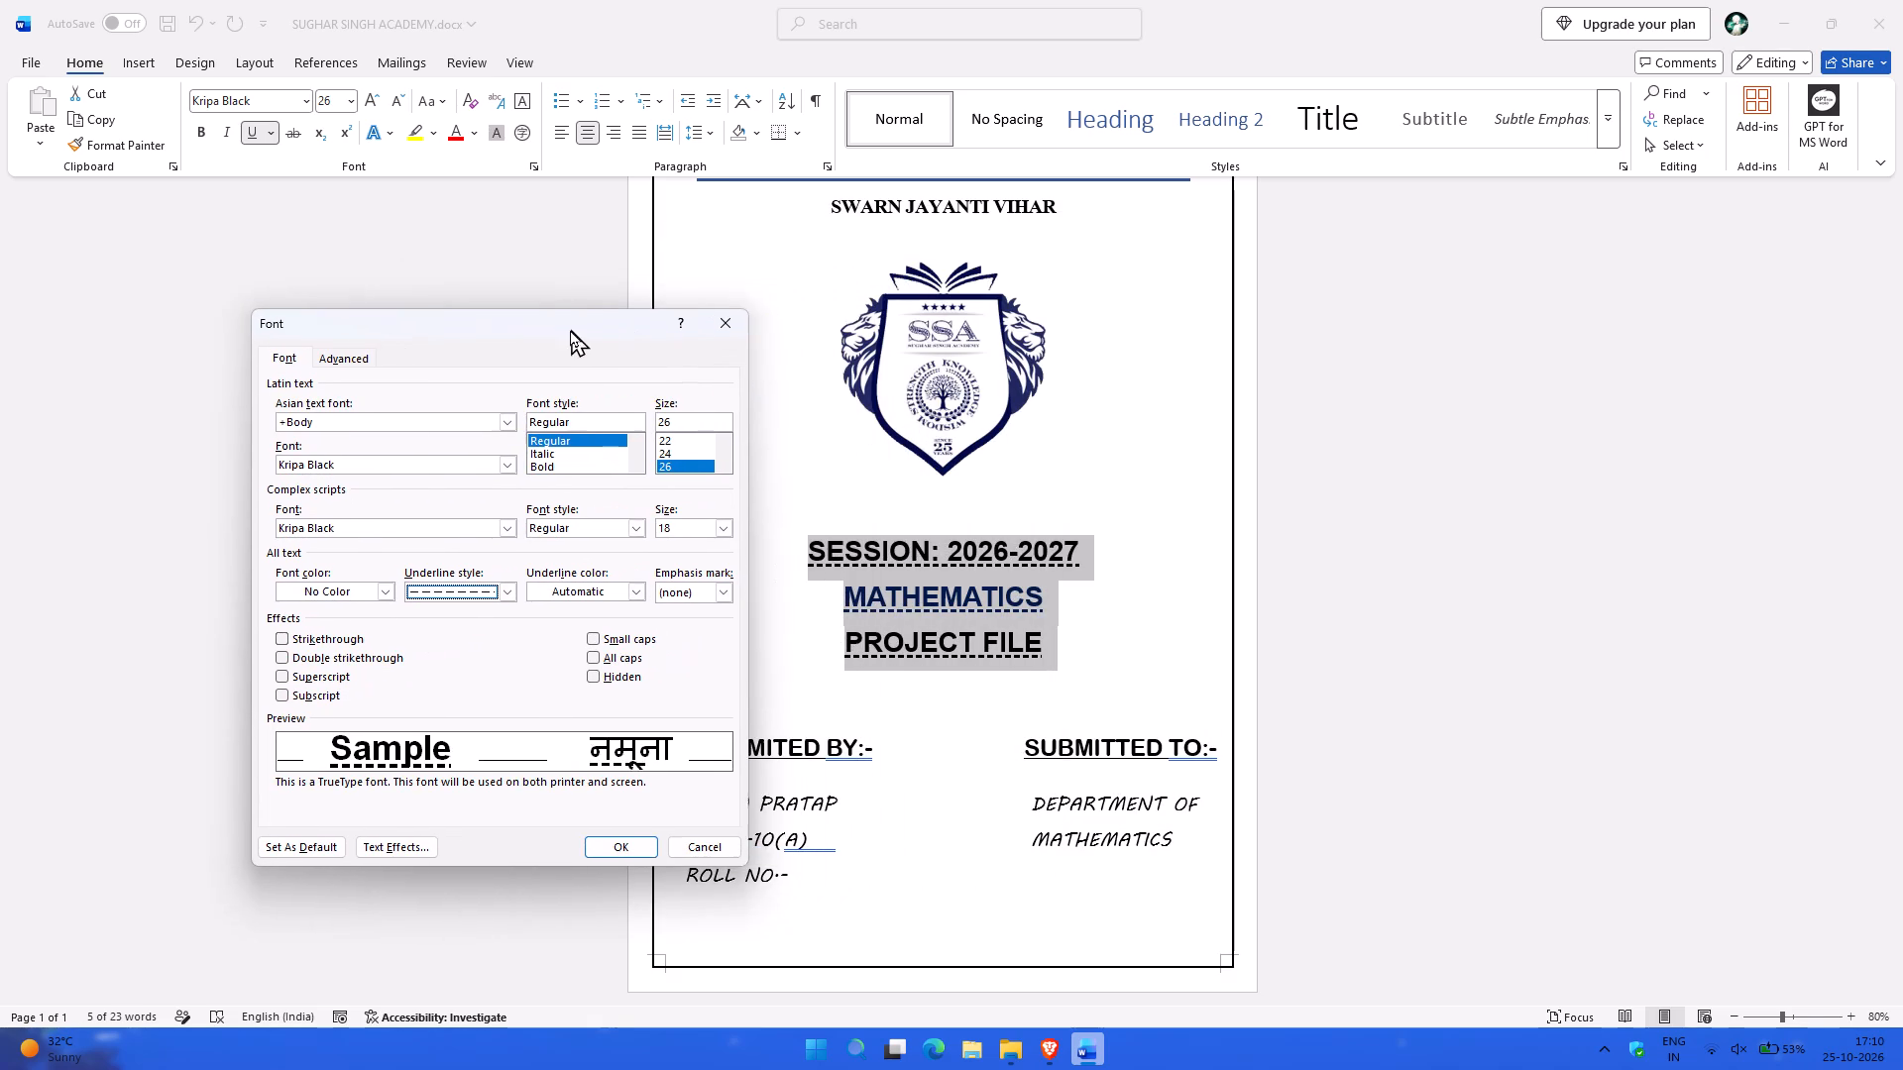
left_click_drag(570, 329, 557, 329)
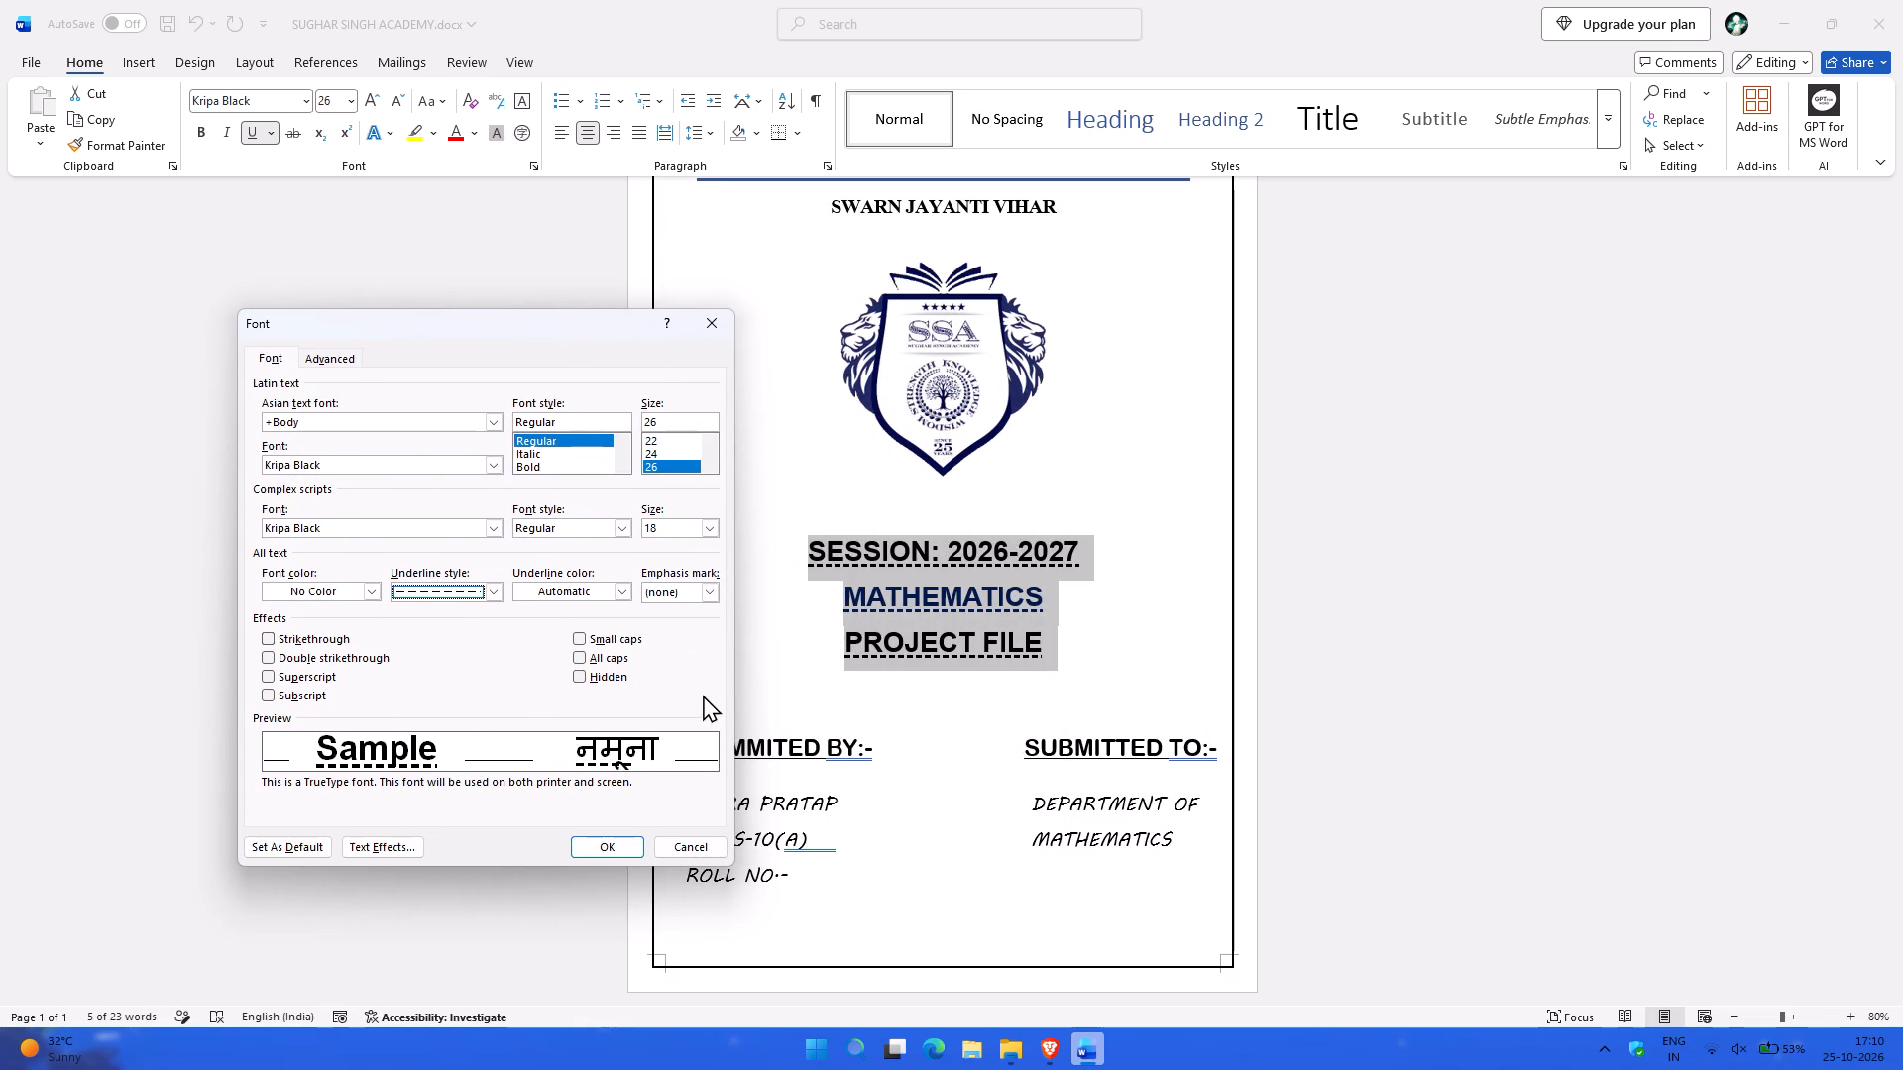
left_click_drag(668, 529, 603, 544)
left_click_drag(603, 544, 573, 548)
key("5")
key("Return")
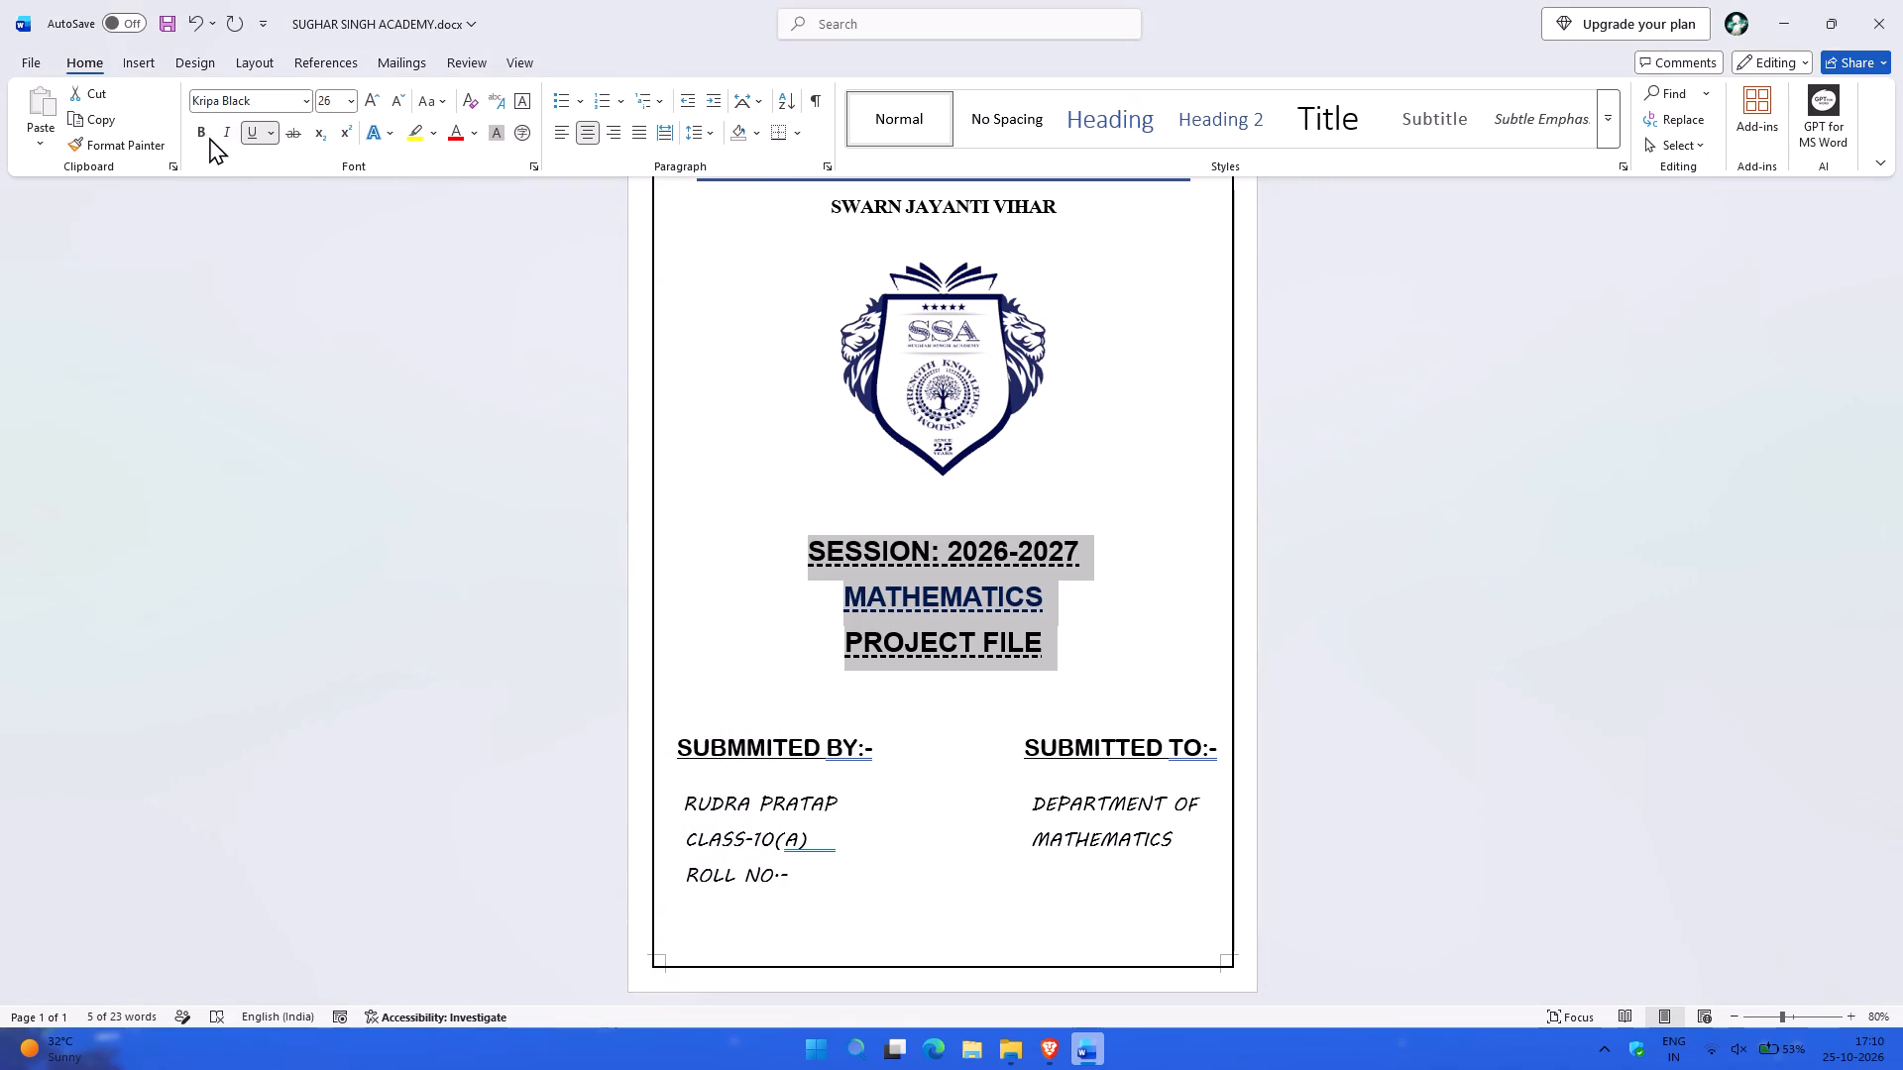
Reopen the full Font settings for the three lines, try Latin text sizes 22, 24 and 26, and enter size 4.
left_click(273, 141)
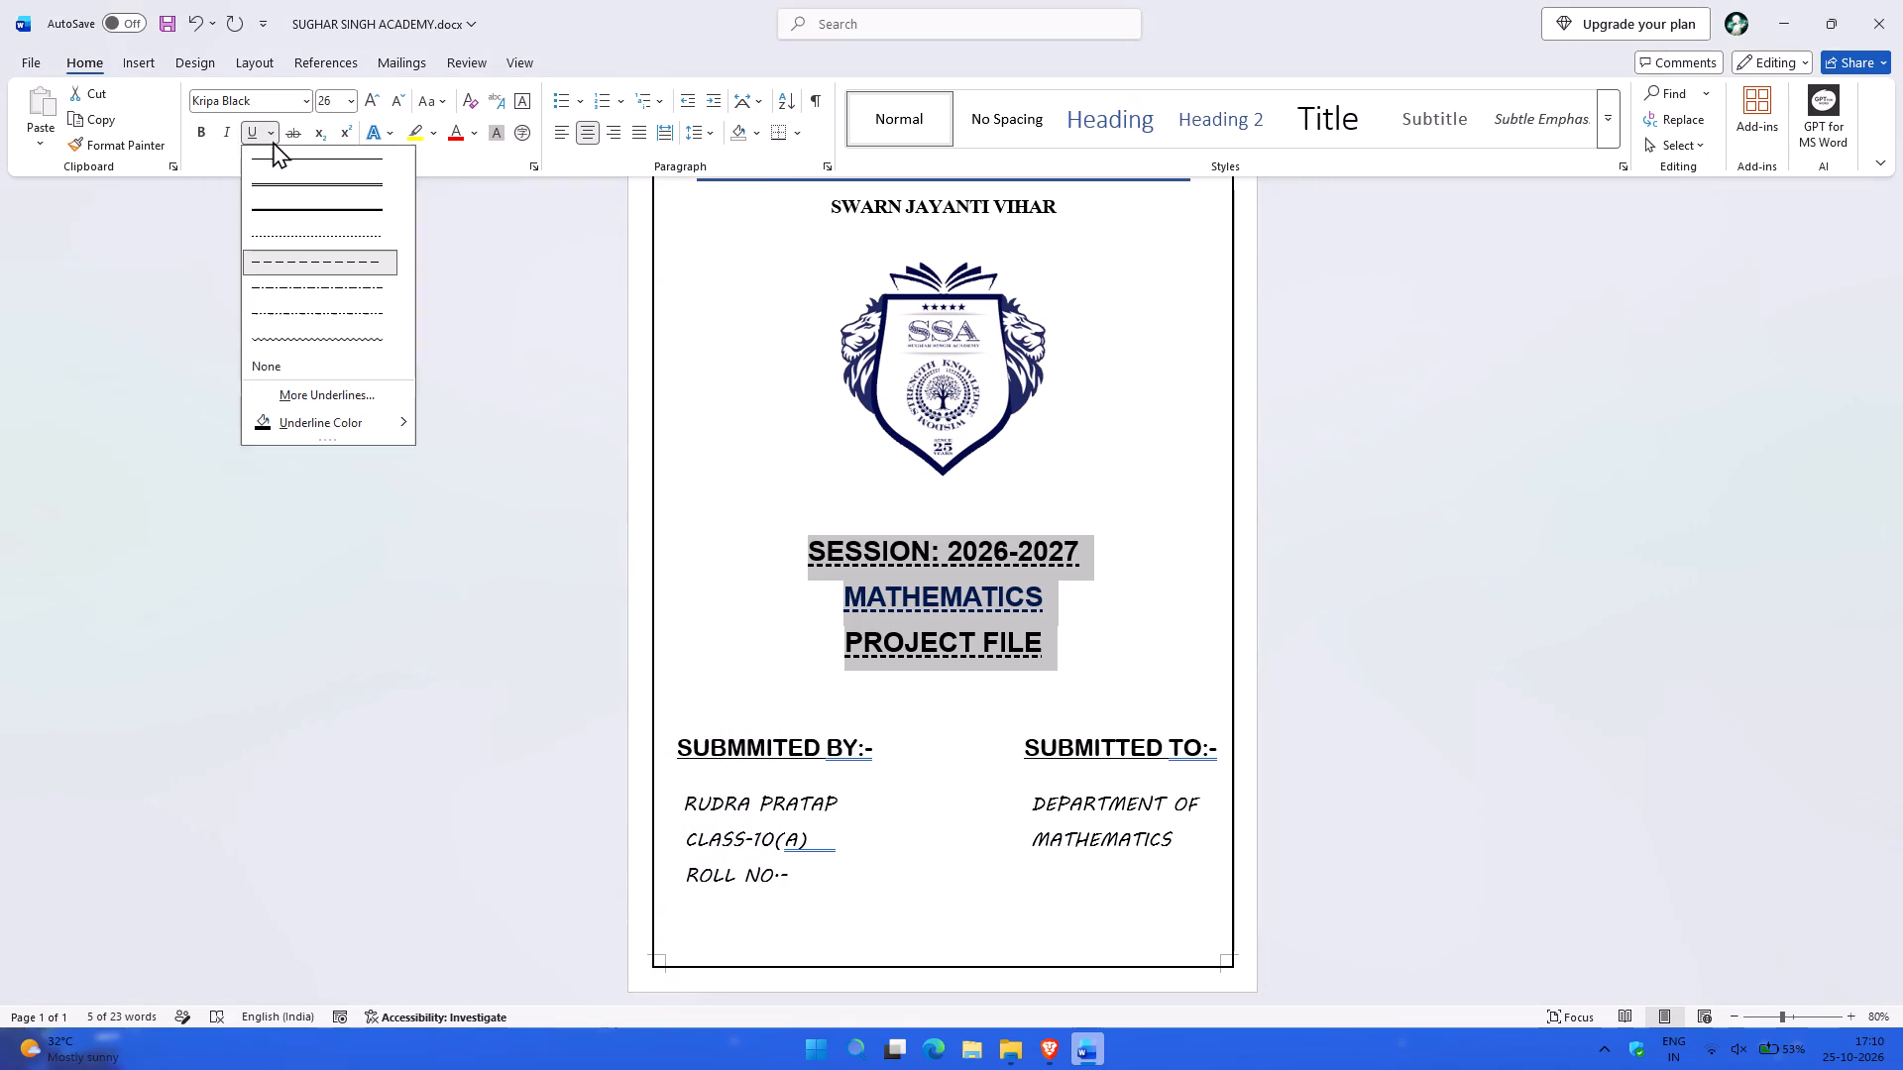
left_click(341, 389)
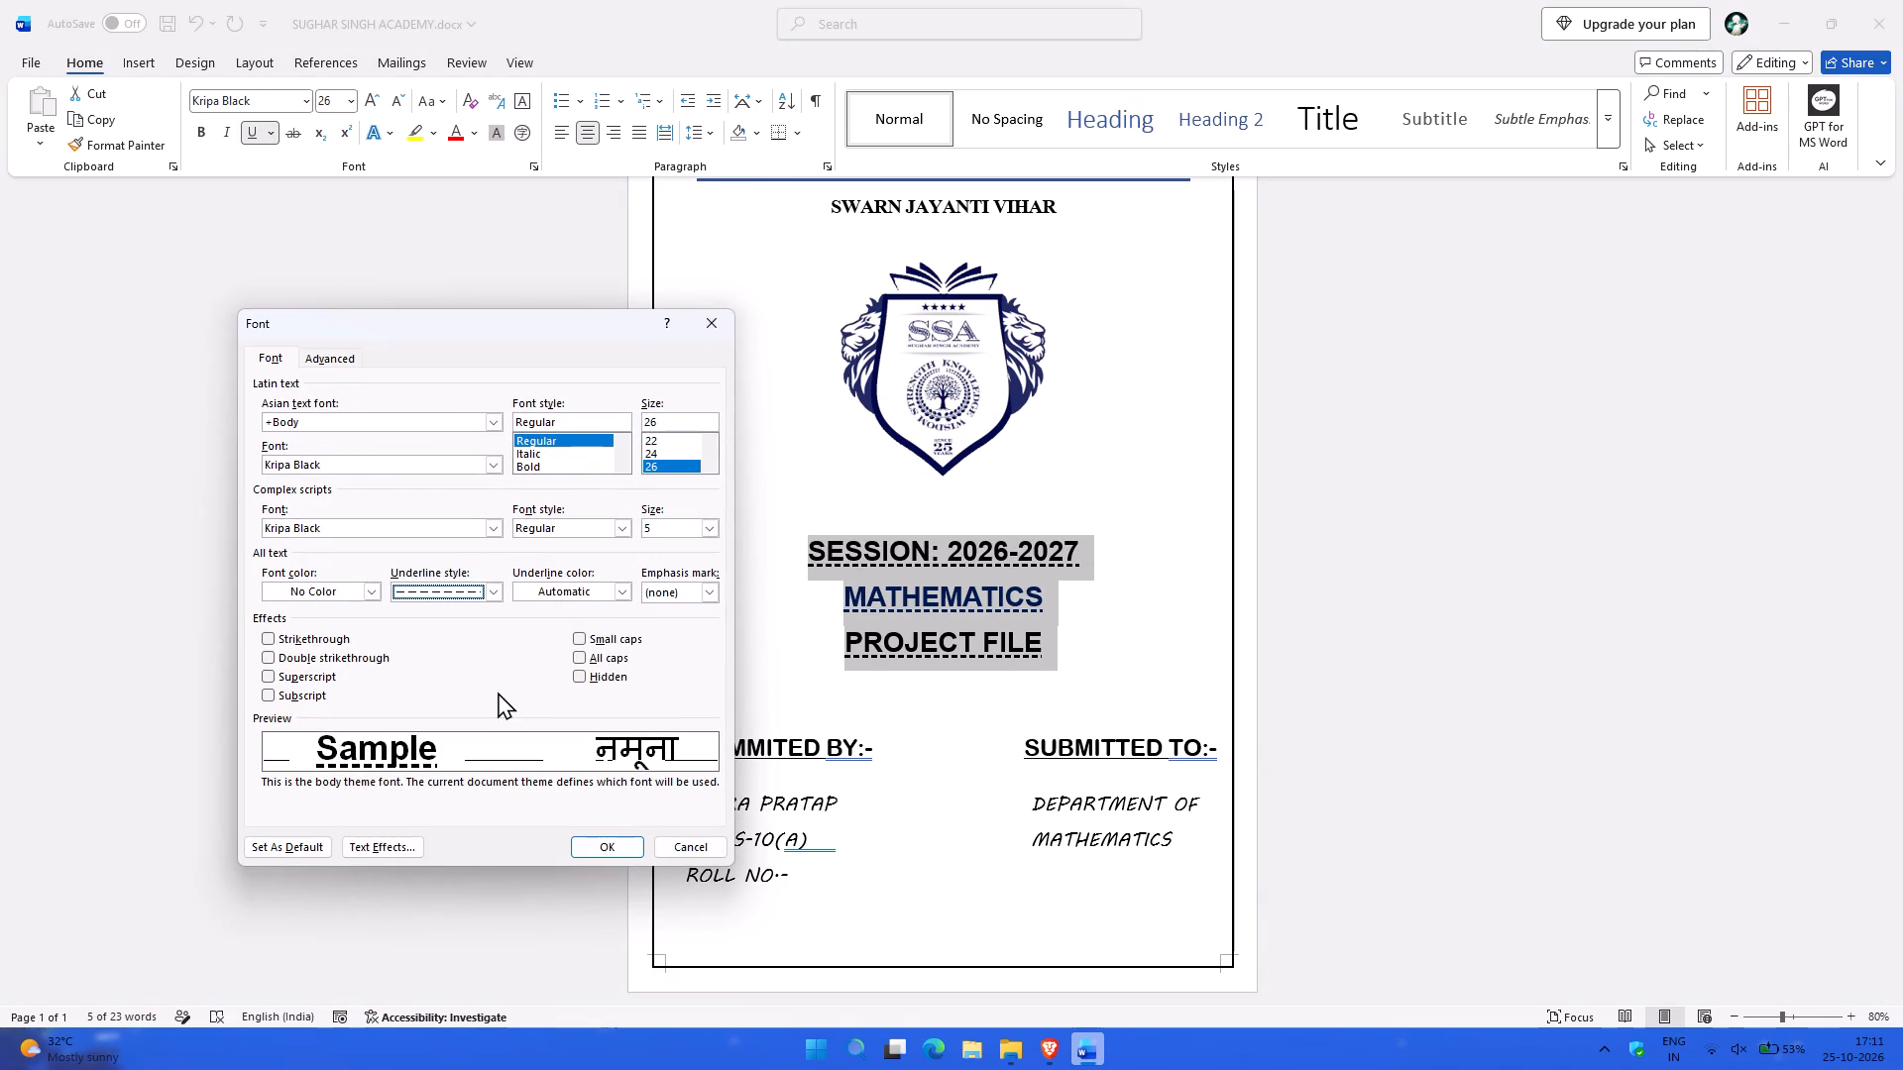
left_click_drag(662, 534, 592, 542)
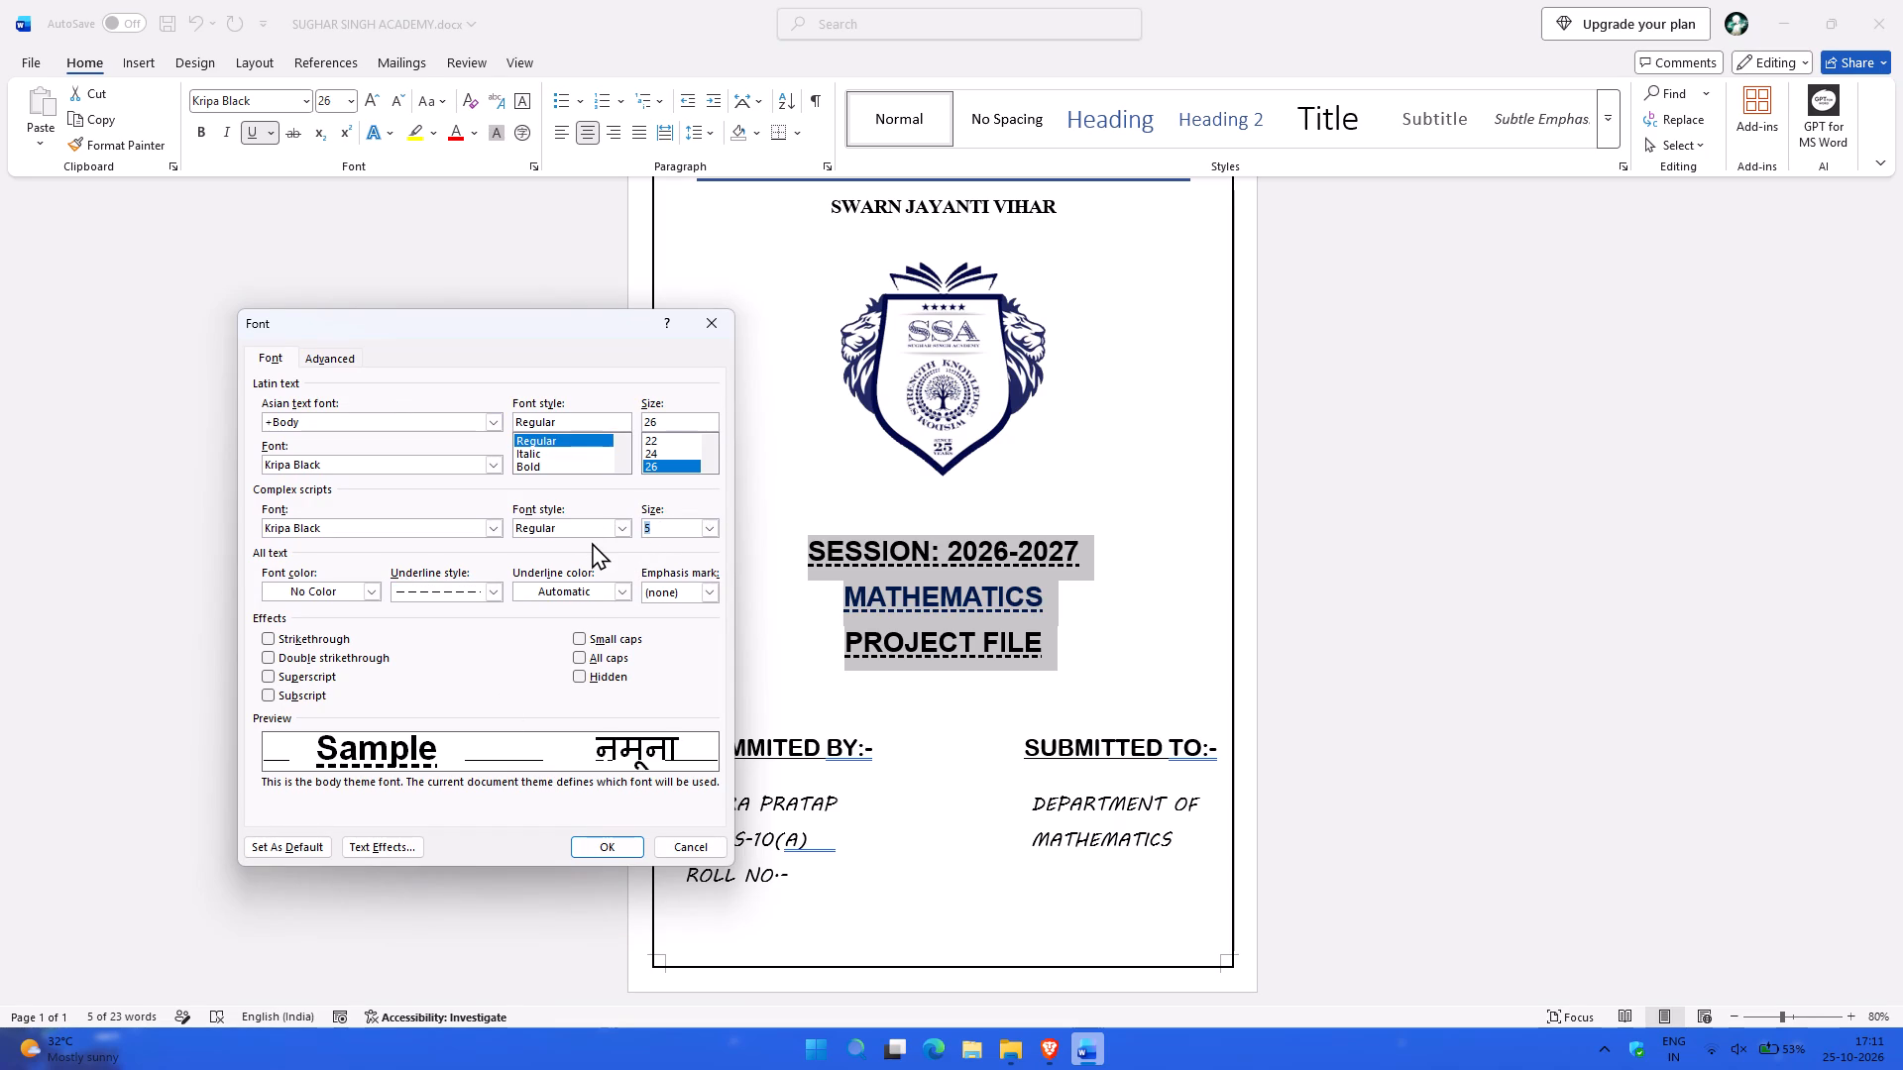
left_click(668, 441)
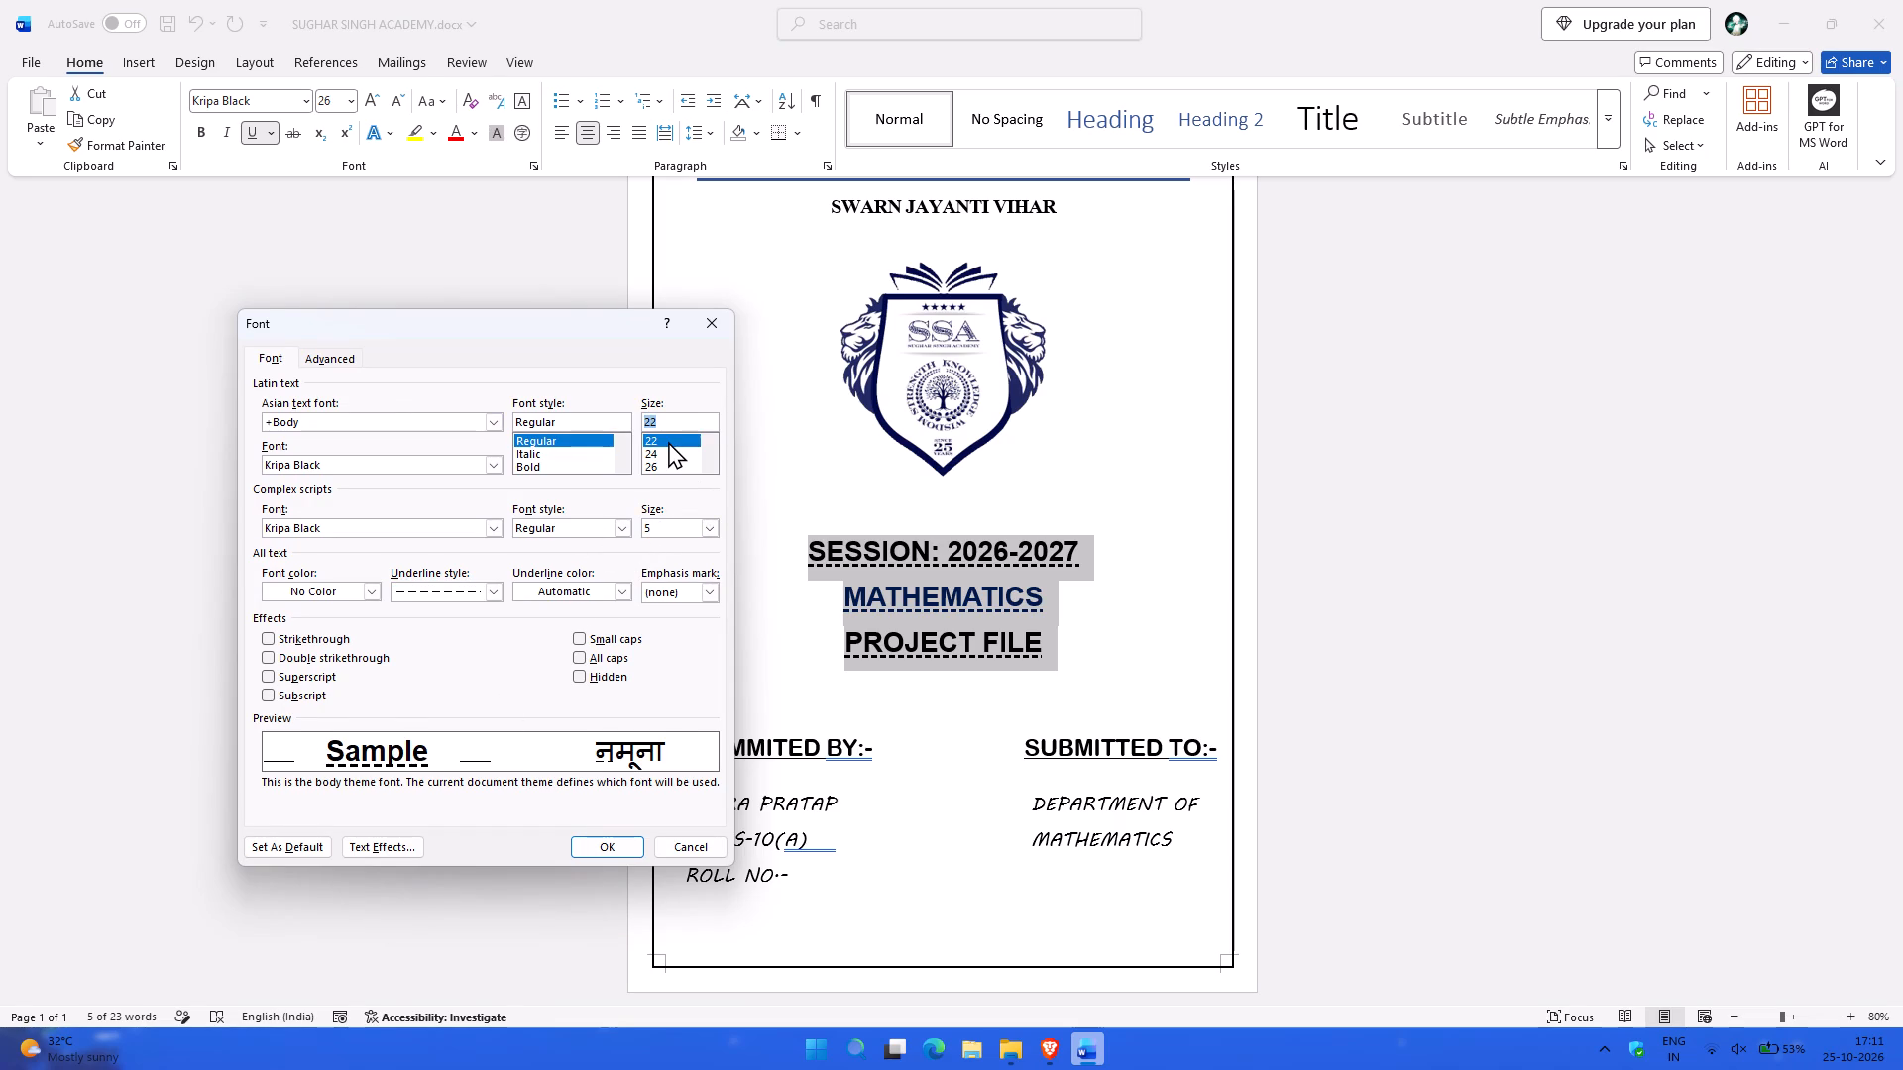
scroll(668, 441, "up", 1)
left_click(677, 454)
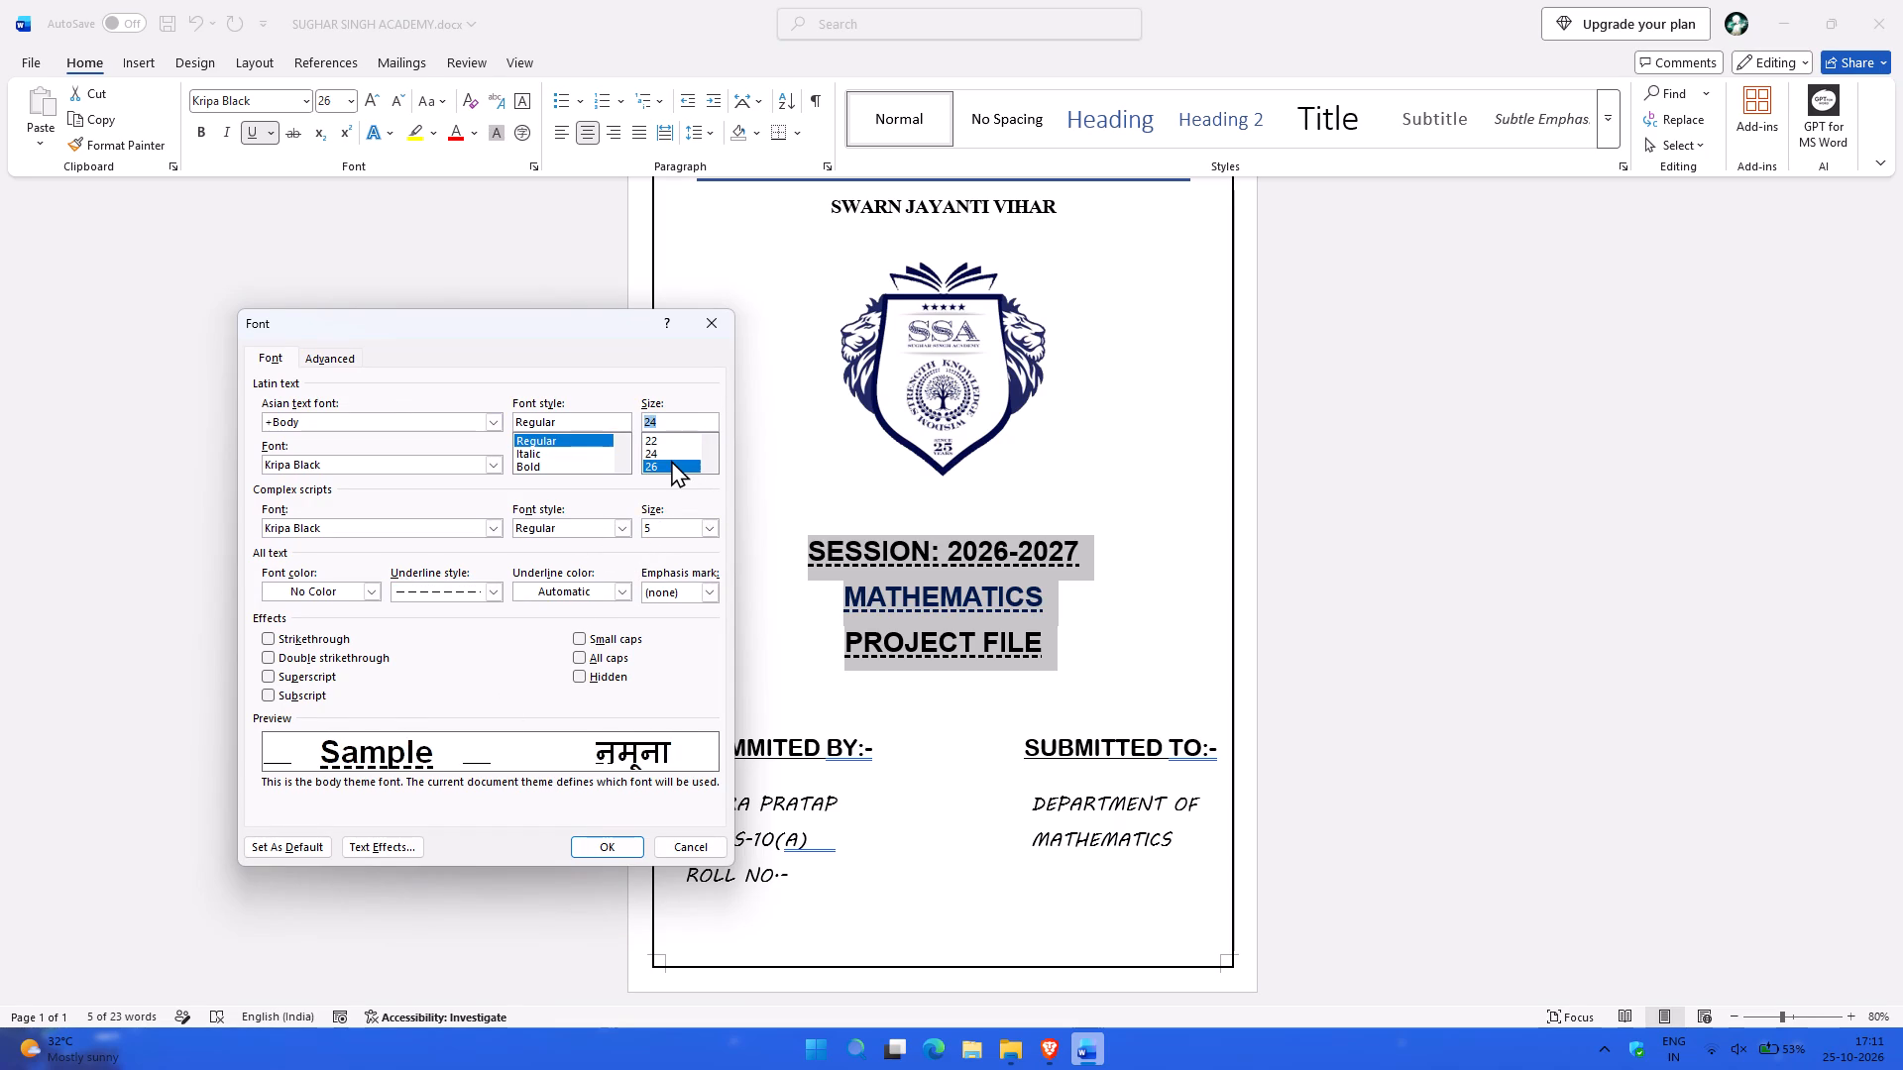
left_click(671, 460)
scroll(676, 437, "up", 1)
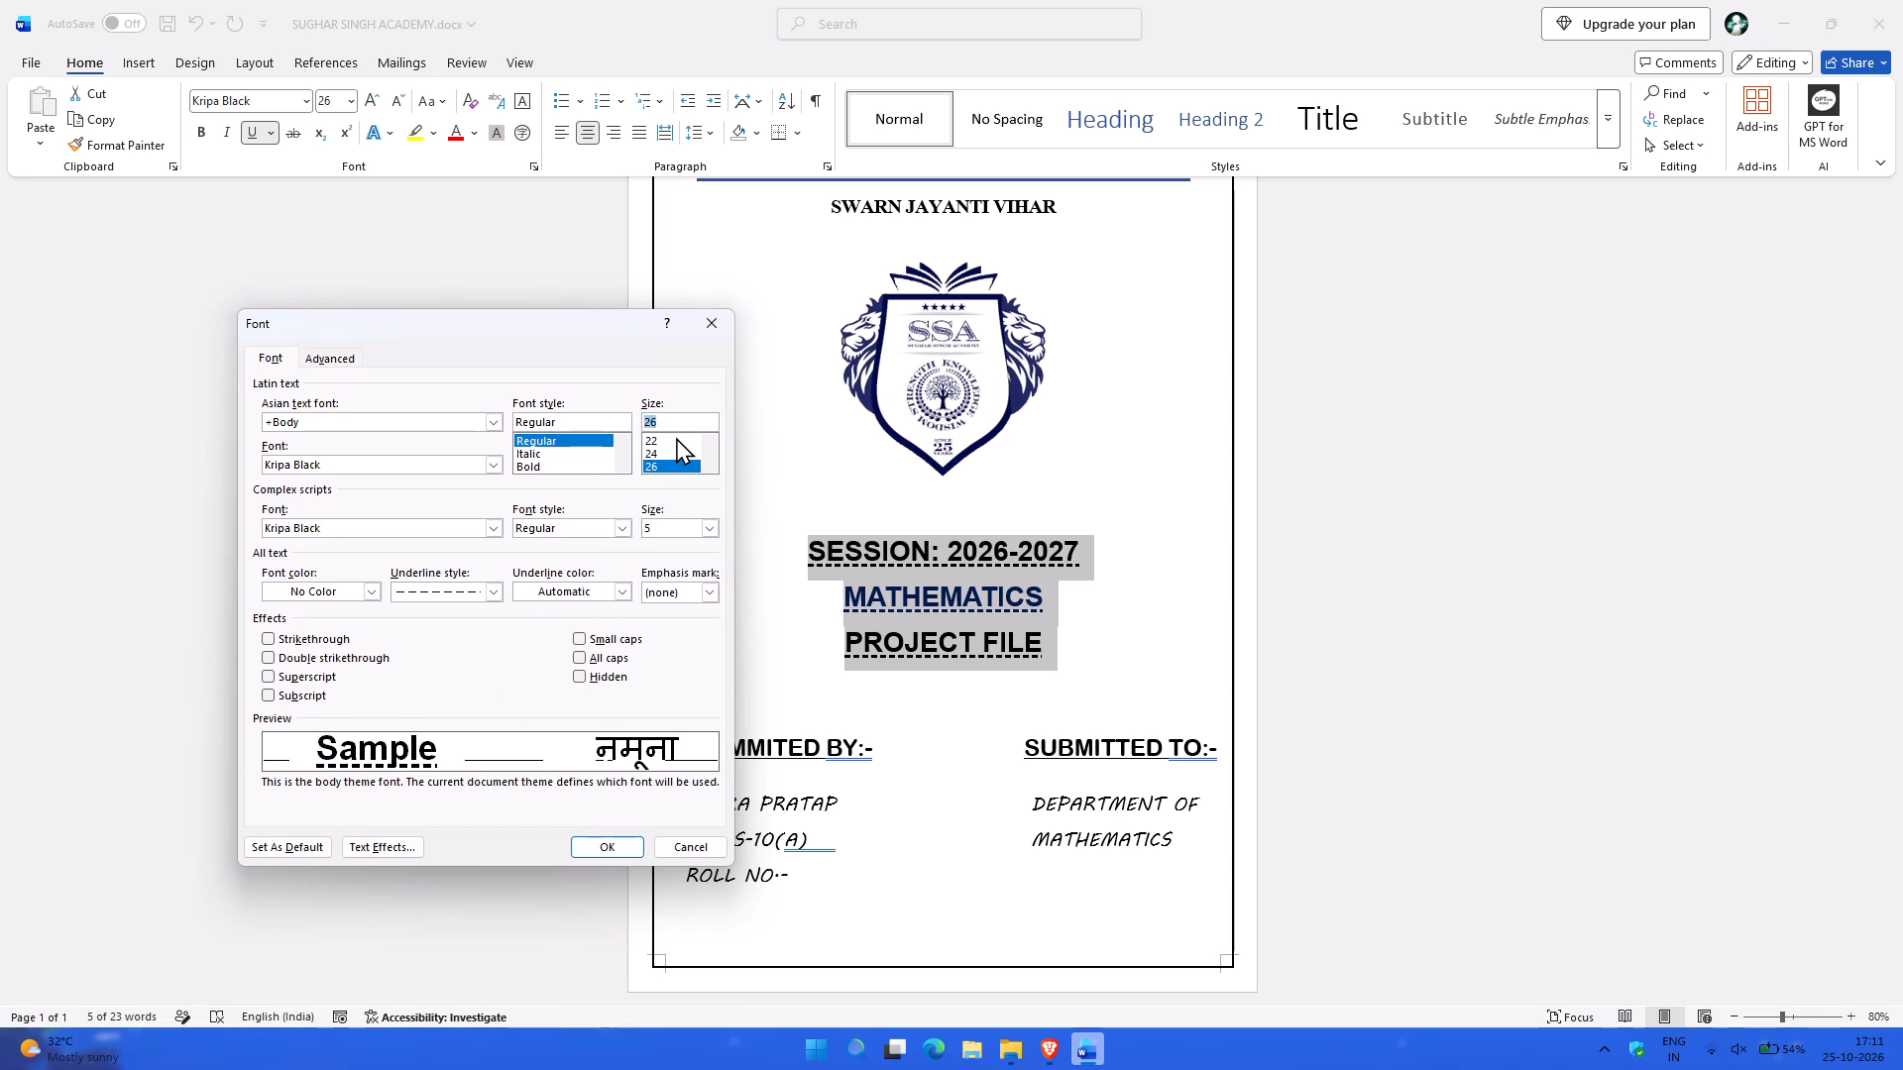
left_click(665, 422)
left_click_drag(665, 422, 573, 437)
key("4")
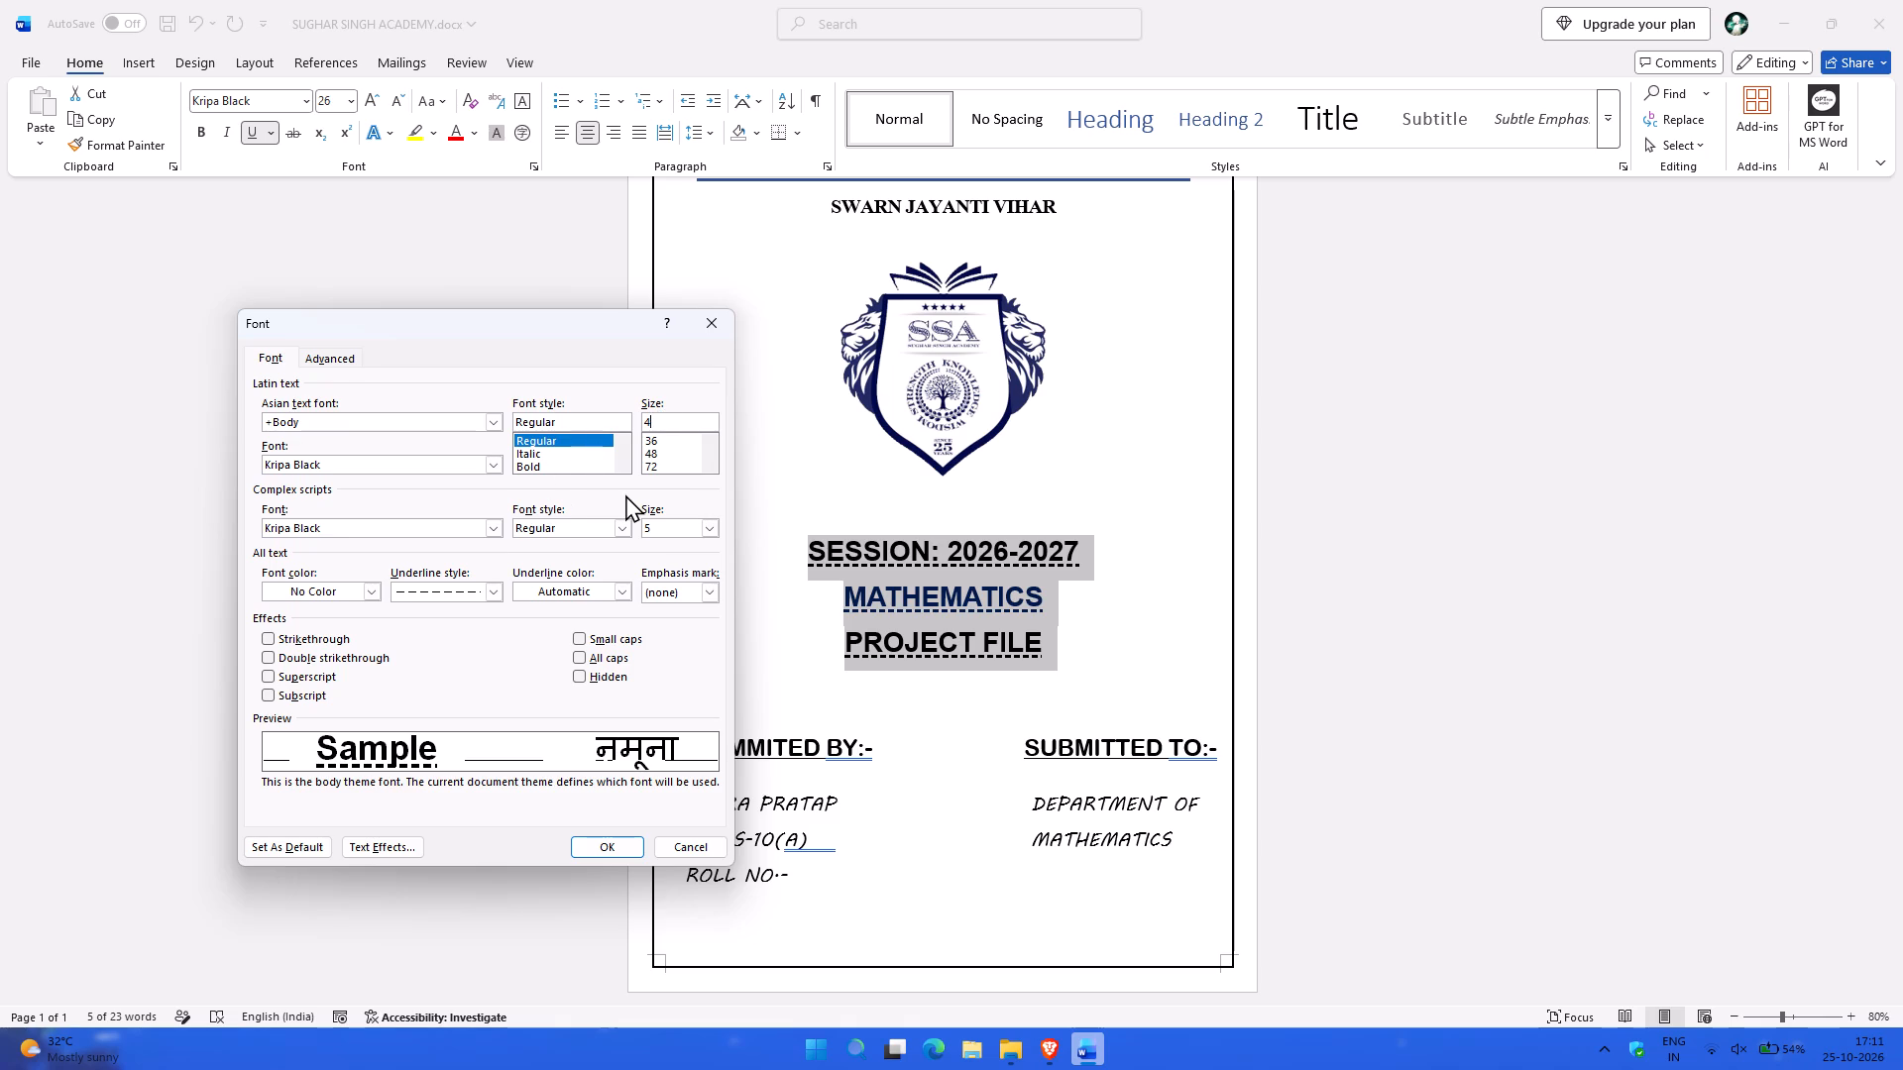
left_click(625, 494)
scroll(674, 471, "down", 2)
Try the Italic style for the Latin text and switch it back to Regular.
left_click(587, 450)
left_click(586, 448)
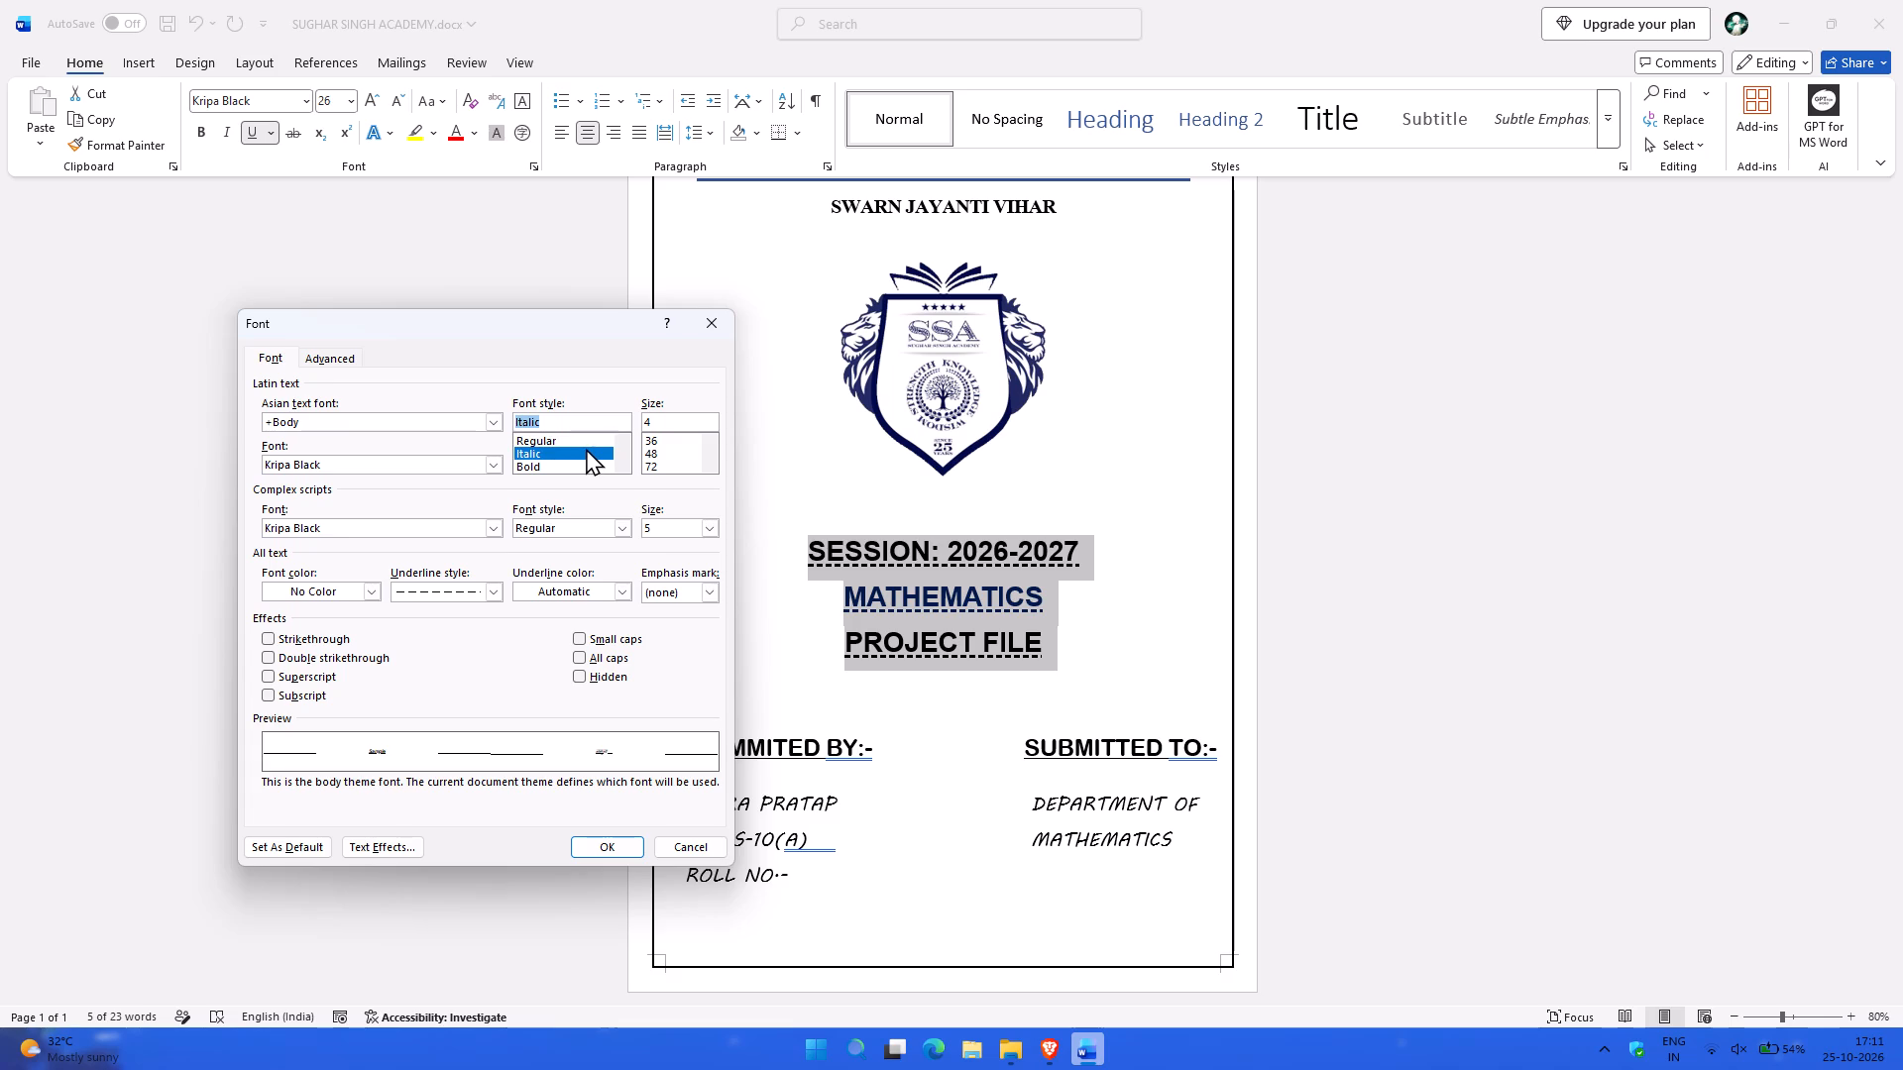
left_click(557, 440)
Set the Latin text font of the selected lines to +Headings.
left_click(352, 430)
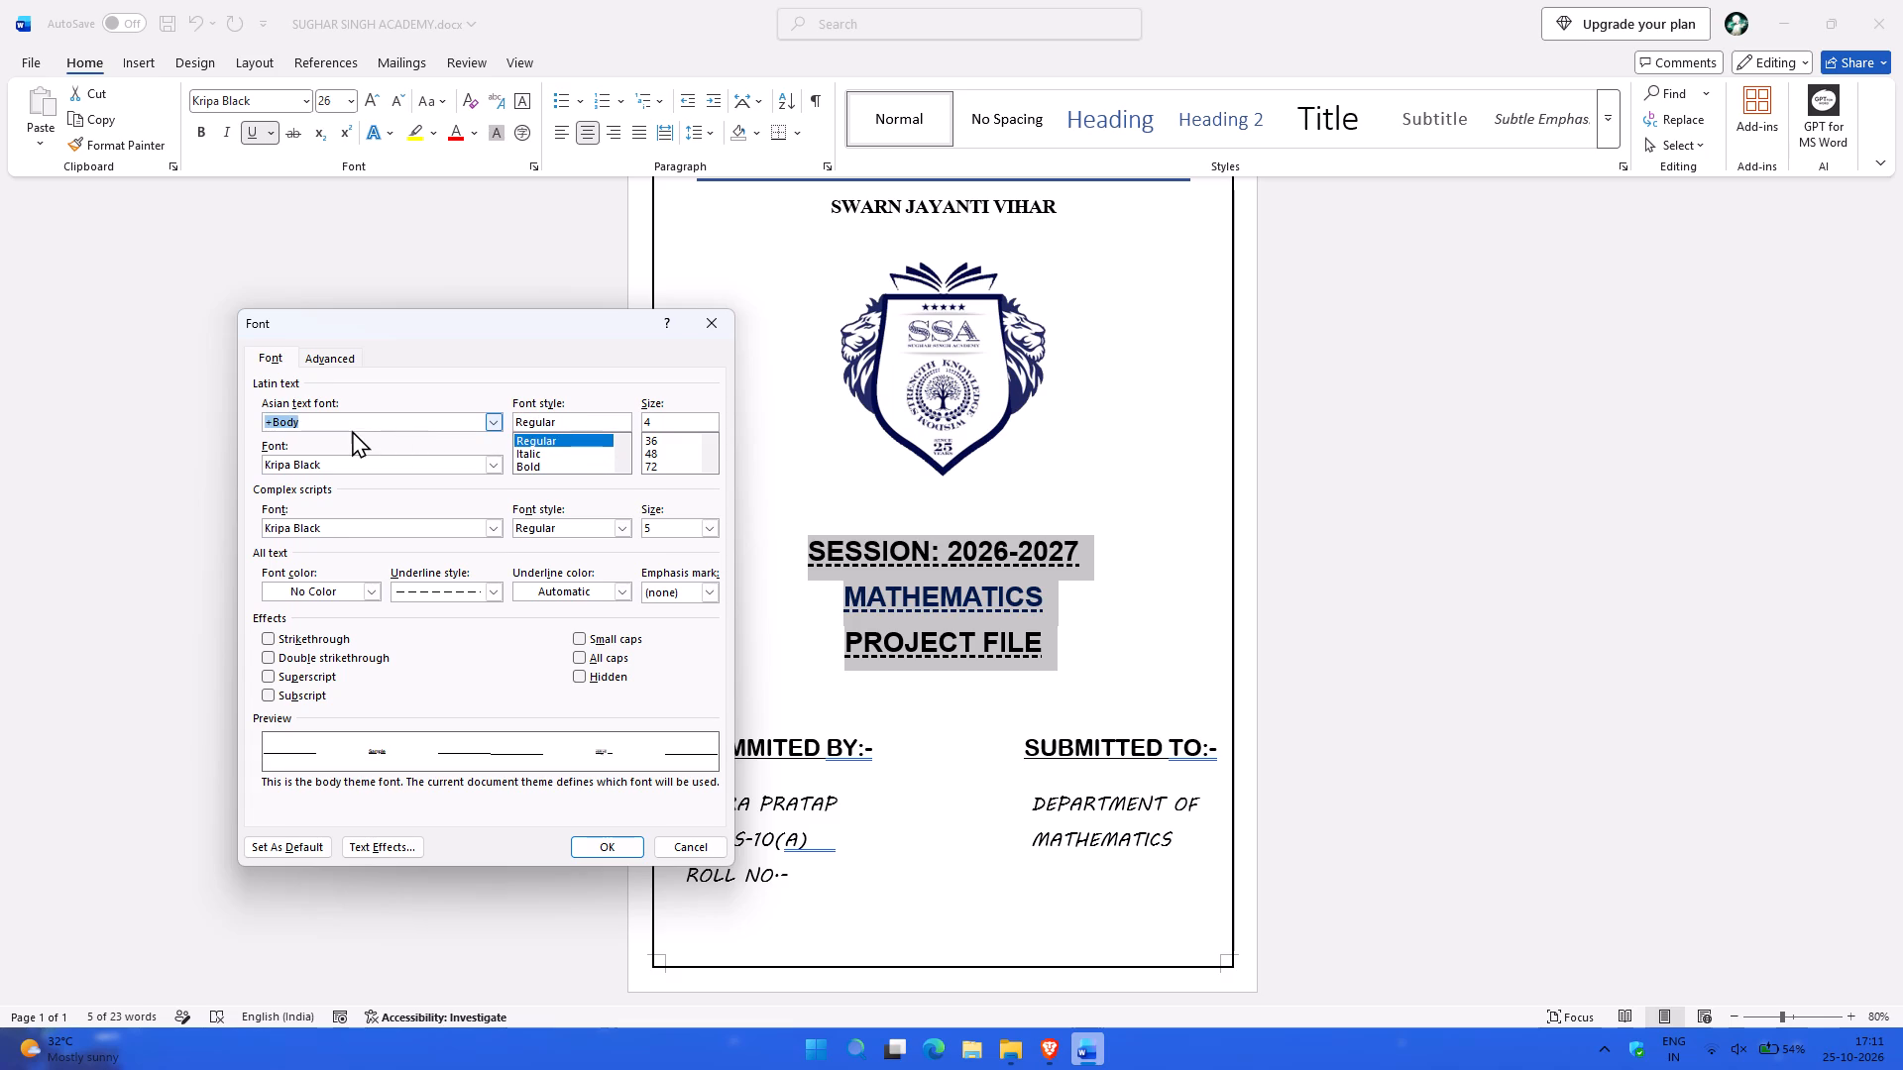
left_click(404, 467)
left_click(500, 465)
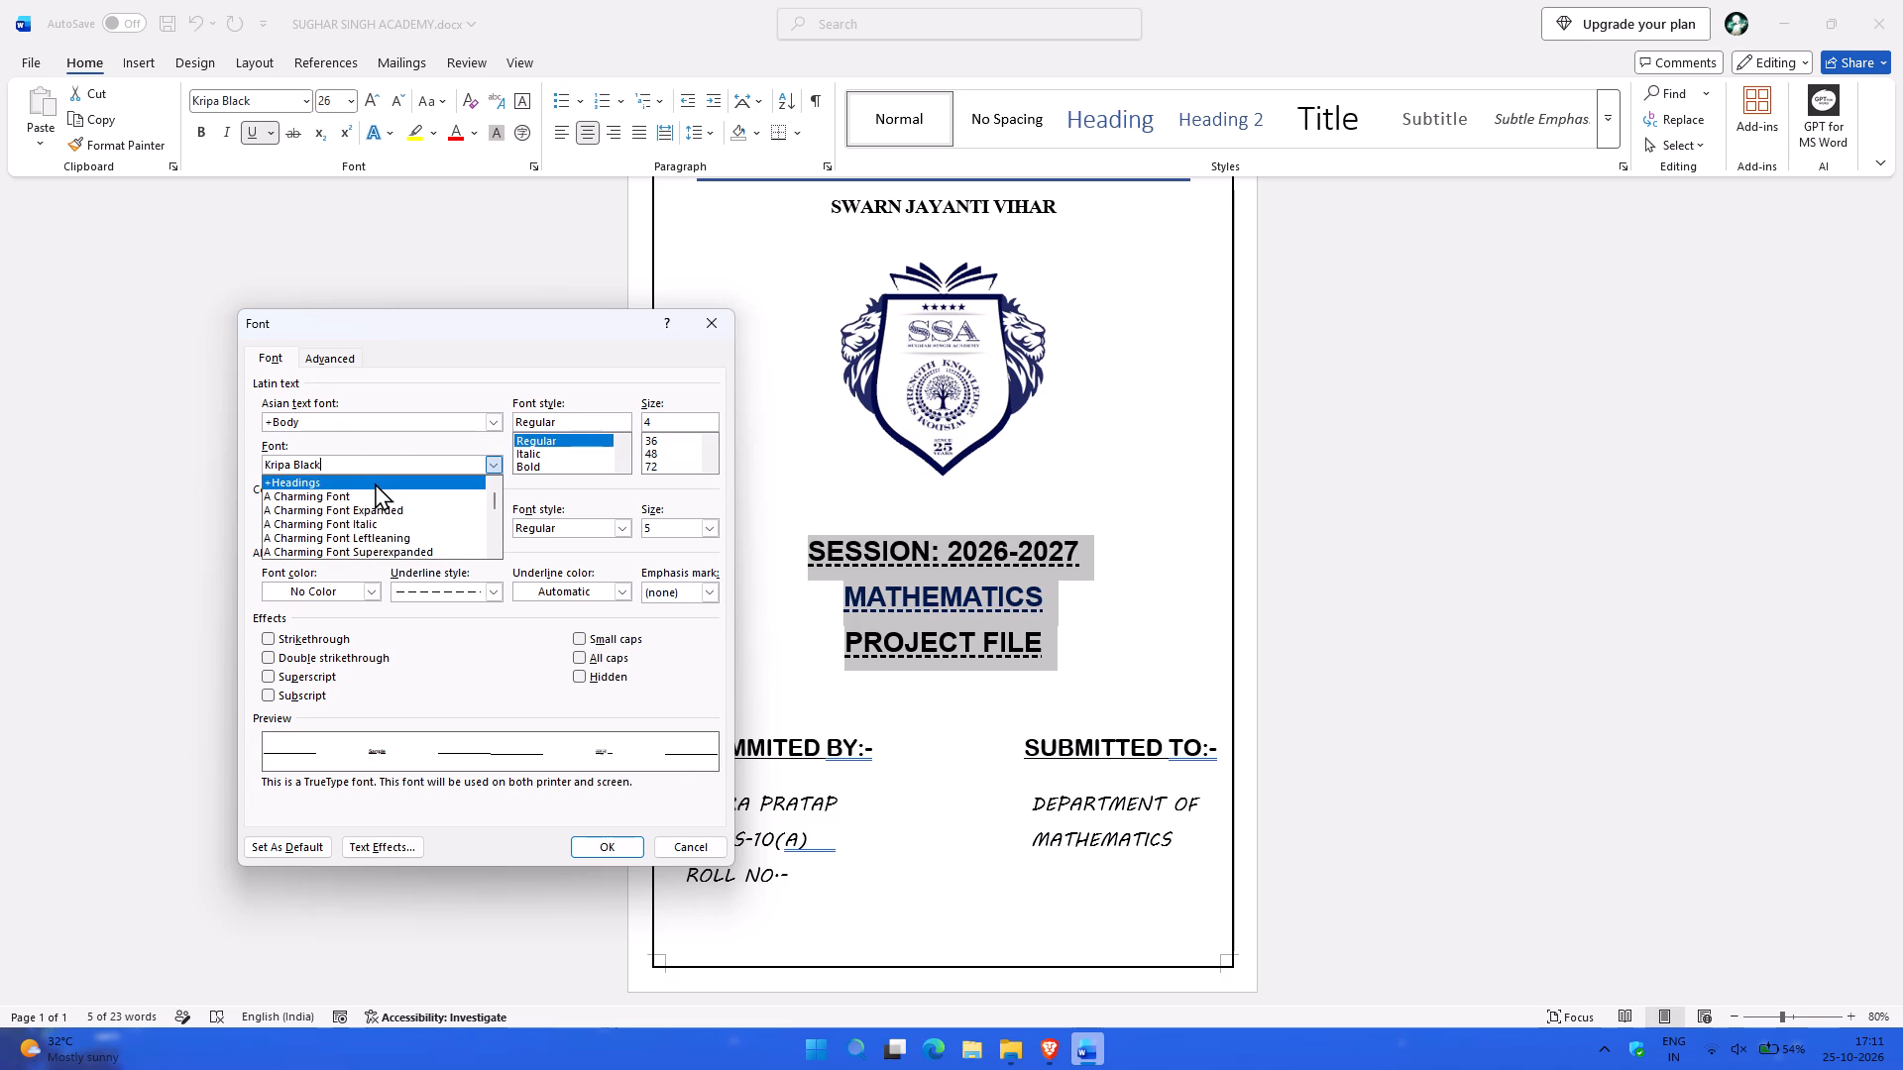
left_click(375, 481)
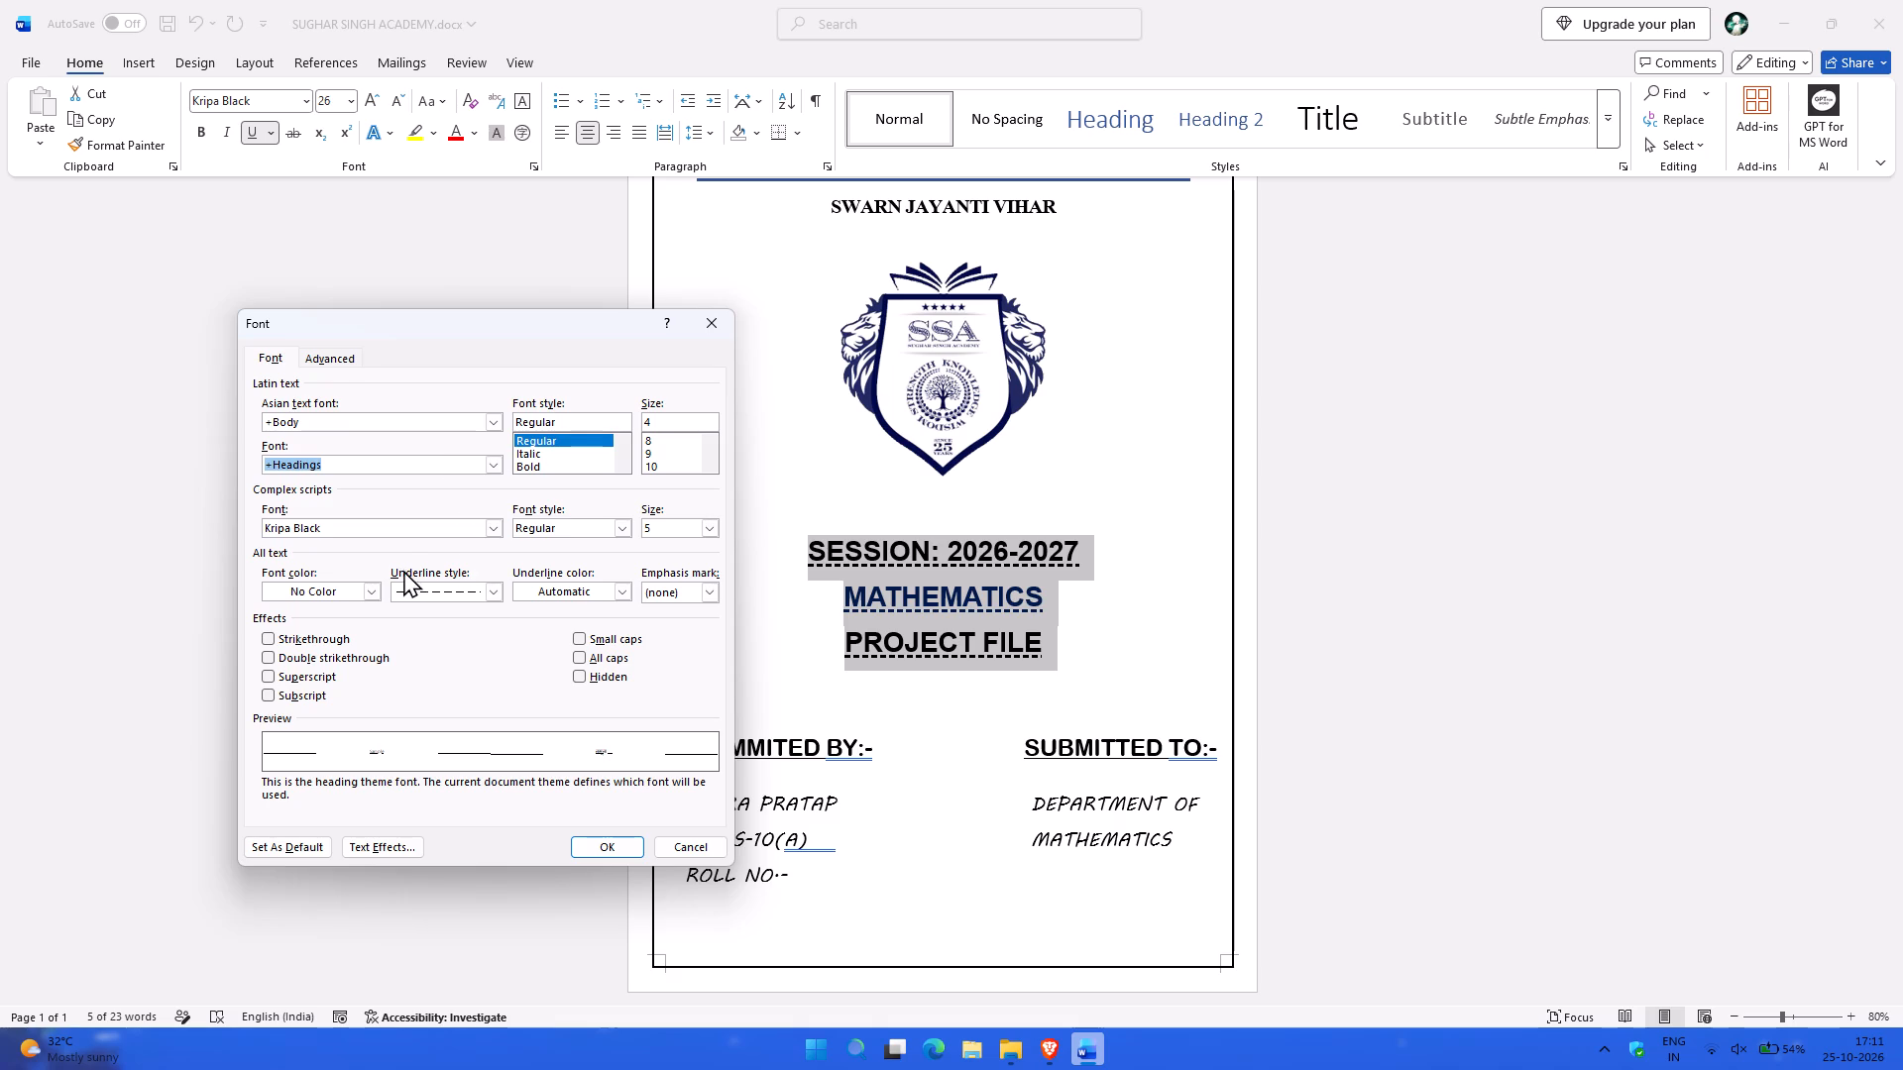
Set the Latin text size of the selected lines to 11.
left_click(655, 444)
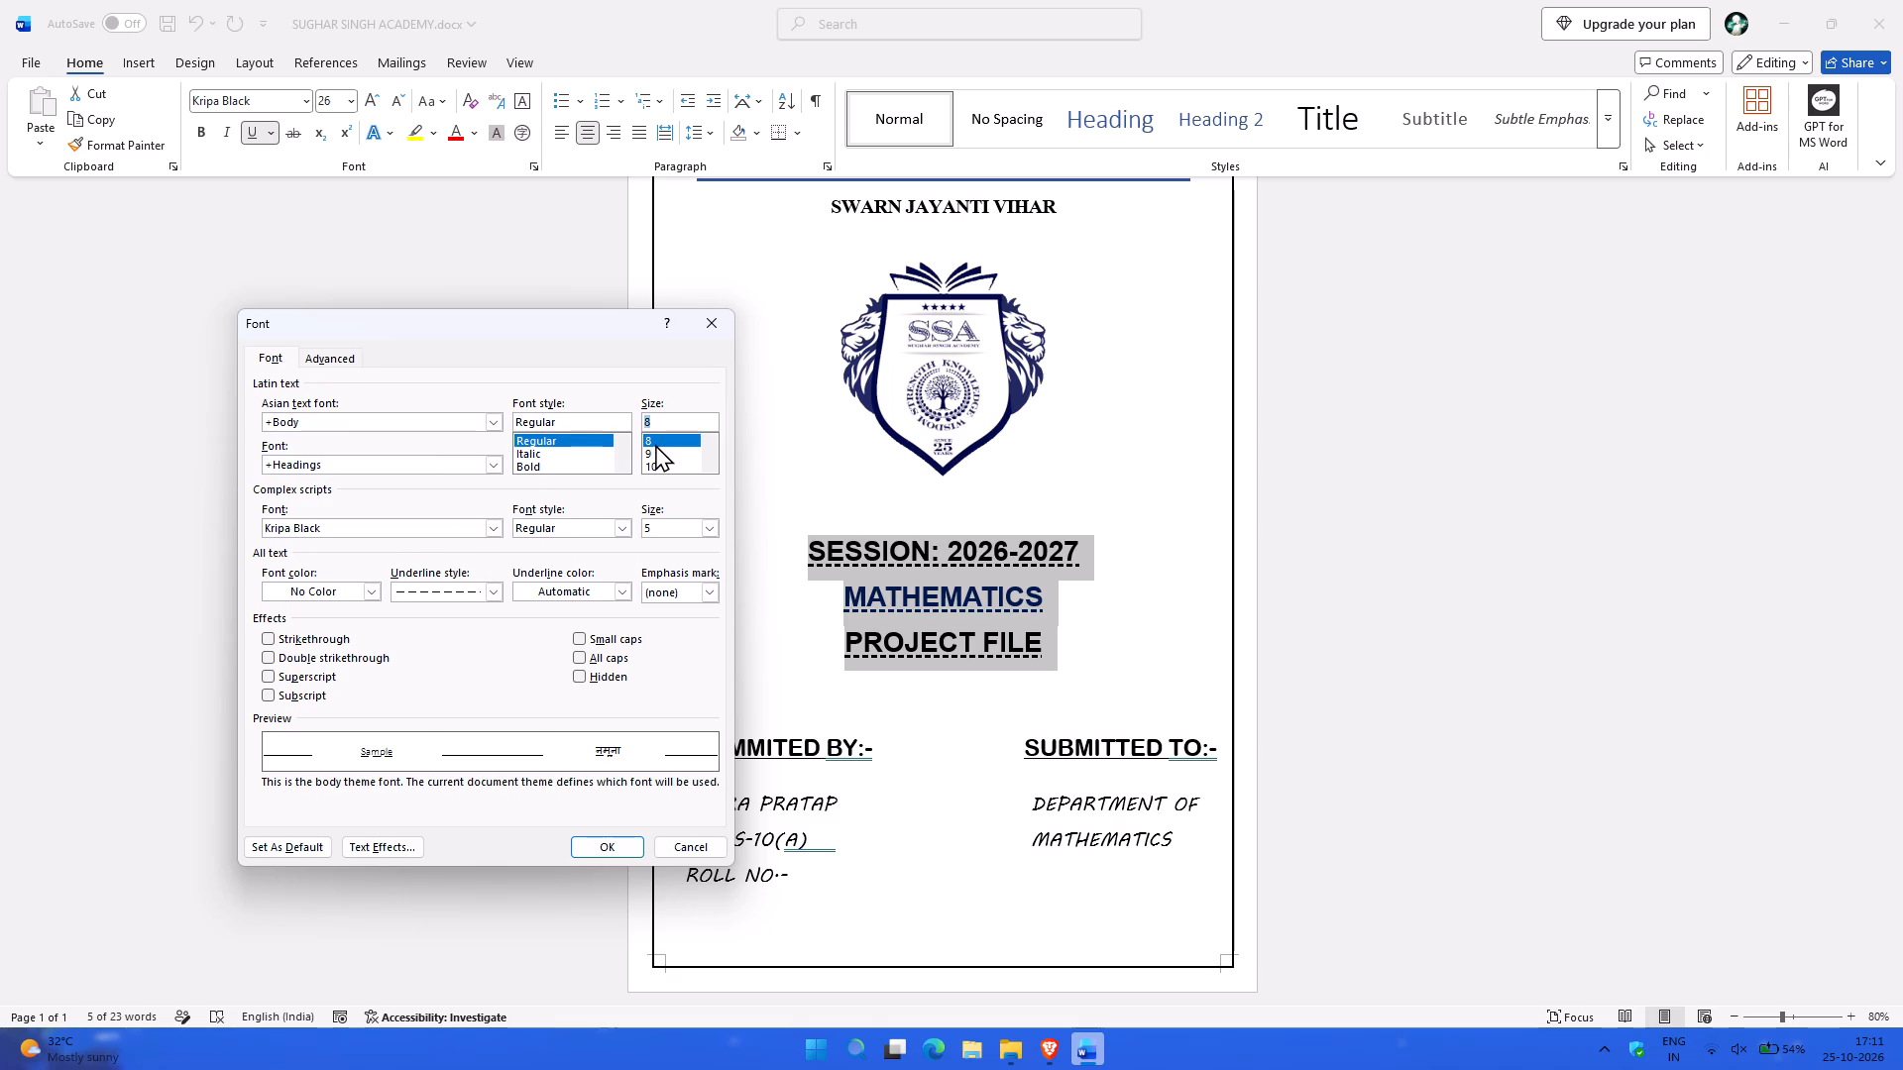
left_click(656, 455)
left_click(661, 465)
scroll(661, 465, "down", 1)
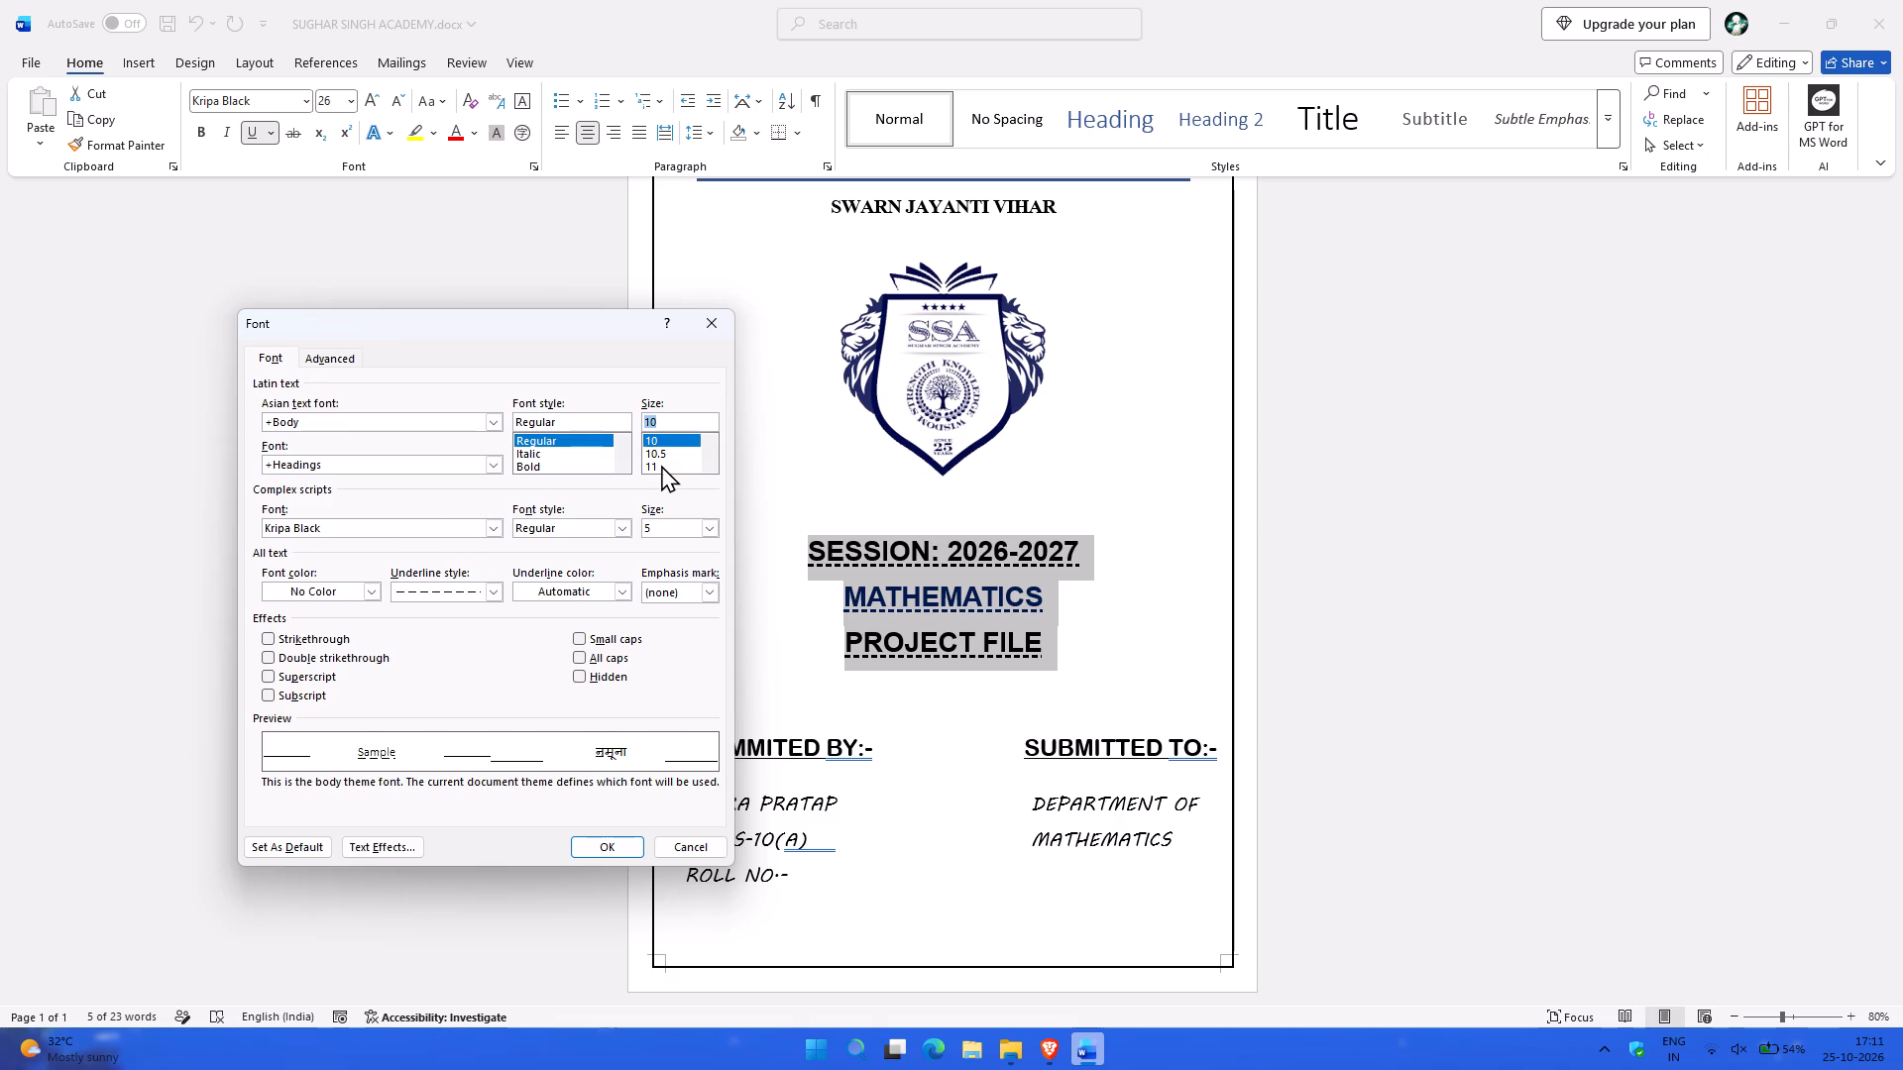
left_click(665, 465)
scroll(672, 465, "down", 2)
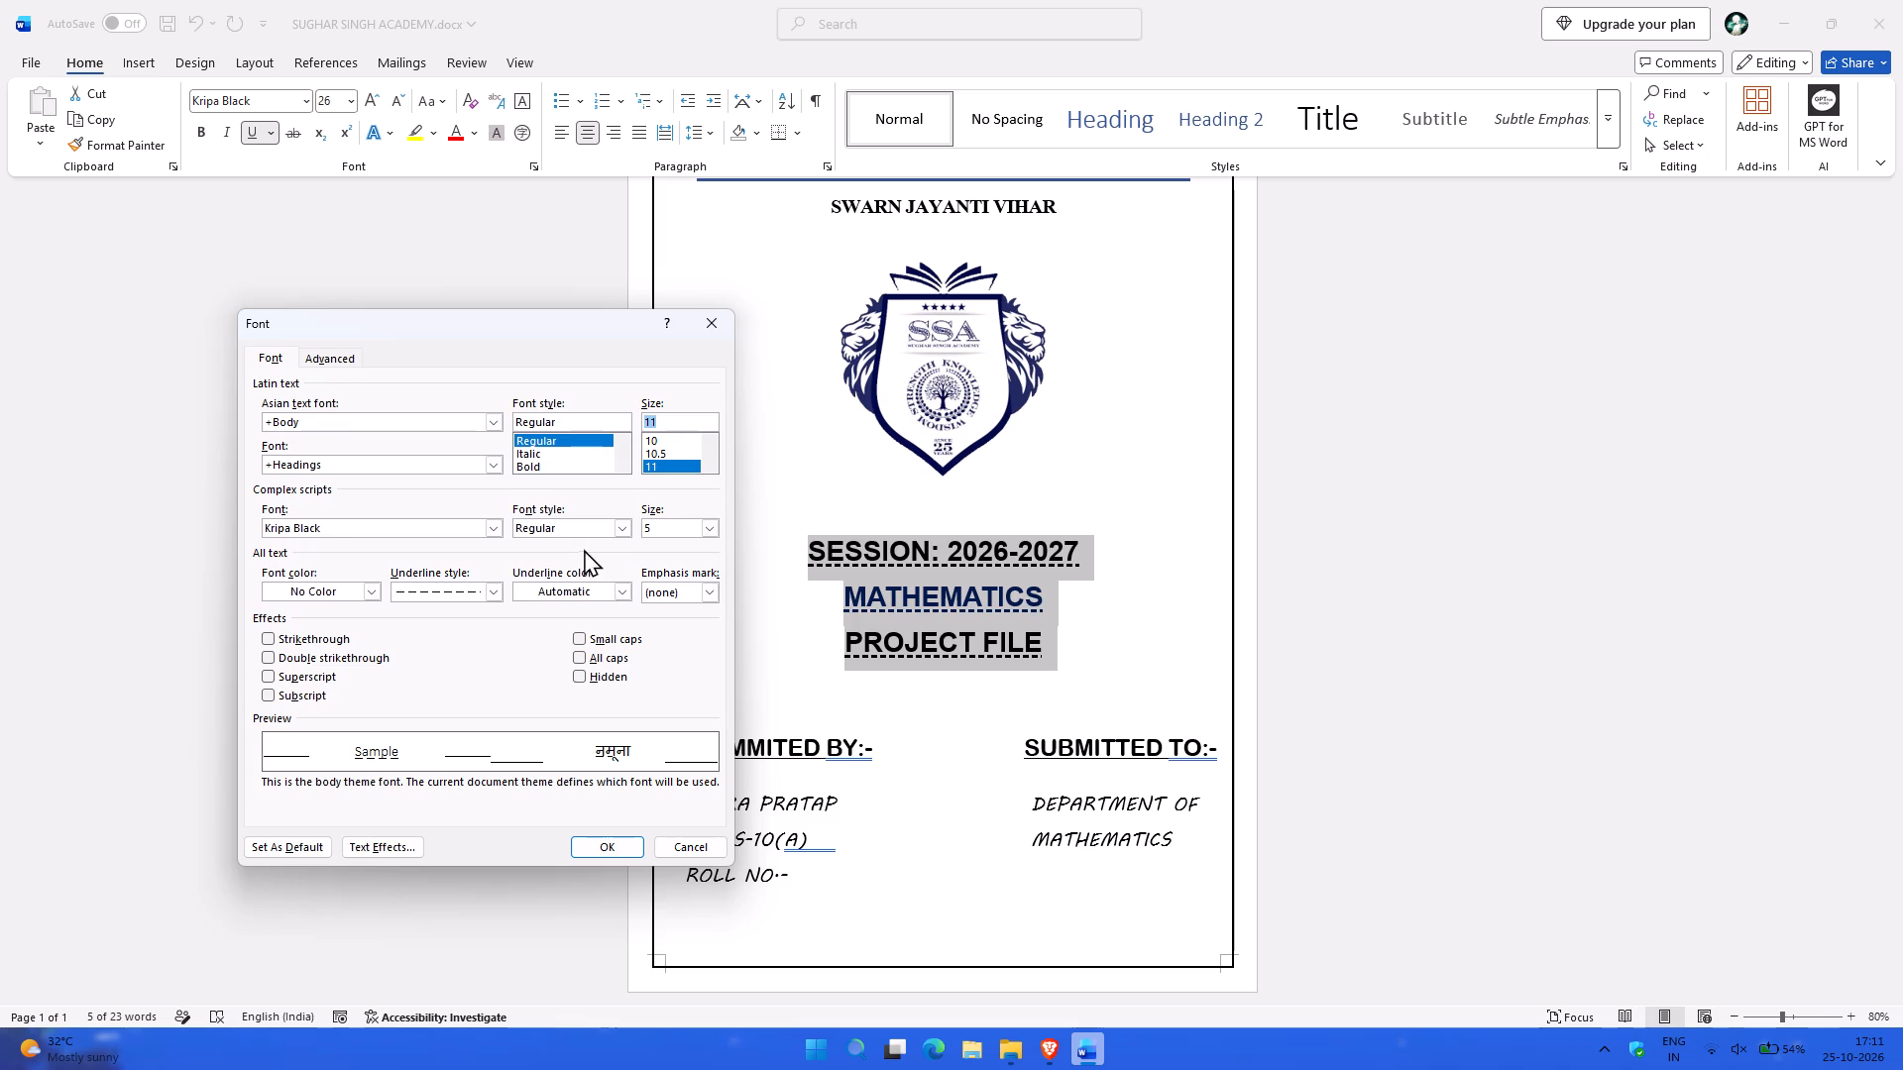
Set the complex scripts size of the selected lines to 10.5.
left_click(693, 528)
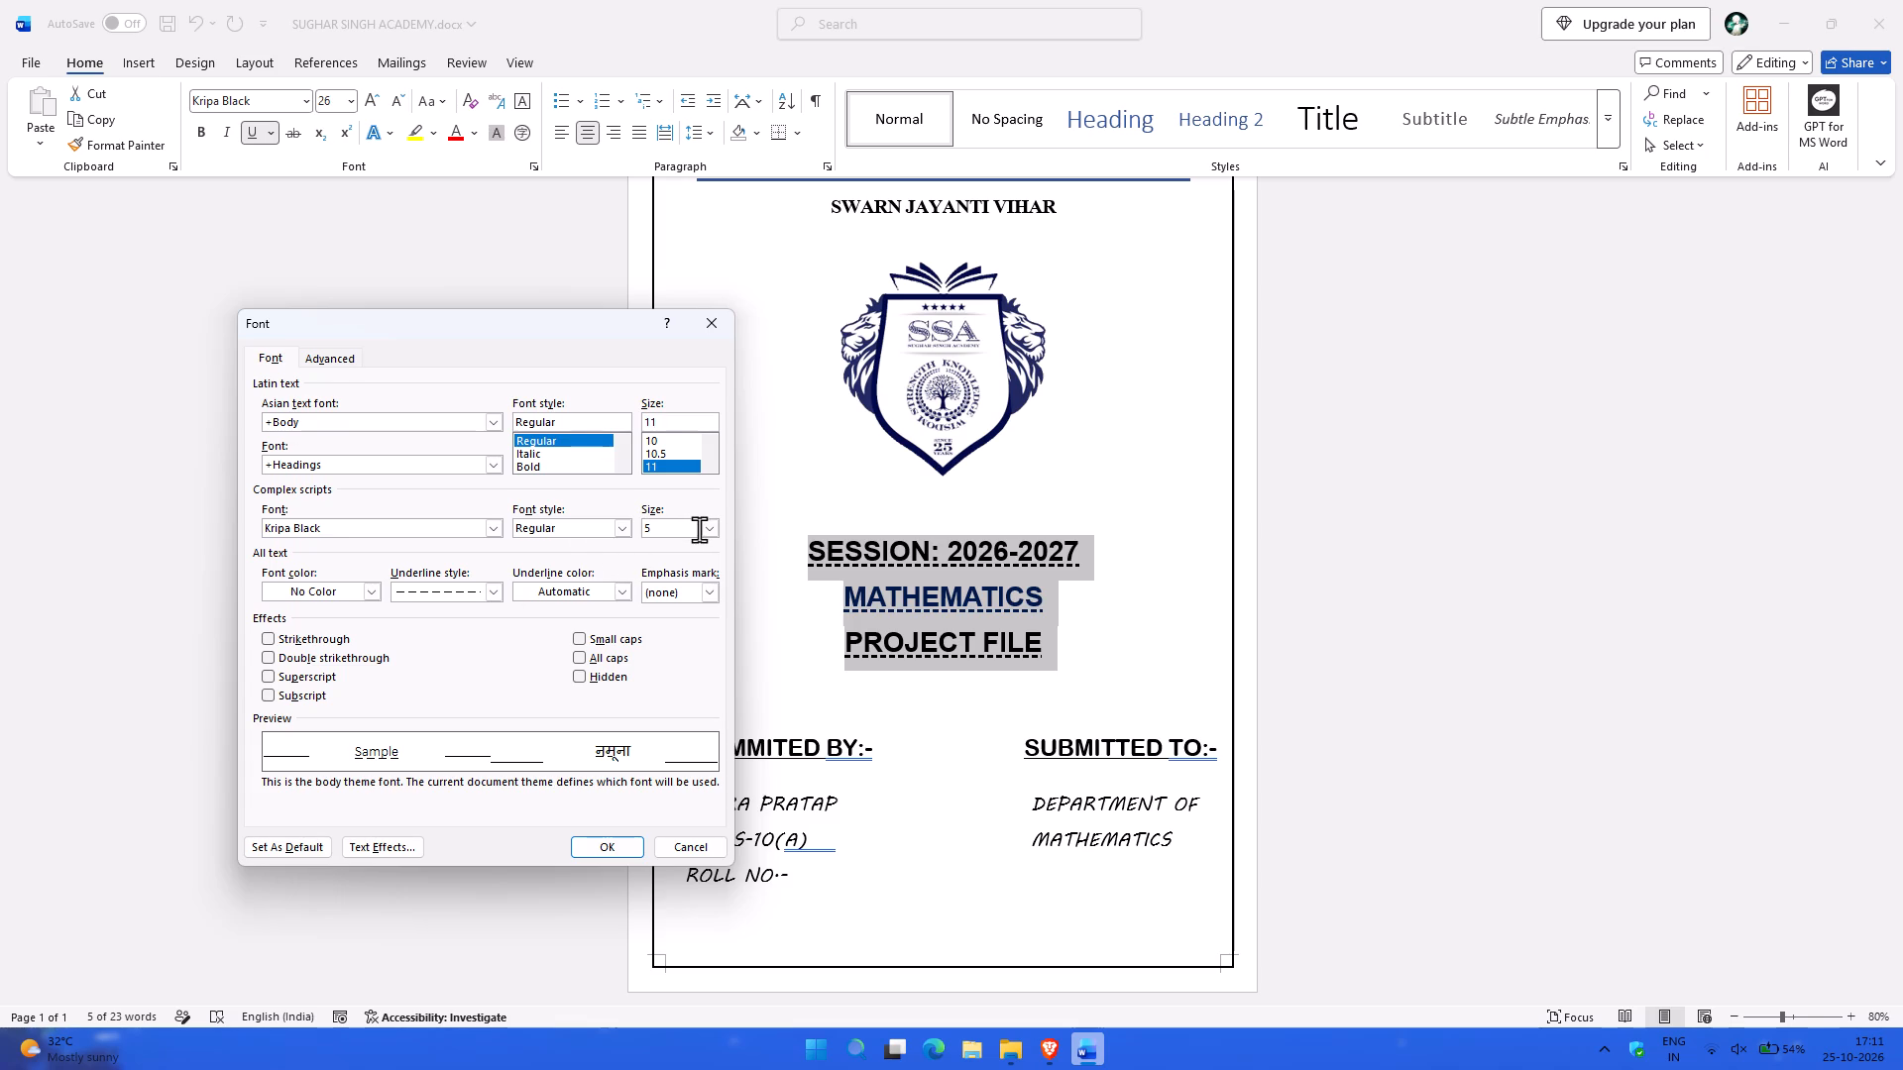
left_click(708, 529)
left_click(677, 578)
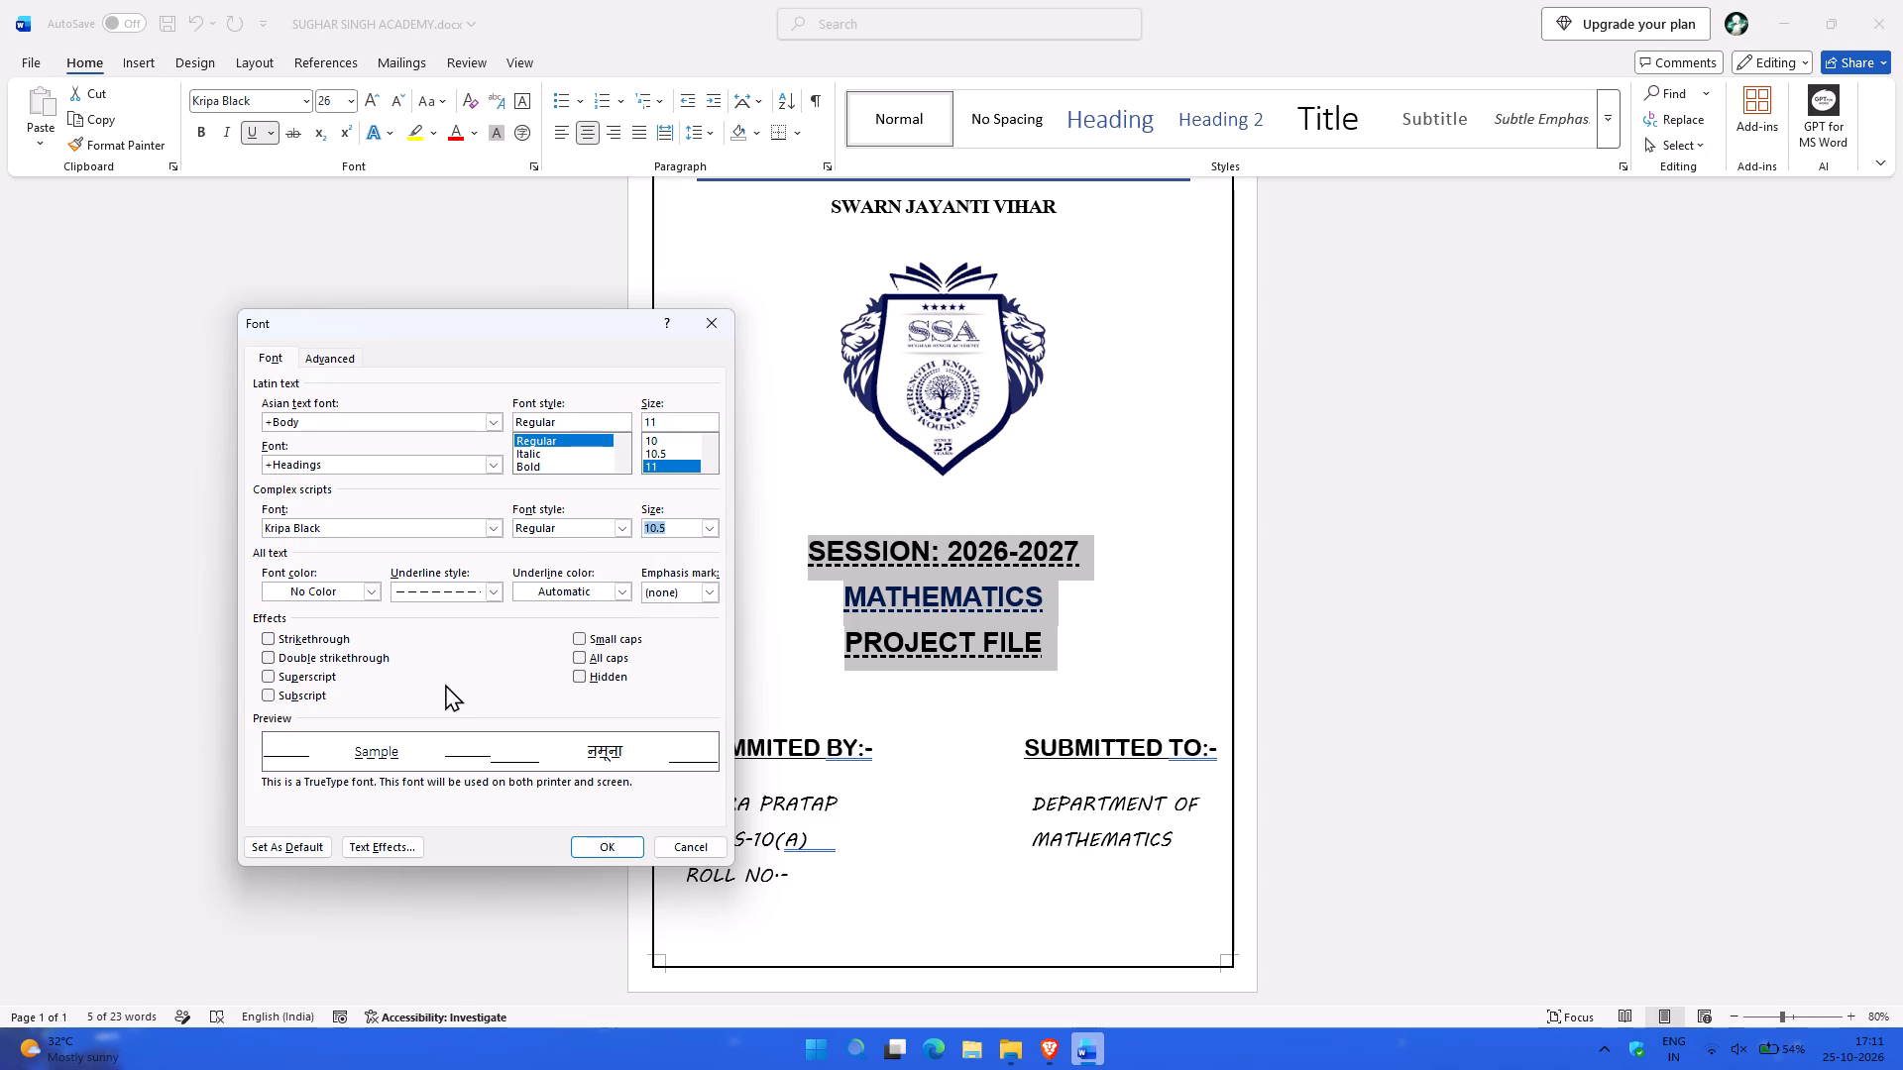
scroll(462, 678, "down", 1)
Open the text effects for the selected lines and give the text a gradient fill of Radial type.
left_click(420, 848)
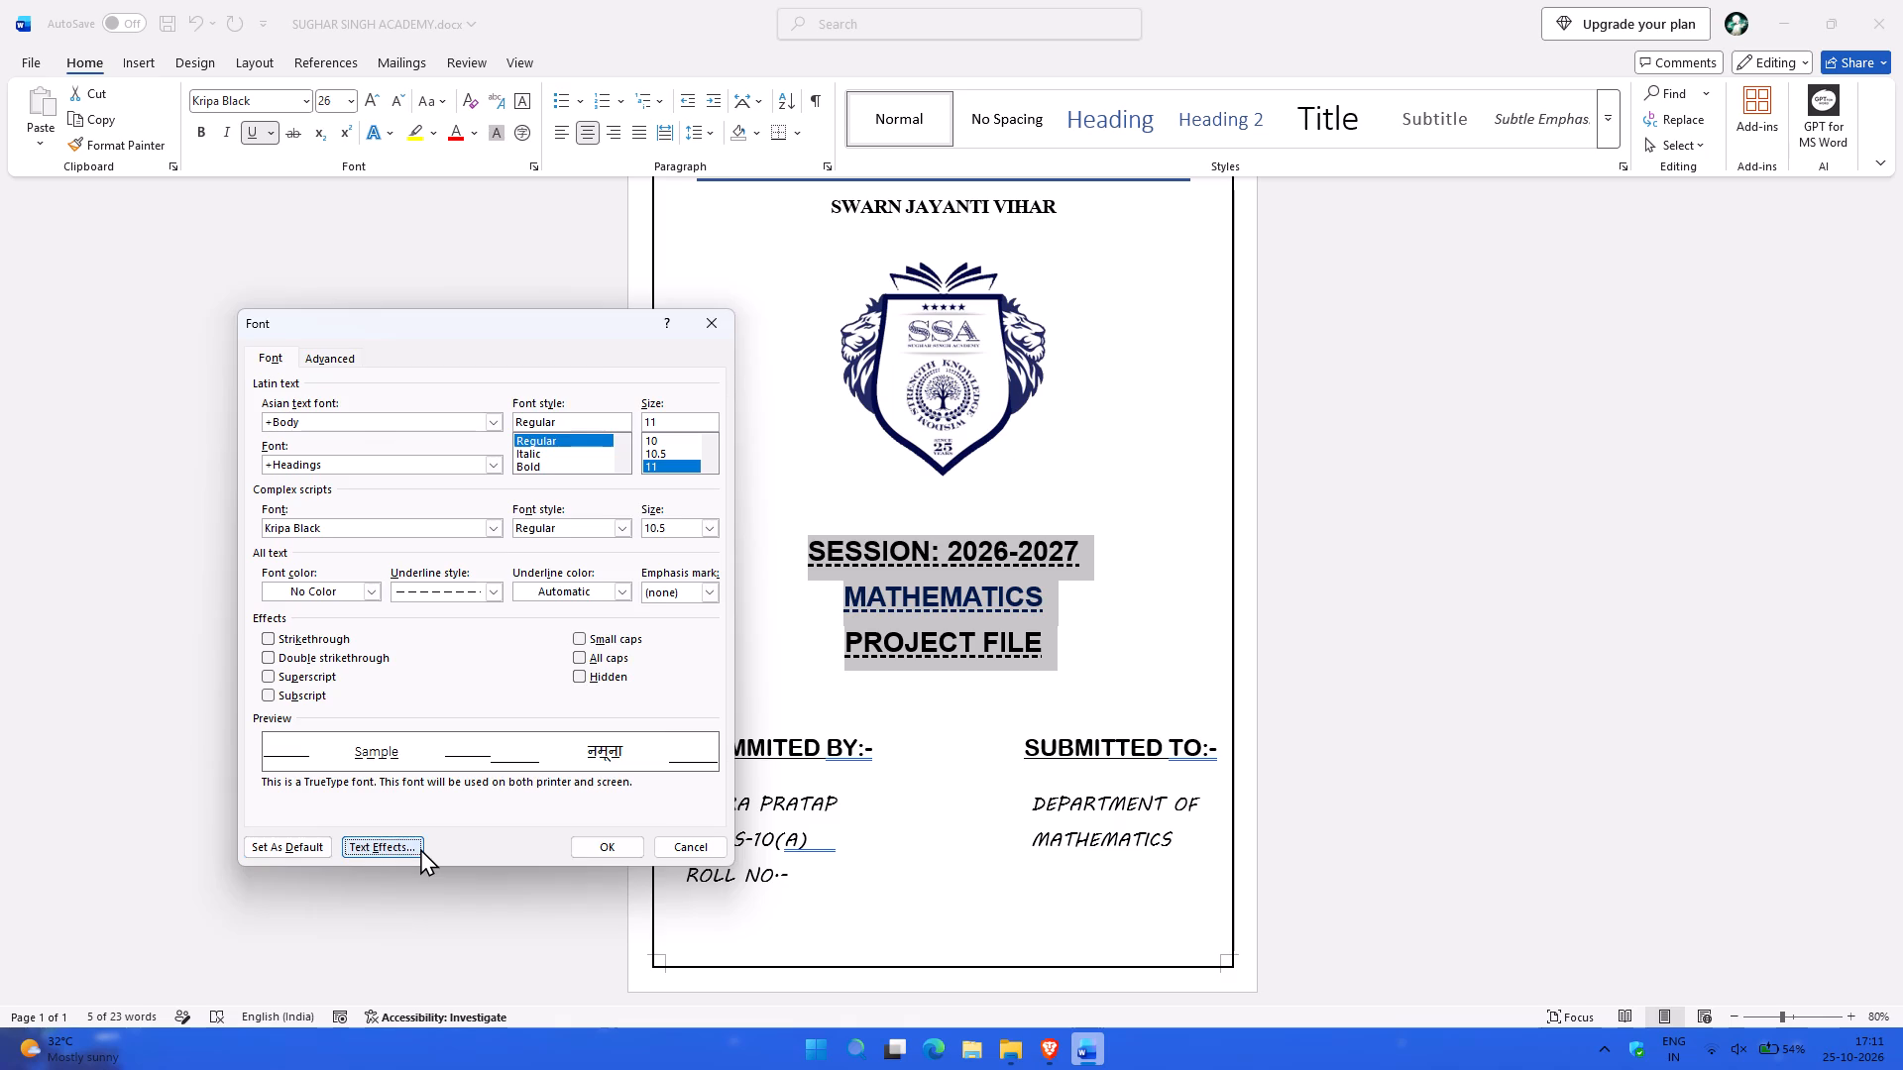
left_click(349, 486)
left_click(349, 486)
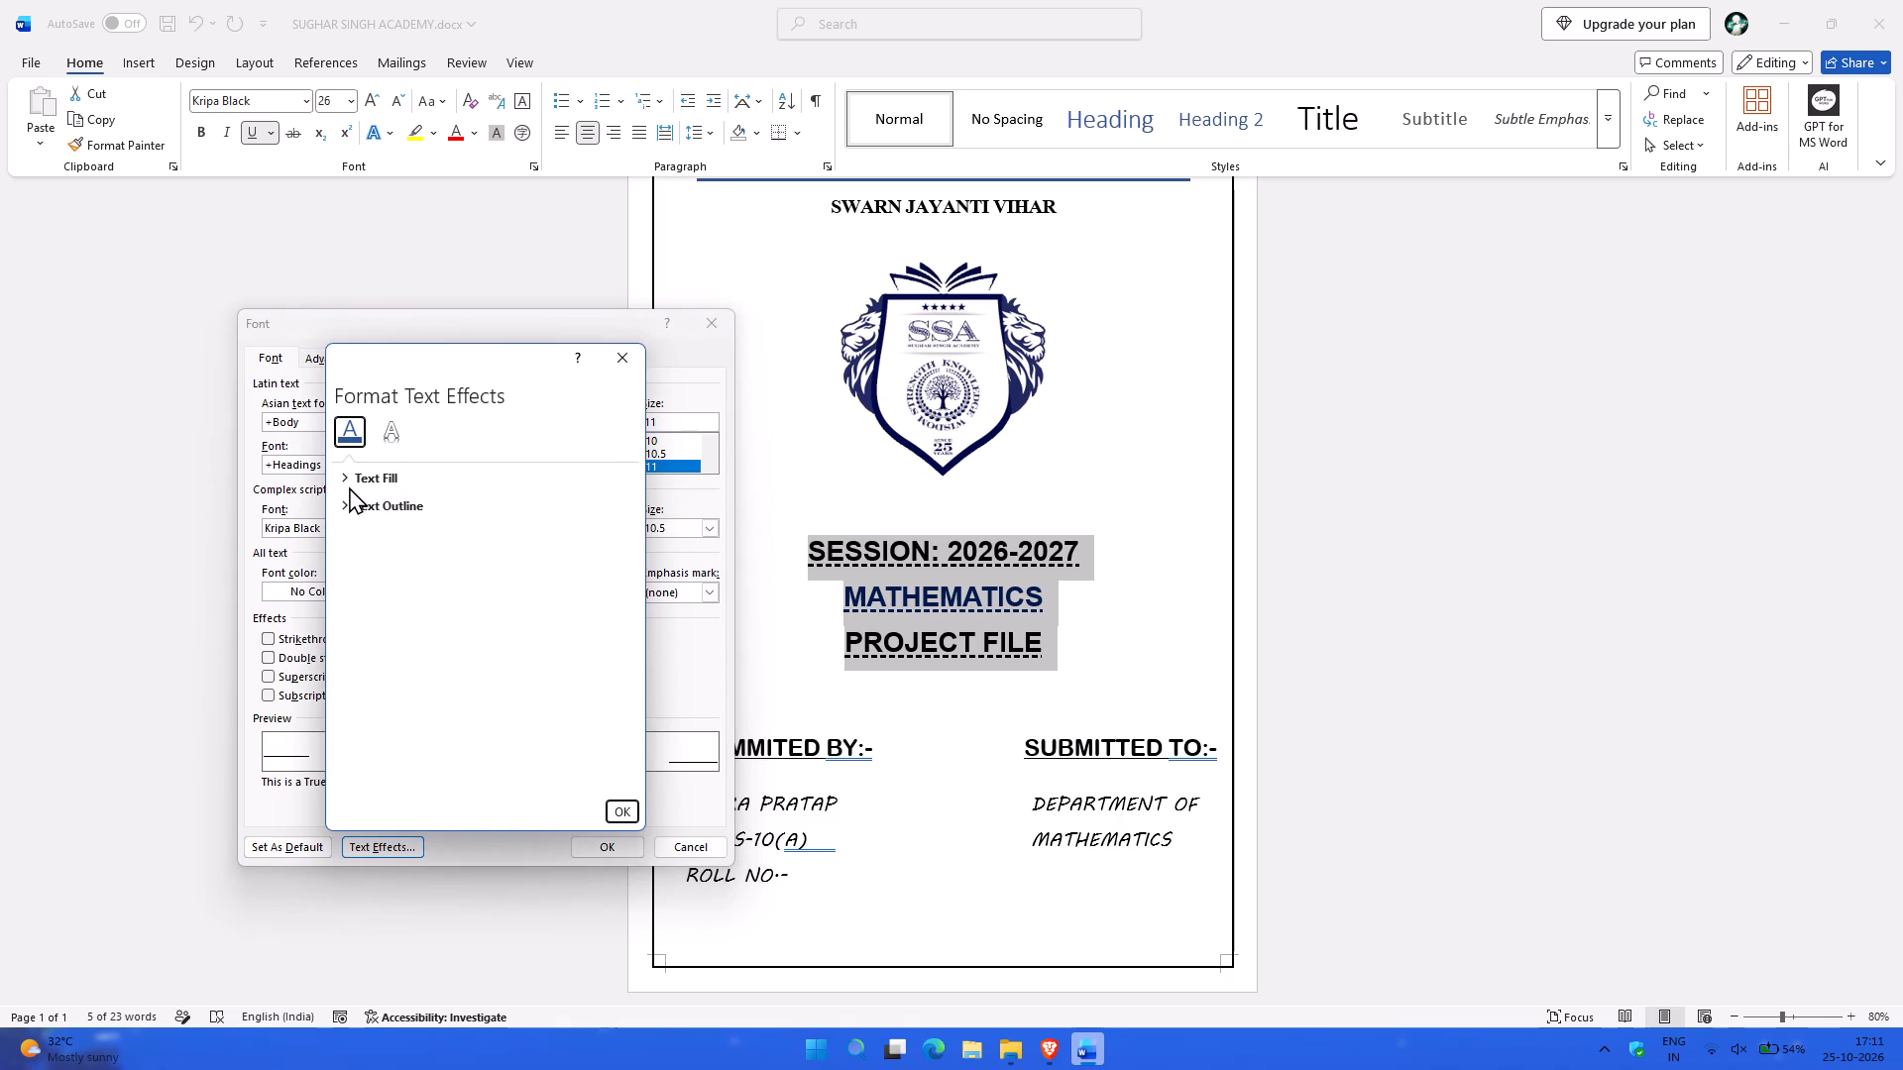
left_click(347, 485)
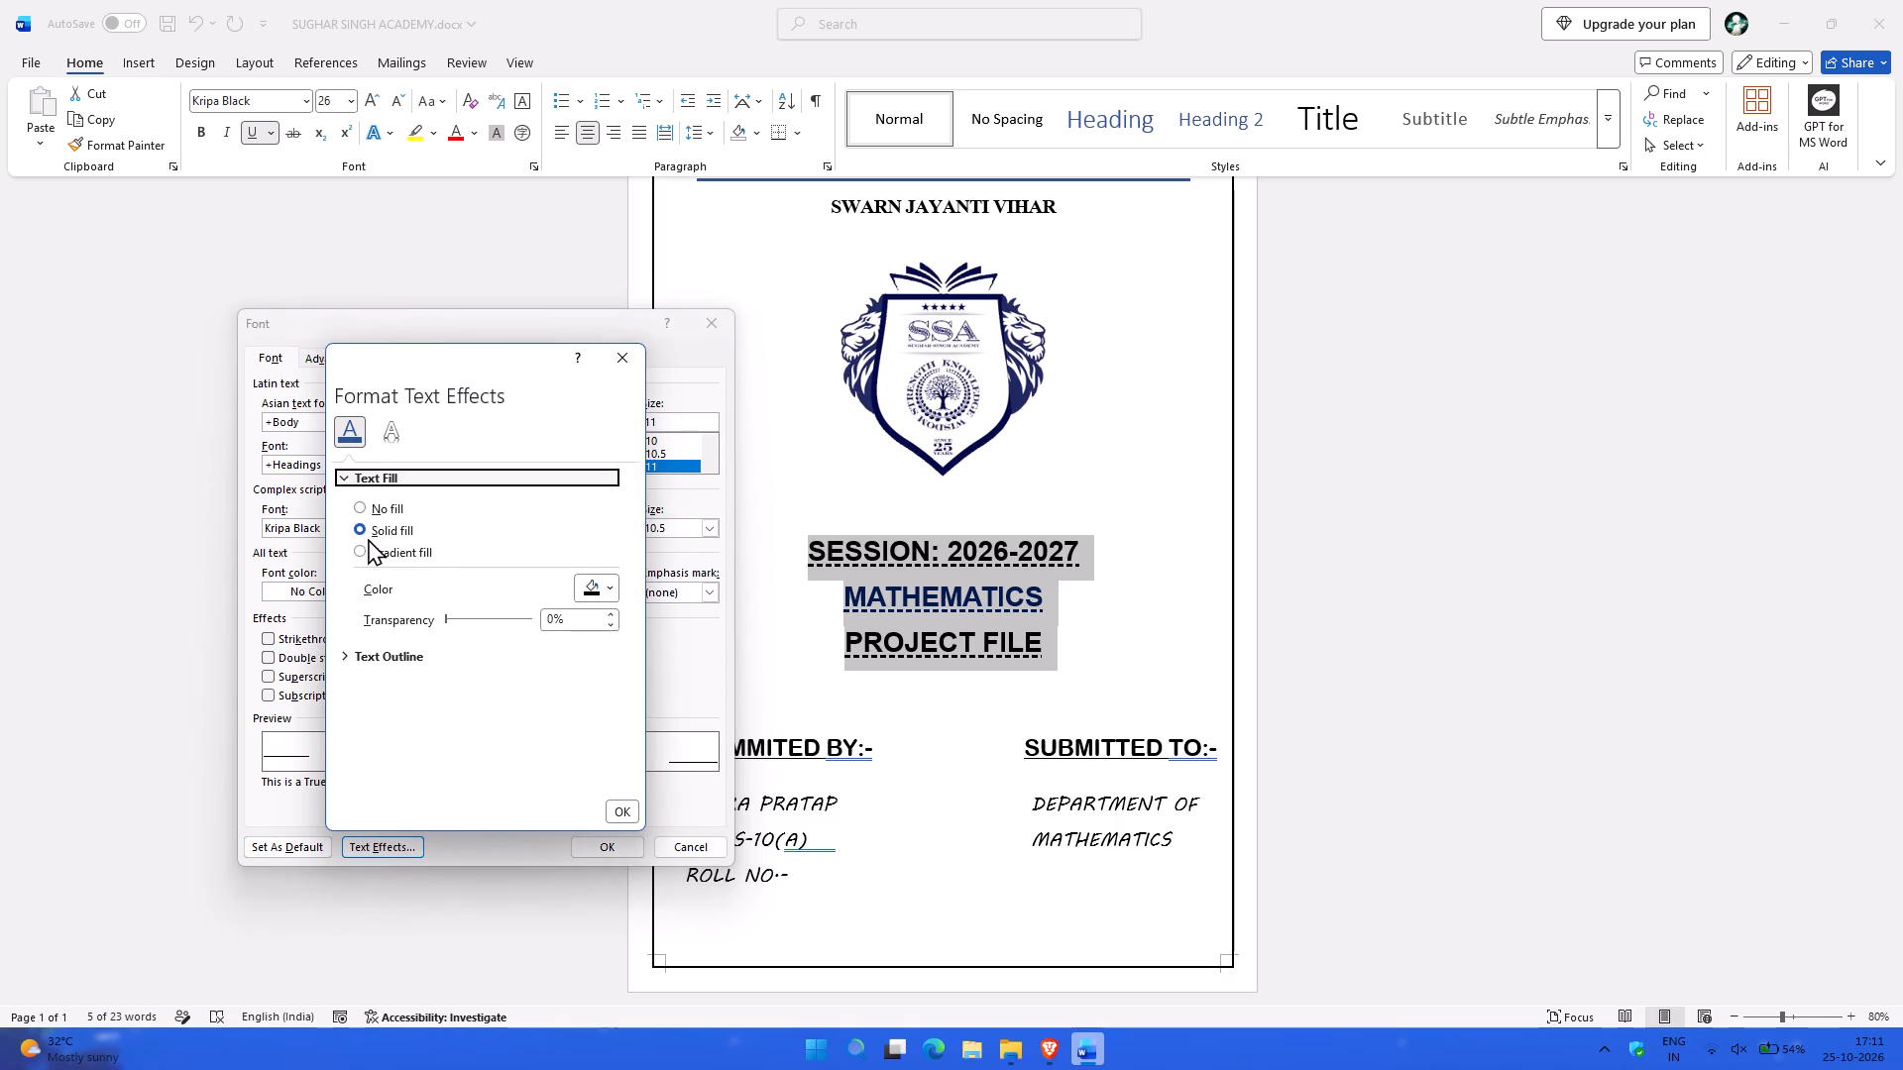
left_click(363, 558)
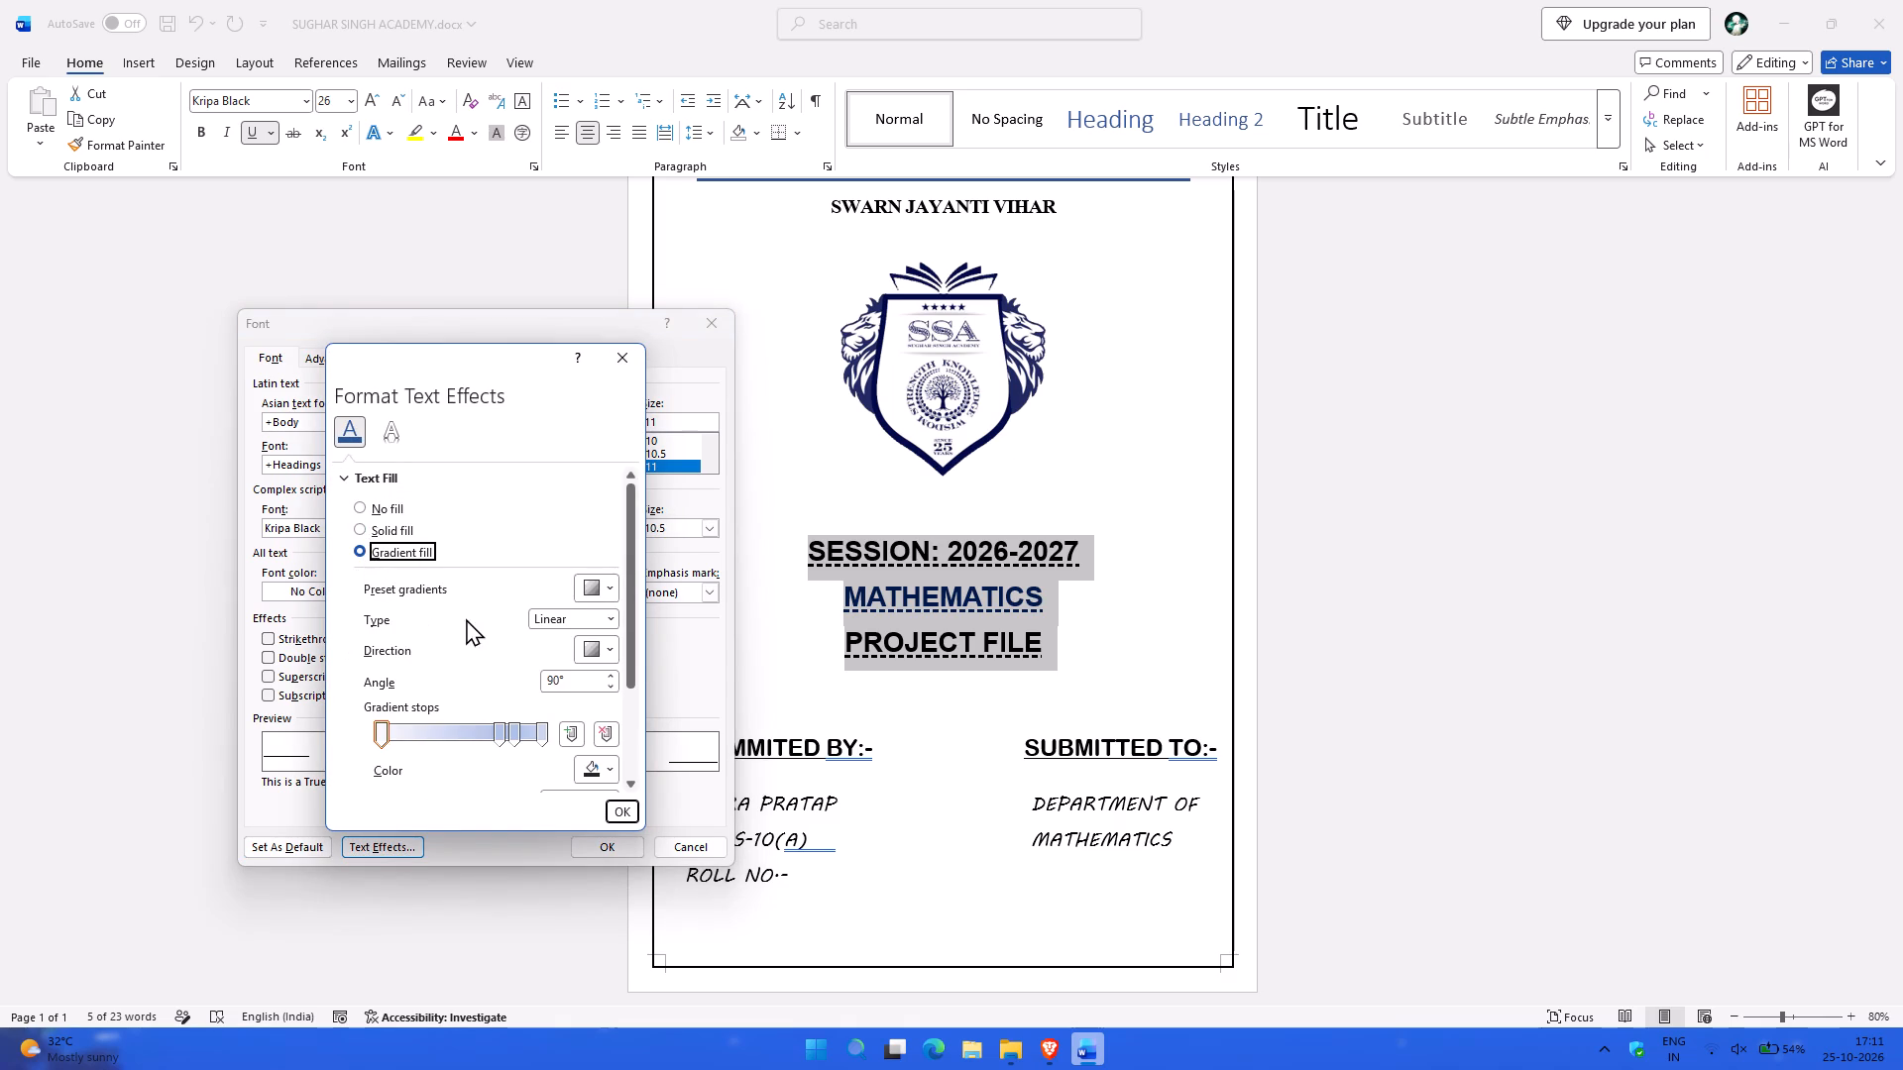
scroll(506, 690, "down", 1)
left_click(495, 704)
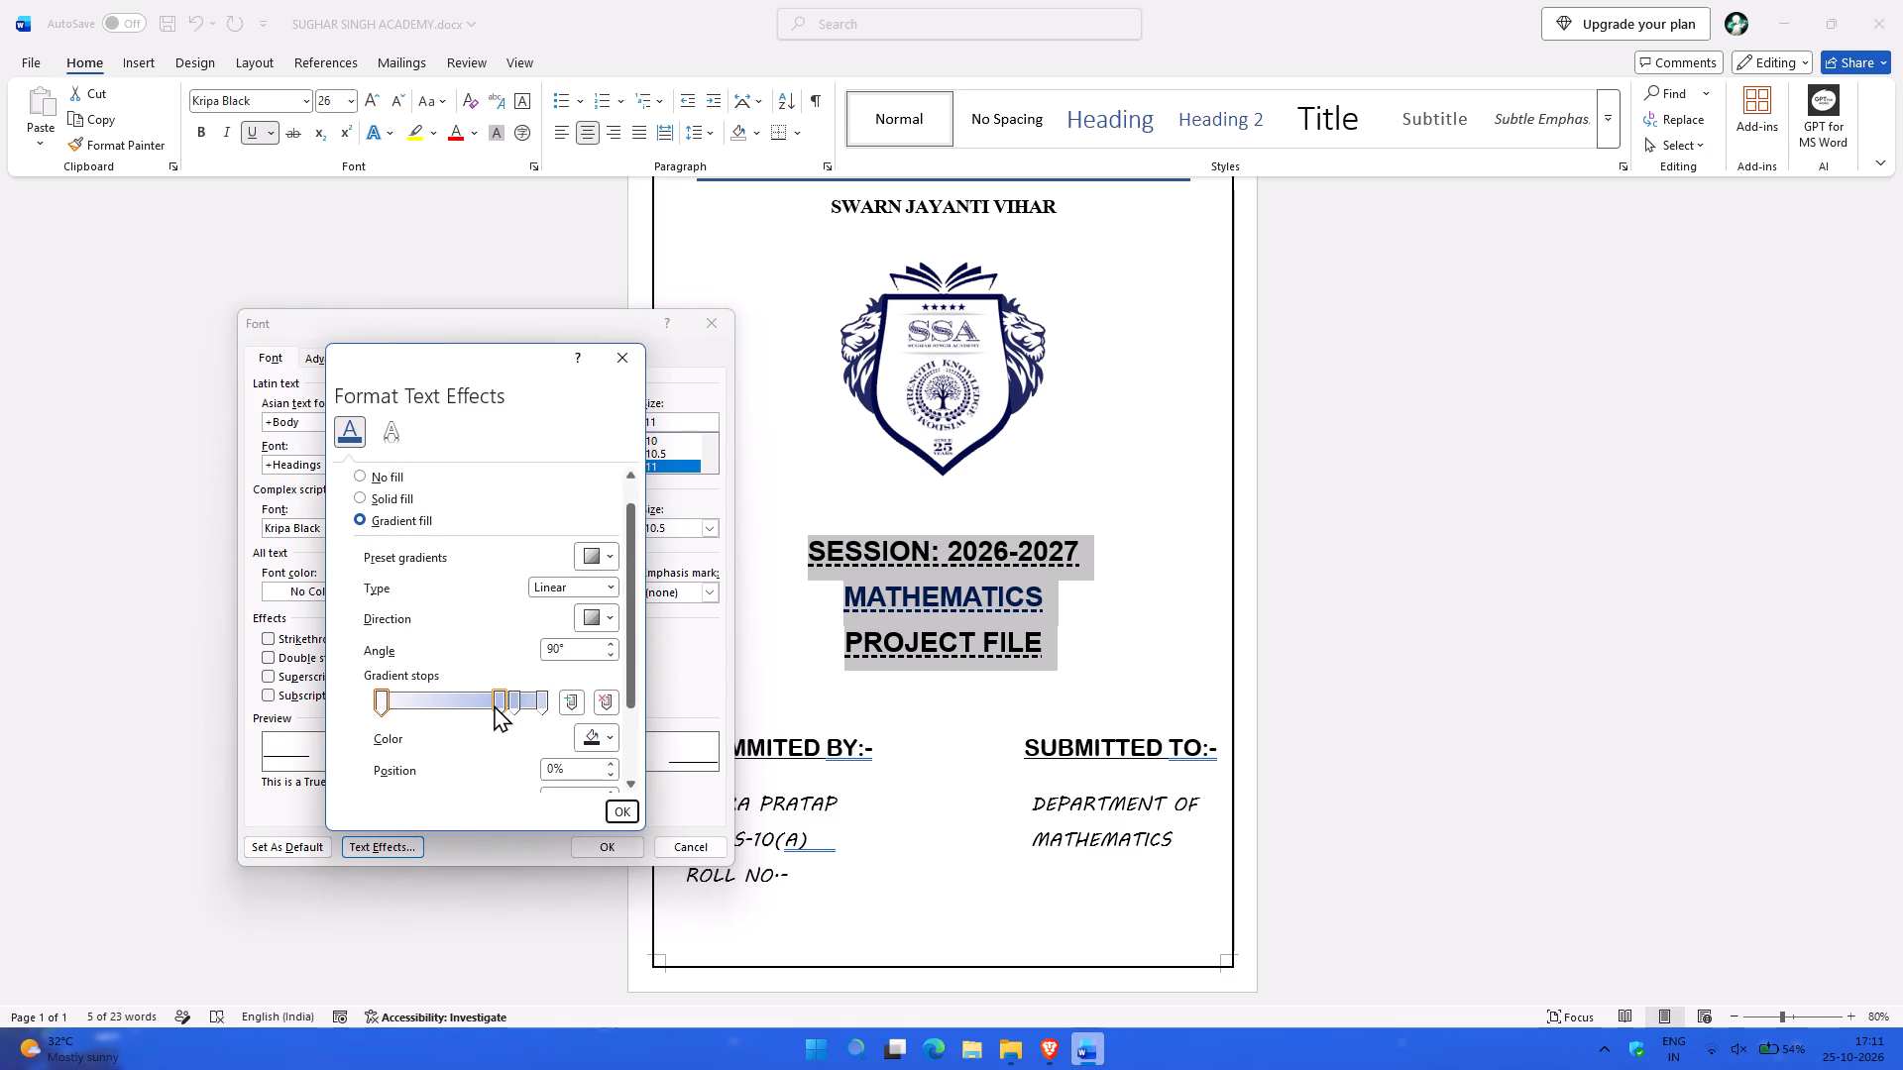
left_click(558, 592)
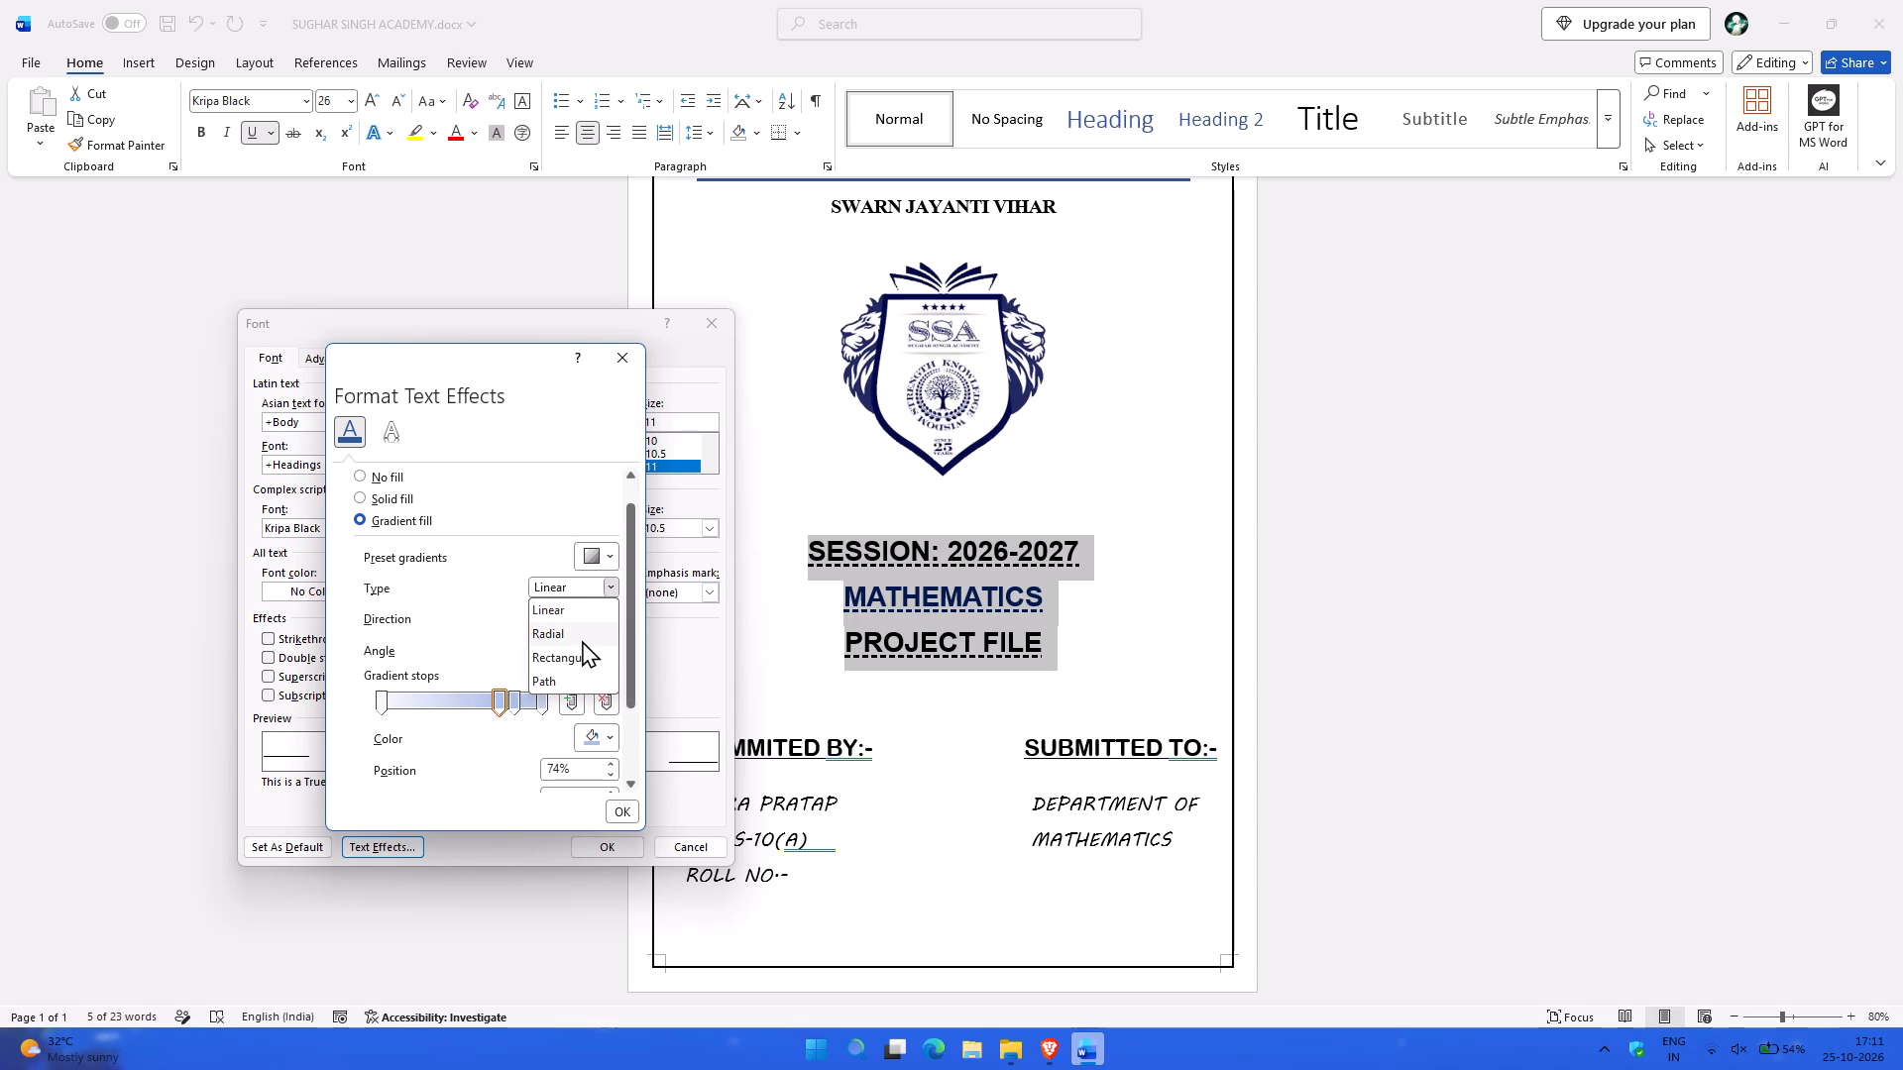
left_click(582, 640)
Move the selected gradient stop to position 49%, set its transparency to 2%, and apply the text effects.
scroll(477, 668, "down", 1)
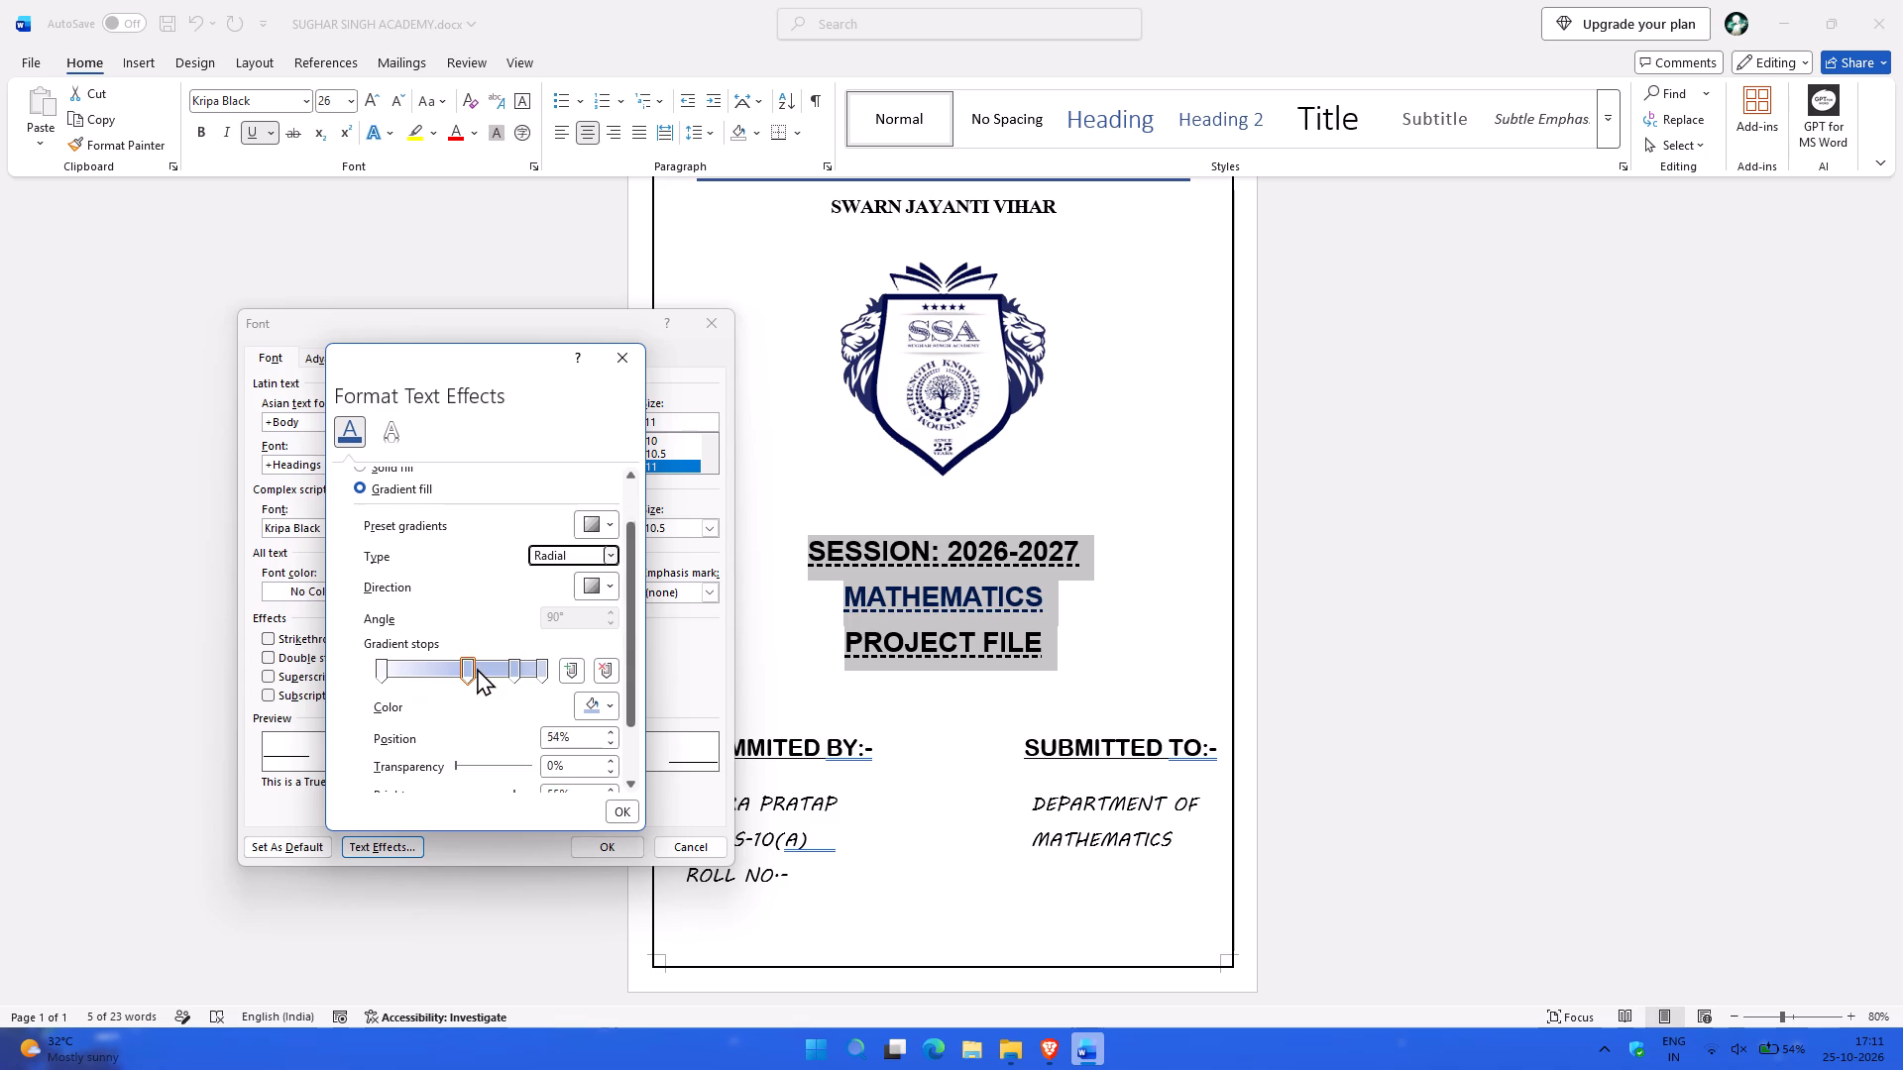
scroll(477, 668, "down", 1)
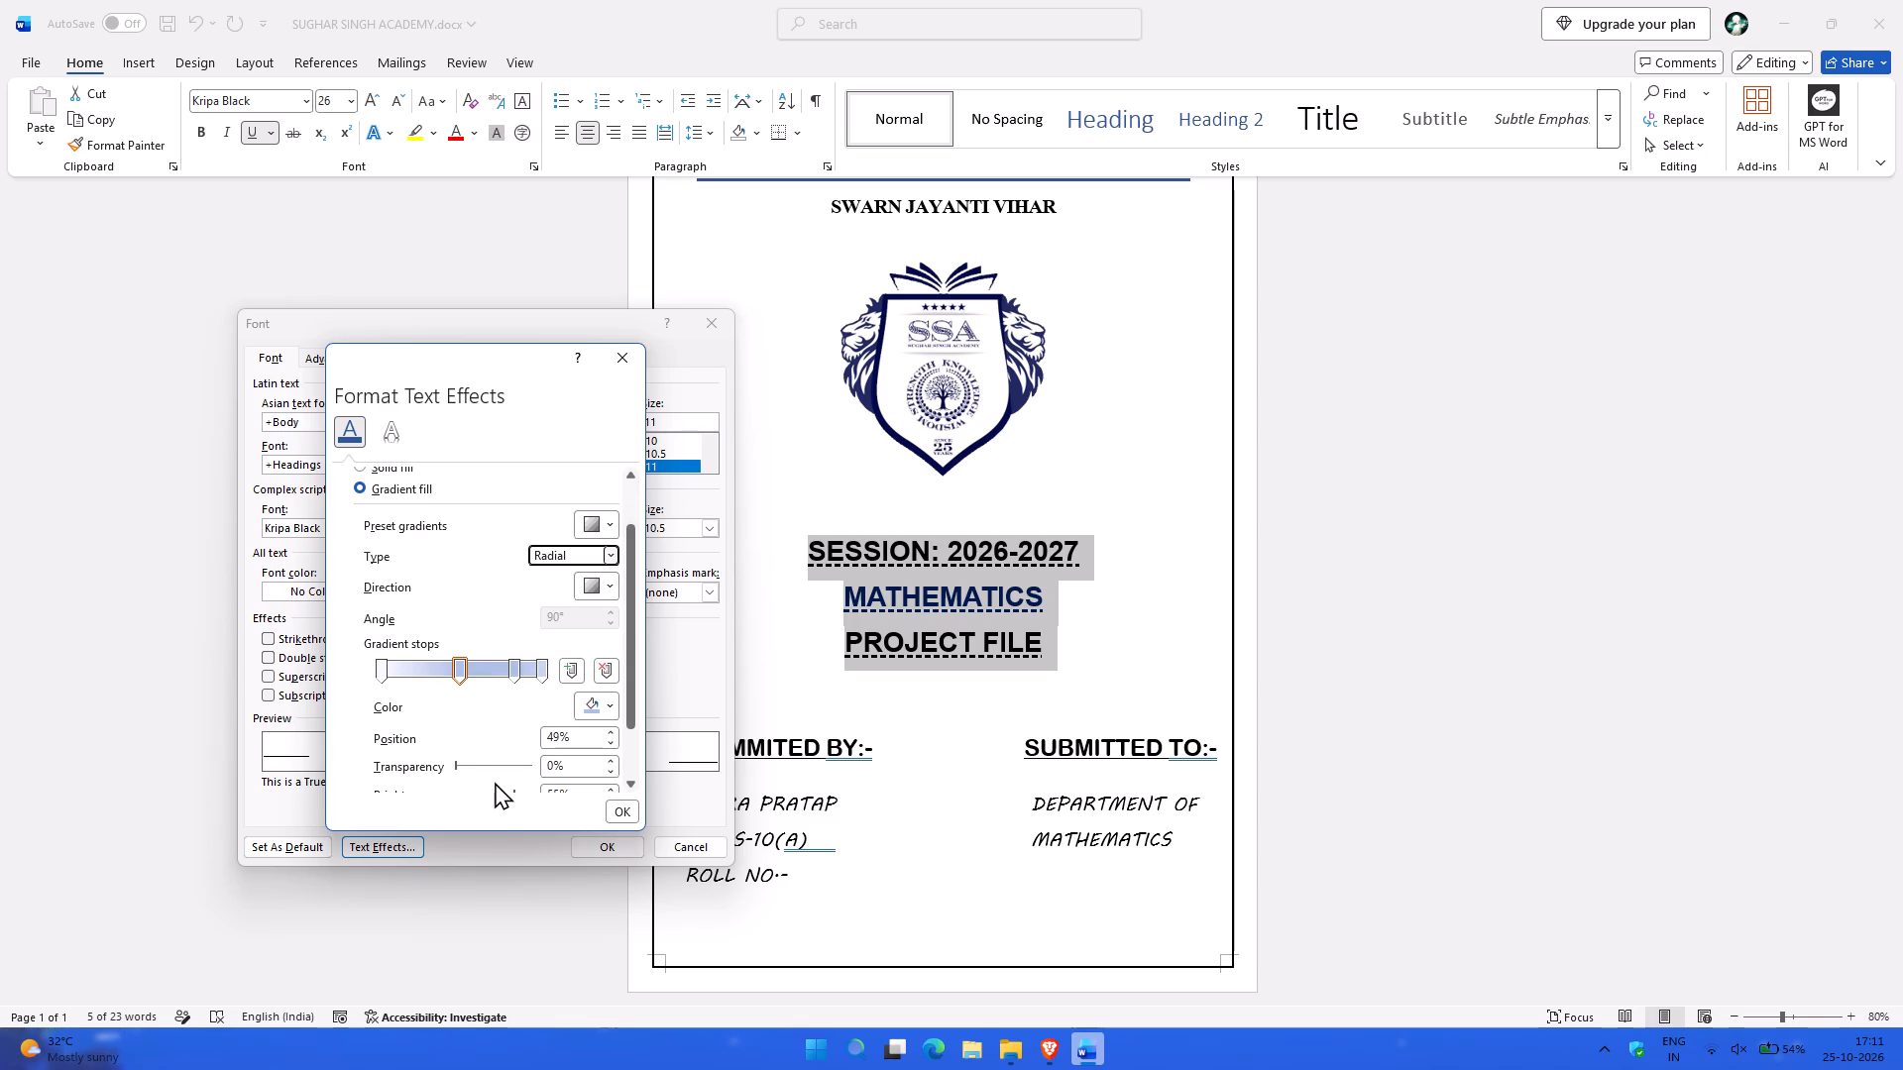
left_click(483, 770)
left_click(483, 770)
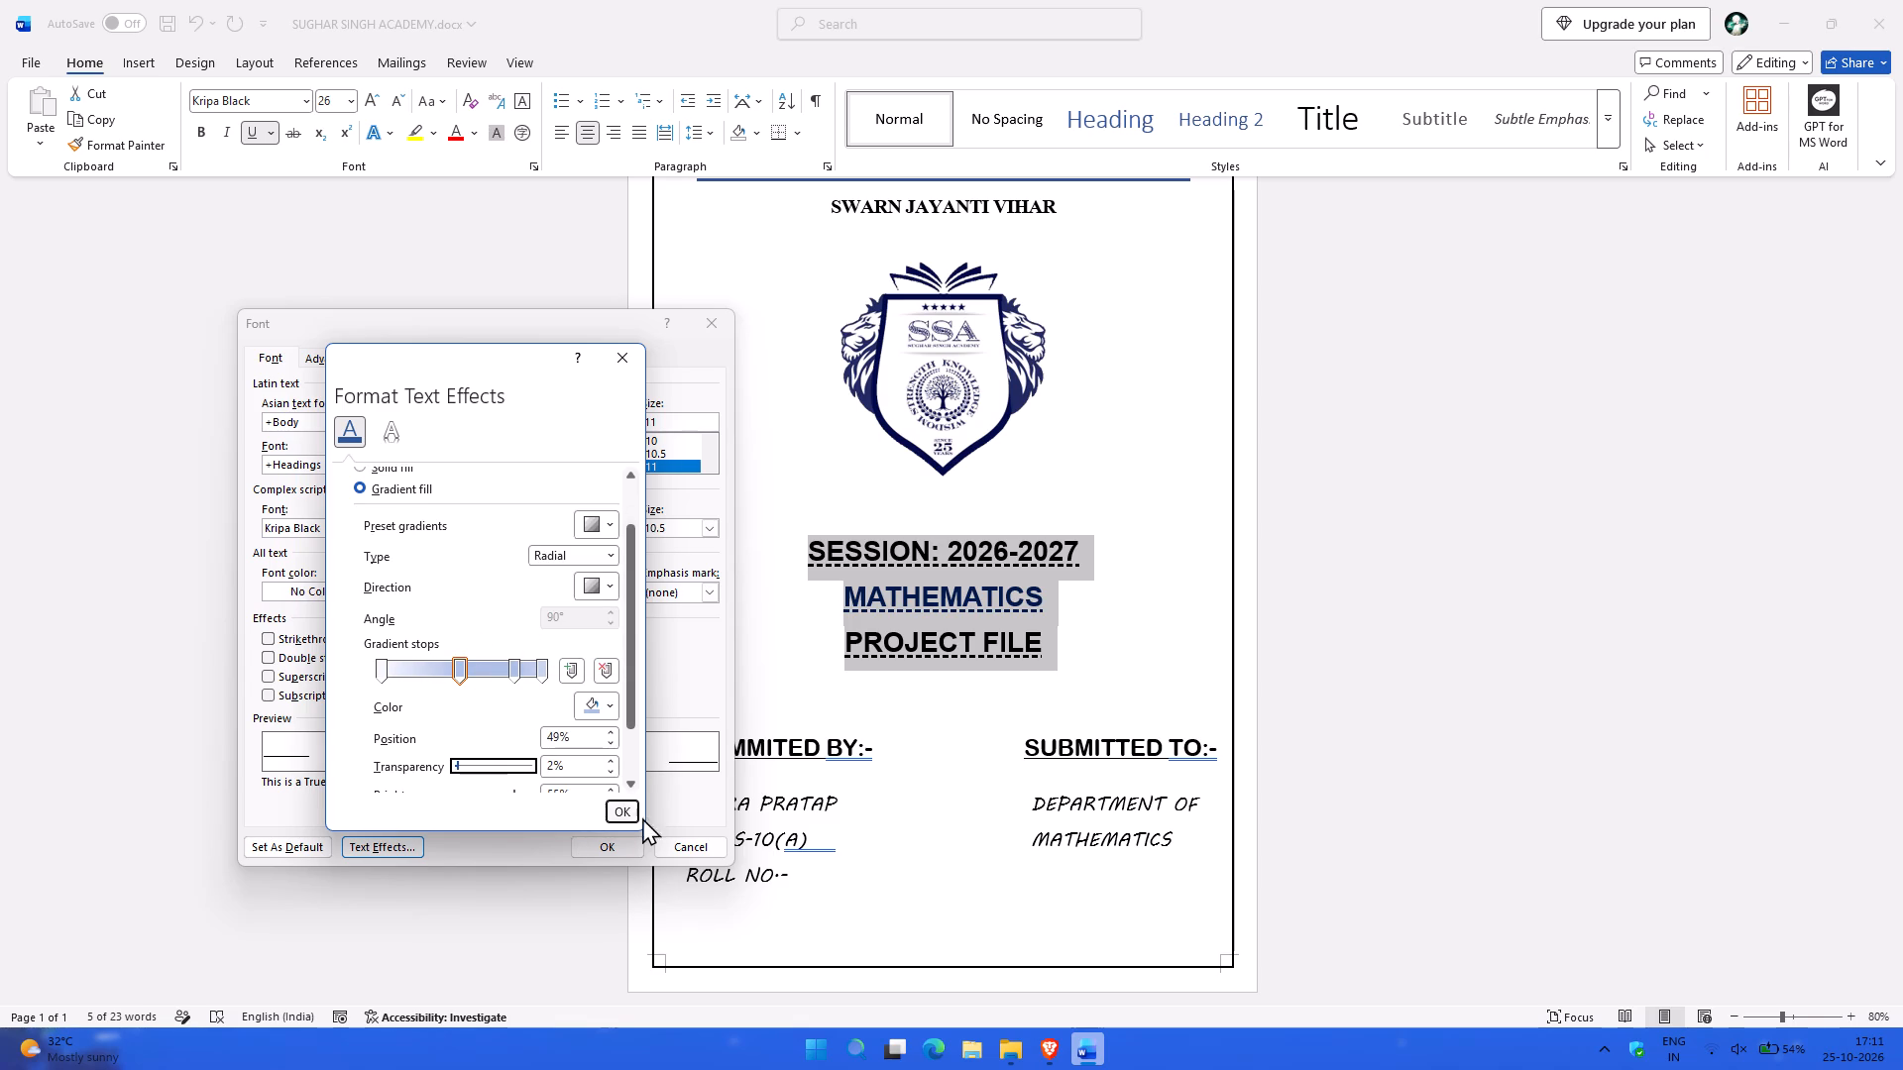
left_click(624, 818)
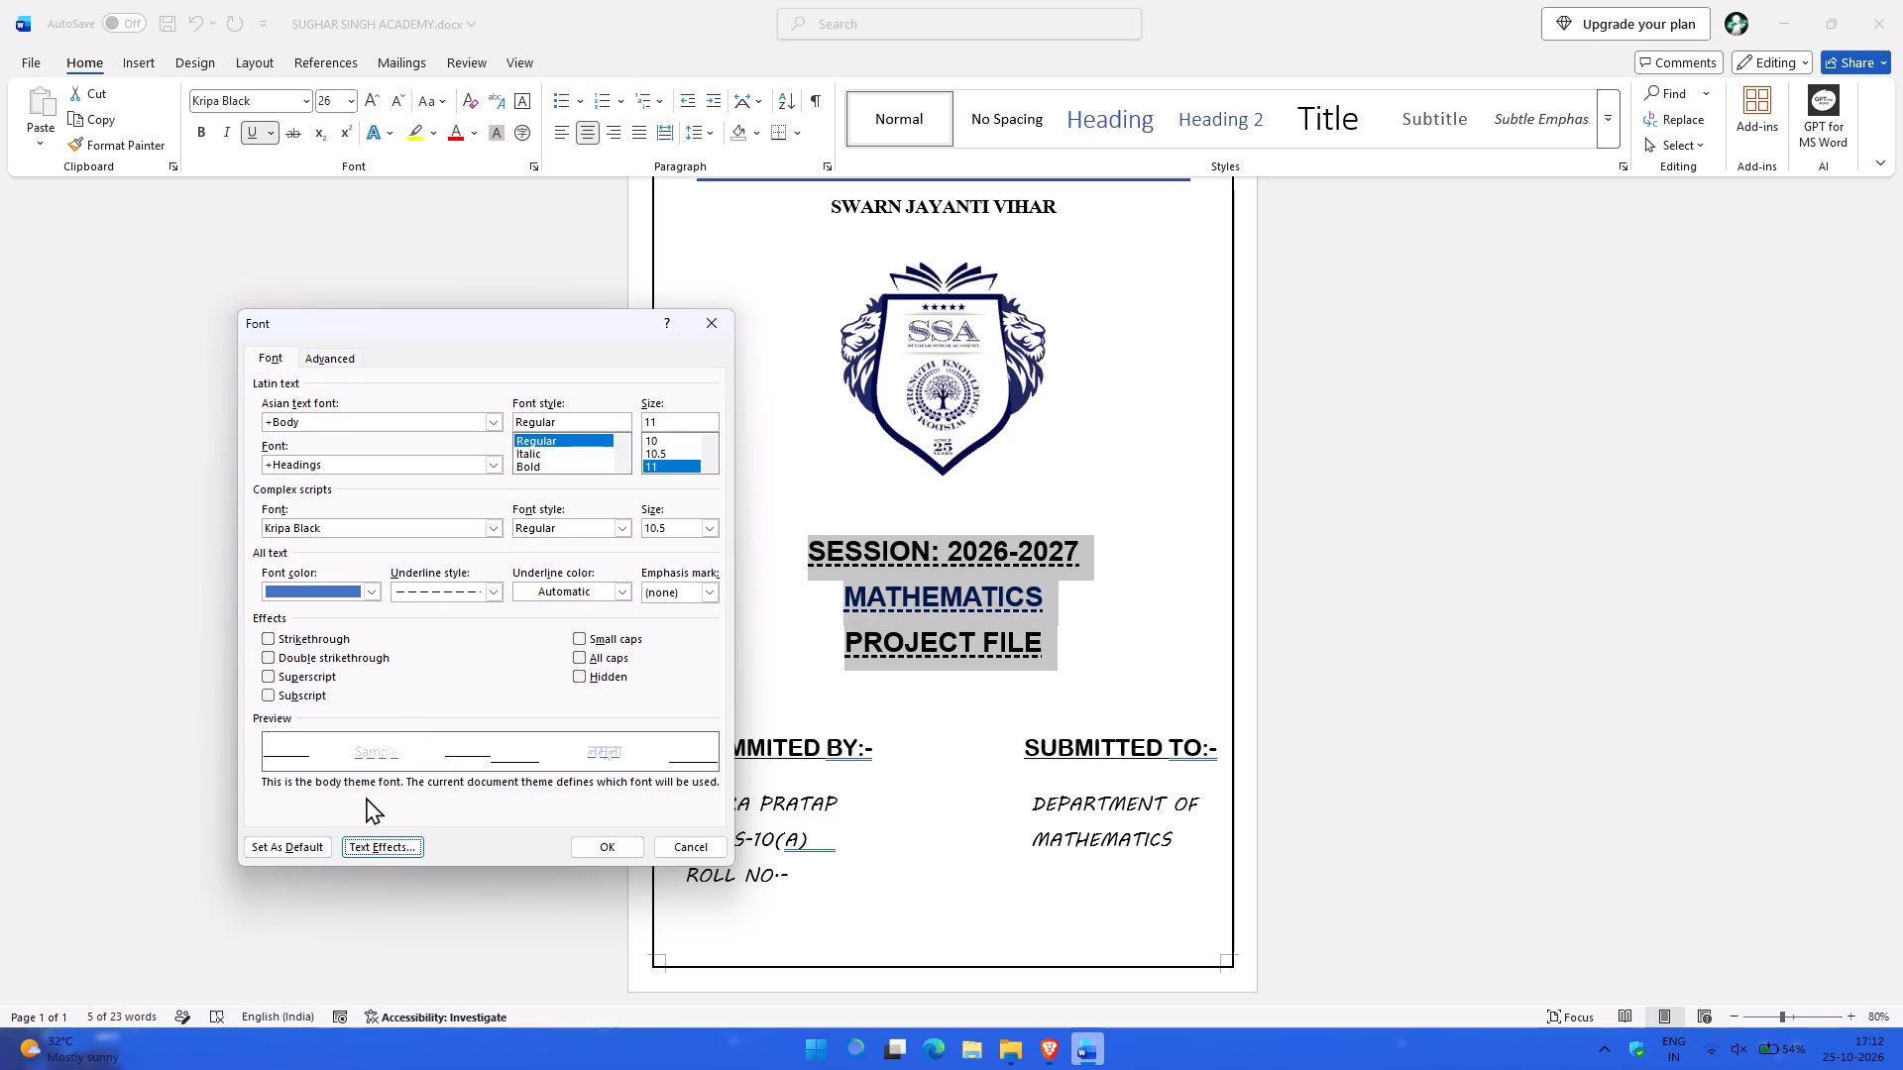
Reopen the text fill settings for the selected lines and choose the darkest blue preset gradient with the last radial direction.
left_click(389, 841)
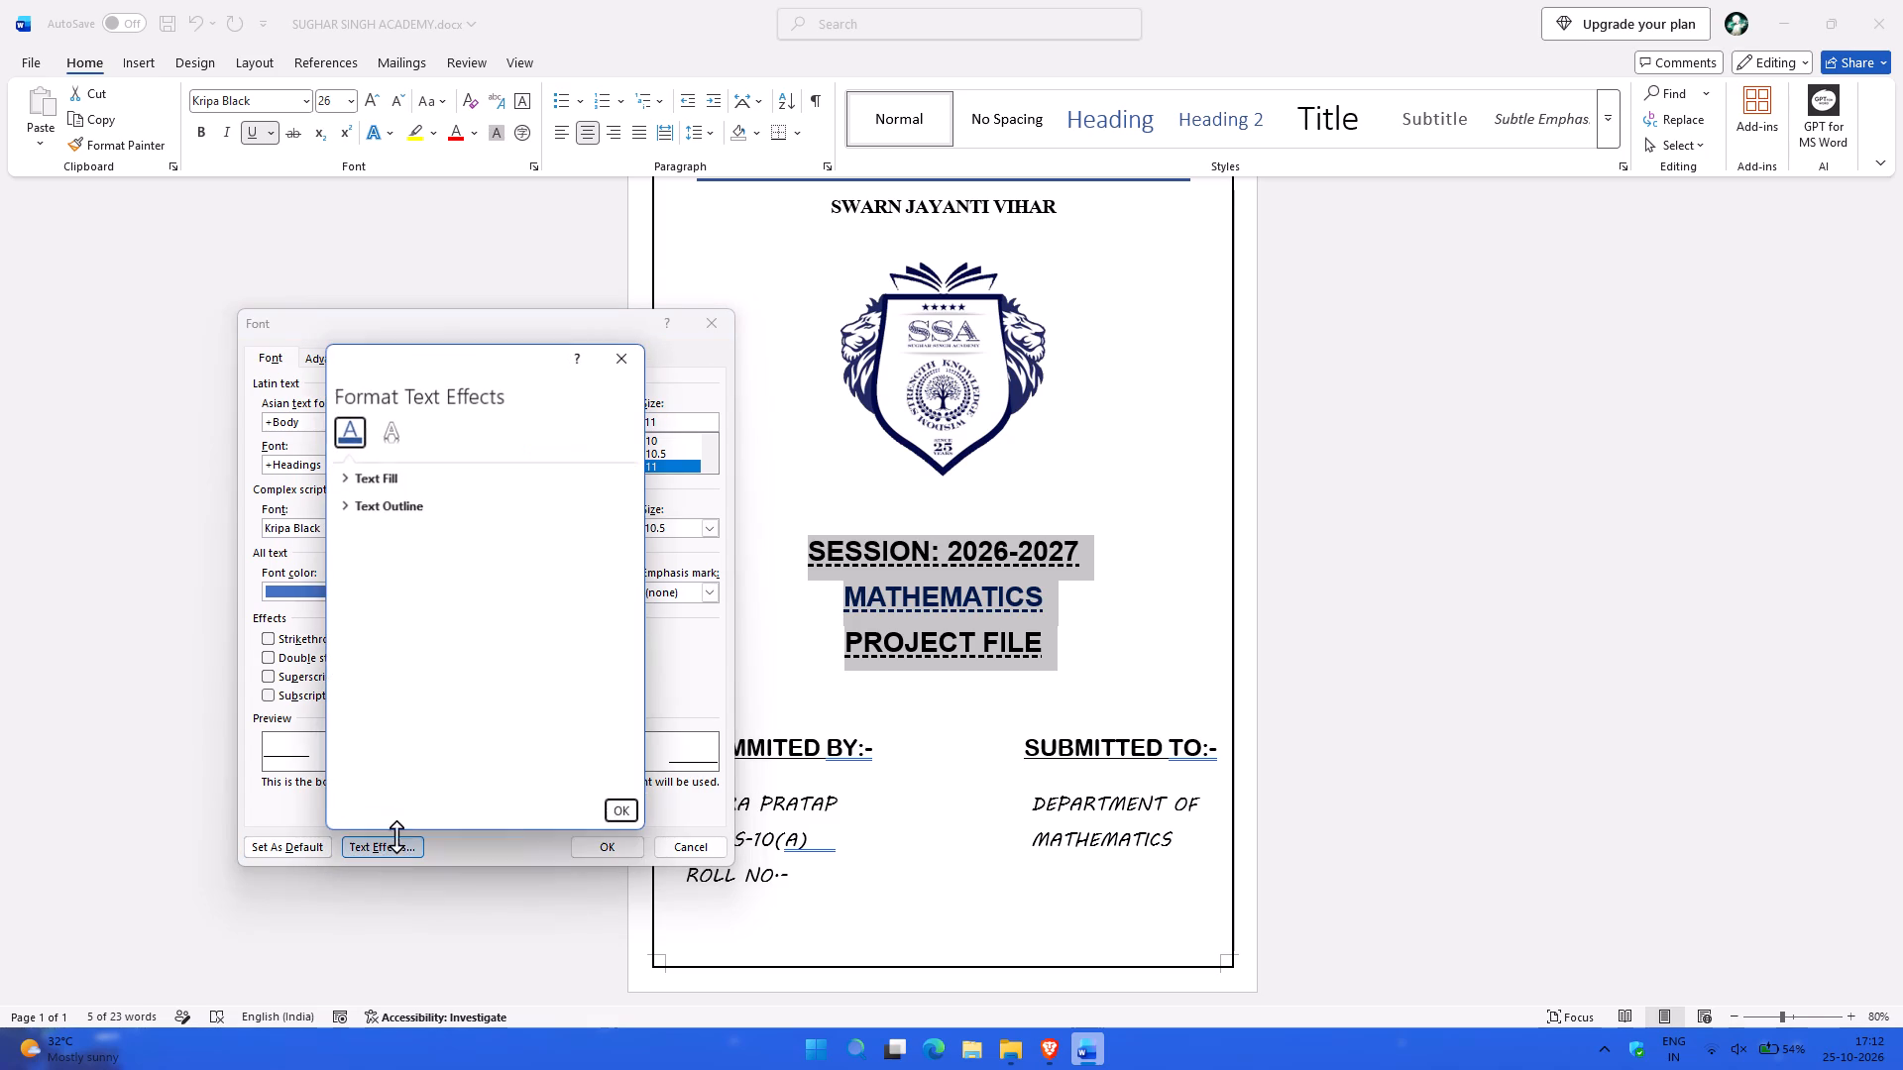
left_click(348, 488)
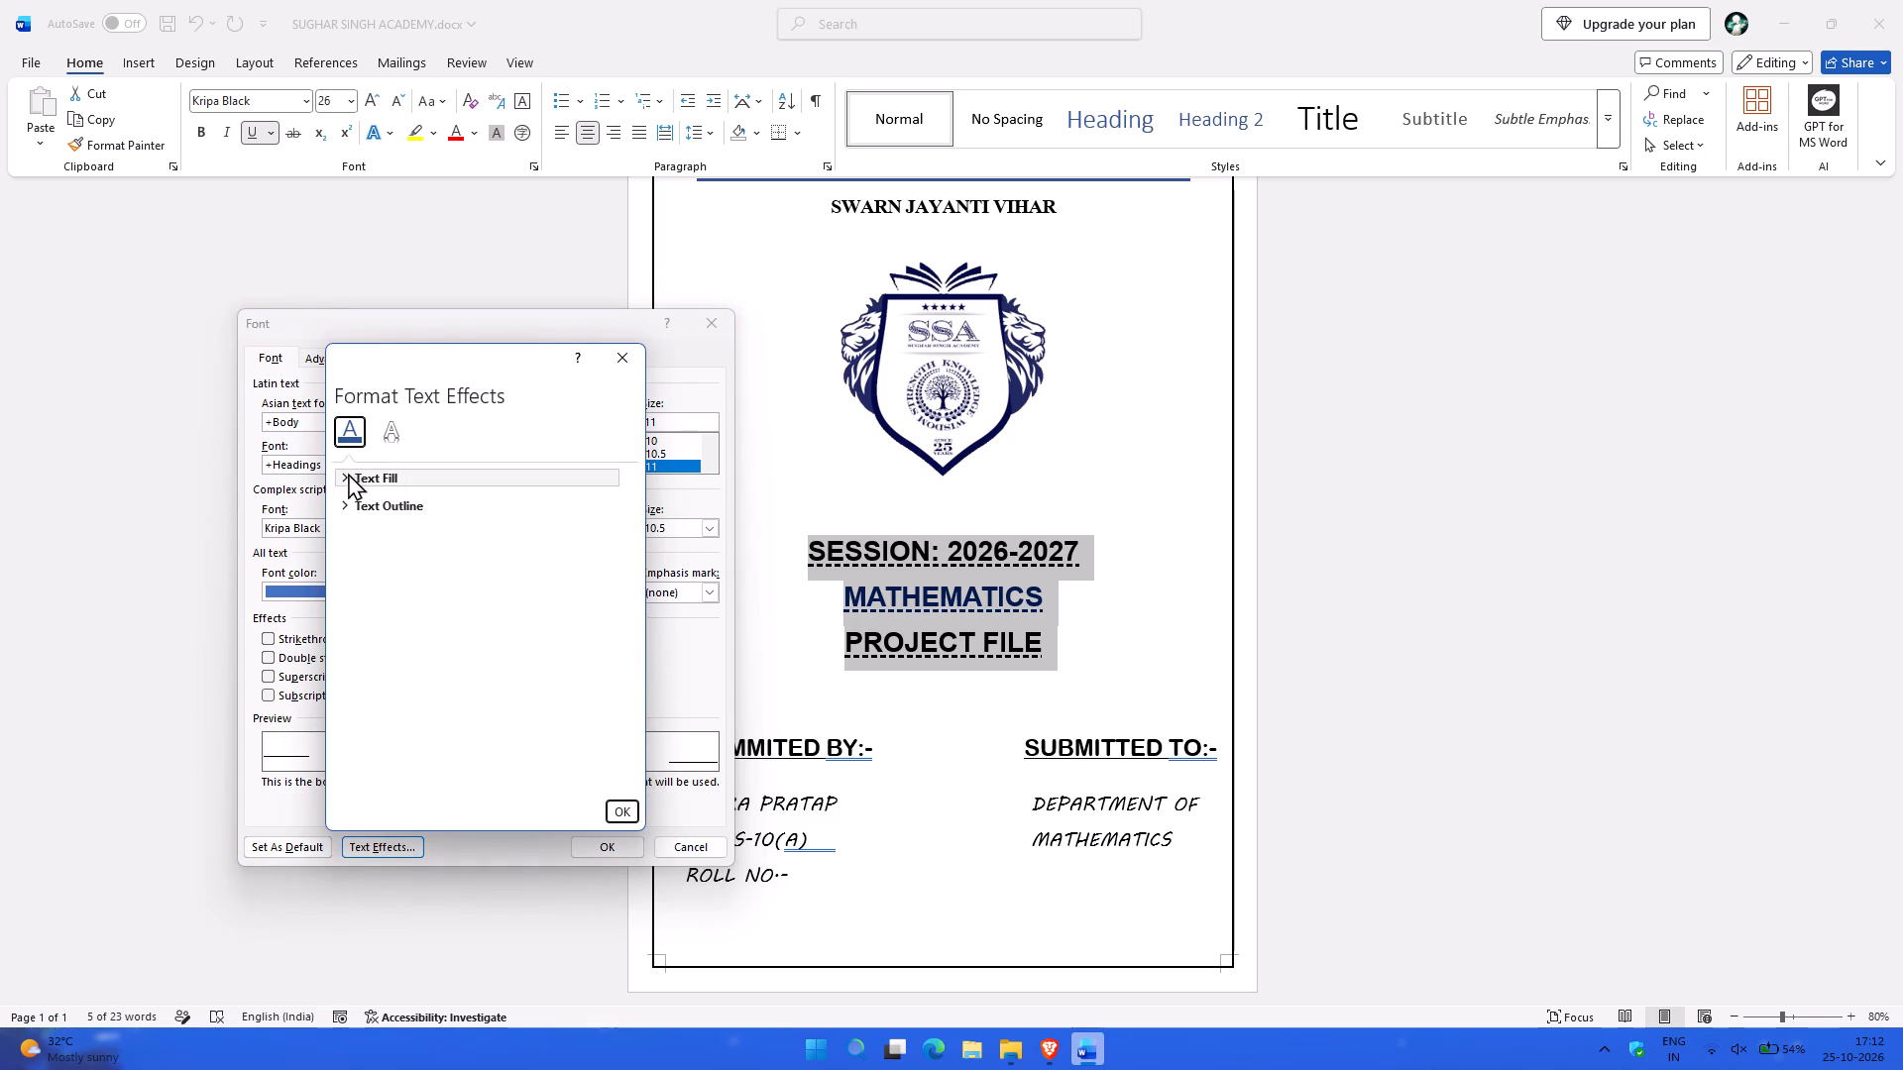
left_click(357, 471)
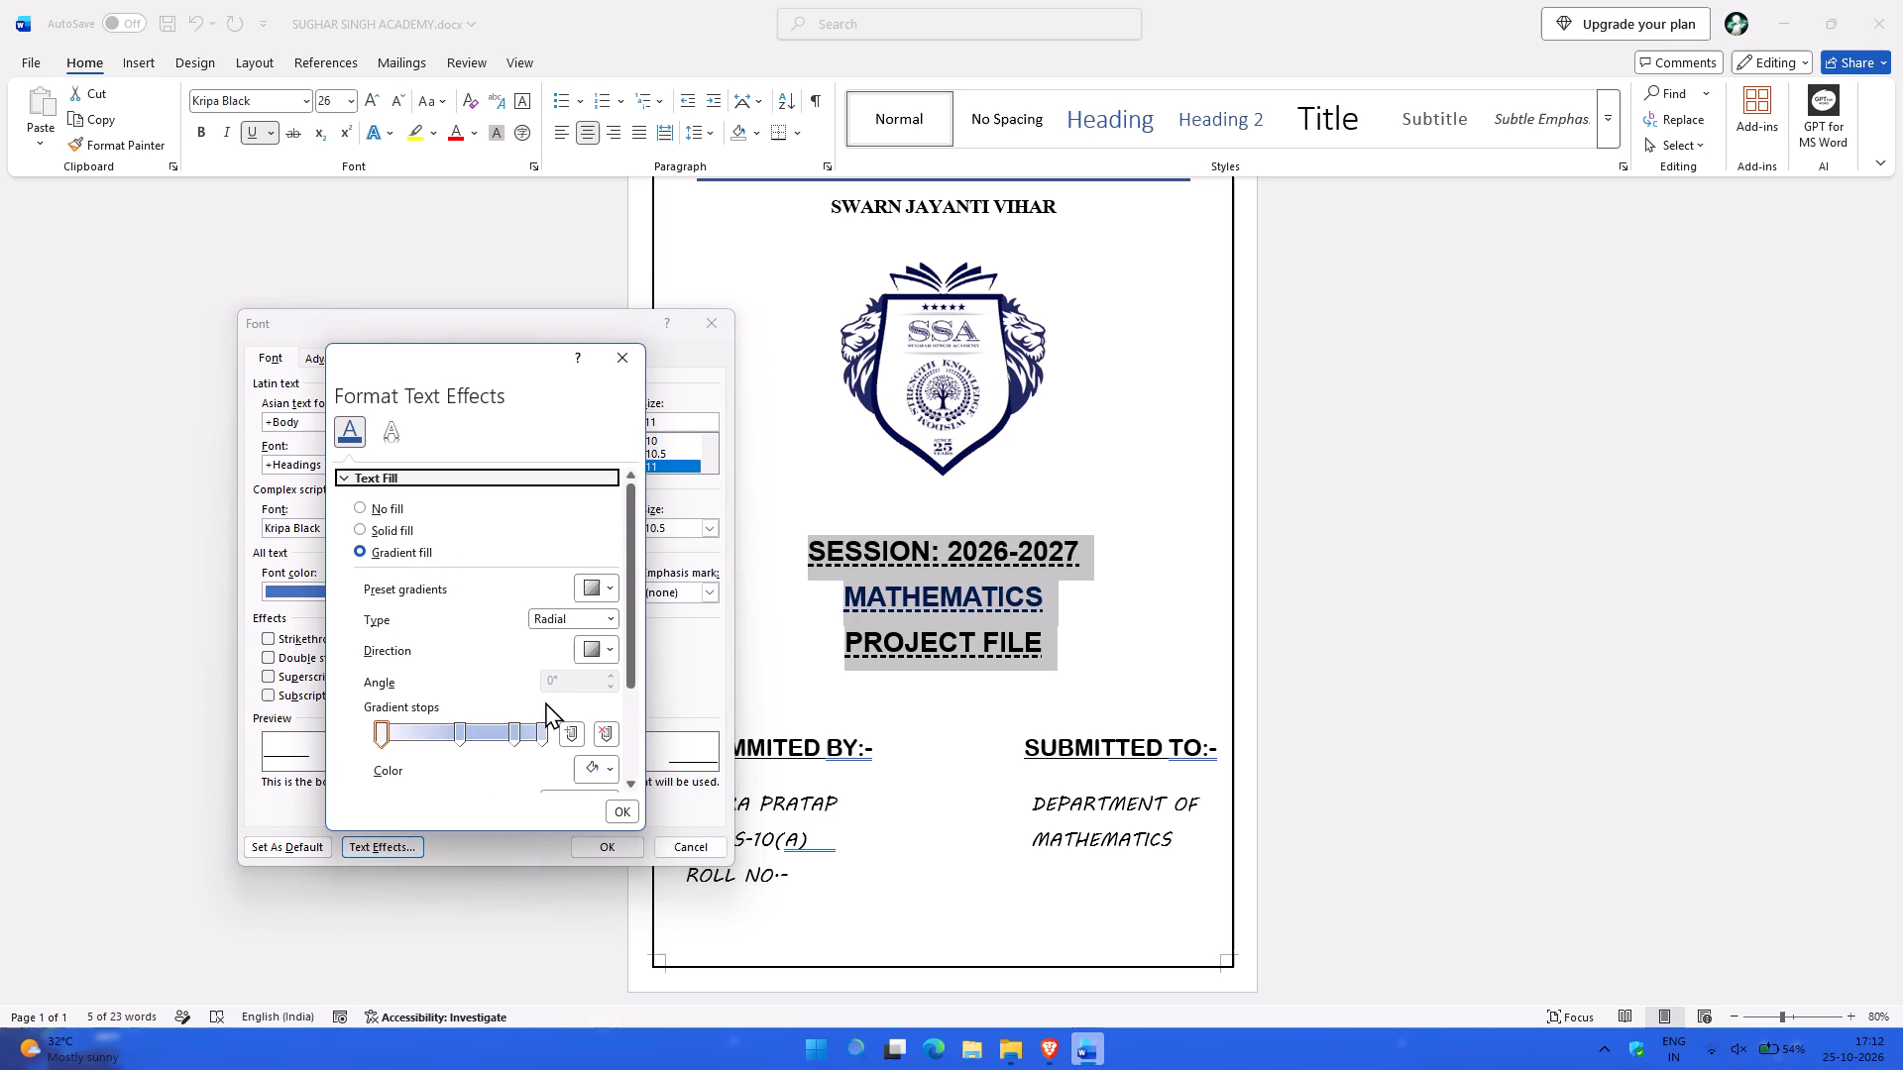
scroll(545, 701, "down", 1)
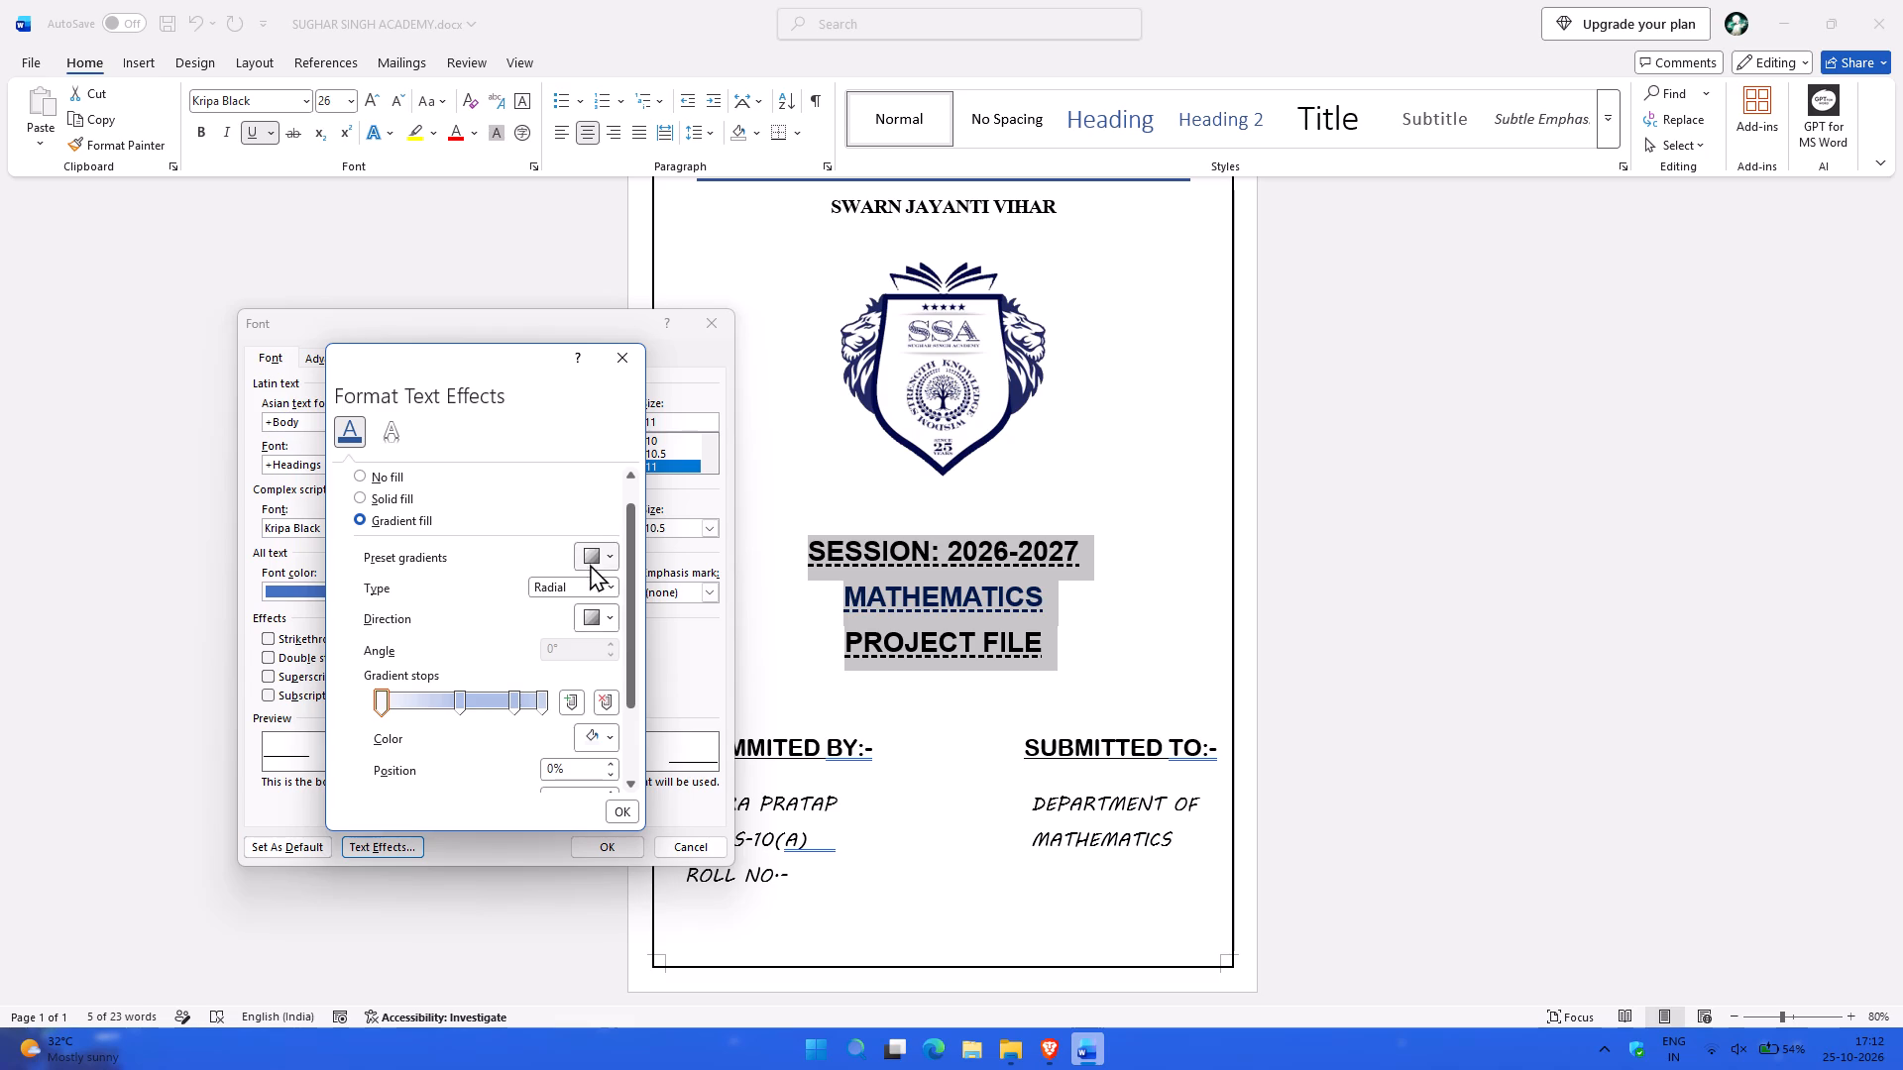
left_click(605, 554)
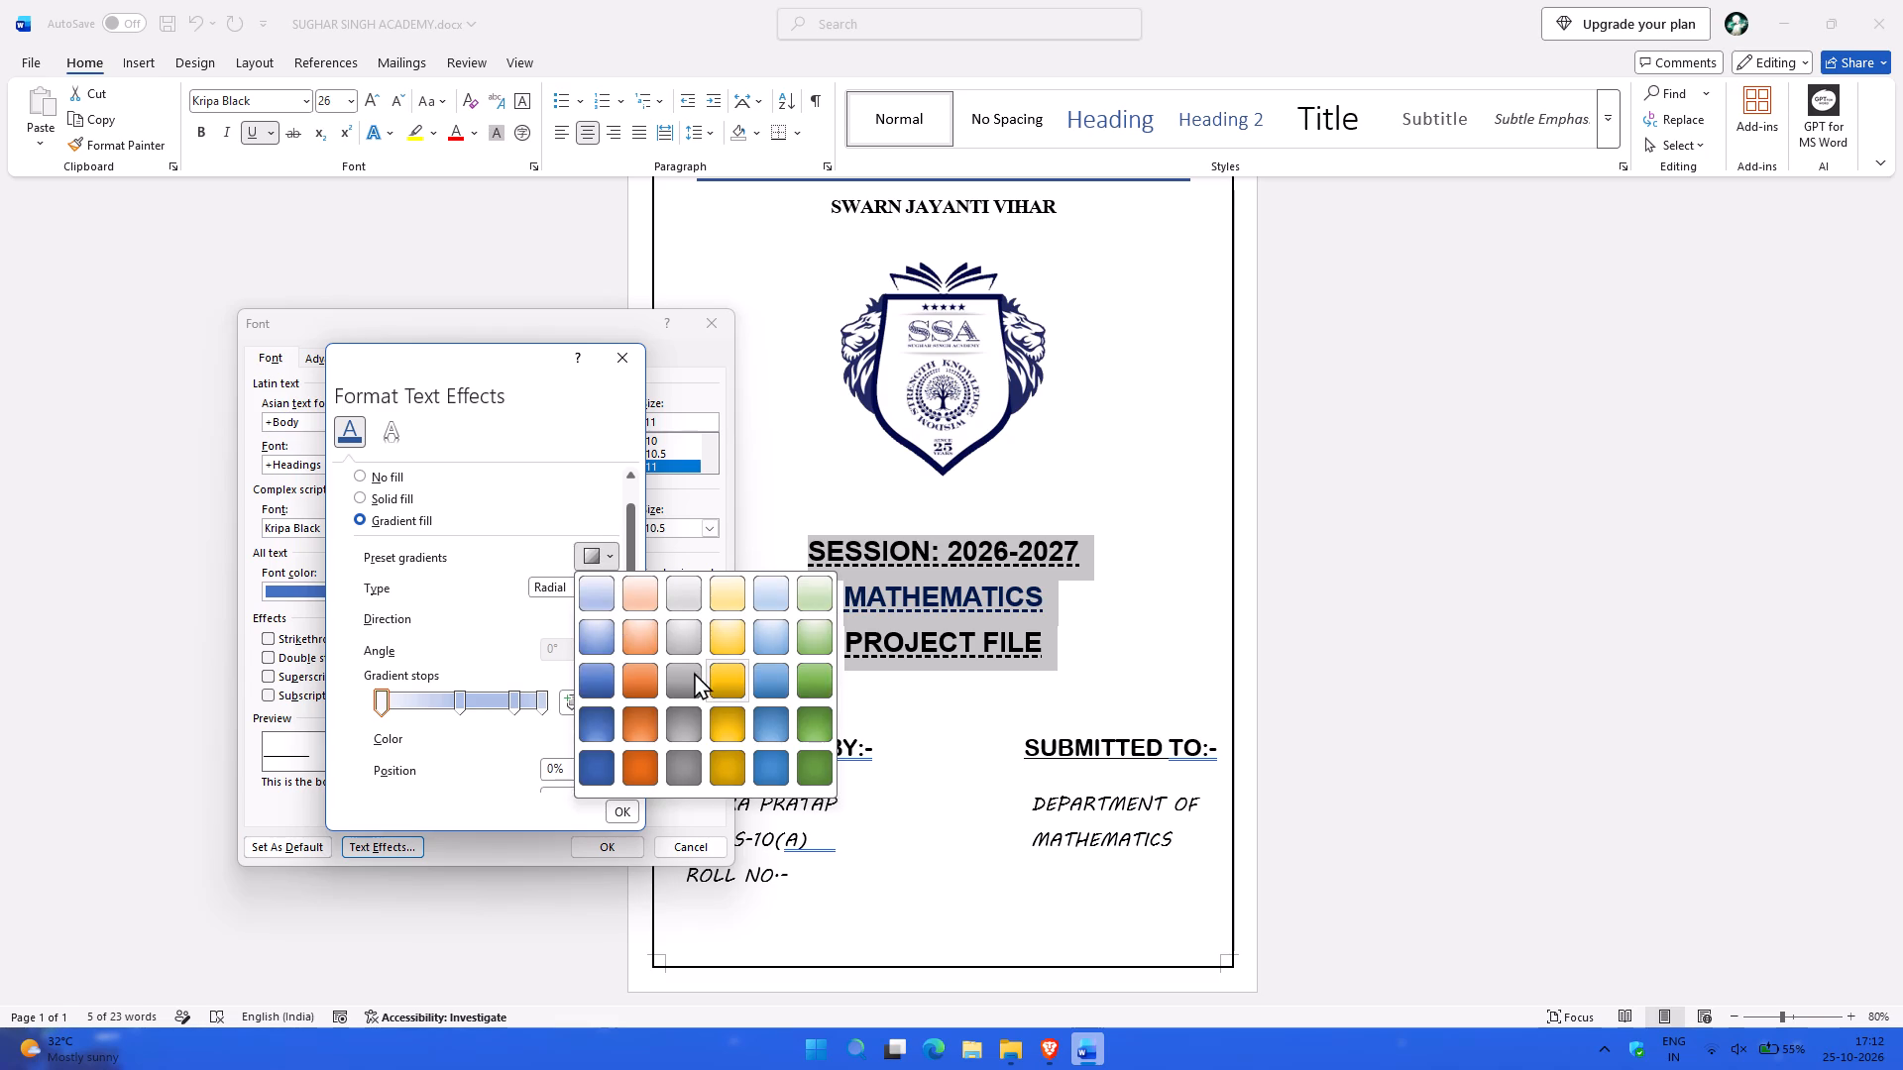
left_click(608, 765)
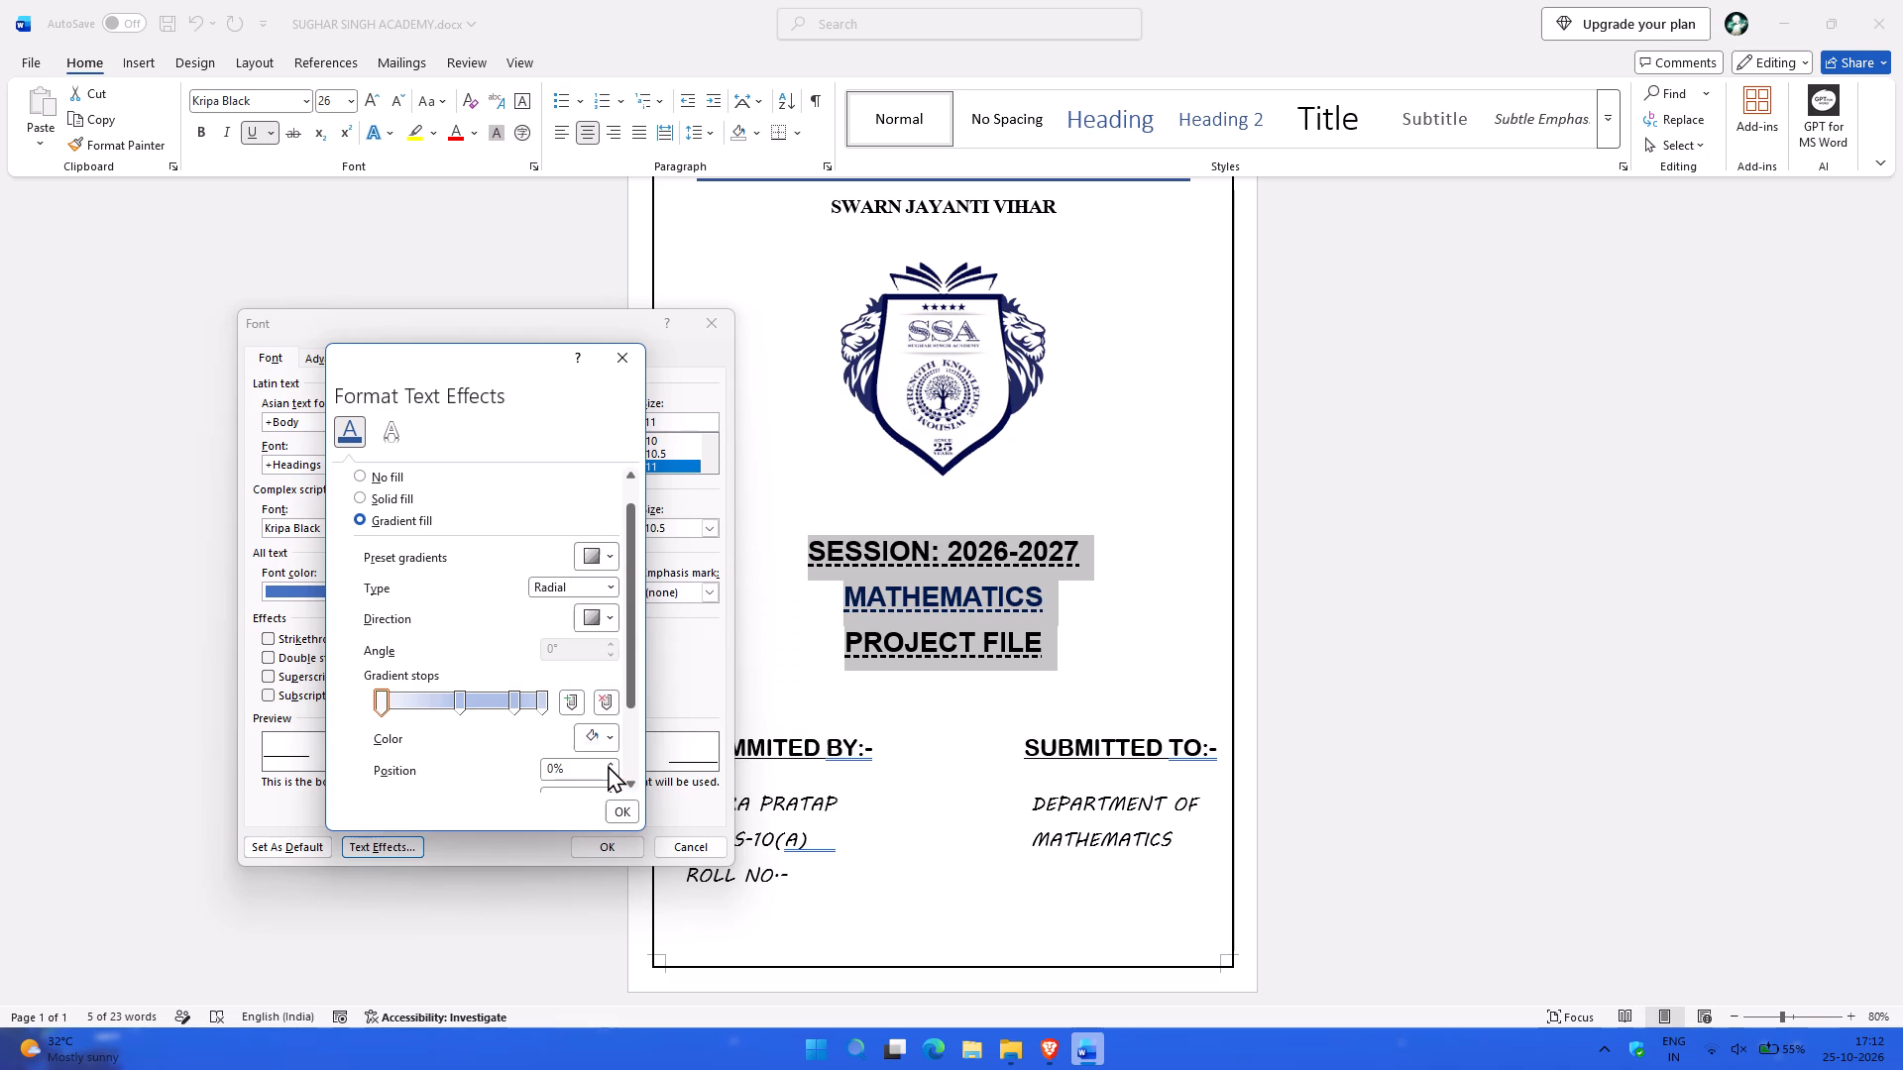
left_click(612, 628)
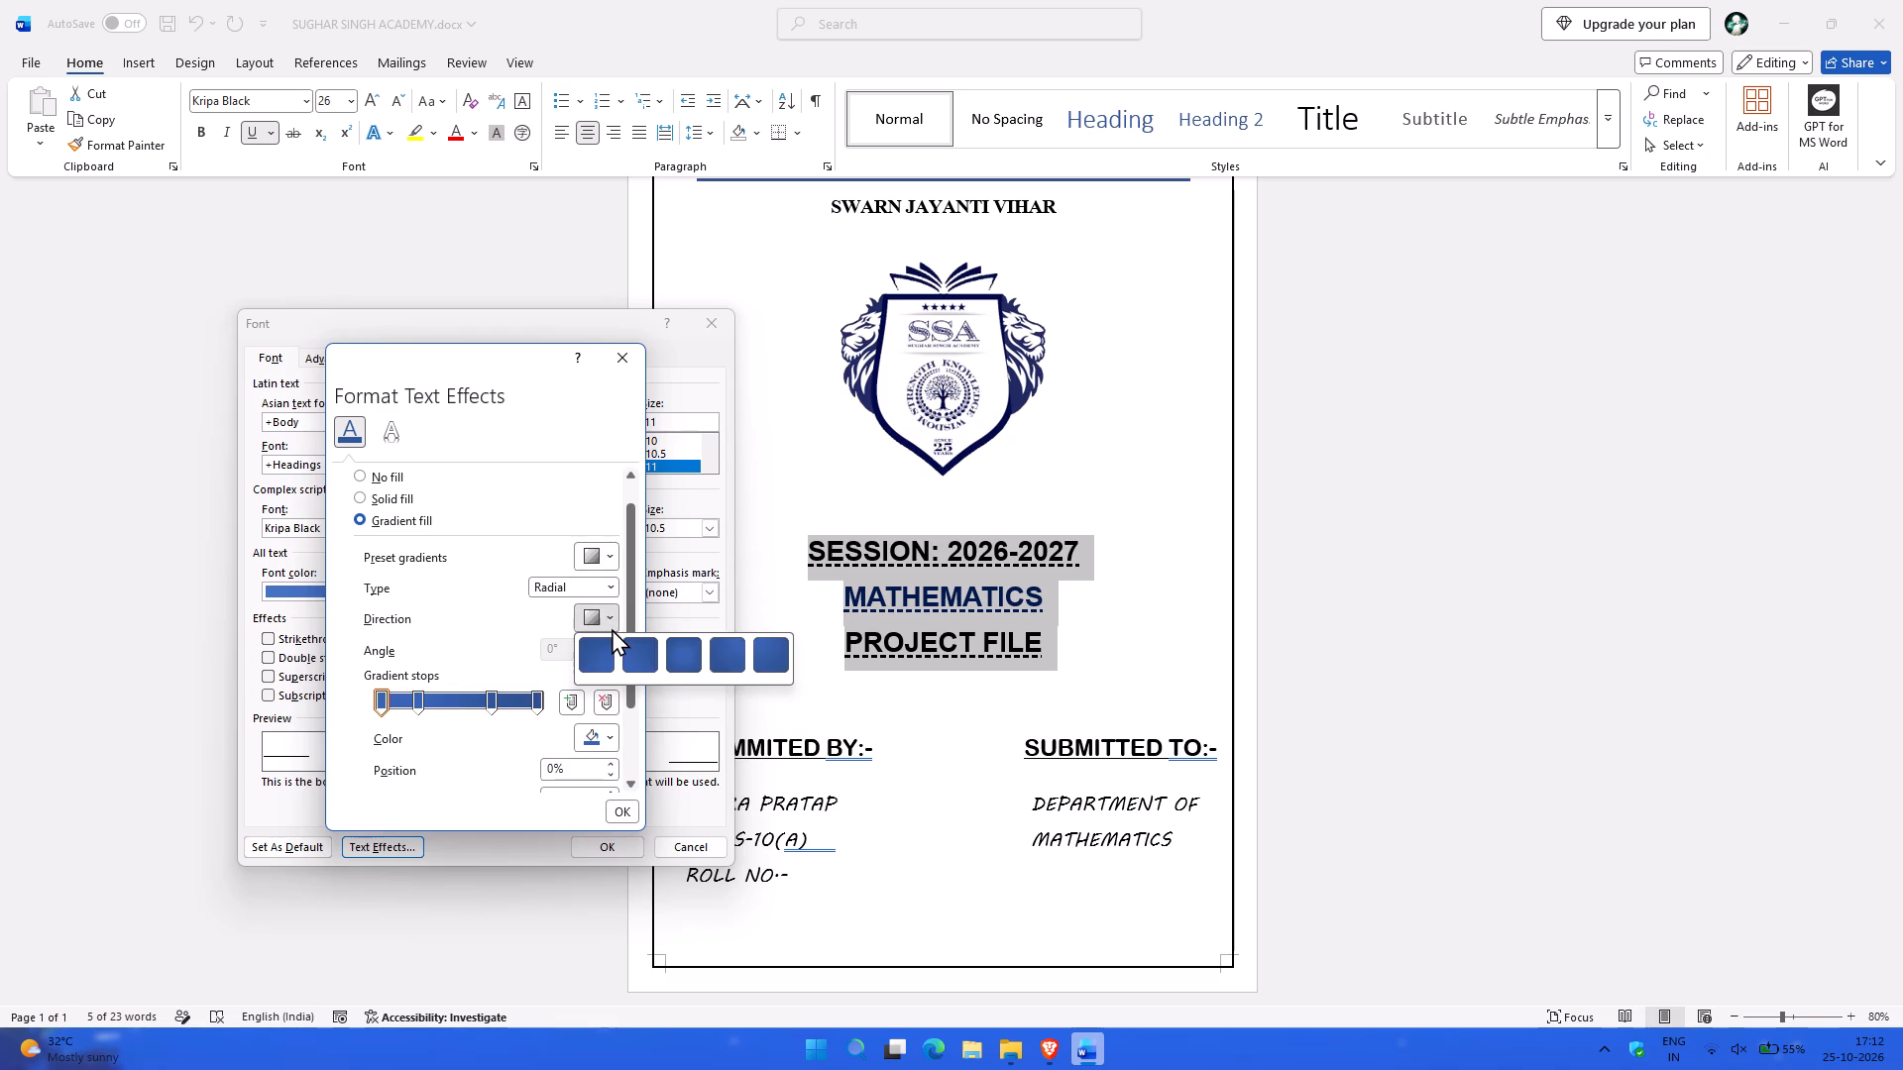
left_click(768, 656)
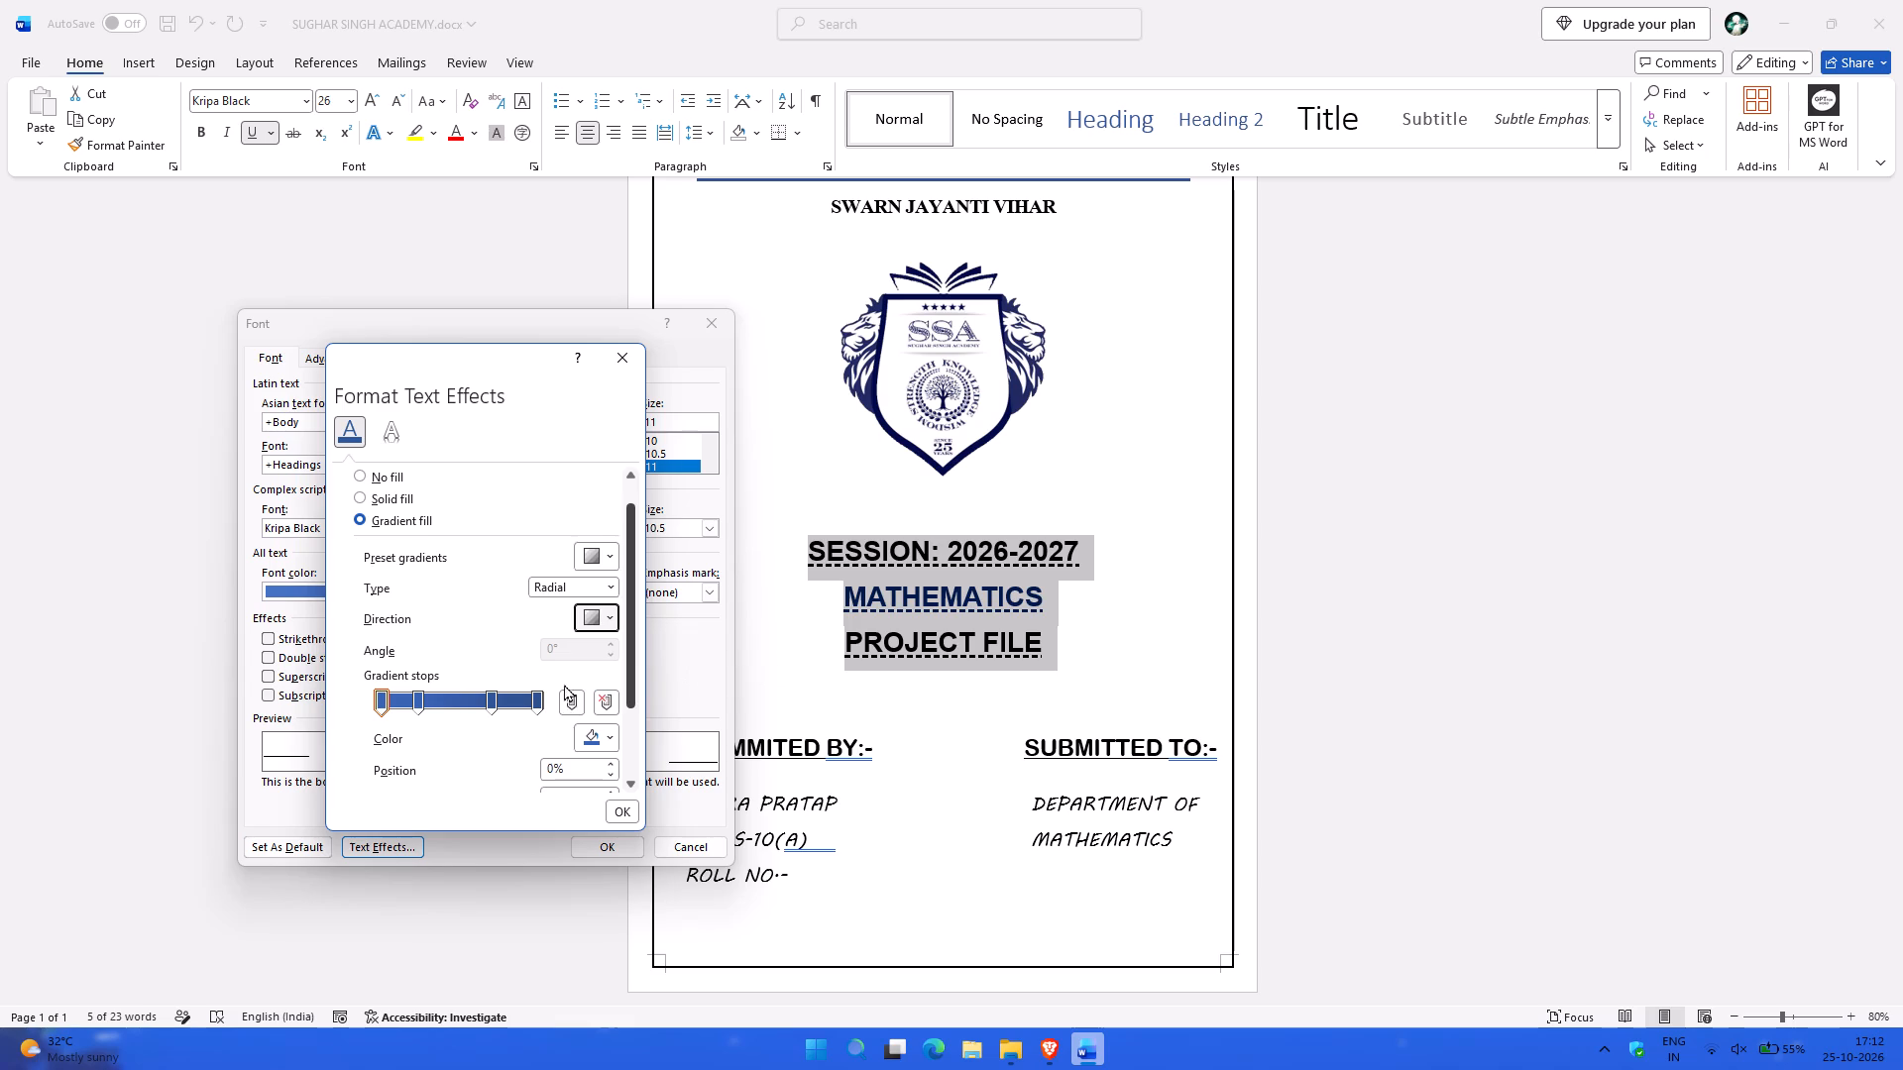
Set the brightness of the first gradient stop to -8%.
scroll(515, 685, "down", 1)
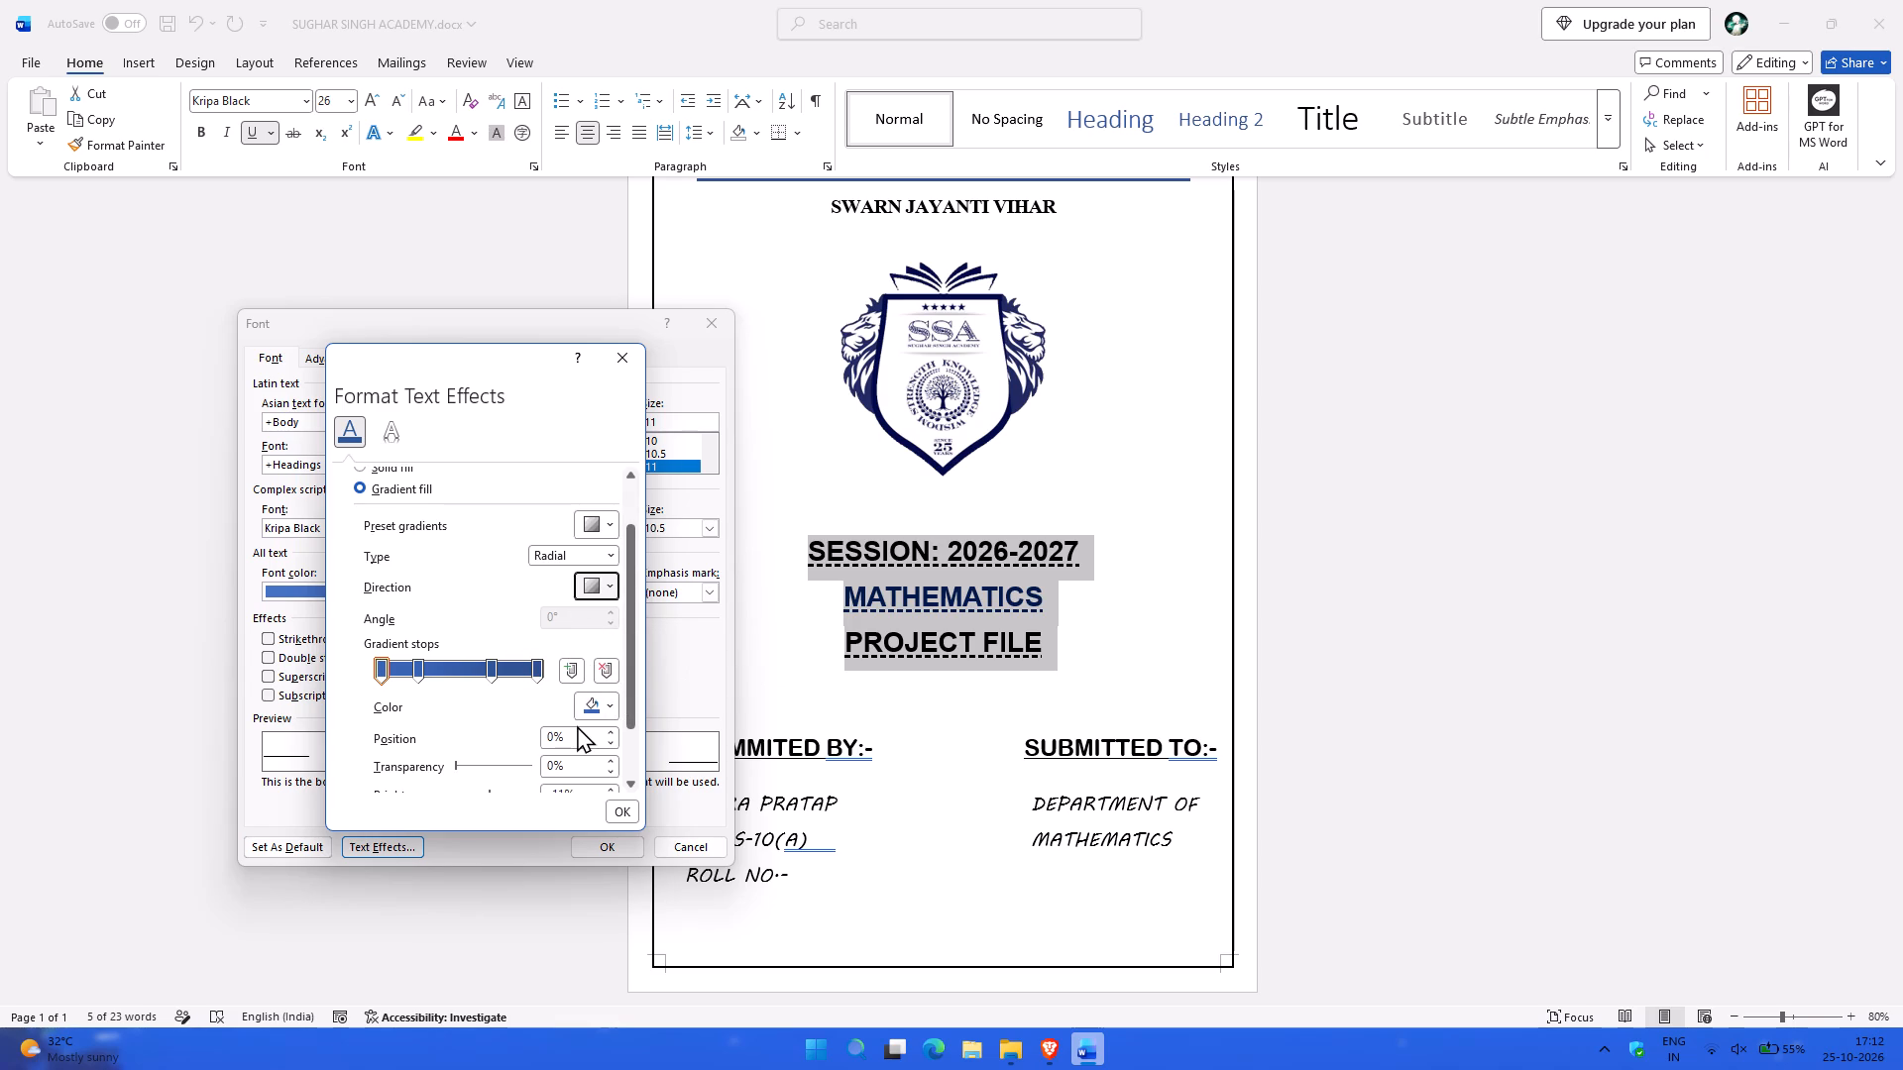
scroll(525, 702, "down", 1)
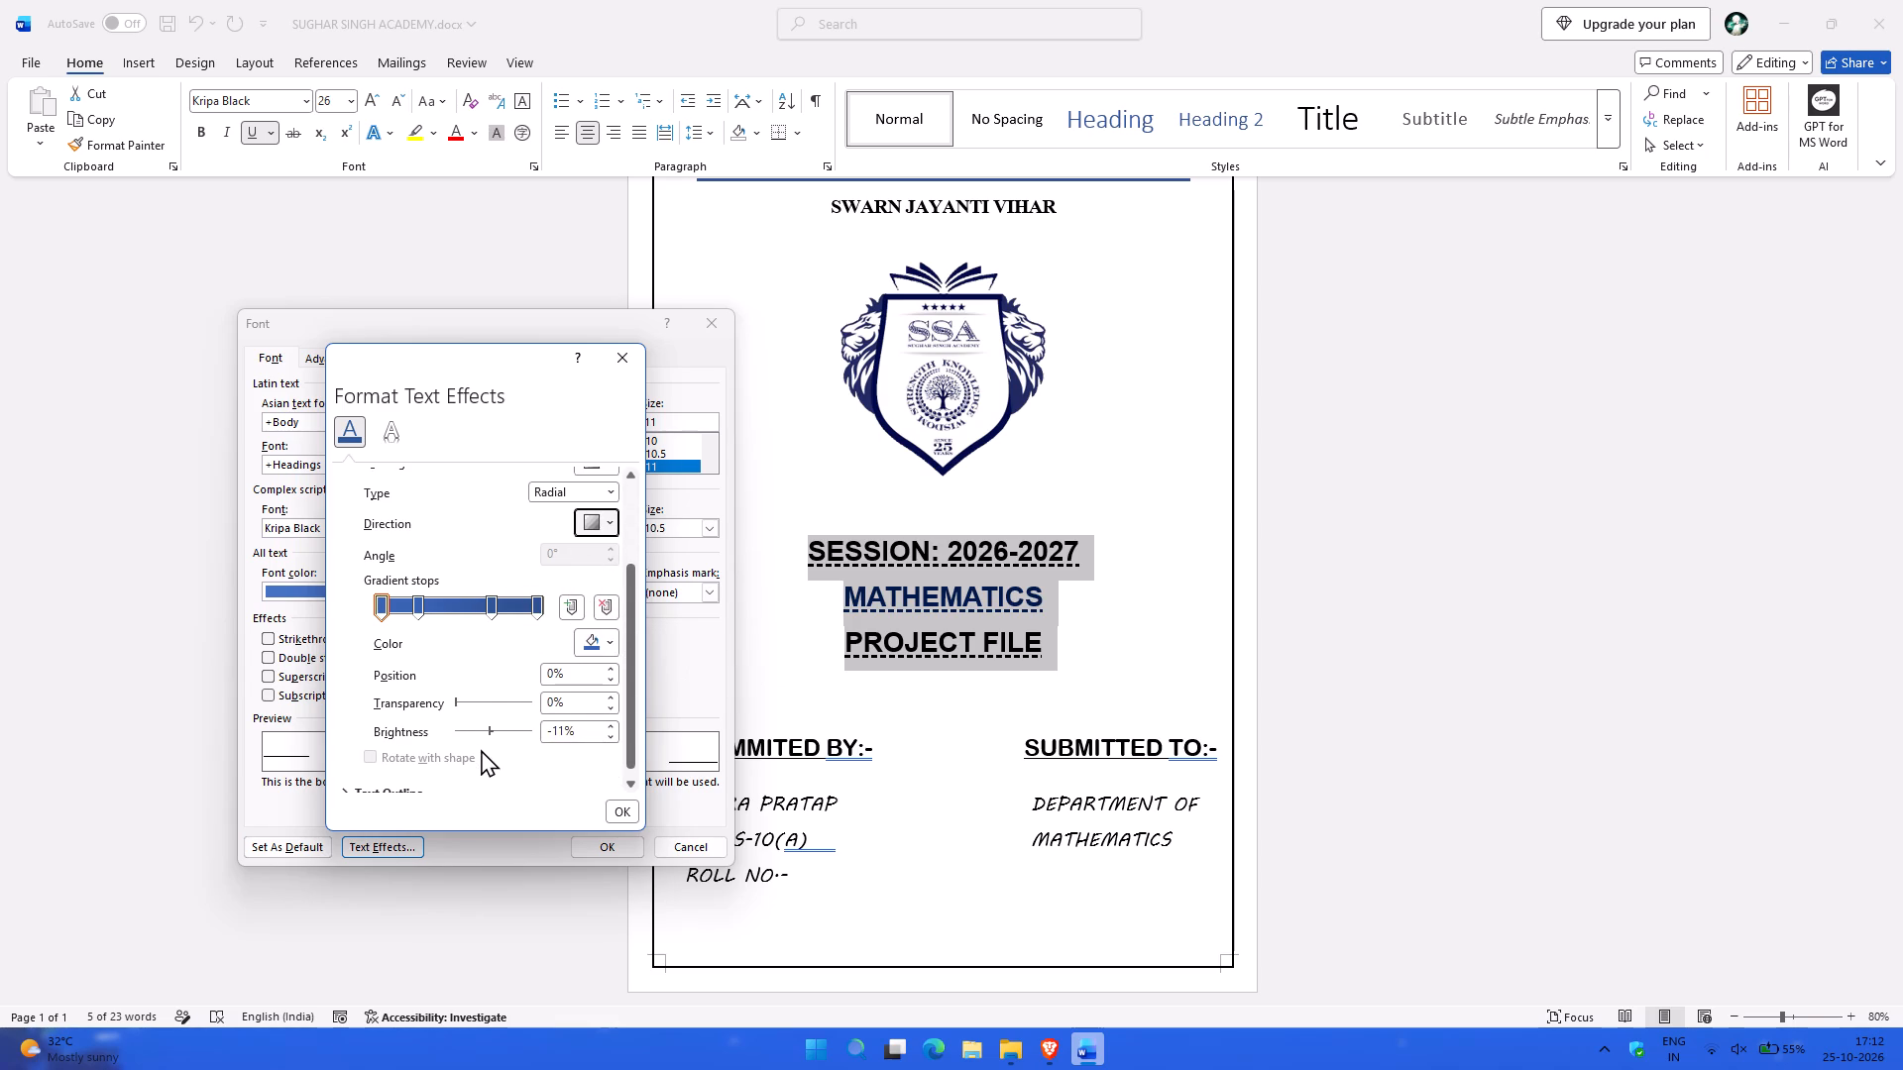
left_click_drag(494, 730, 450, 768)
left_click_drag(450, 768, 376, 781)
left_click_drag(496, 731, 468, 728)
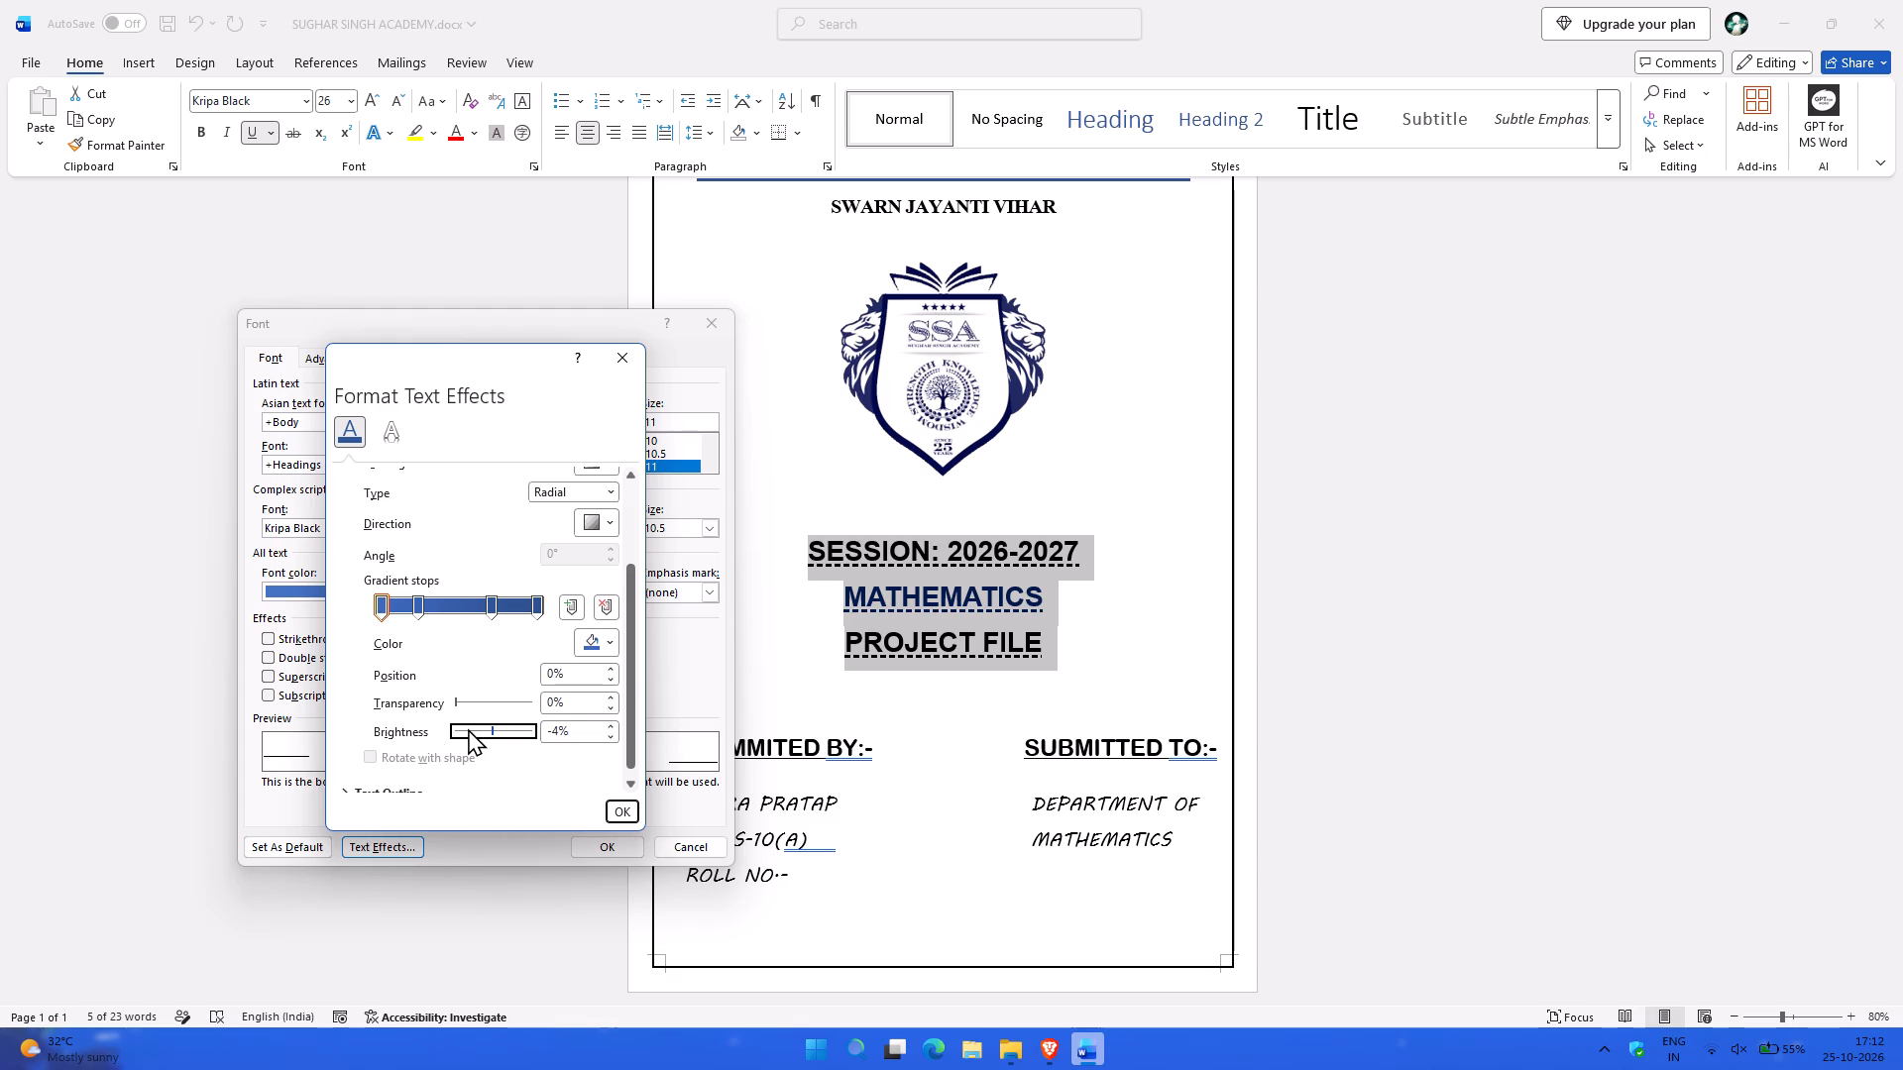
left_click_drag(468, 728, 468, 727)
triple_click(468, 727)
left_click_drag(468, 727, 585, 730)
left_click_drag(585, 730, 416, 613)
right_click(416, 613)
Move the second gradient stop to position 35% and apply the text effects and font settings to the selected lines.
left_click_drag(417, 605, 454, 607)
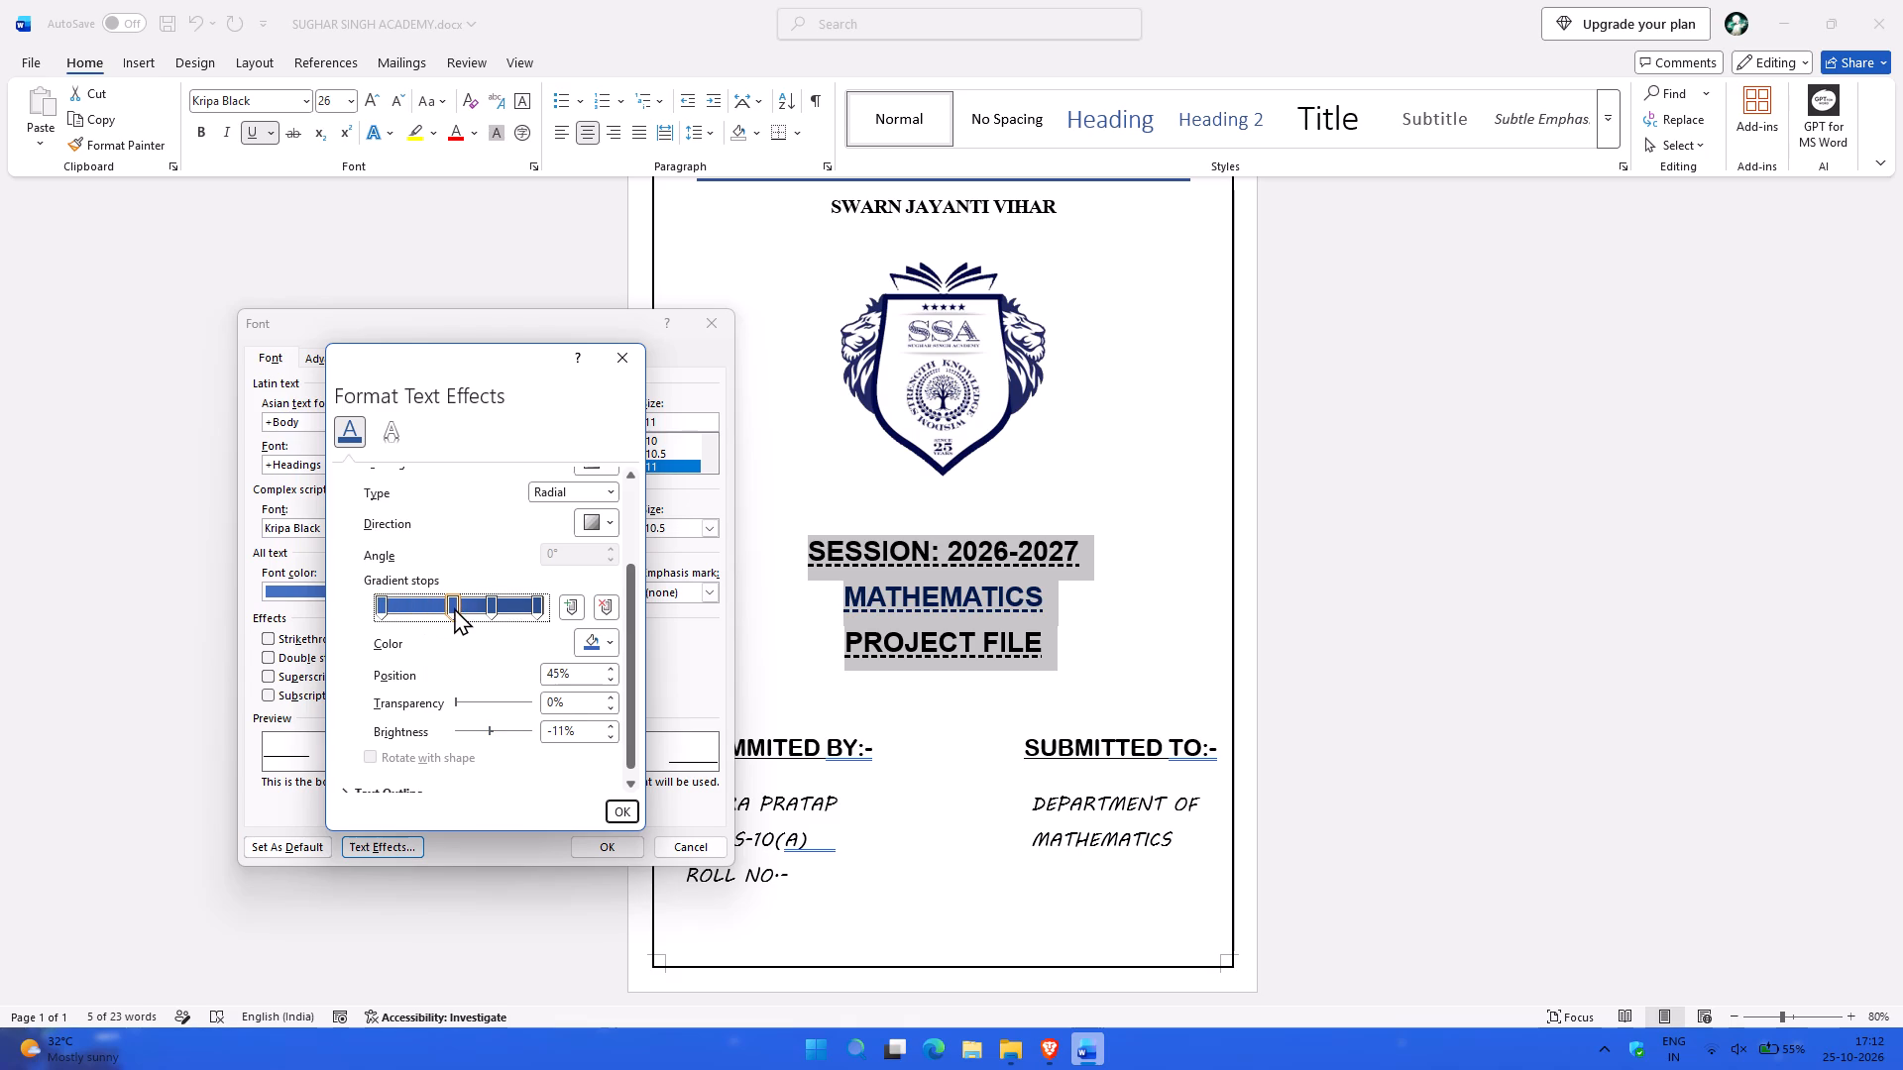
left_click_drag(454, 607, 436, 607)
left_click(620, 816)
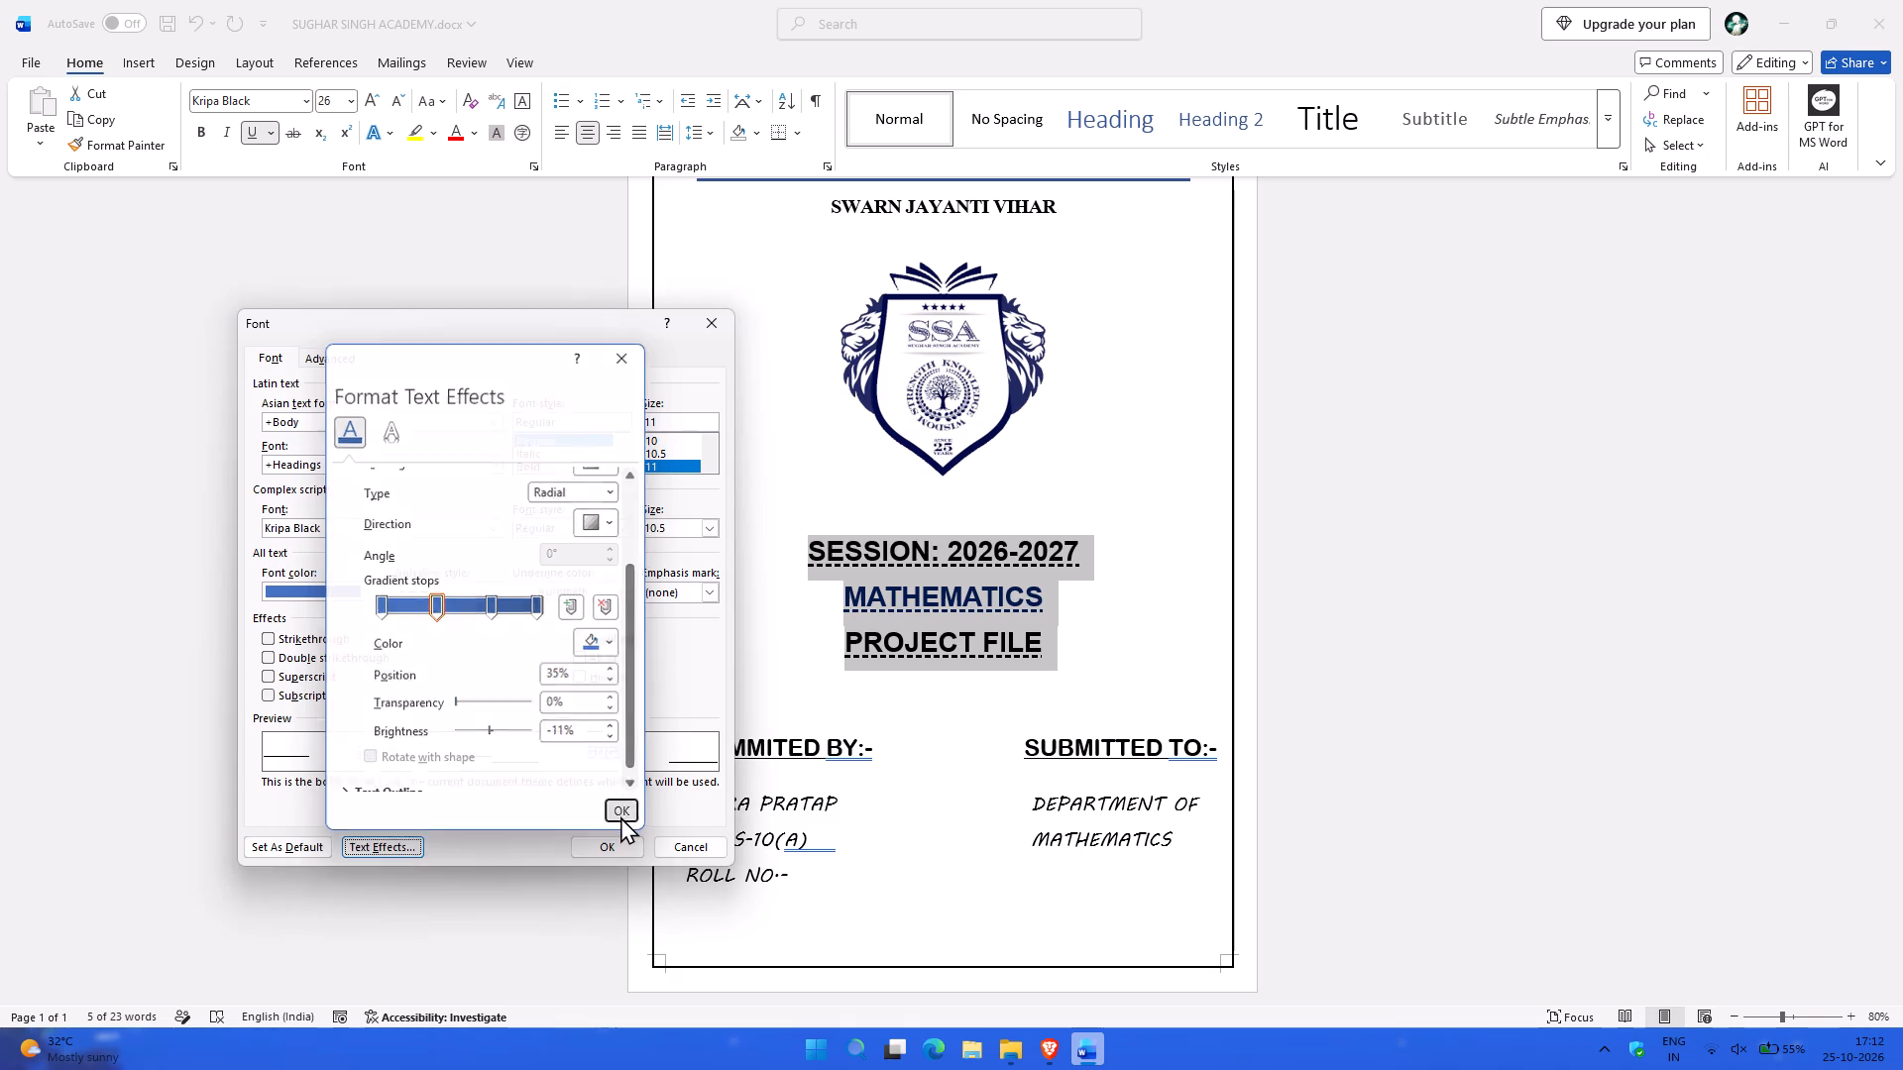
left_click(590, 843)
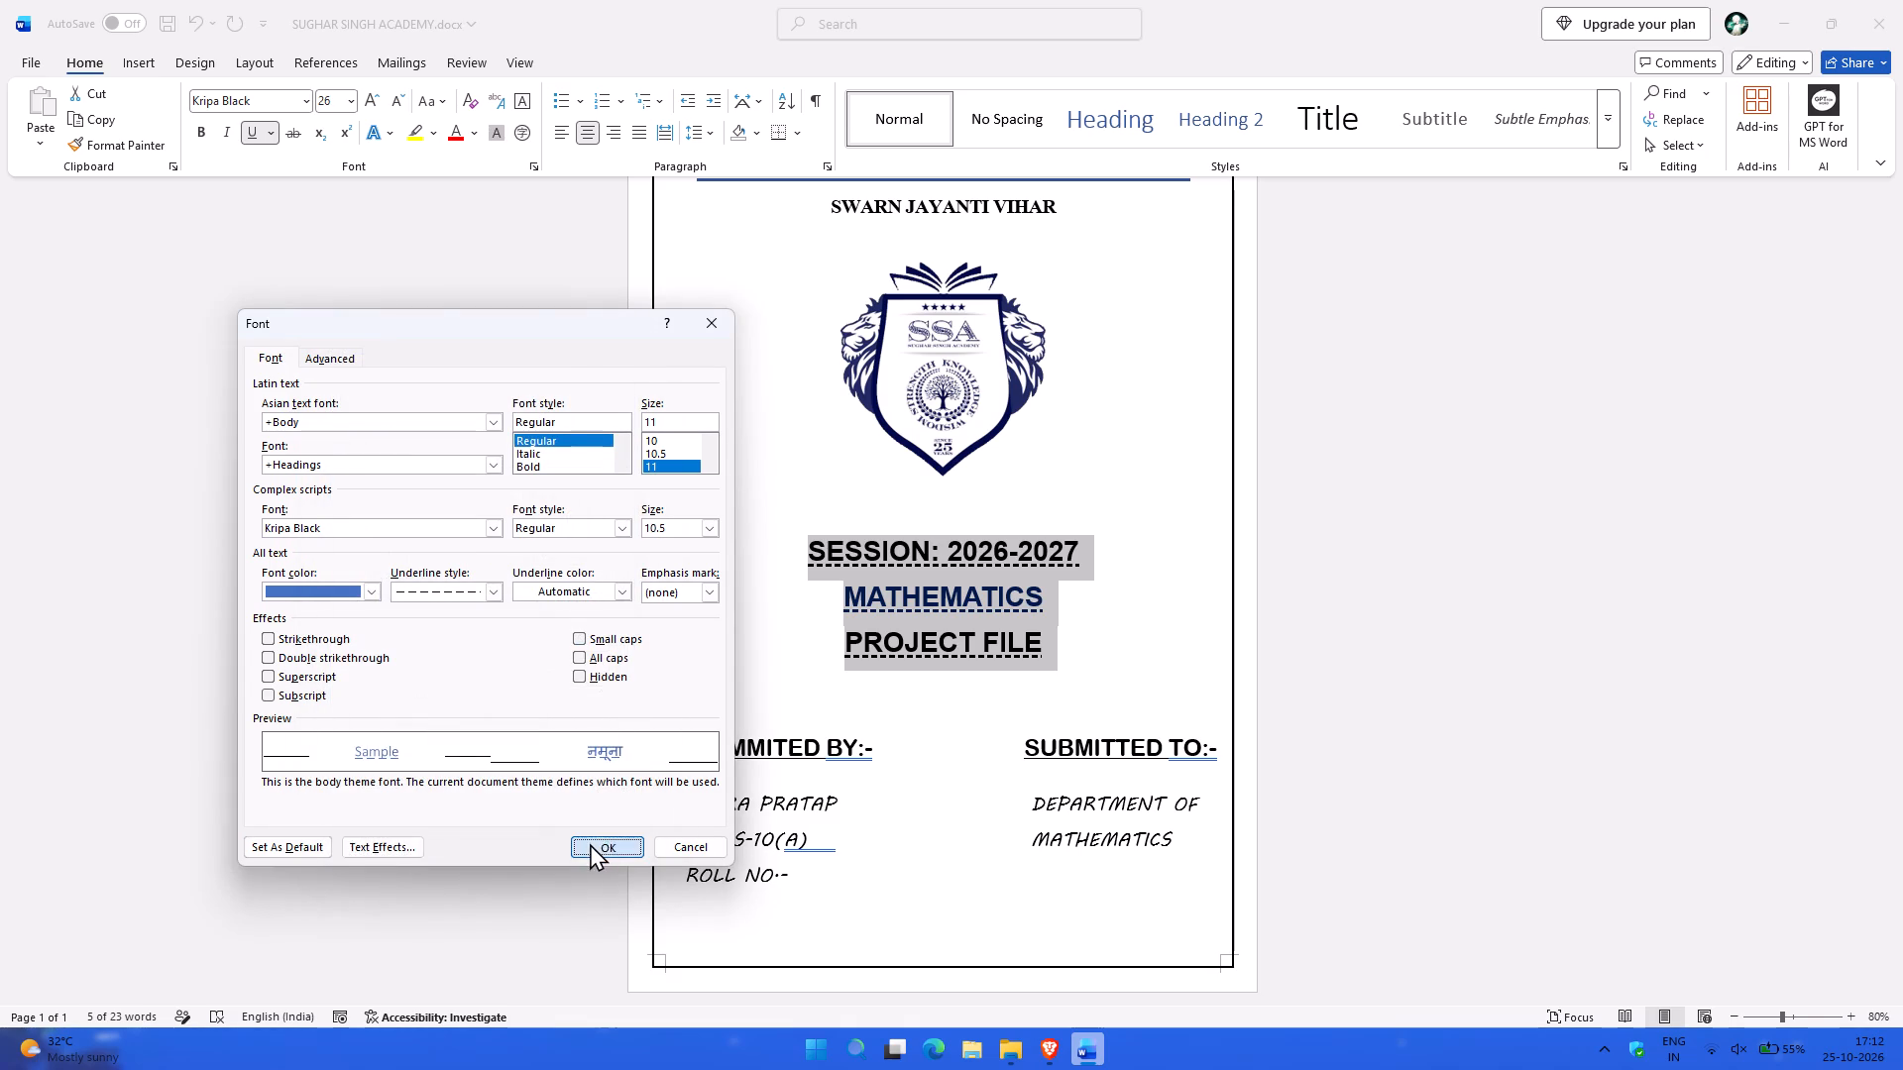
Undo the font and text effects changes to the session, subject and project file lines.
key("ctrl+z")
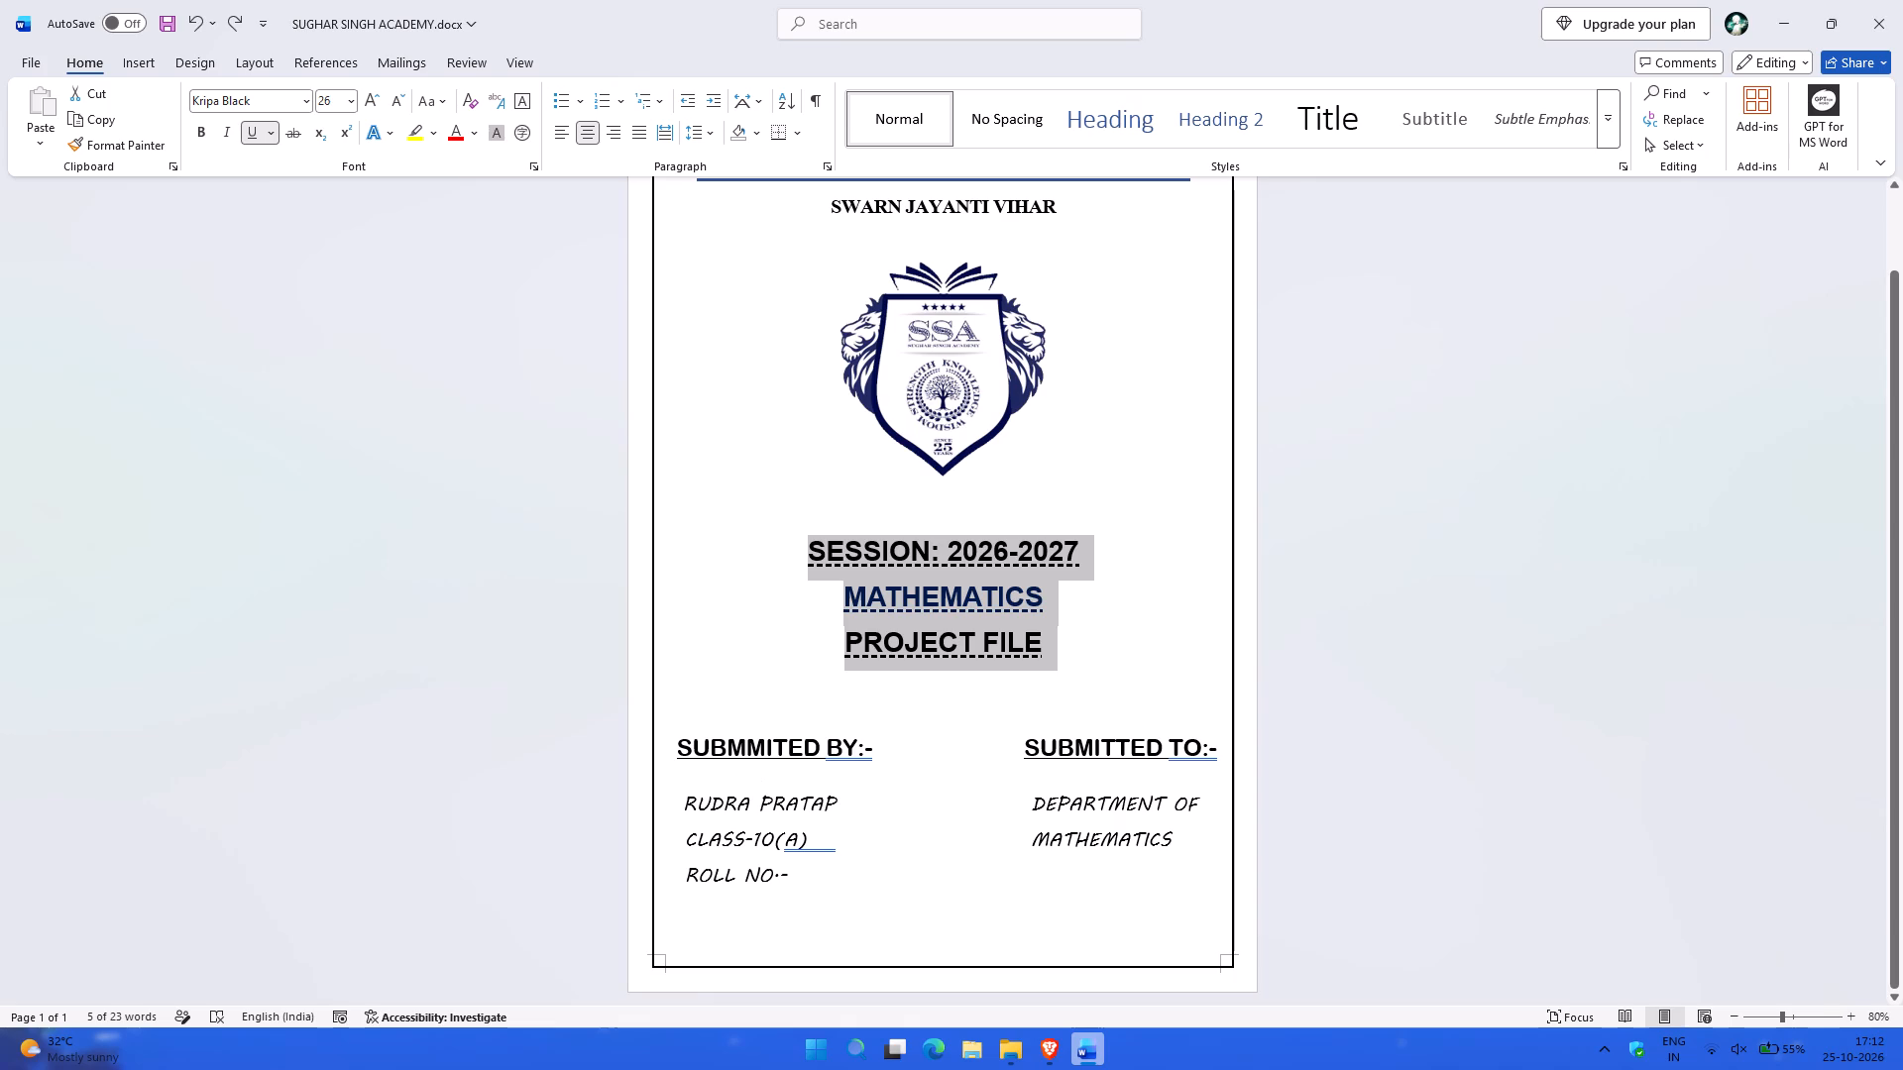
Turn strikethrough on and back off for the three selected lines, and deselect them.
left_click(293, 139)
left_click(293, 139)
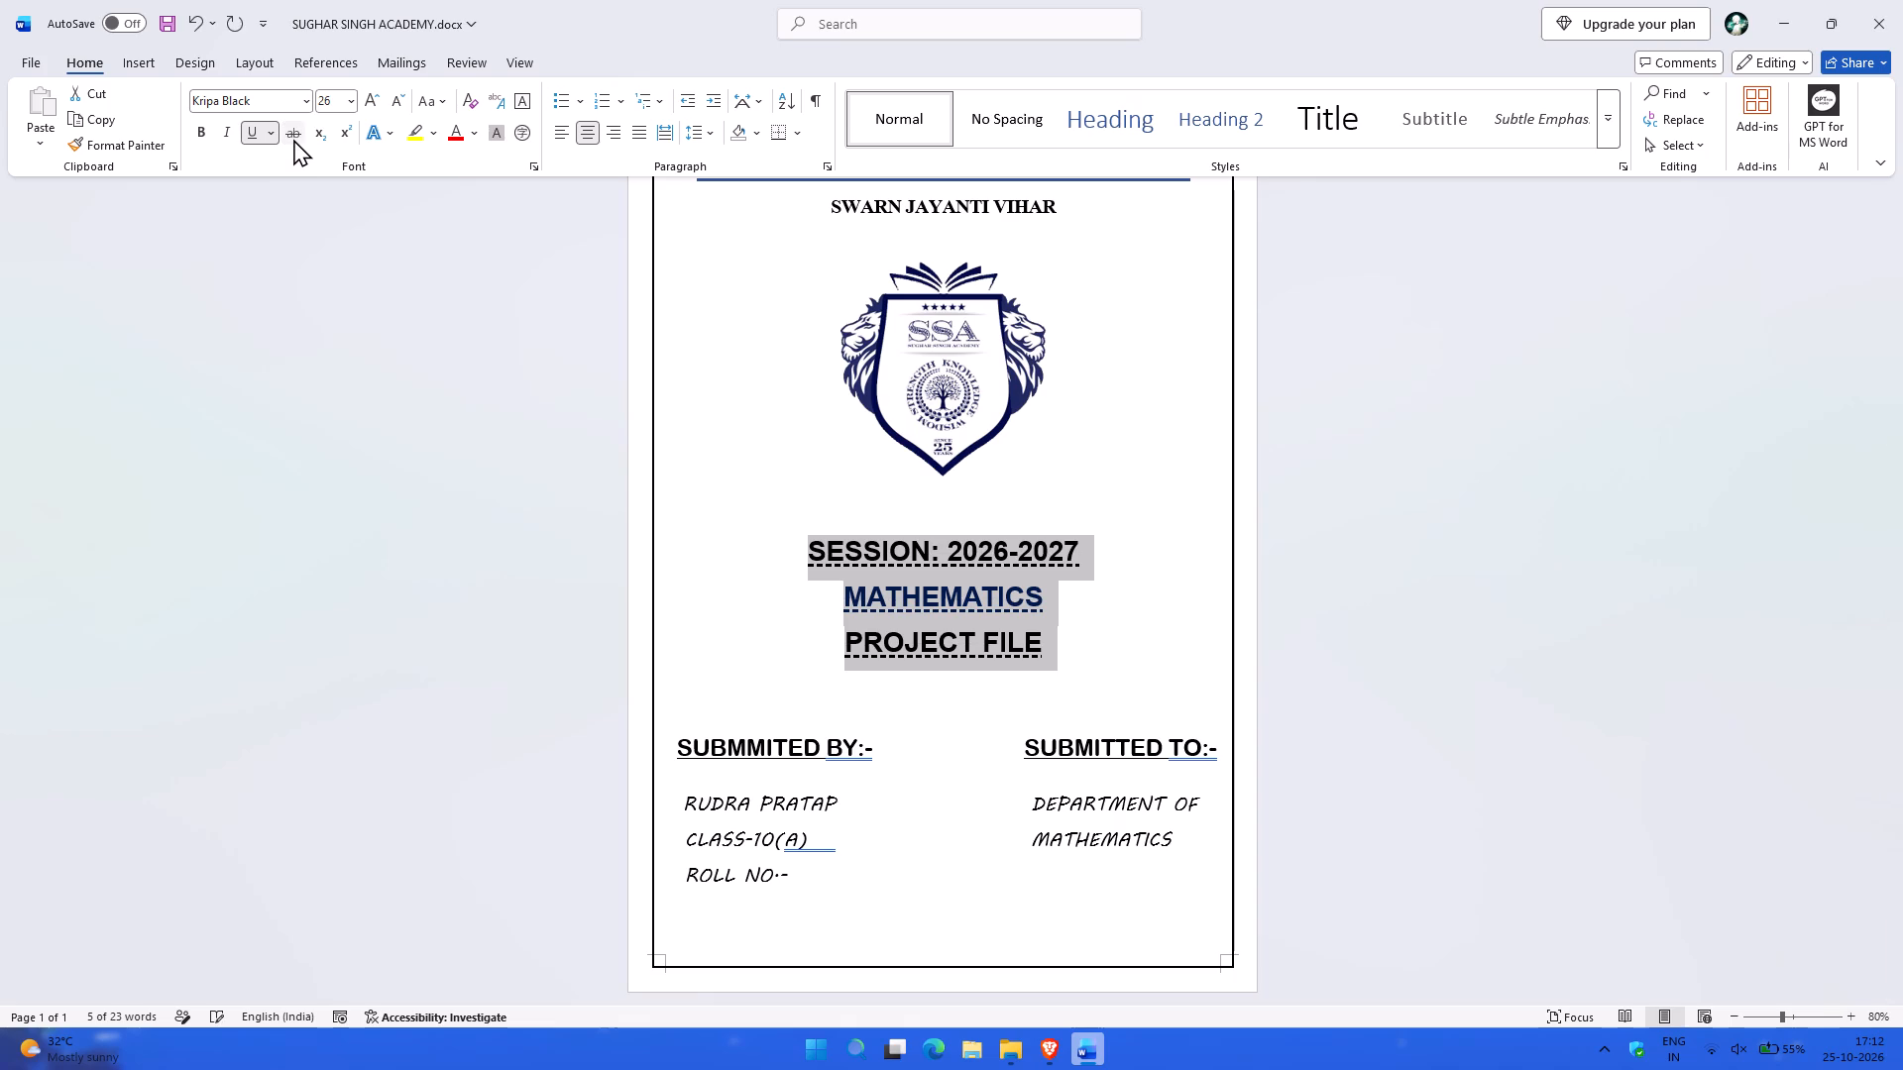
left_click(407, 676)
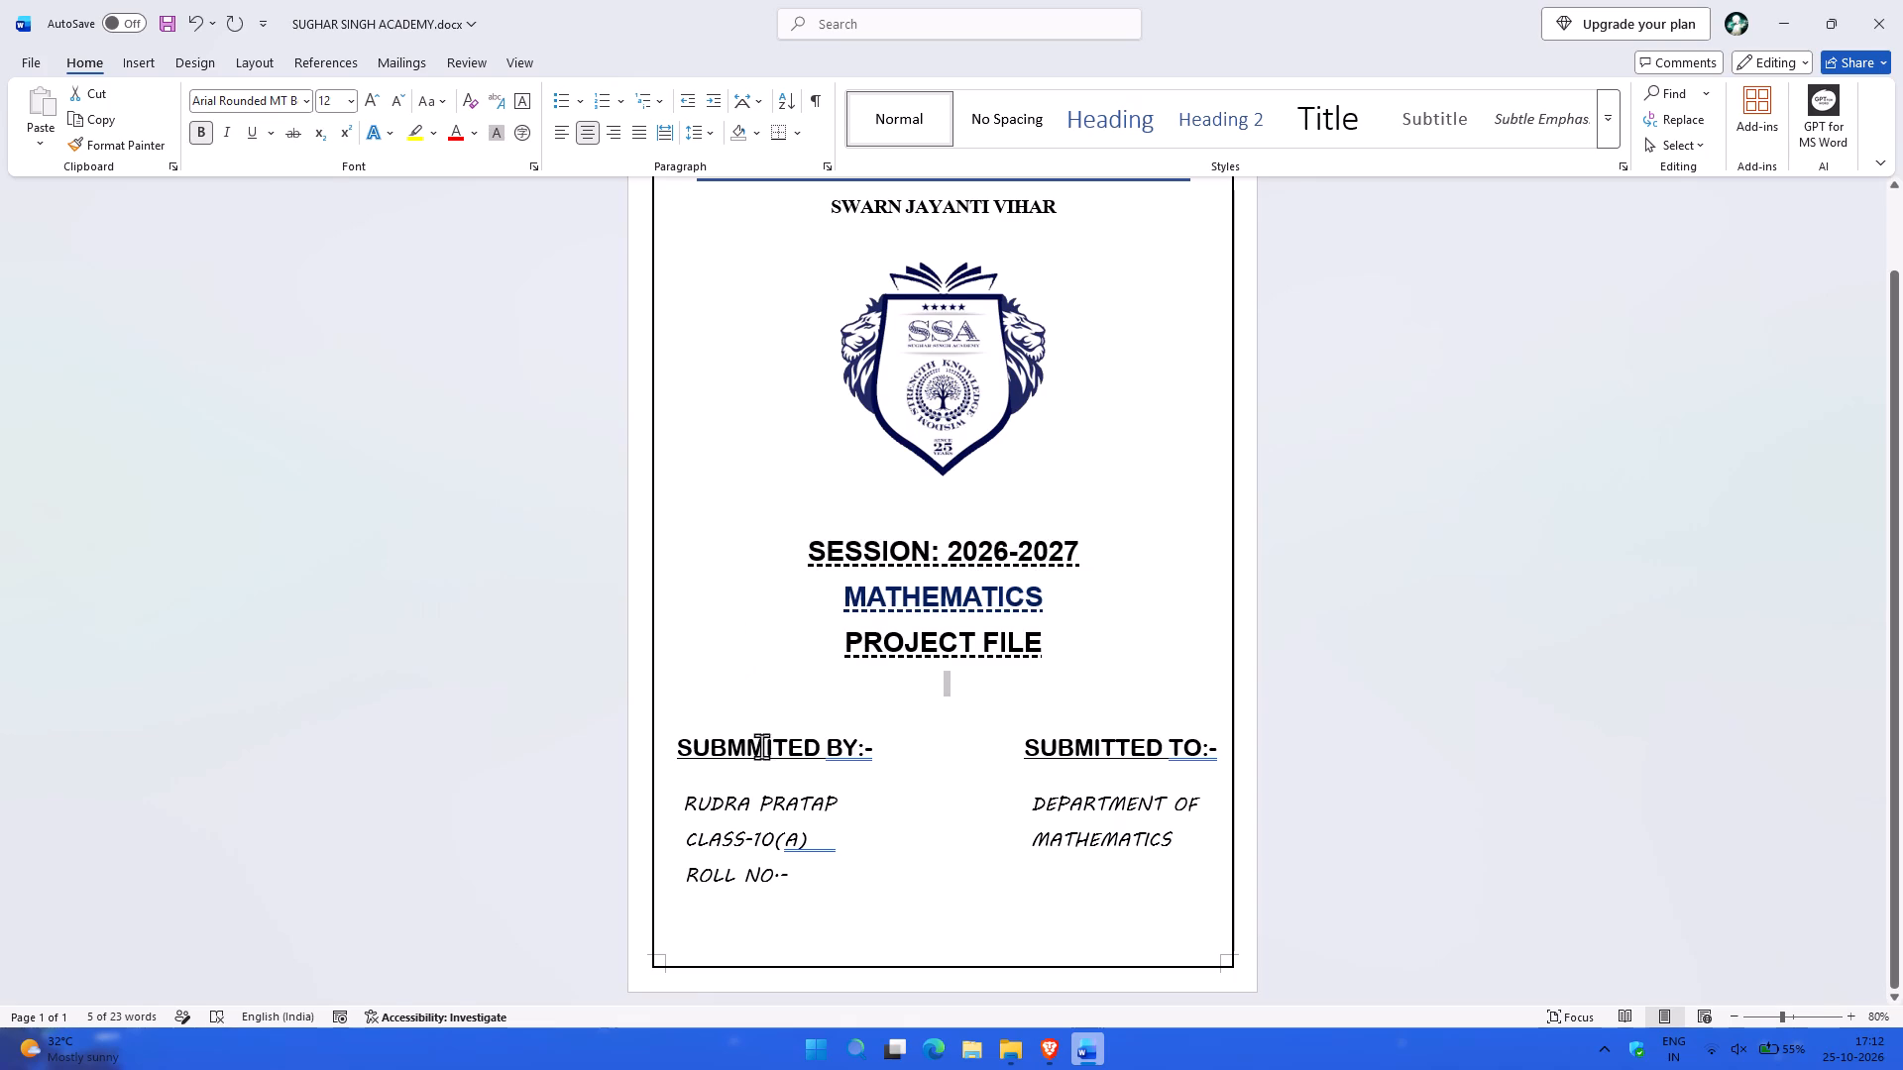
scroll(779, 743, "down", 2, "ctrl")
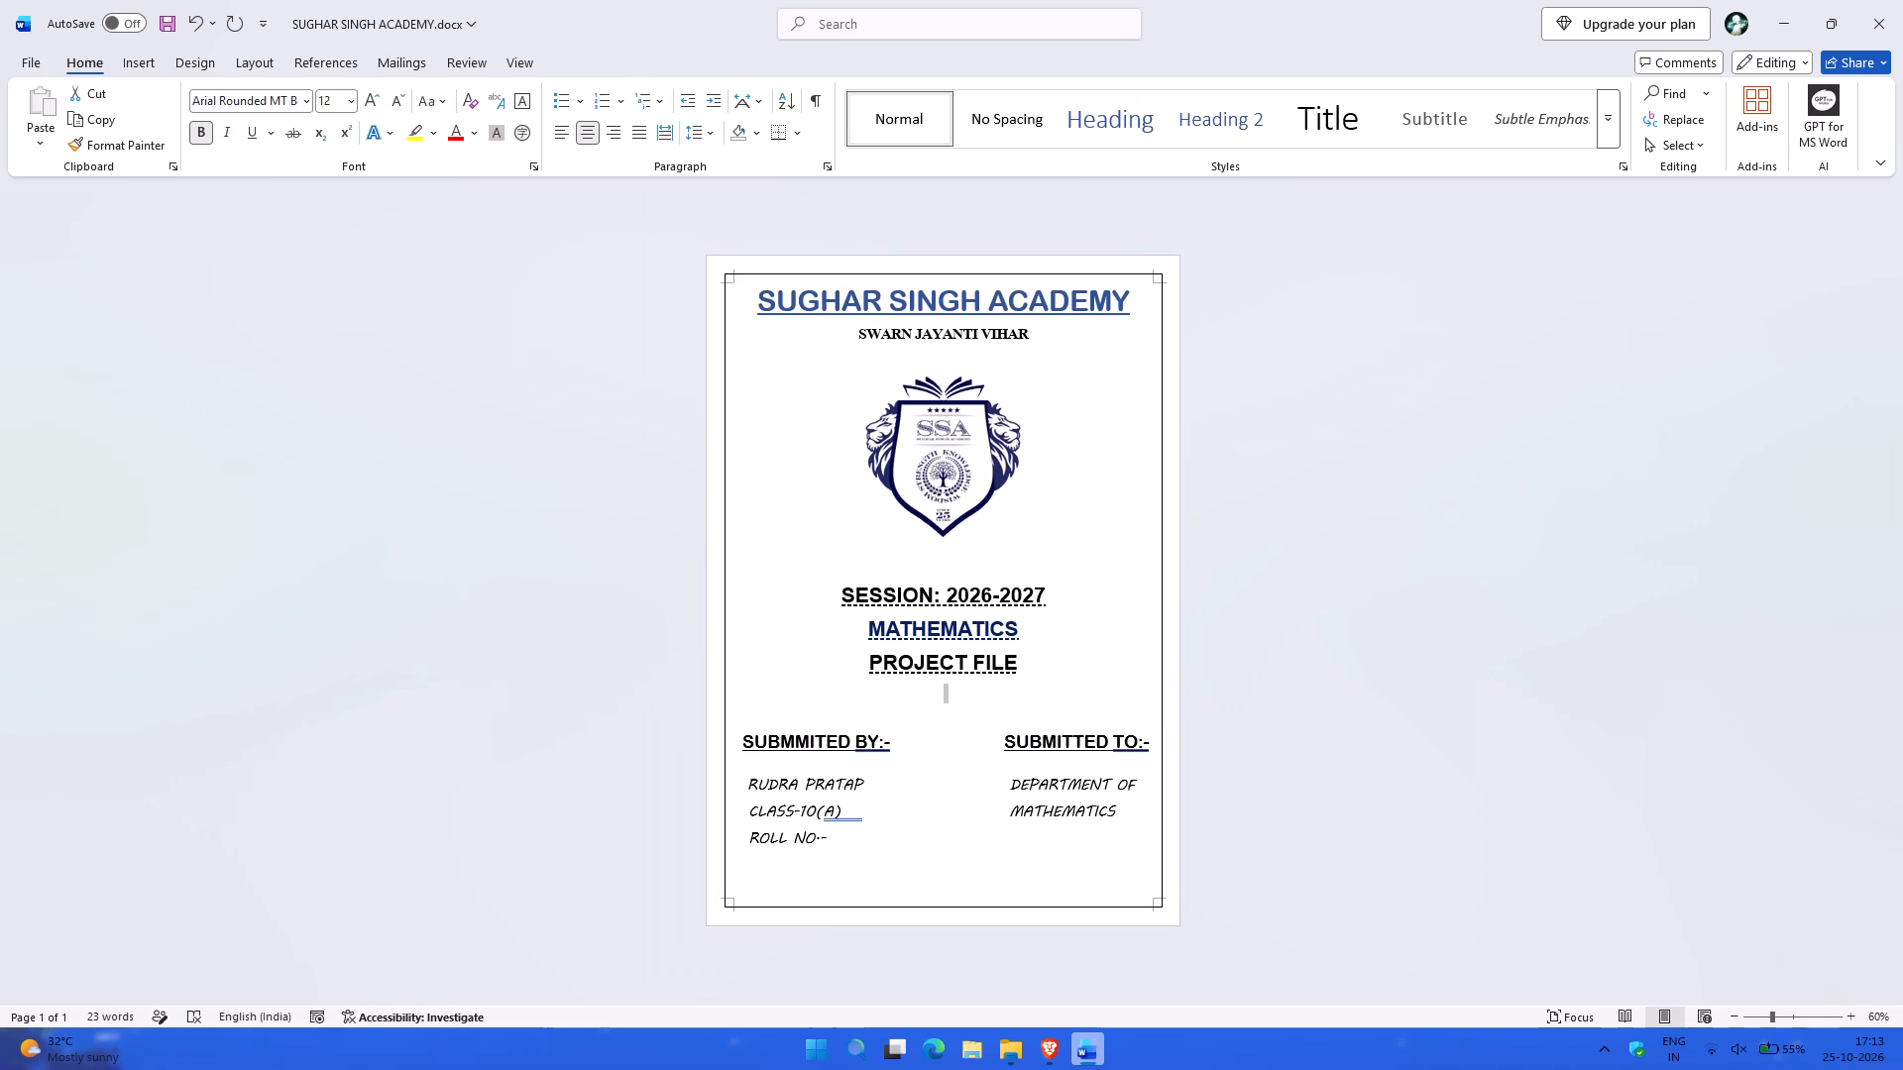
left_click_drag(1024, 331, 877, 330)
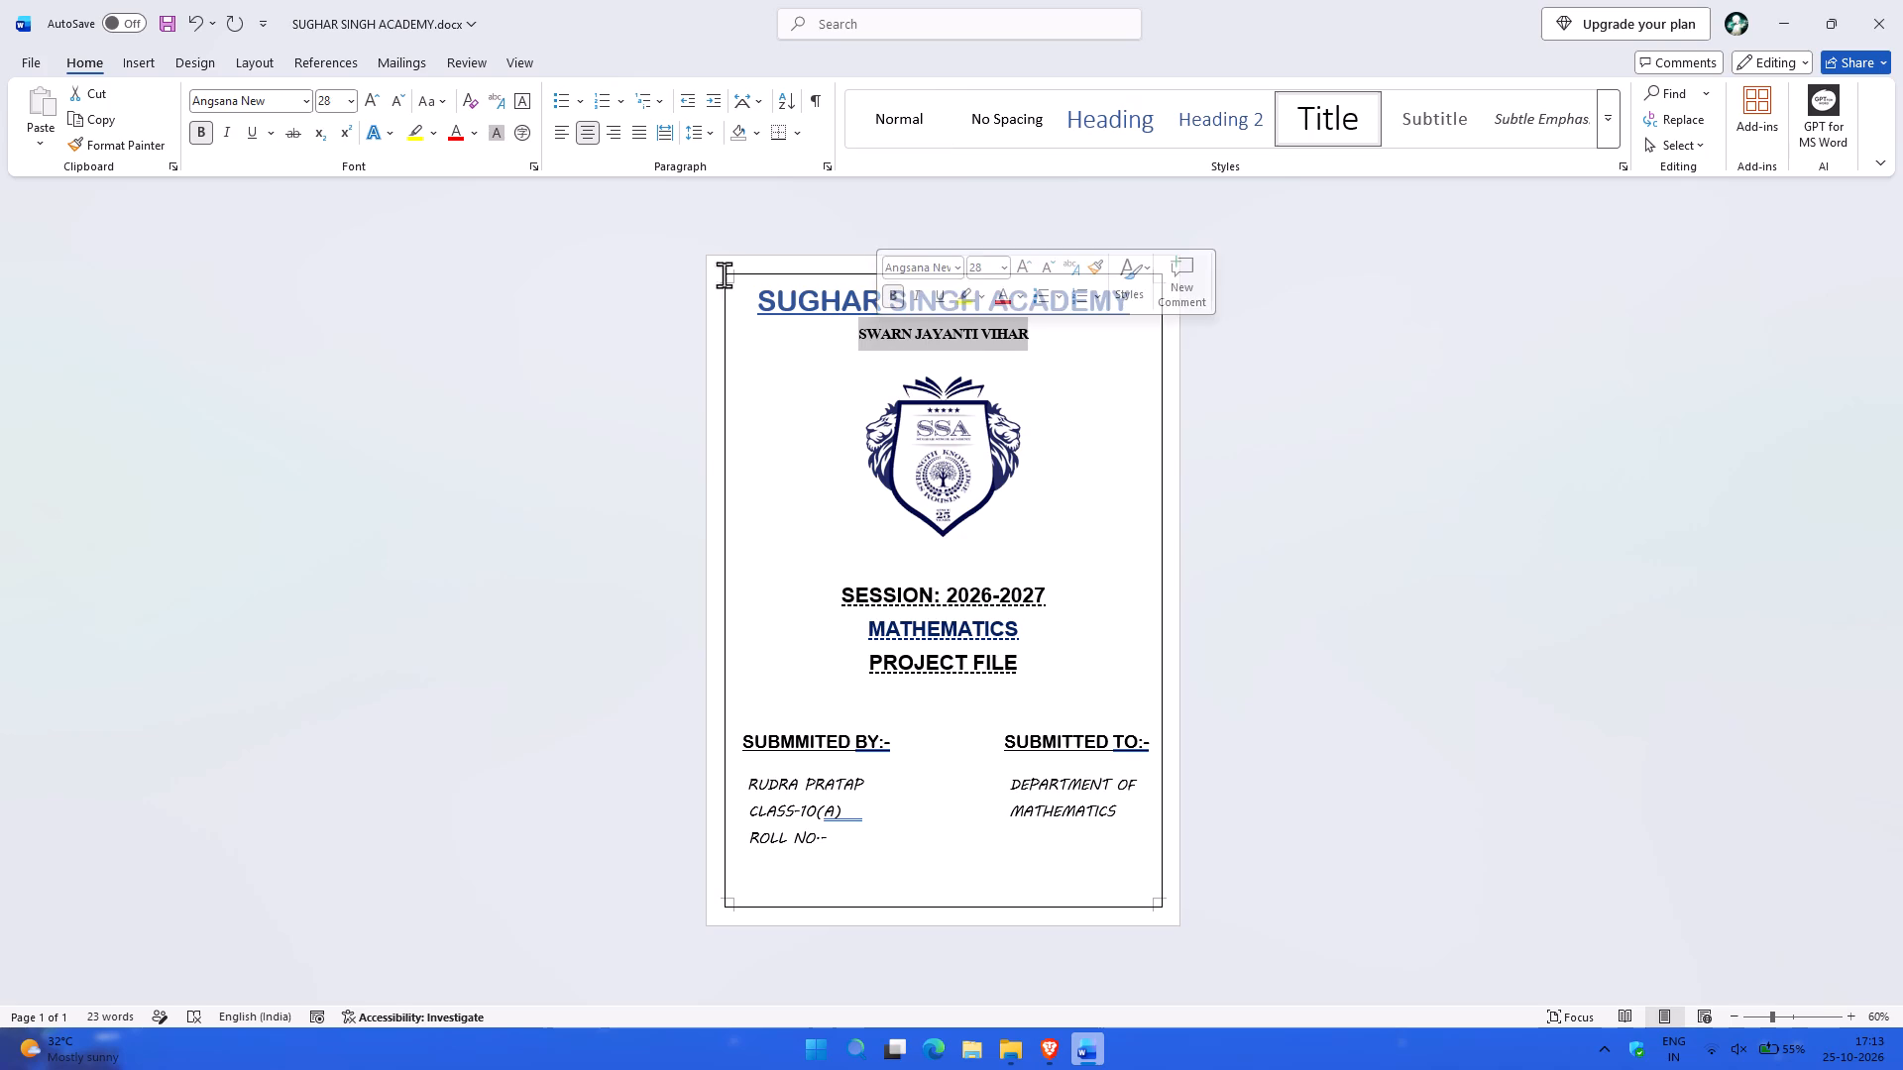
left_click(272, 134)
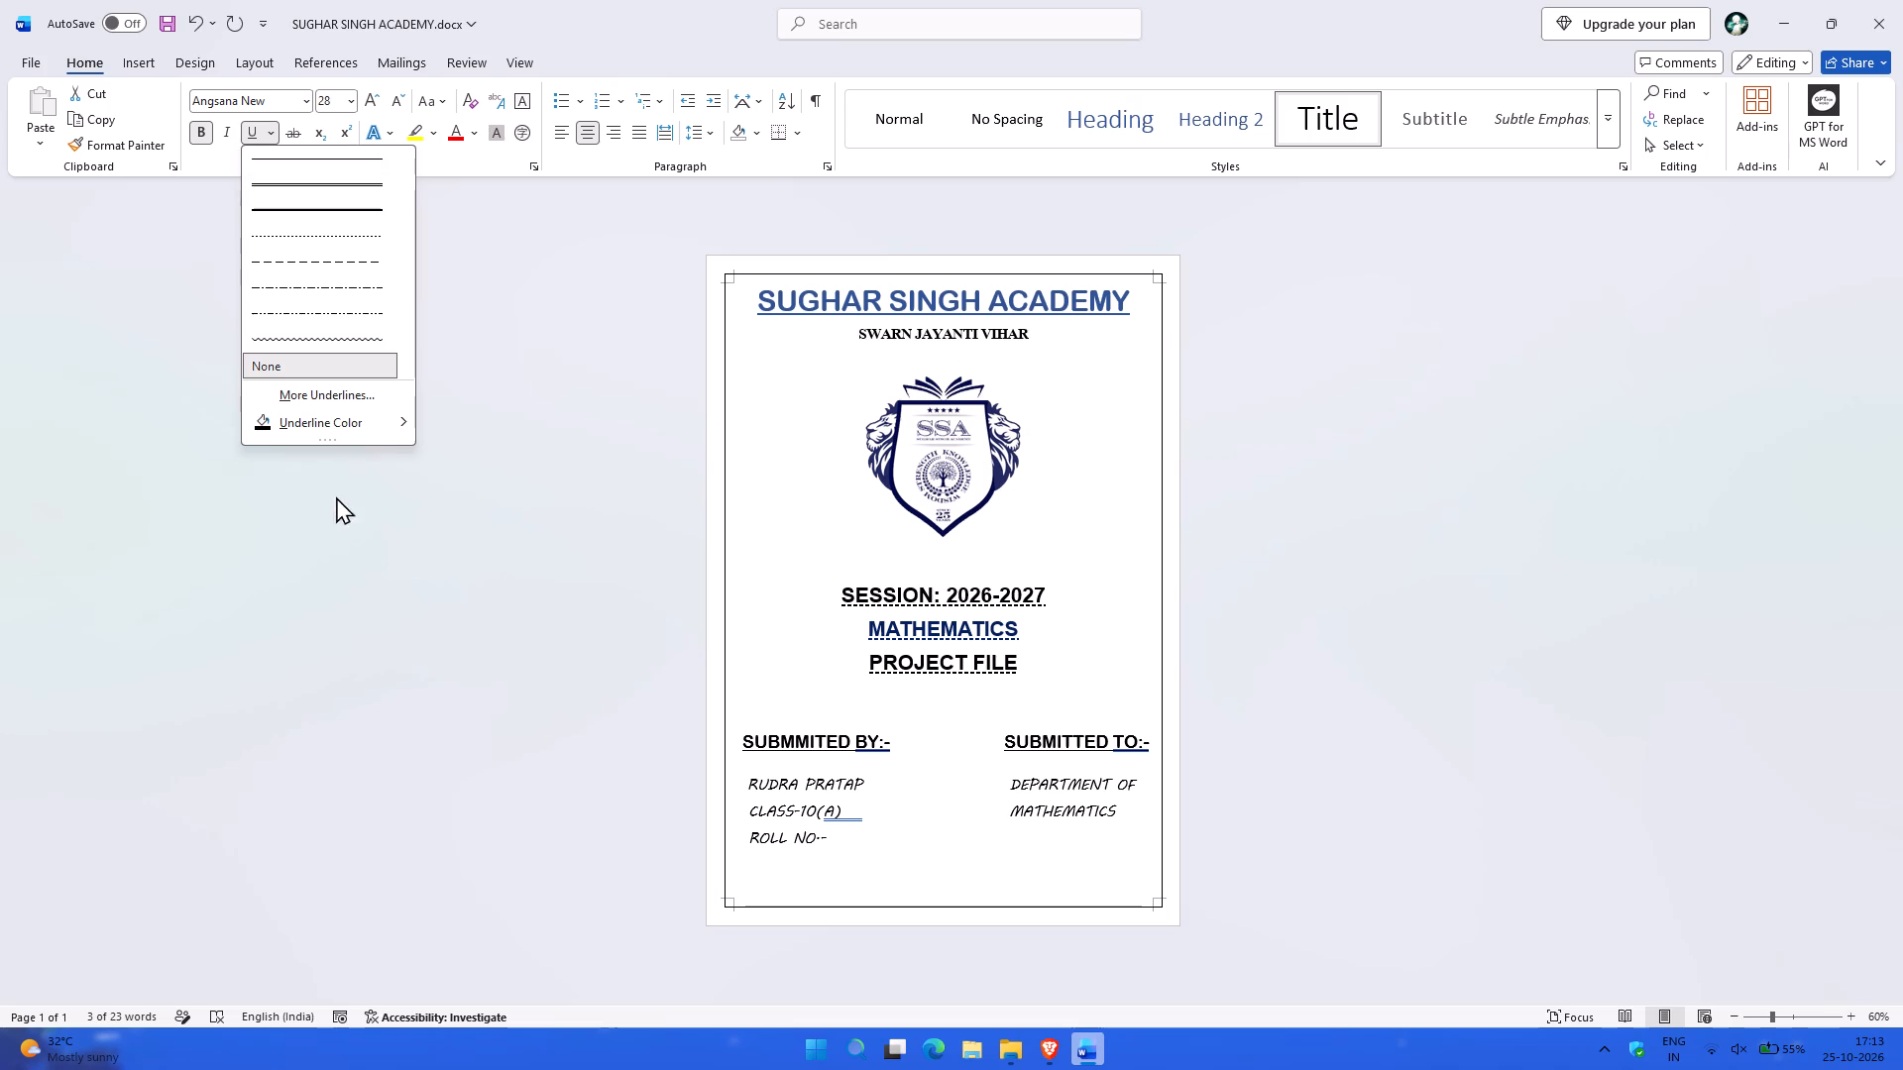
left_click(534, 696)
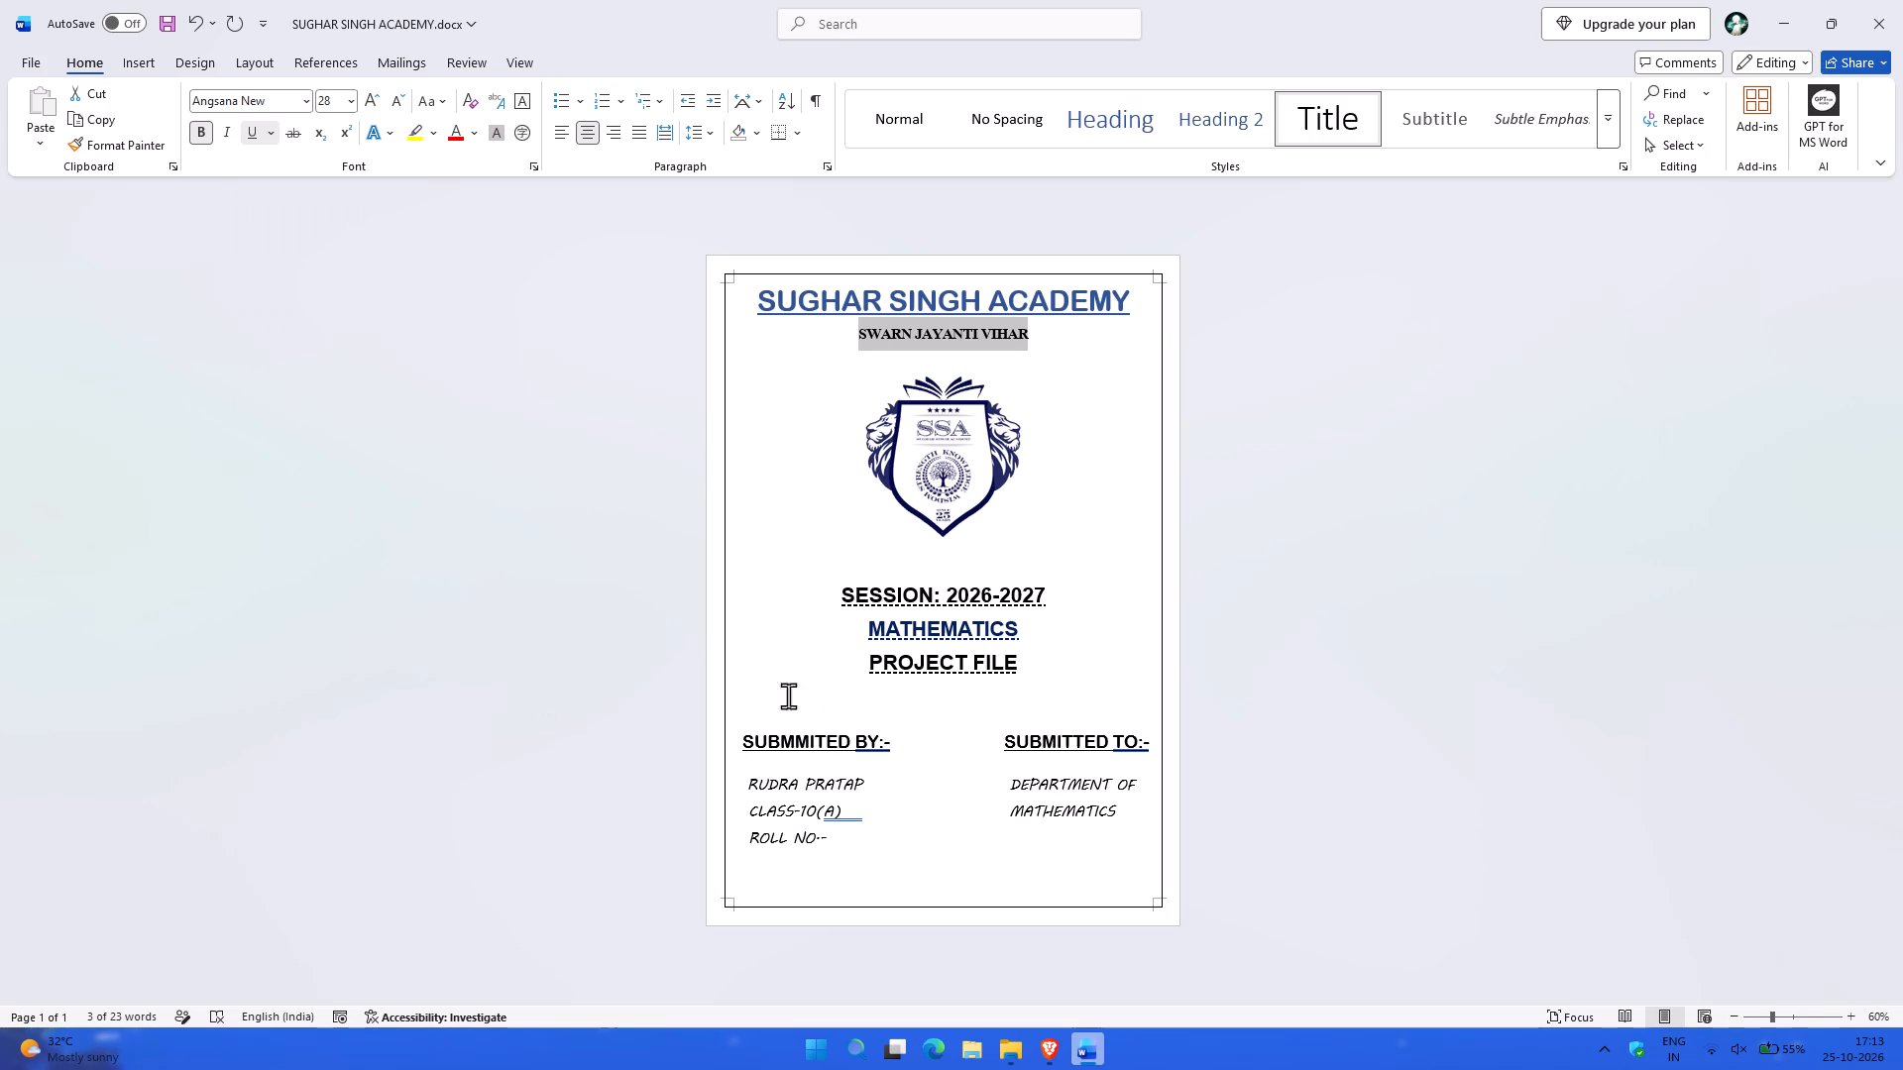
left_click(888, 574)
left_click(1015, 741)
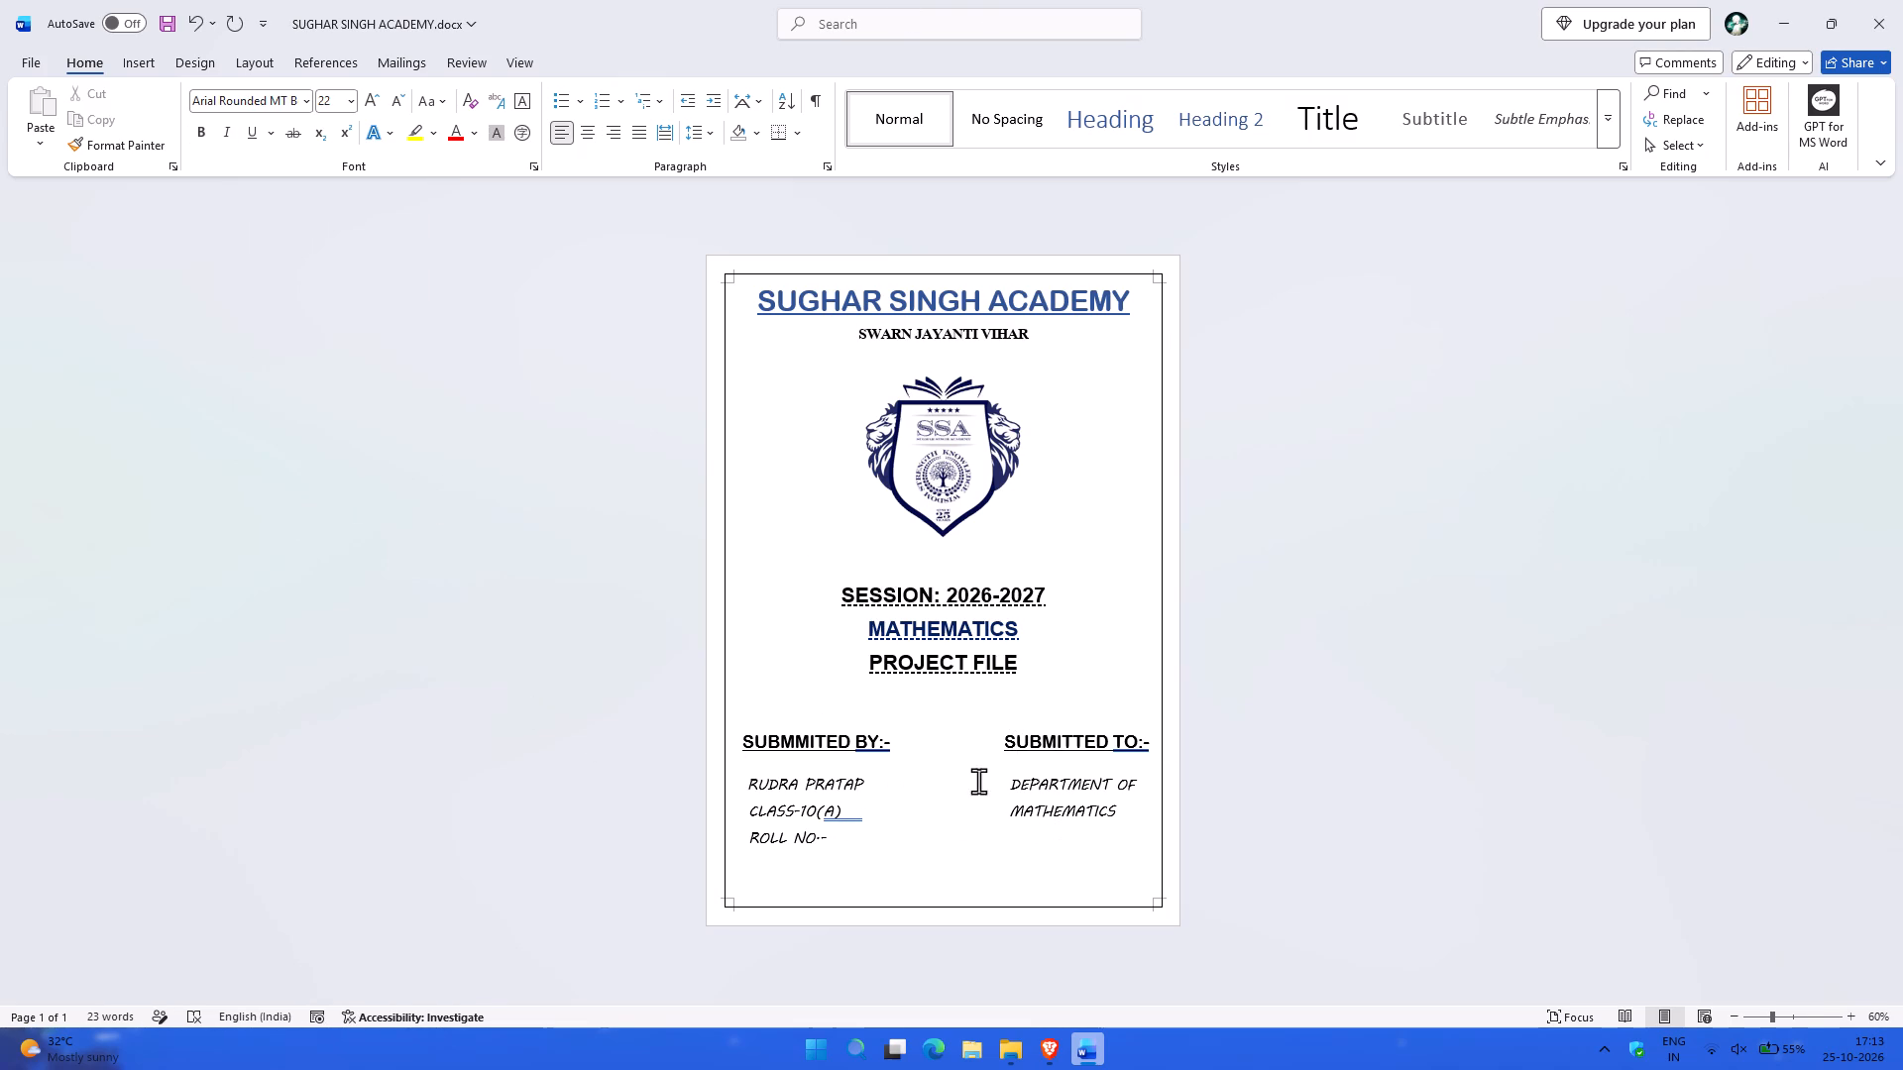
Examine the cover page's crest, session, subject and submission text up close.
scroll(943, 759, "up", 7, "ctrl")
scroll(943, 759, "up", 1)
scroll(943, 759, "up", 2, "ctrl")
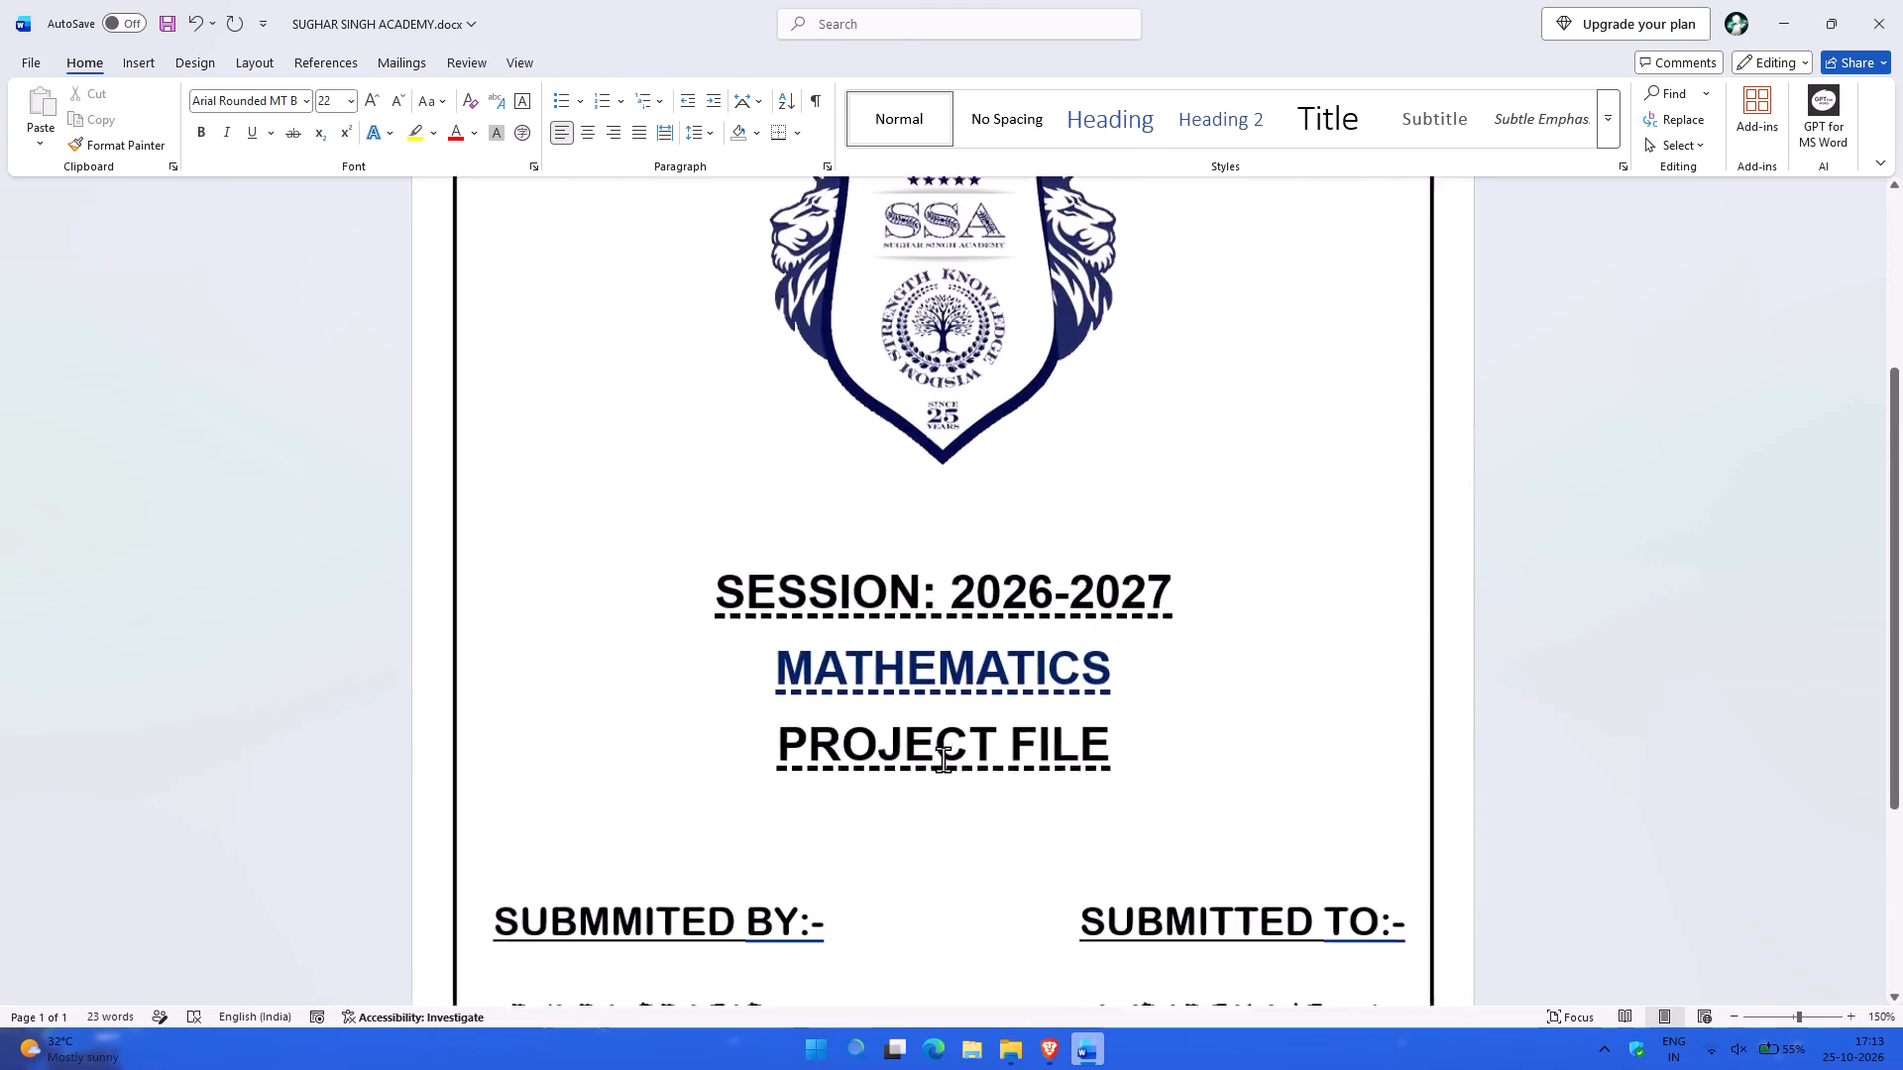
scroll(943, 759, "up", 7, "ctrl")
scroll(943, 759, "up", 1)
scroll(943, 759, "down", 1)
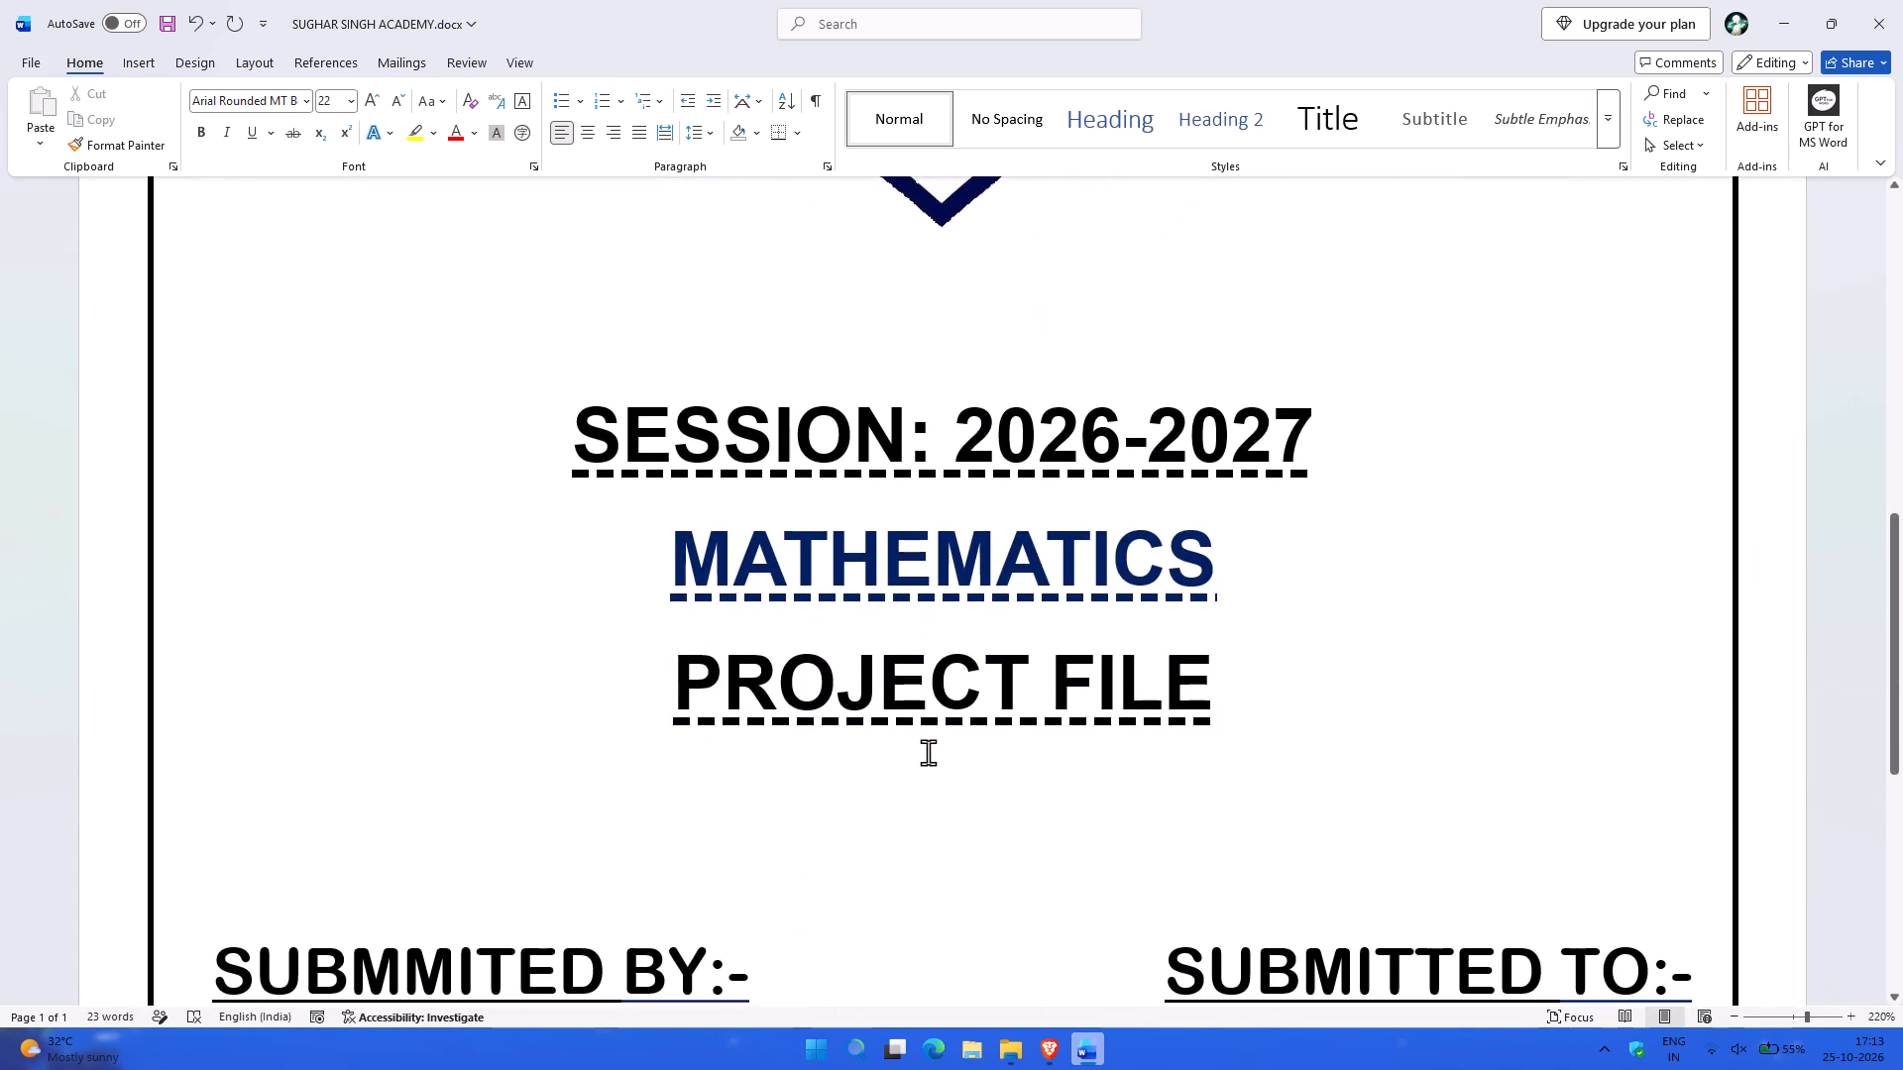
scroll(905, 837, "down", 2)
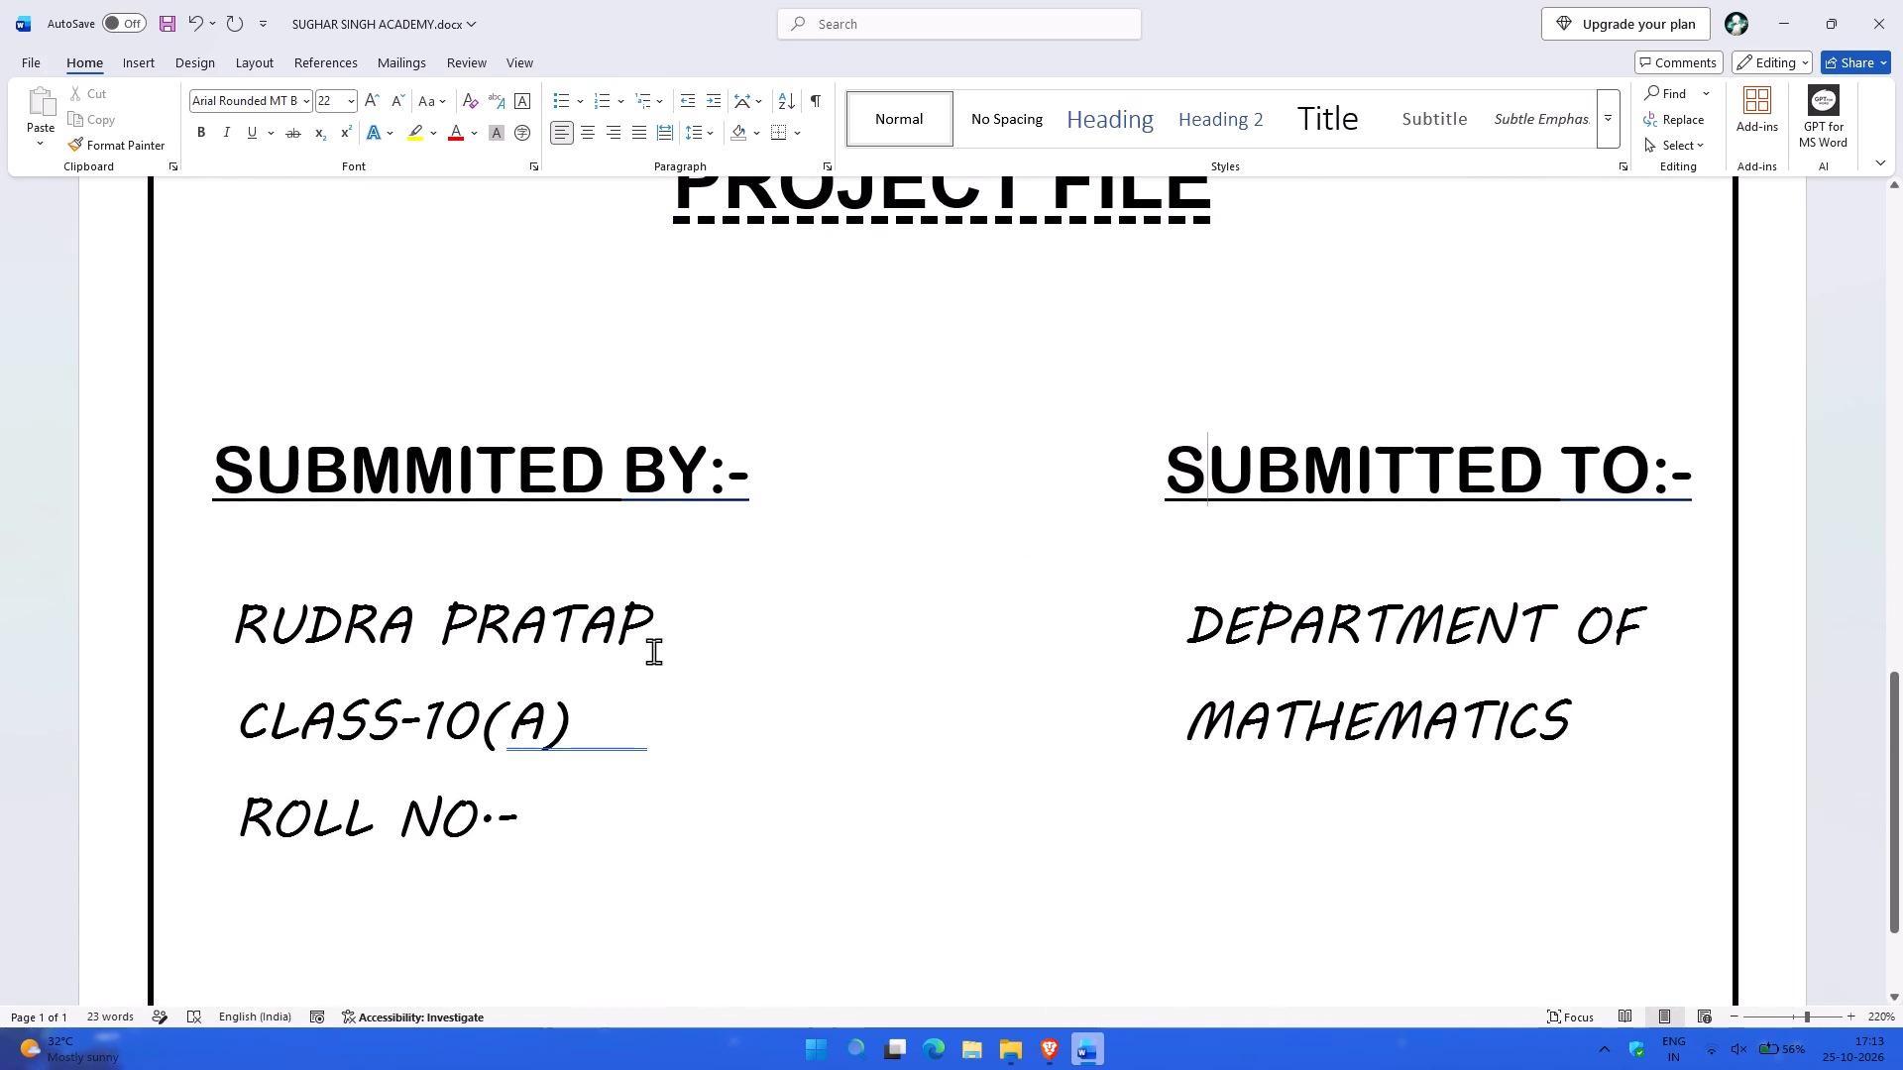
scroll(653, 651, "up", 2)
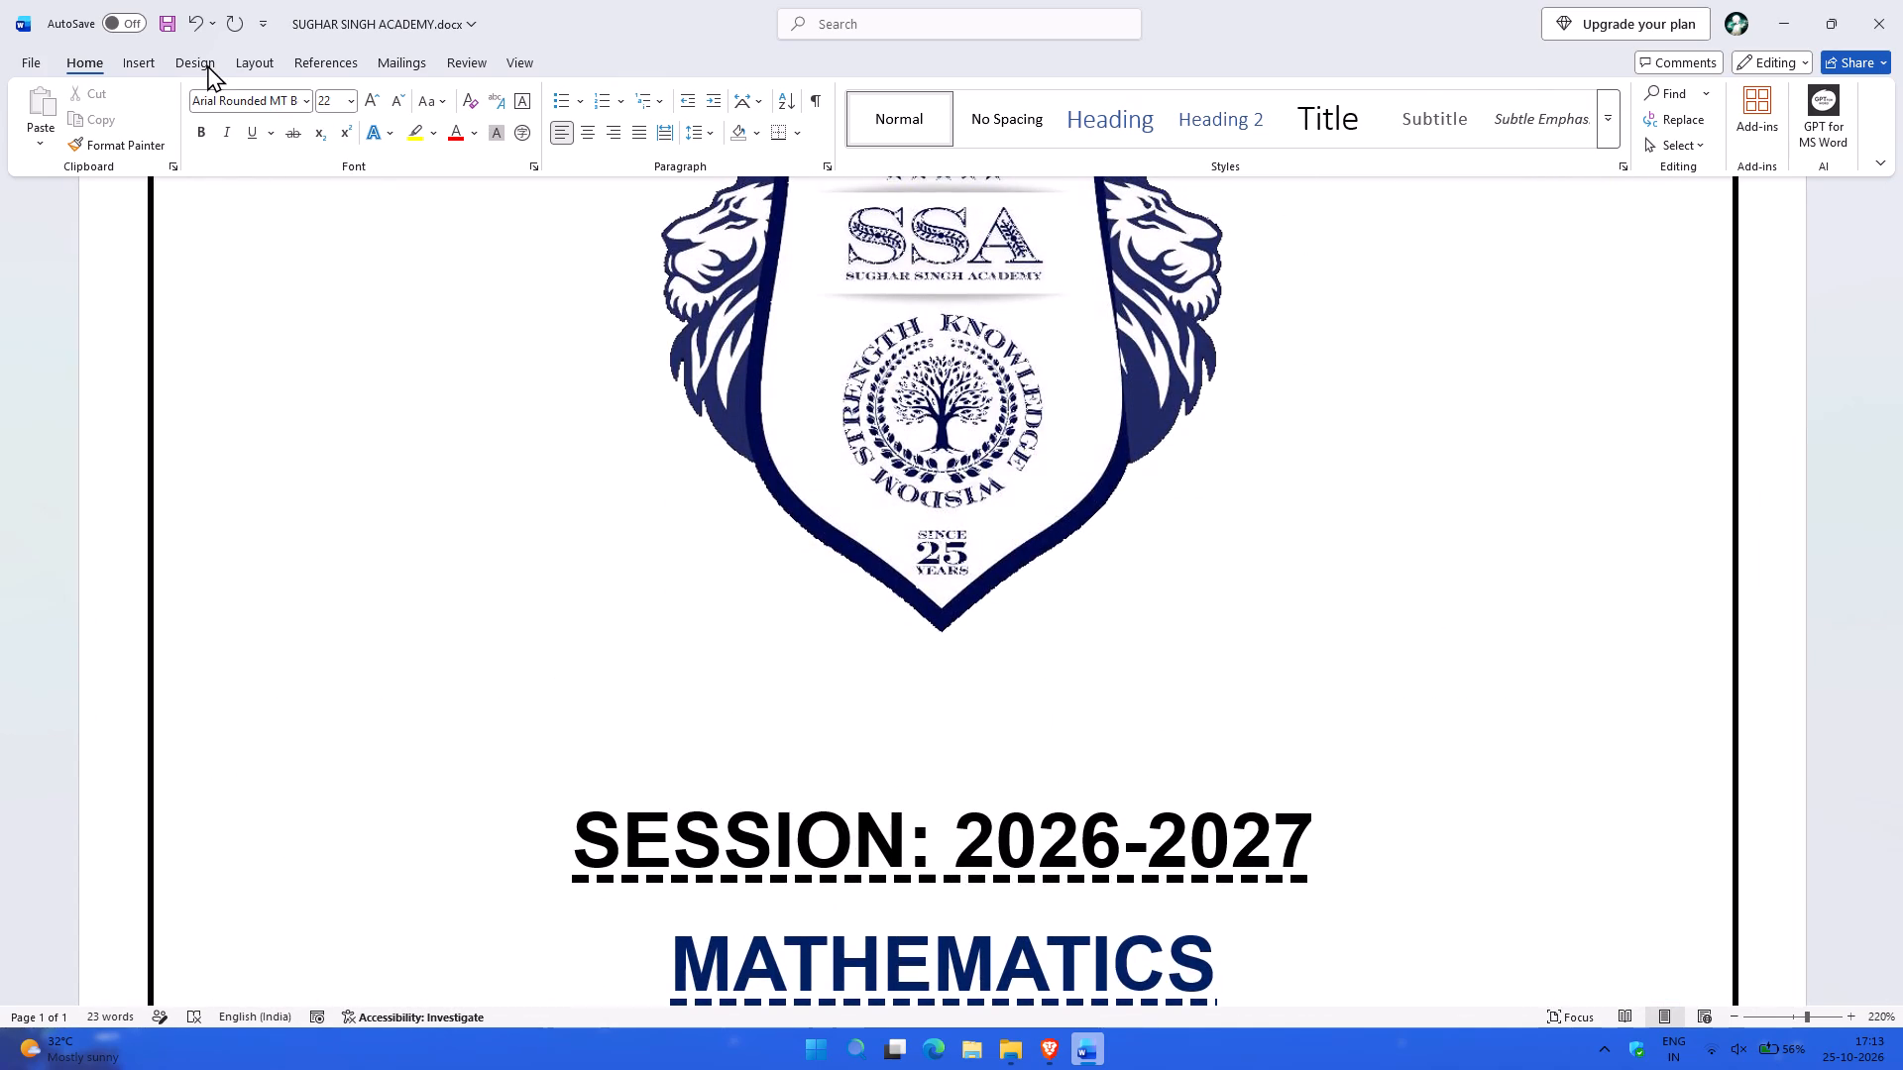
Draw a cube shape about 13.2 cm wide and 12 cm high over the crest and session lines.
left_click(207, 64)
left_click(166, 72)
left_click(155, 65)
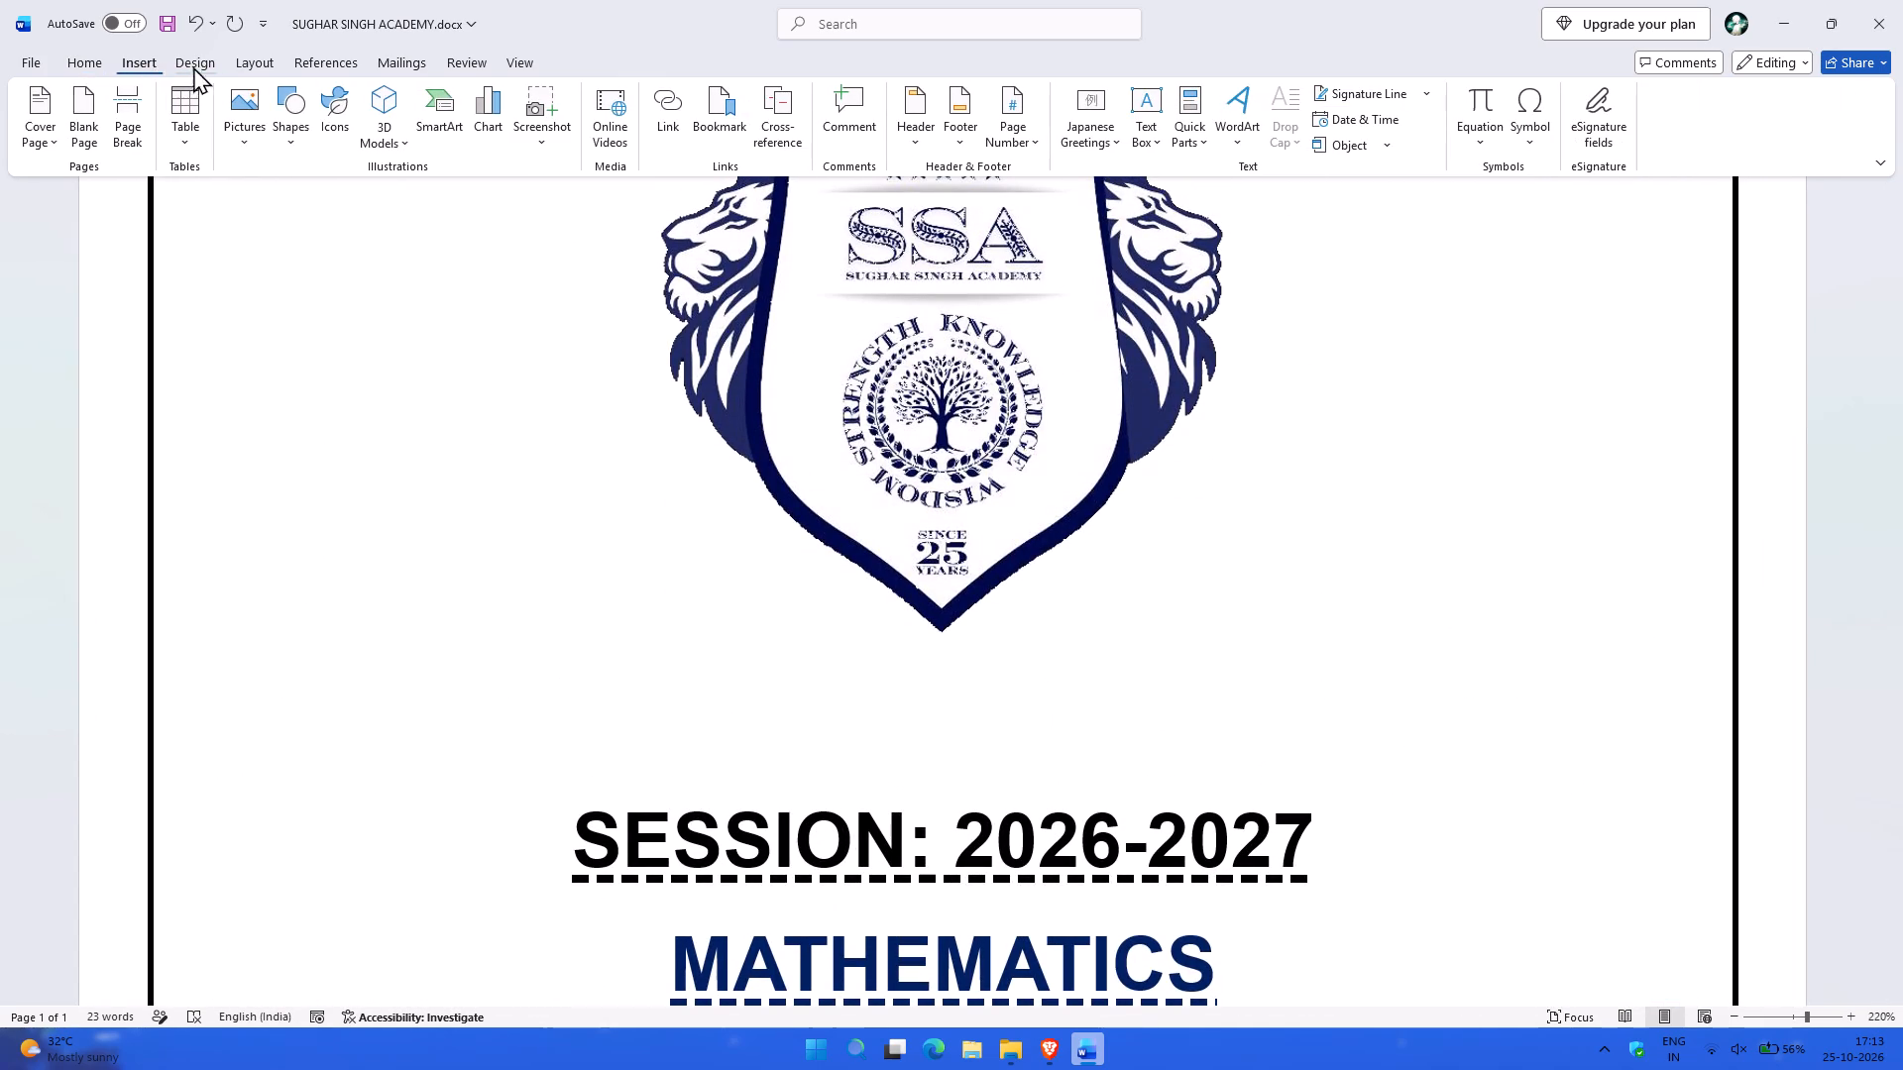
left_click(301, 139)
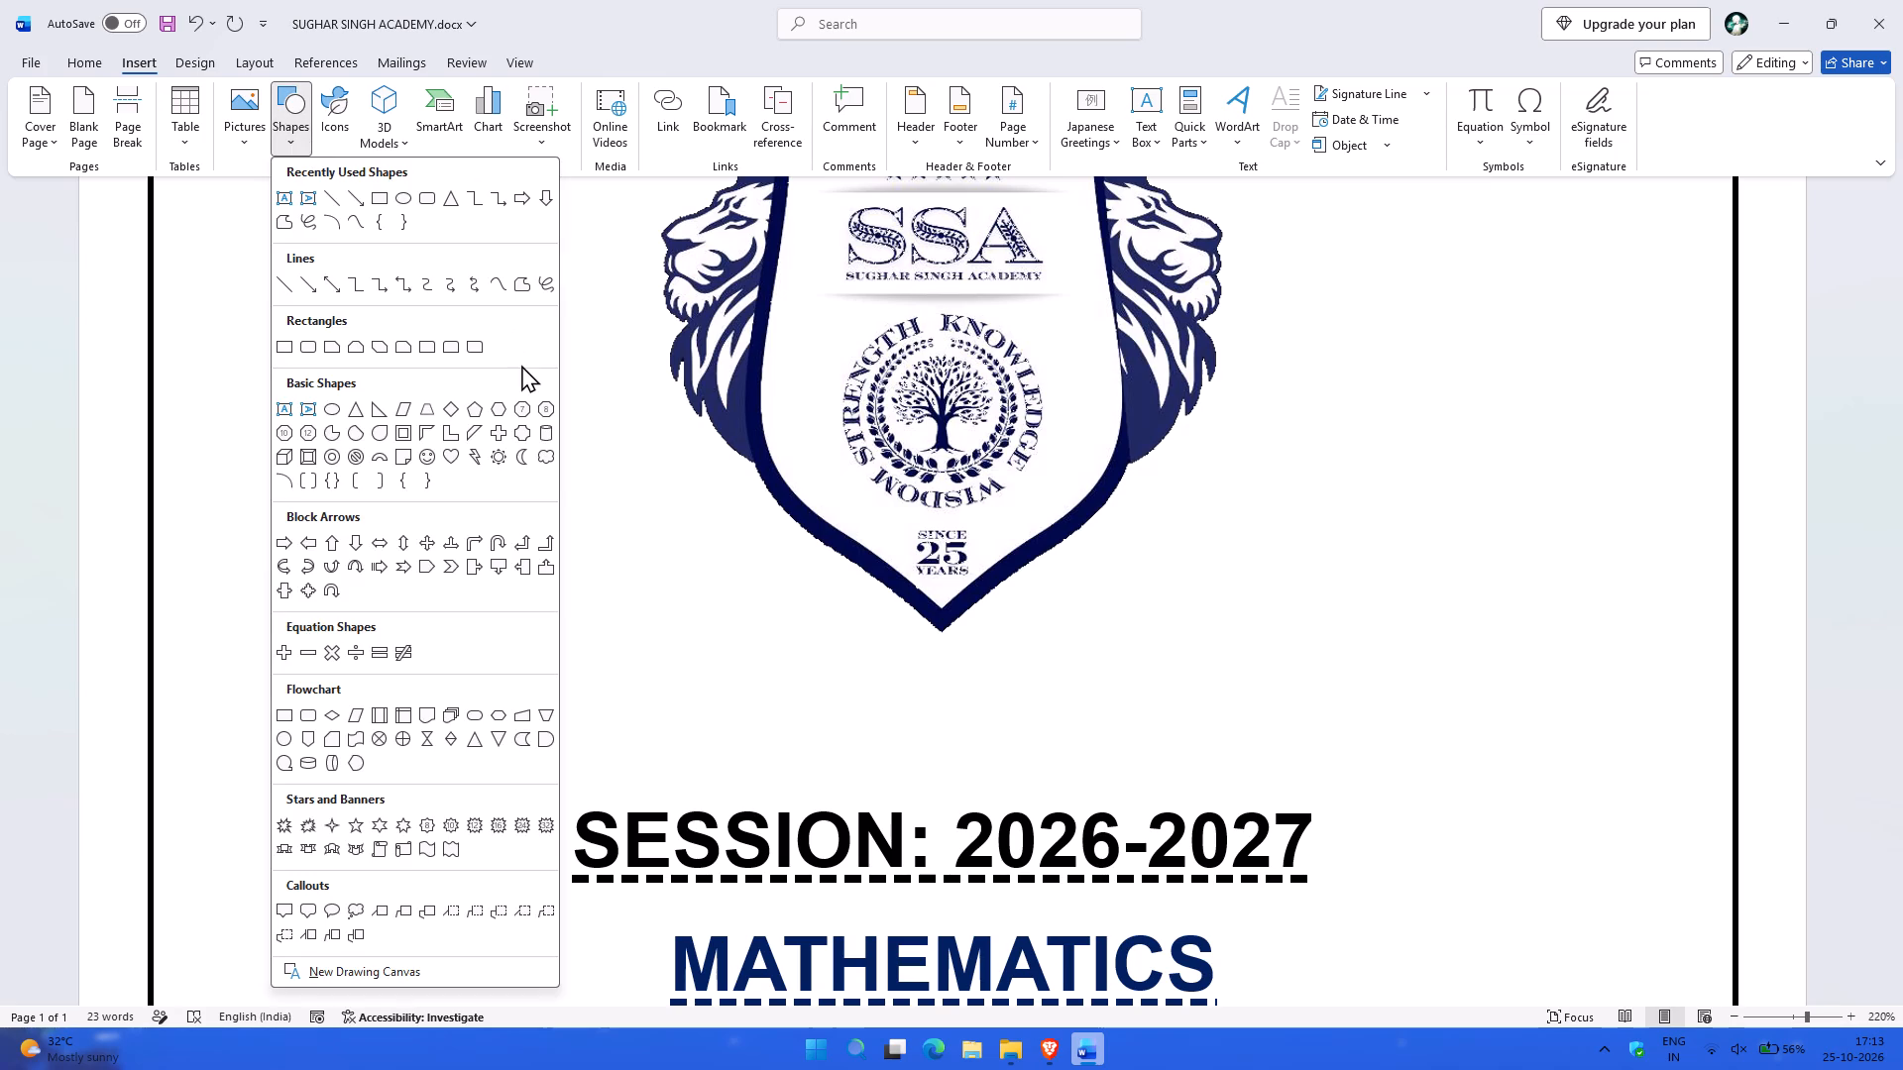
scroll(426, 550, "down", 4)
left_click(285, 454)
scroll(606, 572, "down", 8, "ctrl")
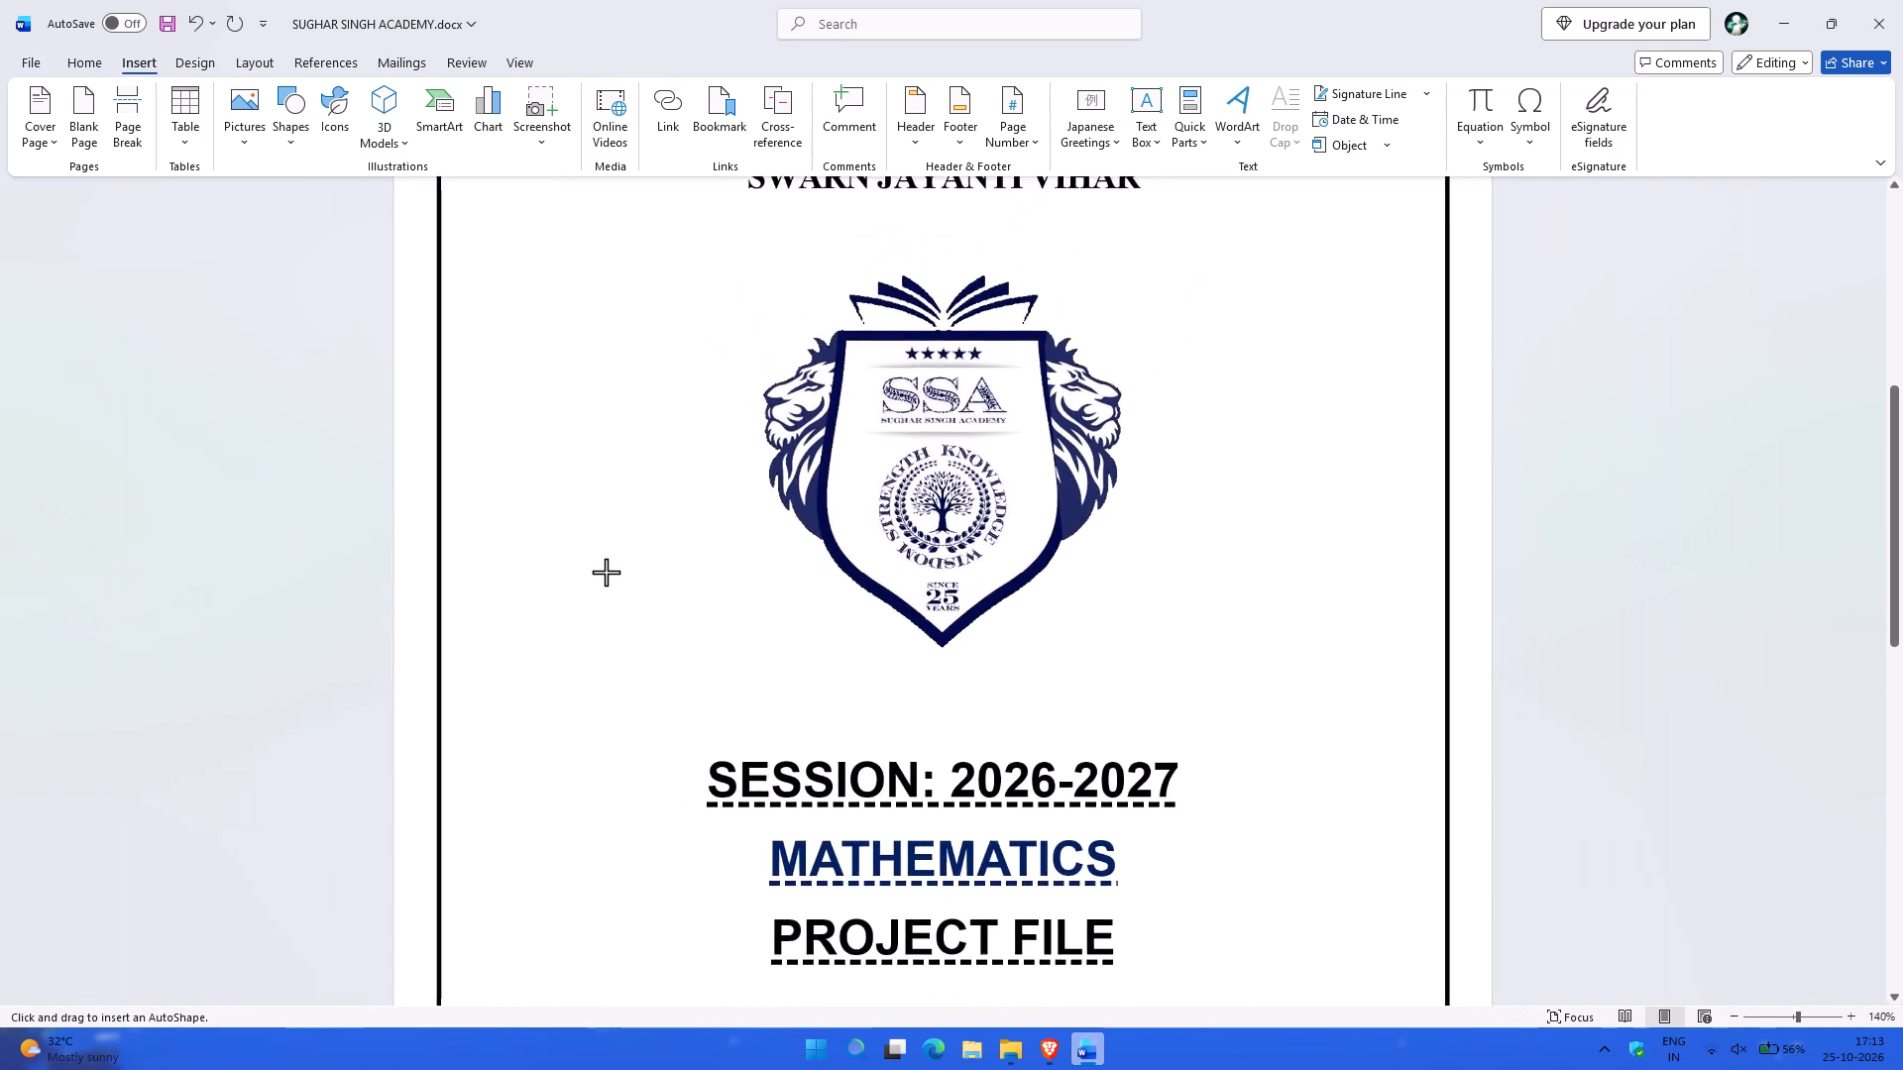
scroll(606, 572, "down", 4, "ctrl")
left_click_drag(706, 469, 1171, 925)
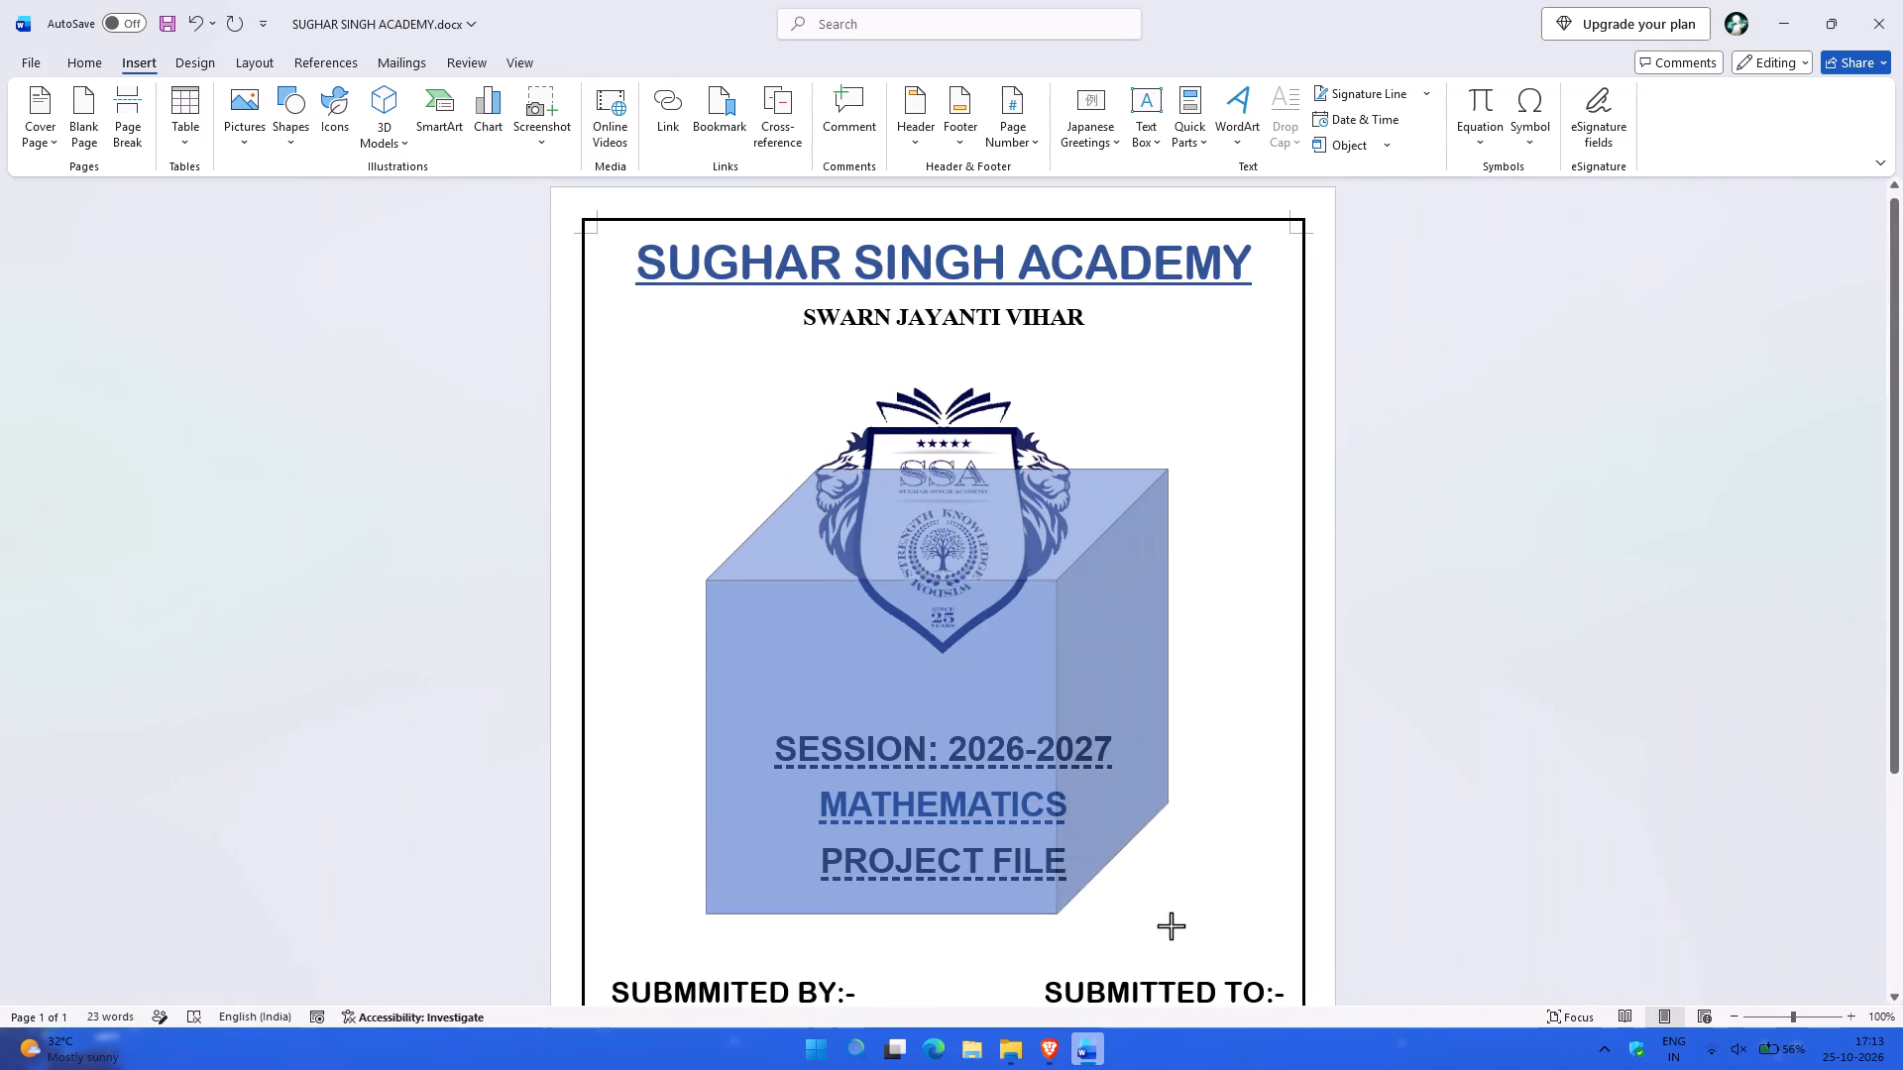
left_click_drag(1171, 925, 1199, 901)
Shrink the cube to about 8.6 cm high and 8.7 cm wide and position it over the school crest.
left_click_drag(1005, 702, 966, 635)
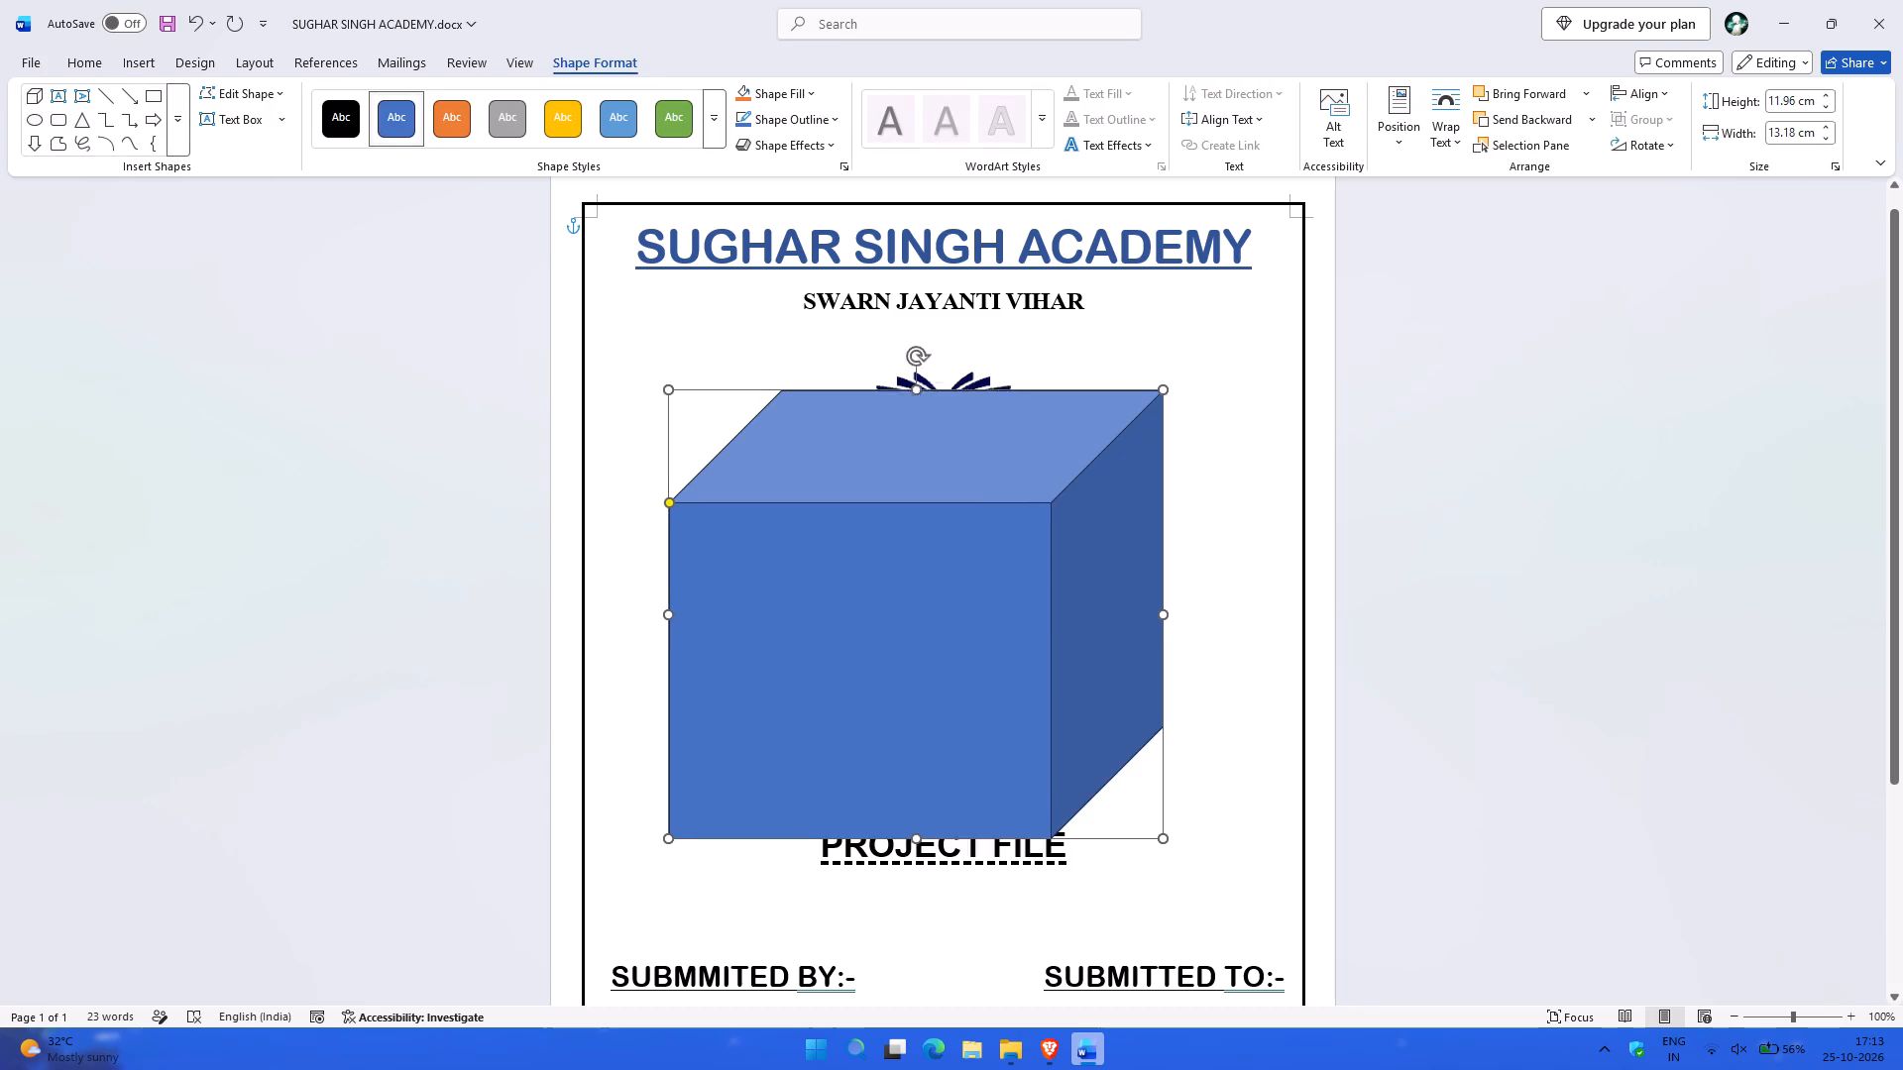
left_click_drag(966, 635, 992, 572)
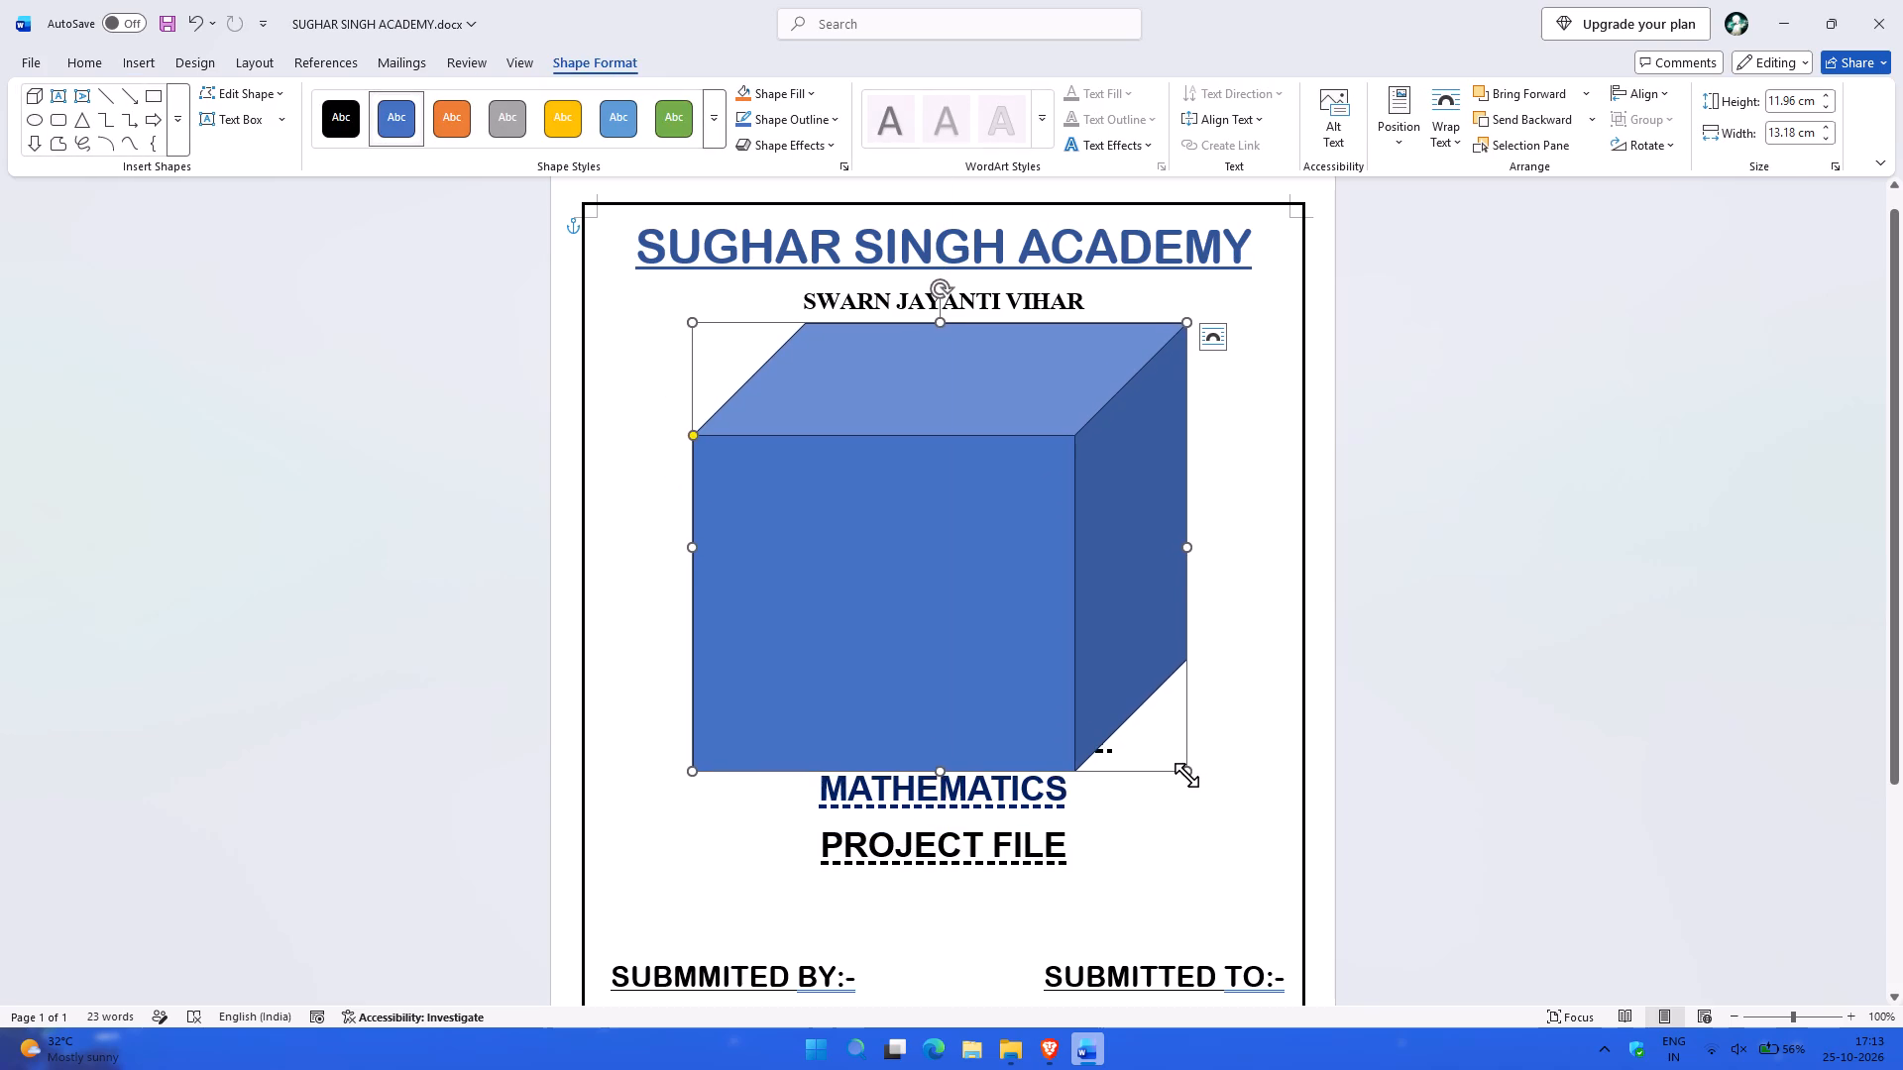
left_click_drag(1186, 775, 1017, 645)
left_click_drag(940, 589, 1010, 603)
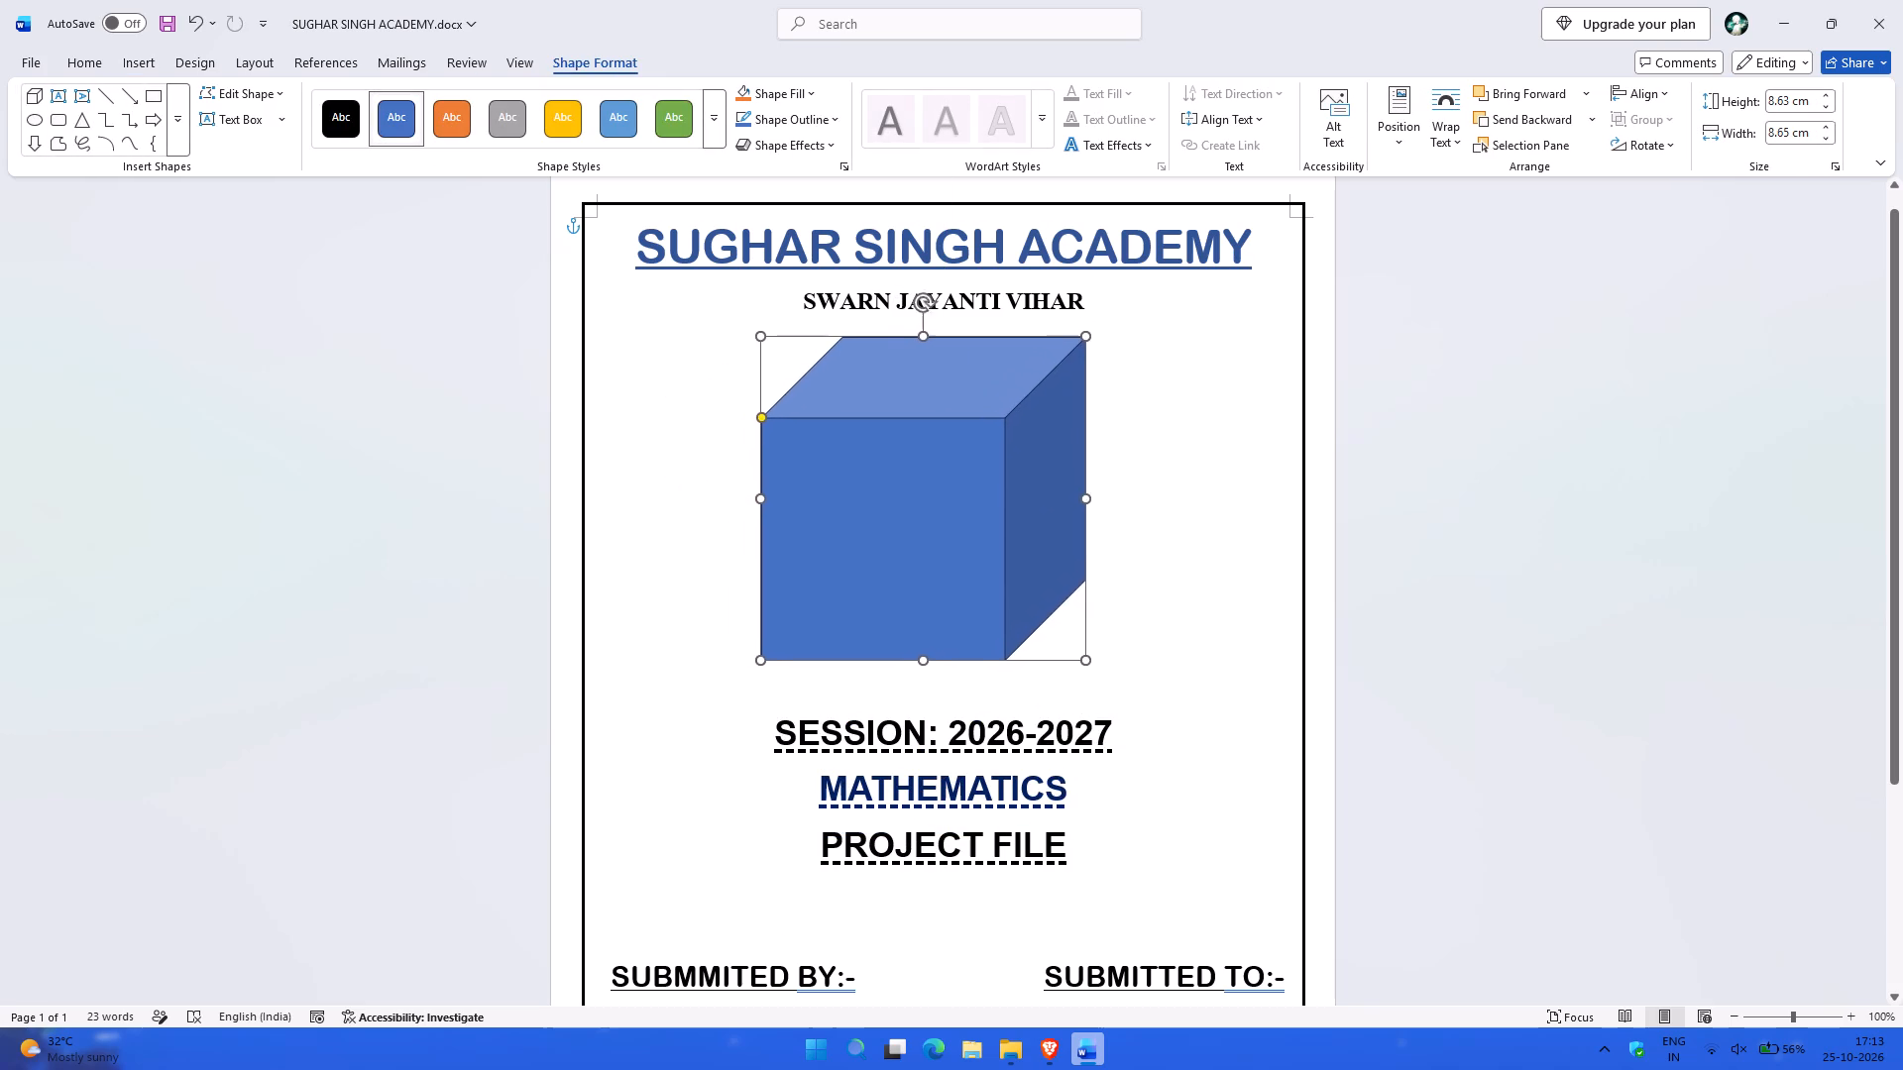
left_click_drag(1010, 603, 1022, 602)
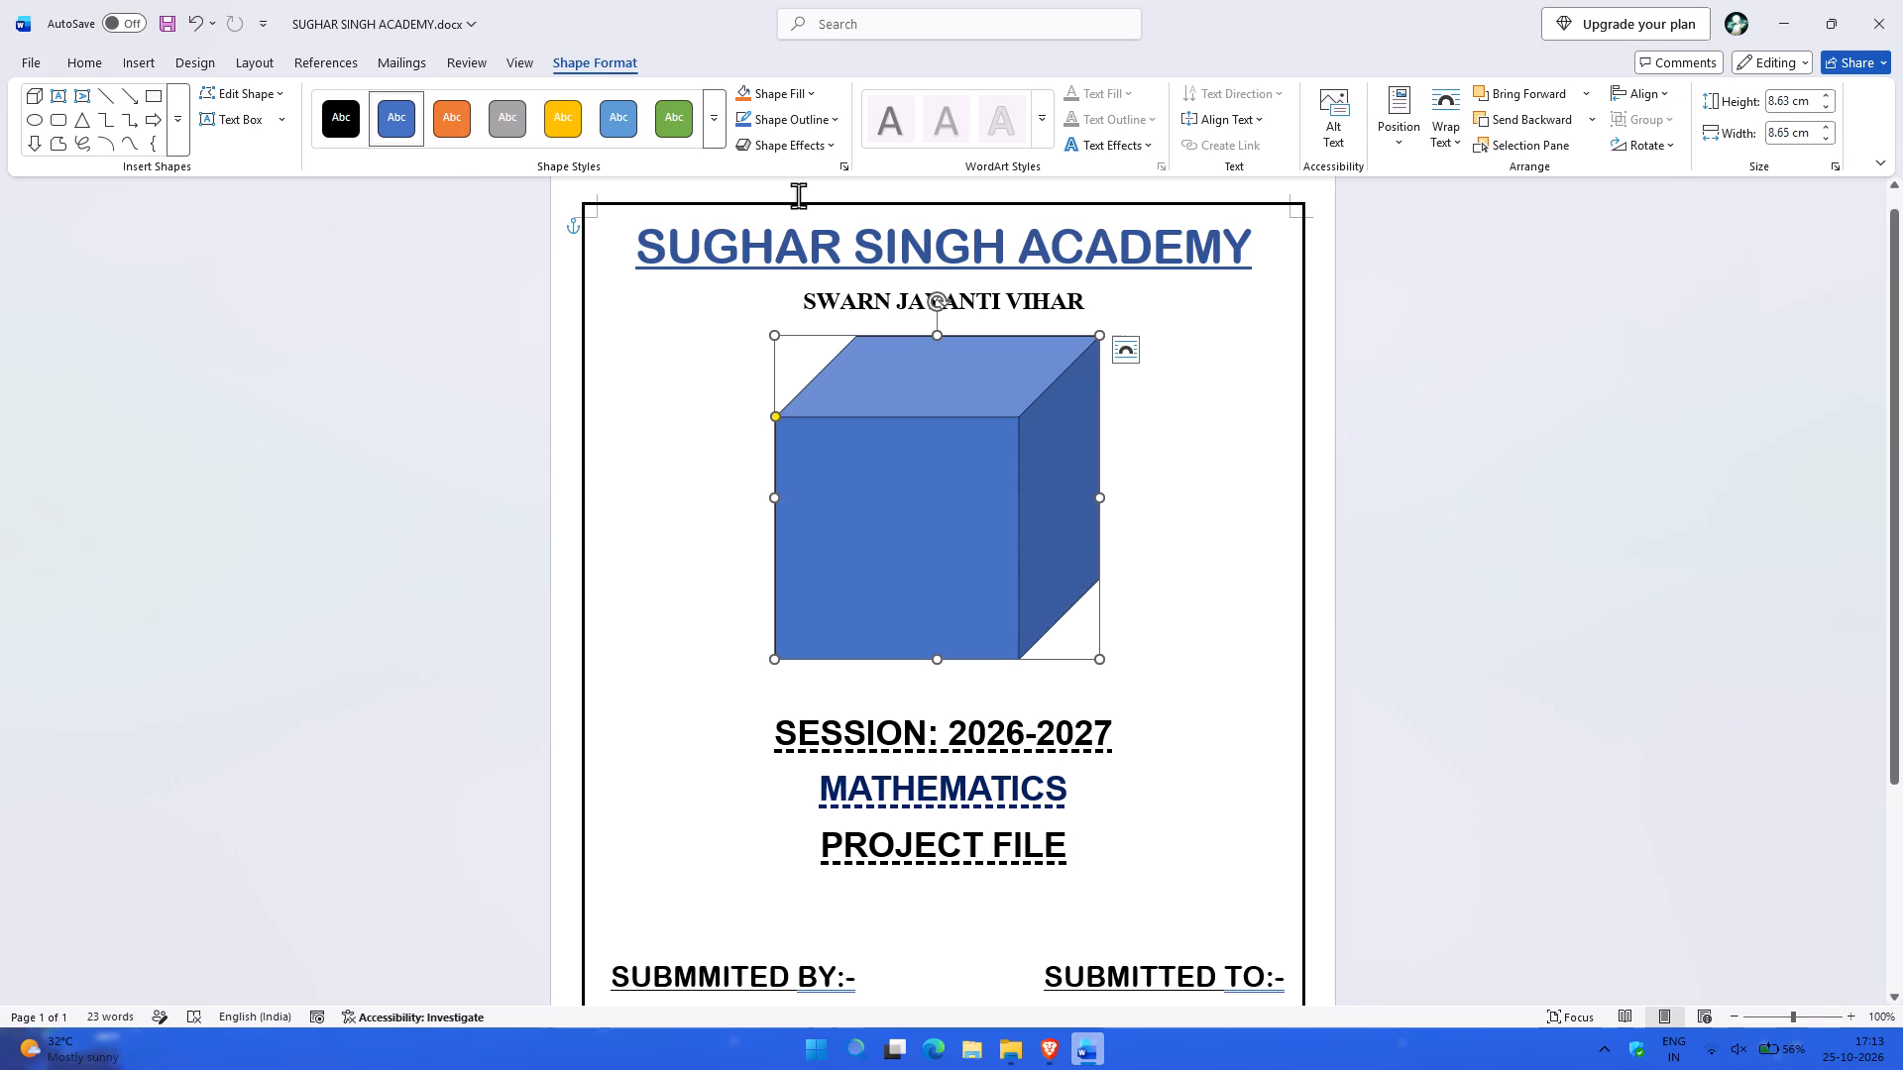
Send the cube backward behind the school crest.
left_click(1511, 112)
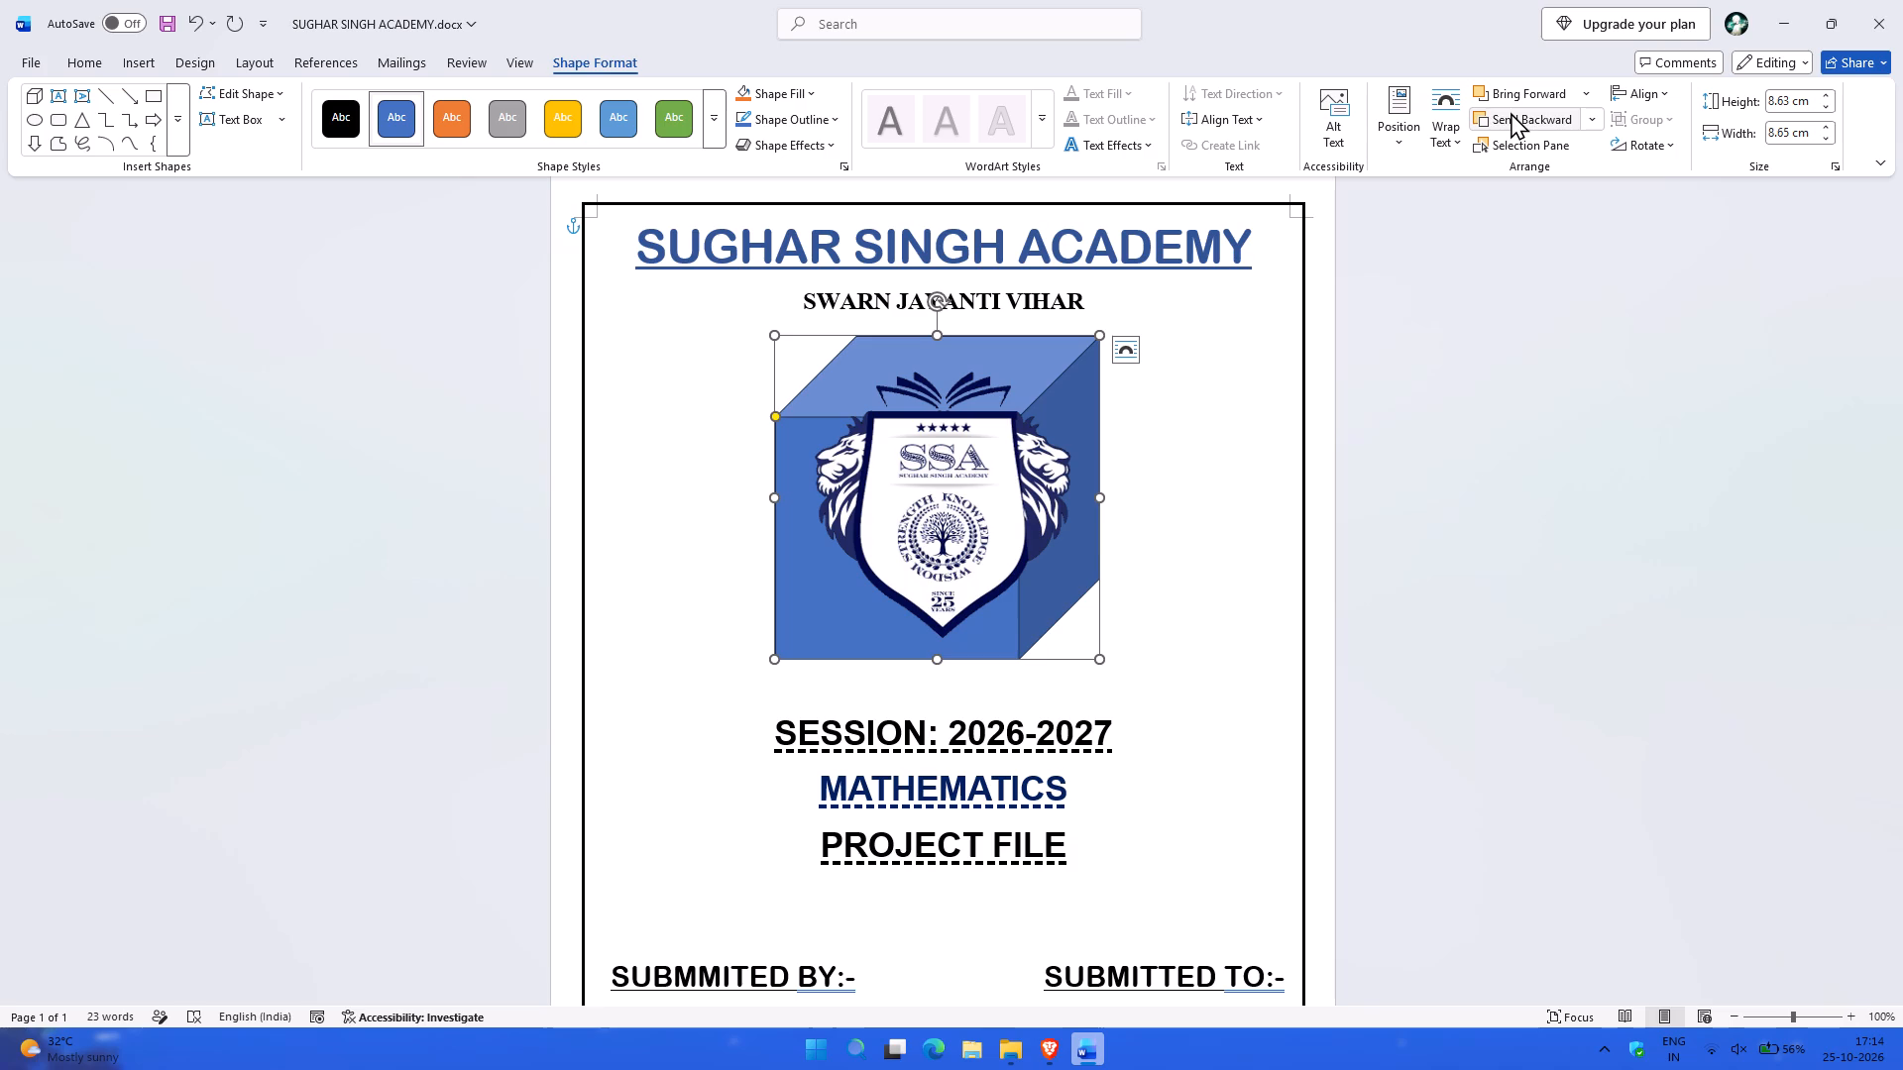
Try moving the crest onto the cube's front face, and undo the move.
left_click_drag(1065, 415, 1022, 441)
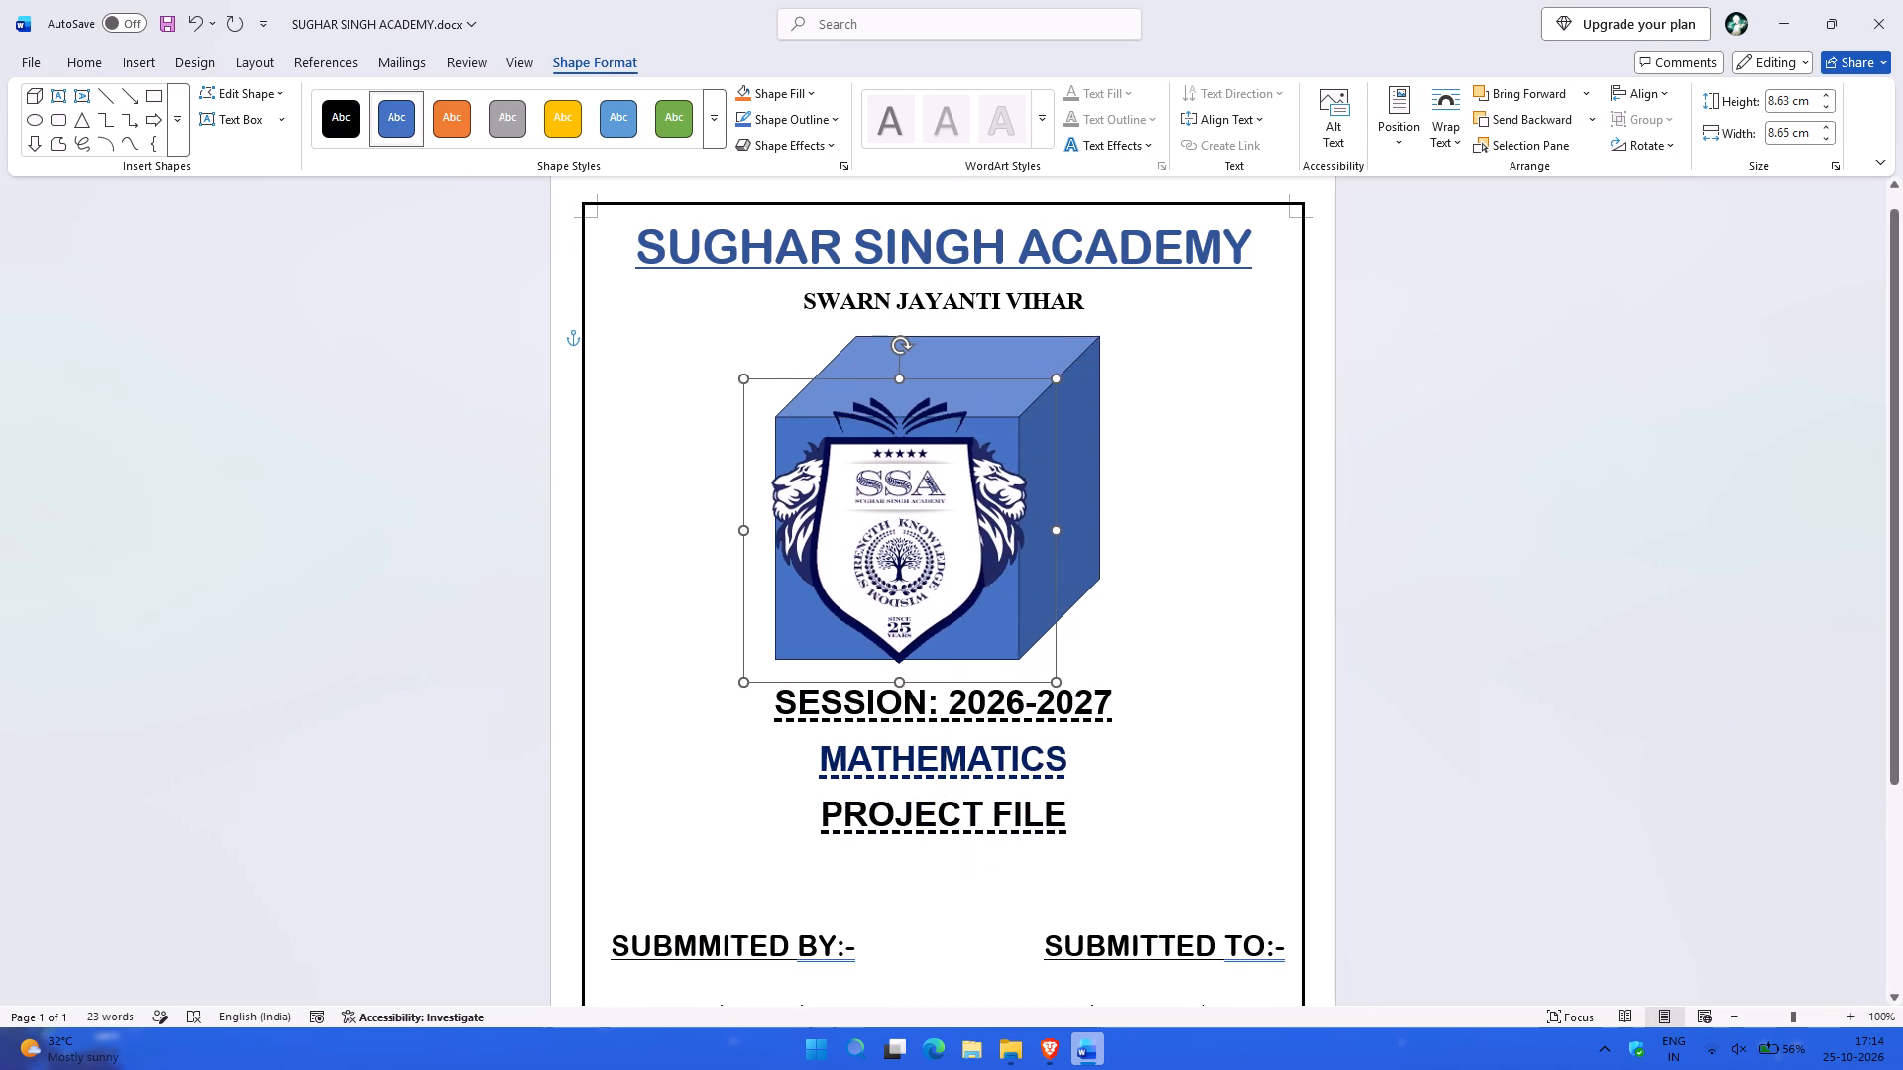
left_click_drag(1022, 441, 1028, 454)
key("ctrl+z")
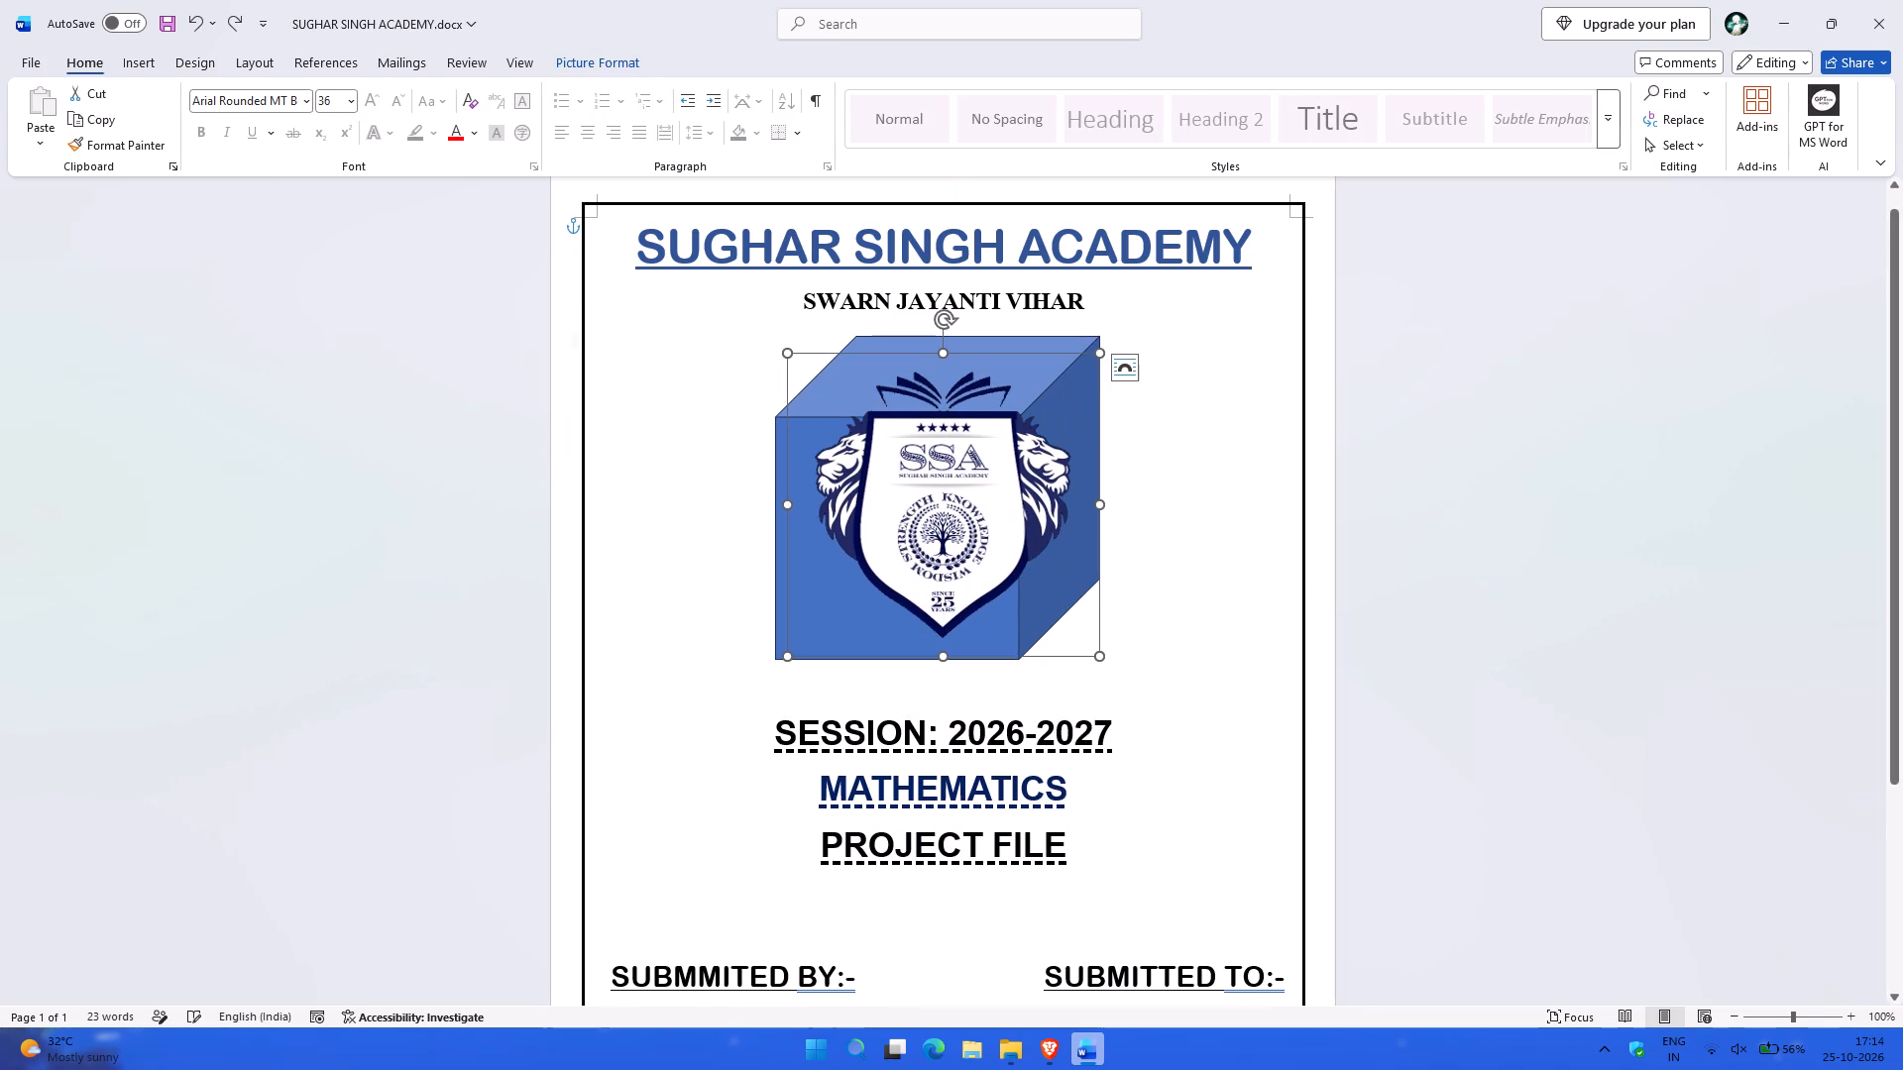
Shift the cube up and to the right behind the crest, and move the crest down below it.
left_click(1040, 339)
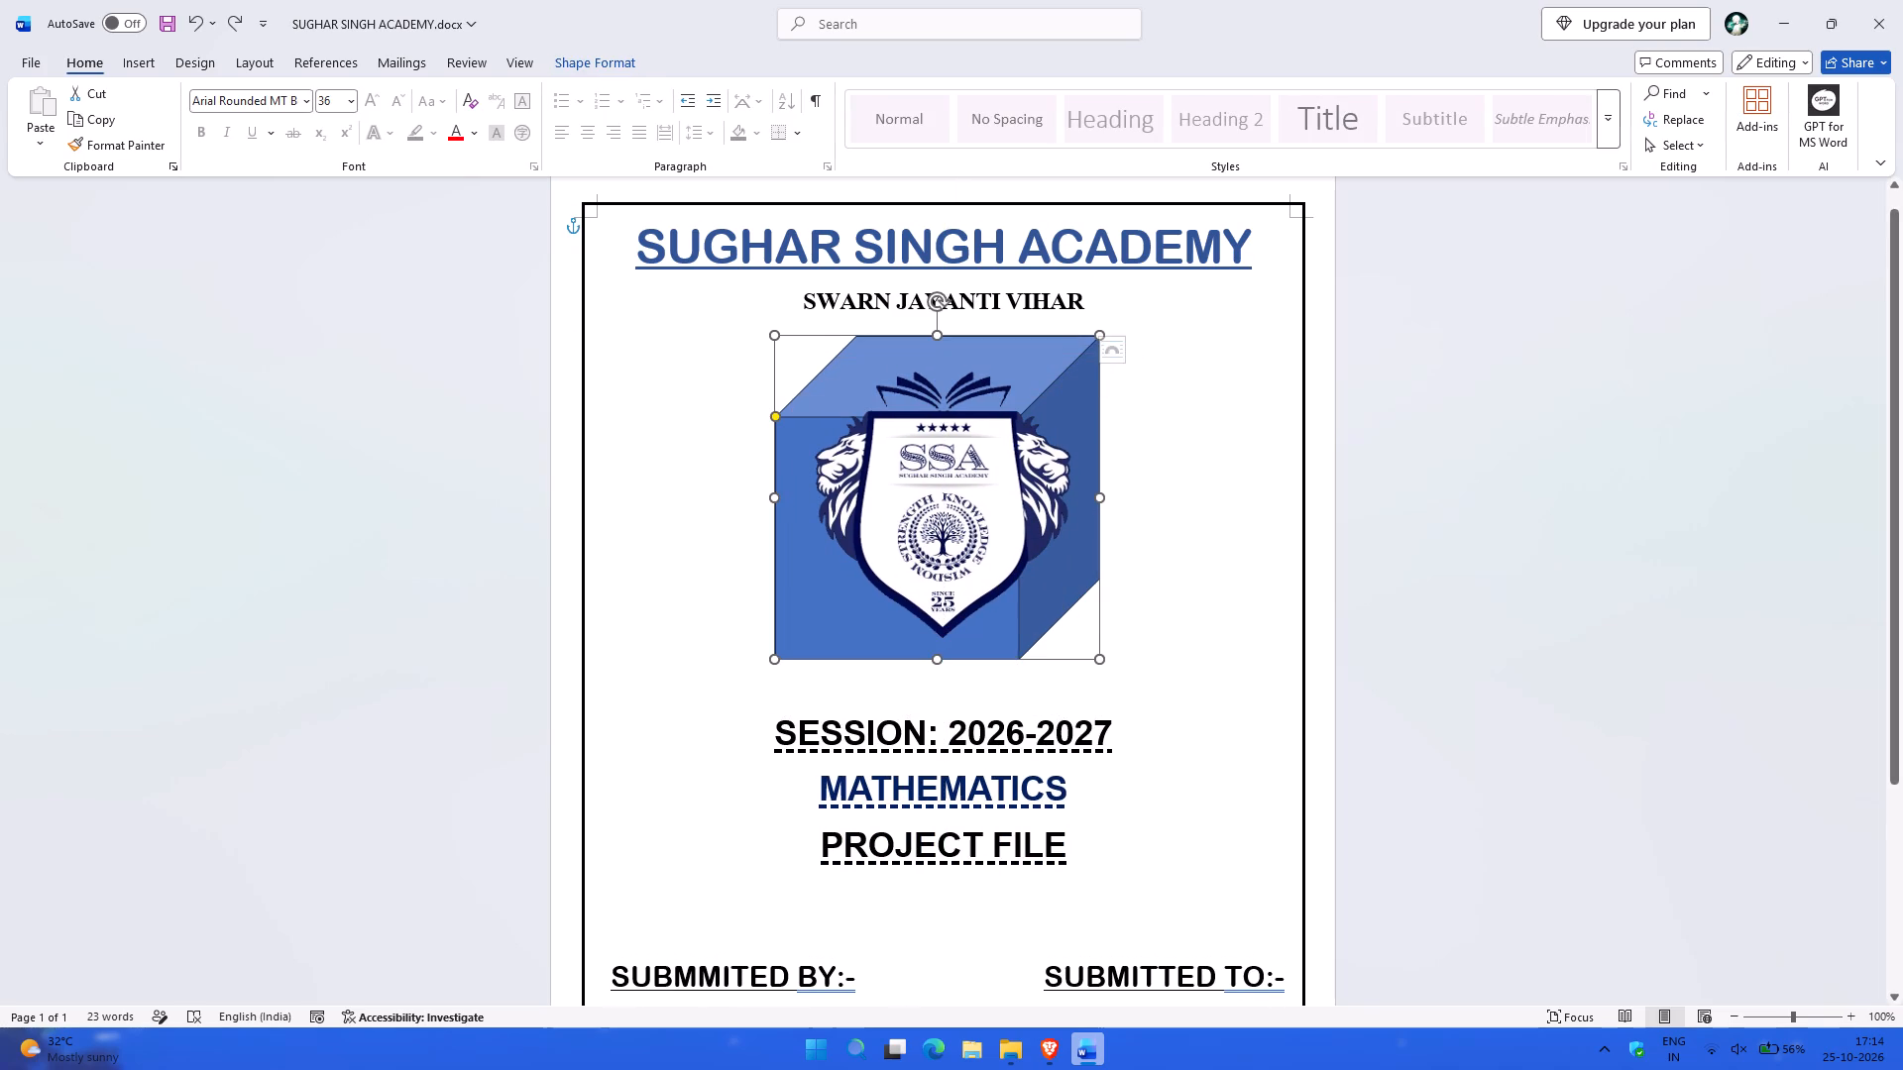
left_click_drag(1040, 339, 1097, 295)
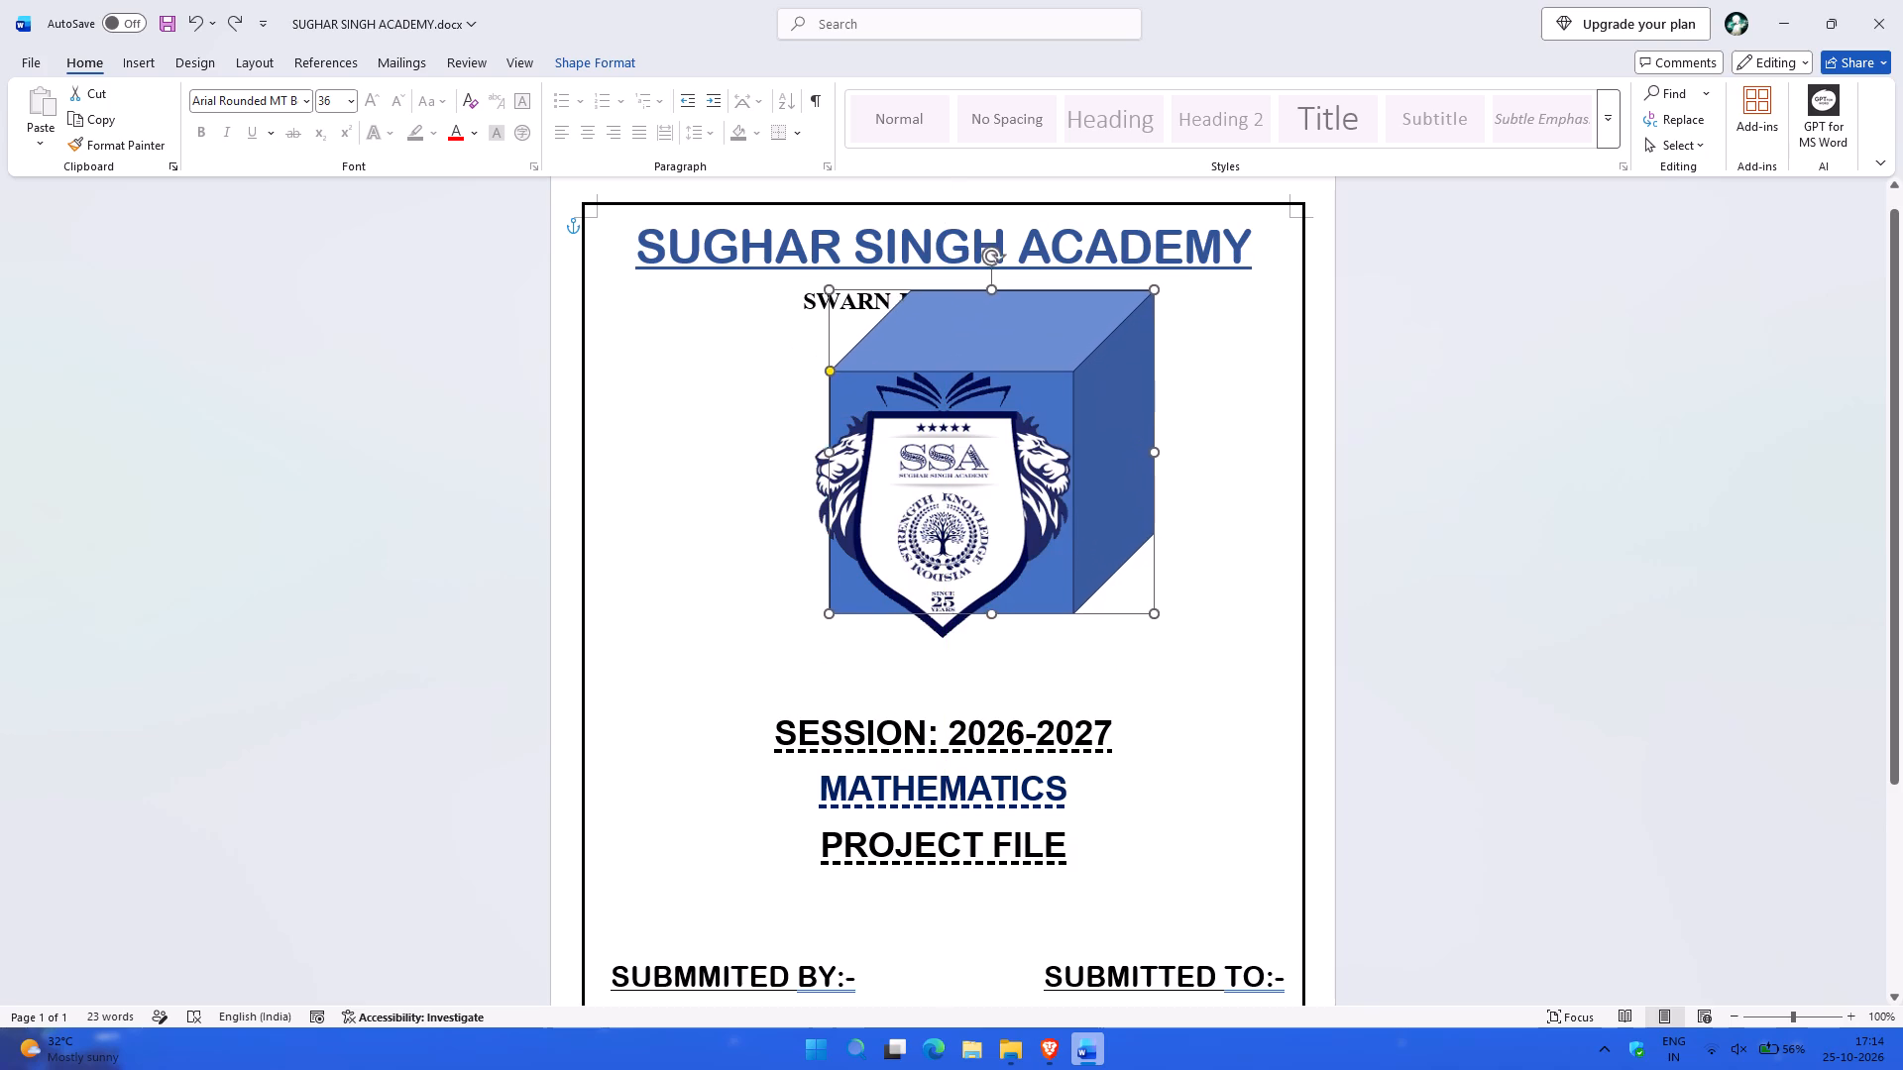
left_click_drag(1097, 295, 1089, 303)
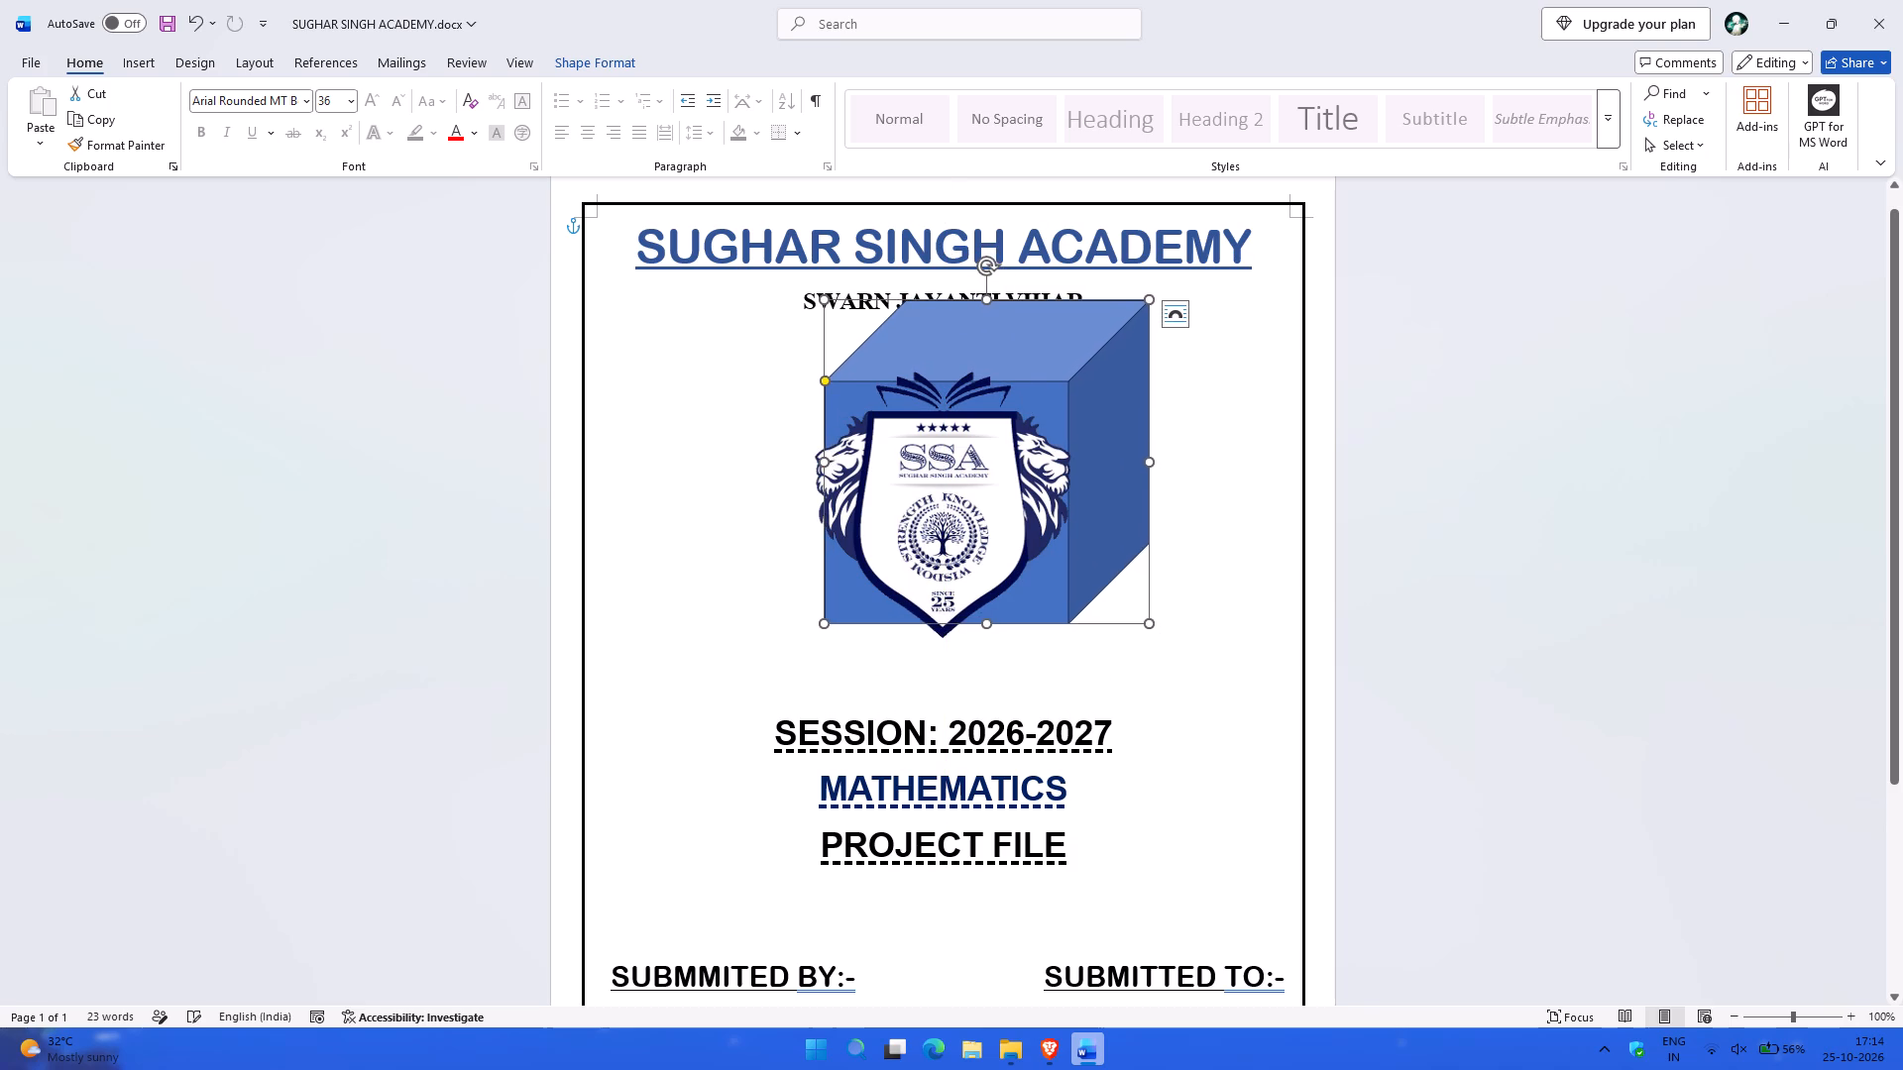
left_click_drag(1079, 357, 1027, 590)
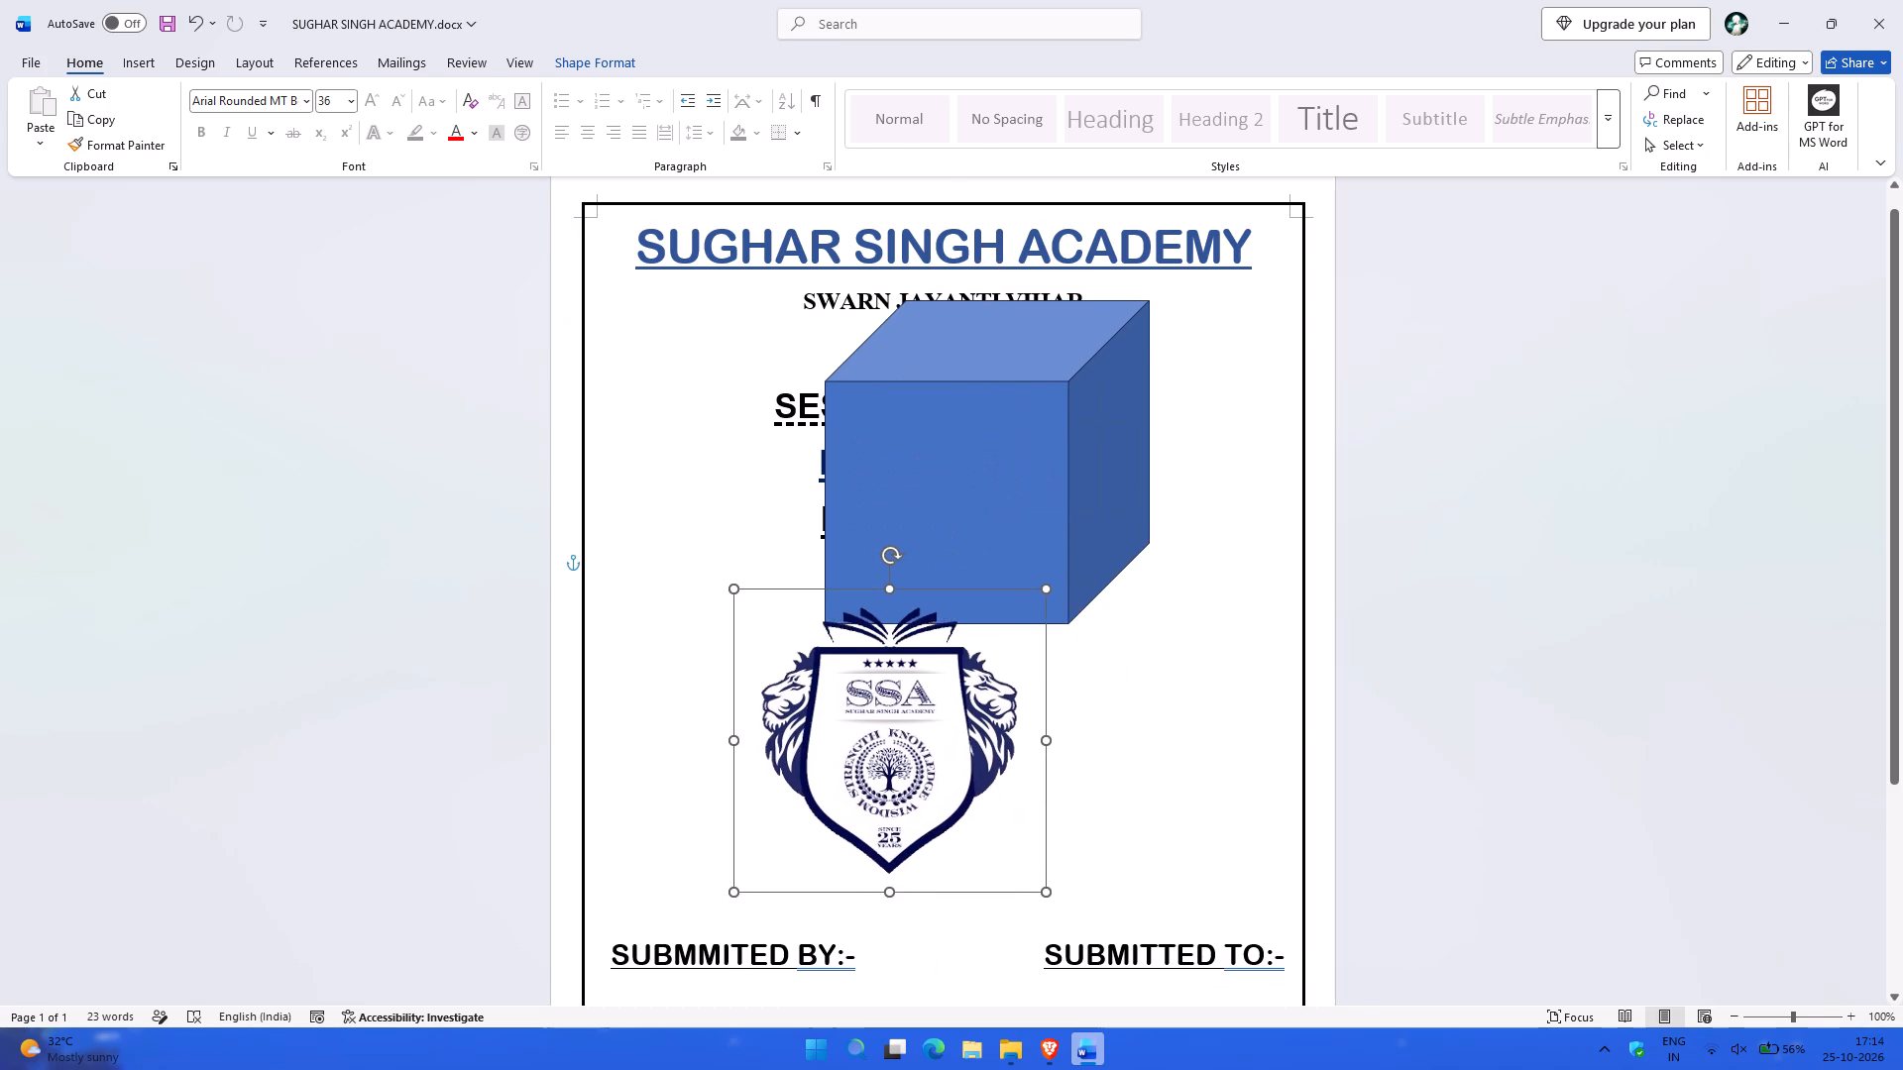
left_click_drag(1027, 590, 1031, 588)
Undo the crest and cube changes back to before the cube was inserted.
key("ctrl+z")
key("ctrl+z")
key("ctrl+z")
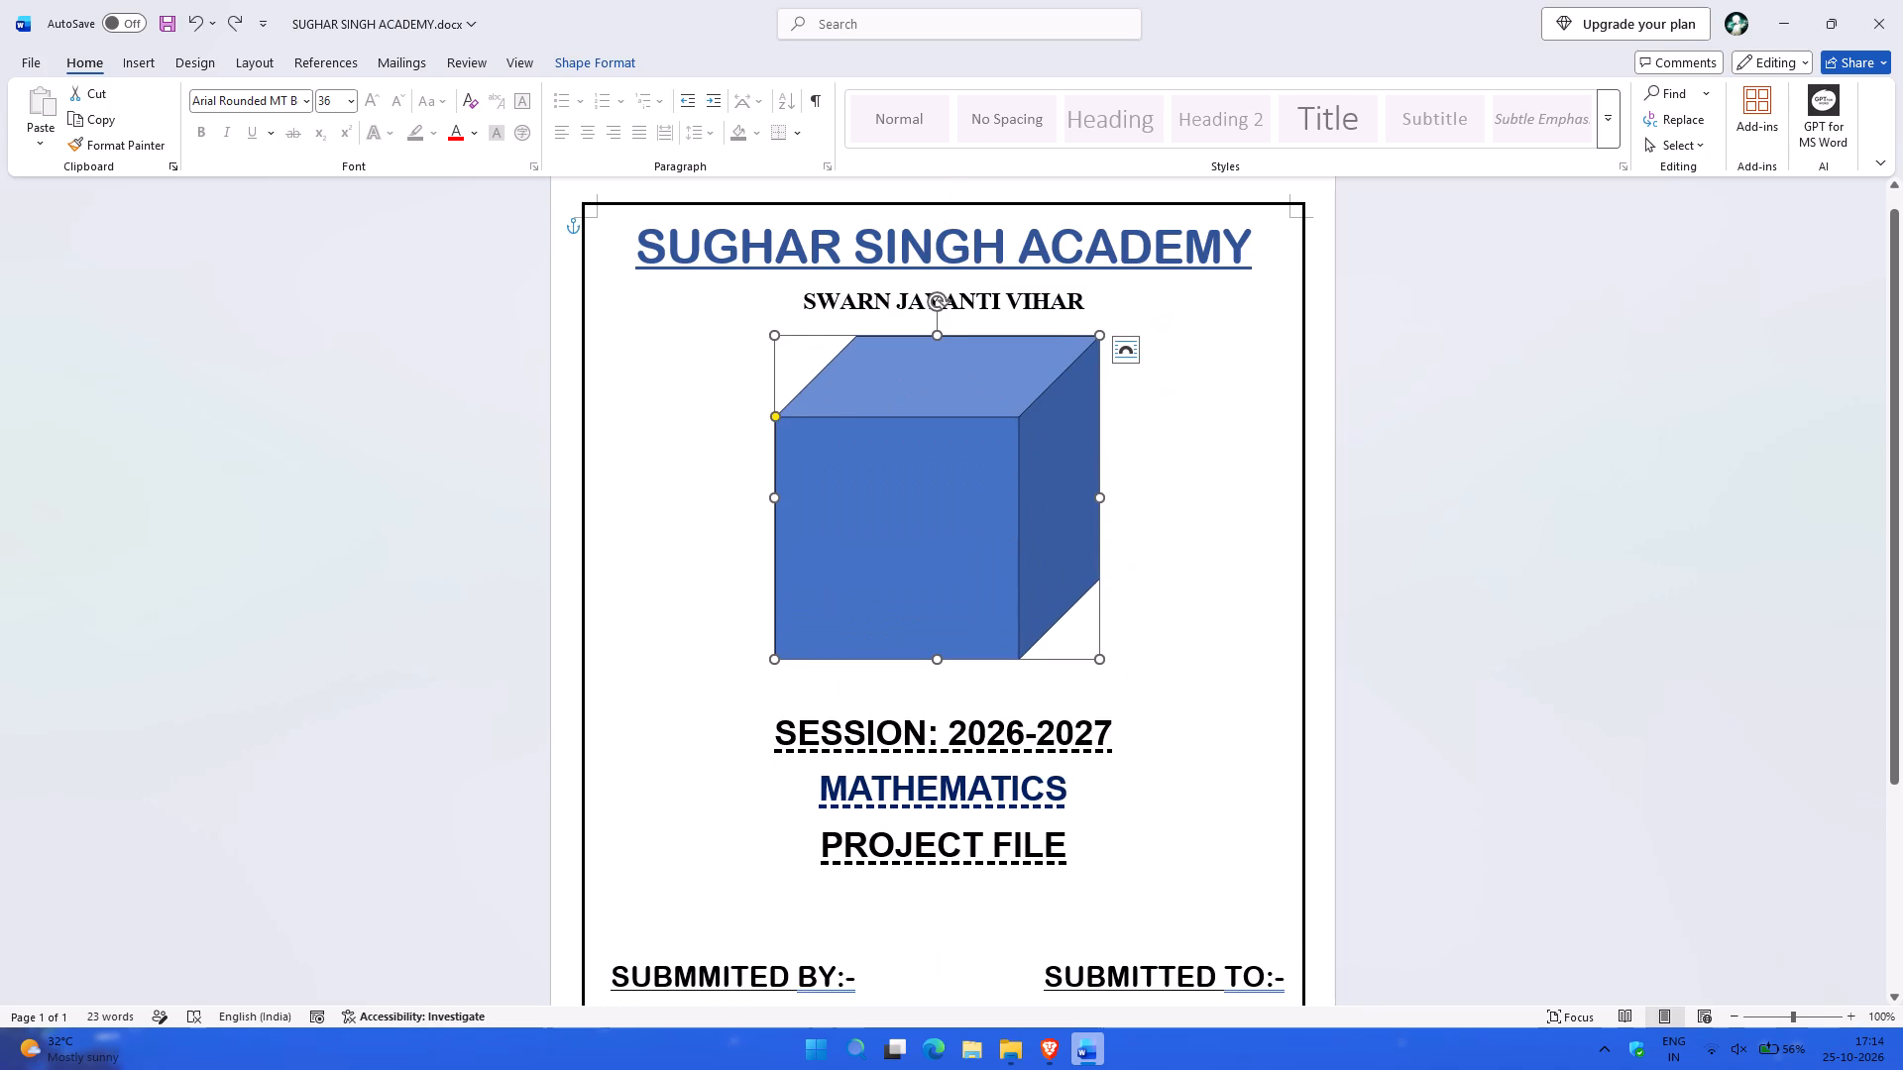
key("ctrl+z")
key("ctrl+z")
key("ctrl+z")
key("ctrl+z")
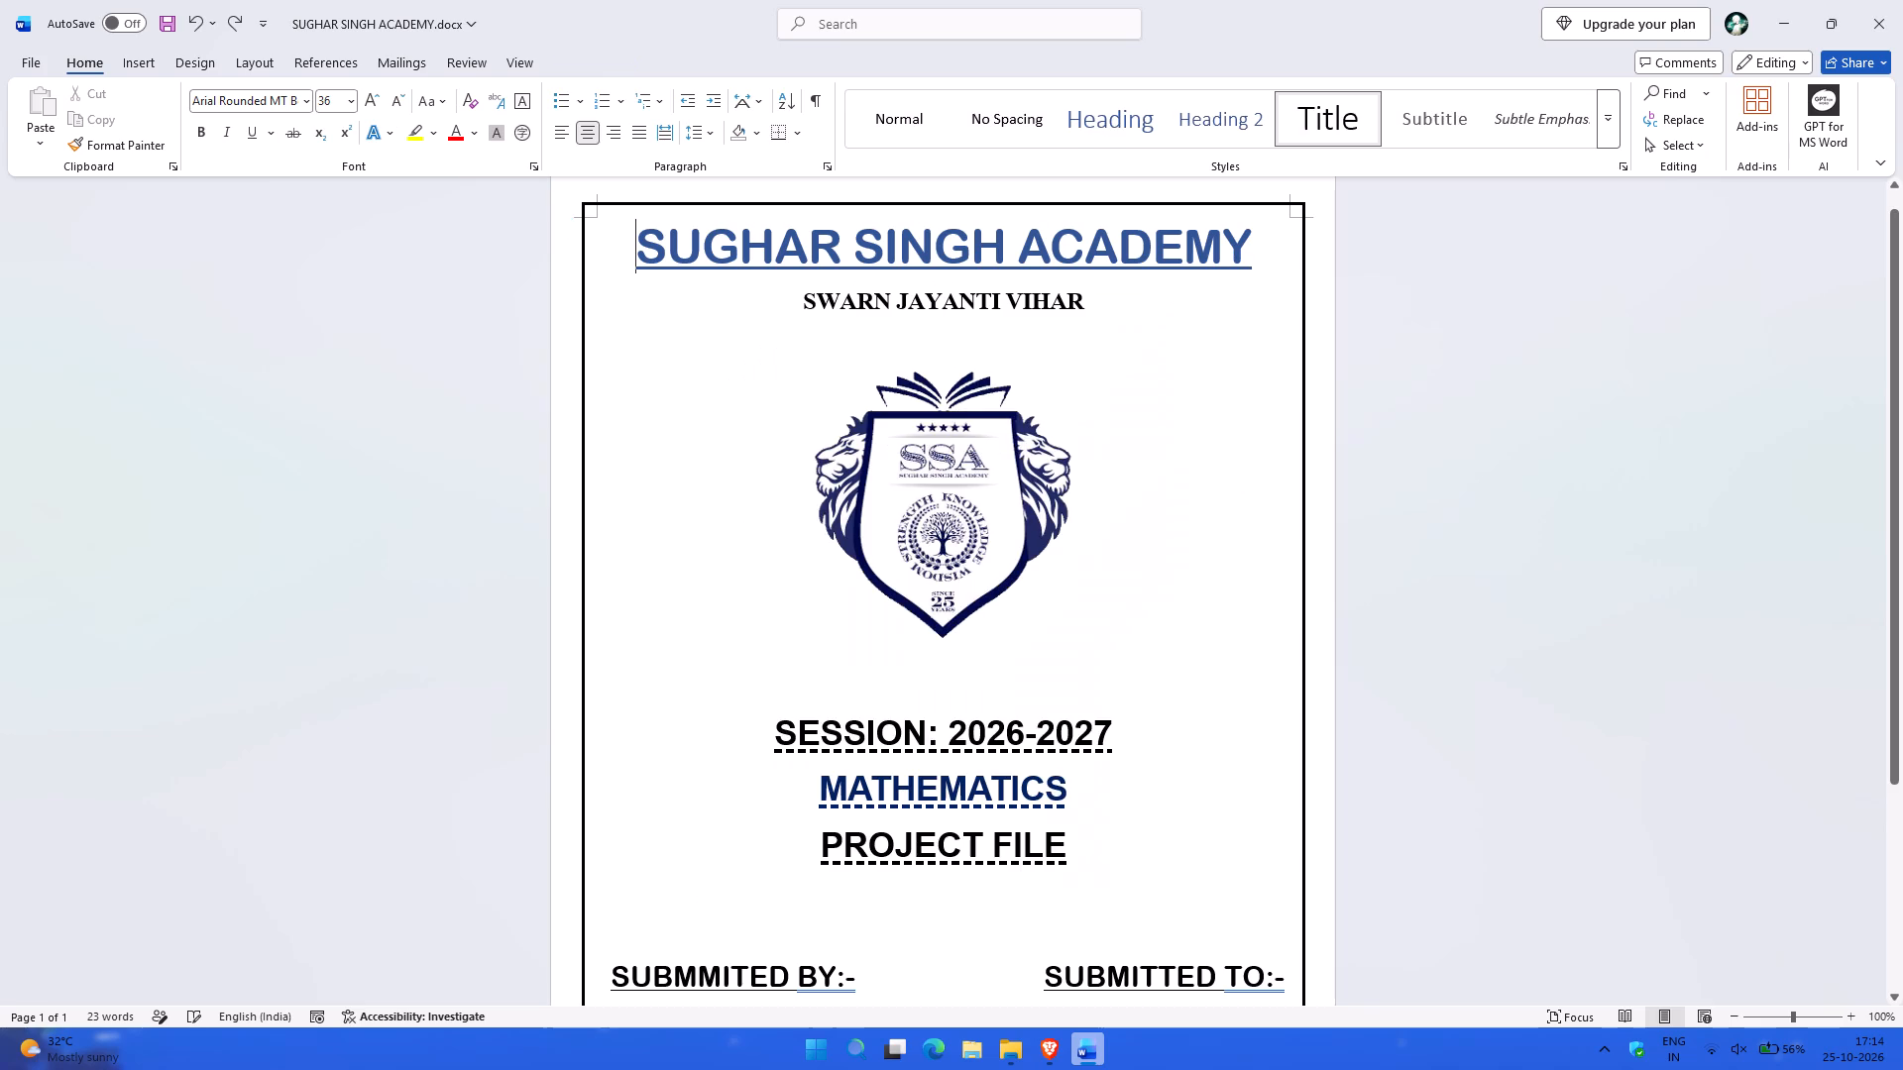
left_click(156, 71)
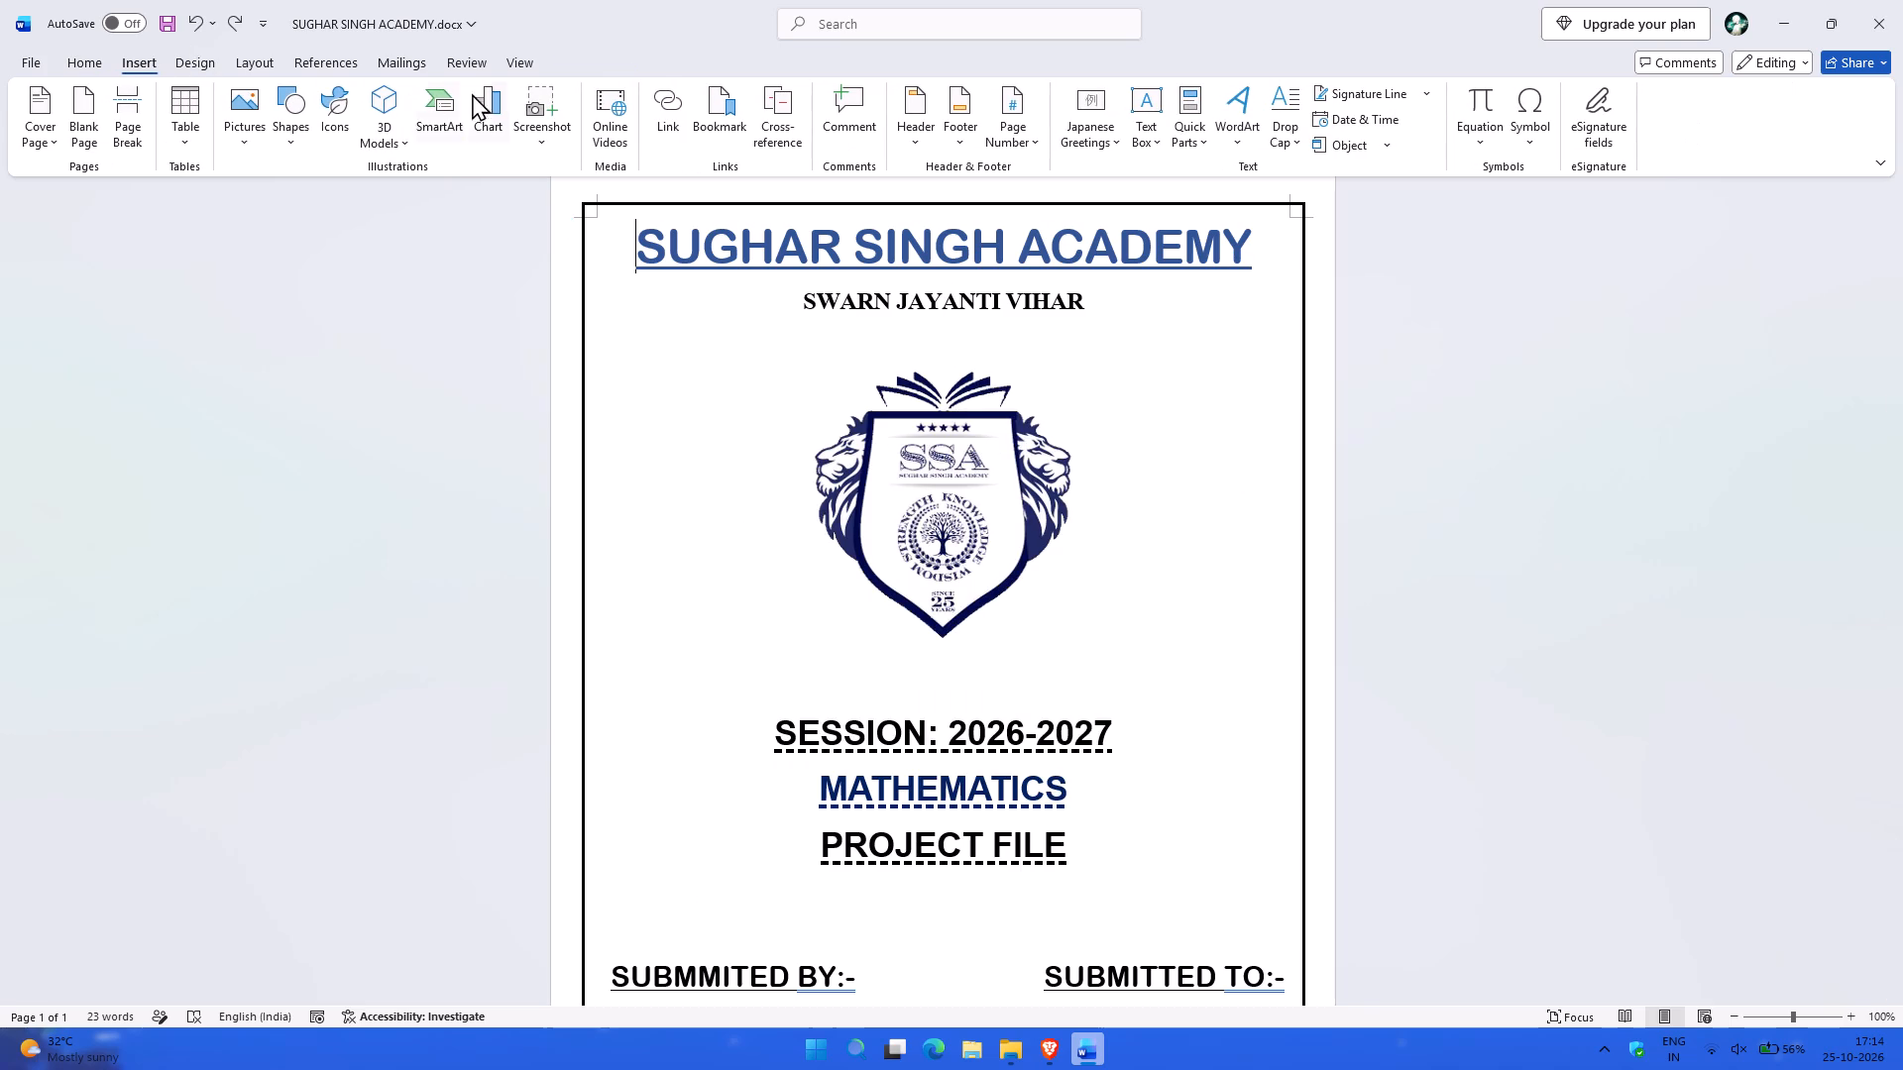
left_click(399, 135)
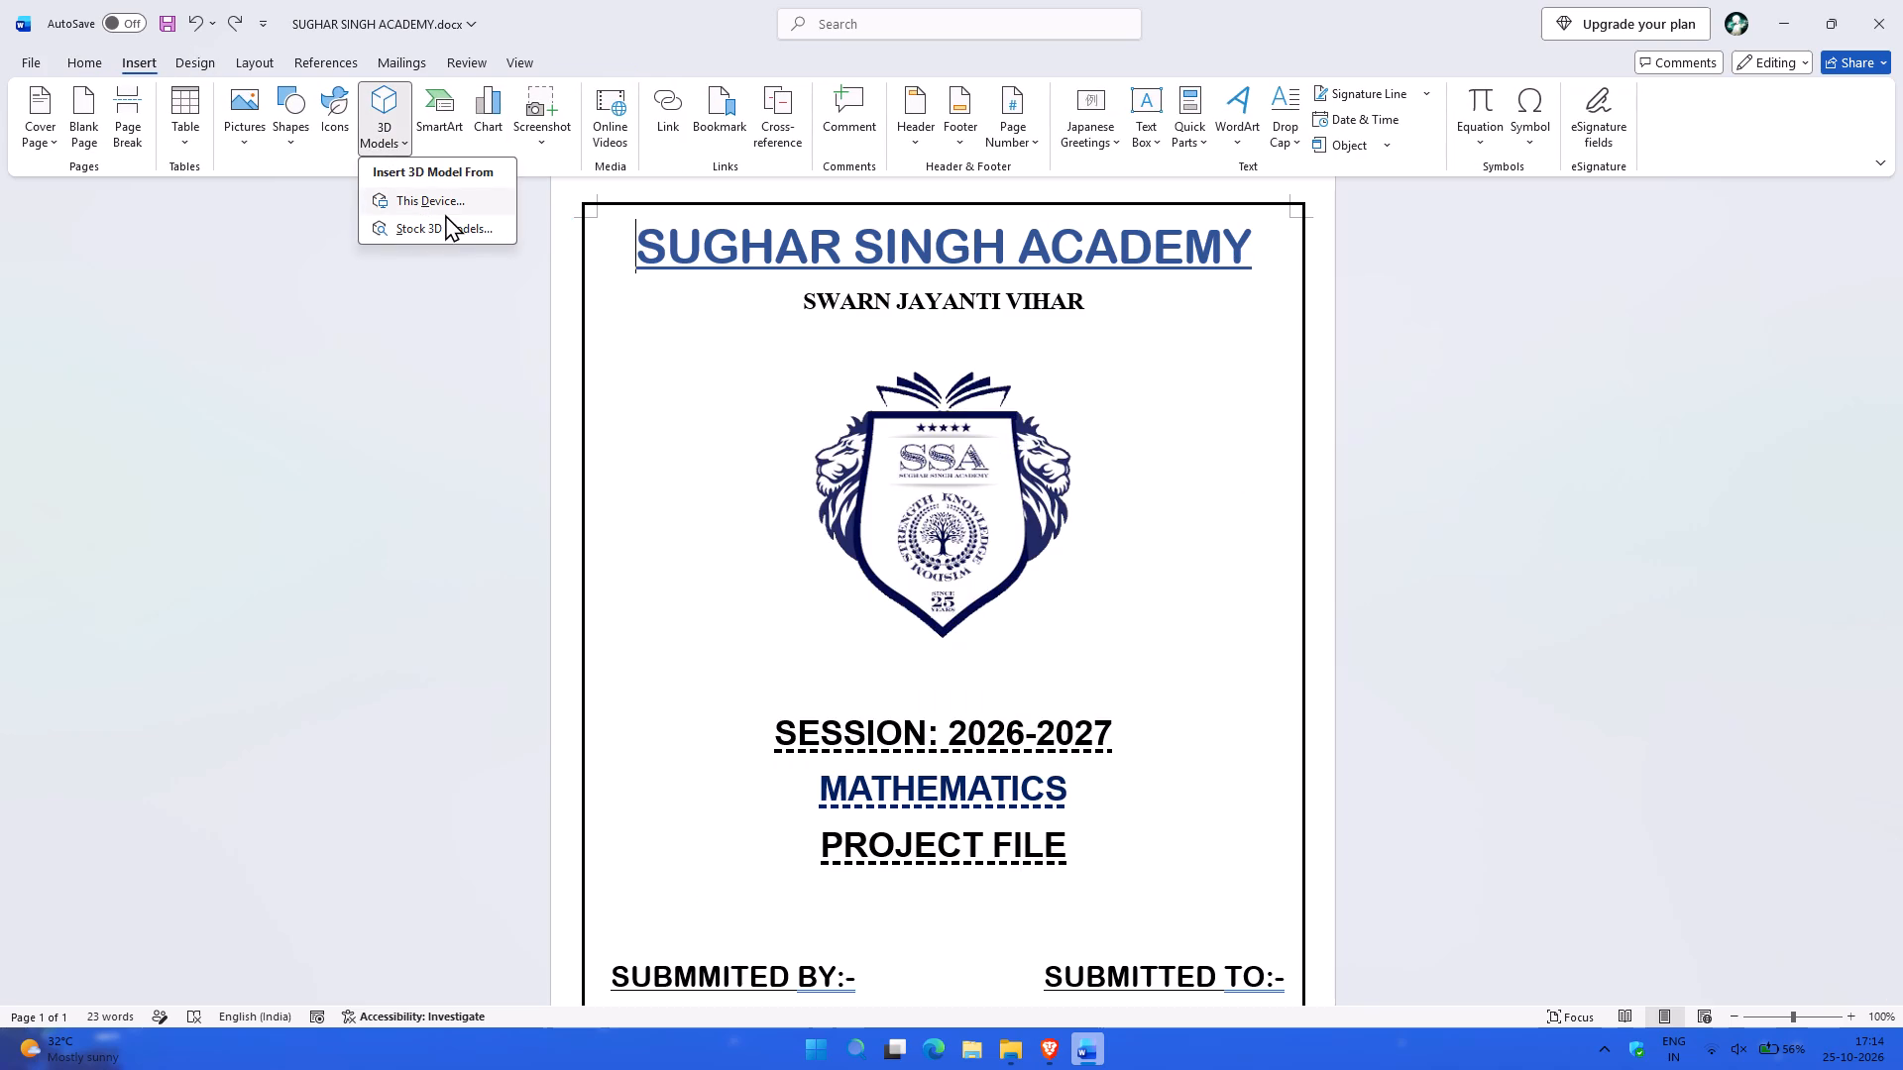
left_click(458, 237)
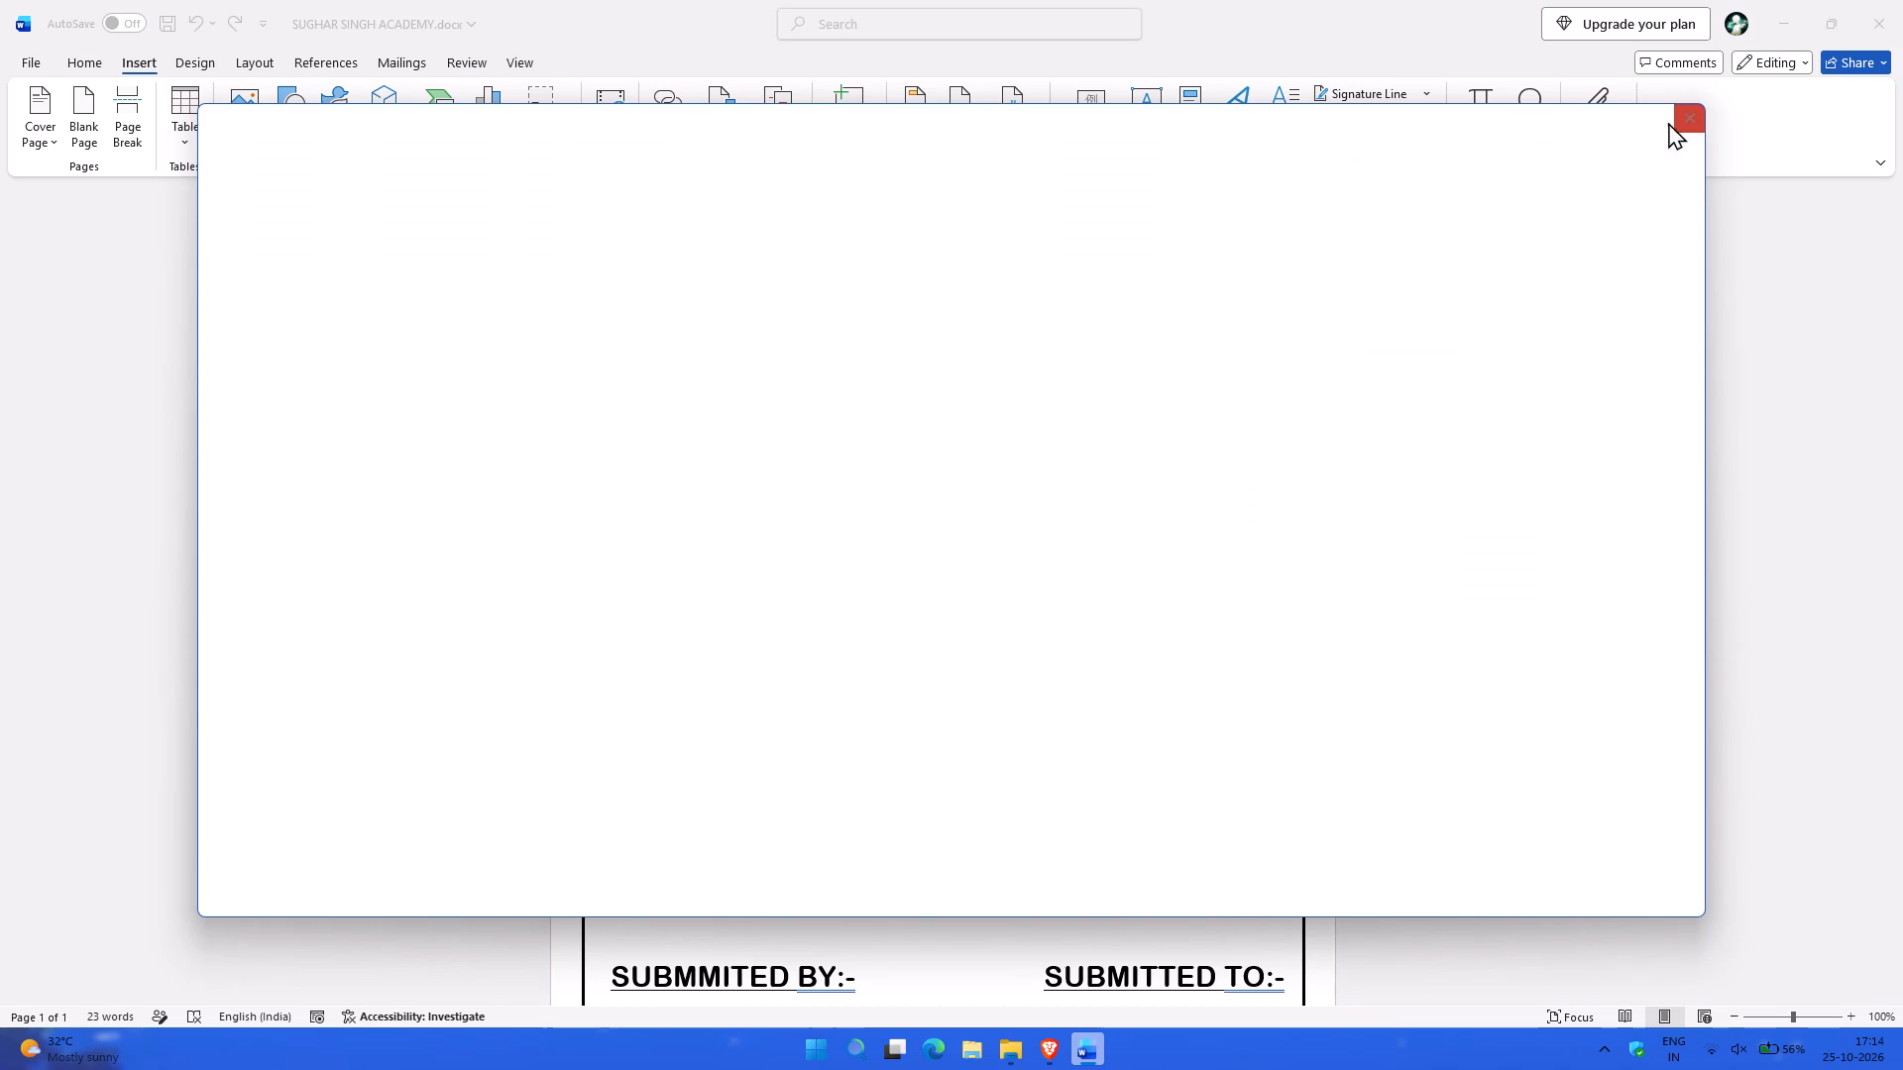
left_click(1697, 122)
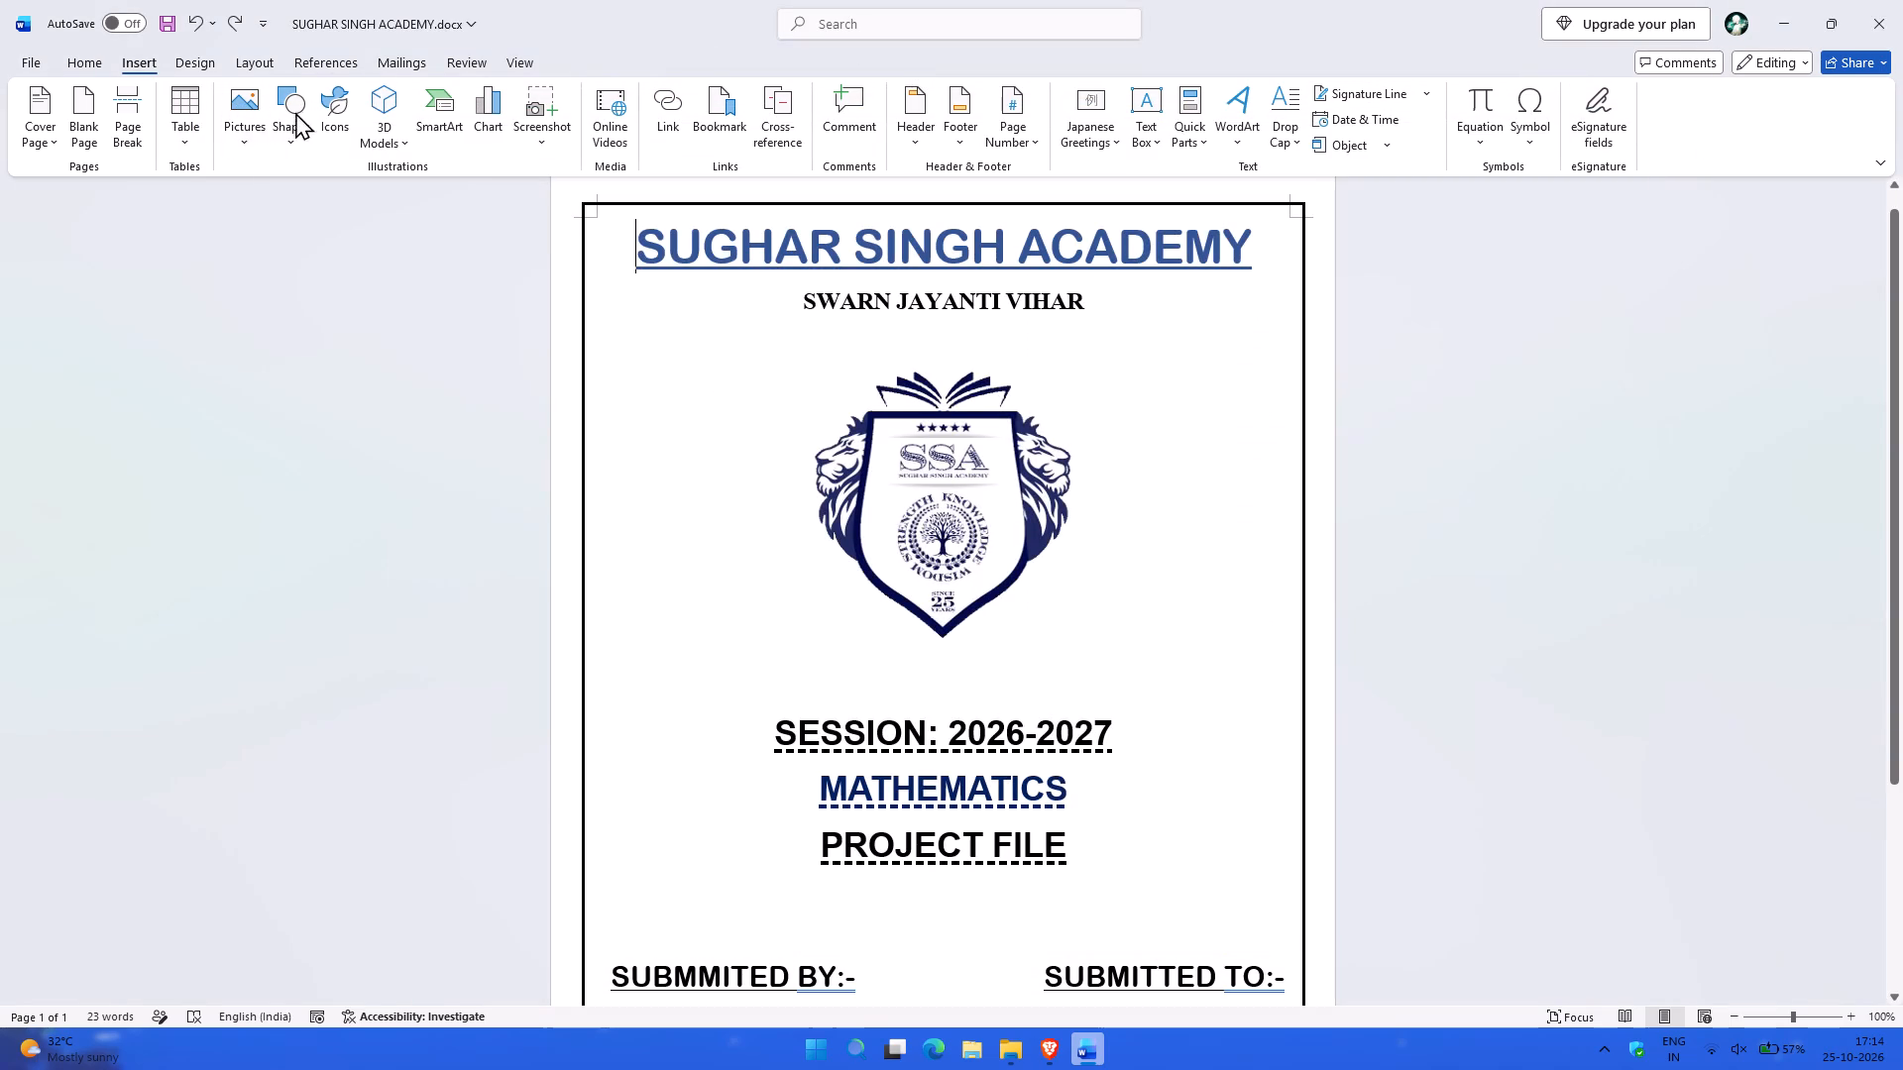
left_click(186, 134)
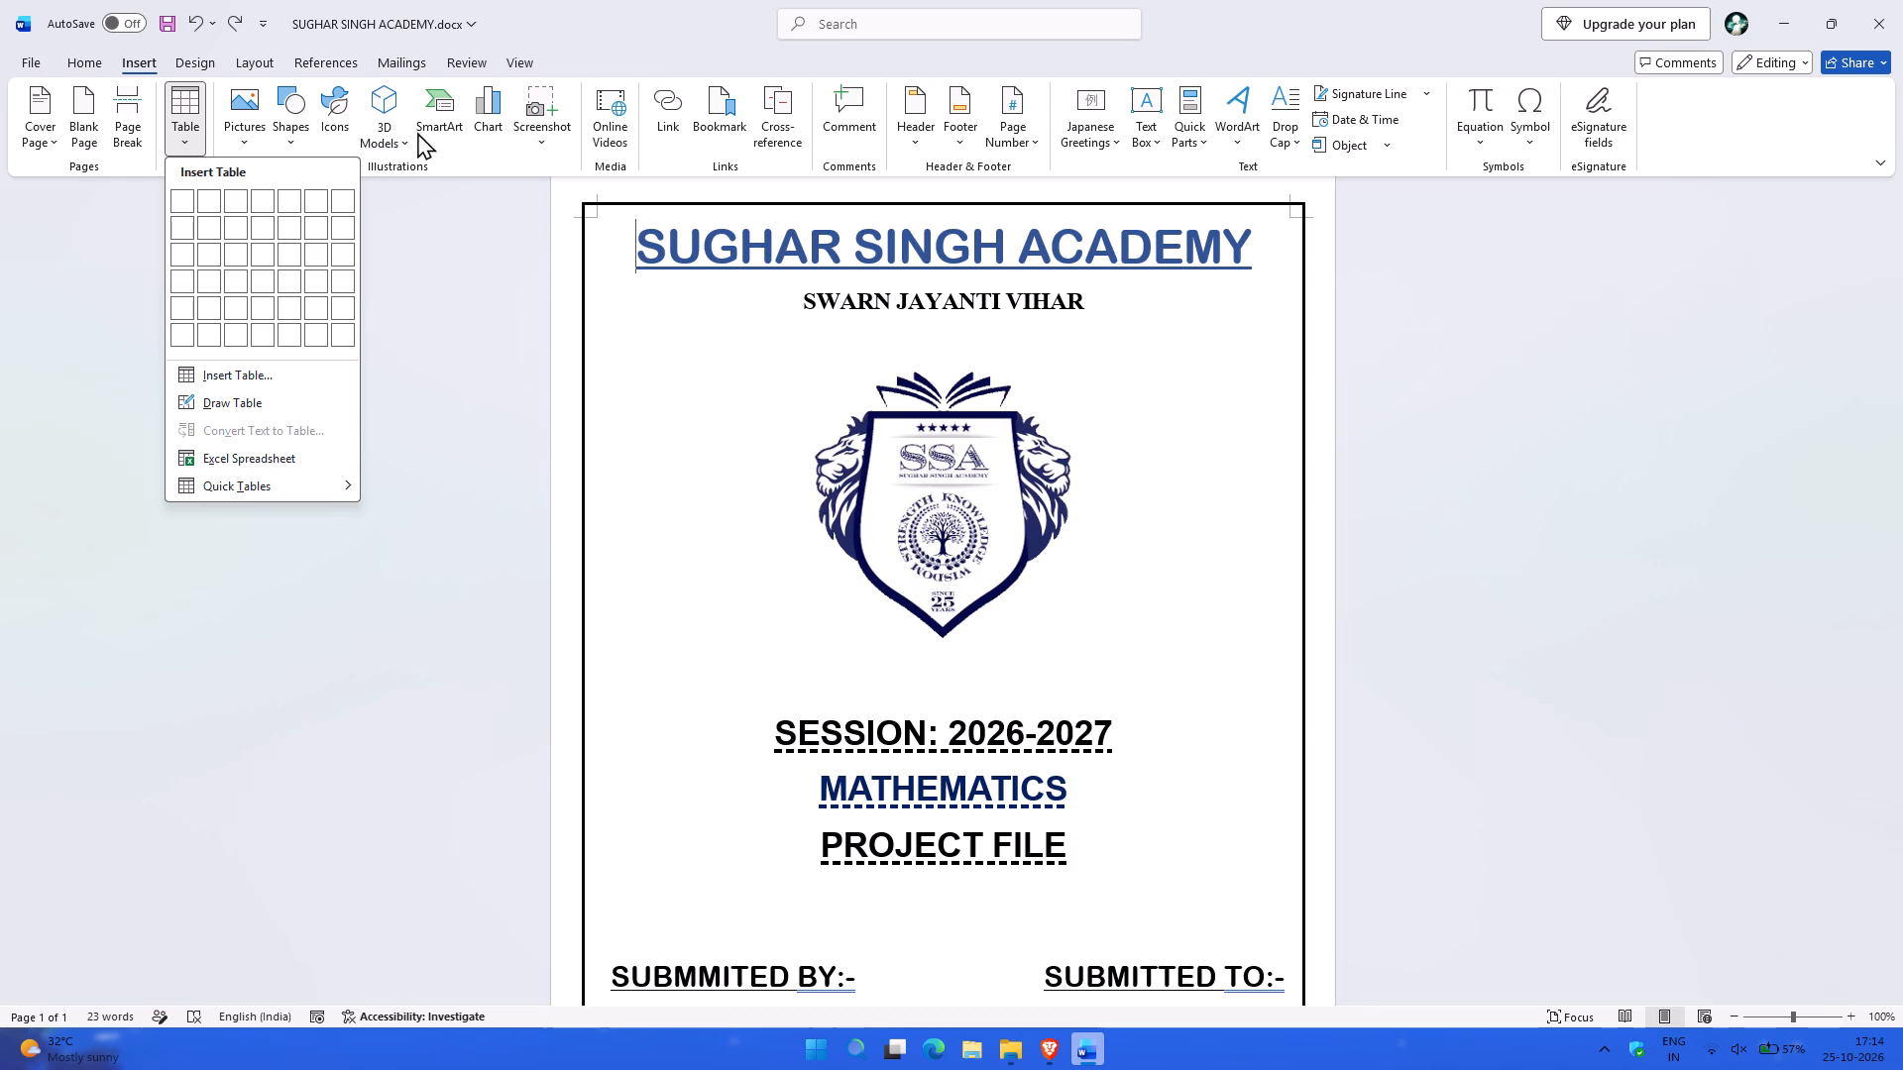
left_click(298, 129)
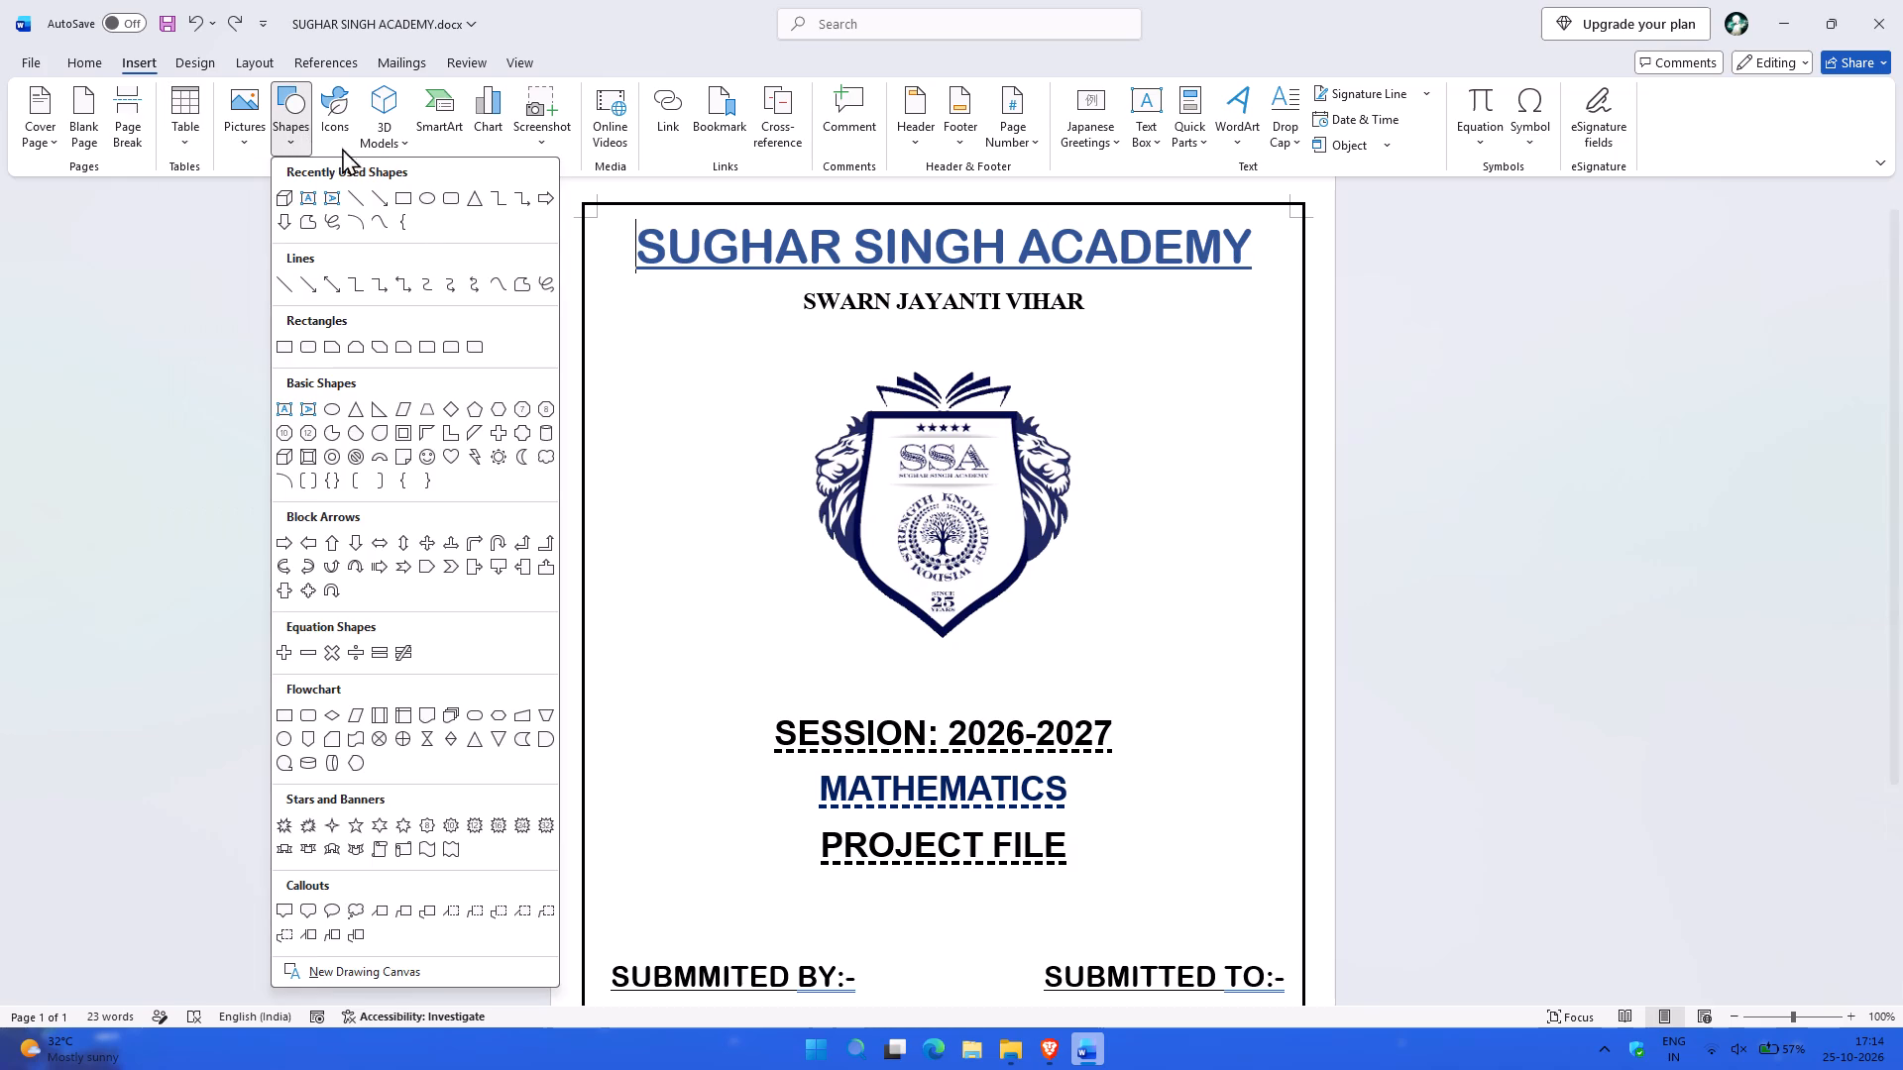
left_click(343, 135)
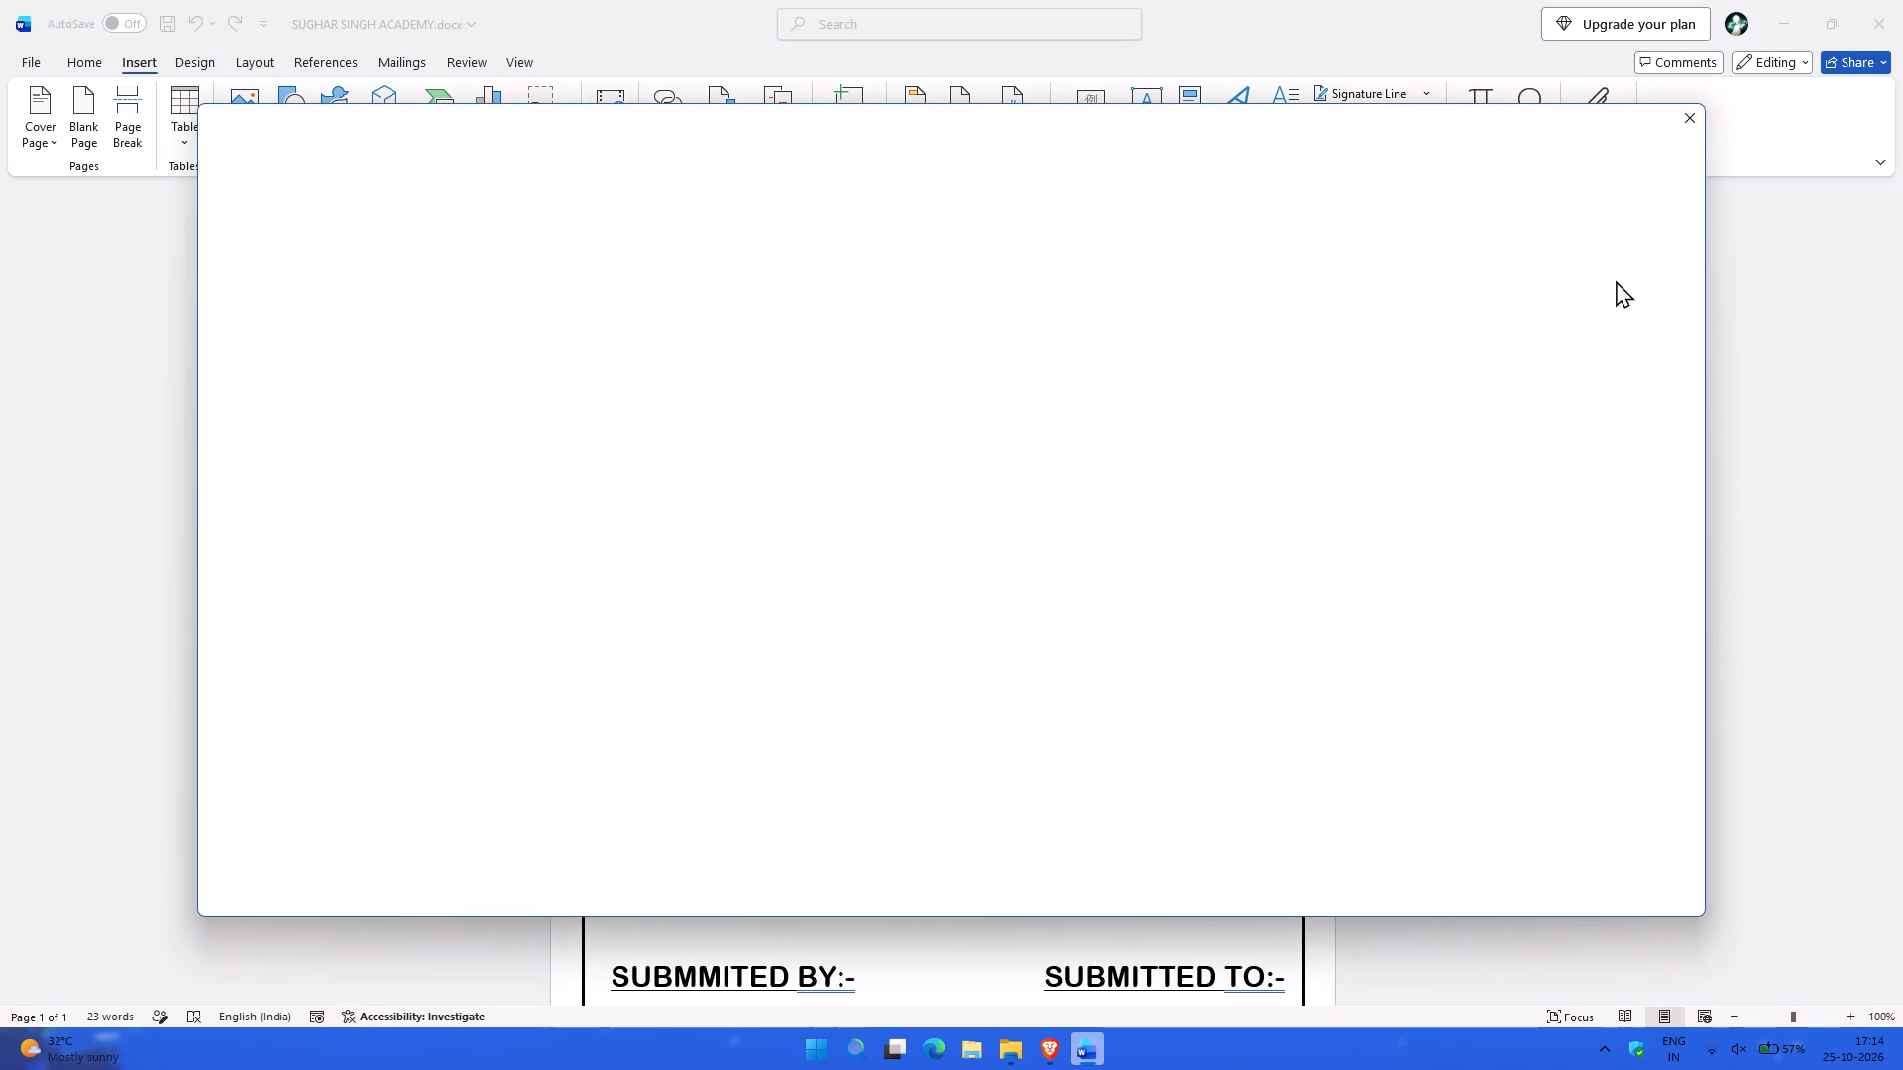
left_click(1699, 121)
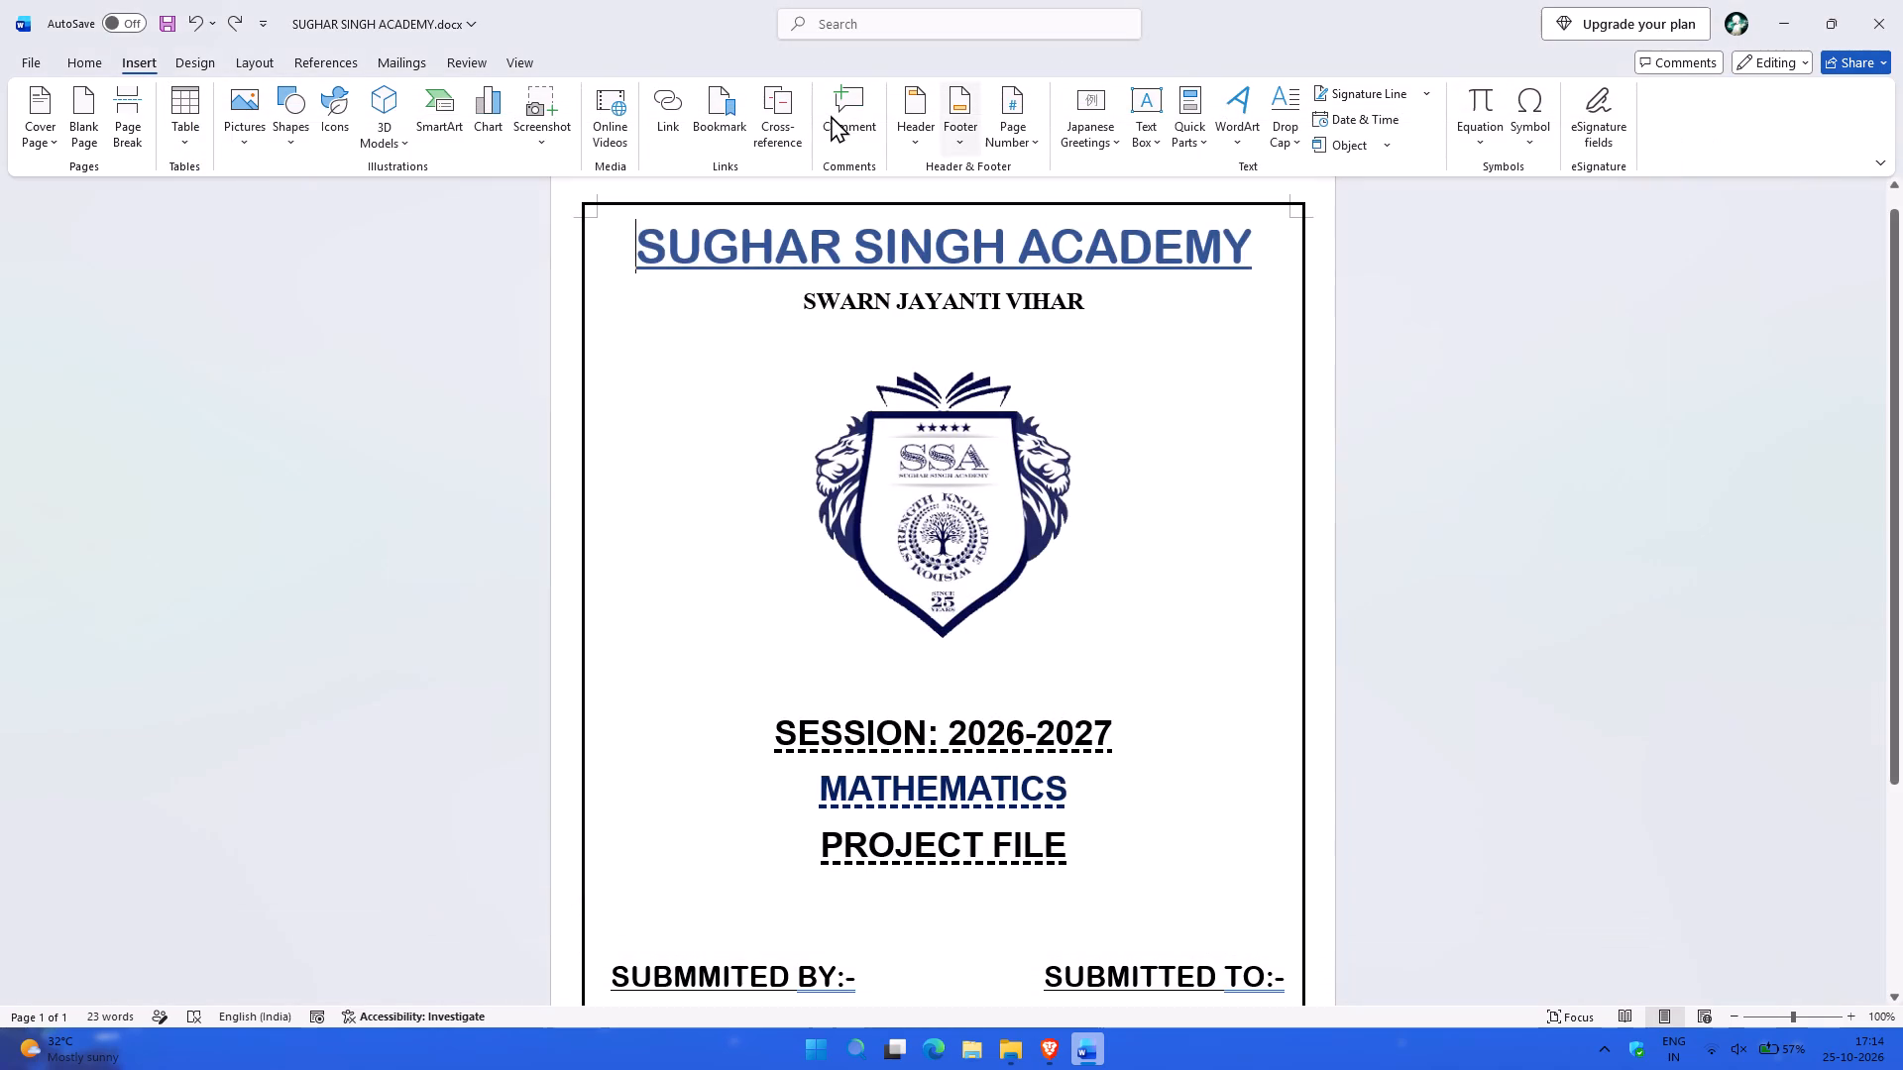
Draw a multiplication sign shape about 3.8 cm high and 3.3 cm wide beside the crest's left lion.
left_click(285, 125)
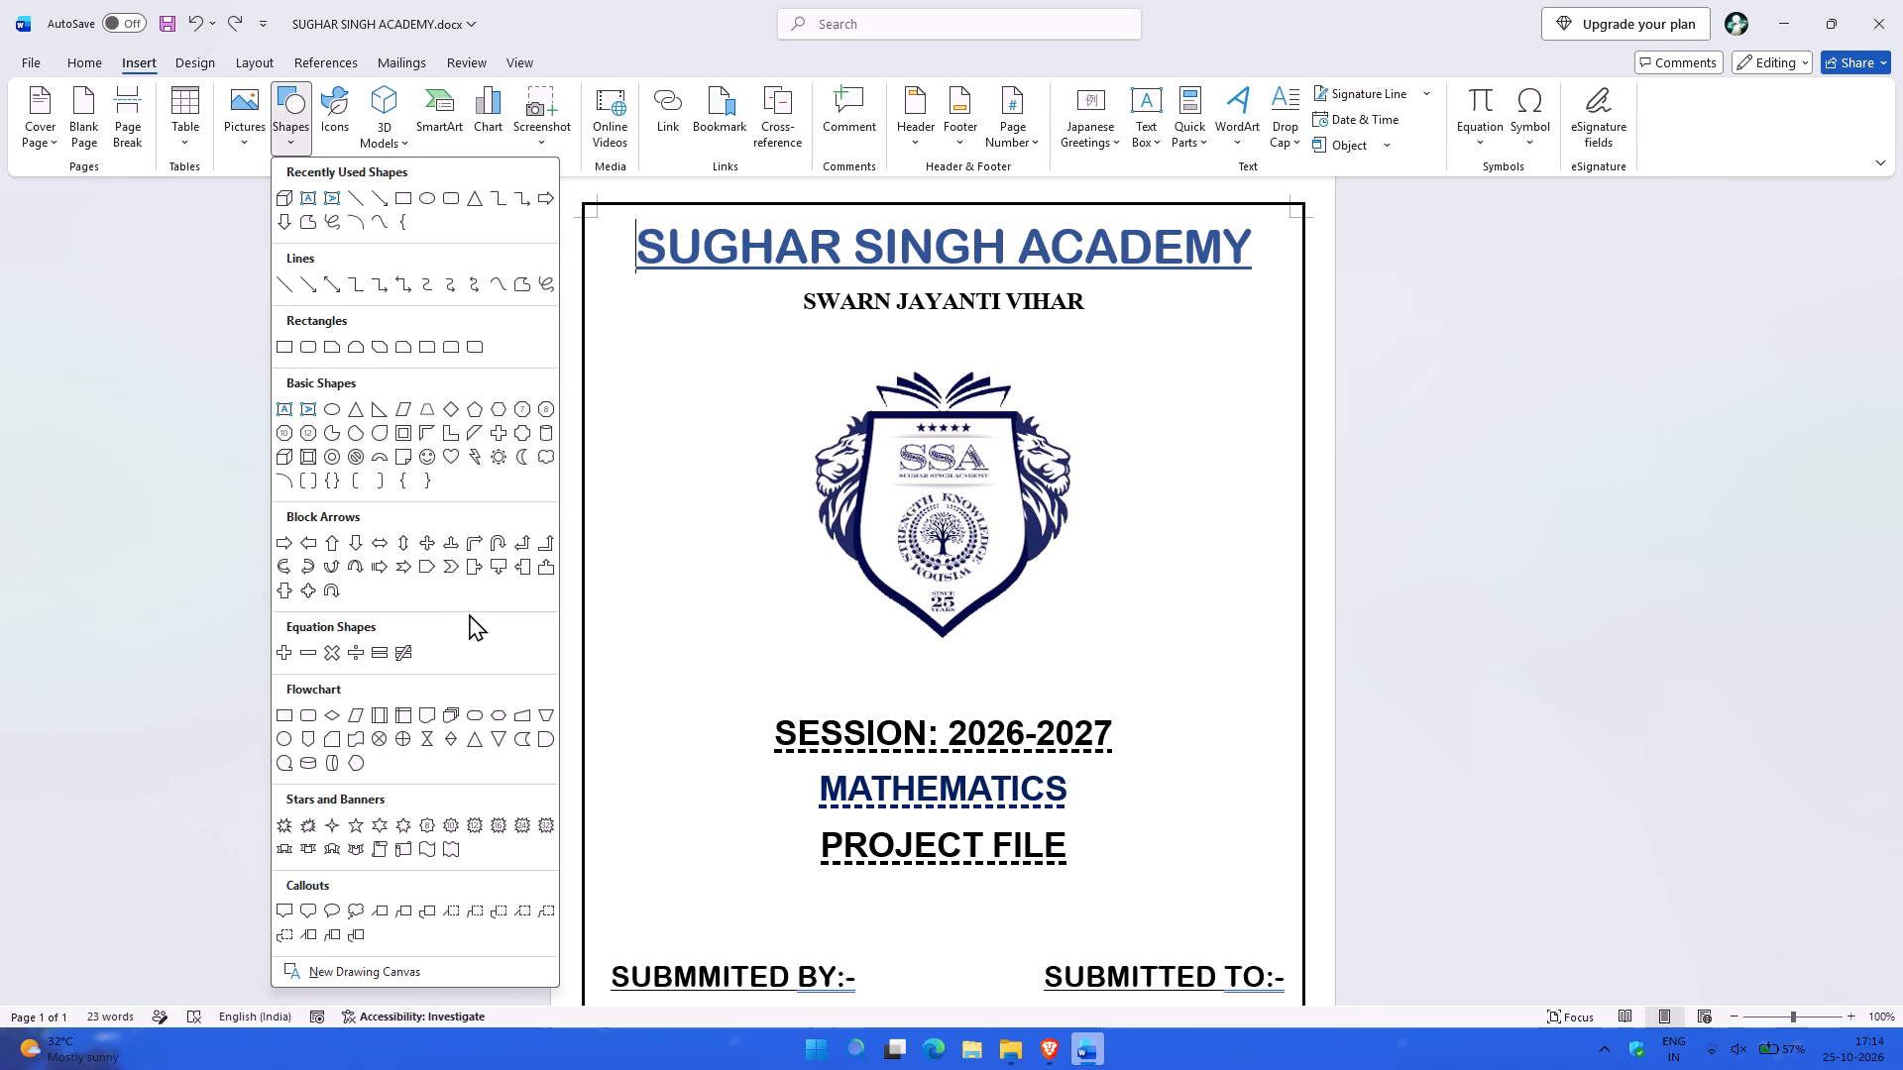
left_click(328, 646)
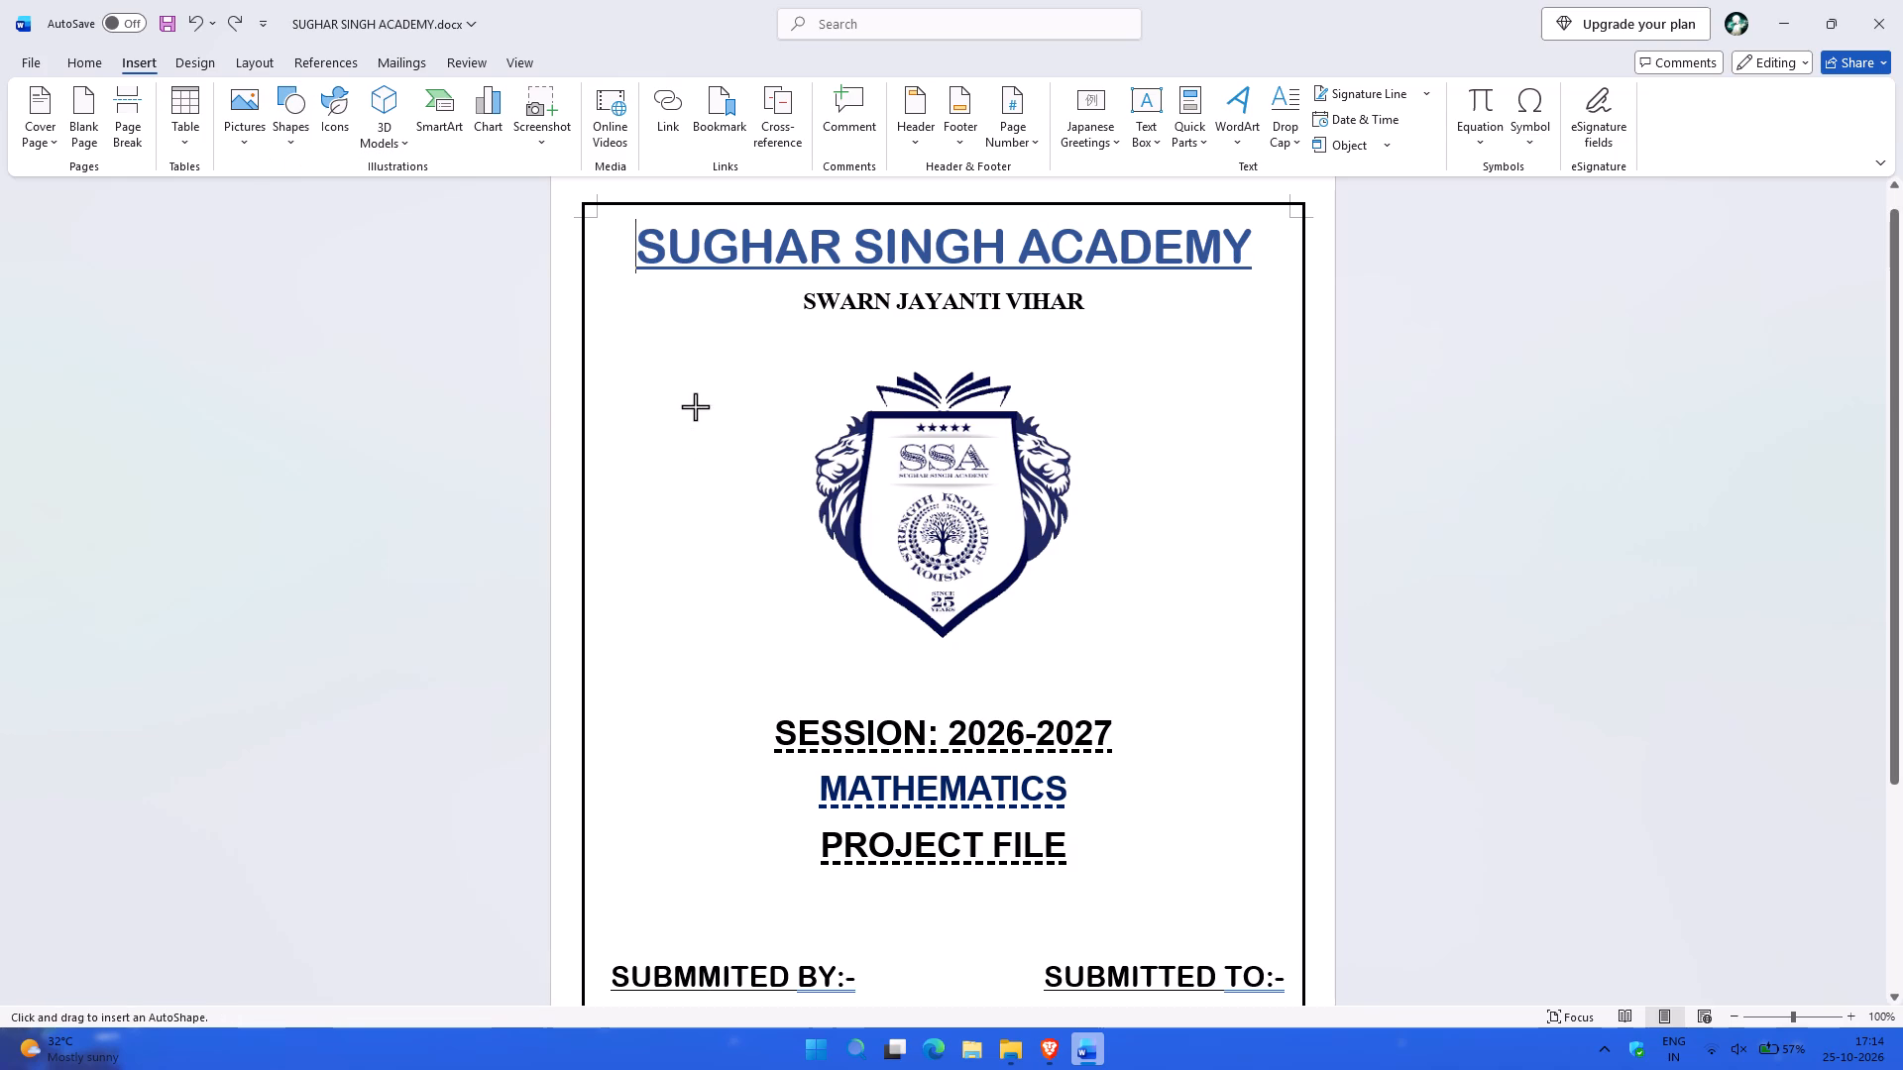
left_click_drag(693, 399, 820, 558)
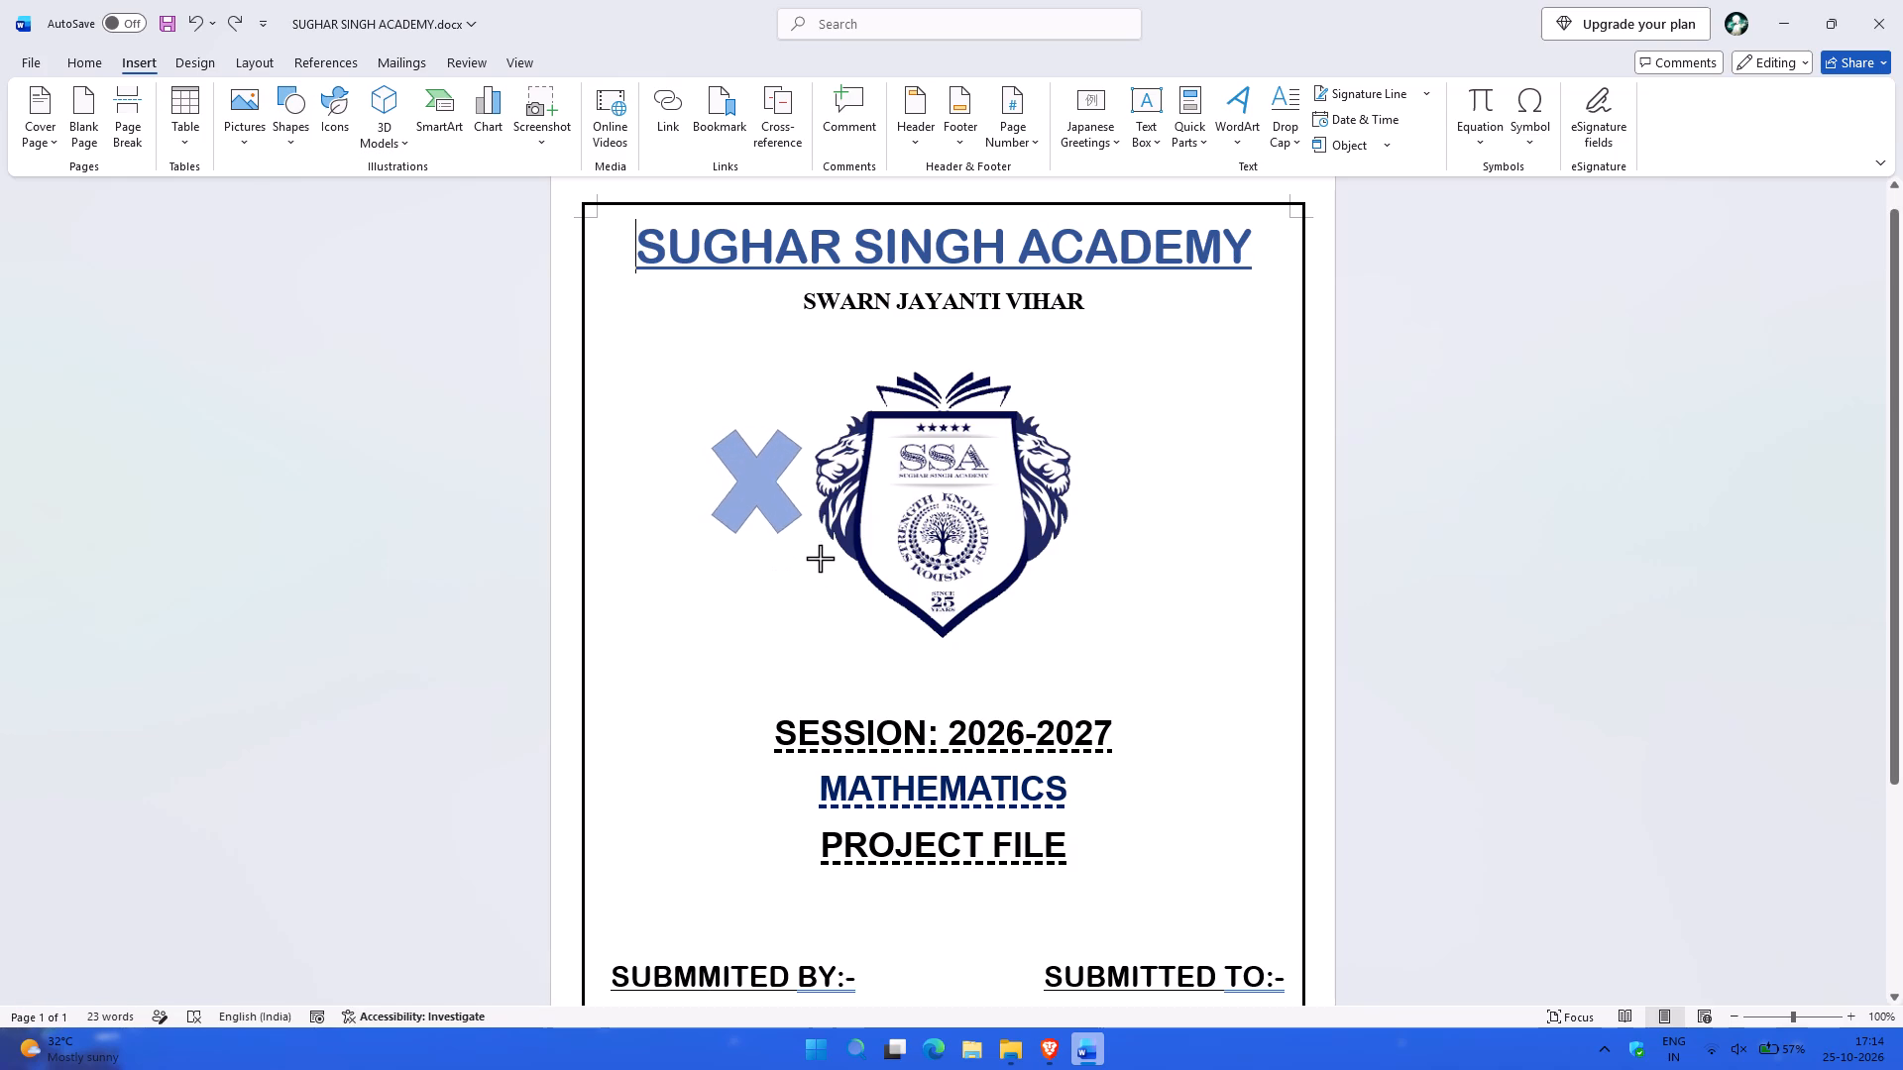
left_click_drag(820, 558, 817, 538)
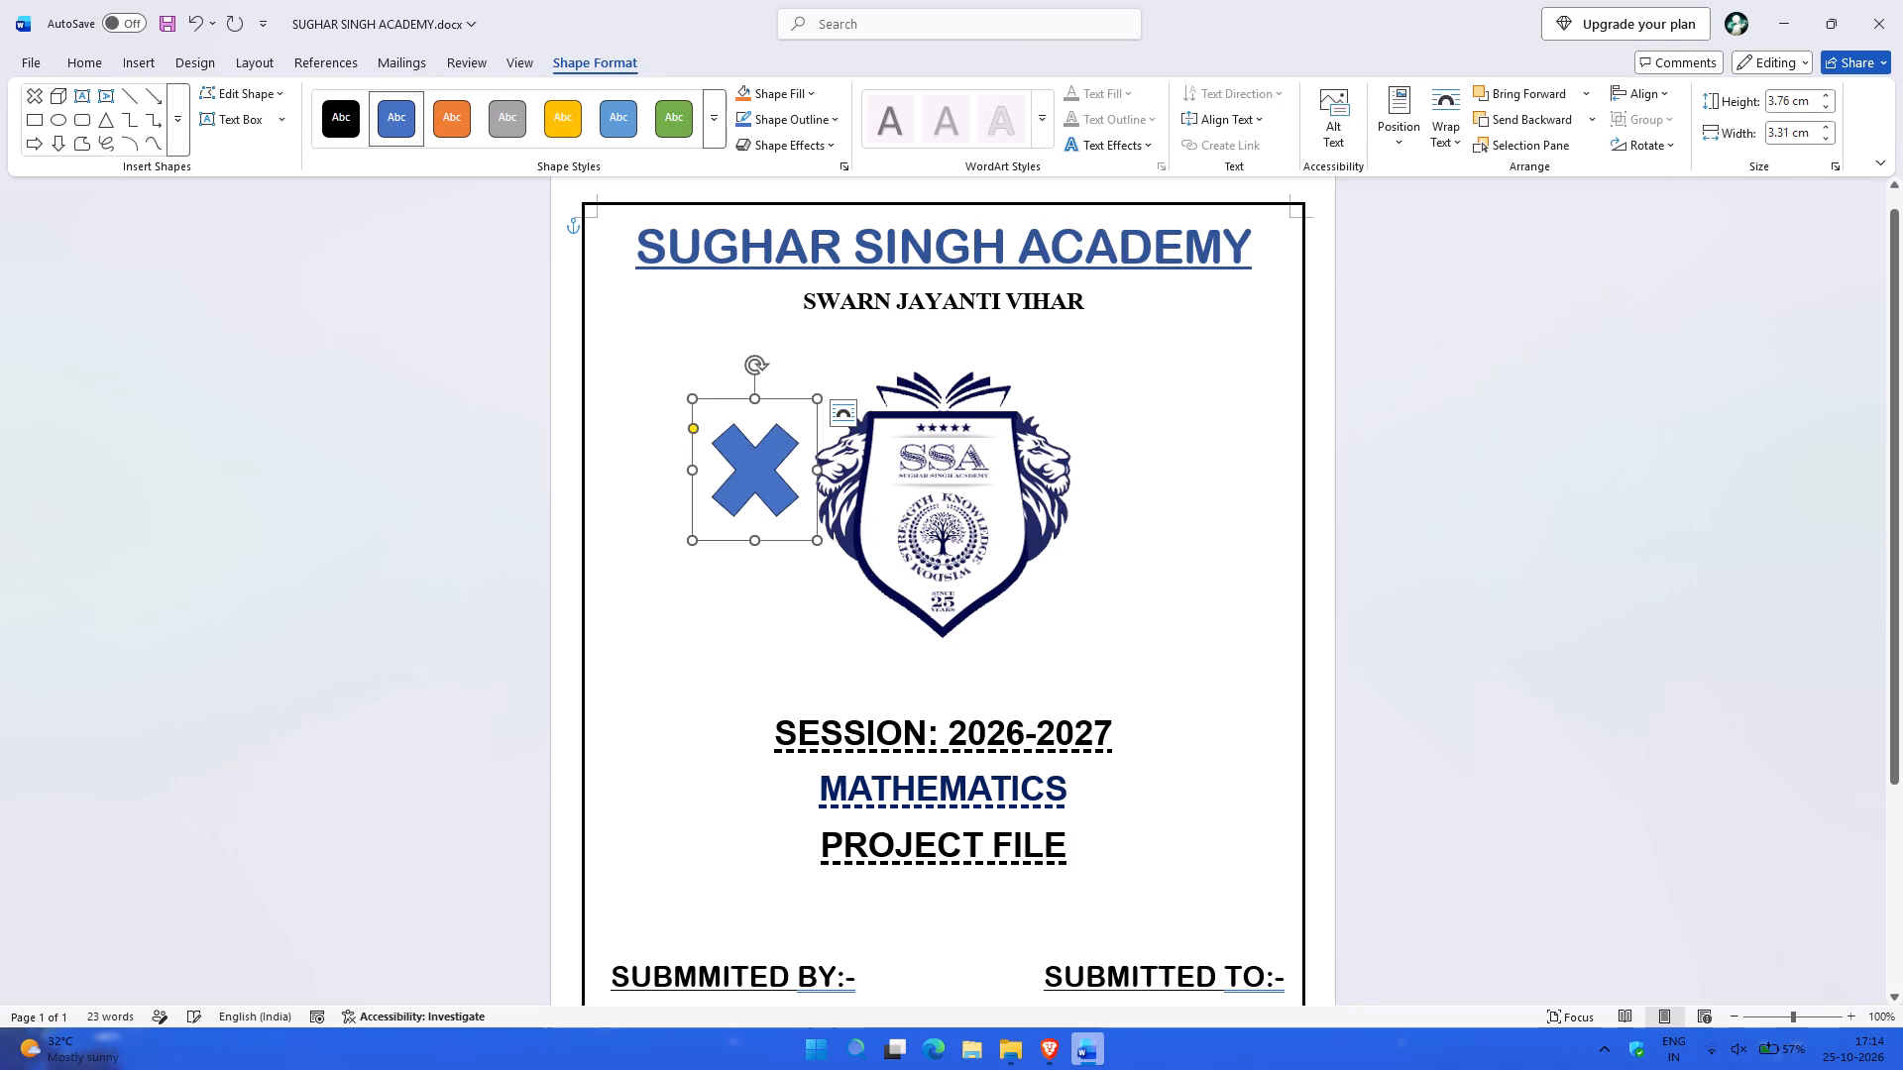
Move the multiplication sign away from the crest toward the left page border and rotate it slightly clockwise.
left_click_drag(779, 499, 724, 522)
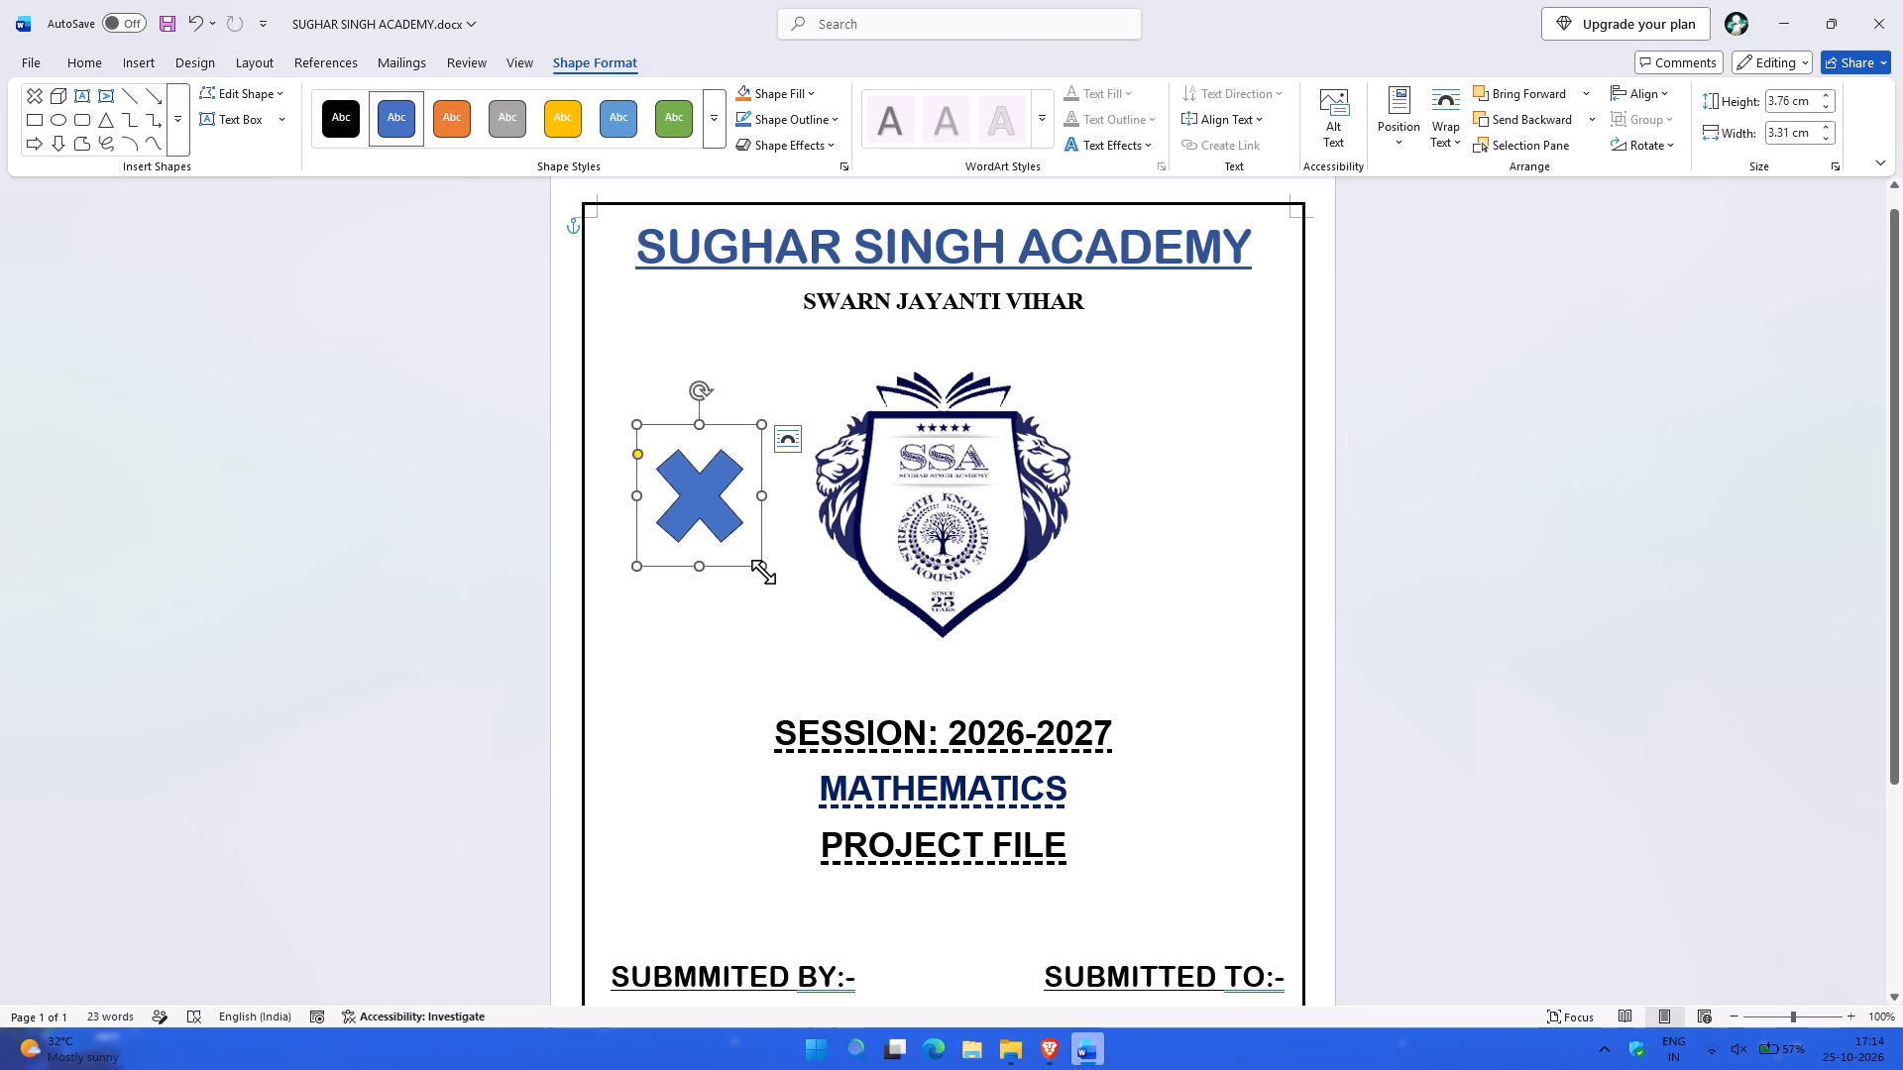
left_click_drag(703, 398, 707, 398)
left_click_drag(707, 398, 726, 402)
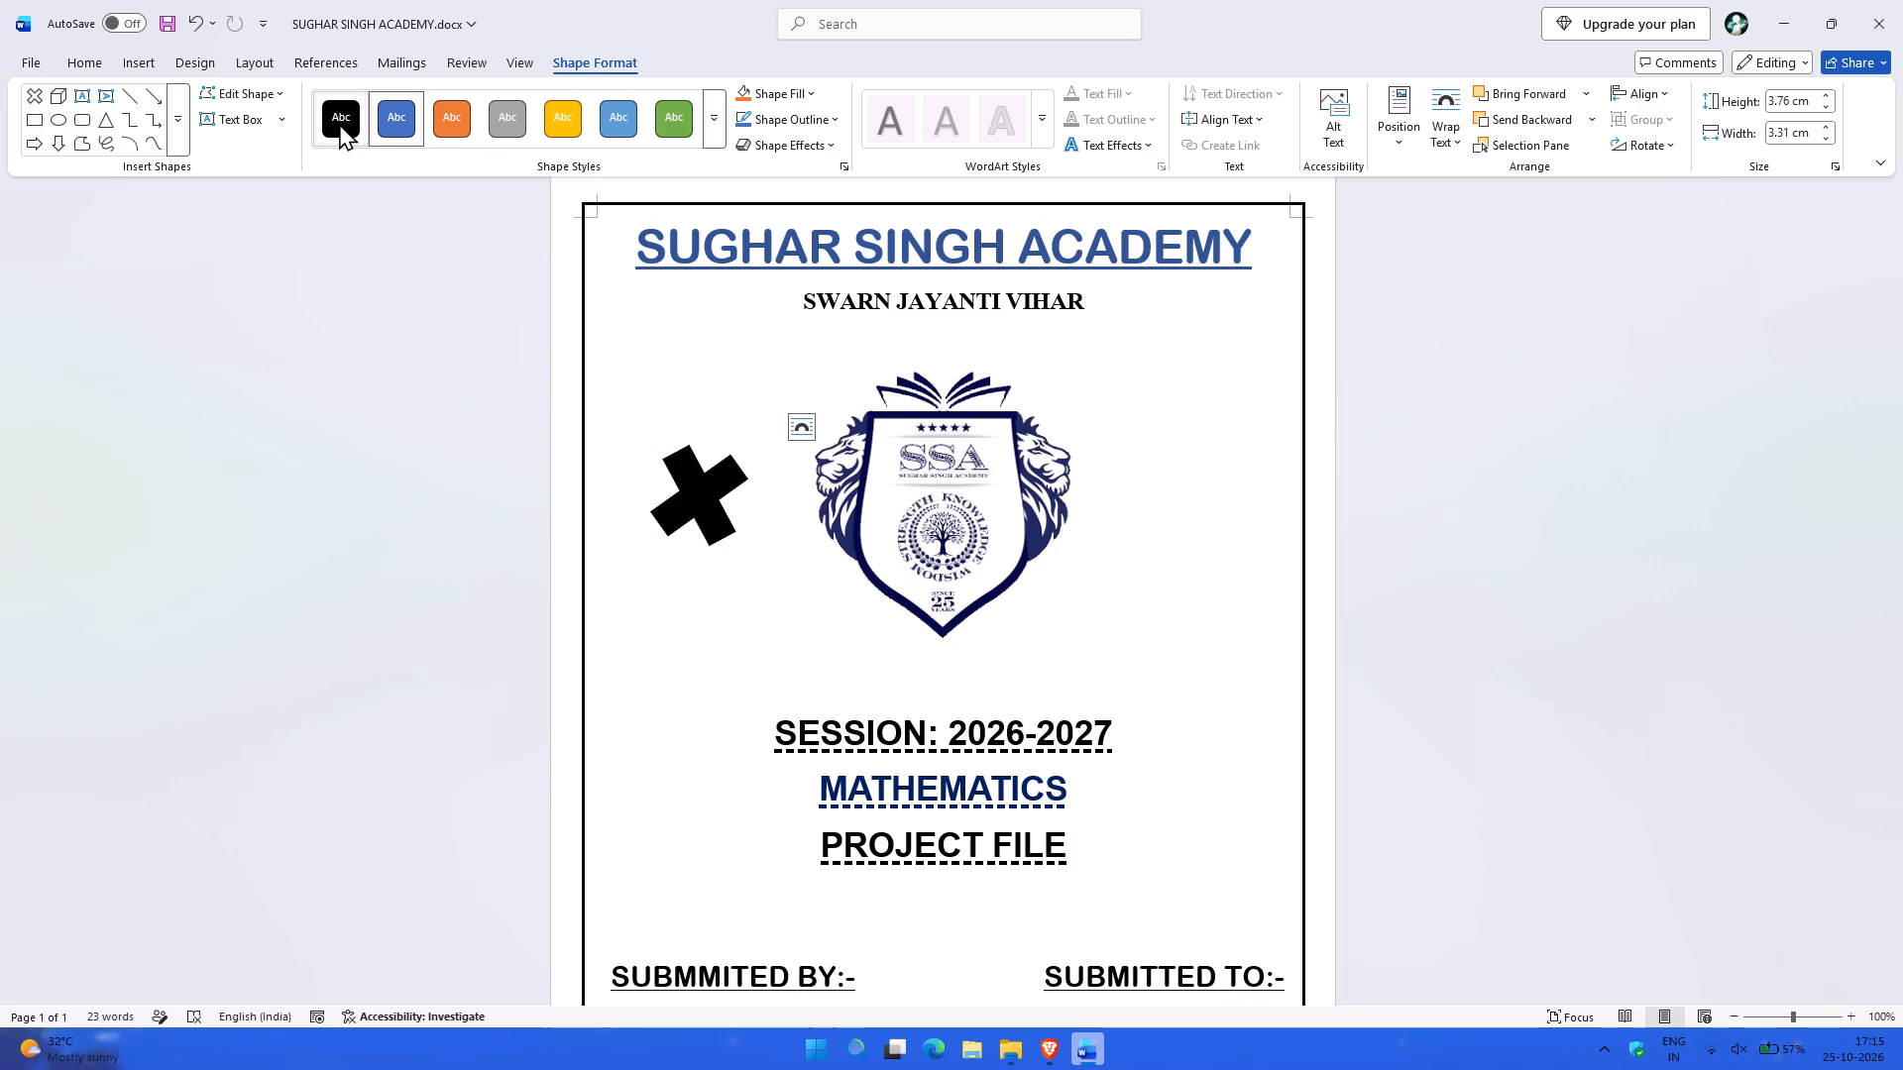
Apply the solid blue preset shape style to the multiplication sign.
left_click(400, 123)
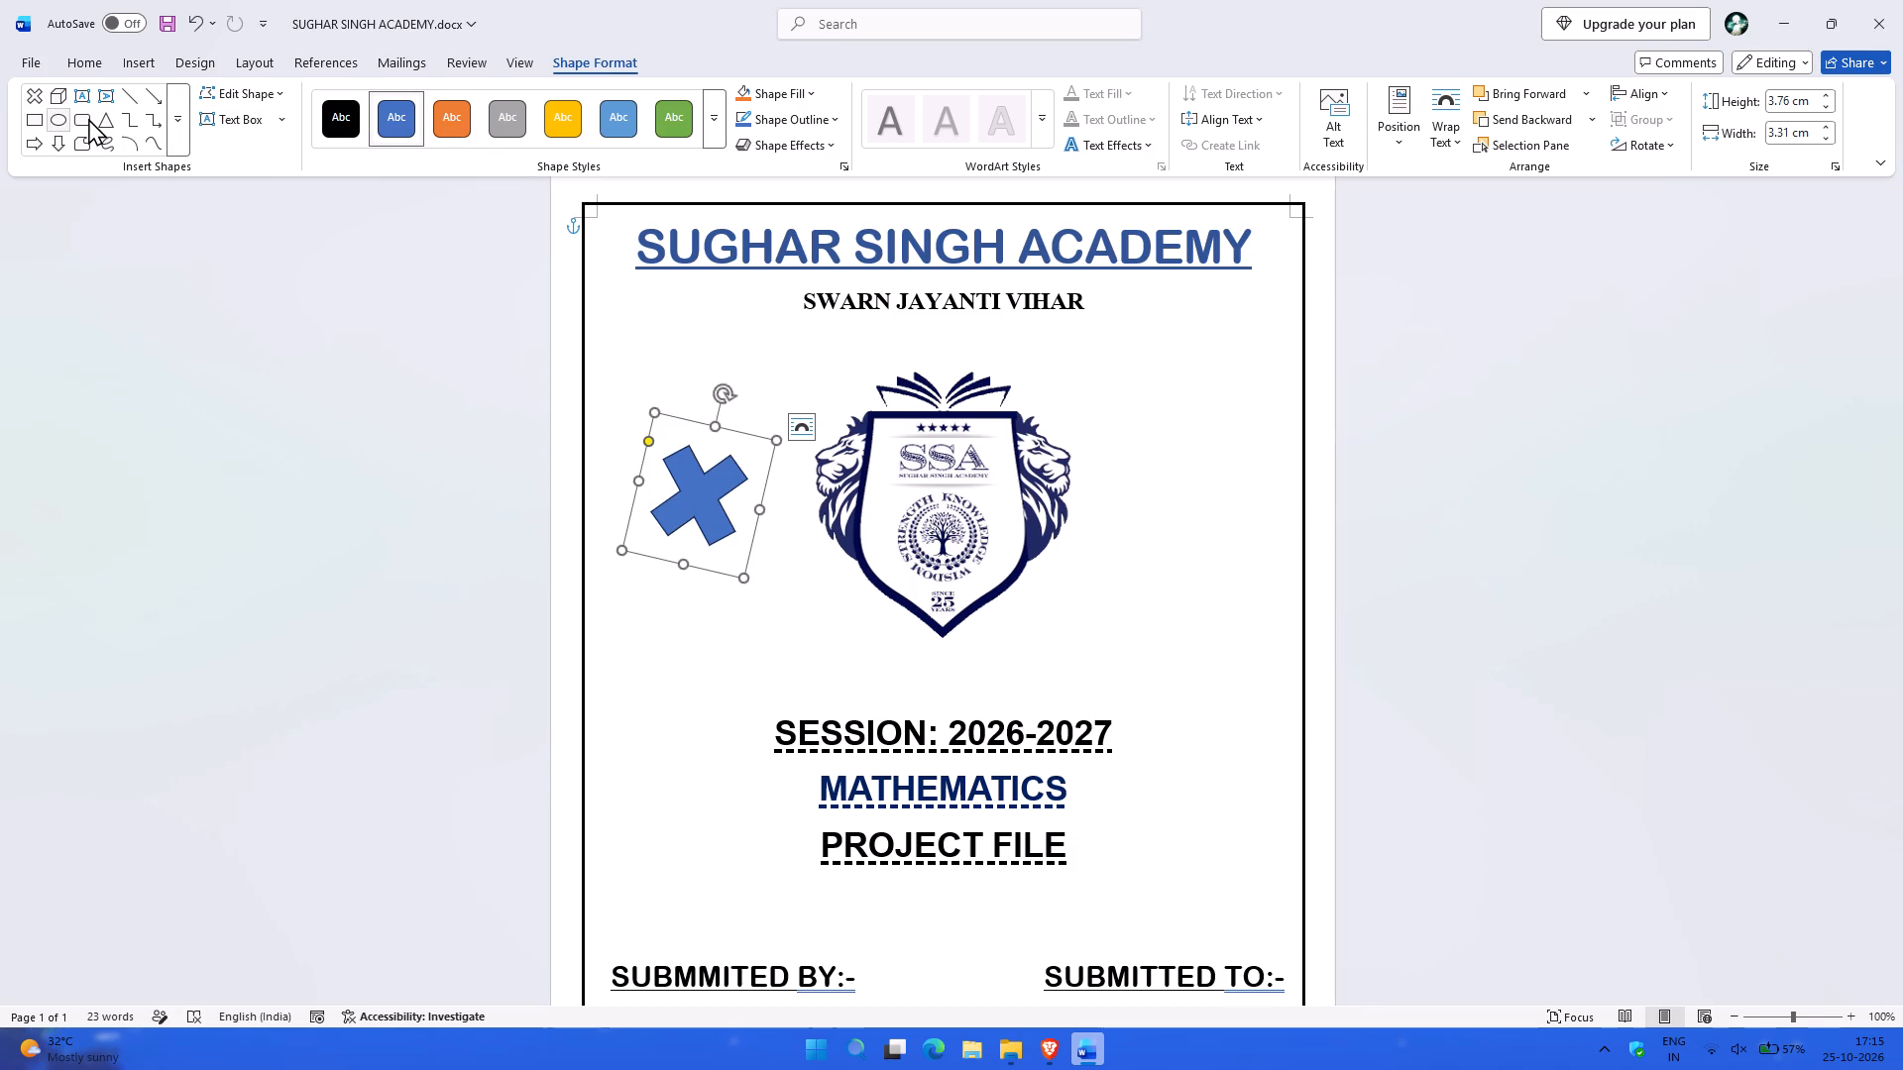
Draw a minus sign about 2.3 cm high and 3.8 cm wide beside the SESSION line, tilted slightly counterclockwise near the left page border.
scroll(140, 131, "down", 2)
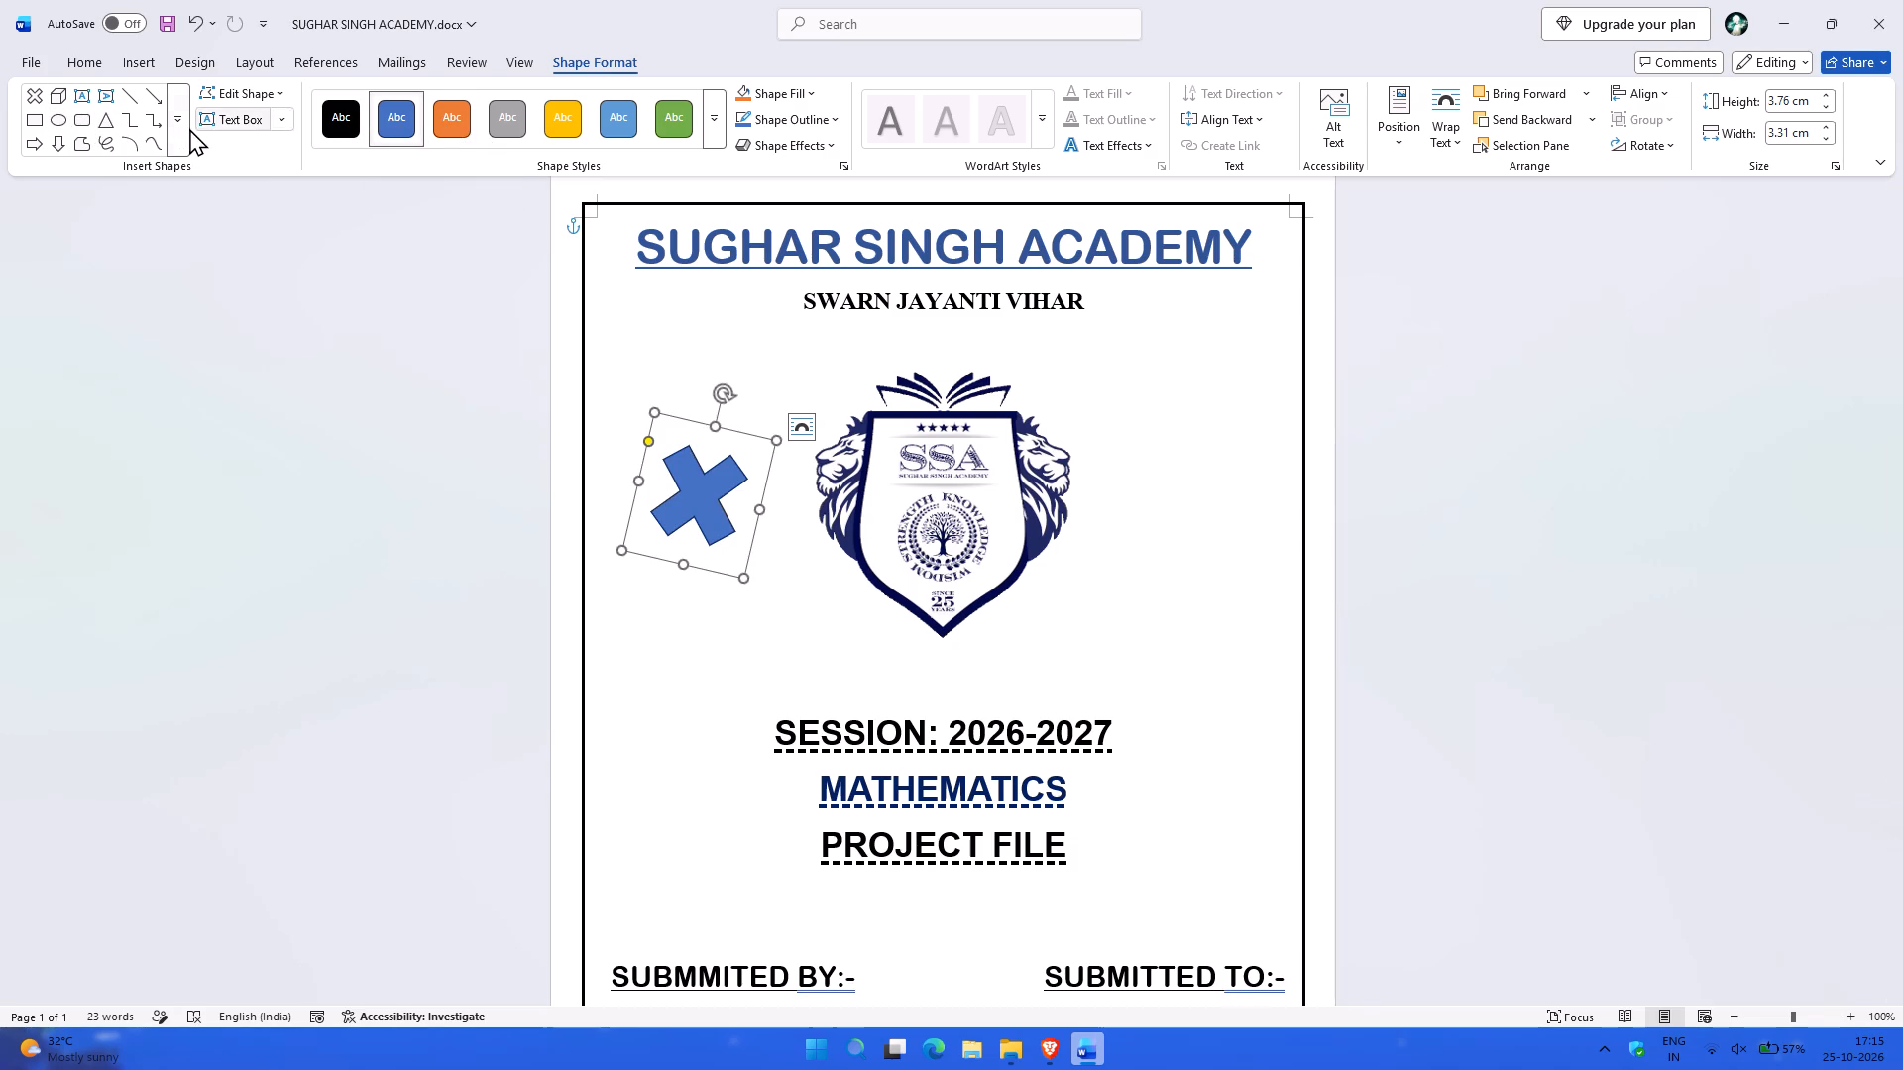
left_click(175, 126)
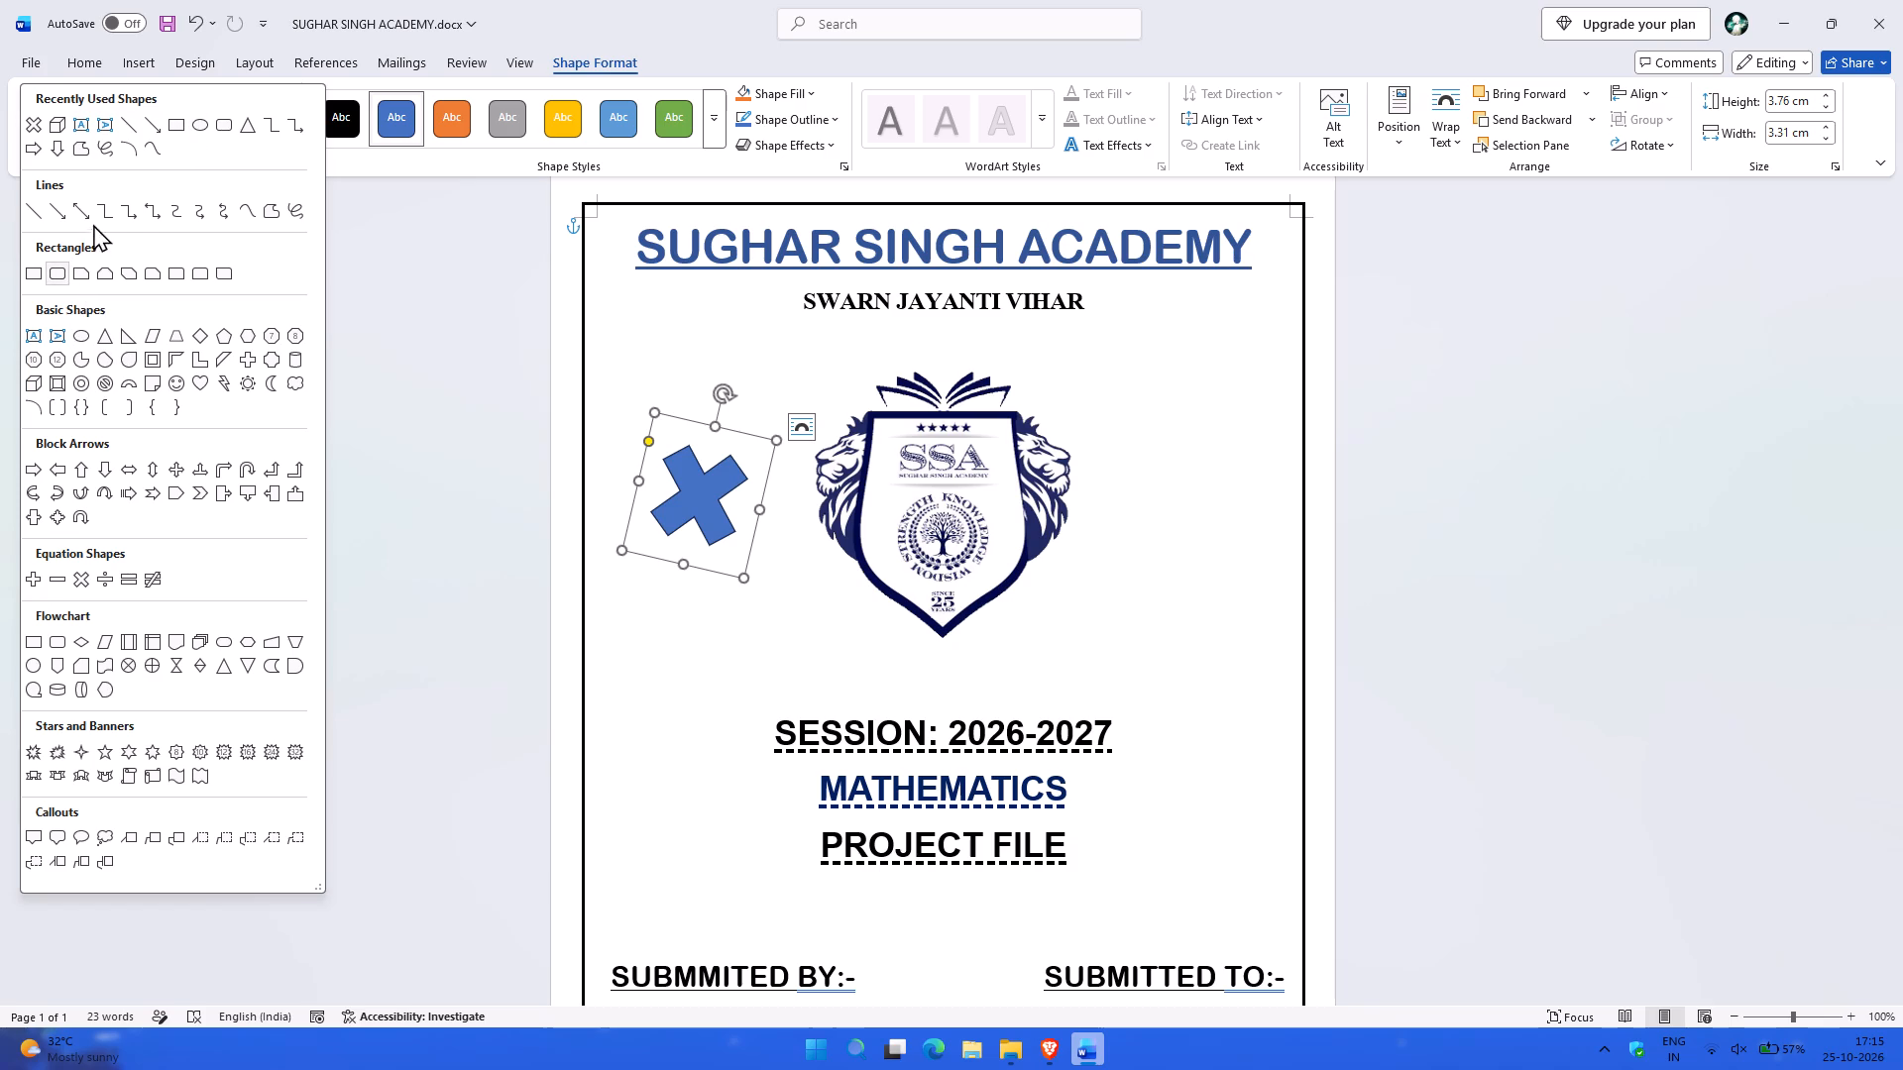
left_click(60, 584)
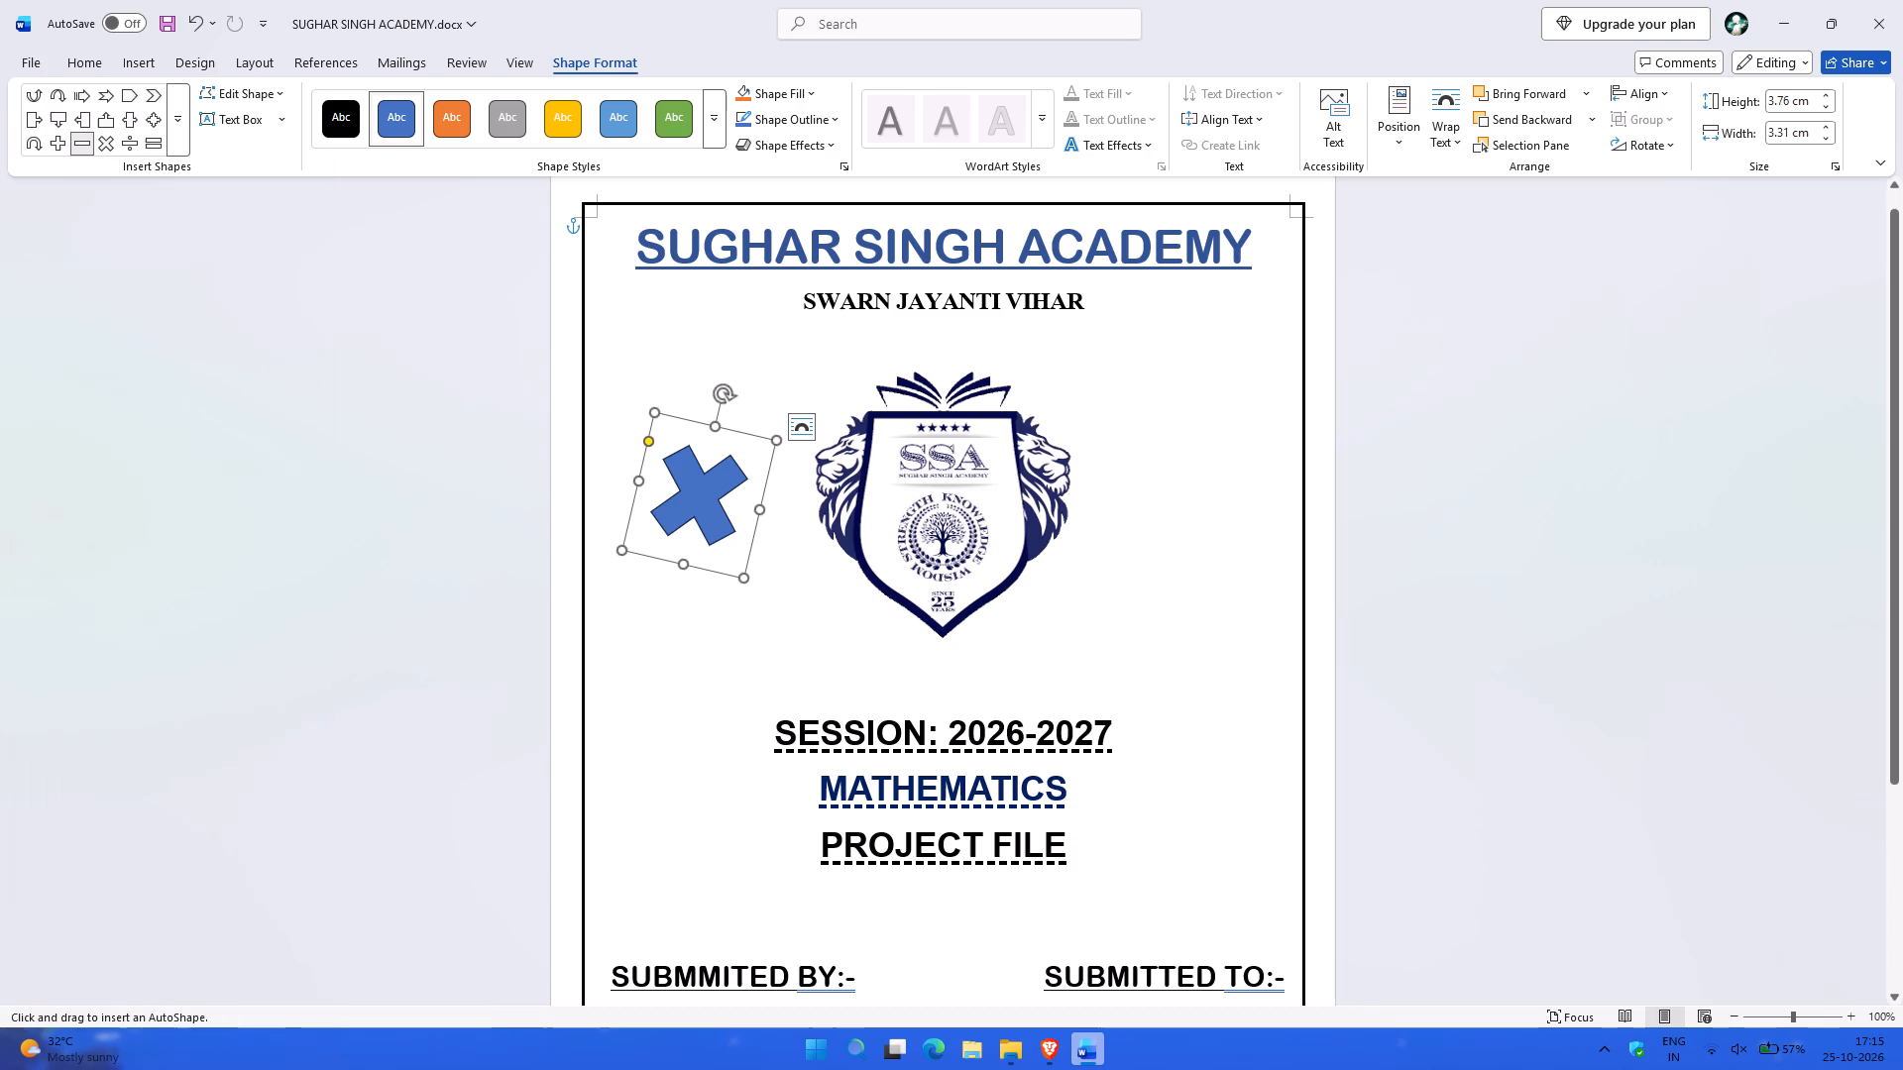
left_click_drag(671, 716, 814, 629)
left_click_drag(730, 676, 691, 707)
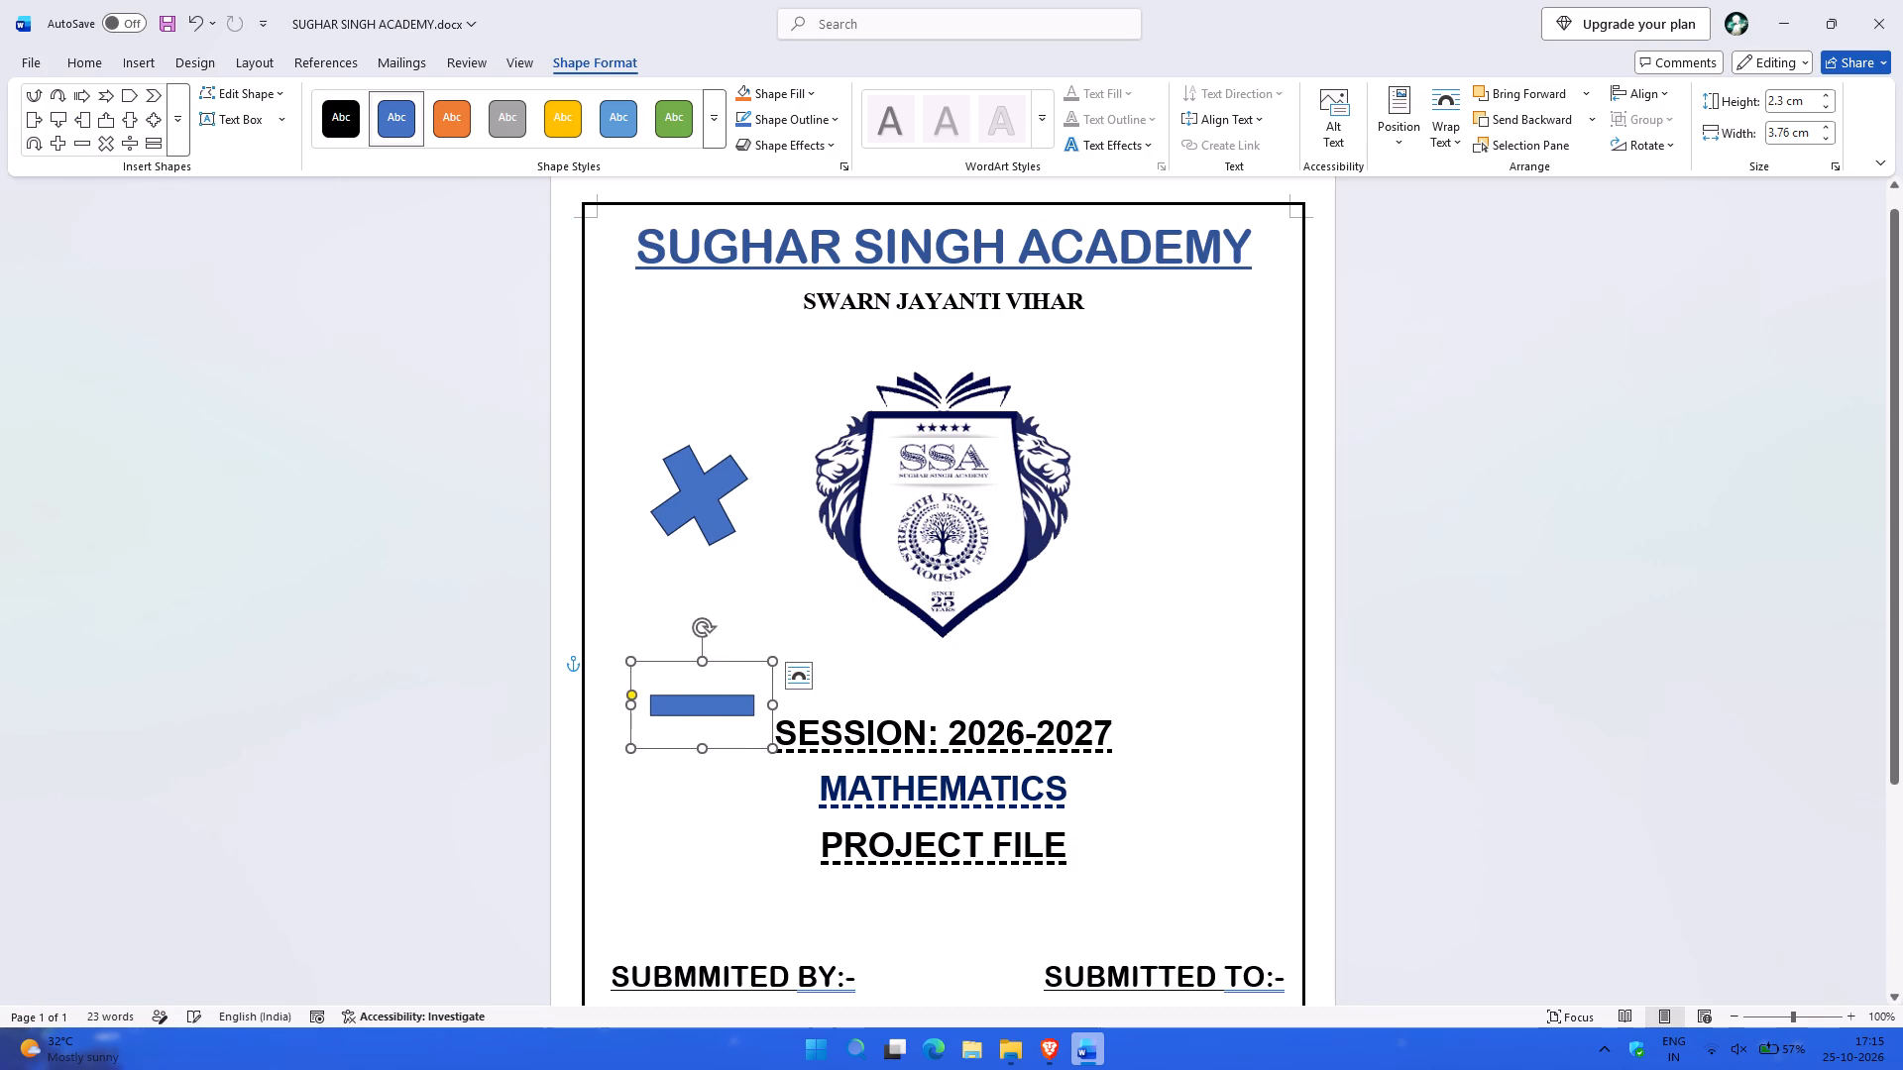
left_click_drag(705, 626, 682, 631)
left_click_drag(732, 712, 721, 734)
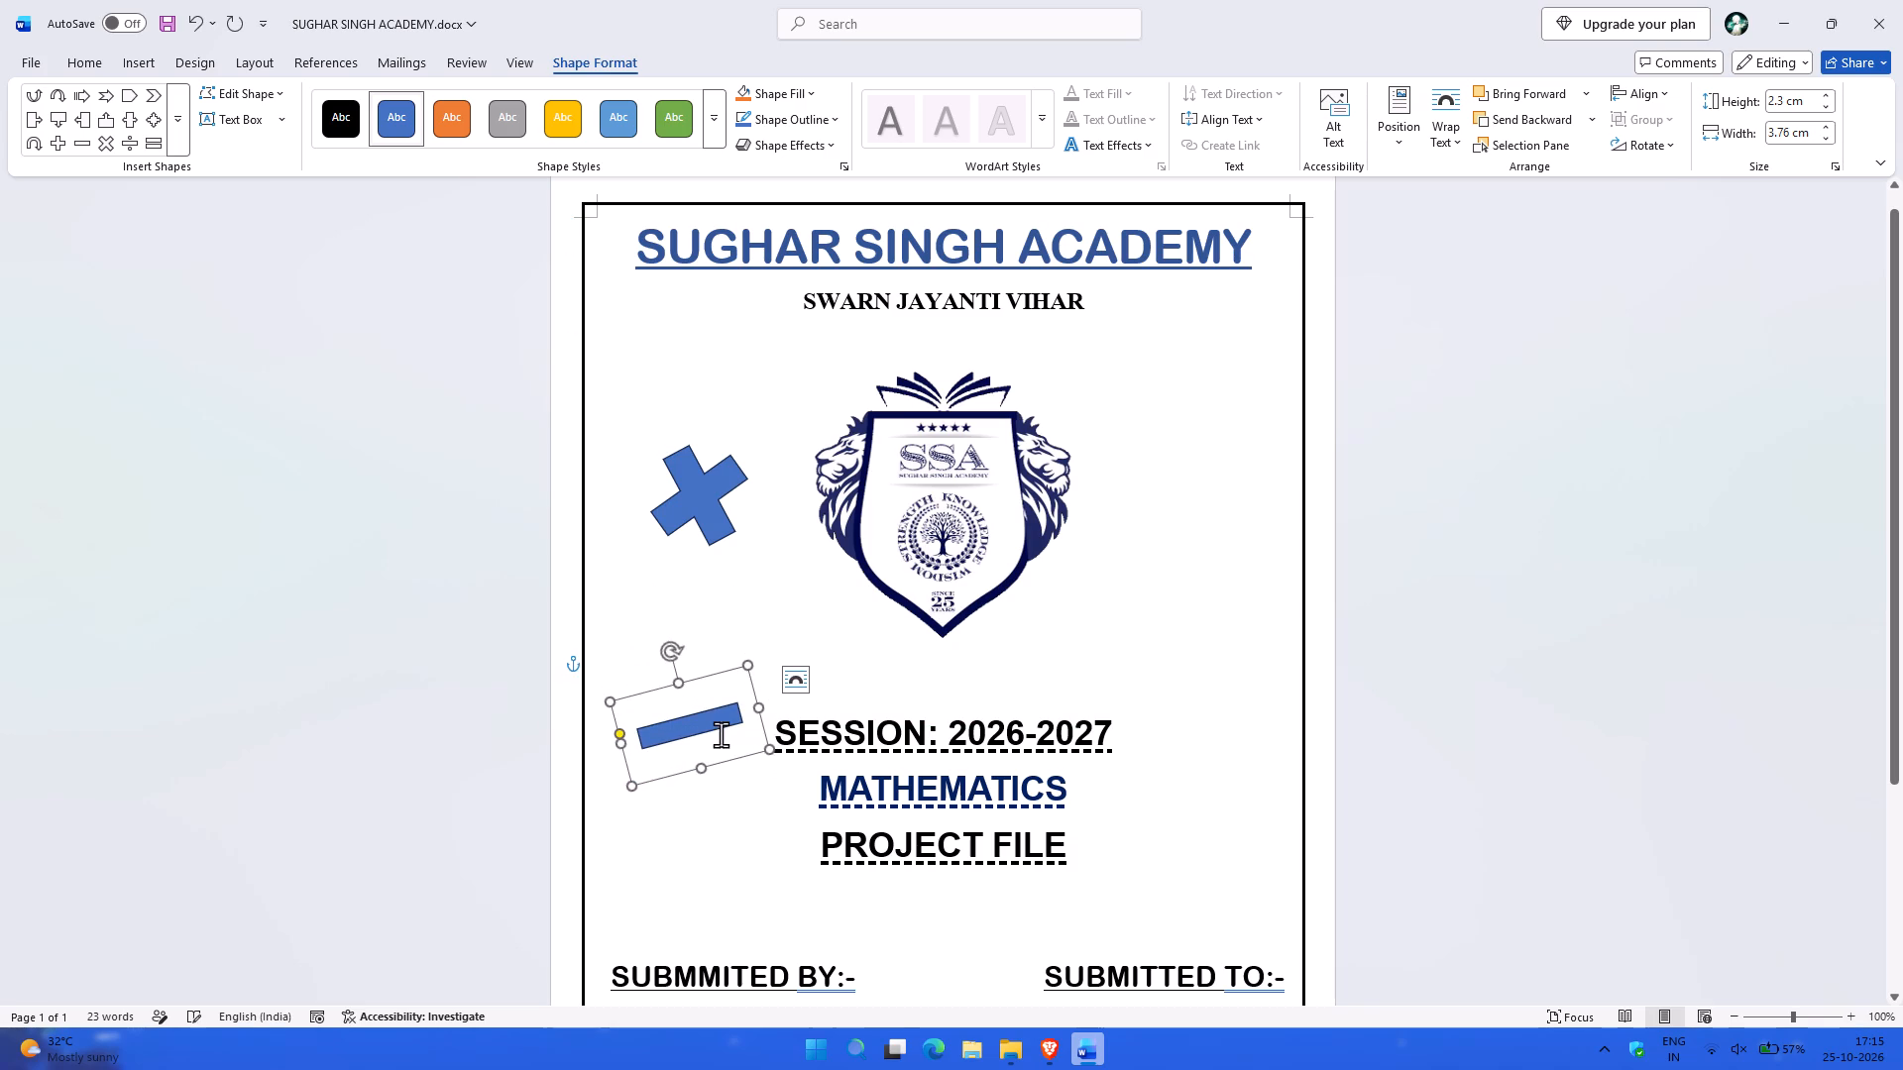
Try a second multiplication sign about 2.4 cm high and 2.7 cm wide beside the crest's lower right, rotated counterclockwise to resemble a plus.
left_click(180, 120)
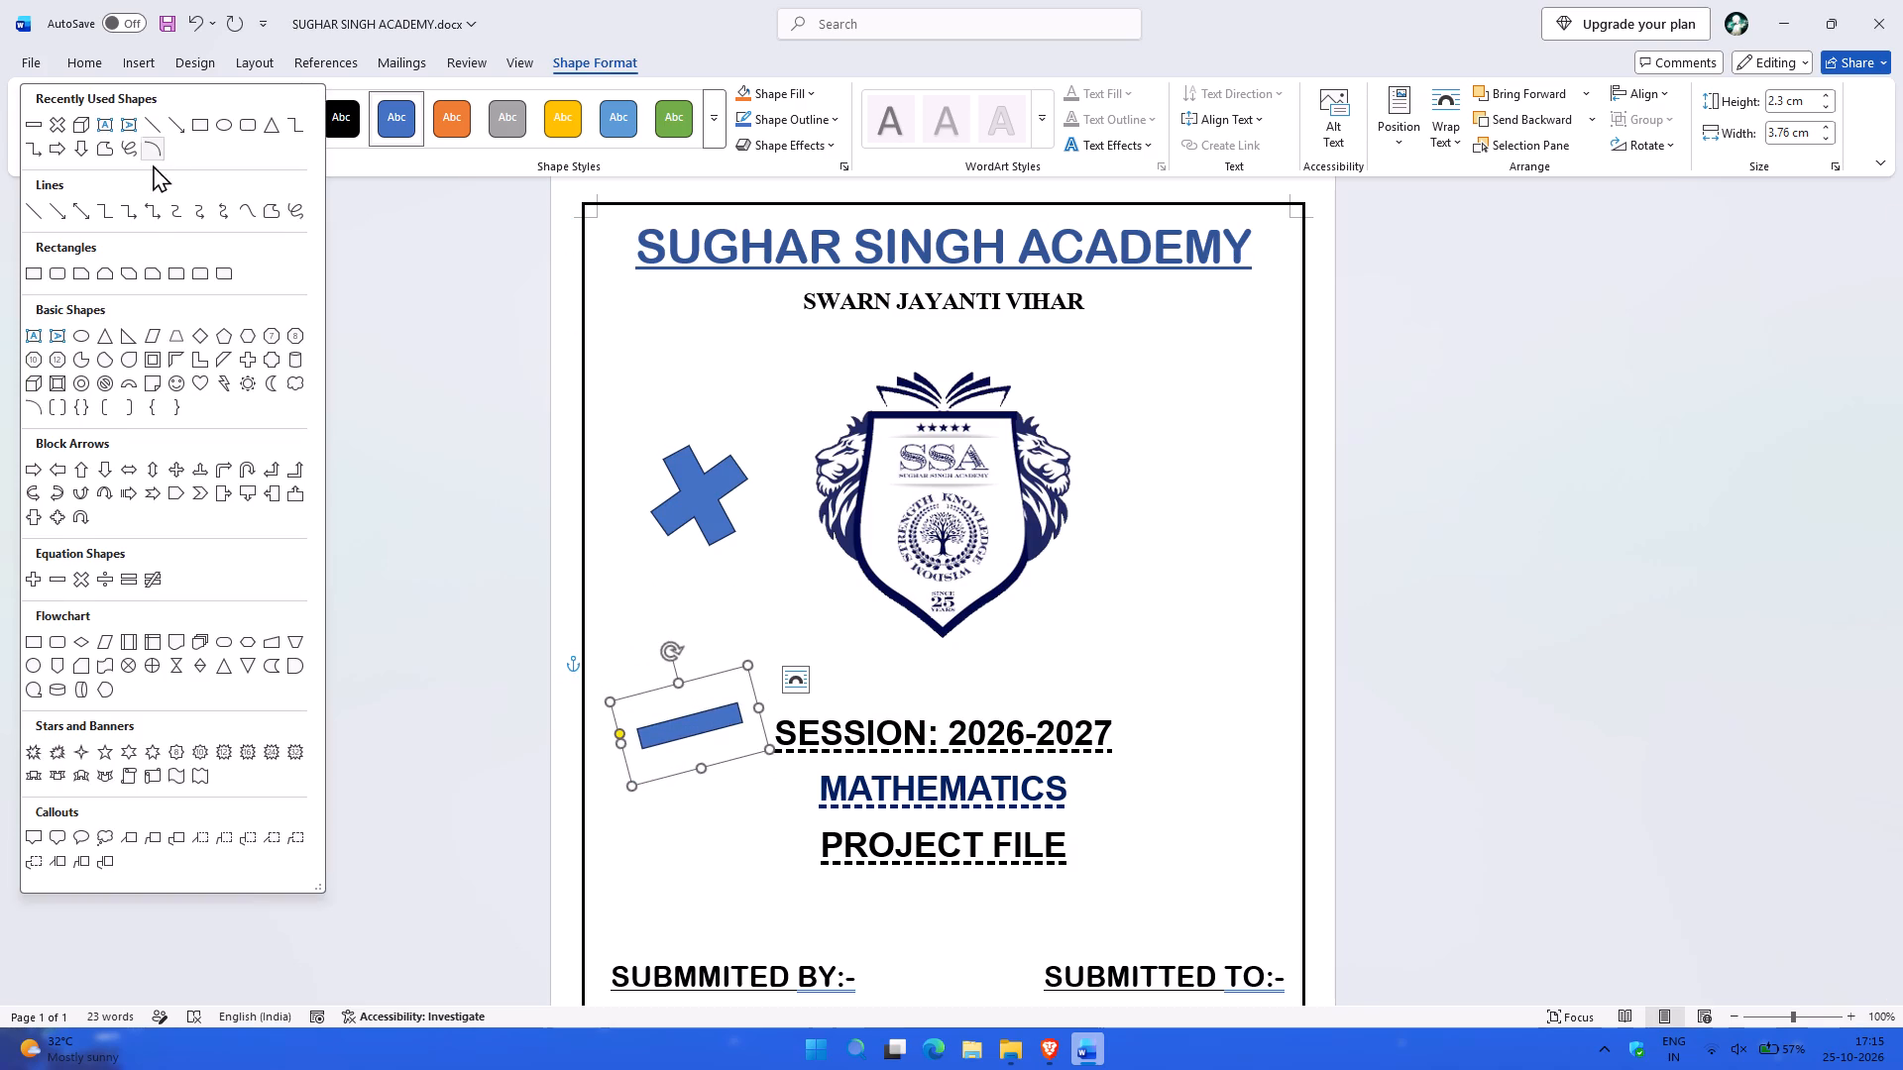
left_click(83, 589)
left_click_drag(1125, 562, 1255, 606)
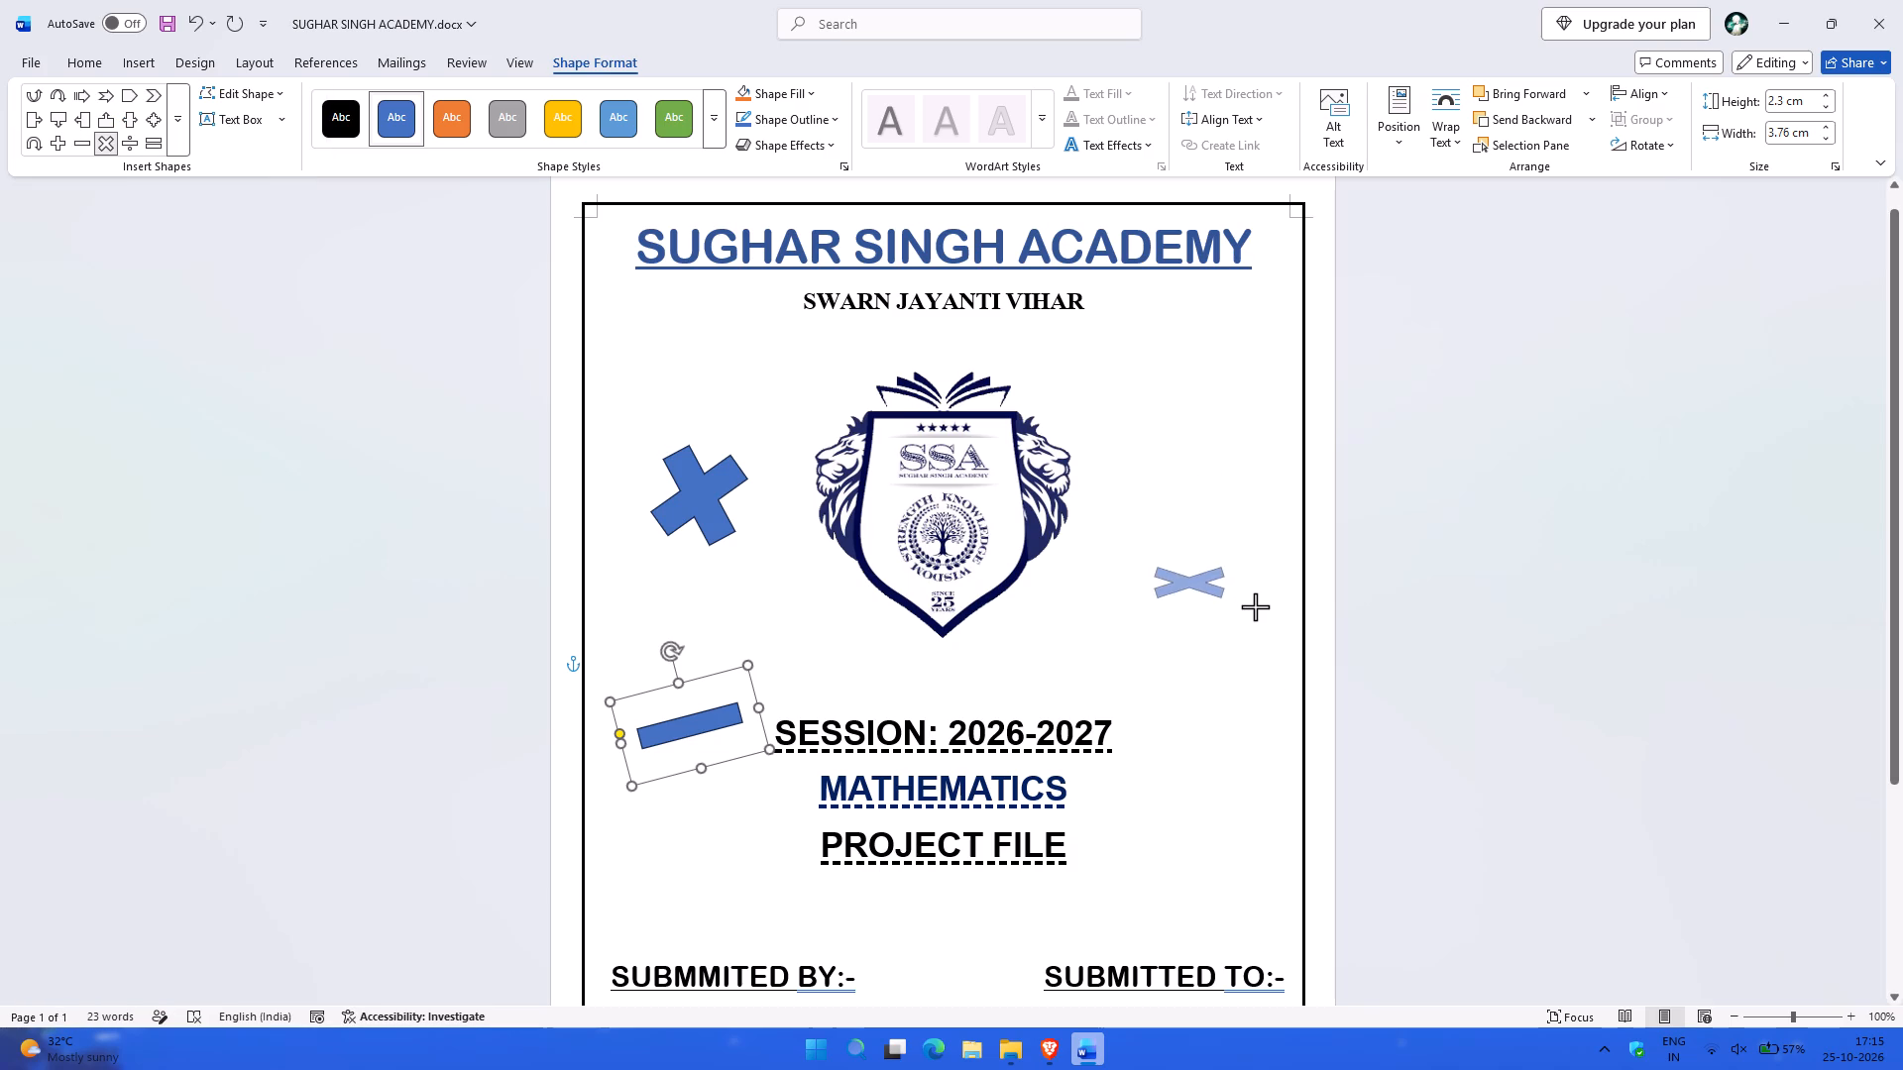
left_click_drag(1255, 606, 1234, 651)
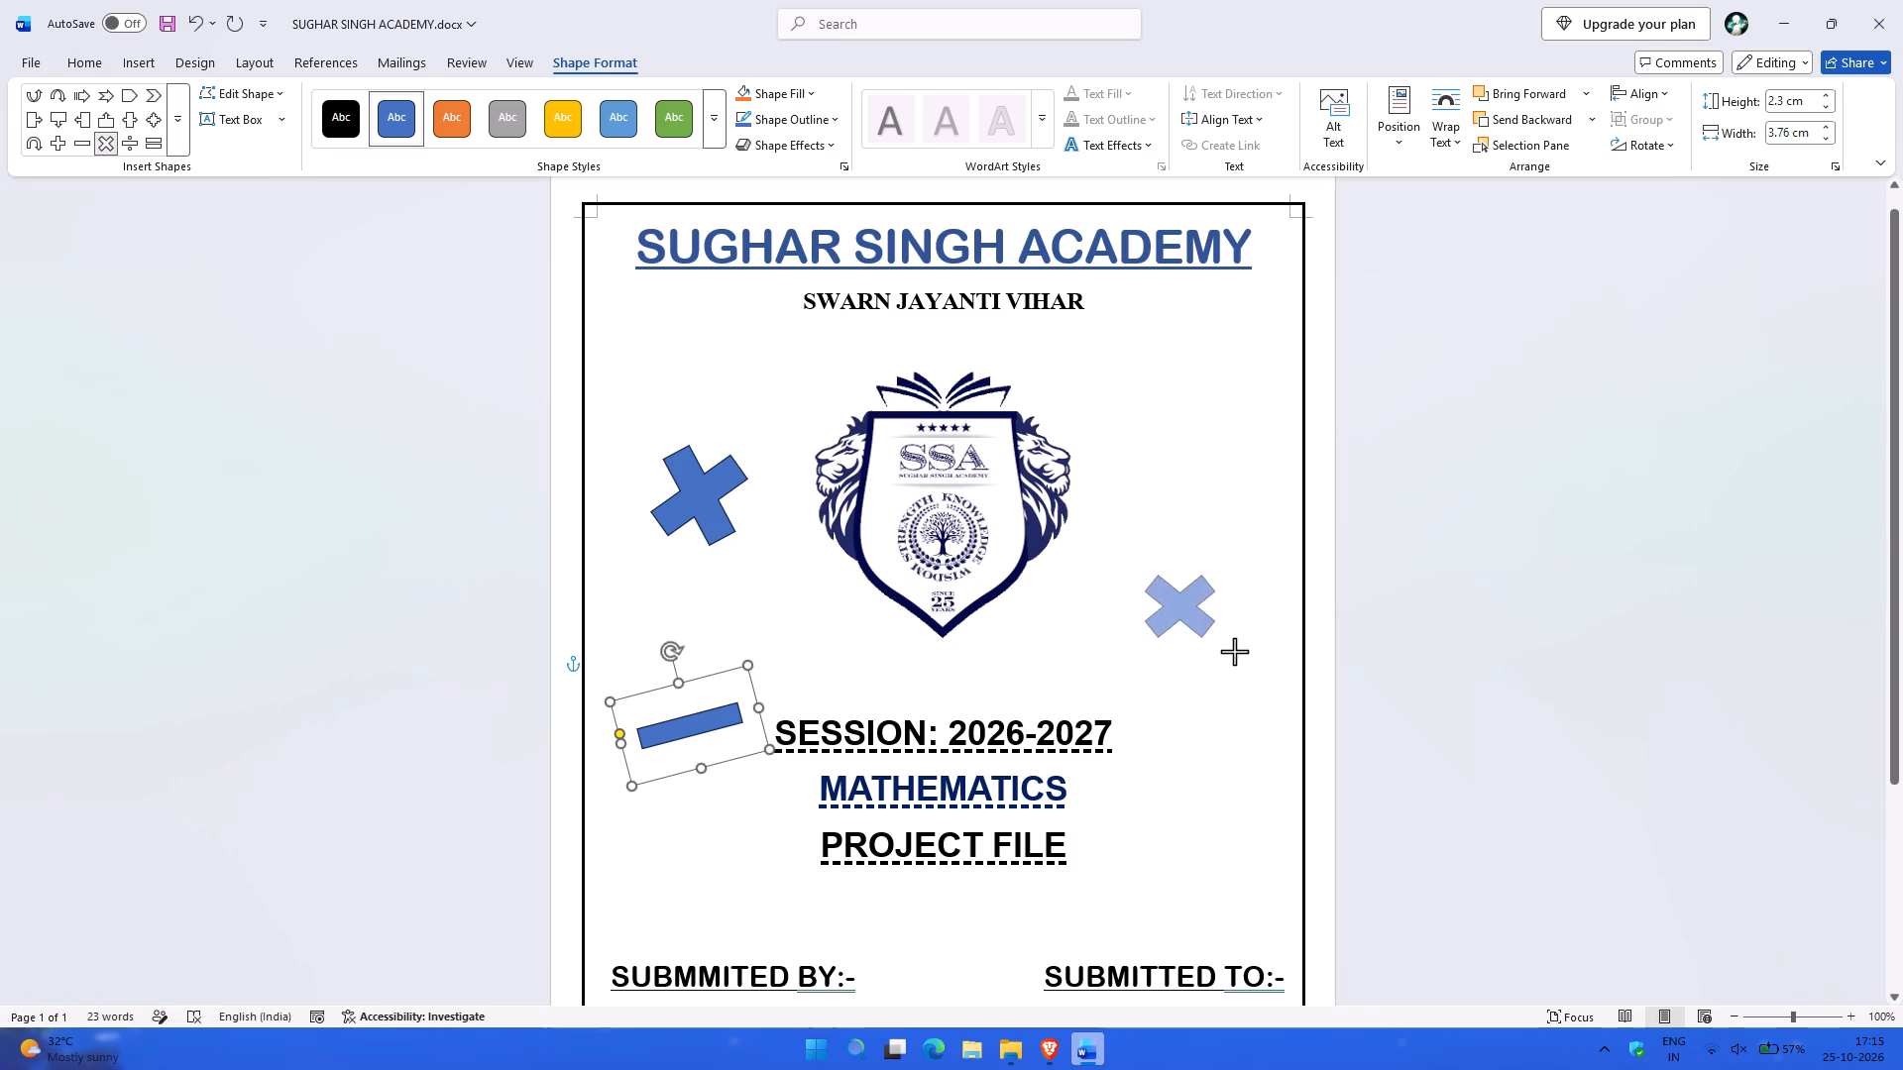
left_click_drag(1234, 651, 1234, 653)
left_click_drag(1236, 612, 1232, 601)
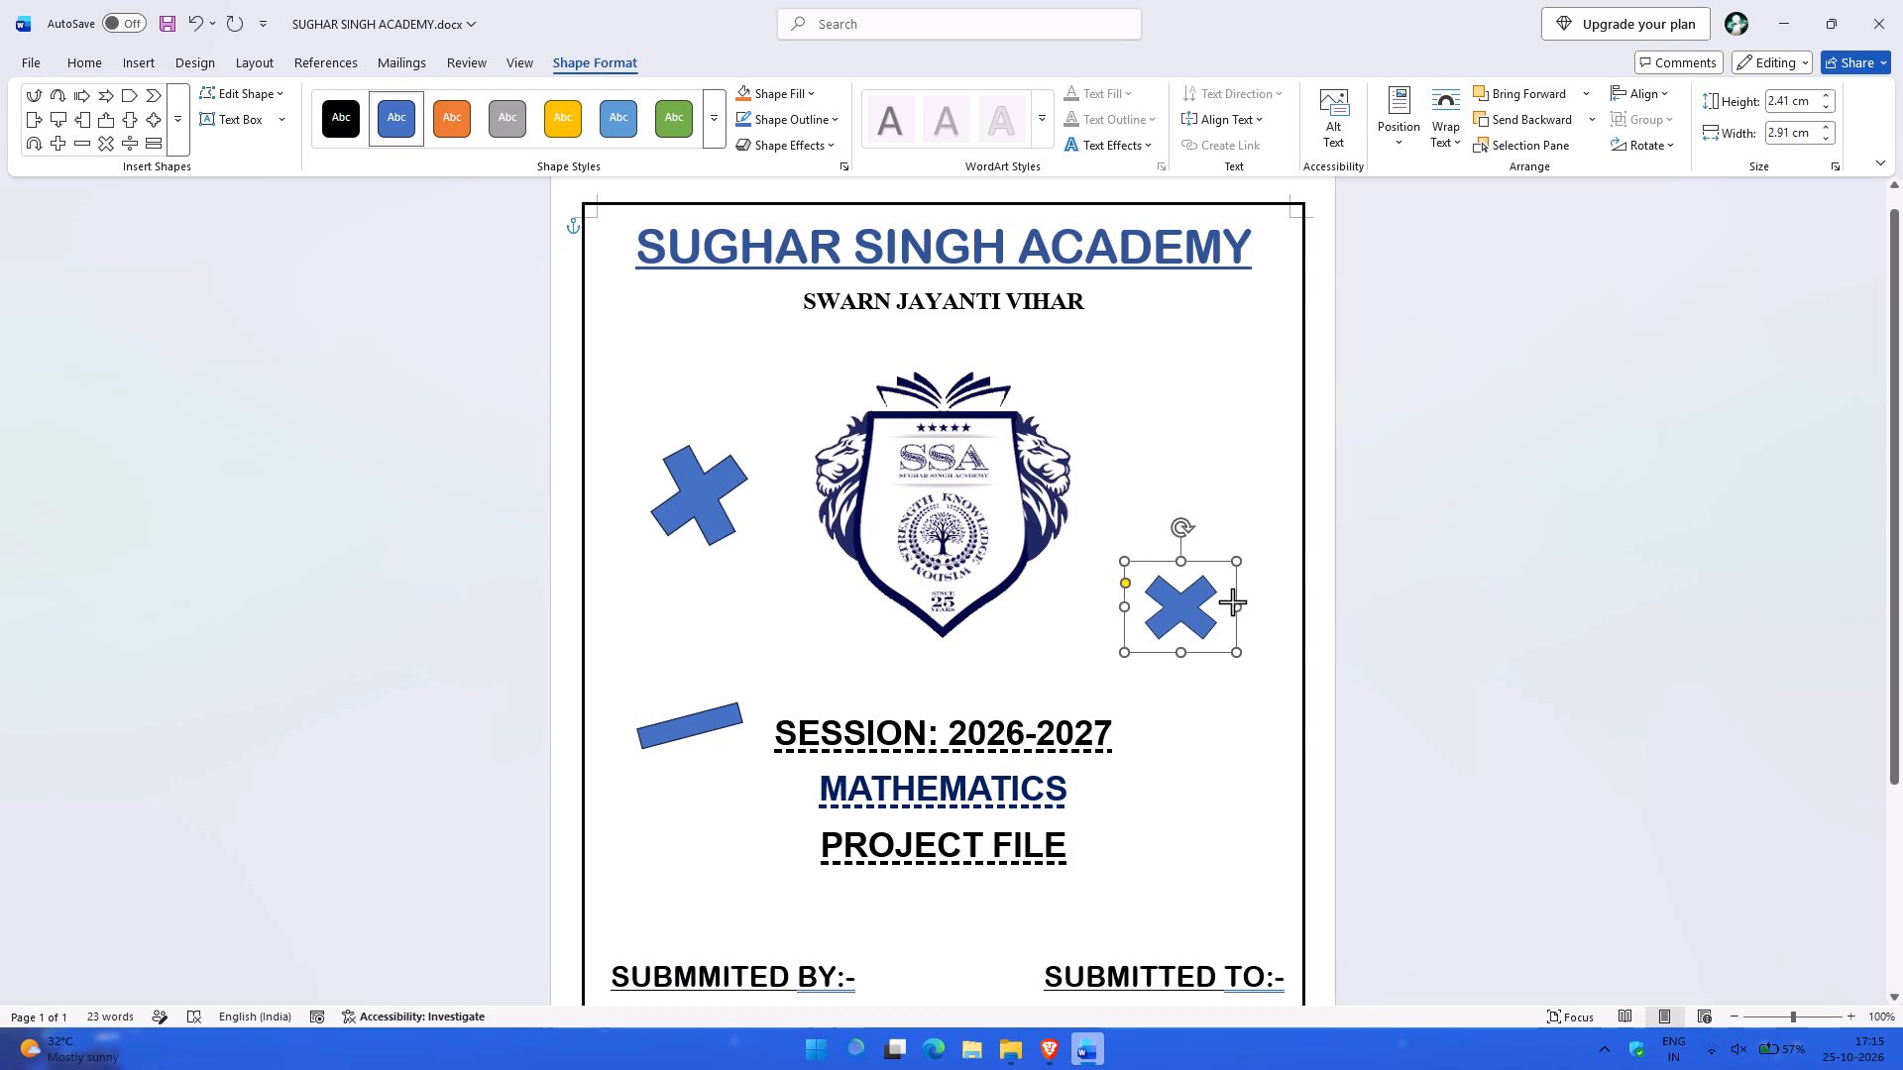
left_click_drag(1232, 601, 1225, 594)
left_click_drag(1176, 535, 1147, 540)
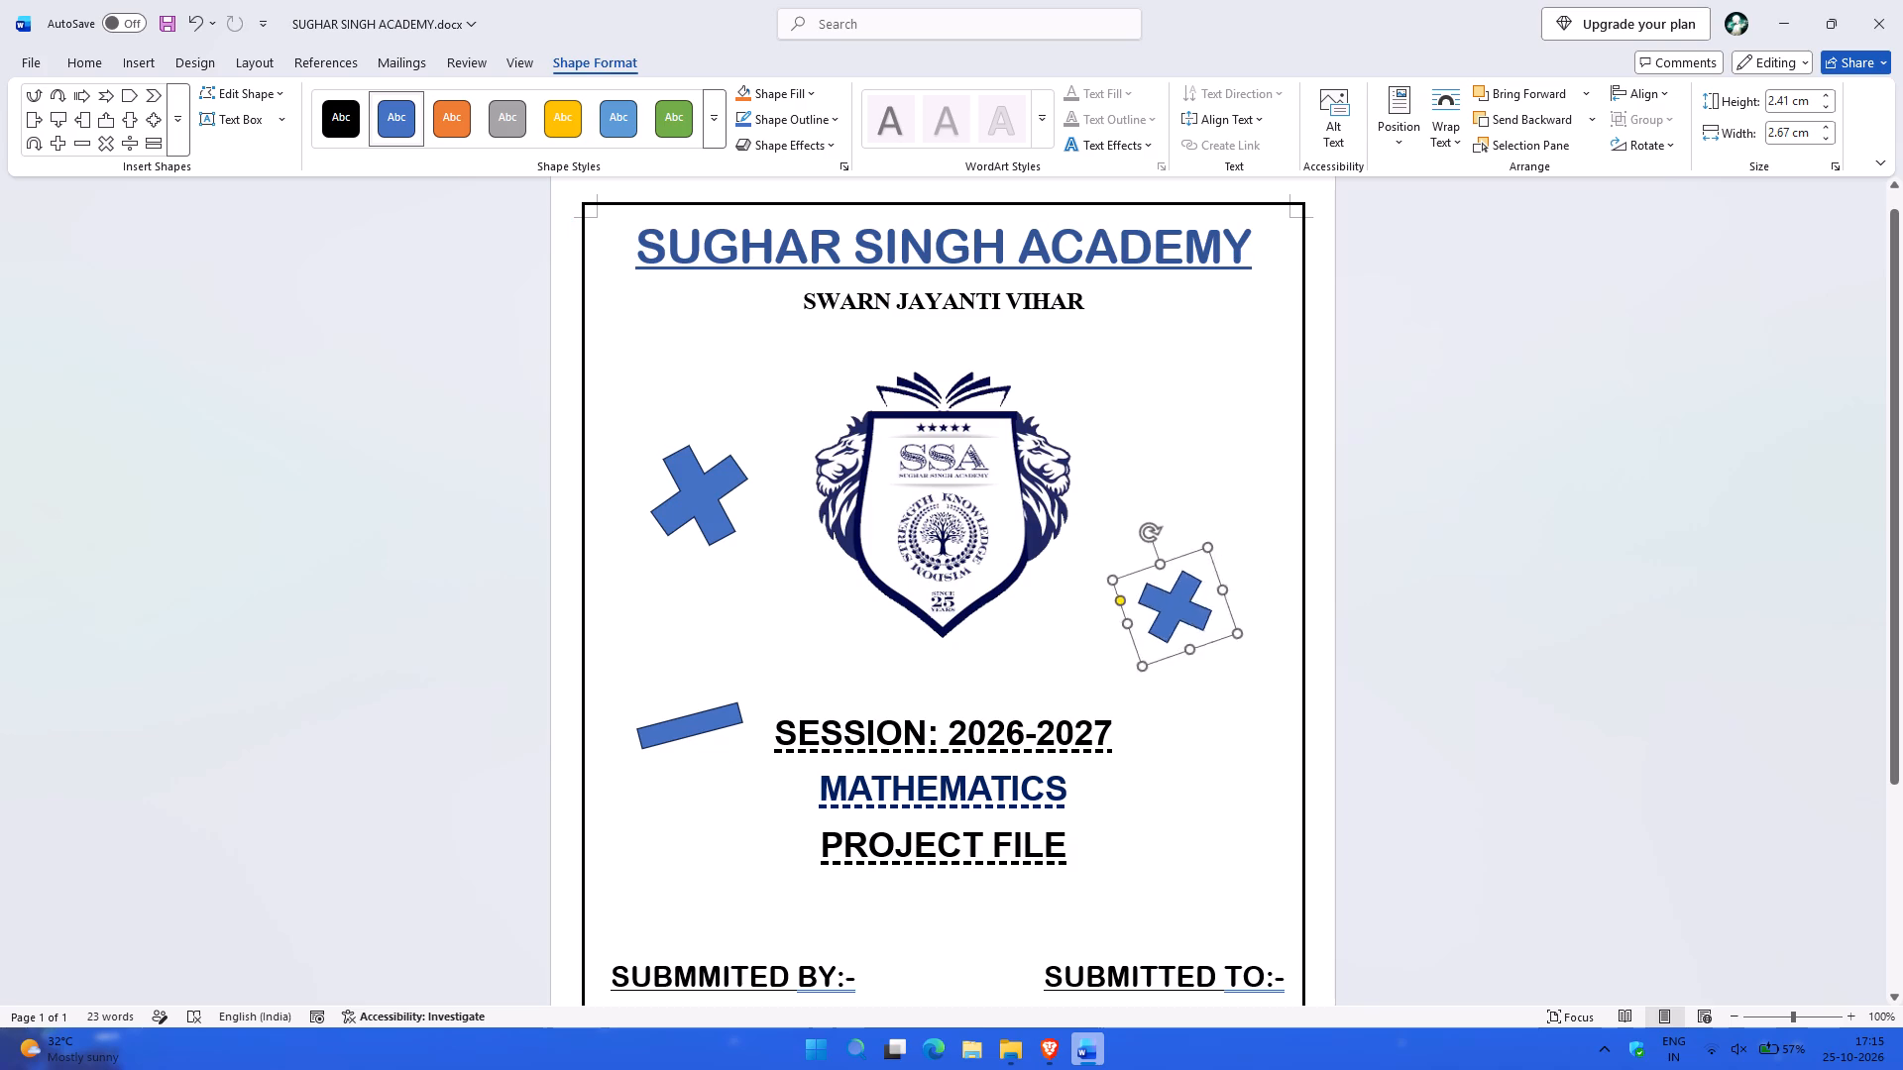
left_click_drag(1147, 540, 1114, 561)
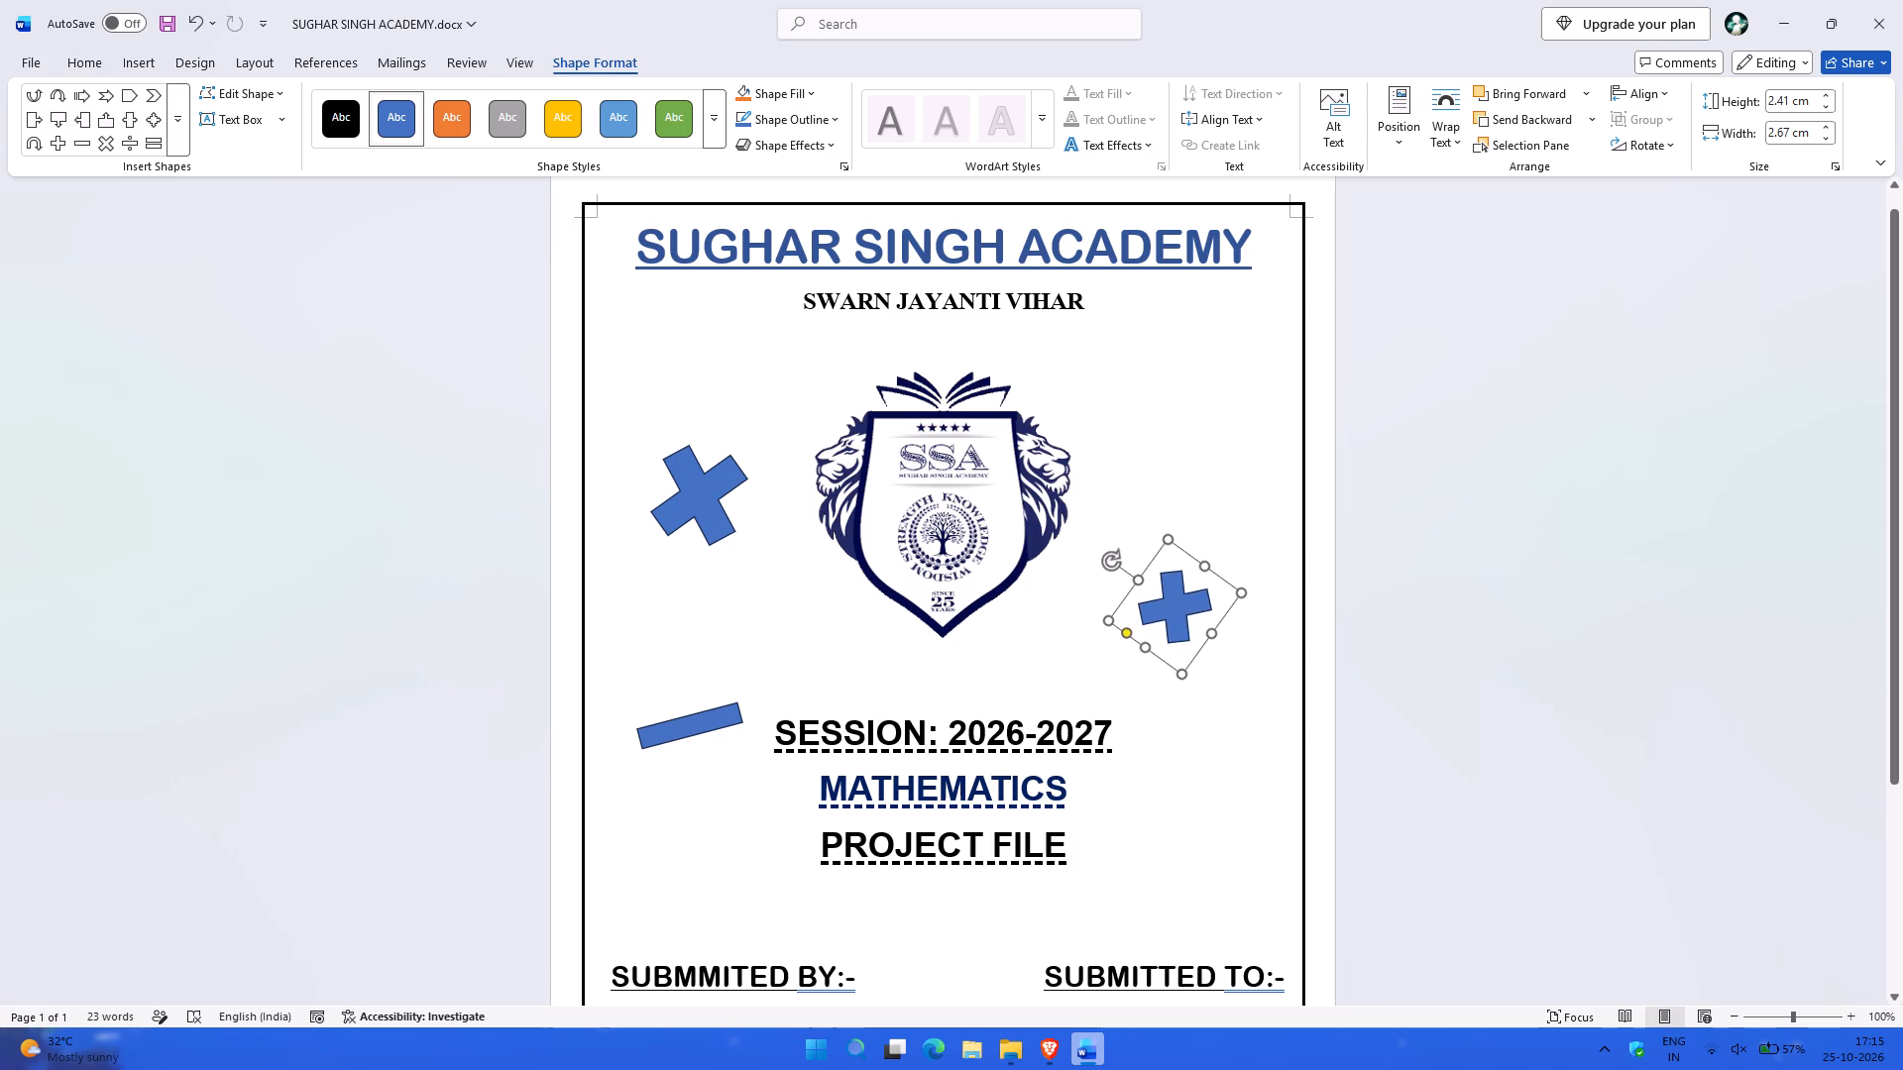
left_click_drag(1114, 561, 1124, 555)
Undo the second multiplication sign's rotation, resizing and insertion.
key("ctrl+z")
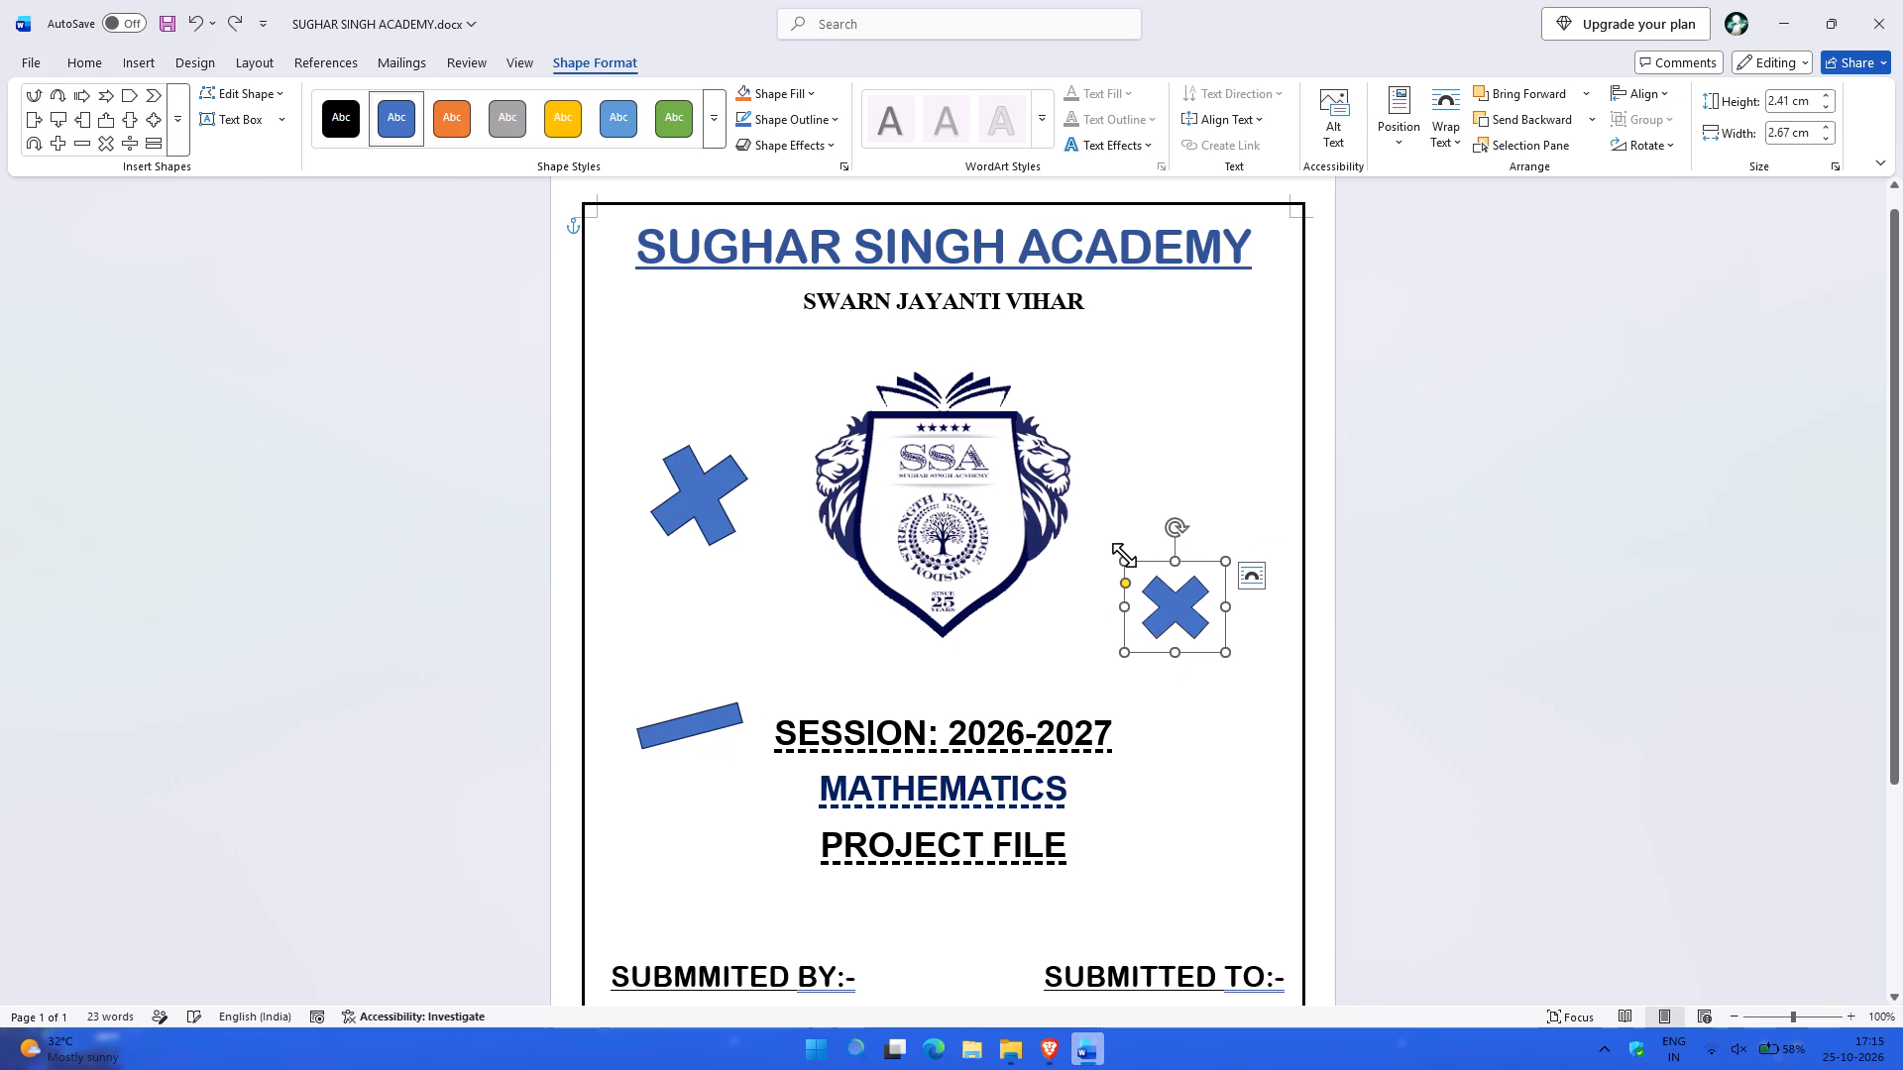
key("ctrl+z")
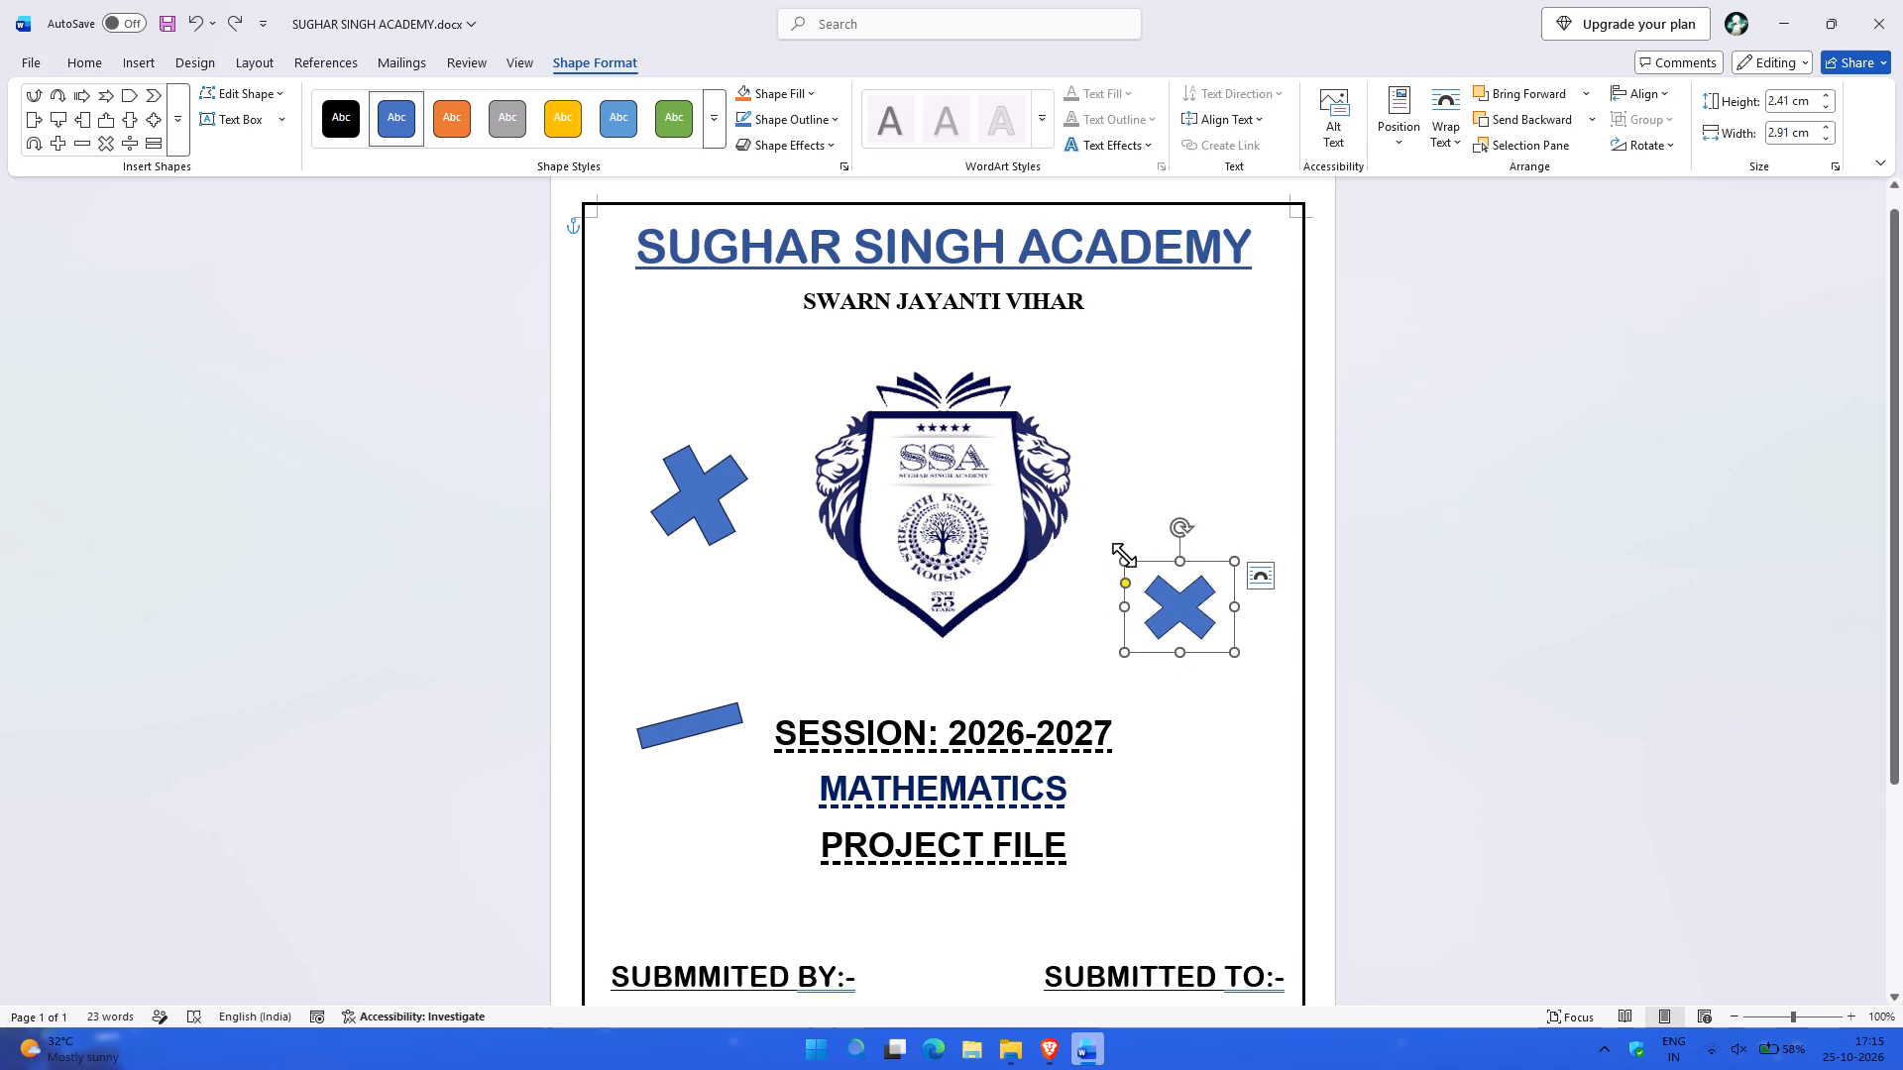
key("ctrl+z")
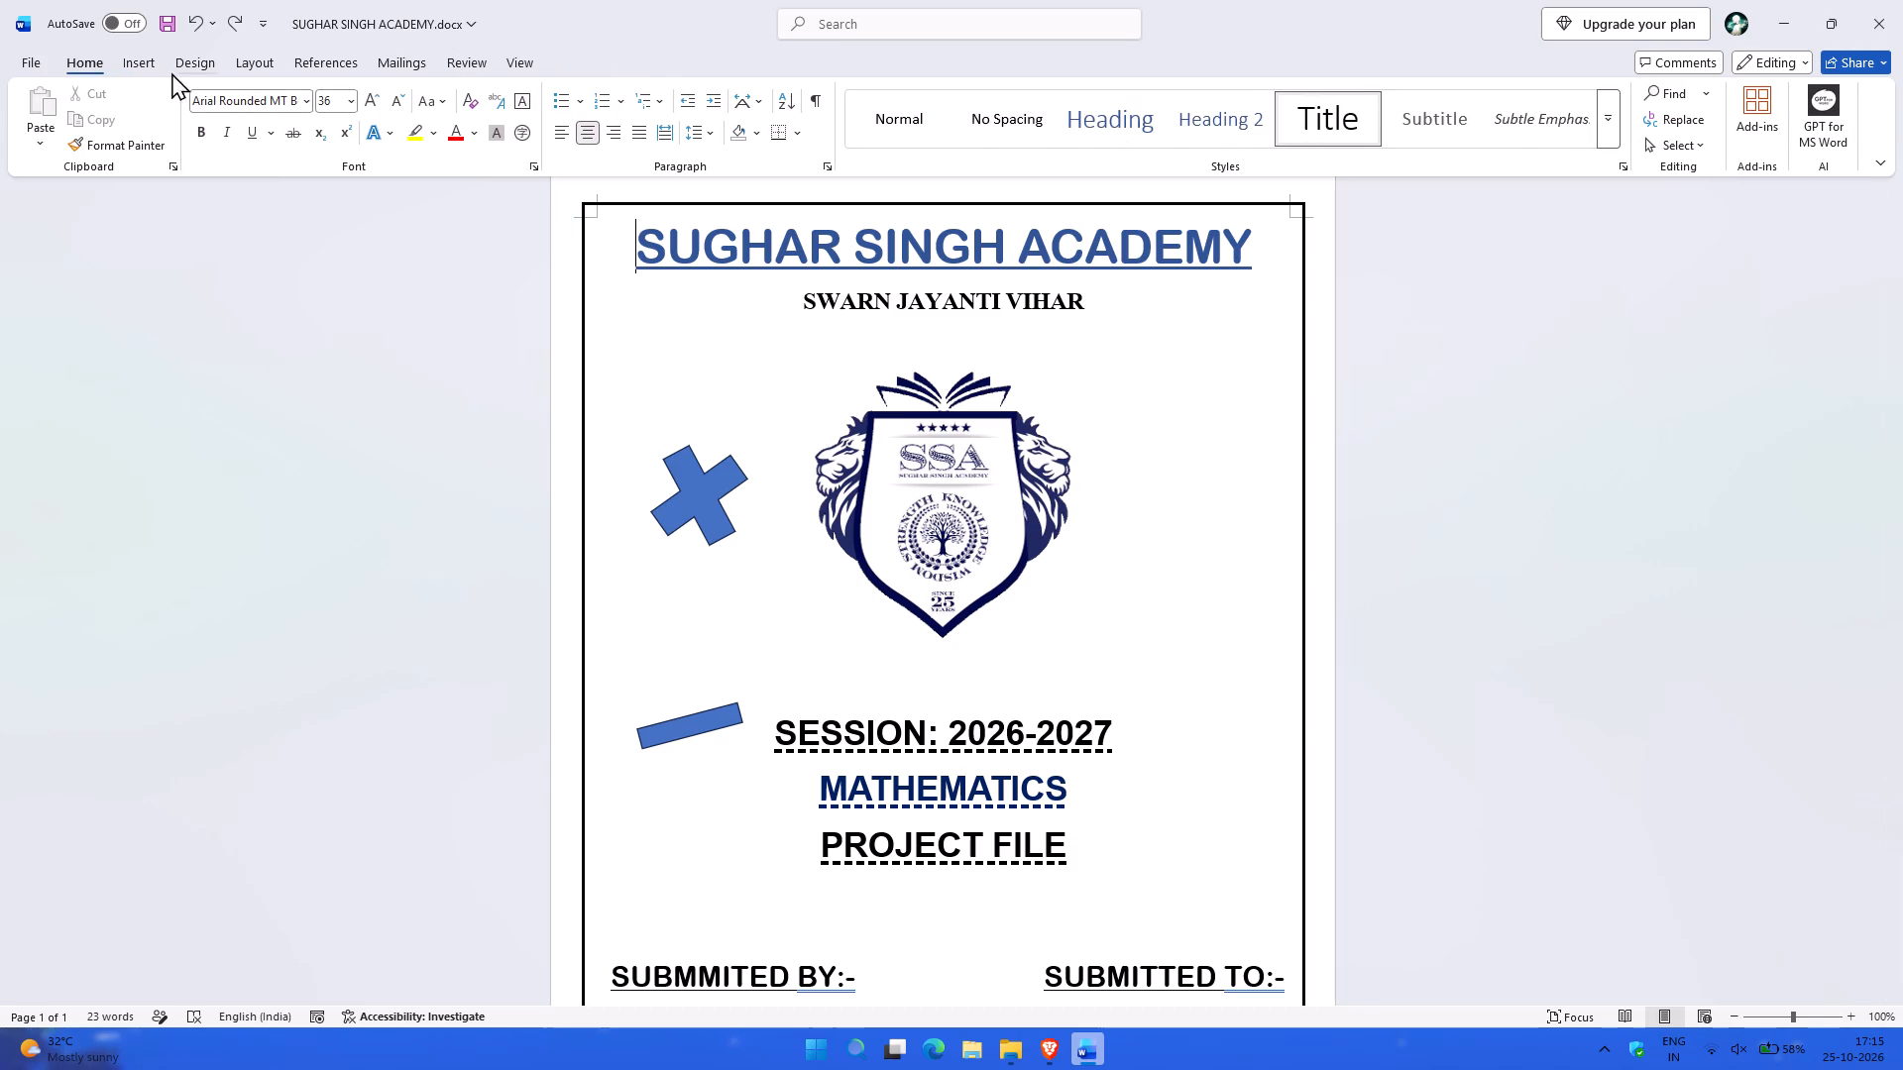
Draw a plus sign shape about 3.4 cm high and 3.7 cm wide beside the crest's lower right side.
left_click(136, 64)
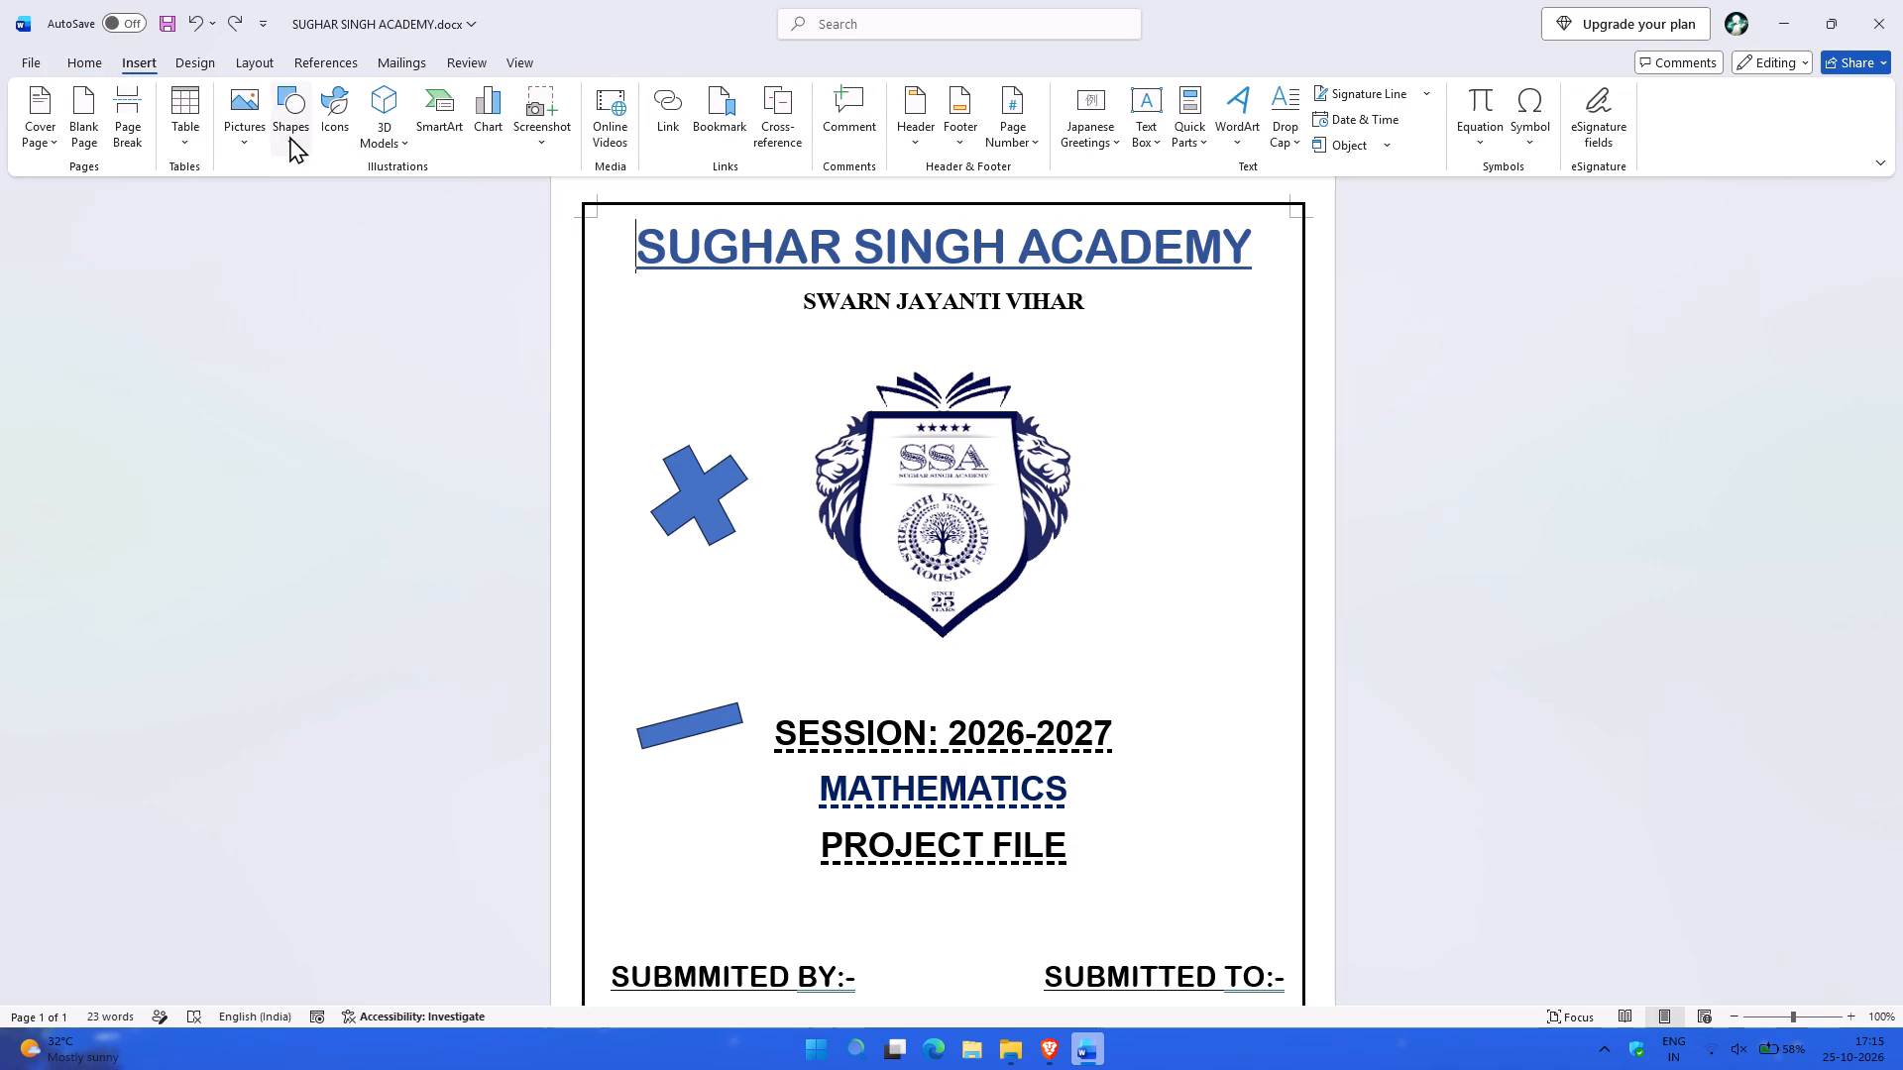
left_click(291, 136)
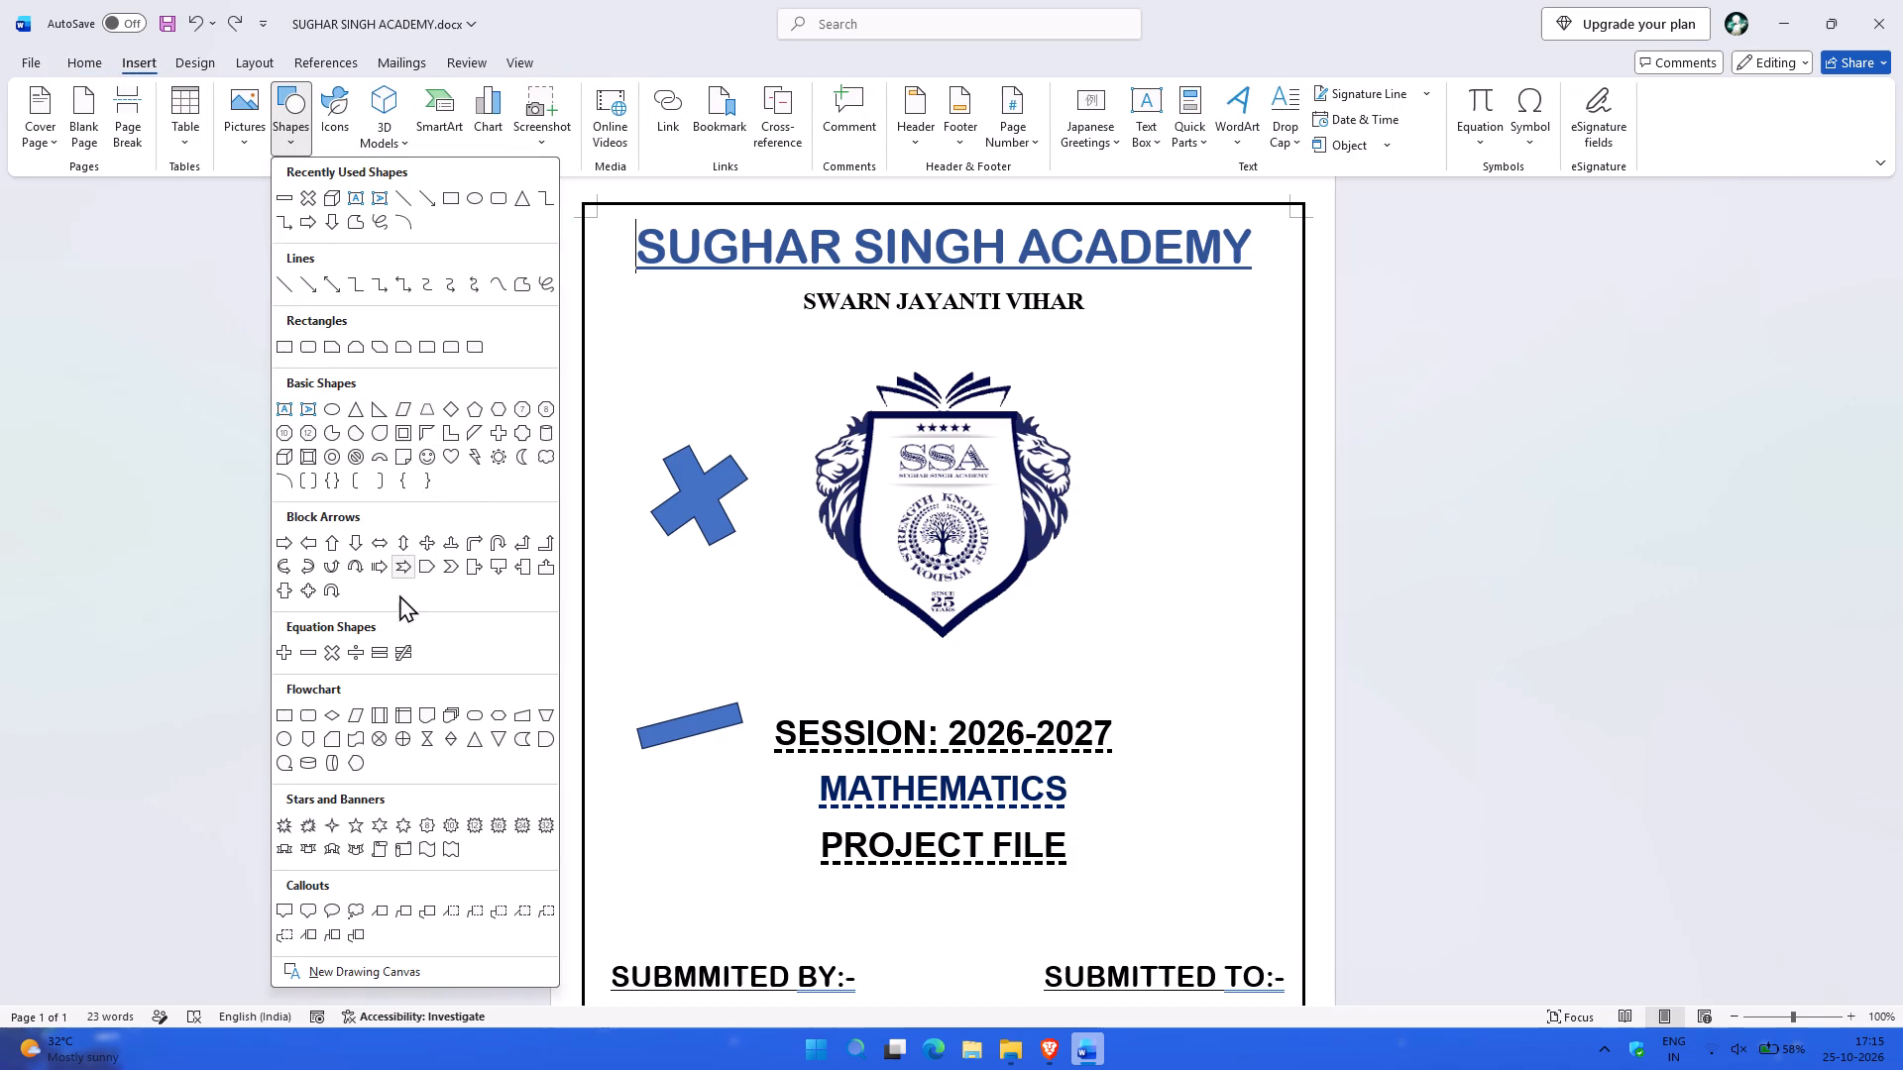
left_click(287, 659)
left_click_drag(1095, 545, 1243, 675)
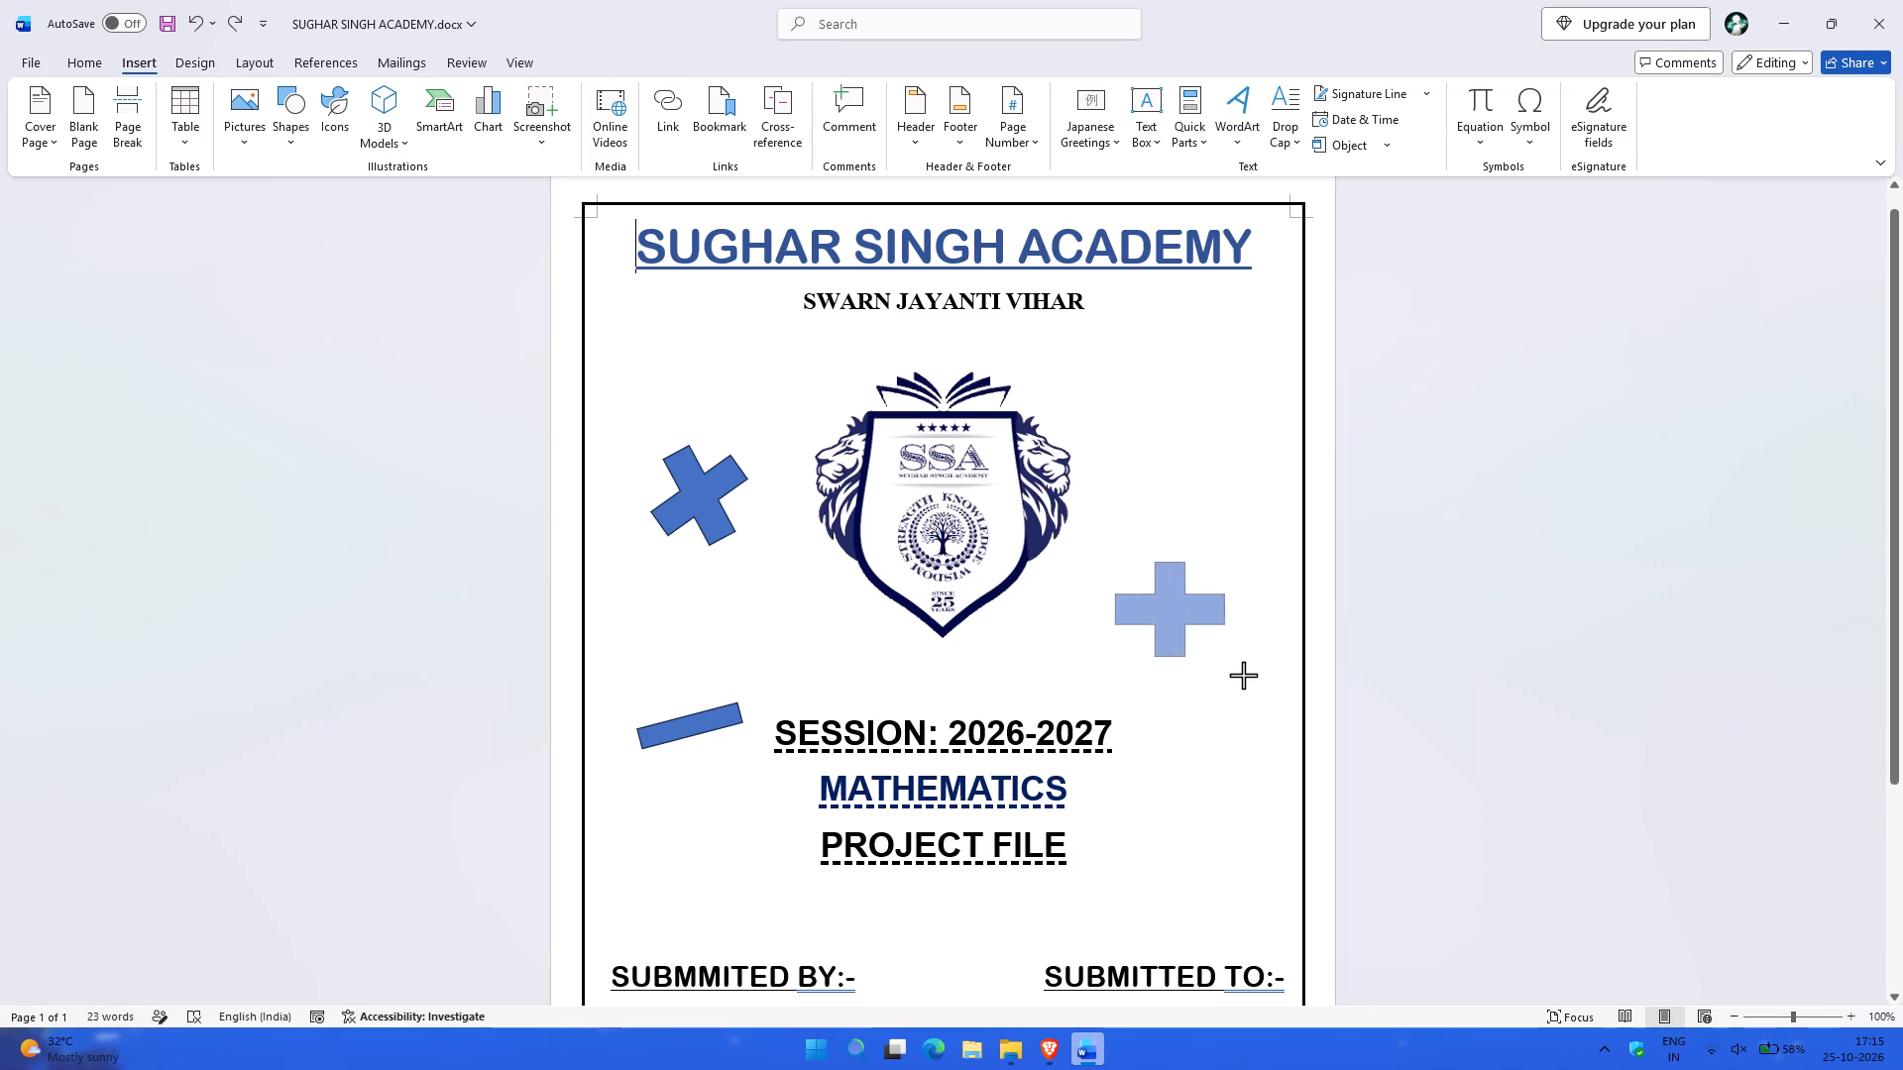
left_click_drag(1243, 675, 1315, 558)
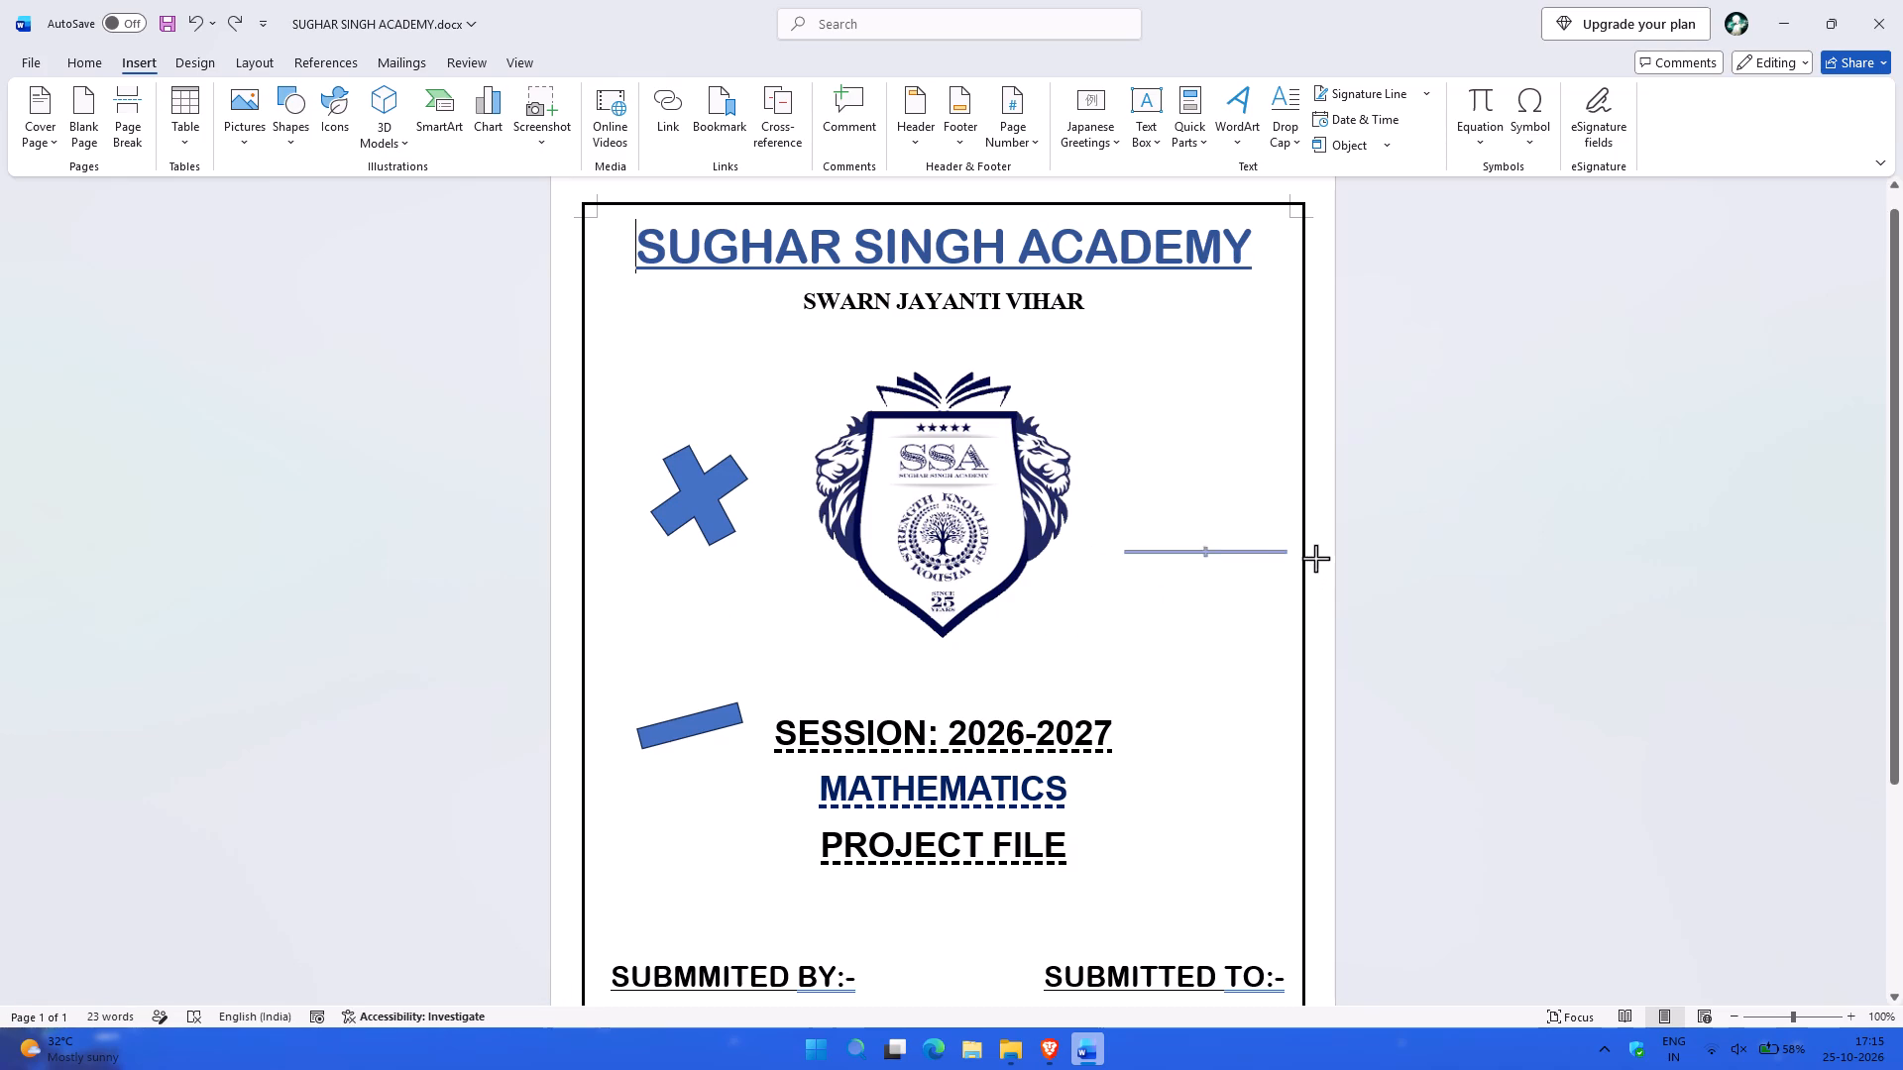
left_click_drag(1315, 558, 1260, 661)
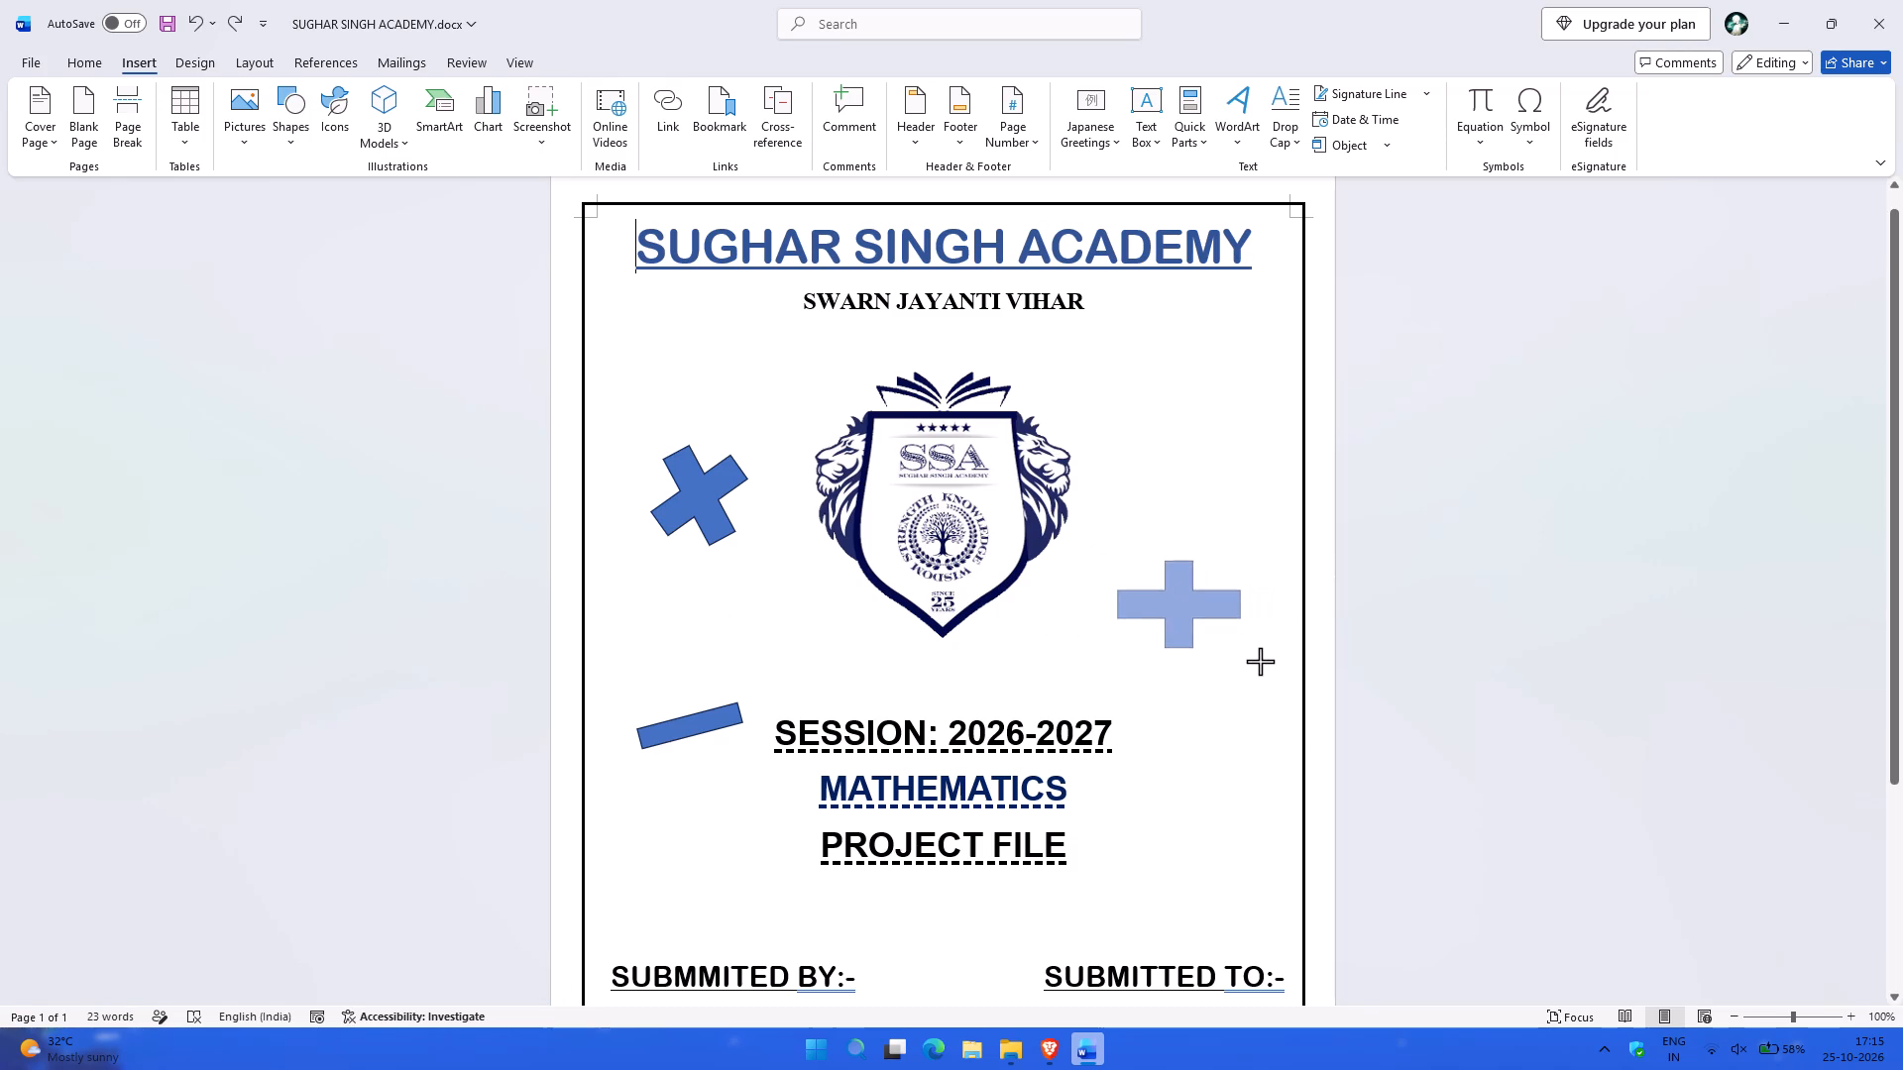
left_click_drag(1260, 661, 1232, 672)
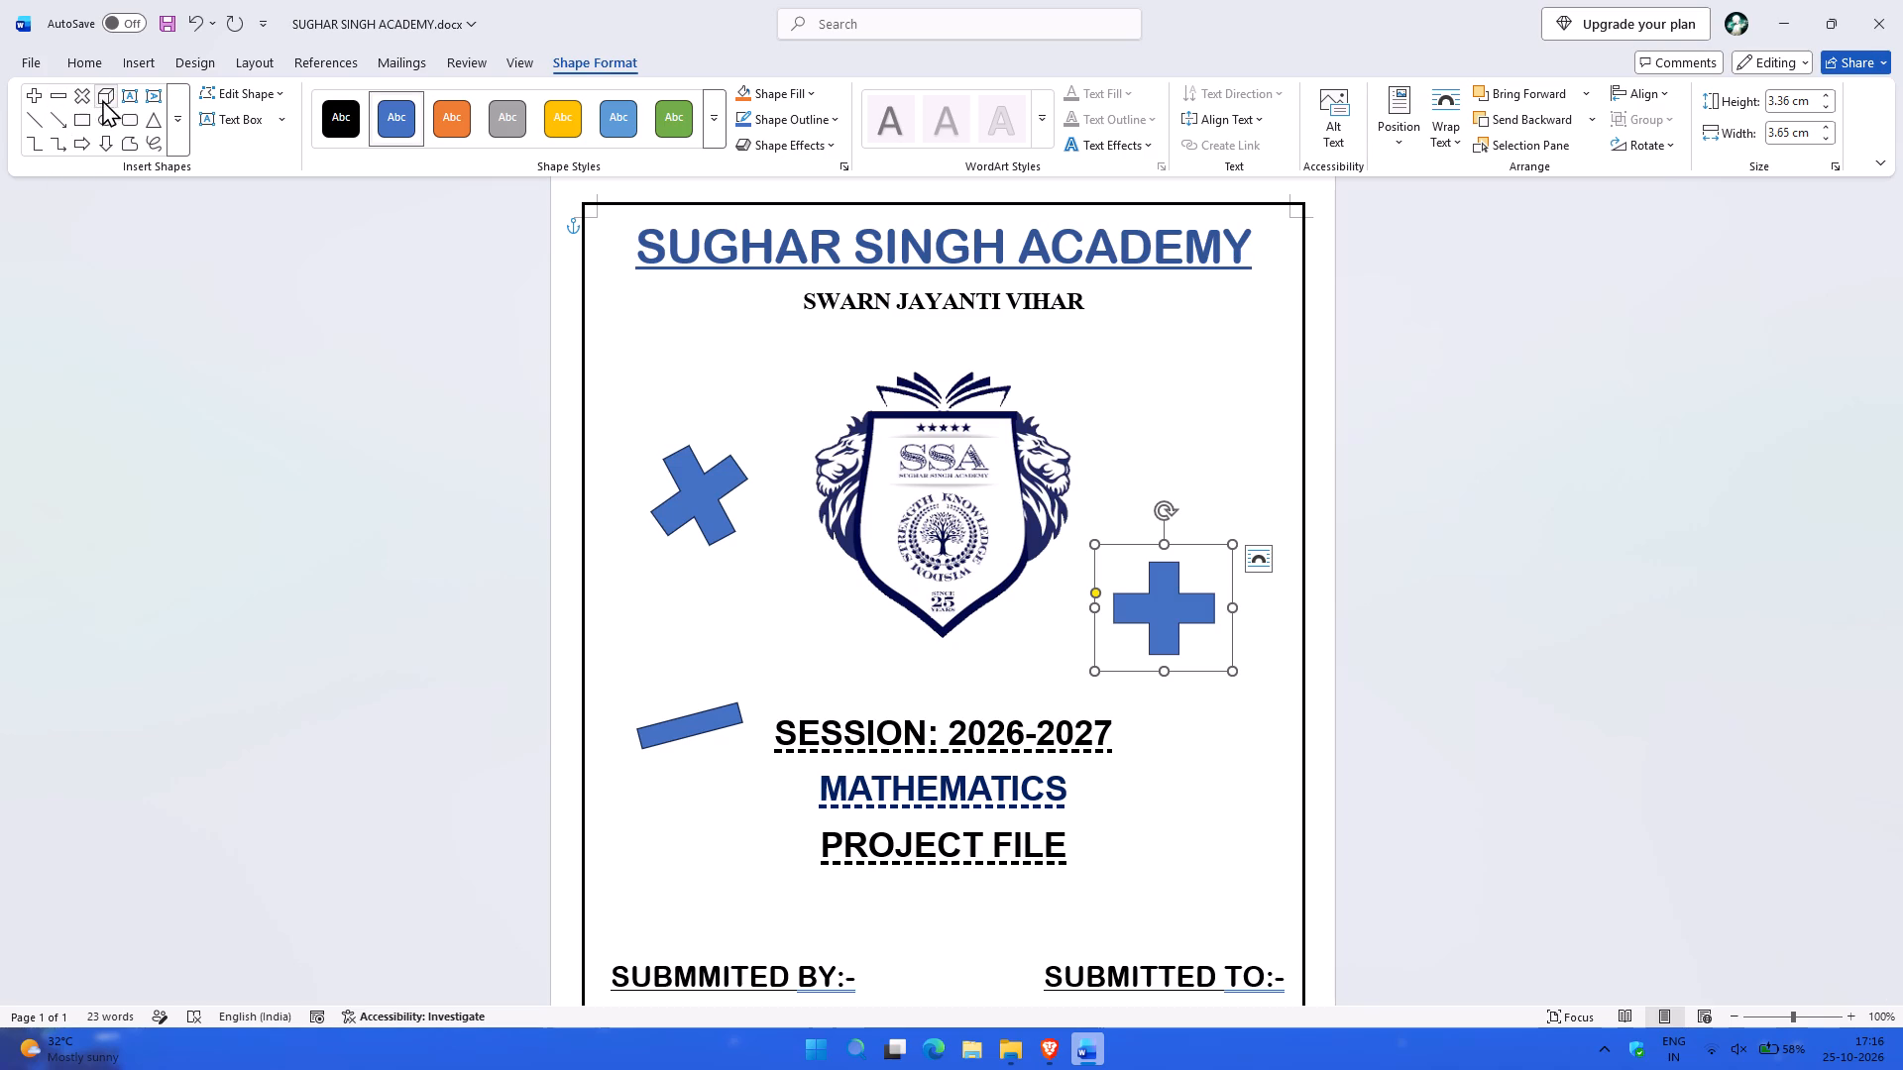
Add a division sign about 3 cm high and 3.2 cm wide above the plus sign, tilted slightly clockwise near the crest's right lion.
left_click(184, 99)
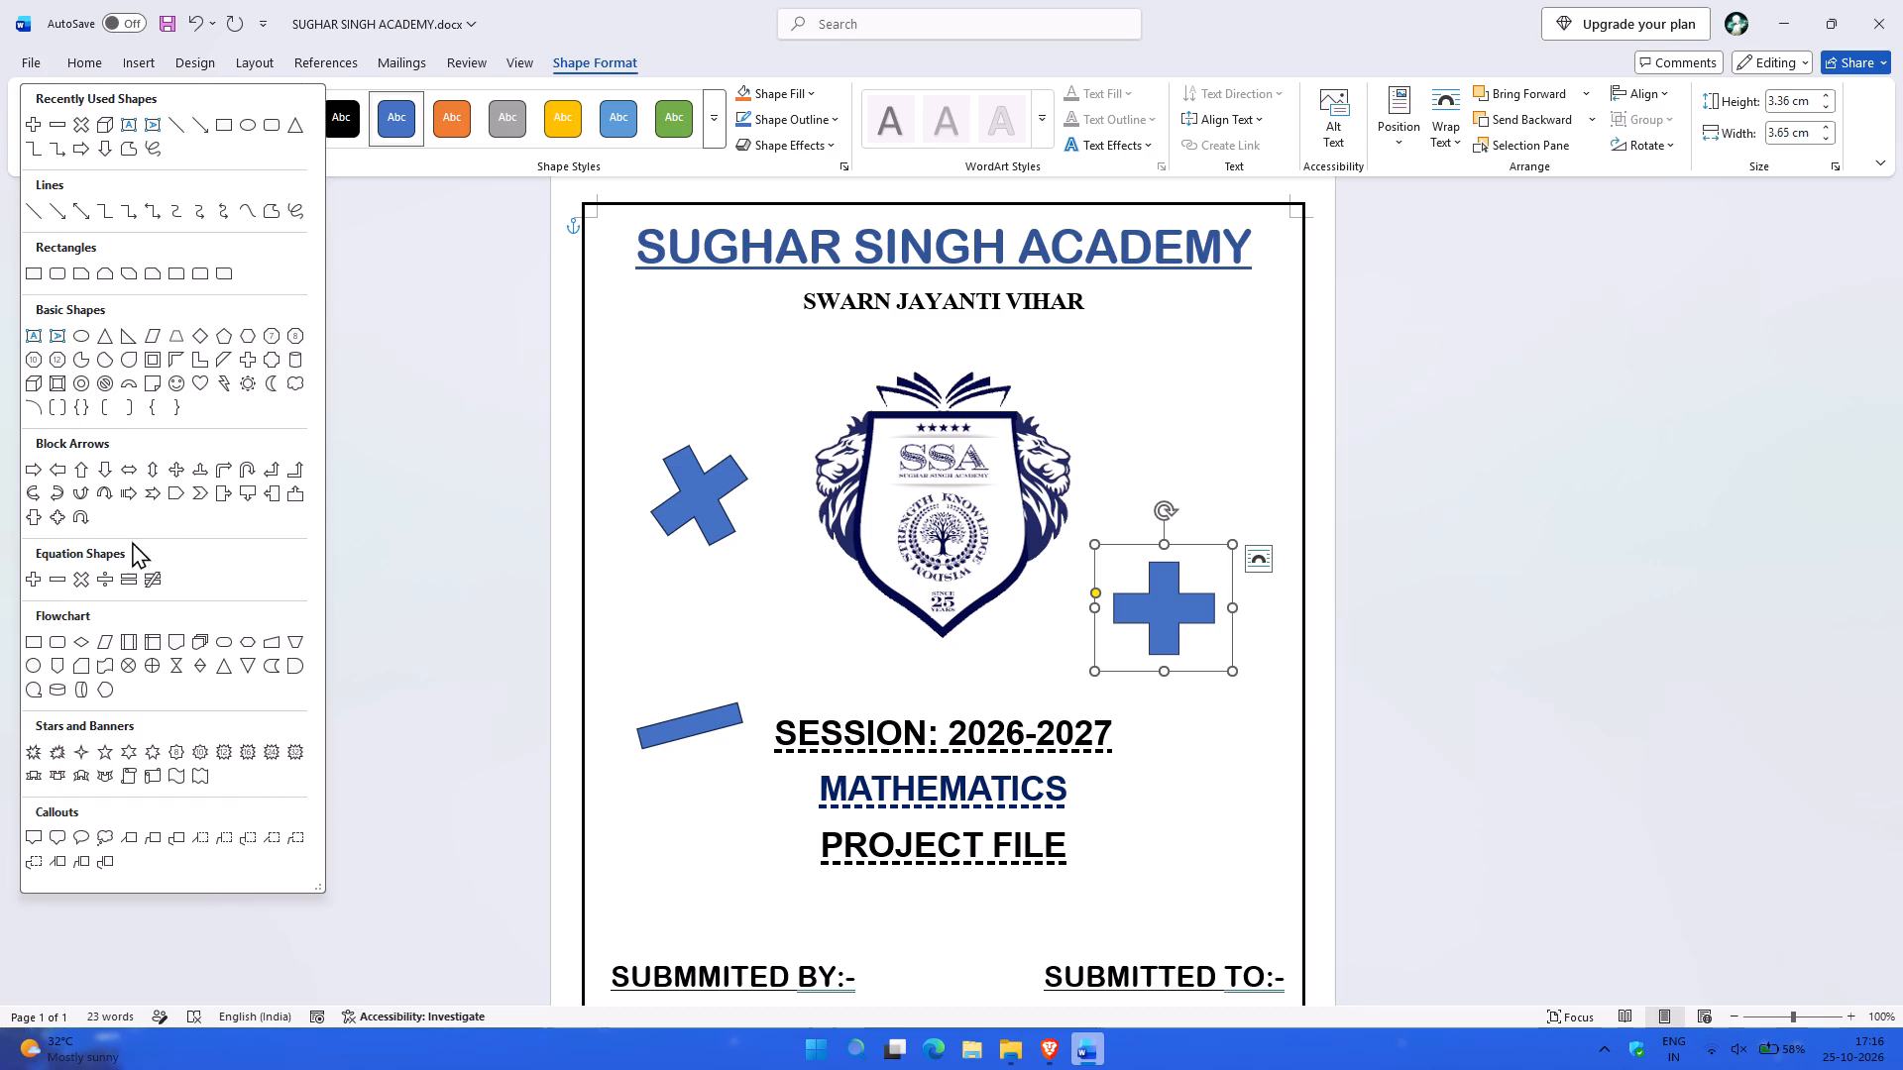
left_click(104, 577)
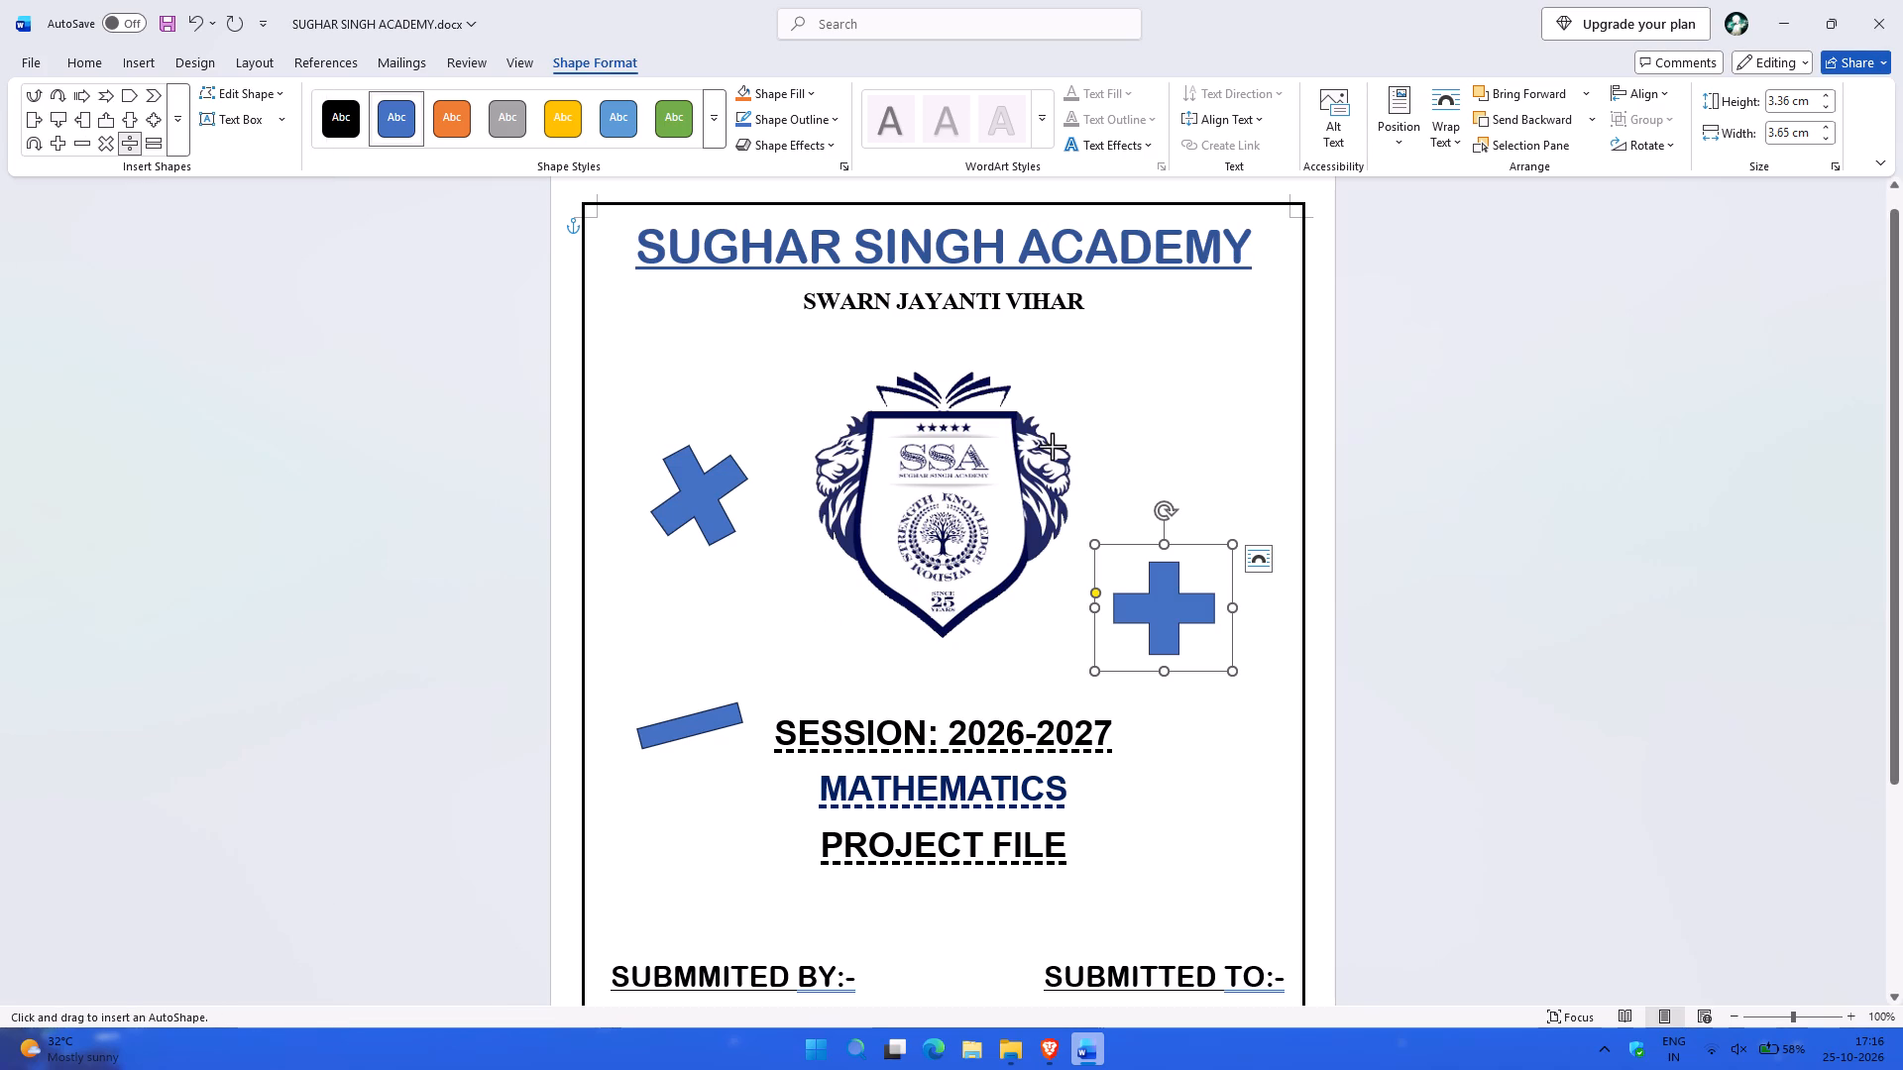
left_click_drag(1155, 313, 1295, 433)
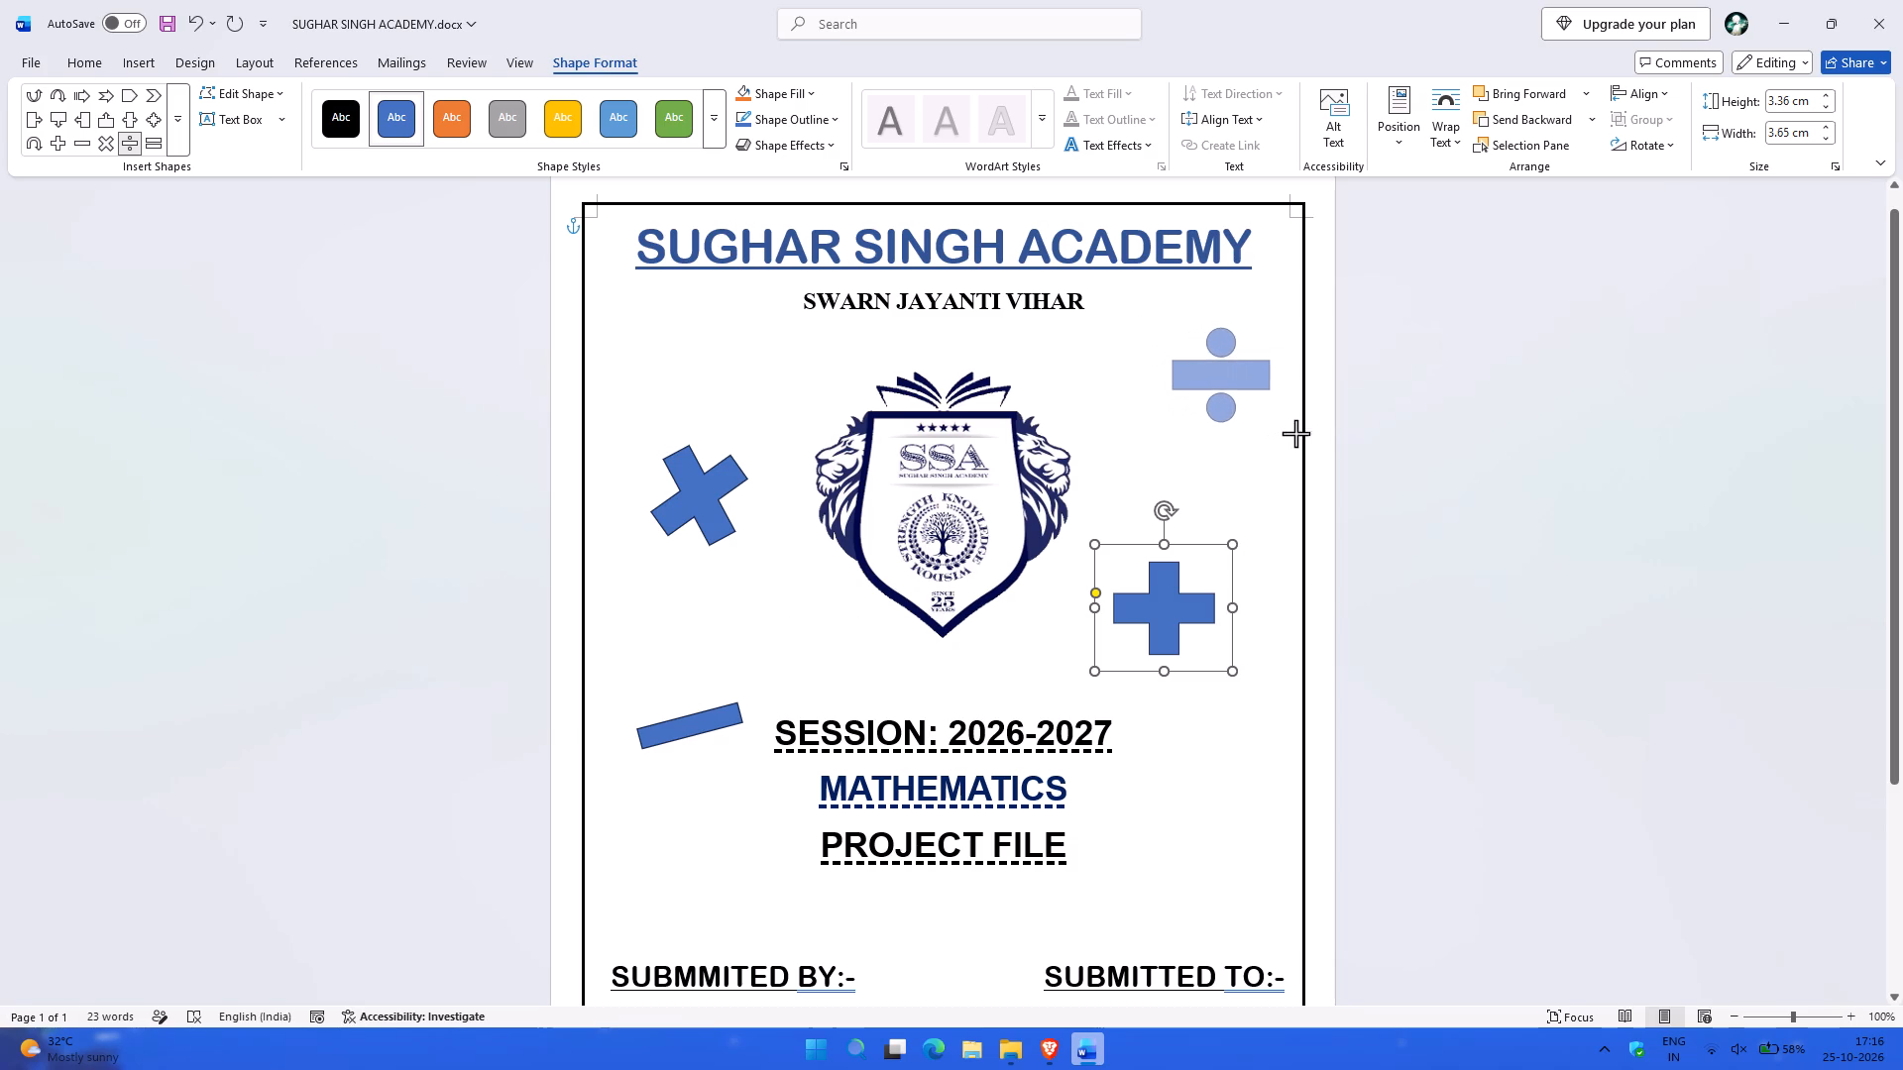
left_click_drag(1295, 433, 1276, 423)
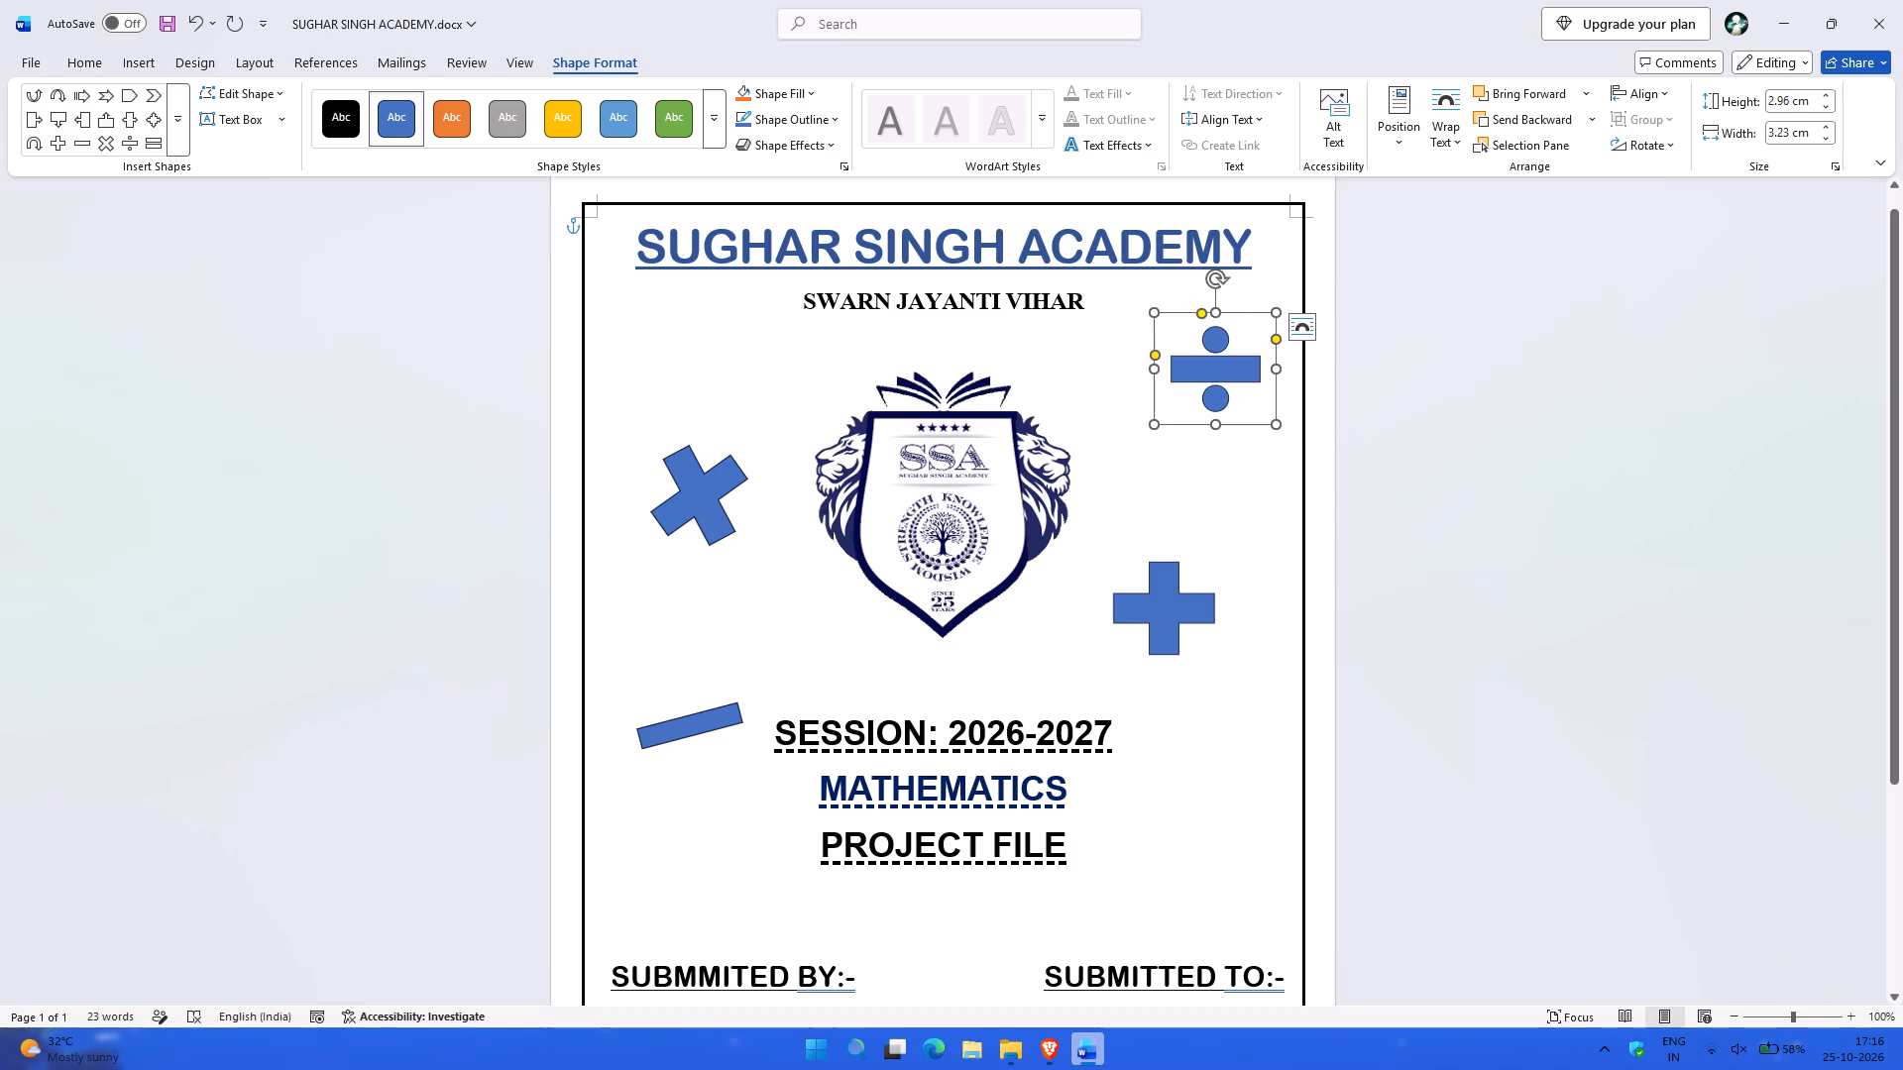
left_click_drag(1216, 283, 1238, 285)
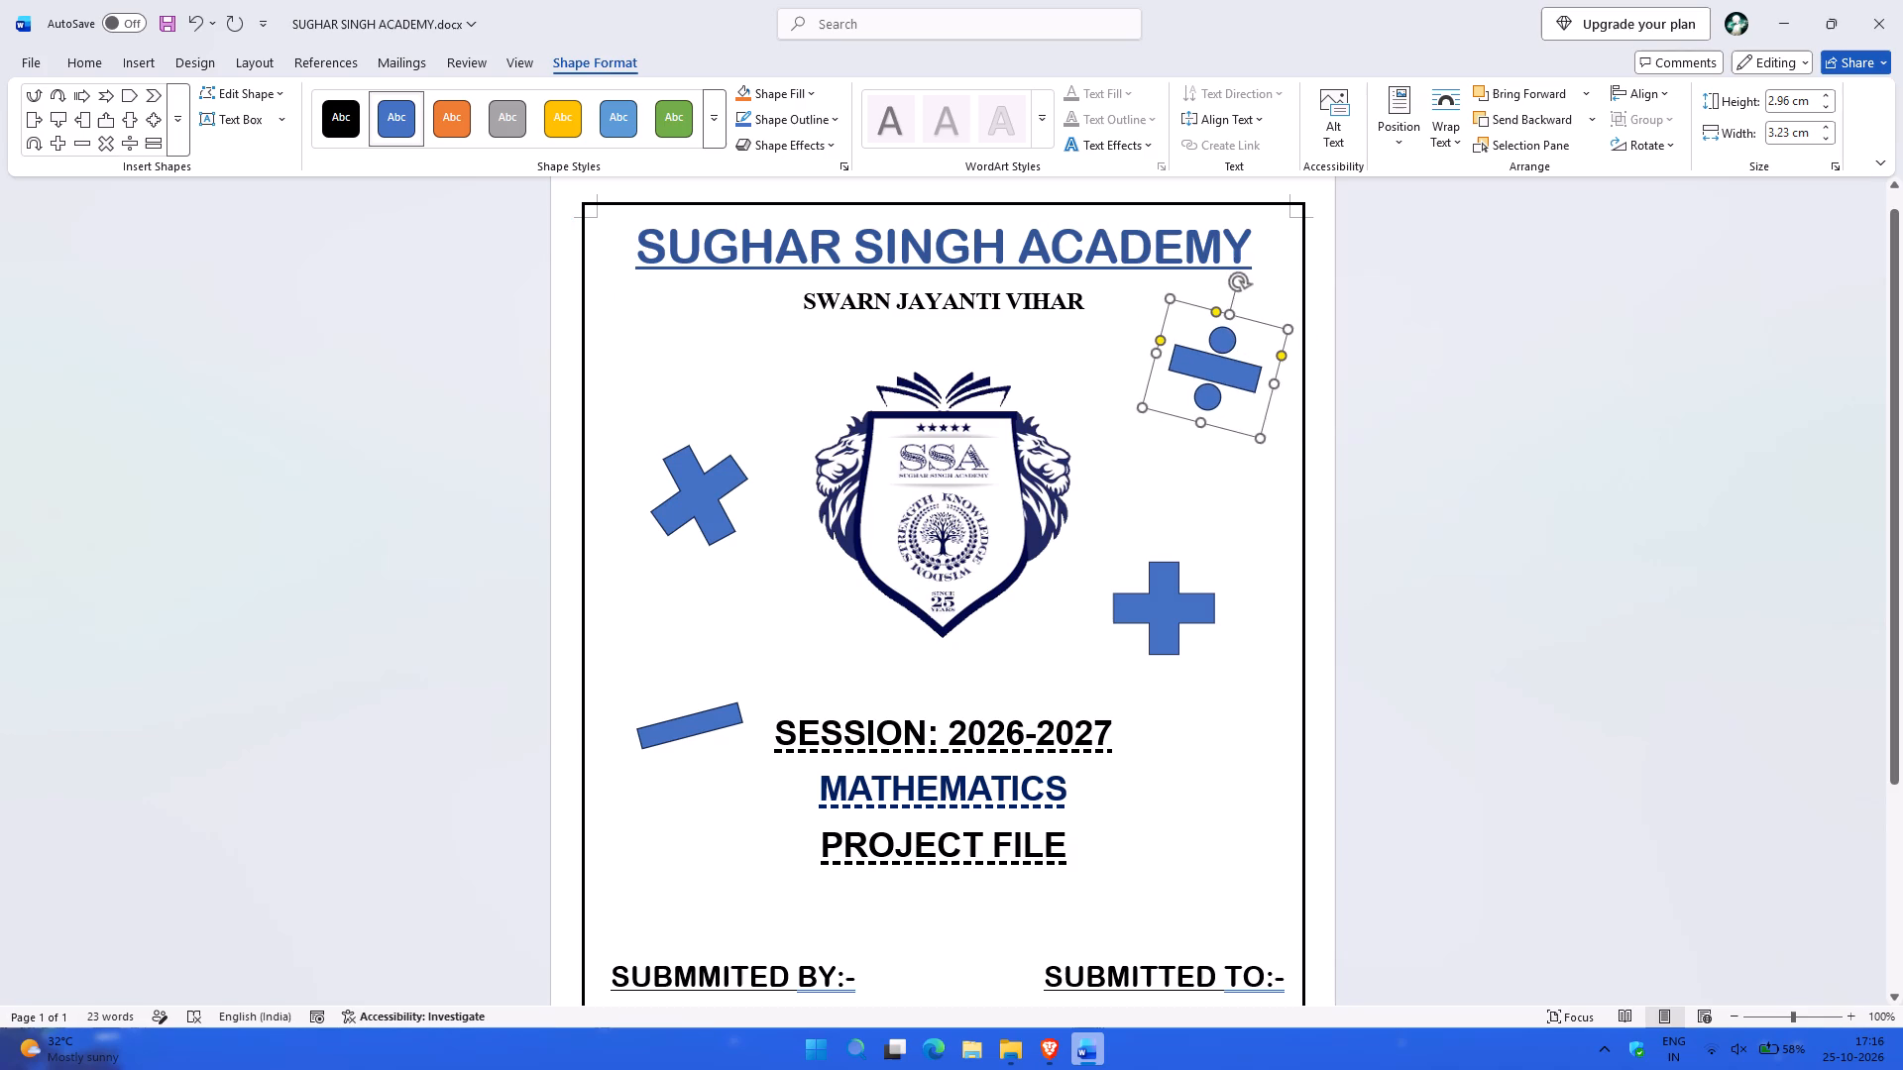
left_click_drag(1253, 380, 1222, 412)
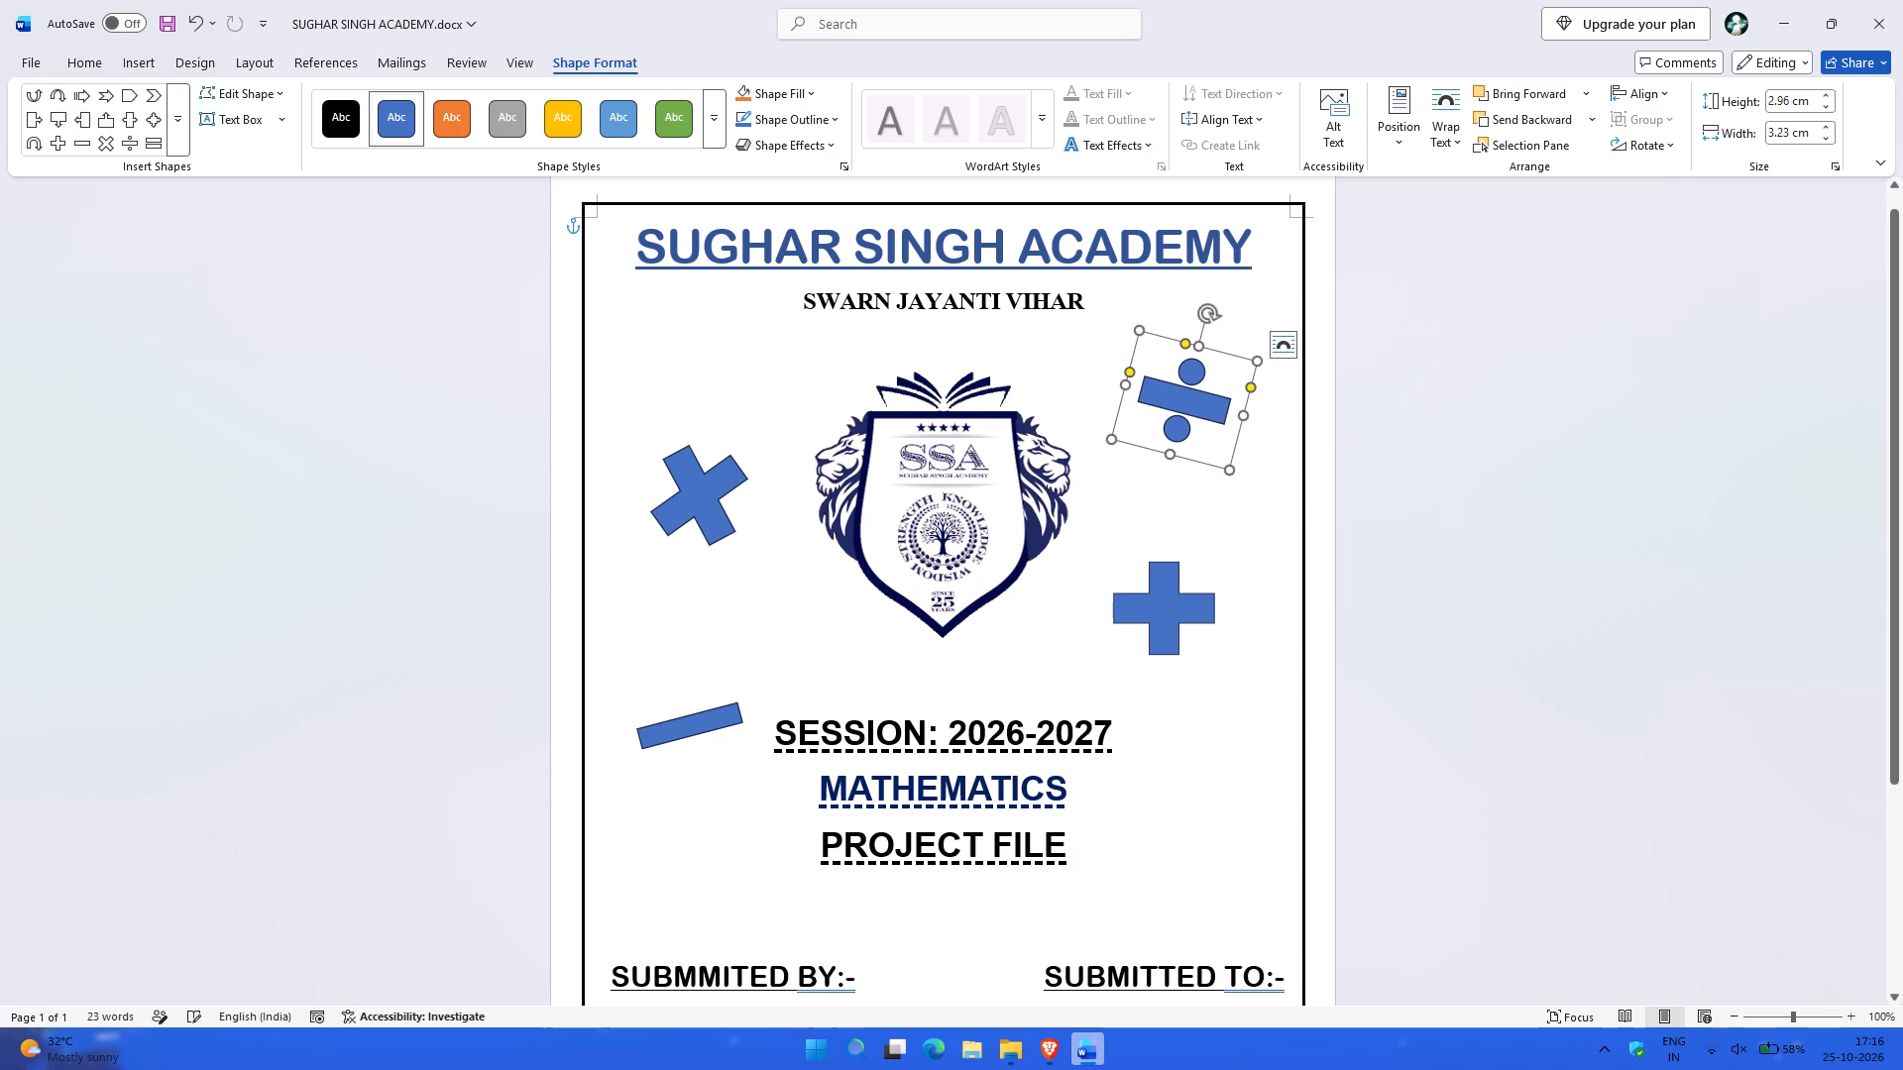
Add an equal sign about 2.5 cm high and 2.7 cm wide, tilted counterclockwise and placed to the right of PROJECT FILE.
scroll(1030, 567, "down", 4, "ctrl")
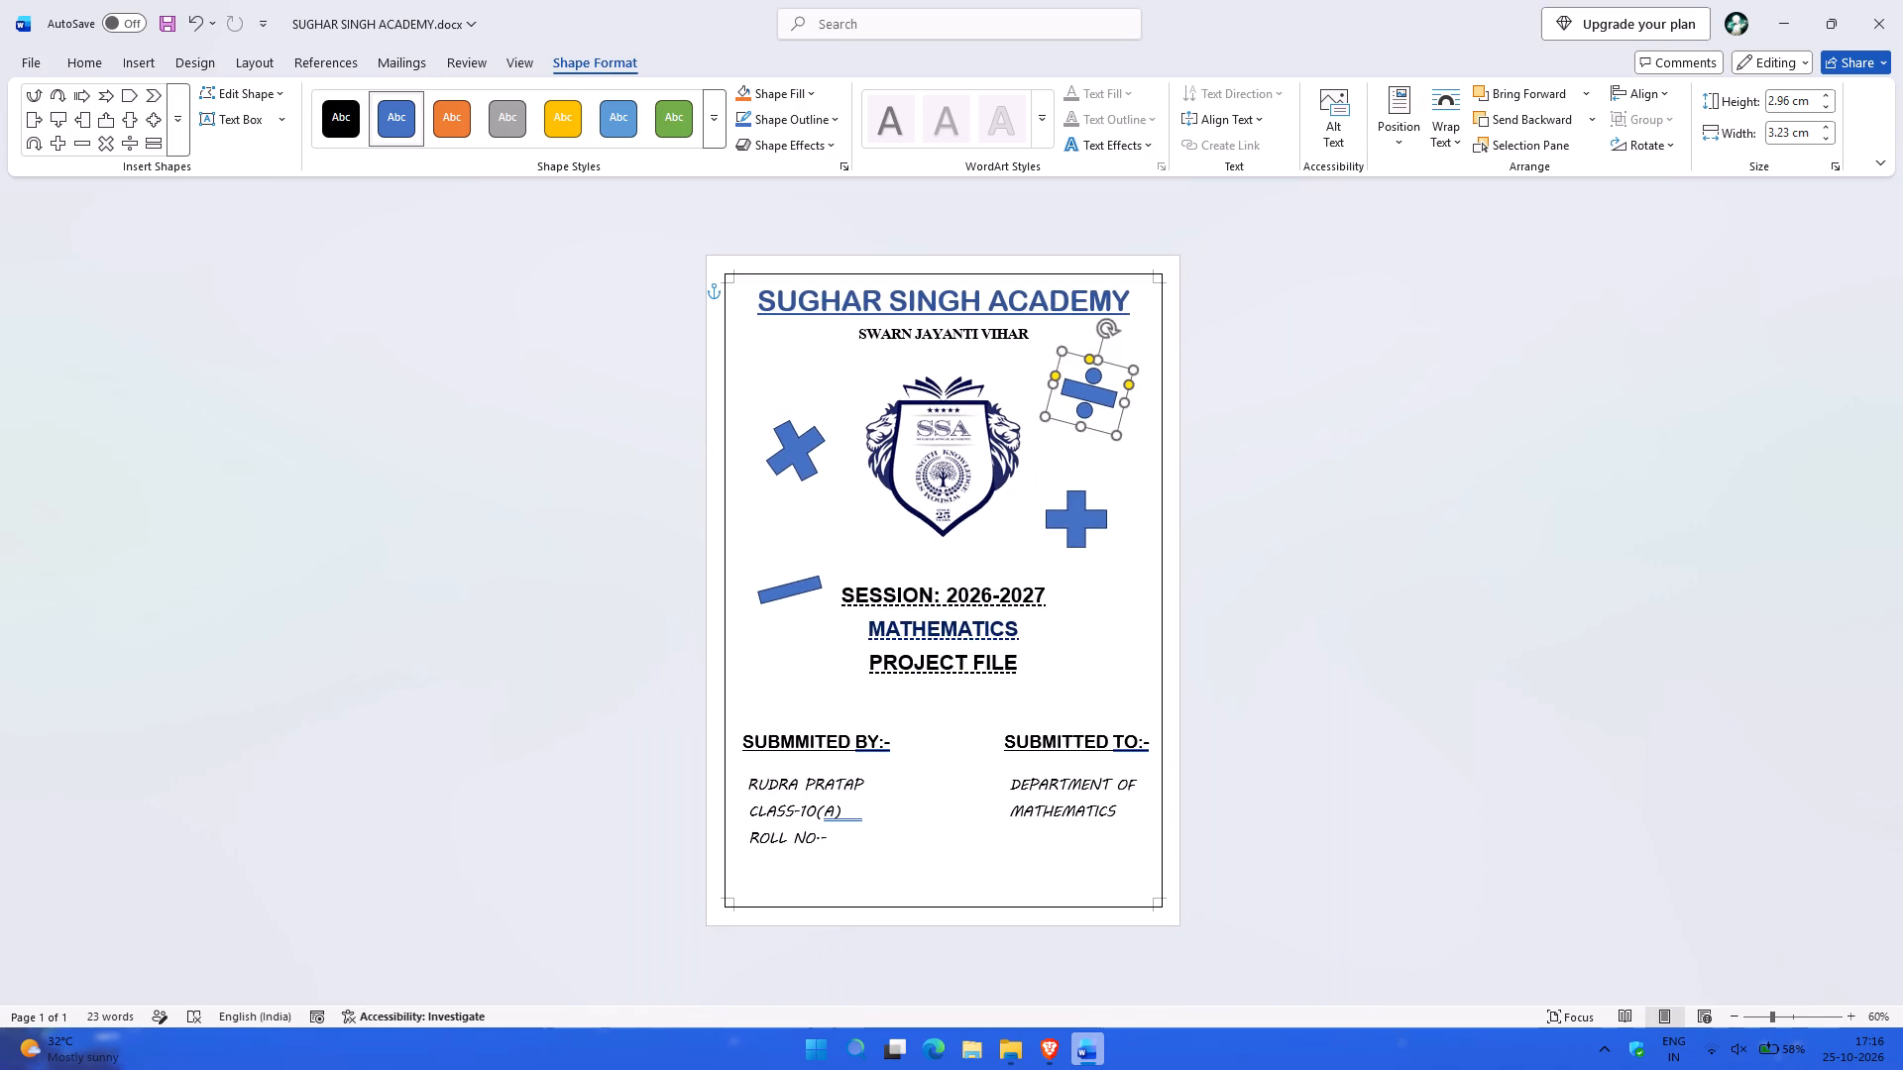
left_click(180, 130)
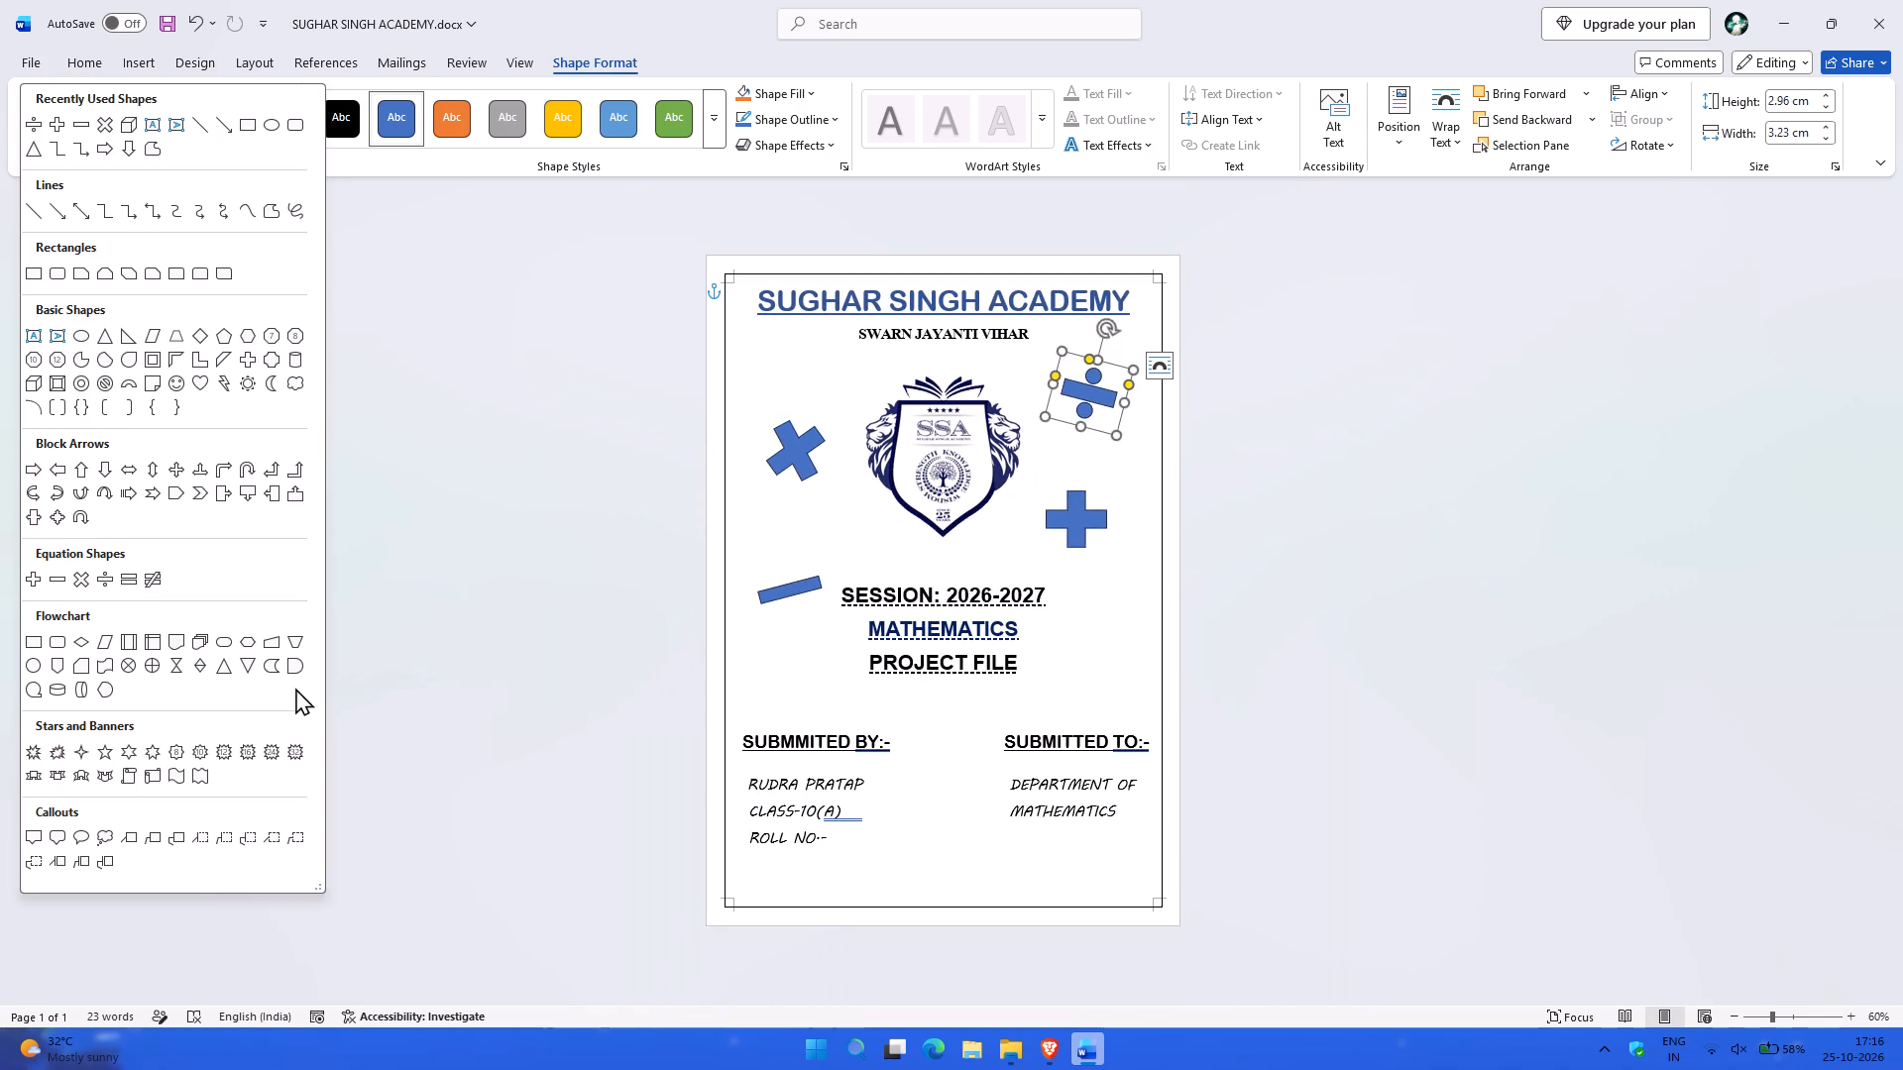
left_click(123, 583)
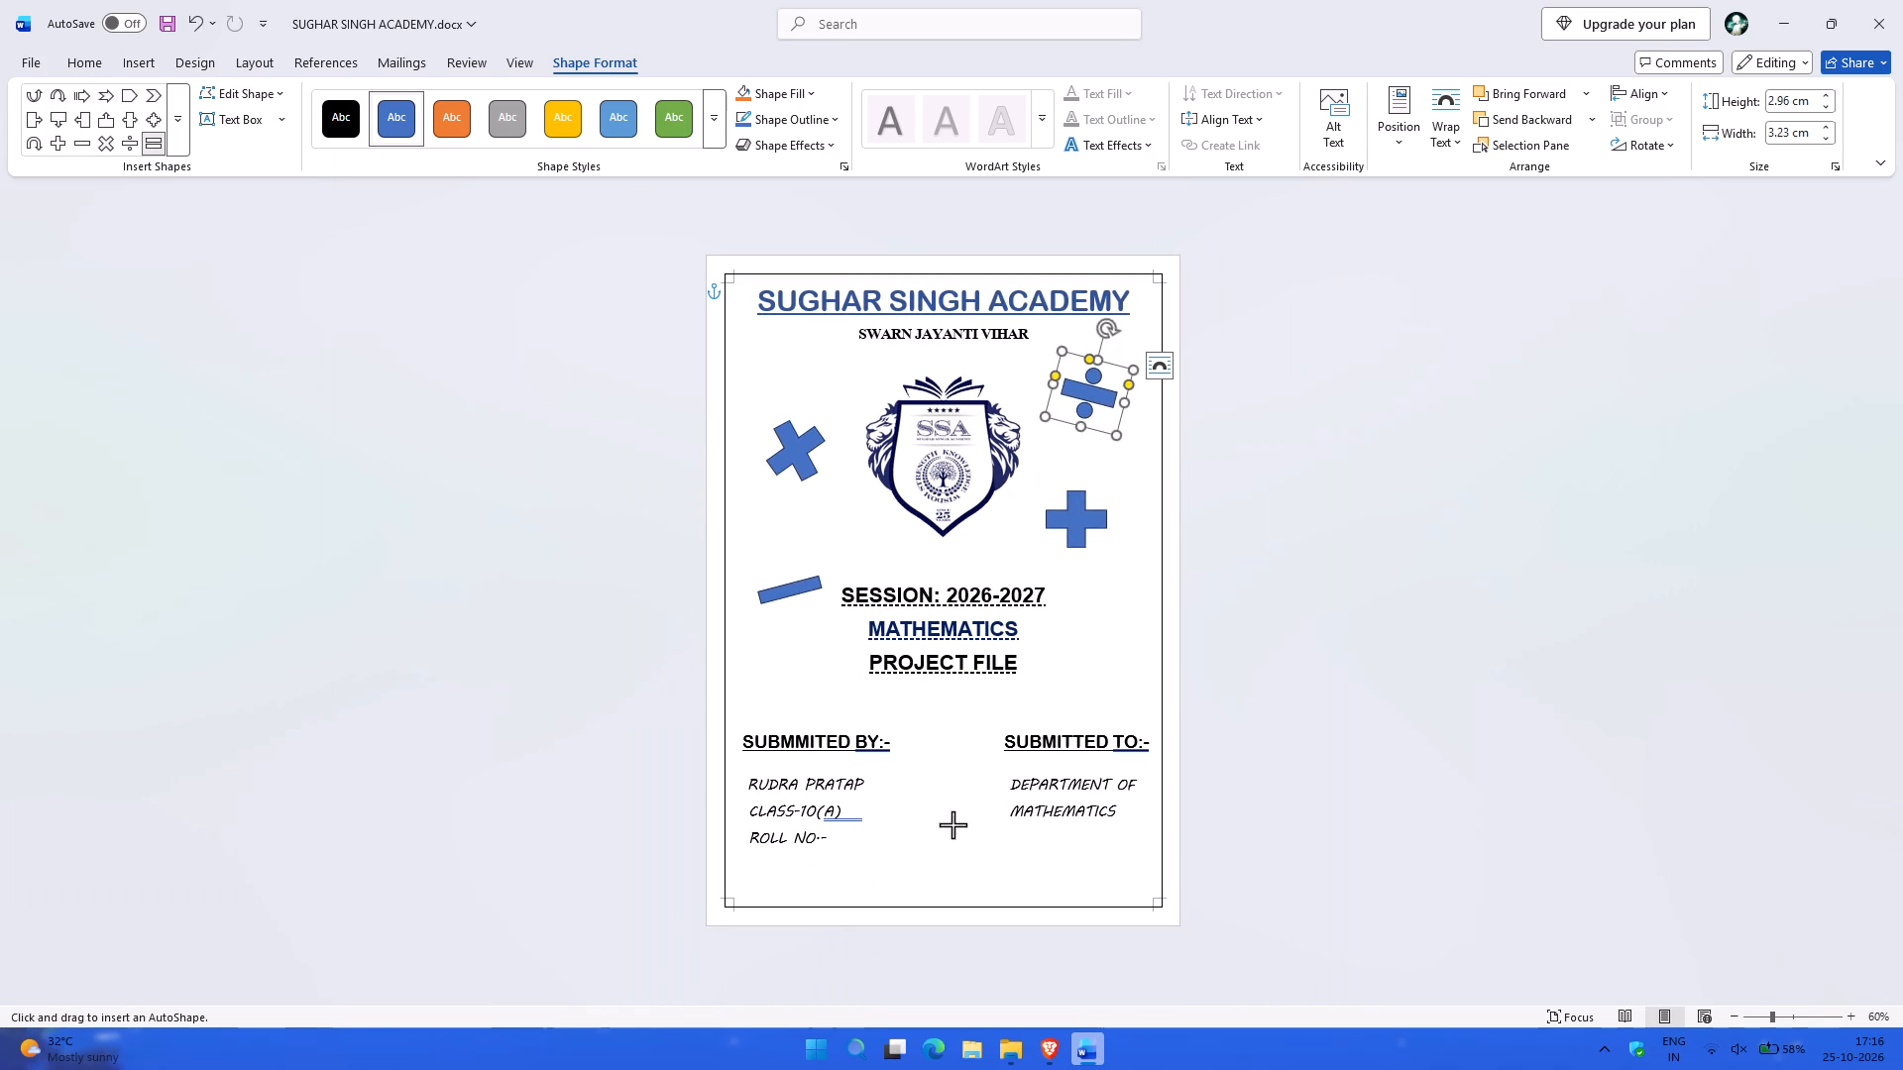
left_click_drag(929, 761, 990, 816)
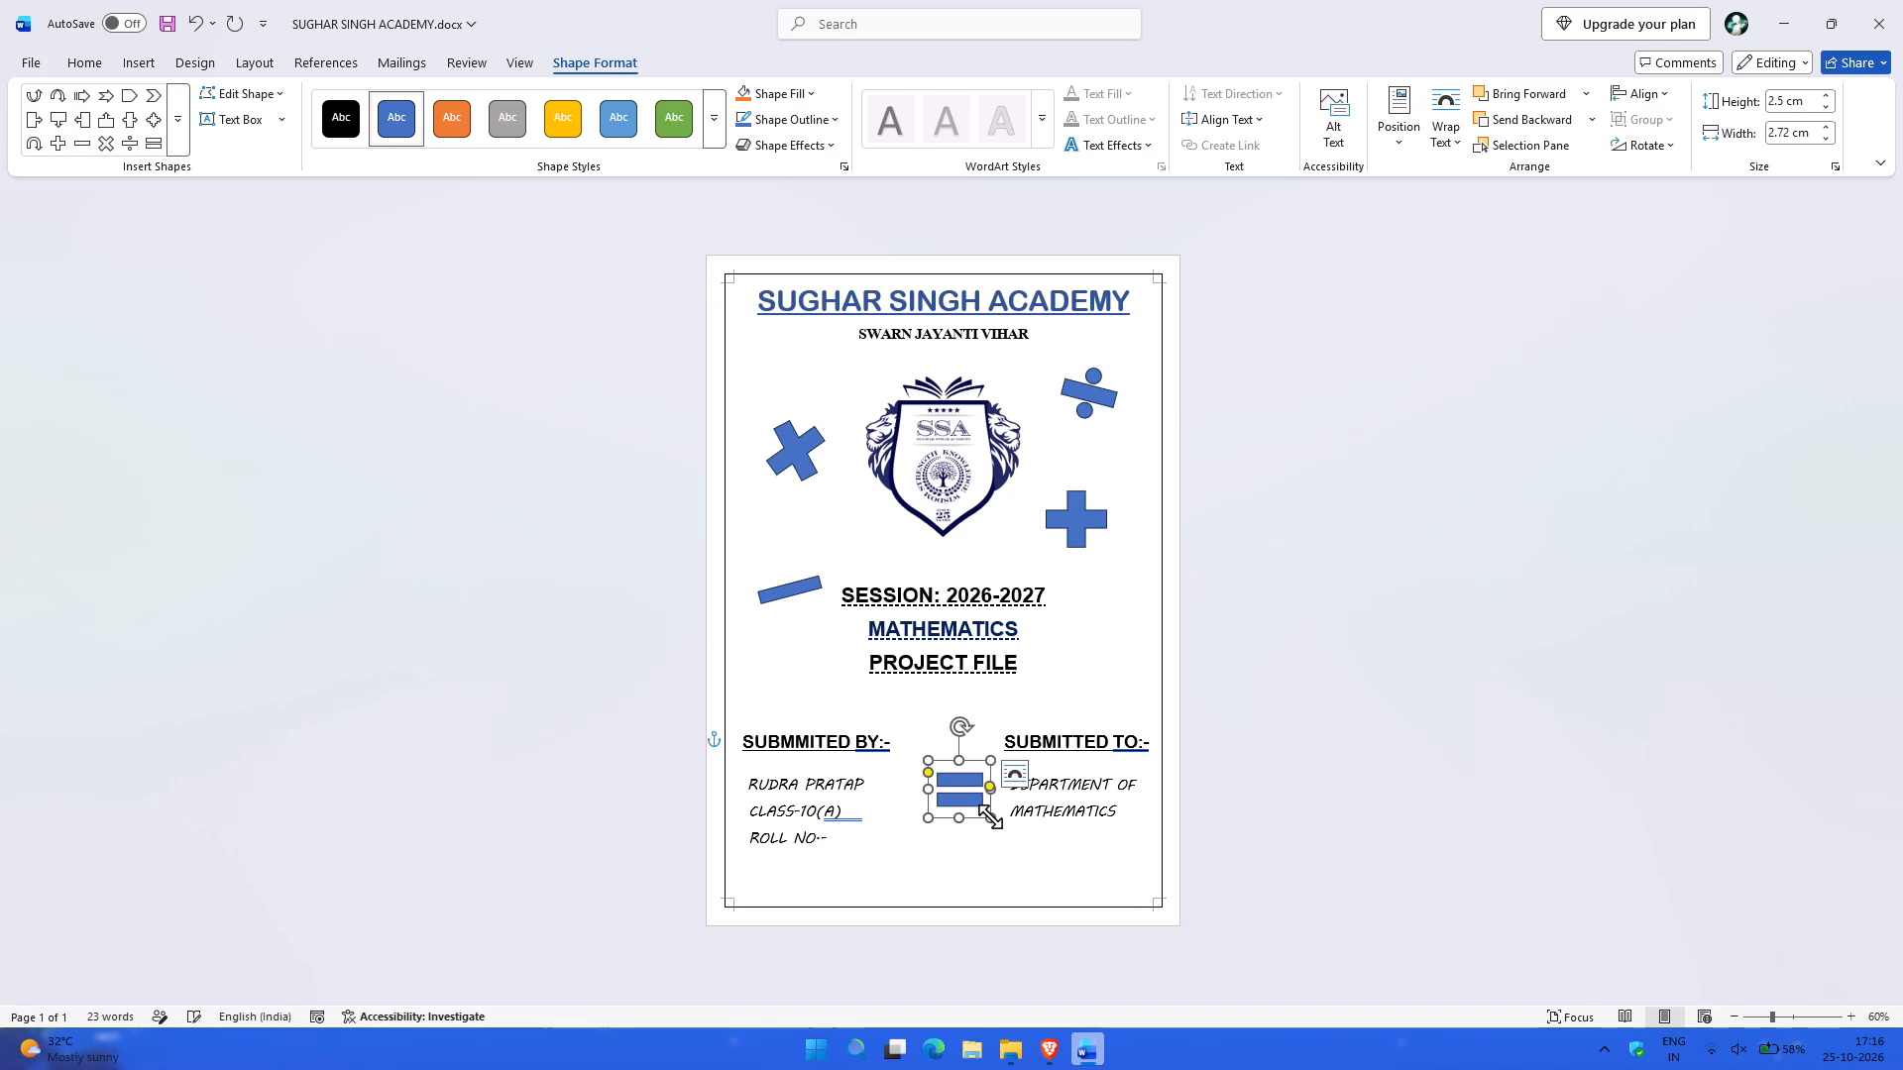
left_click_drag(965, 730, 936, 733)
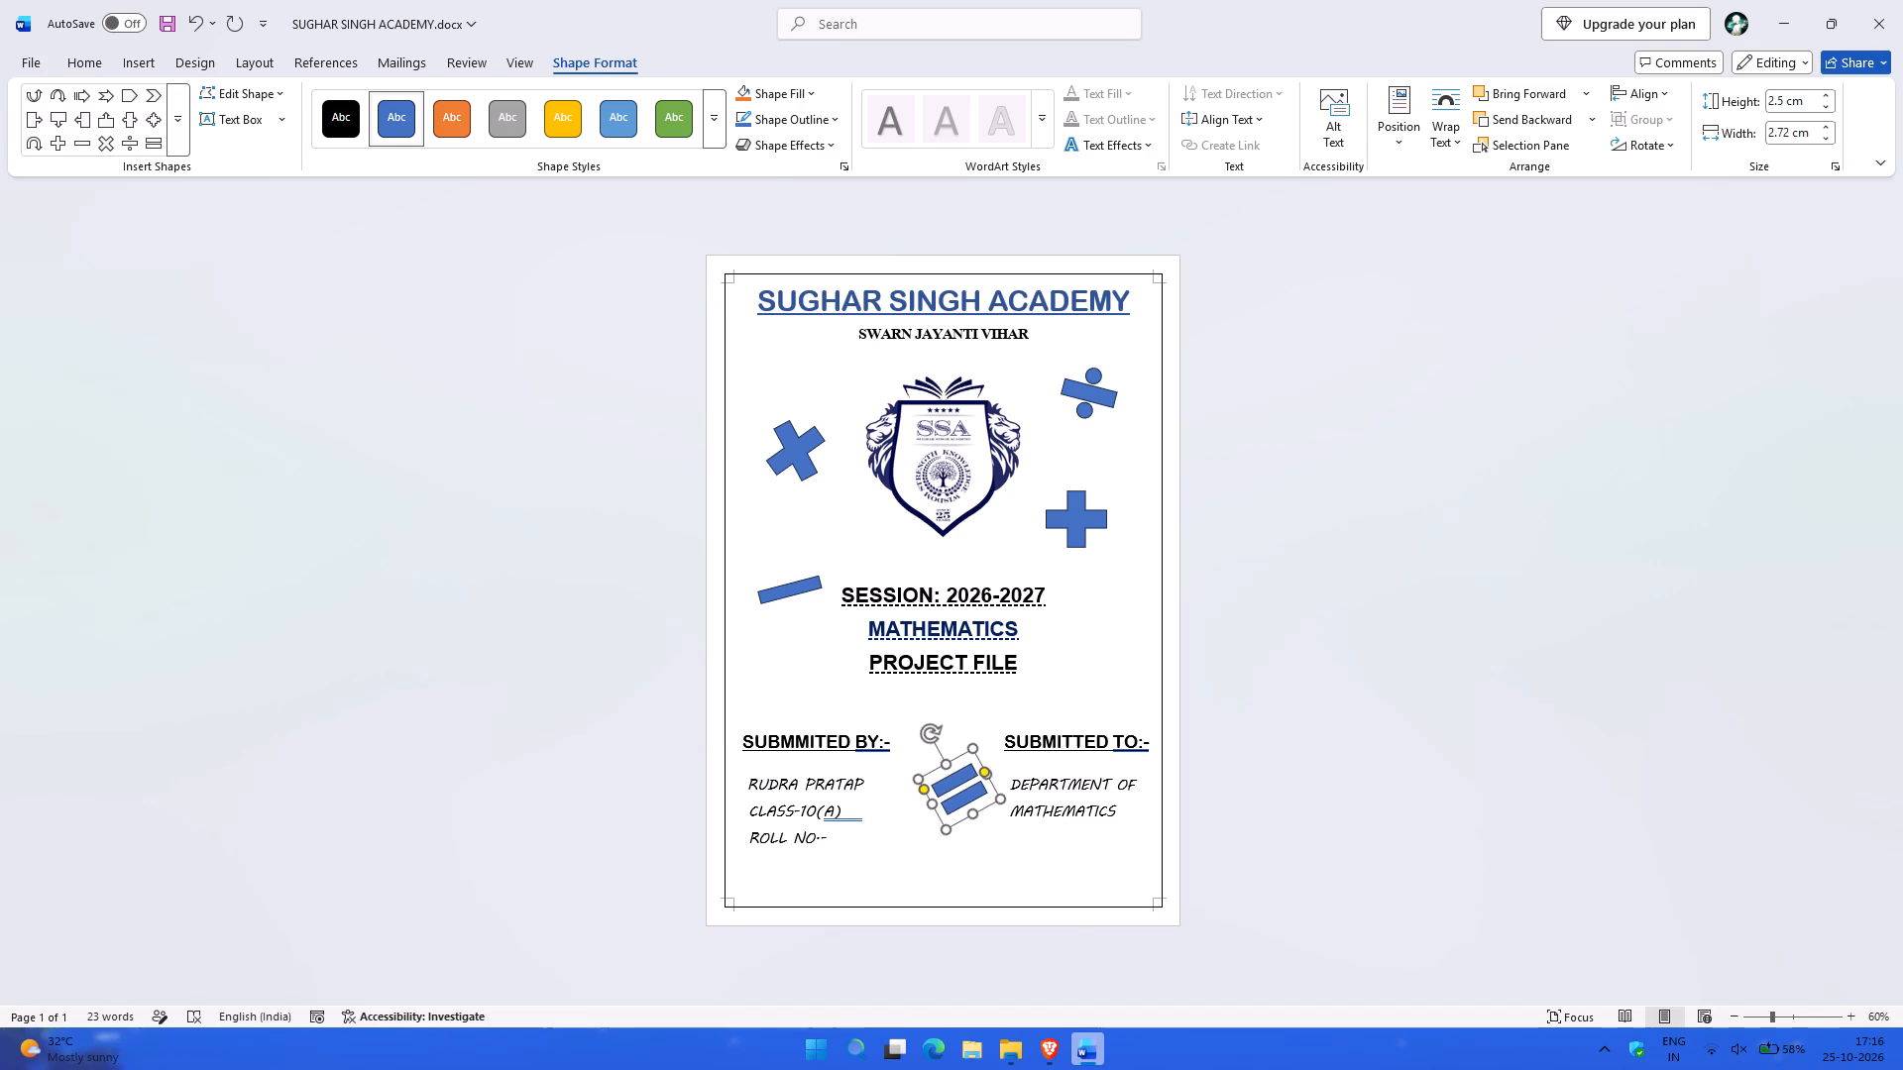
left_click_drag(970, 781, 1096, 665)
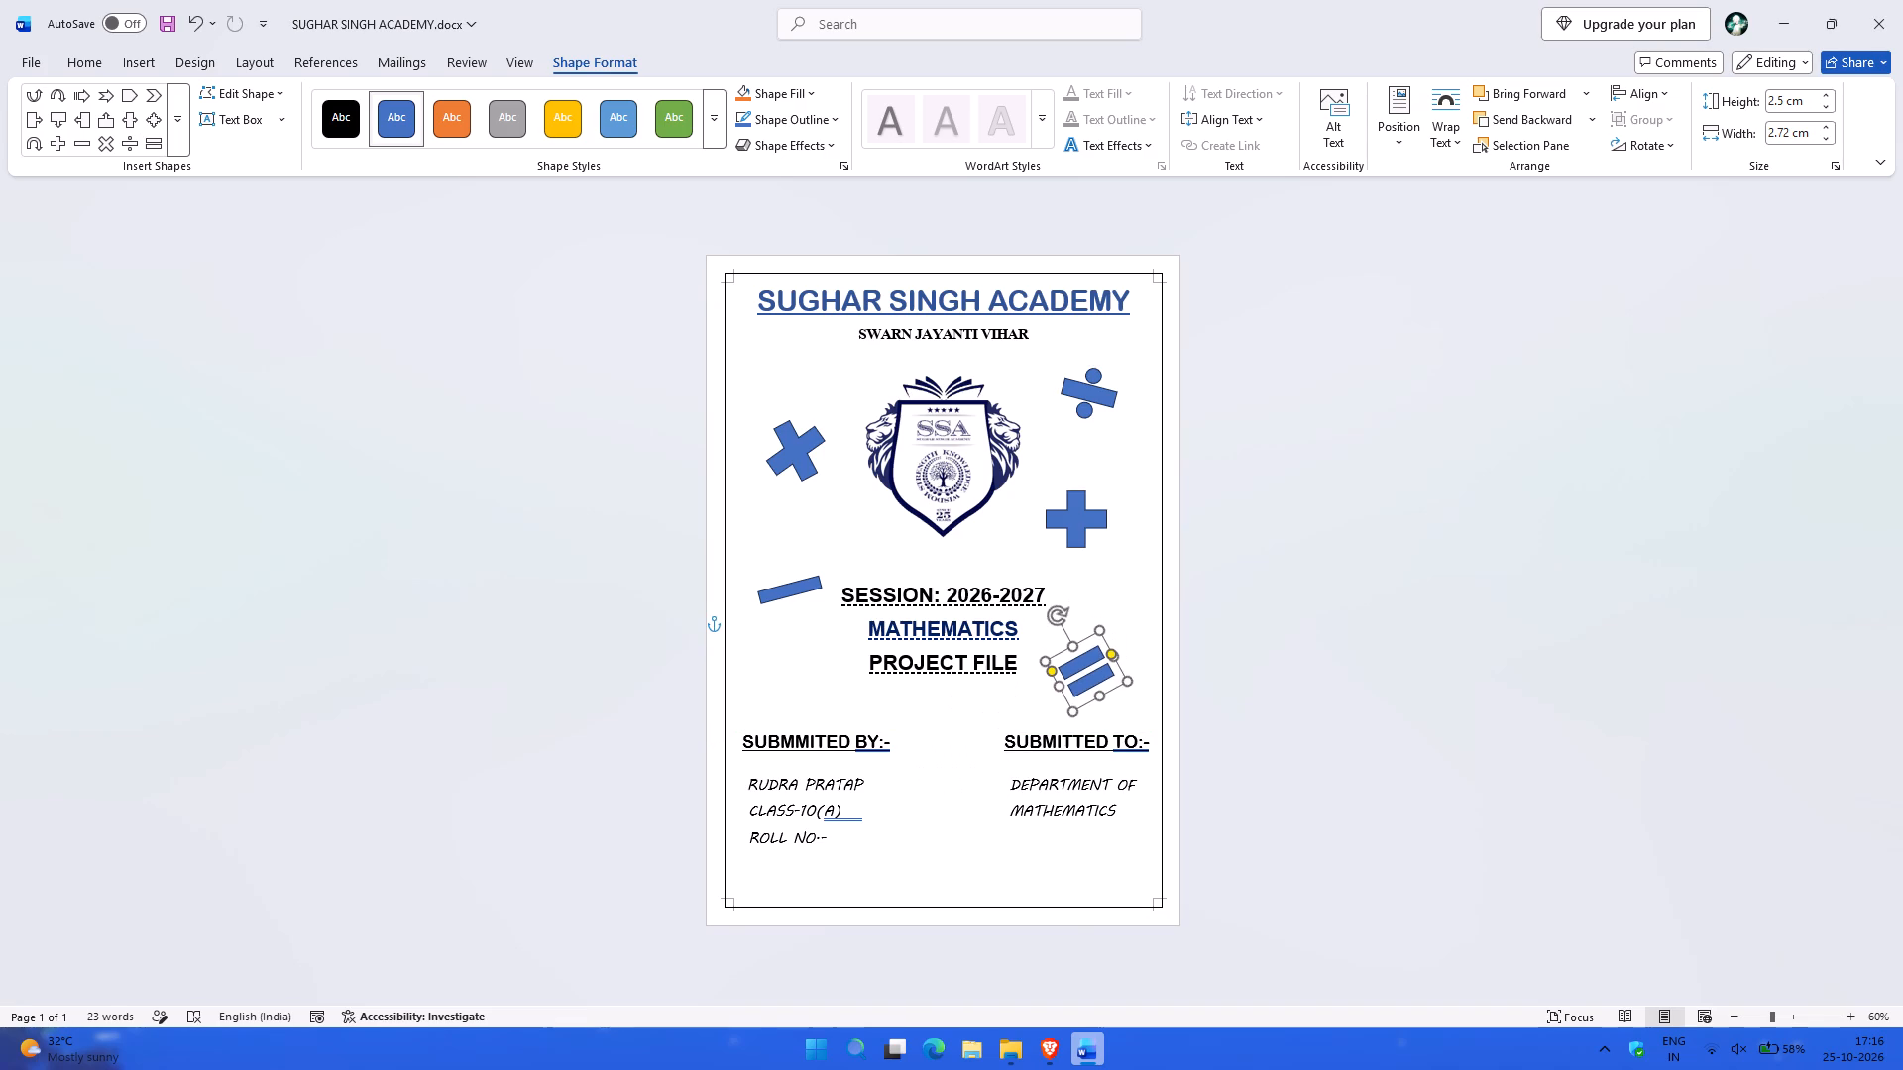
left_click_drag(1096, 665, 1098, 669)
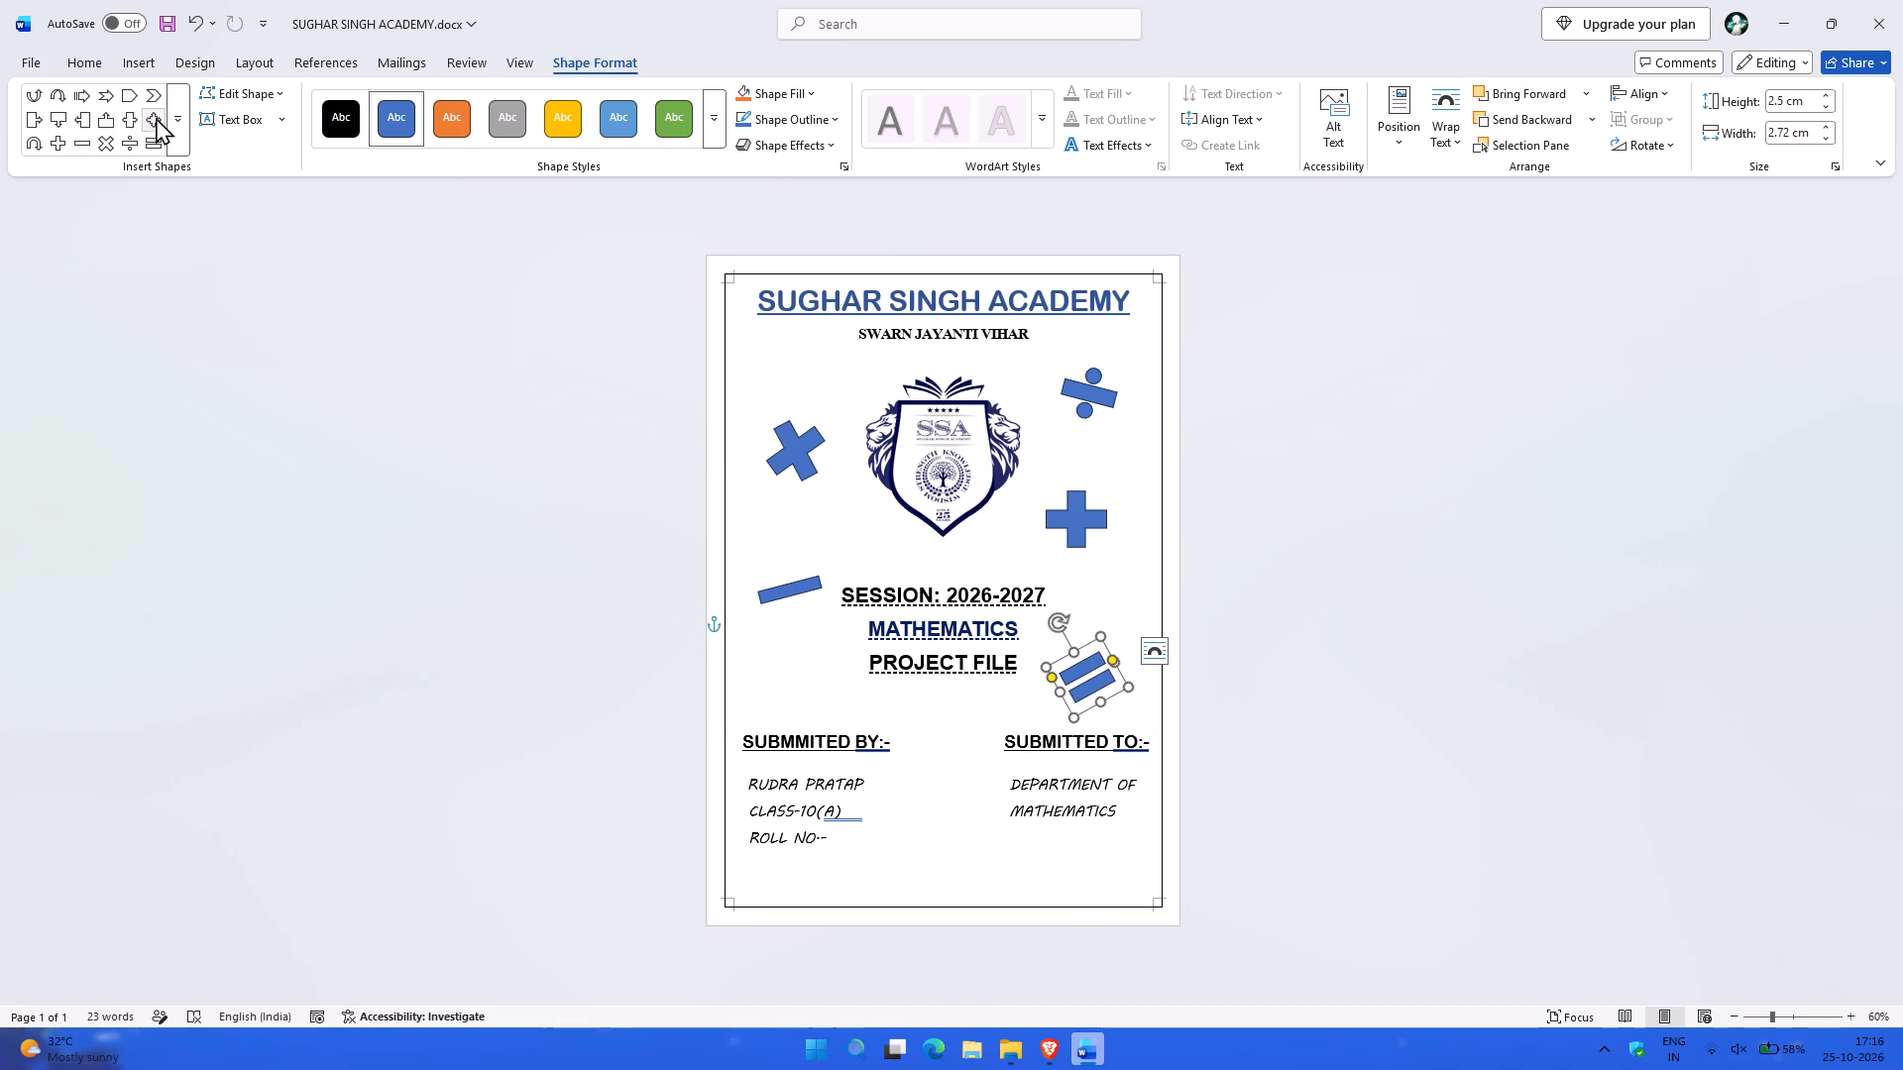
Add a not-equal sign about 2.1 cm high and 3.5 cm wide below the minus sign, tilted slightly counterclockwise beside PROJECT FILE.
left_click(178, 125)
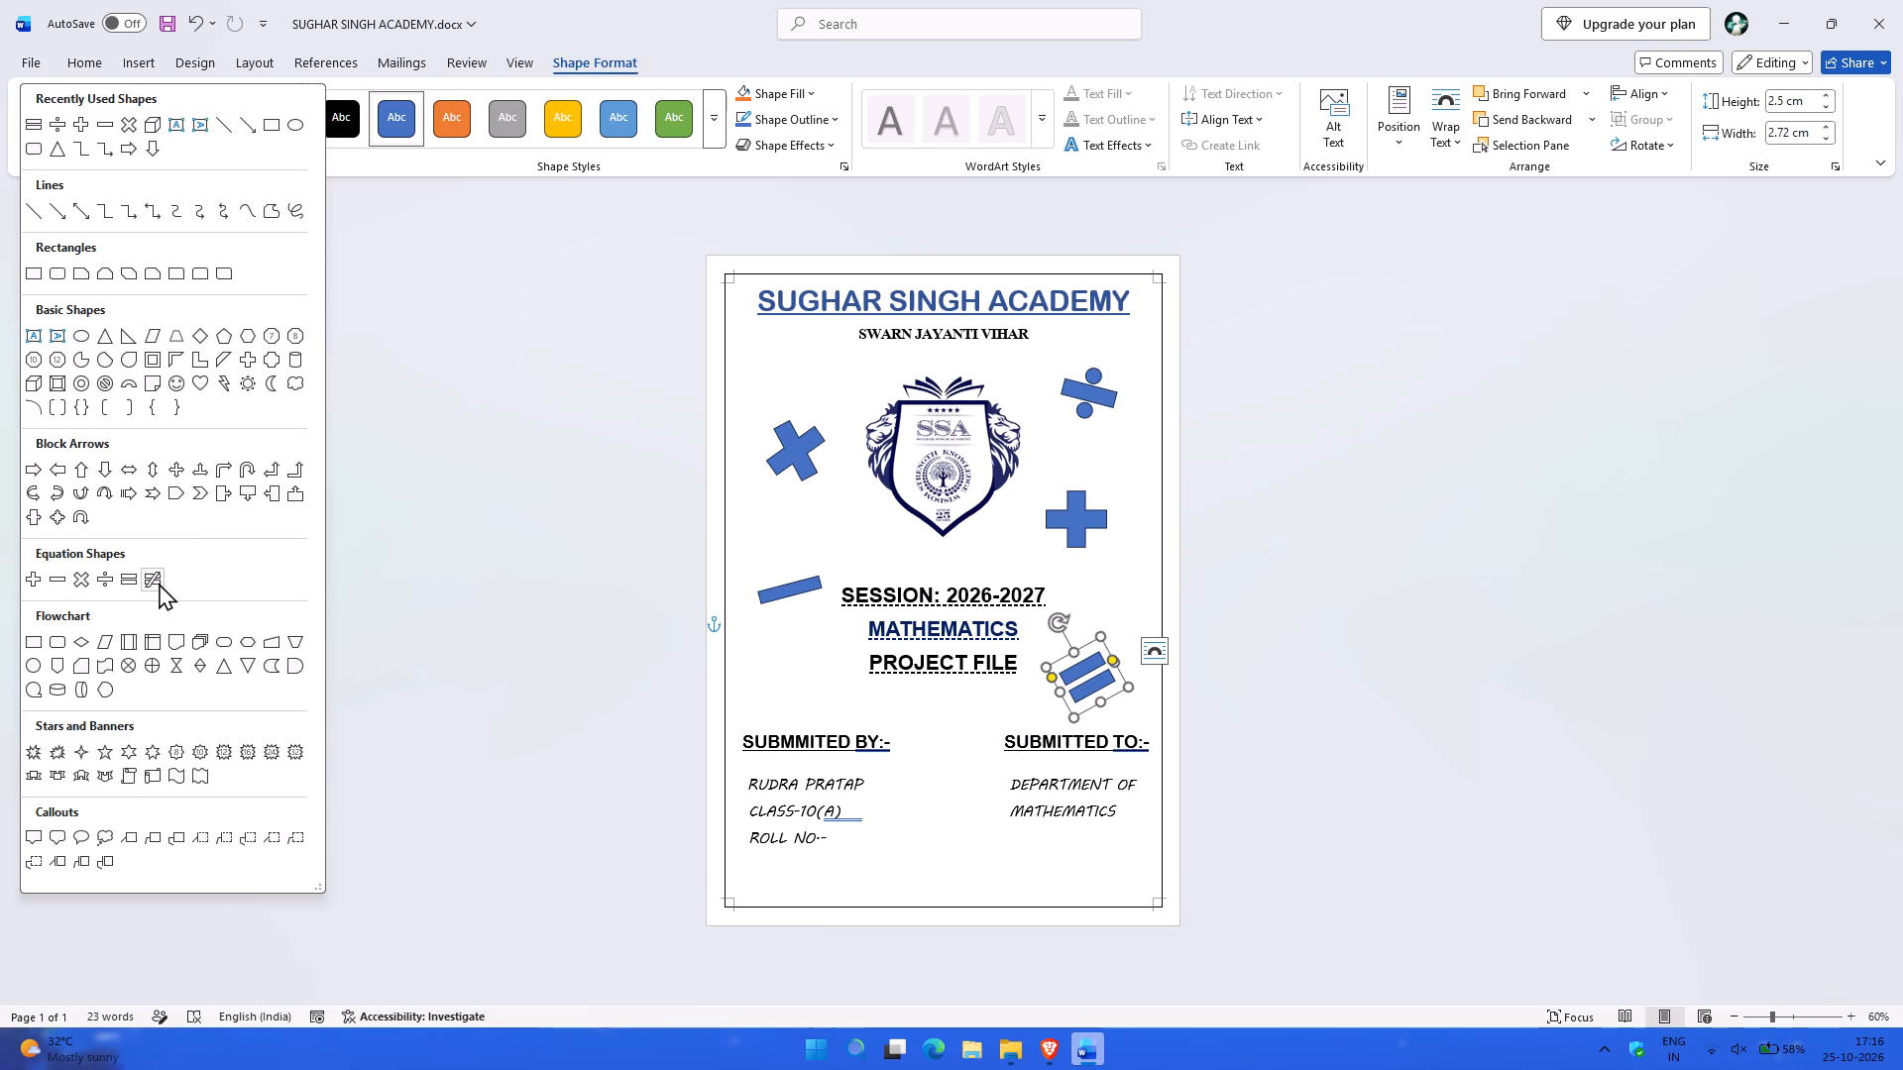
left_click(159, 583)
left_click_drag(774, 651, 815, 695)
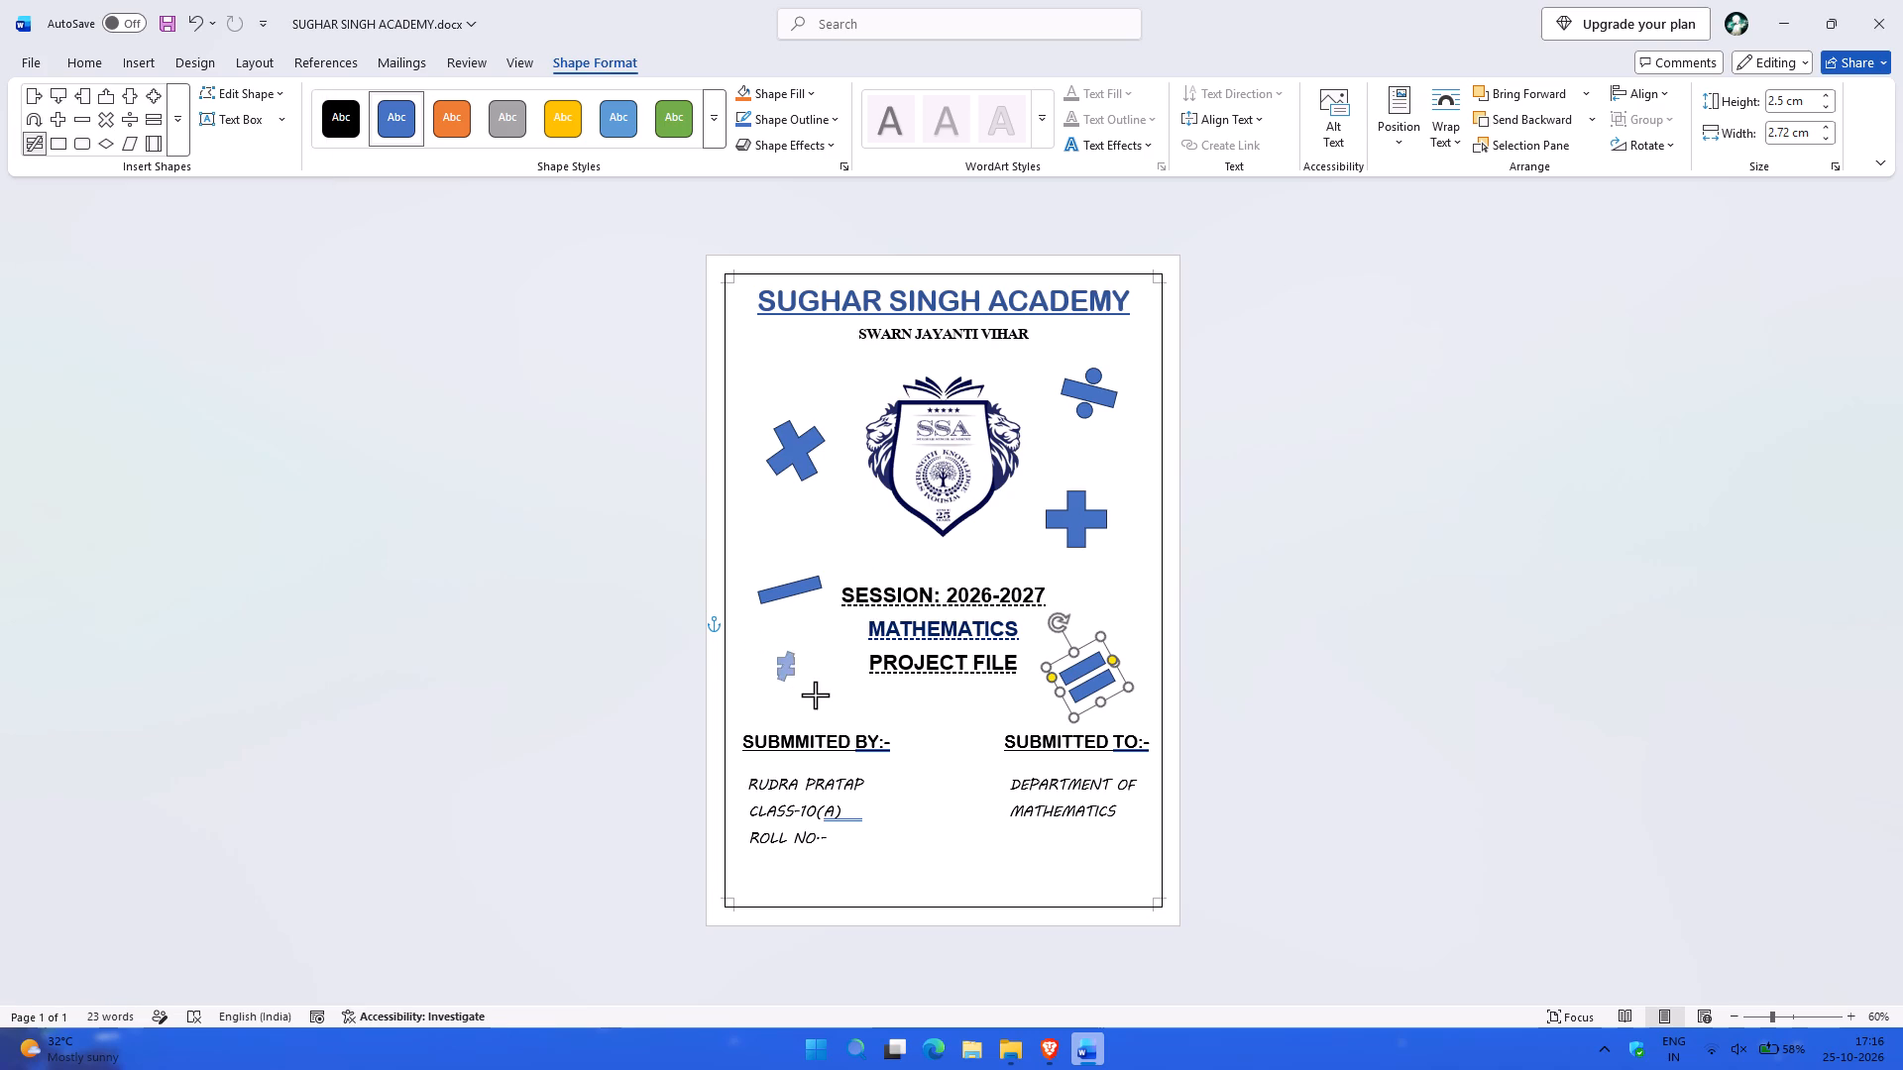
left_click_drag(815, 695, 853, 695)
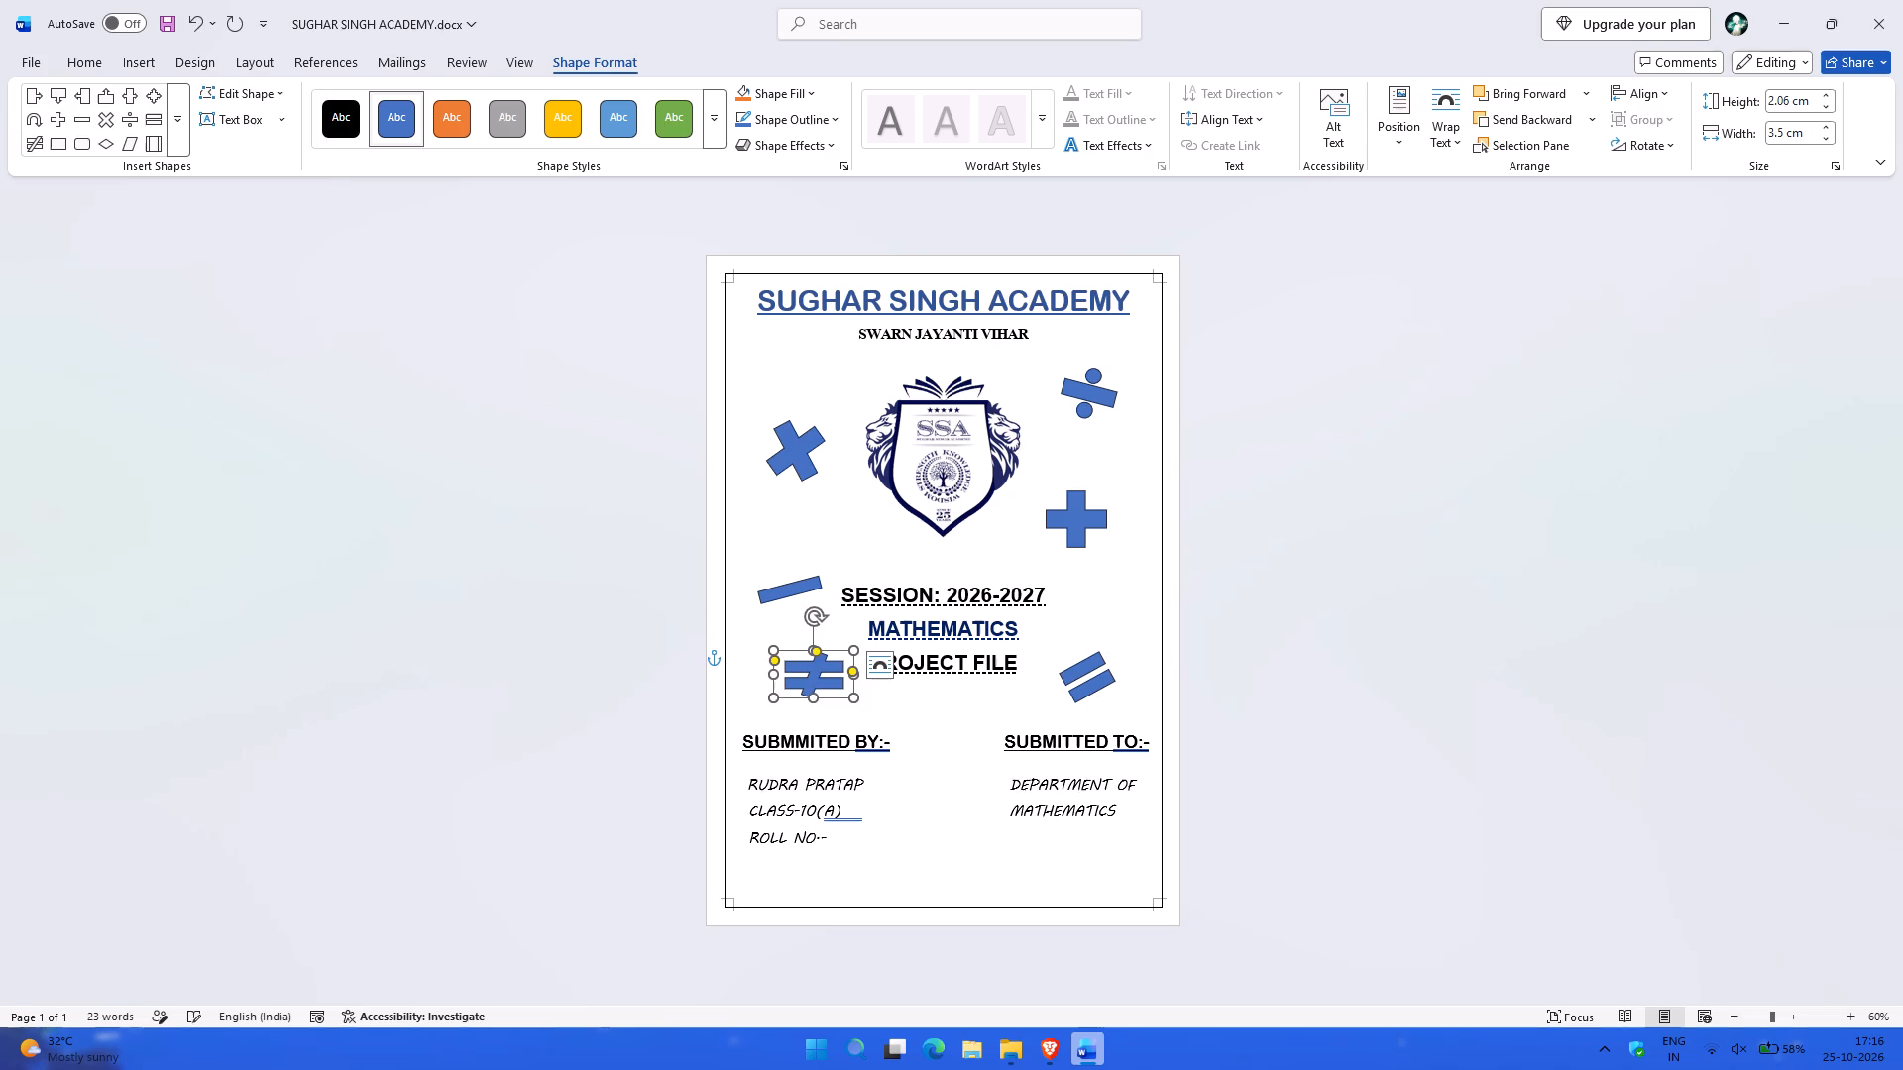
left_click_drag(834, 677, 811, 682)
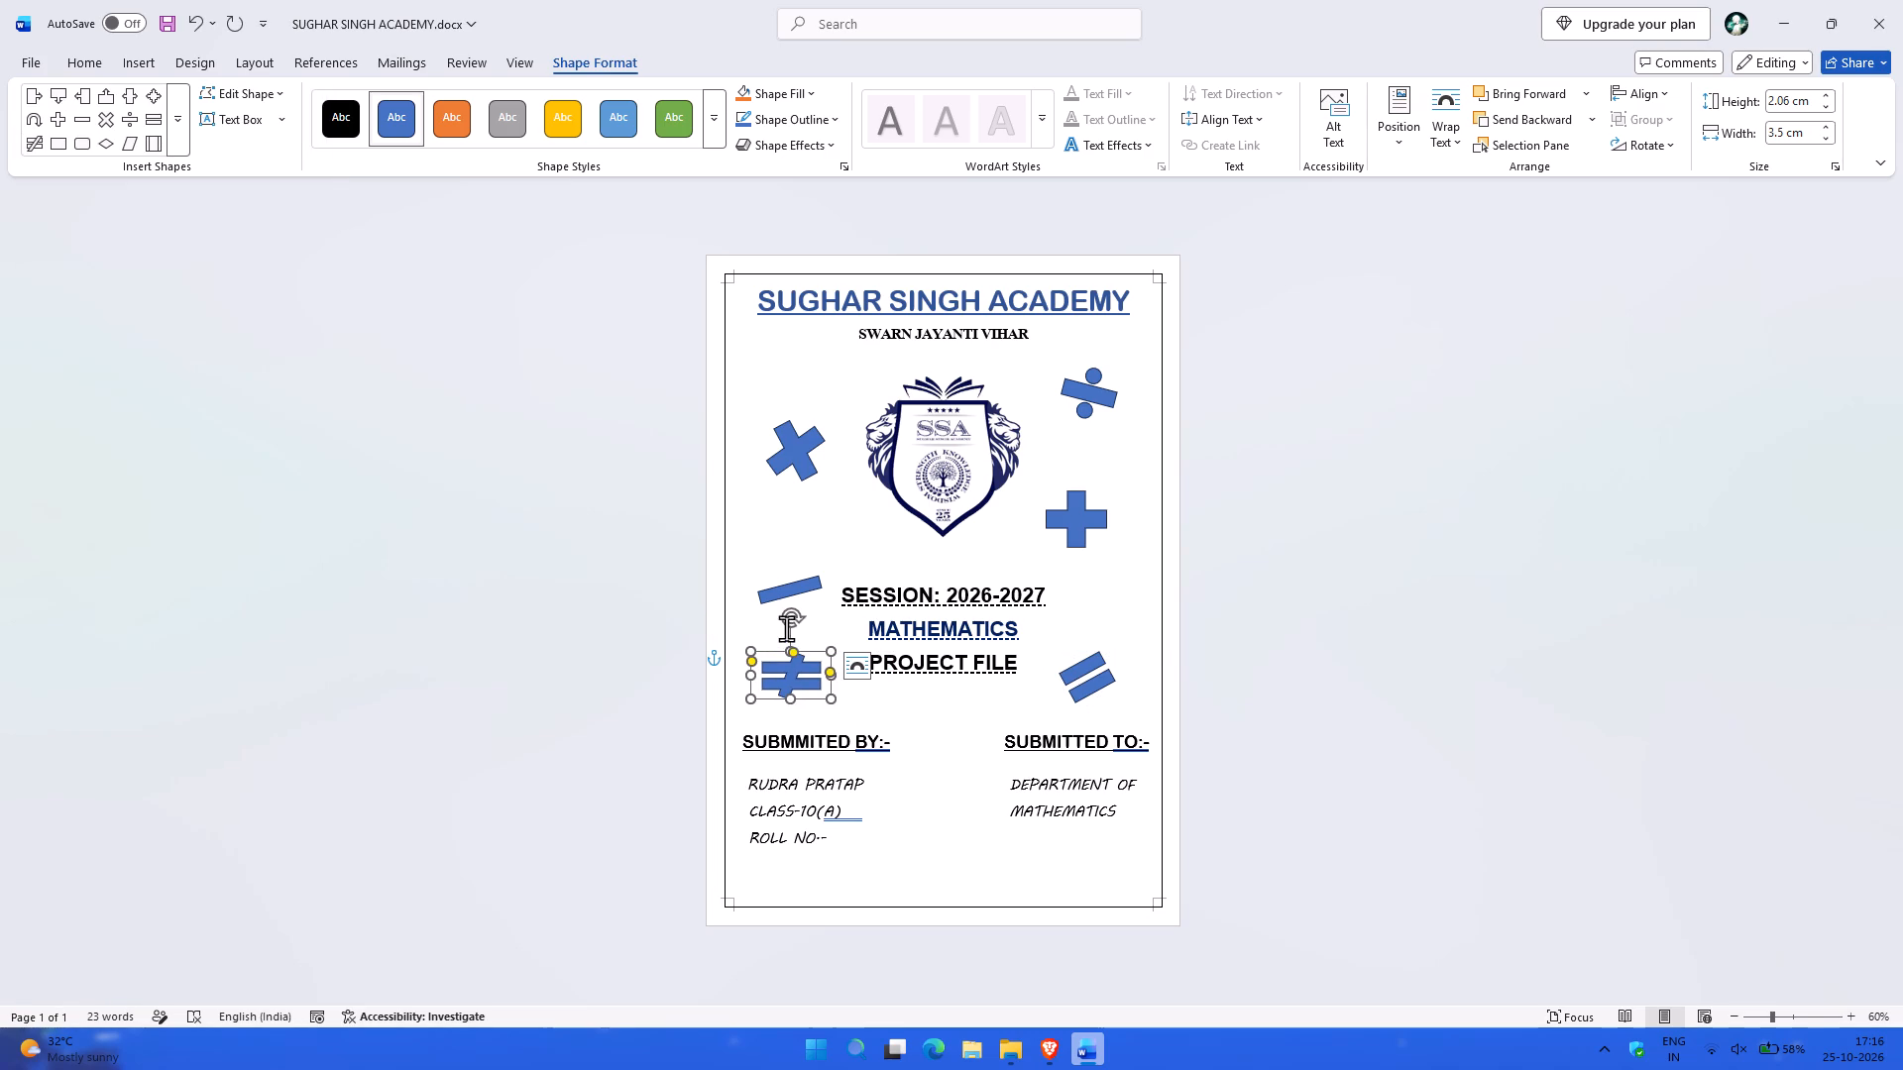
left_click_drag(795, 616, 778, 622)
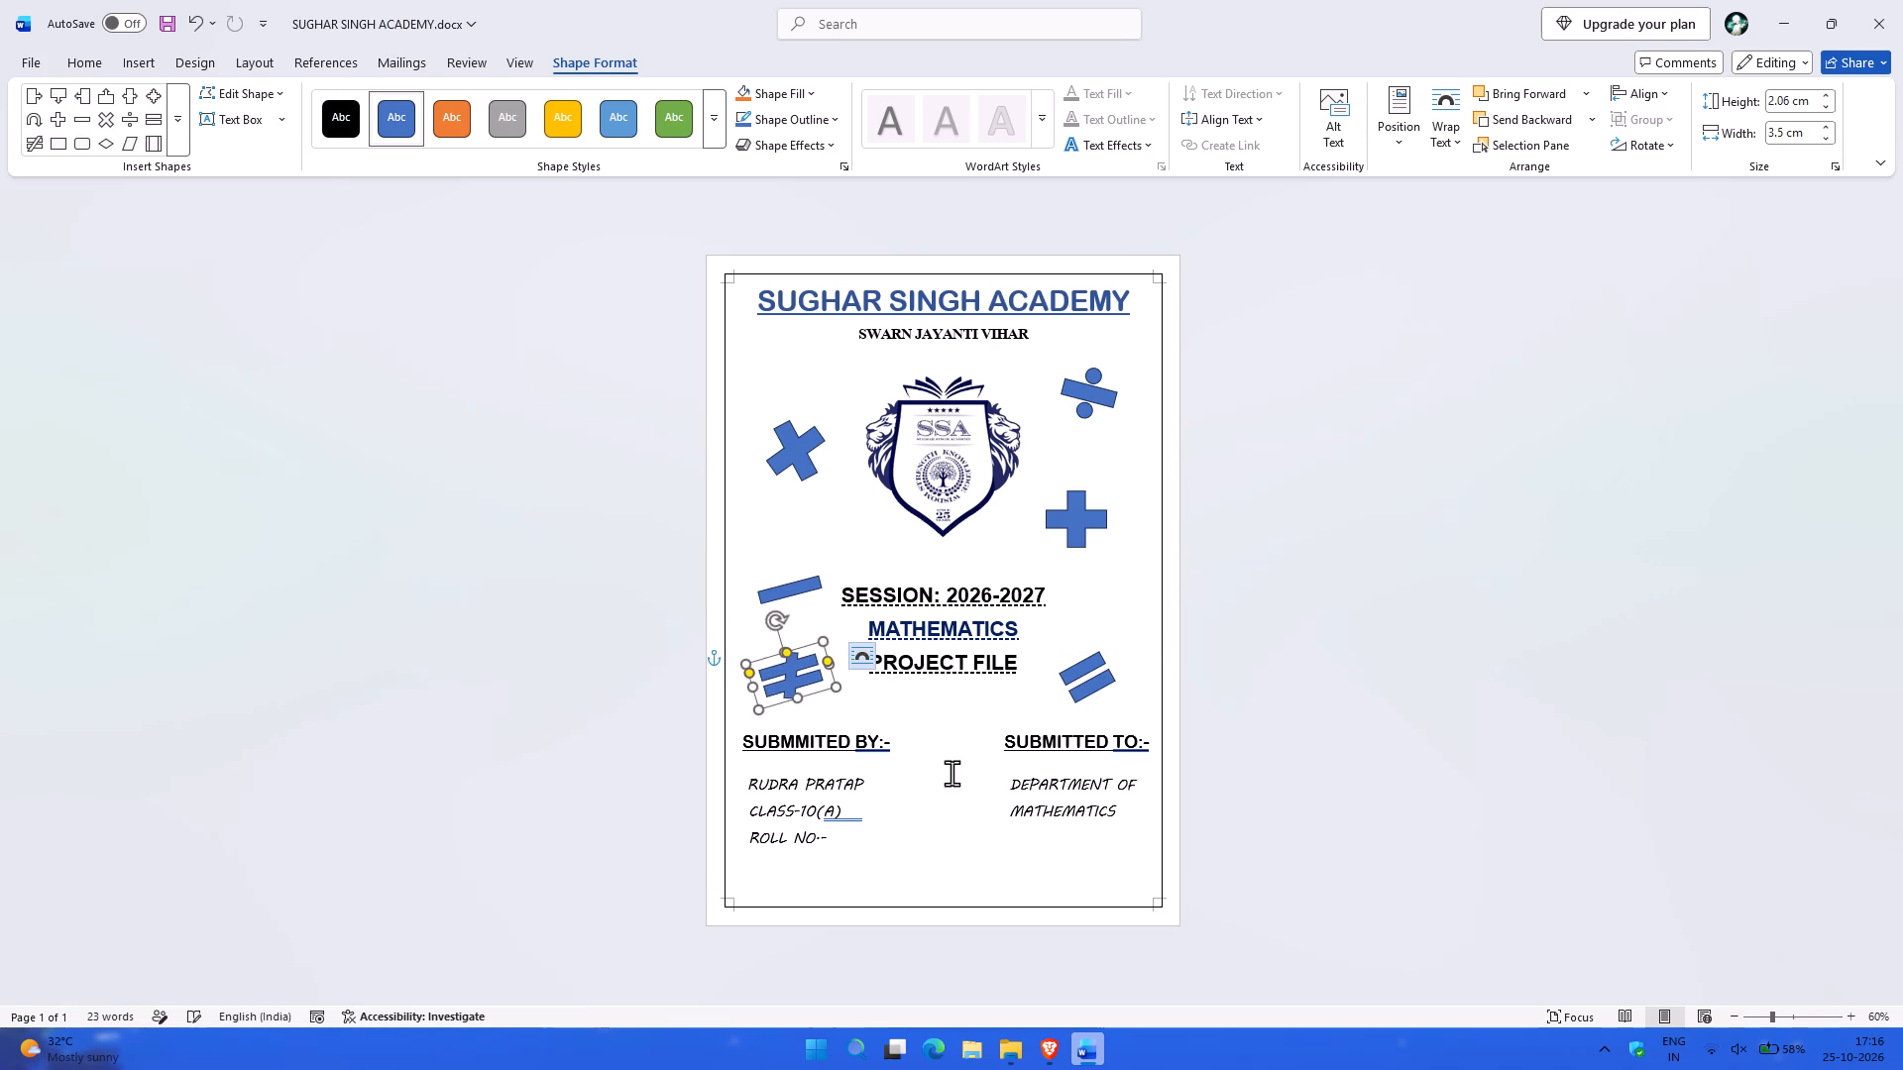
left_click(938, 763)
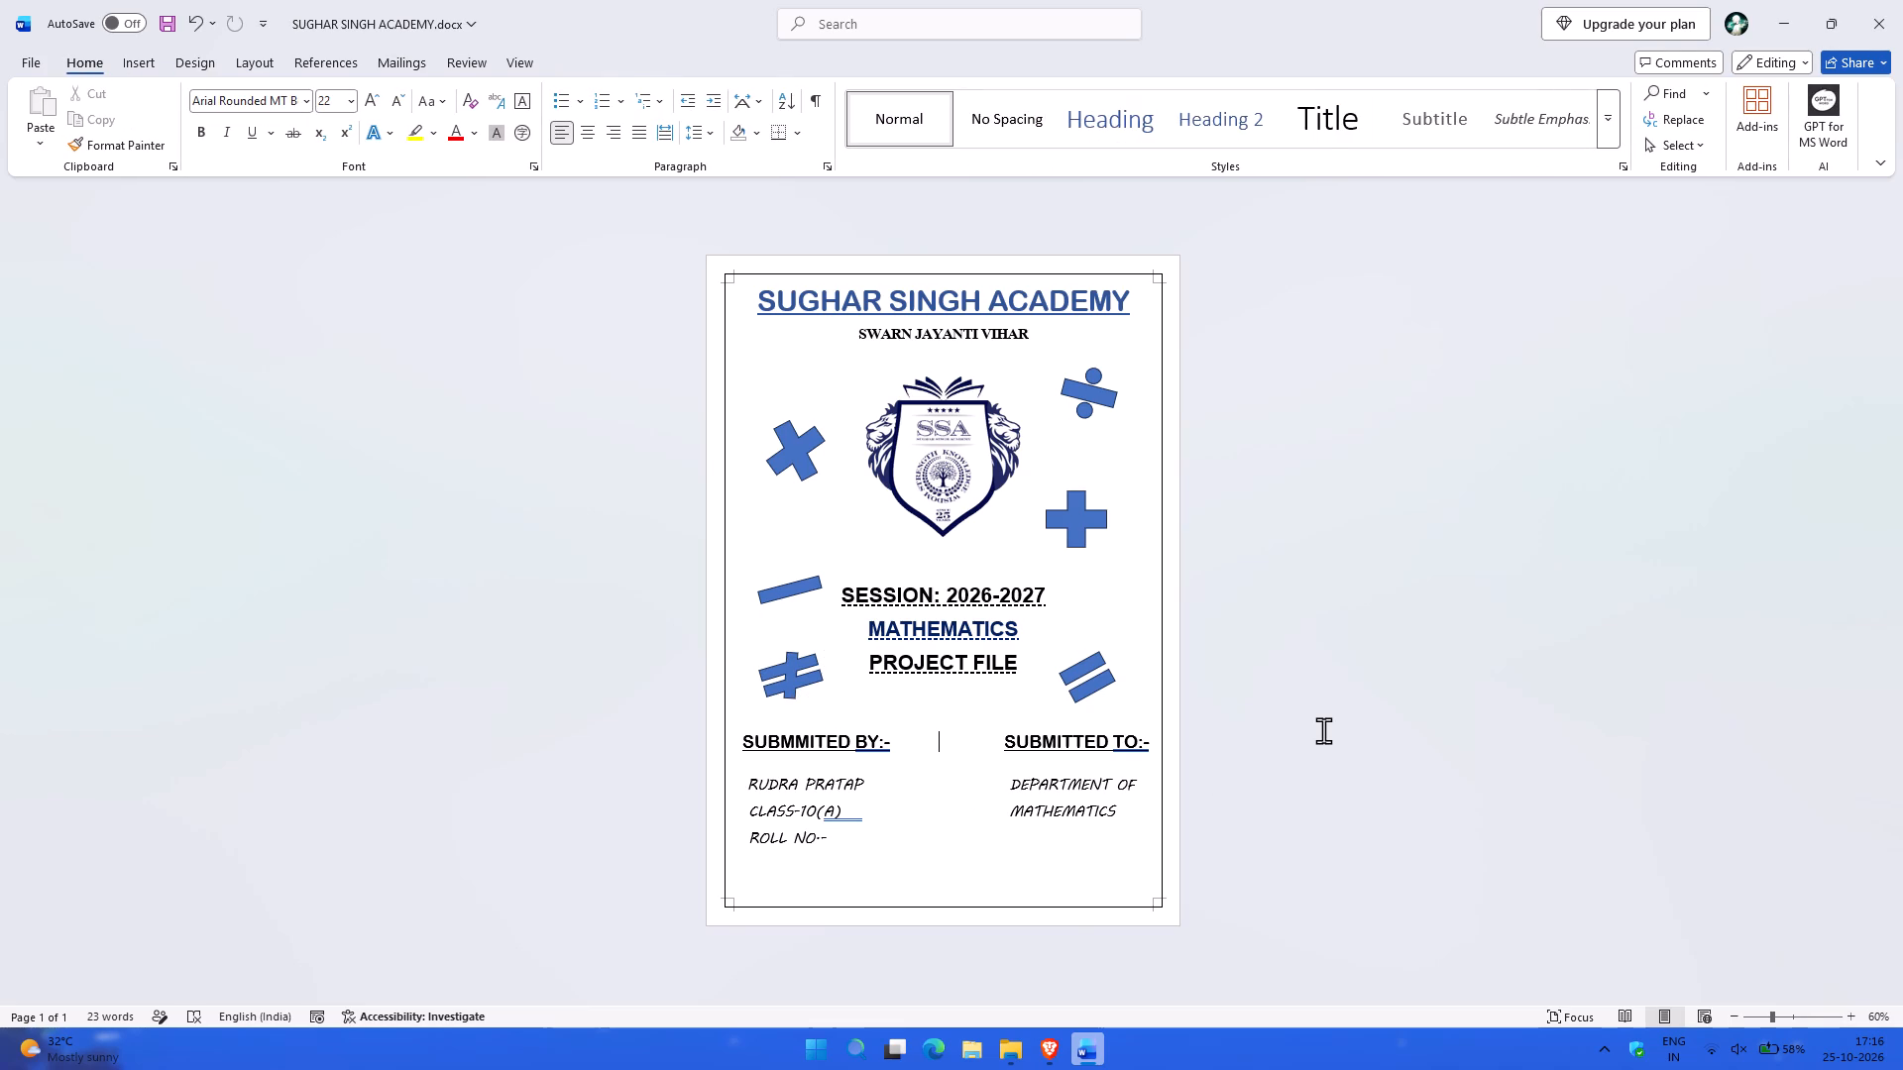
Undo all the maths symbol shapes on the cover page, from the not-equal sign back to the first multiplication sign.
key("ctrl+z")
key("ctrl+z")
key("ctrl+z")
key("ctrl+z")
key("ctrl+z")
key("ctrl+z")
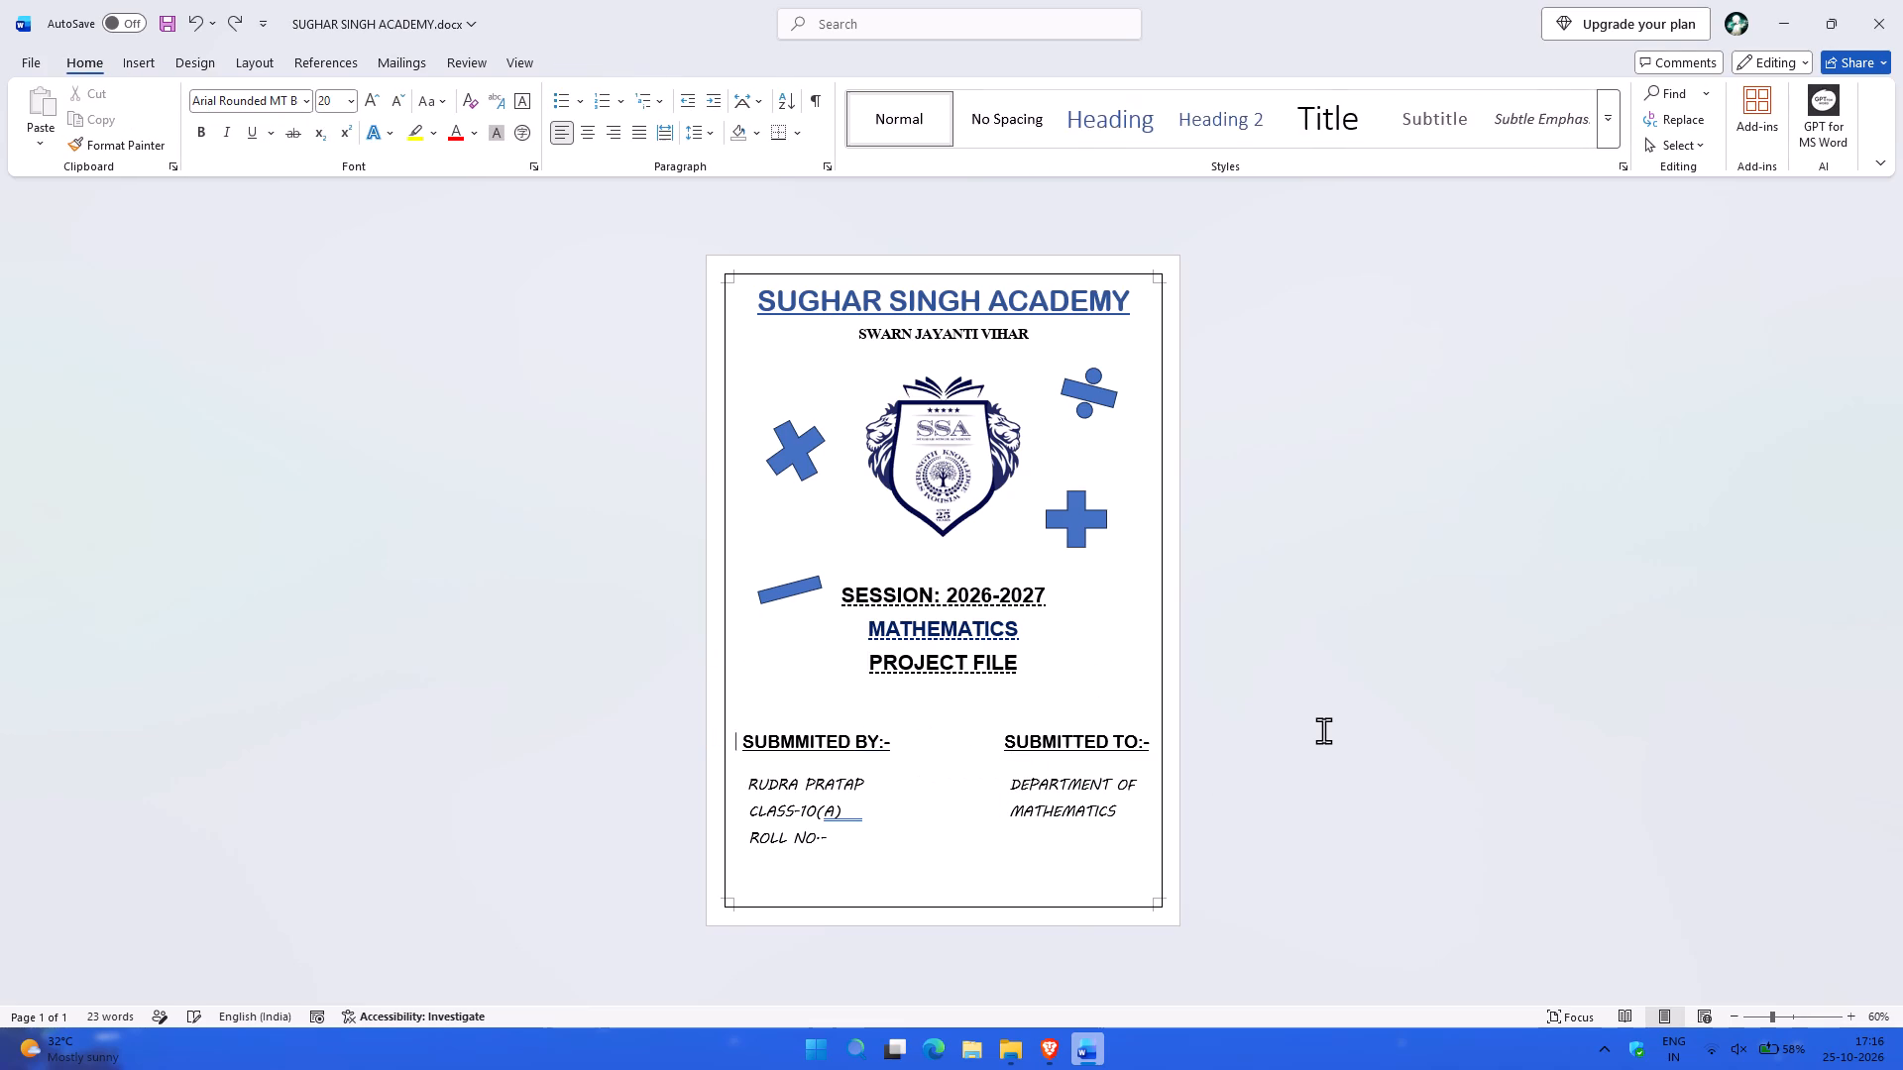
key("ctrl+z")
key("ctrl+z")
key("ctrl+z")
key("ctrl+z")
key("ctrl+z")
key("ctrl+z")
key("ctrl+z")
key("ctrl+z")
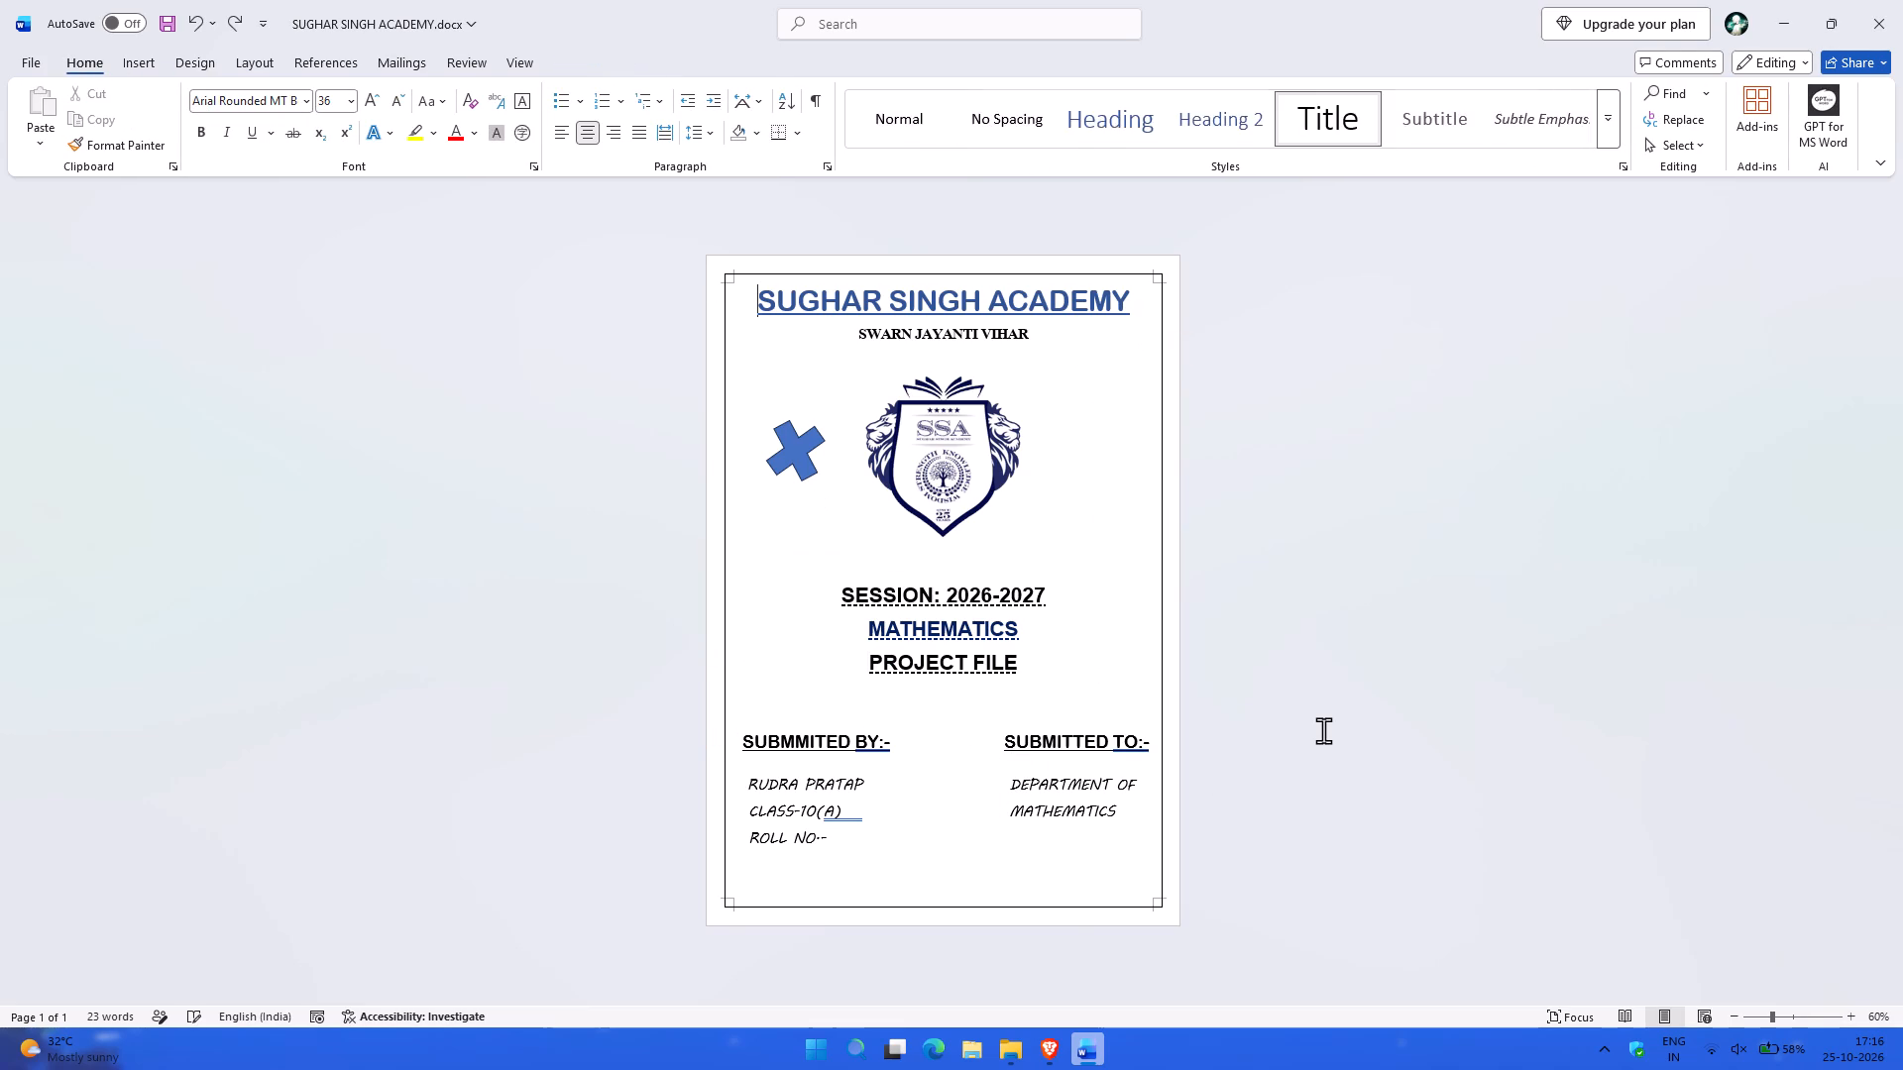
key("ctrl+z")
key("ctrl+z")
key("ctrl+z")
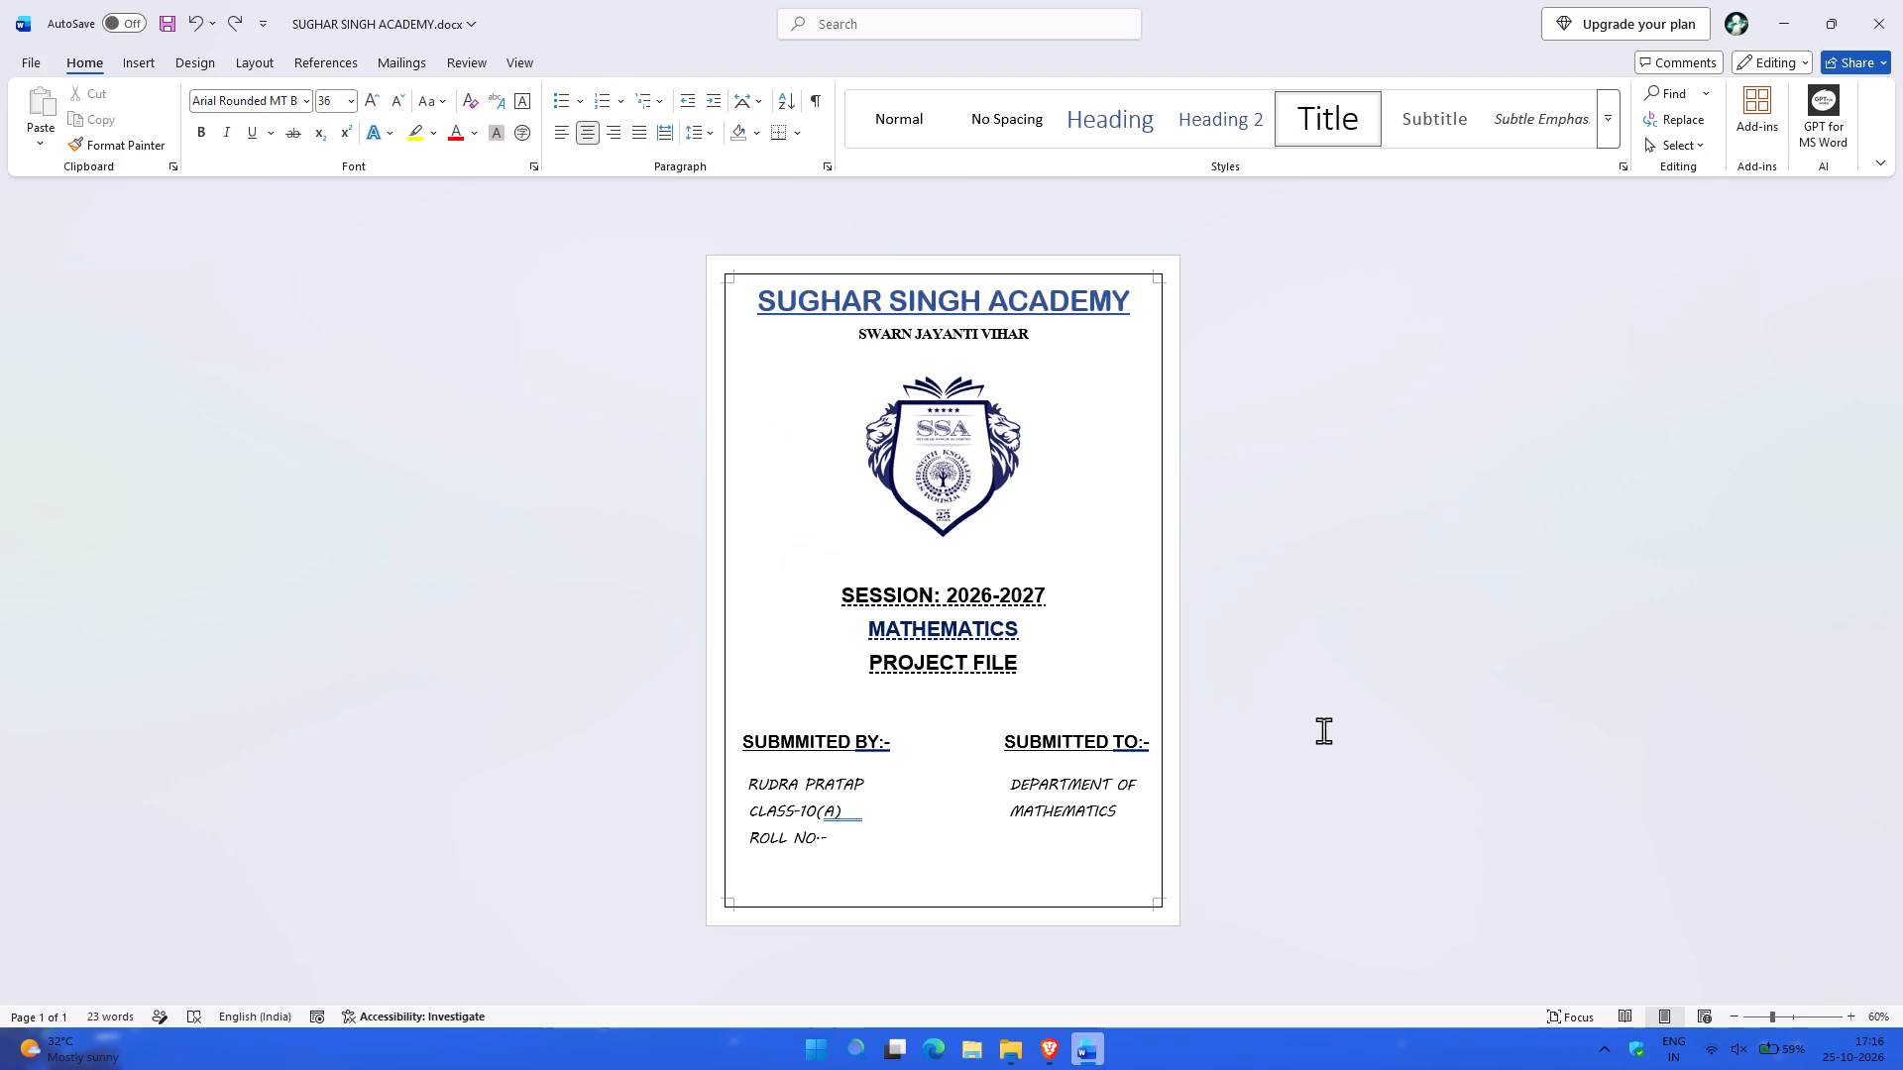
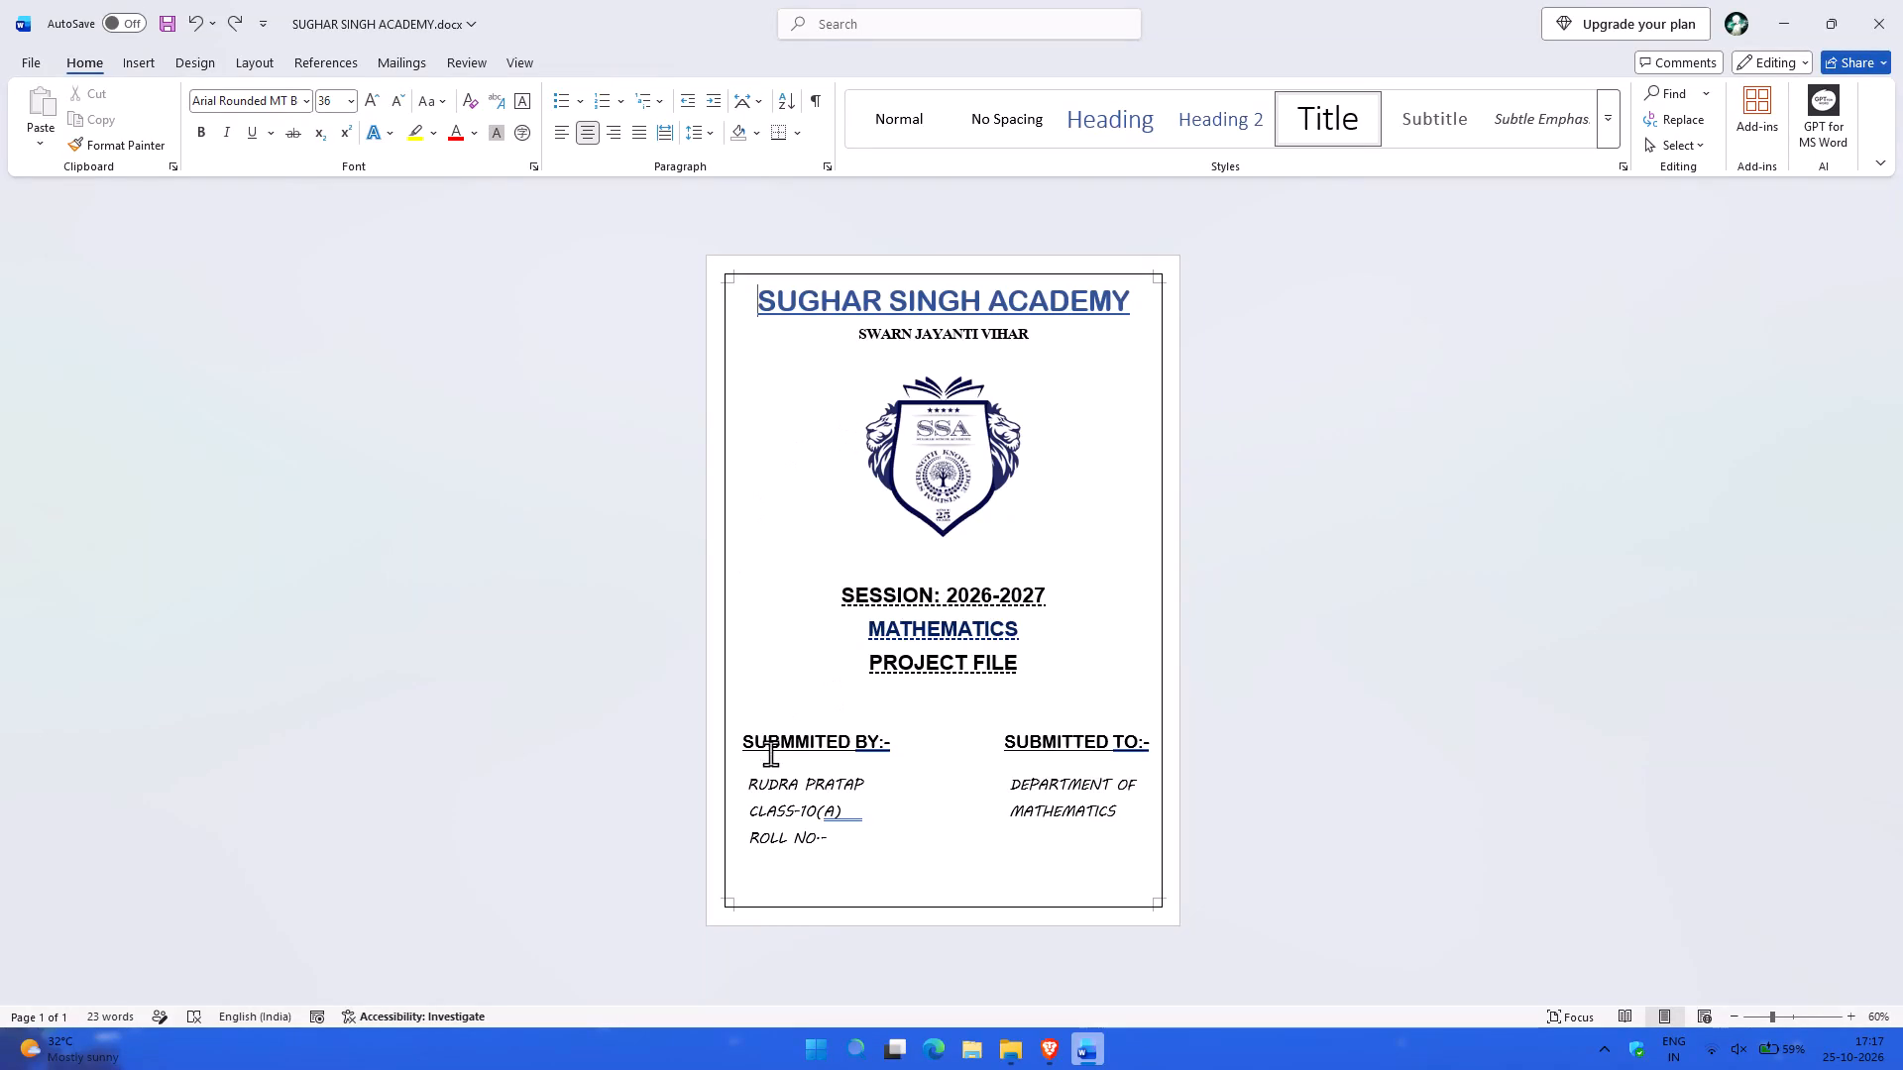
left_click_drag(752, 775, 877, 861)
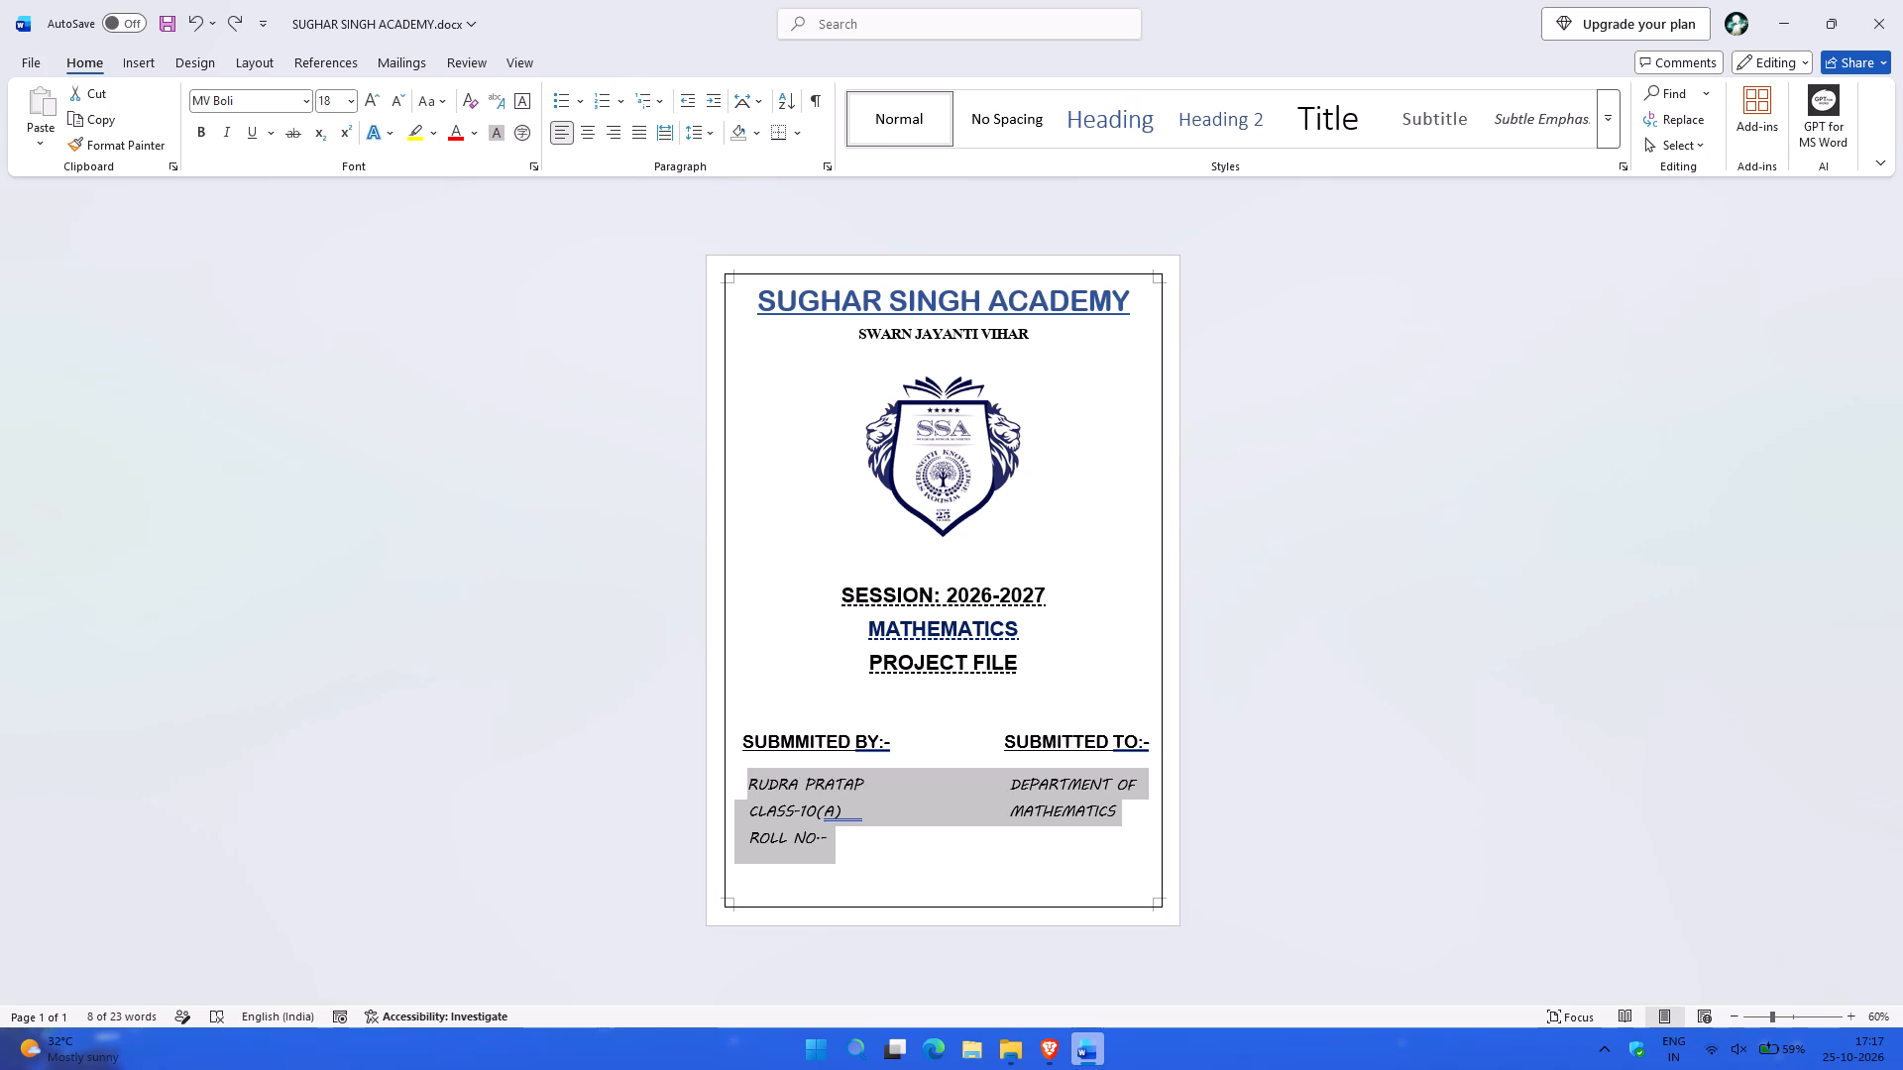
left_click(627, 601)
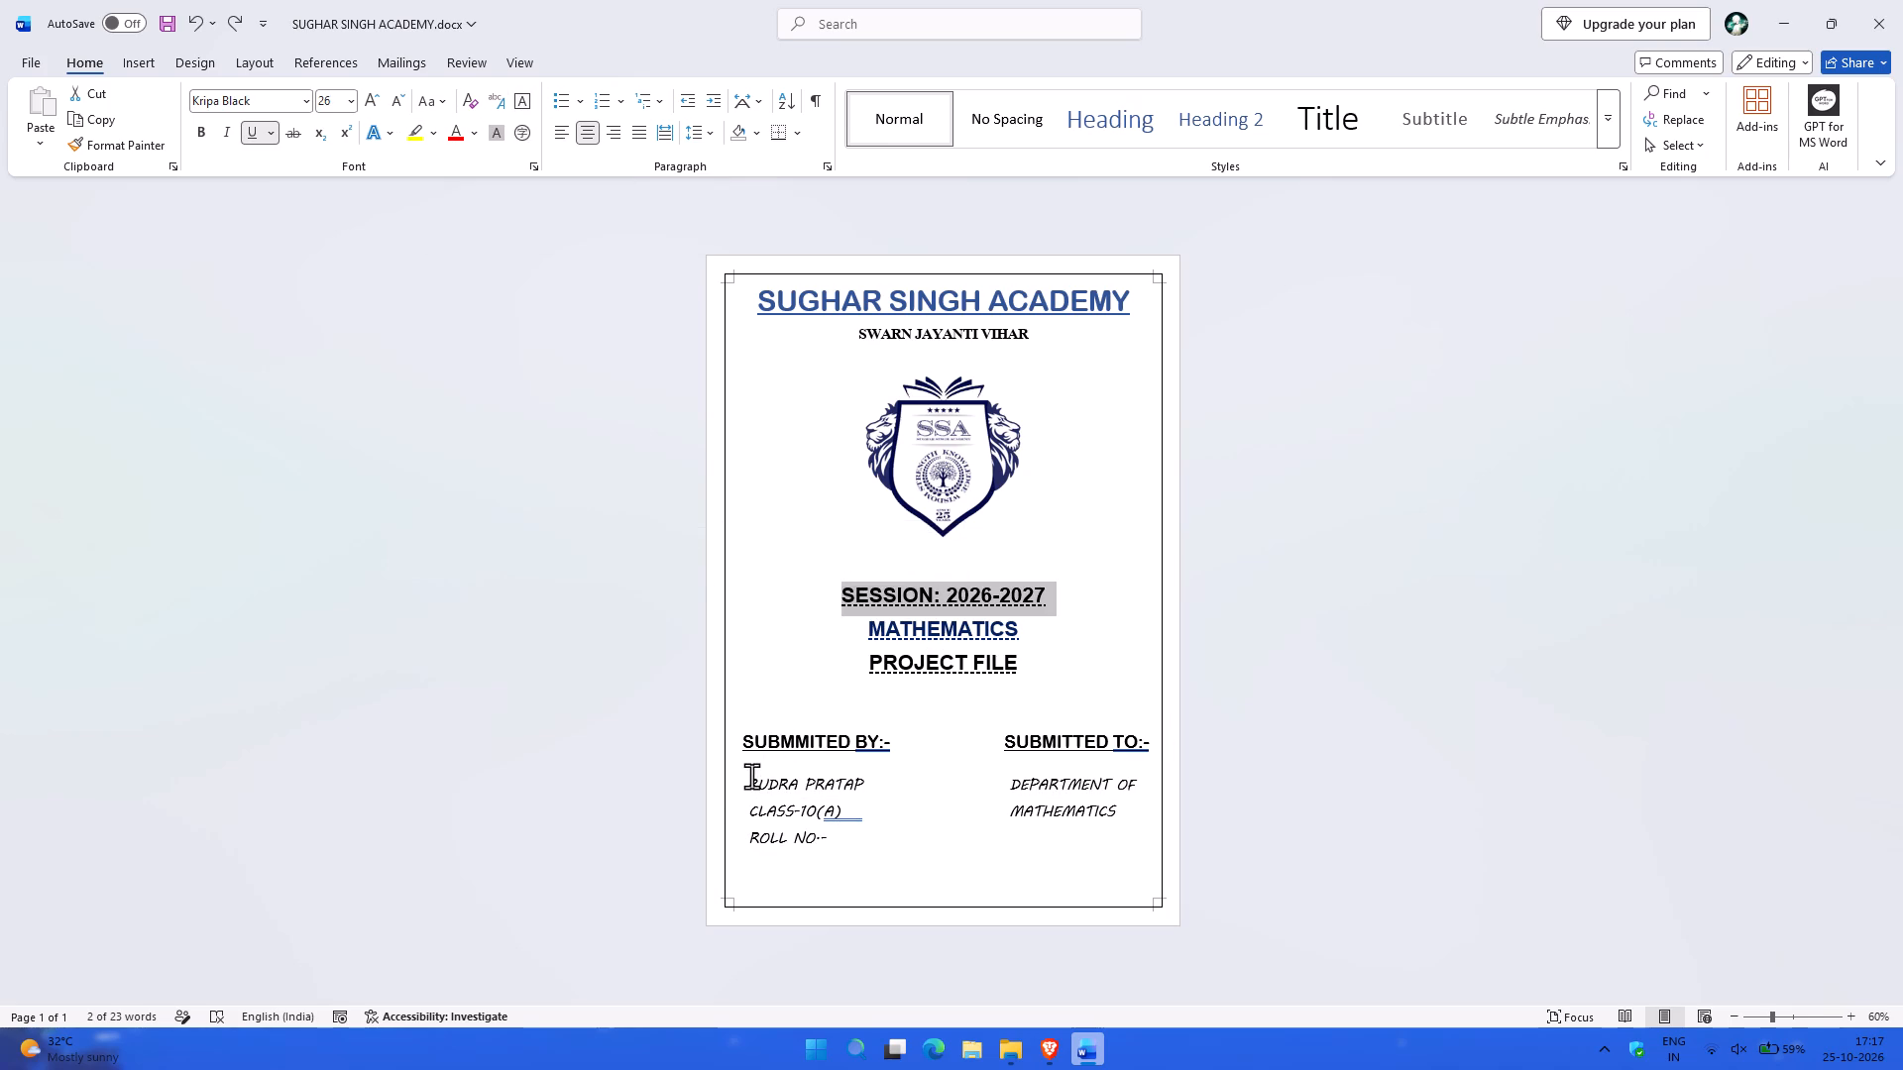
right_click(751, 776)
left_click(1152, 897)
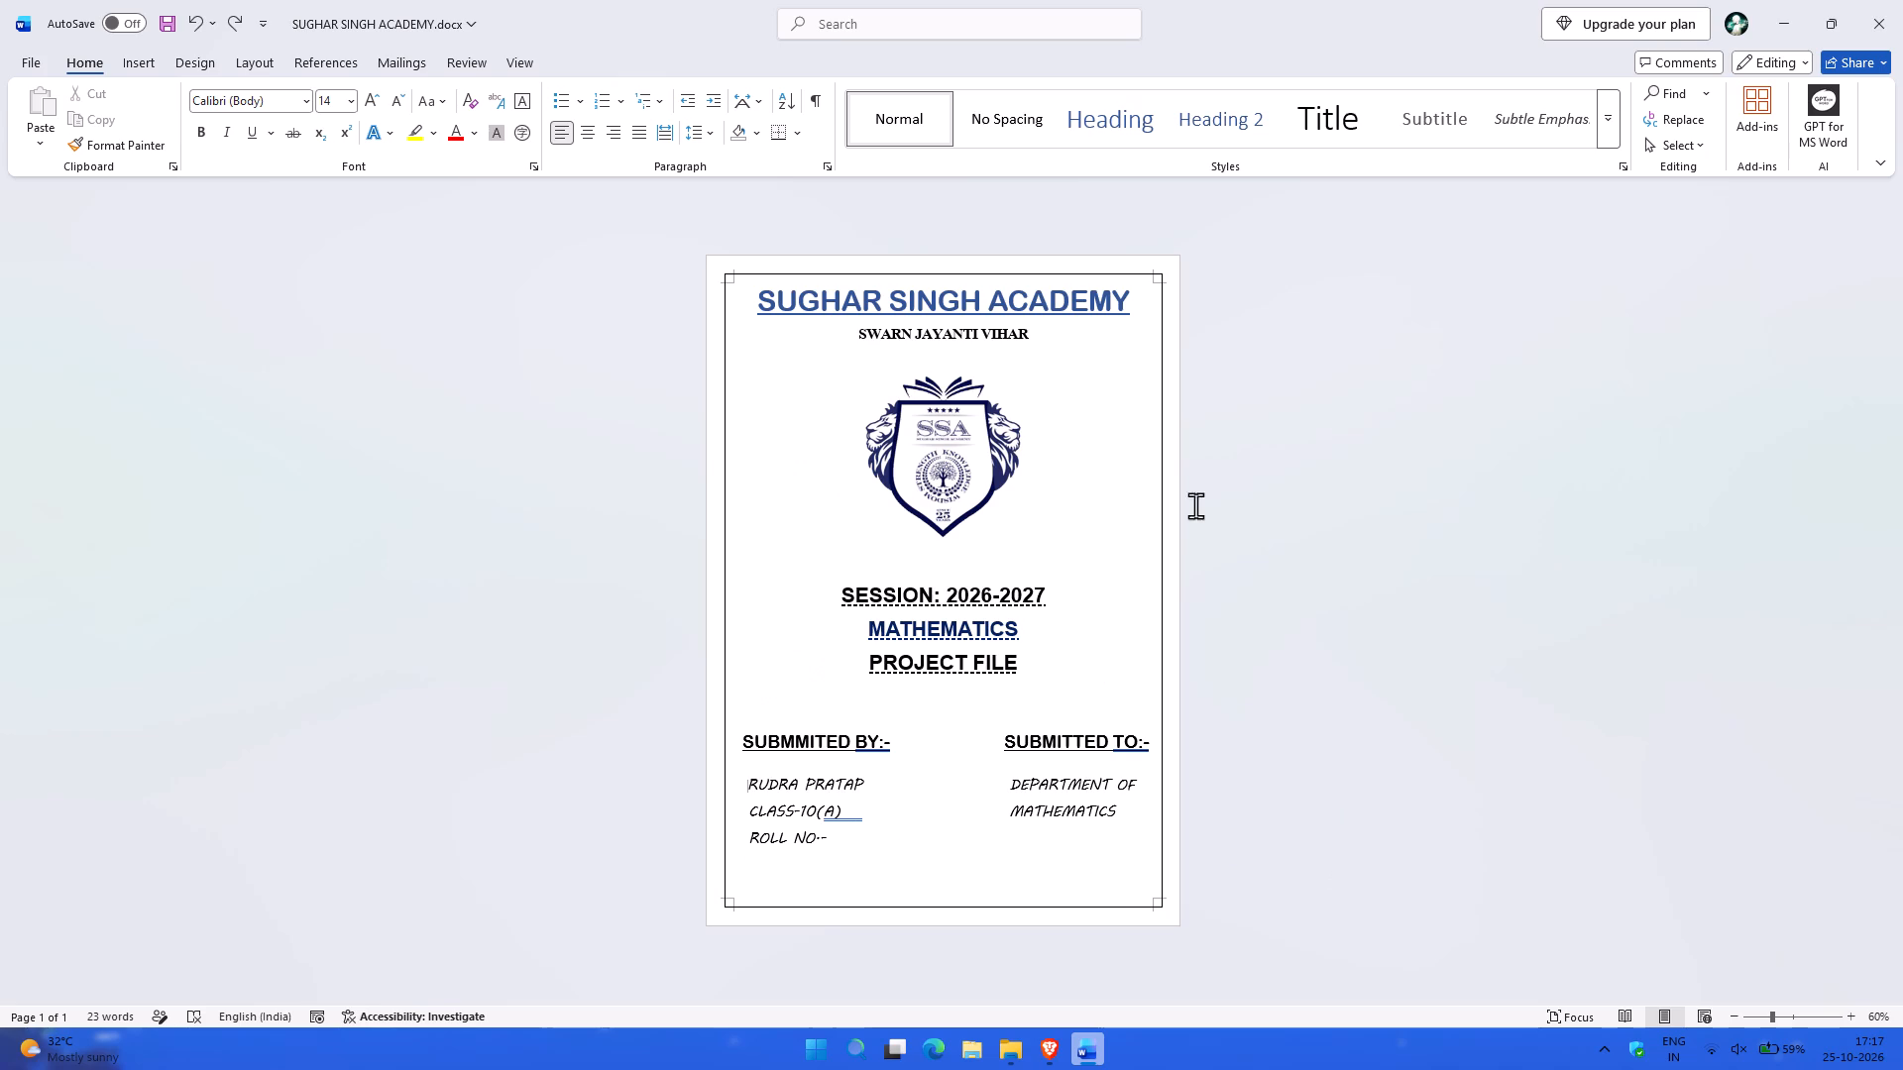
Move the school crest slightly upward, keeping it horizontally centred on the cover page.
left_click(945, 473)
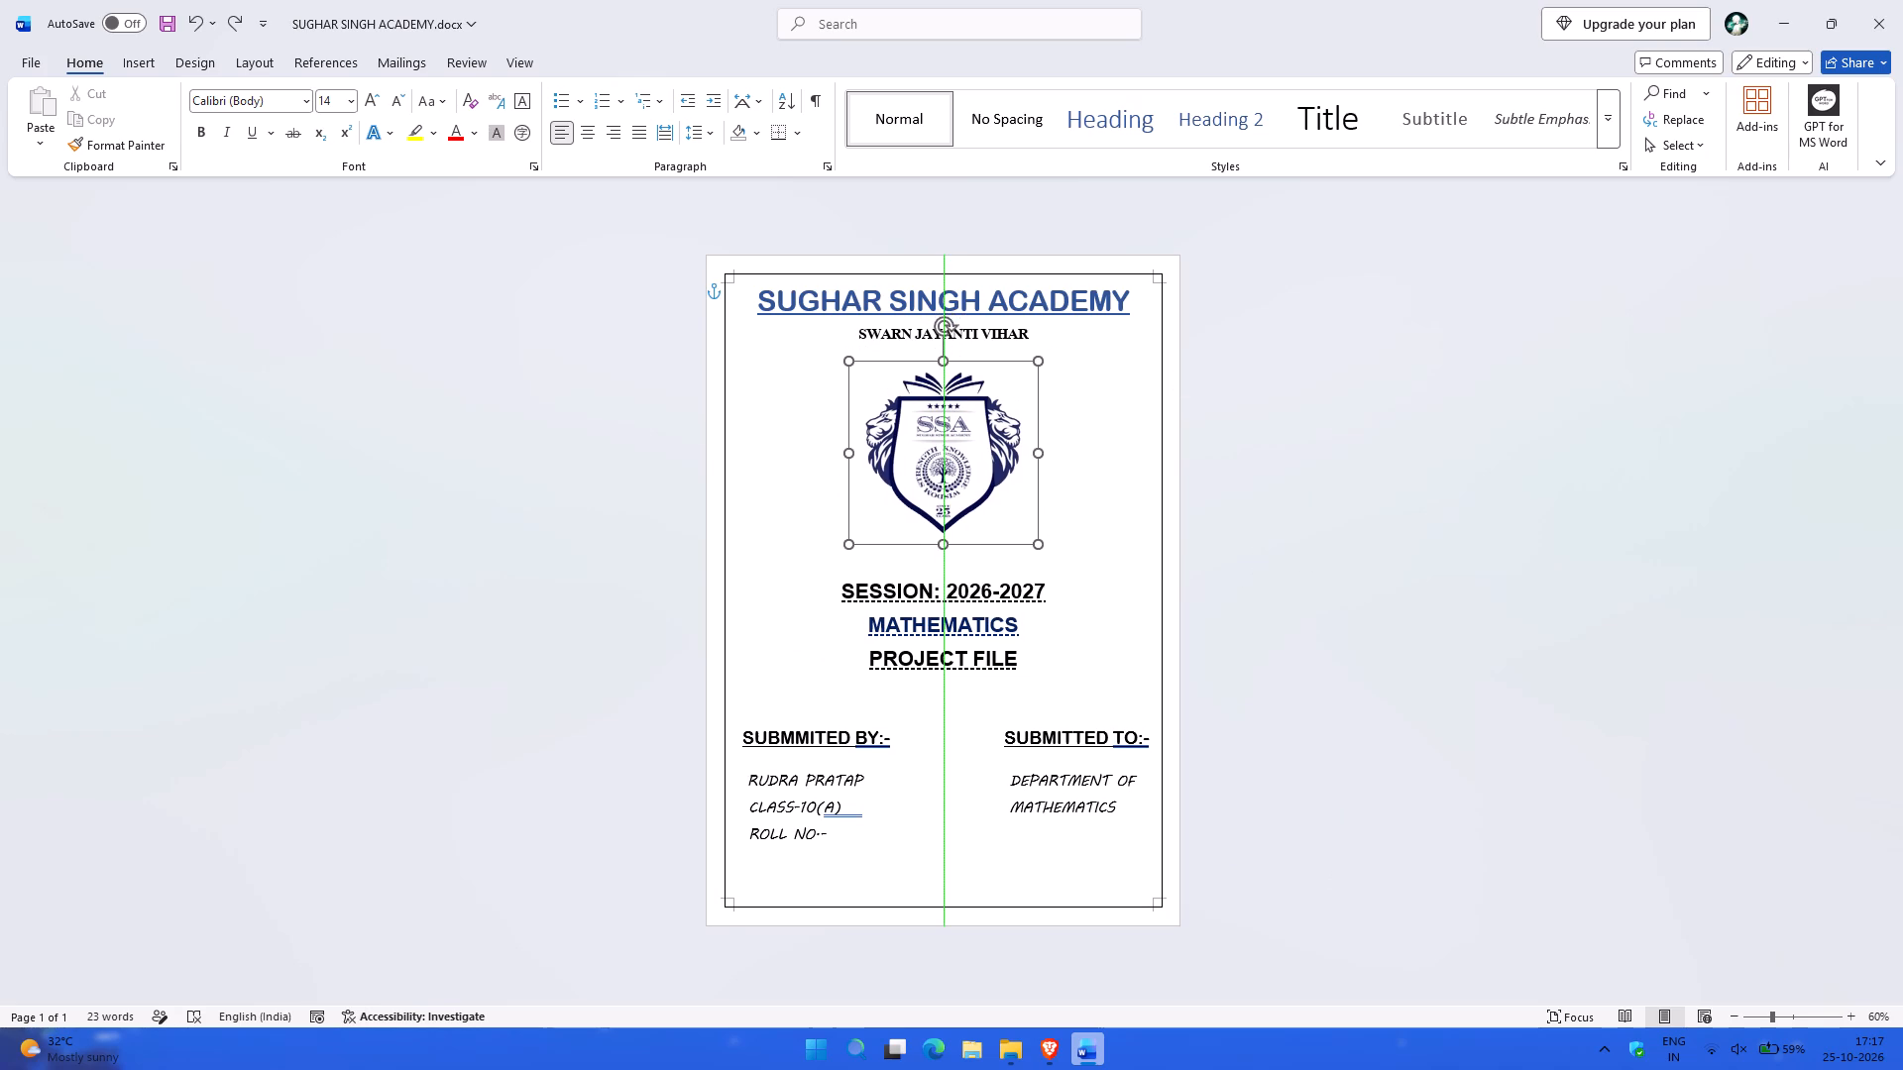
left_click(772, 687)
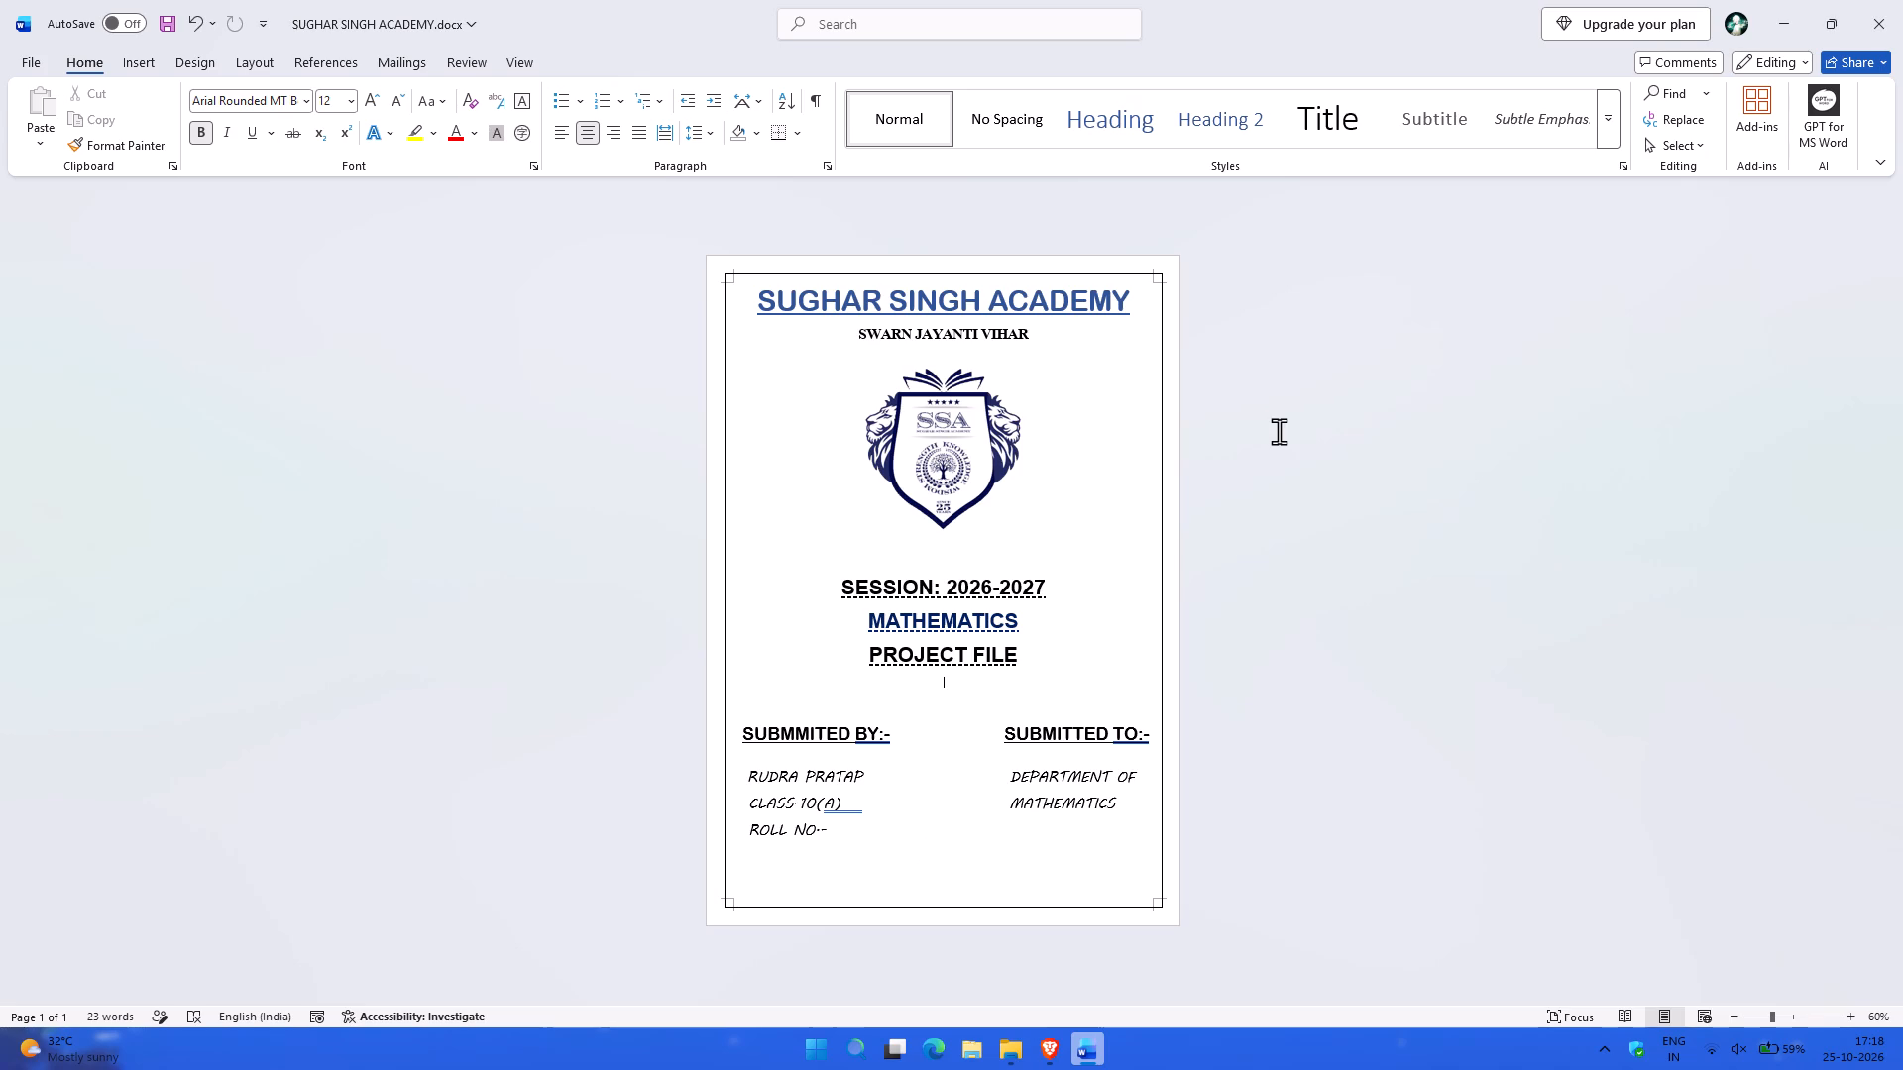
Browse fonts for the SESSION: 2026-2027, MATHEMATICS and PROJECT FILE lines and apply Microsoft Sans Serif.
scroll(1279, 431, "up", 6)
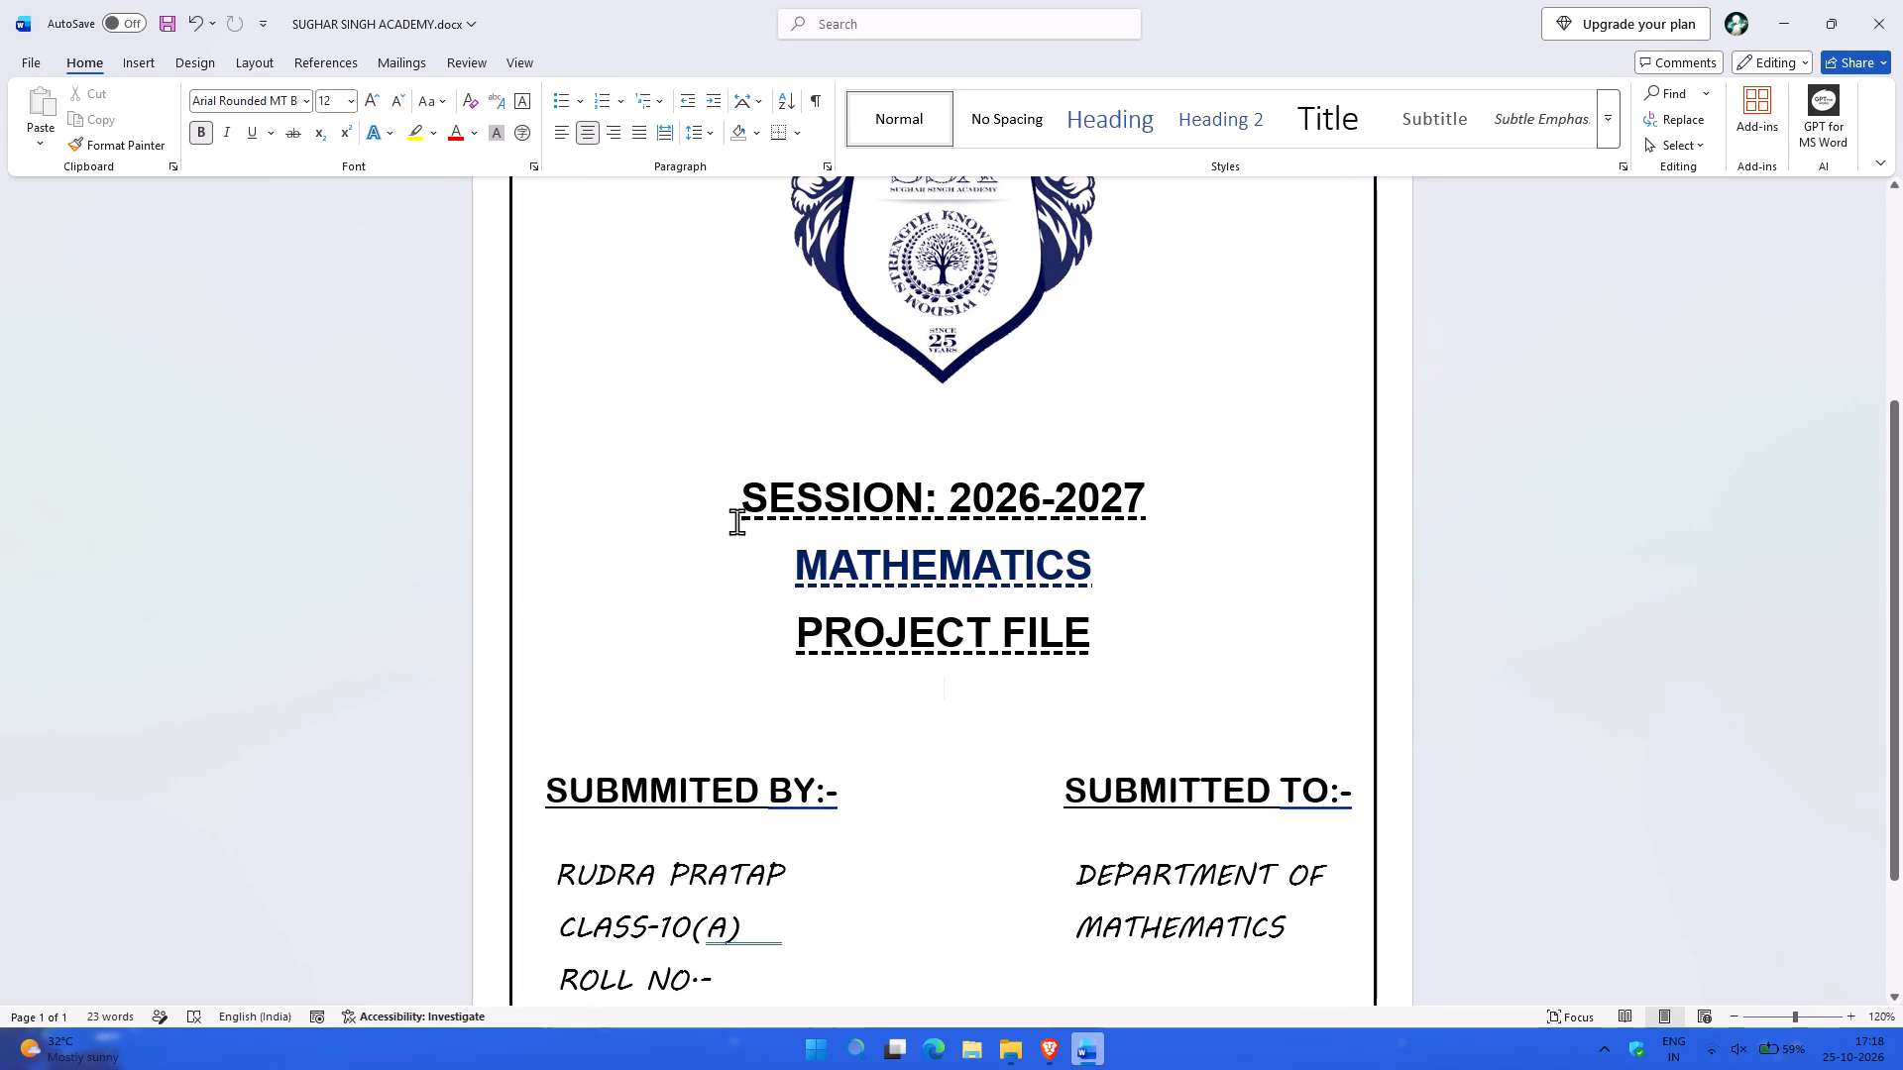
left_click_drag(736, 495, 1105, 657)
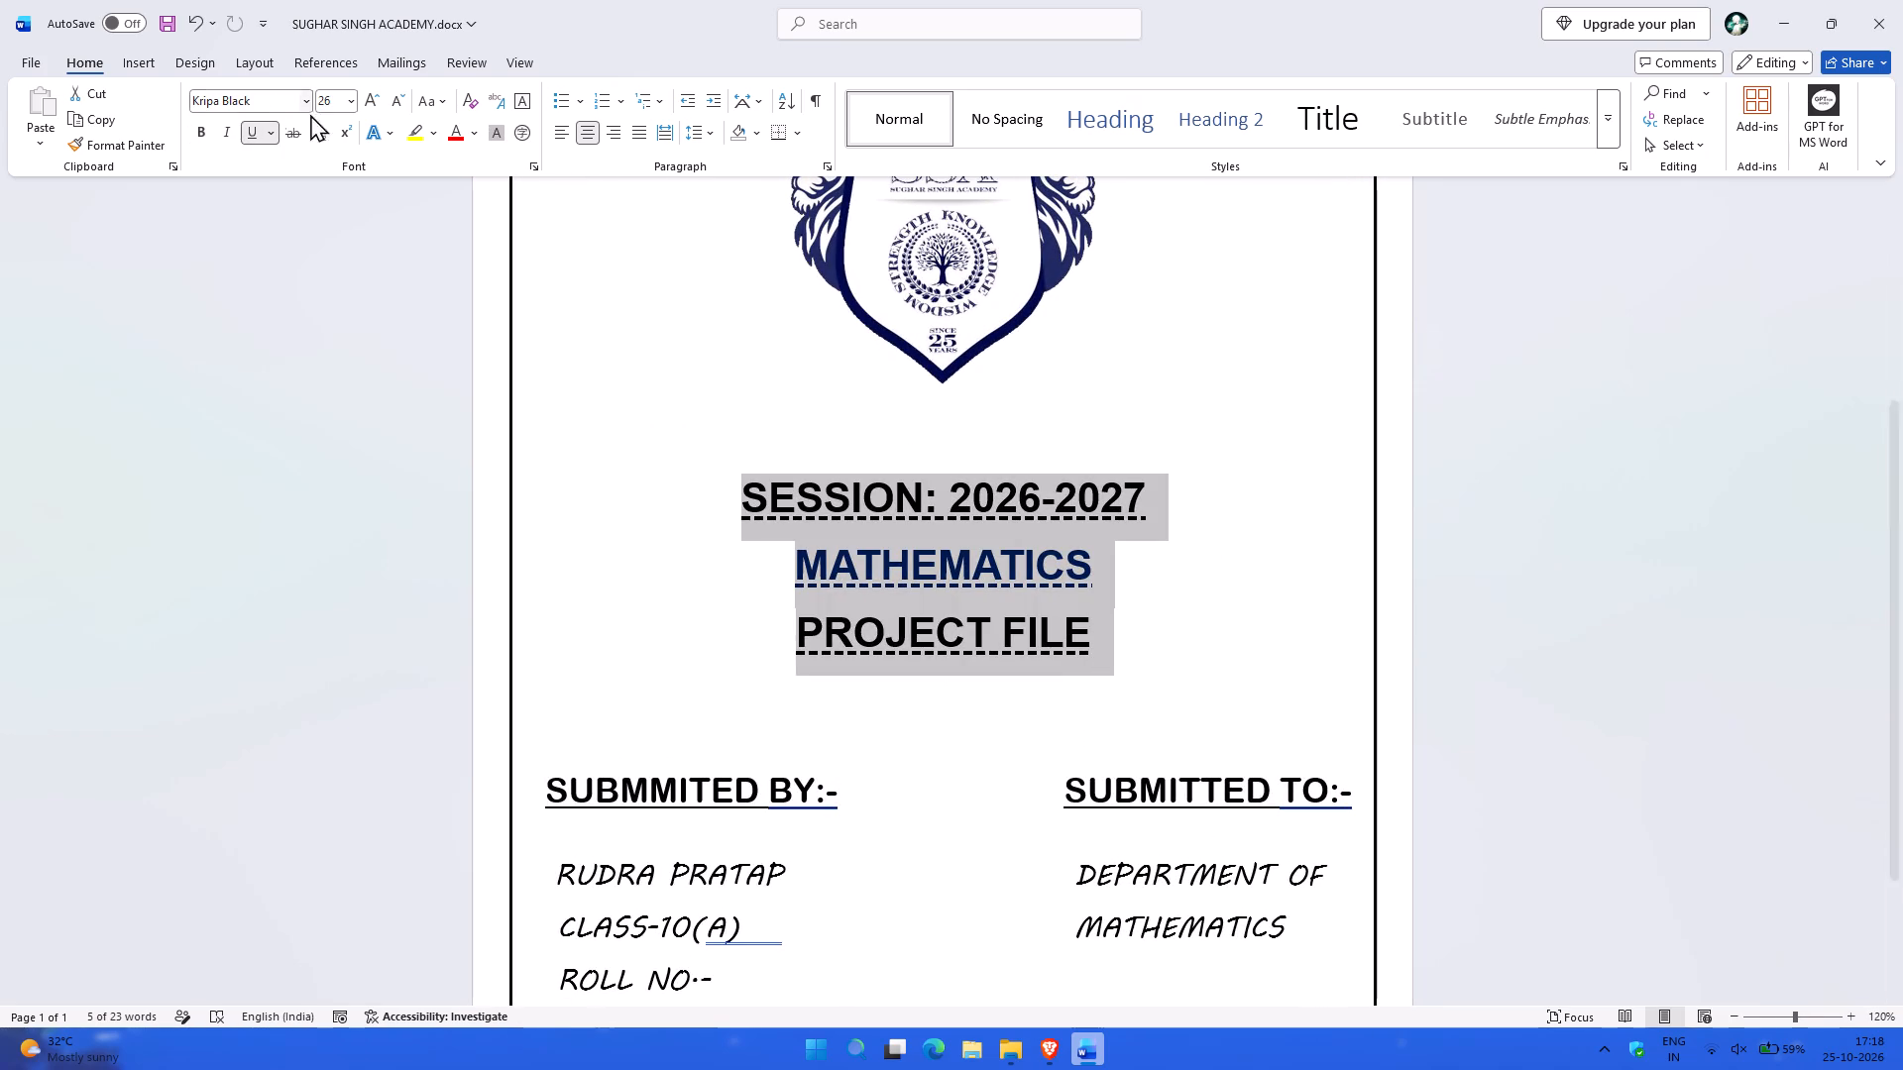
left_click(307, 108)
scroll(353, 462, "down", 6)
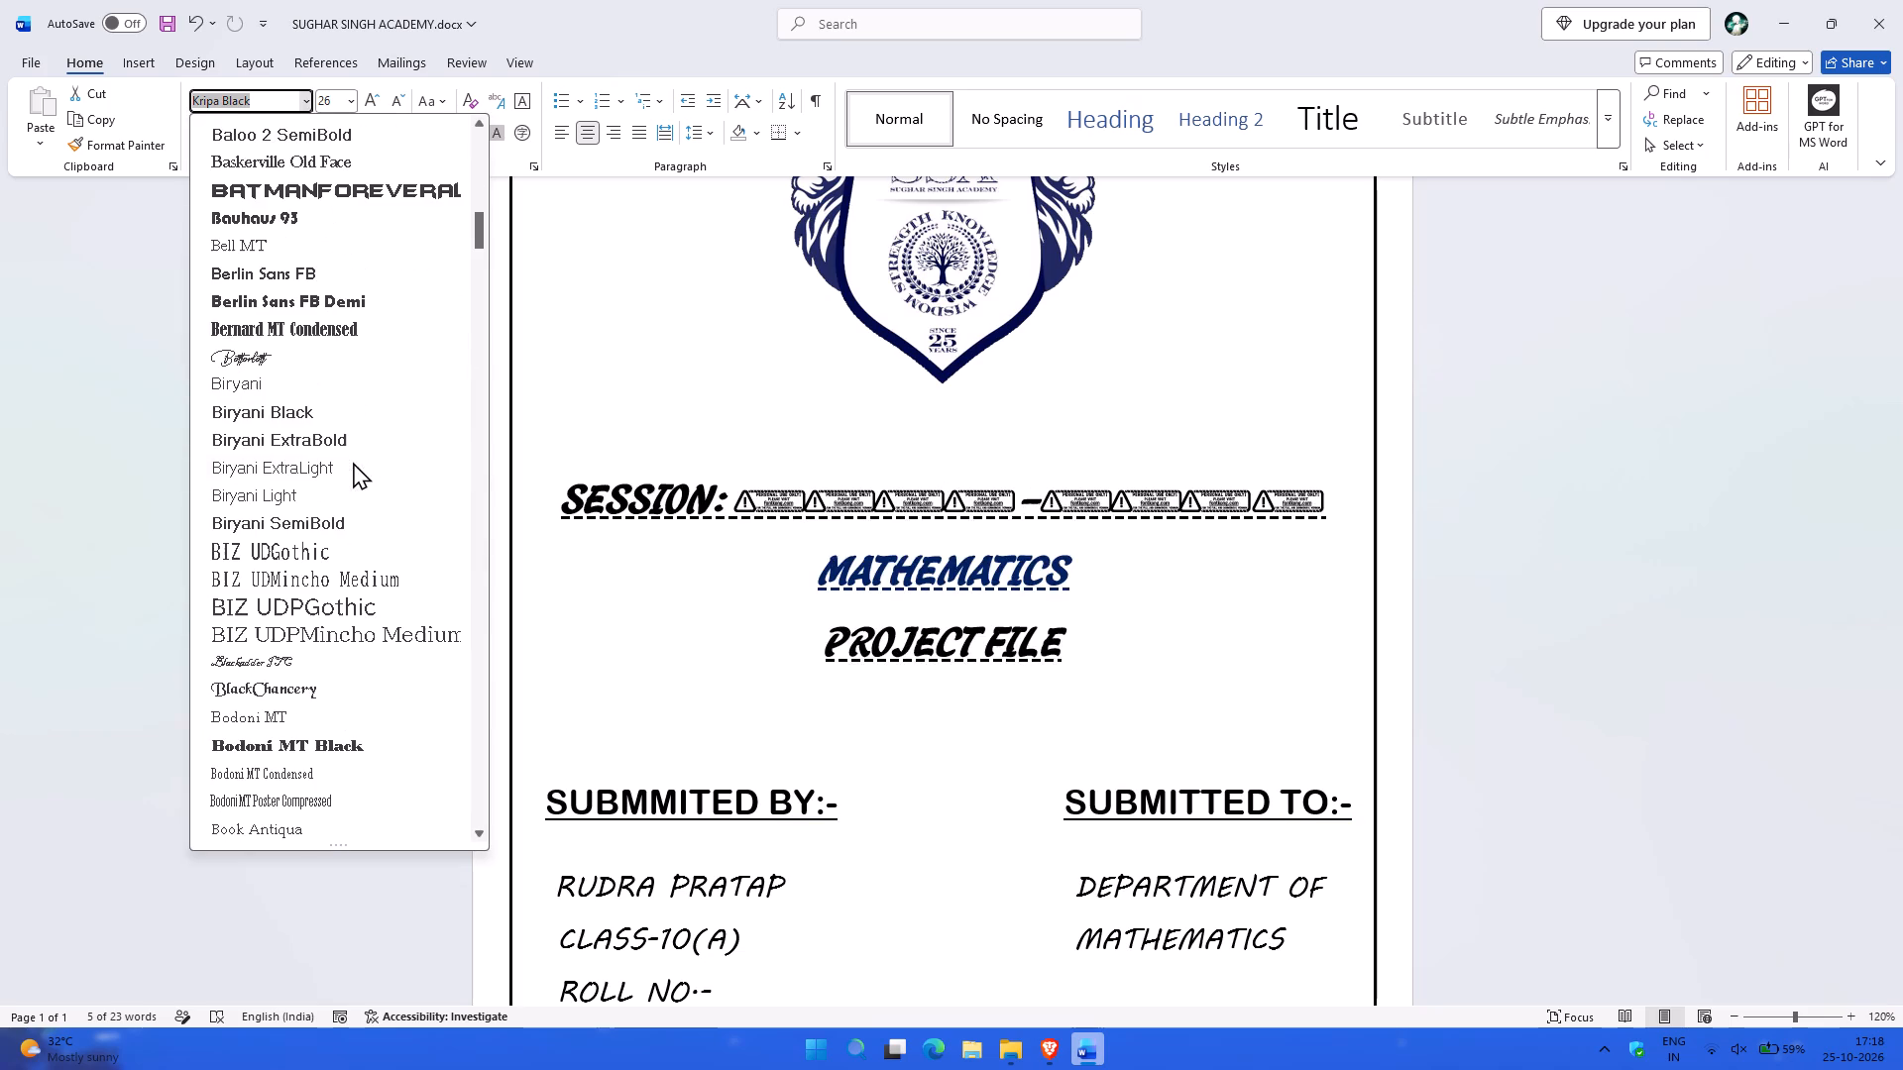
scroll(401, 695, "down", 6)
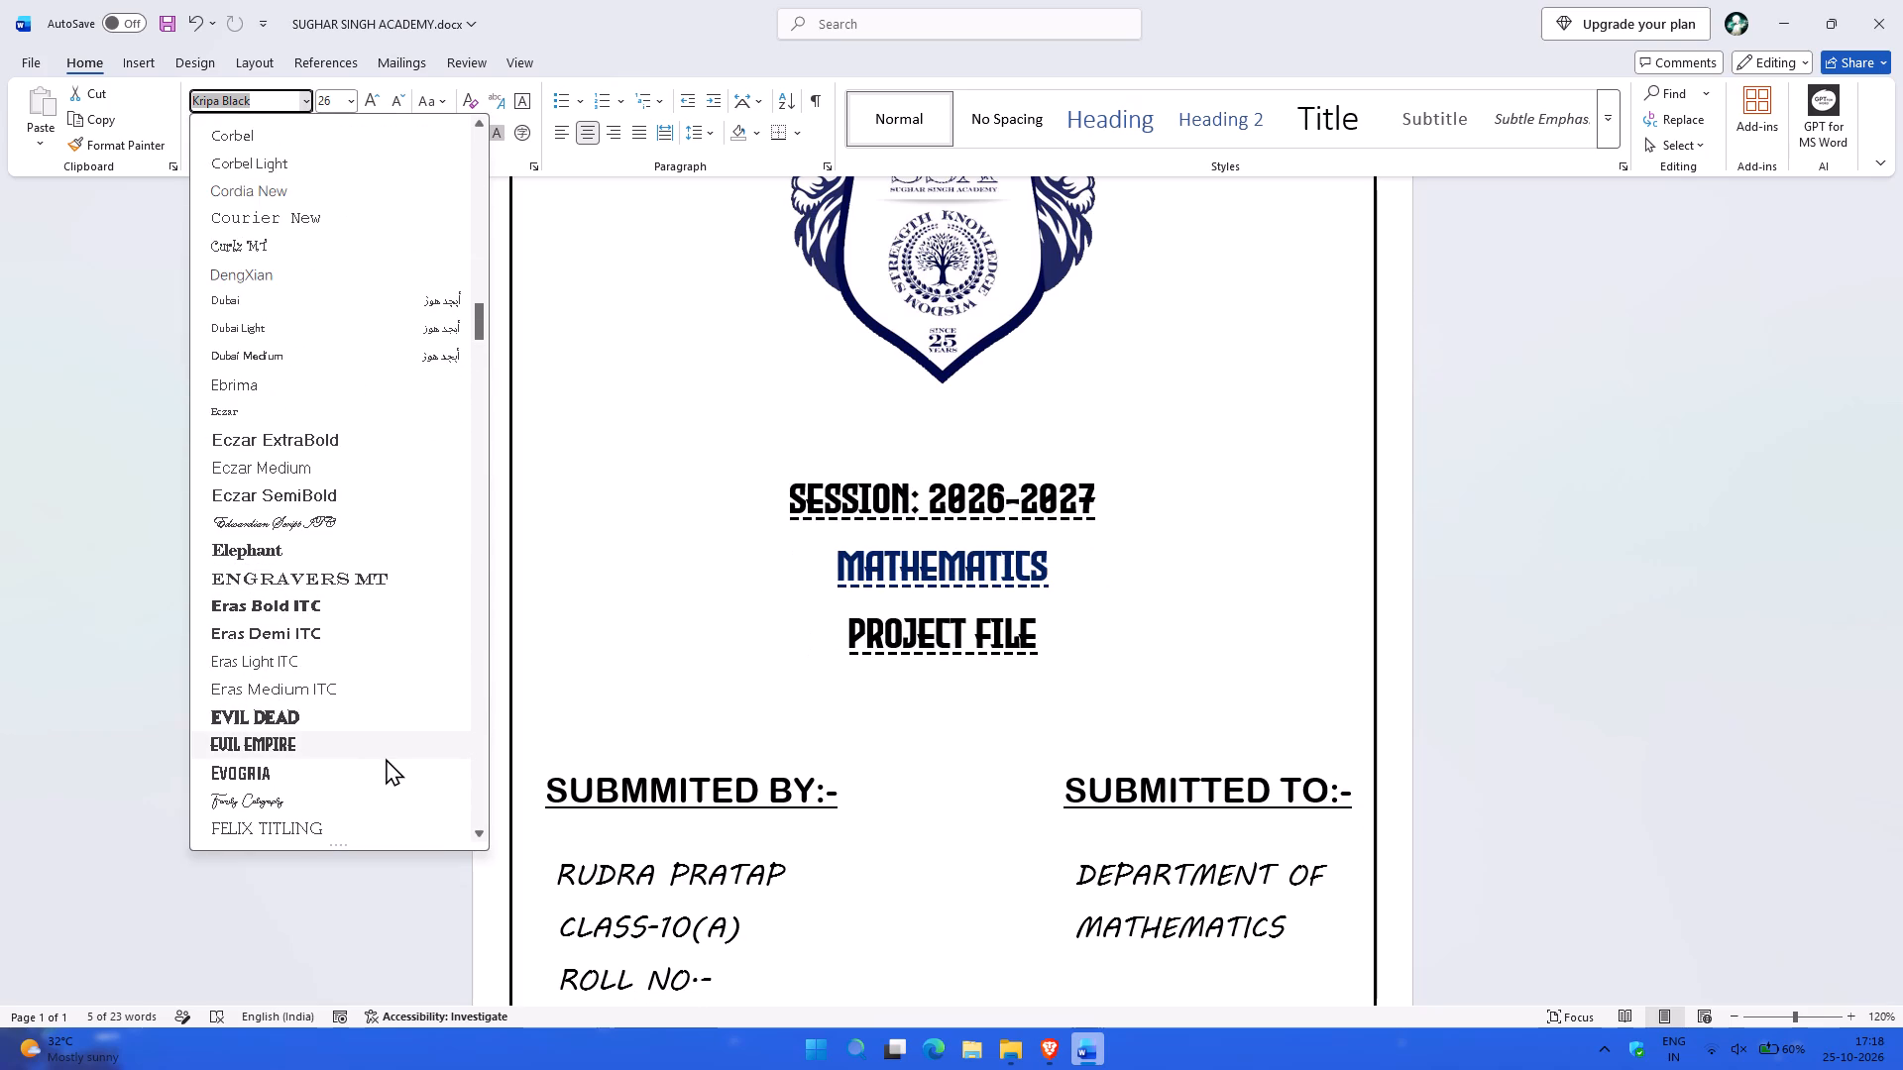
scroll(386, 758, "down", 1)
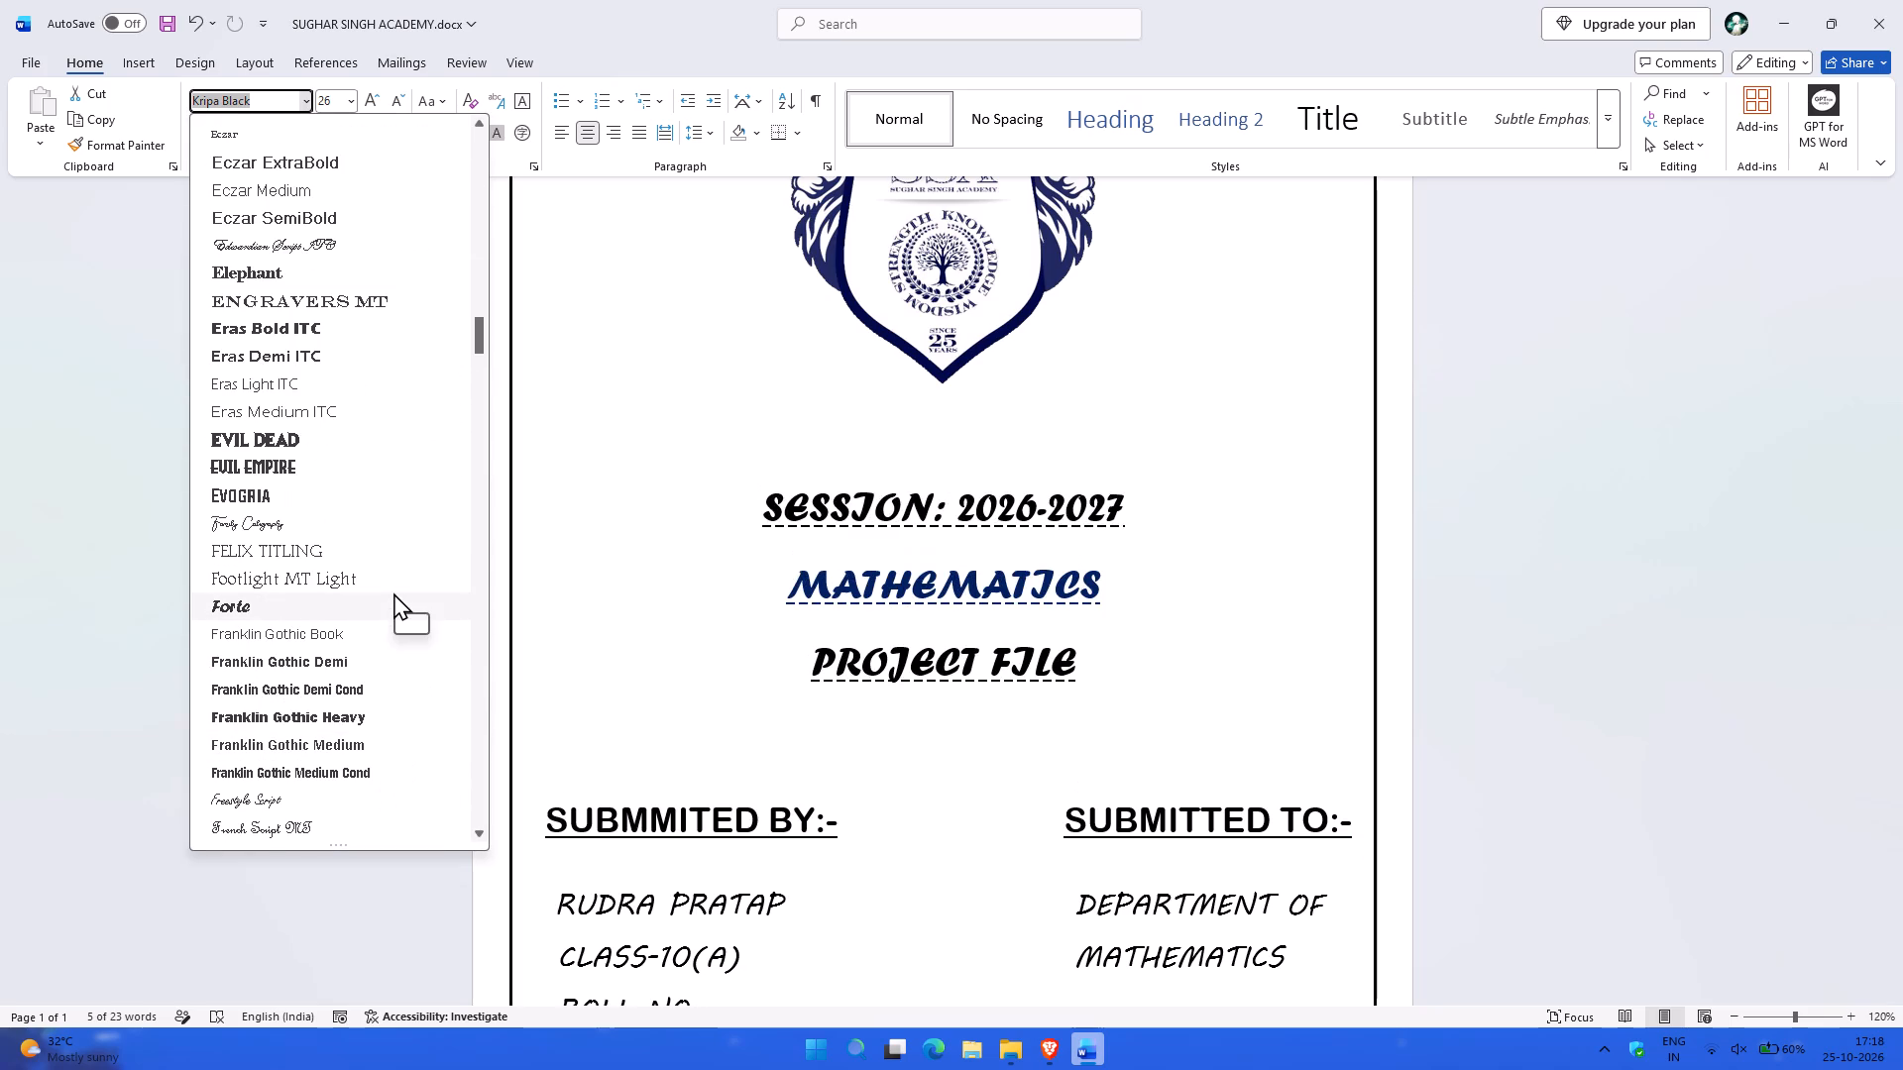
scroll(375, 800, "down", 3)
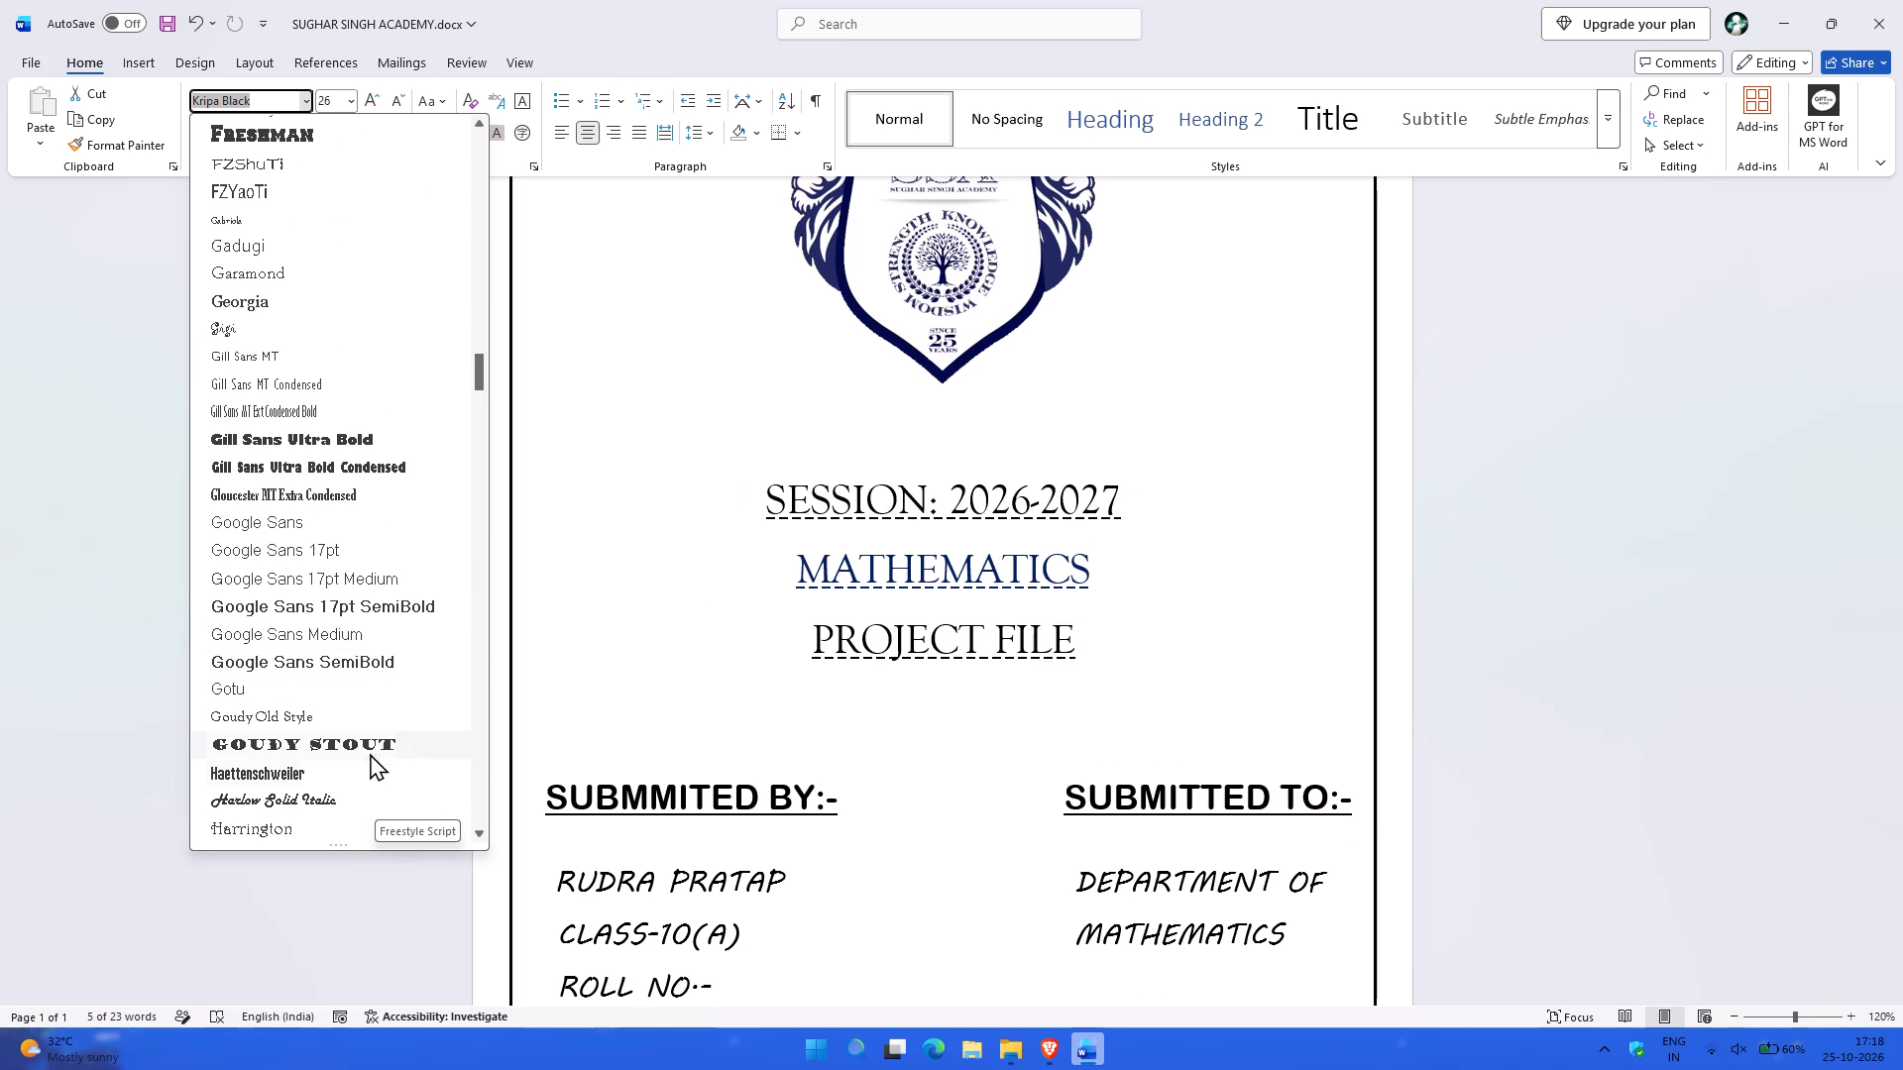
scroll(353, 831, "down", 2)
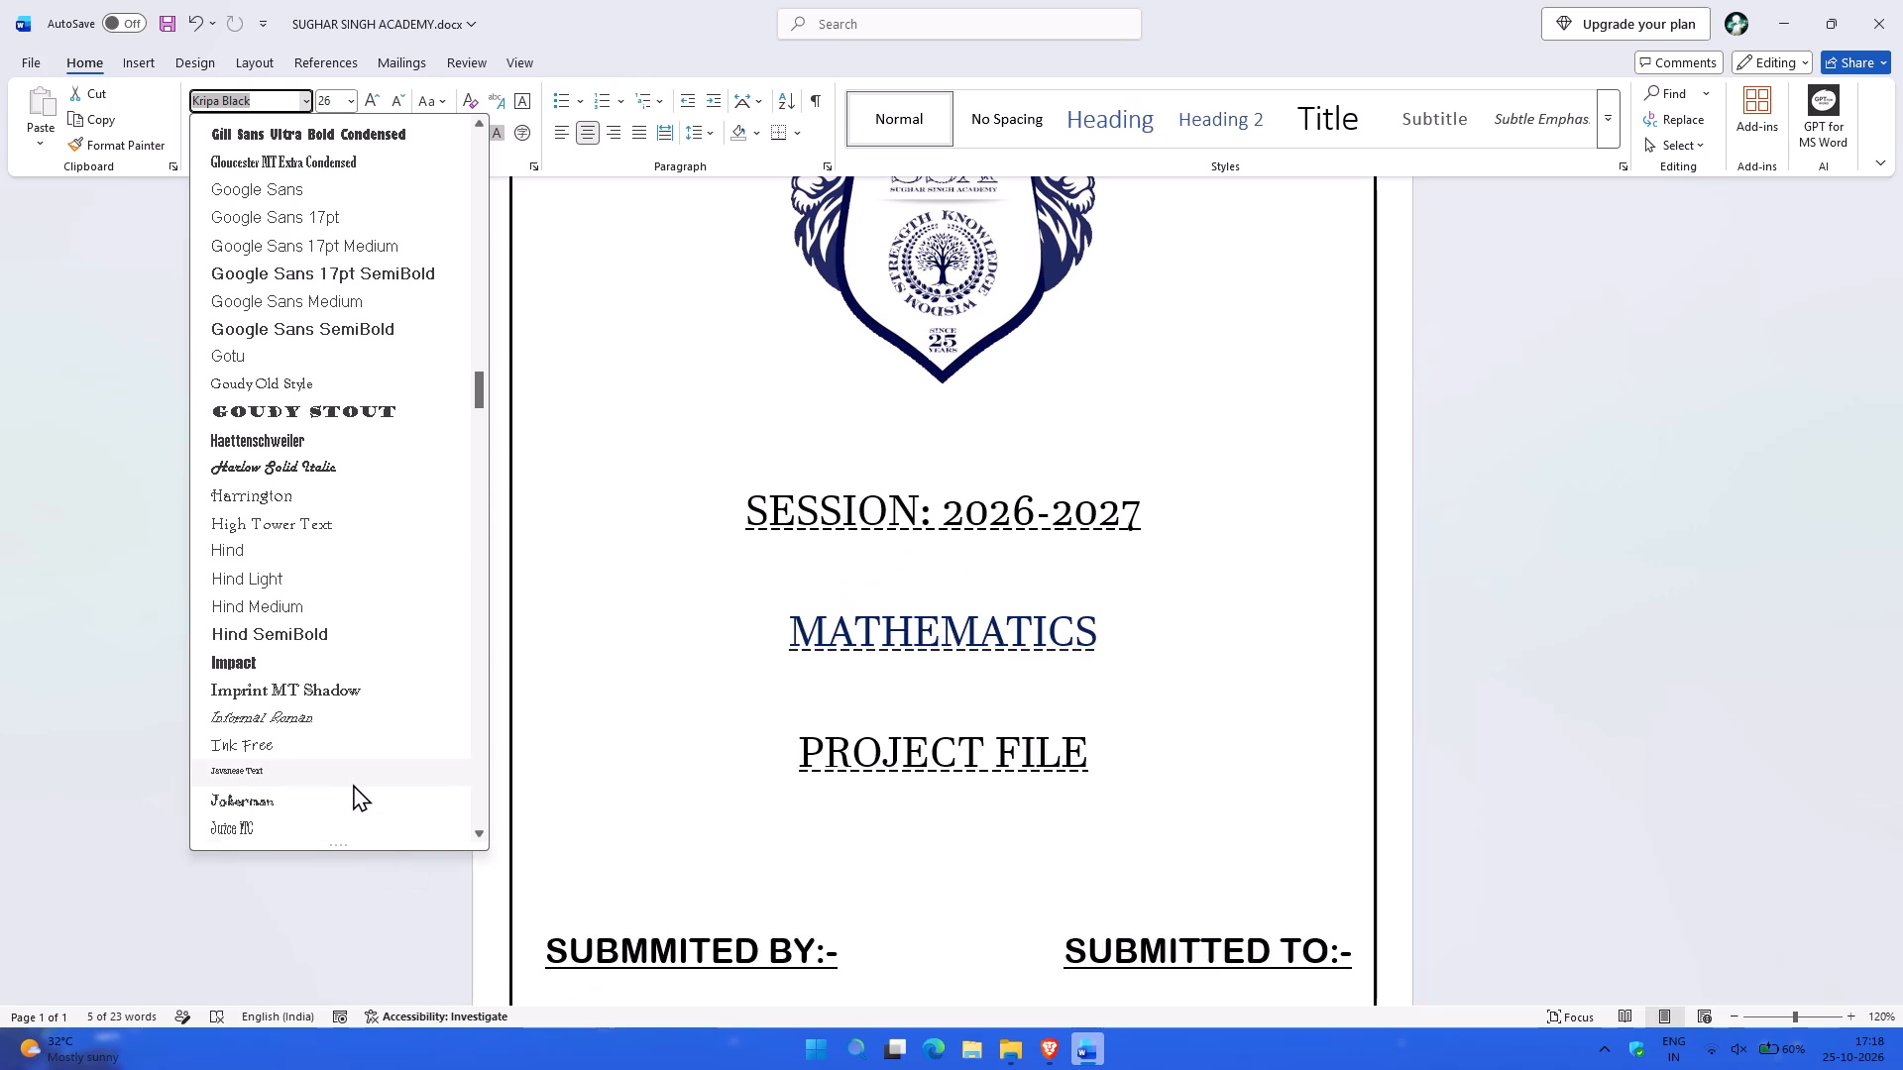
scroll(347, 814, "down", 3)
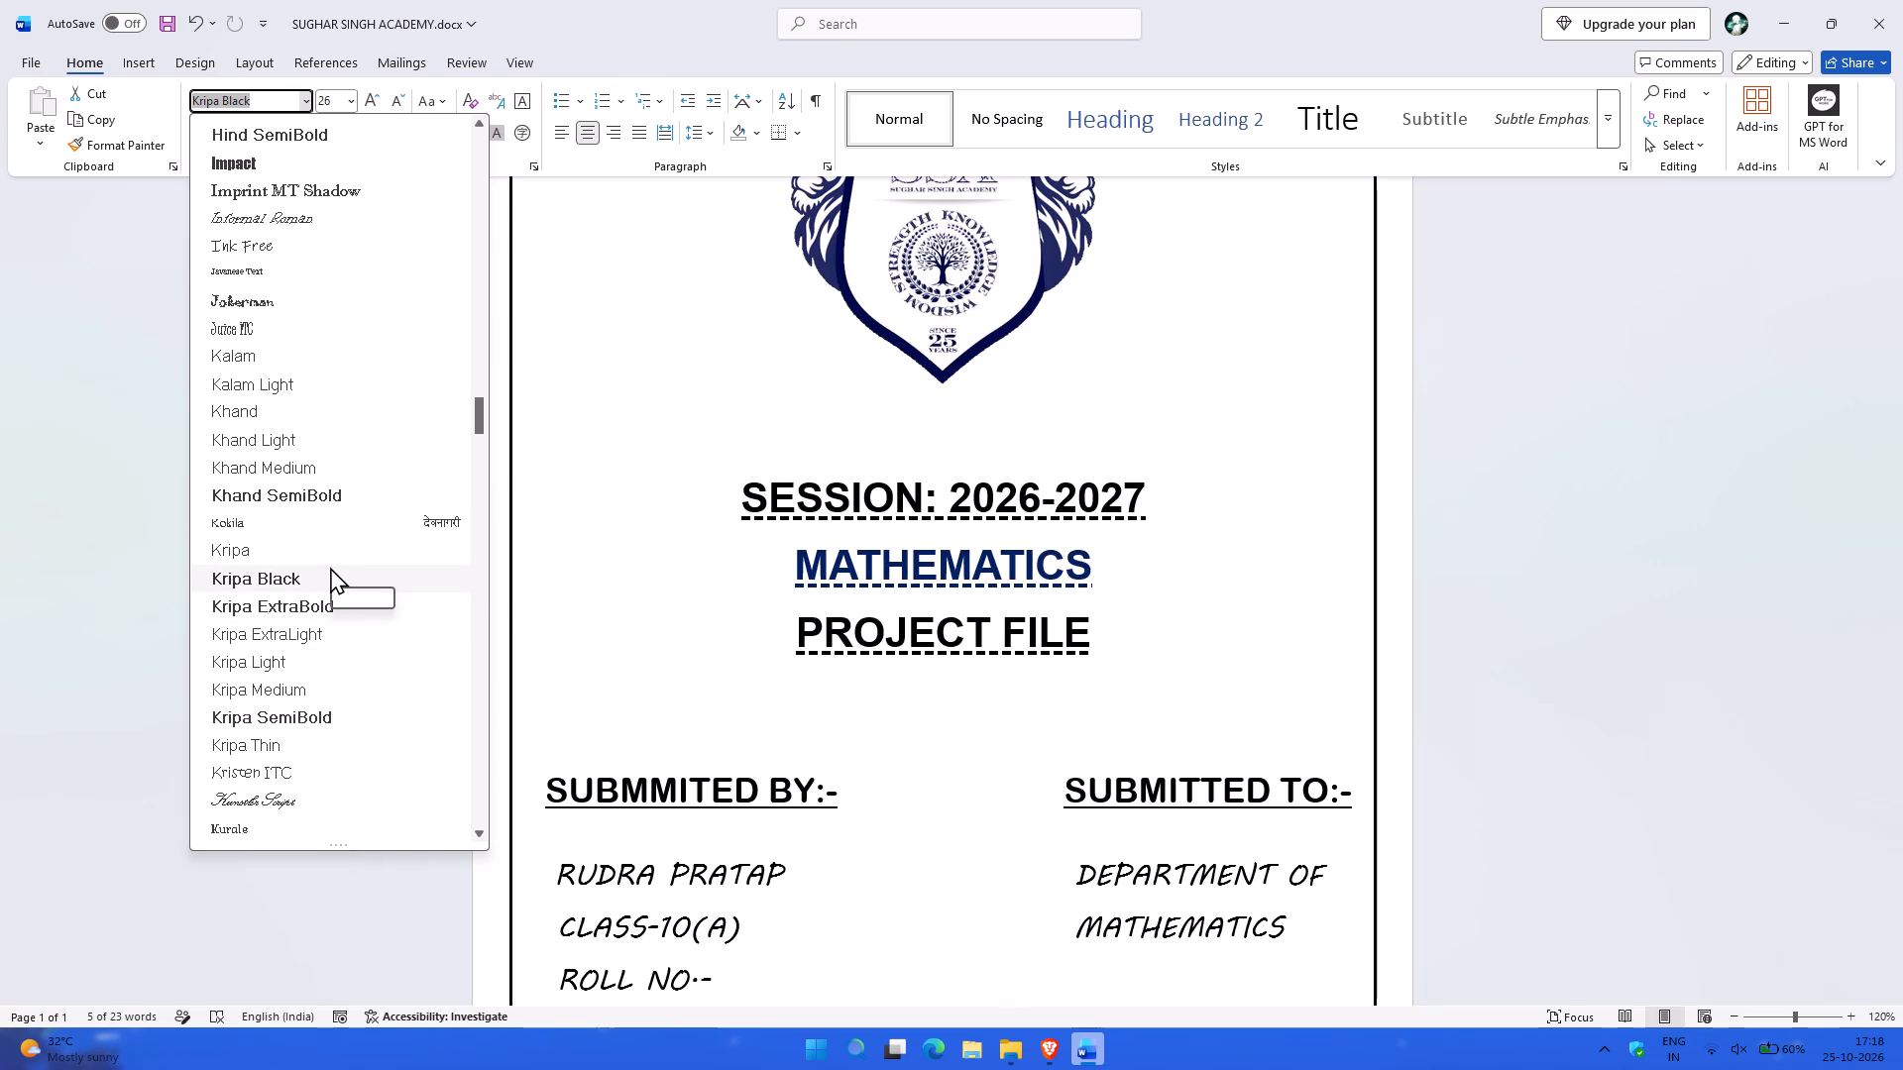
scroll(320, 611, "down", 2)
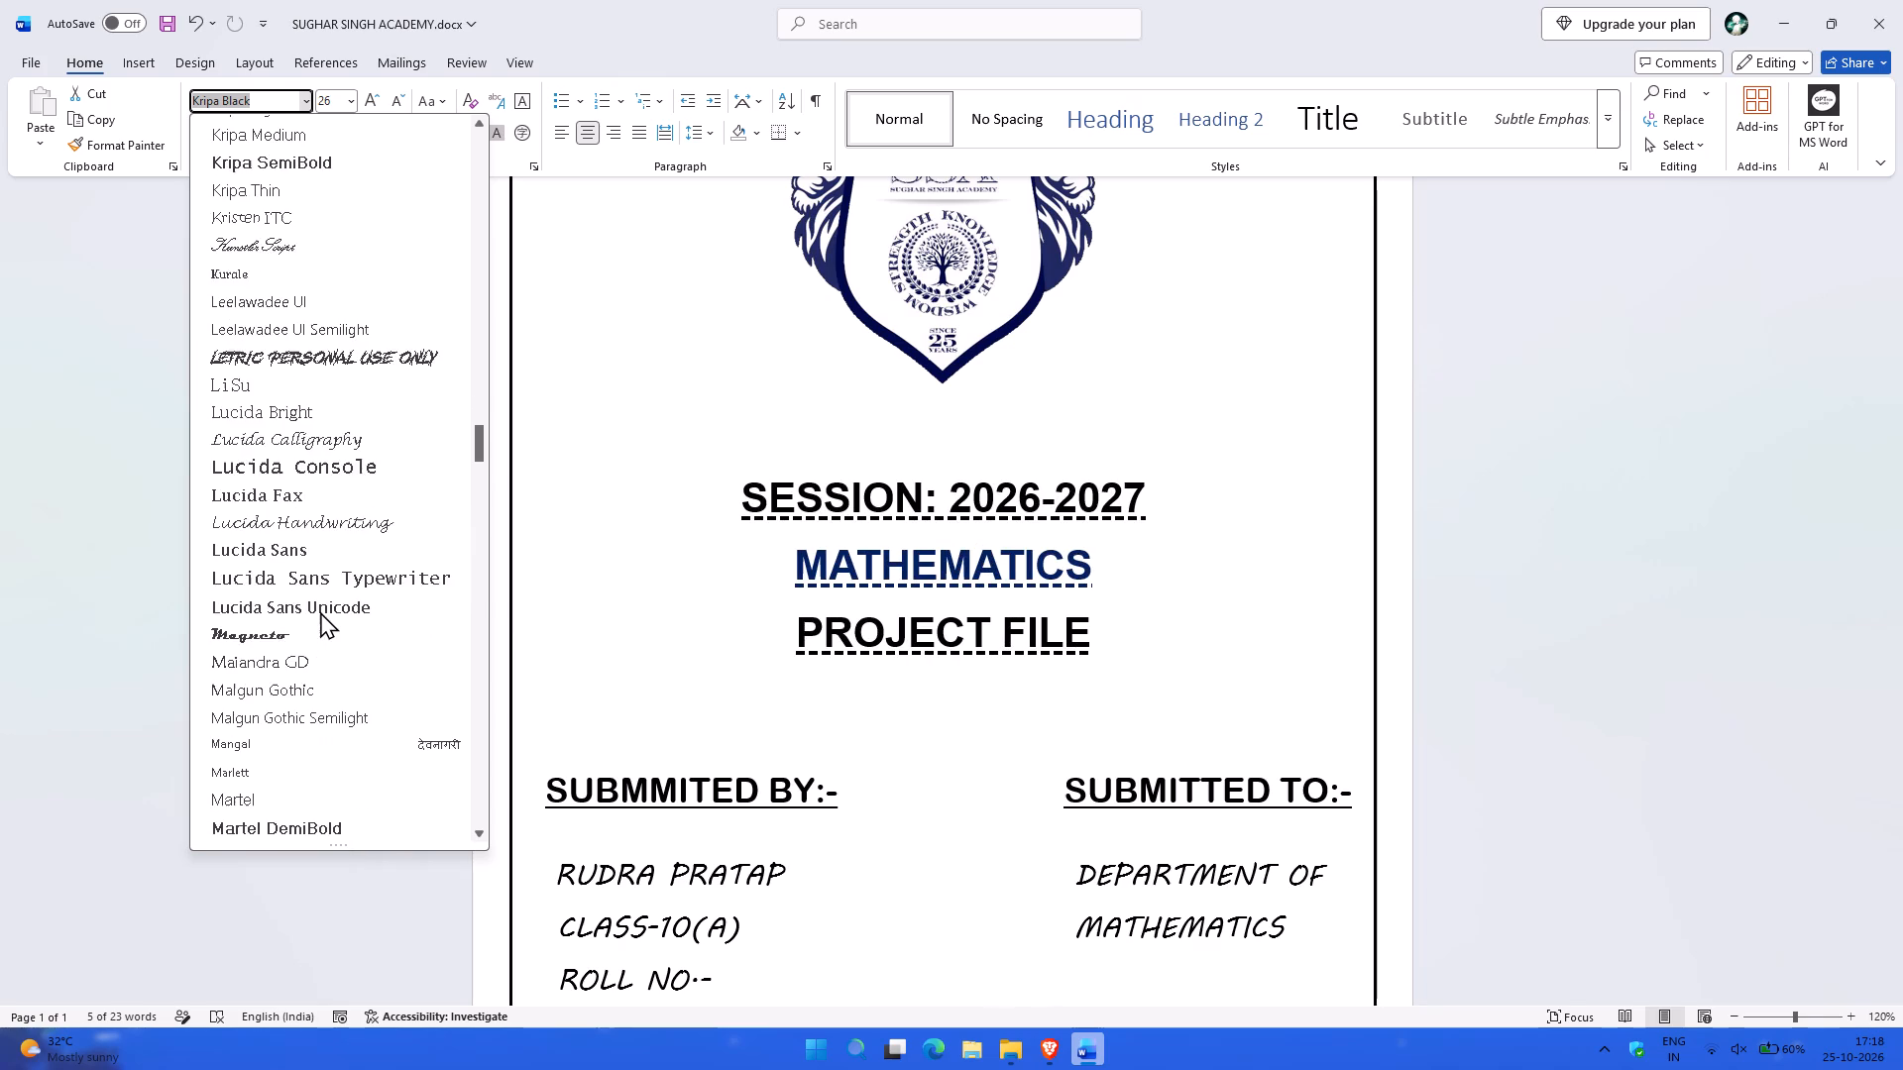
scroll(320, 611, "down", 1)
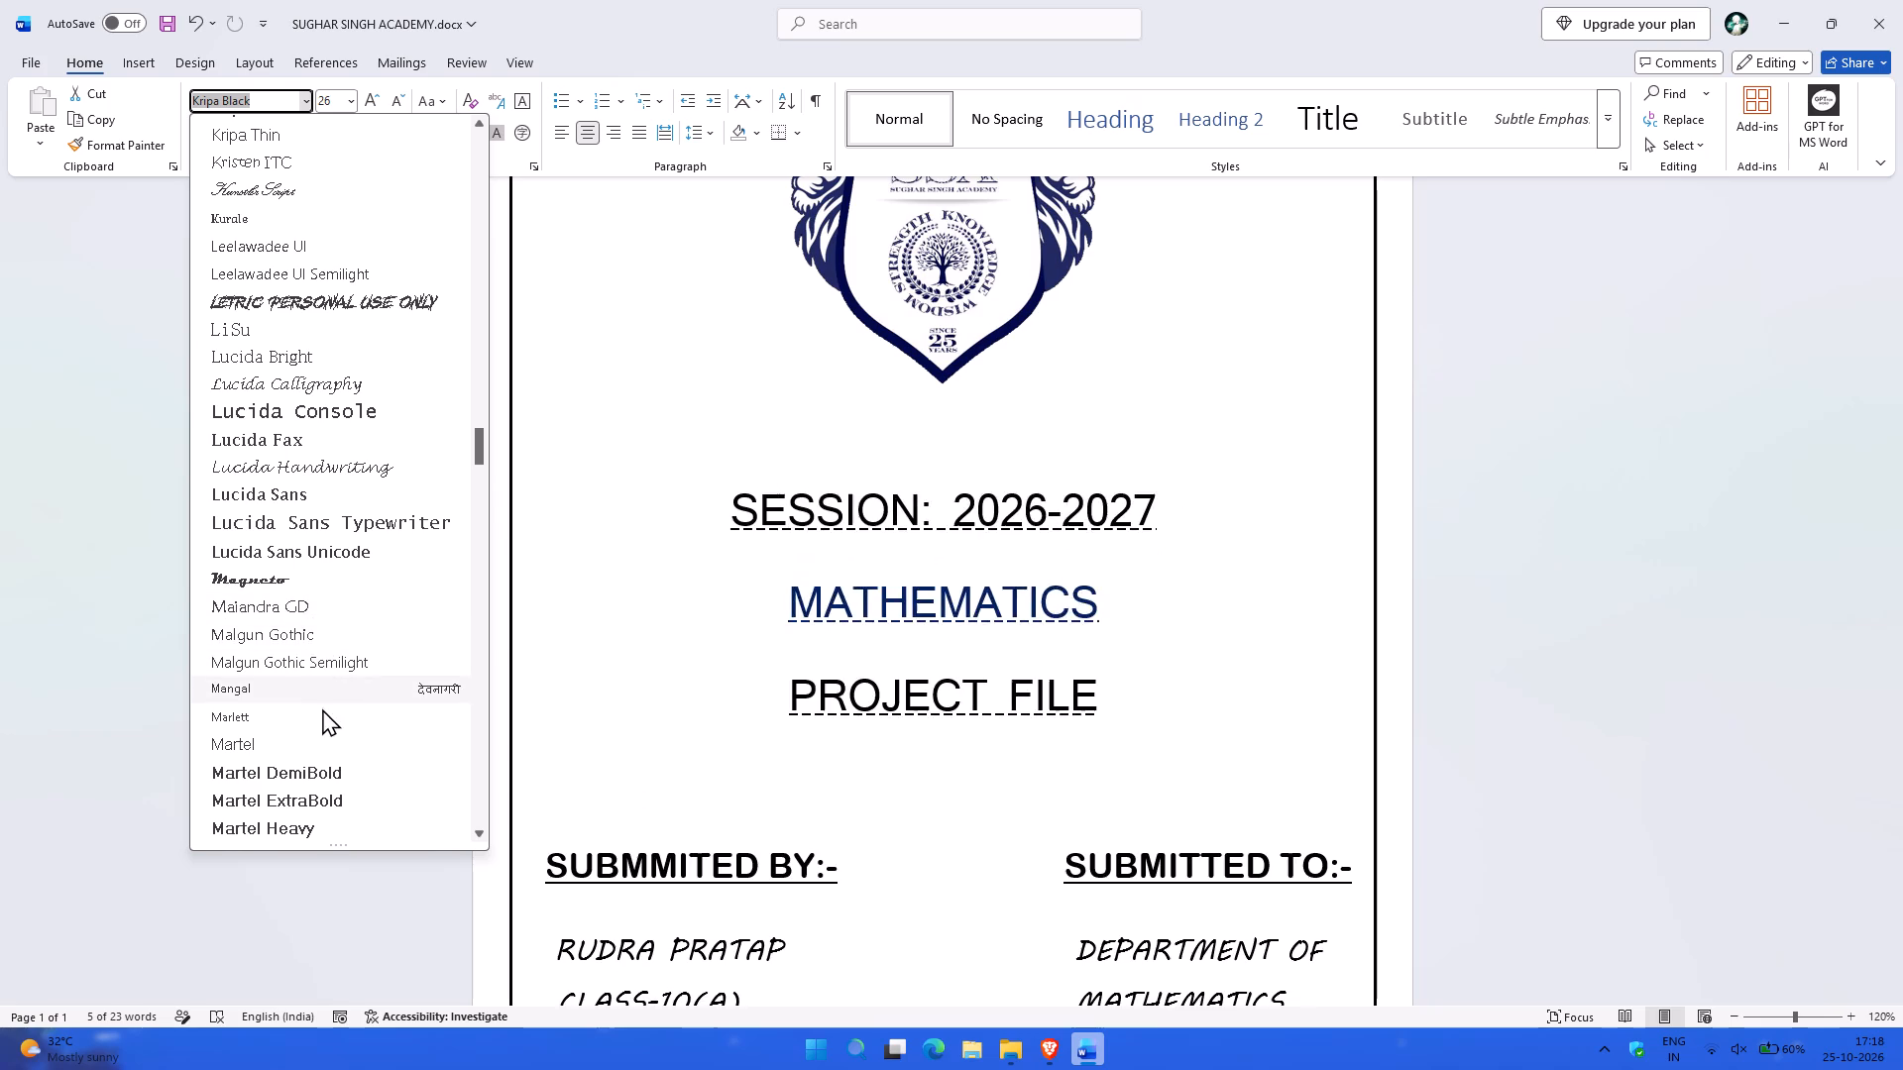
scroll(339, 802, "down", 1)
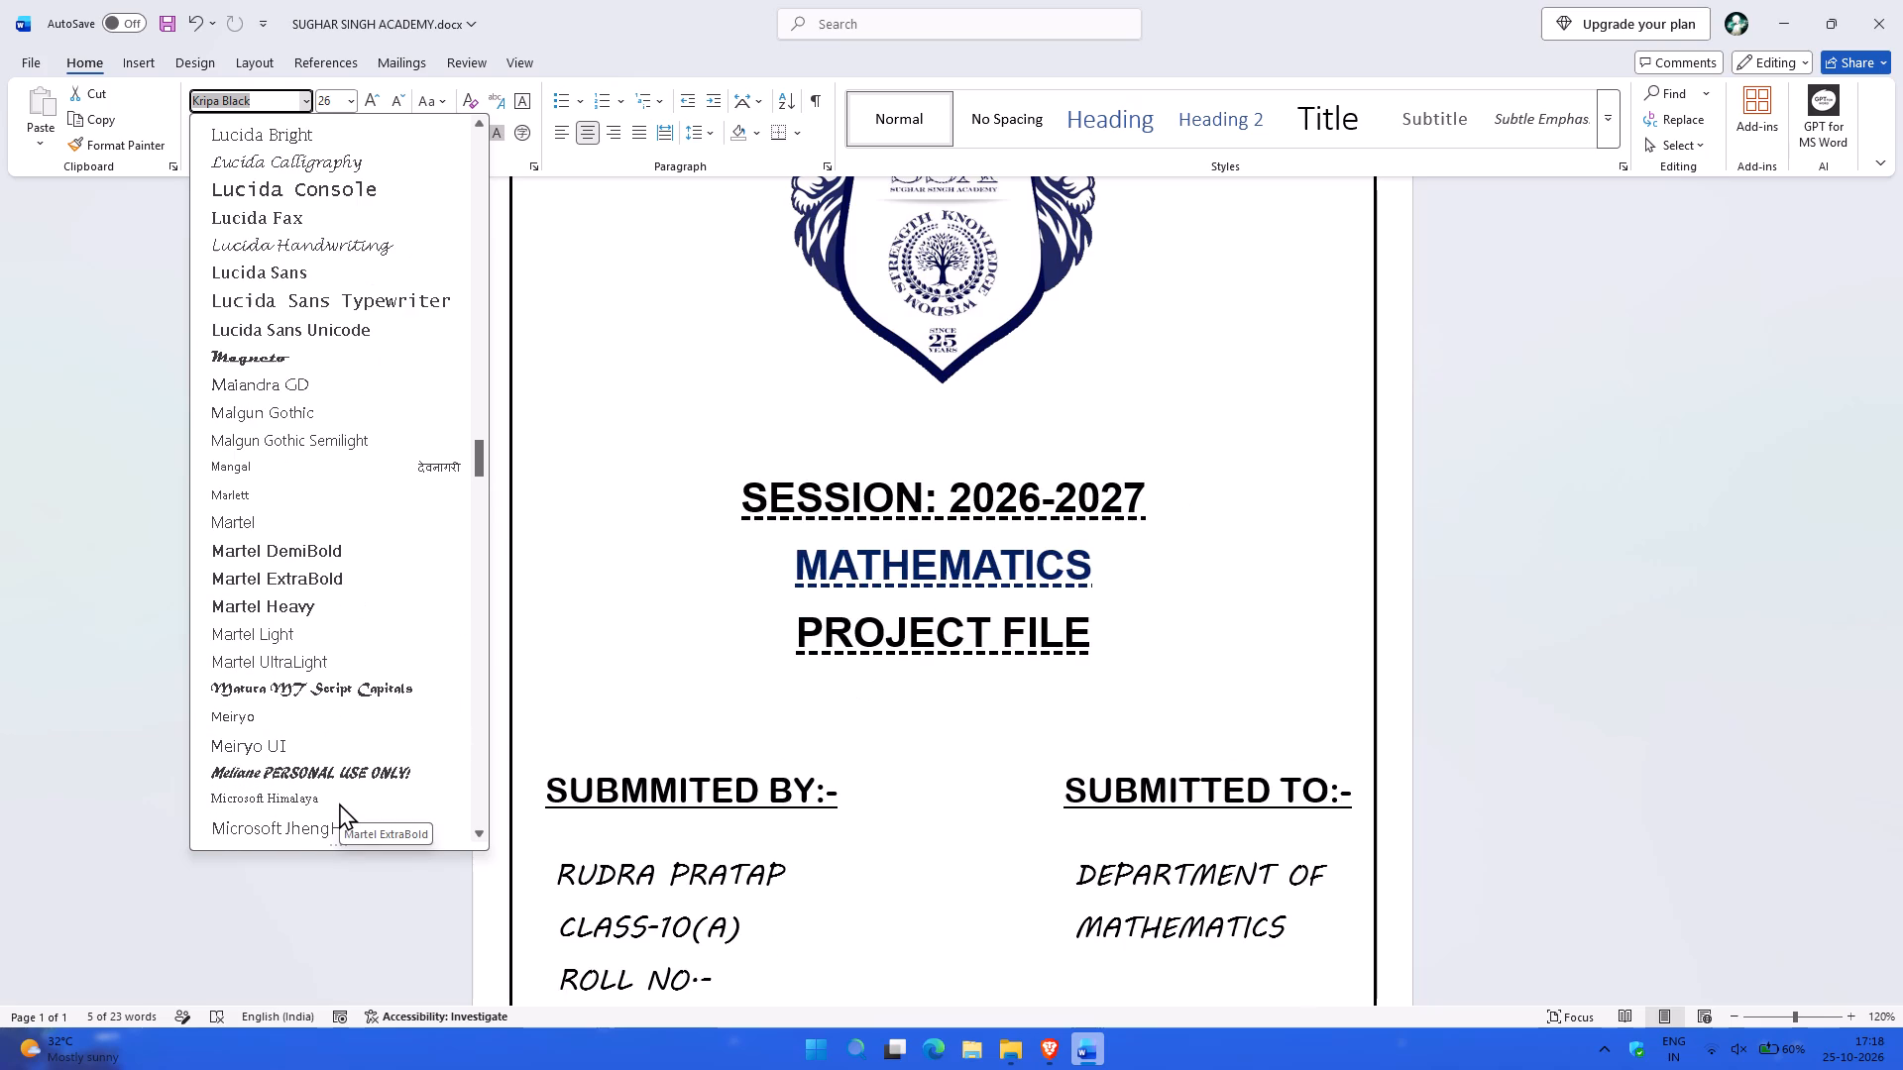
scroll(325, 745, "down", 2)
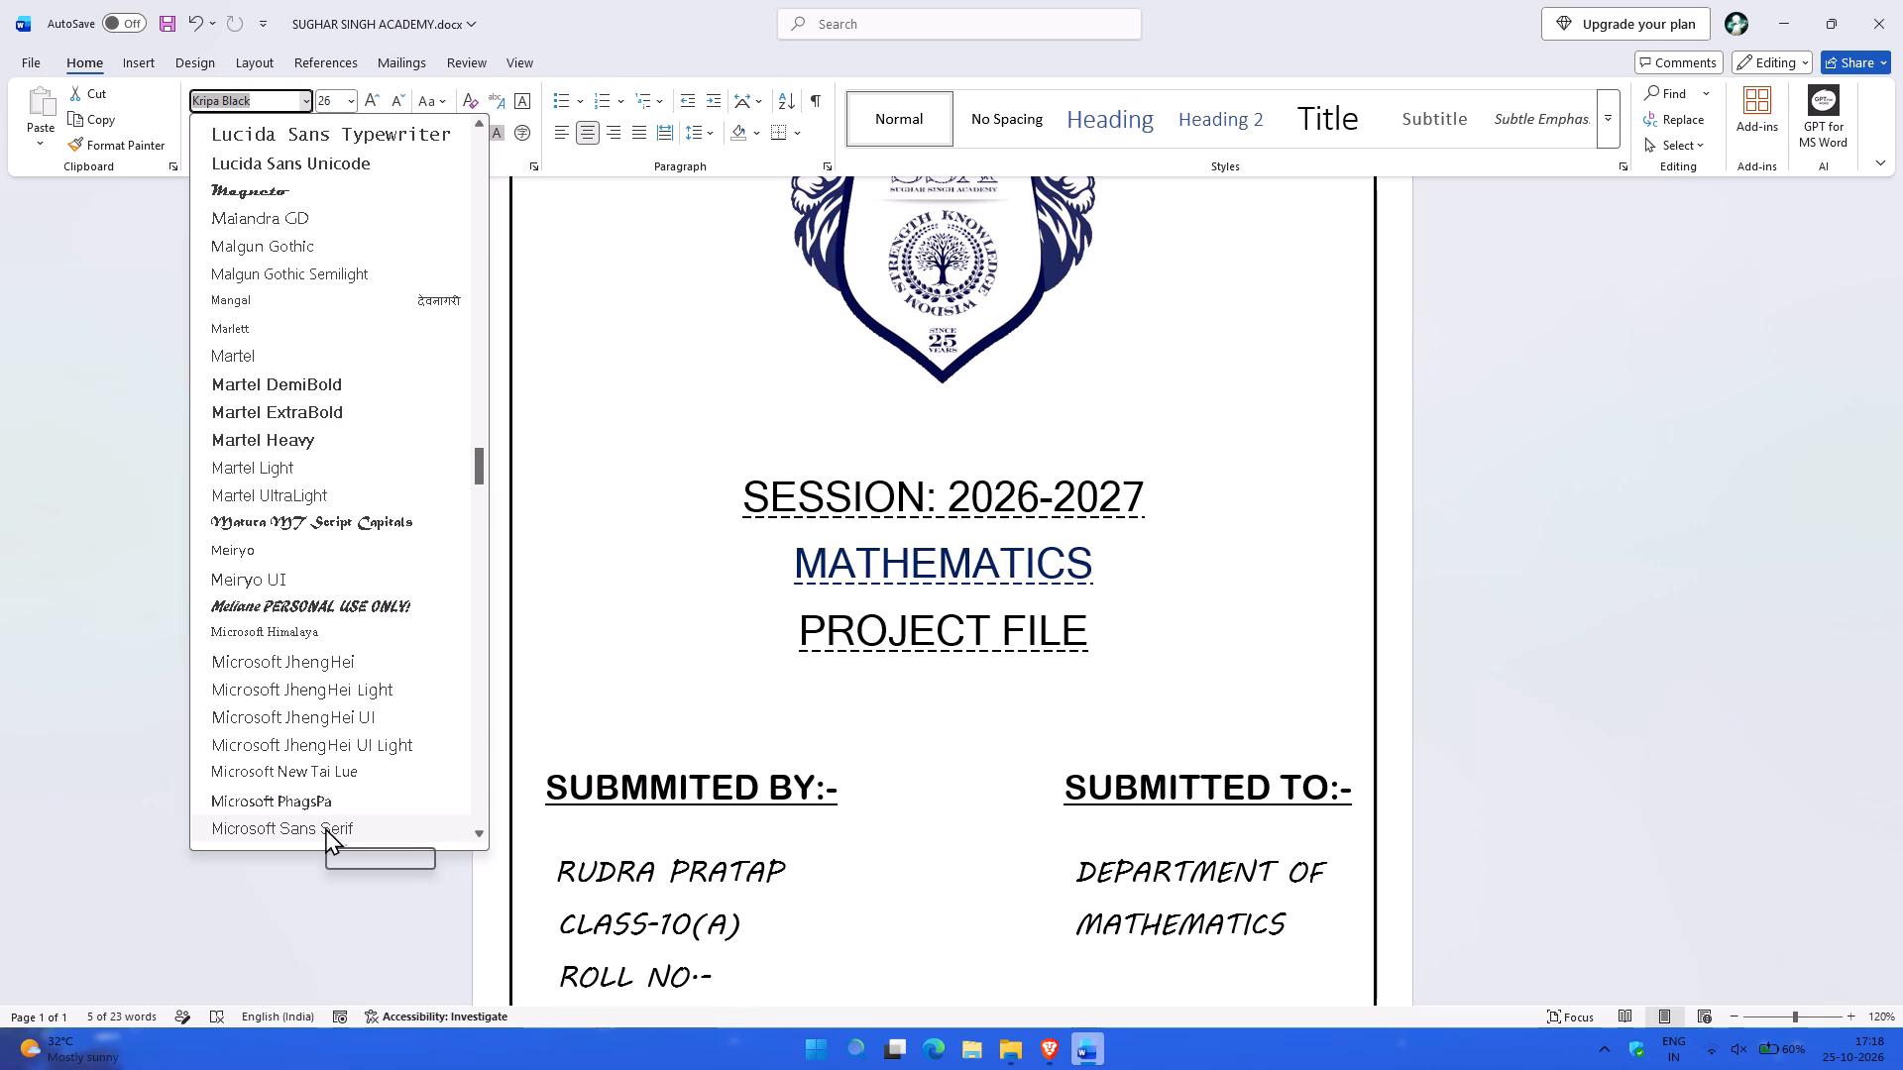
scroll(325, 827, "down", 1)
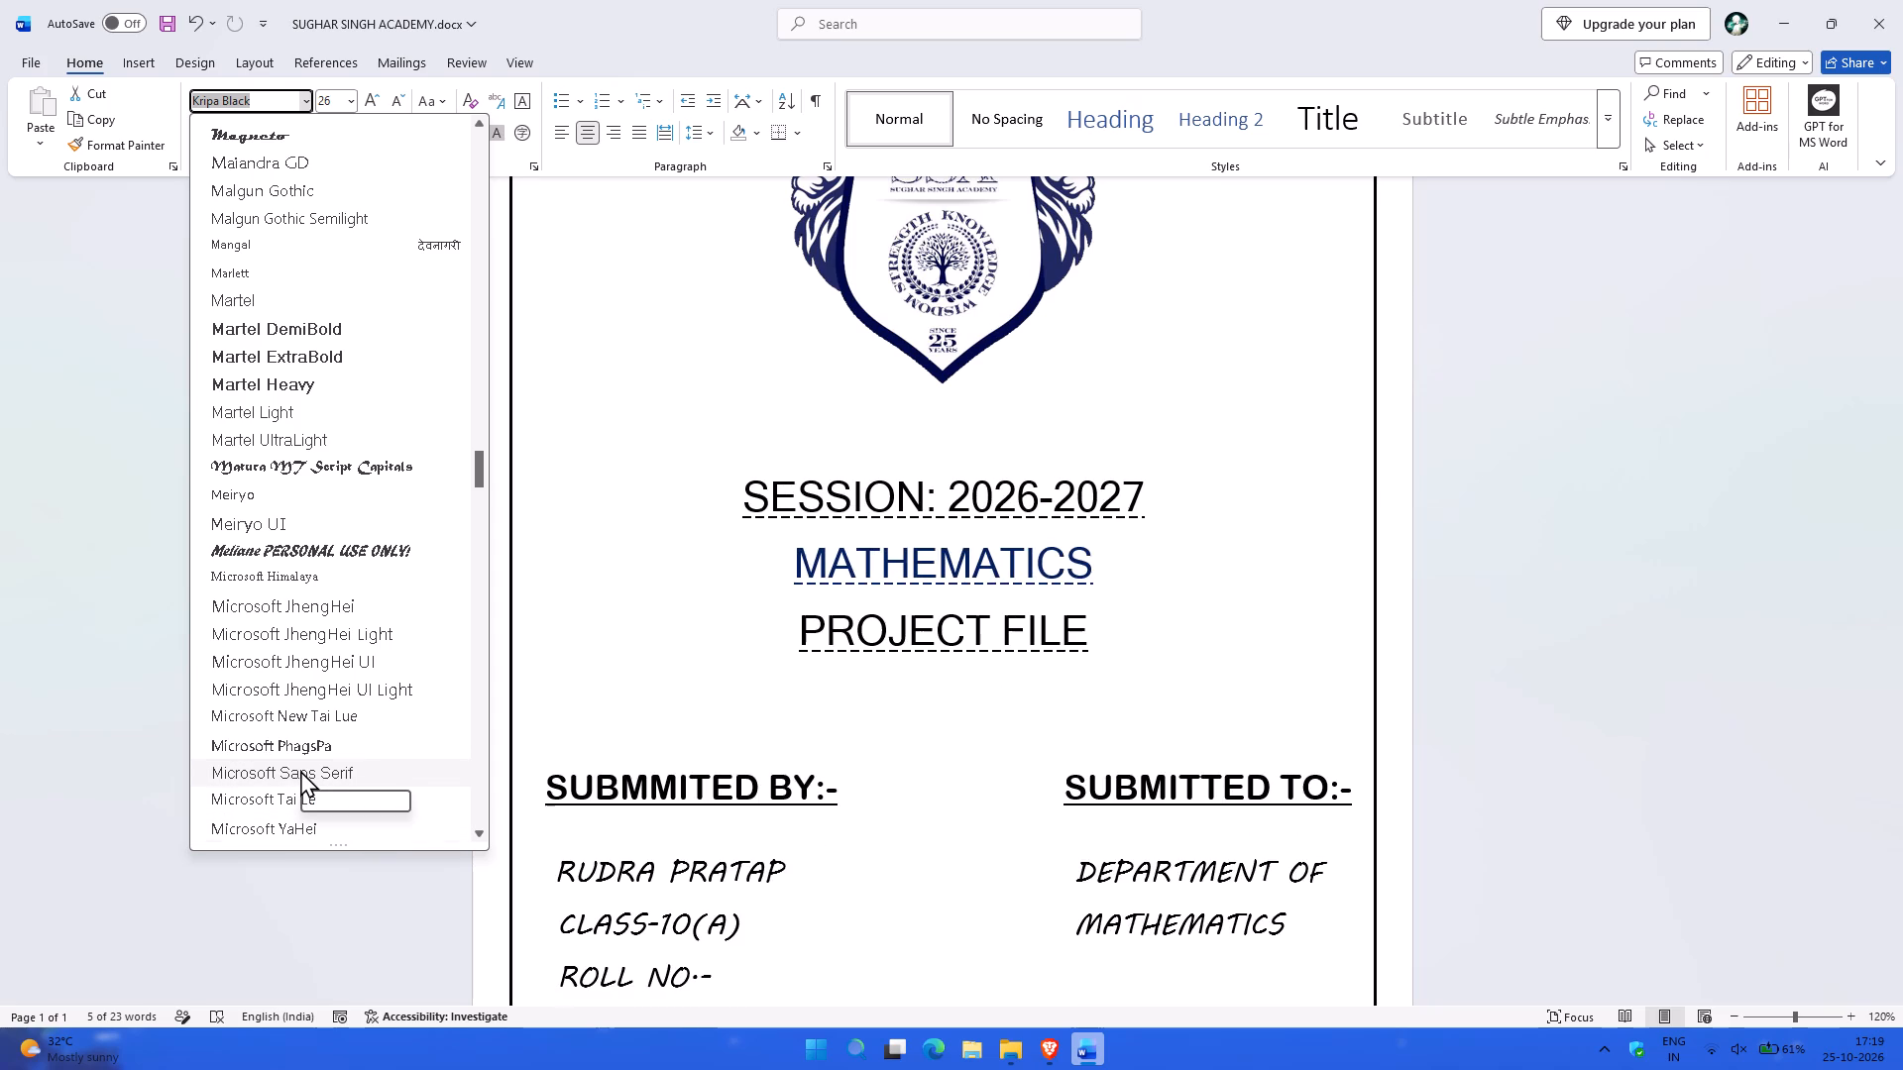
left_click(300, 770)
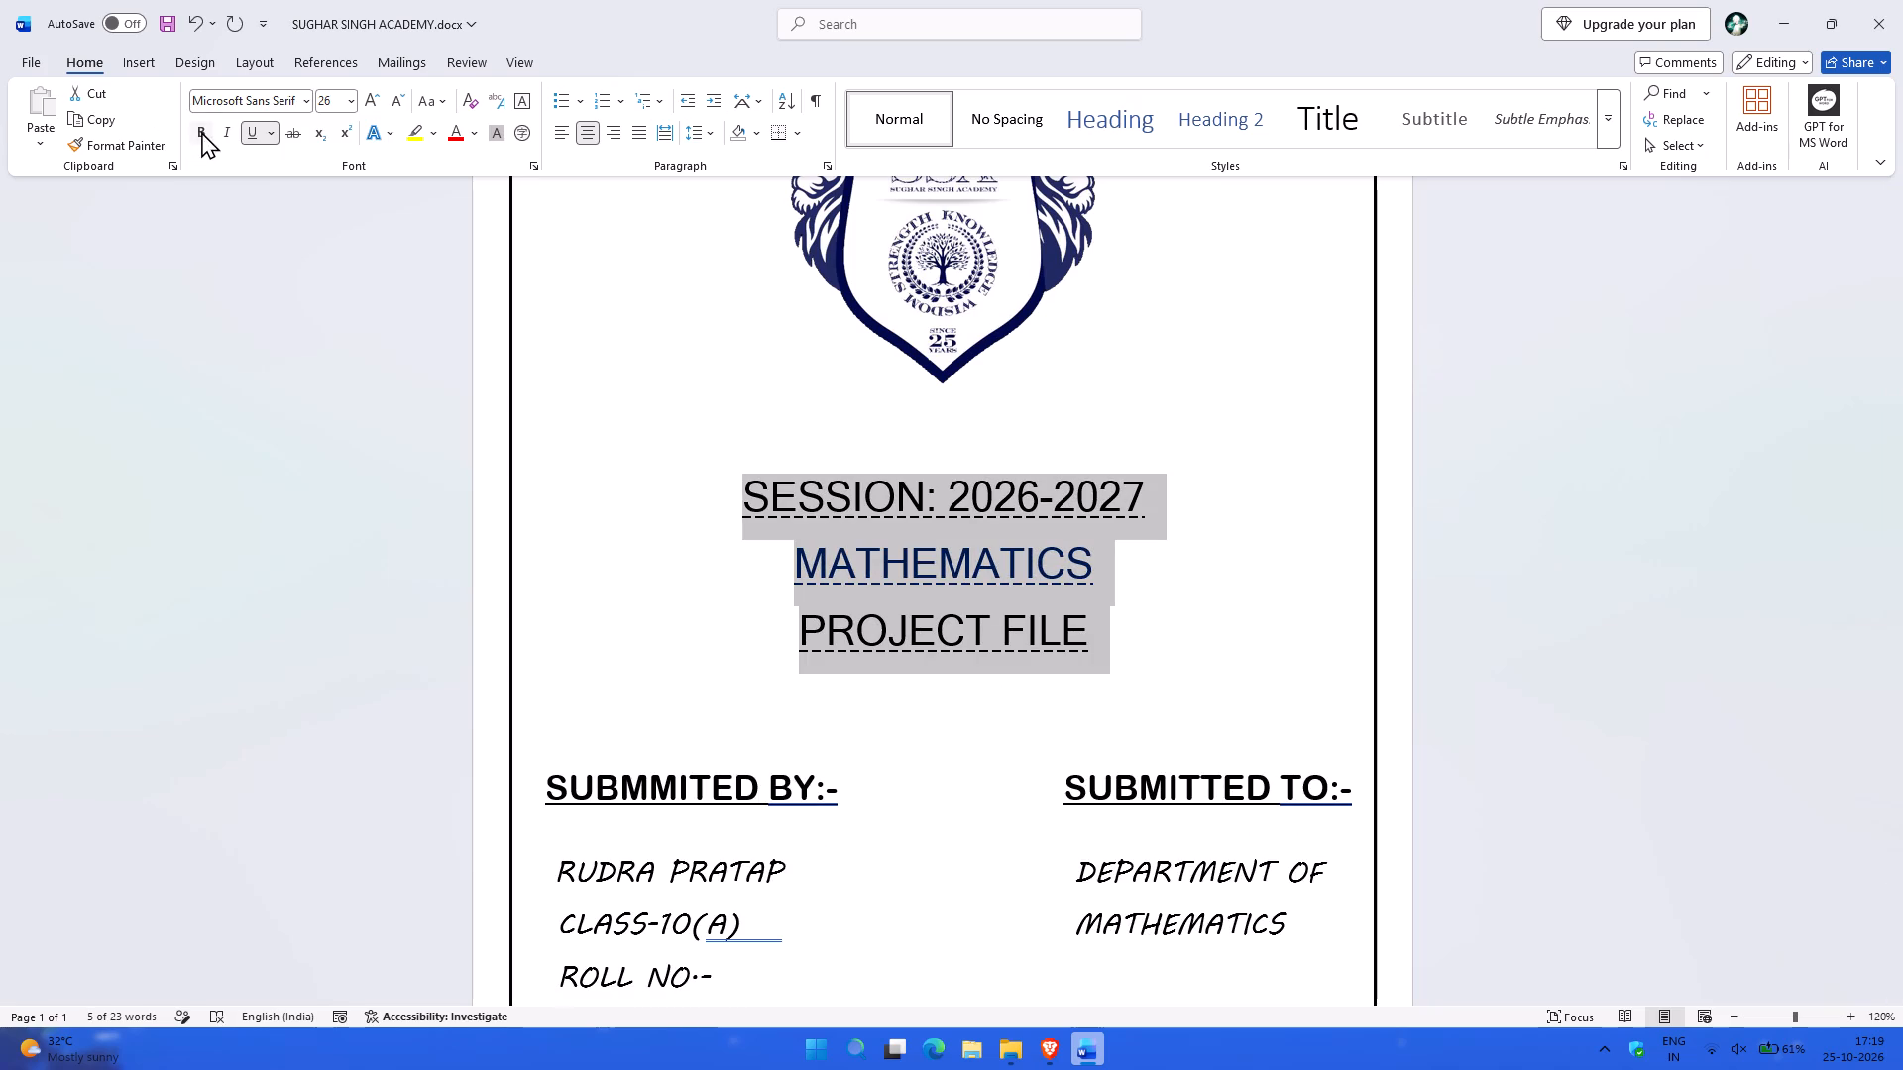
Make the SESSION: 2026-2027, MATHEMATICS and PROJECT FILE lines bold.
left_click(201, 129)
left_click(257, 621)
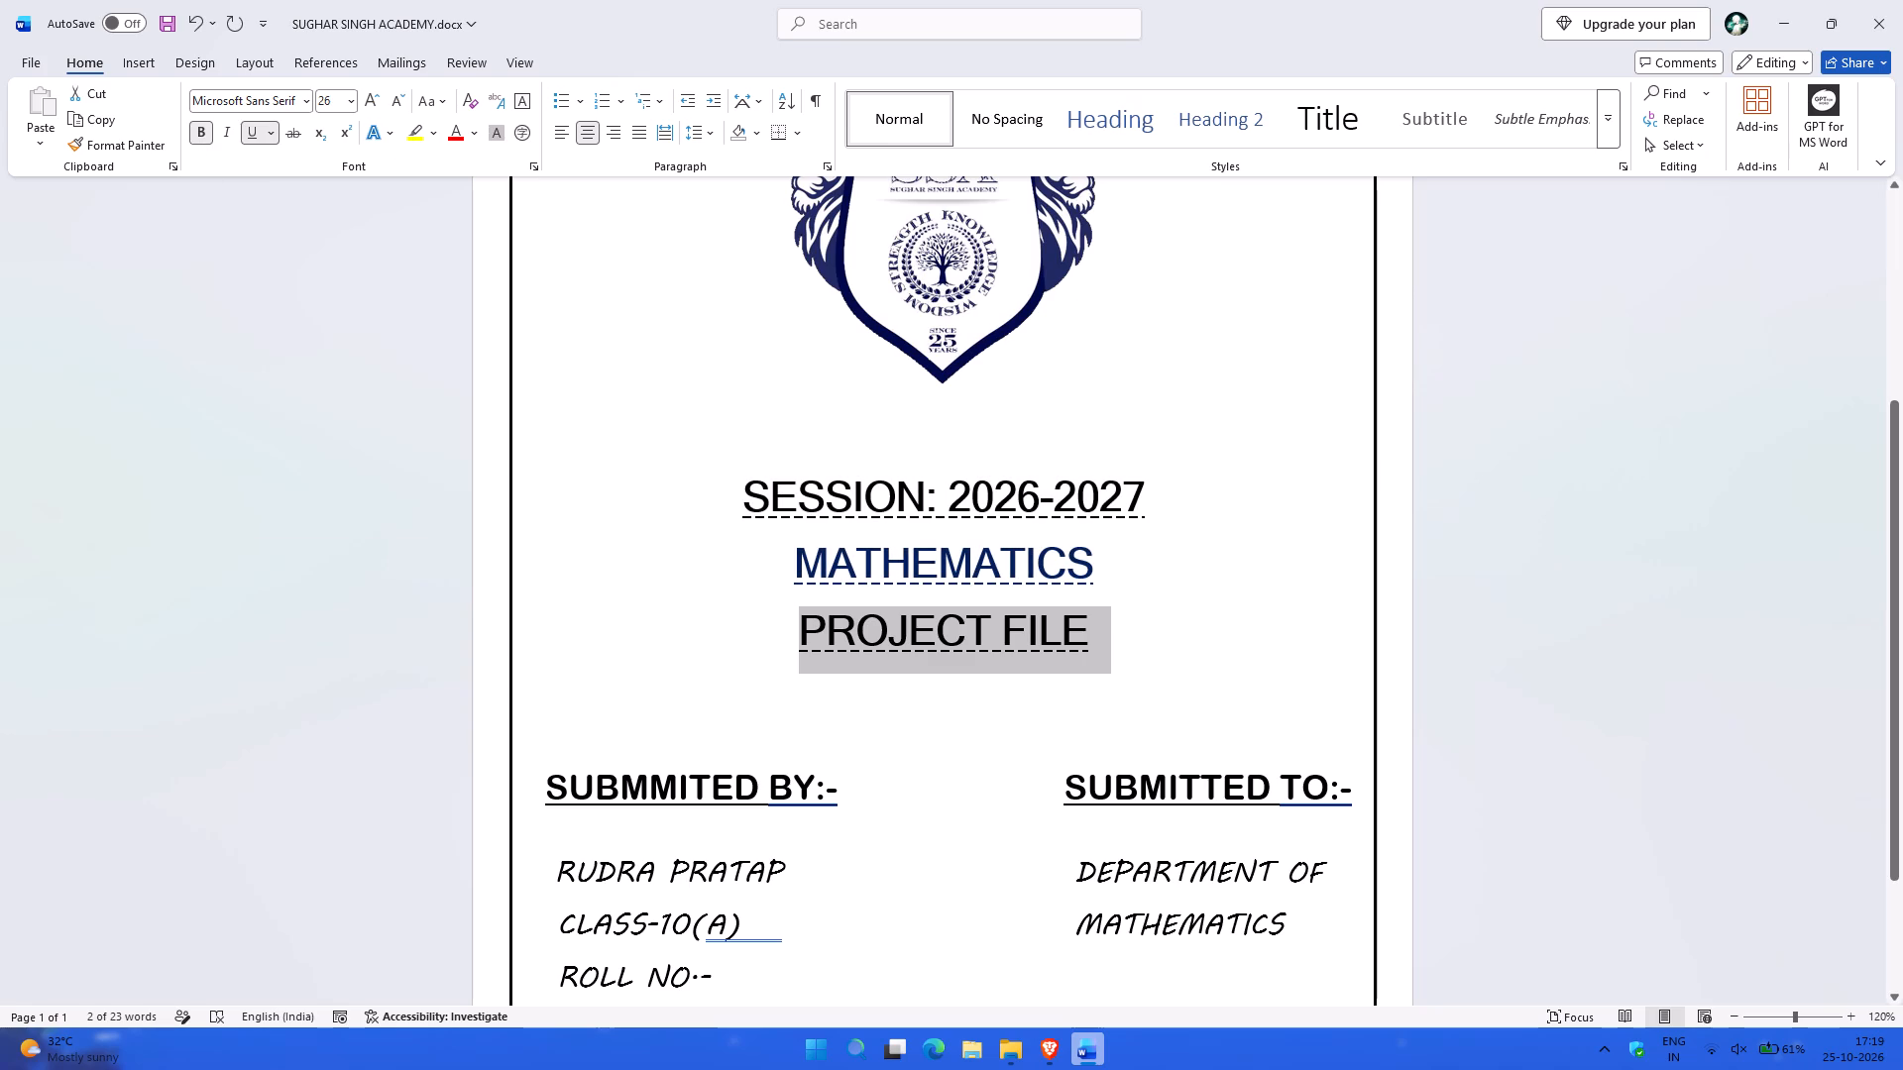
scroll(424, 355, "down", 5, "ctrl")
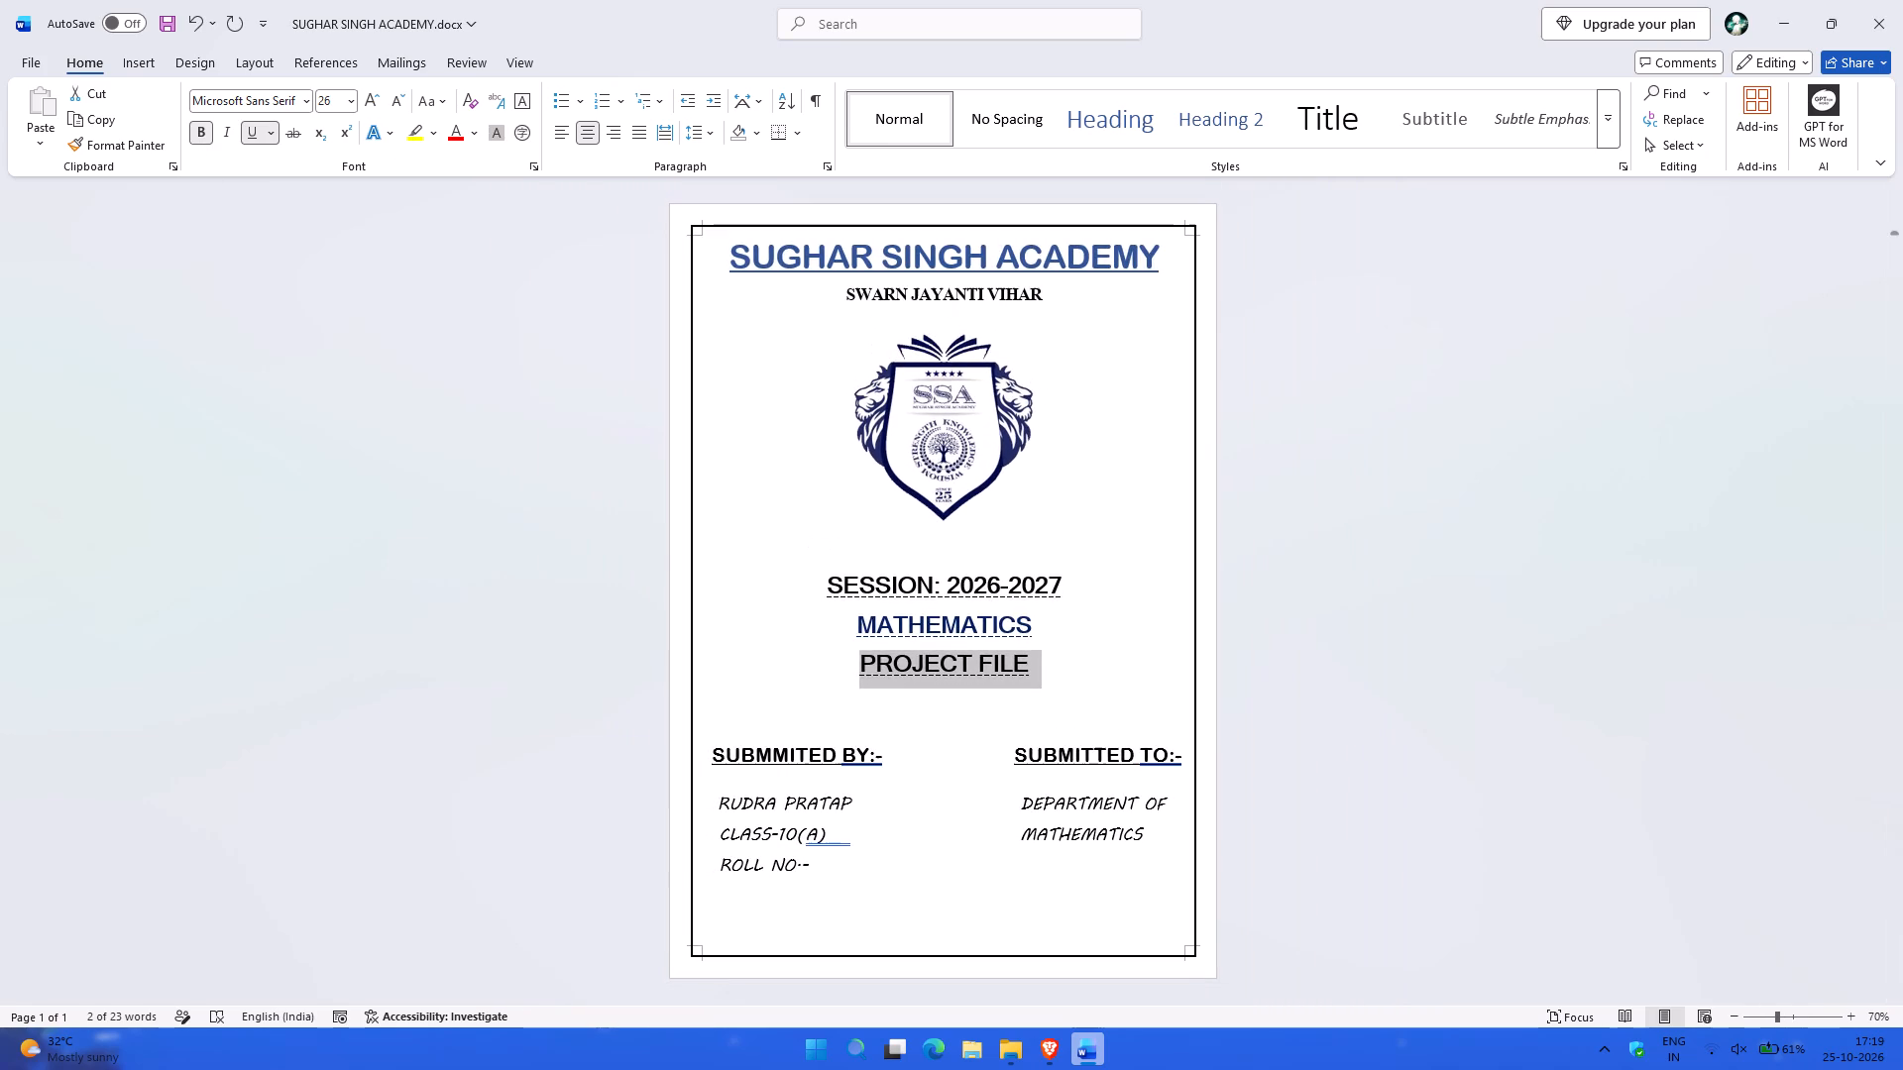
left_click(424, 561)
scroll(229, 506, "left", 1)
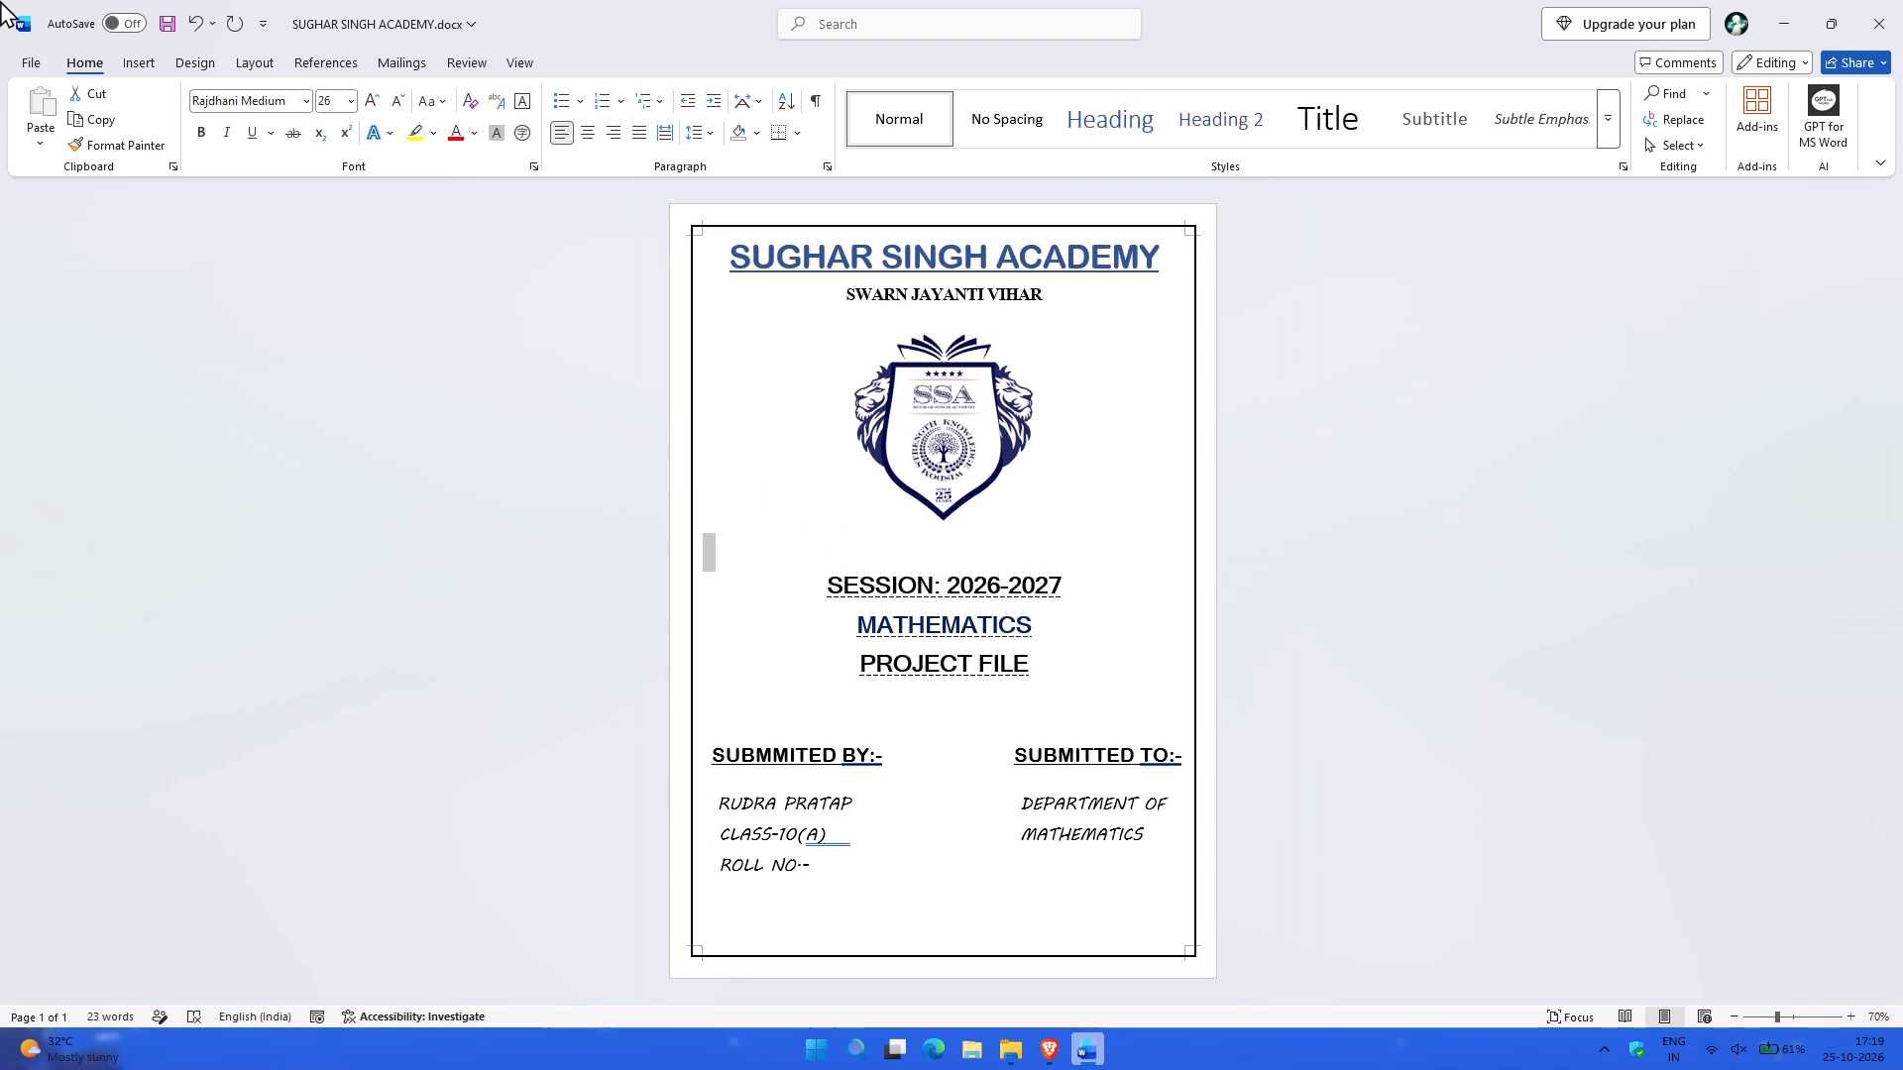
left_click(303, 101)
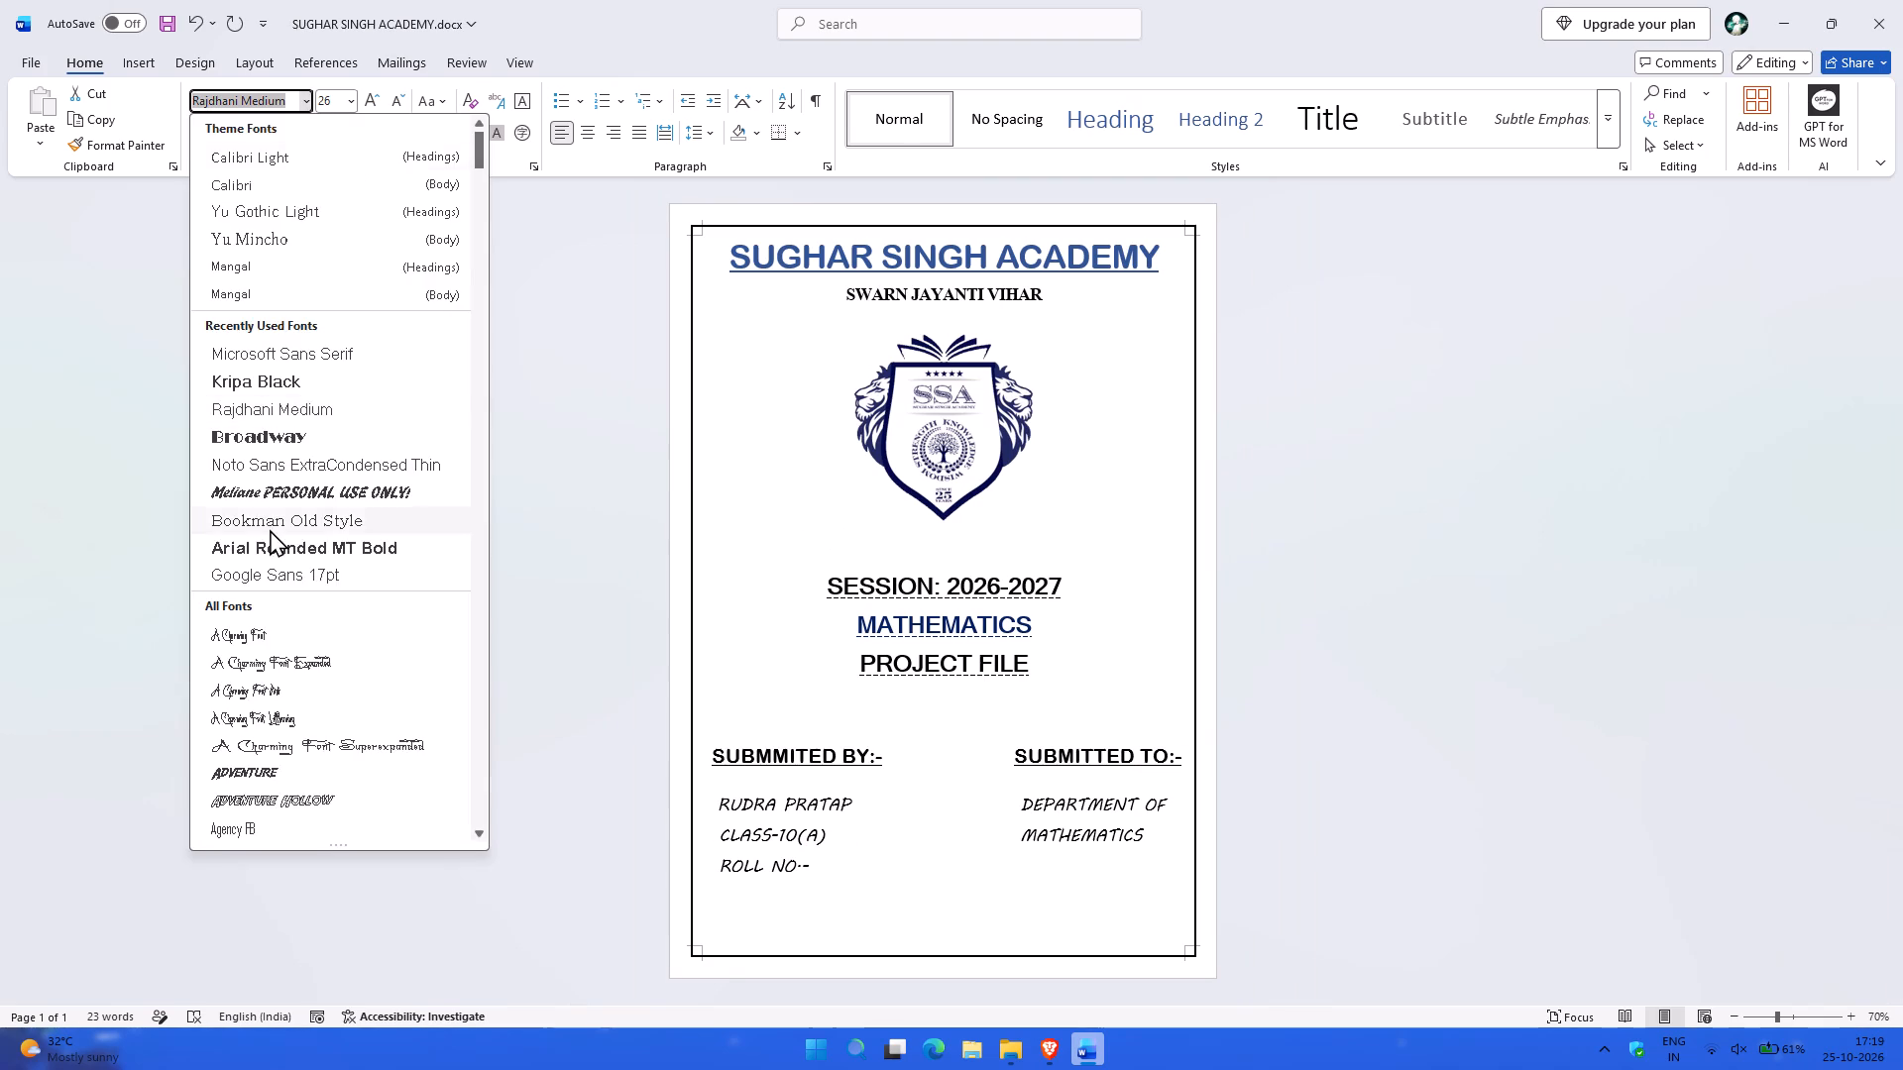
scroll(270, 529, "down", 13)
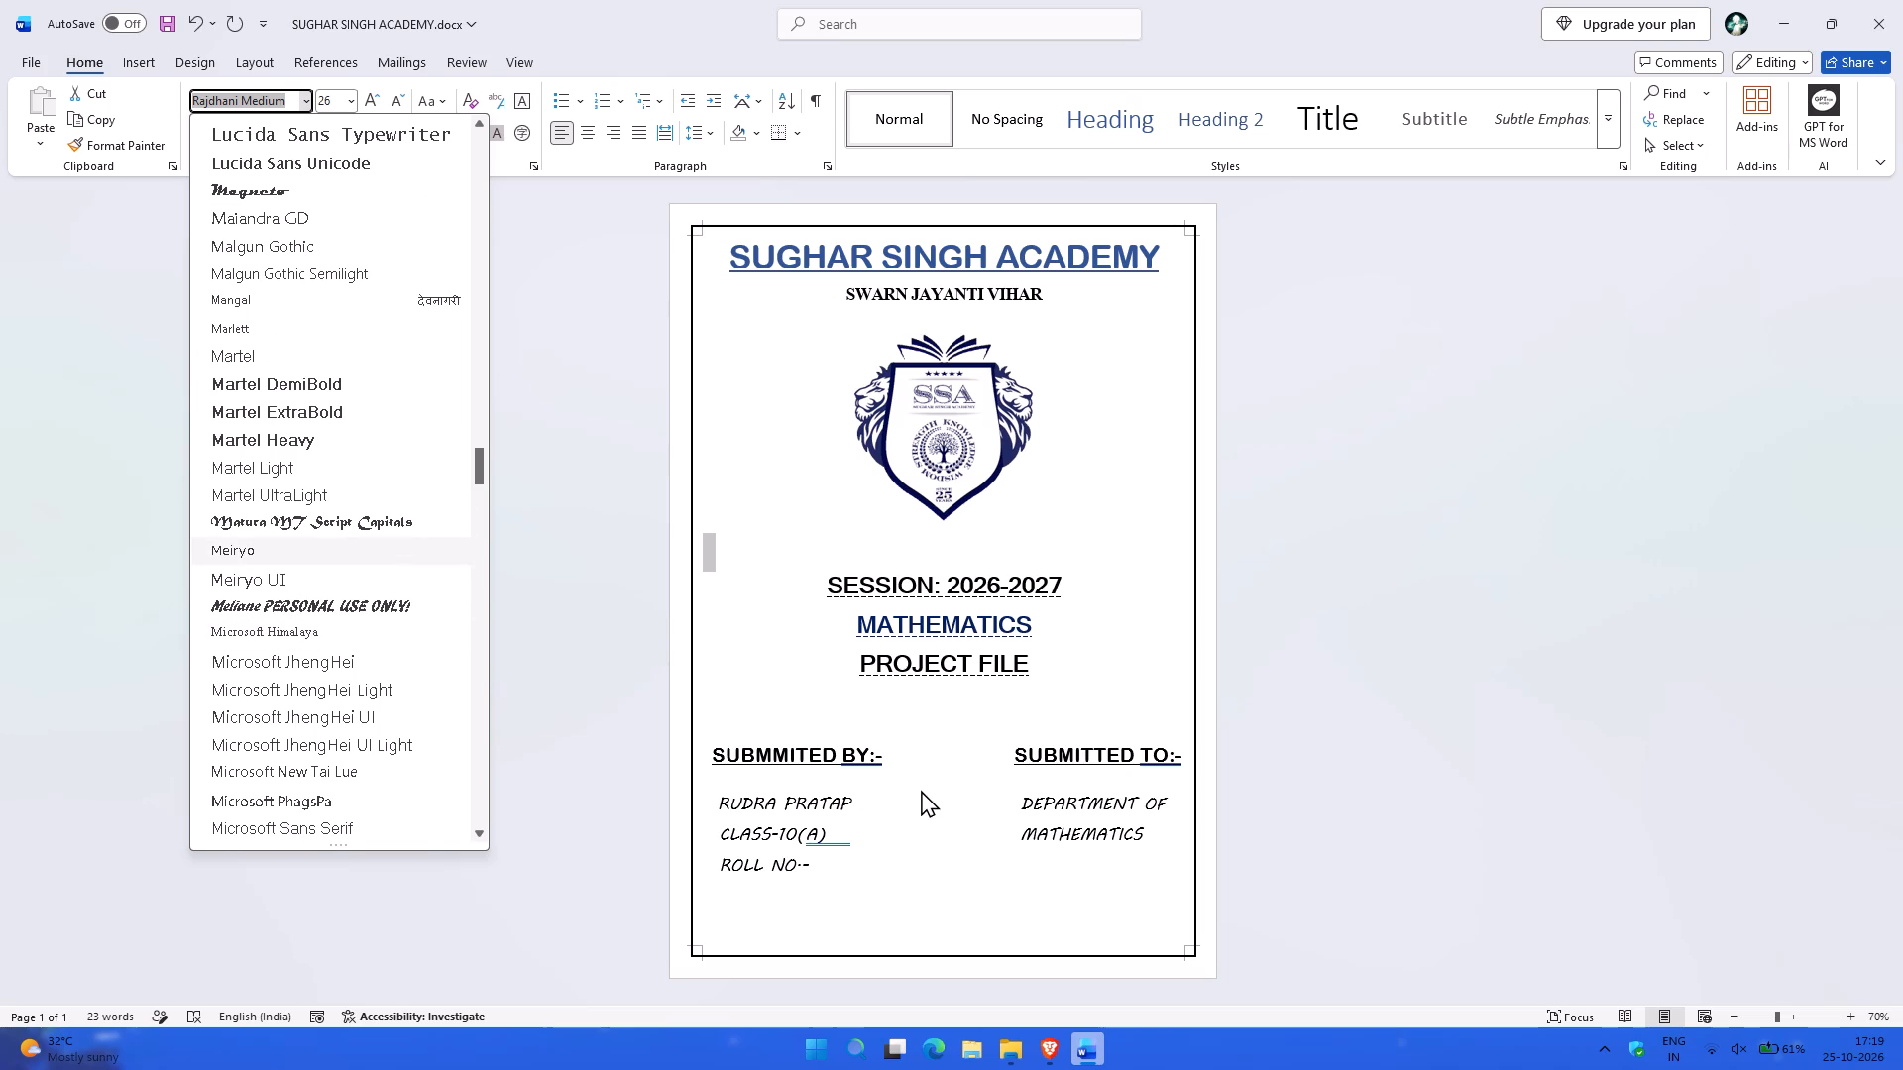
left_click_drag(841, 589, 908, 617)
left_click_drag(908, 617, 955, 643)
Change the font of the SESSION: 2026-2027, MATHEMATICS and PROJECT FILE lines to Playpen Sans Deva Light.
left_click_drag(828, 580, 1039, 650)
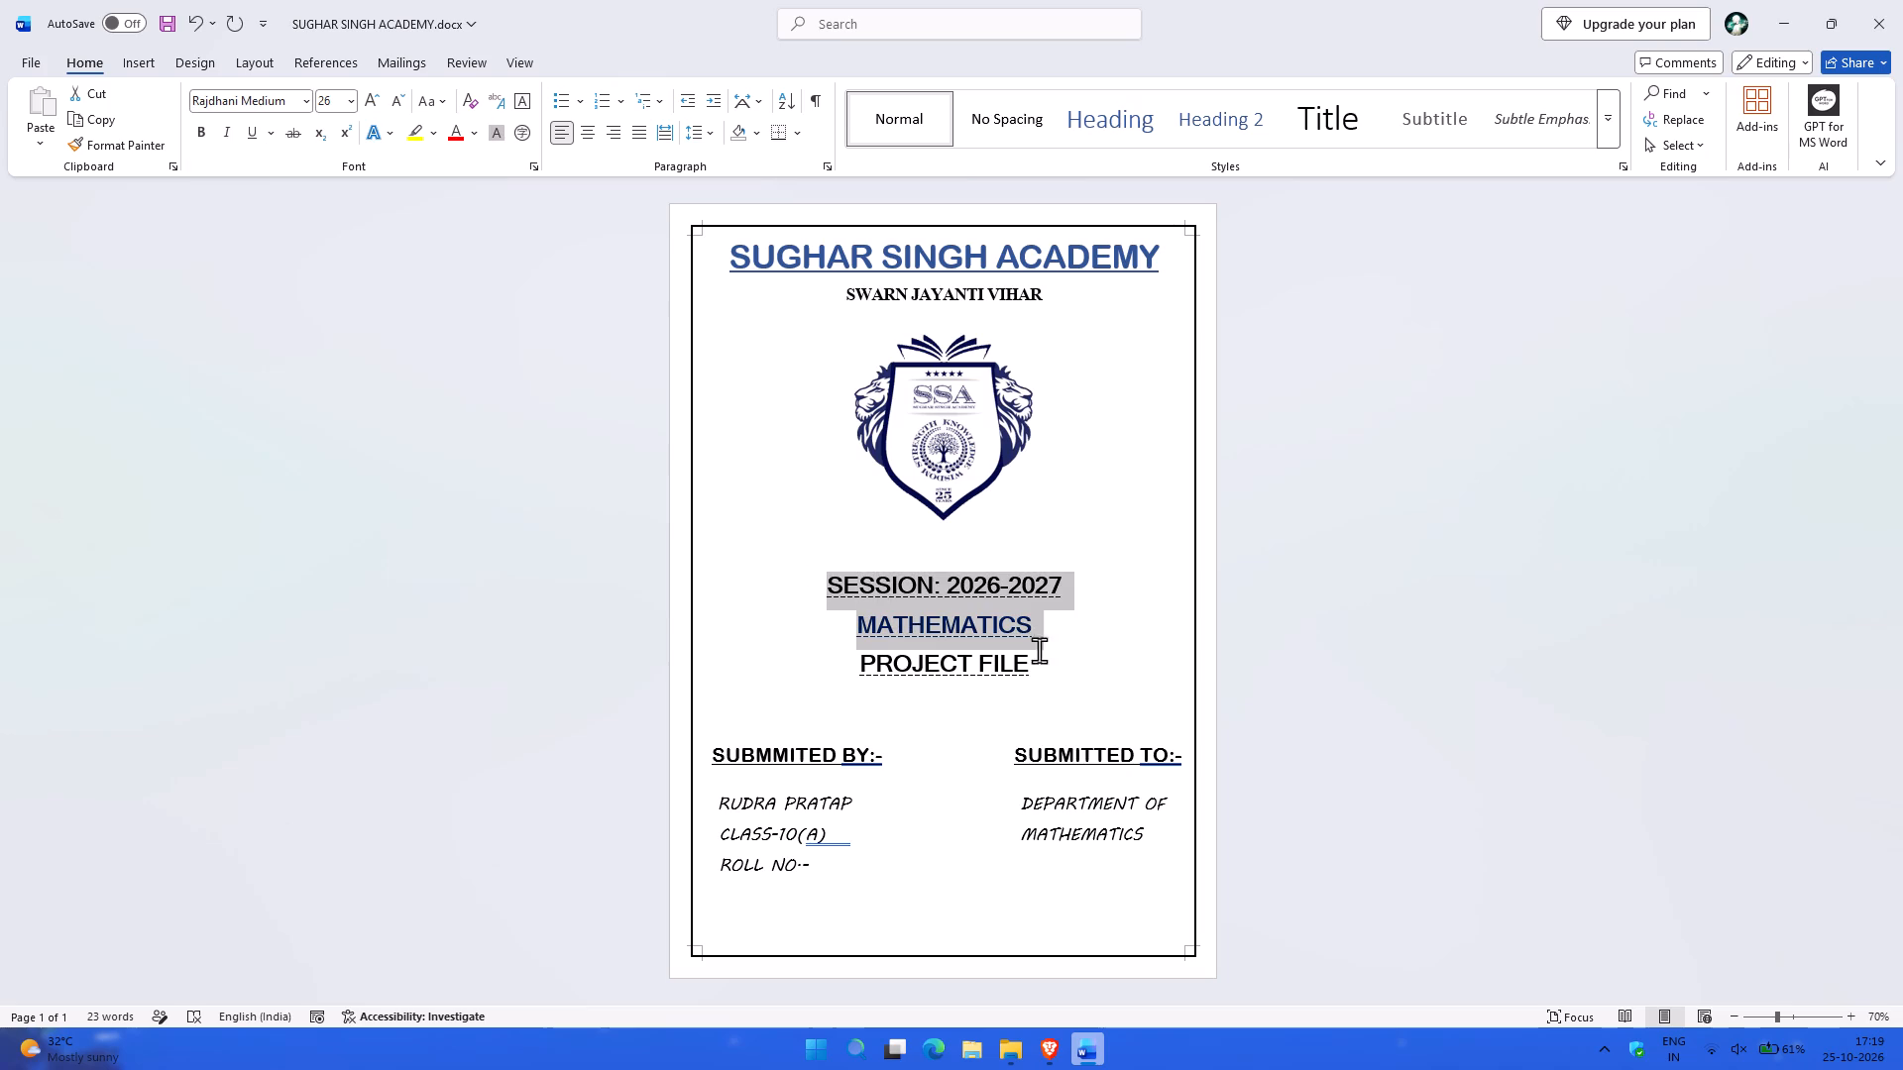
left_click_drag(1039, 650, 1066, 663)
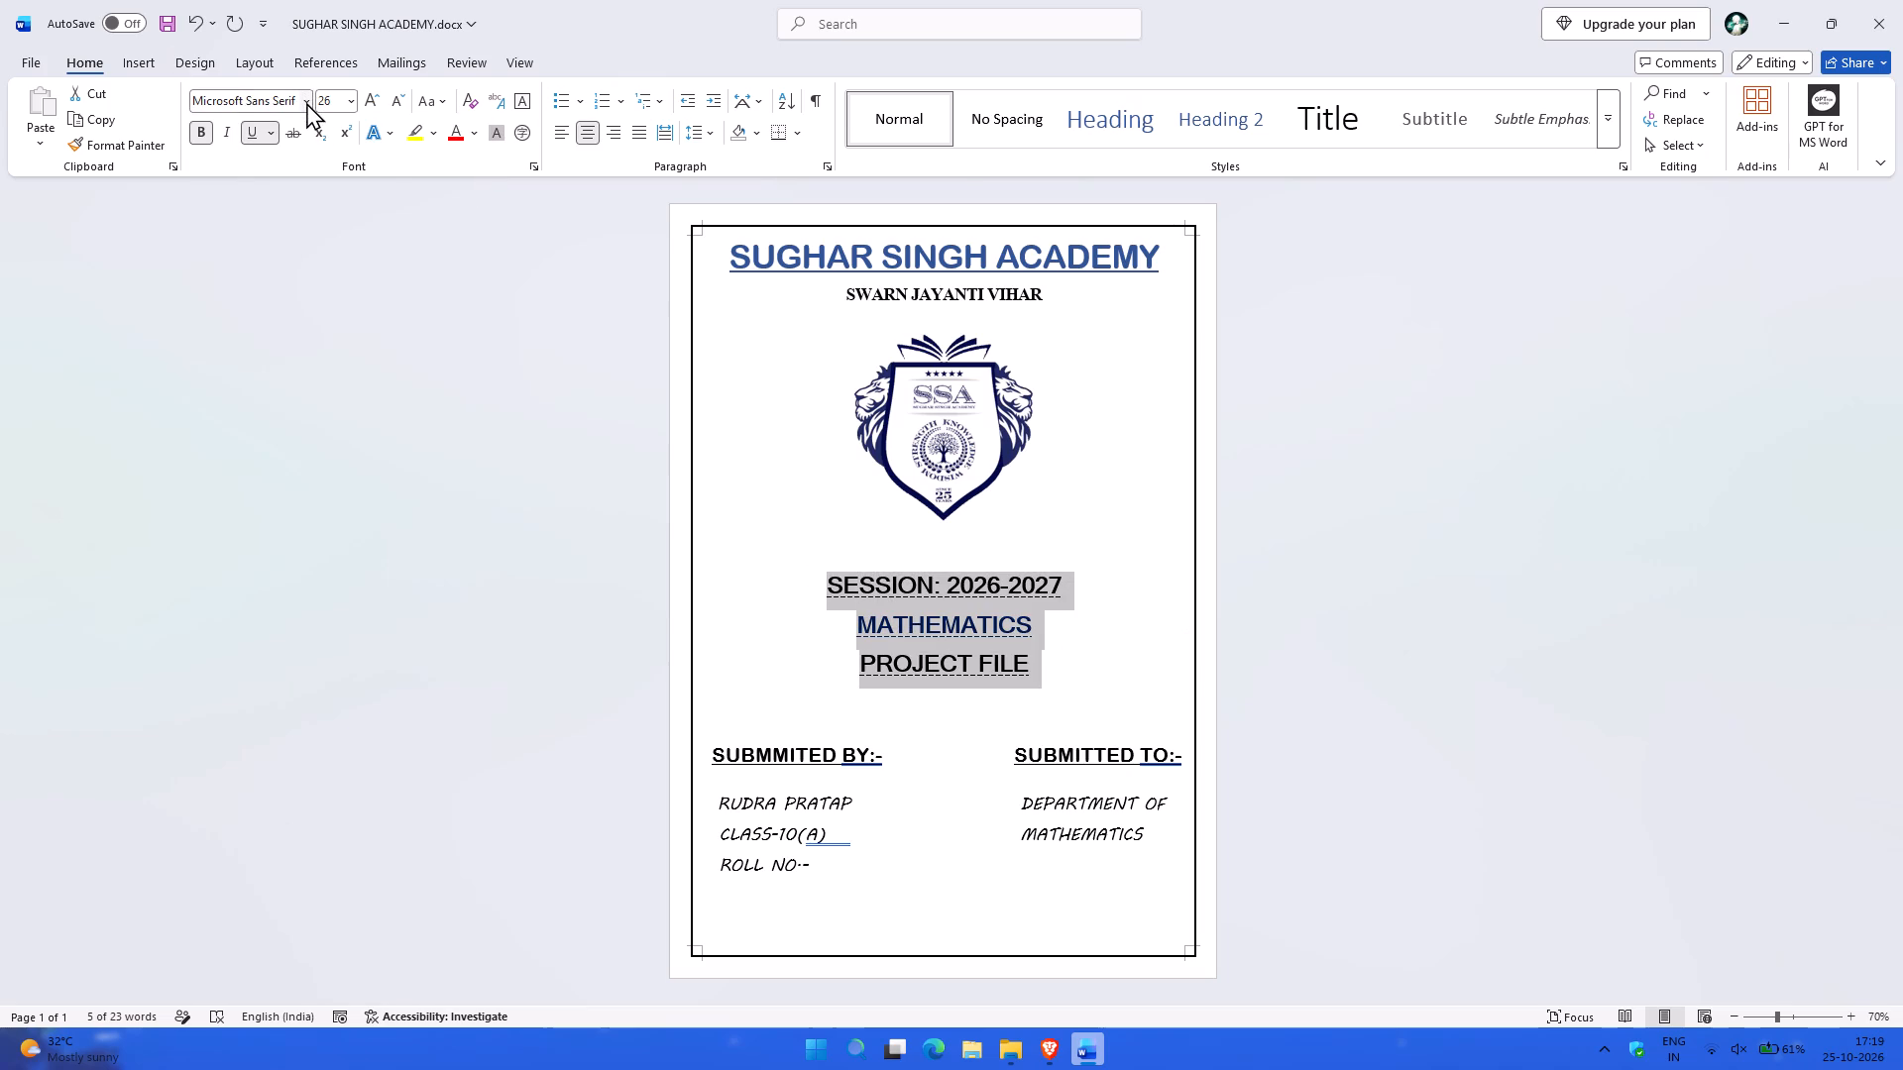
left_click(306, 102)
scroll(377, 540, "down", 13)
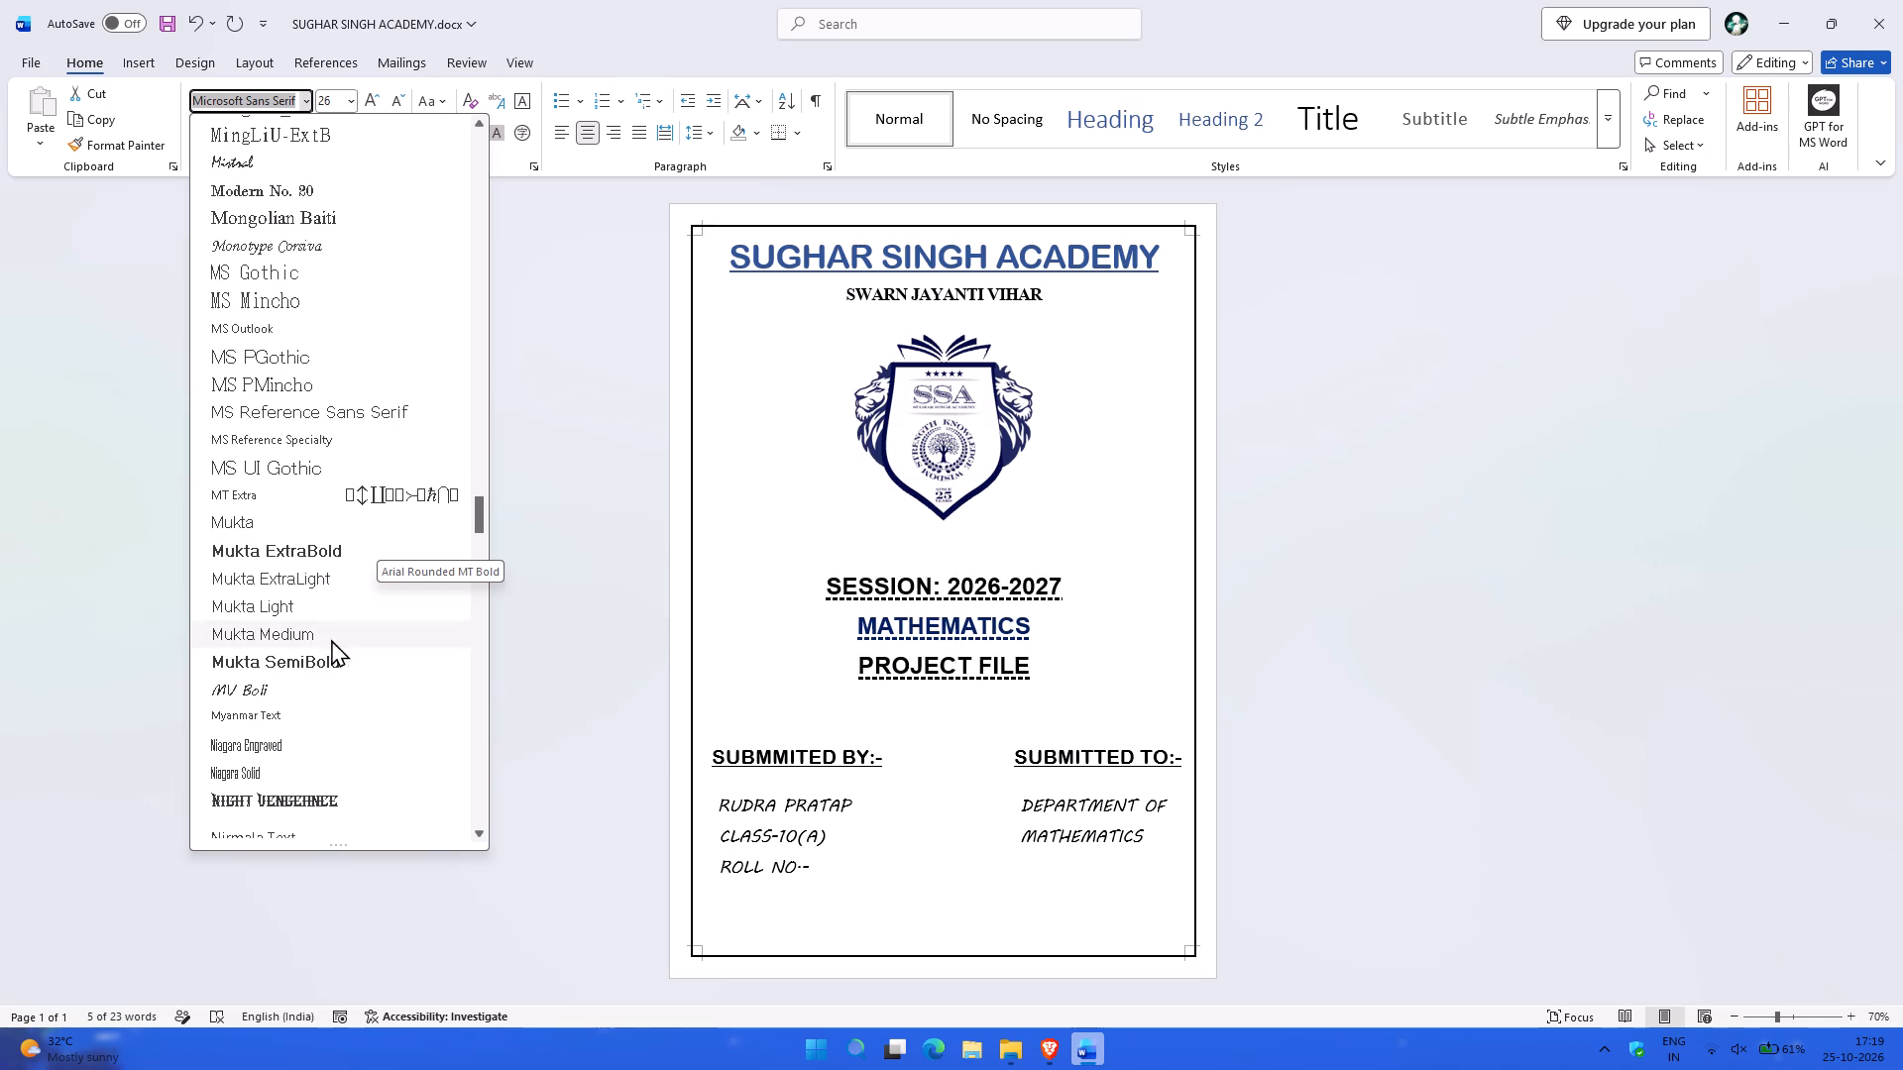
scroll(350, 610, "down", 2)
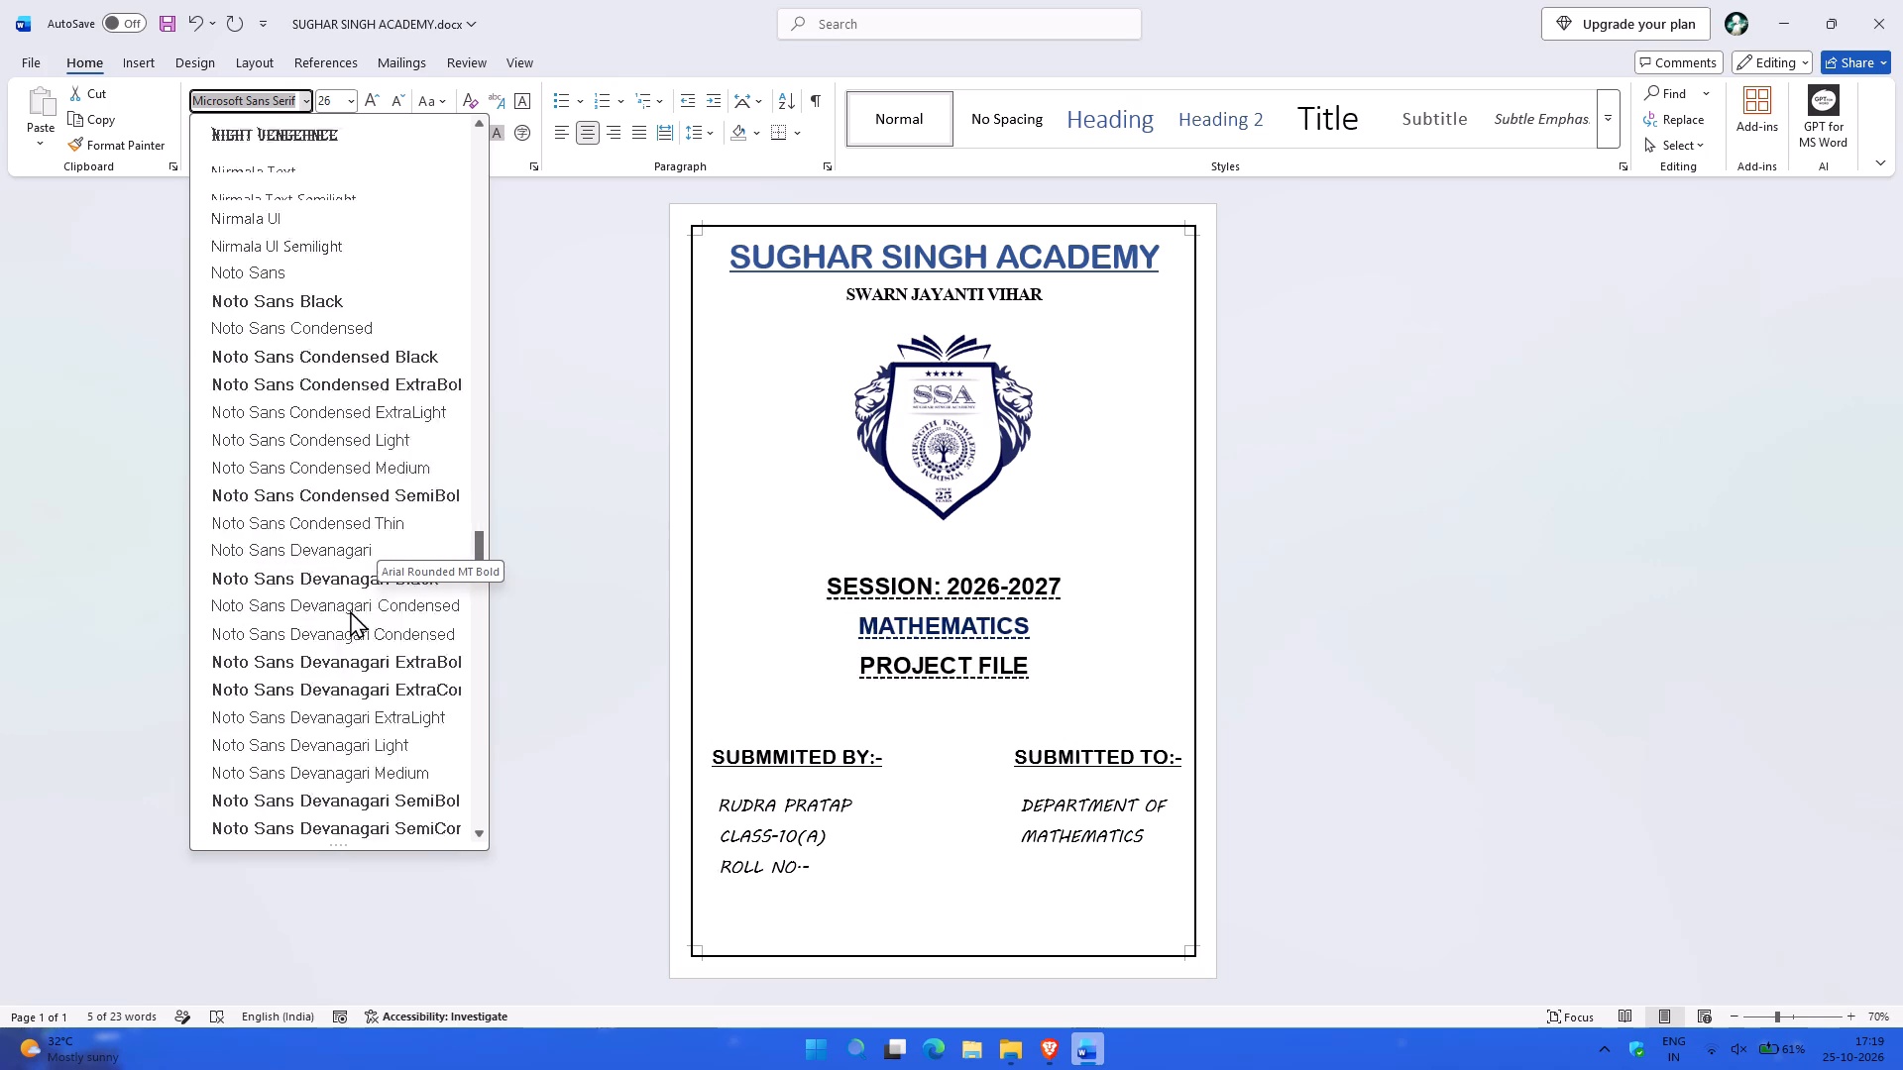
scroll(350, 610, "down", 3)
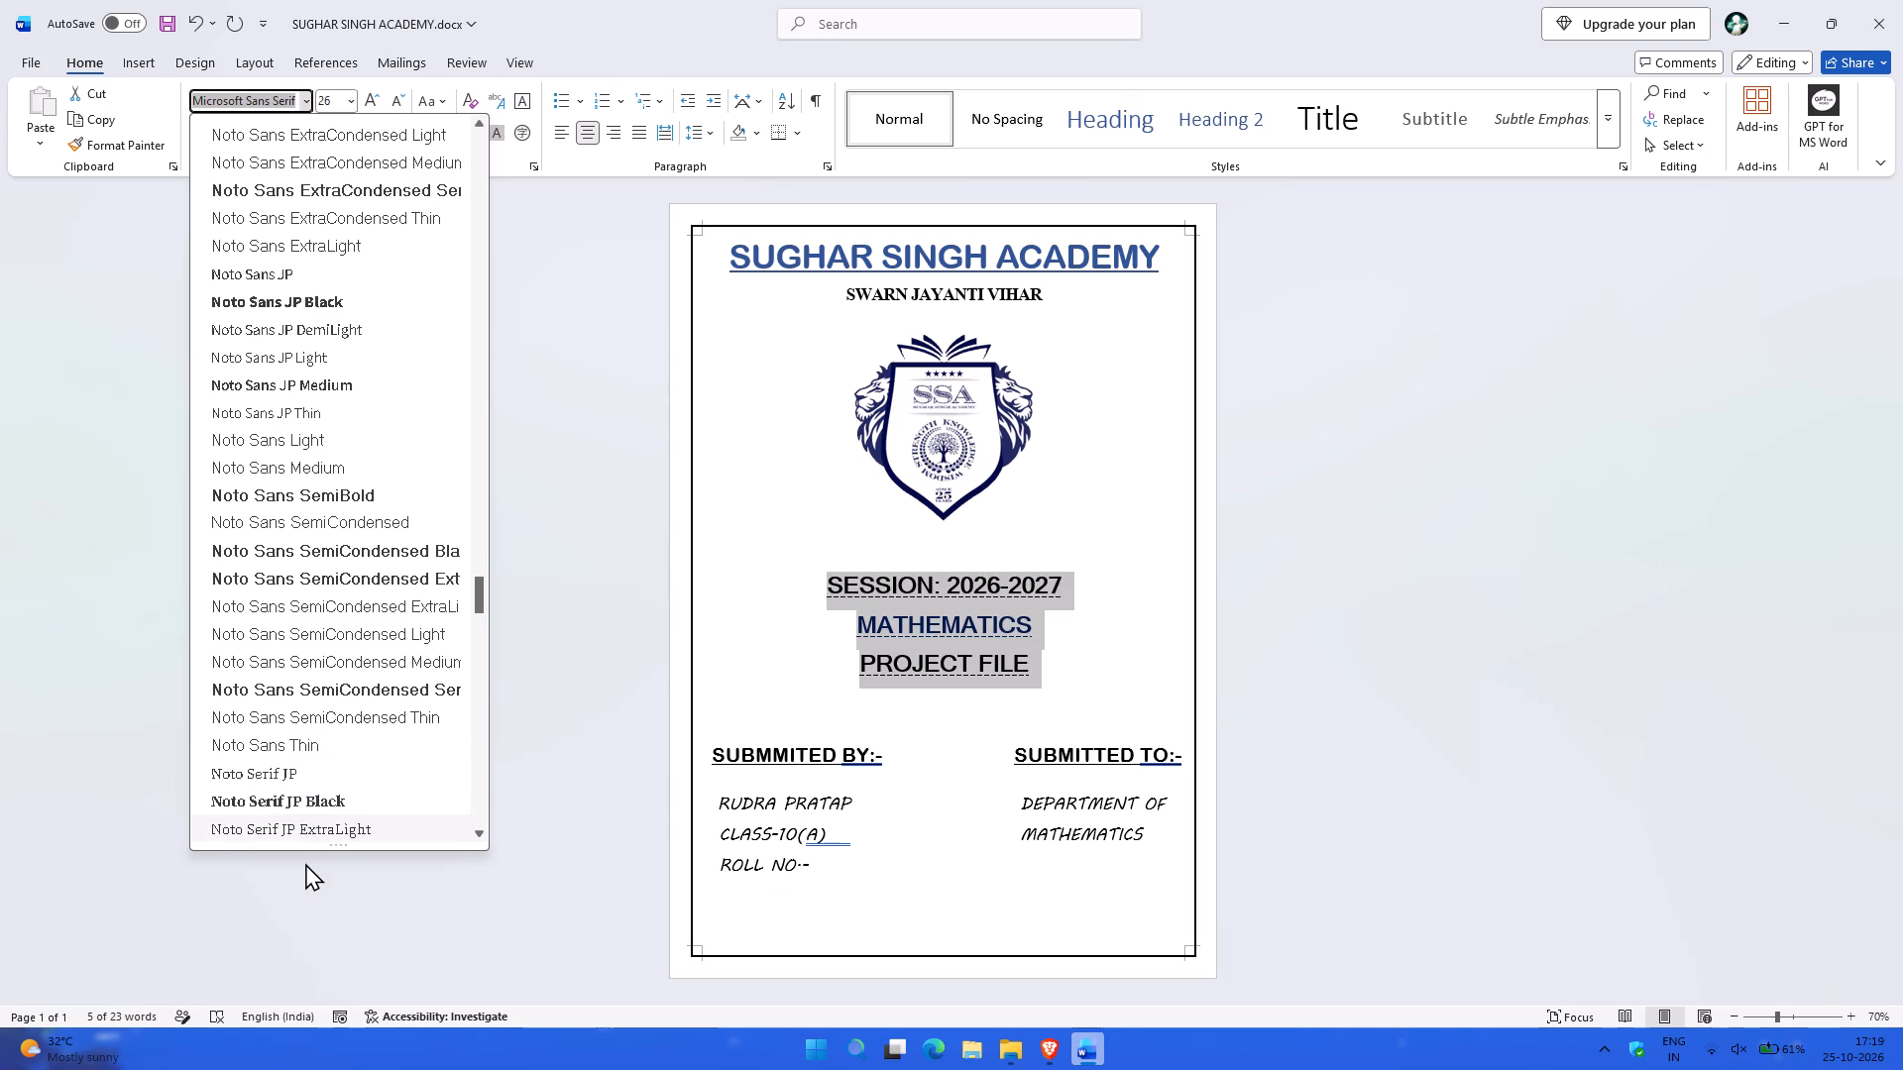
scroll(305, 863, "down", 1)
scroll(317, 778, "down", 1)
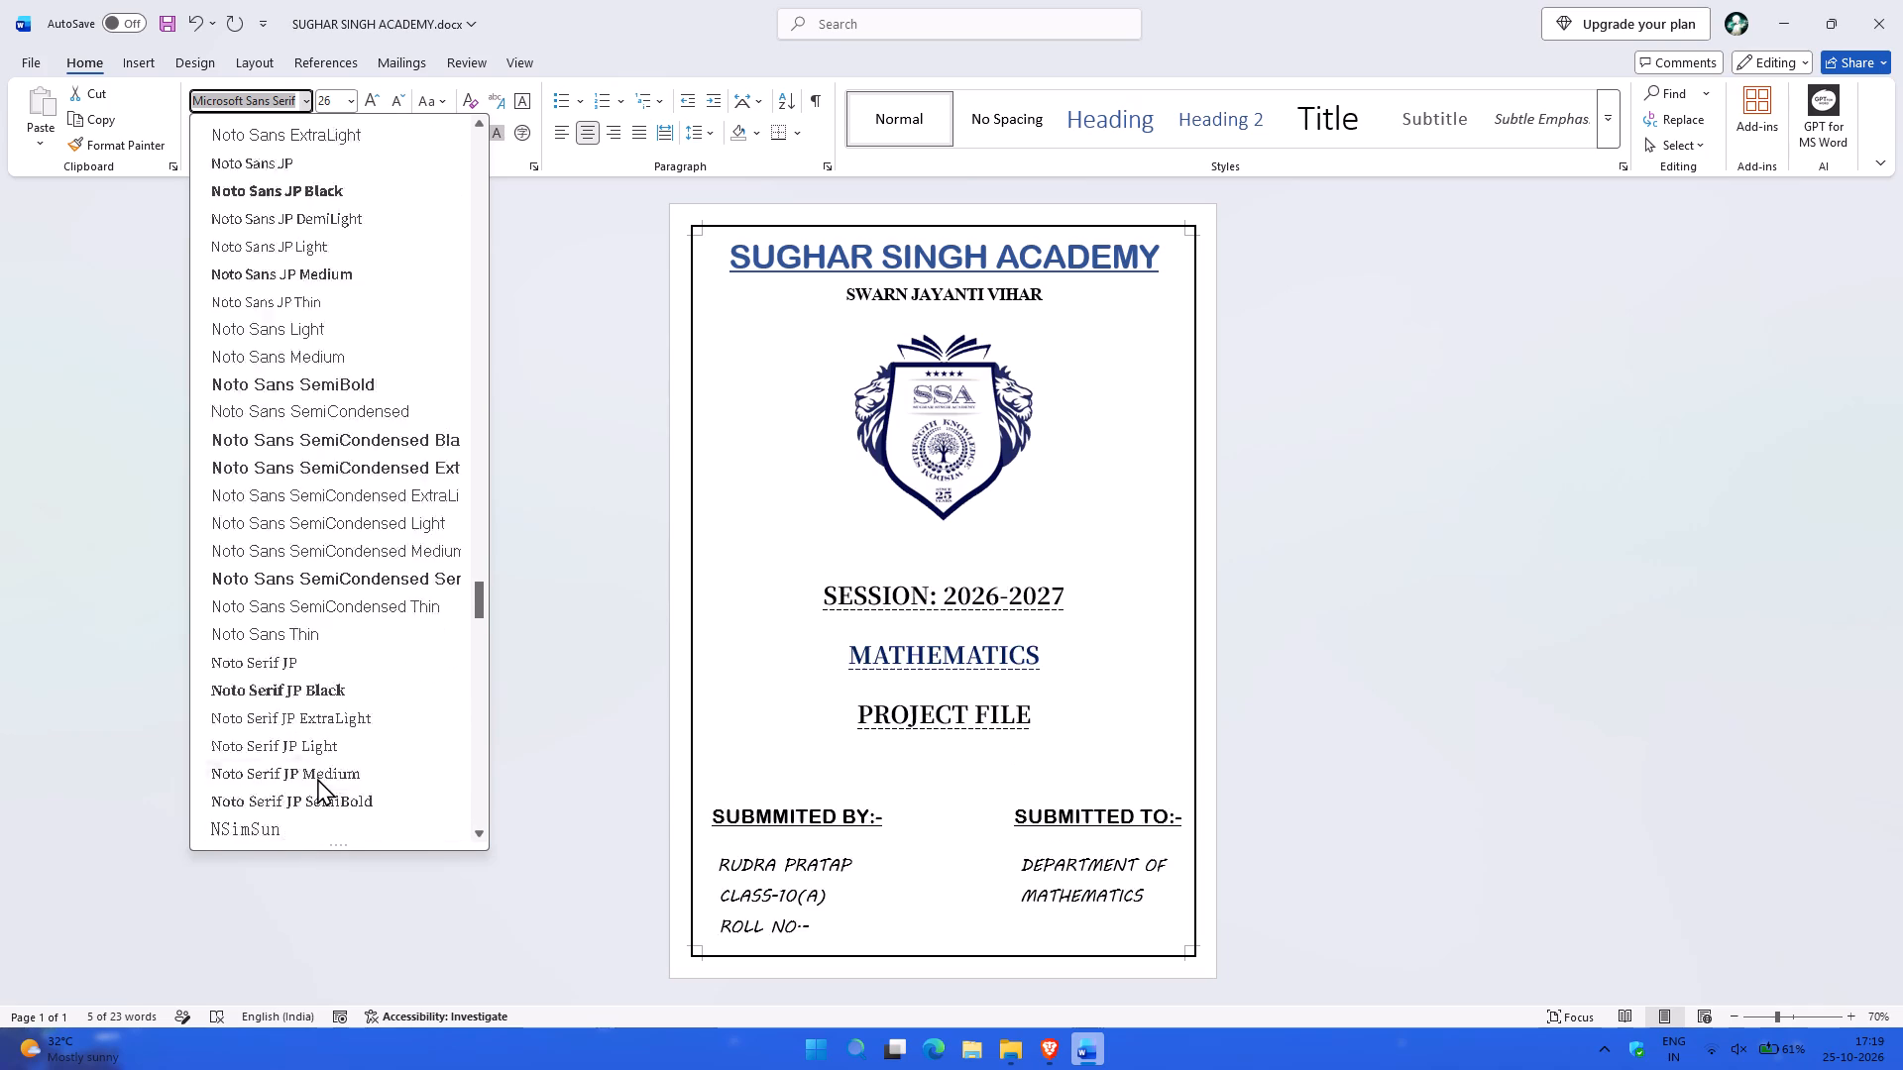
scroll(317, 778, "down", 1)
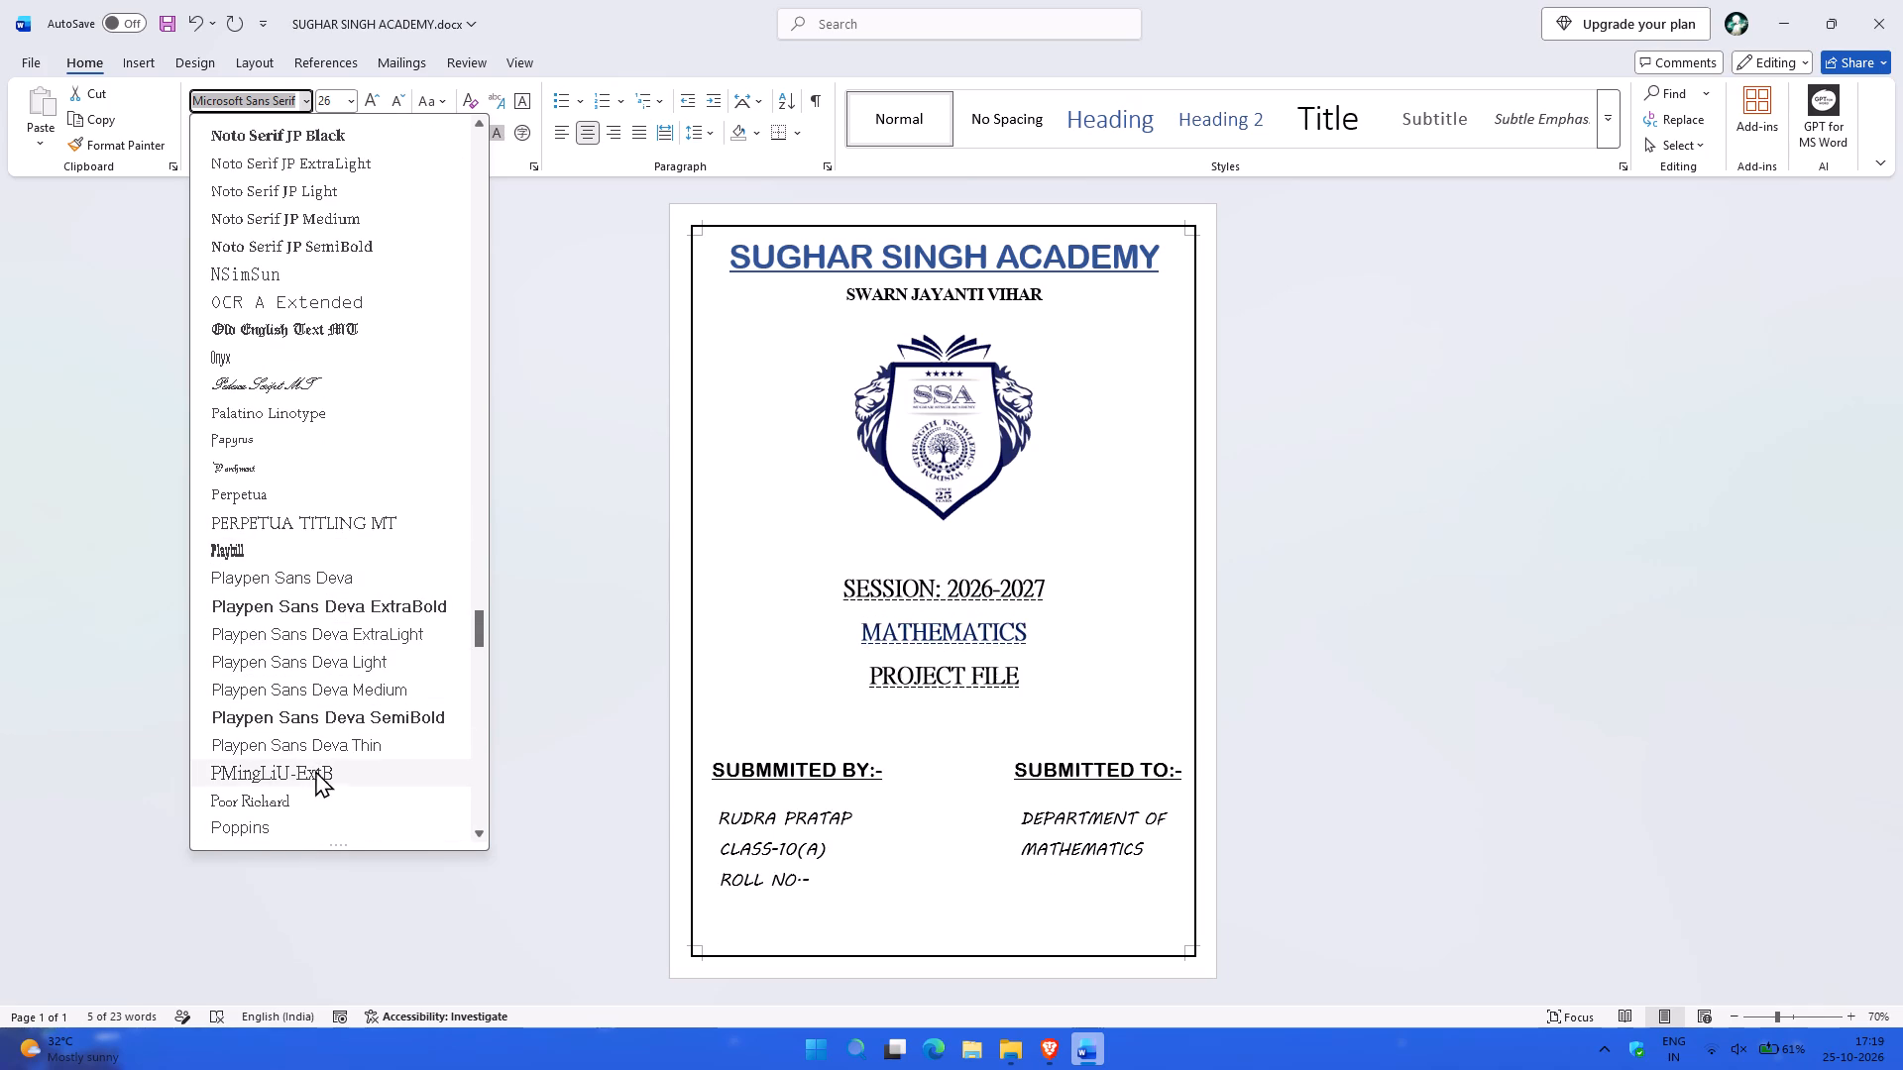
left_click(328, 666)
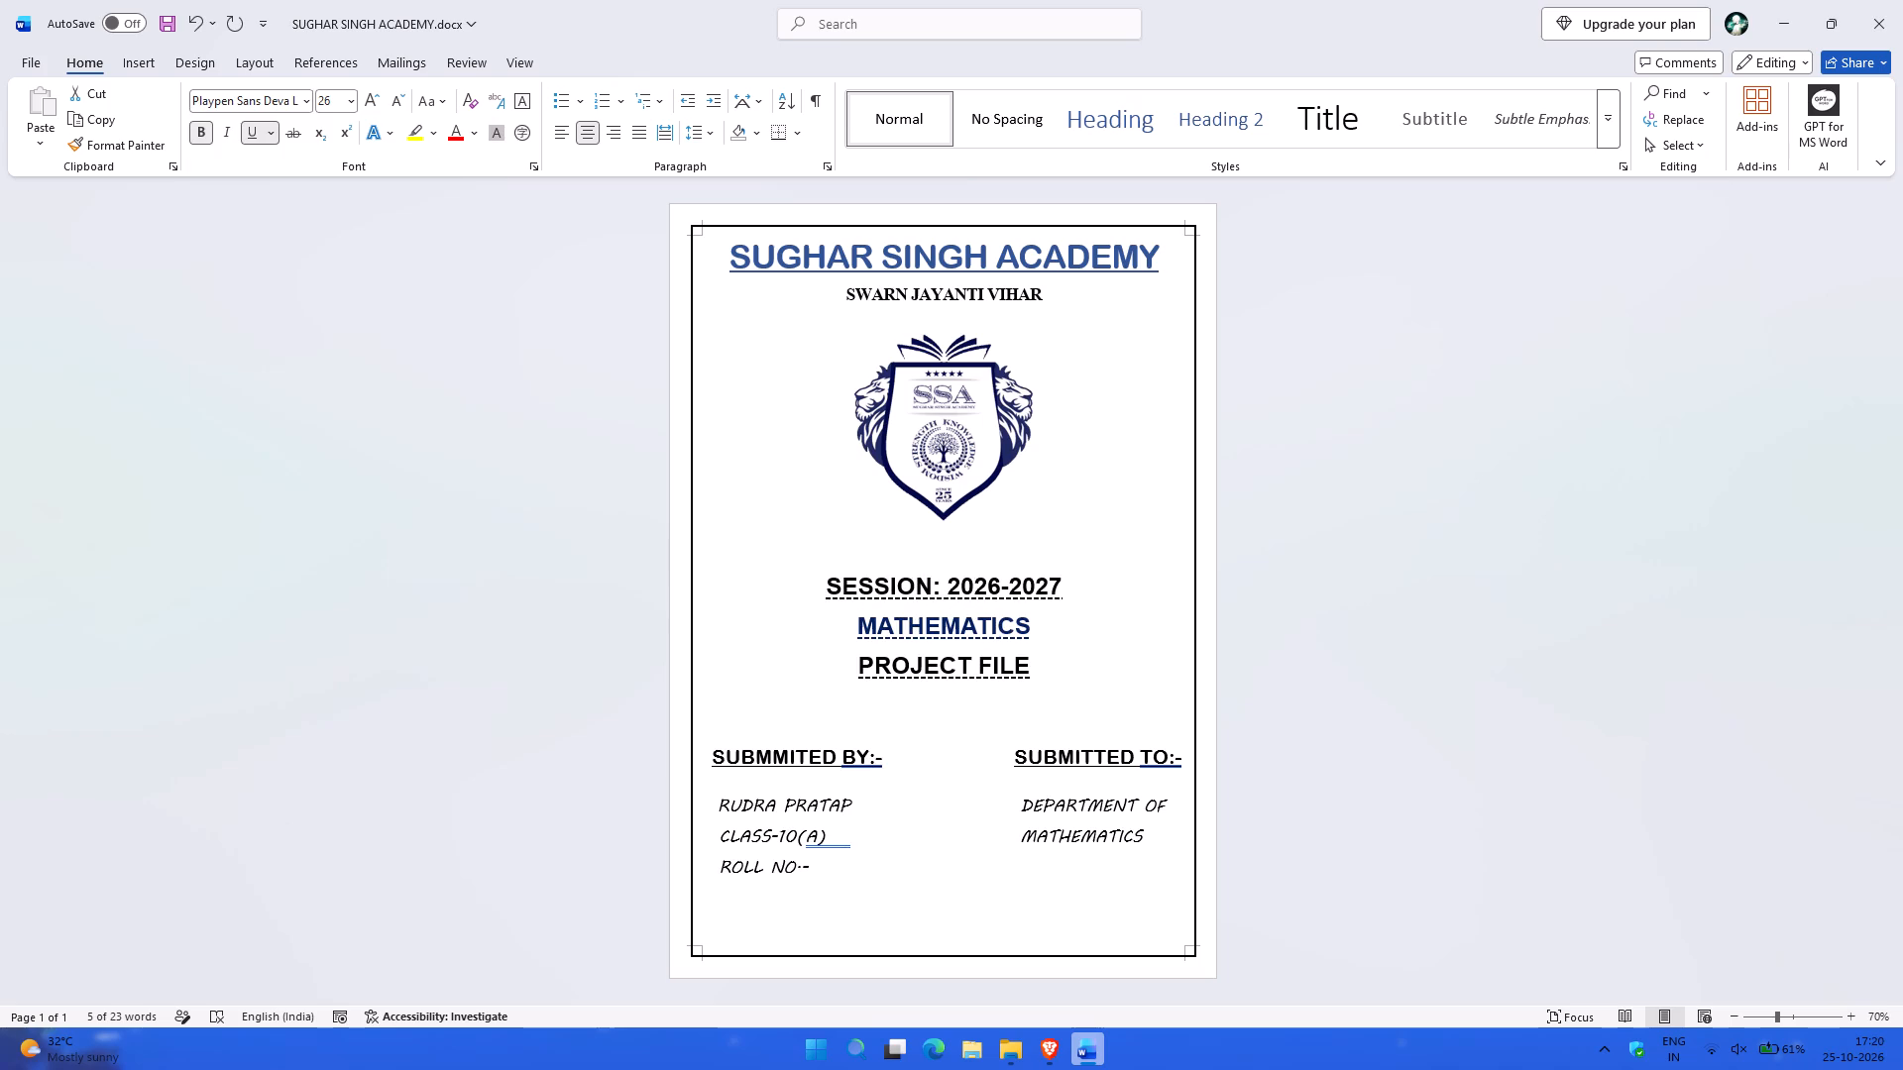
left_click(624, 583)
left_click(831, 793)
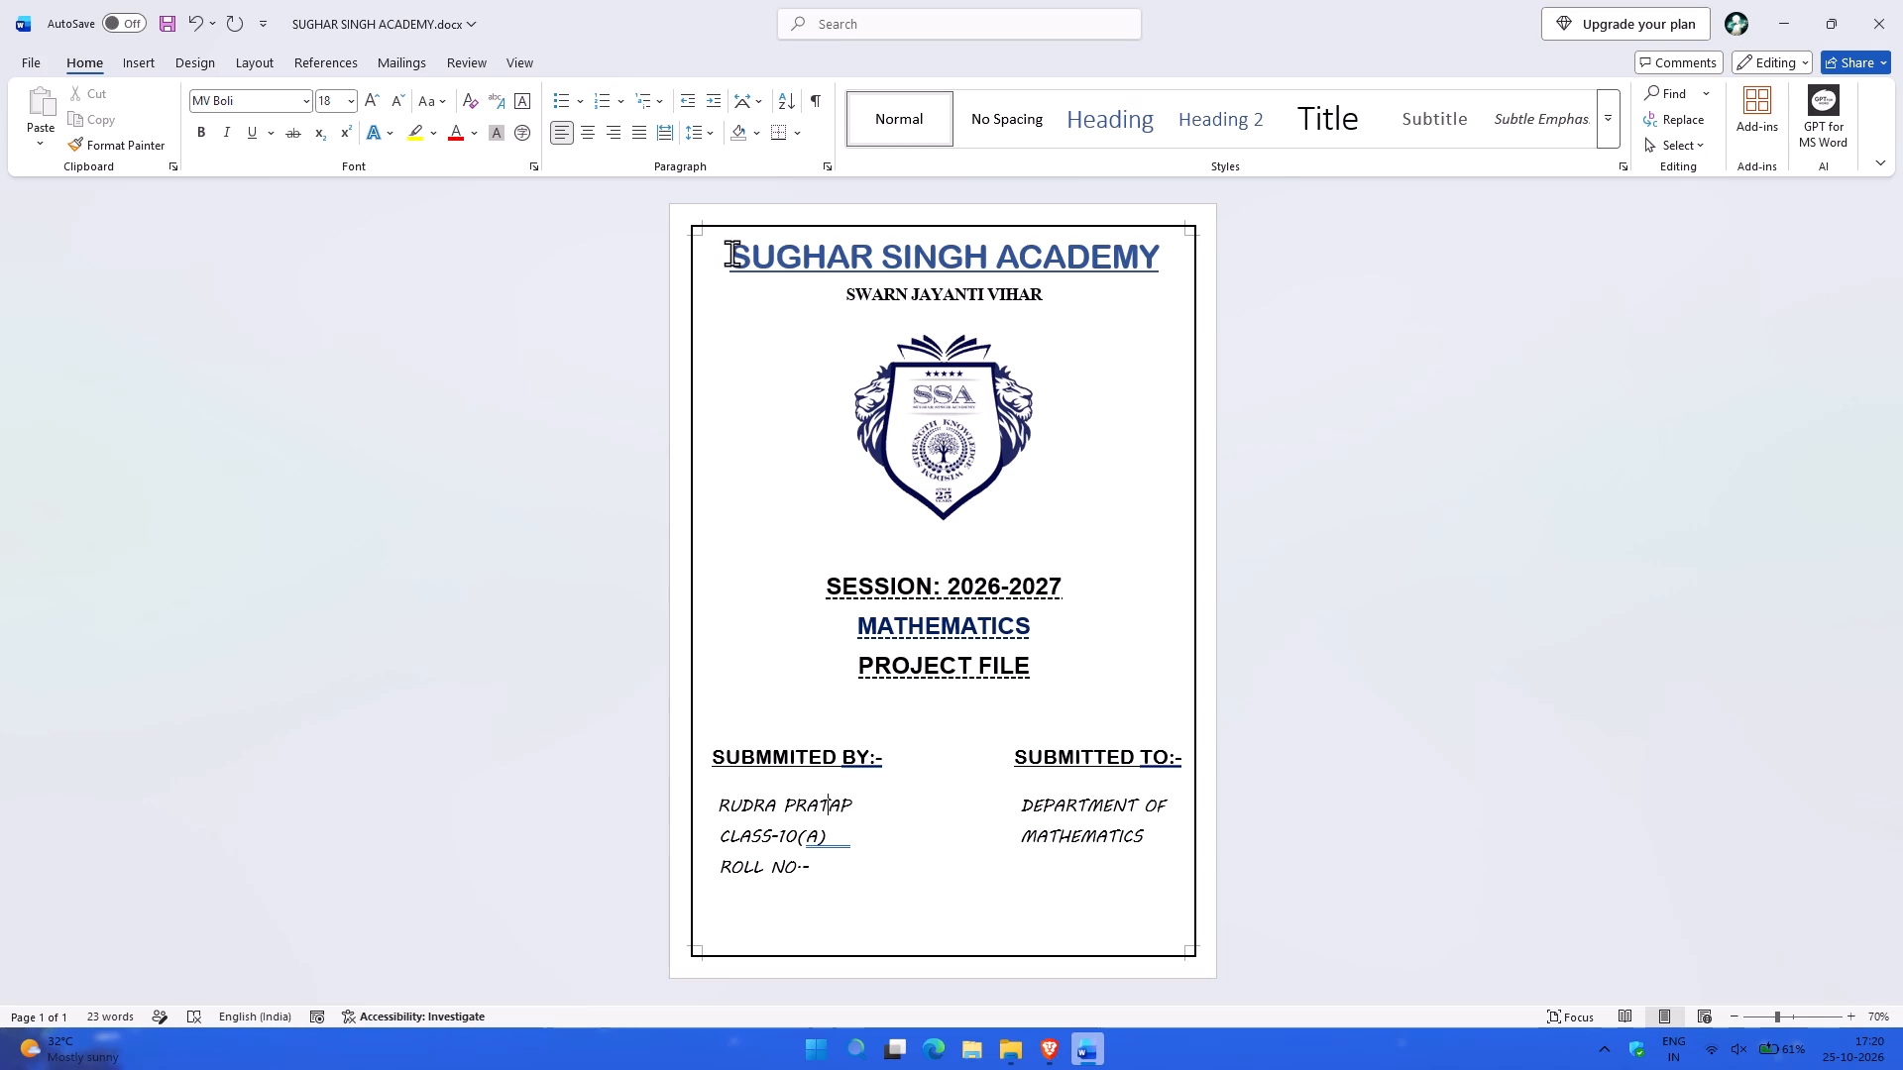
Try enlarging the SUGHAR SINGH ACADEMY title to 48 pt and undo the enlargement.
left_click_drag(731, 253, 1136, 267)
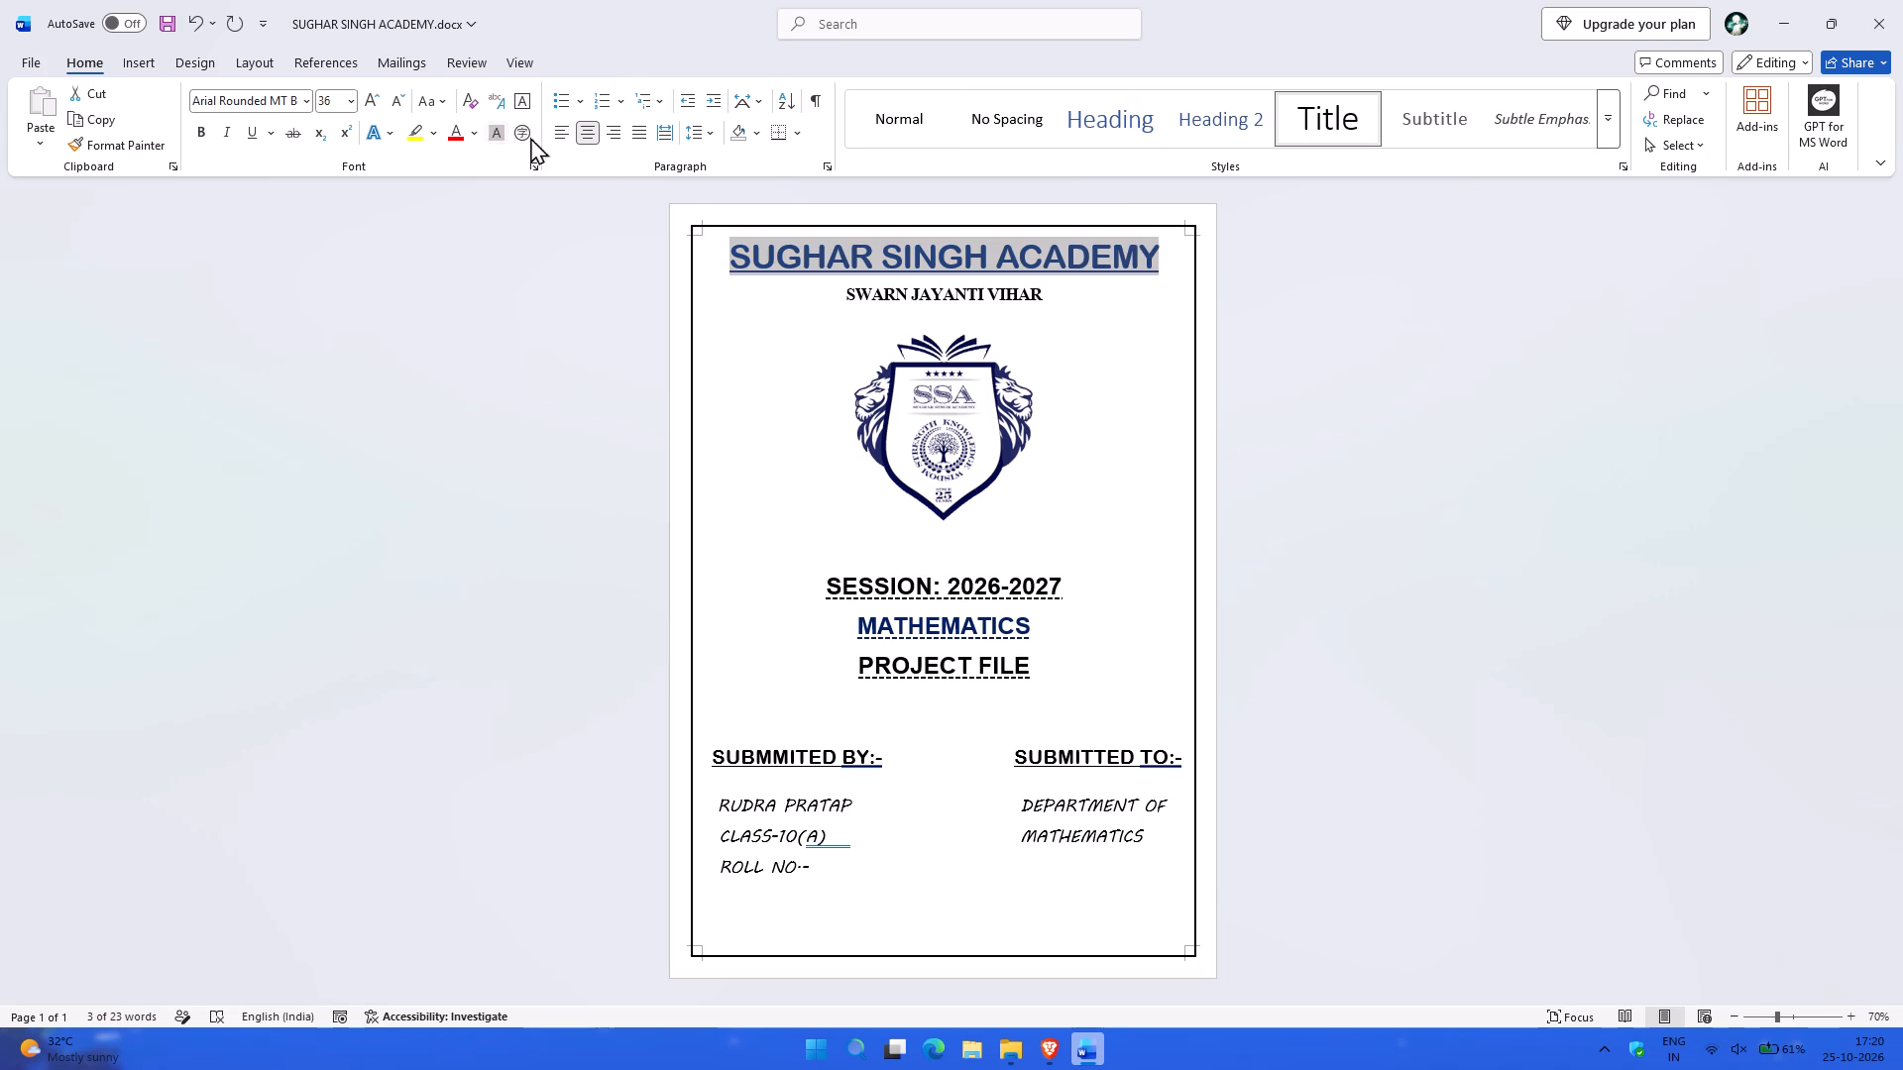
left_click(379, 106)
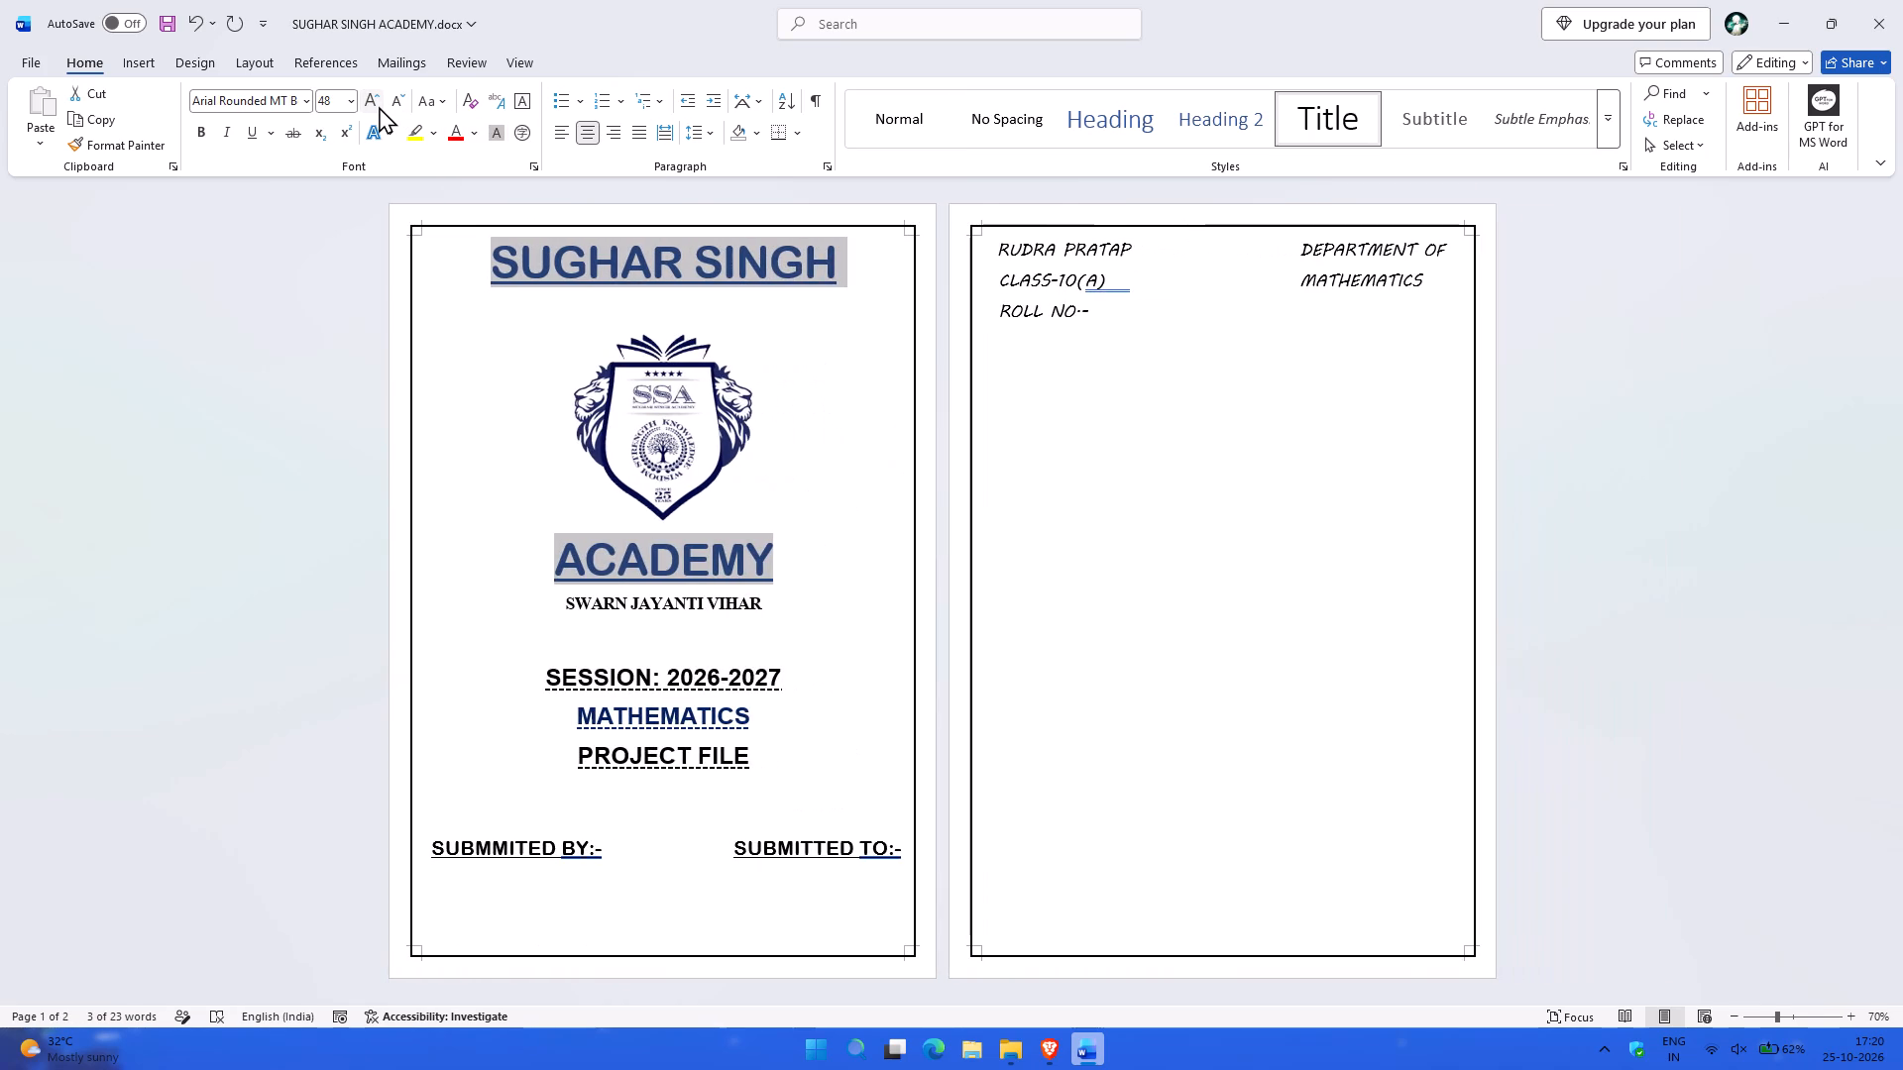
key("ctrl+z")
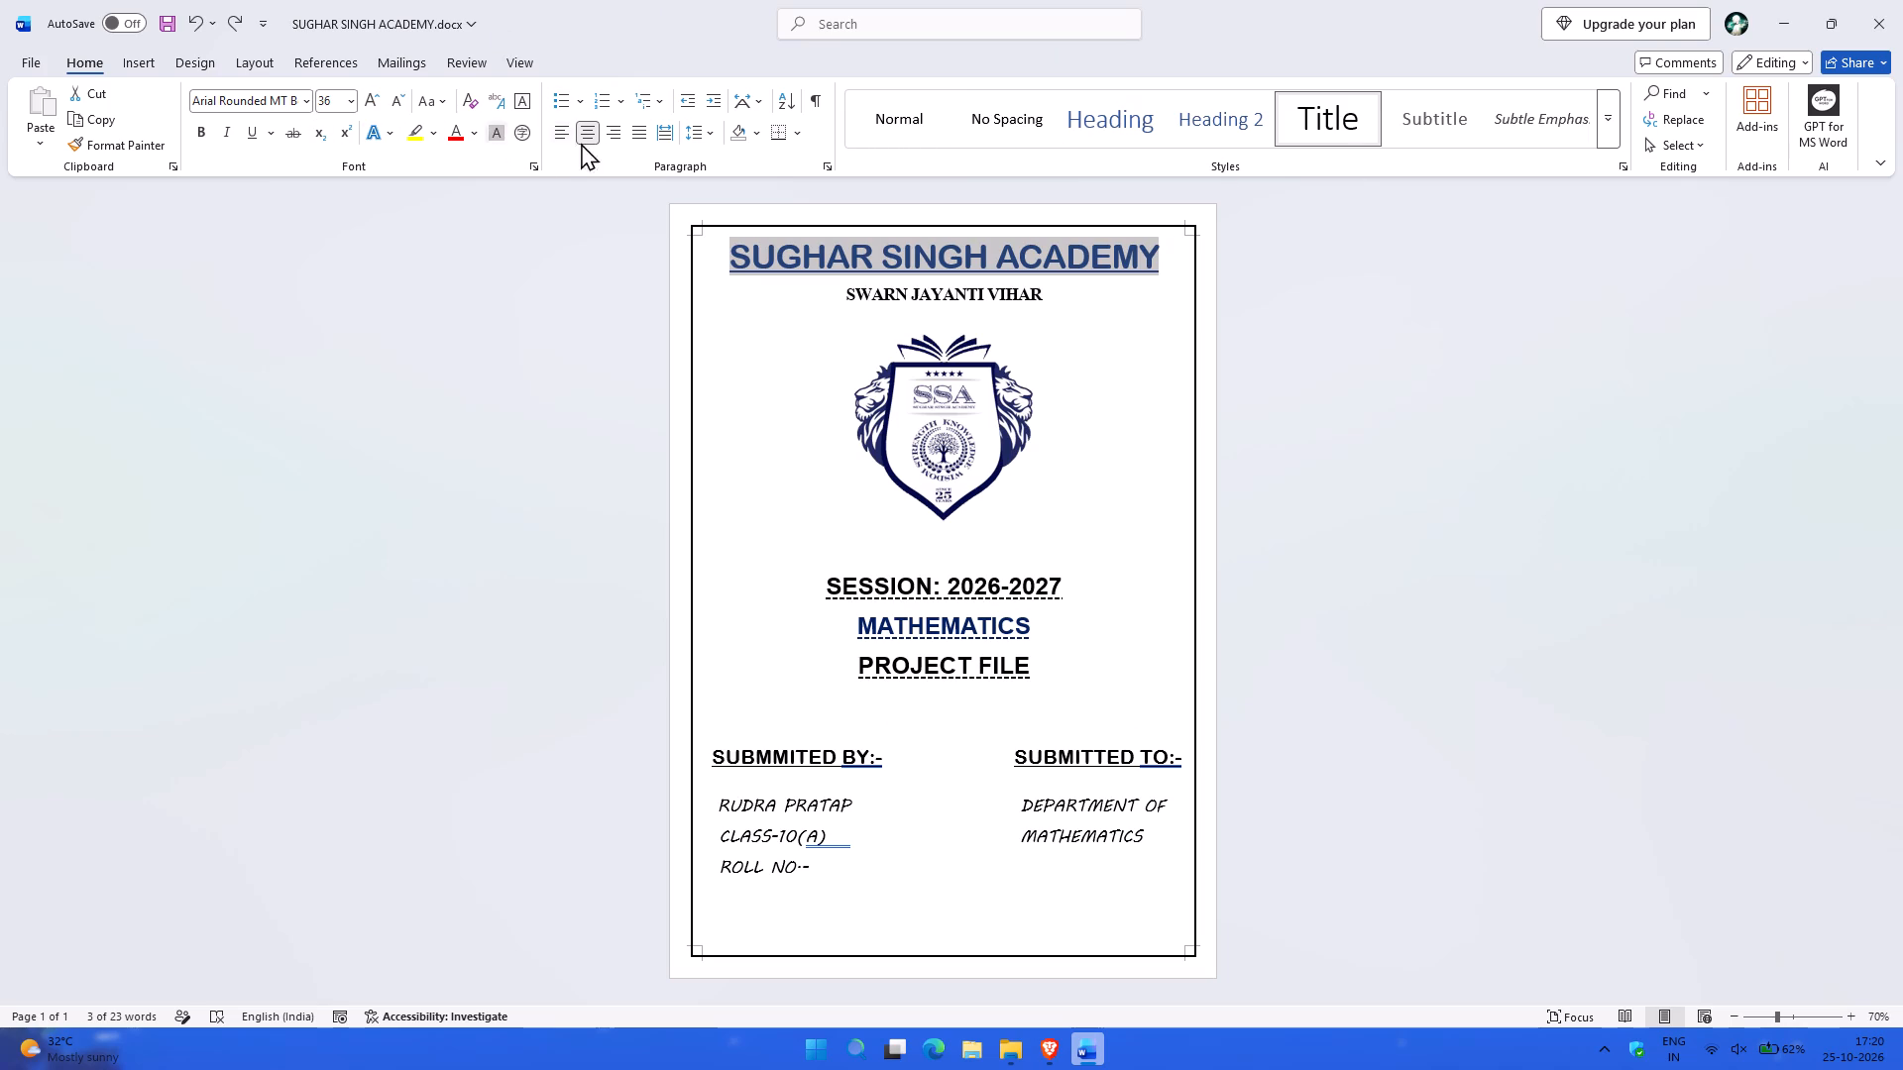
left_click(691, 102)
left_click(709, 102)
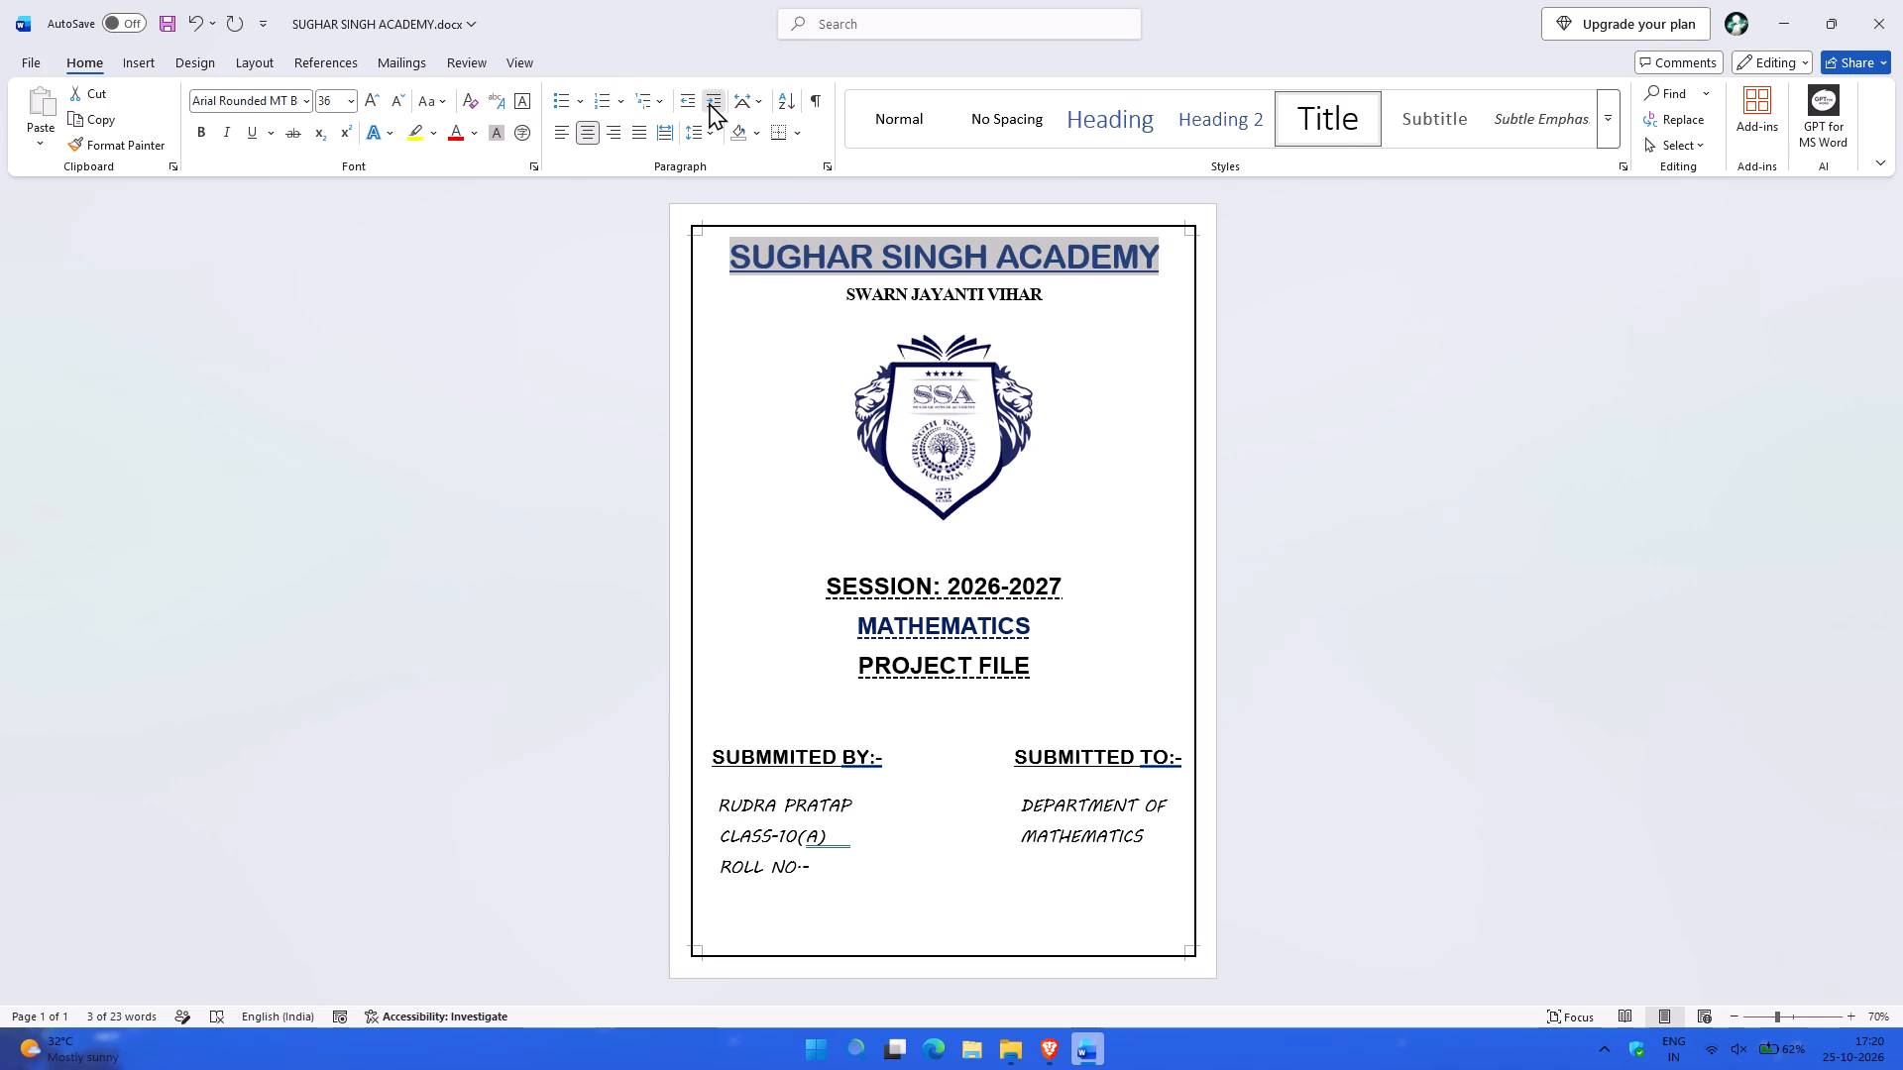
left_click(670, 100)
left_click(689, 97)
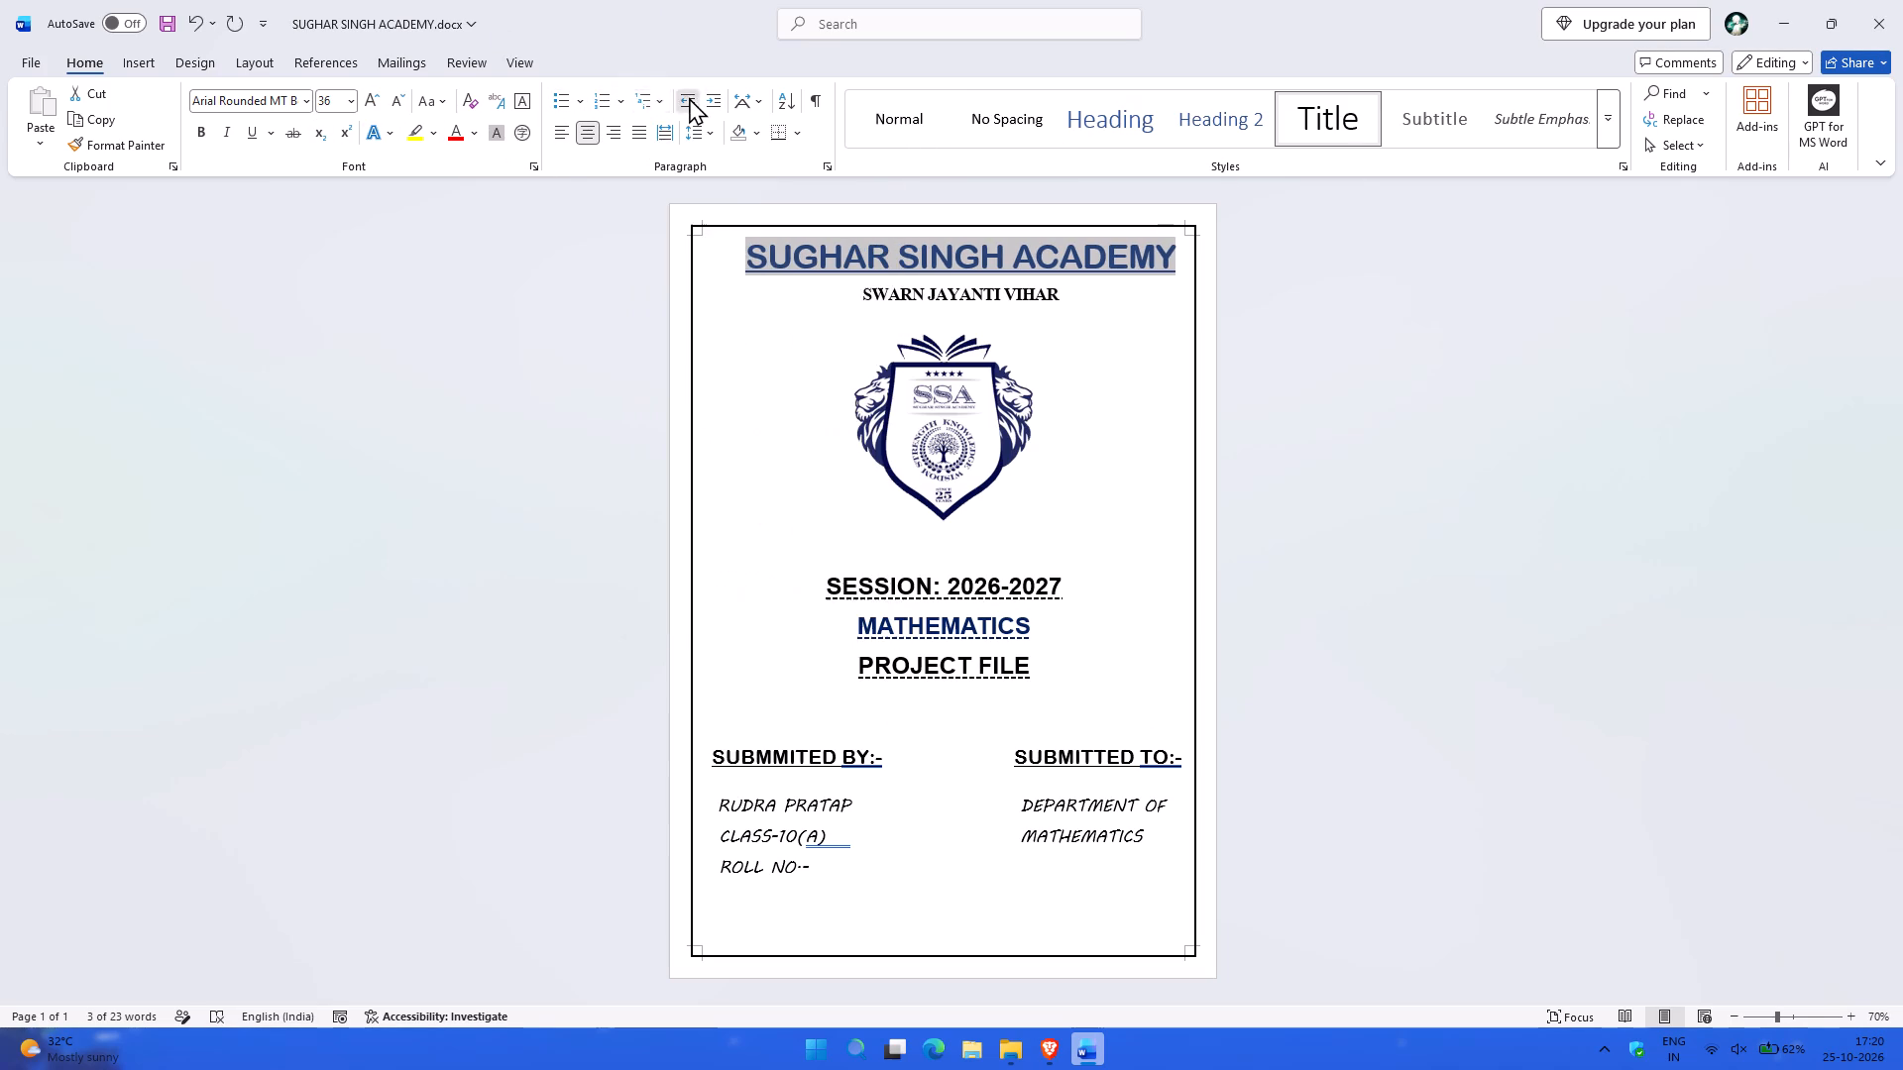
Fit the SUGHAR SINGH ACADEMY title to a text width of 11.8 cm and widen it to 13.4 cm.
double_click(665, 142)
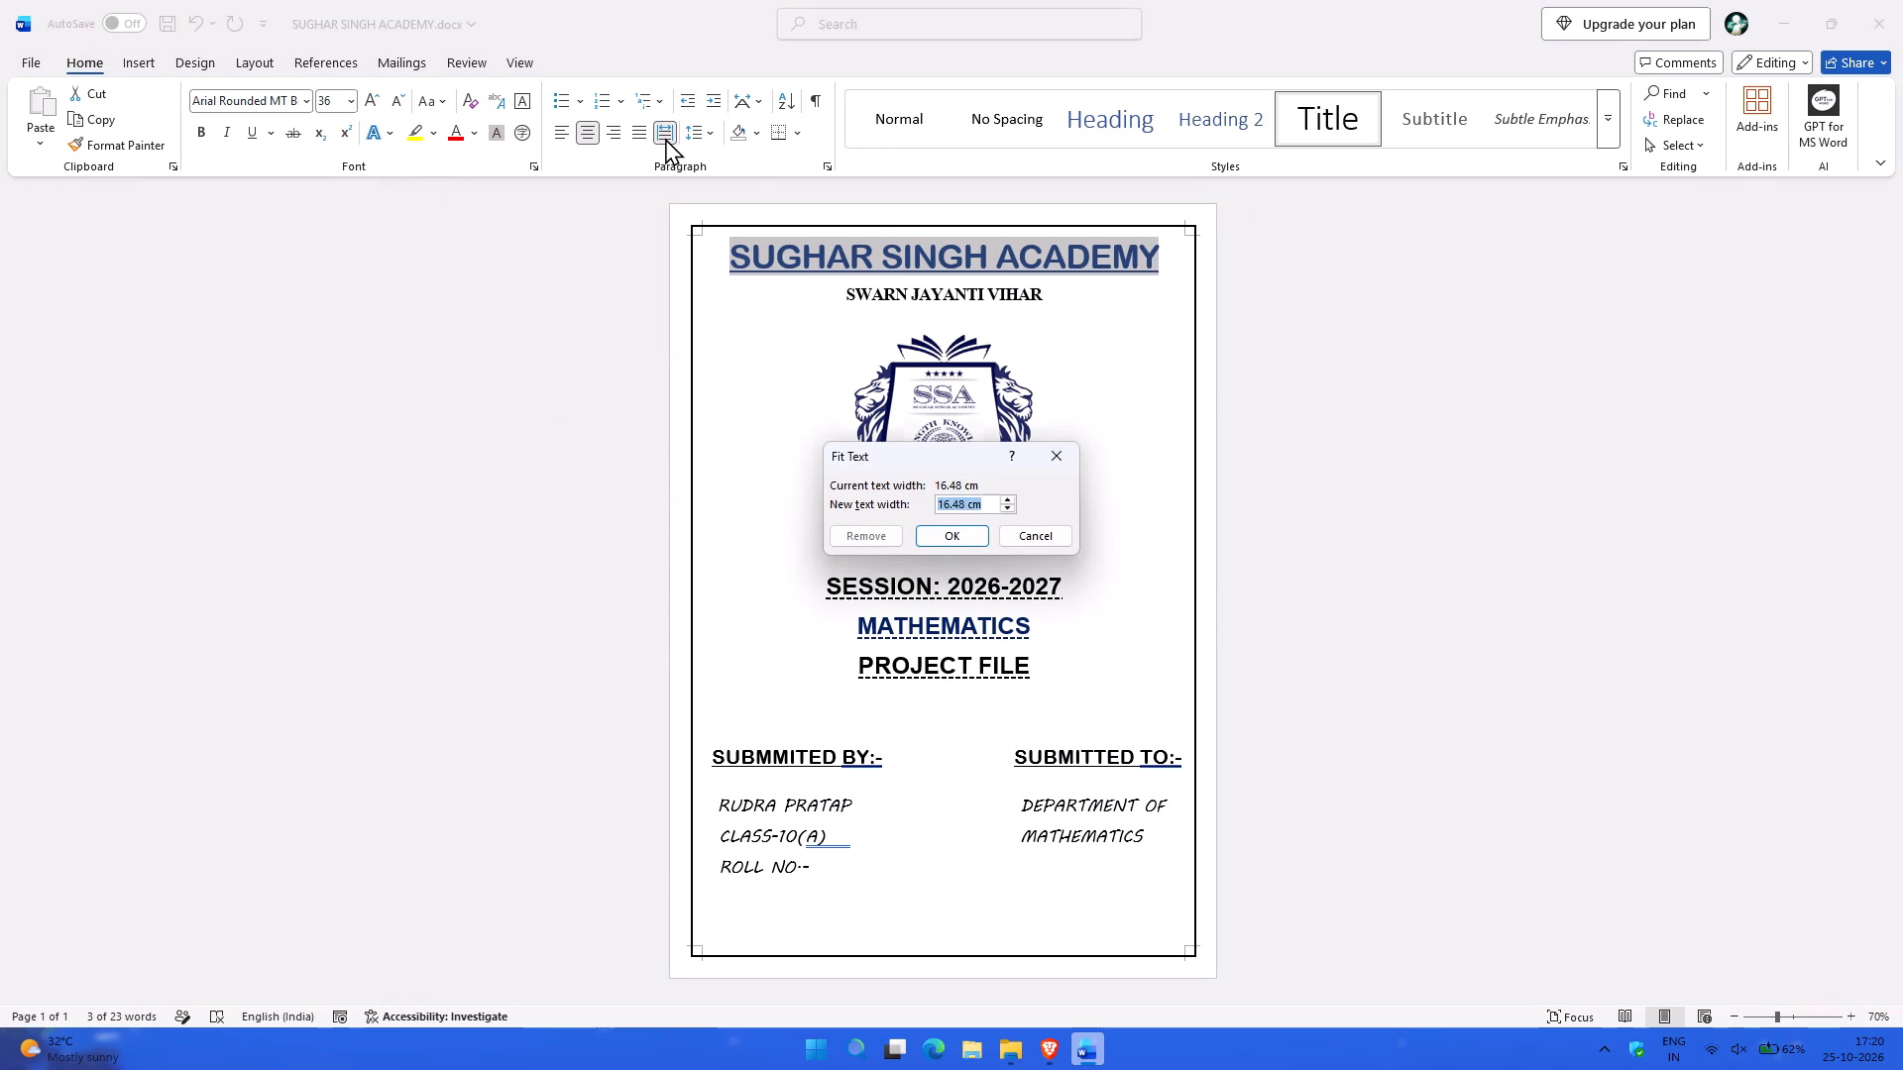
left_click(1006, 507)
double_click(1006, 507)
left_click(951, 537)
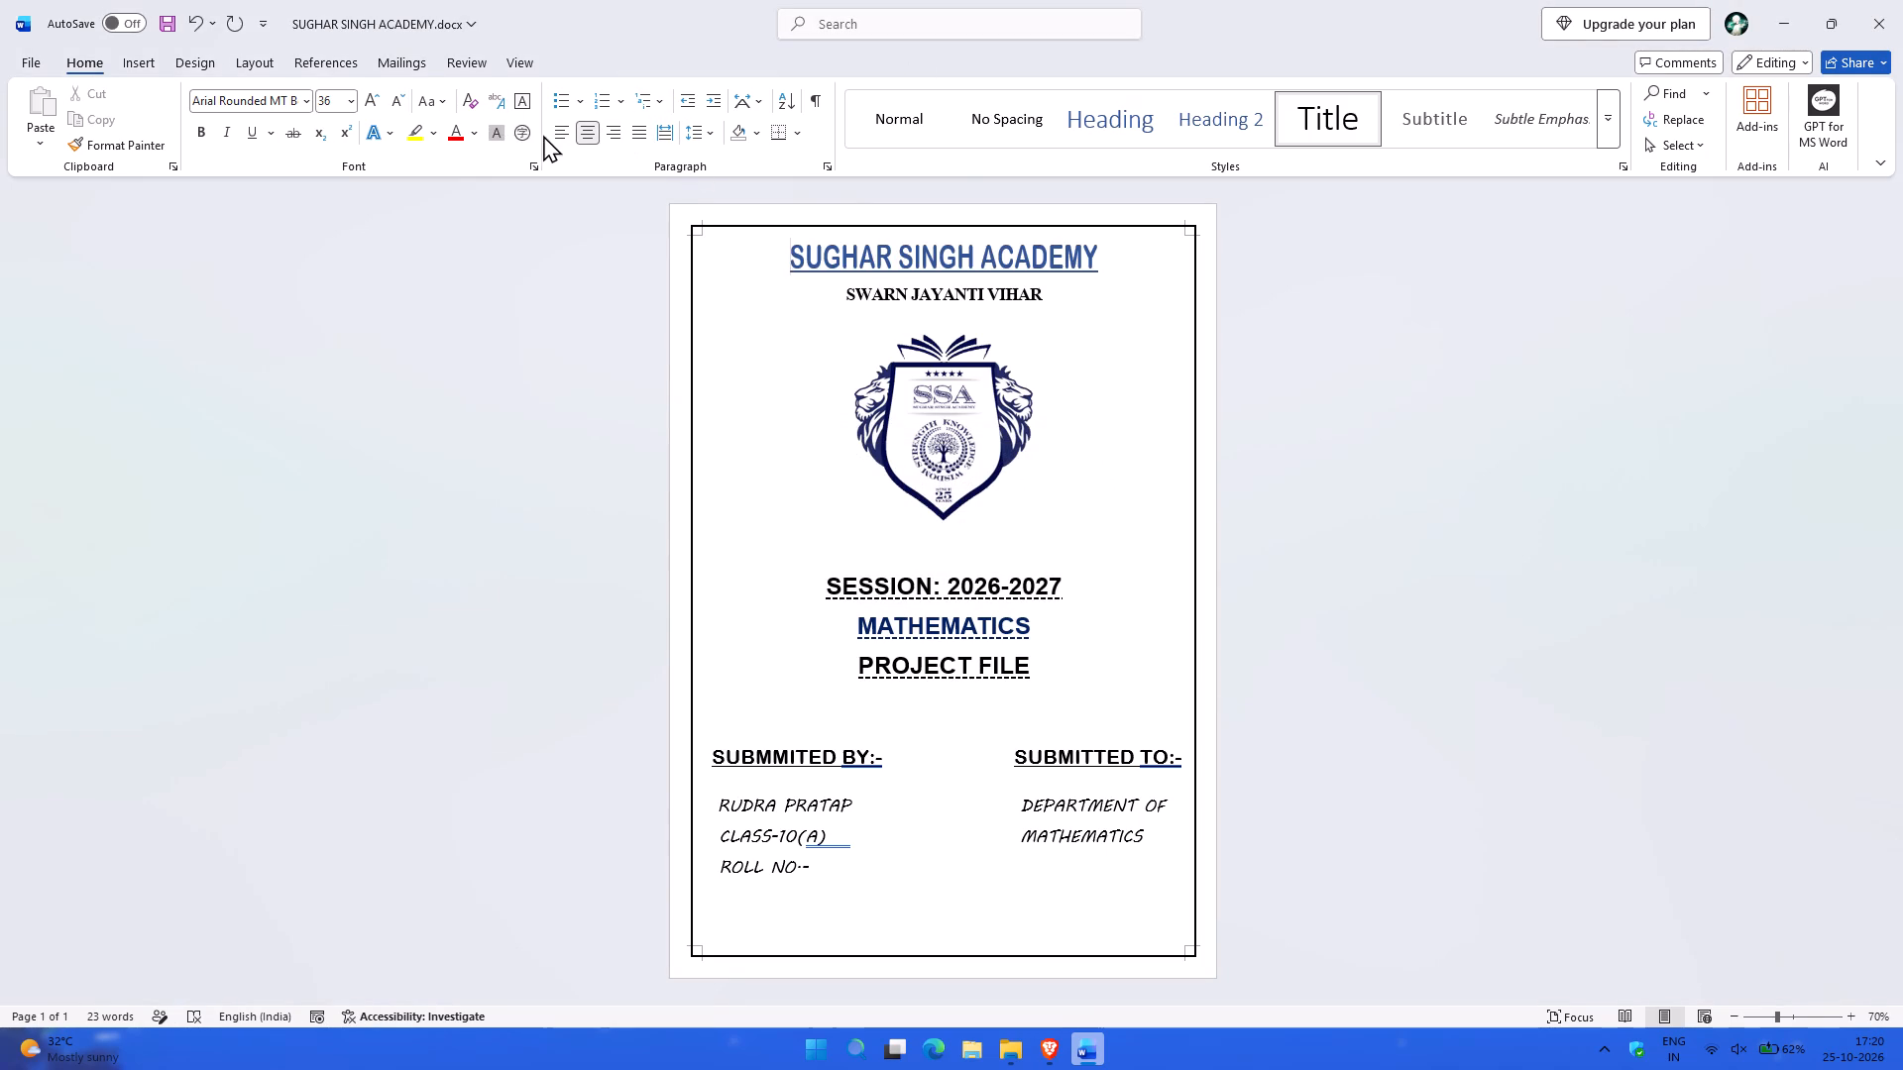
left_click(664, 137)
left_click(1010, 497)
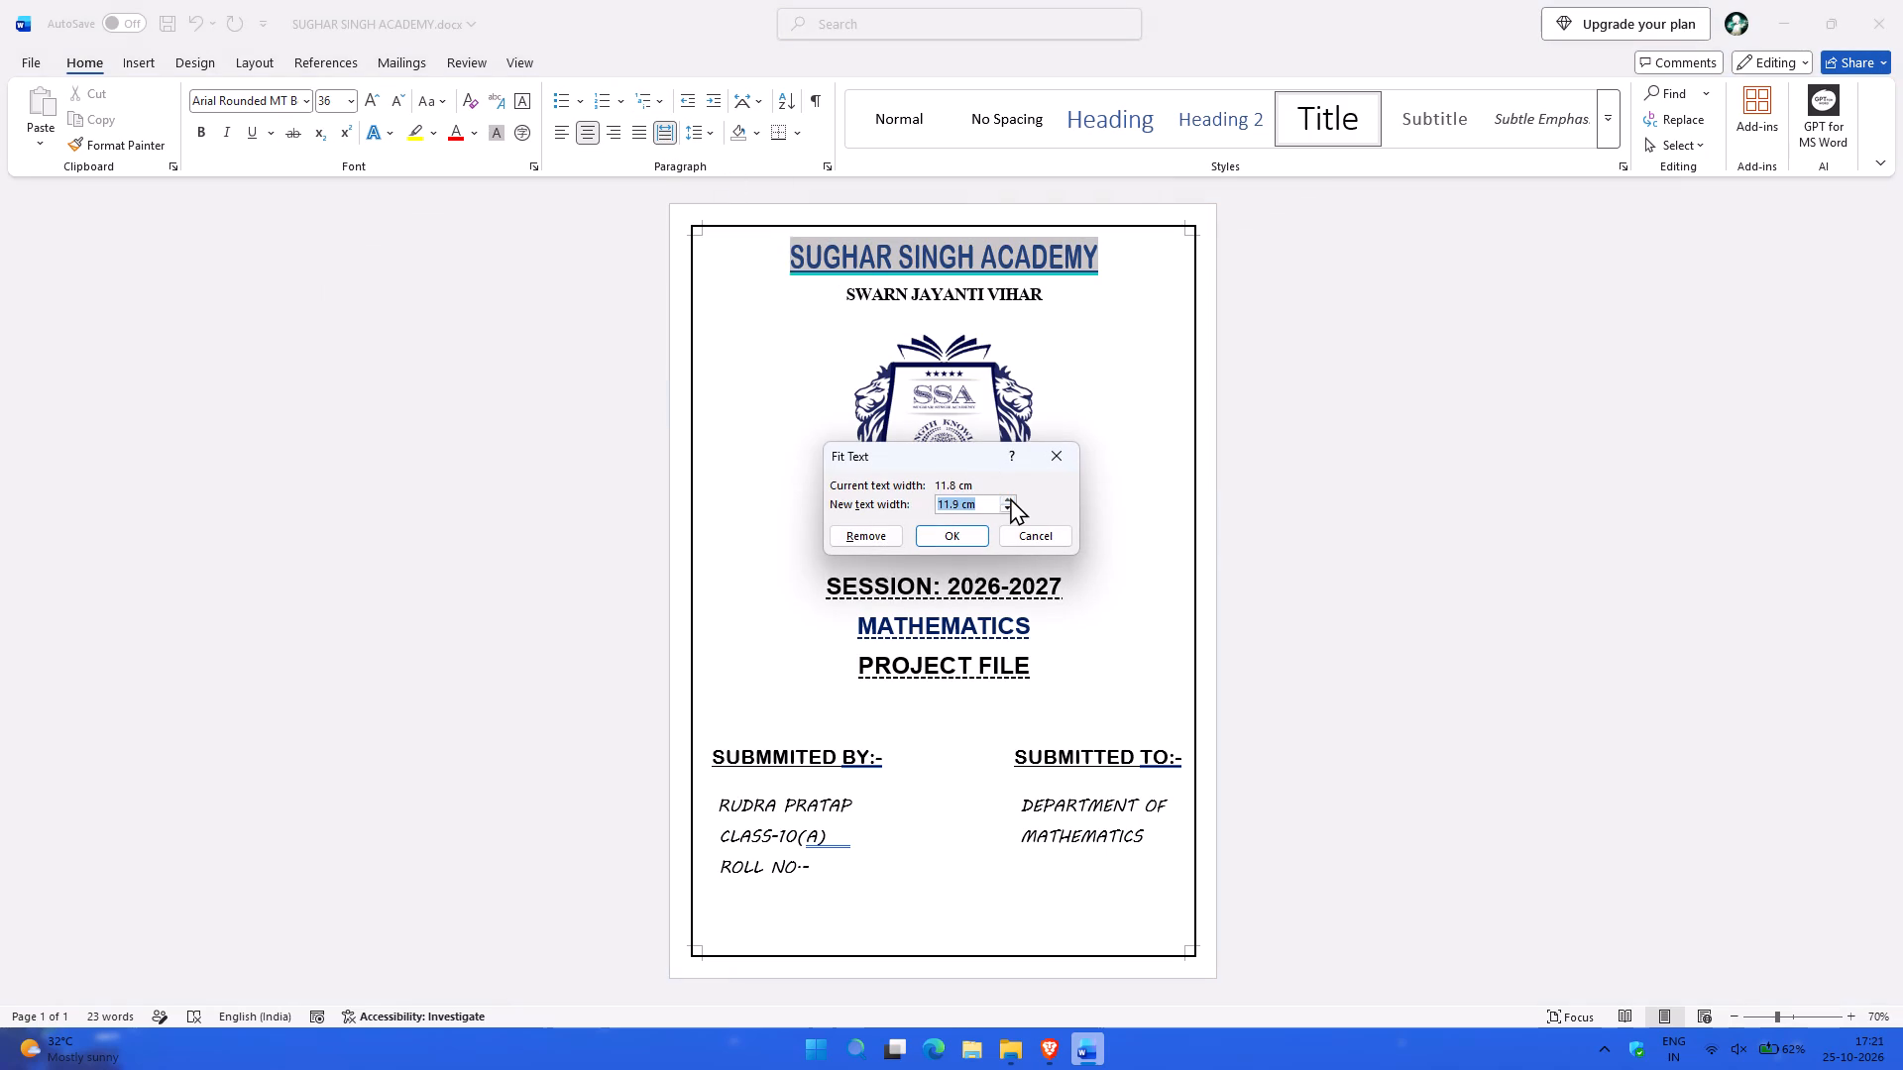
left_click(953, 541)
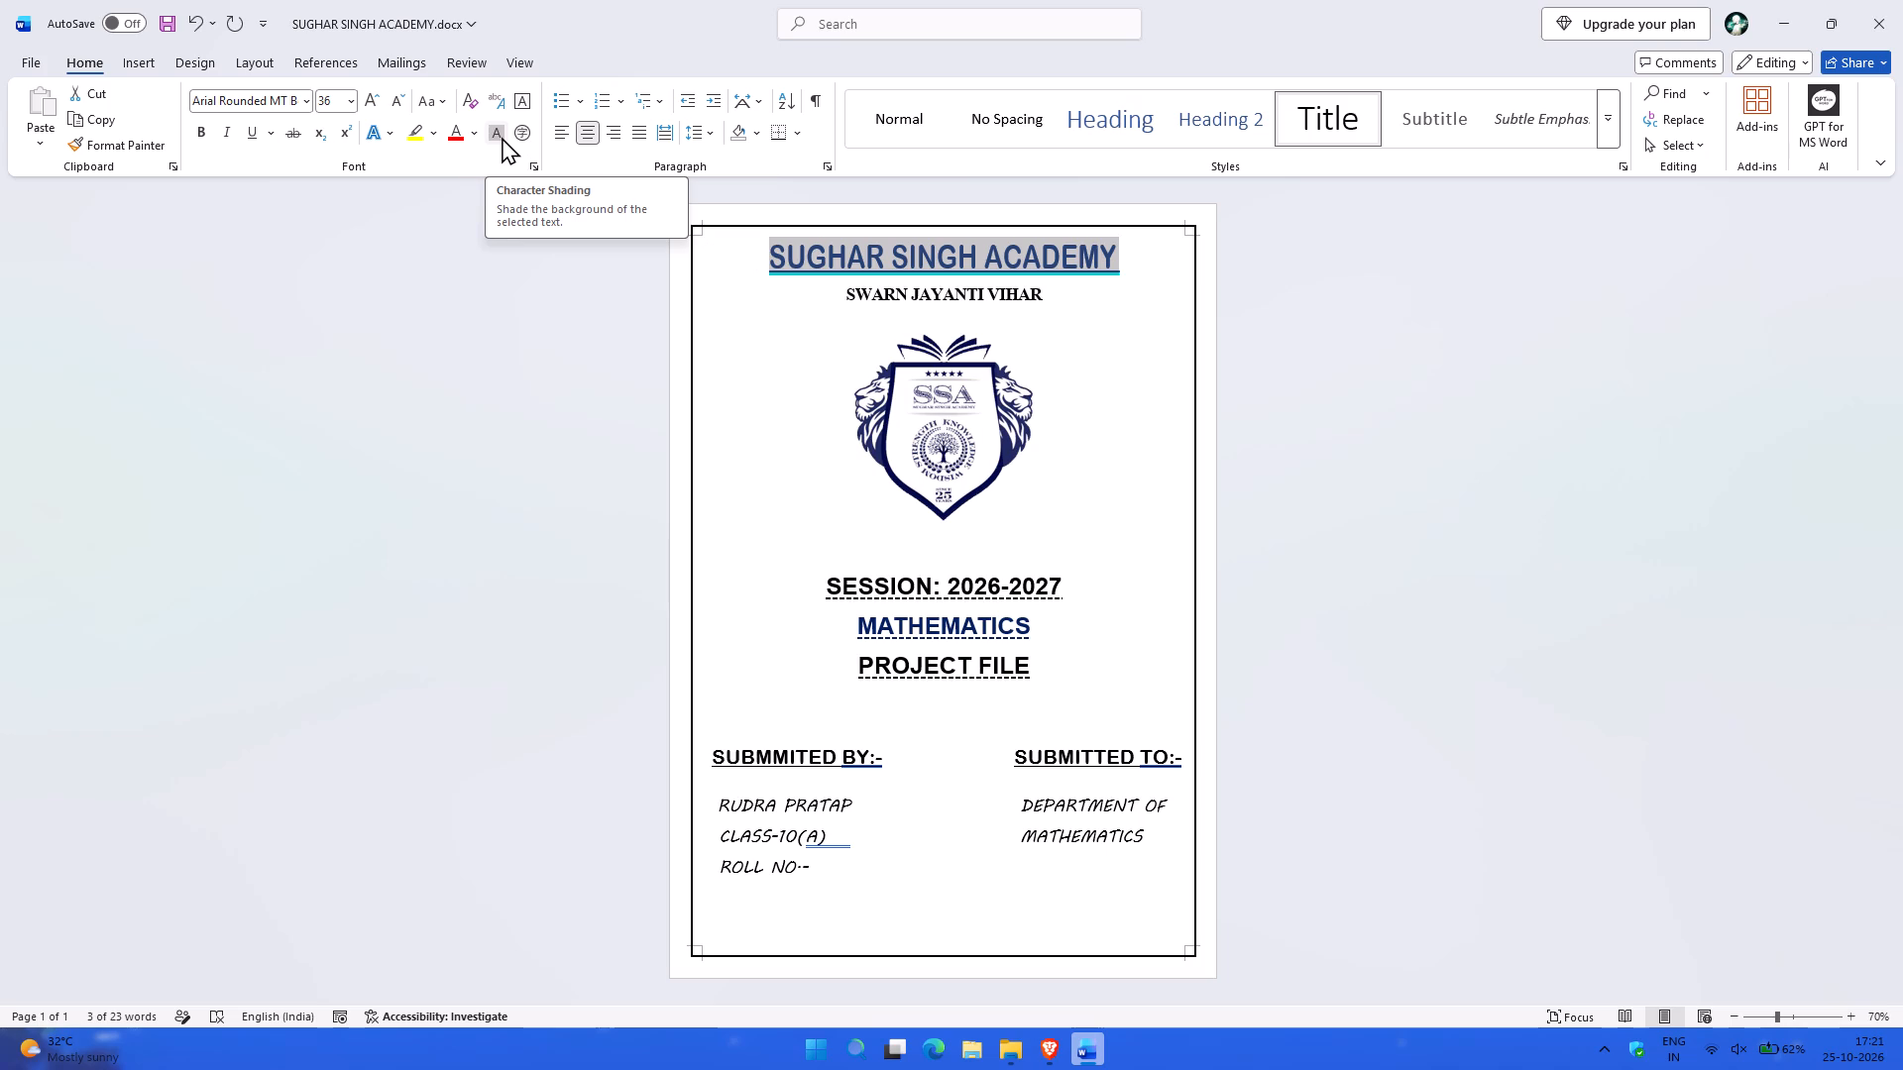
Increase the SUGHAR SINGH ACADEMY title's font size to 48 pt.
left_click(366, 104)
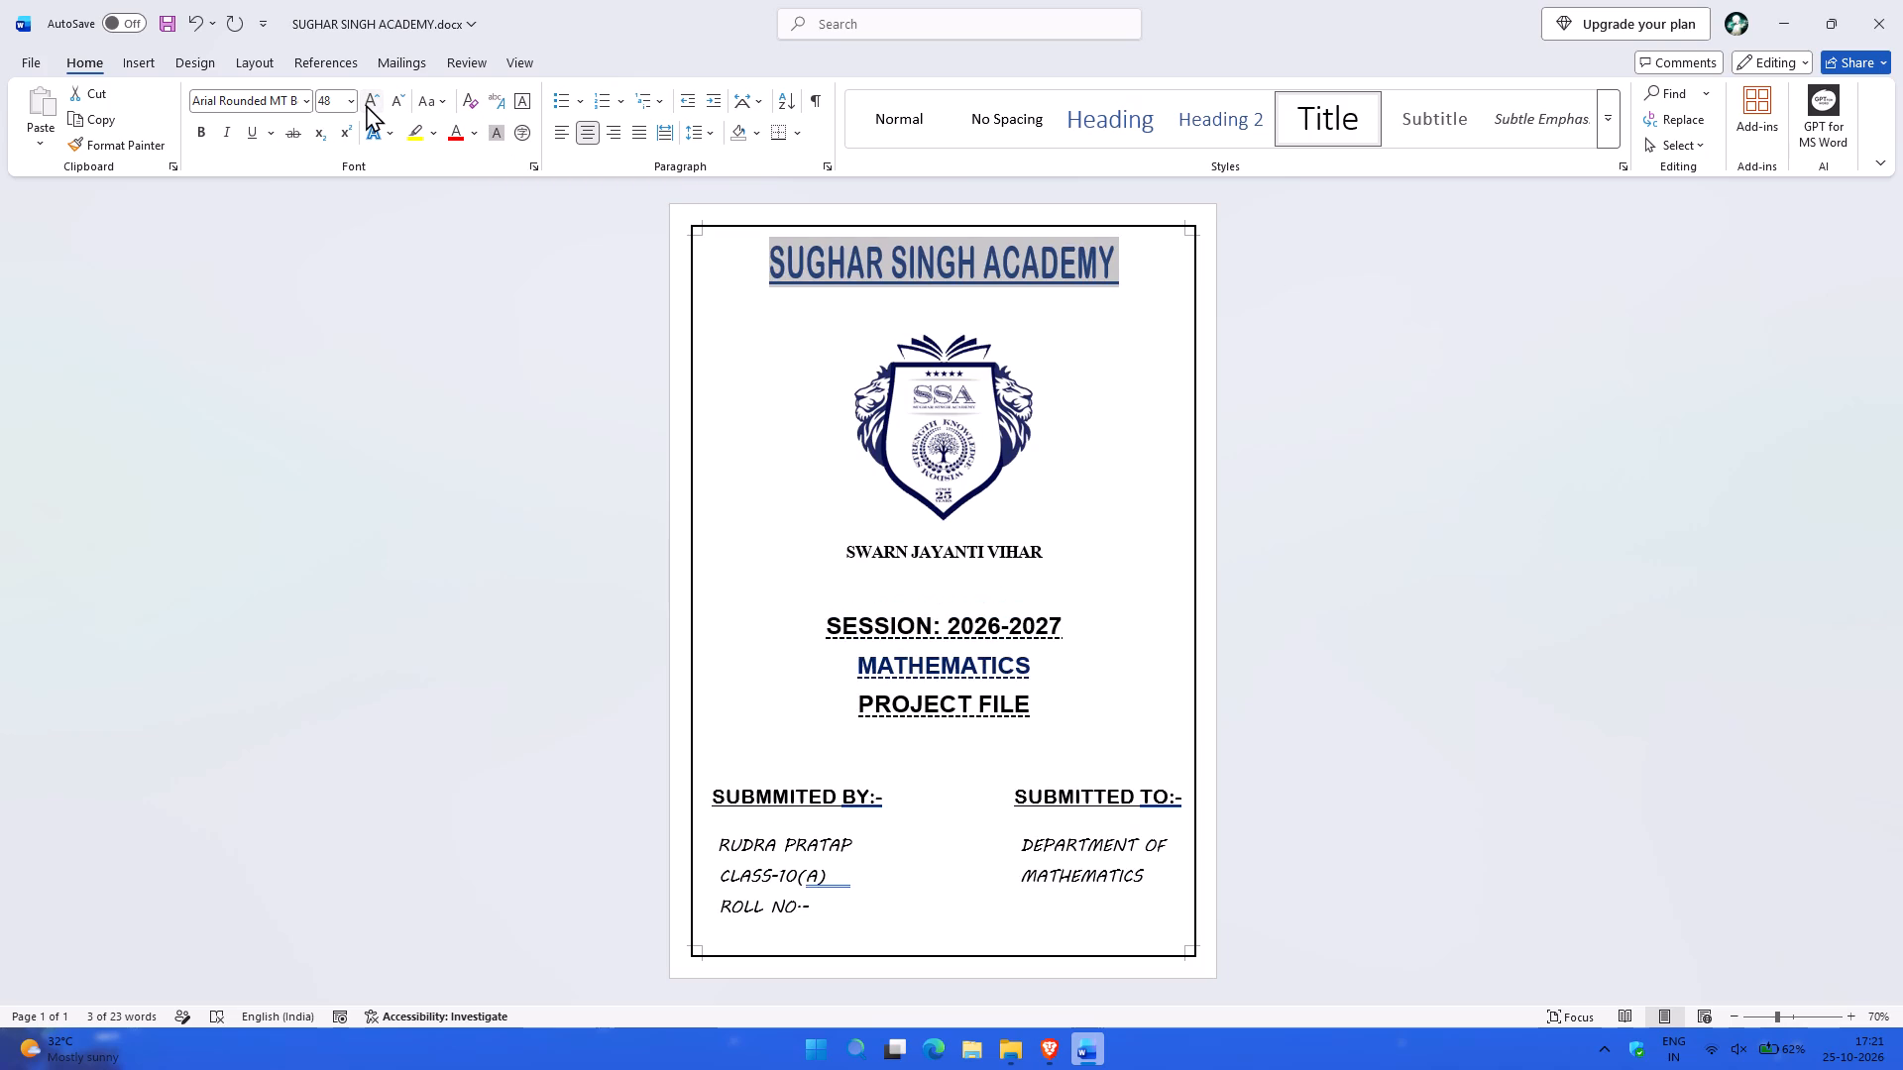
Move the school crest slightly down so the SWARN JAYANTI VIHAR line fits between it and the title.
left_click_drag(944, 412, 944, 432)
left_click_drag(953, 495, 953, 491)
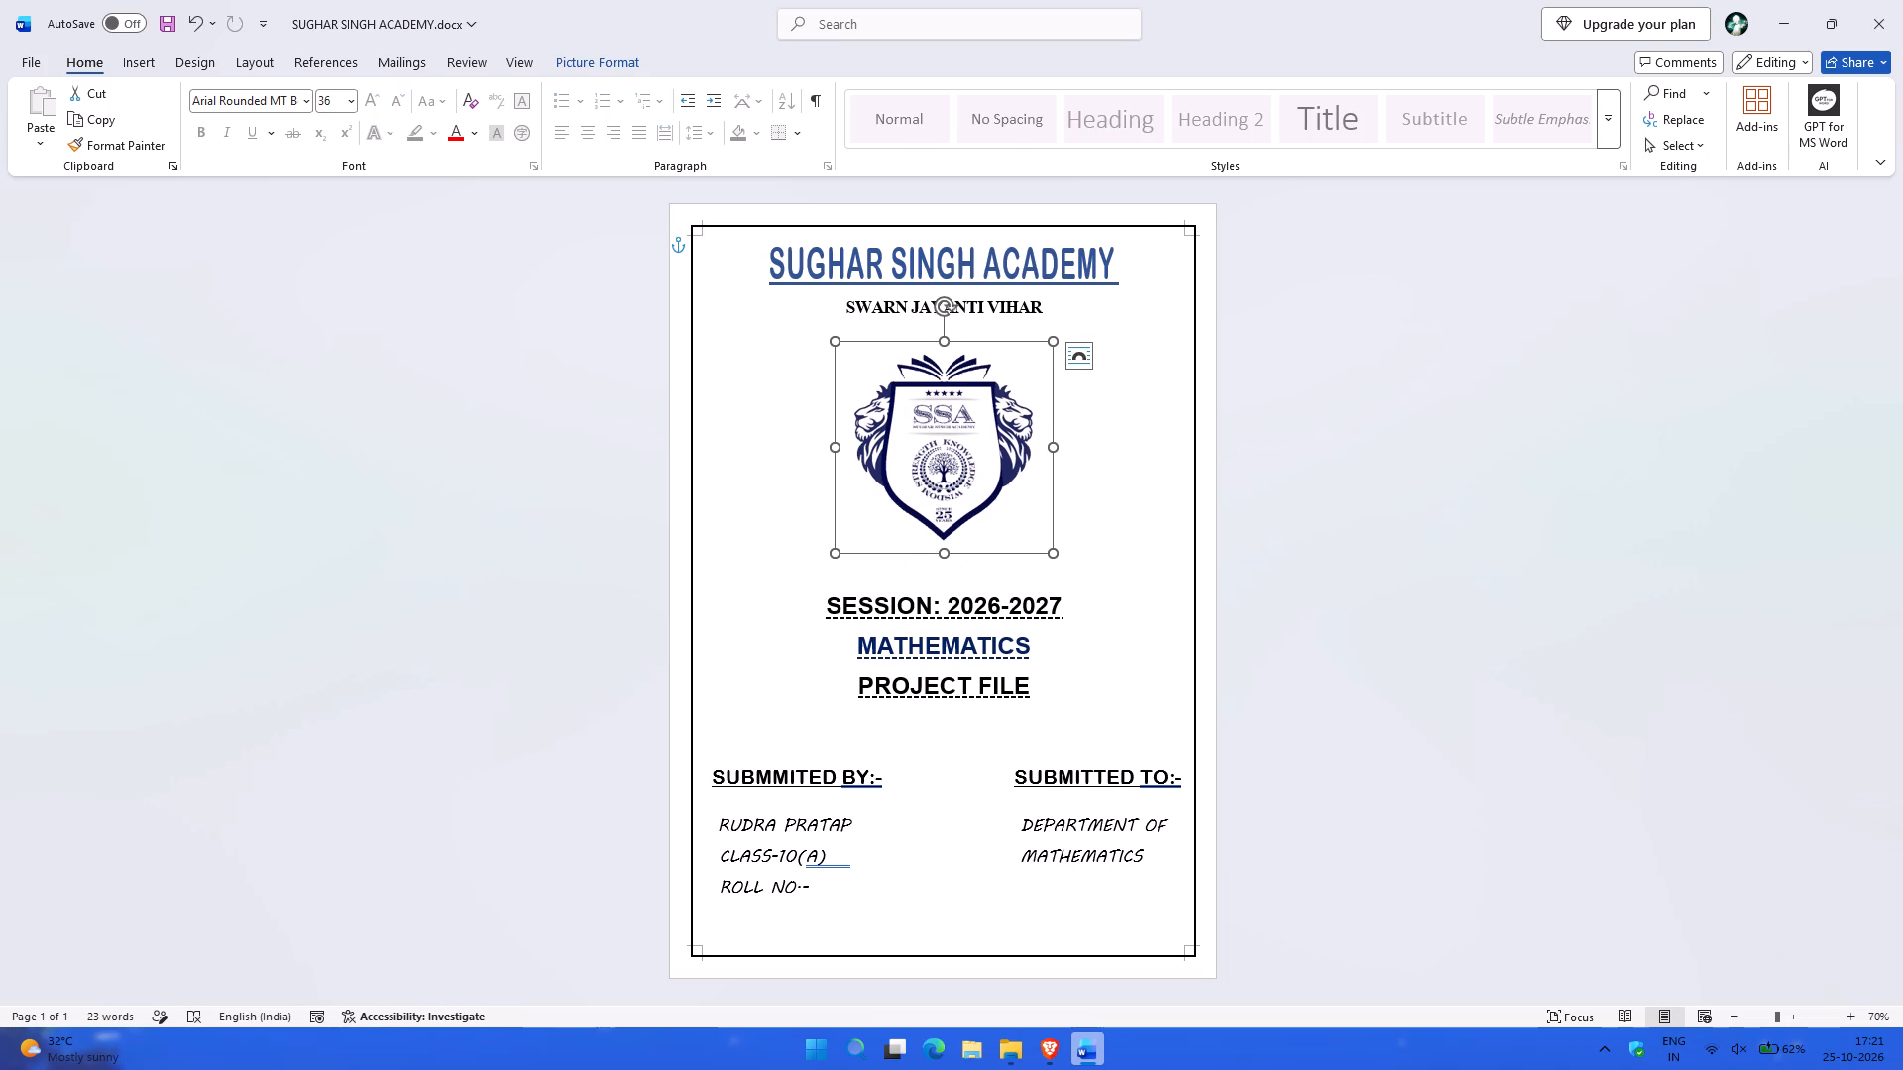
left_click_drag(953, 491, 952, 483)
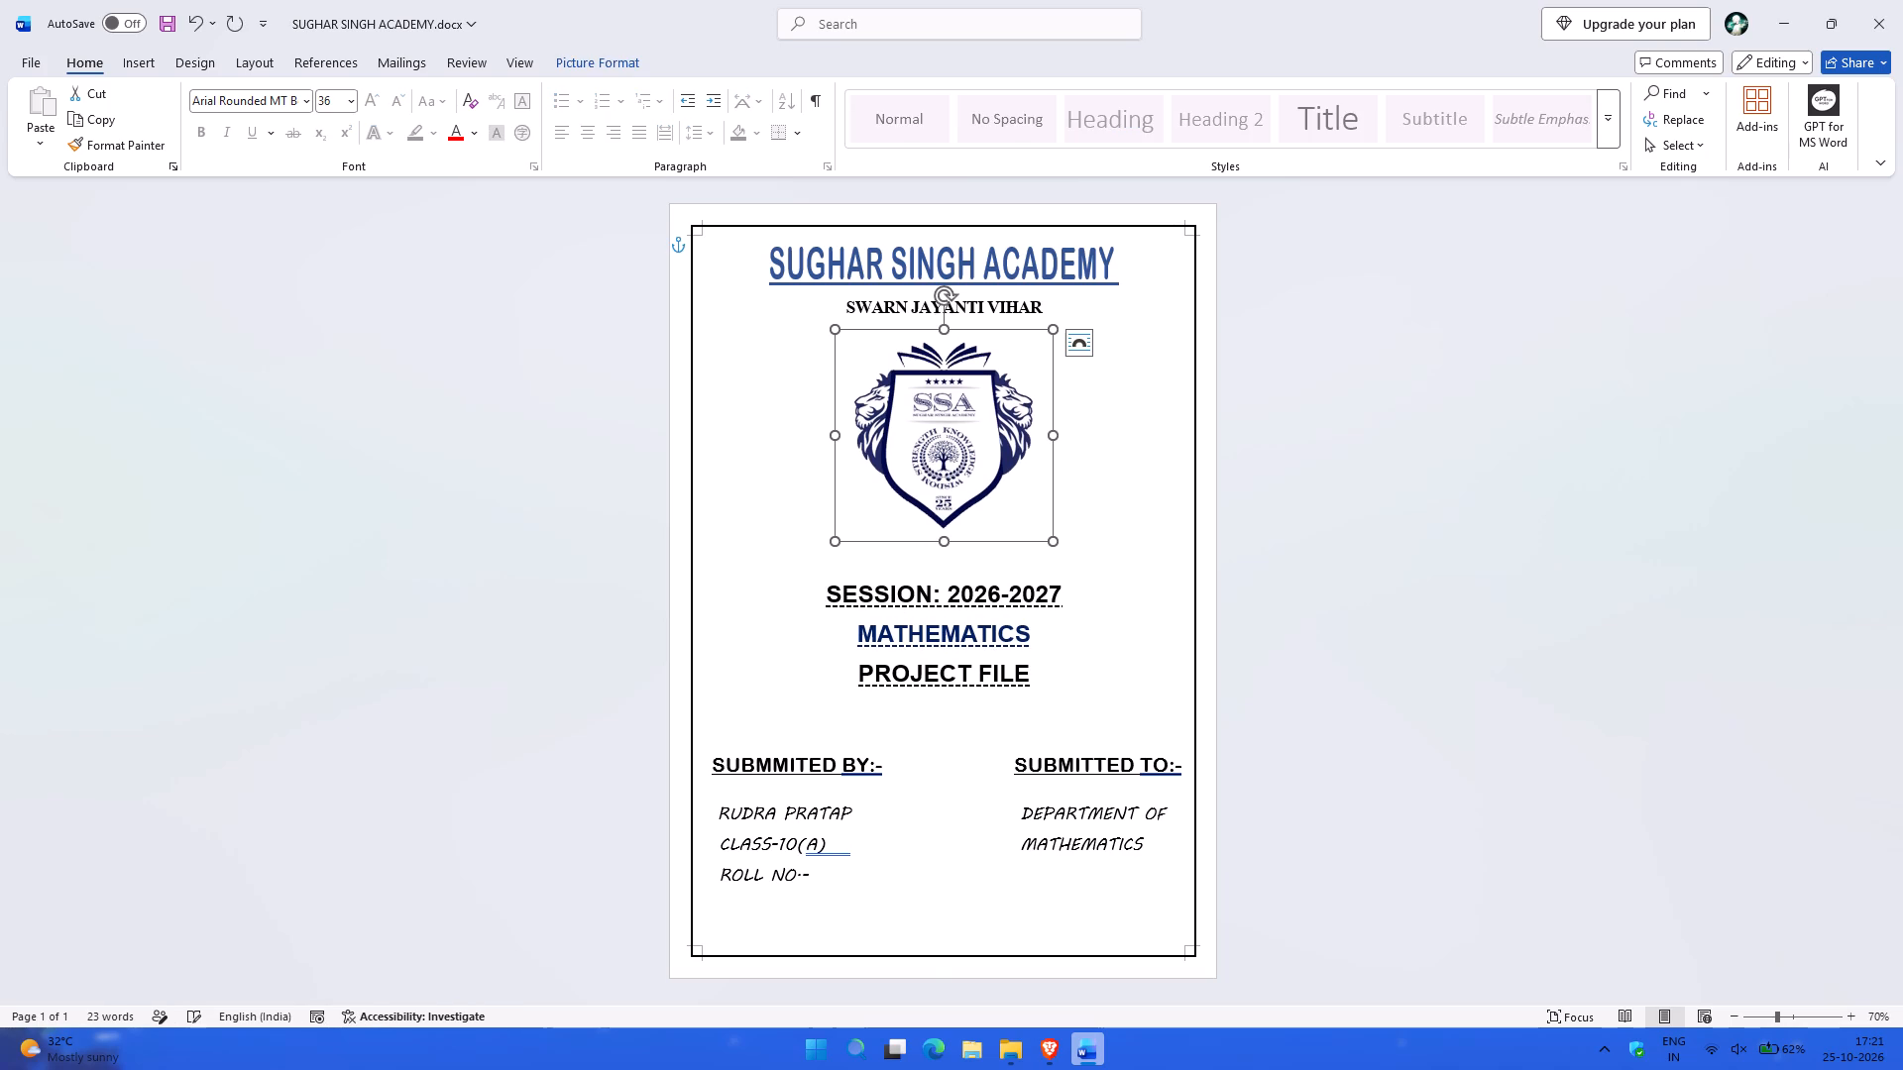
Widen the SUGHAR SINGH ACADEMY title's fitted text width to 14.7 cm and on to 16.4 cm.
left_click_drag(769, 269, 983, 245)
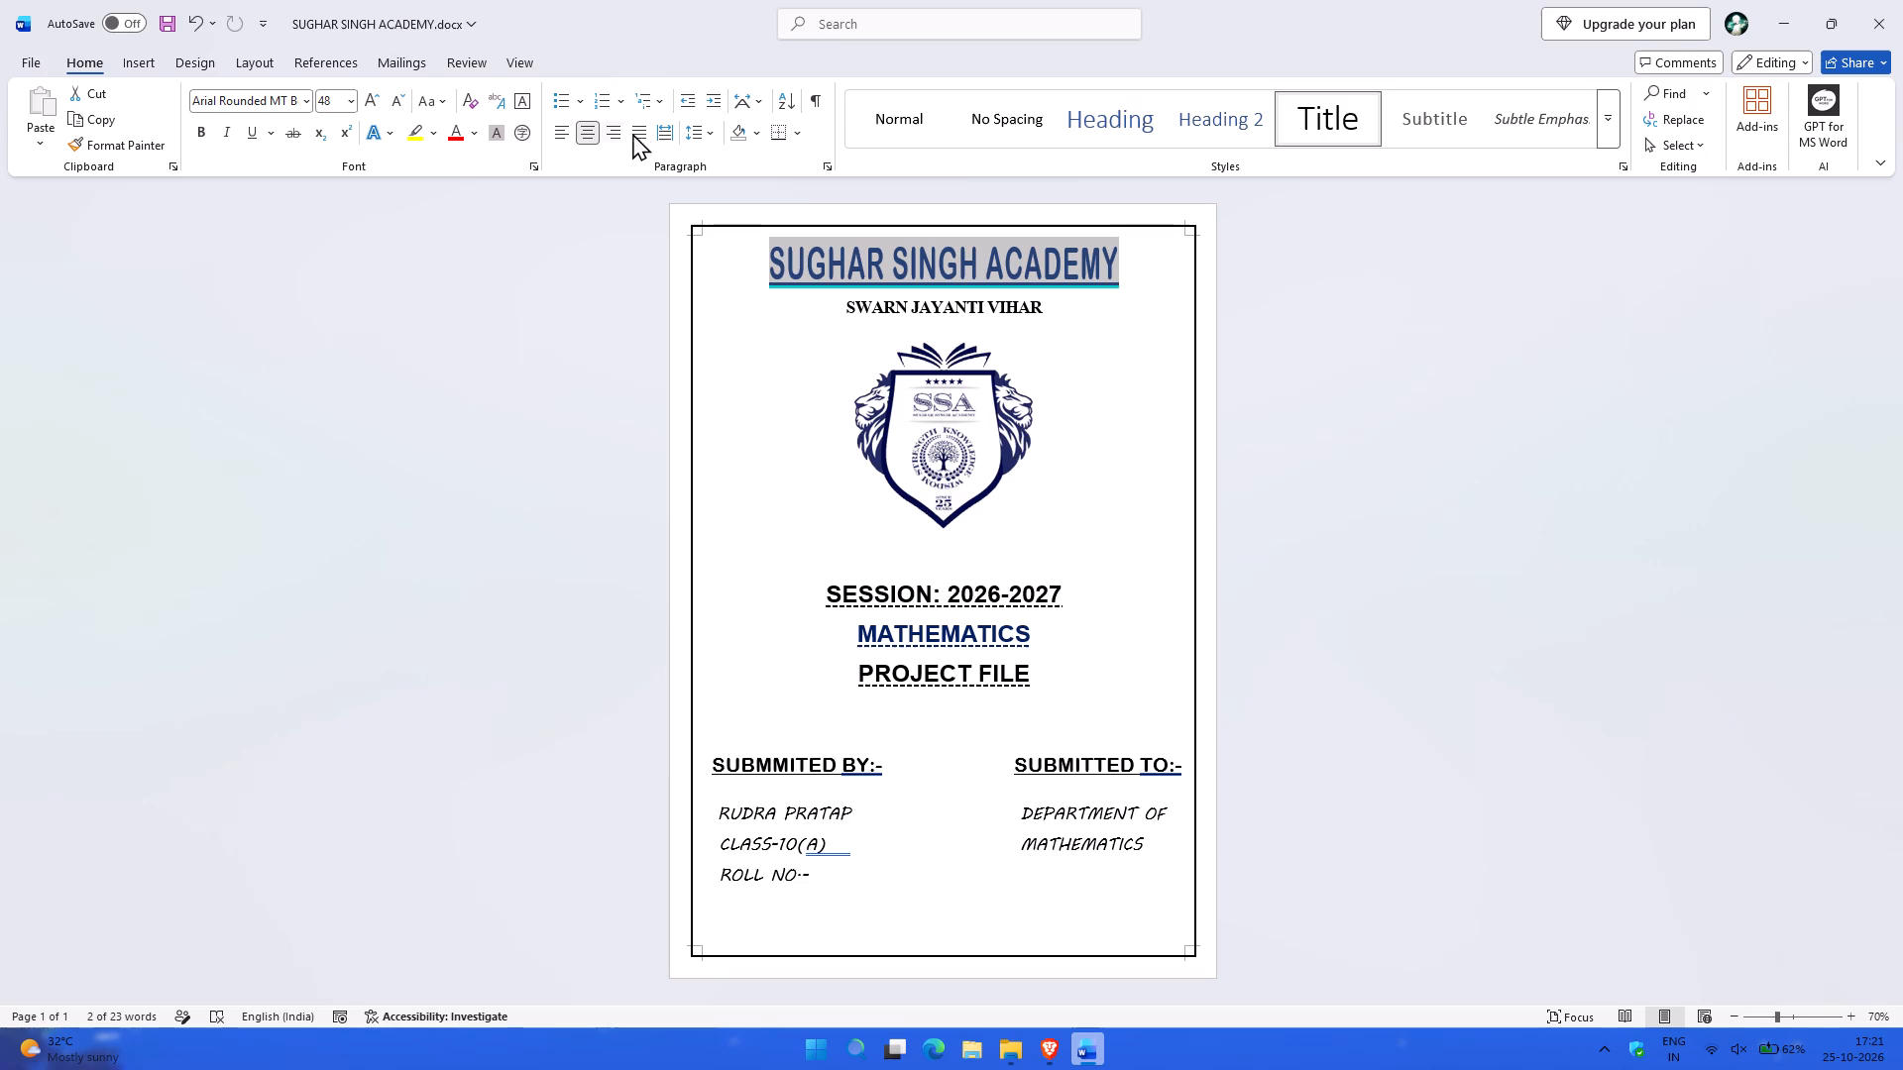
left_click(668, 130)
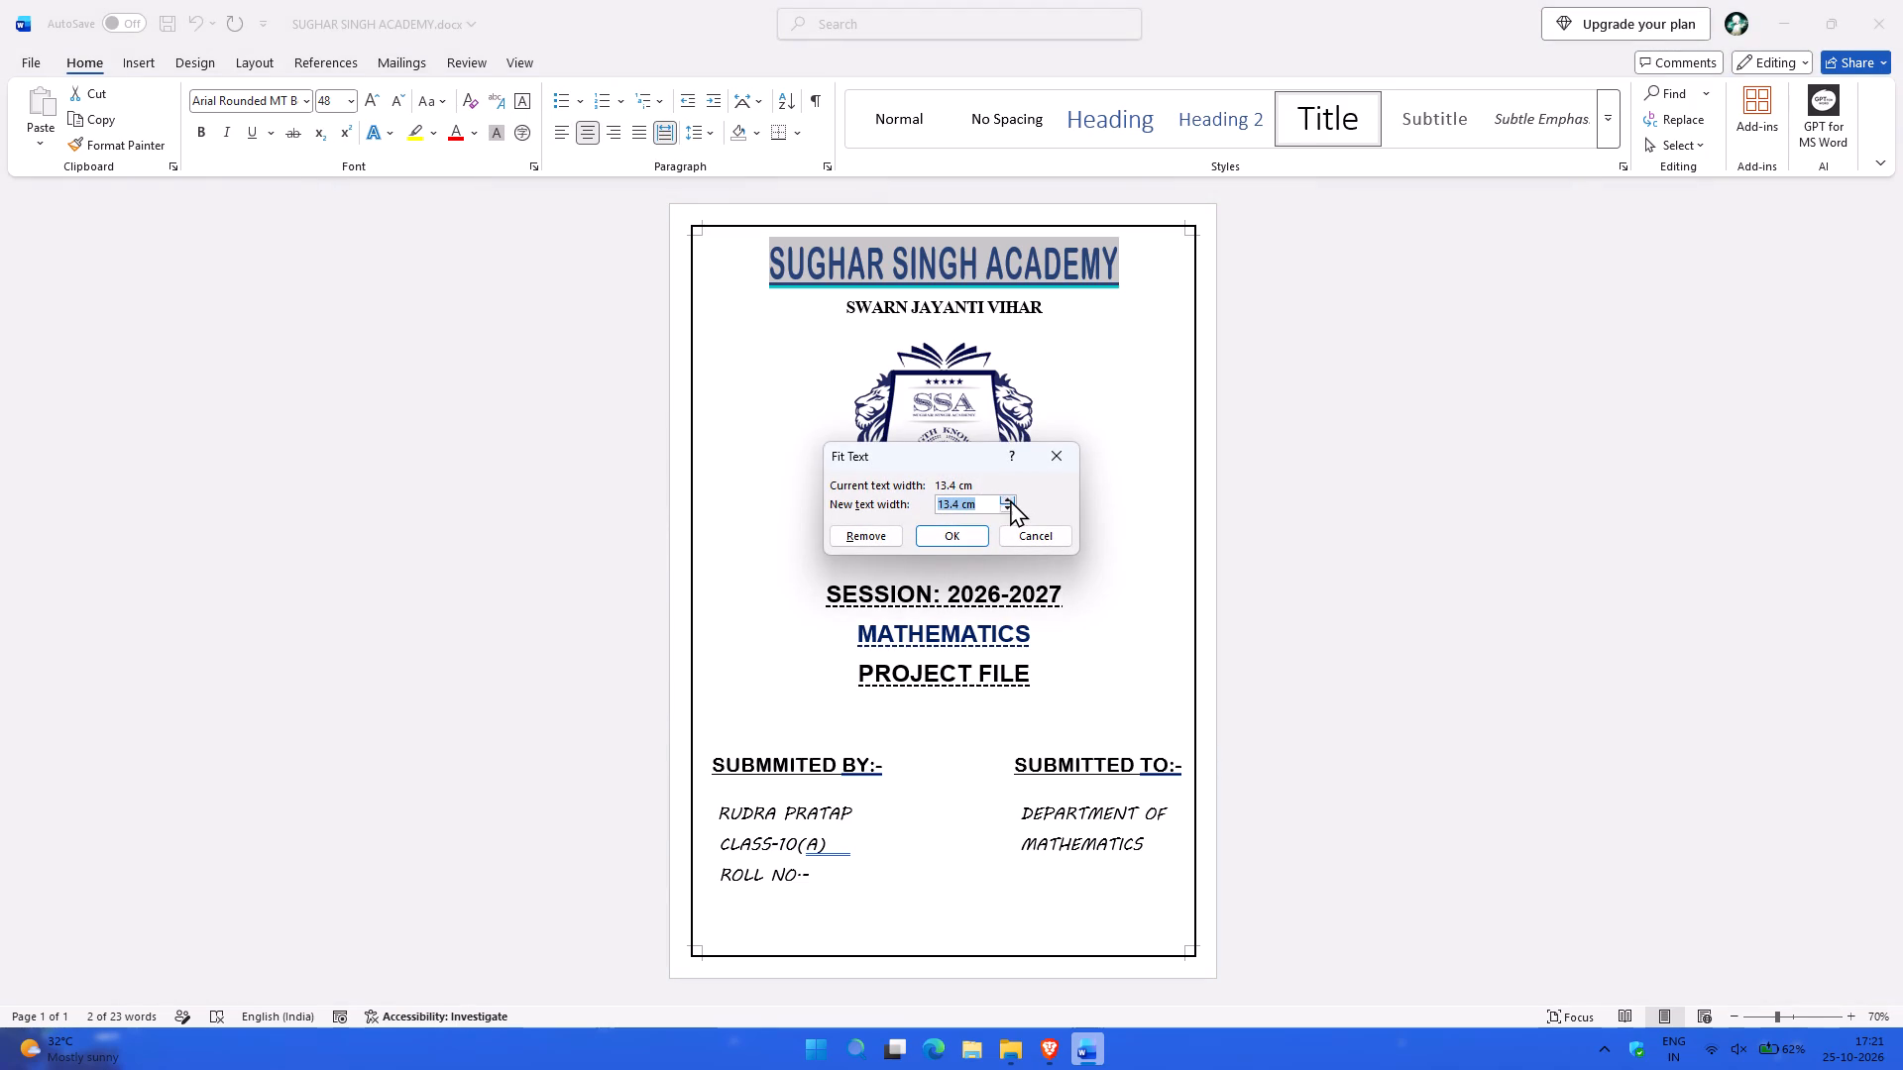
left_click(1010, 499)
left_click(959, 537)
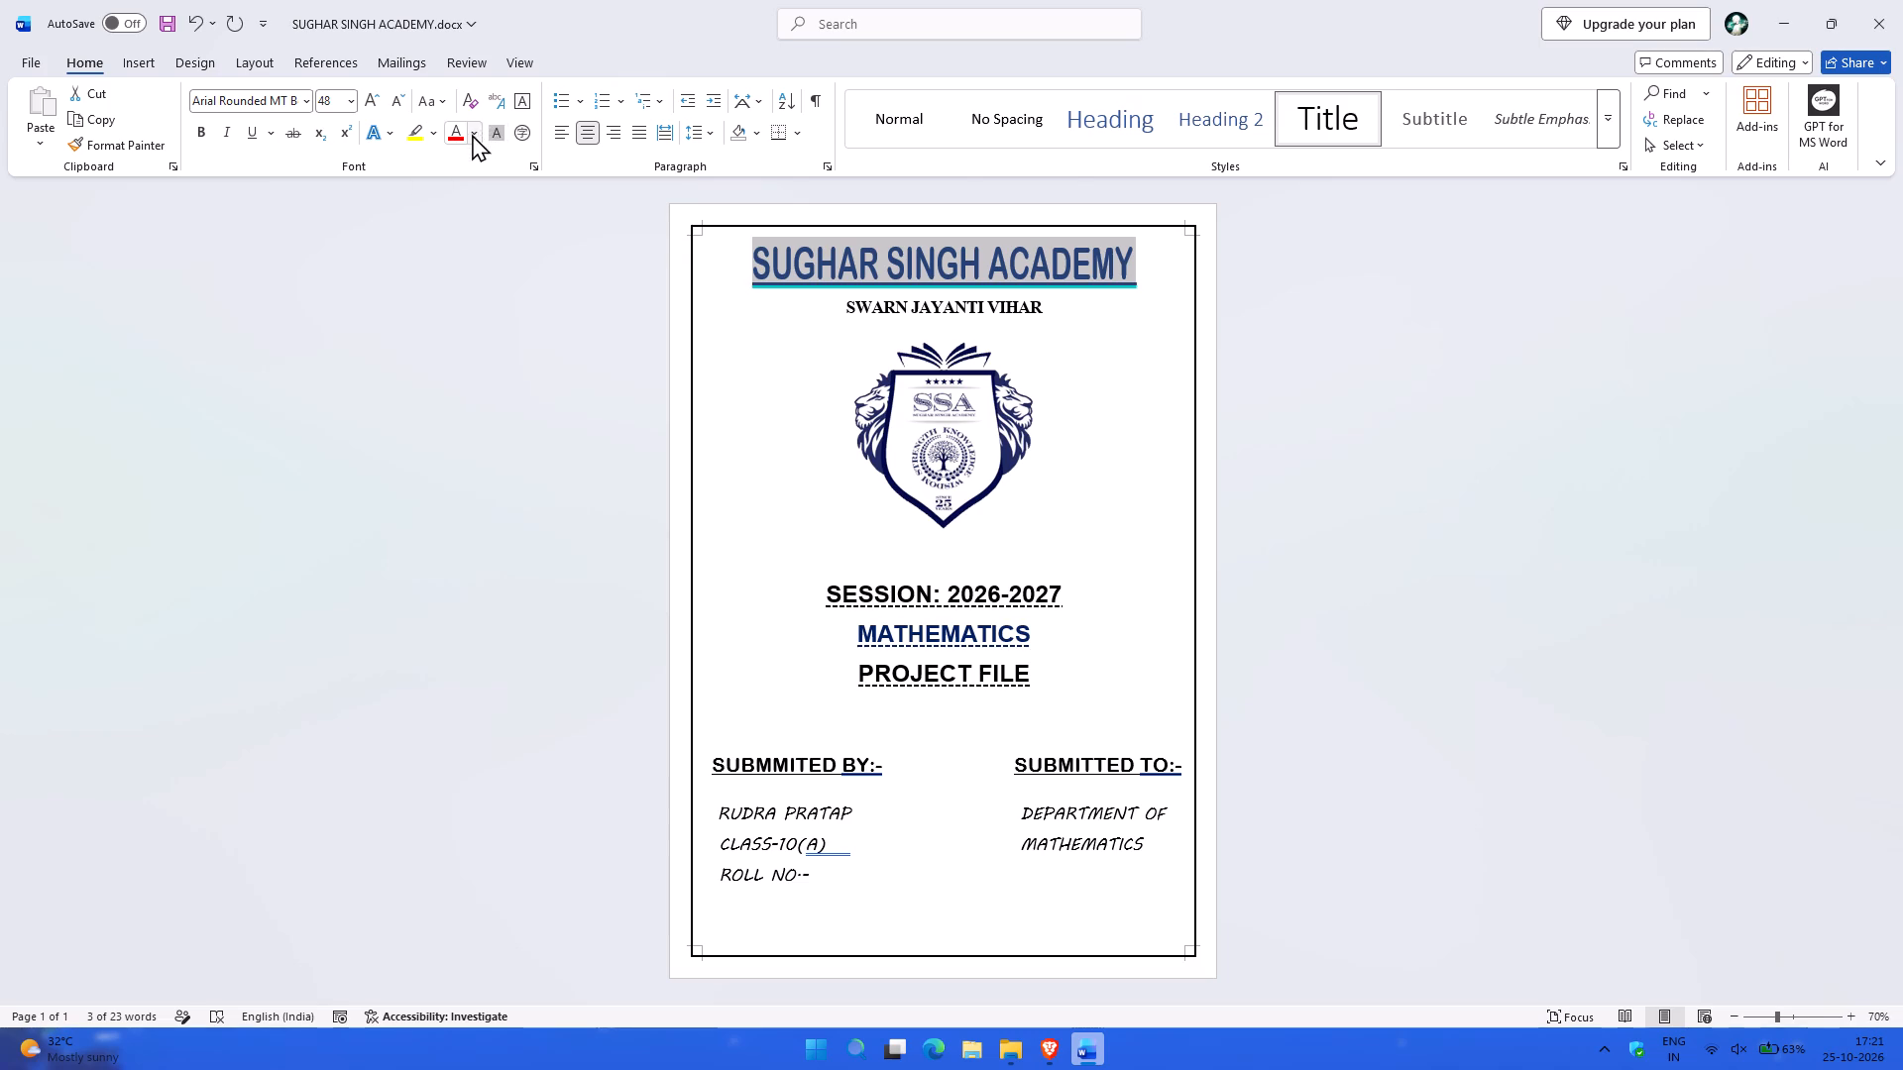
left_click(673, 134)
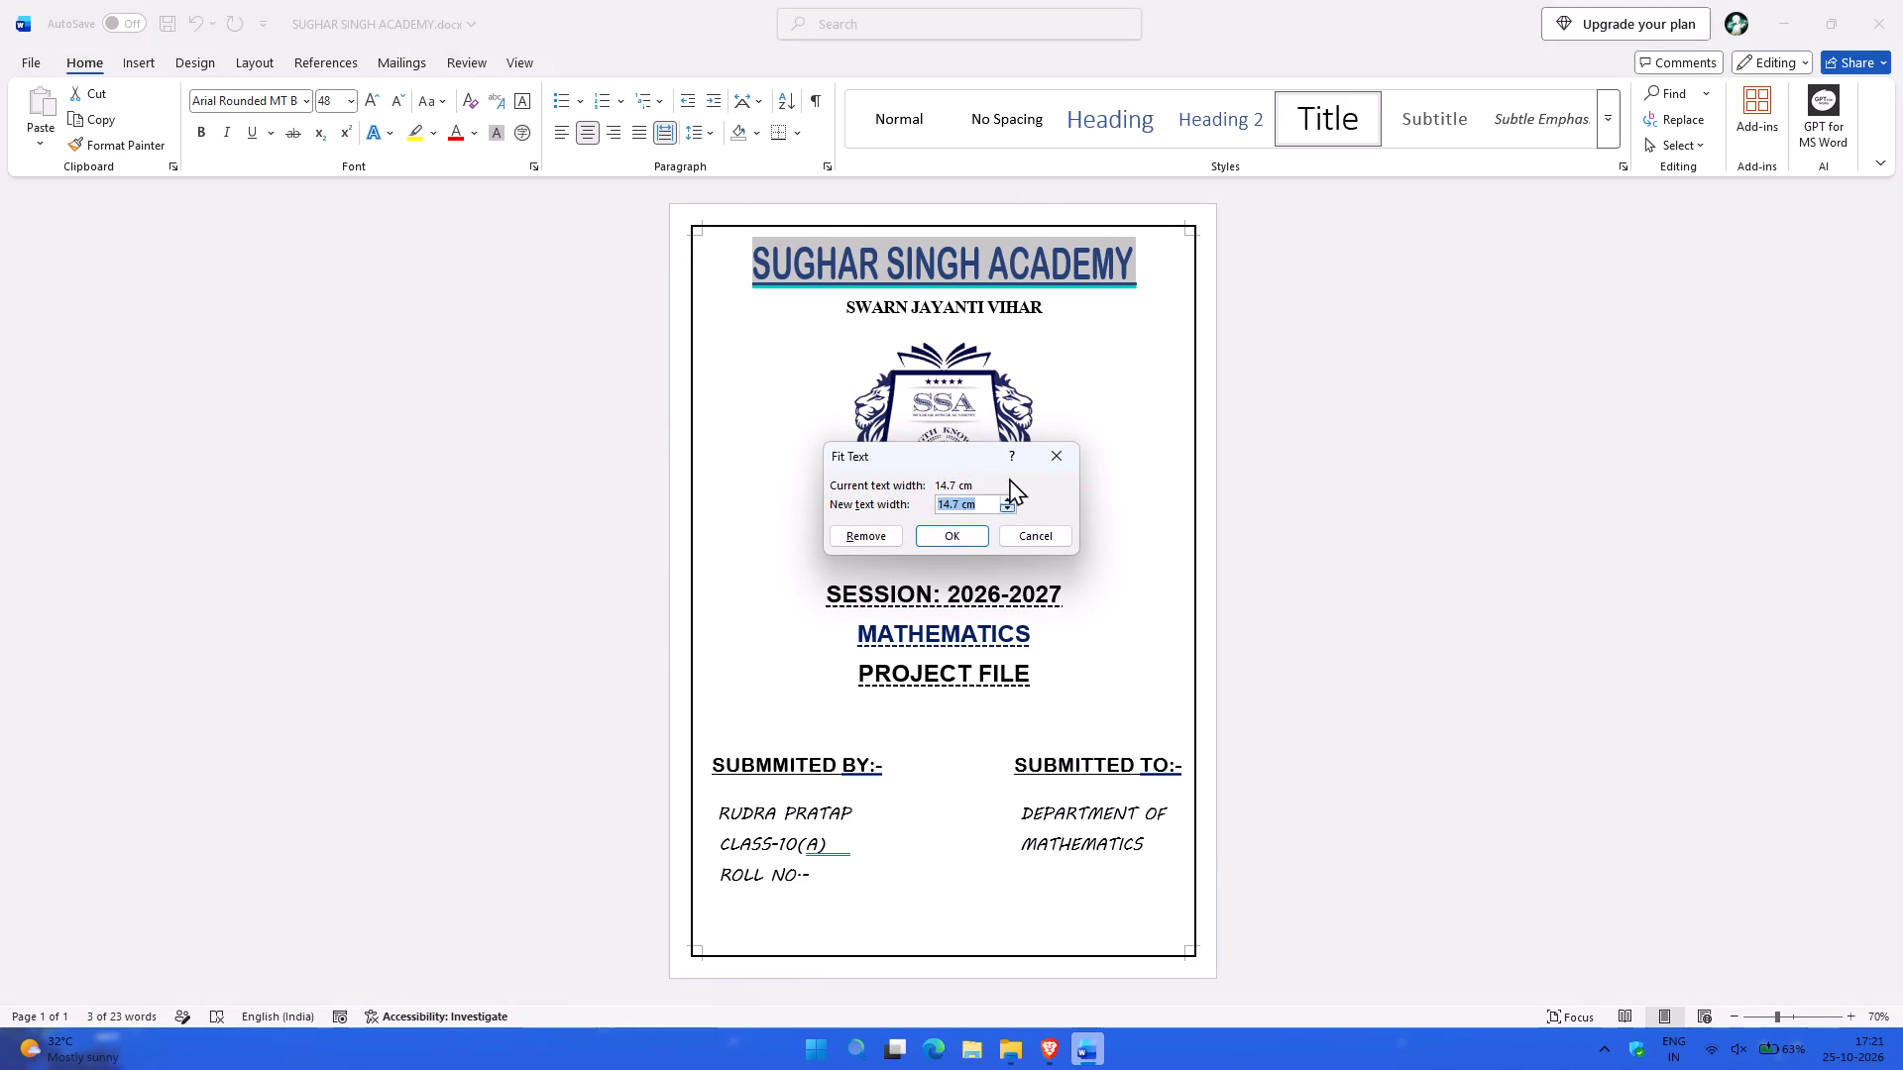
left_click(1005, 495)
left_click(933, 546)
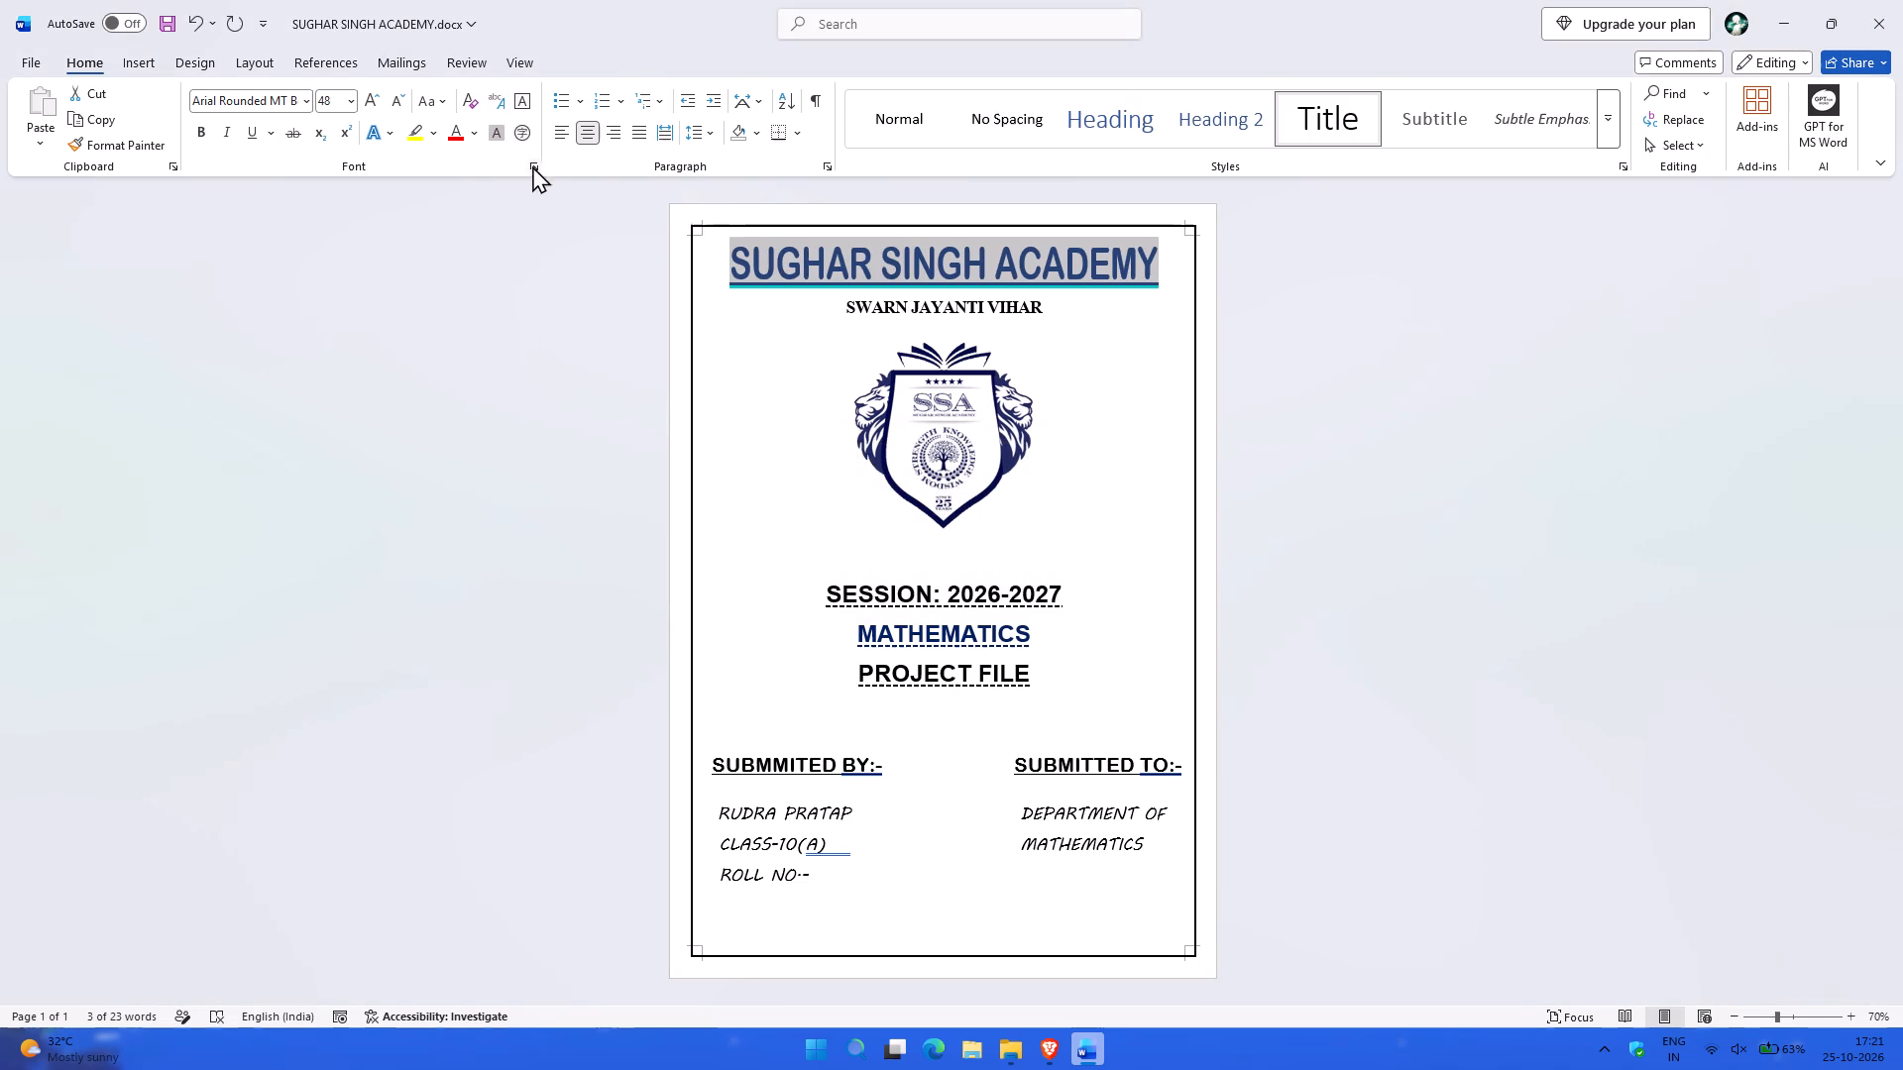
left_click(630, 348)
left_click(1147, 408)
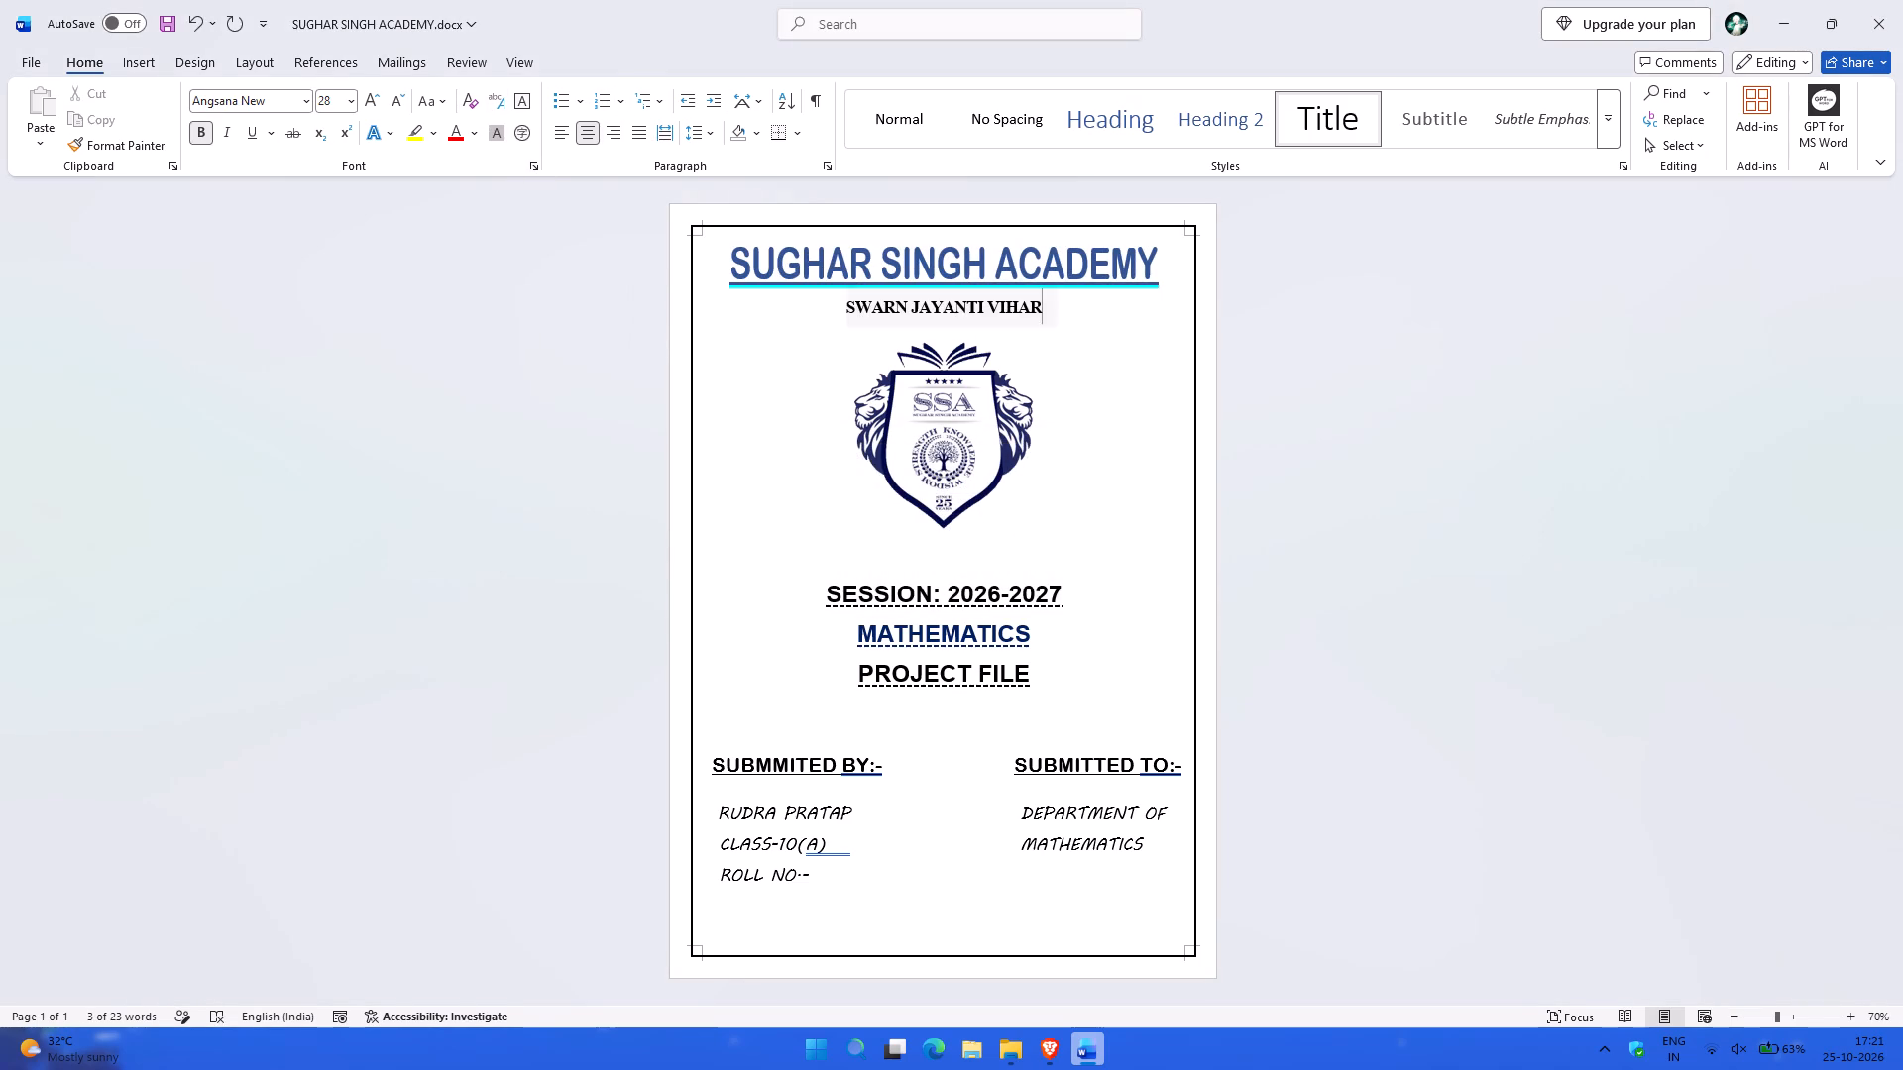
Browse fonts for the SUGHAR SINGH ACADEMY title and apply the BatmanForever font.
left_click_drag(732, 272, 974, 286)
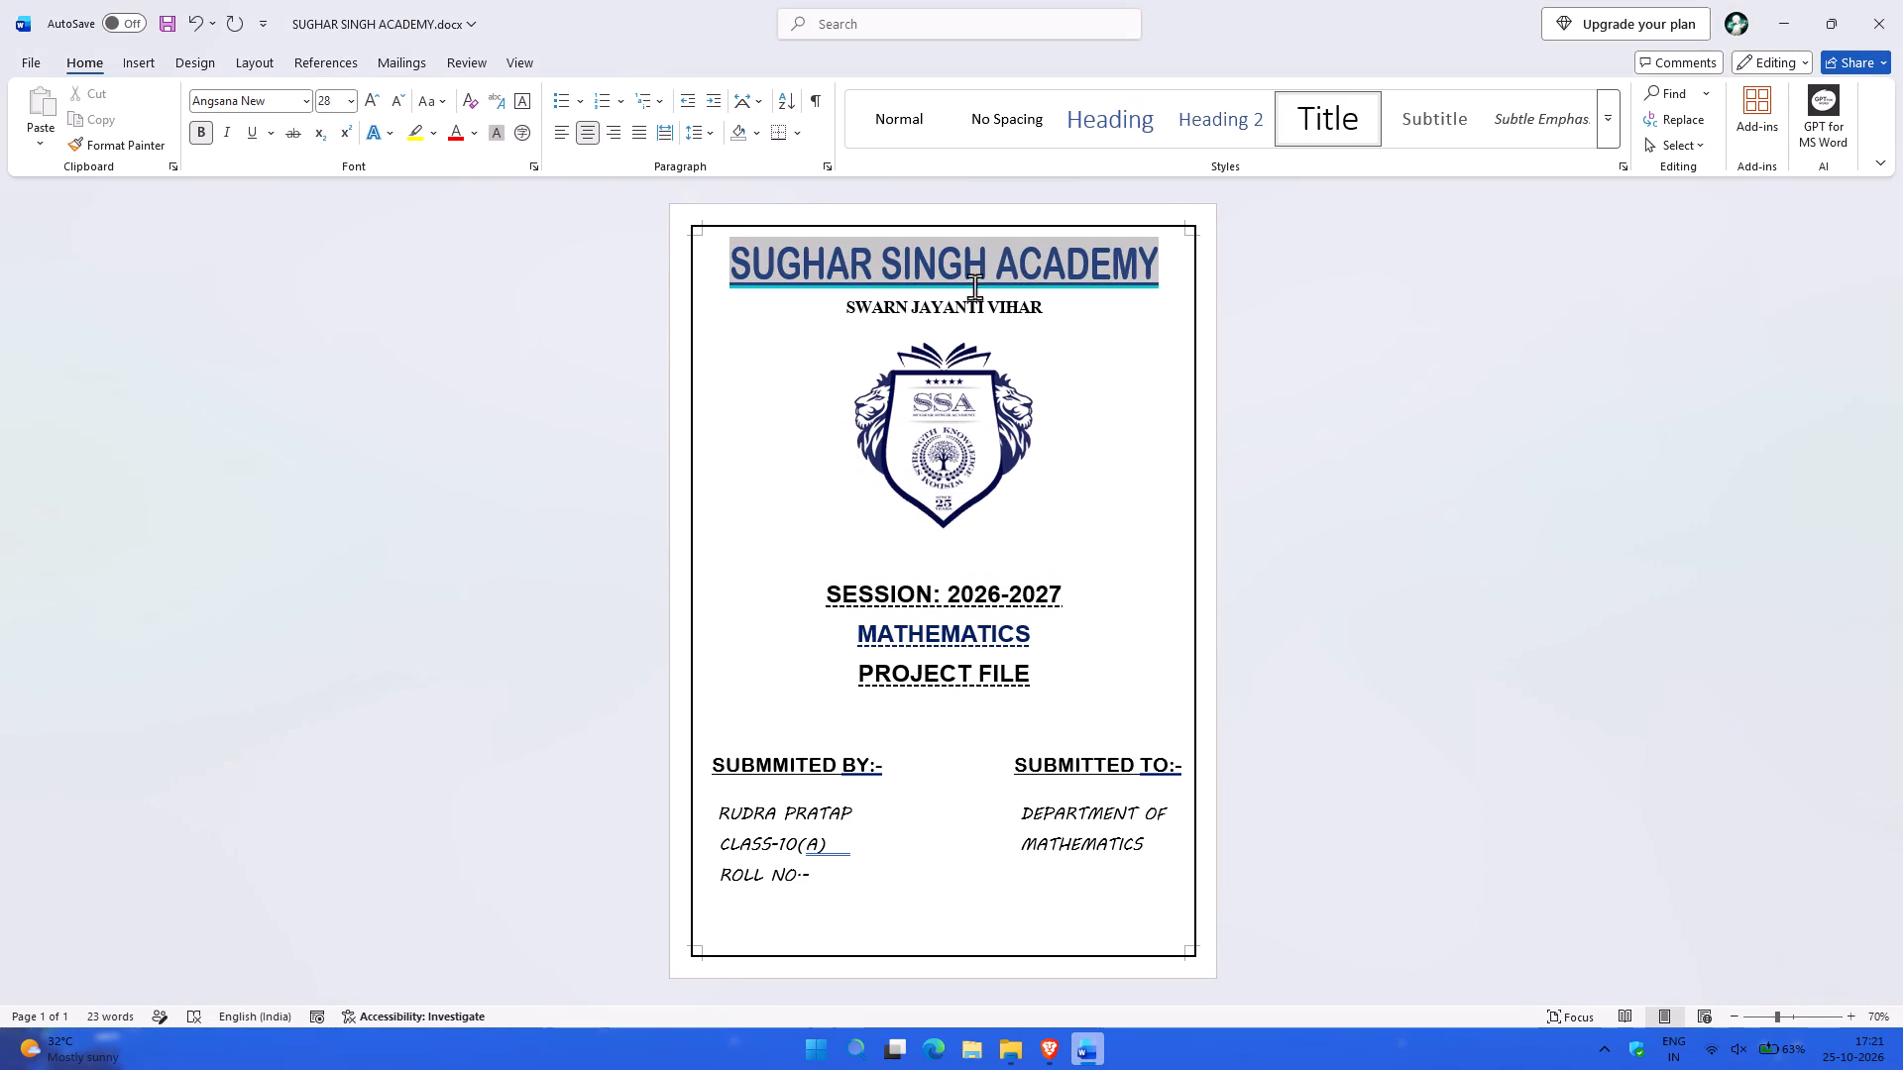
left_click_drag(974, 286, 1059, 296)
left_click(1208, 425)
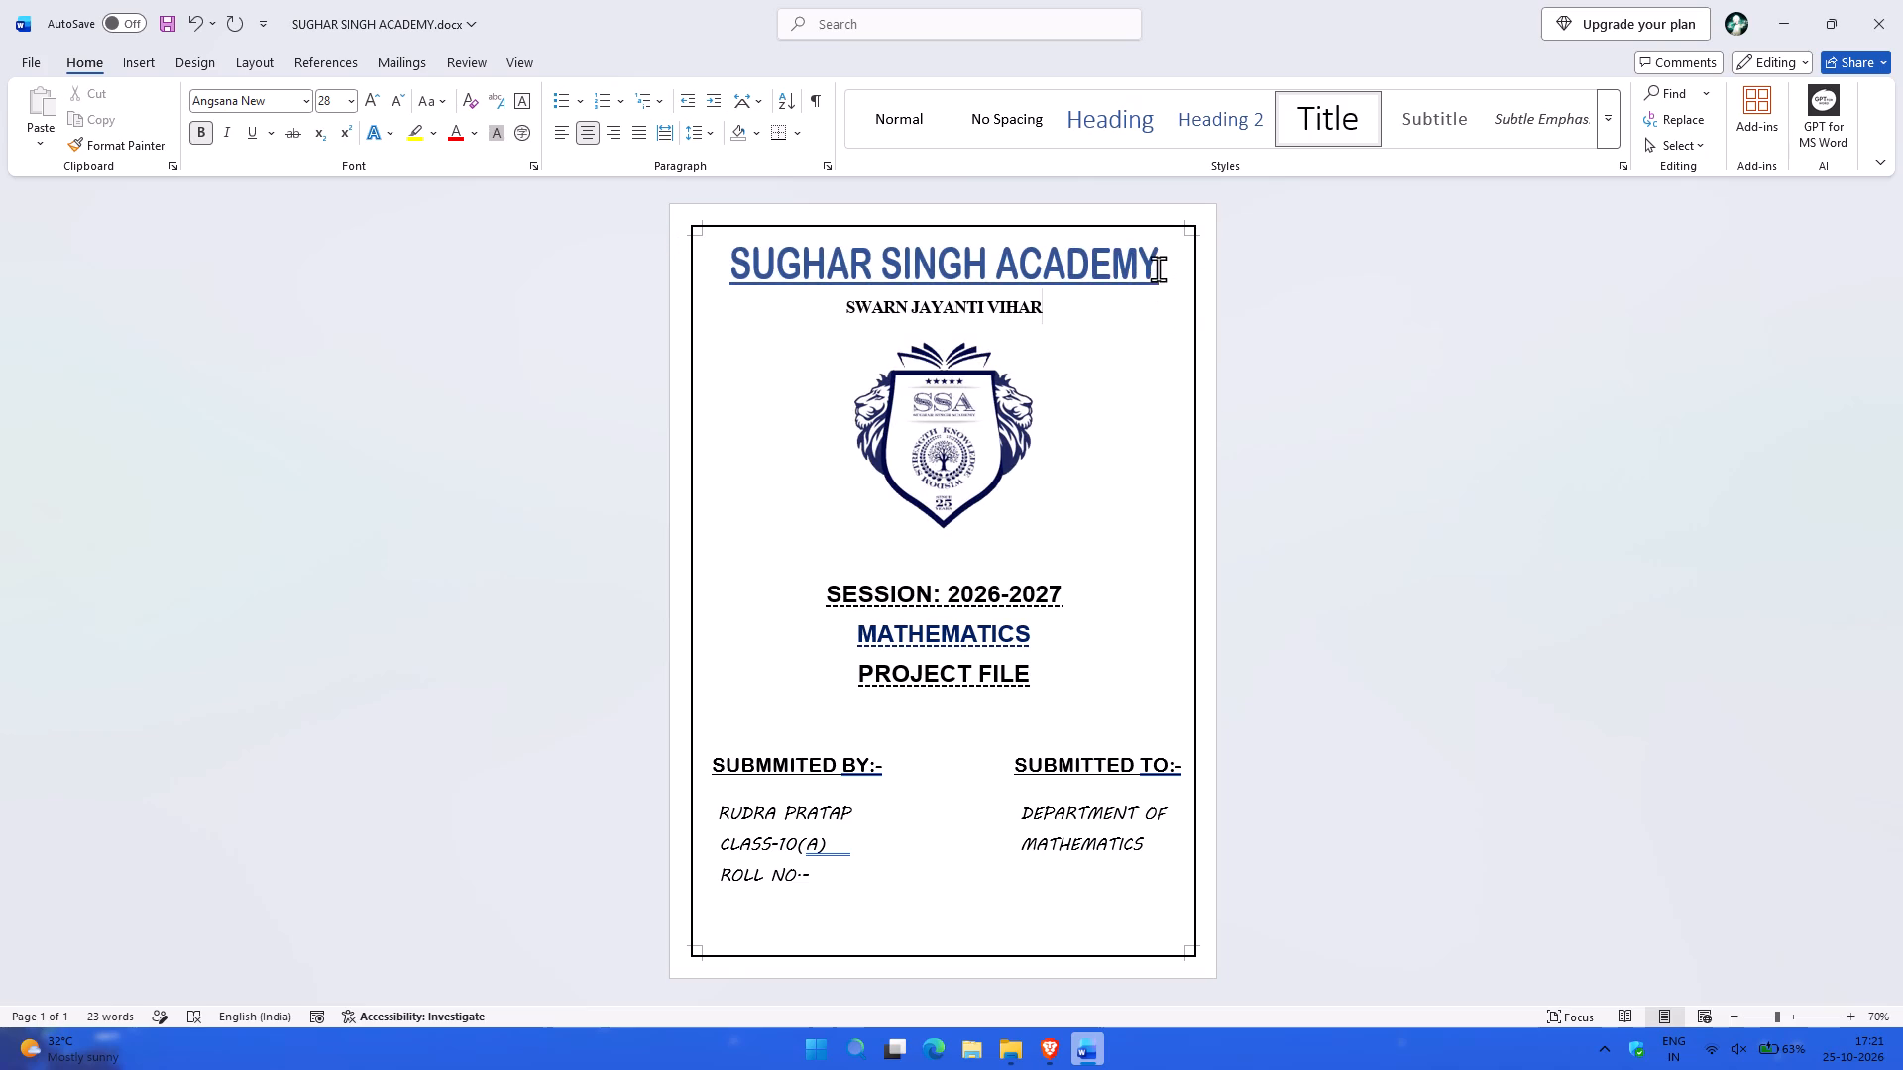
left_click_drag(1158, 268, 782, 247)
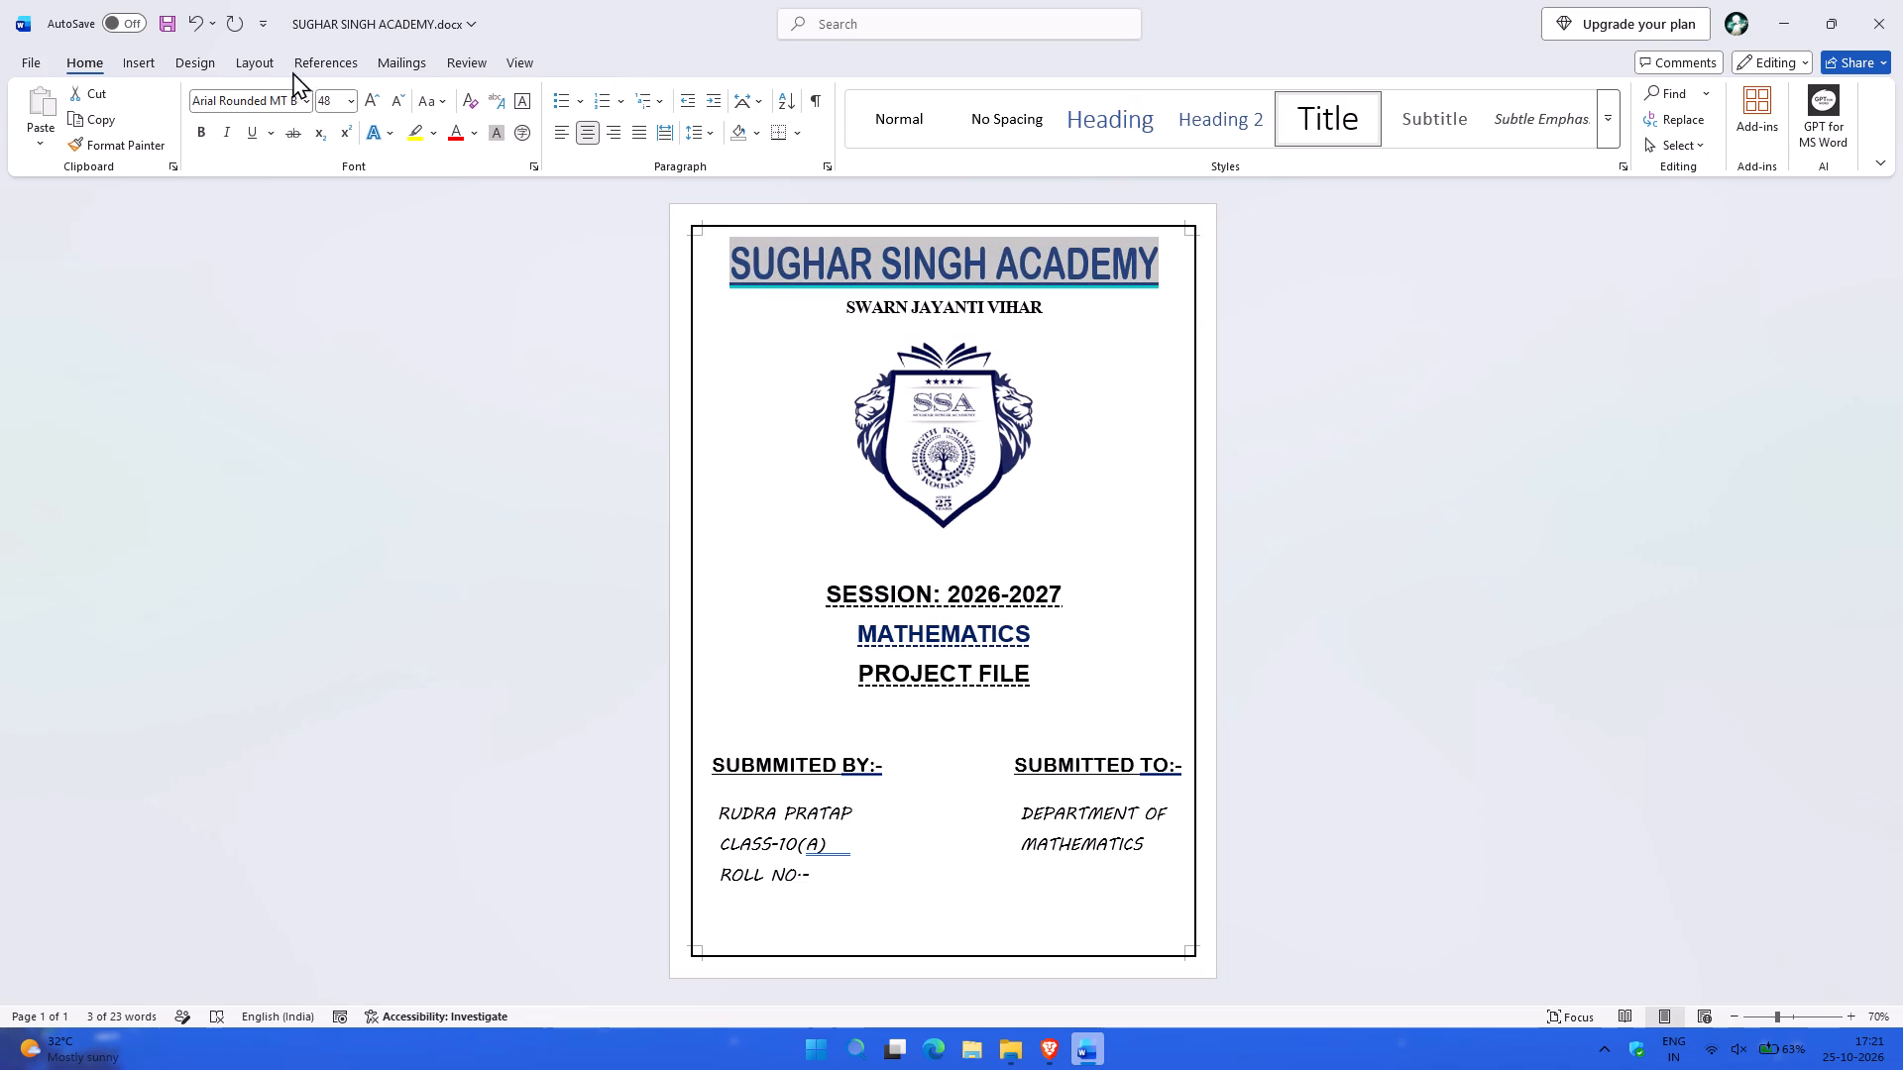
left_click(303, 104)
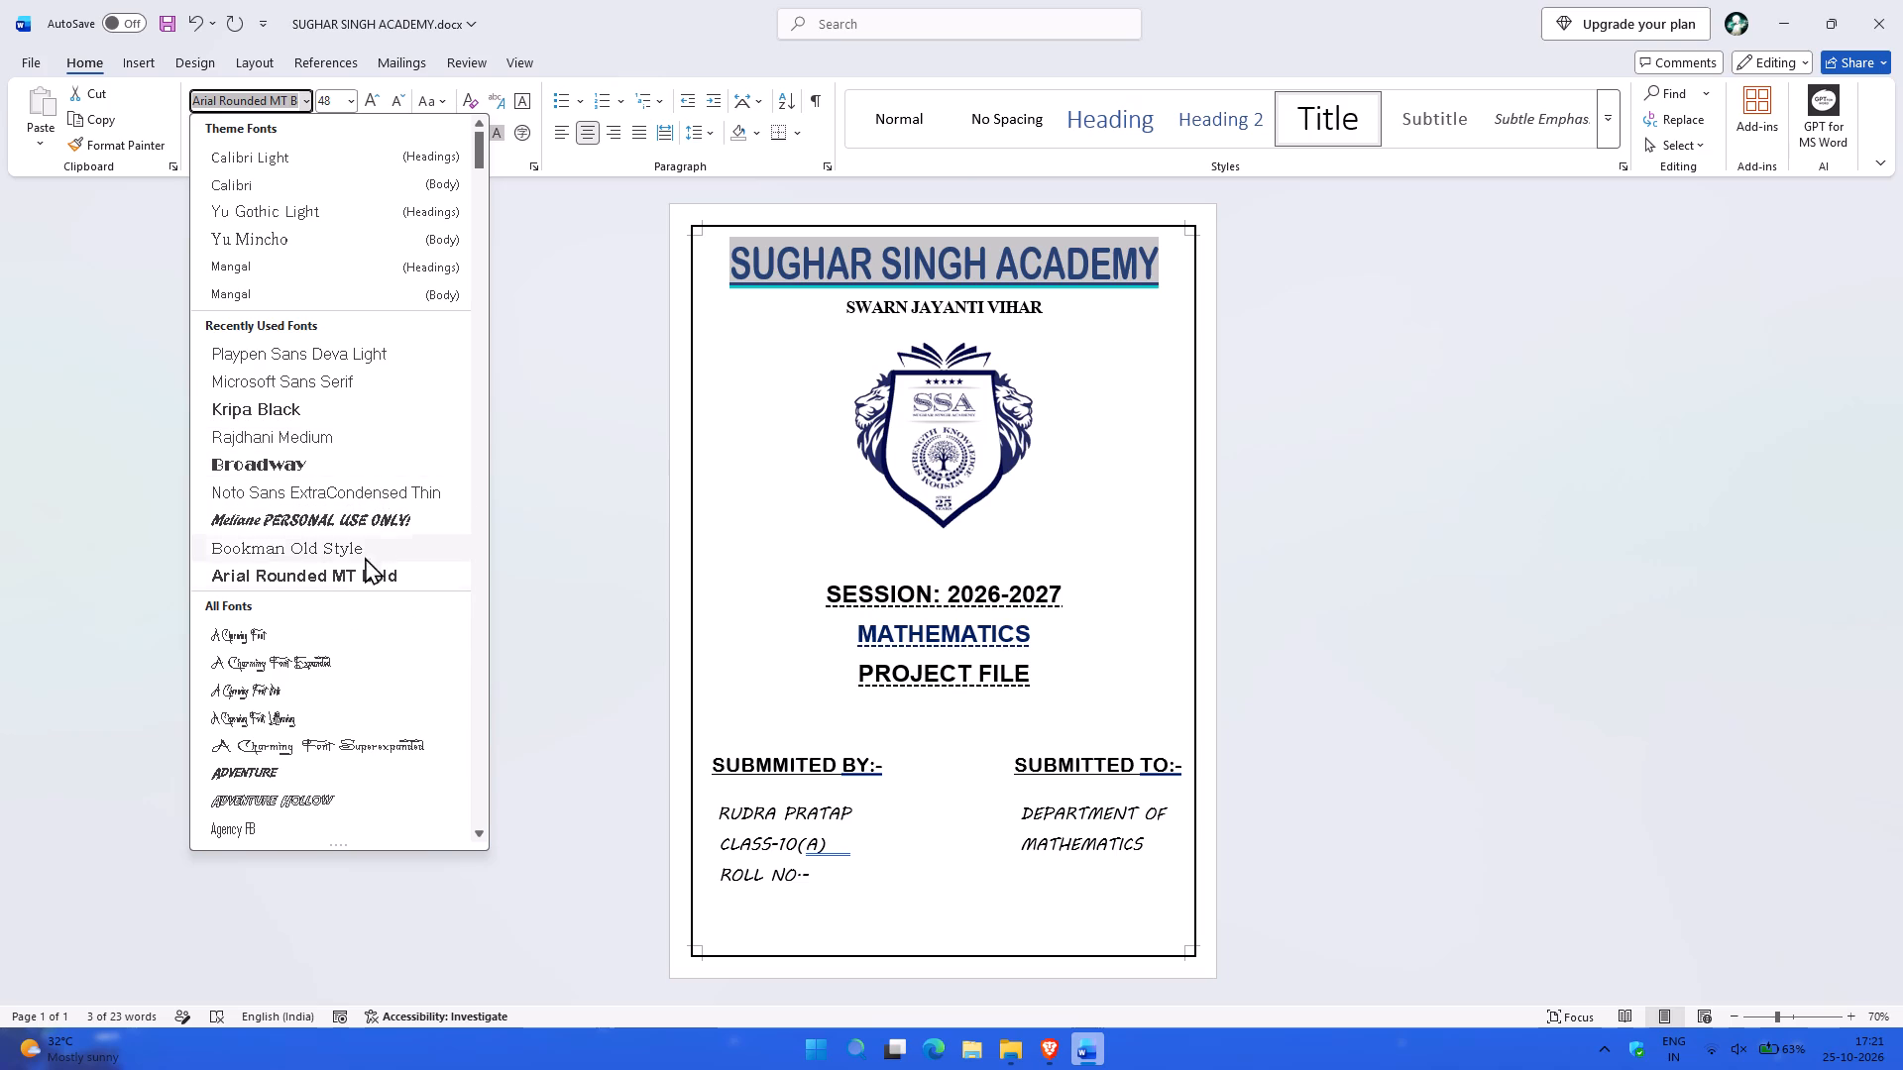
scroll(337, 641, "down", 2)
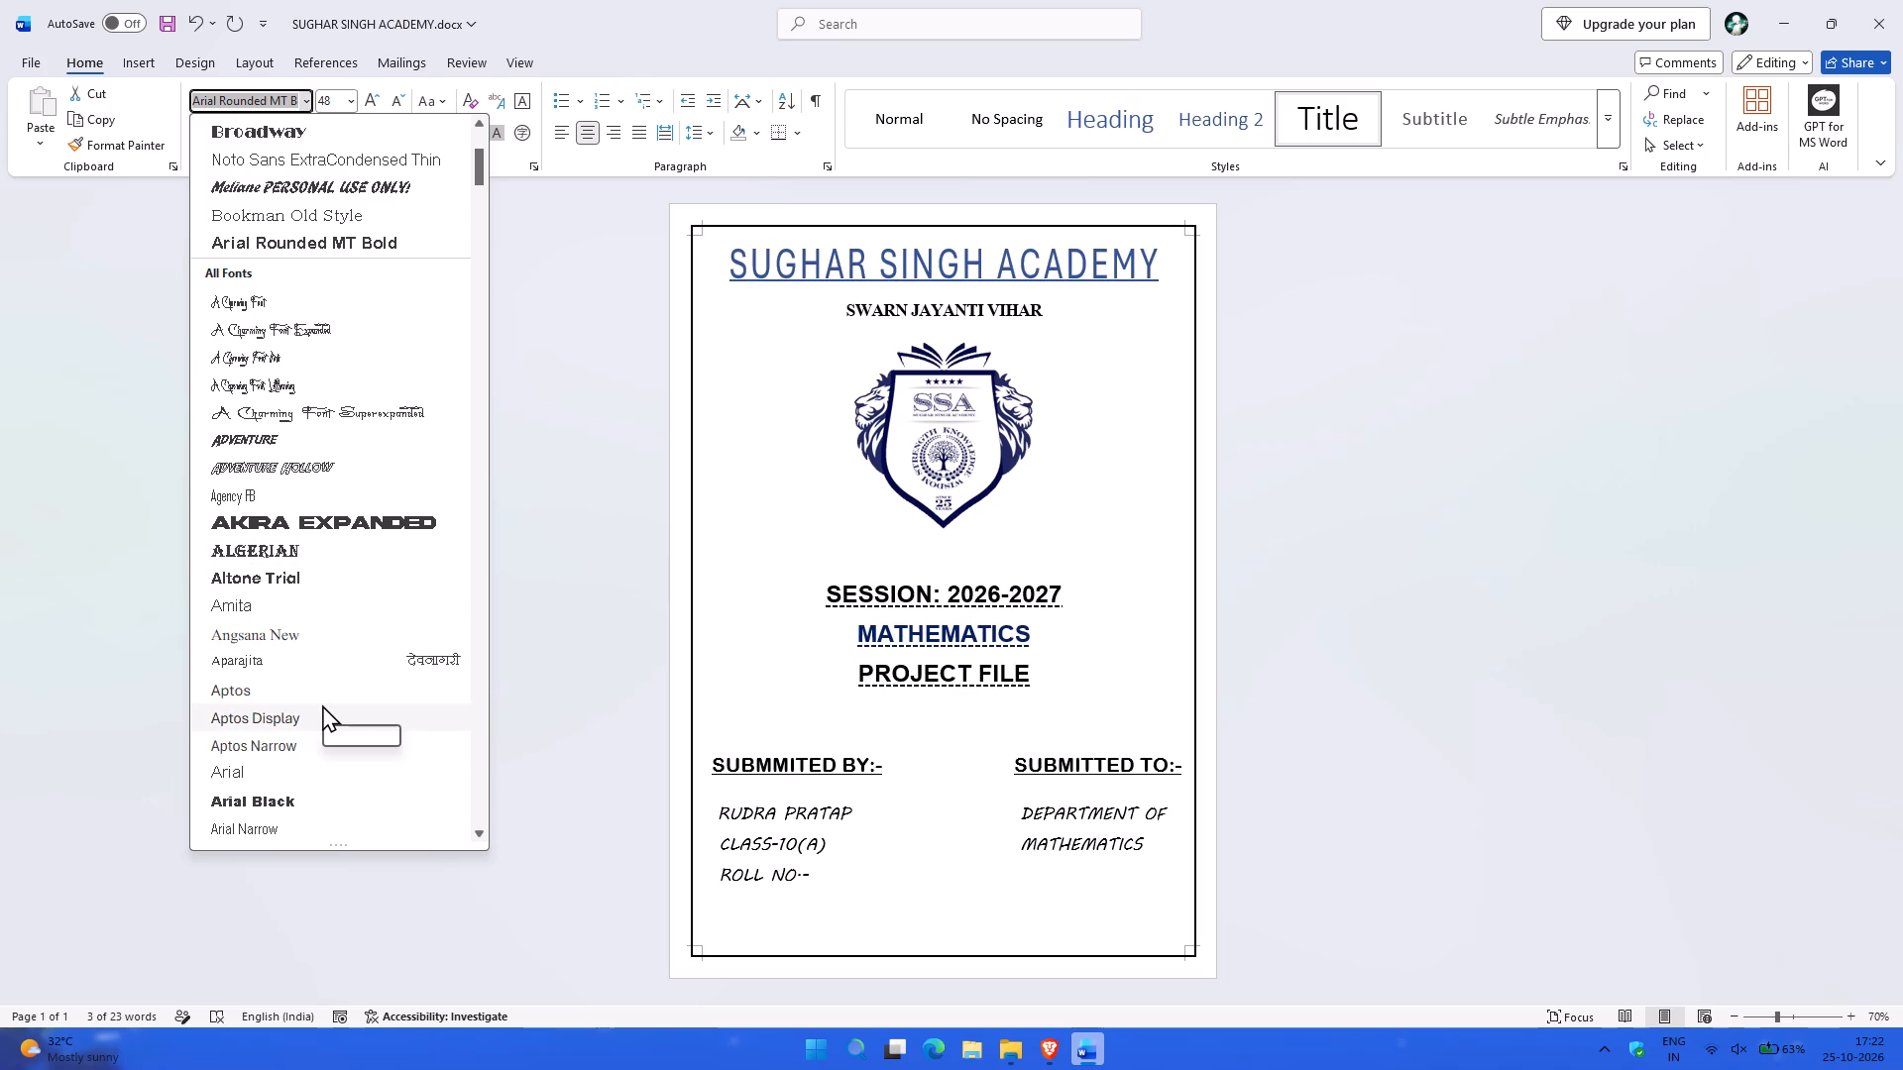
scroll(322, 704, "down", 1)
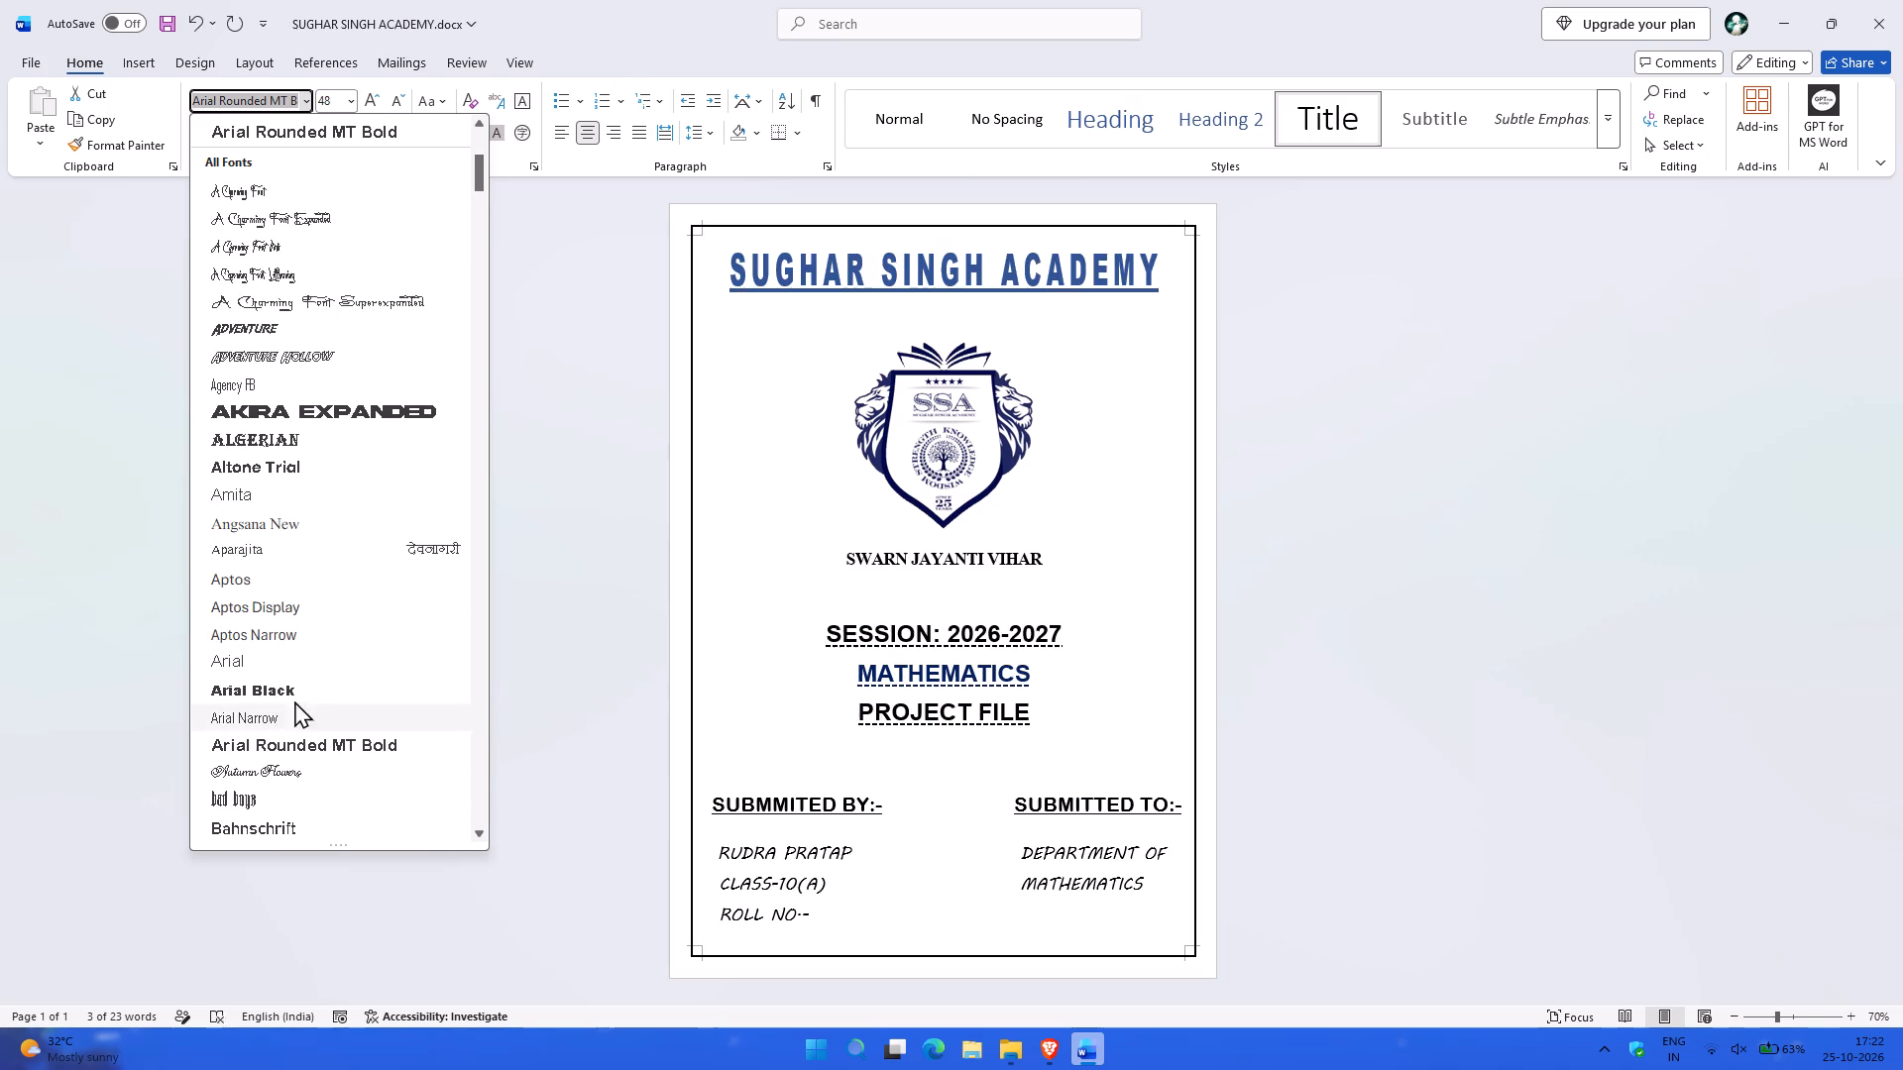
scroll(321, 736, "down", 1)
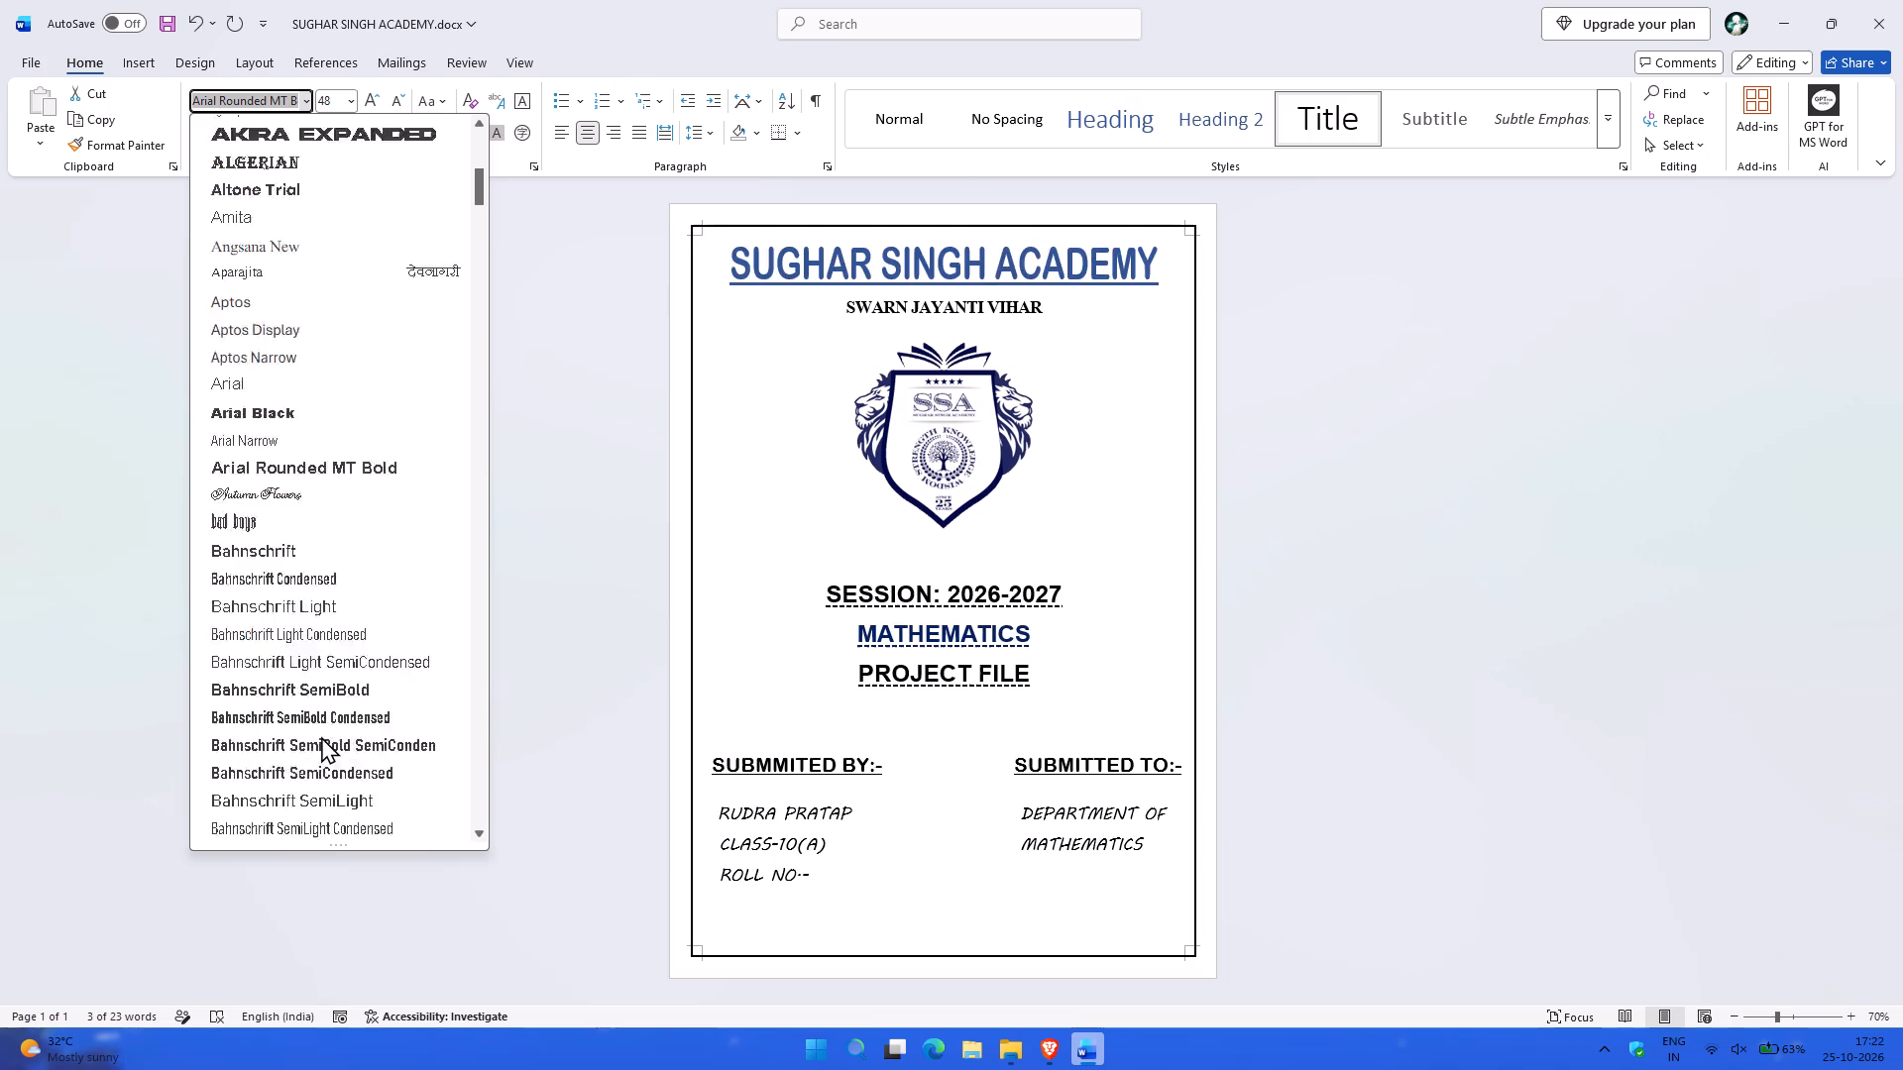
scroll(321, 736, "down", 1)
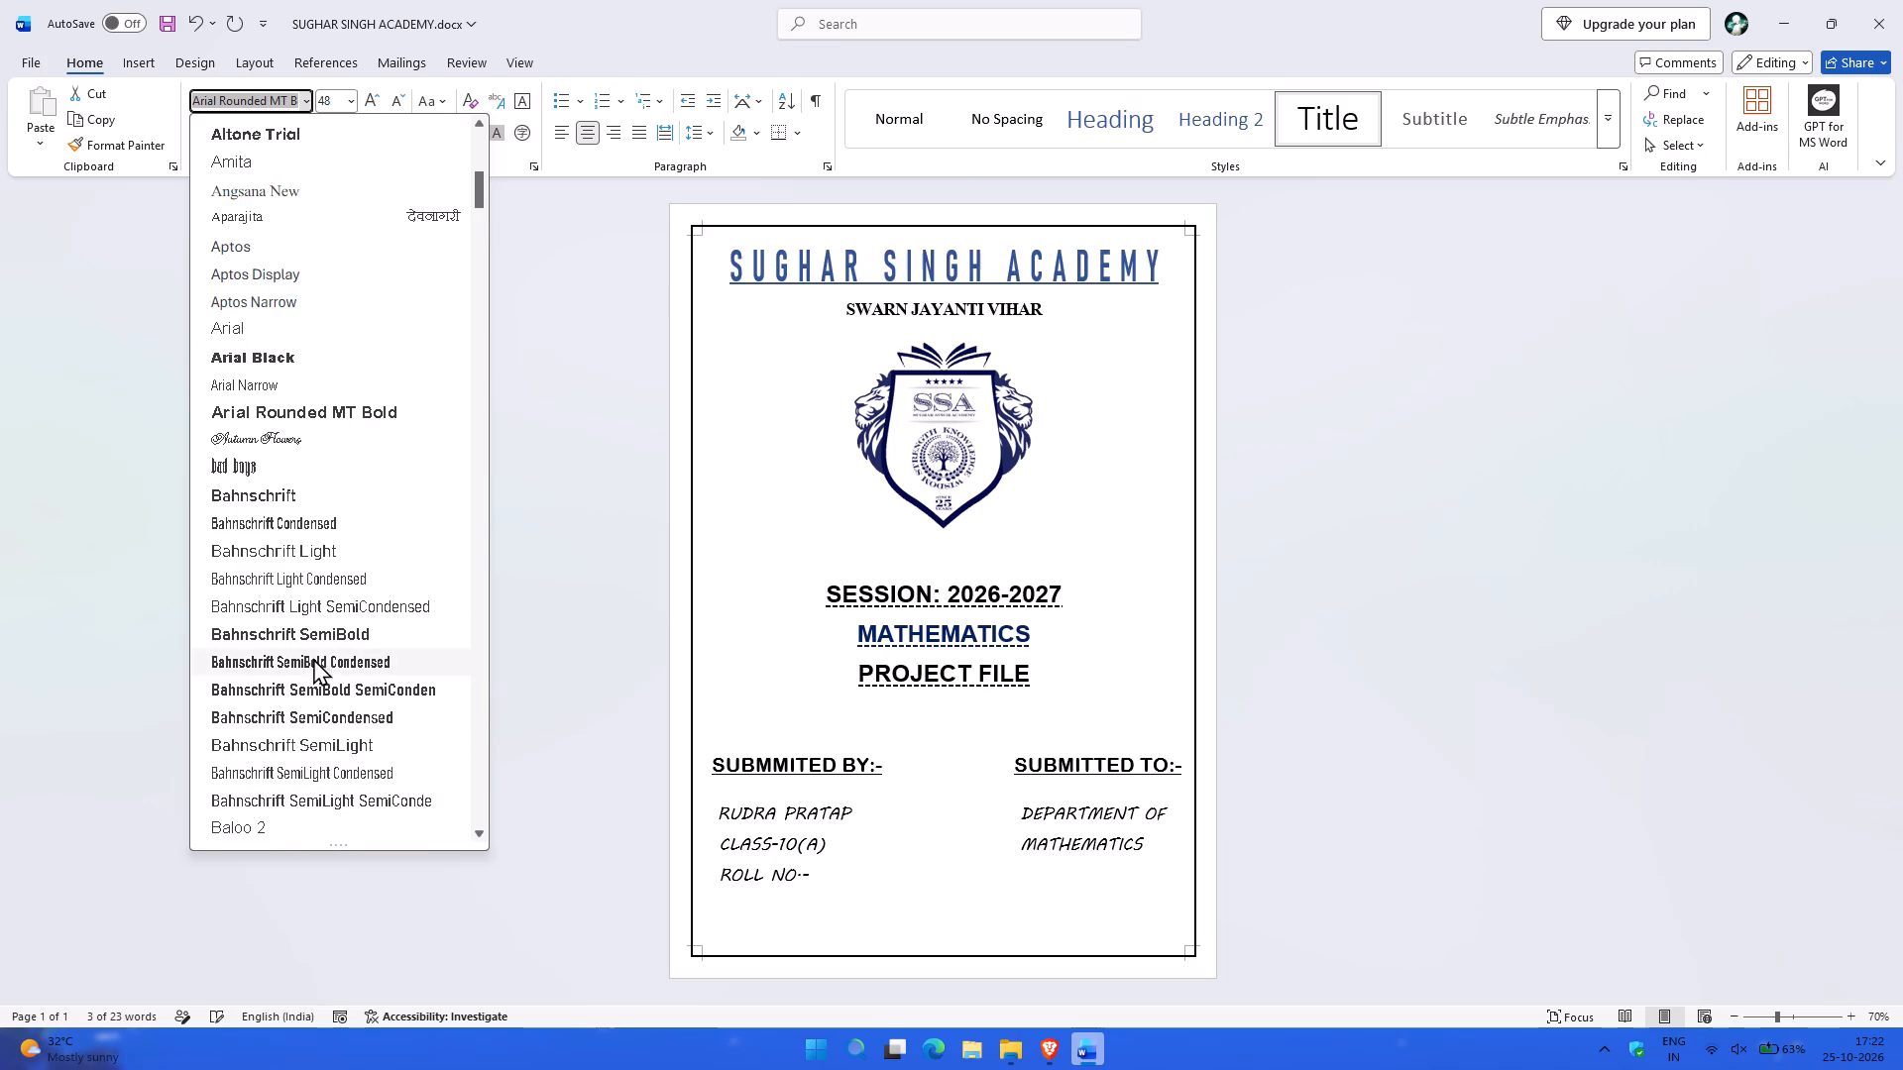
scroll(328, 655, "down", 2)
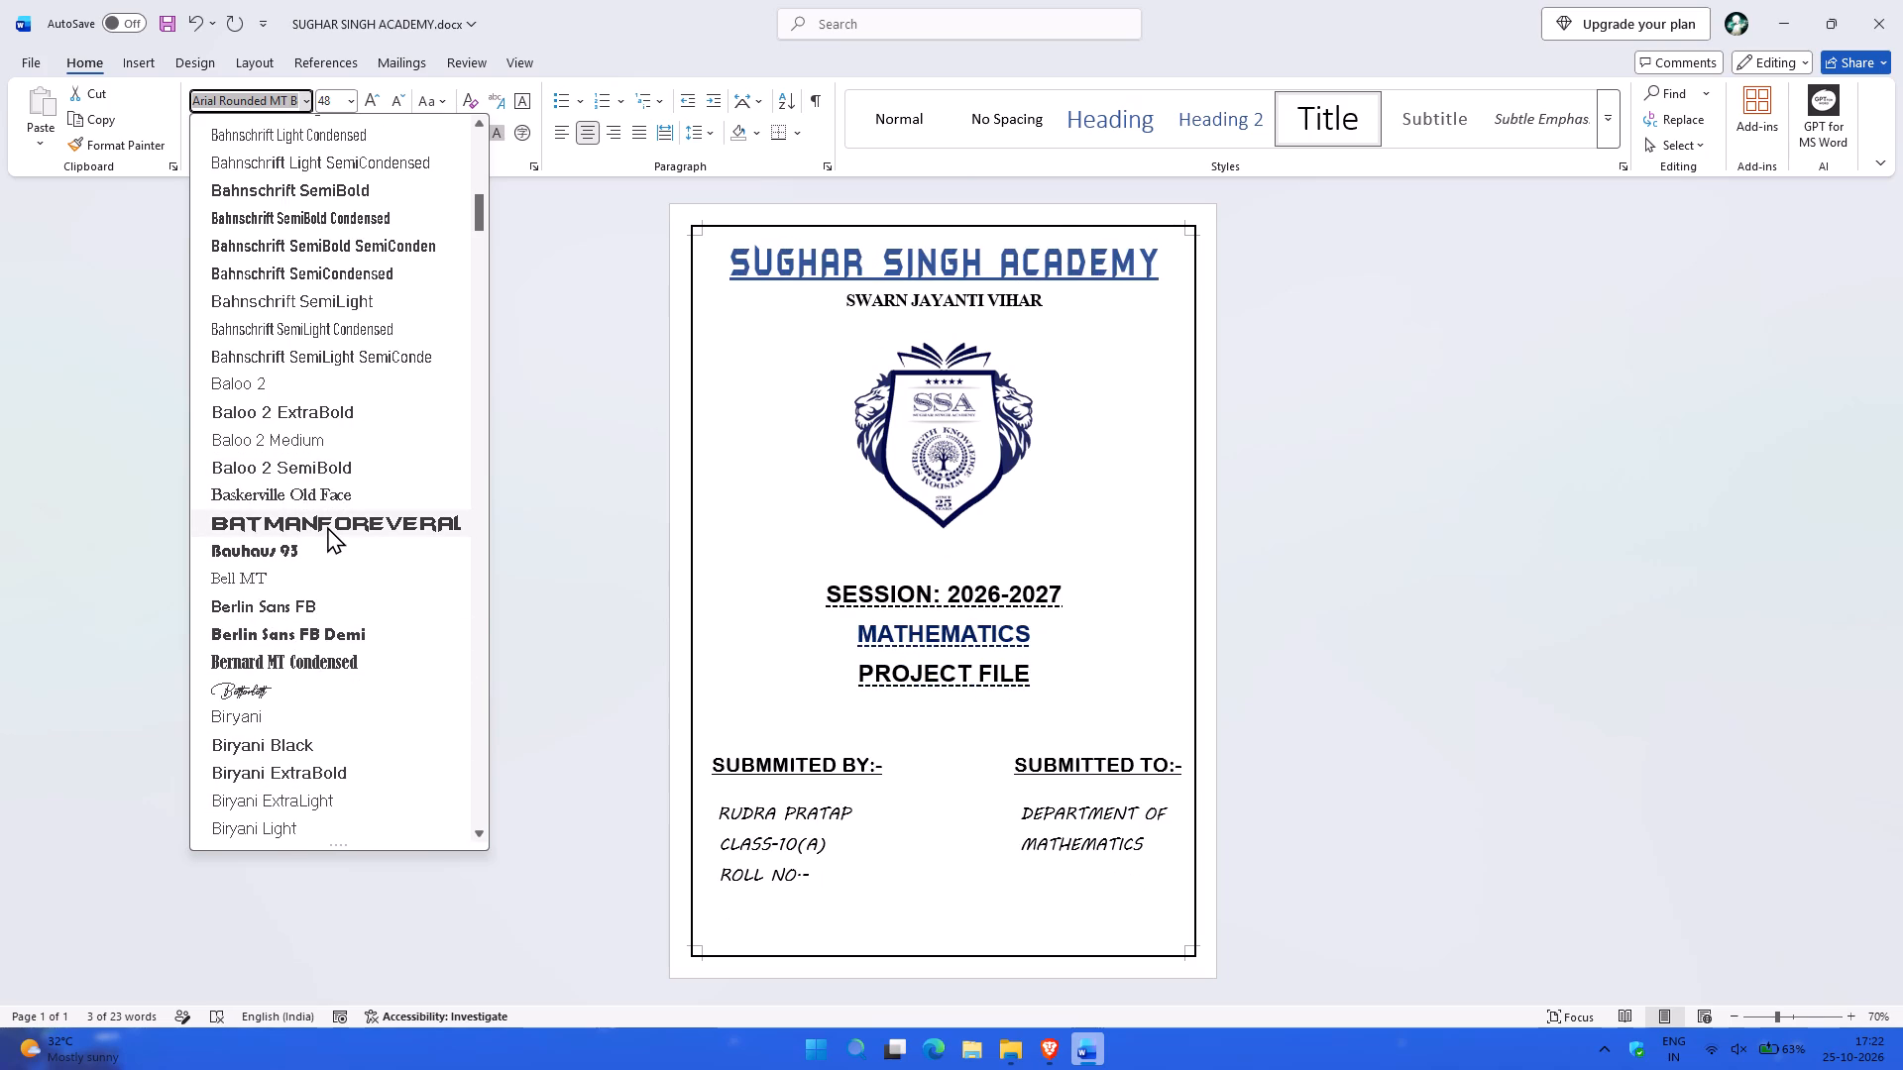
left_click(327, 526)
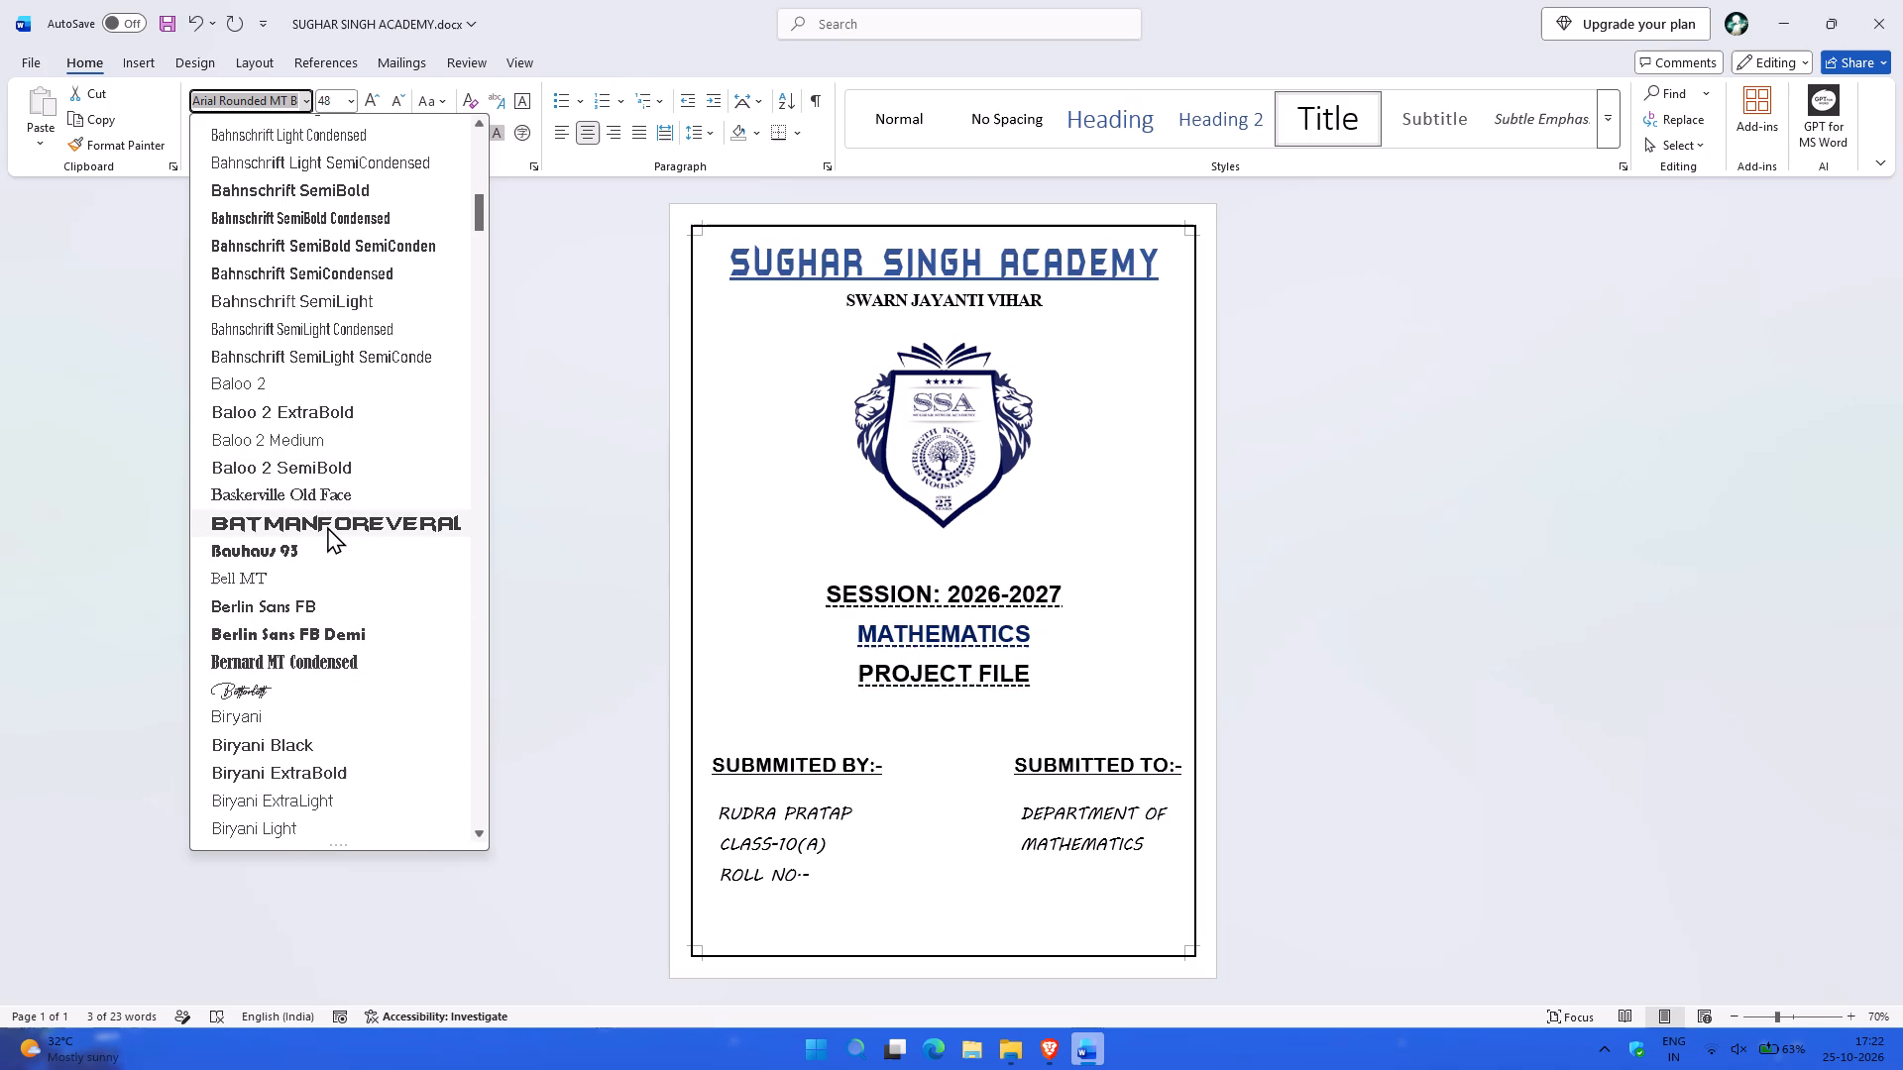
left_click(417, 491)
left_click(642, 544)
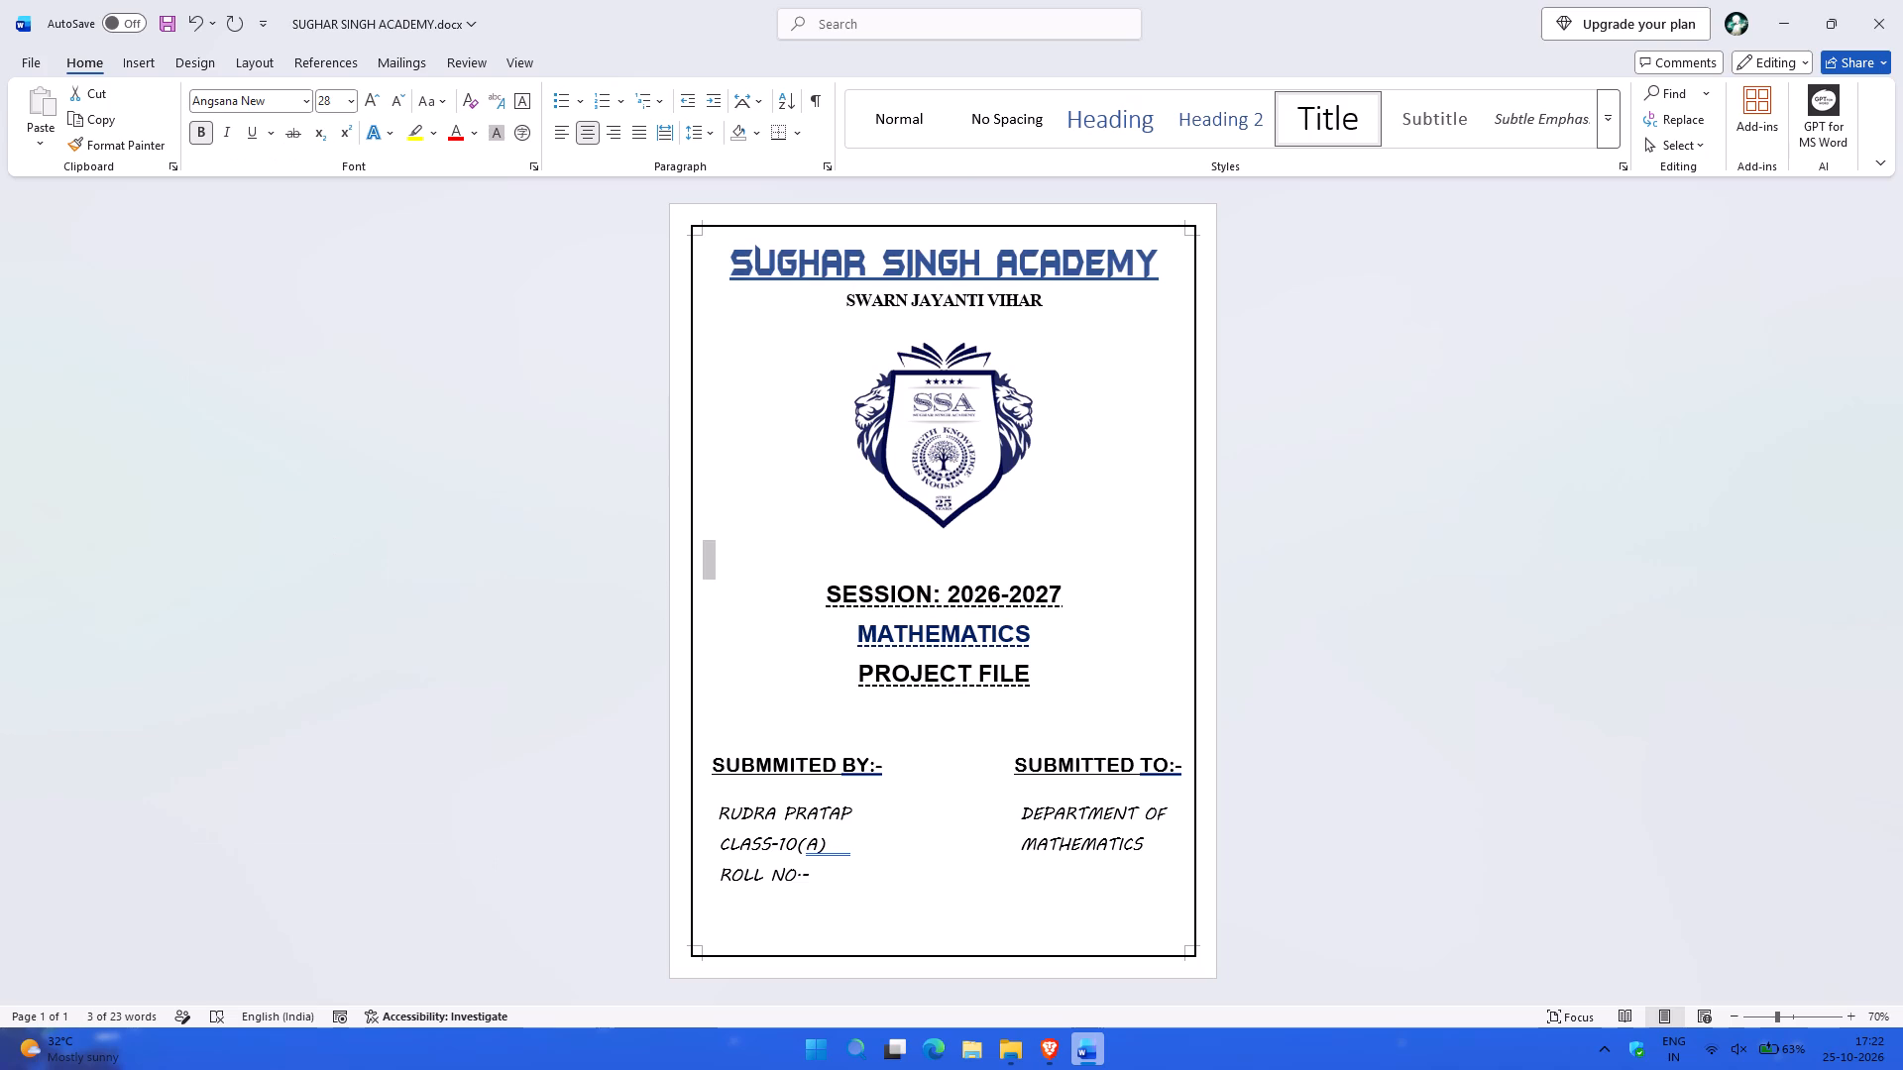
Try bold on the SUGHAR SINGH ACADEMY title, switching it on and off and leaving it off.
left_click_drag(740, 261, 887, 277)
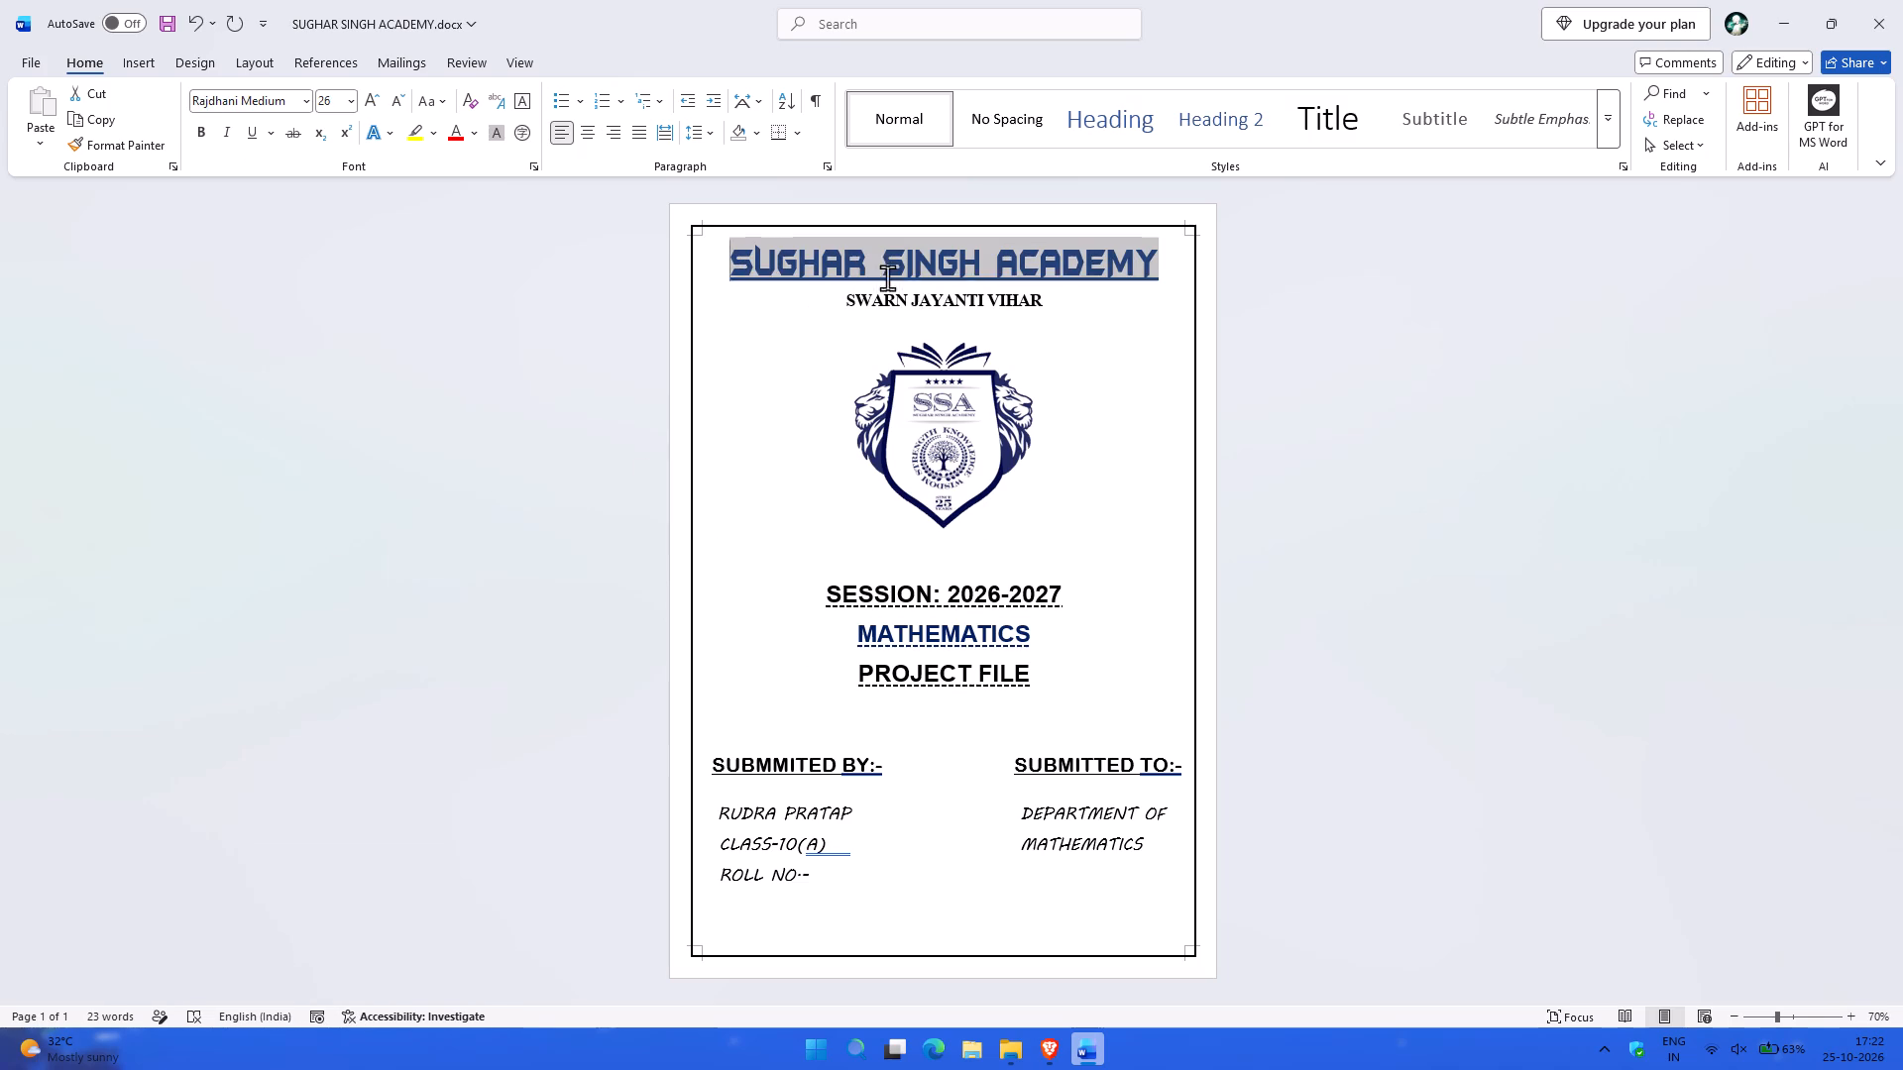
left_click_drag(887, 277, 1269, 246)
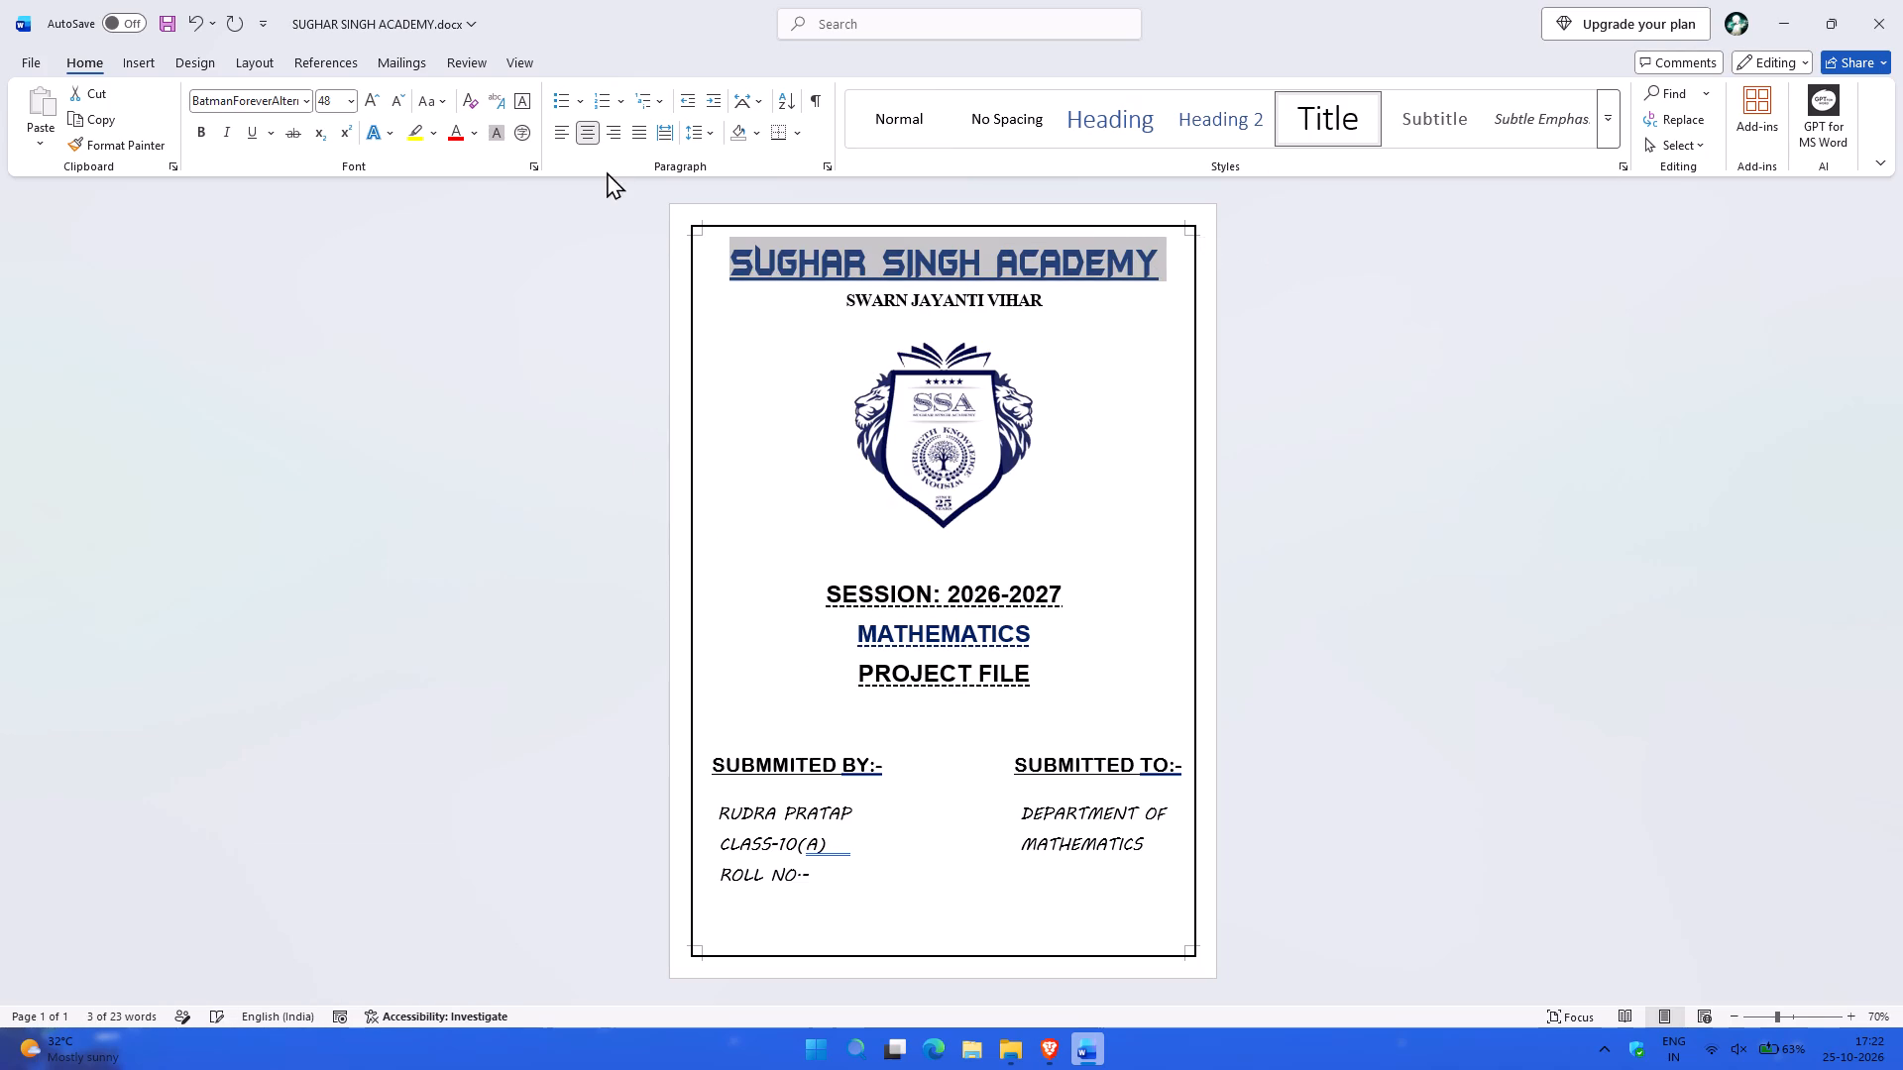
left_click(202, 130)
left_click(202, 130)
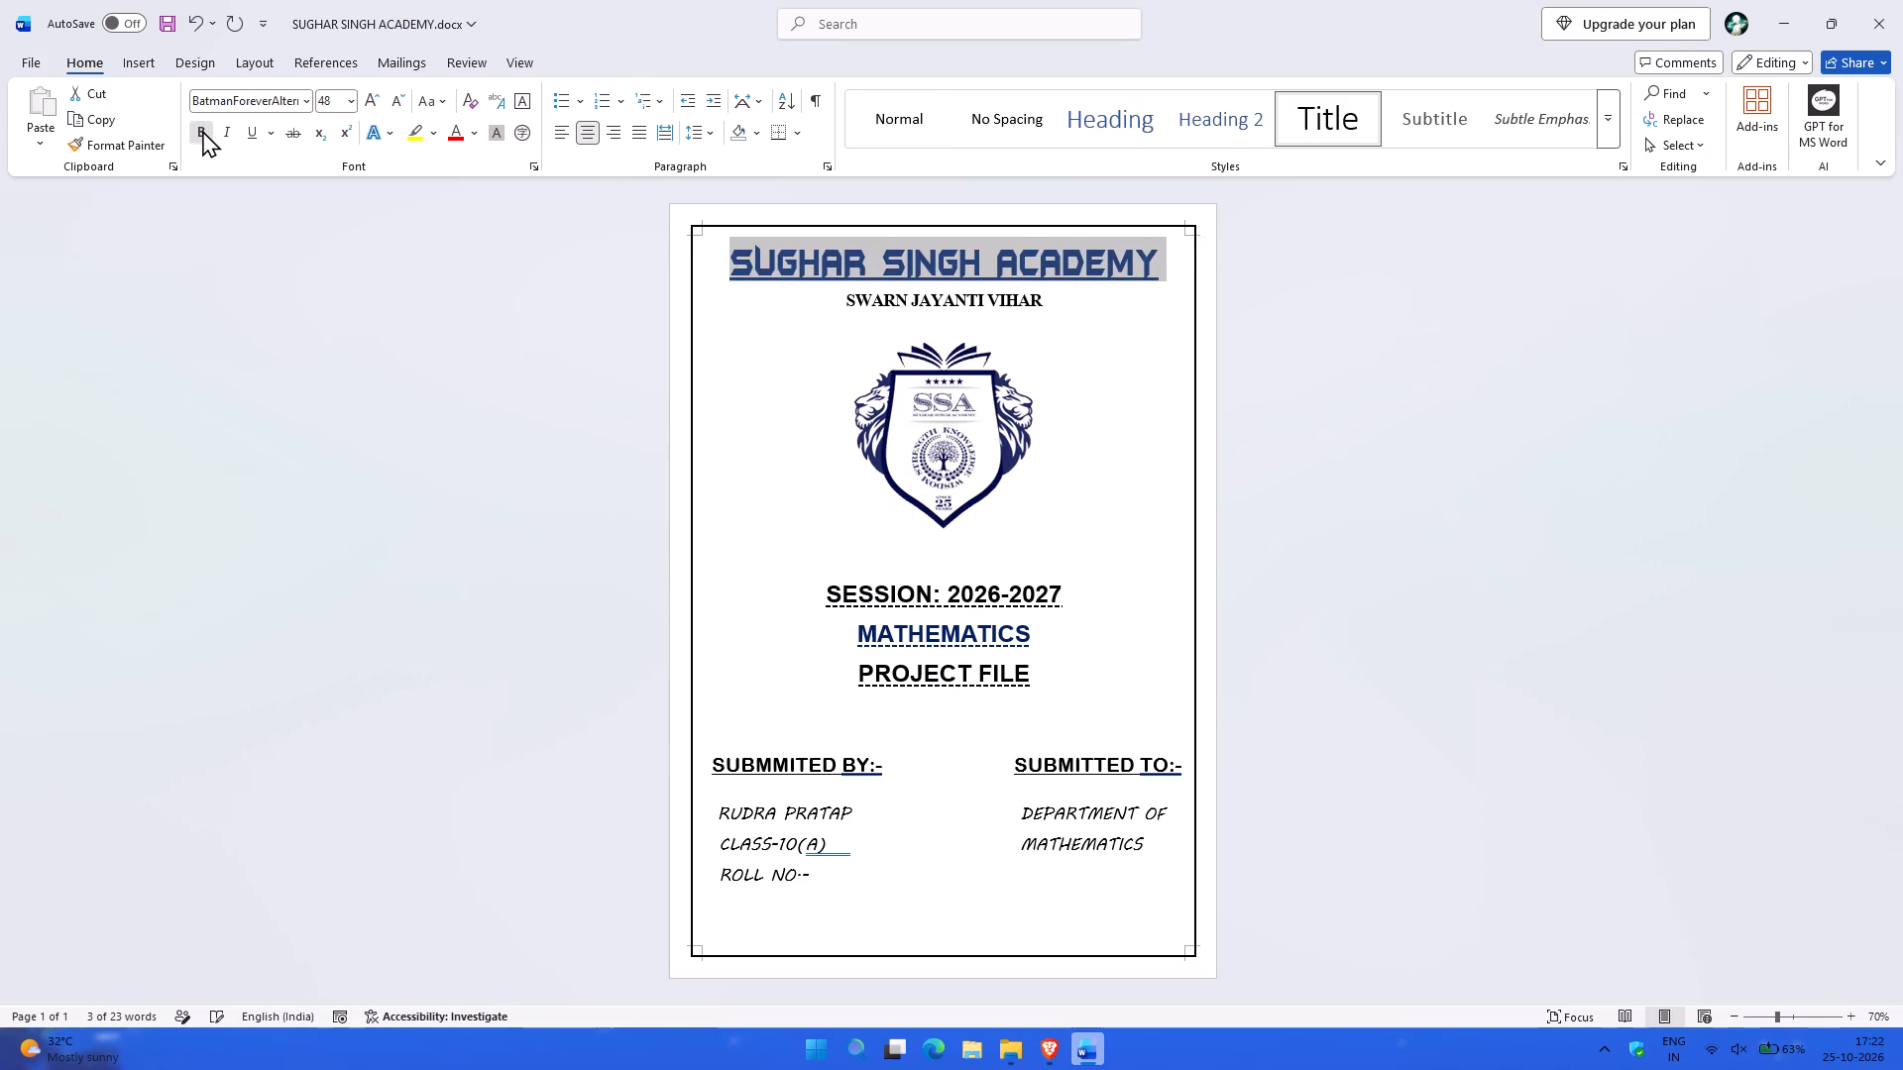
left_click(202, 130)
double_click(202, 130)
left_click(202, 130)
Change the SUGHAR SINGH ACADEMY title's underline to the thin single-line style.
left_click(1125, 378)
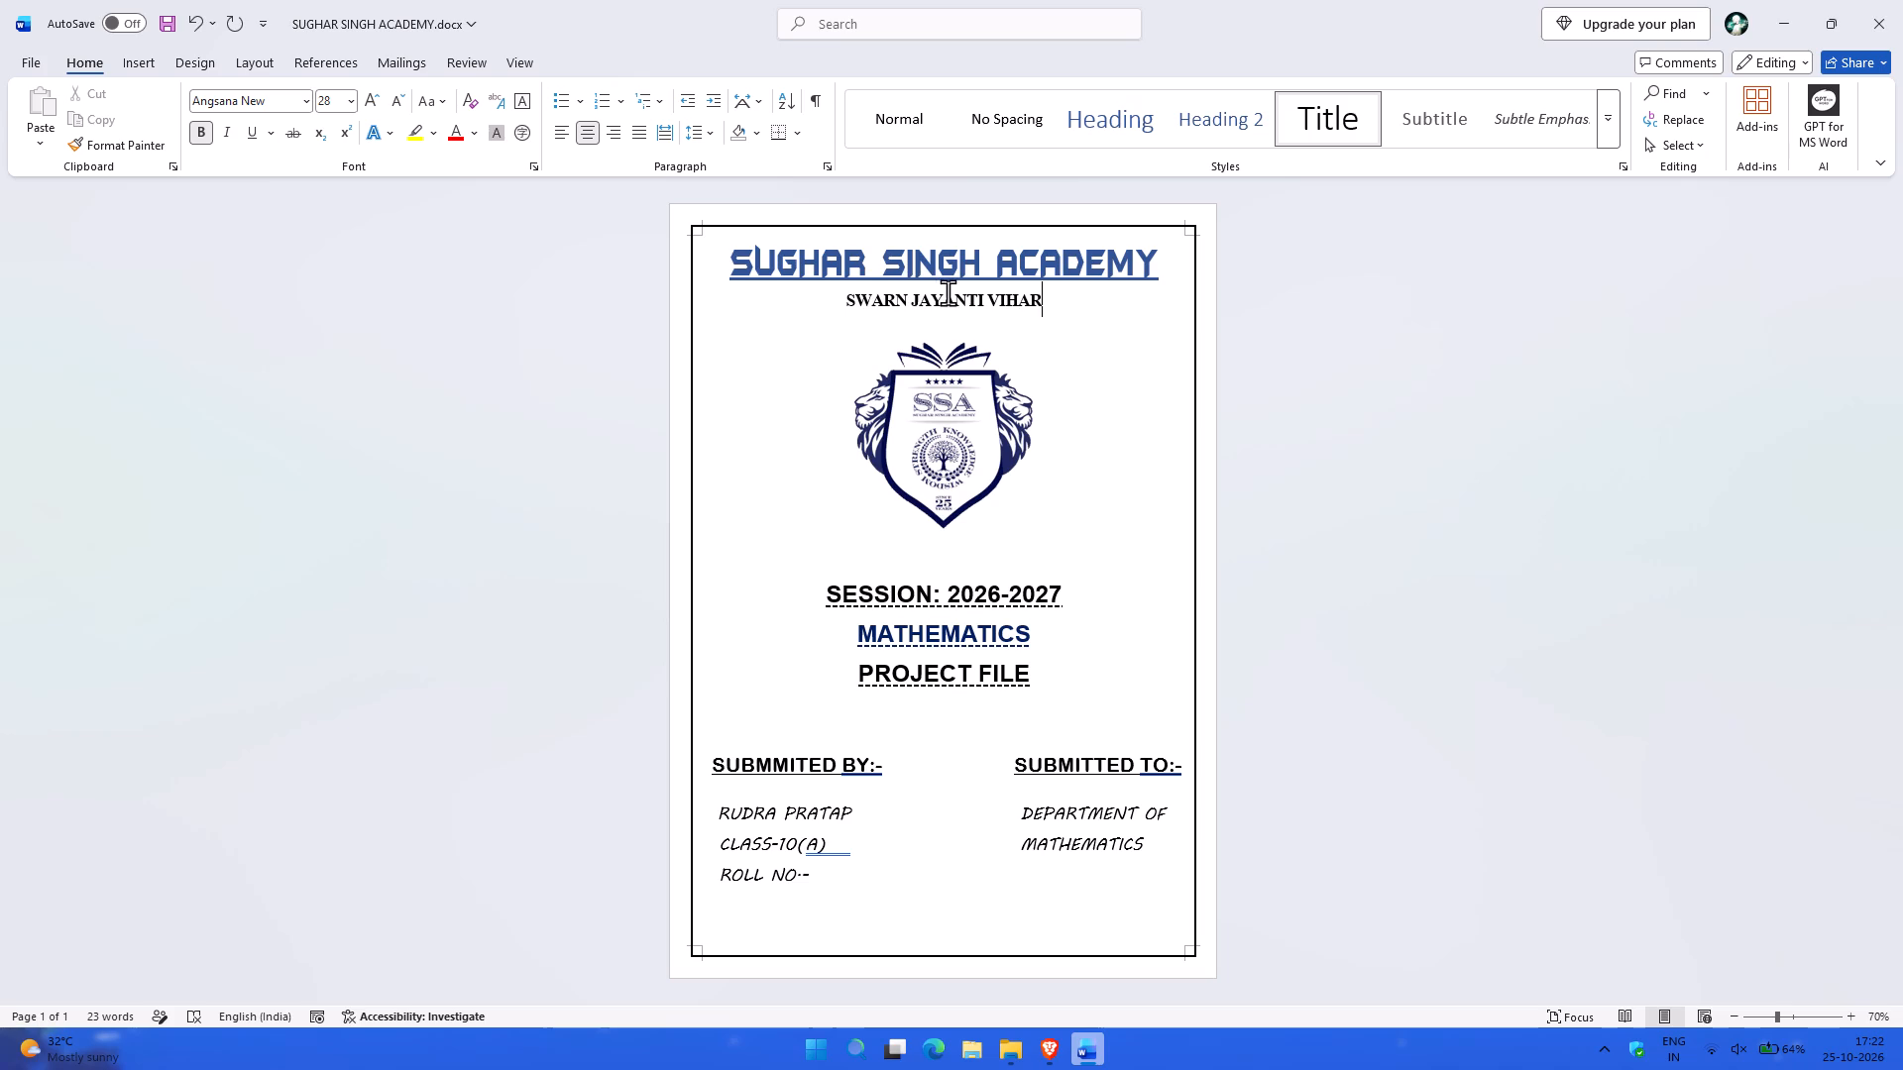
left_click_drag(734, 268, 1106, 278)
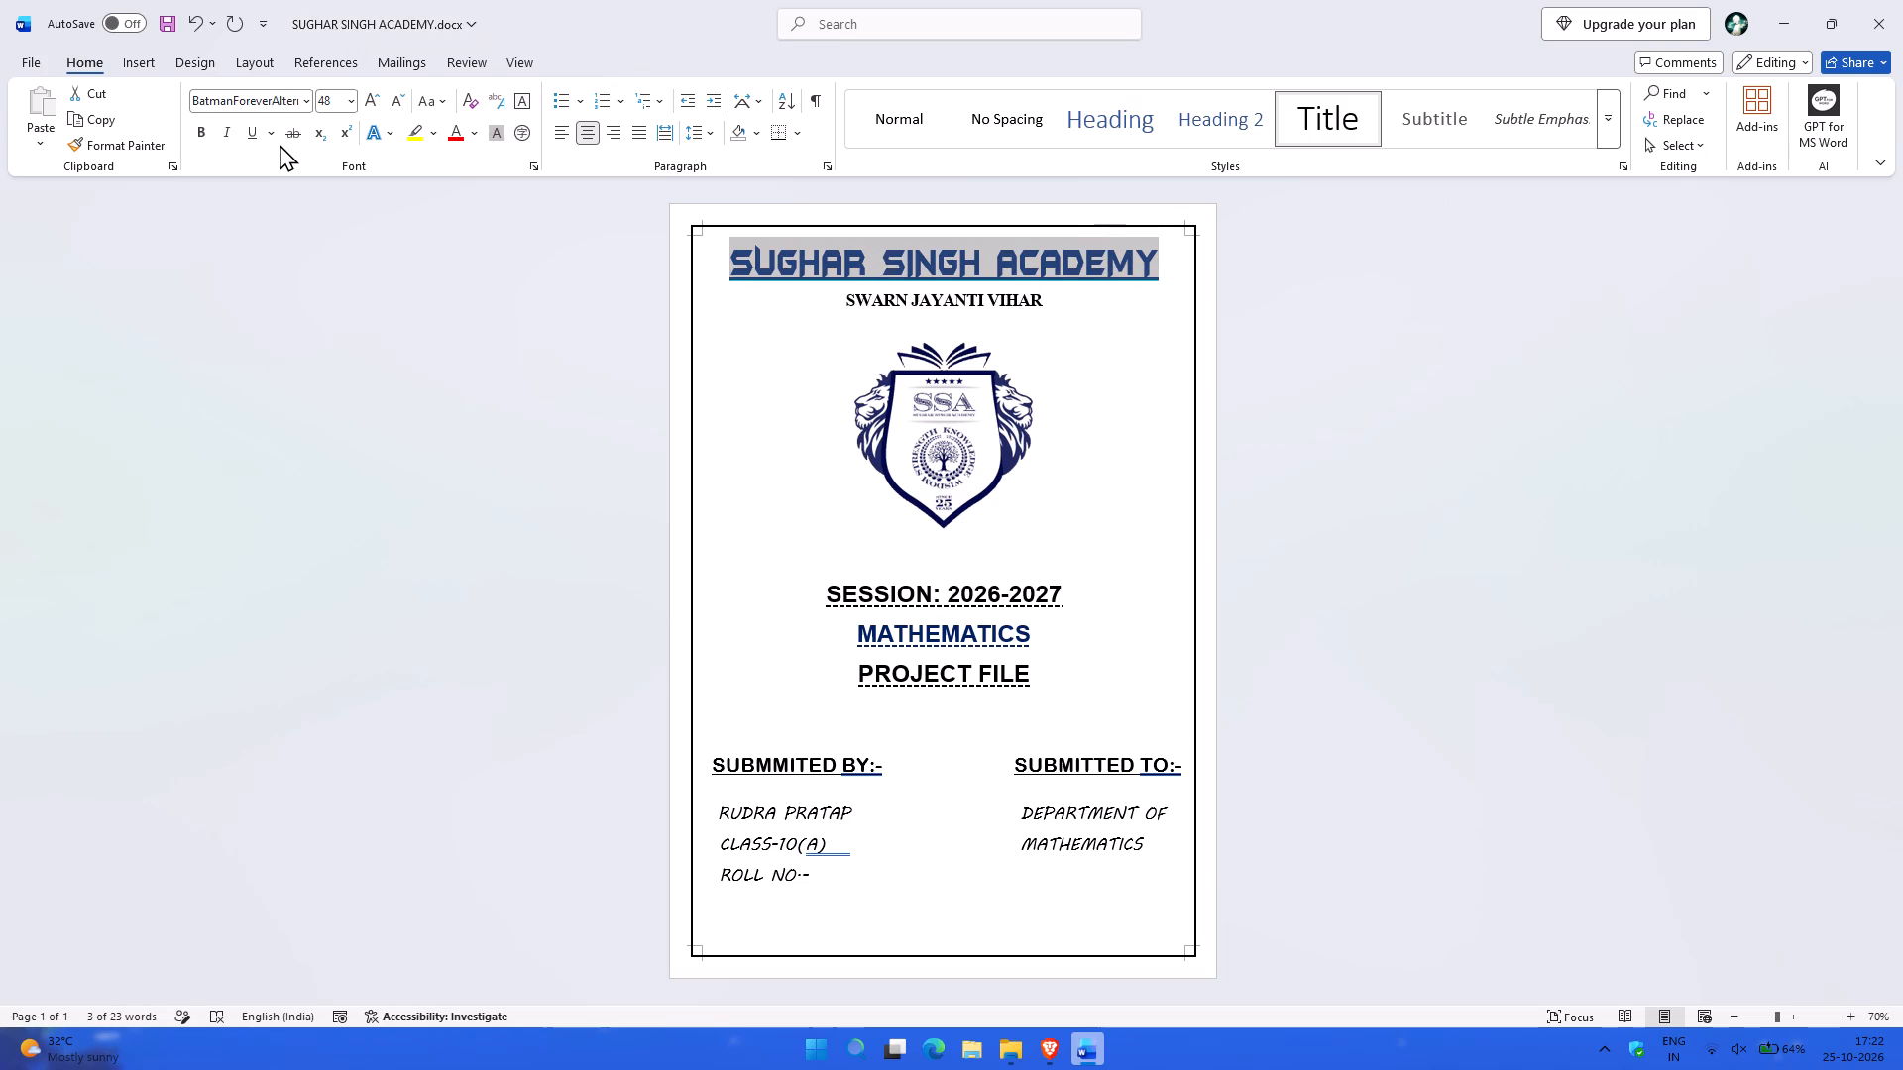
left_click(274, 142)
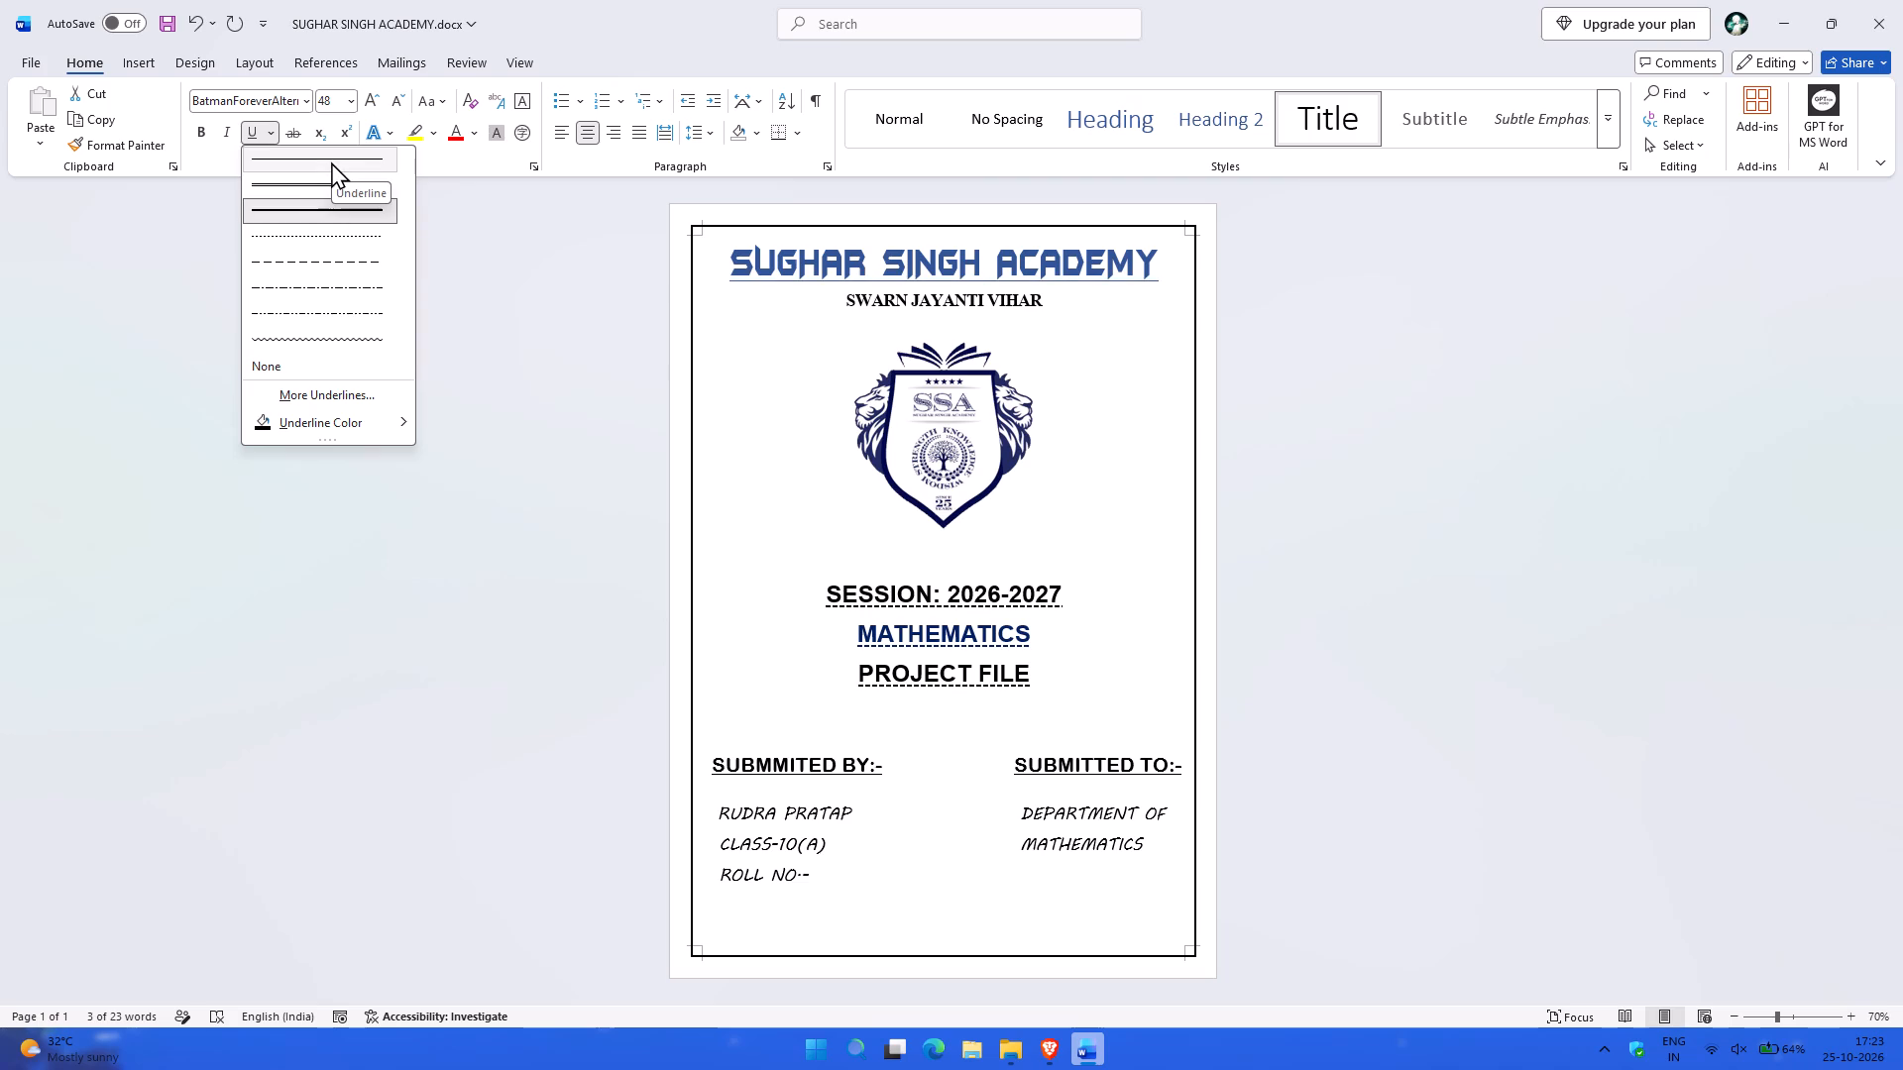
left_click(332, 160)
right_click(445, 274)
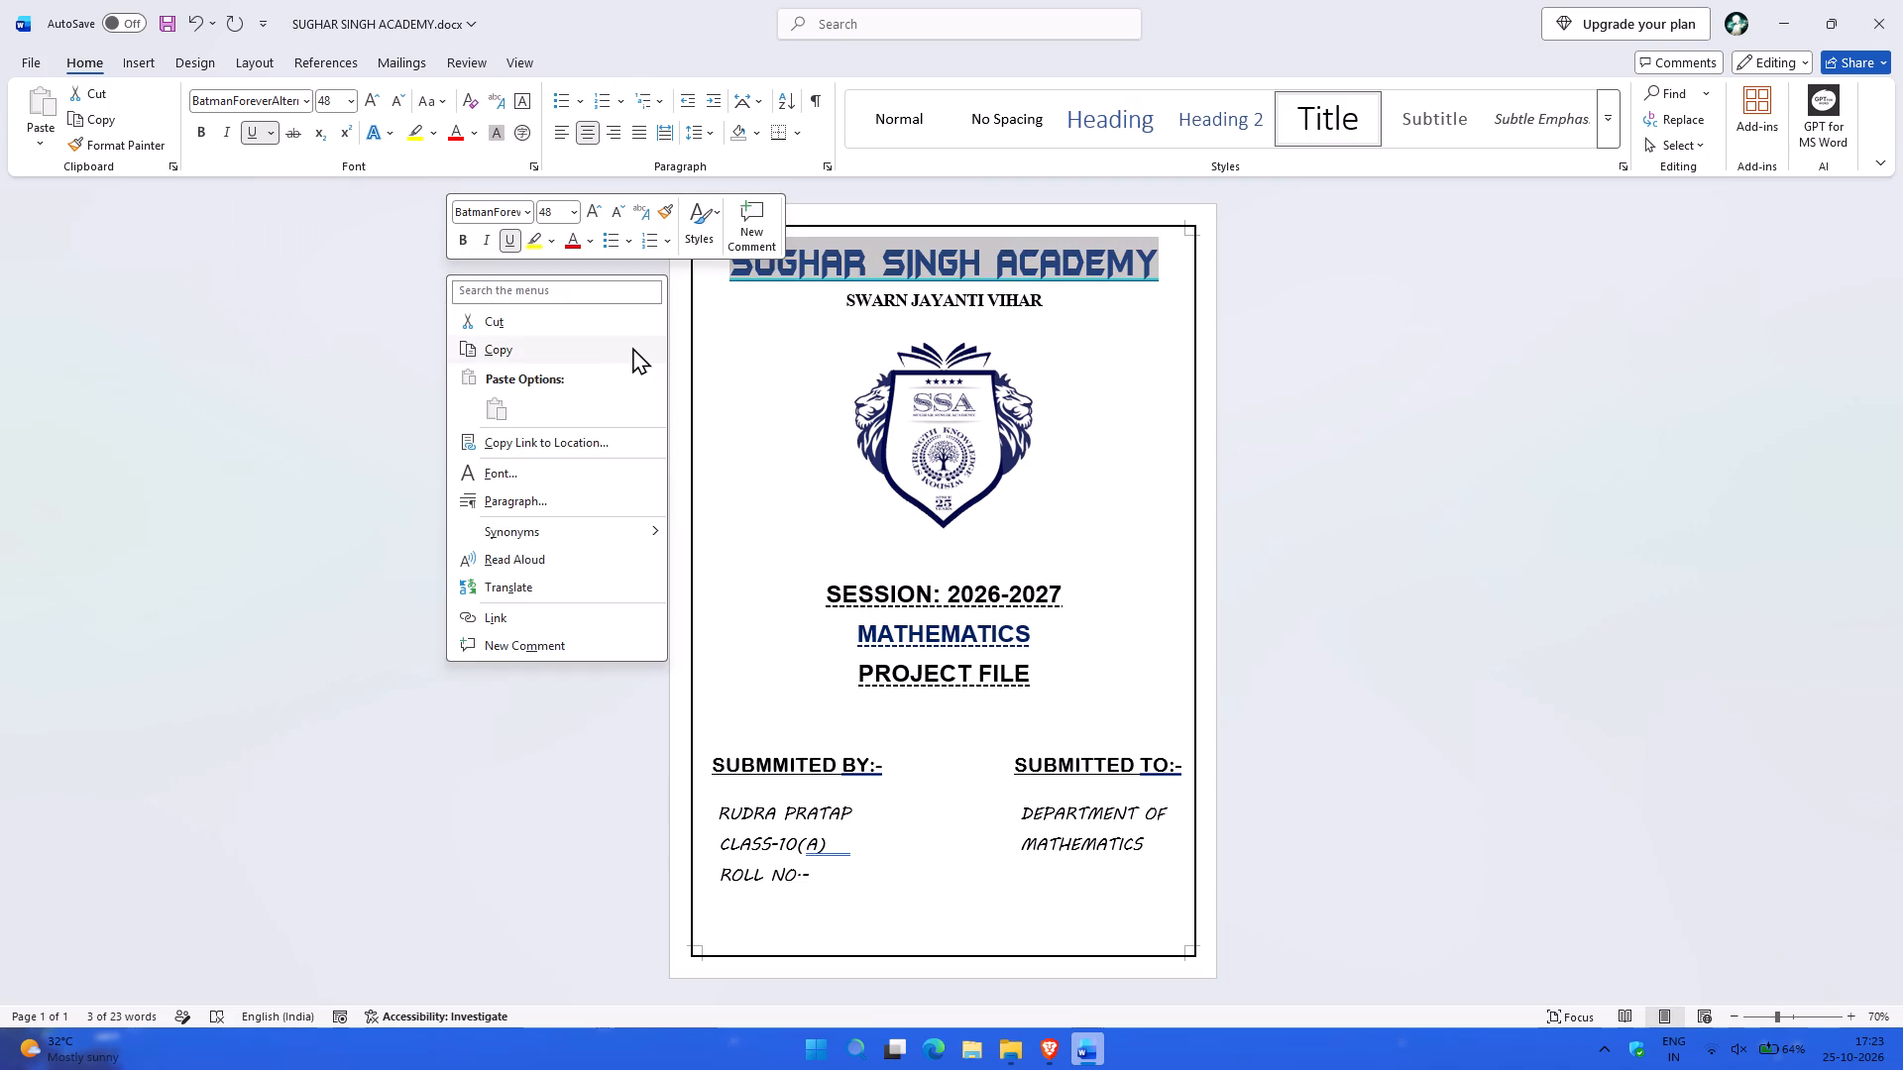
left_click(311, 342)
left_click(534, 323)
left_click(627, 452)
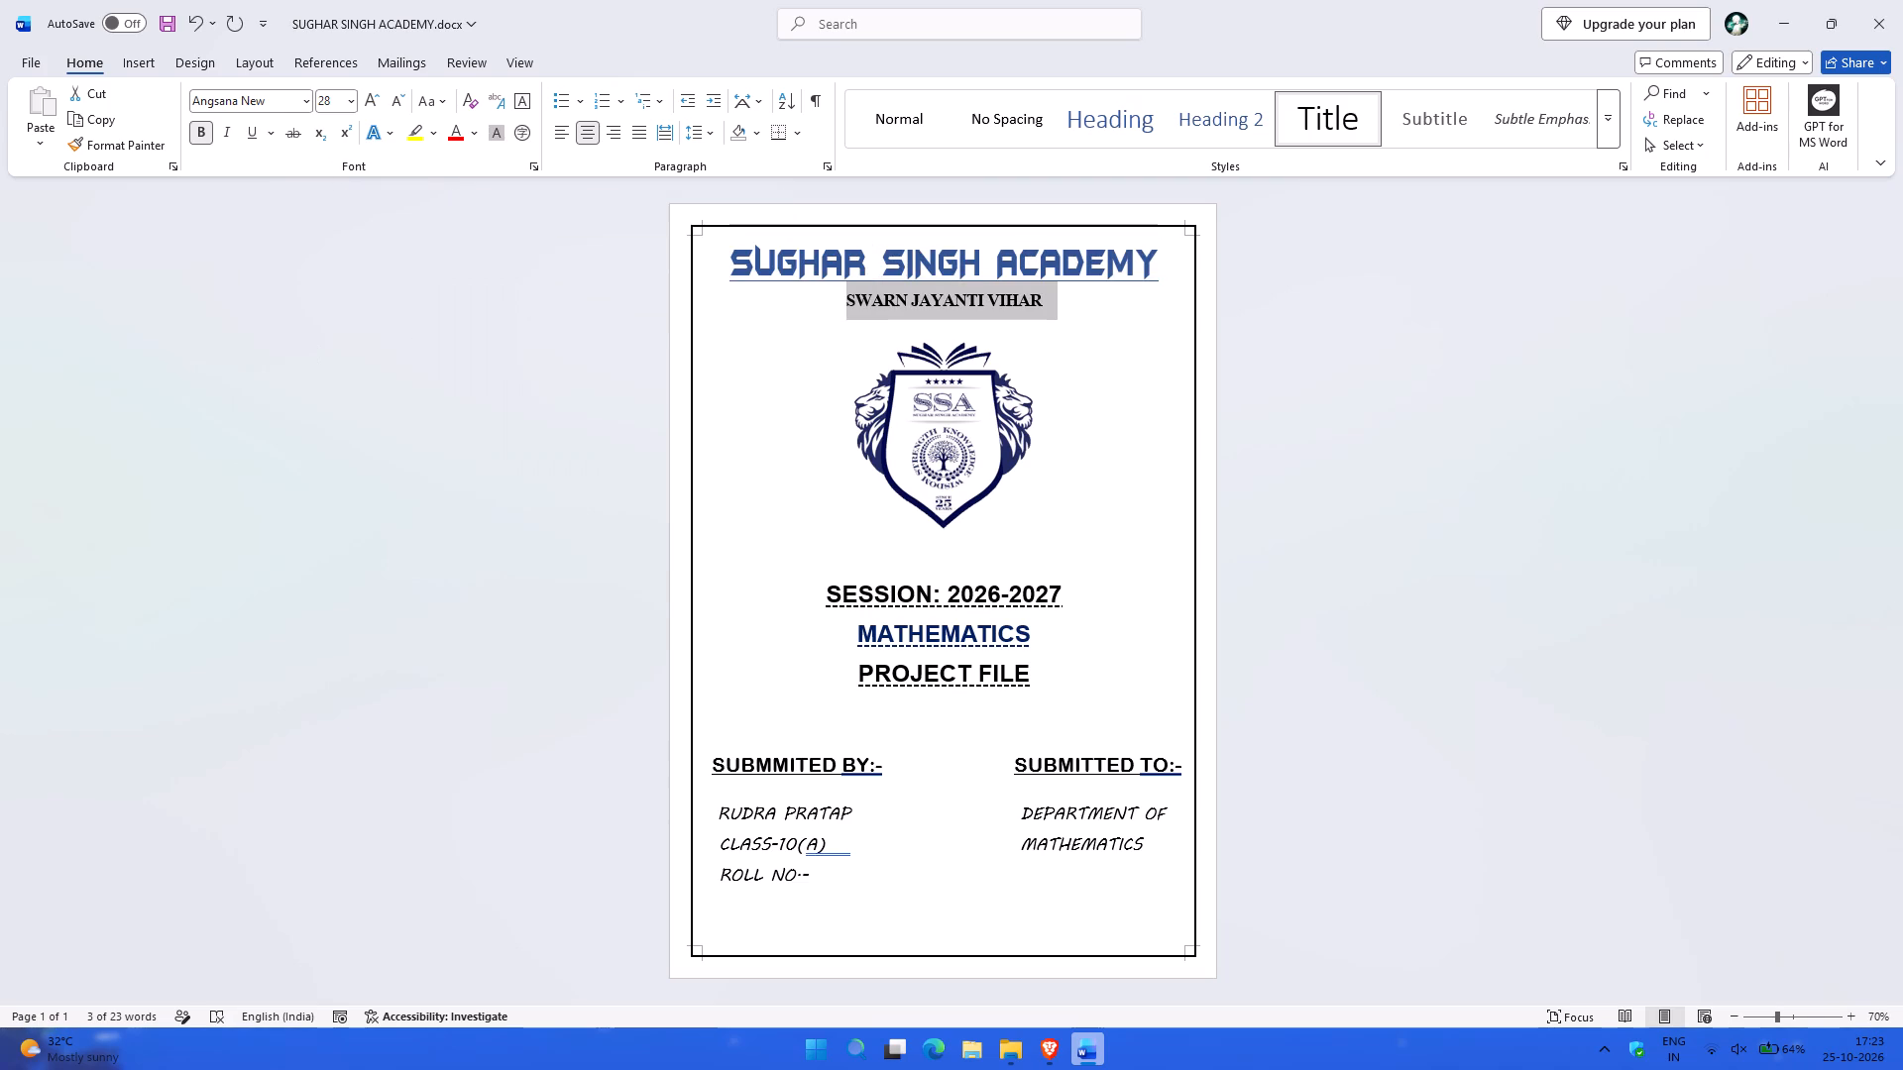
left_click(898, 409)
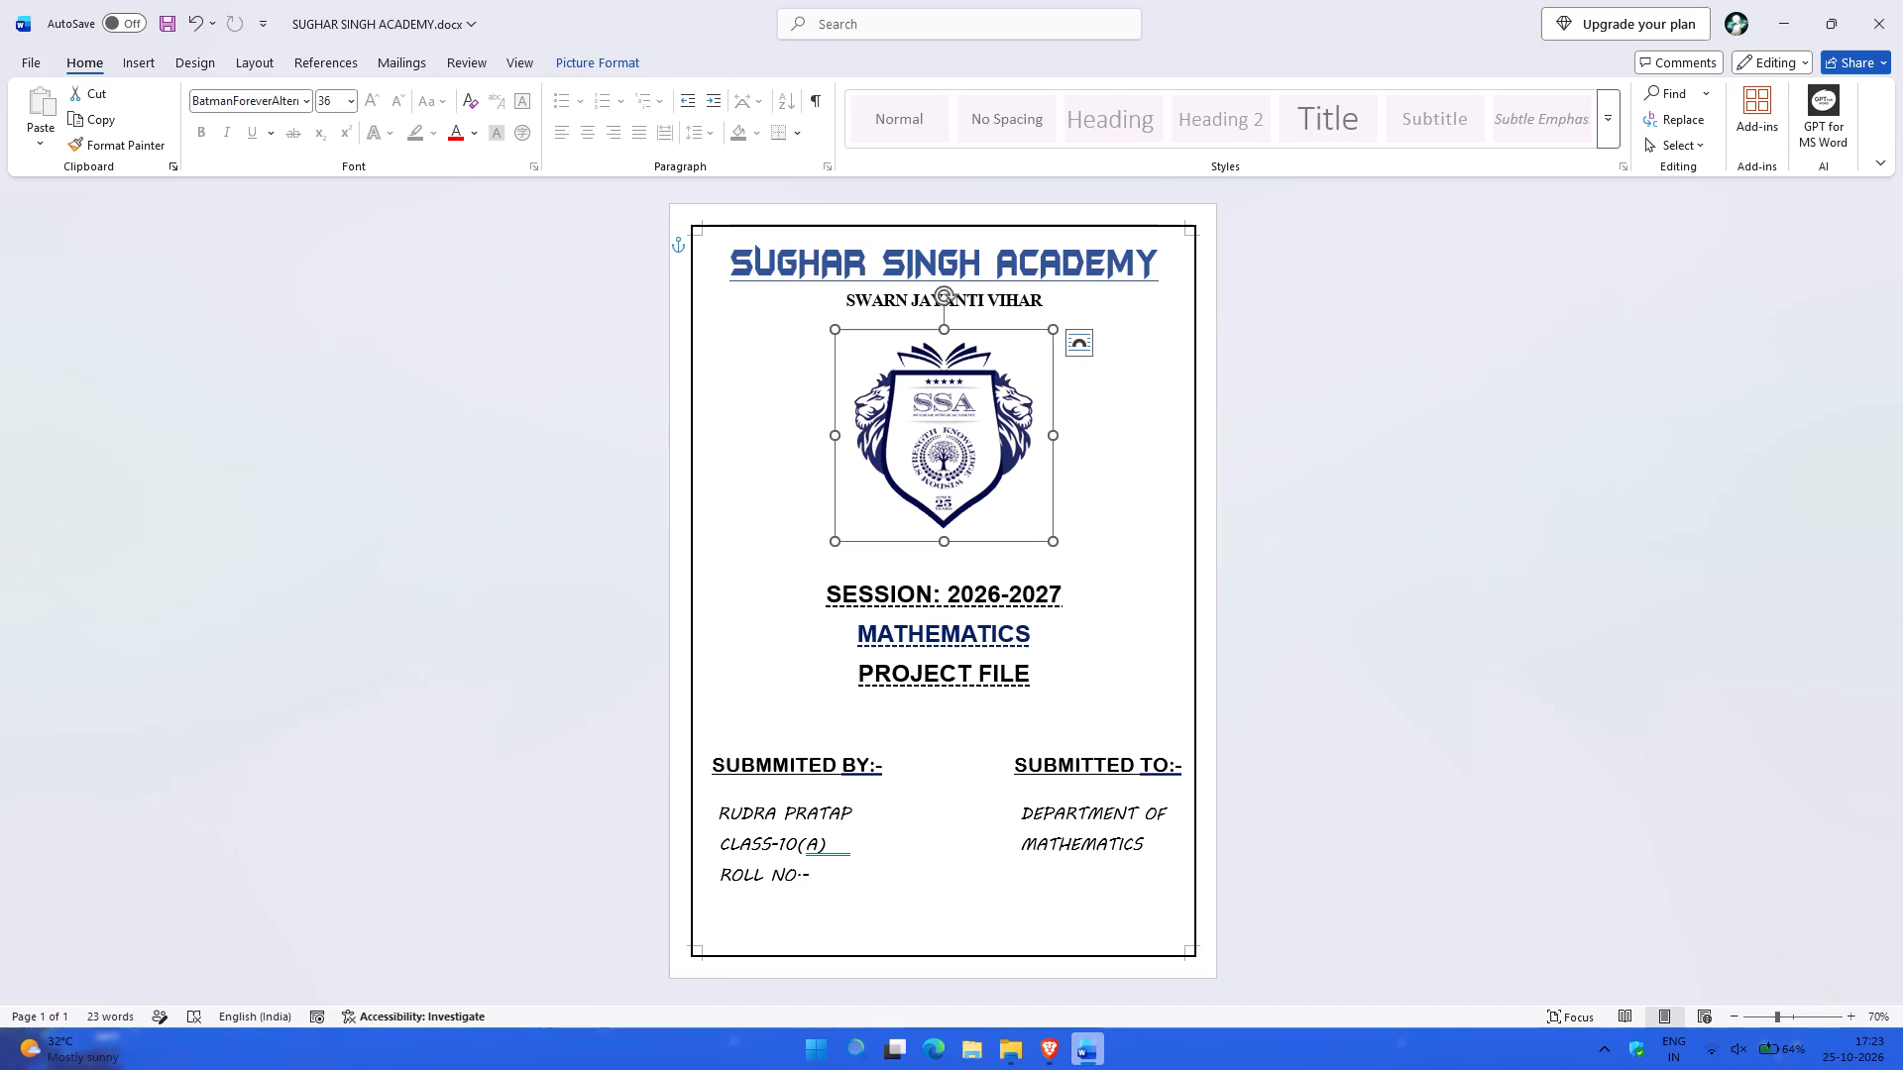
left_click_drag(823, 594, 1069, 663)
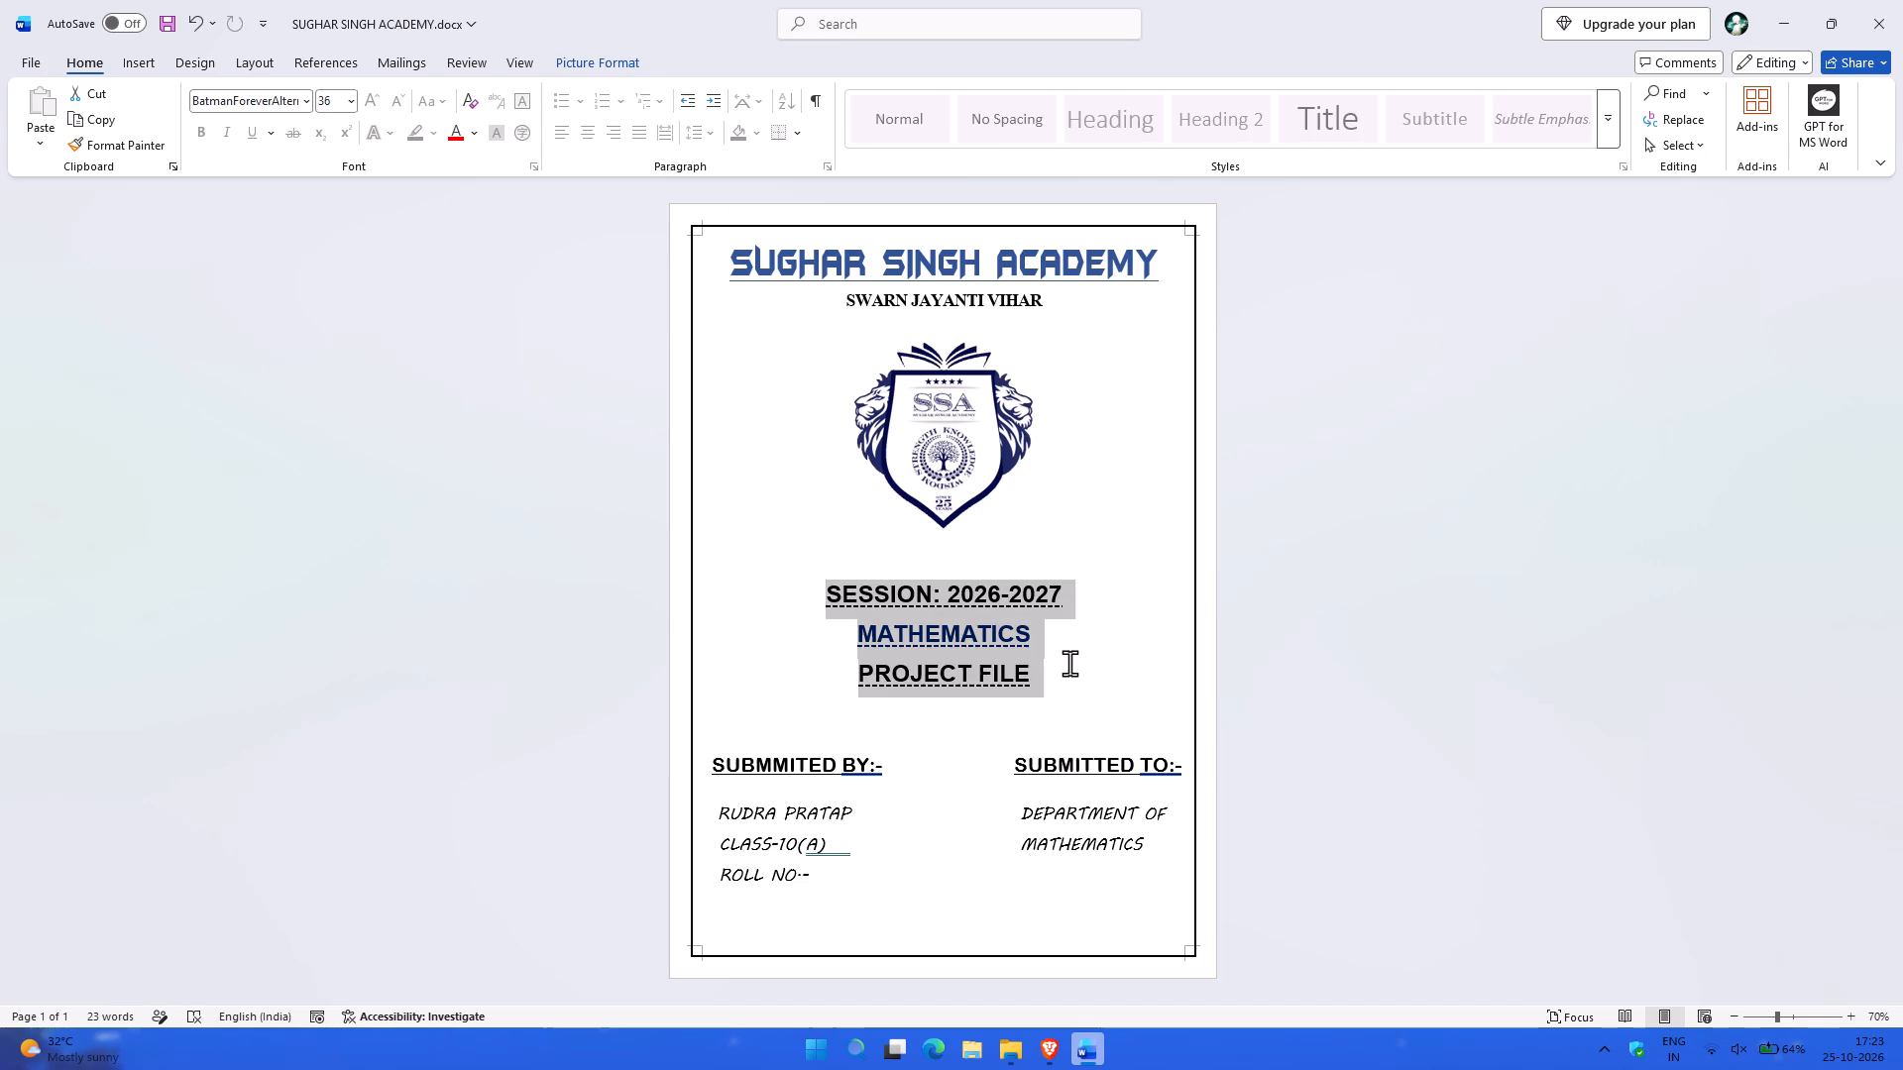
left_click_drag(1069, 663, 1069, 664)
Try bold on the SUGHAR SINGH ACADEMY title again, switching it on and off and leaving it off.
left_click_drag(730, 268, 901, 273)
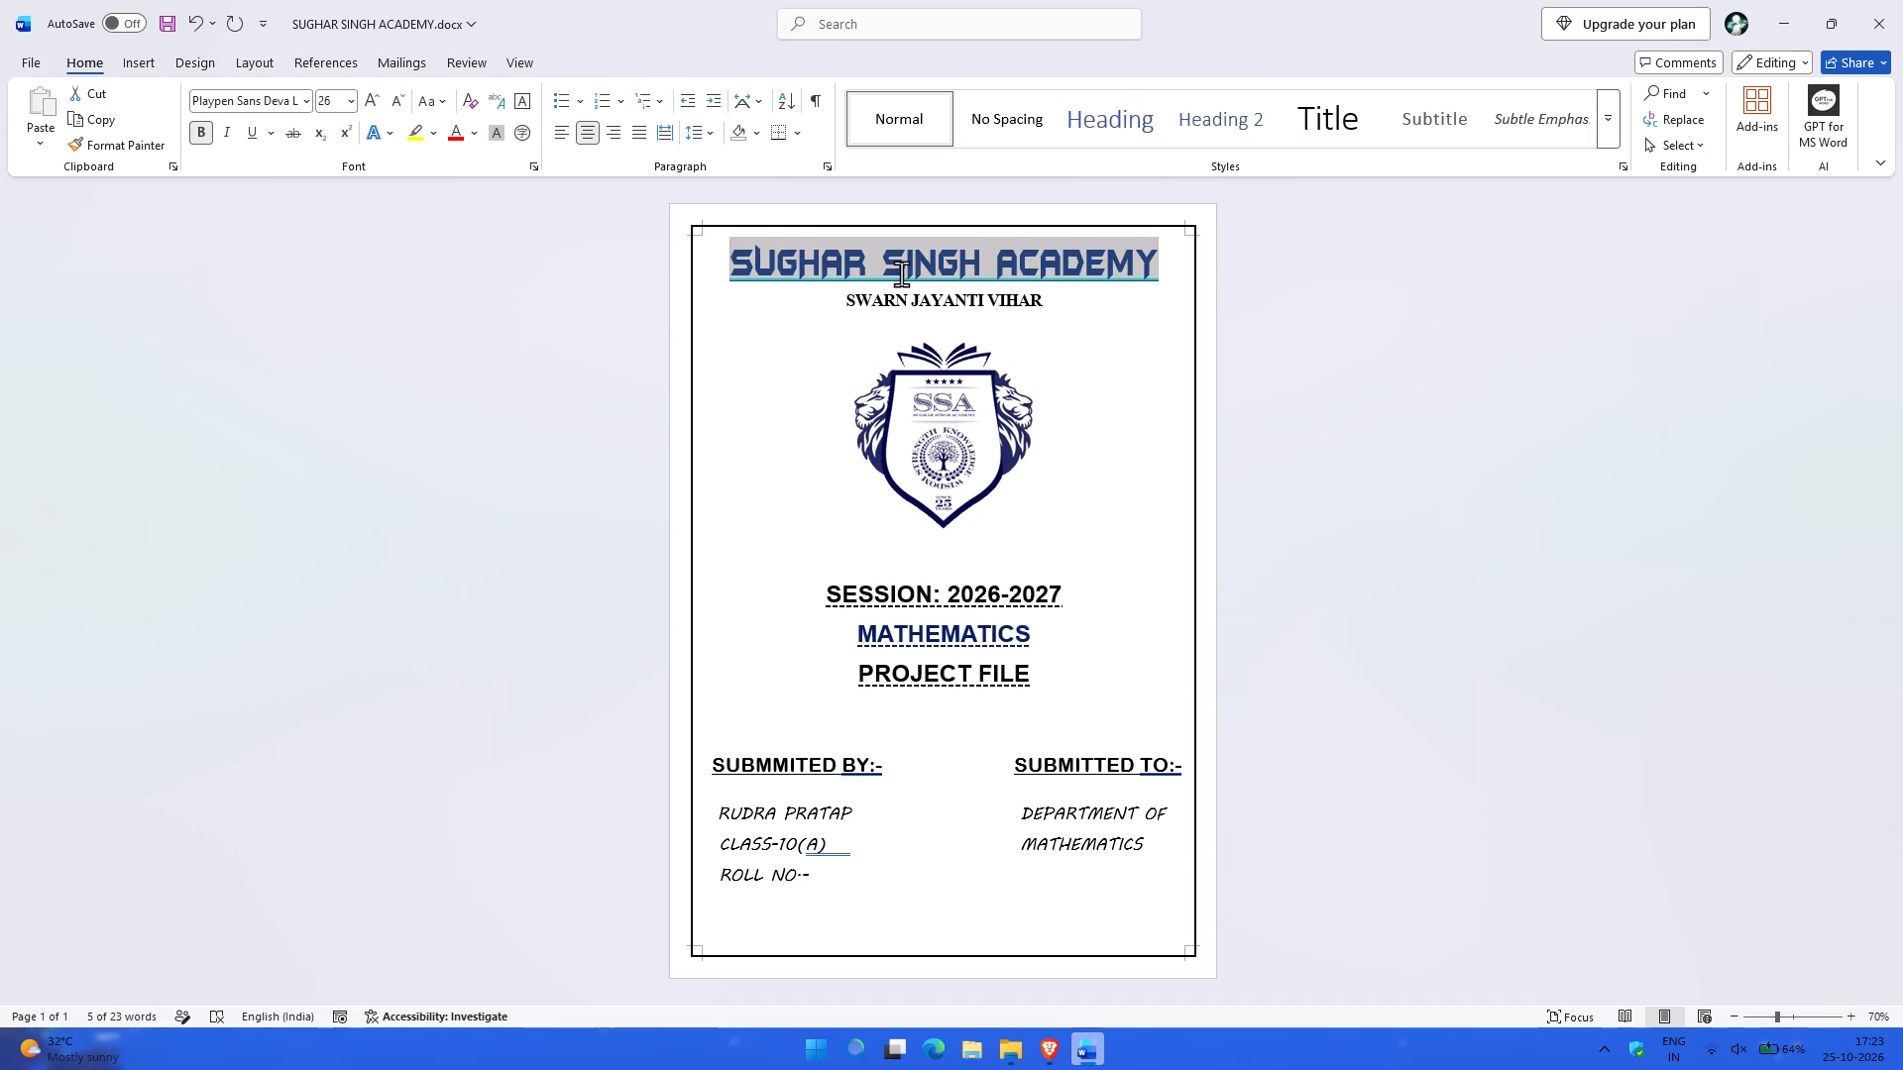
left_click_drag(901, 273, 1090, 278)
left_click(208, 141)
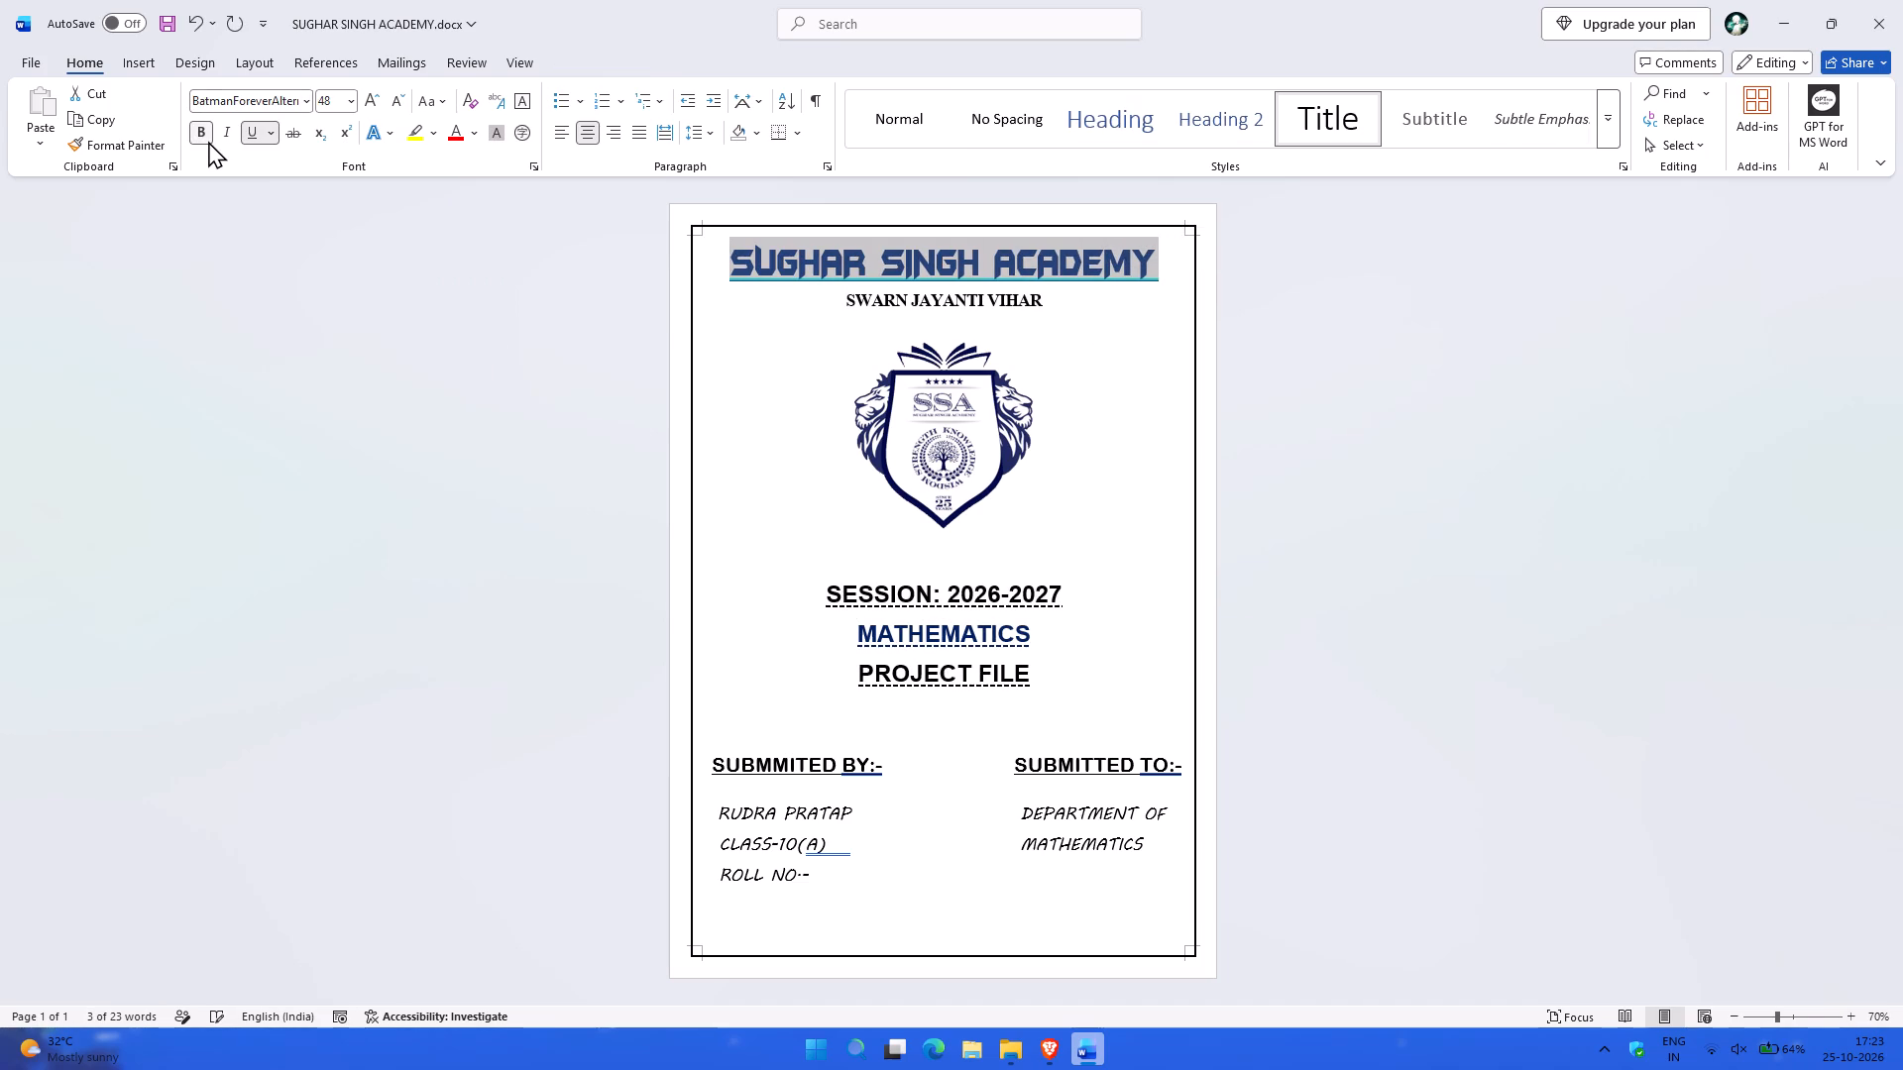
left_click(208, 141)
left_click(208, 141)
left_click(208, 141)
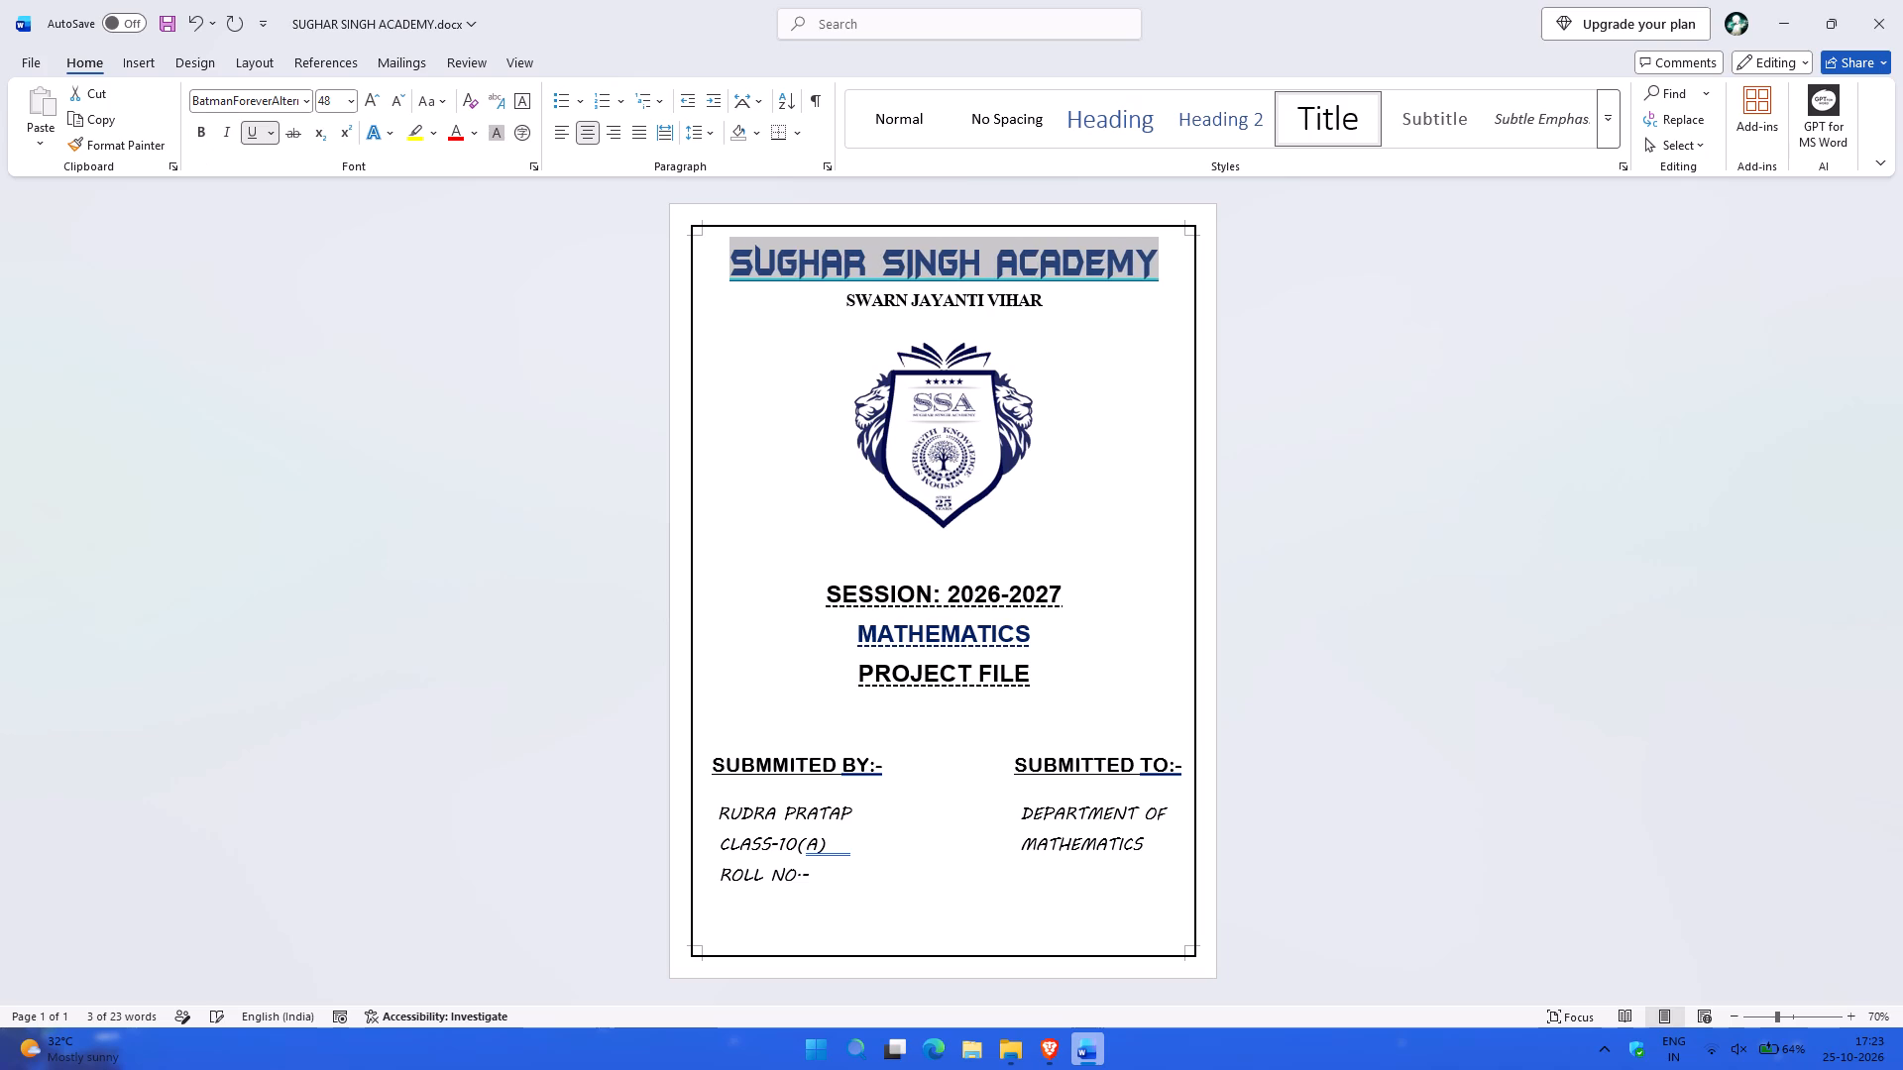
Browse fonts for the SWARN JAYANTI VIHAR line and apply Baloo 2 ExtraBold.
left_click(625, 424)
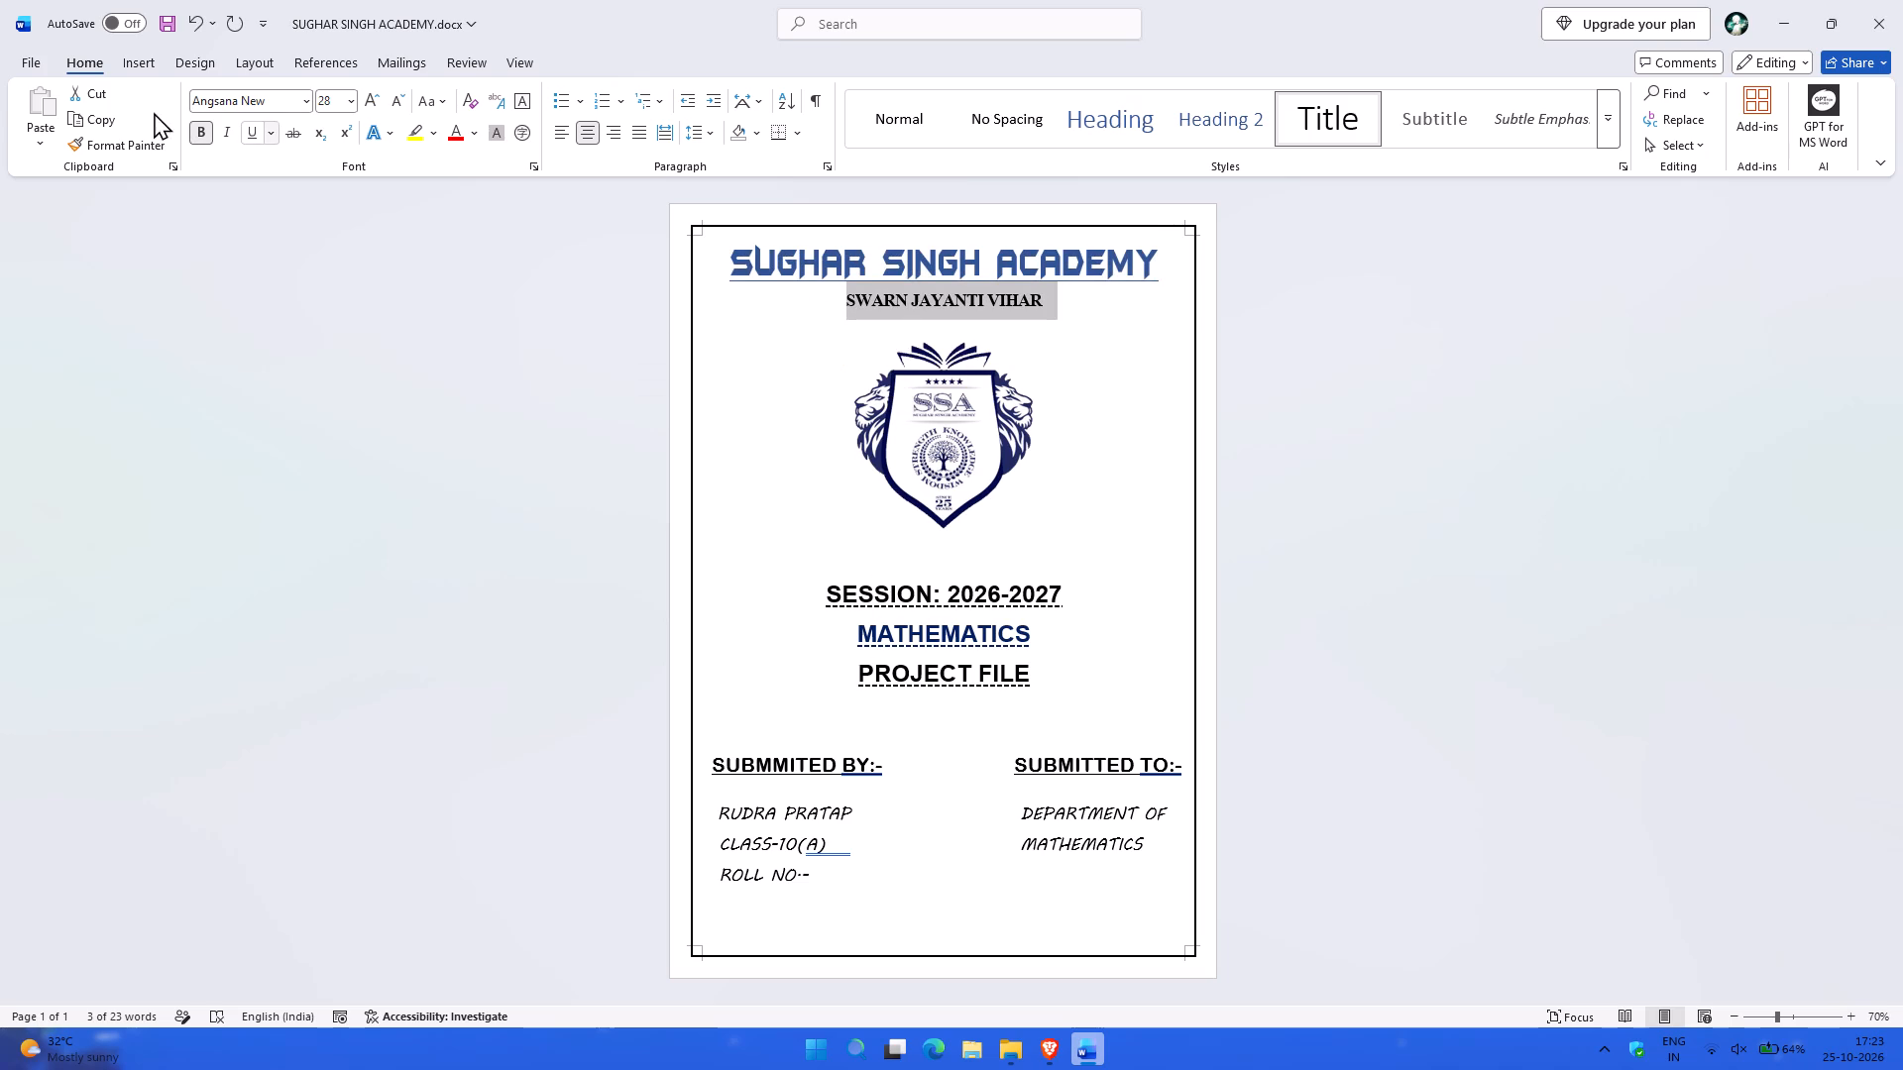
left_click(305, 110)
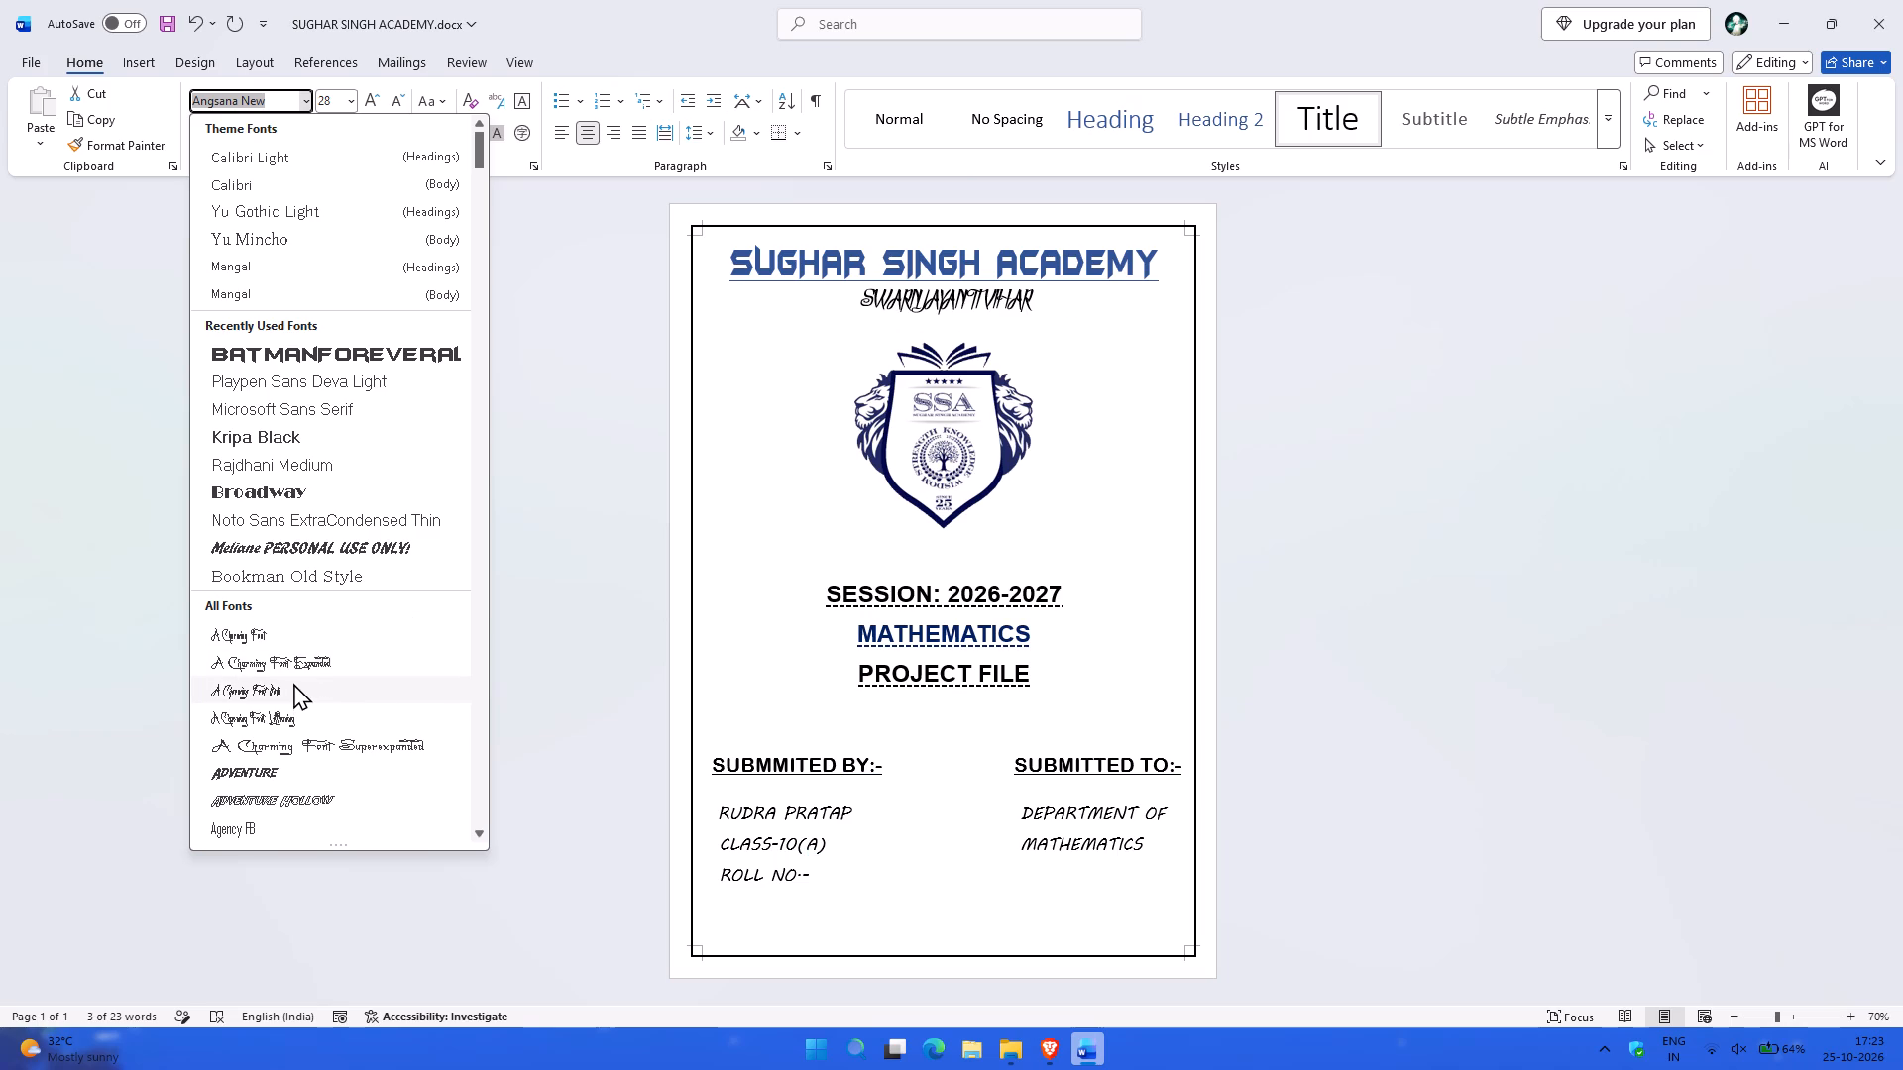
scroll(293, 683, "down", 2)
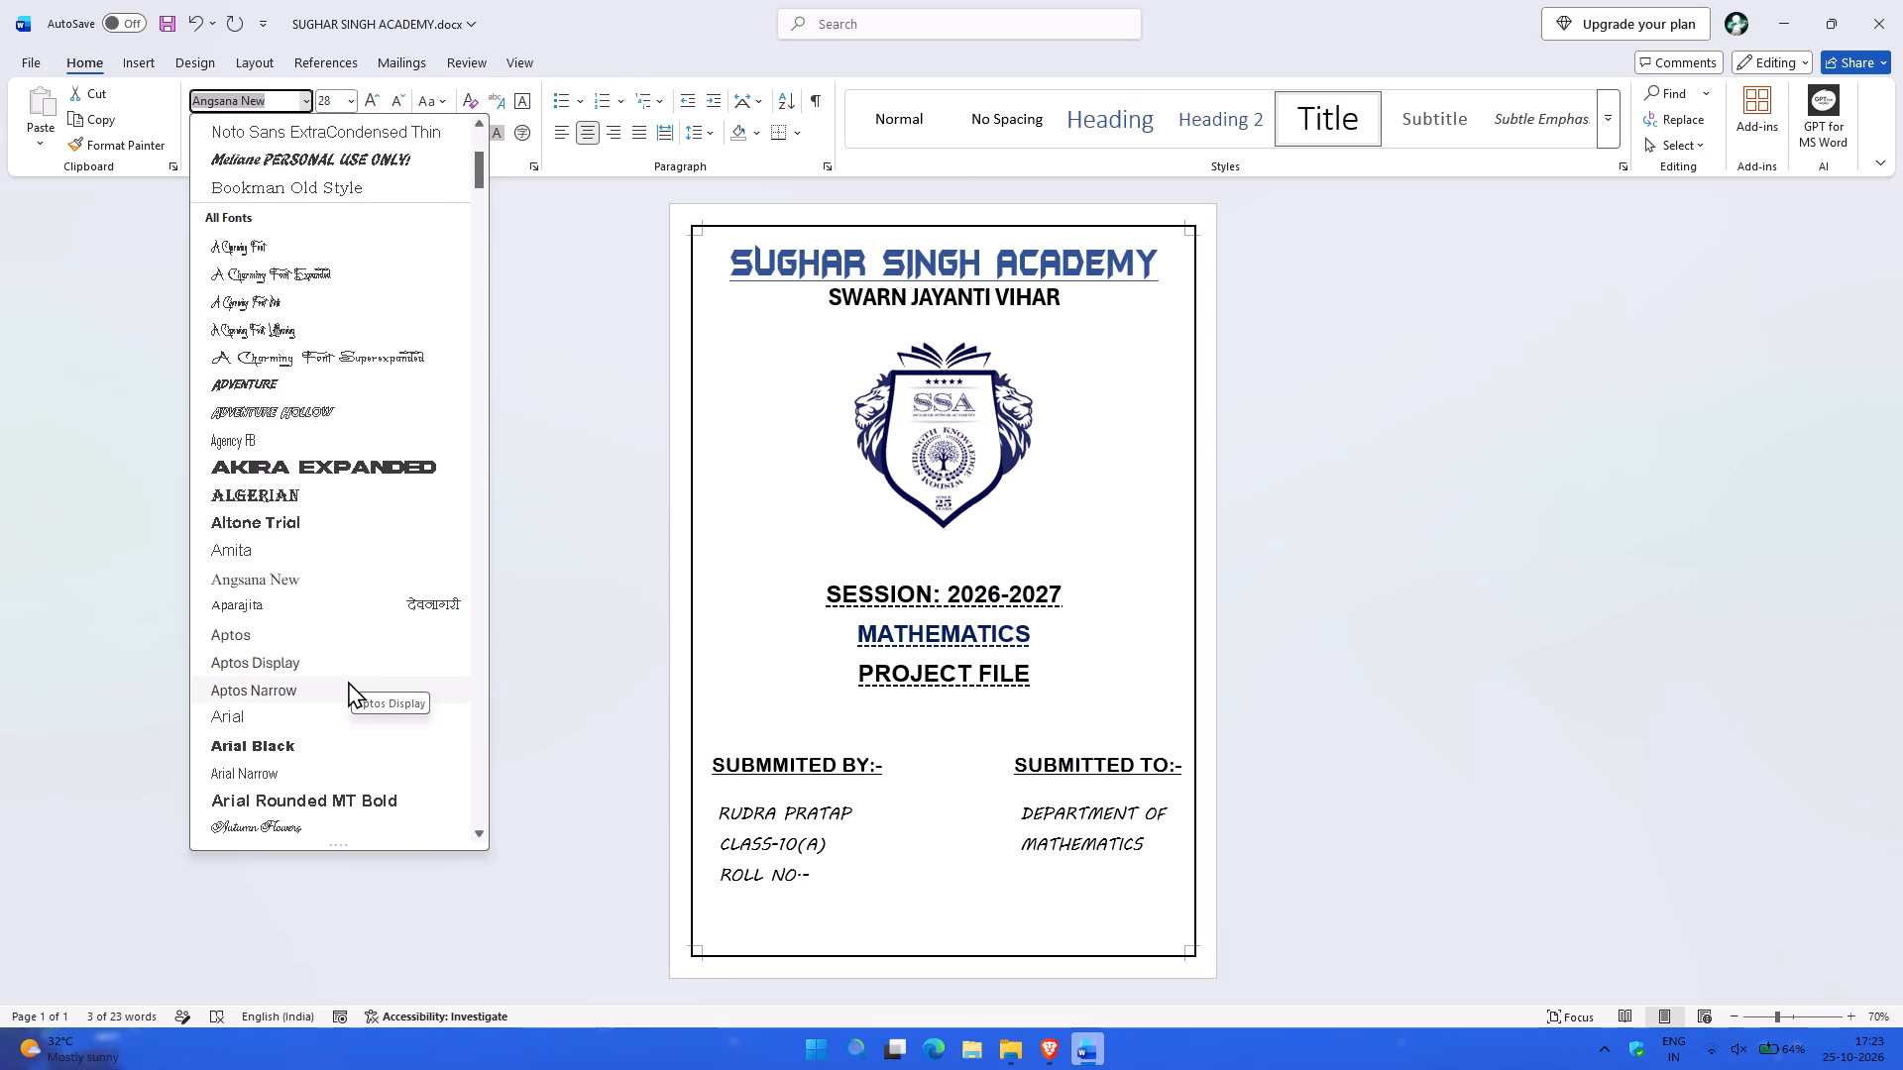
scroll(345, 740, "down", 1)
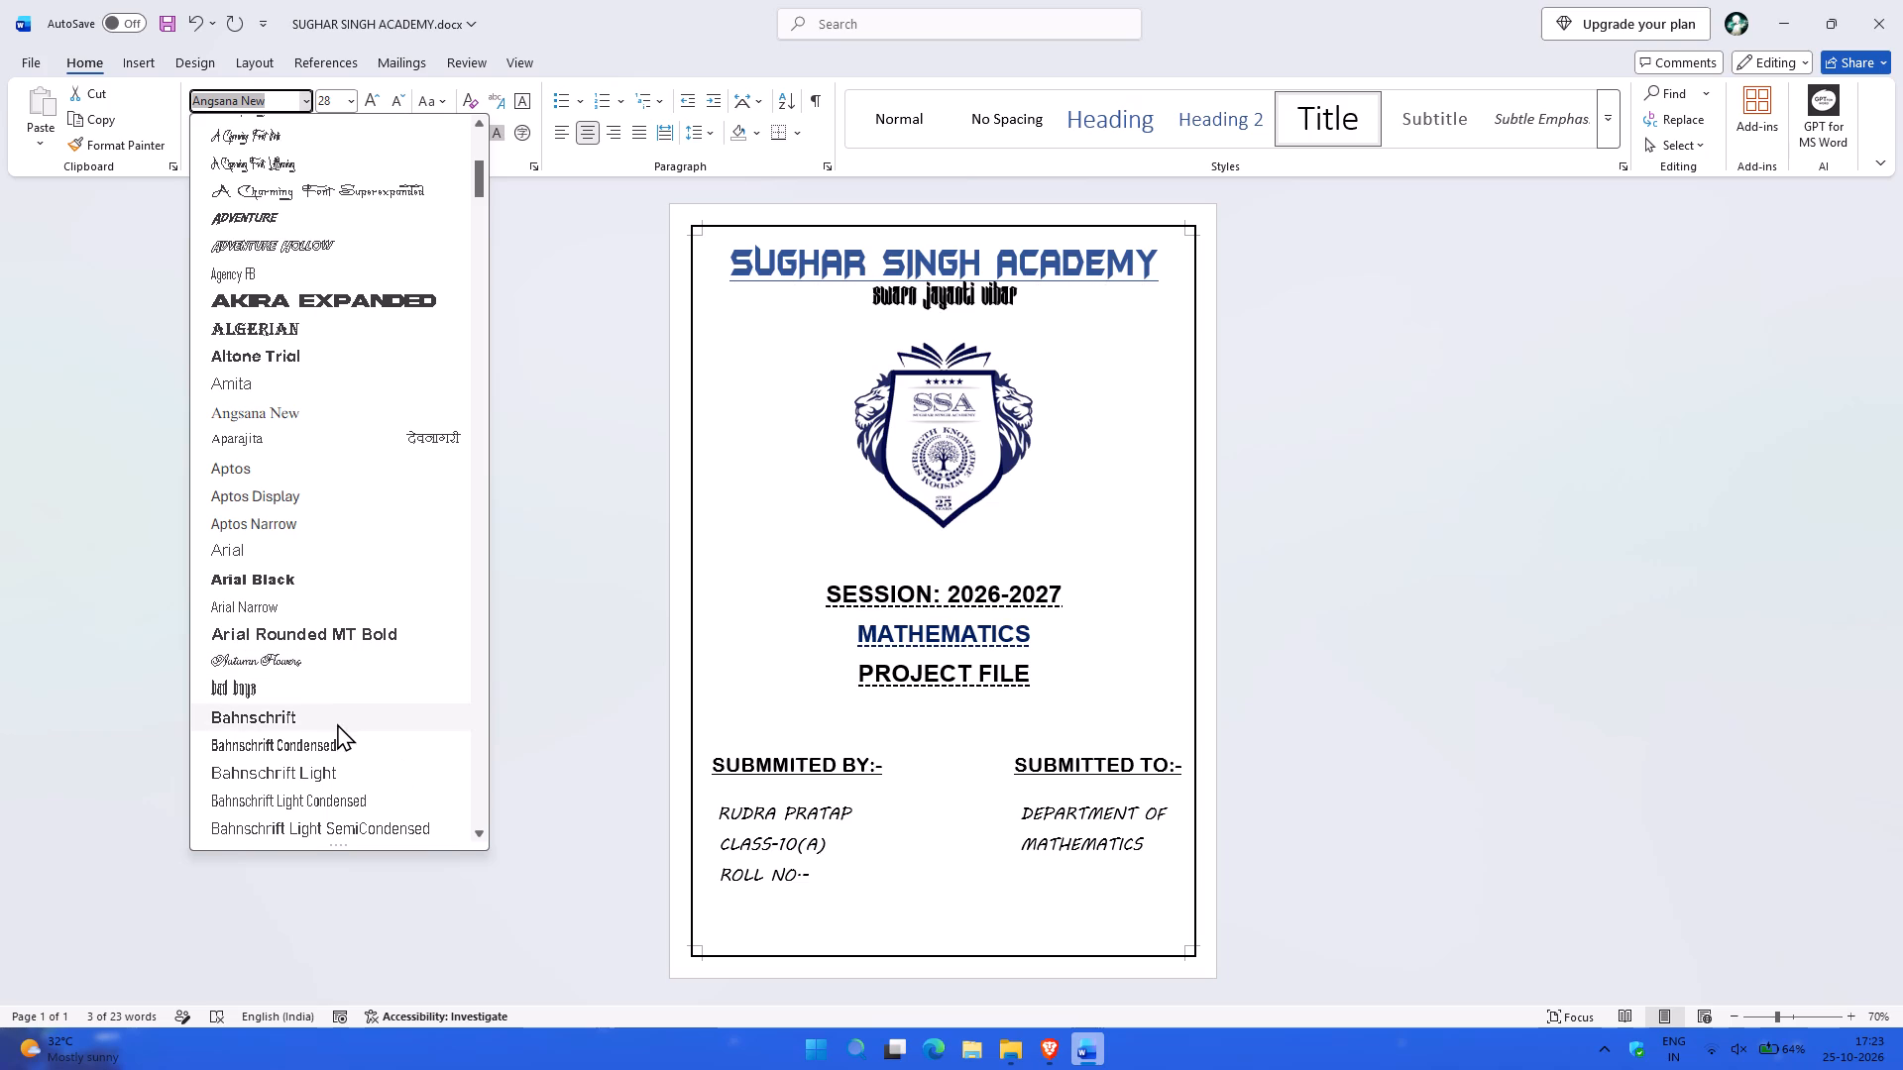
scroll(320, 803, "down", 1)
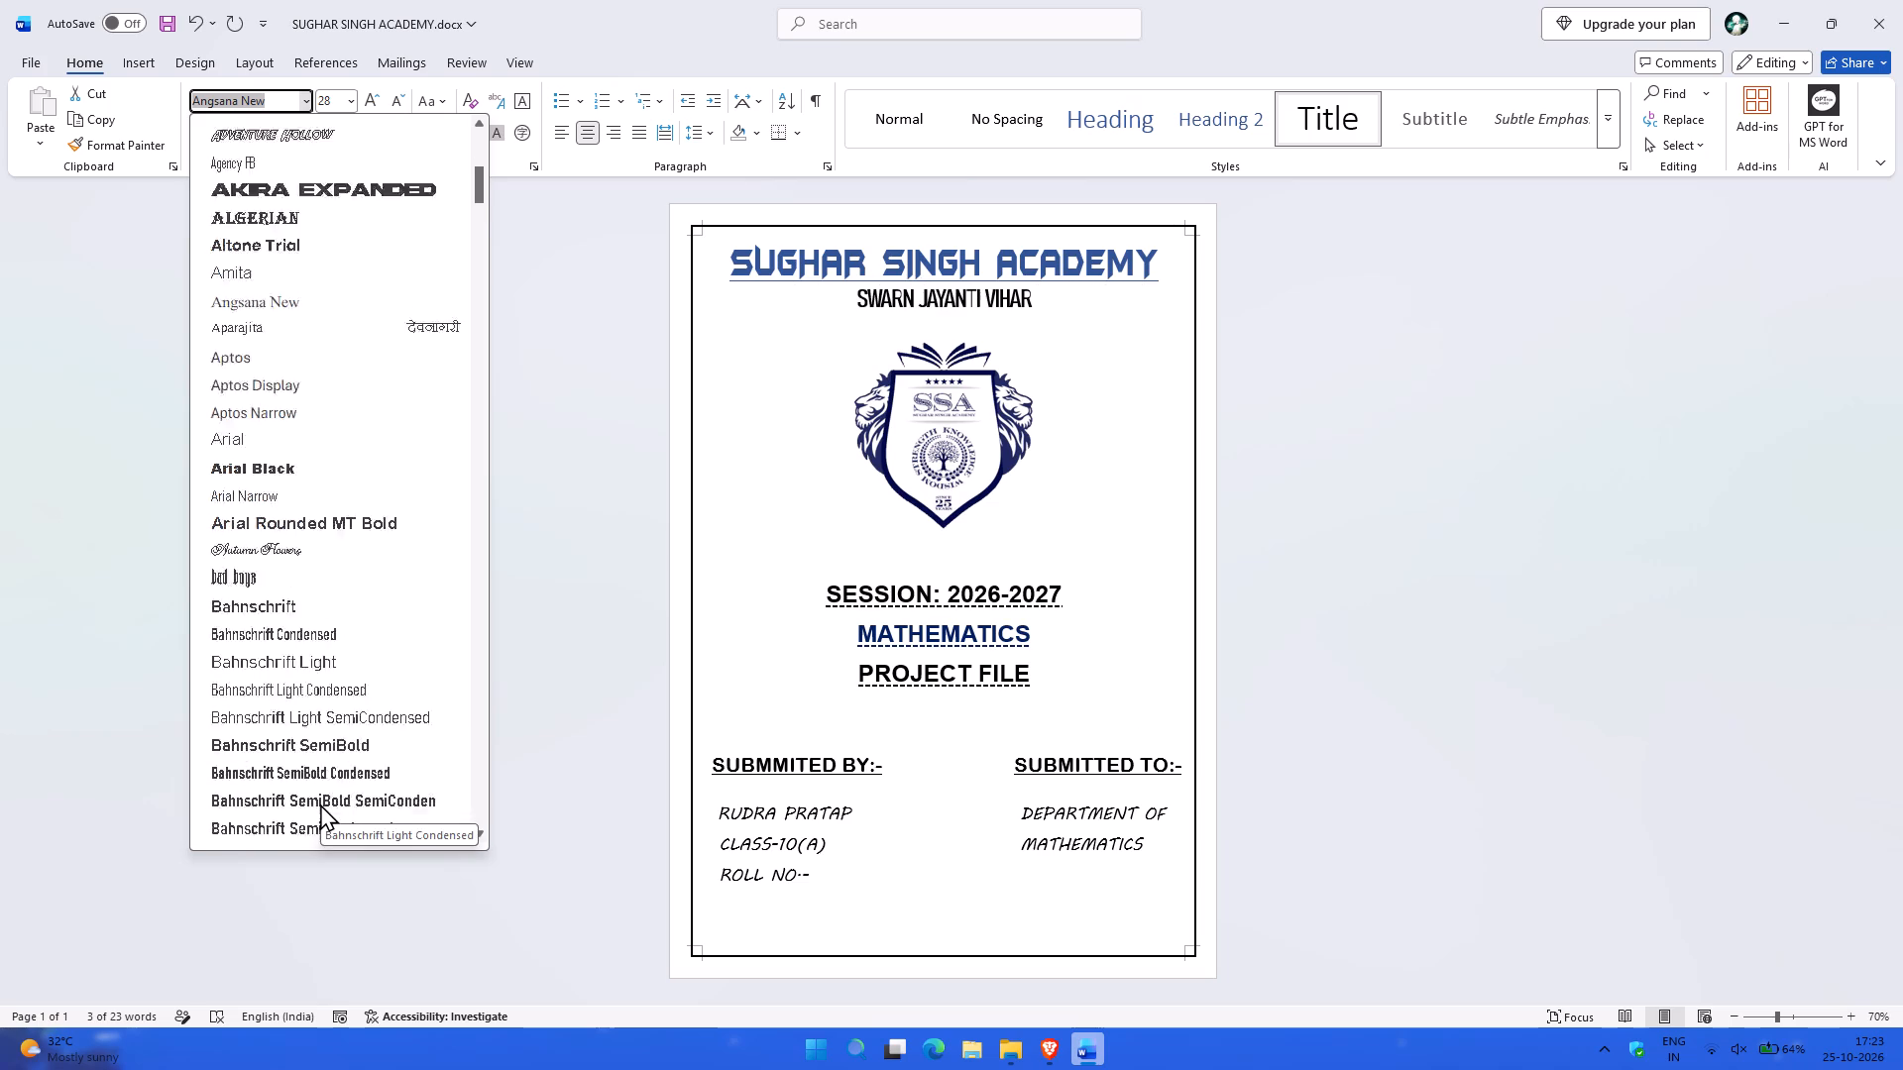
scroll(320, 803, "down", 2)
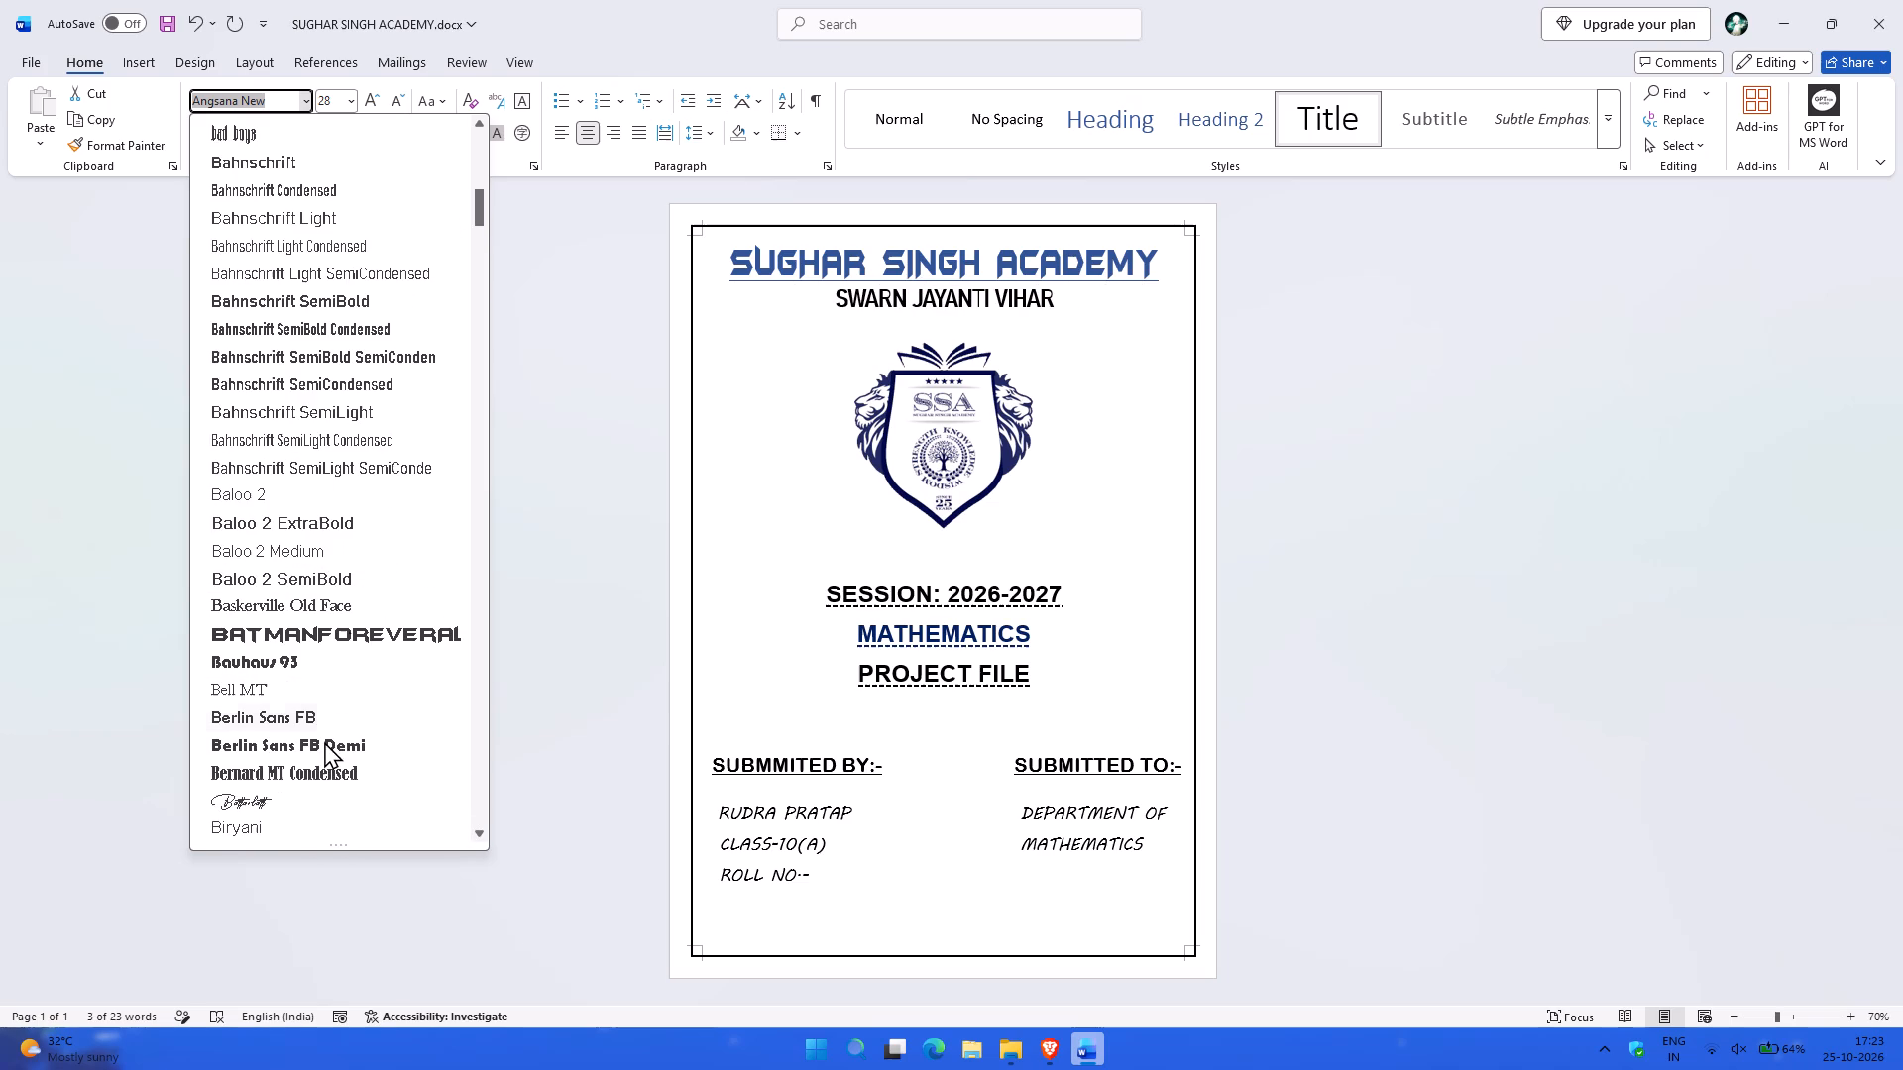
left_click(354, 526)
Reduce the SWARN JAYANTI VIHAR line's font size to 18.
left_click(401, 99)
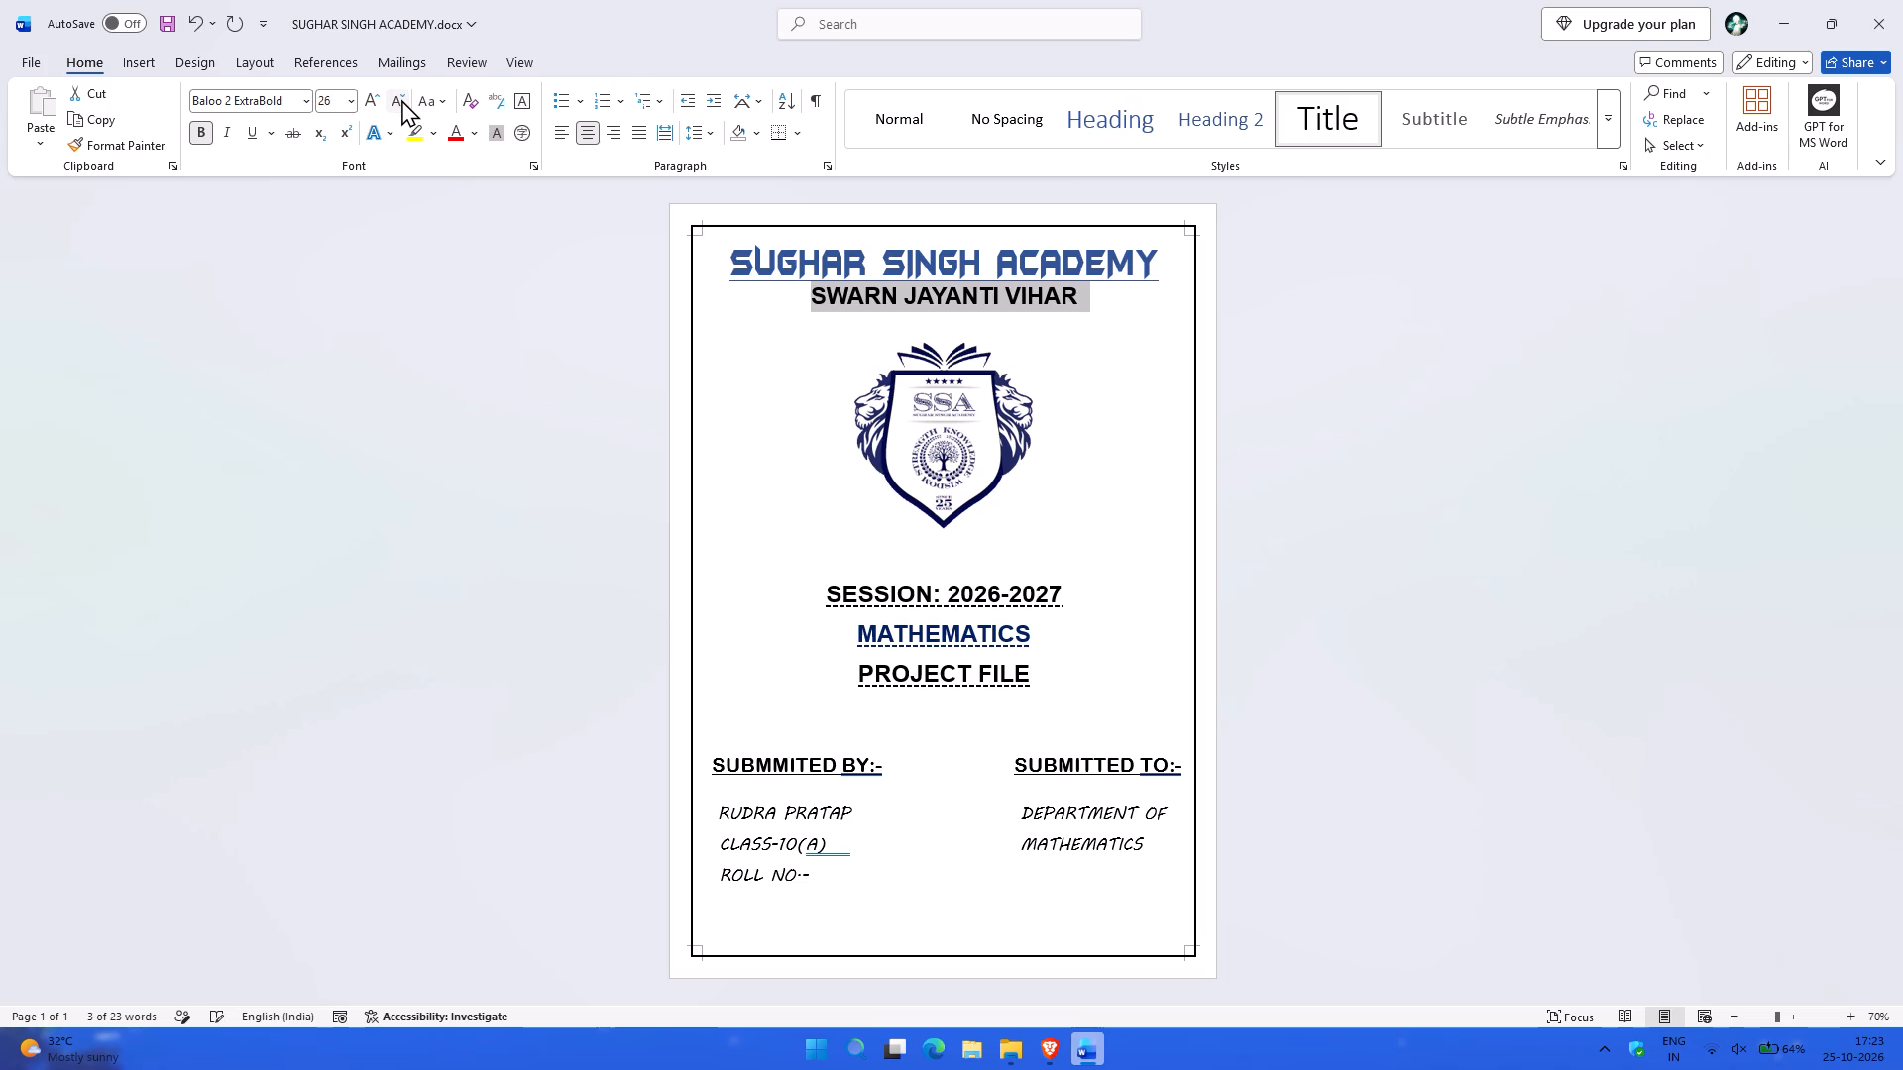
left_click(401, 99)
left_click(401, 99)
left_click(401, 99)
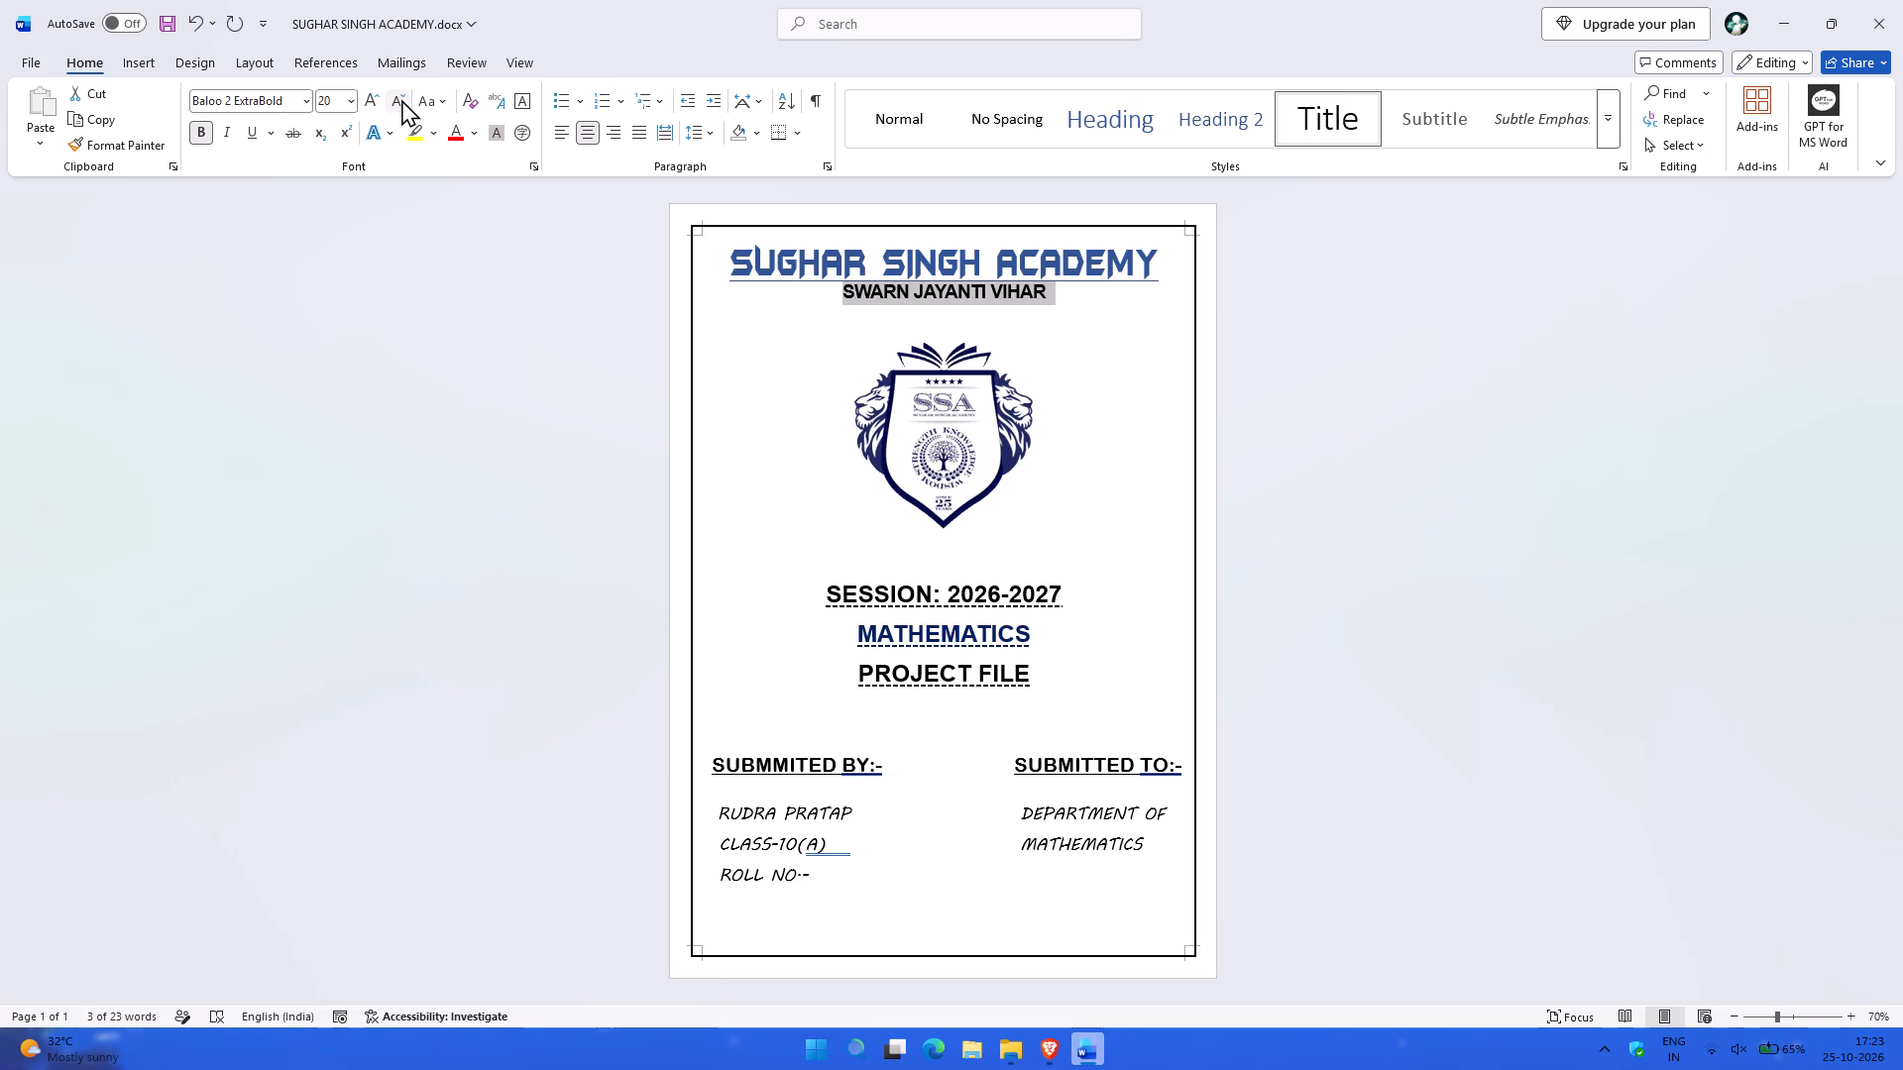
left_click(401, 99)
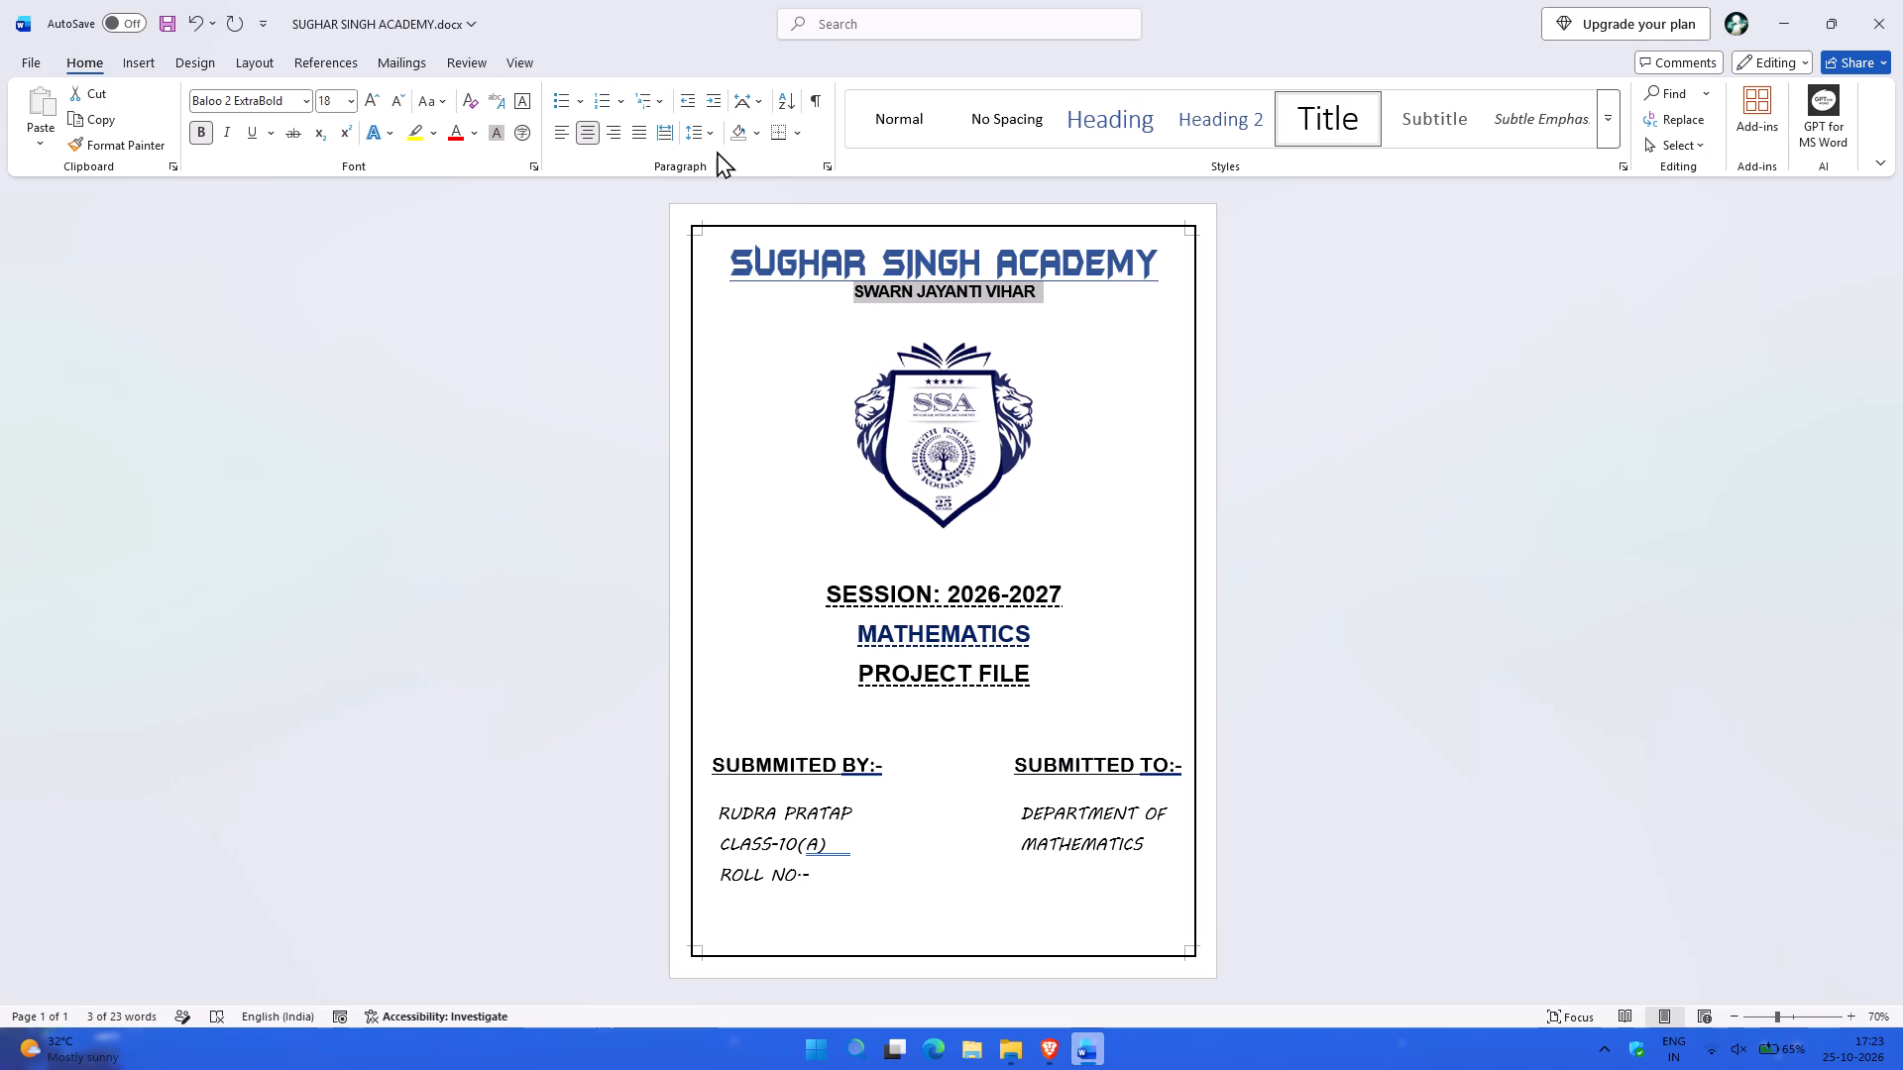
left_click(545, 390)
left_click(535, 534)
left_click(727, 518)
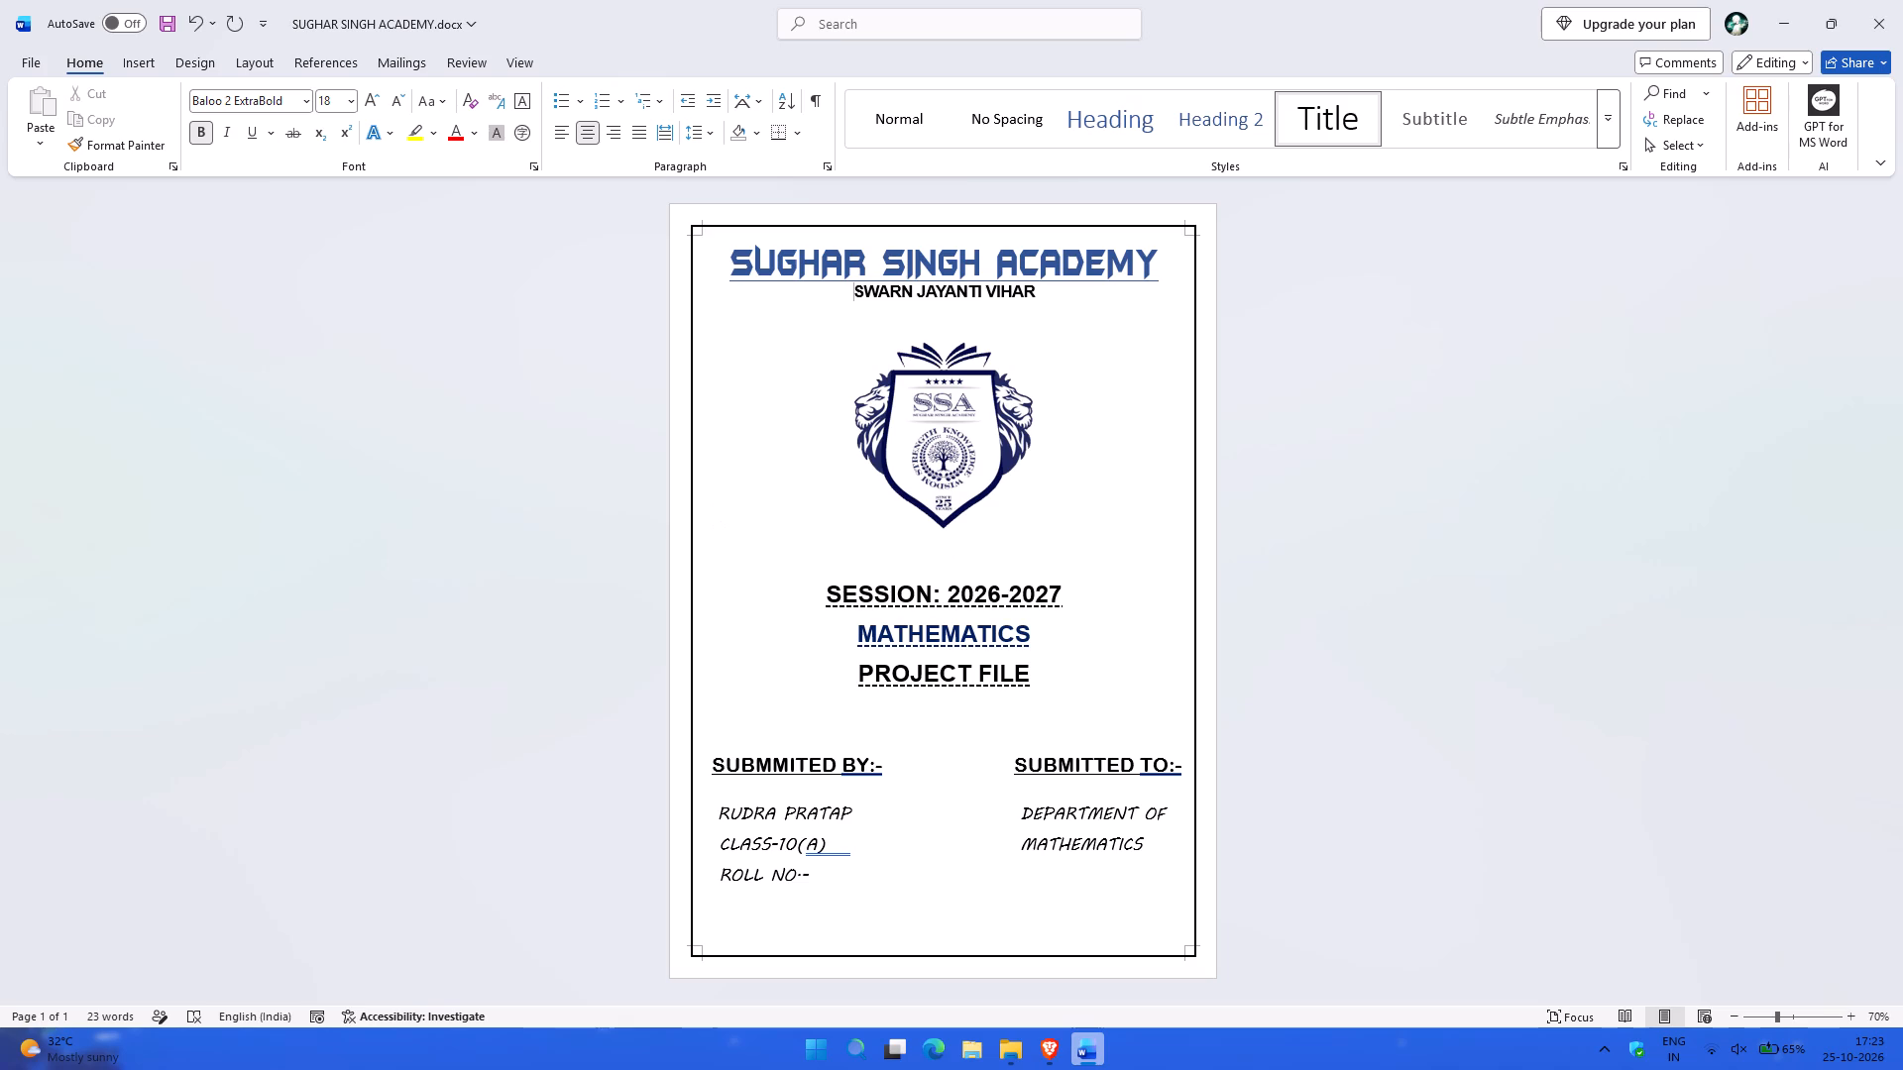
left_click_drag(1045, 296, 883, 306)
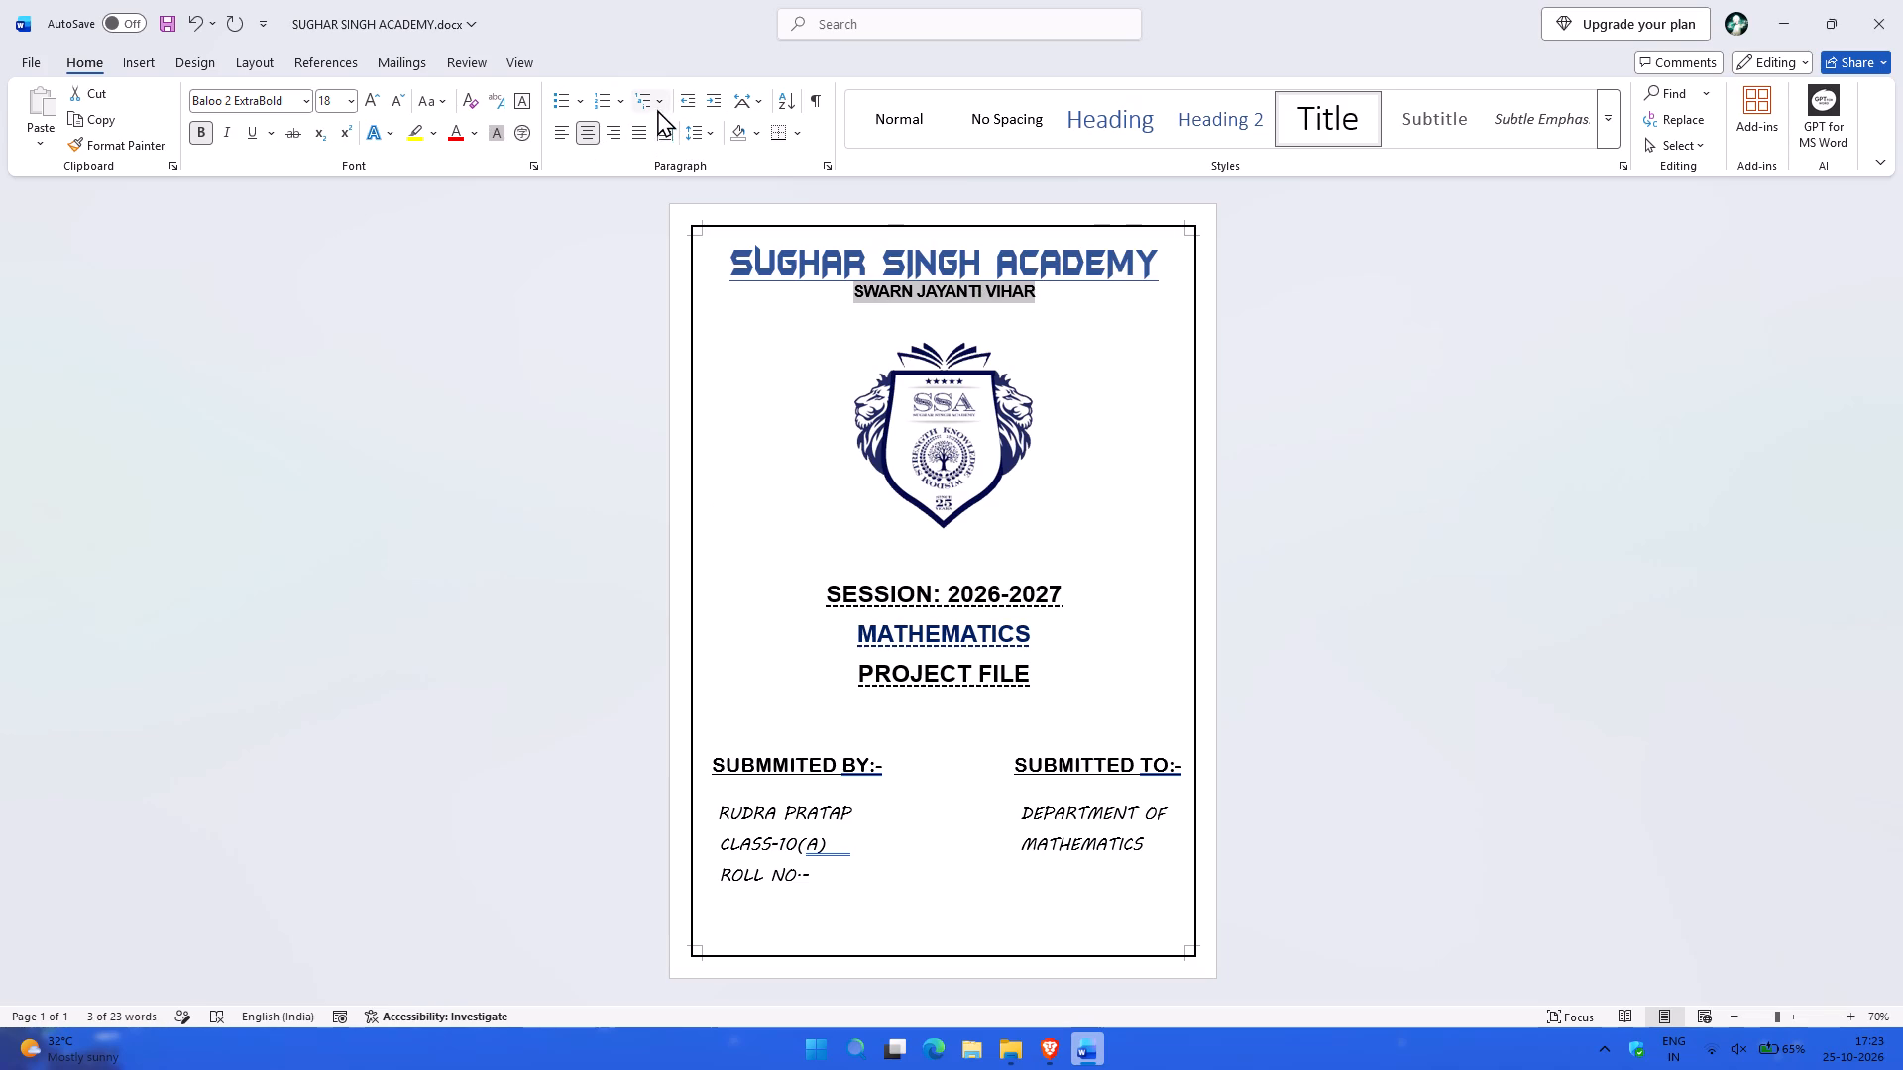
left_click(723, 133)
left_click(707, 137)
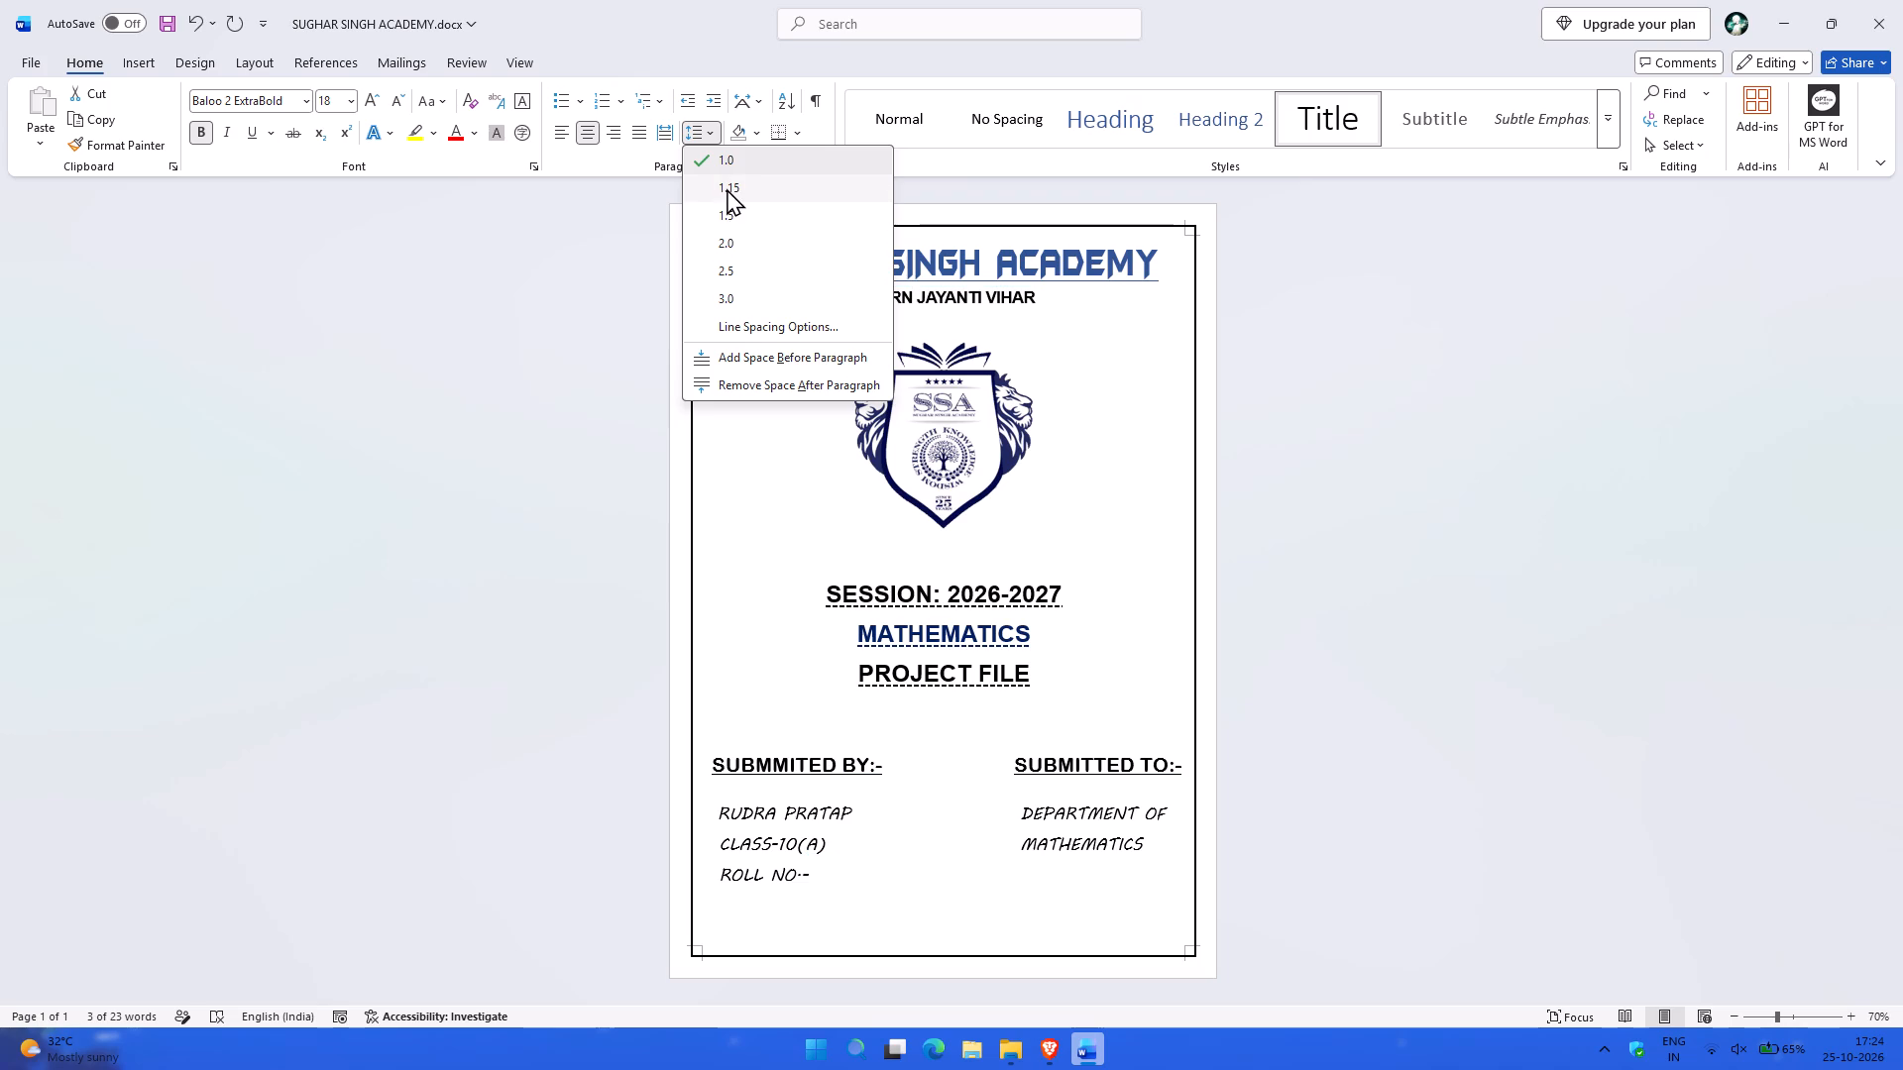
left_click(727, 188)
left_click(565, 387)
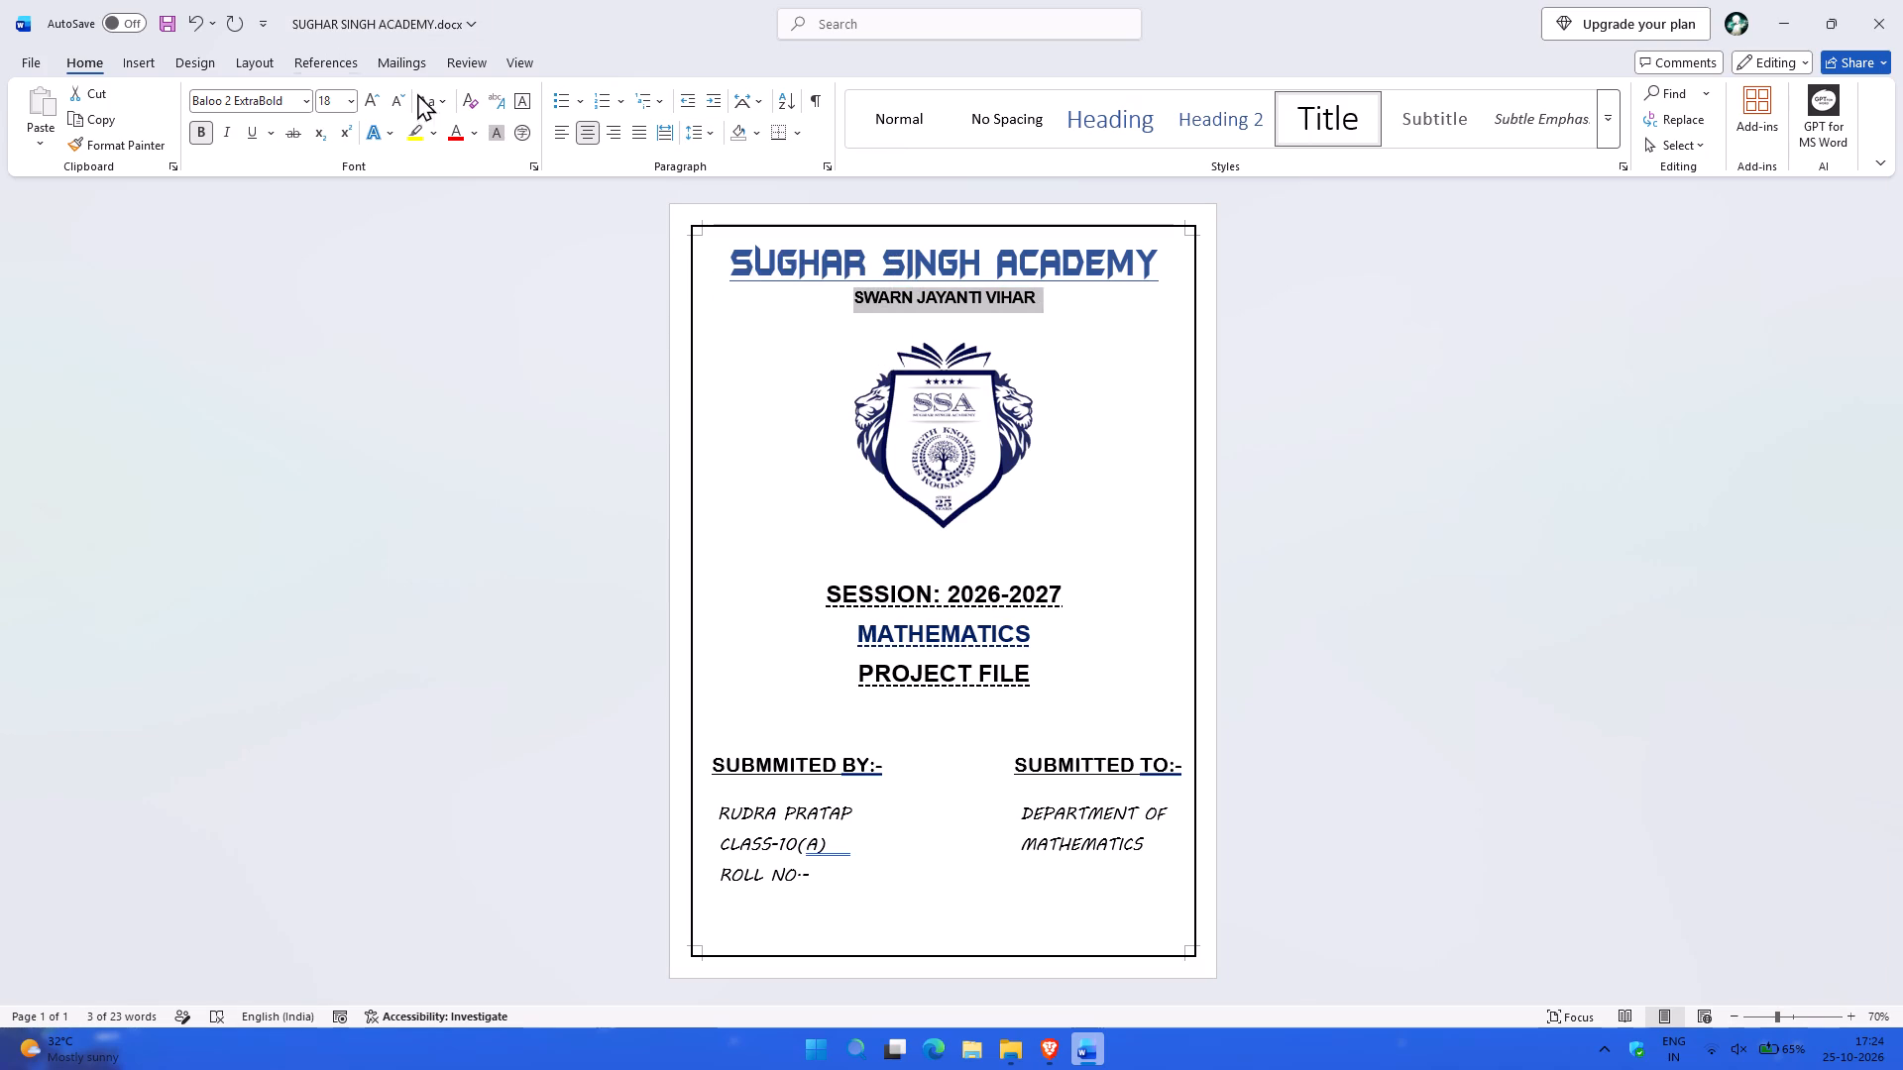
Increase the SWARN JAYANTI VIHAR line's font size to 20.
left_click(379, 100)
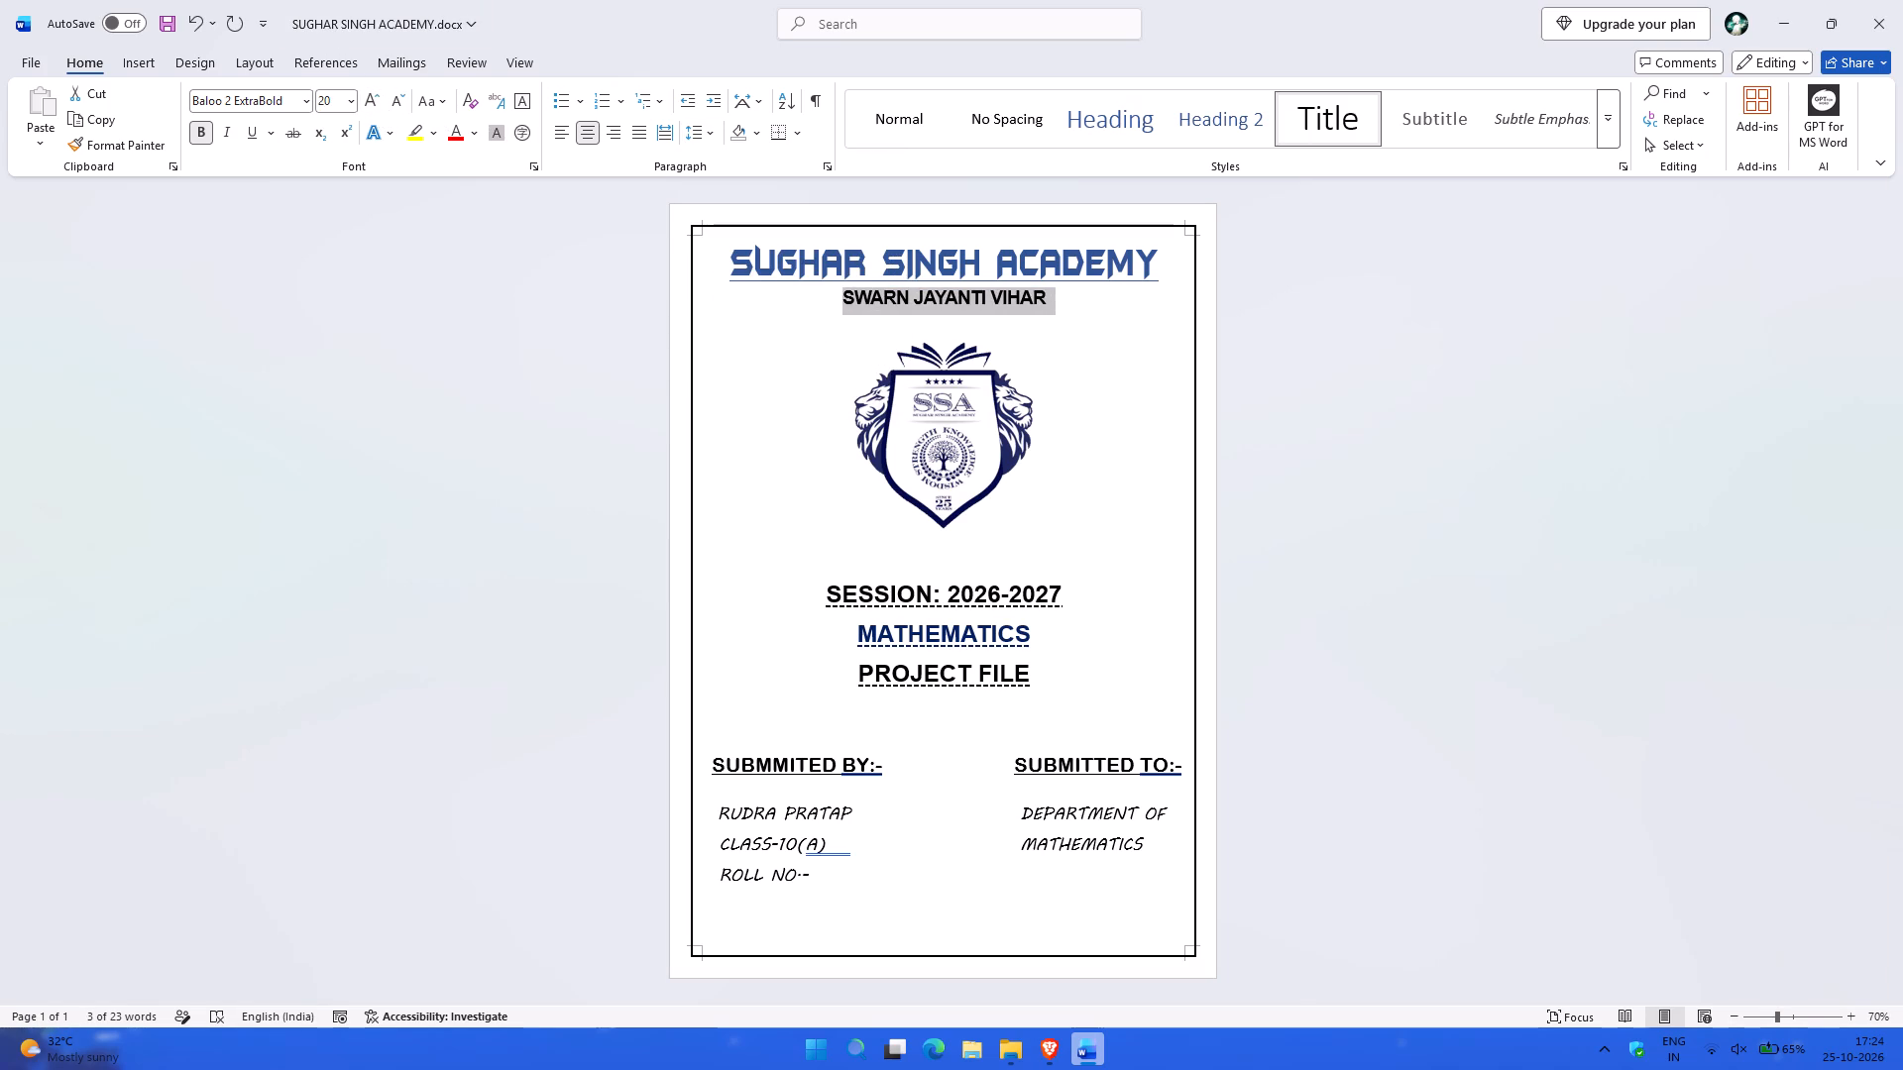
left_click(518, 277)
left_click(687, 462)
left_click(923, 535)
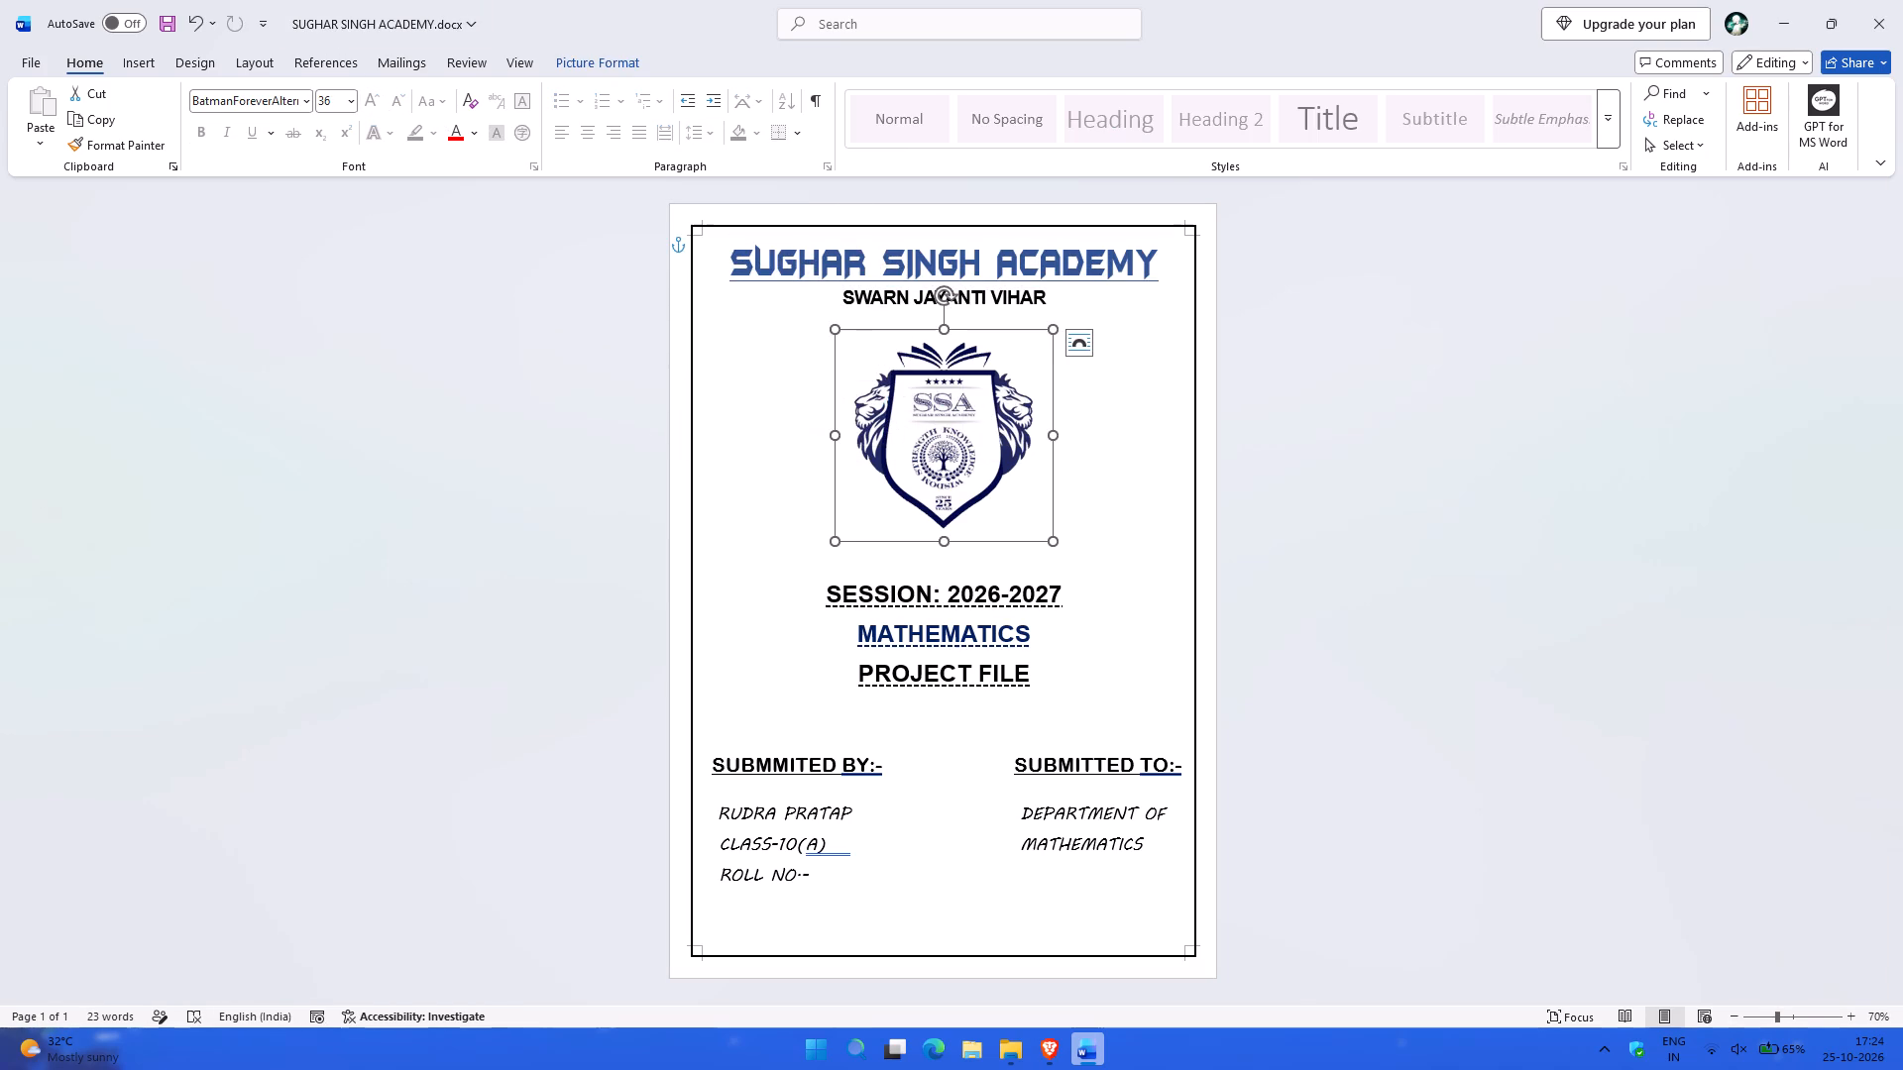
left_click(1242, 603)
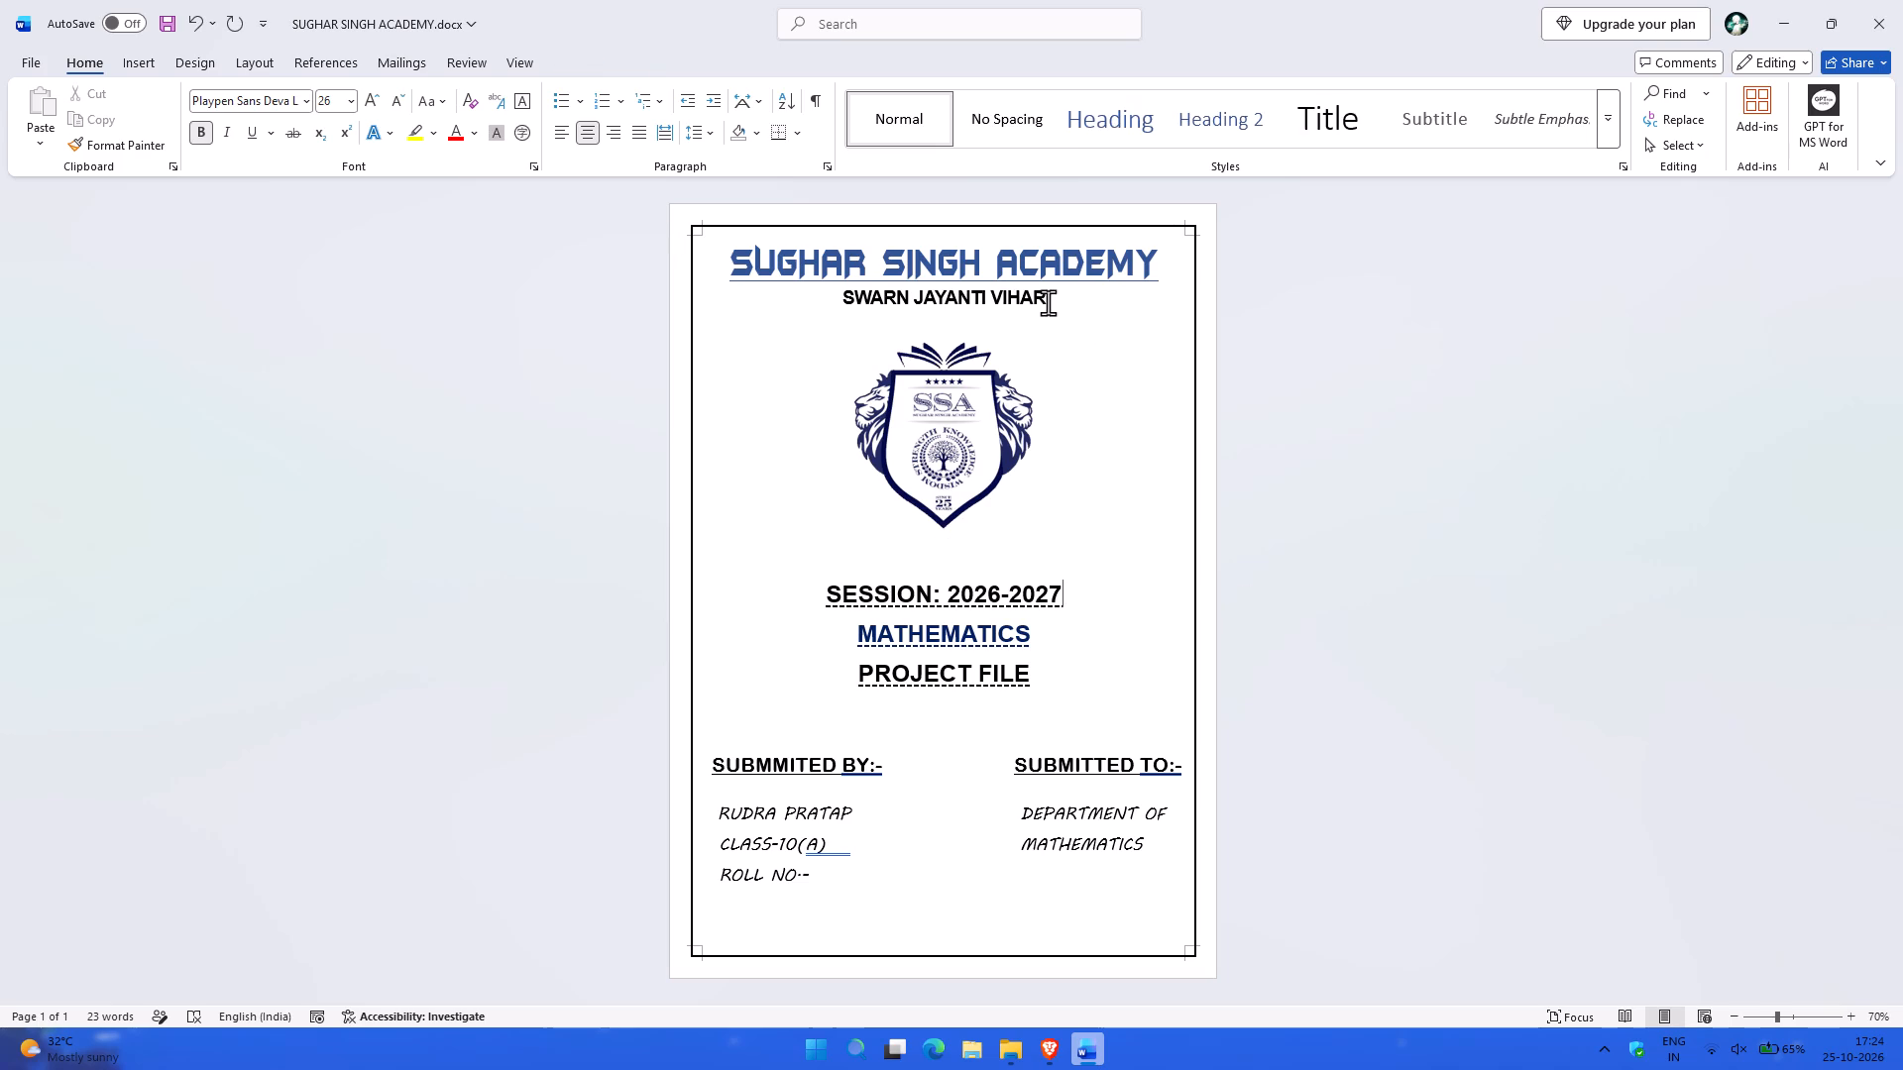
Browse fonts for the SWARN JAYANTI VIHAR line under the title and apply Ink Free.
left_click_drag(1048, 302, 863, 296)
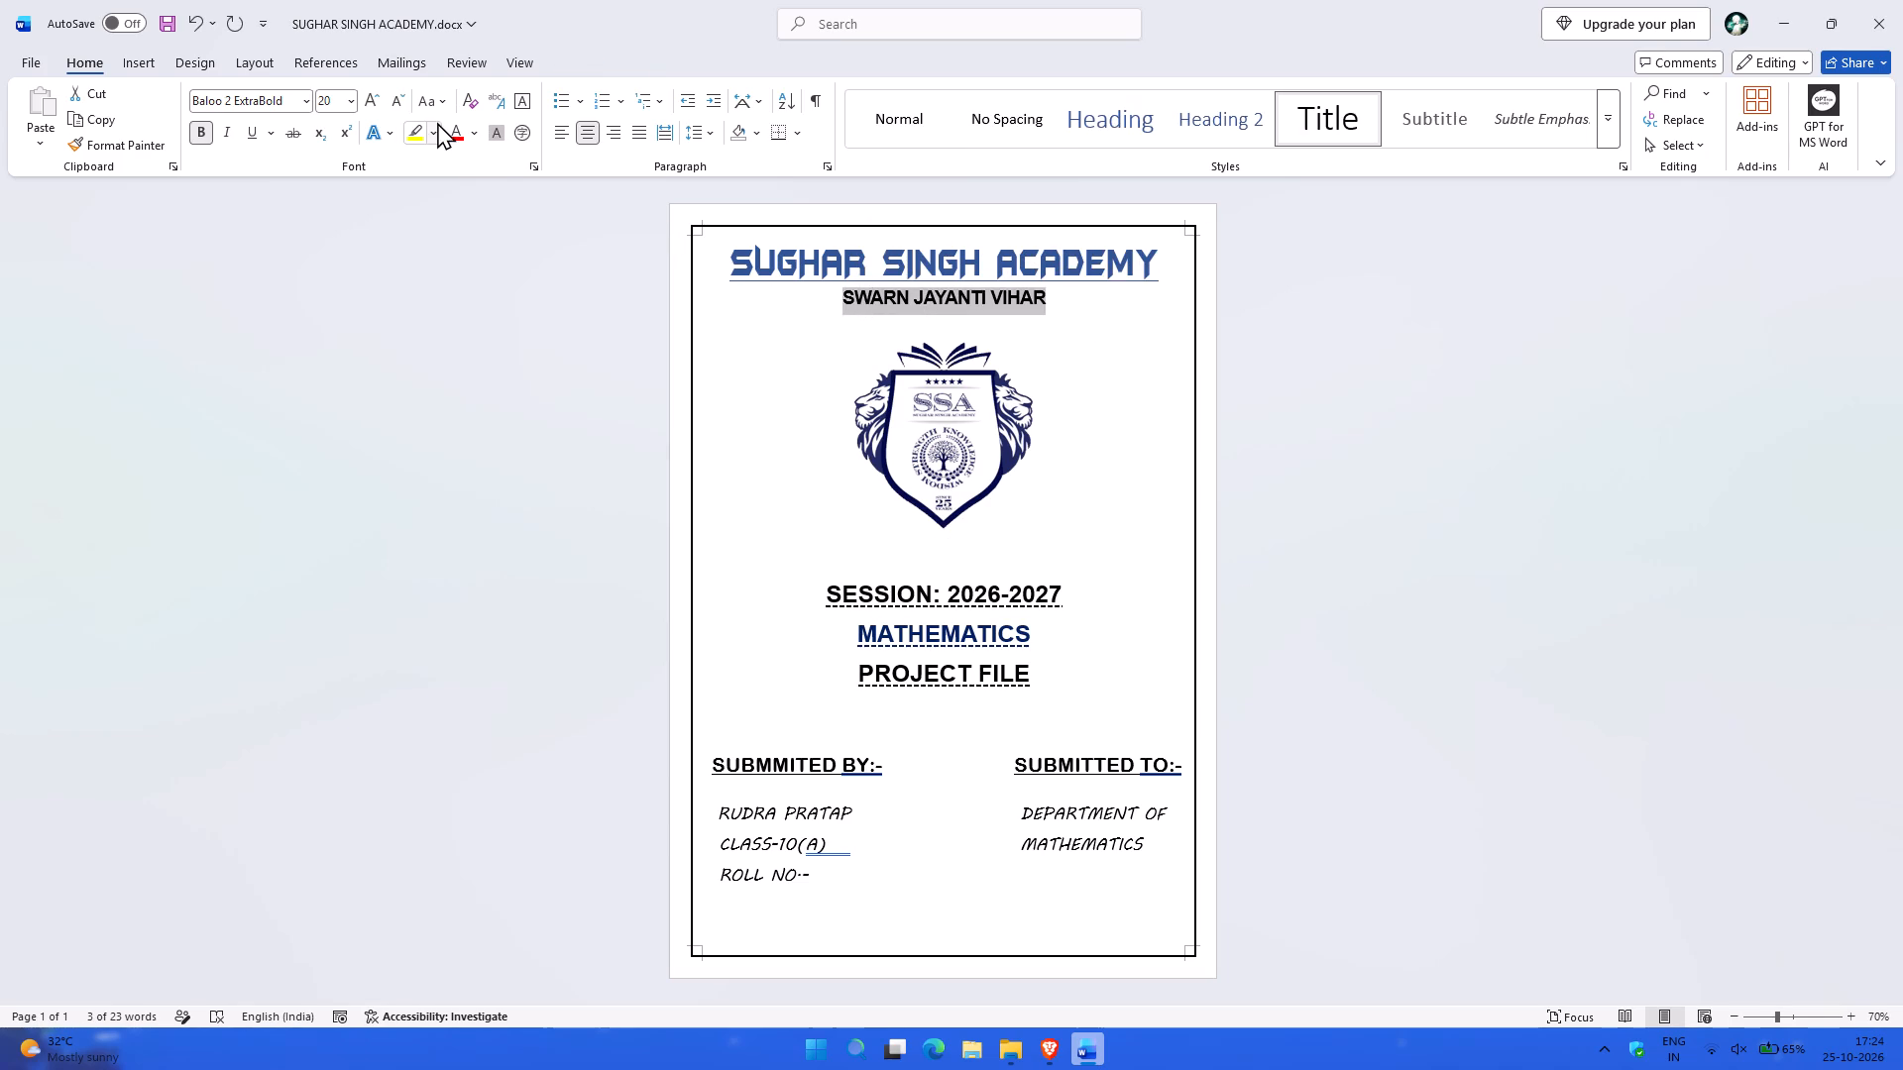
left_click(295, 103)
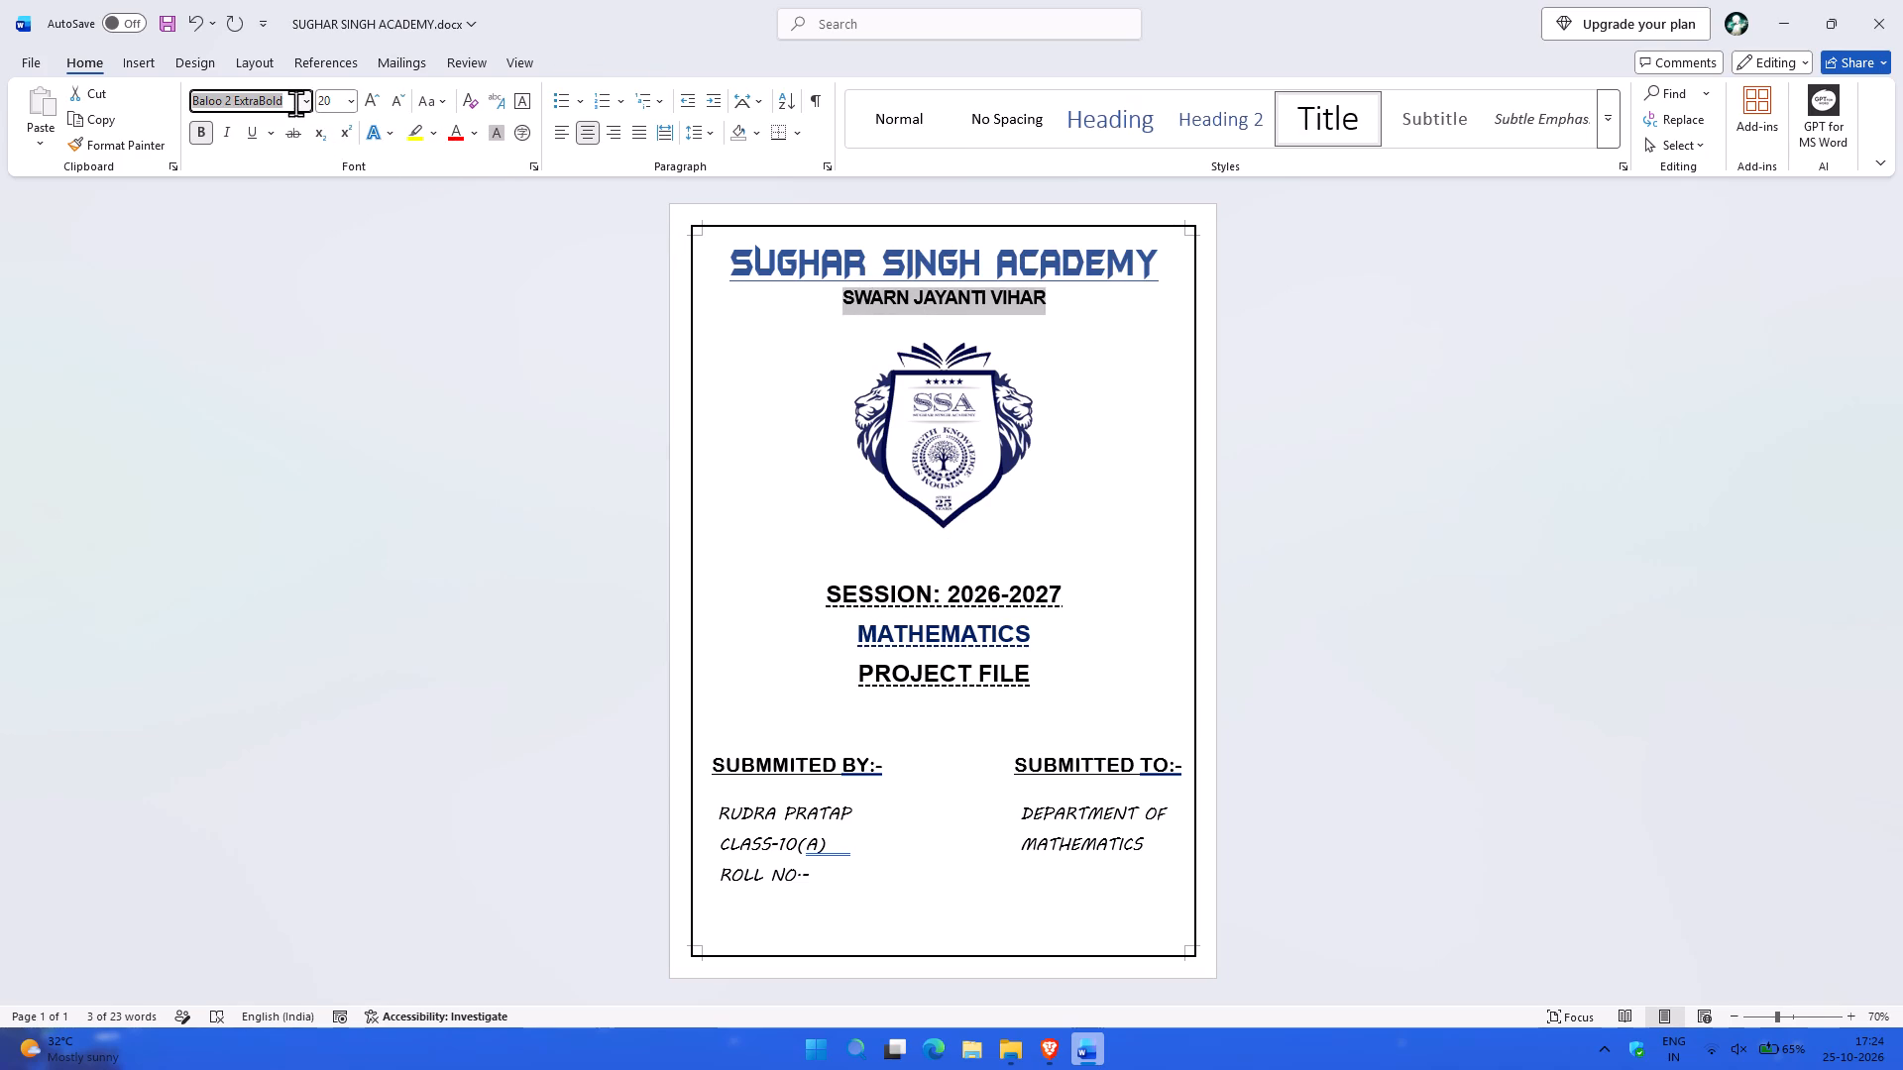
left_click(303, 99)
scroll(385, 482, "down", 11)
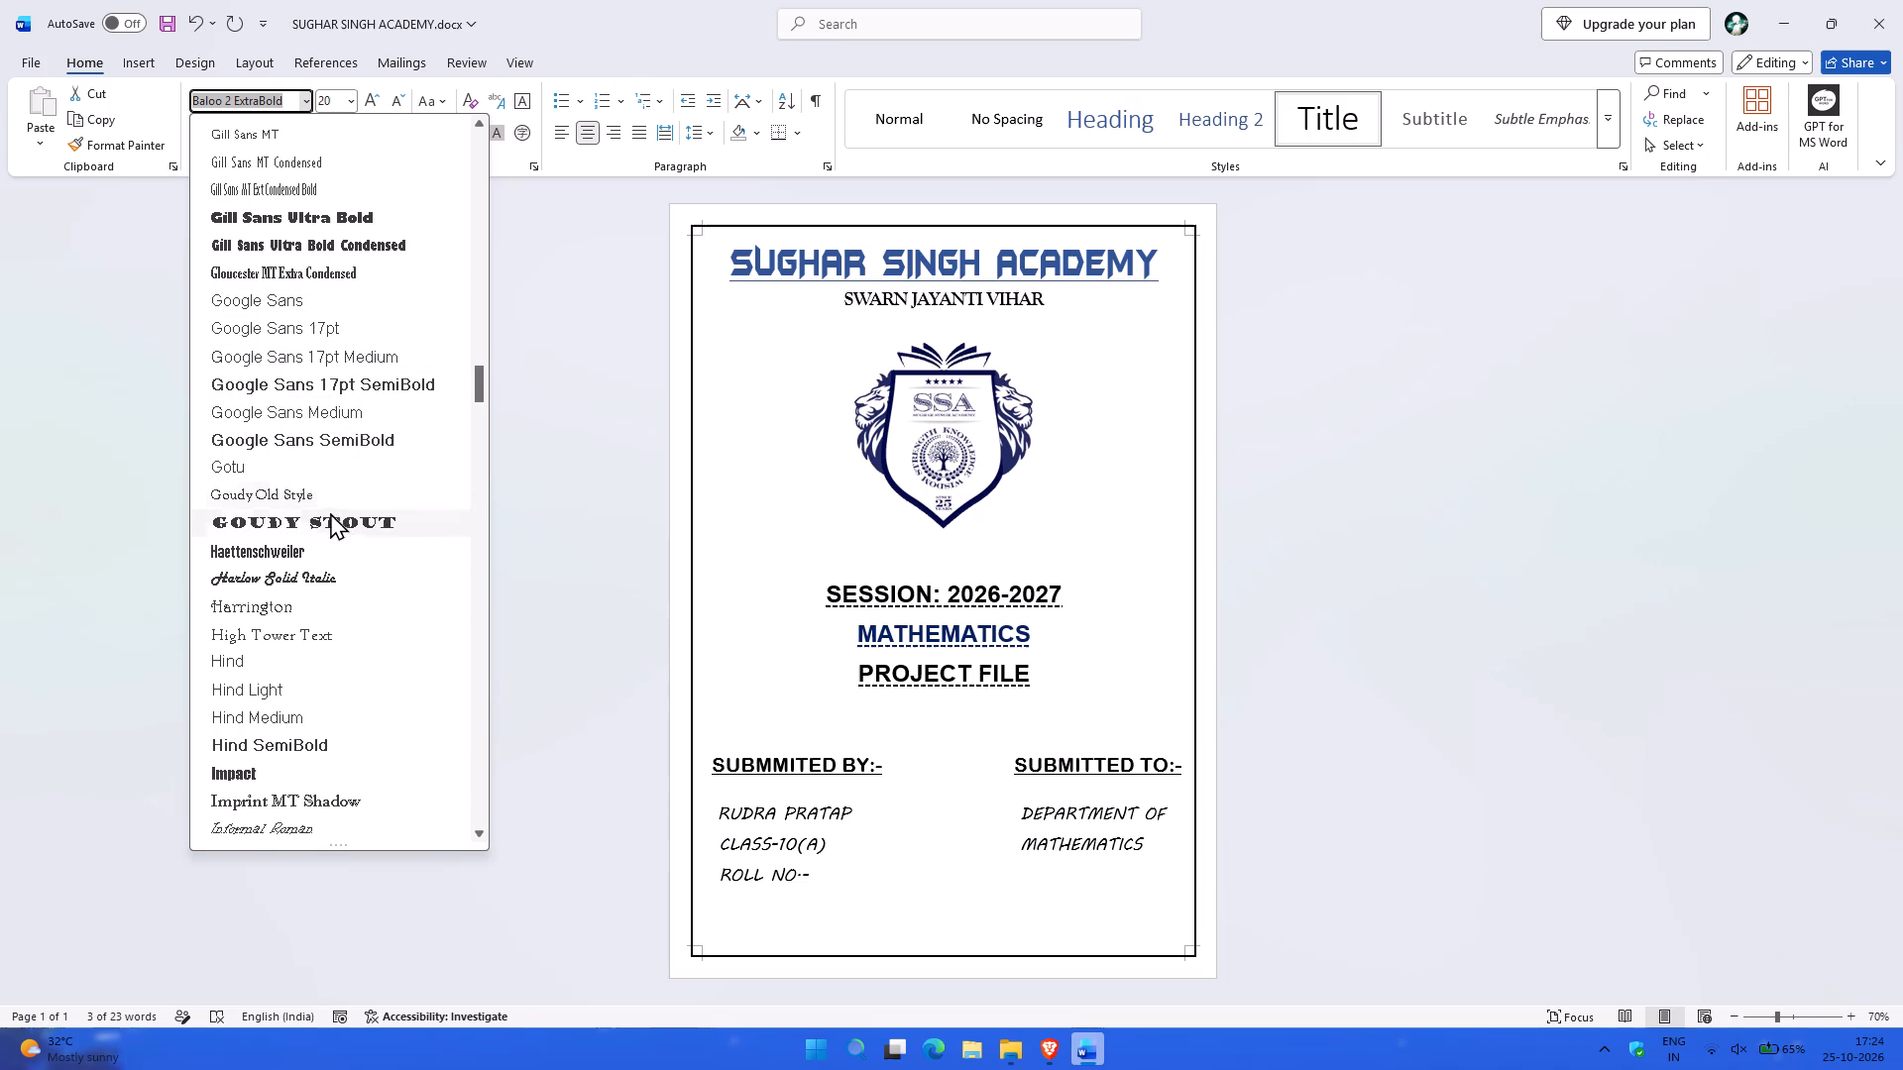
scroll(319, 585, "down", 1)
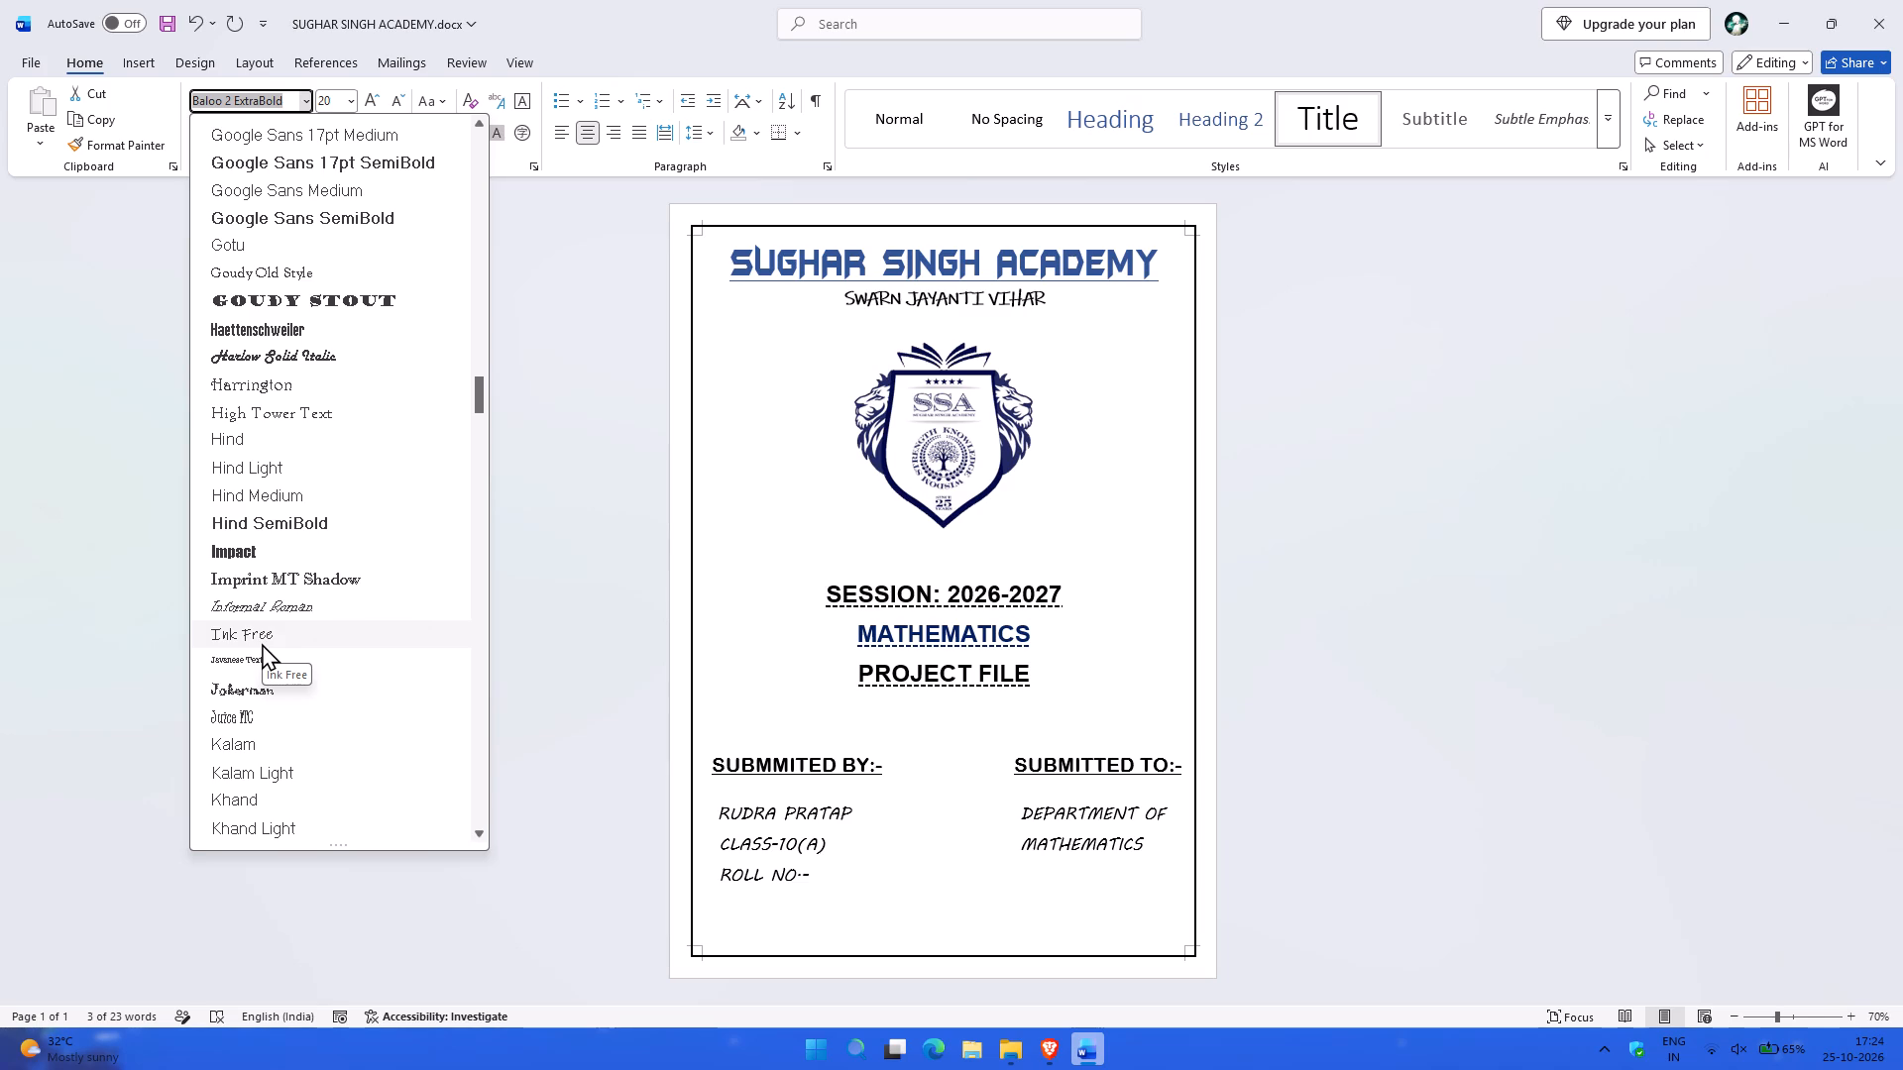
right_click(262, 643)
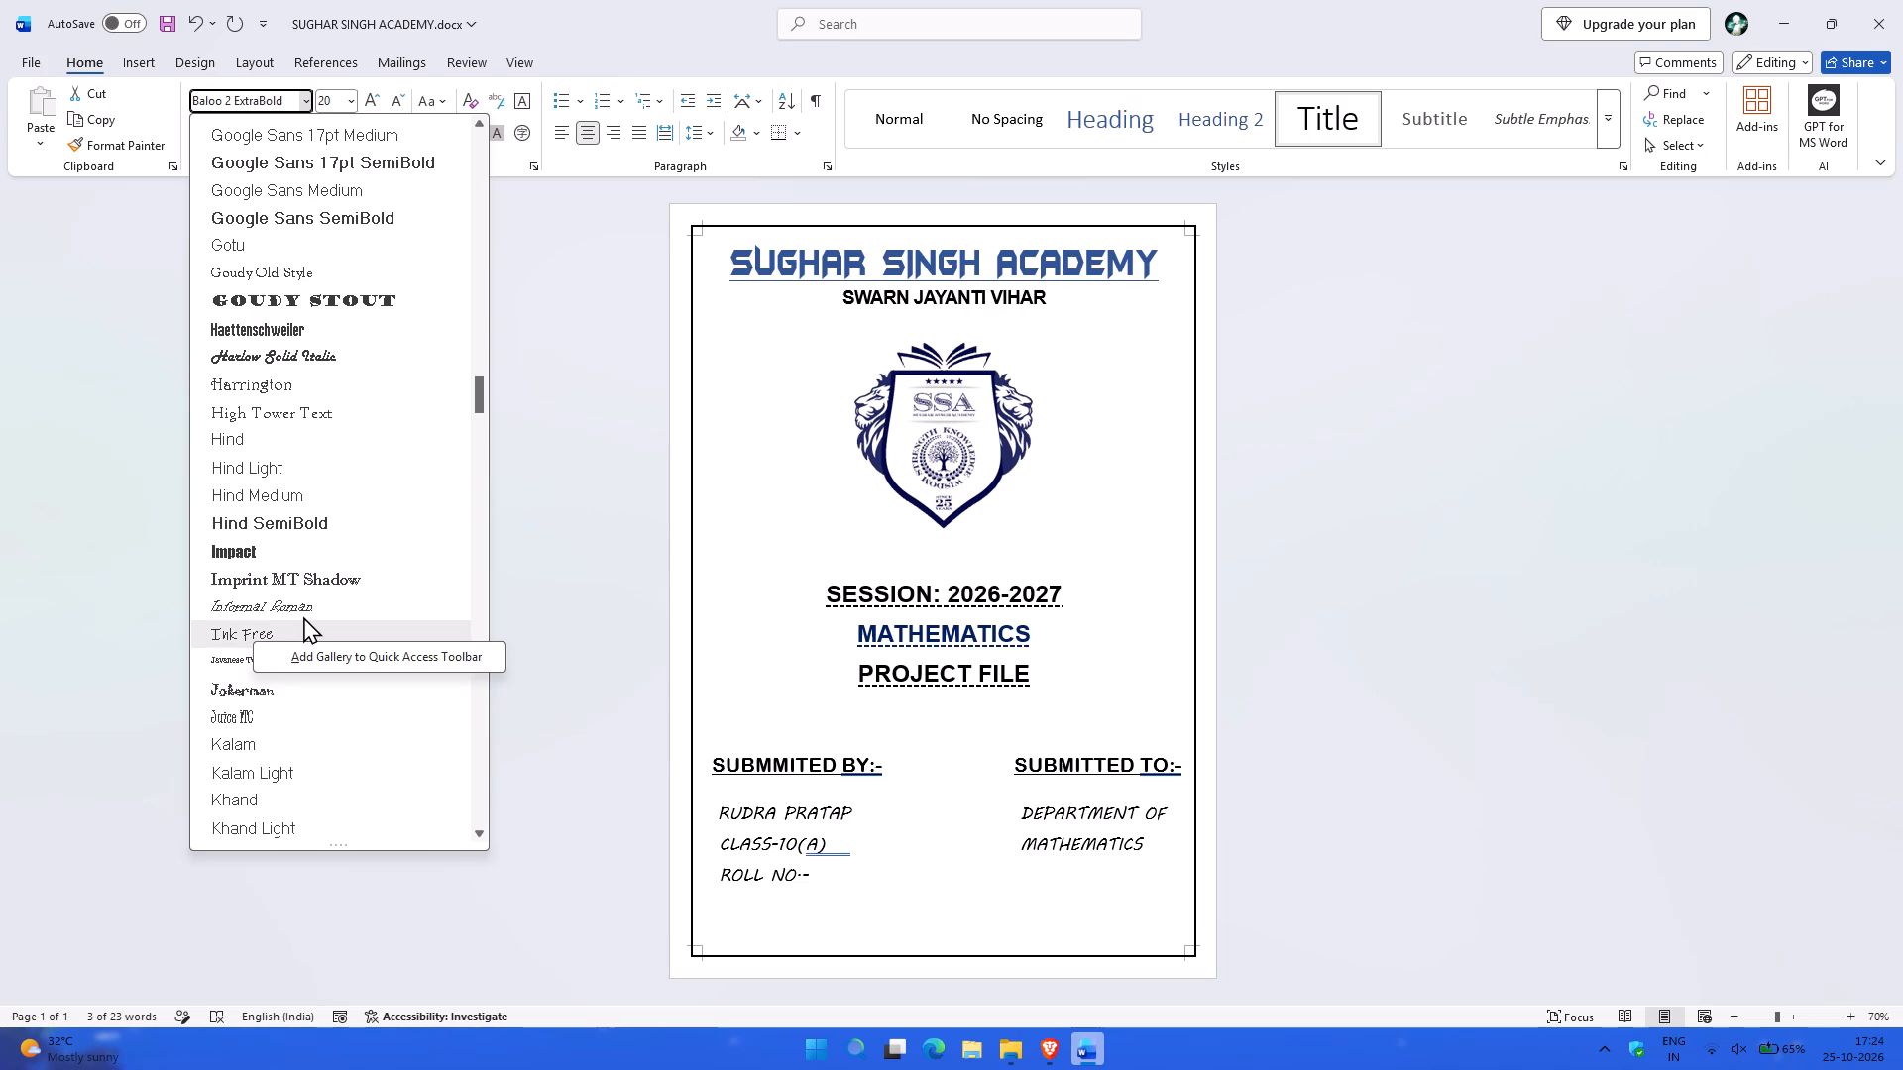
left_click(281, 635)
left_click(517, 454)
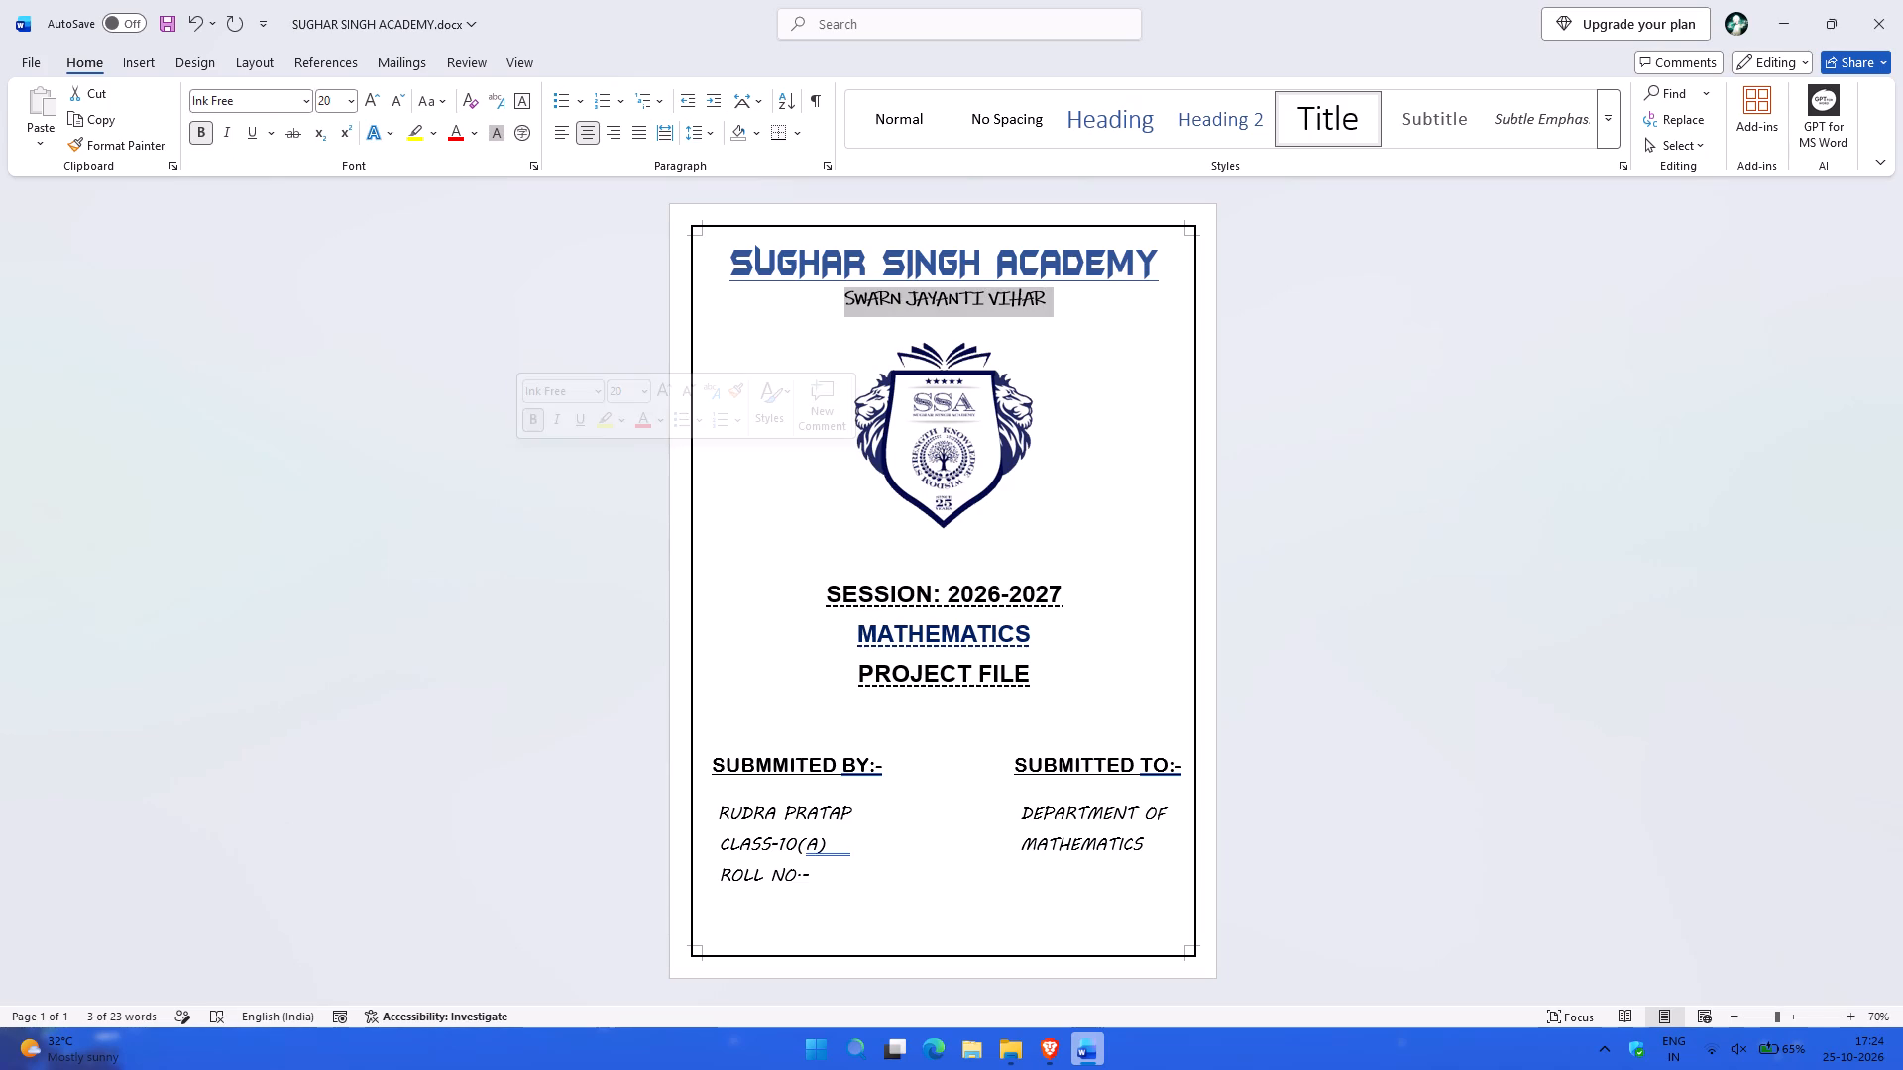
right_click(664, 562)
left_click(1158, 276)
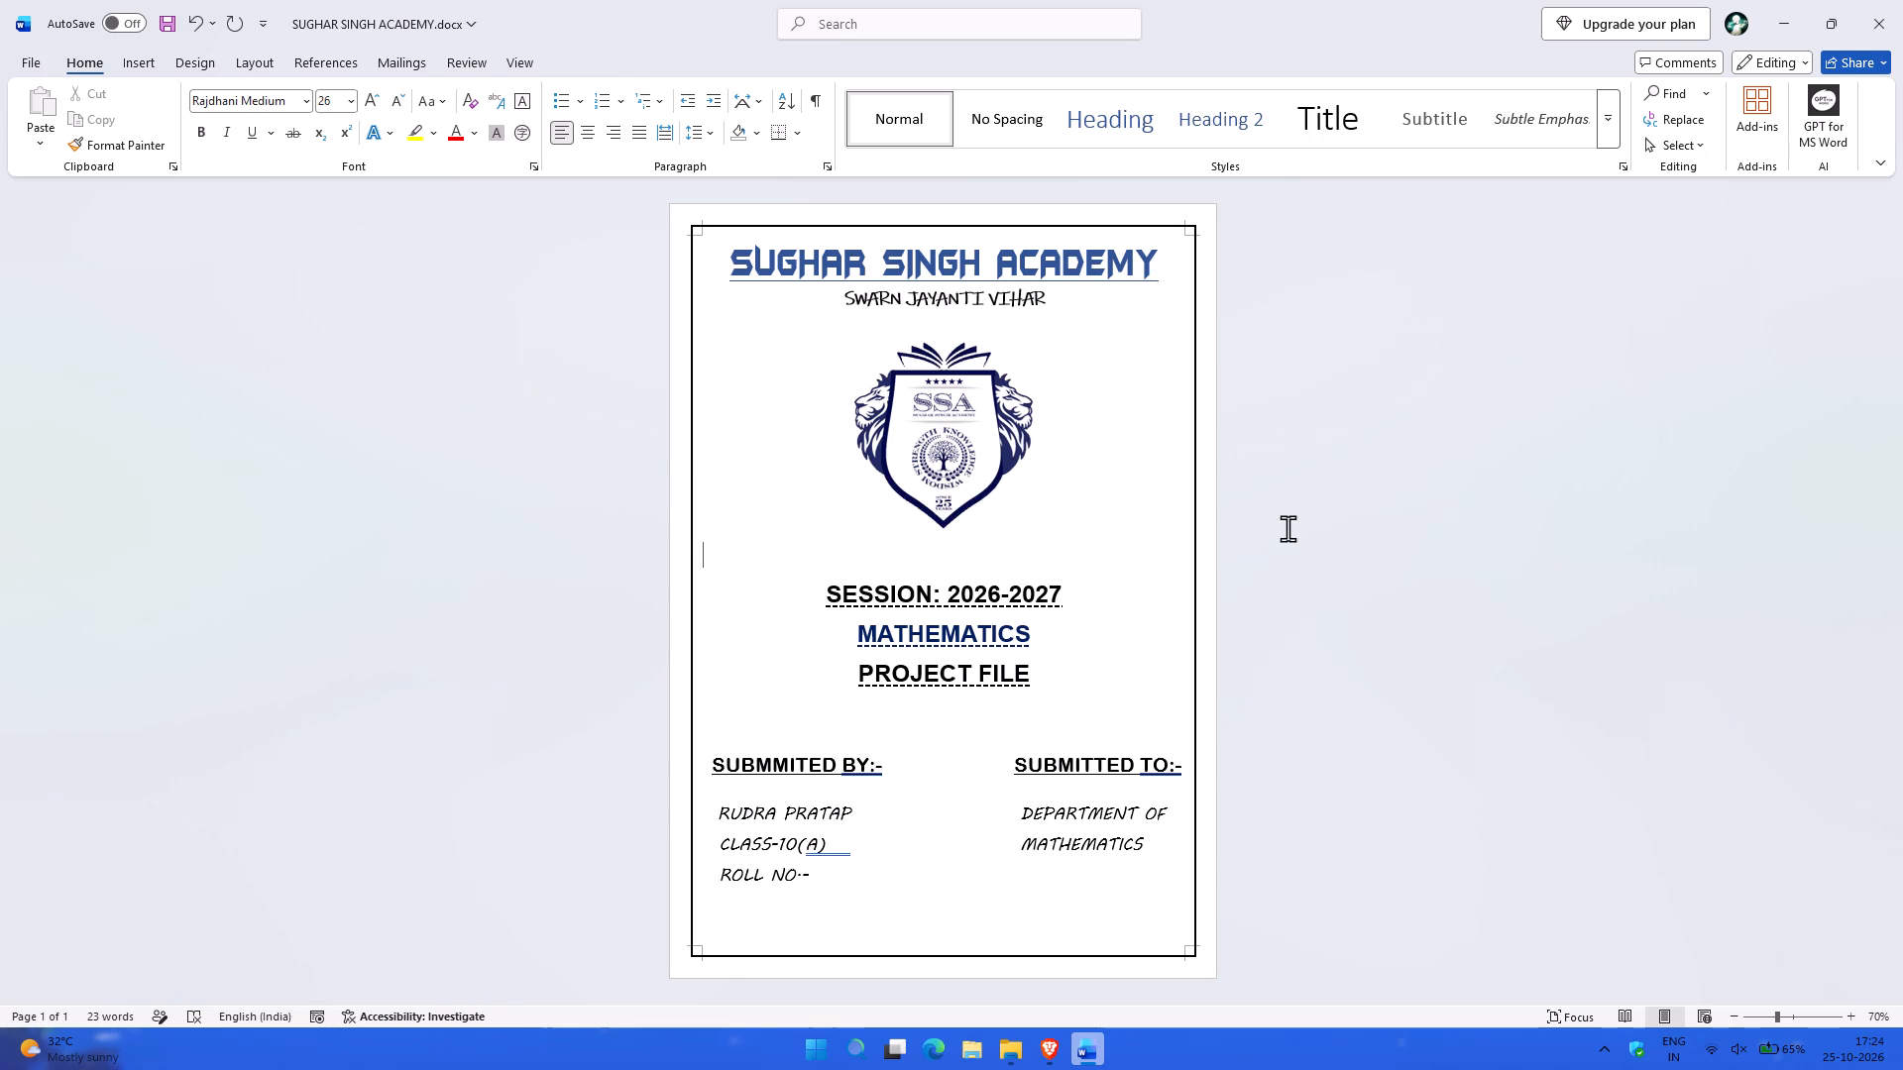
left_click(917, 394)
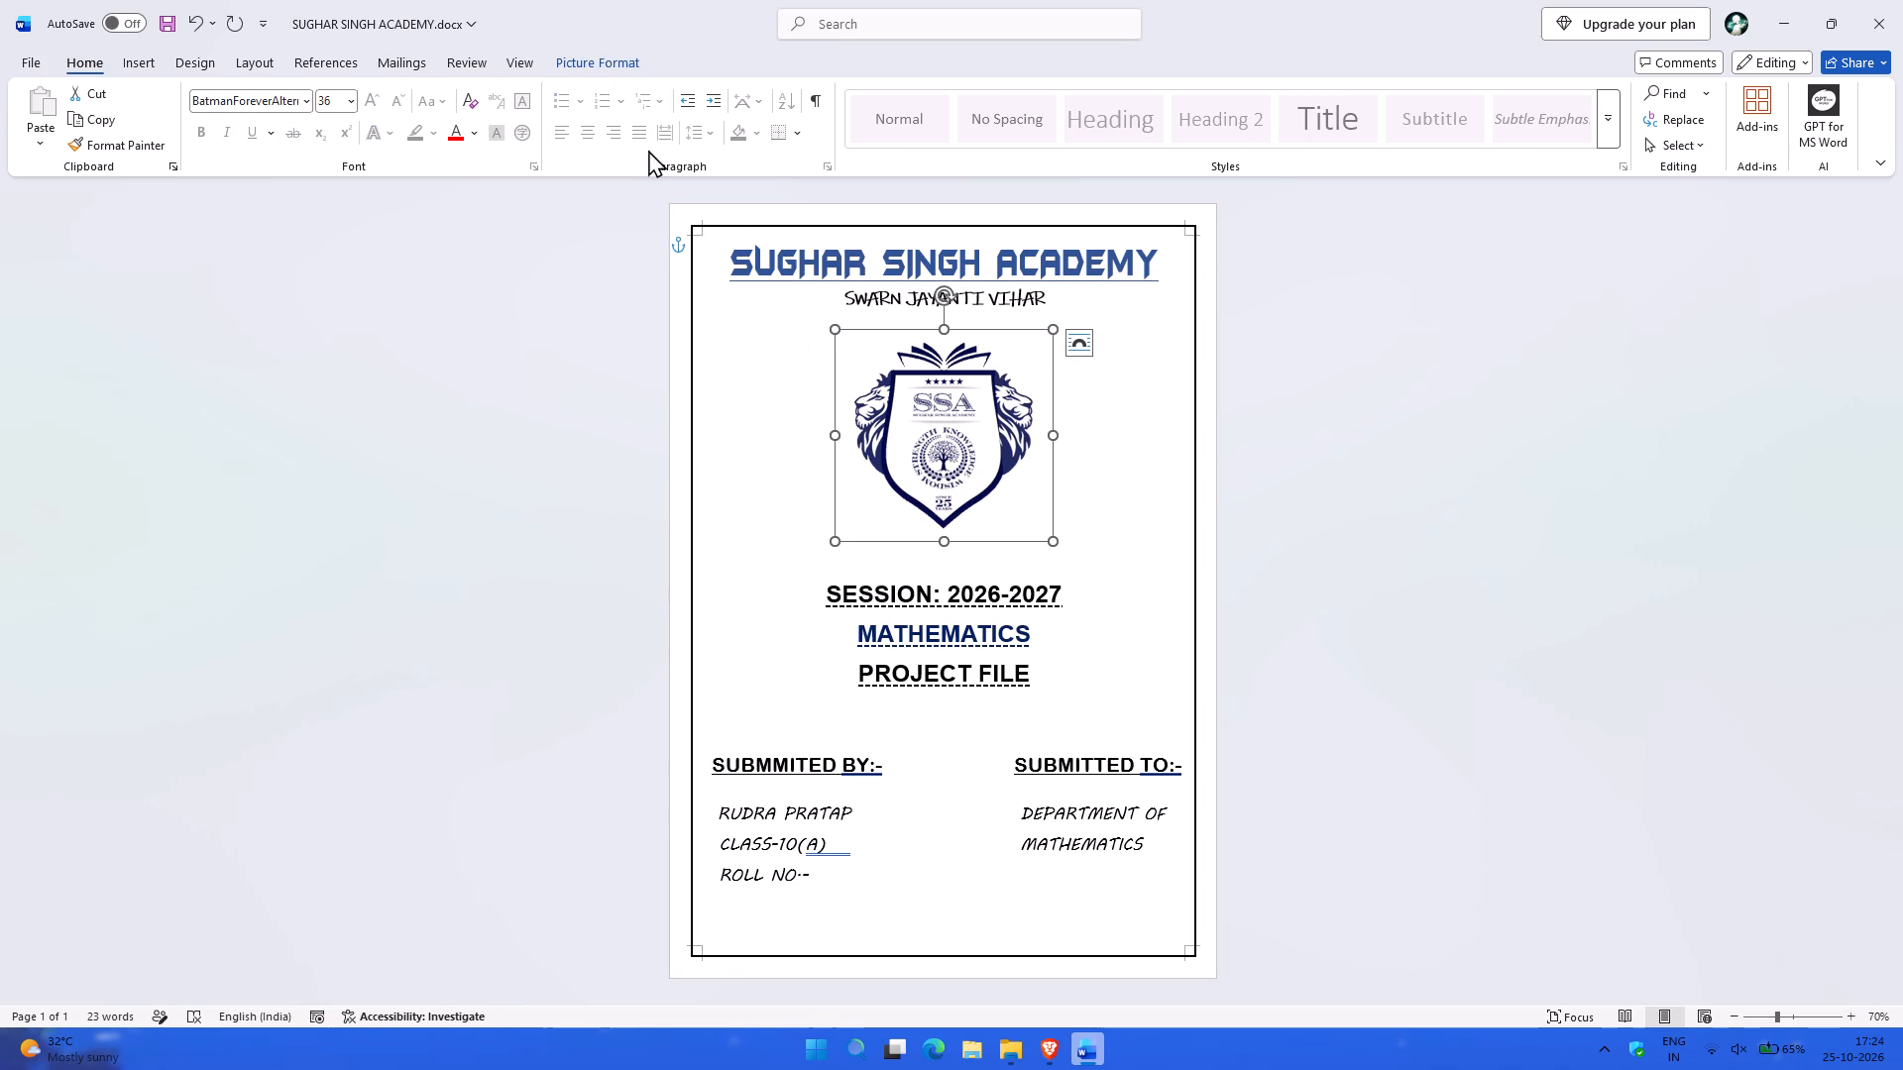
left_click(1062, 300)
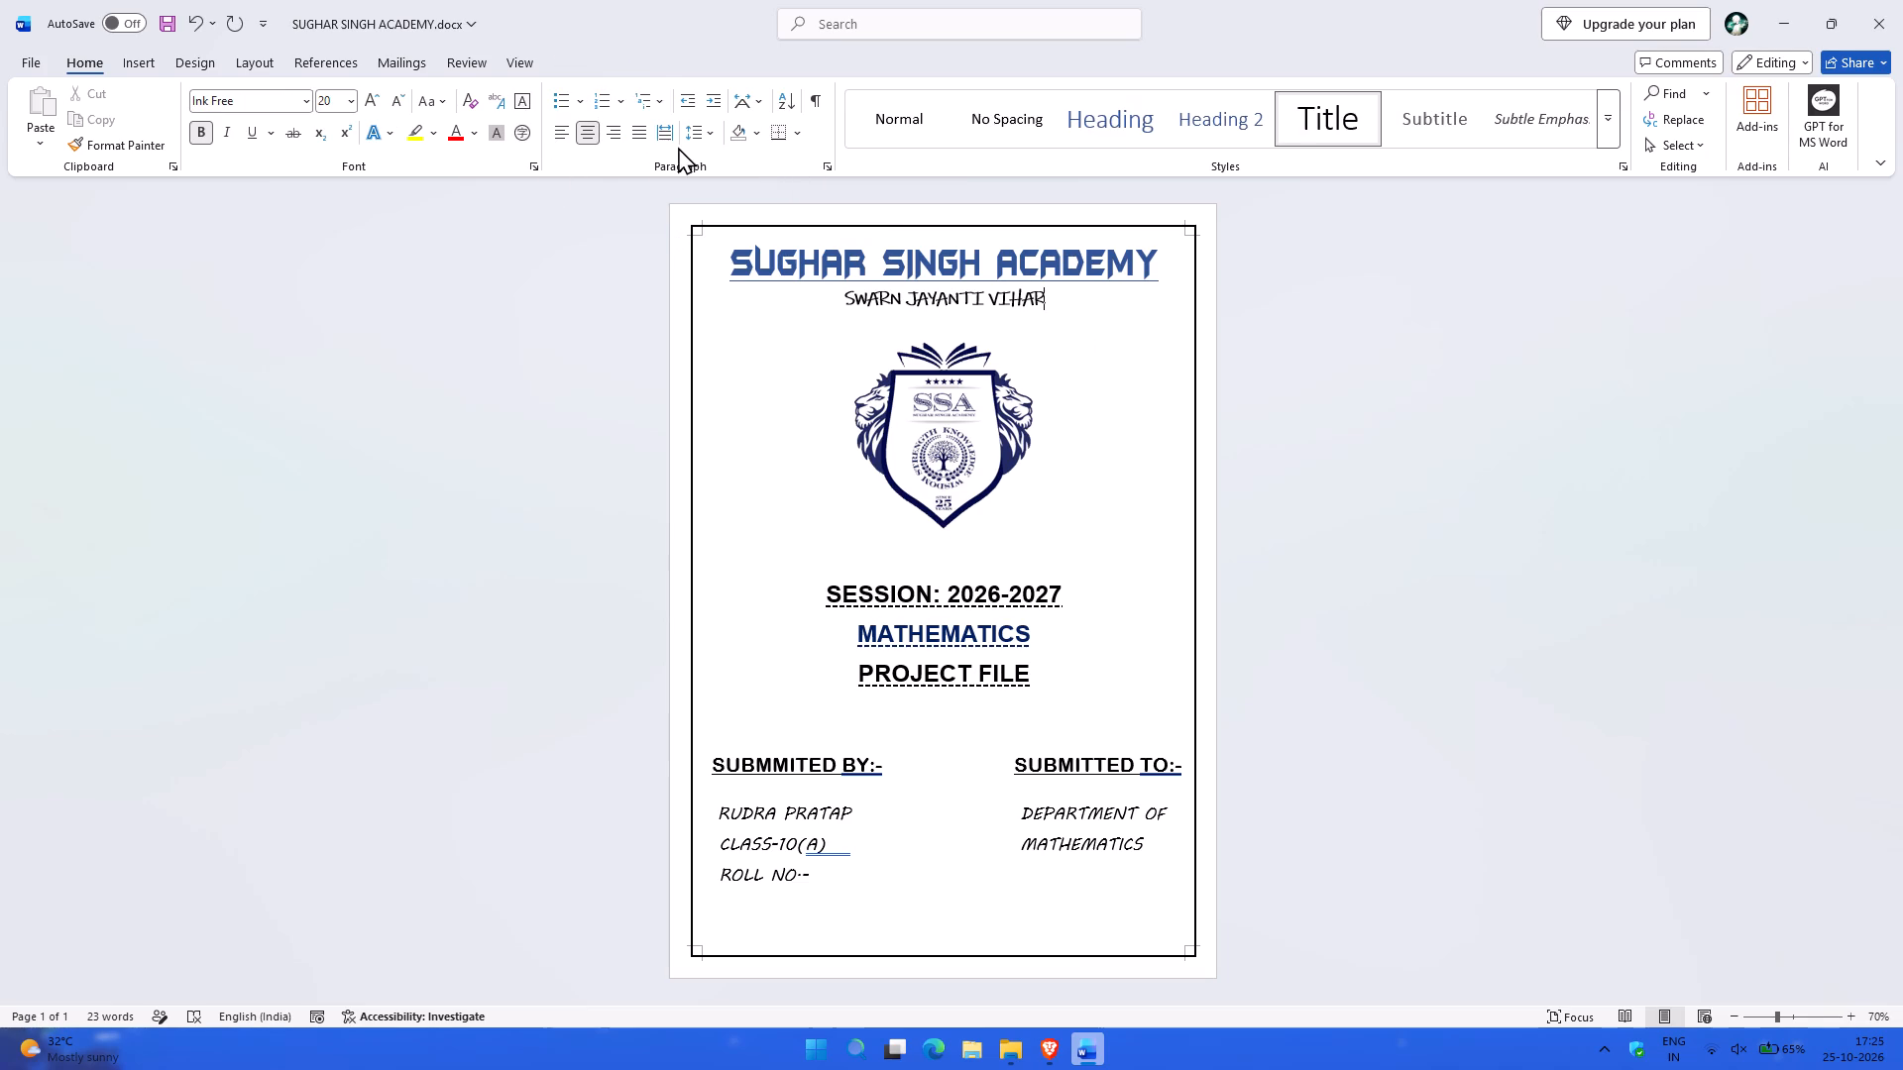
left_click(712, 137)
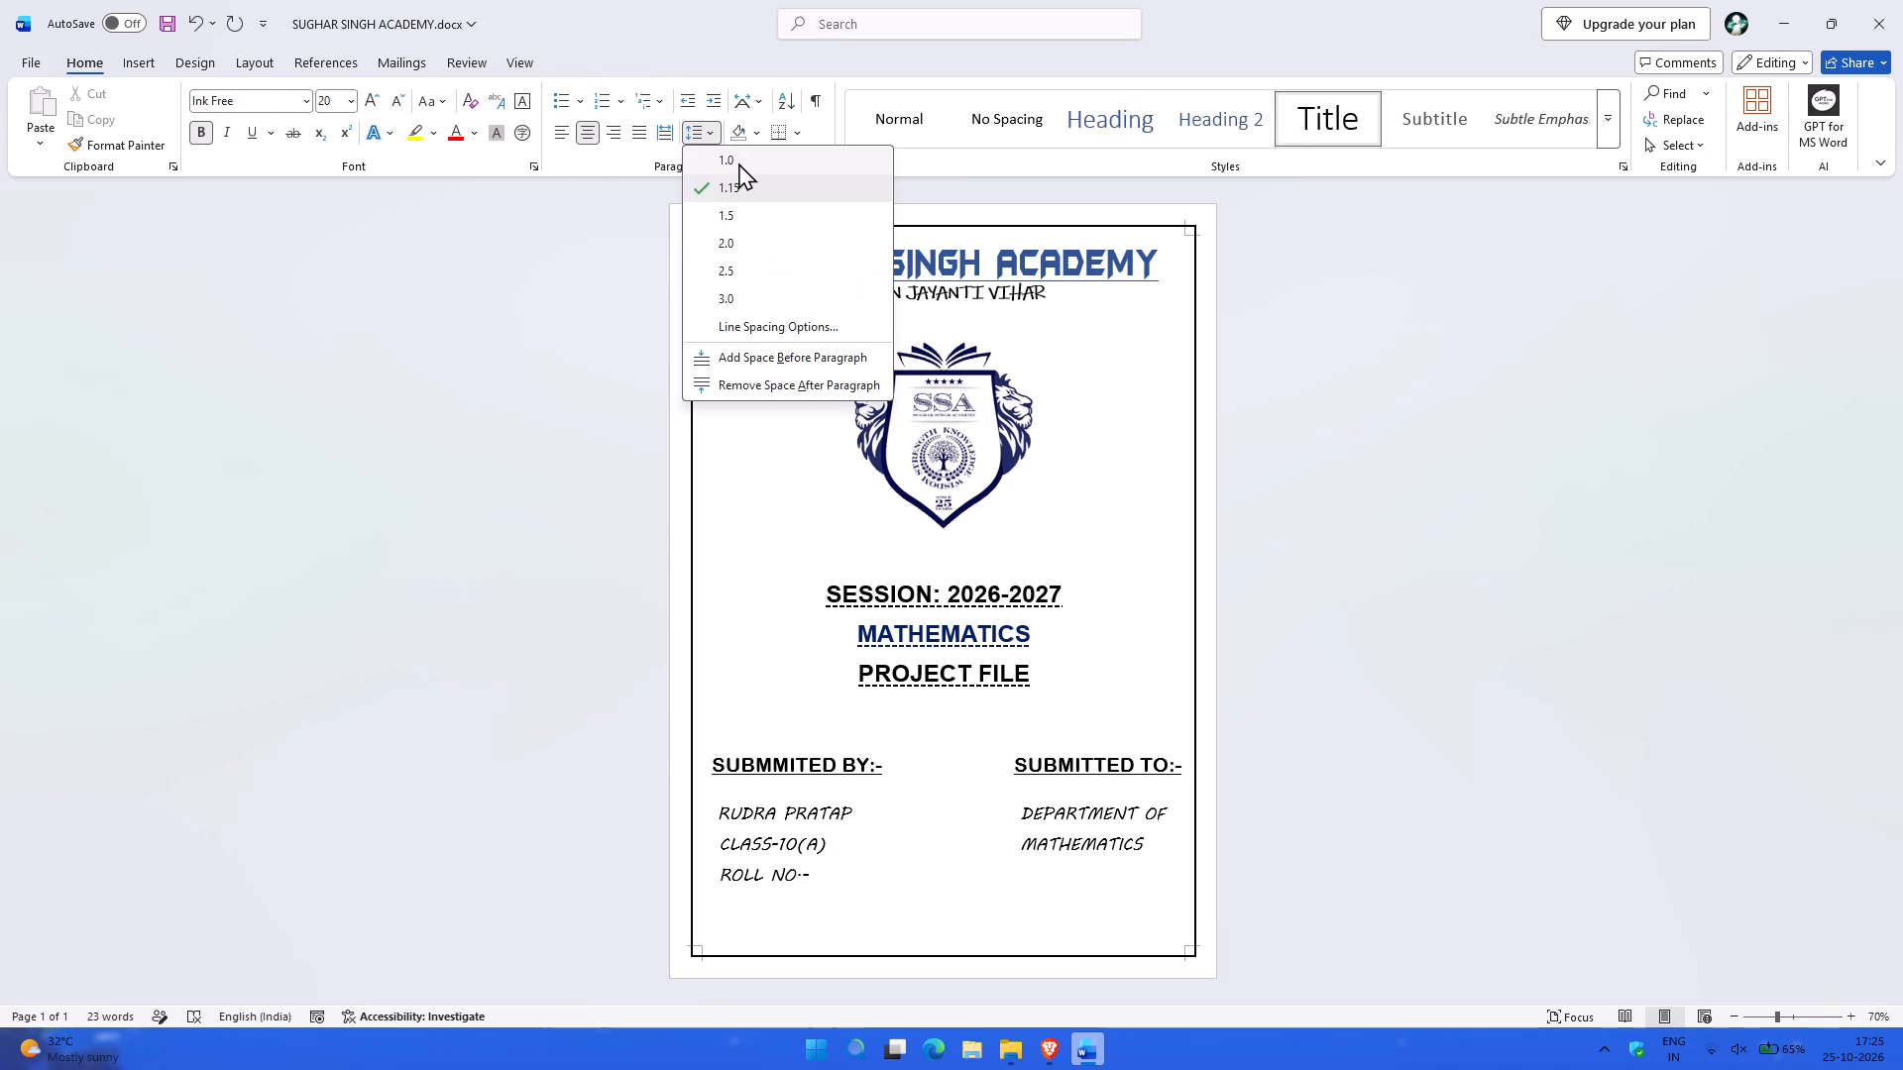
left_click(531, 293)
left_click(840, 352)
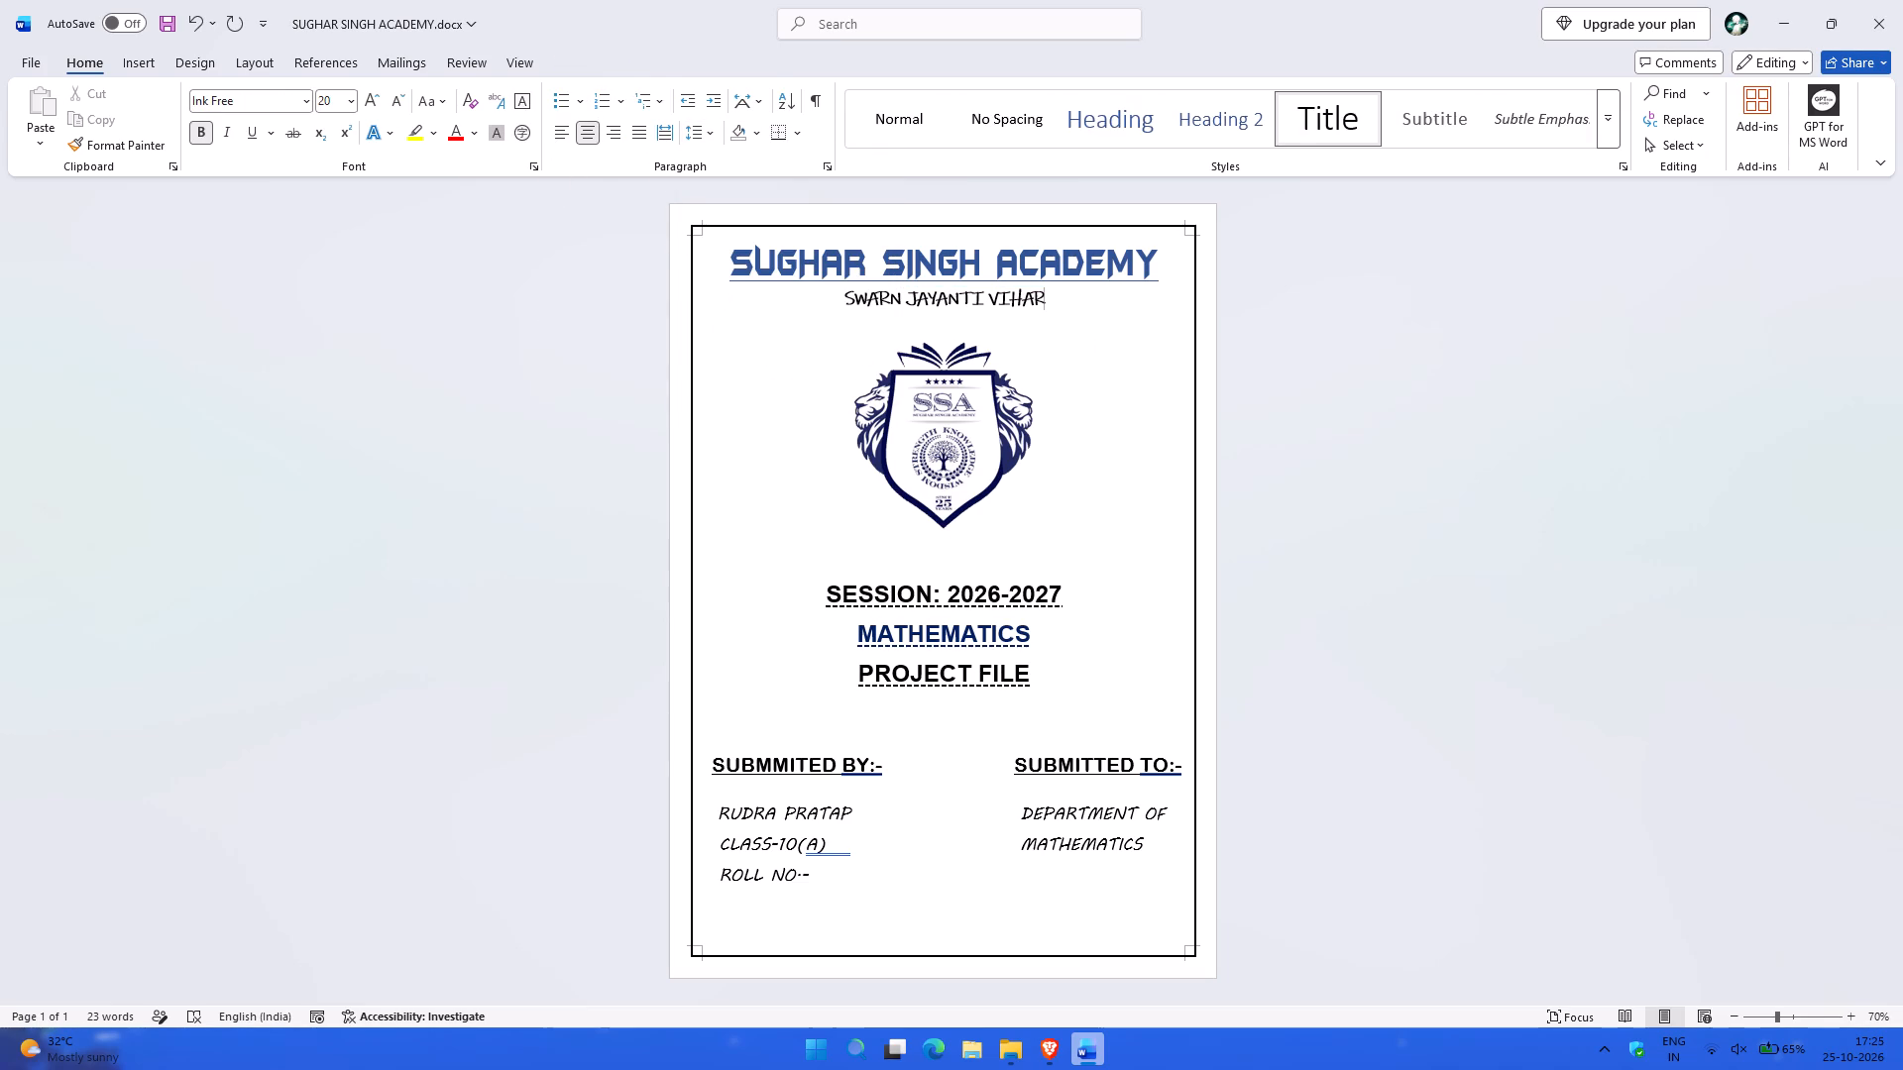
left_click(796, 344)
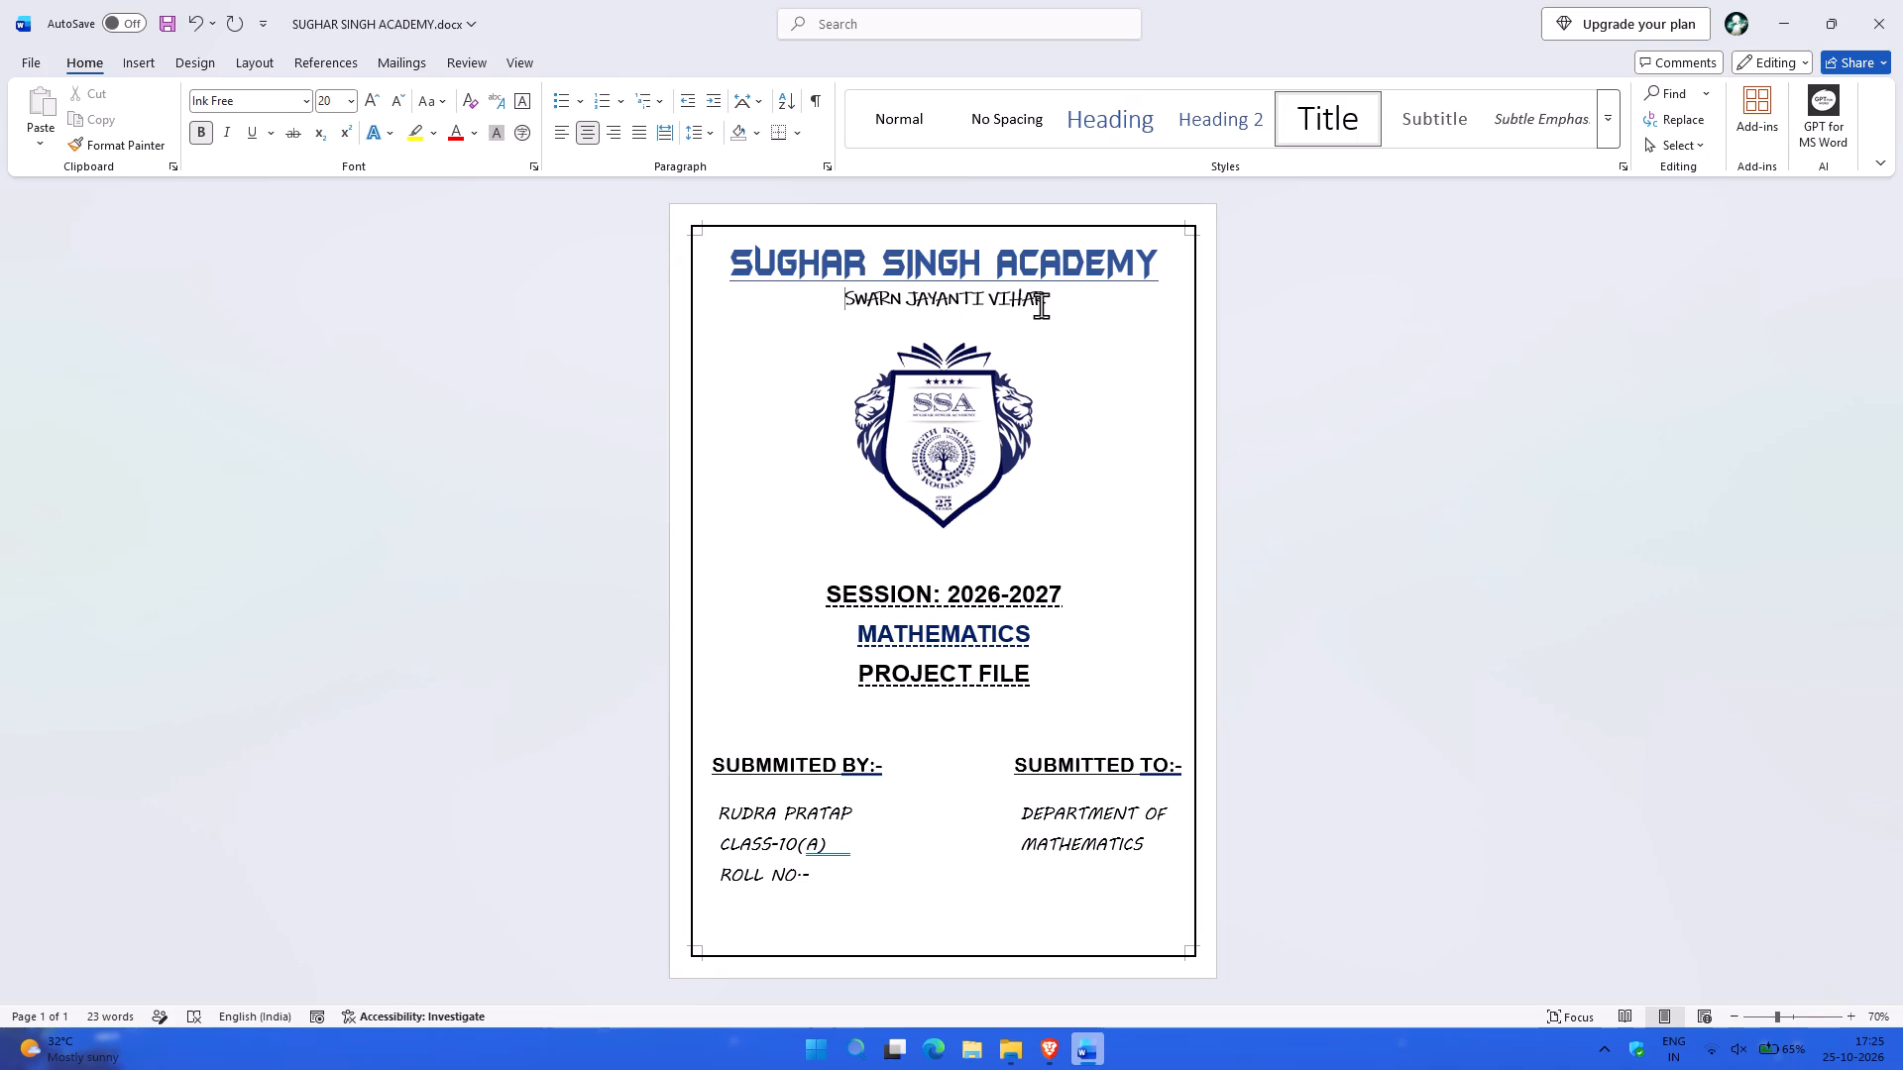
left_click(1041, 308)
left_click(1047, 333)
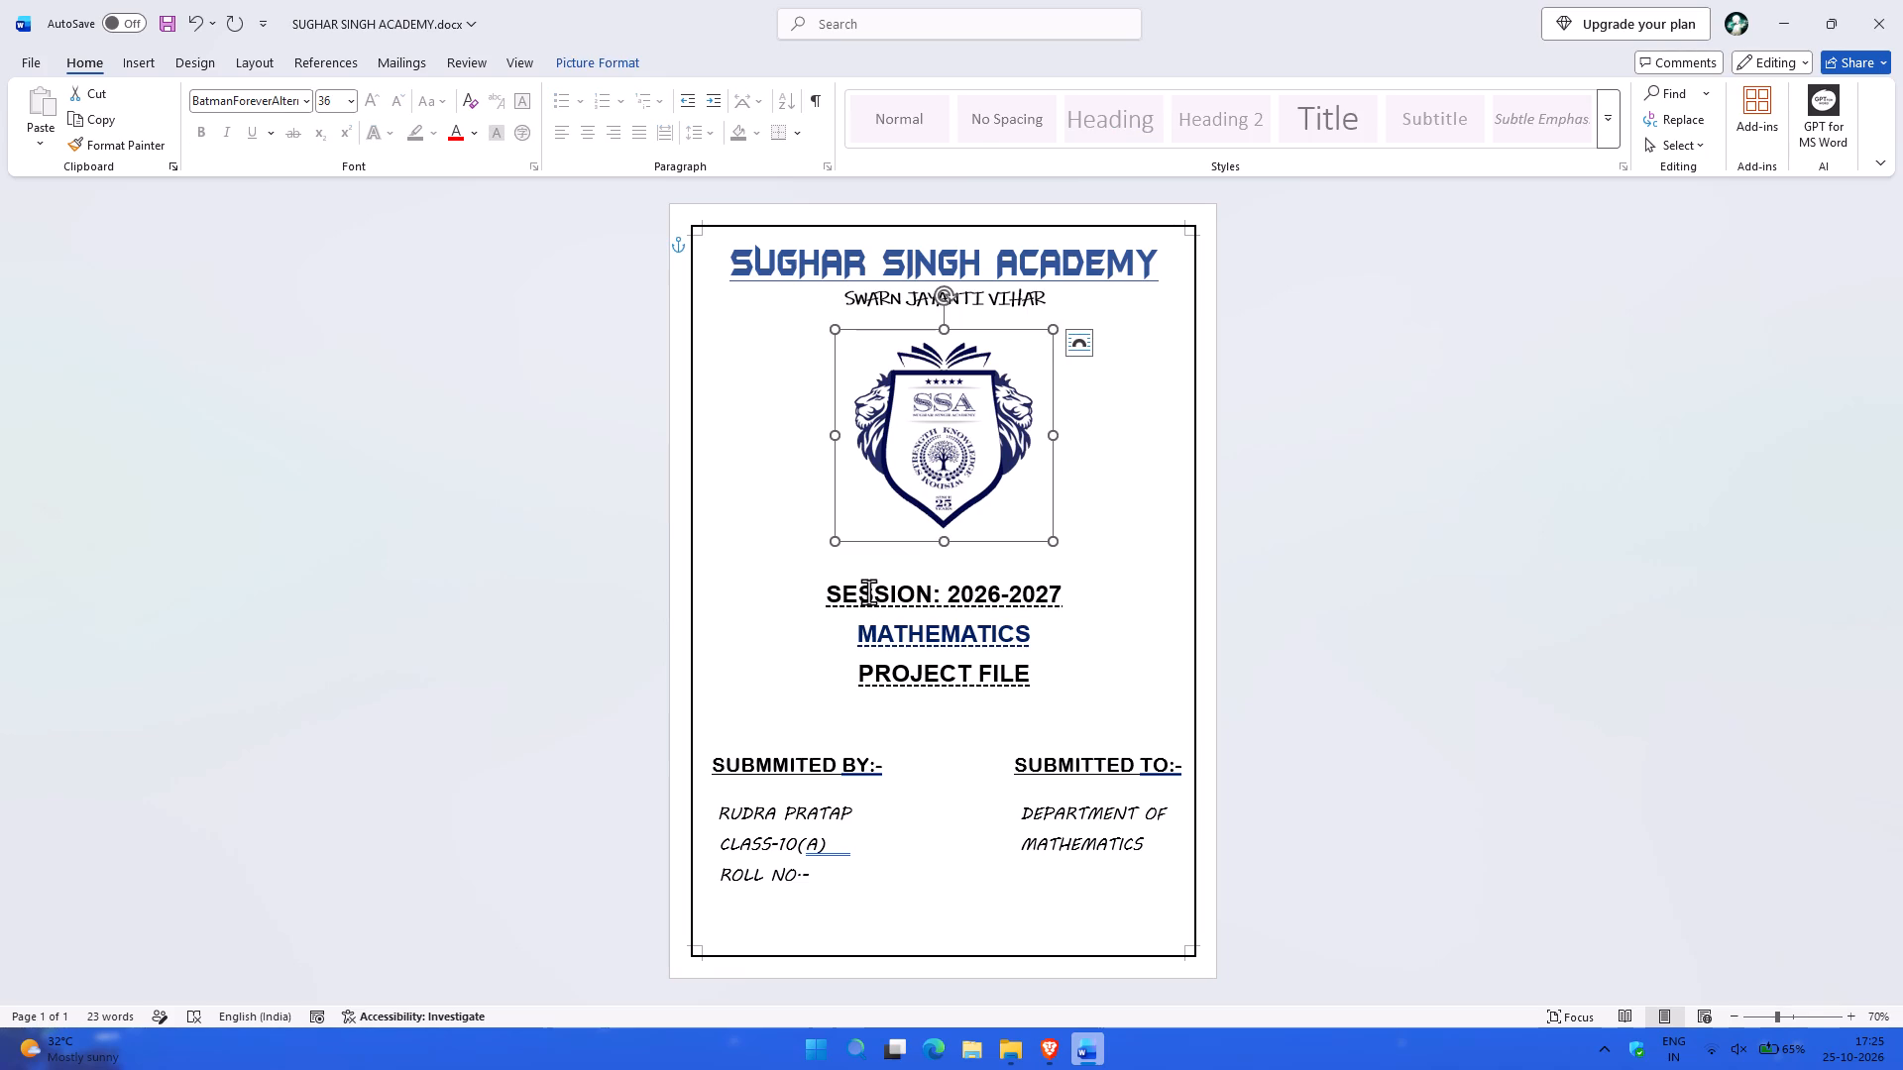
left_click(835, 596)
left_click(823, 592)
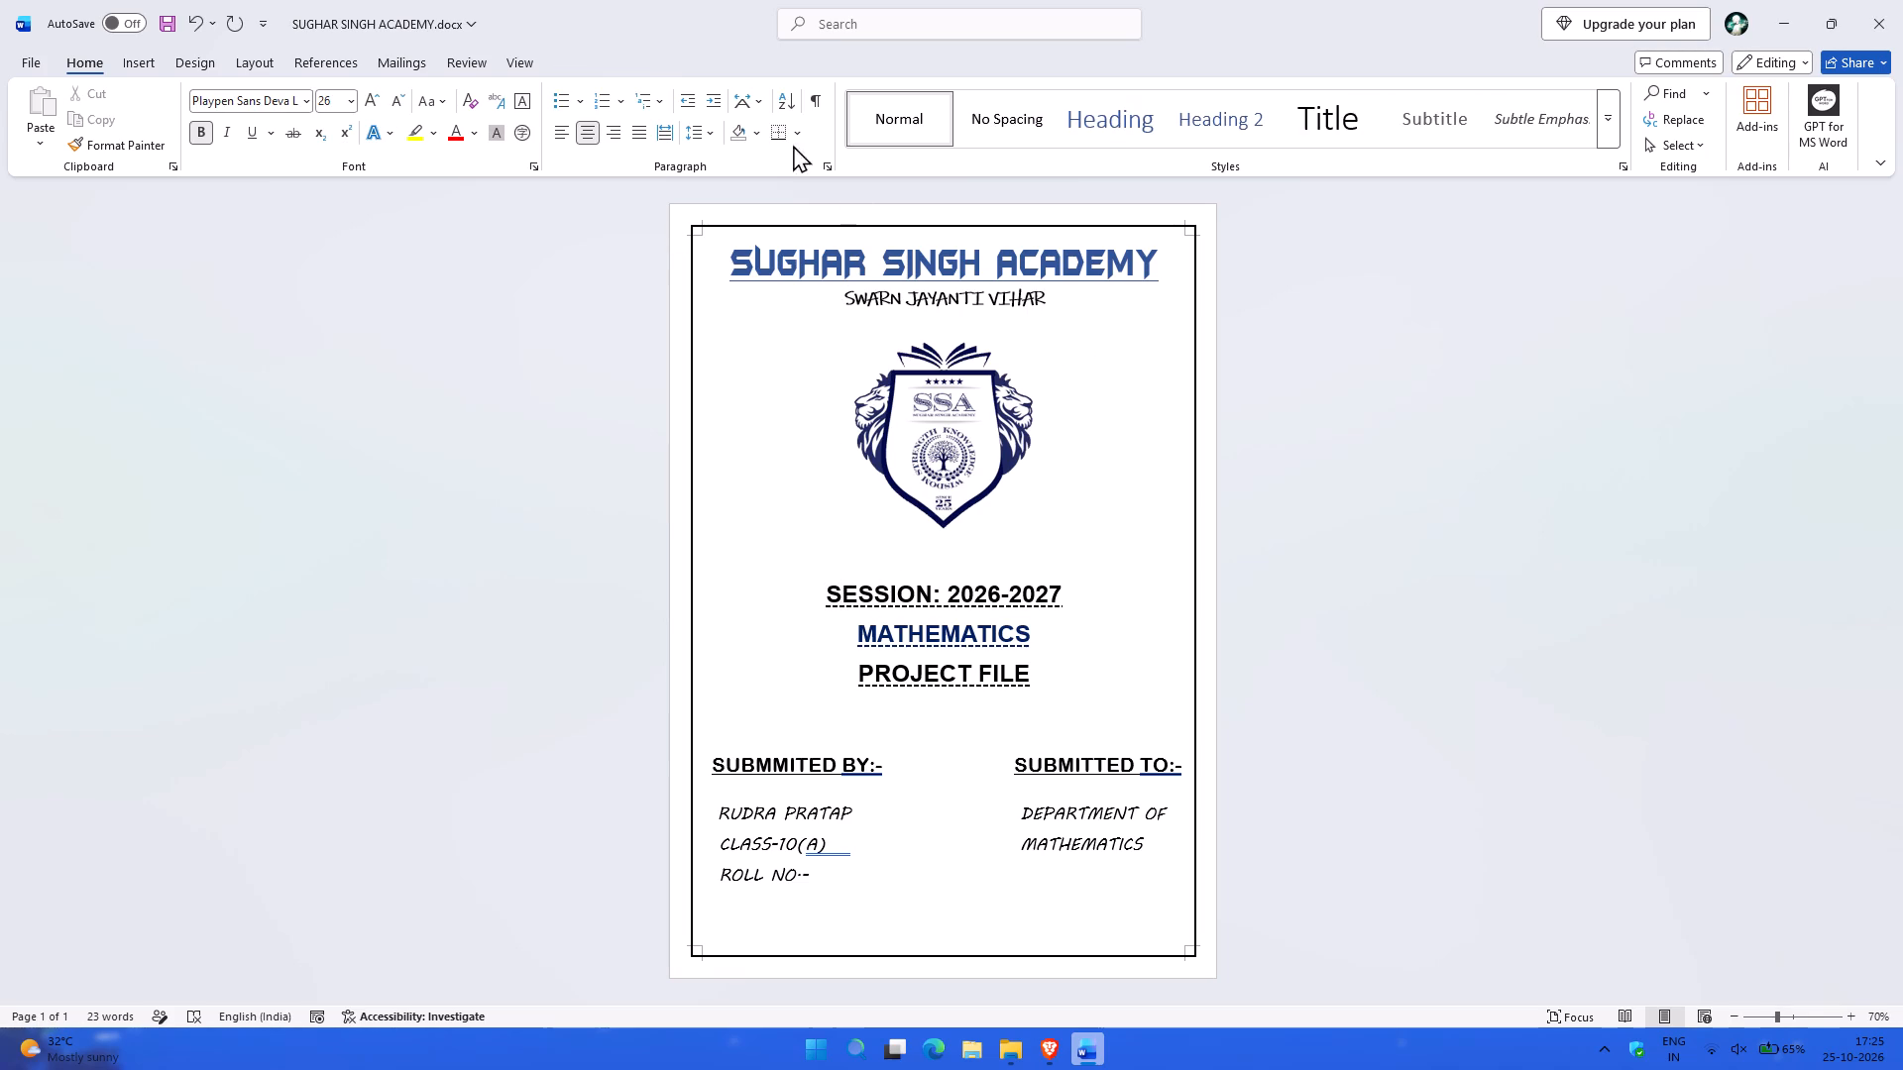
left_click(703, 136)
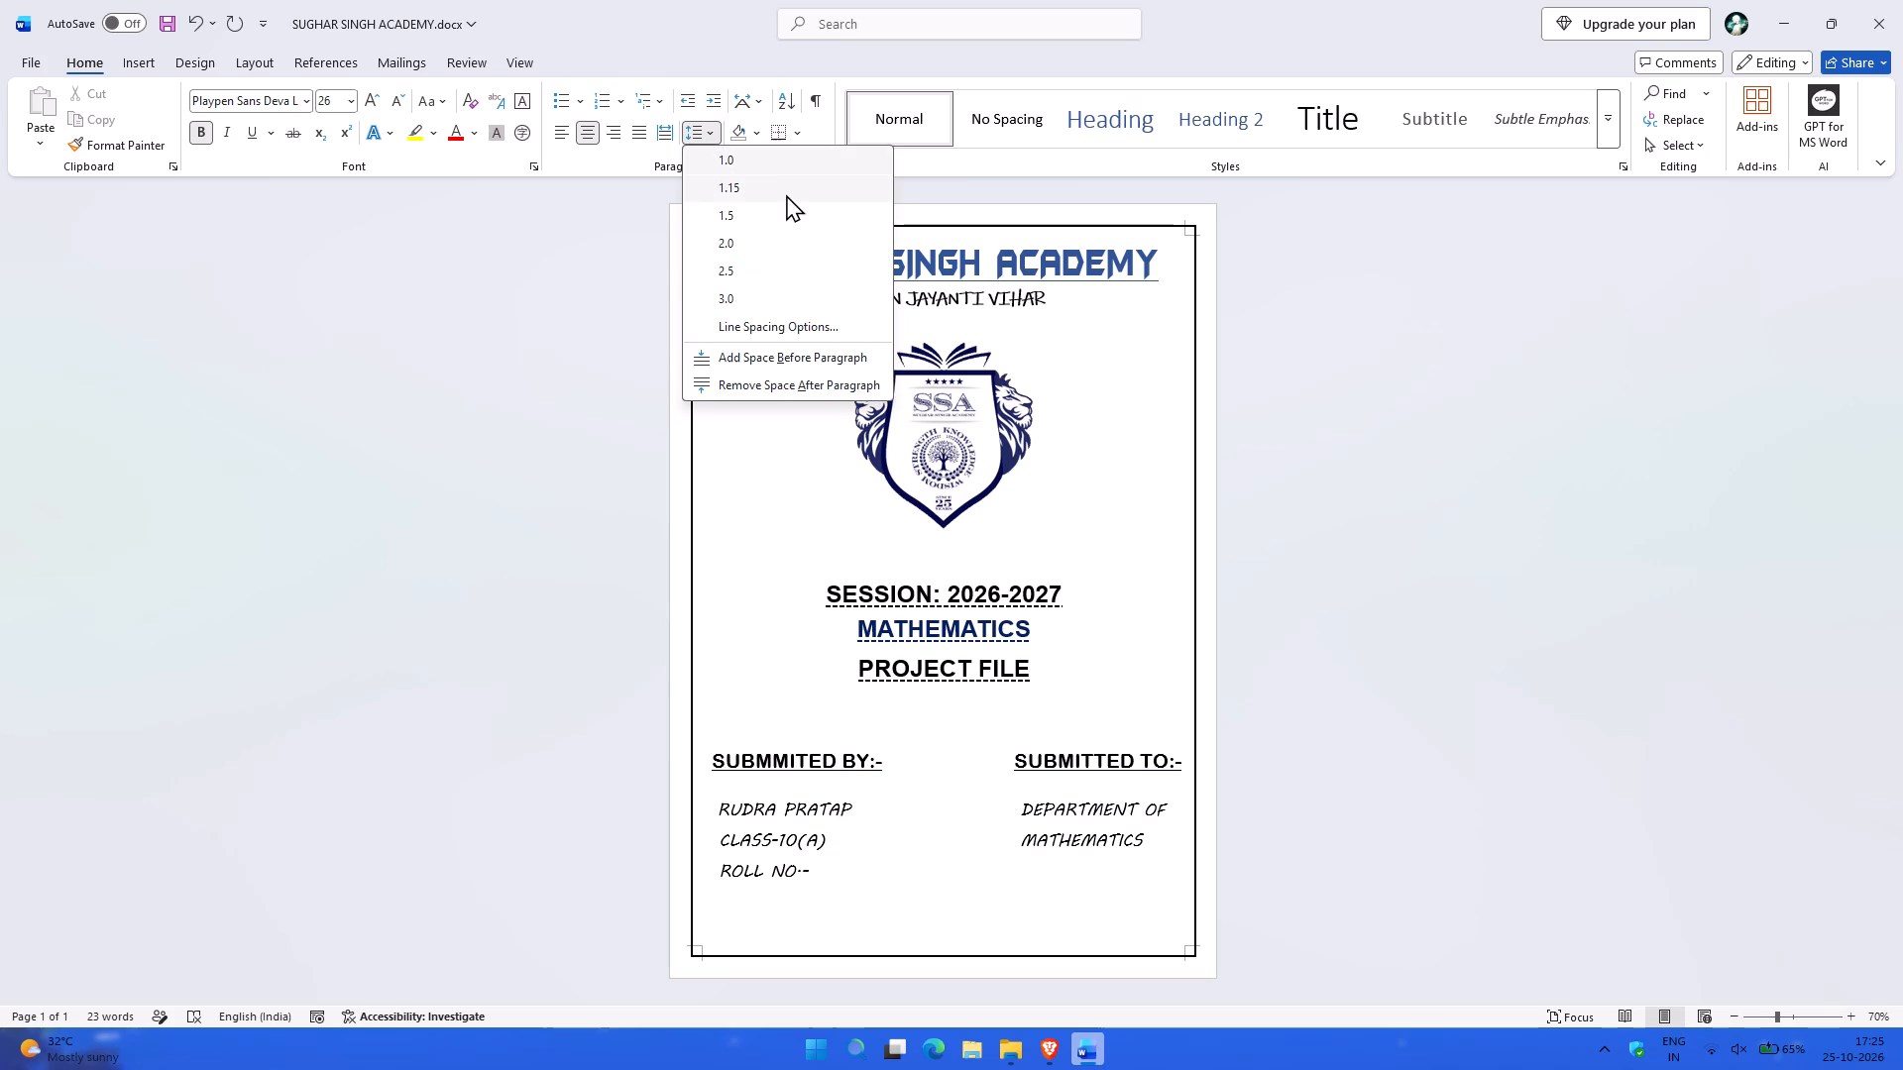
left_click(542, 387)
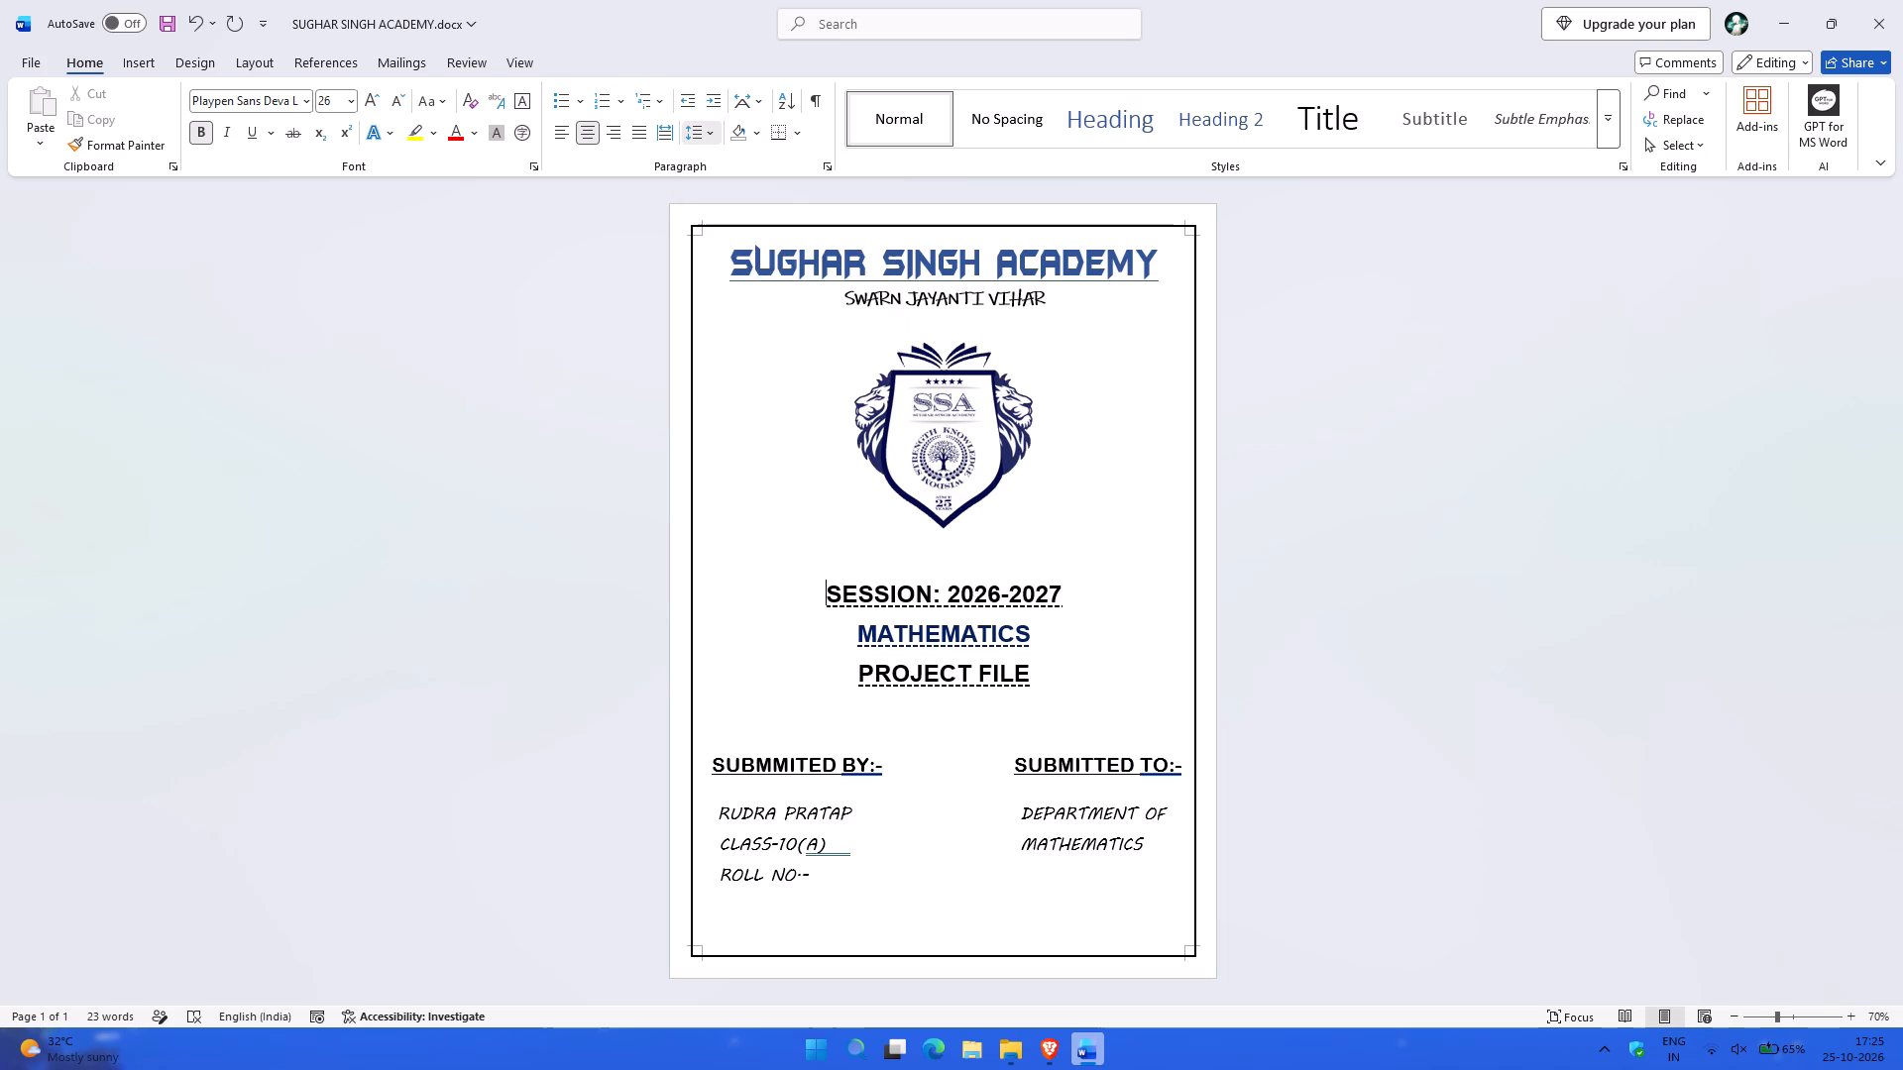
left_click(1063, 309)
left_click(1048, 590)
Insert a blank line after the SWARN JAYANTI VIHAR line.
left_click(1064, 546)
left_click(1098, 455)
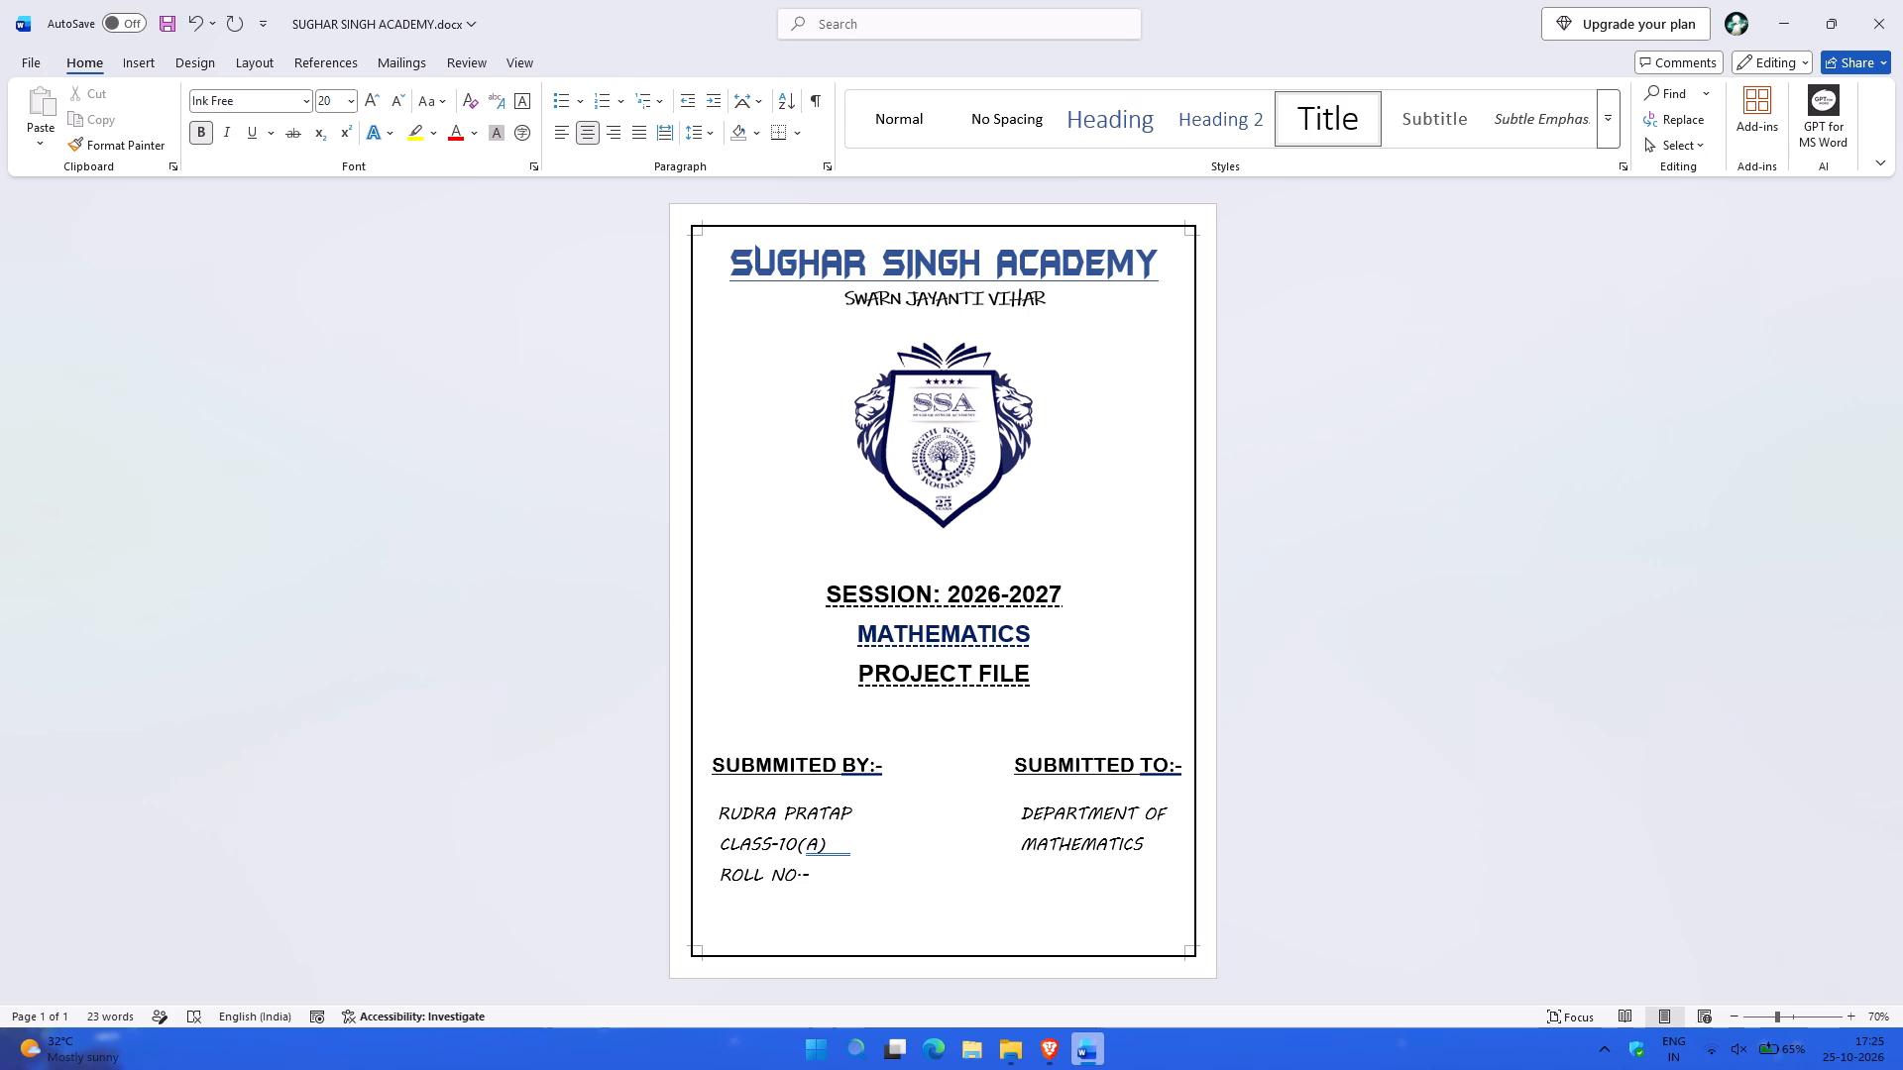
left_click(1105, 448)
left_click(989, 427)
left_click(1115, 496)
key("Return")
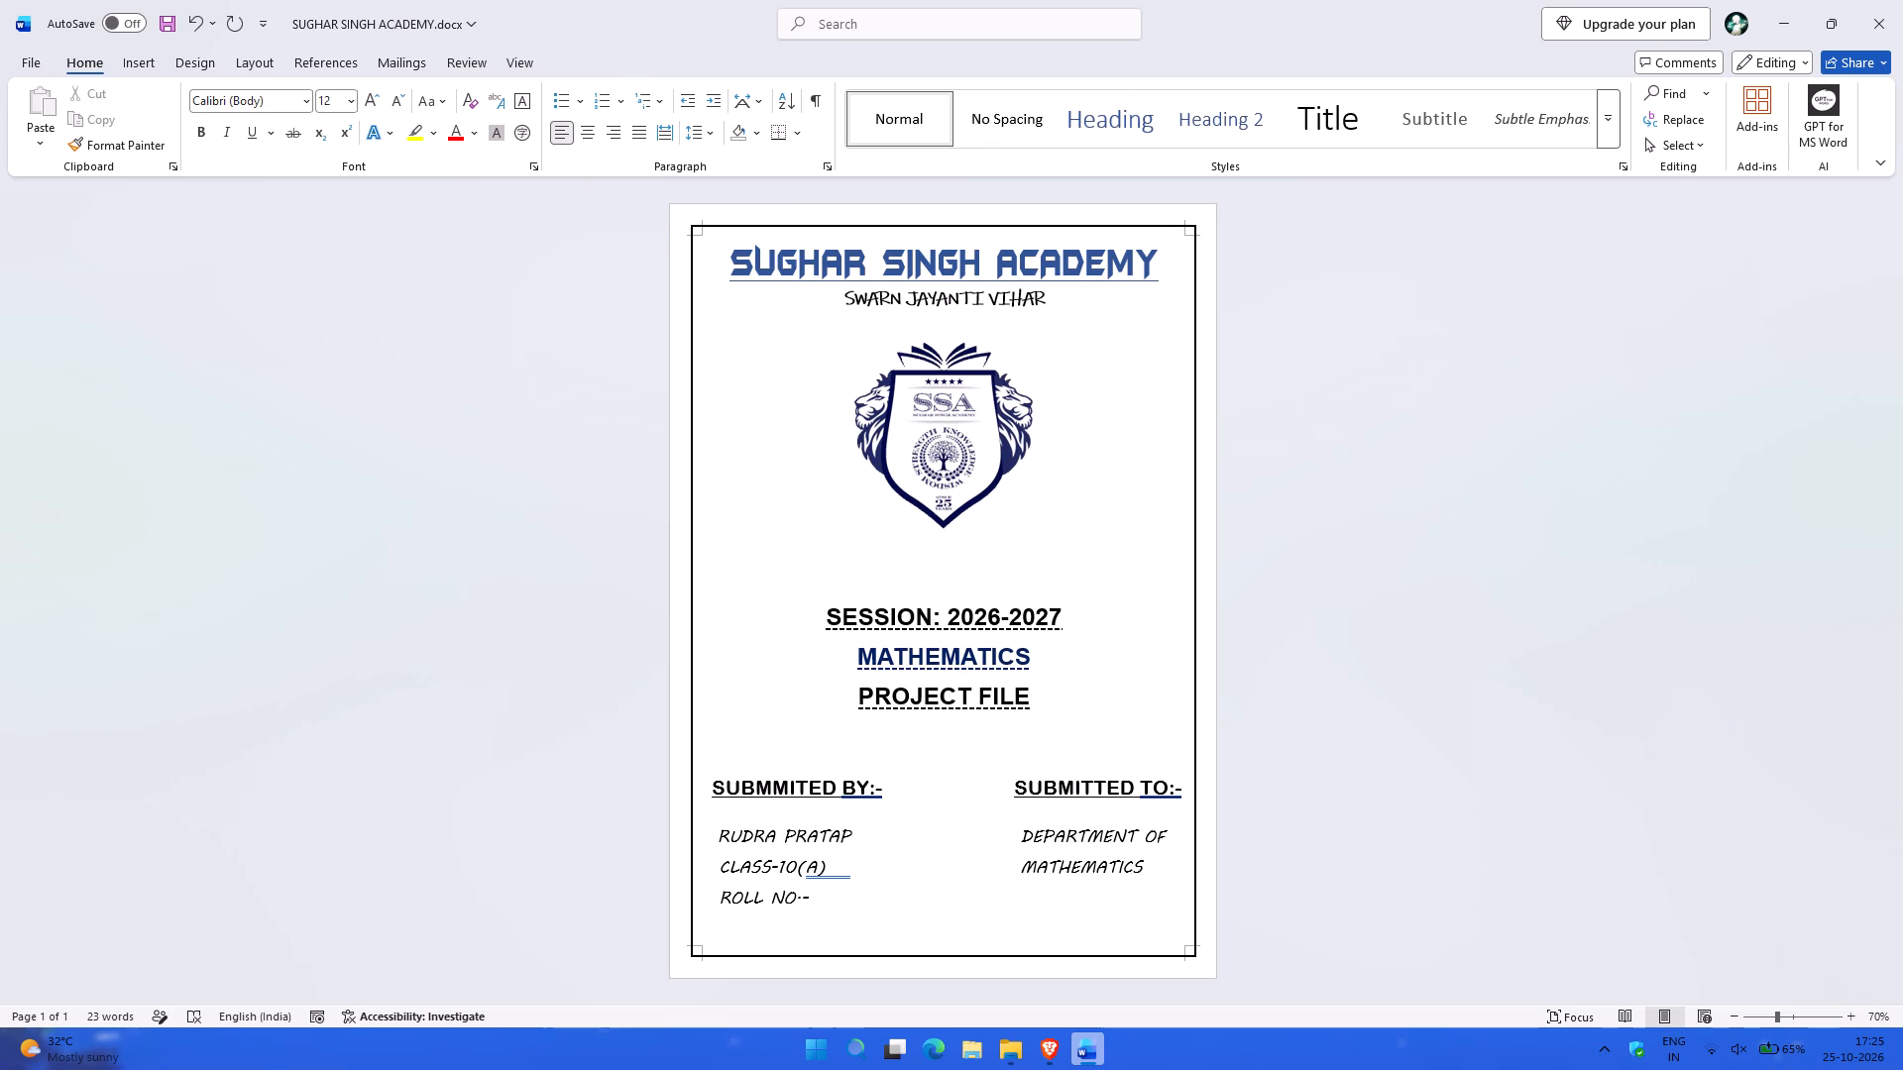
Reduce the font size of the blank line directly above SESSION: 2026-2027 to 5.
left_click(746, 582)
triple_click(400, 101)
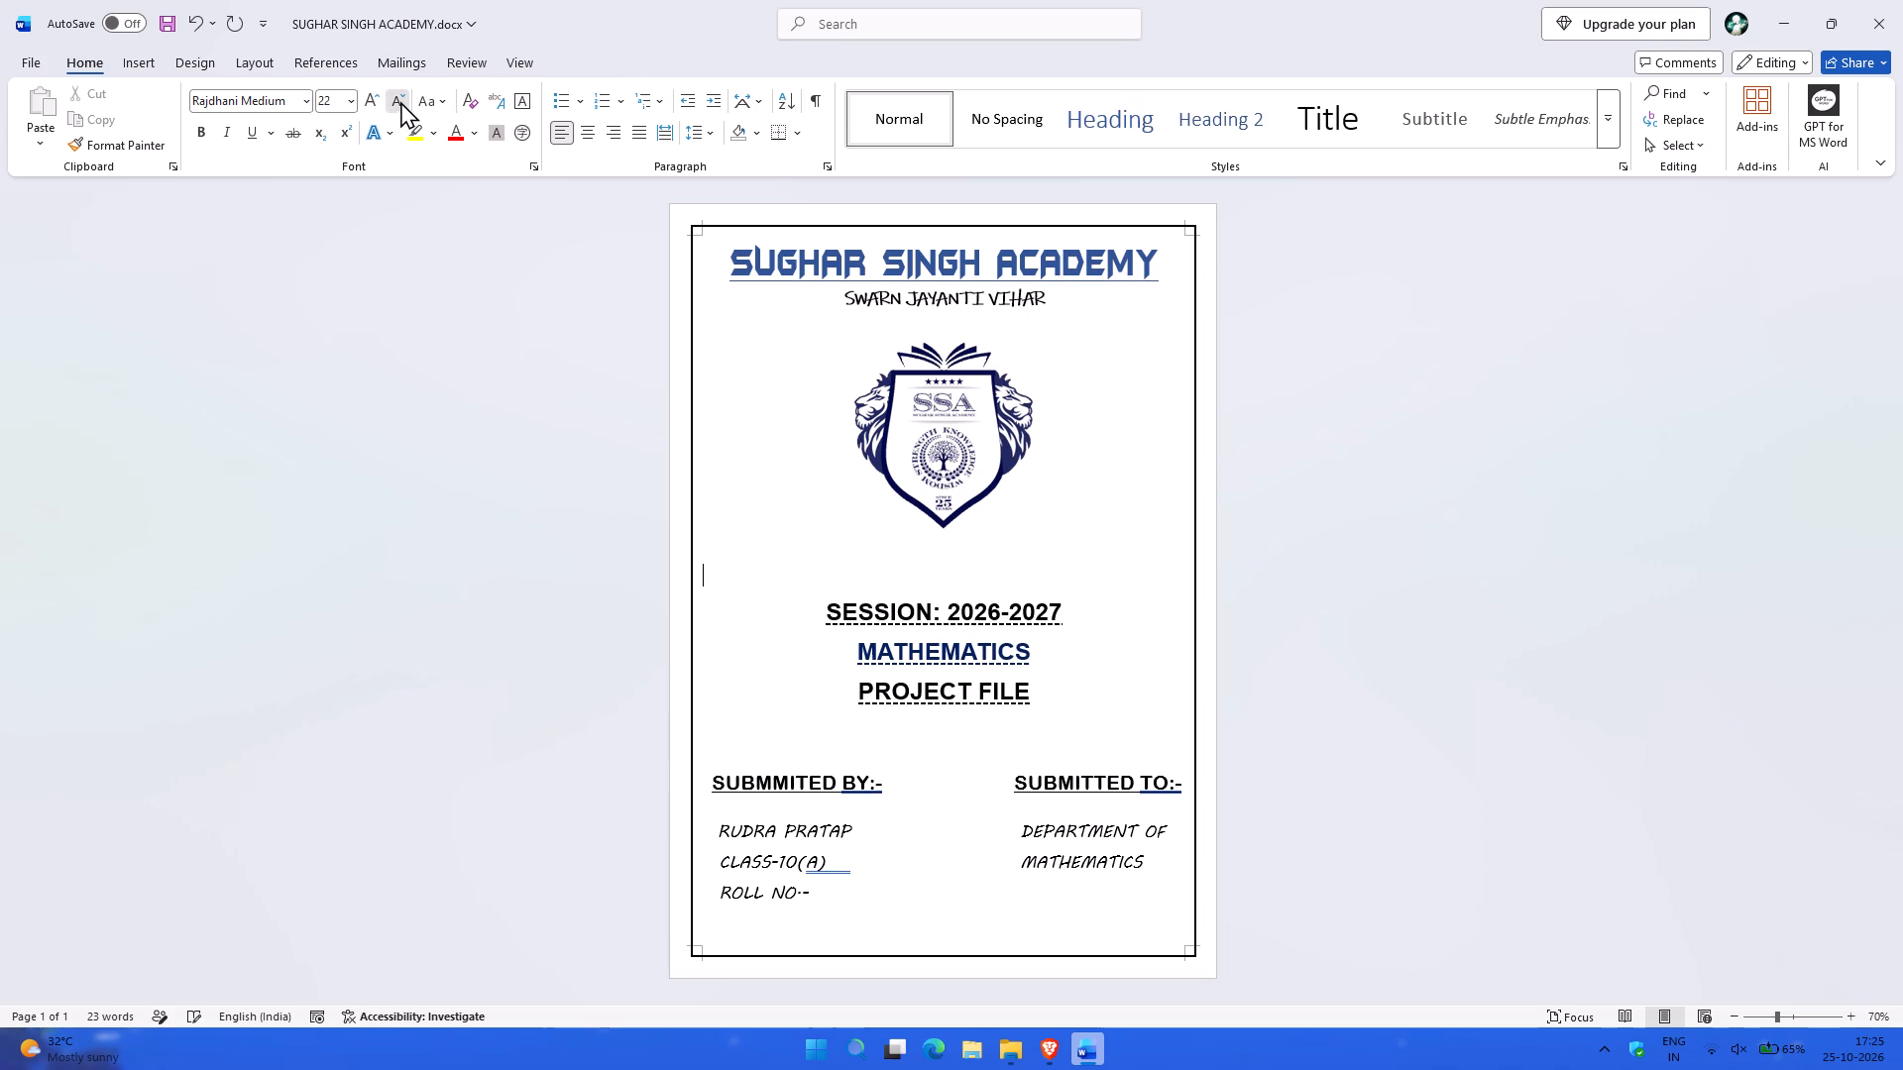
triple_click(400, 101)
triple_click(400, 101)
triple_click(400, 101)
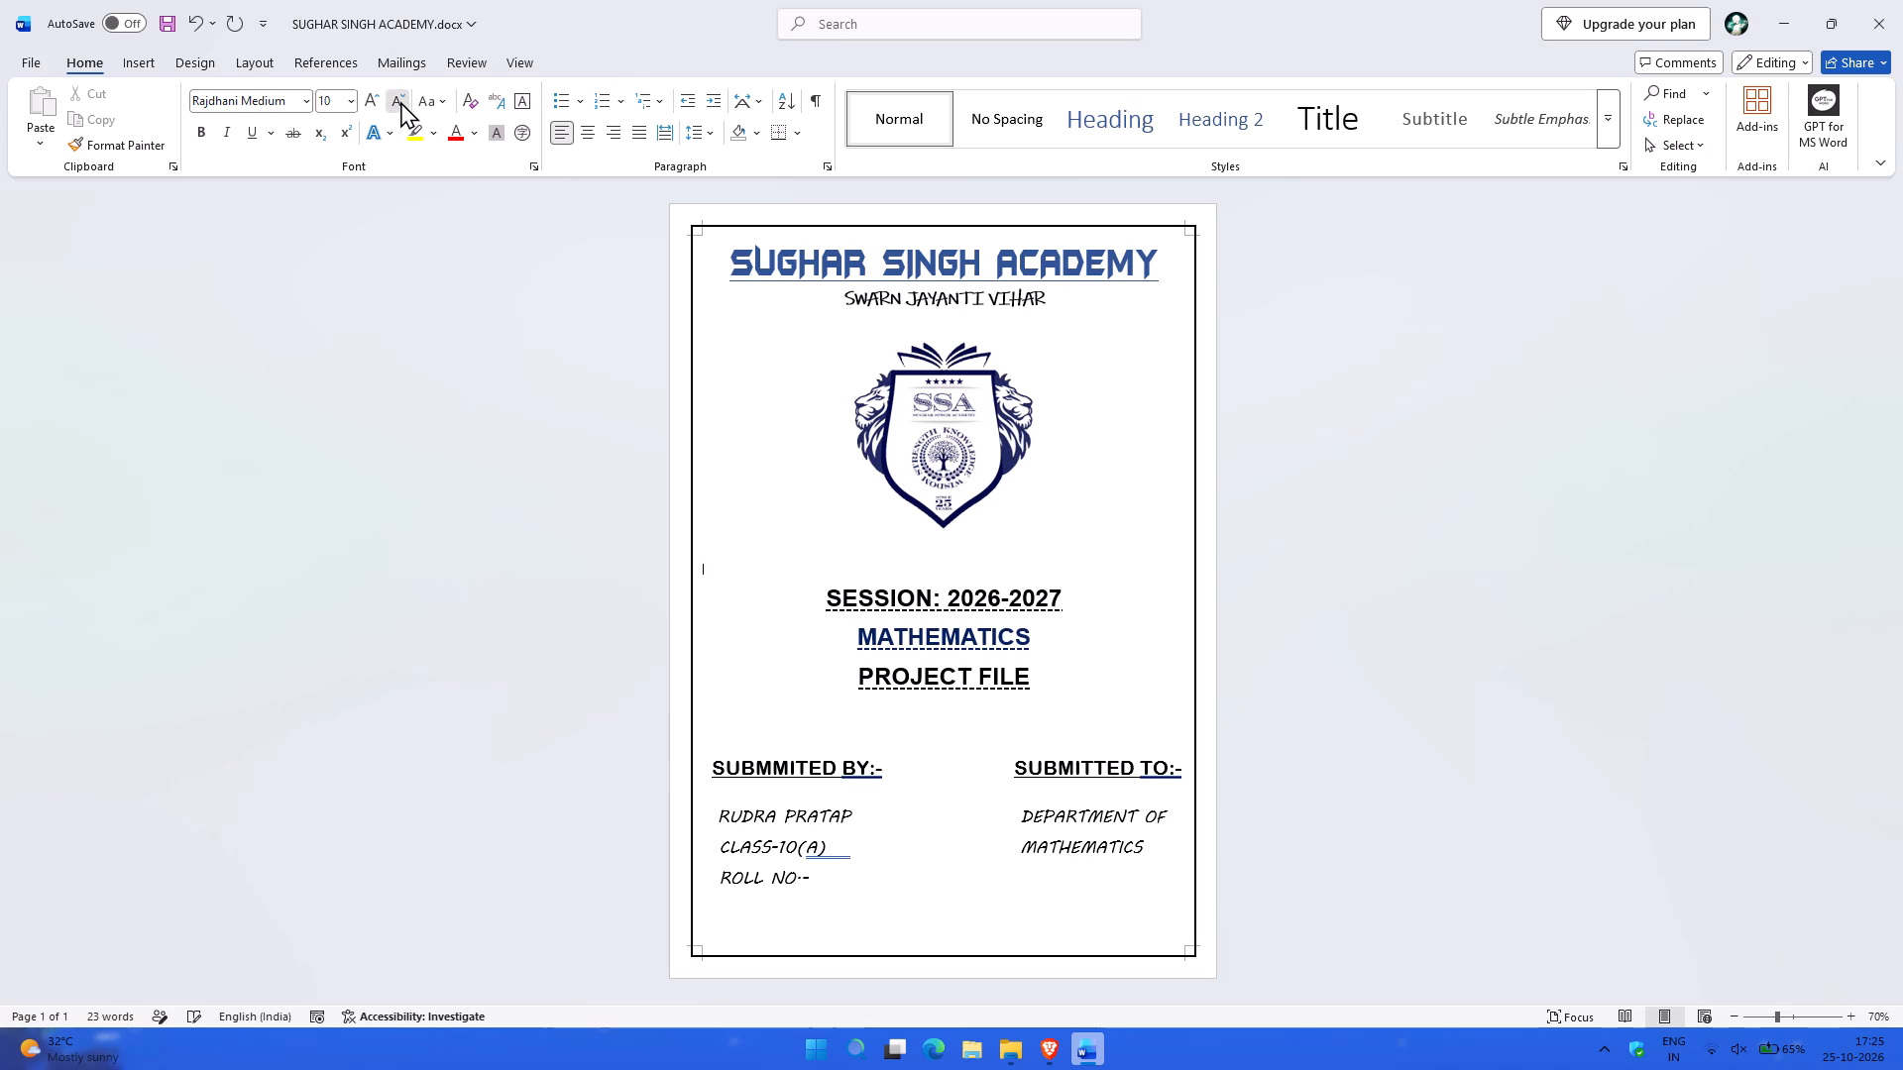
triple_click(400, 101)
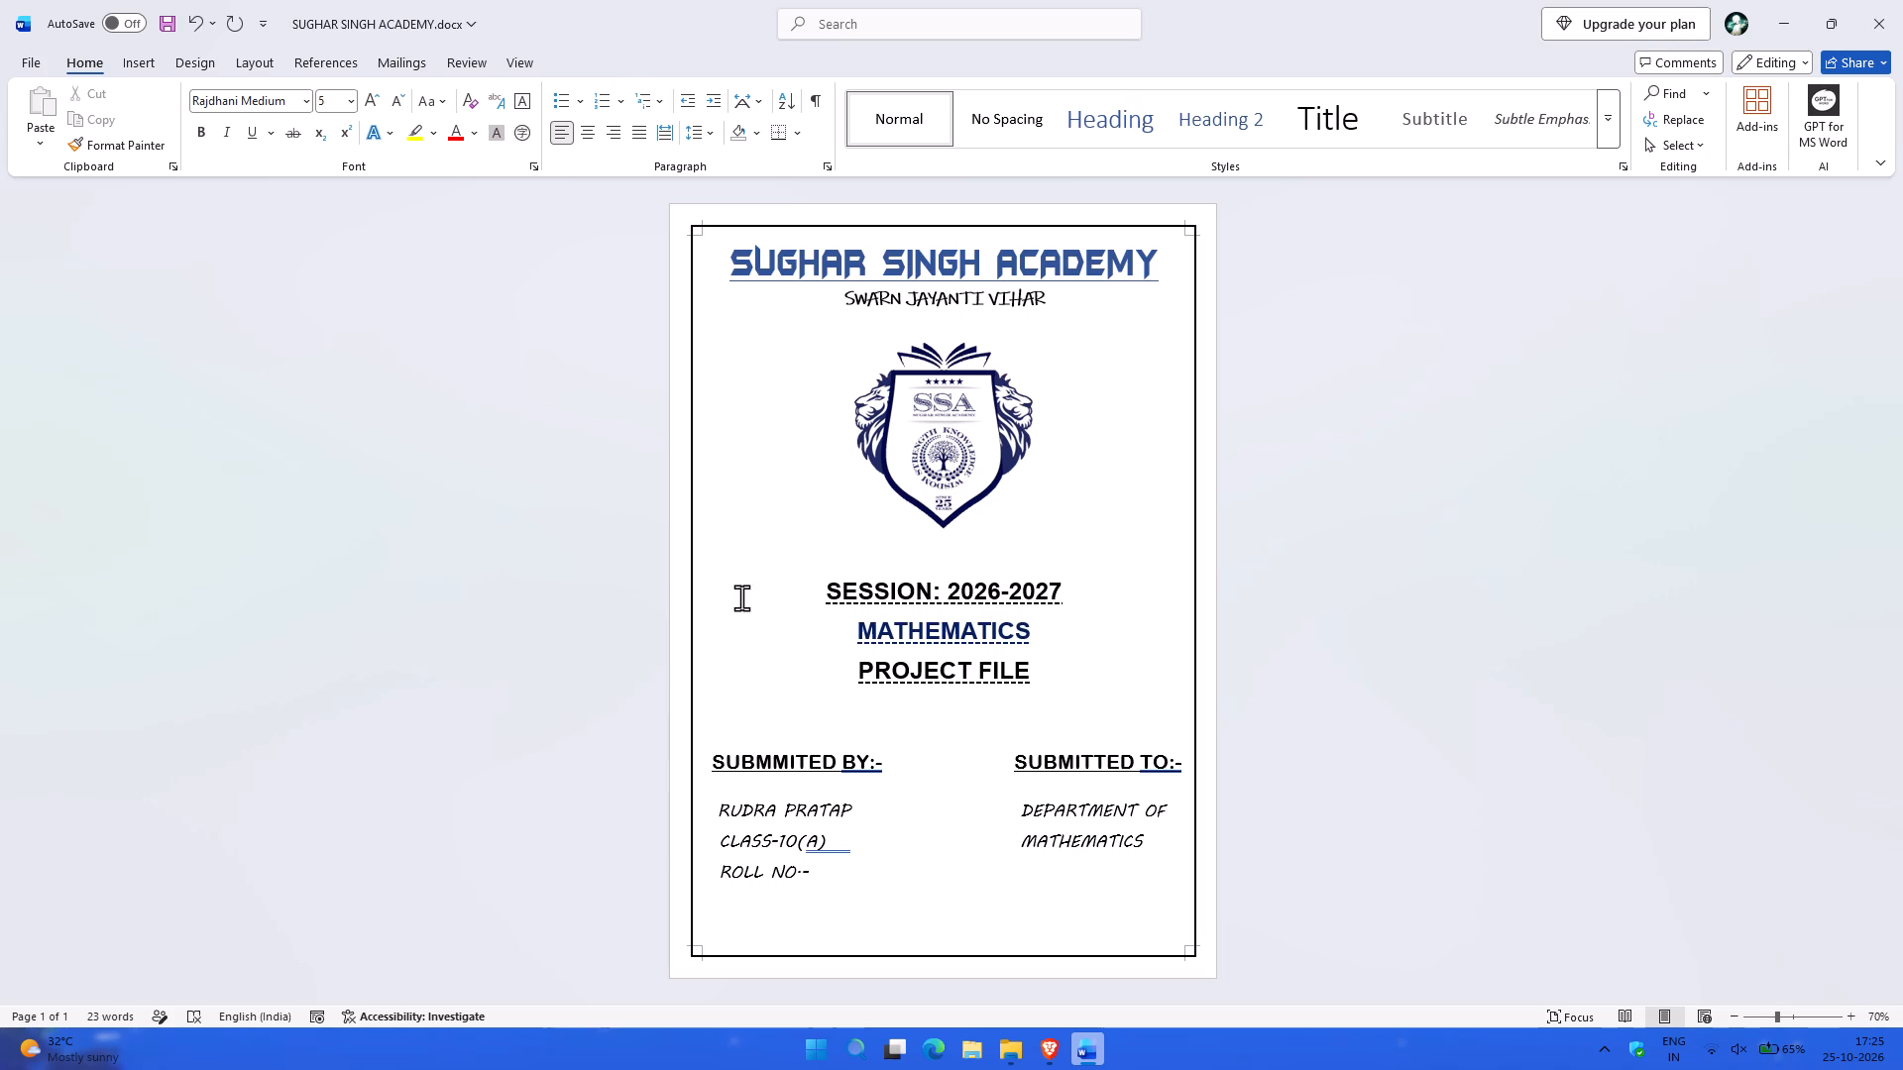
Reduce the font size of the other blank line, just below the crest, to 10.
left_click(733, 589)
left_click(772, 561)
triple_click(396, 99)
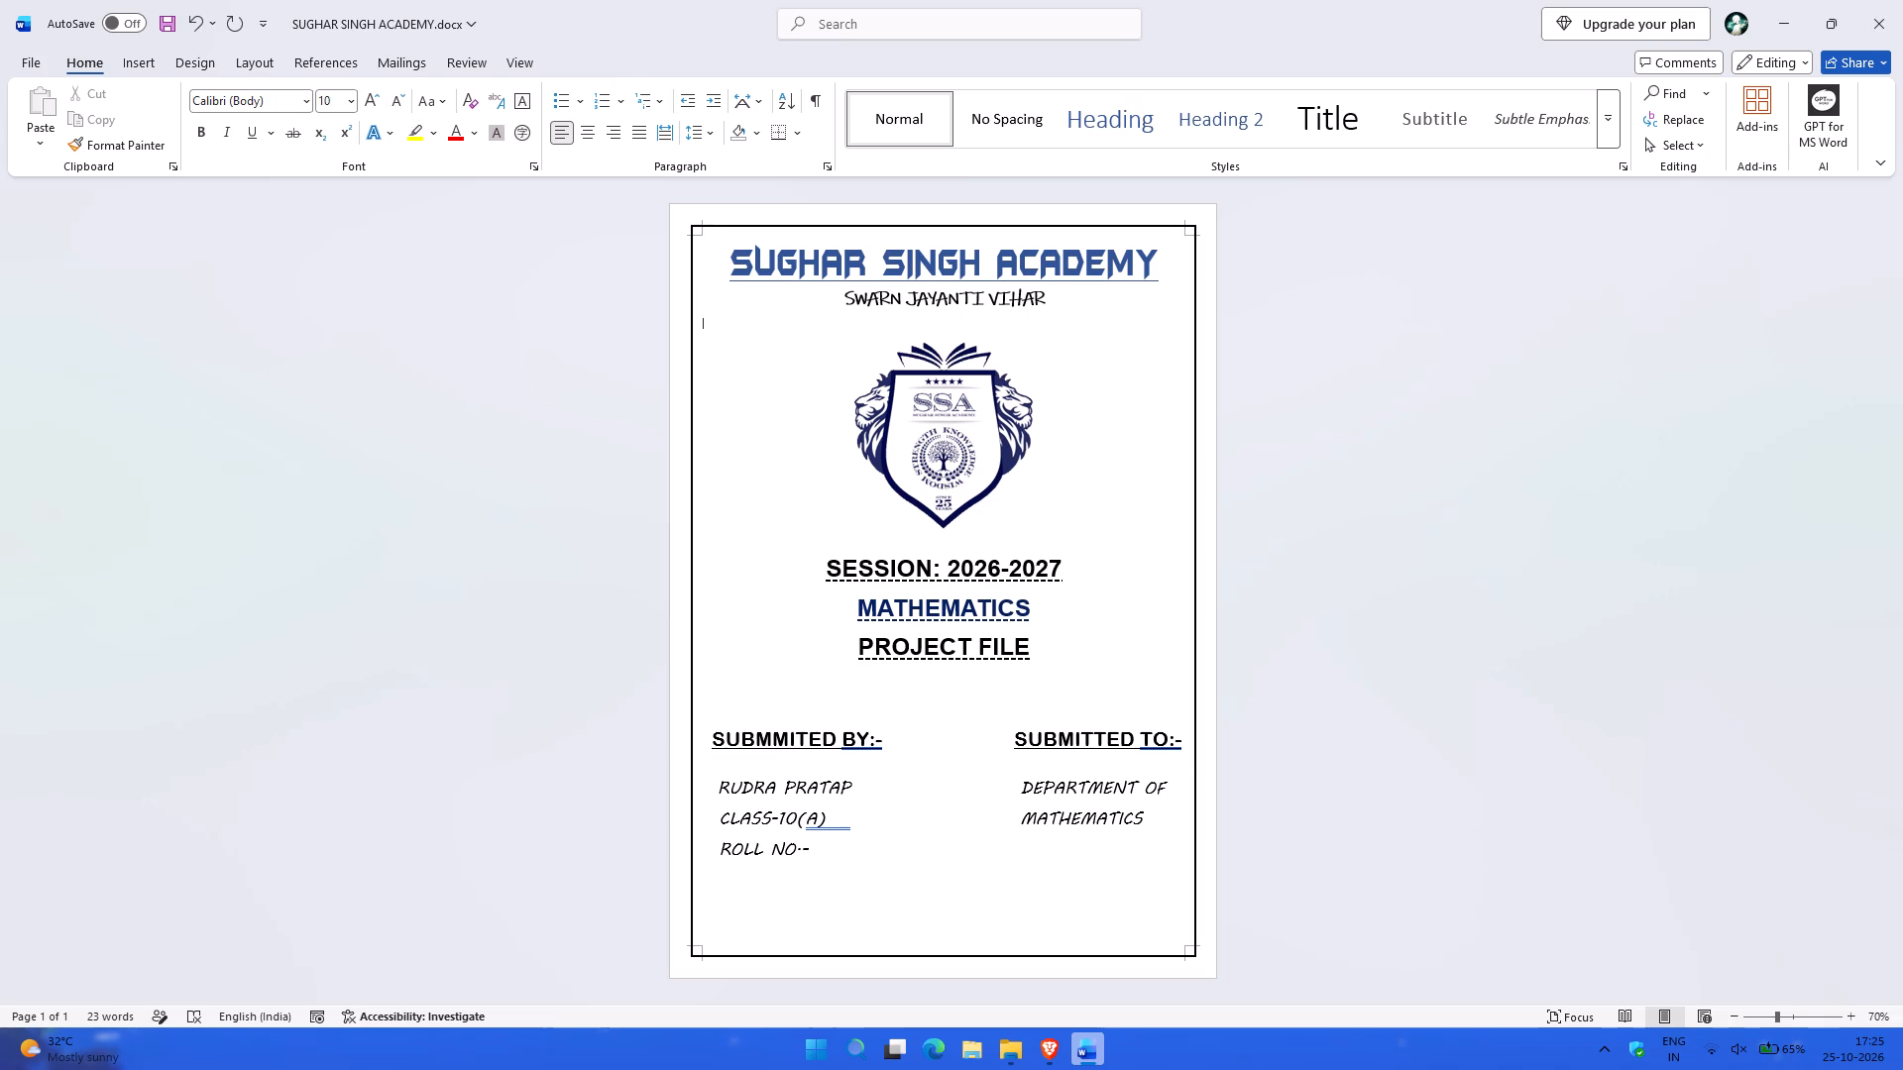
left_click(1349, 565)
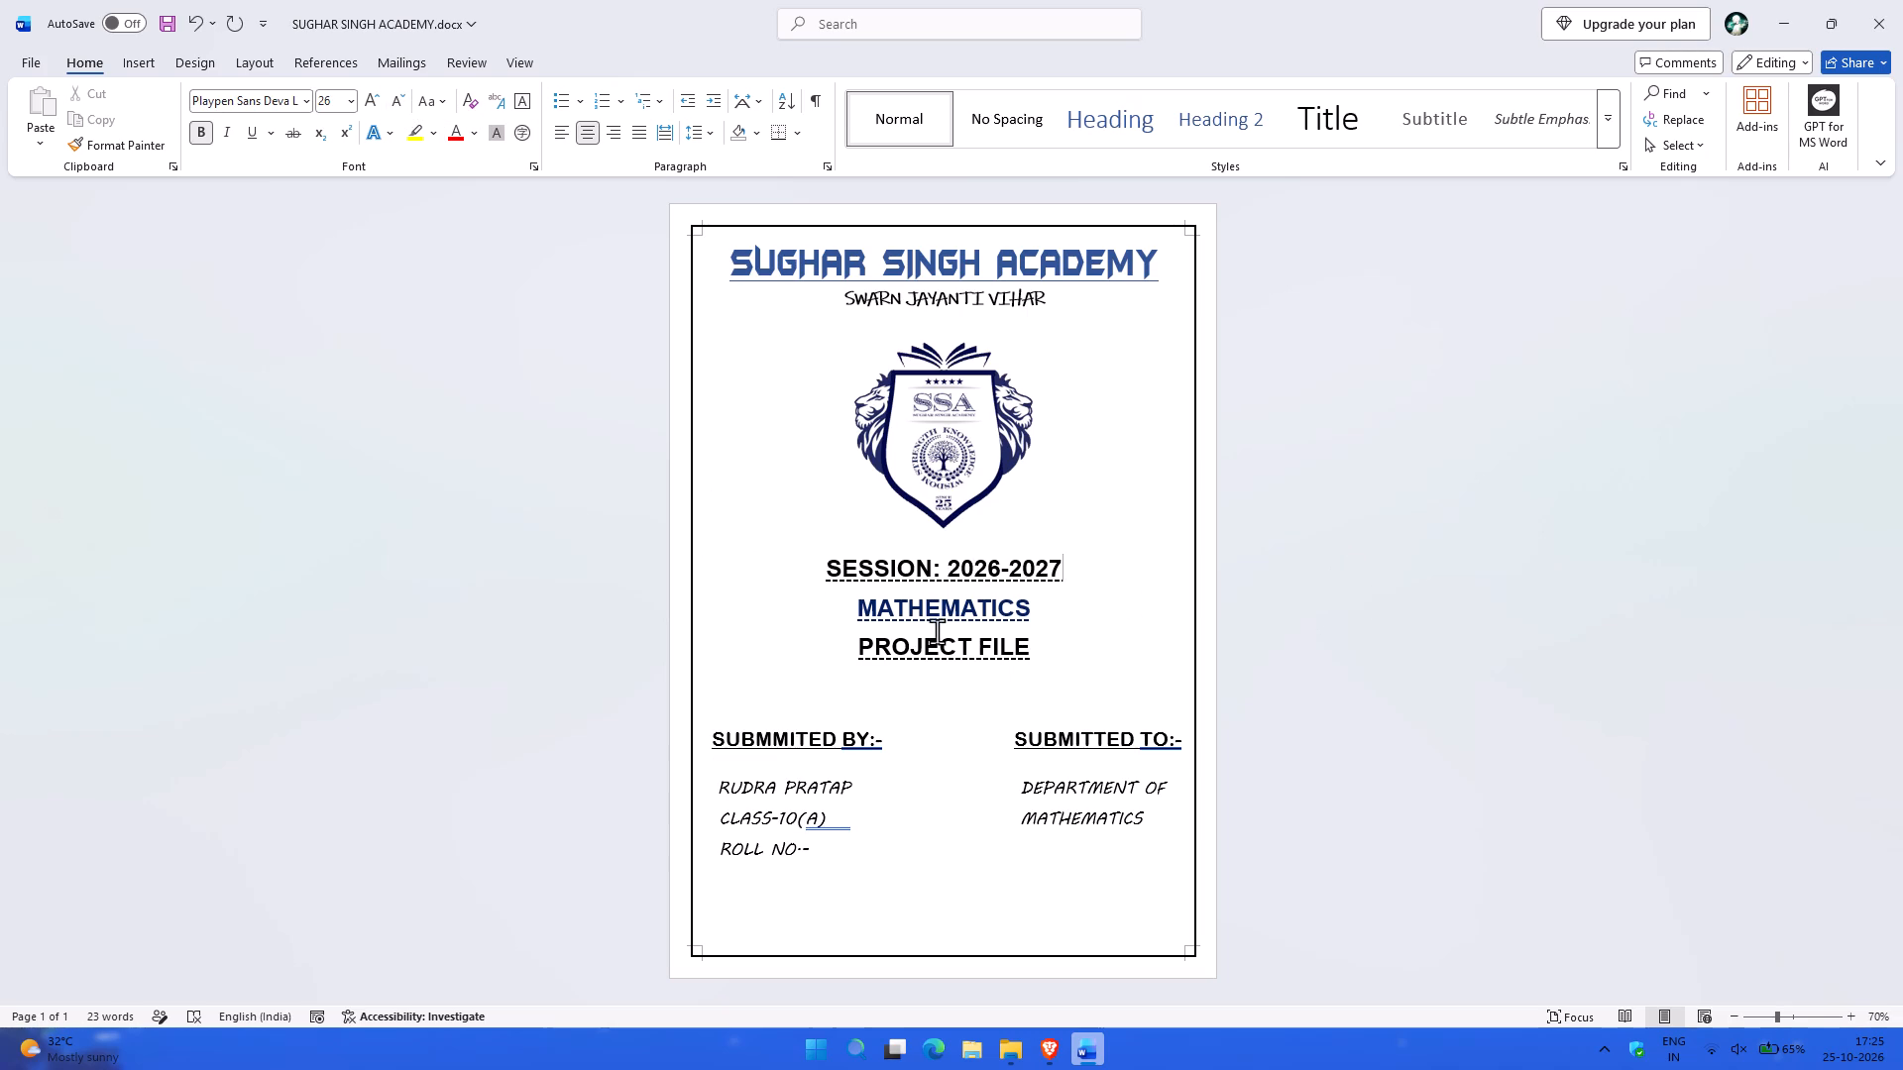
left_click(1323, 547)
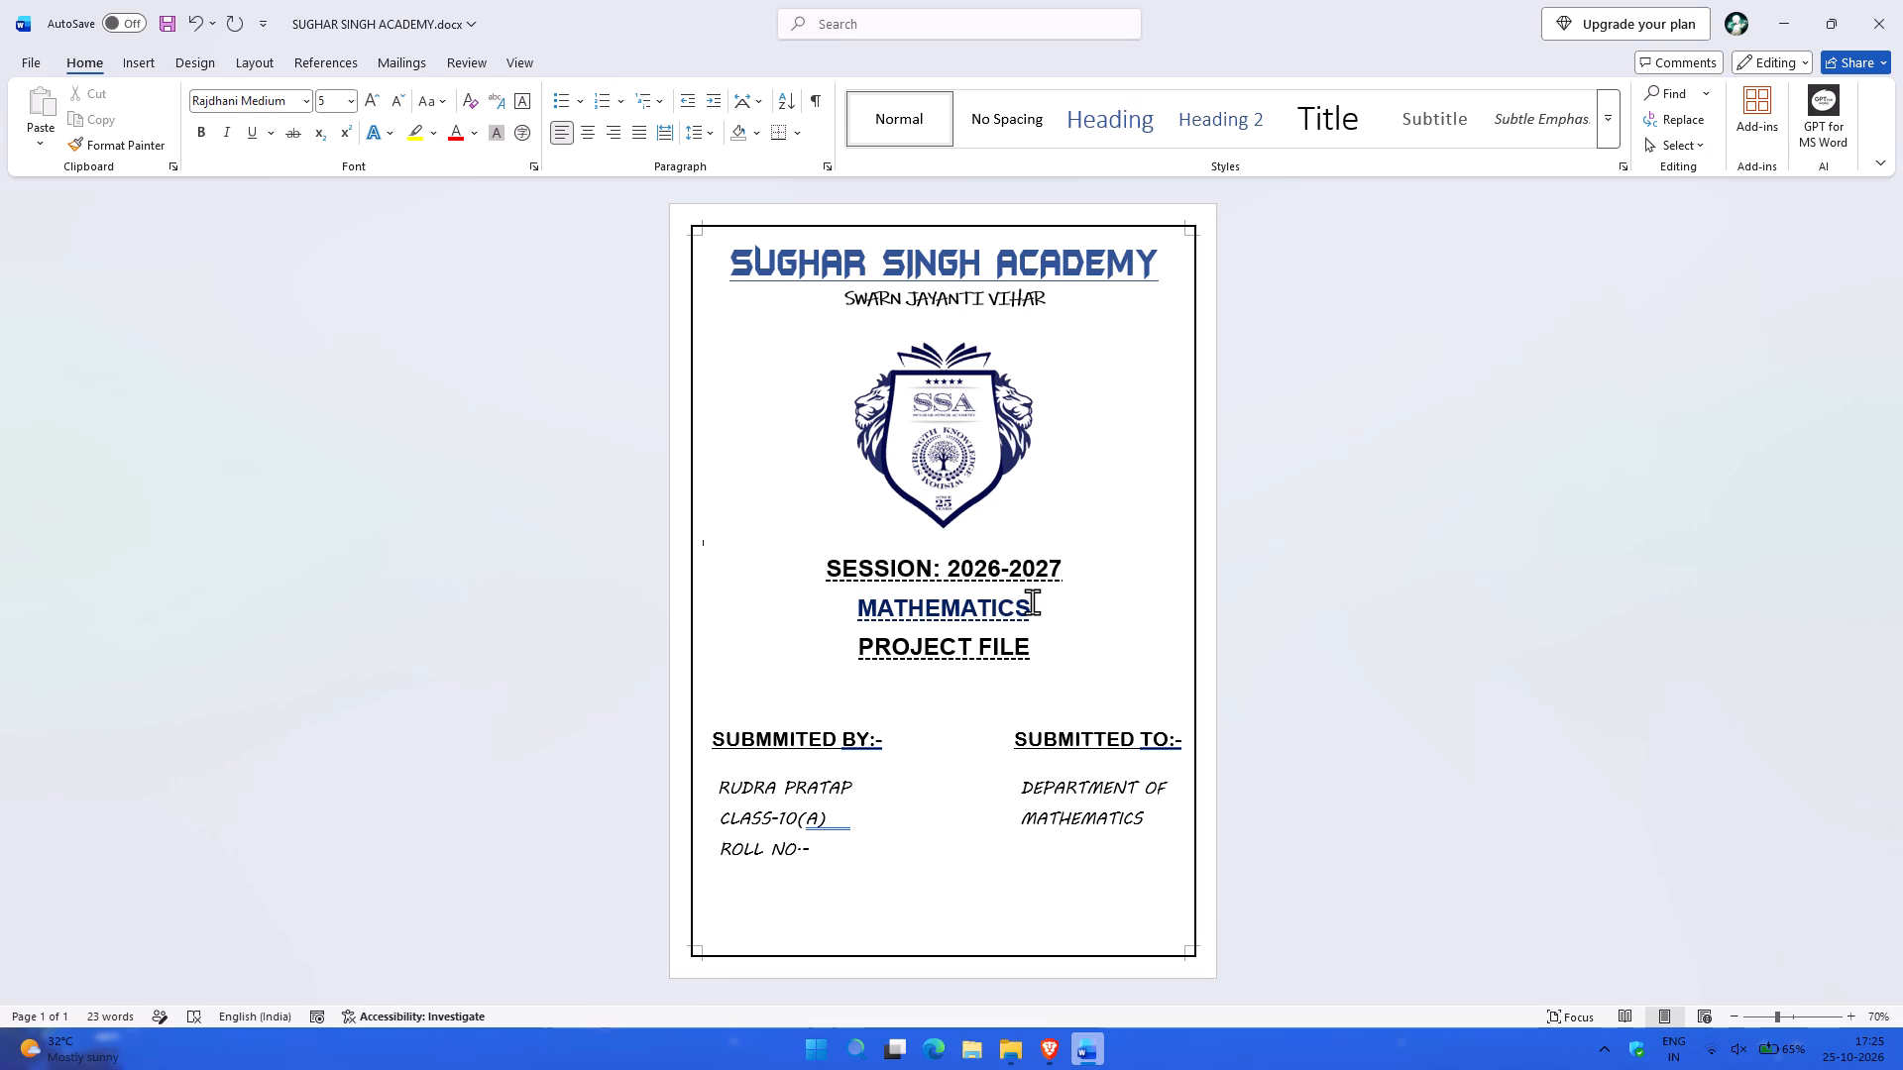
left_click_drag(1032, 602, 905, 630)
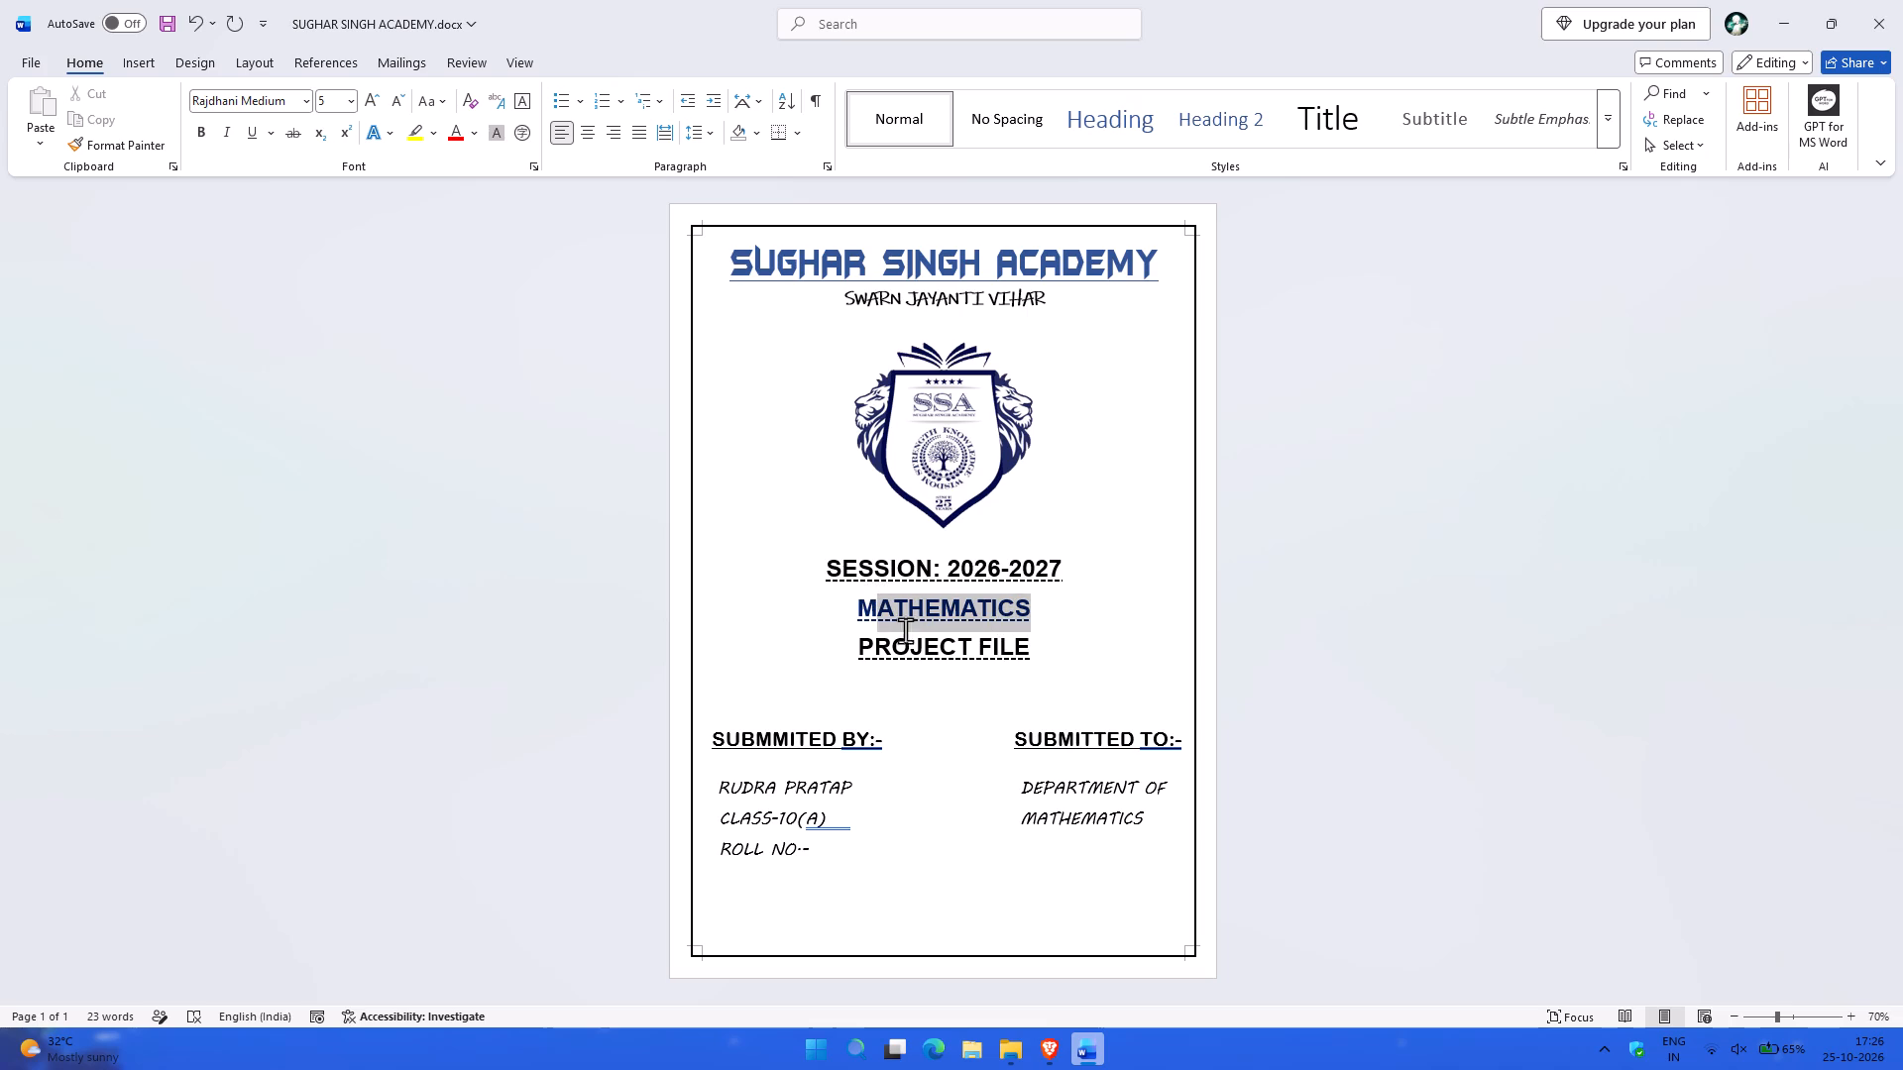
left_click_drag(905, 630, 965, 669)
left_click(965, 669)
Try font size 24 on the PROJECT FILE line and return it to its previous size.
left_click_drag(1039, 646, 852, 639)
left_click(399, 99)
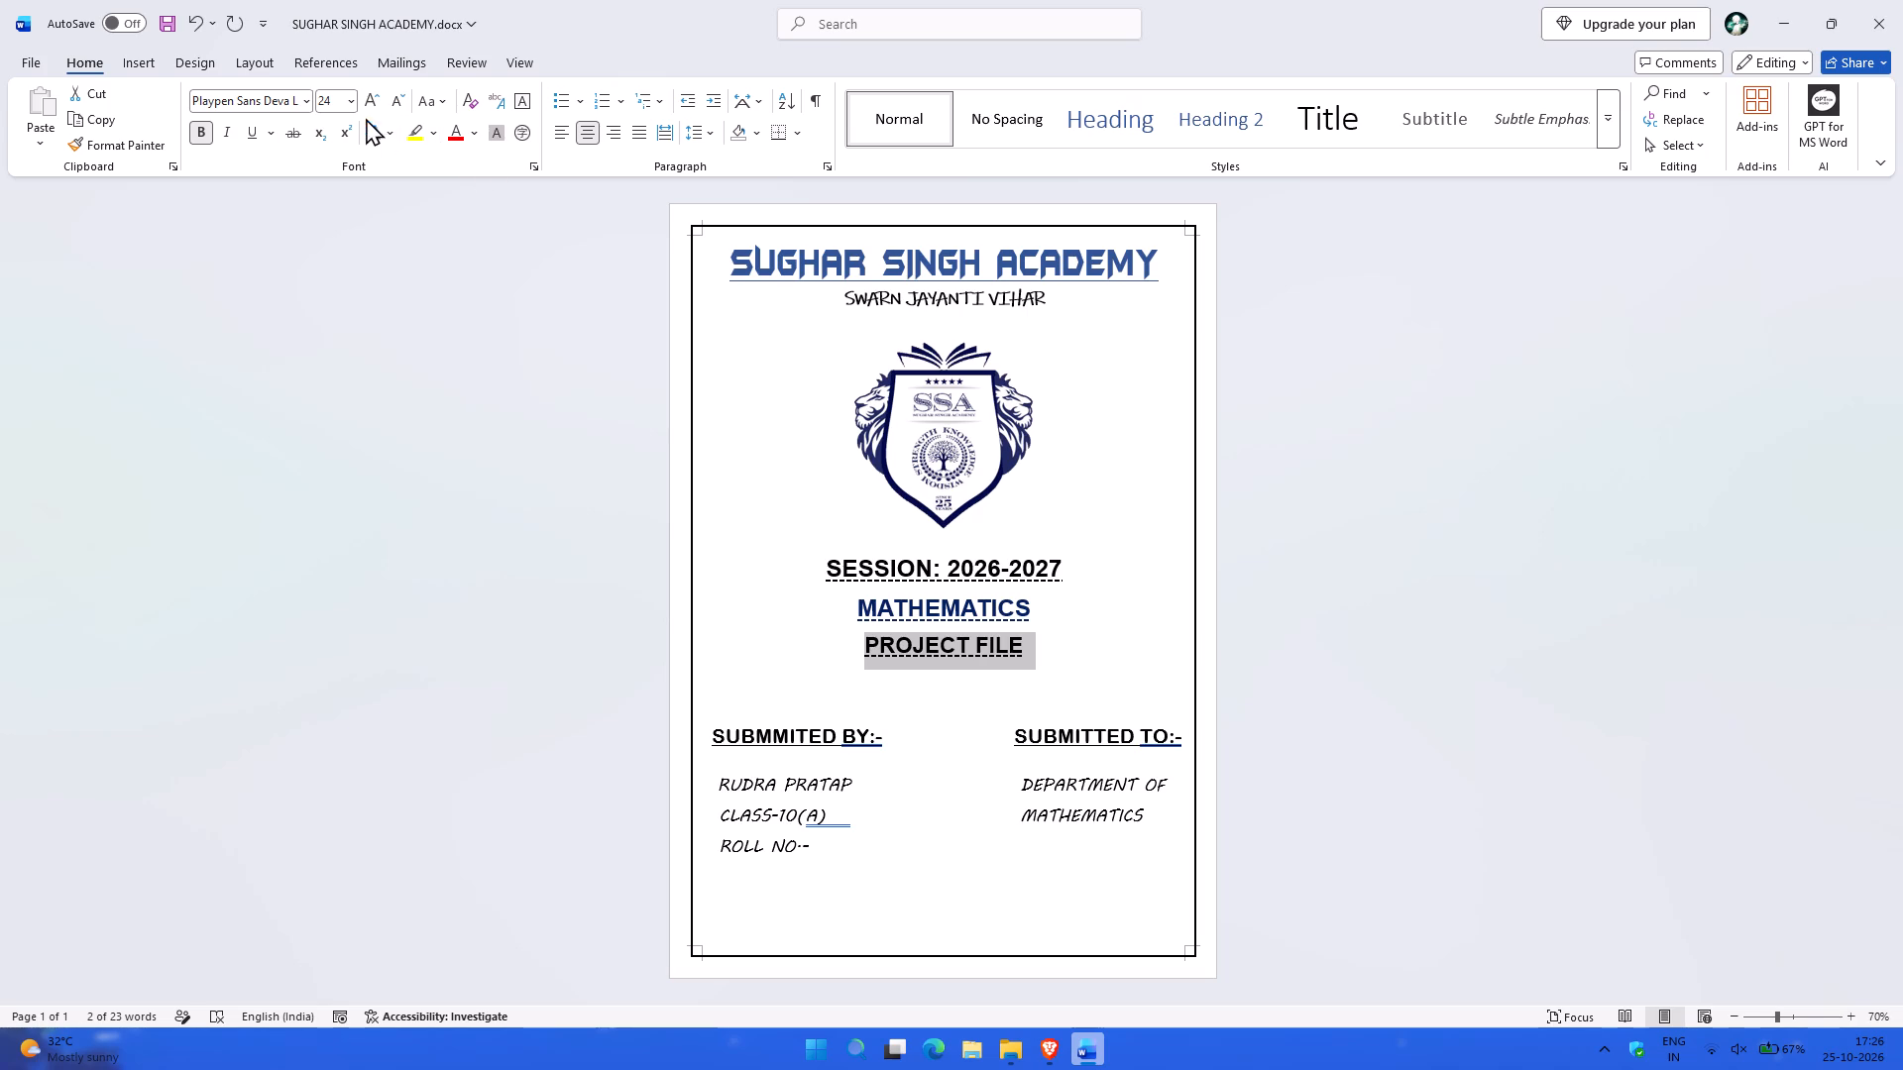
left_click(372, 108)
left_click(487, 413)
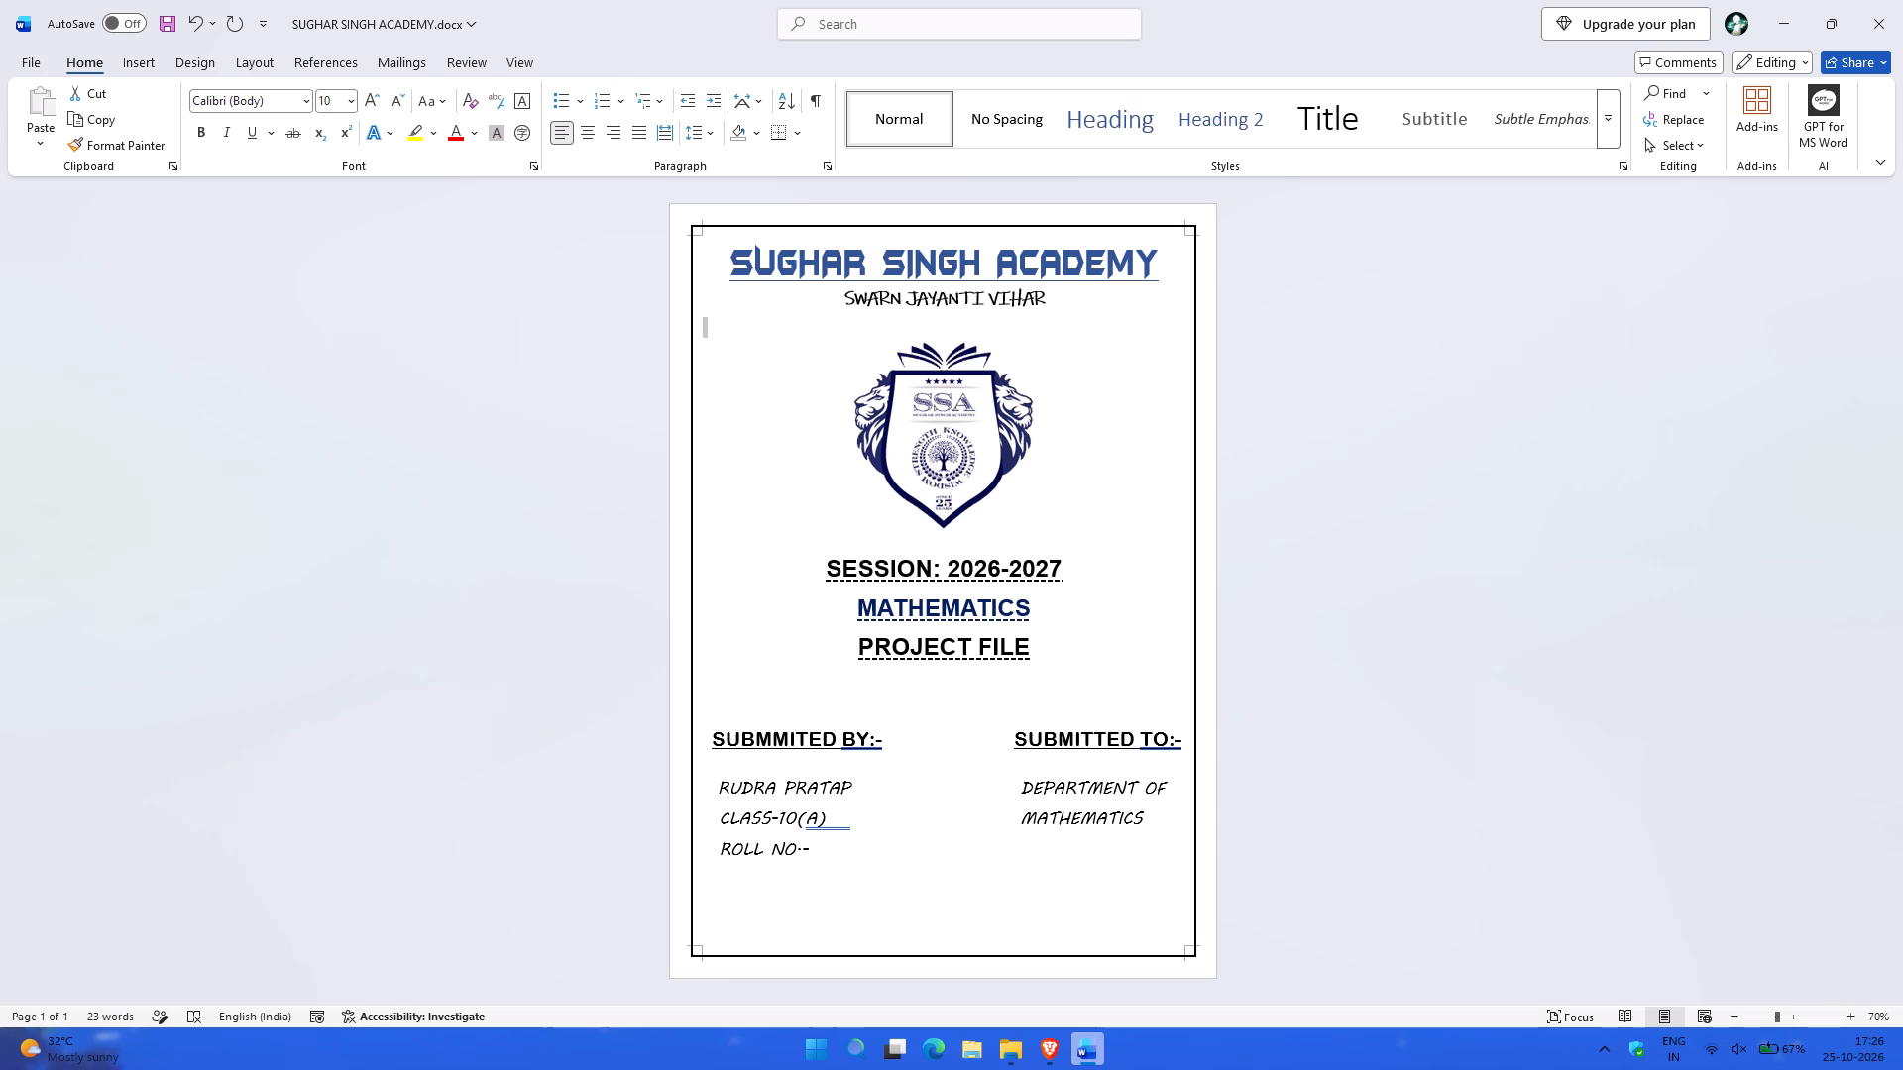
Replace the student's name on the first line under SUBMMITED BY:- with the other student's full name in capitals.
left_click(902, 783)
key("Left")
key("Left")
key("Left")
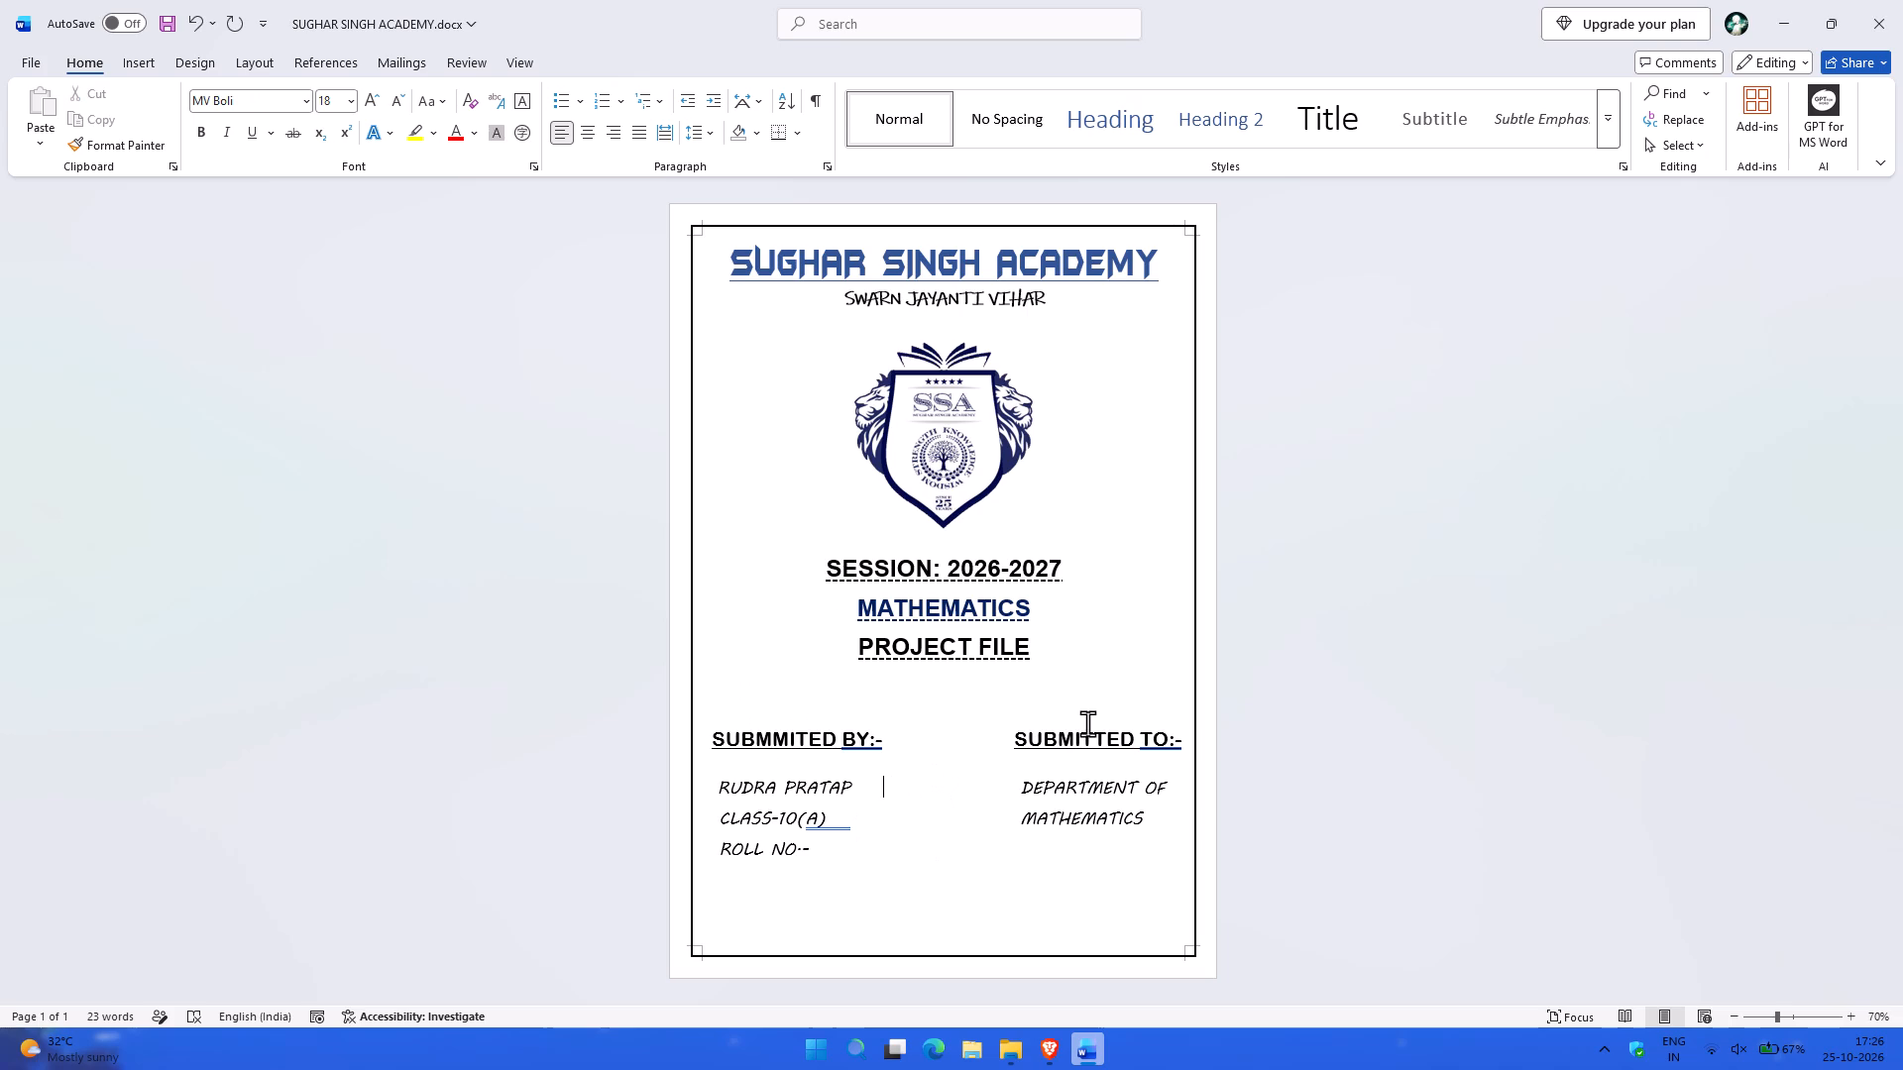
key("Left")
key("Left")
key("Left")
key("BackSpace")
key("BackSpace")
key("BackSpace")
key("BackSpace")
key("BackSpace")
key("BackSpace")
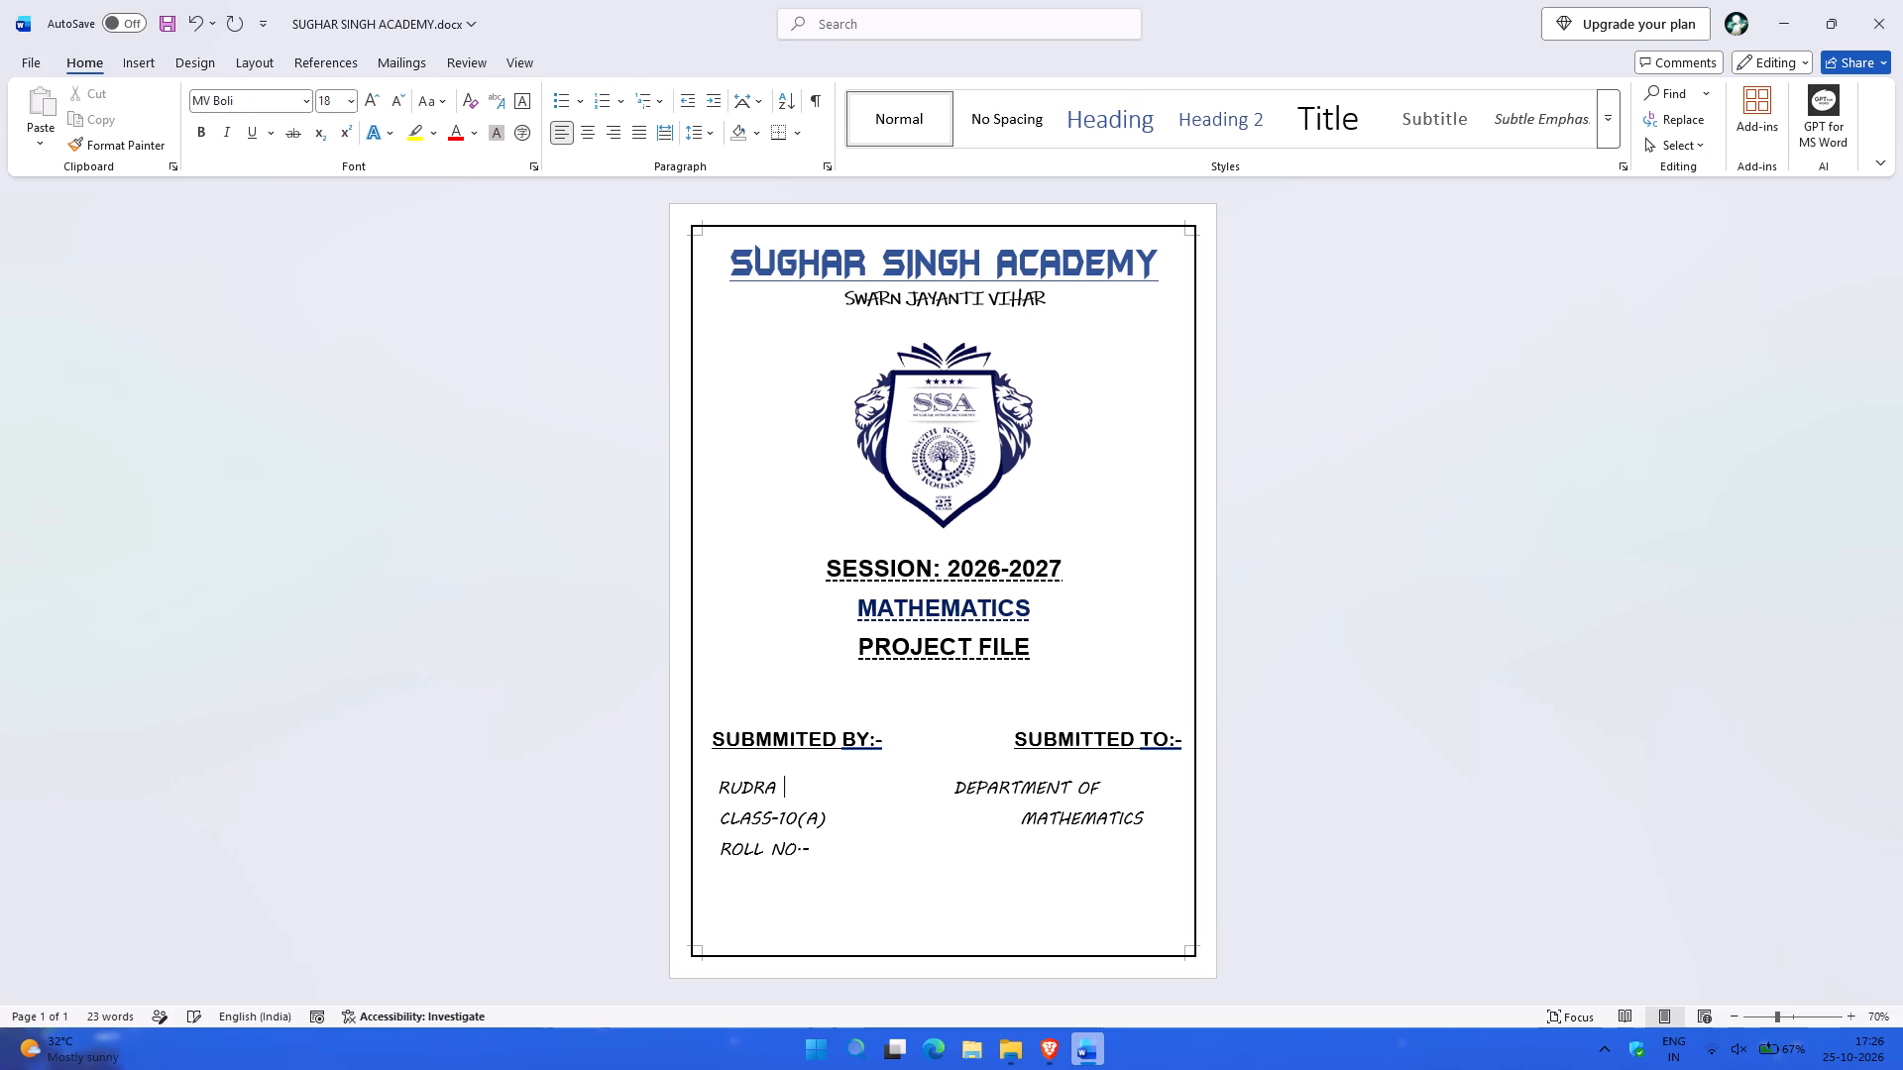
key("BackSpace")
key("BackSpace")
key("BackSpace")
key("BackSpace")
key("BackSpace")
key("BackSpace")
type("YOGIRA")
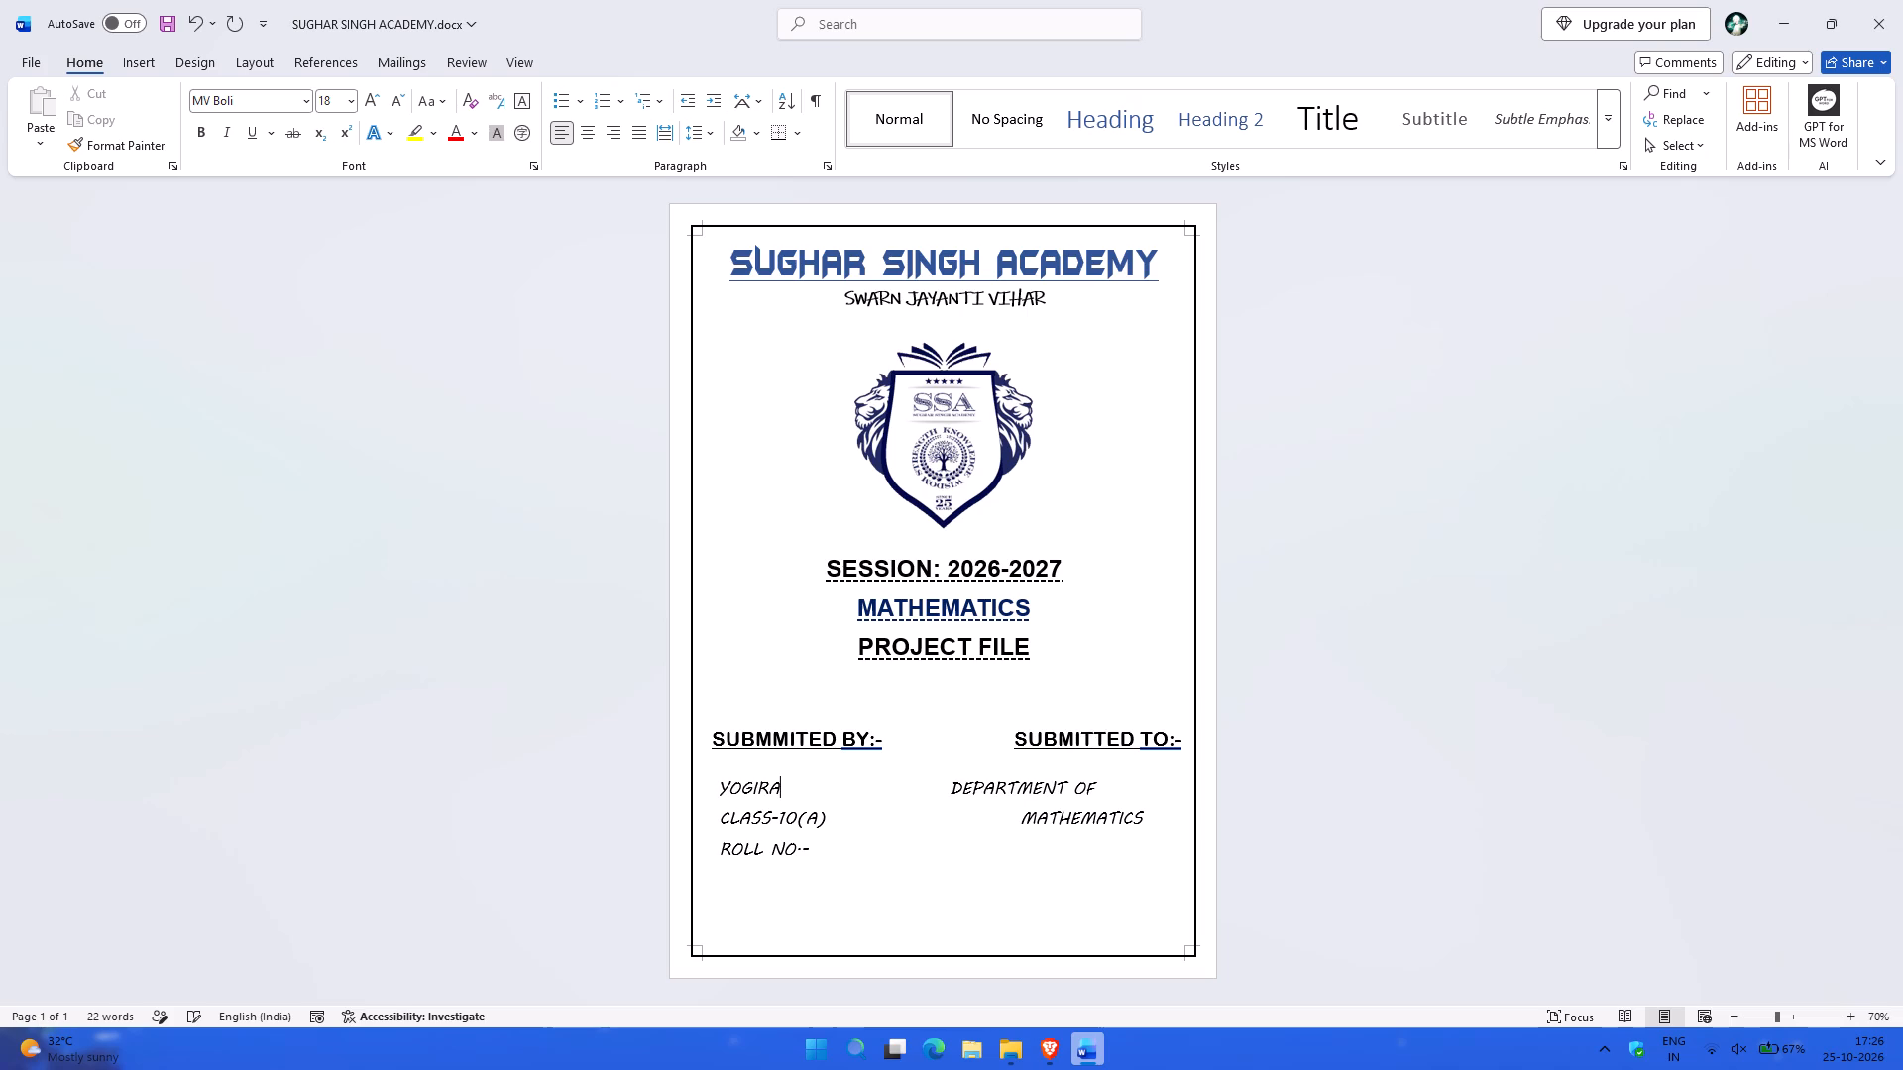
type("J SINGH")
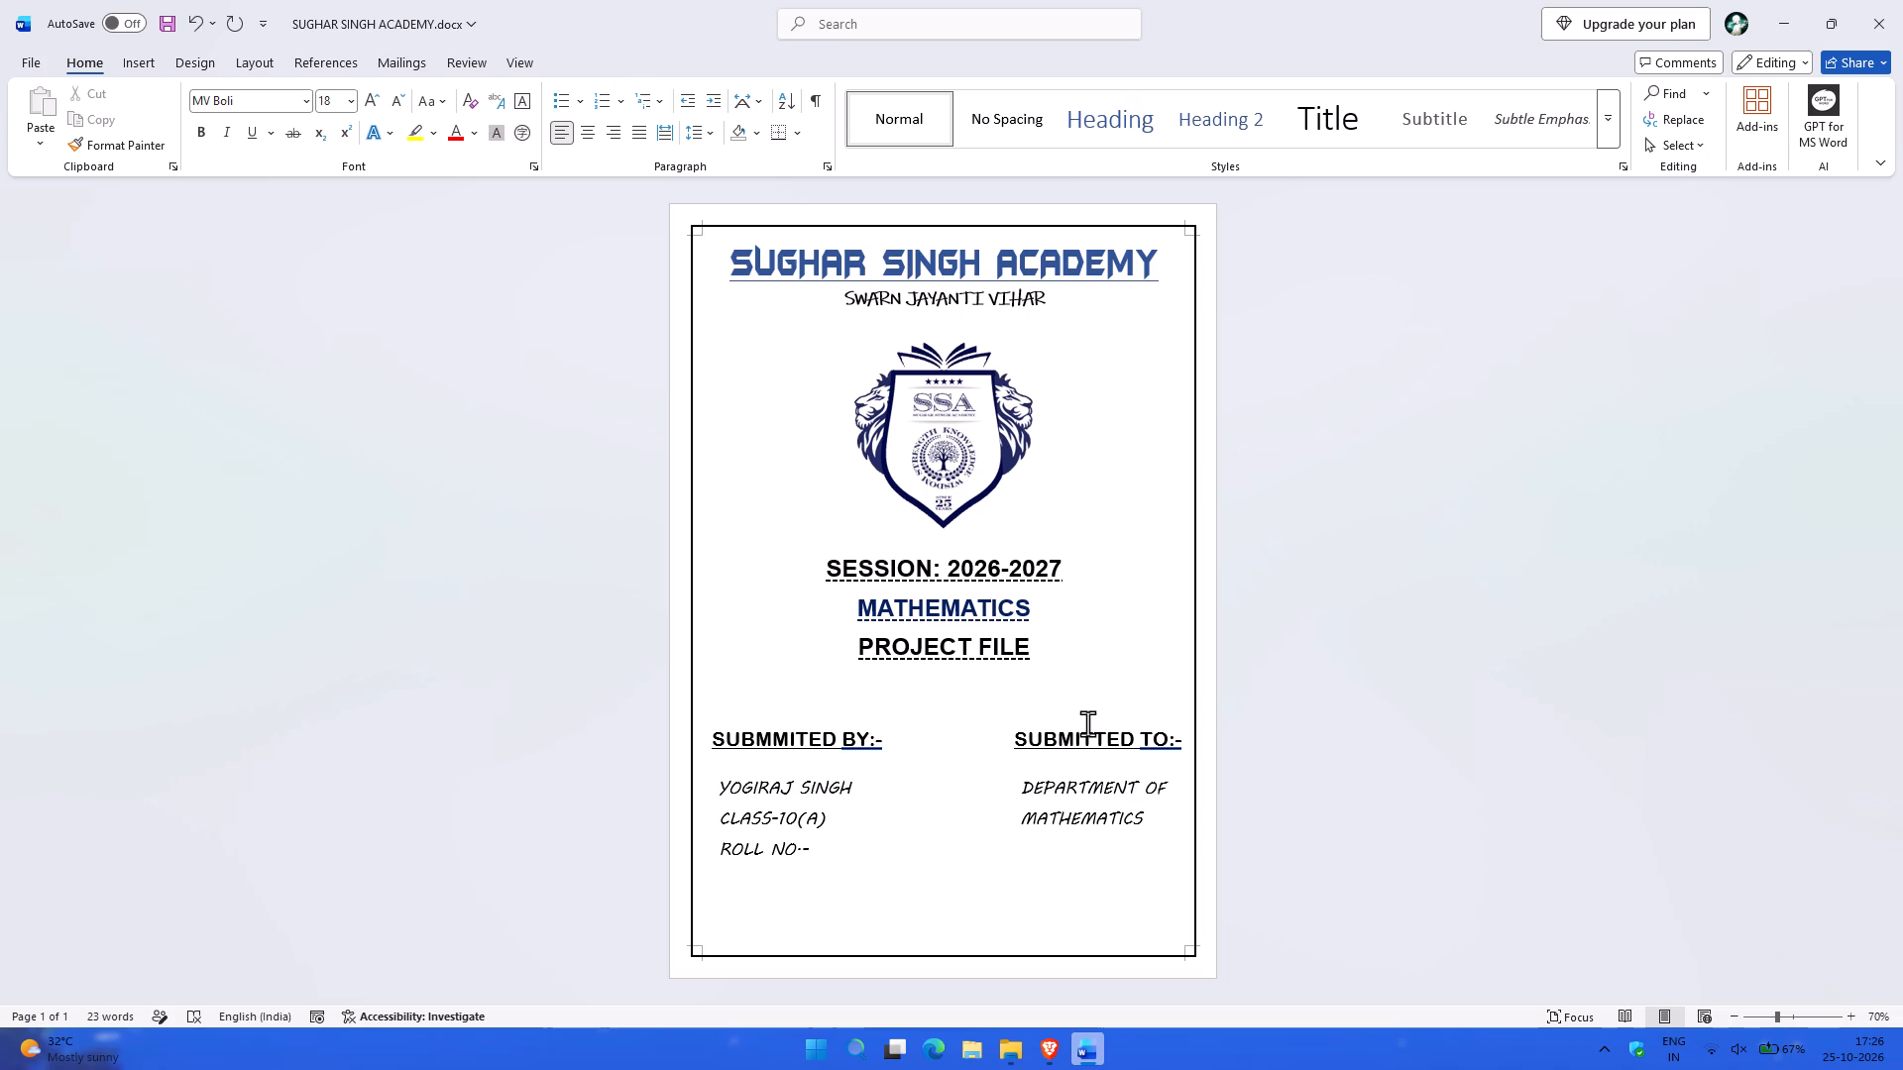
Shift DEPARTMENT OF and the SUBMITTED TO:- heading slightly left by deleting one space before each.
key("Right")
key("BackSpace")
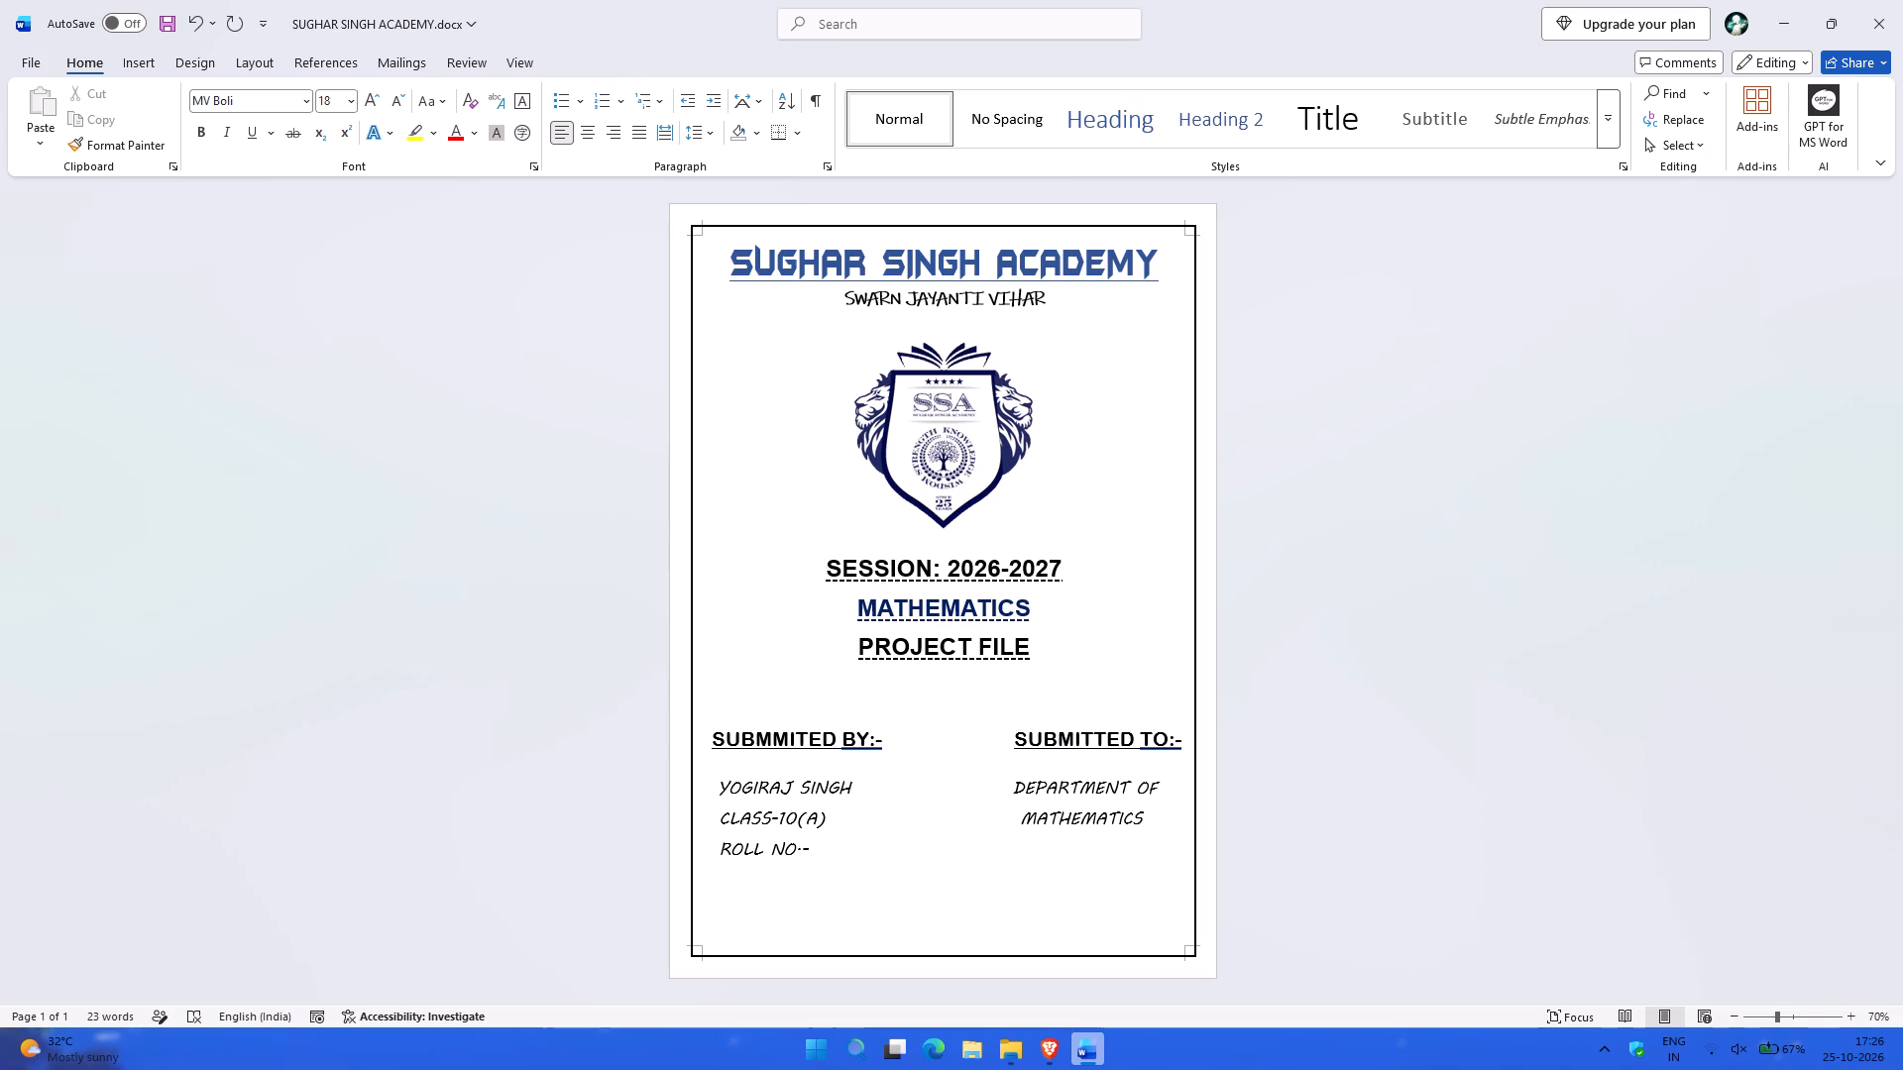
left_click(985, 736)
key("BackSpace")
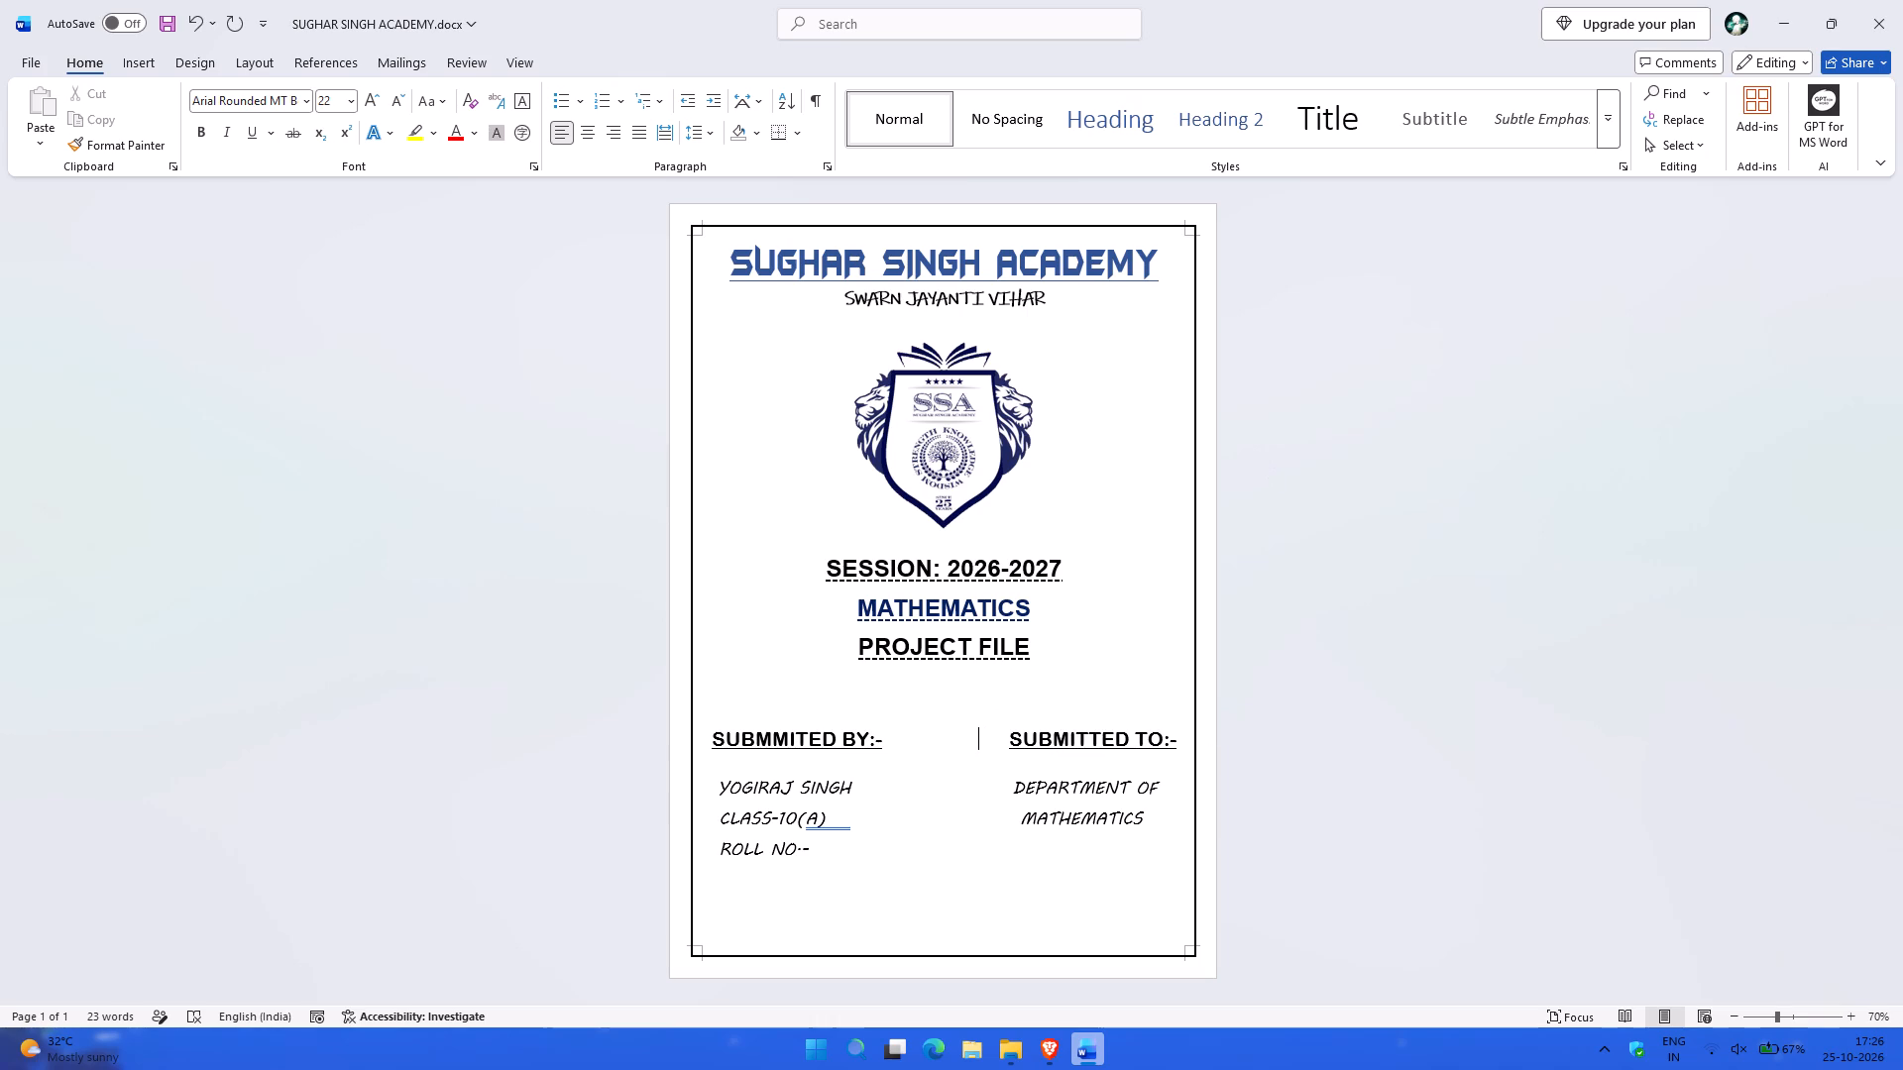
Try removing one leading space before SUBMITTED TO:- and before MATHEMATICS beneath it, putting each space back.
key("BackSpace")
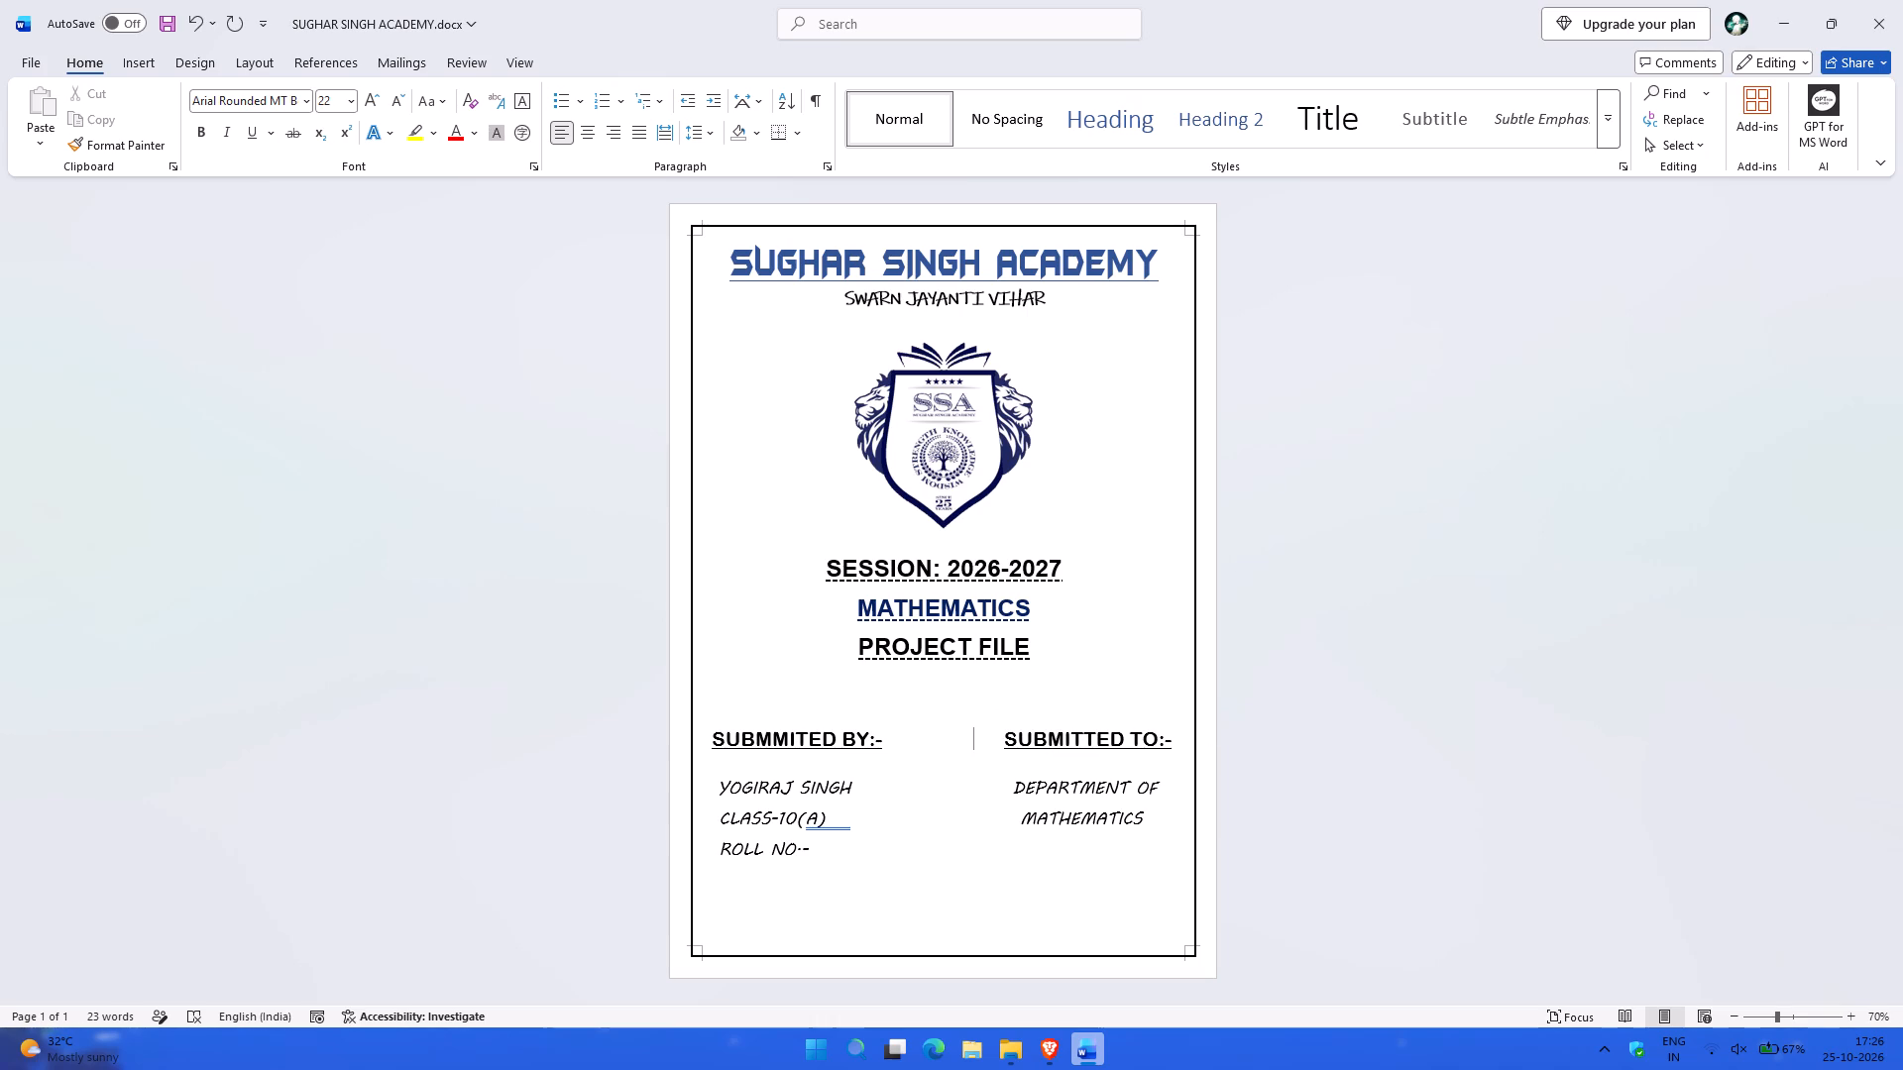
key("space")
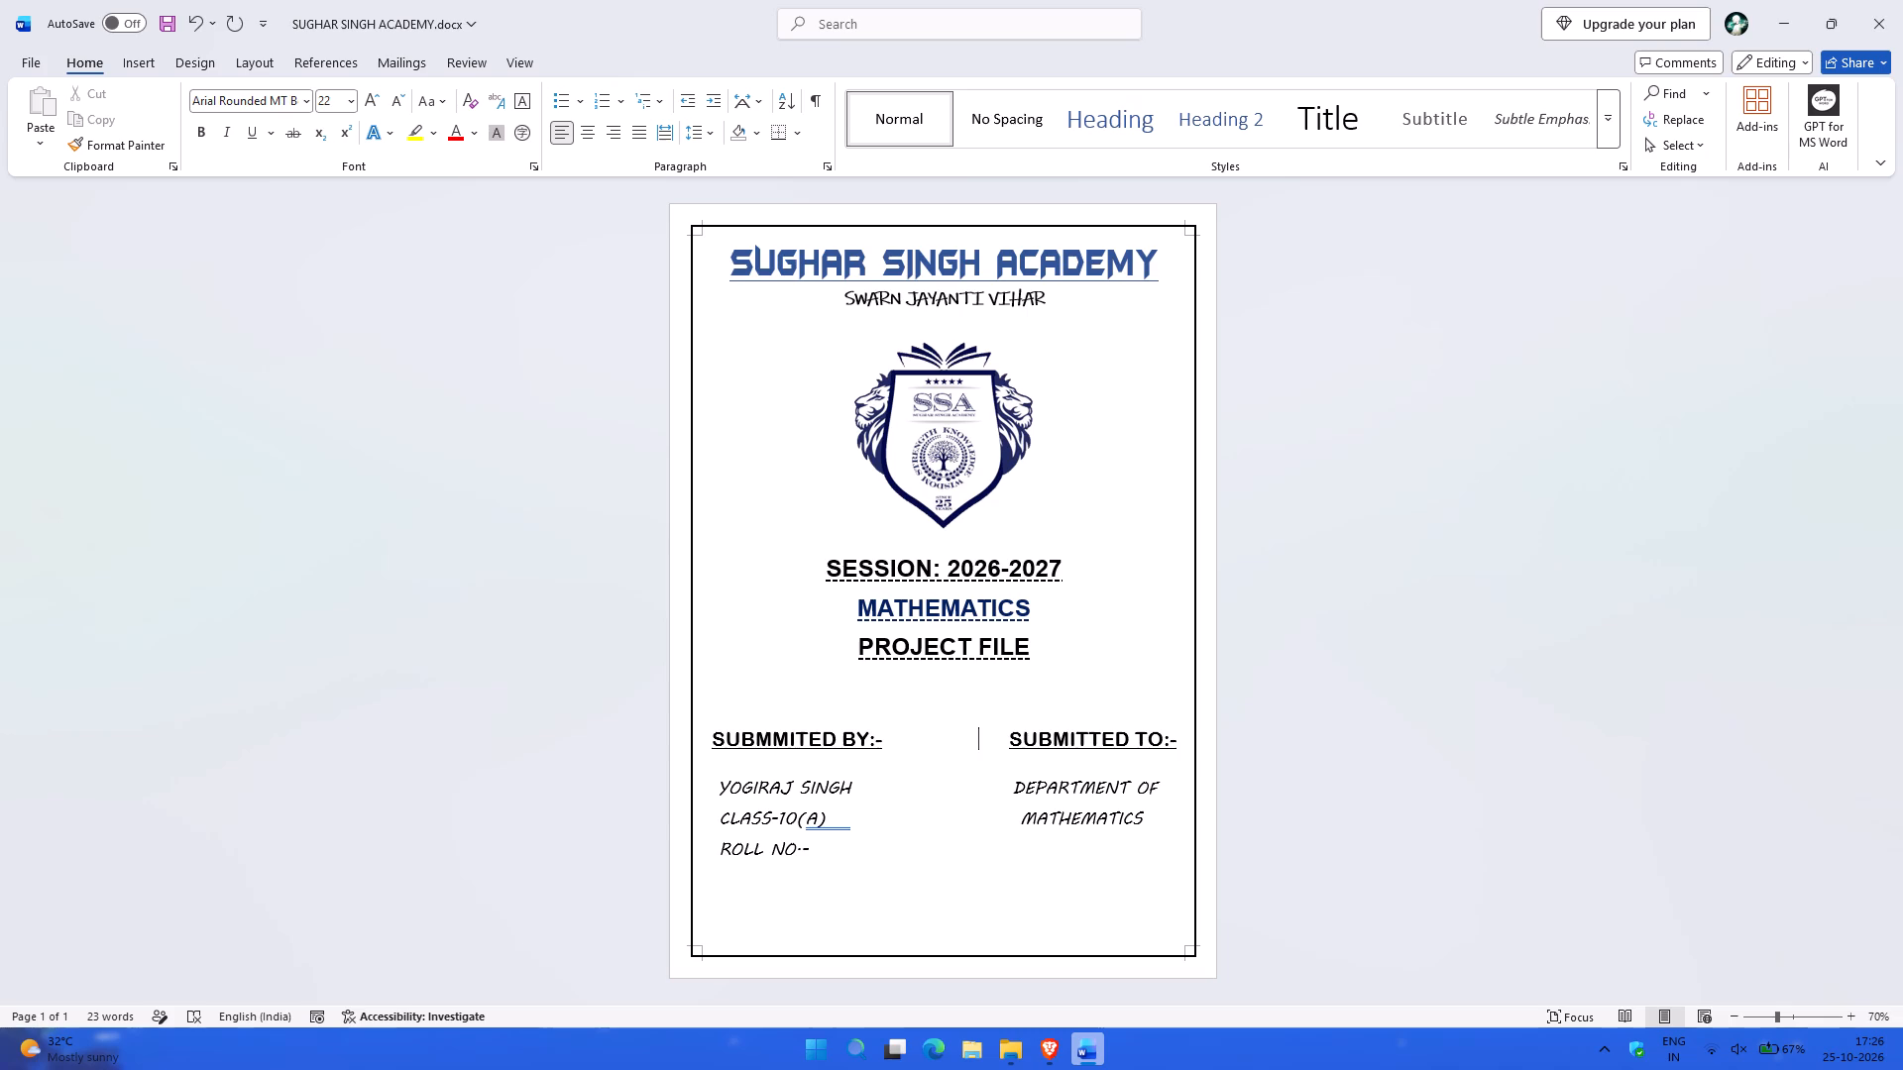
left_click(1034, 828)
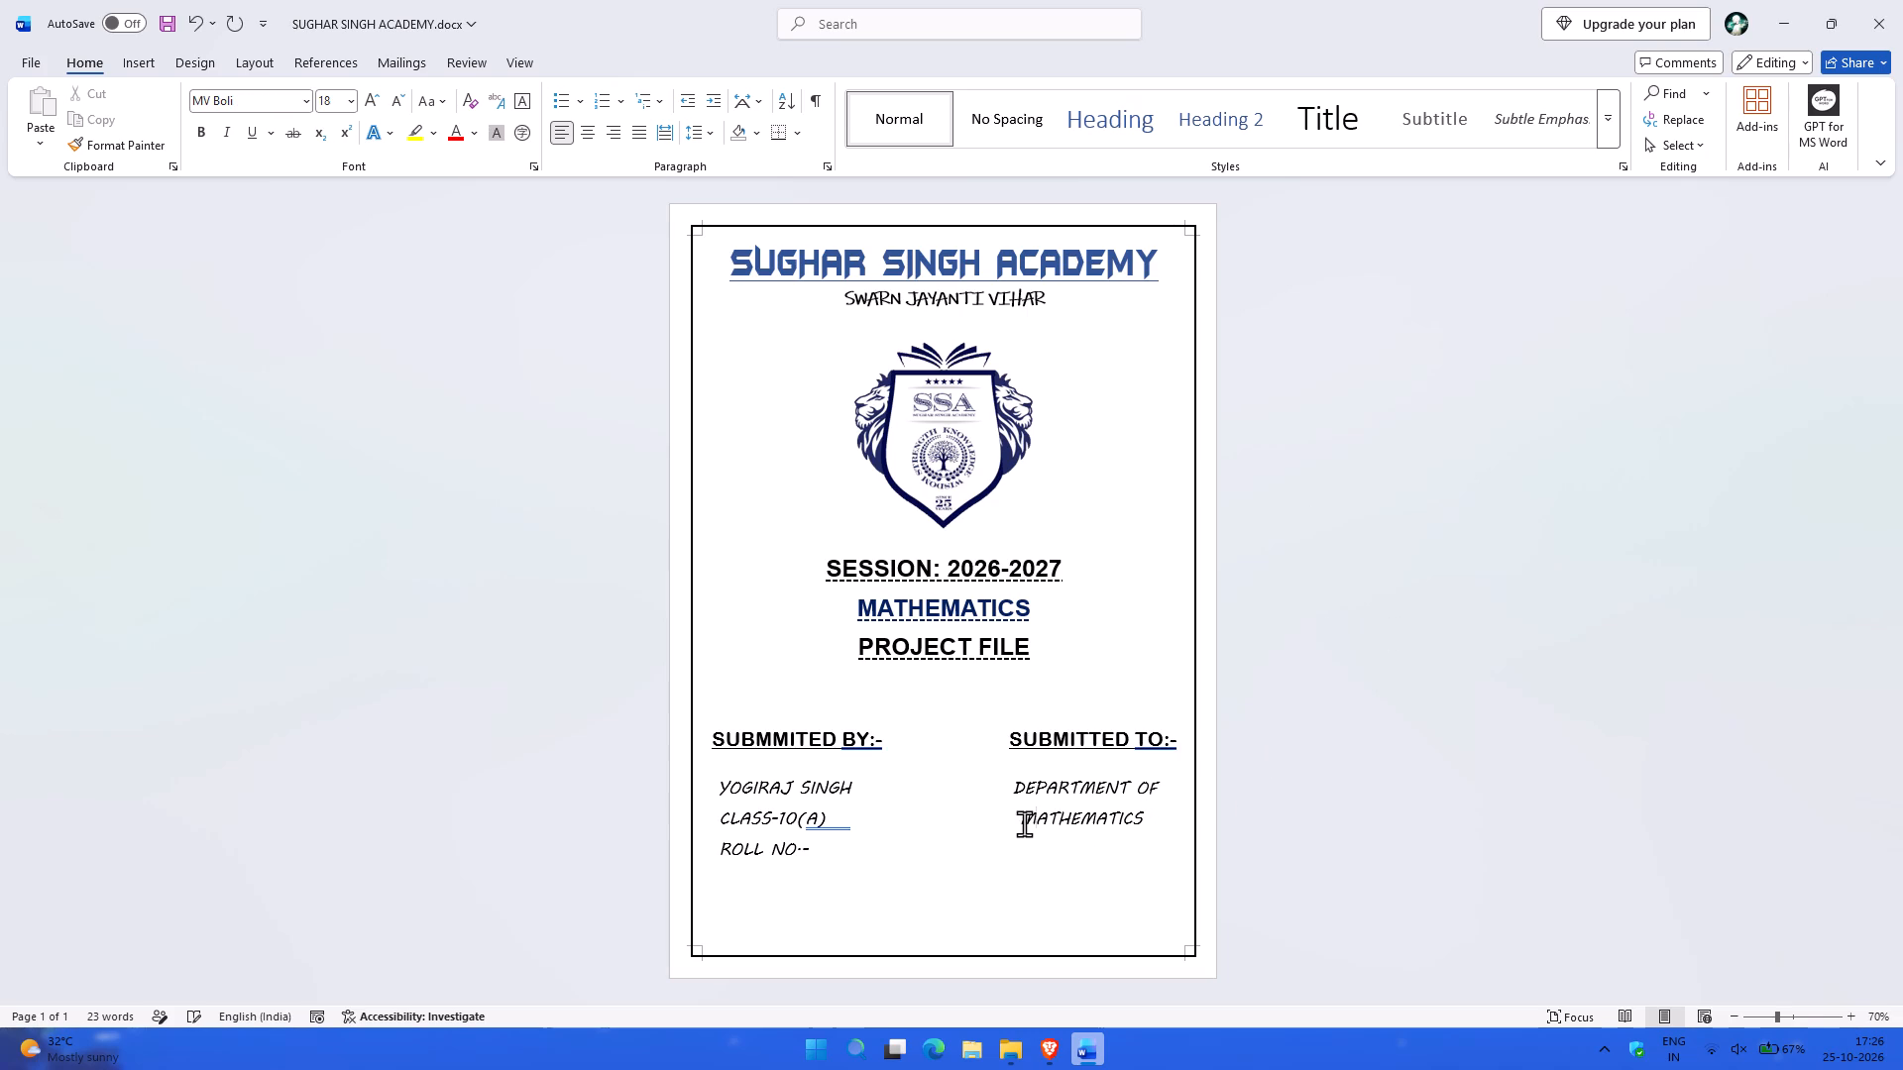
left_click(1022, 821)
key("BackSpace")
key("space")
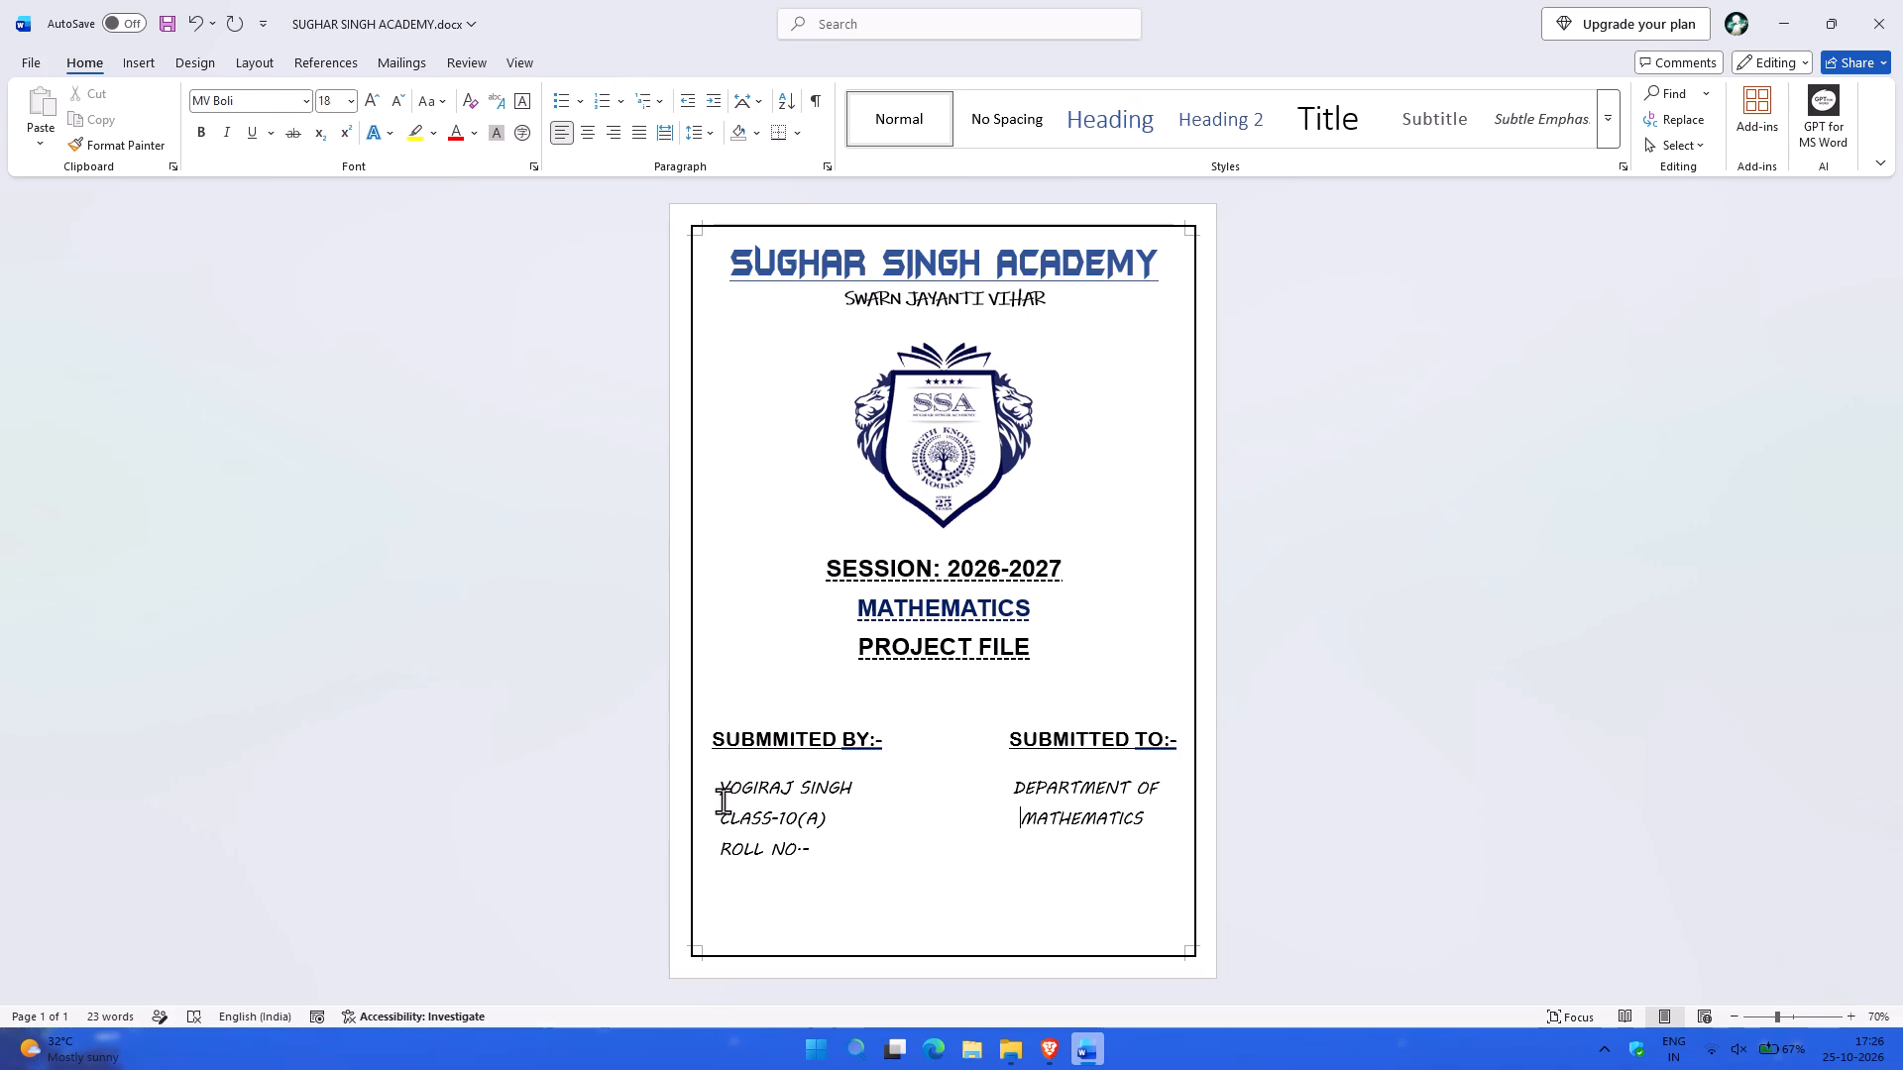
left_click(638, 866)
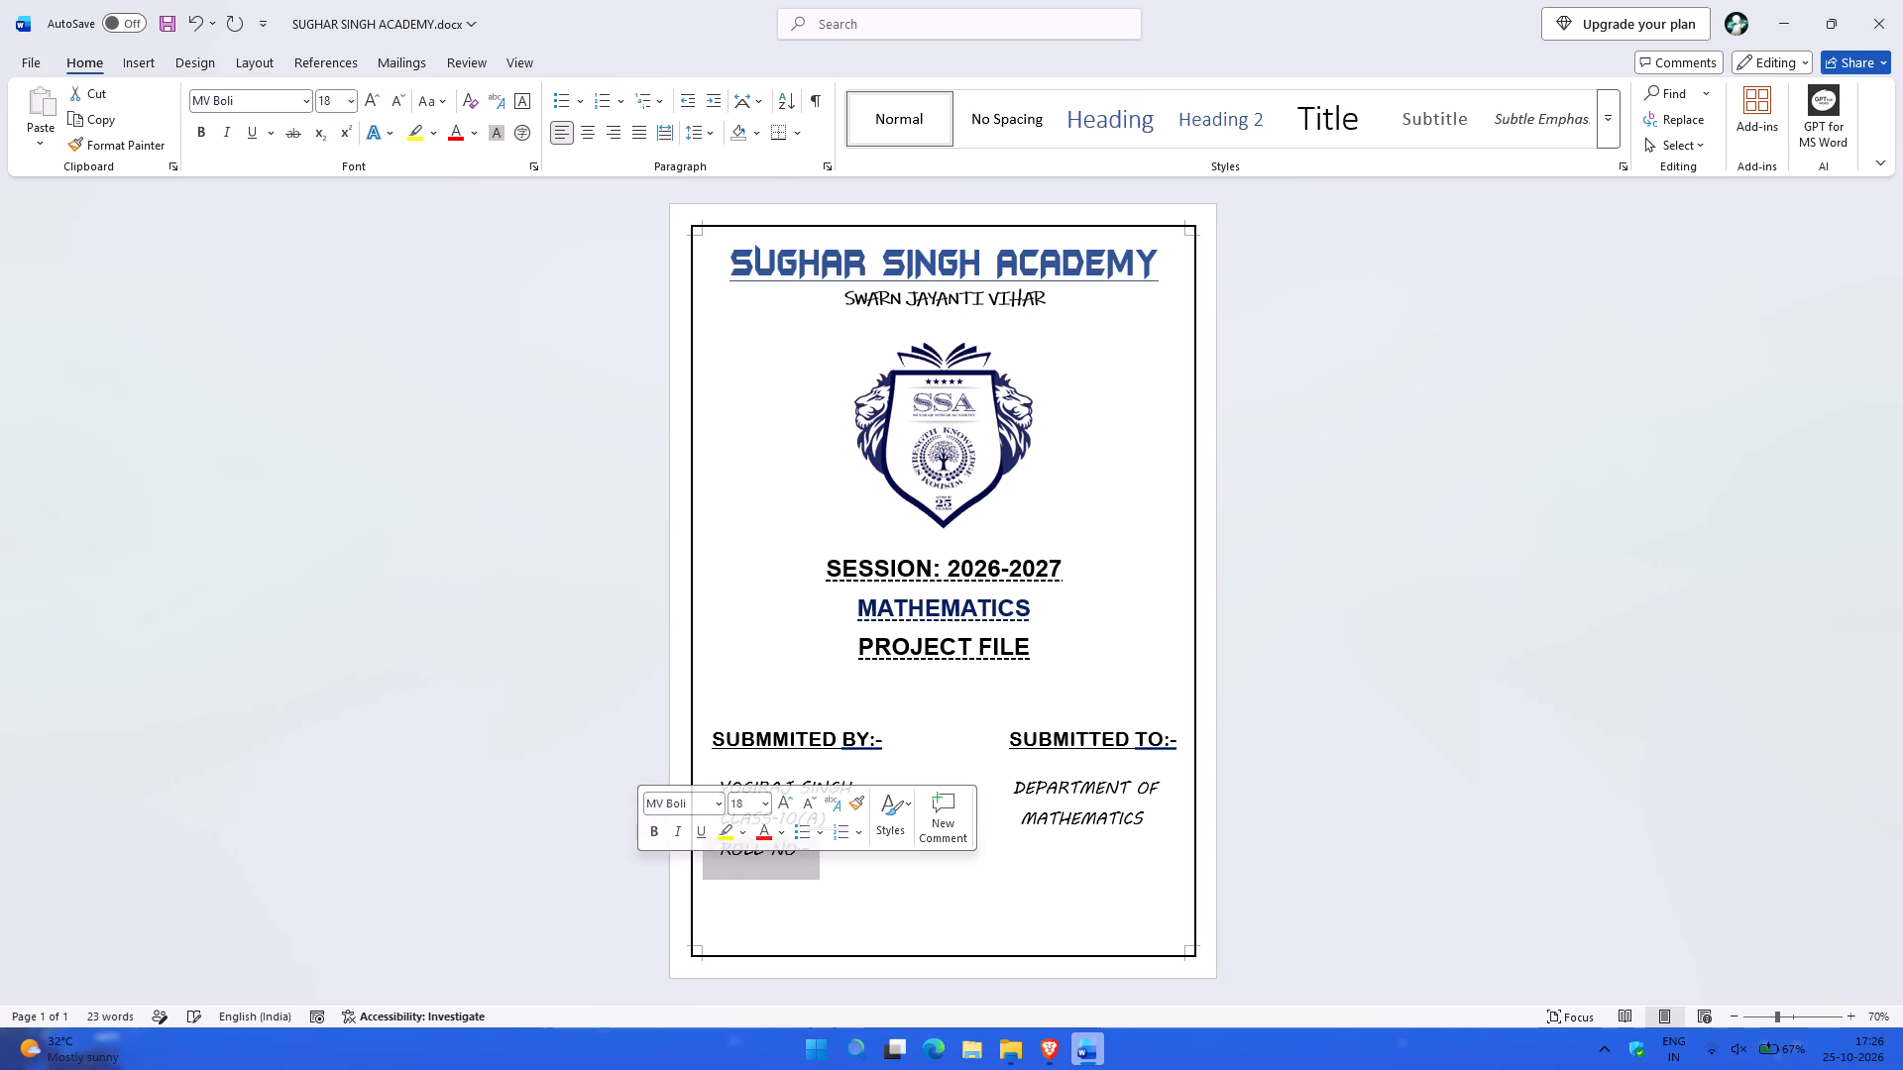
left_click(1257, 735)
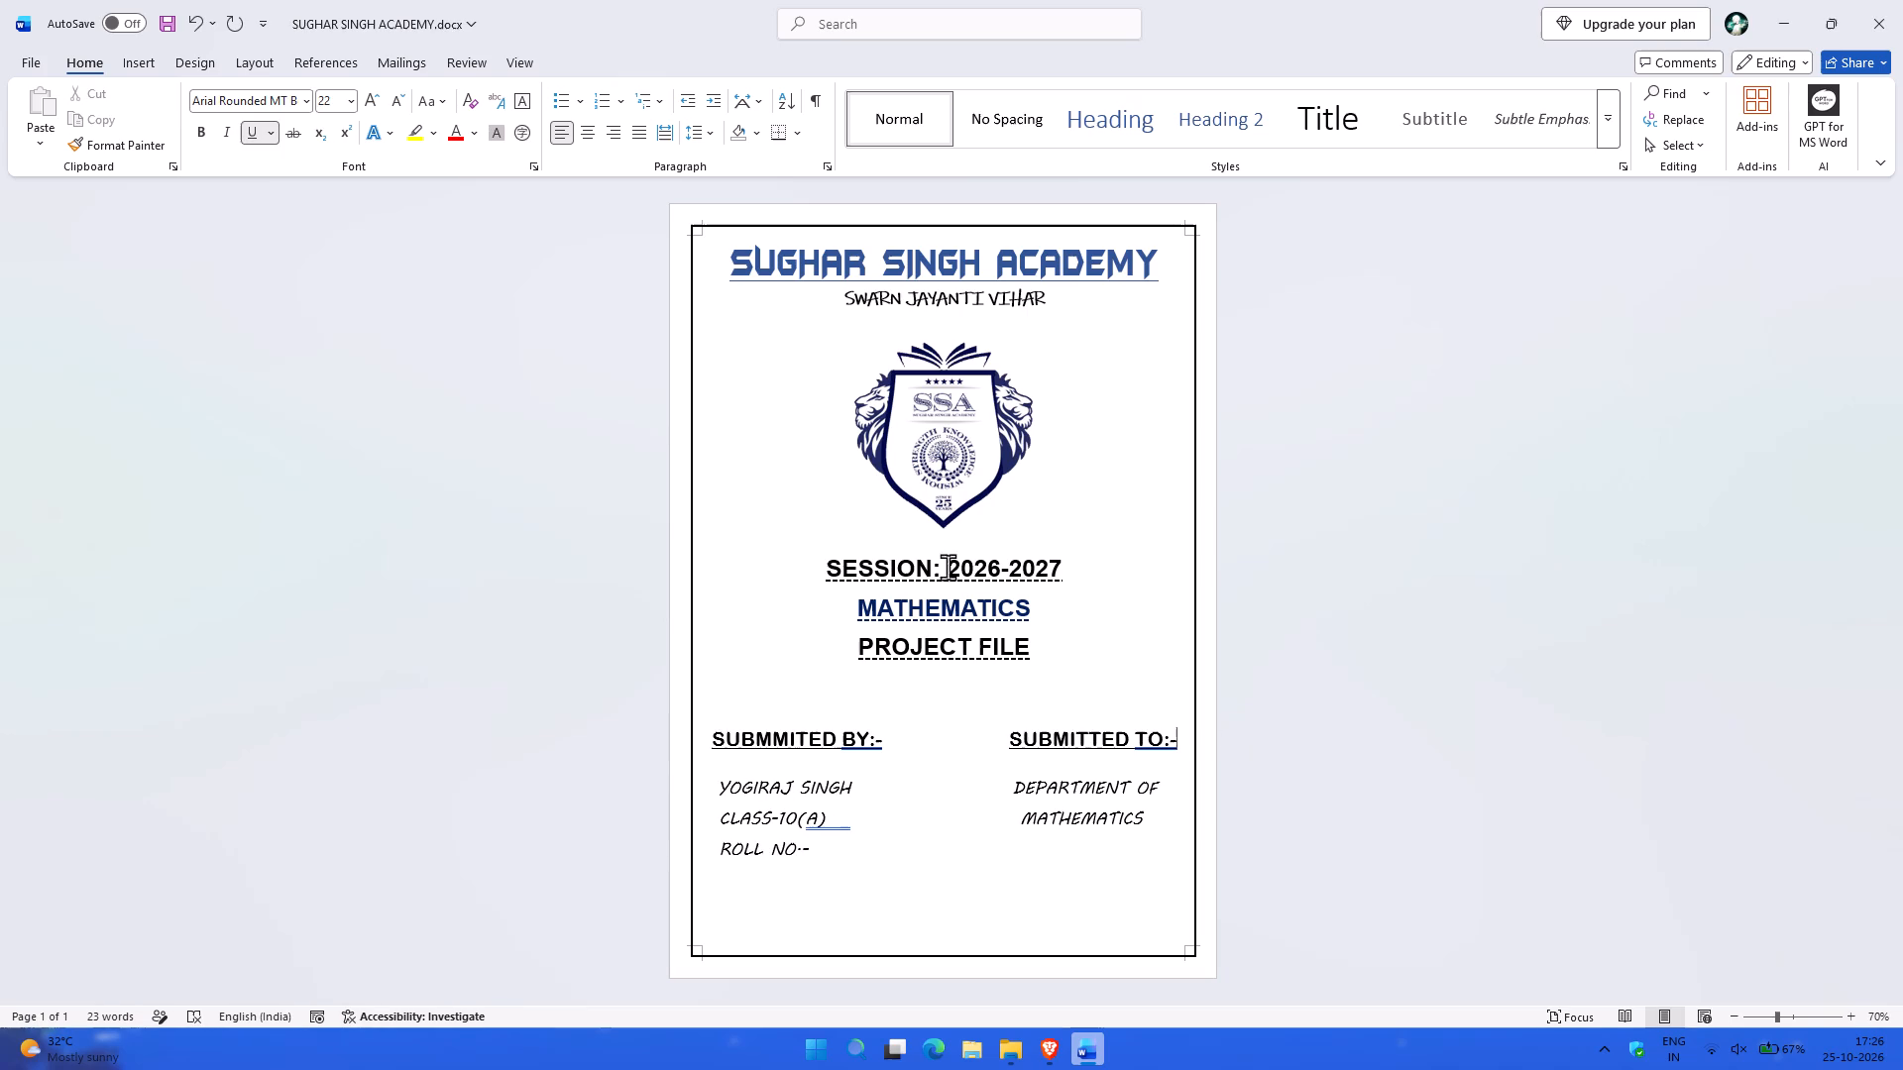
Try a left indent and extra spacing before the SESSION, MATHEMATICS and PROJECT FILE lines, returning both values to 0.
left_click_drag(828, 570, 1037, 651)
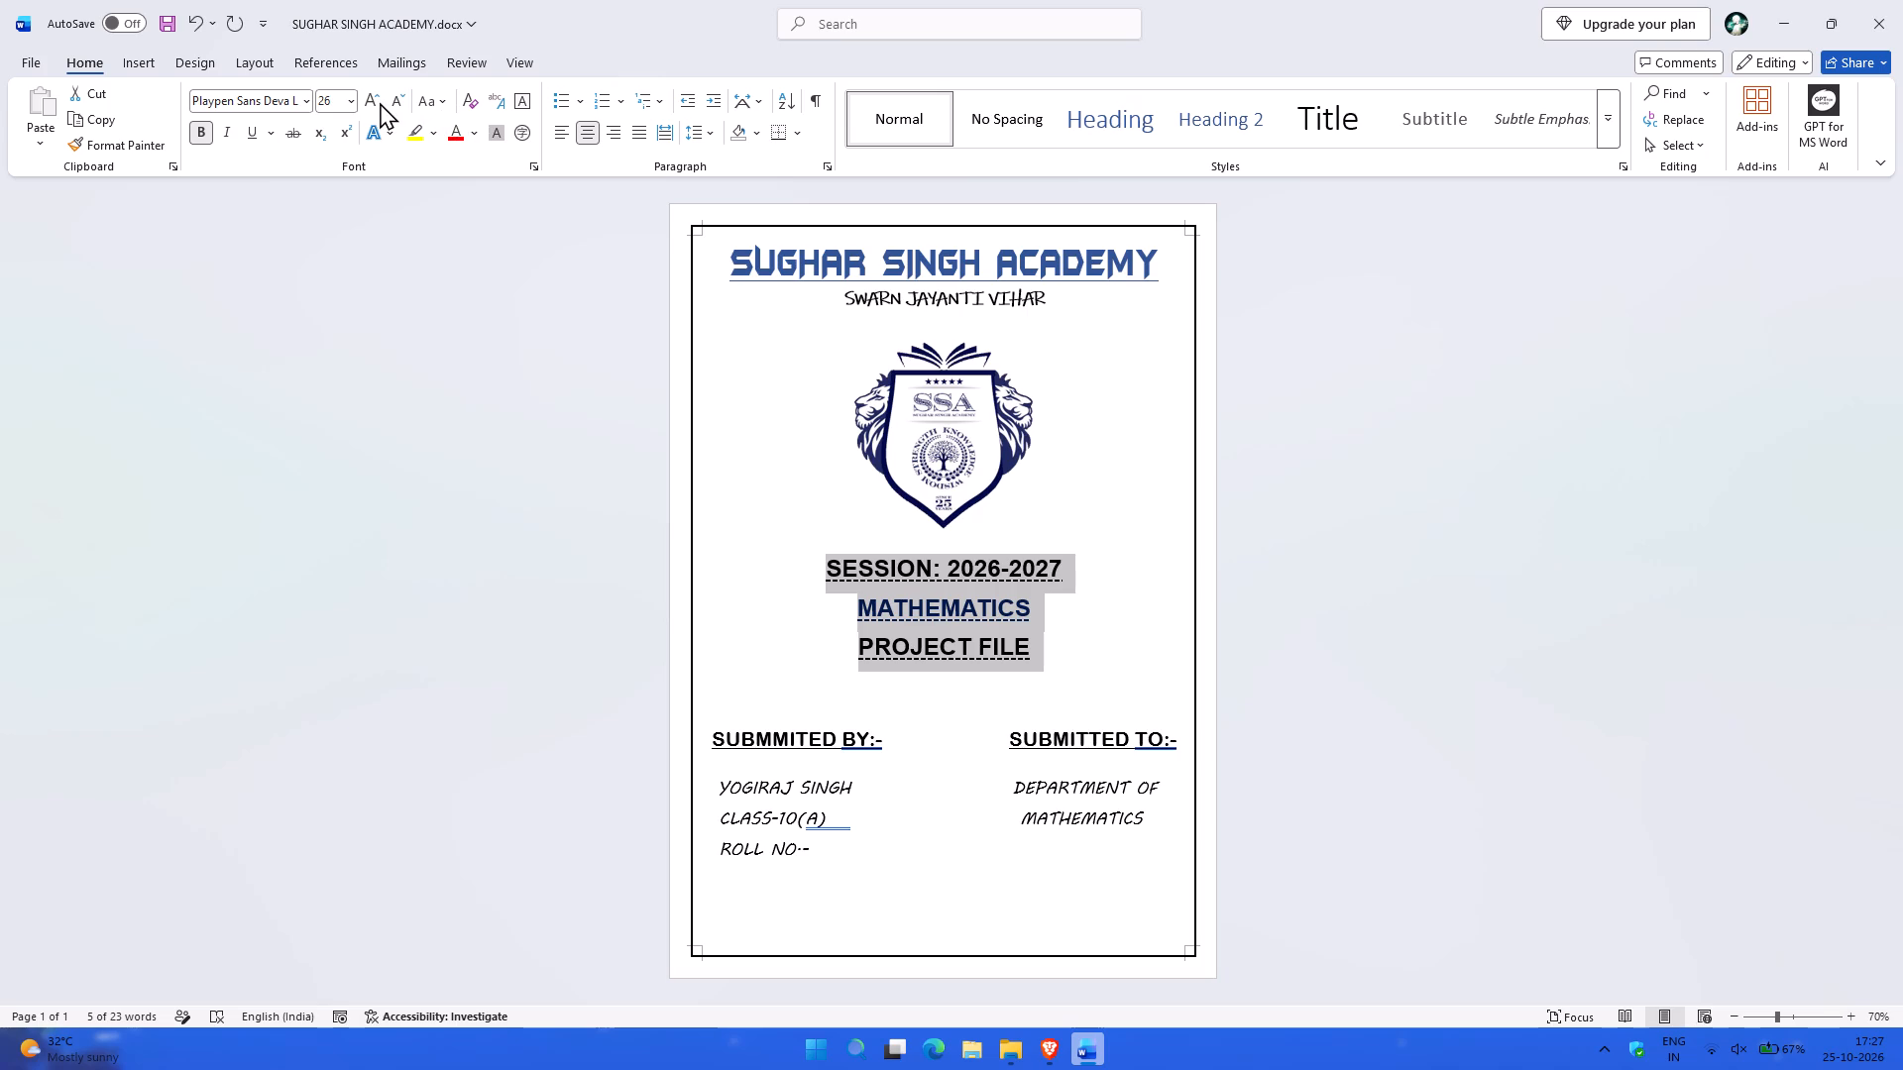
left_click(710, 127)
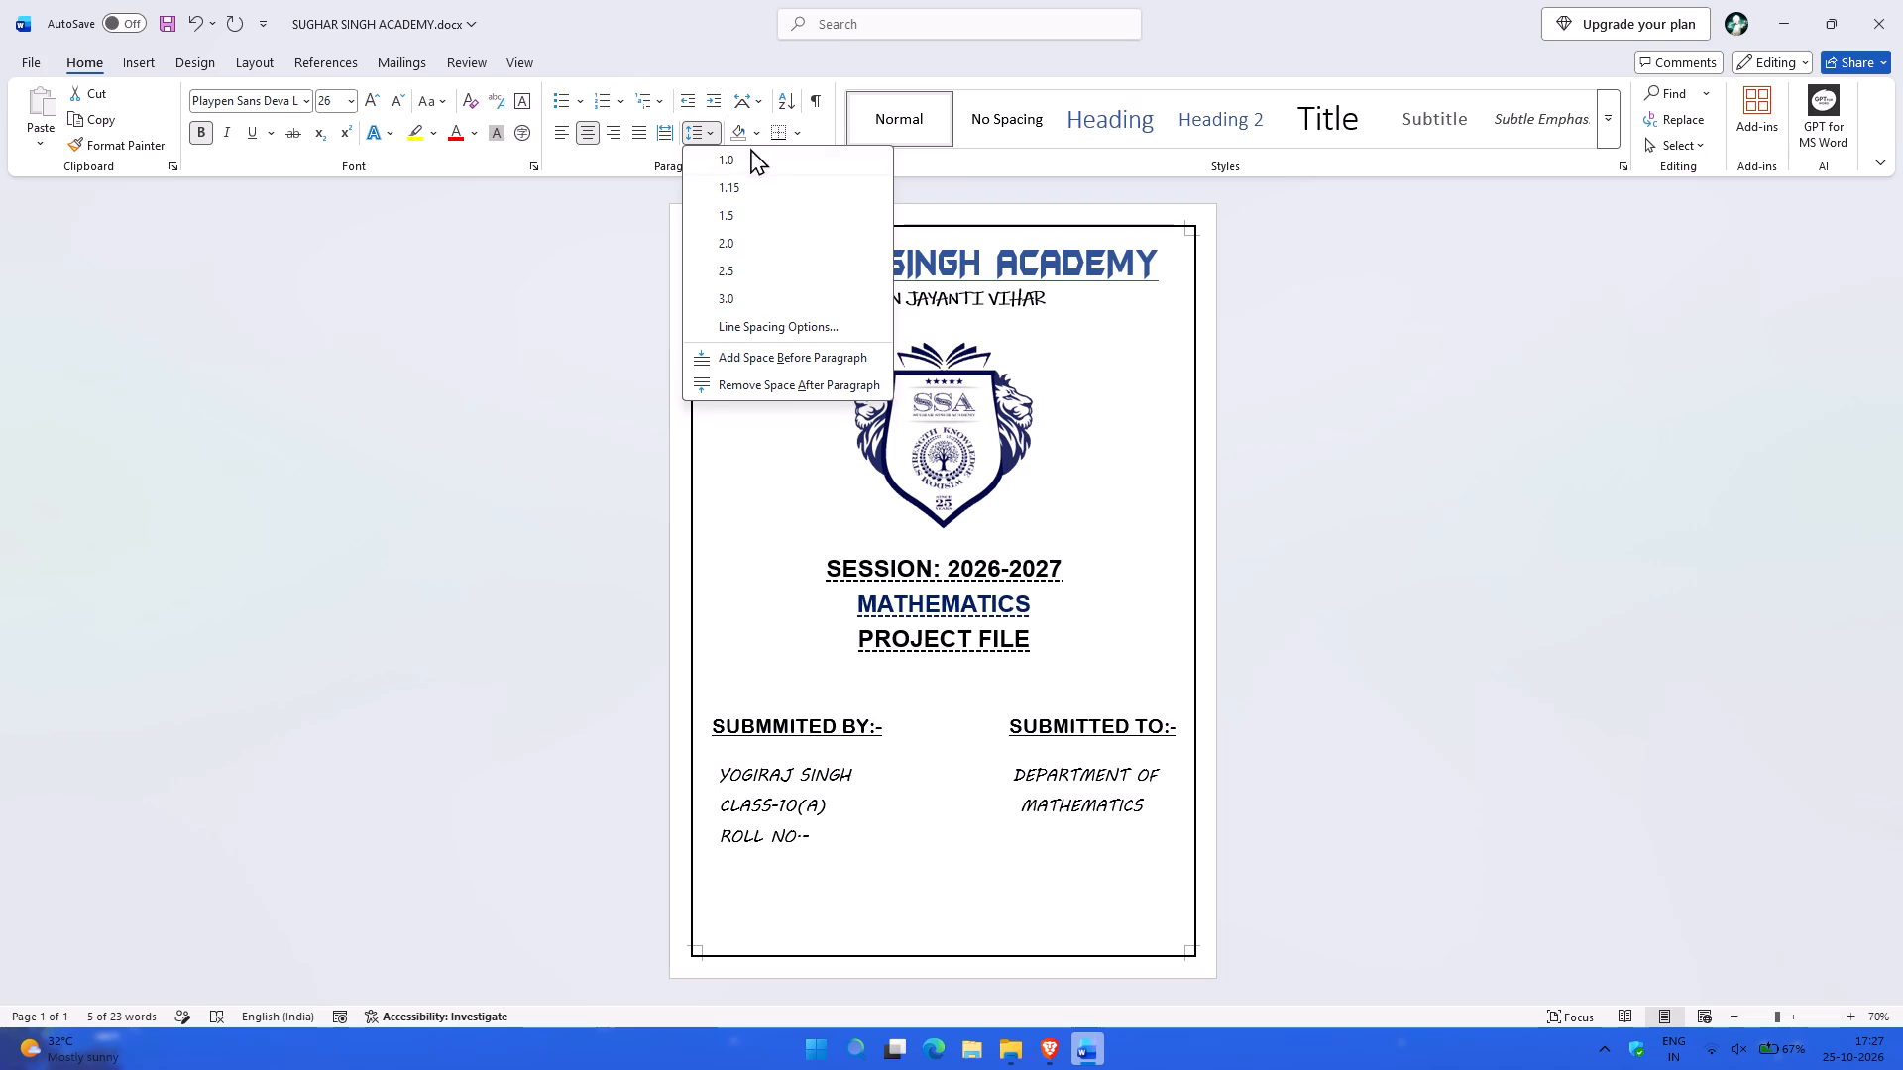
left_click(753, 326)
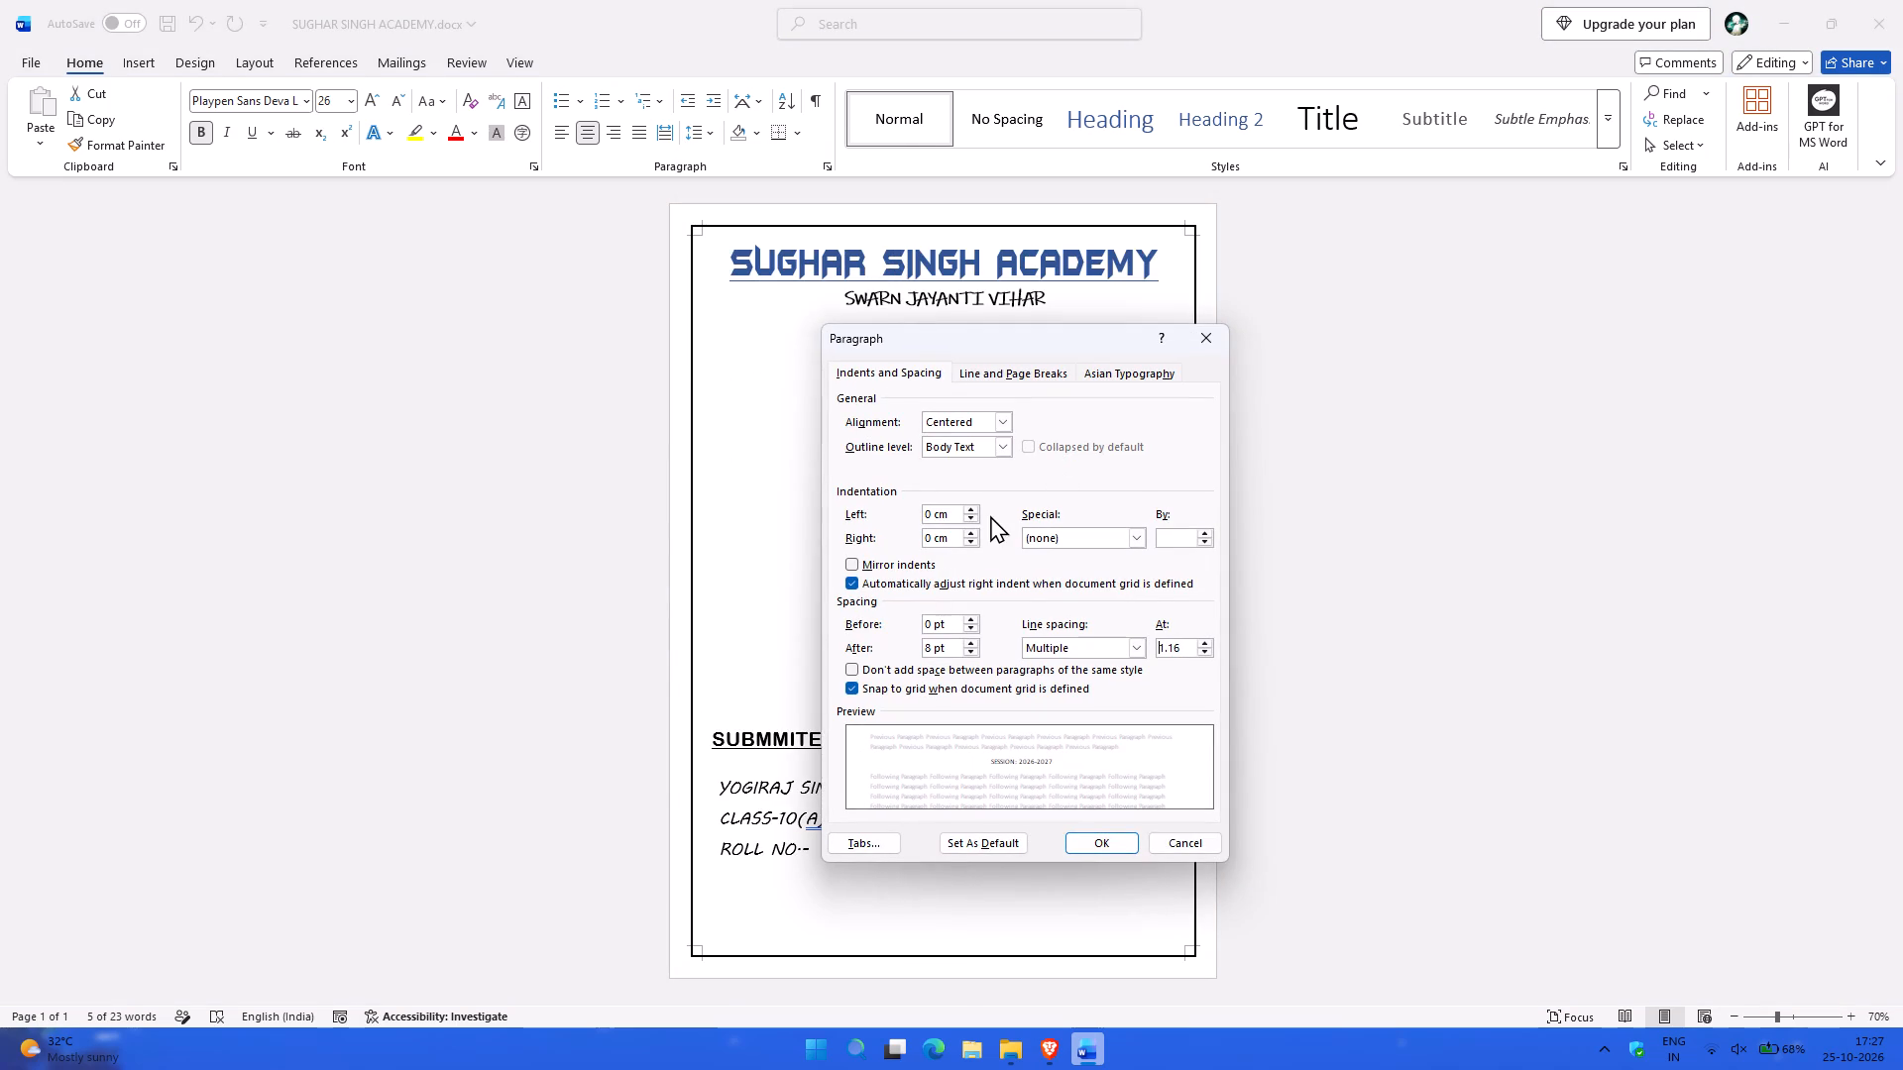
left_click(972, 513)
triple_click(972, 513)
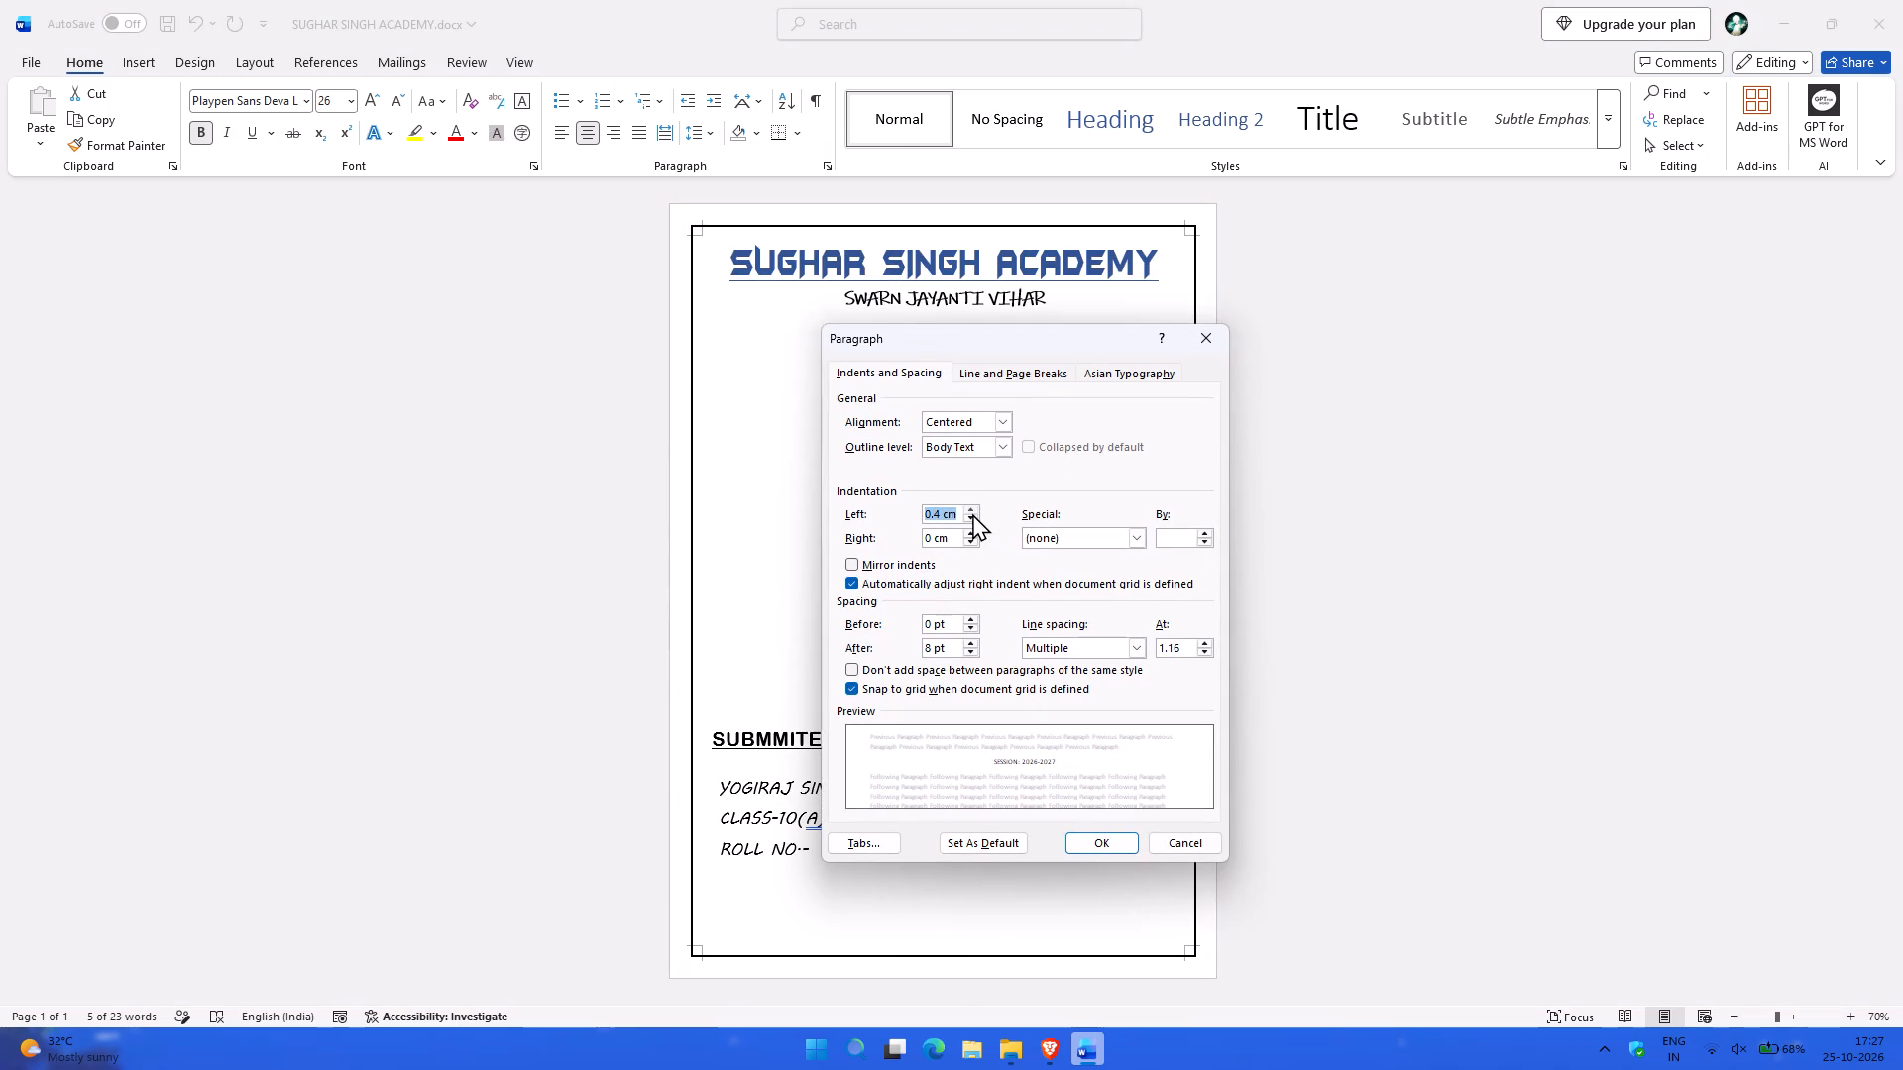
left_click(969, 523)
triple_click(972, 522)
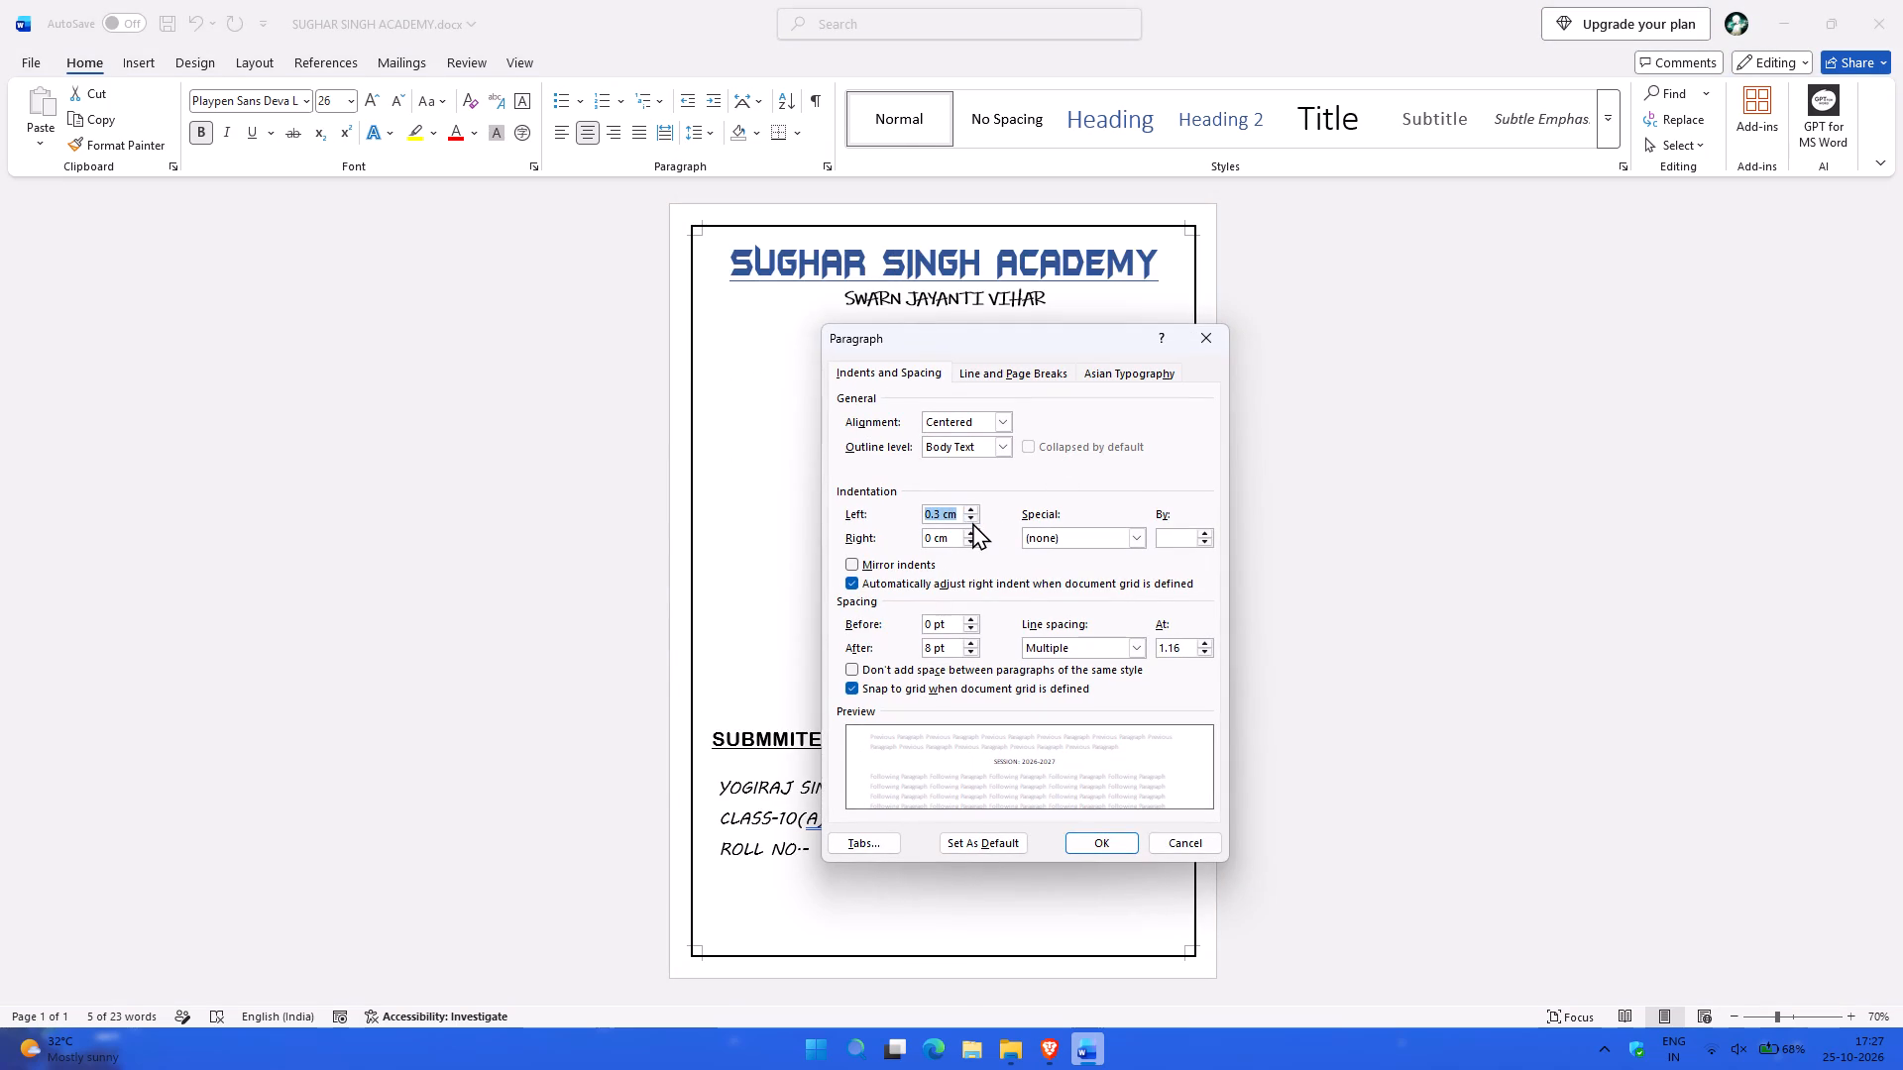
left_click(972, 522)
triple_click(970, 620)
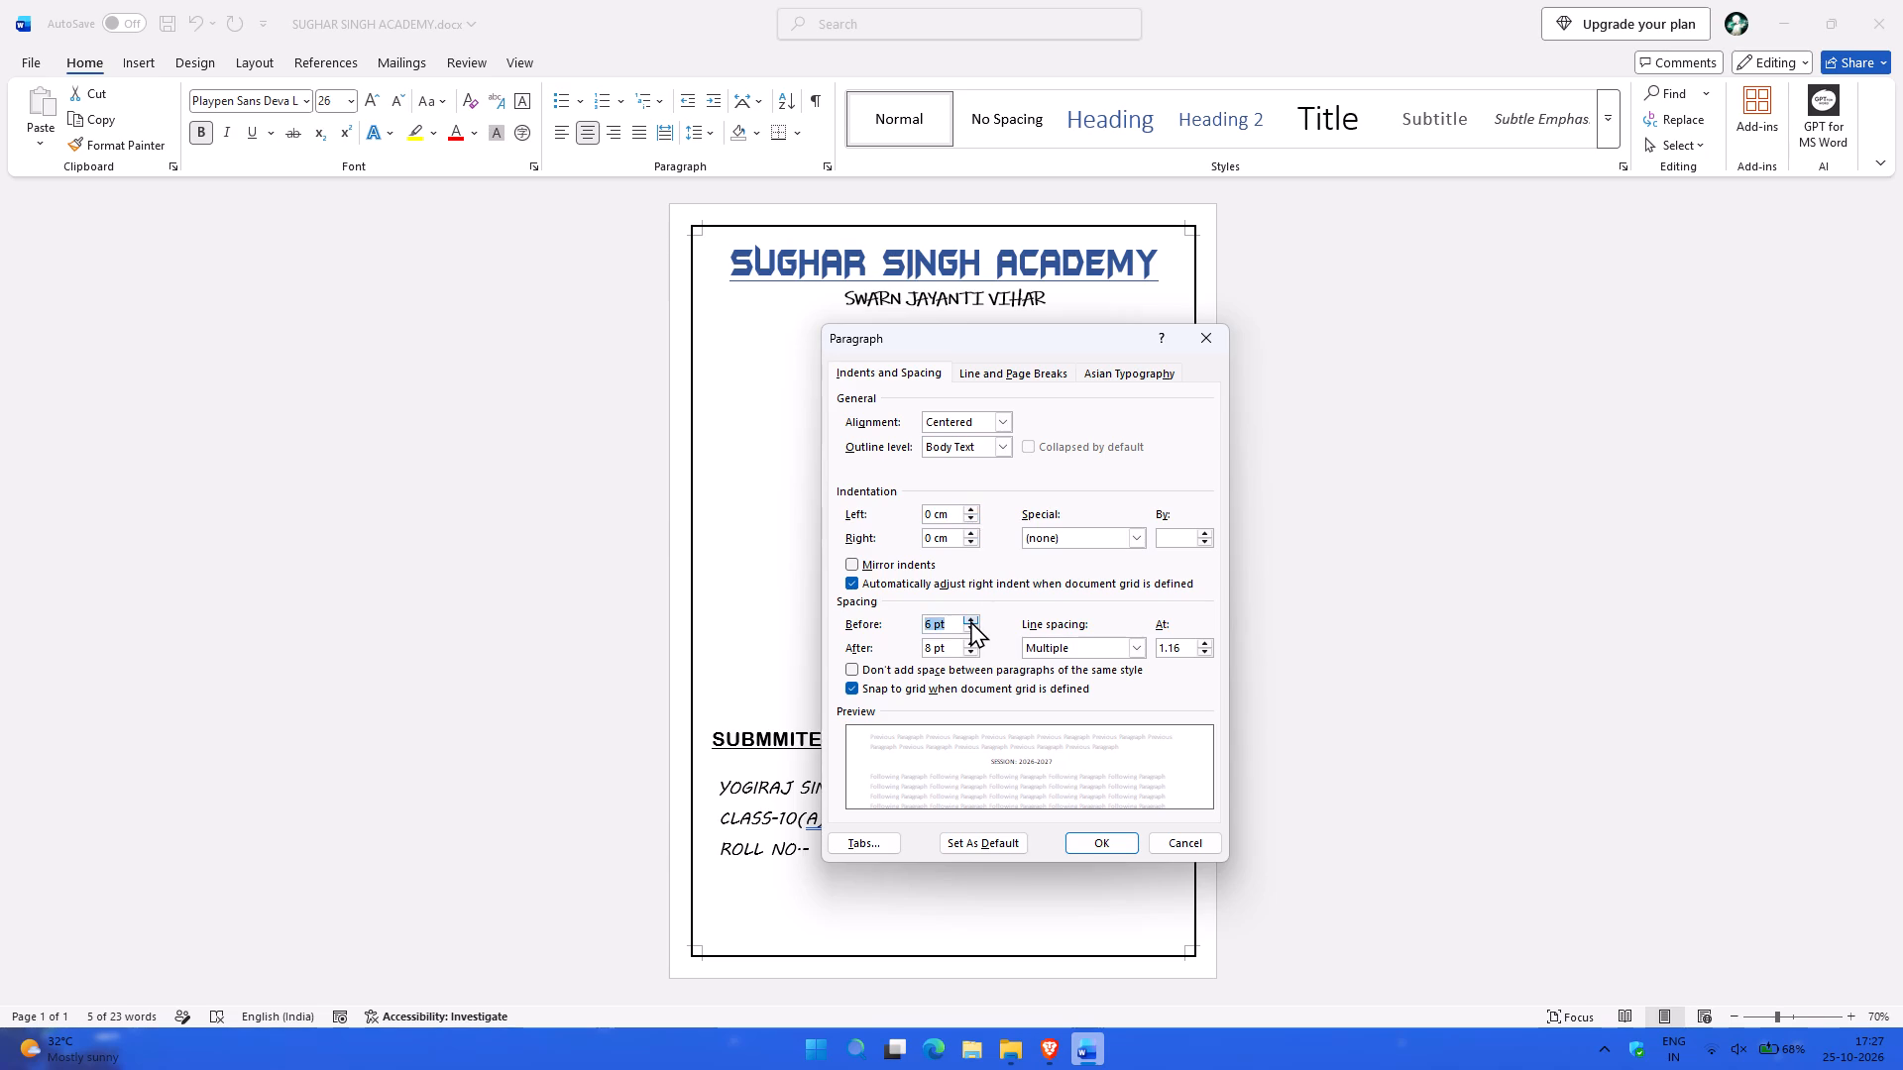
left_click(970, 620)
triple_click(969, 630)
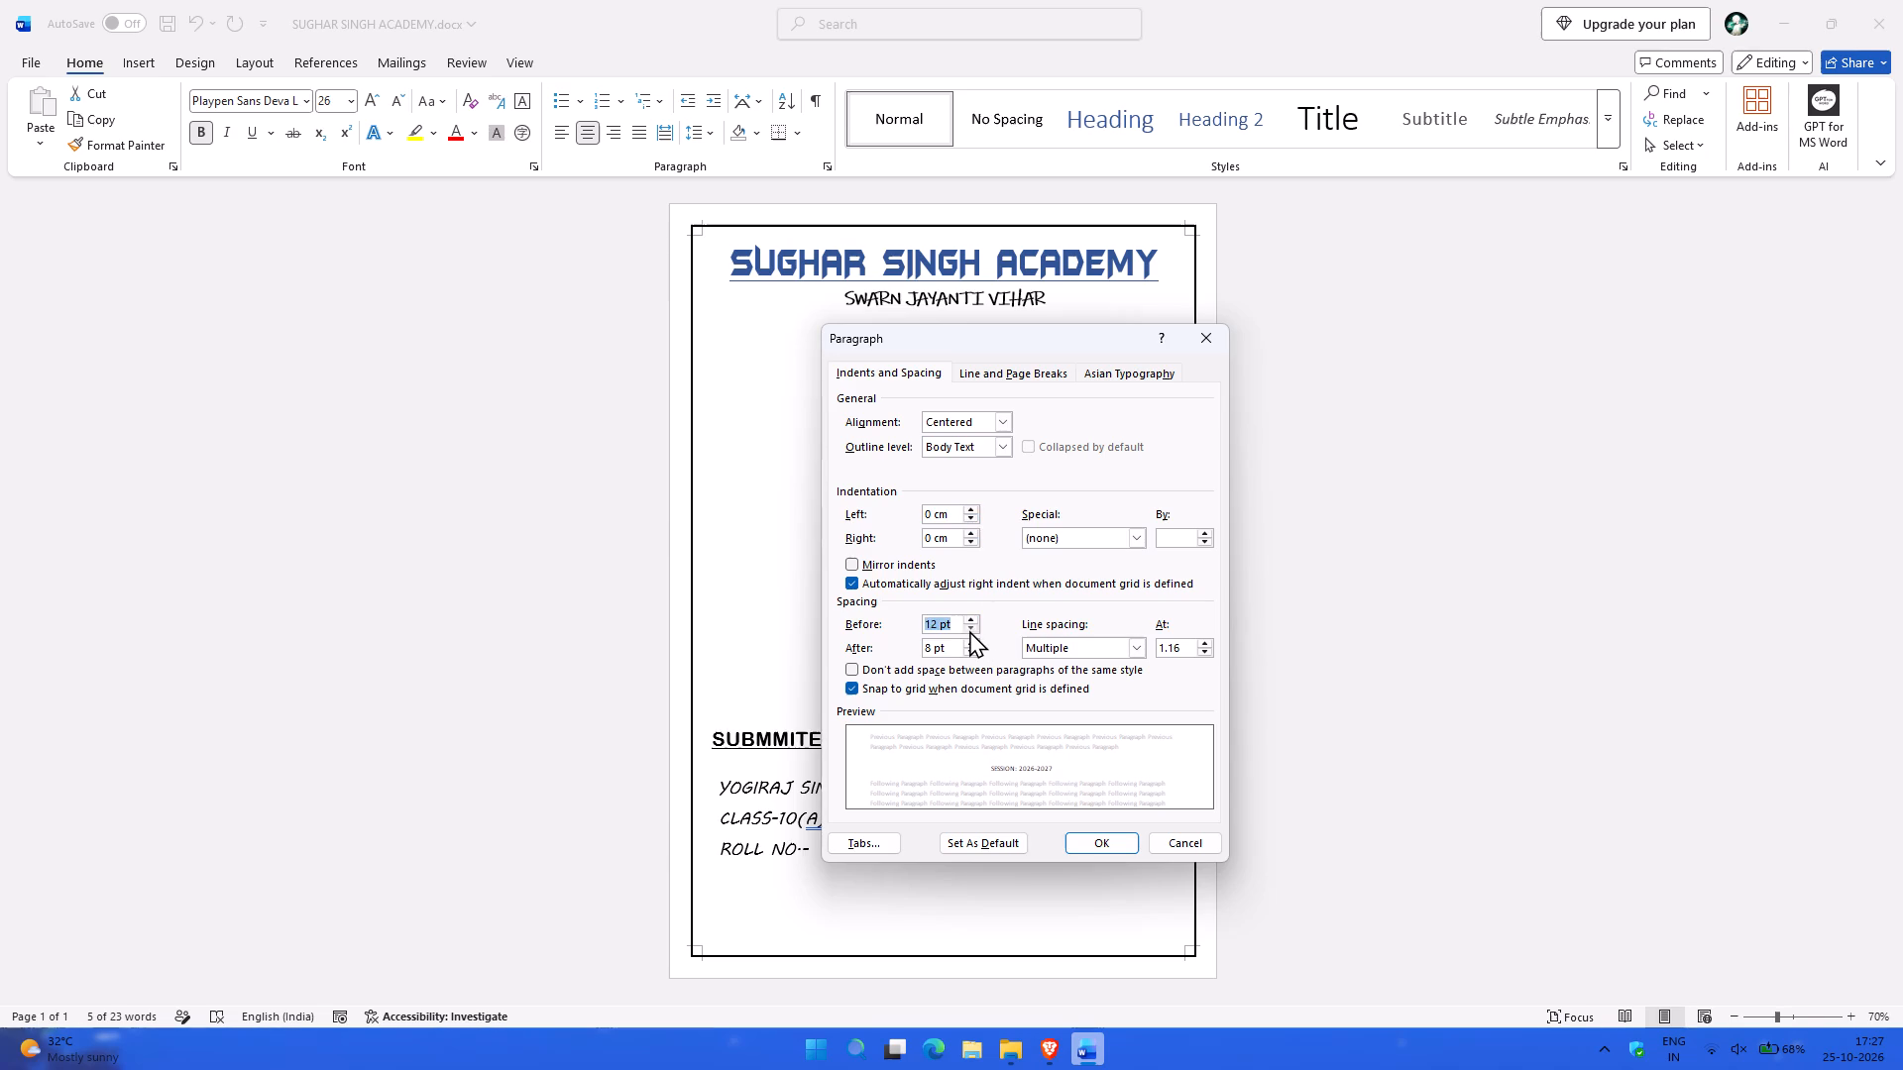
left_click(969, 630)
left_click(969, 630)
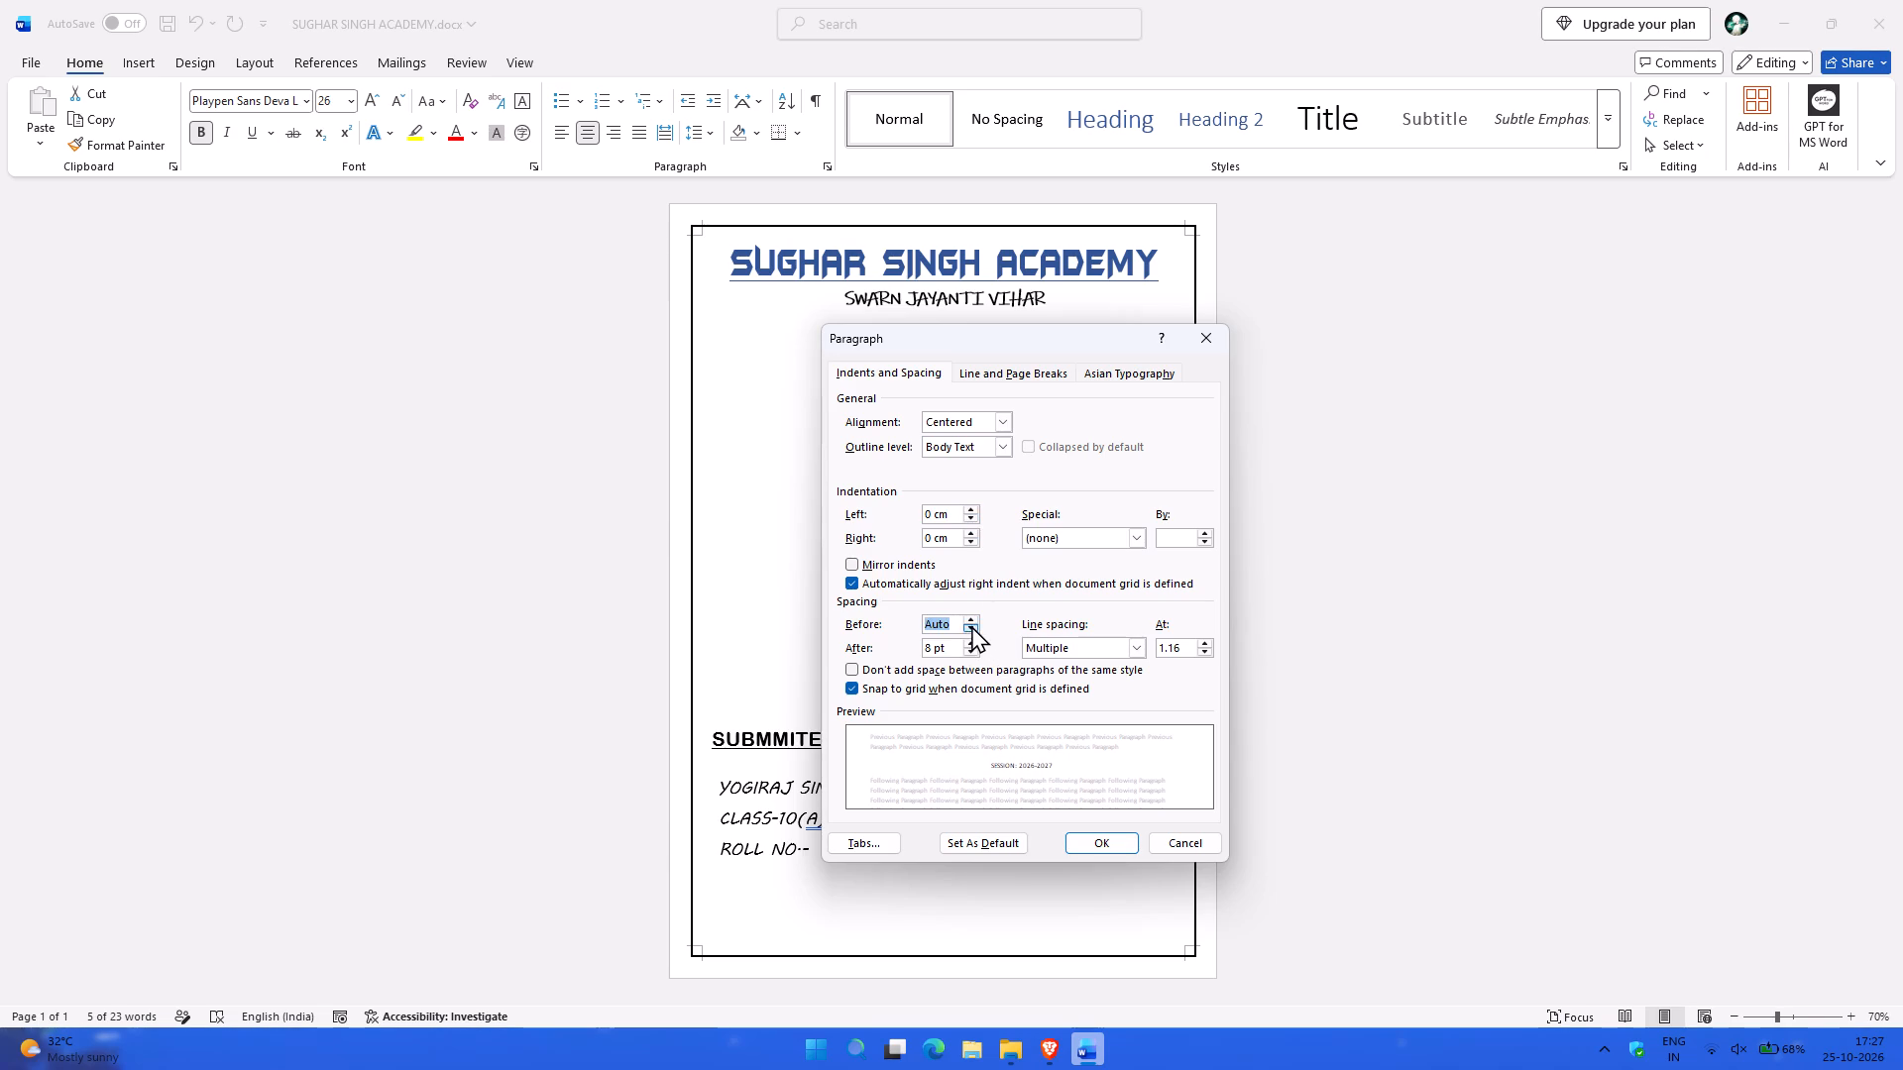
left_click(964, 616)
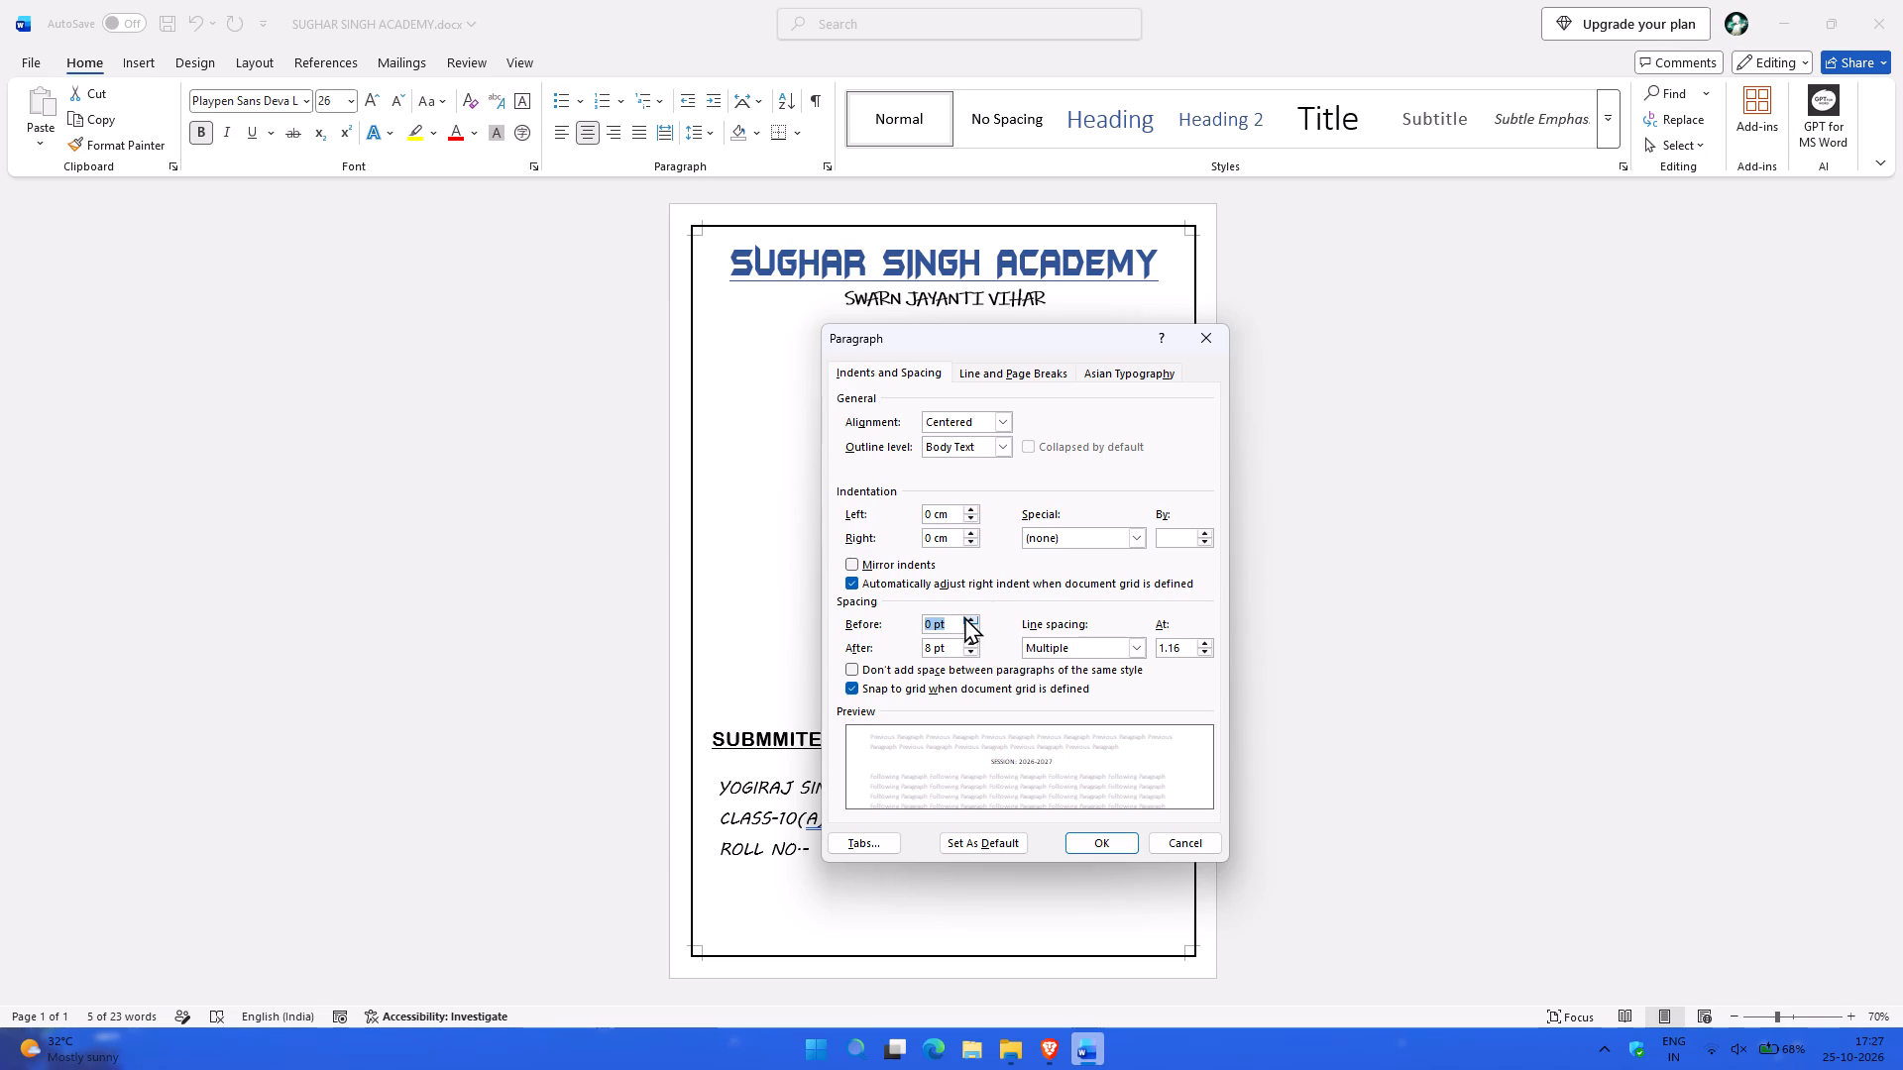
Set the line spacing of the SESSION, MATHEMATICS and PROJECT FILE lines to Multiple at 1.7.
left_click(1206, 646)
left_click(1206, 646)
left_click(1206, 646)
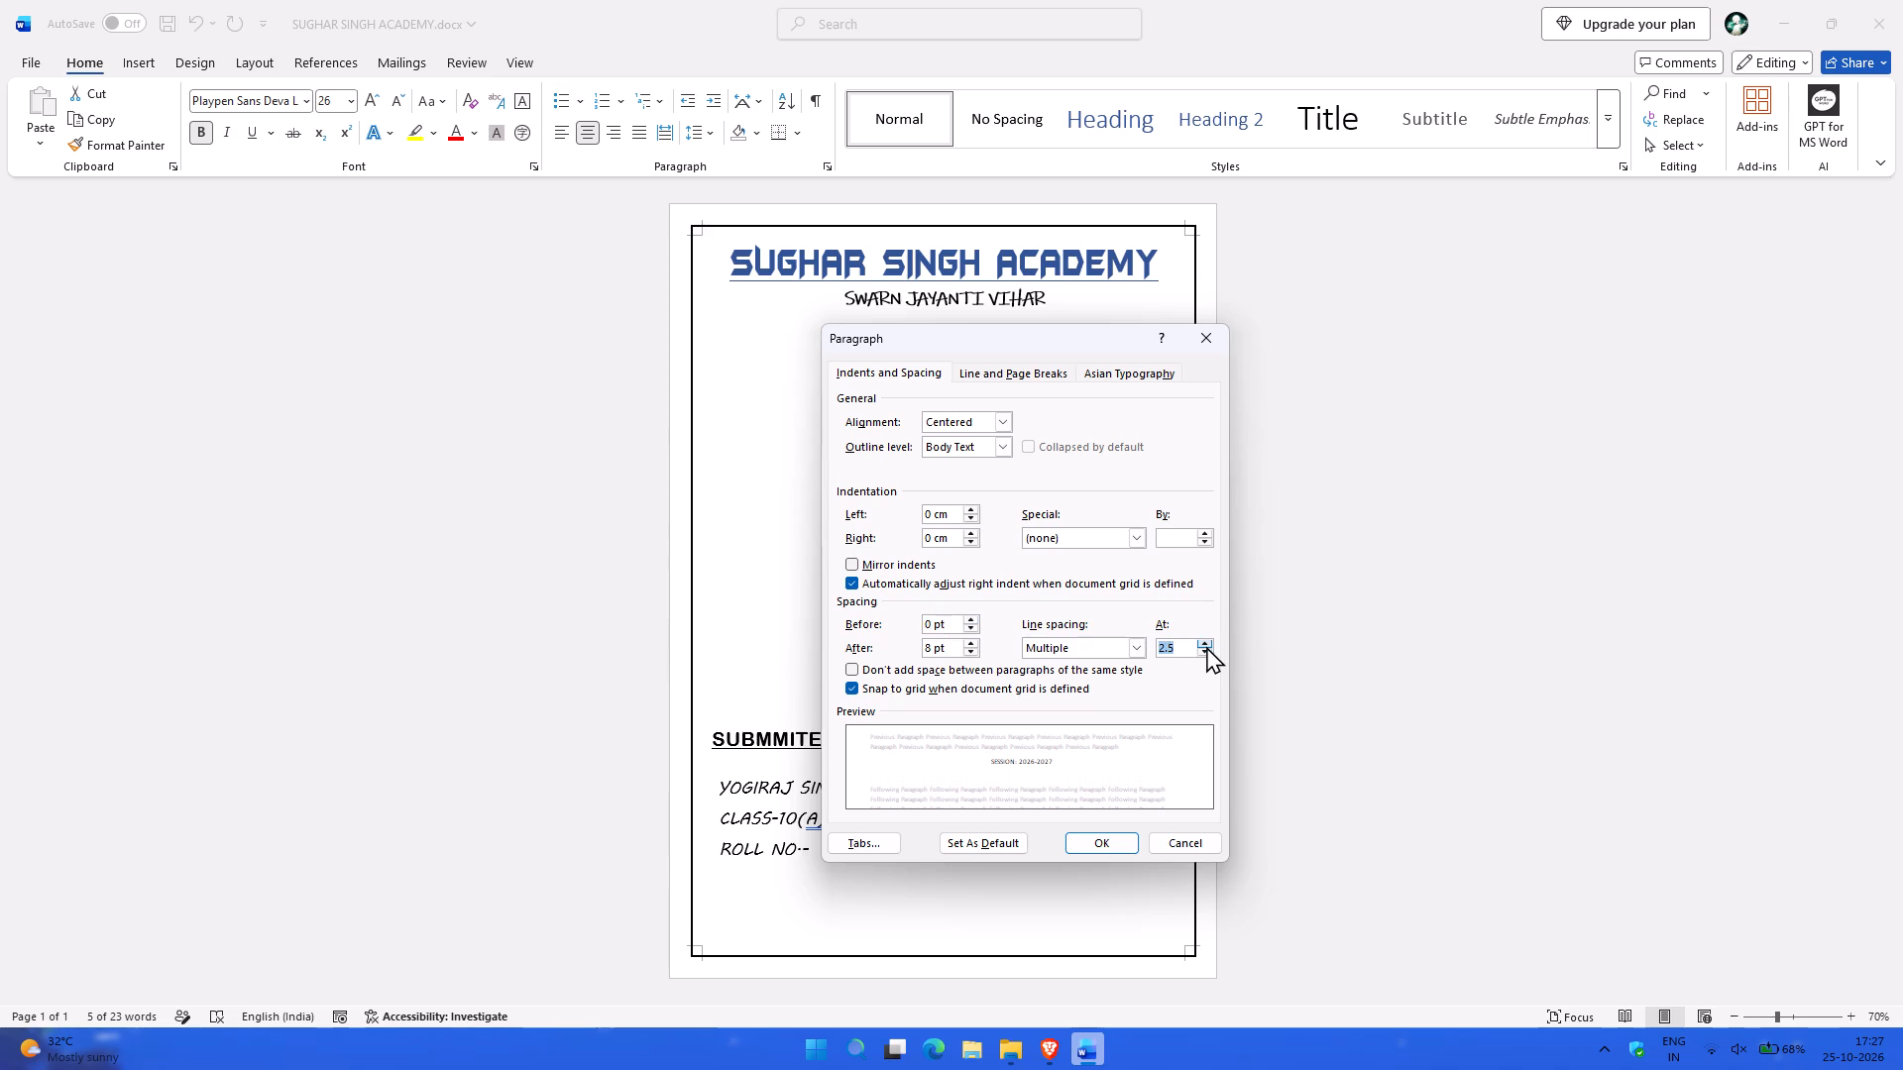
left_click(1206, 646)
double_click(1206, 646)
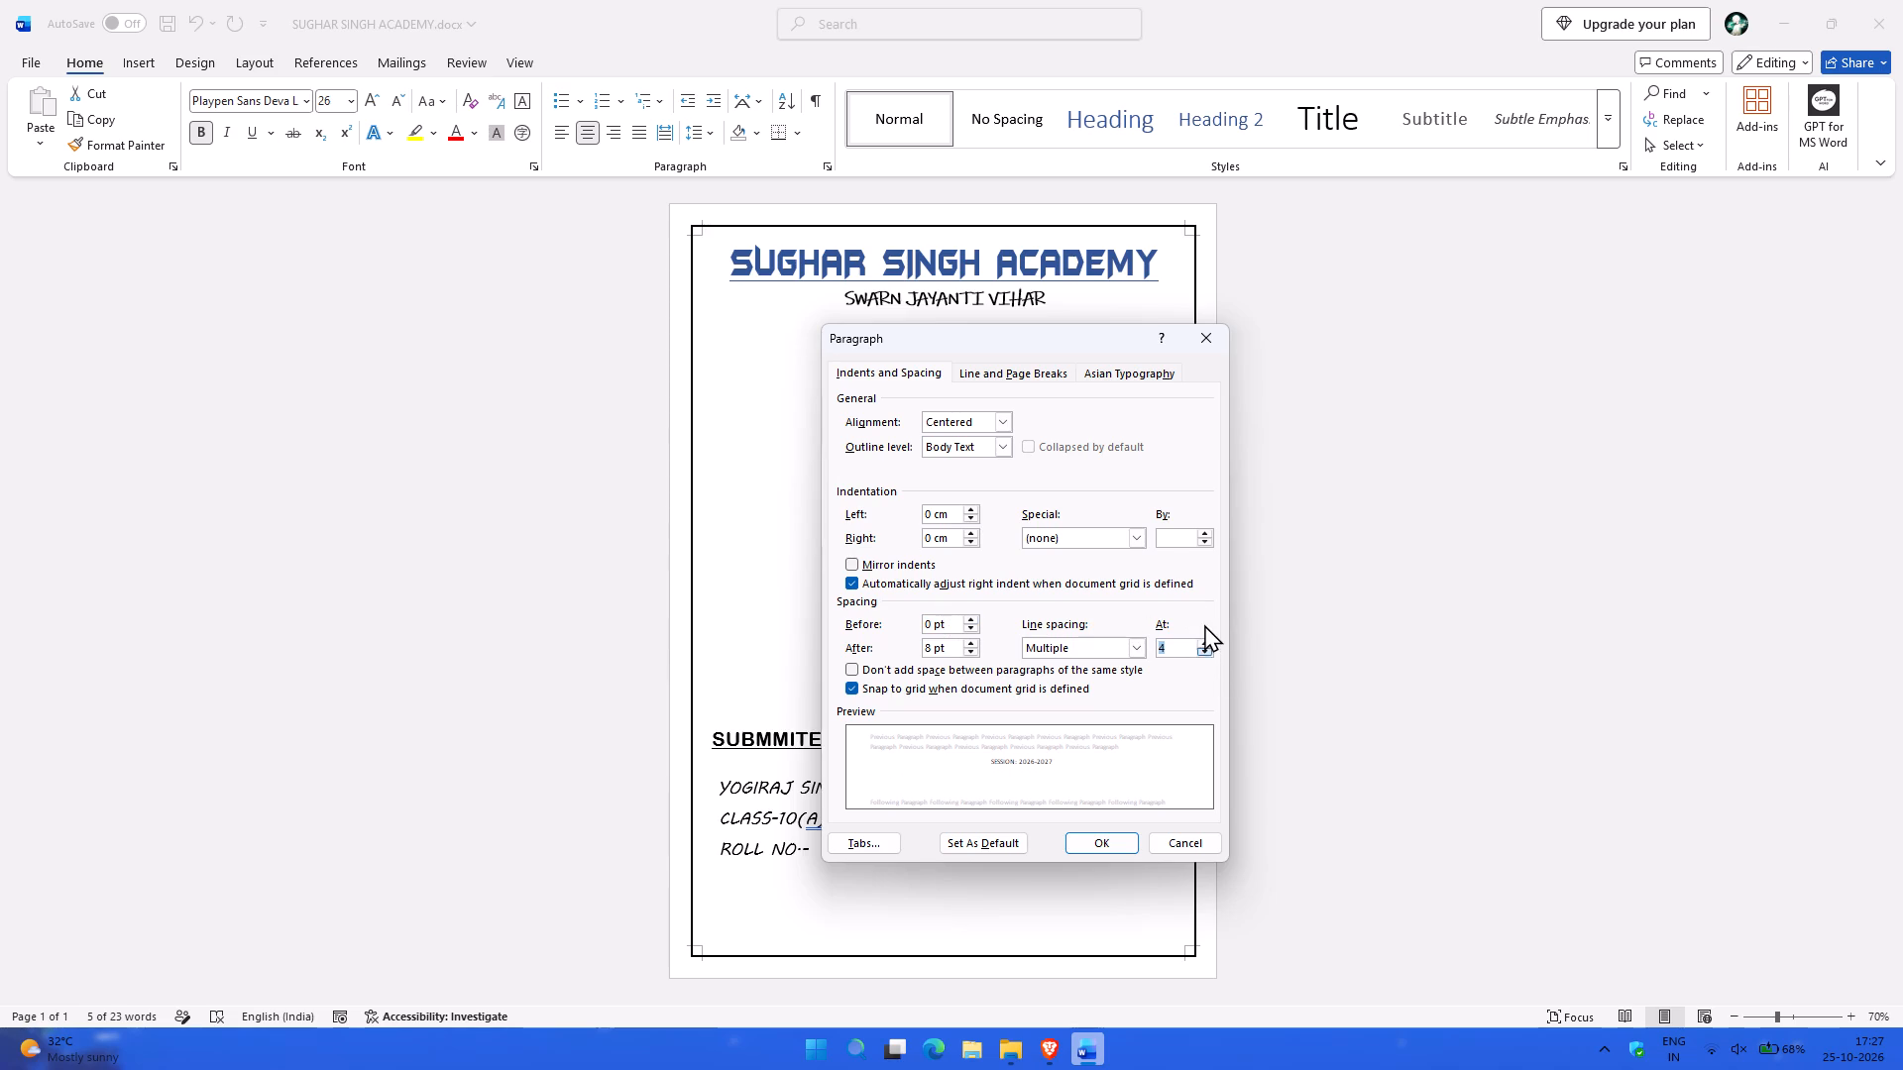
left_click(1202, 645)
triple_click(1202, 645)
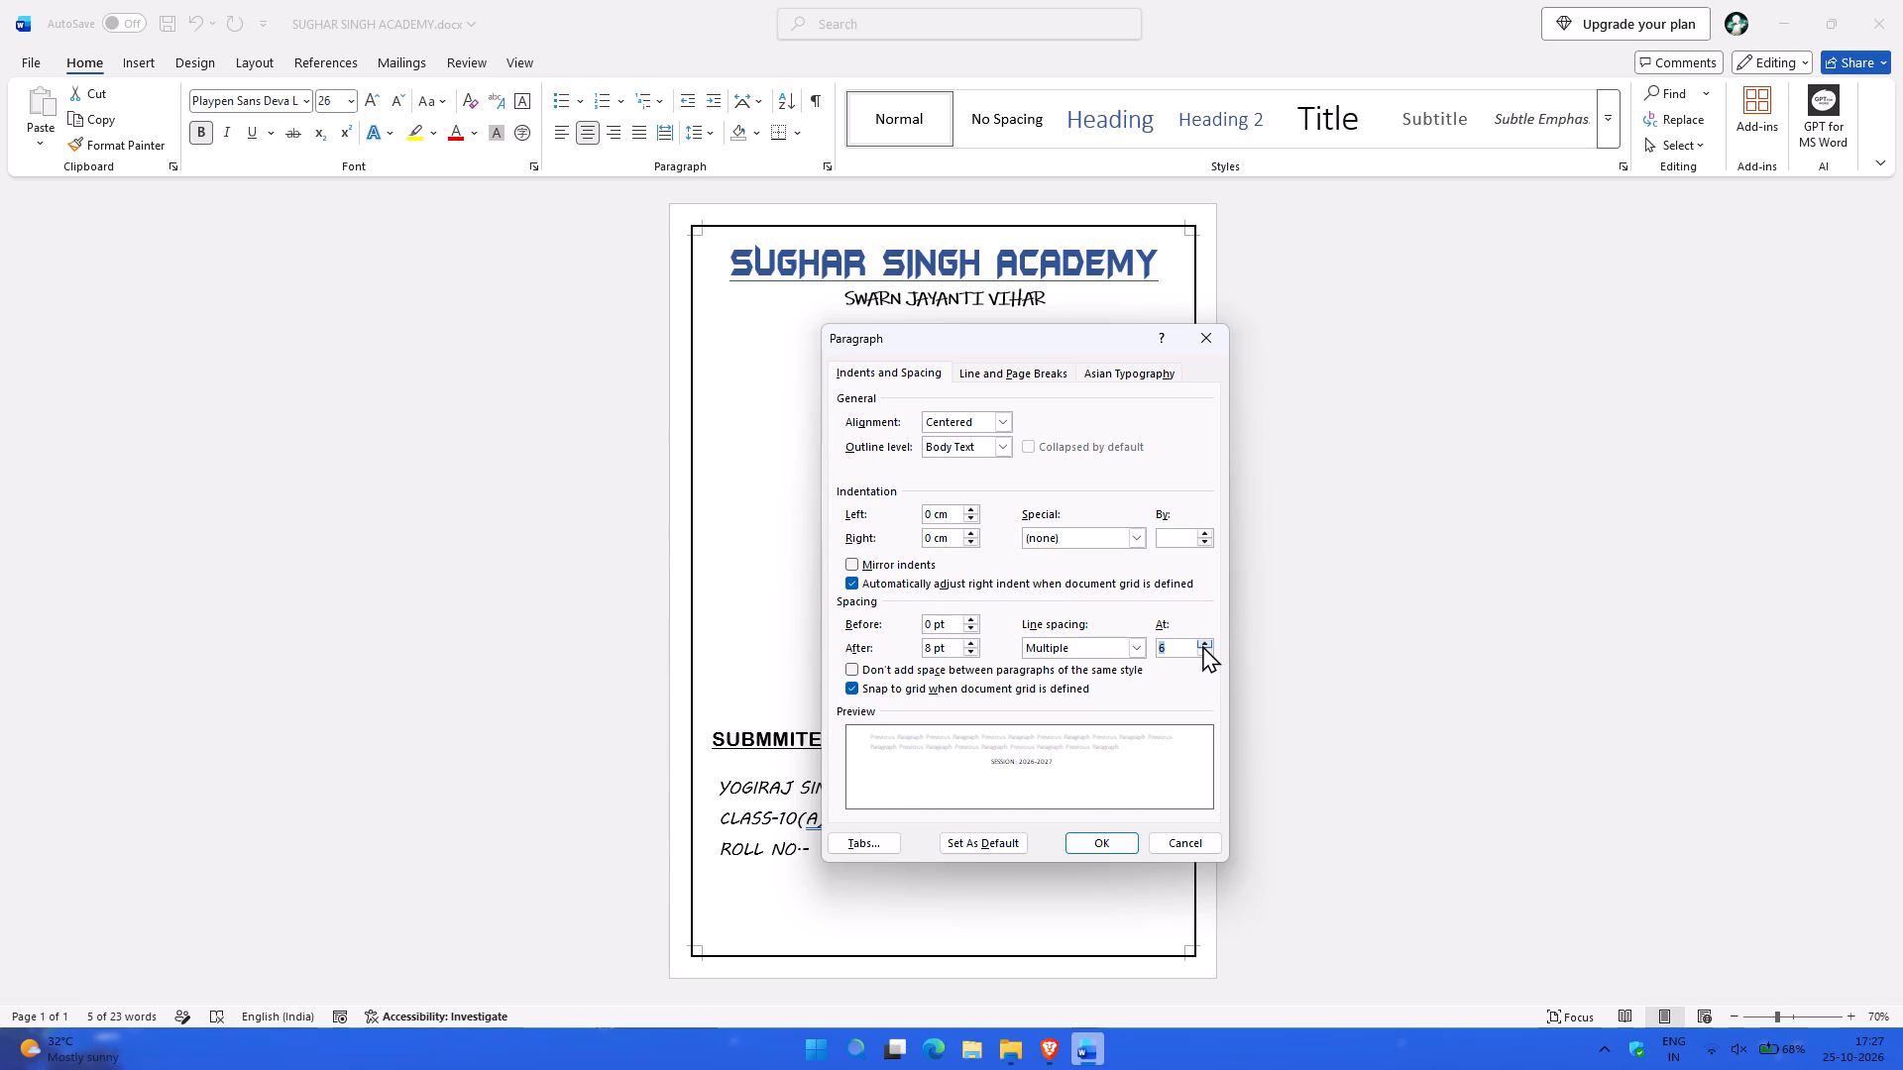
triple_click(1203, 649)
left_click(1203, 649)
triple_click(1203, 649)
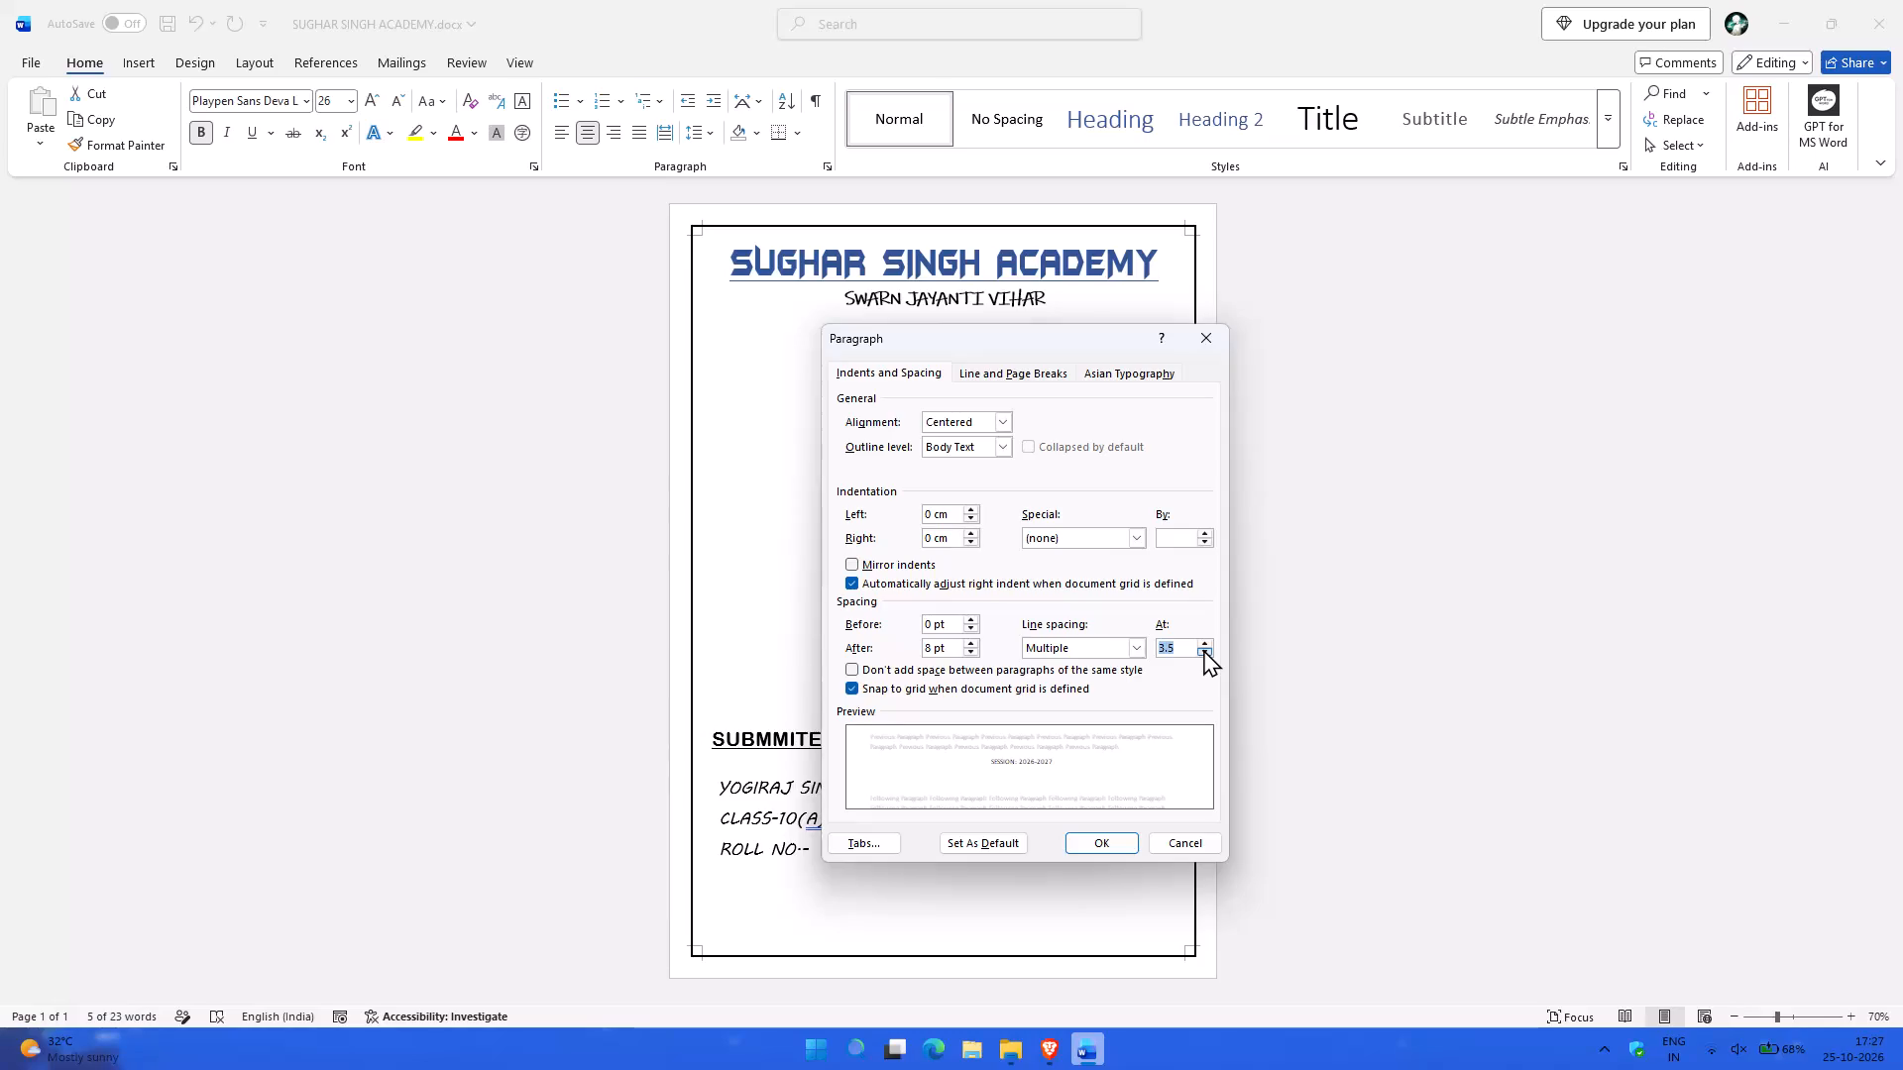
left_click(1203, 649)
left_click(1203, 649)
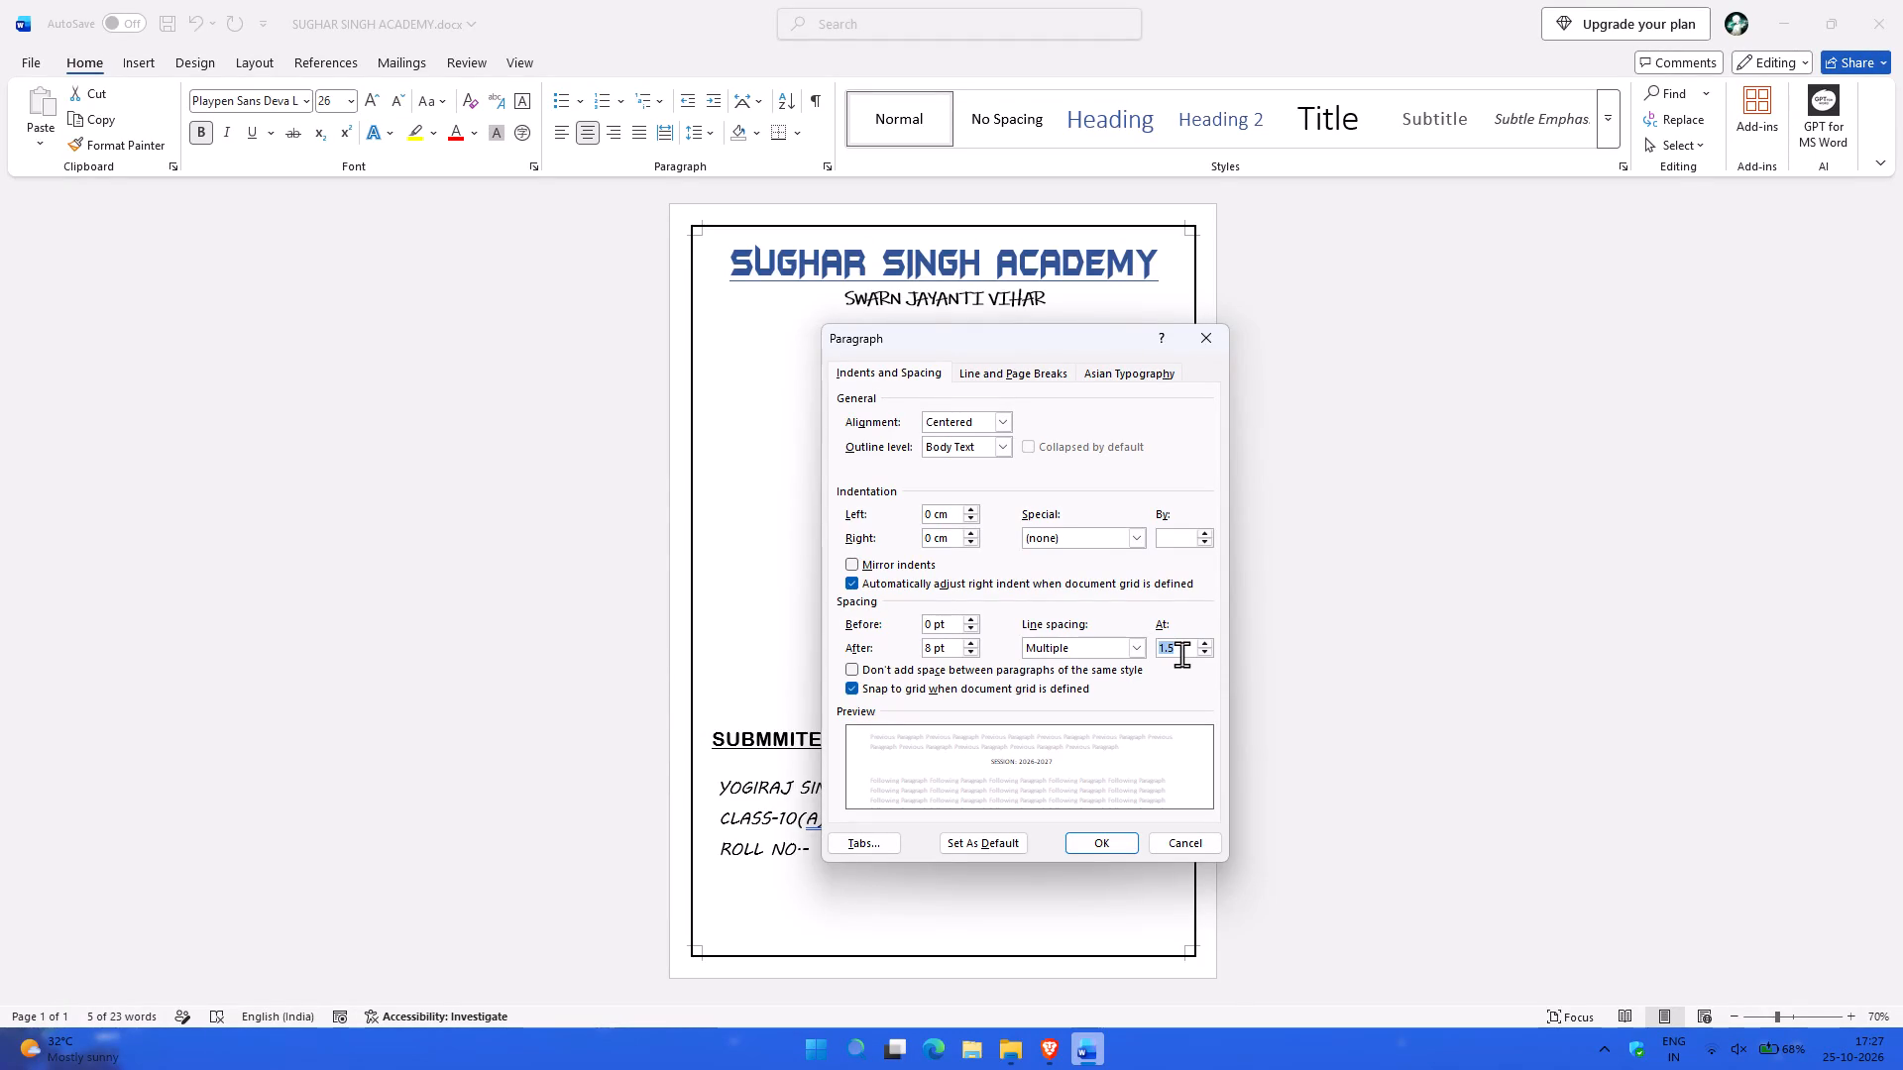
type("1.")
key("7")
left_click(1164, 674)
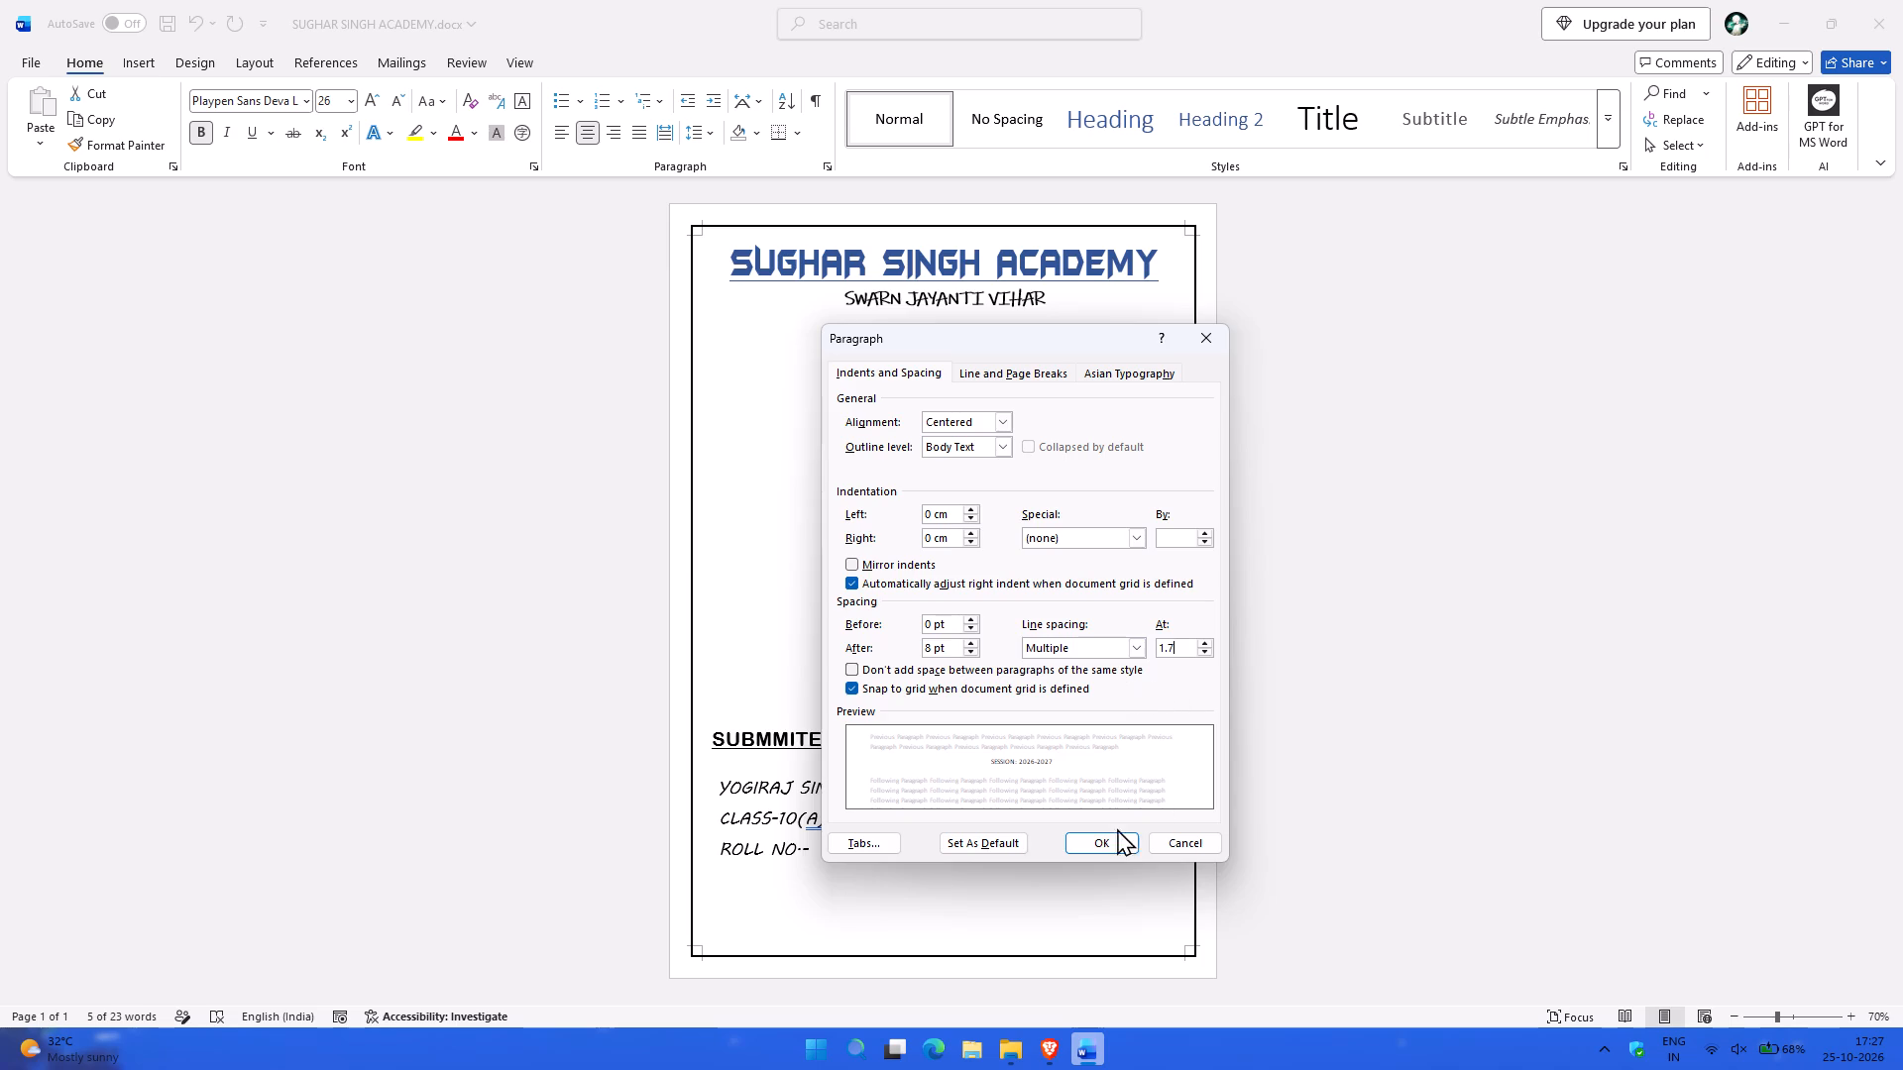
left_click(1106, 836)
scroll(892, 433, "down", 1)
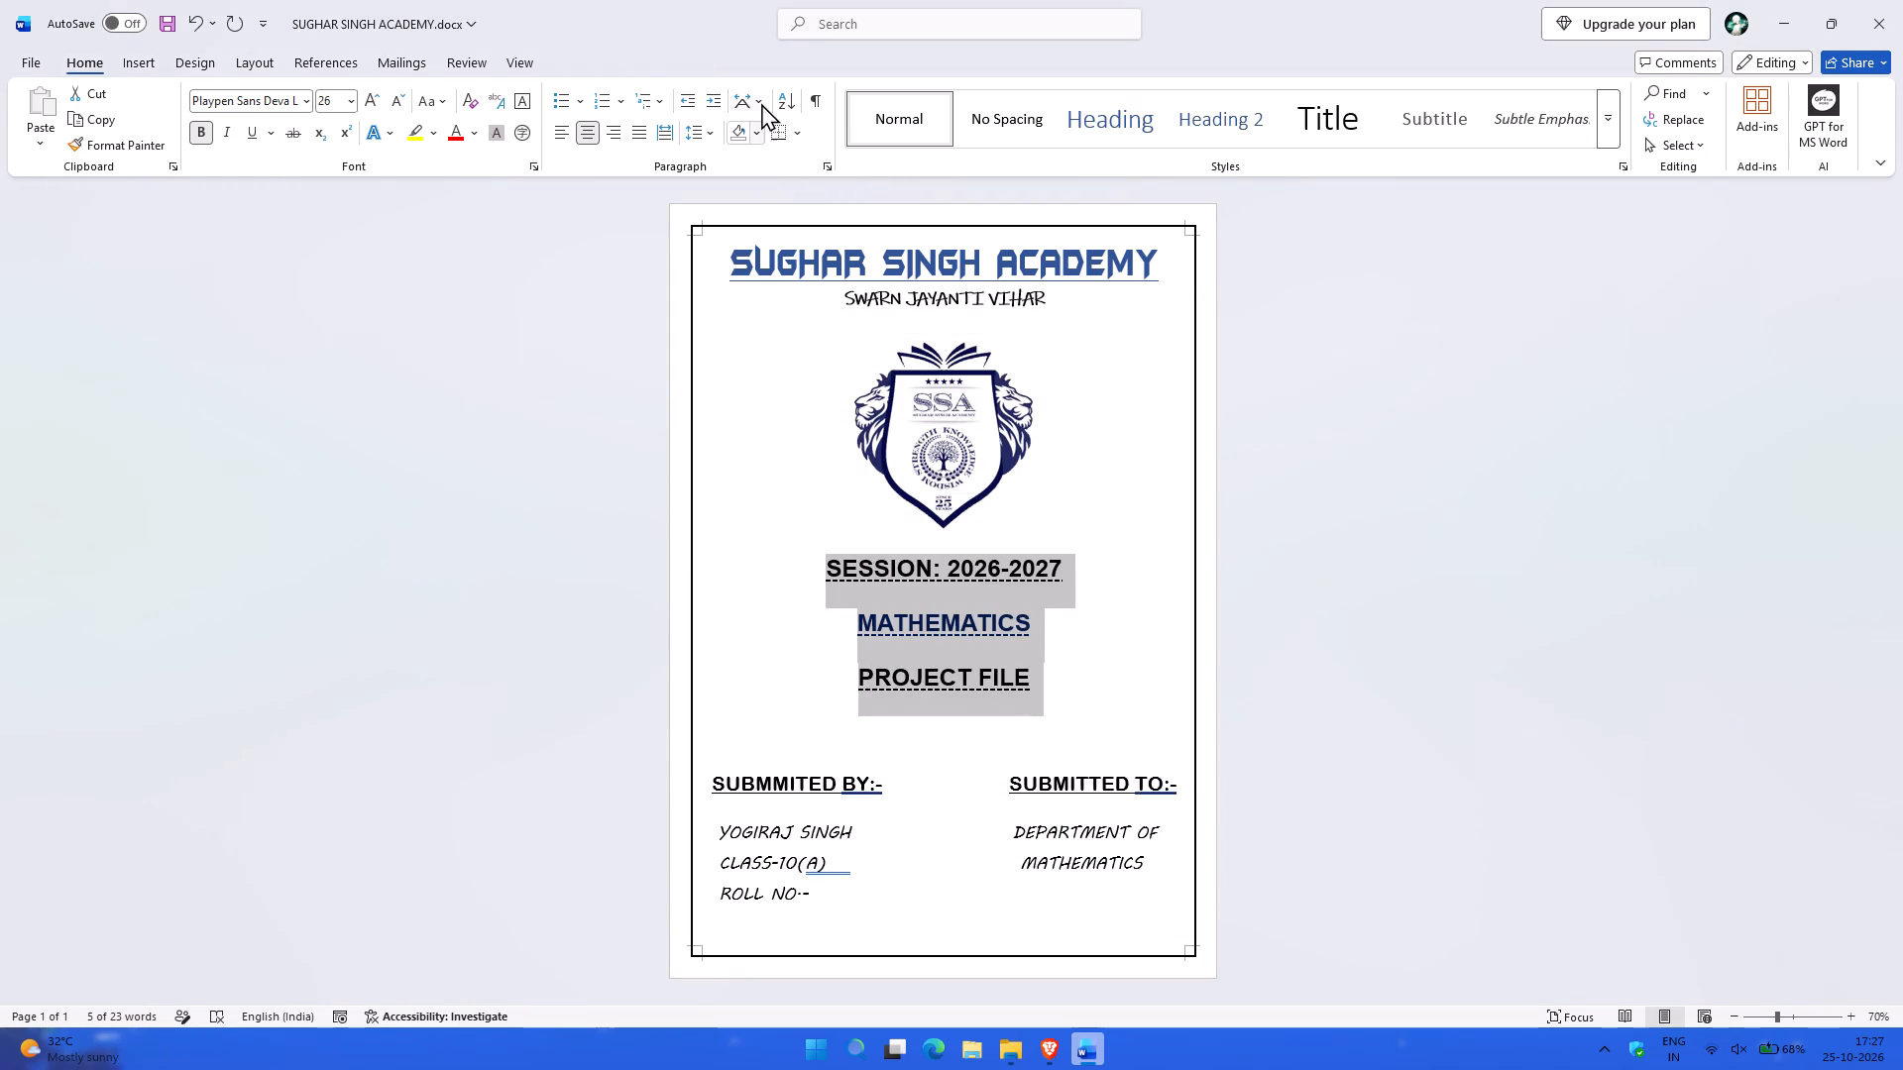
Set the line spacing of the SESSION, MATHEMATICS and PROJECT FILE lines to Multiple at 1.2.
left_click(714, 139)
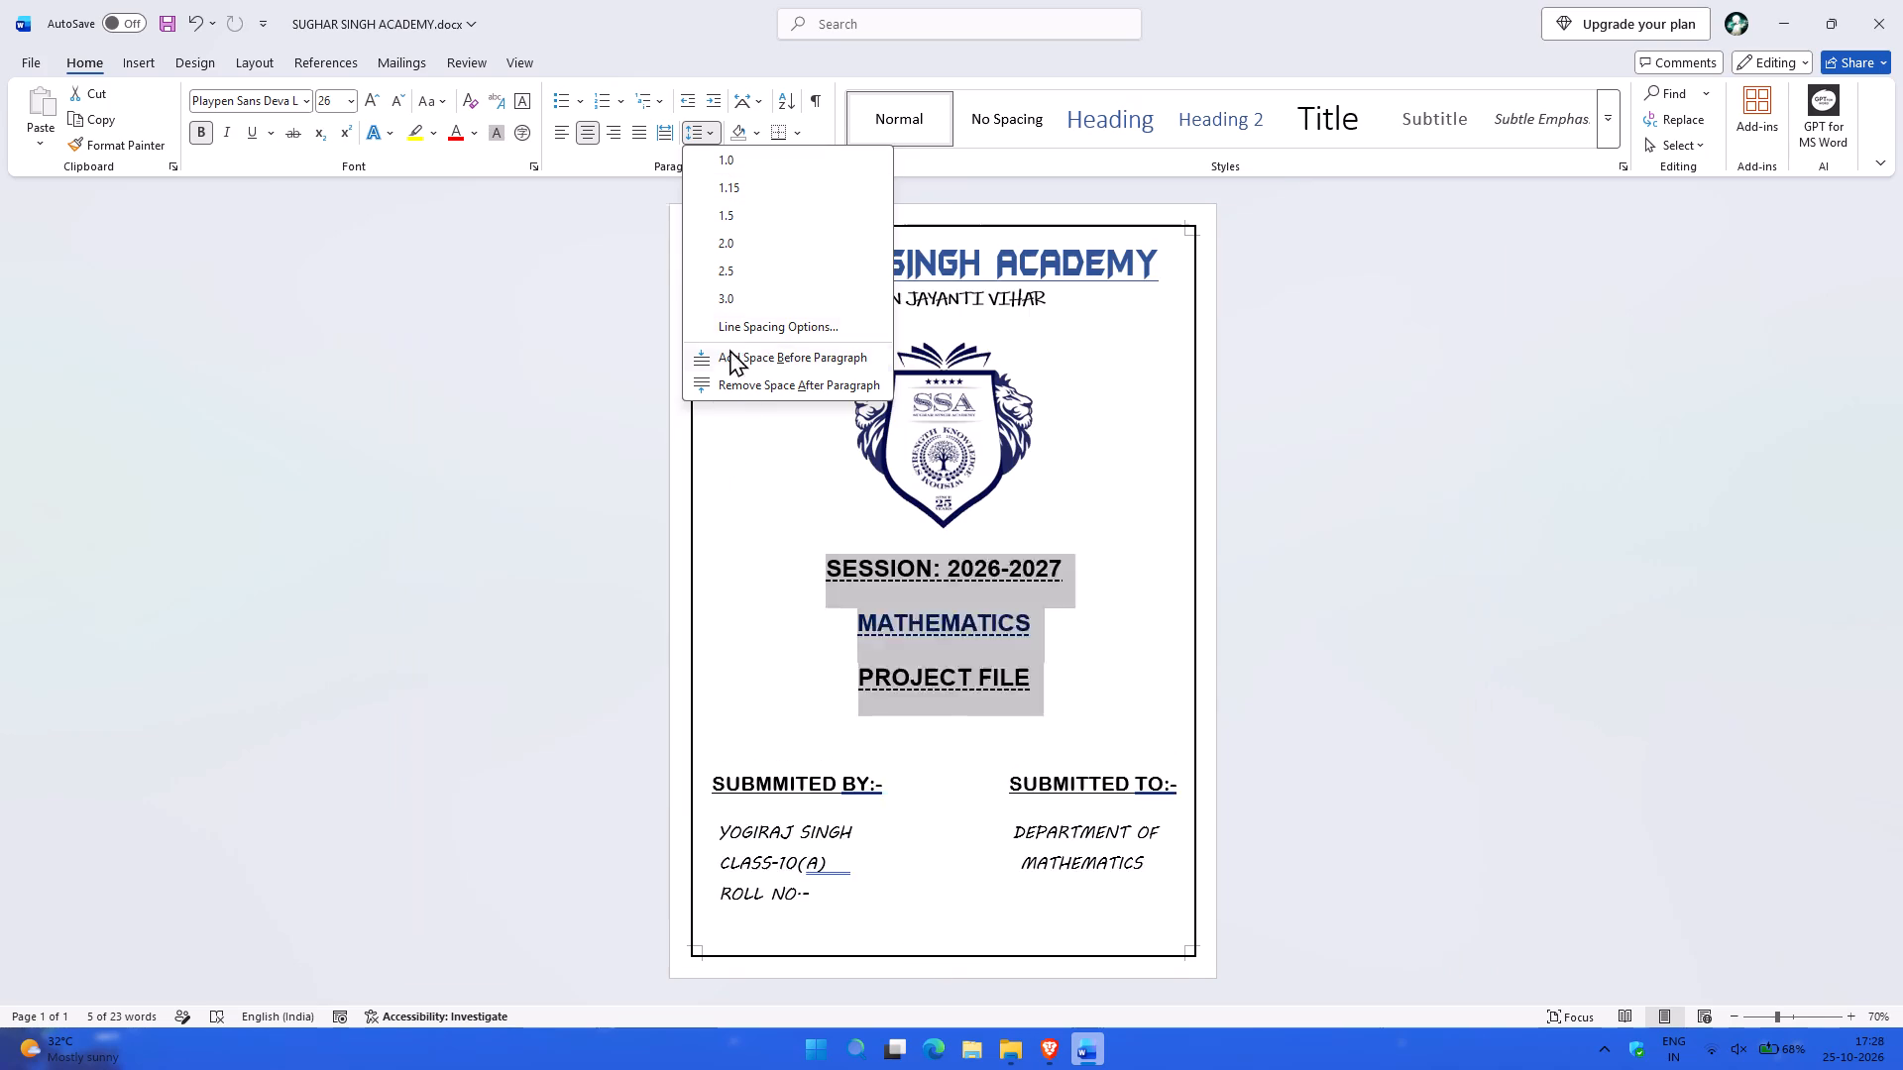
left_click(786, 329)
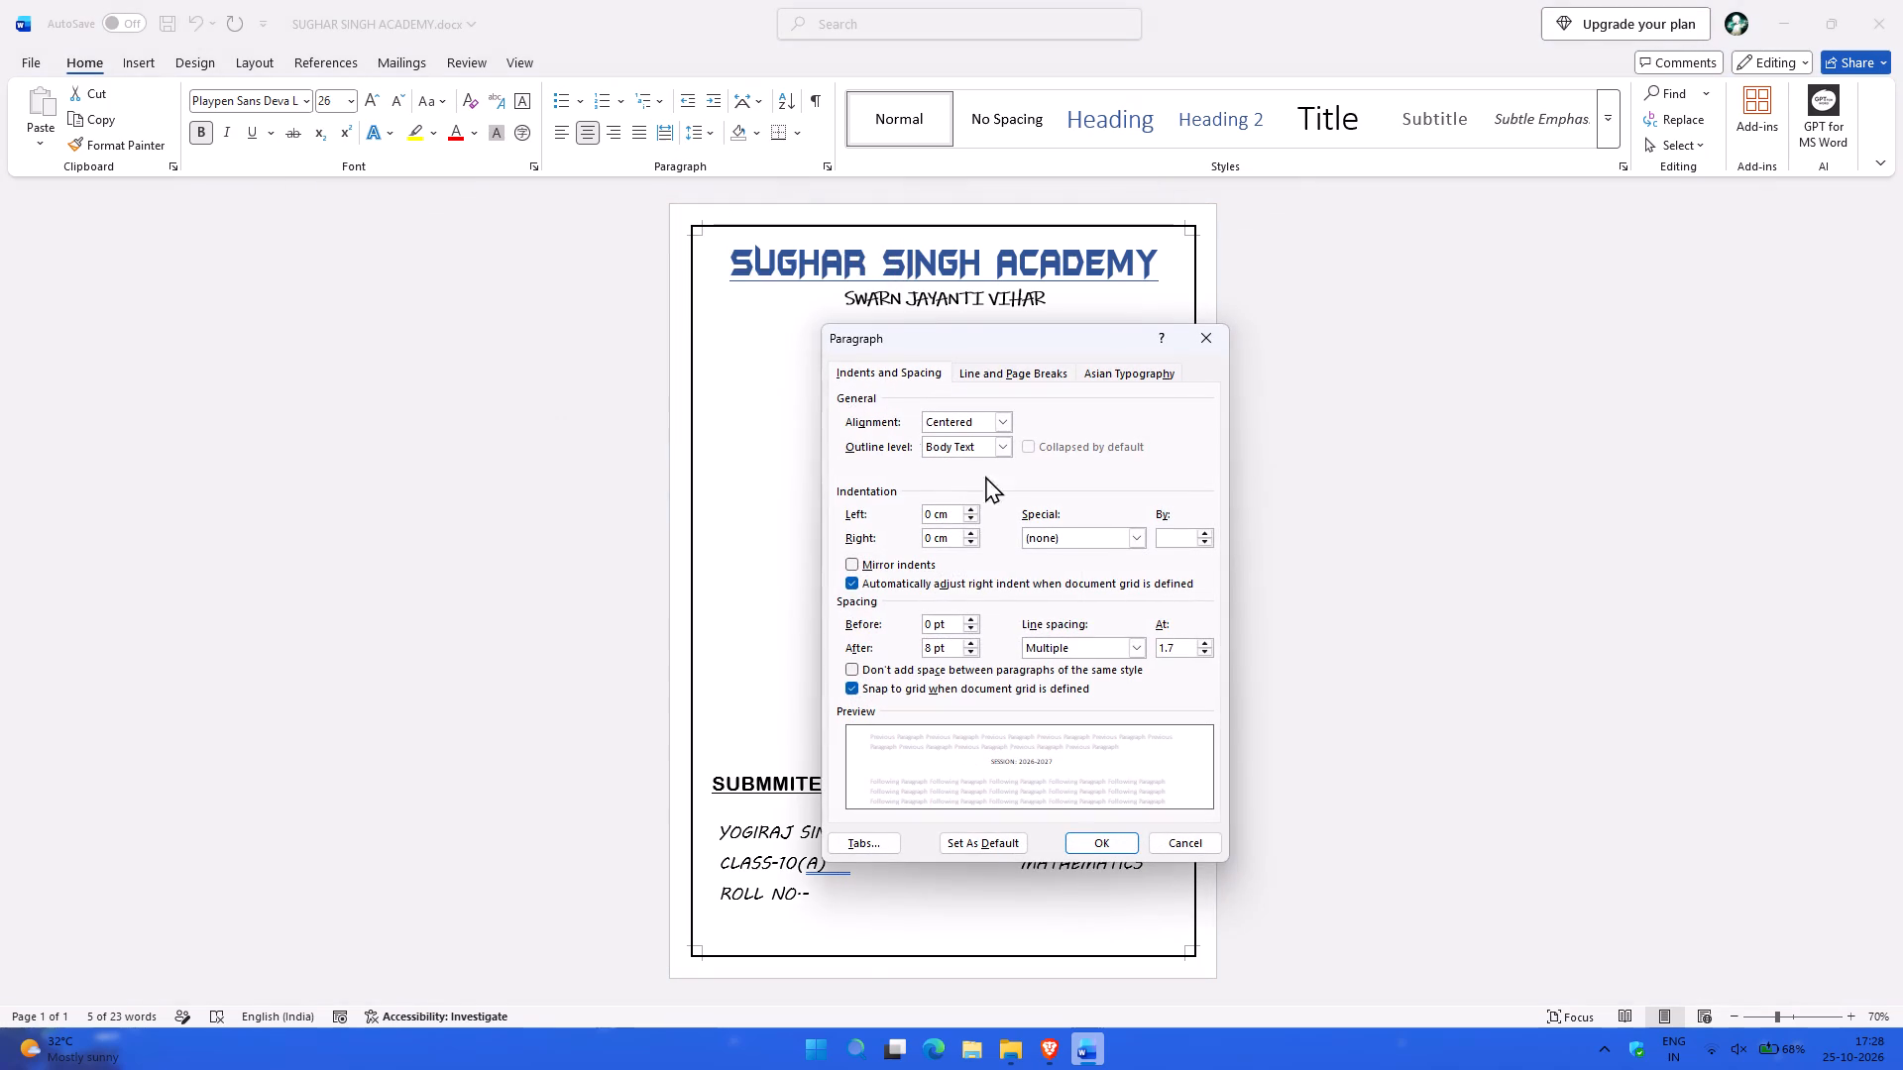
triple_click(1204, 652)
left_click(1200, 641)
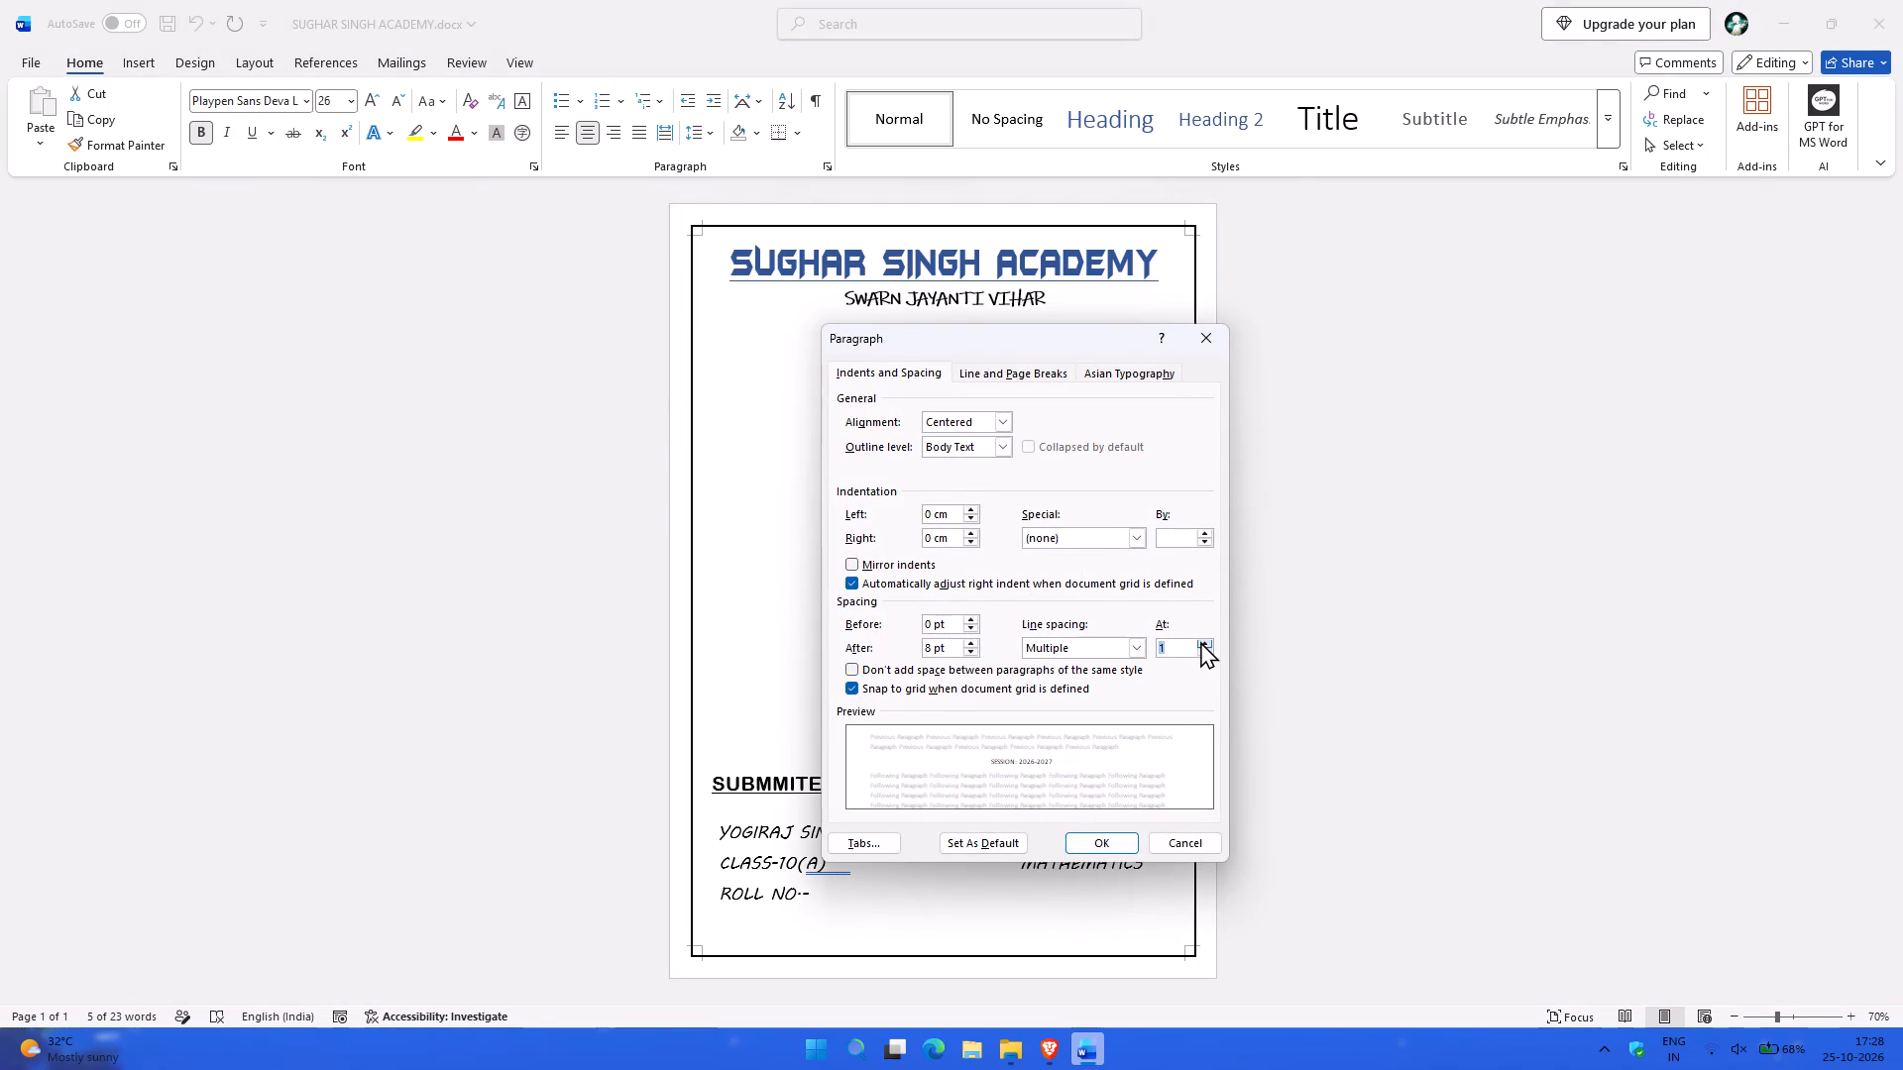
left_click(1164, 643)
type(".2")
key("Return")
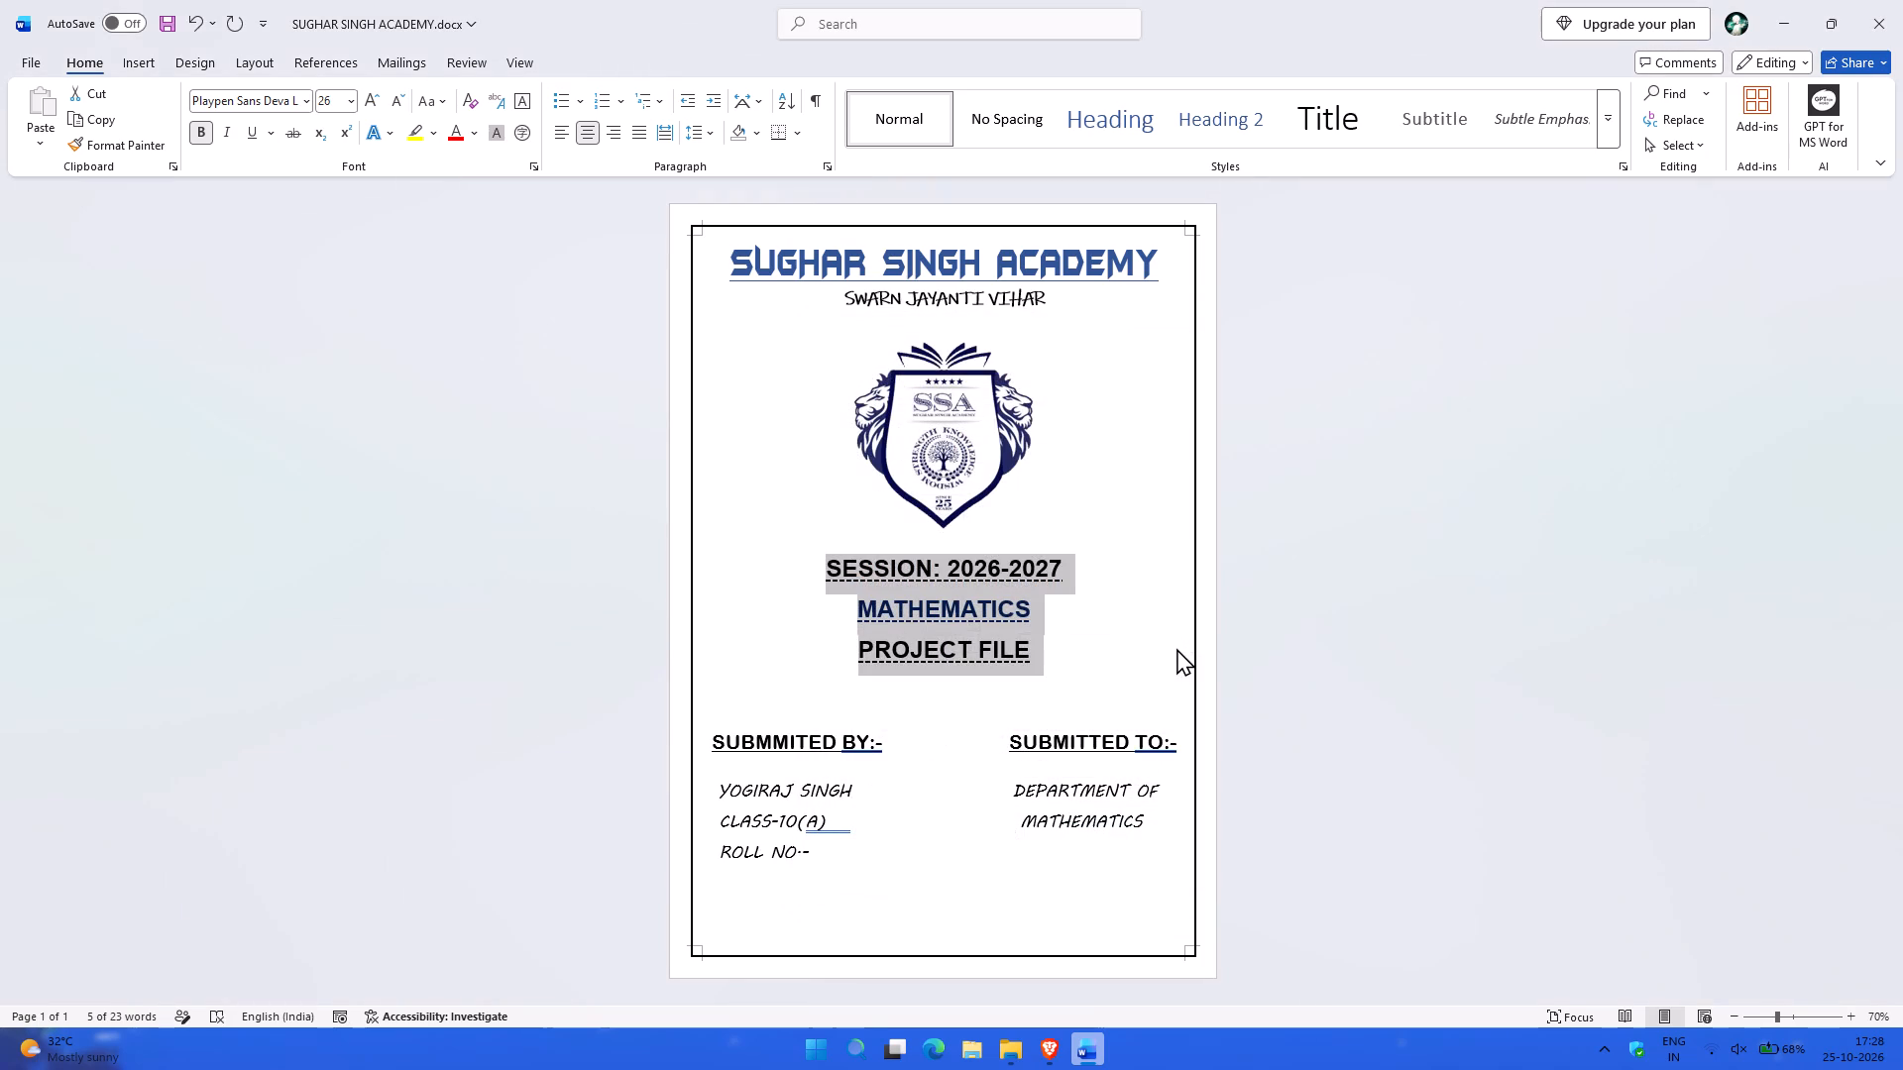
left_click(1236, 648)
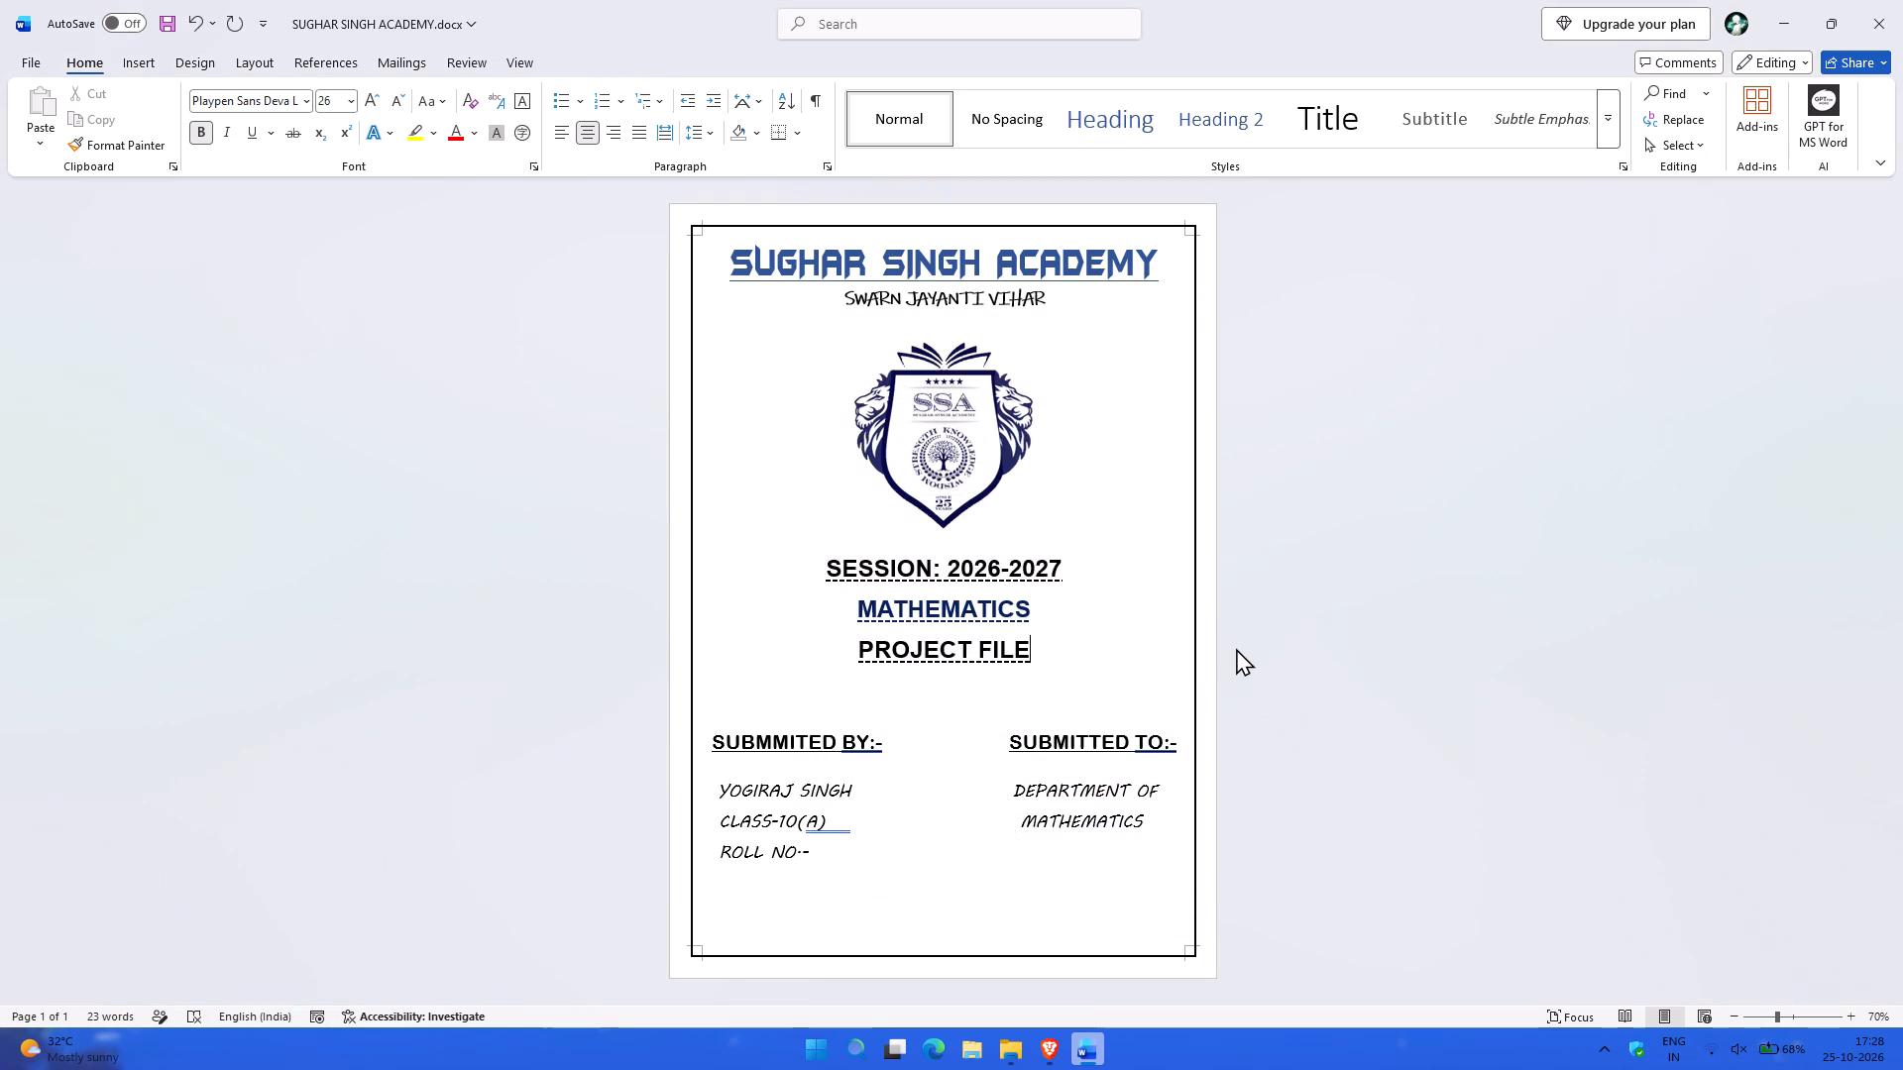
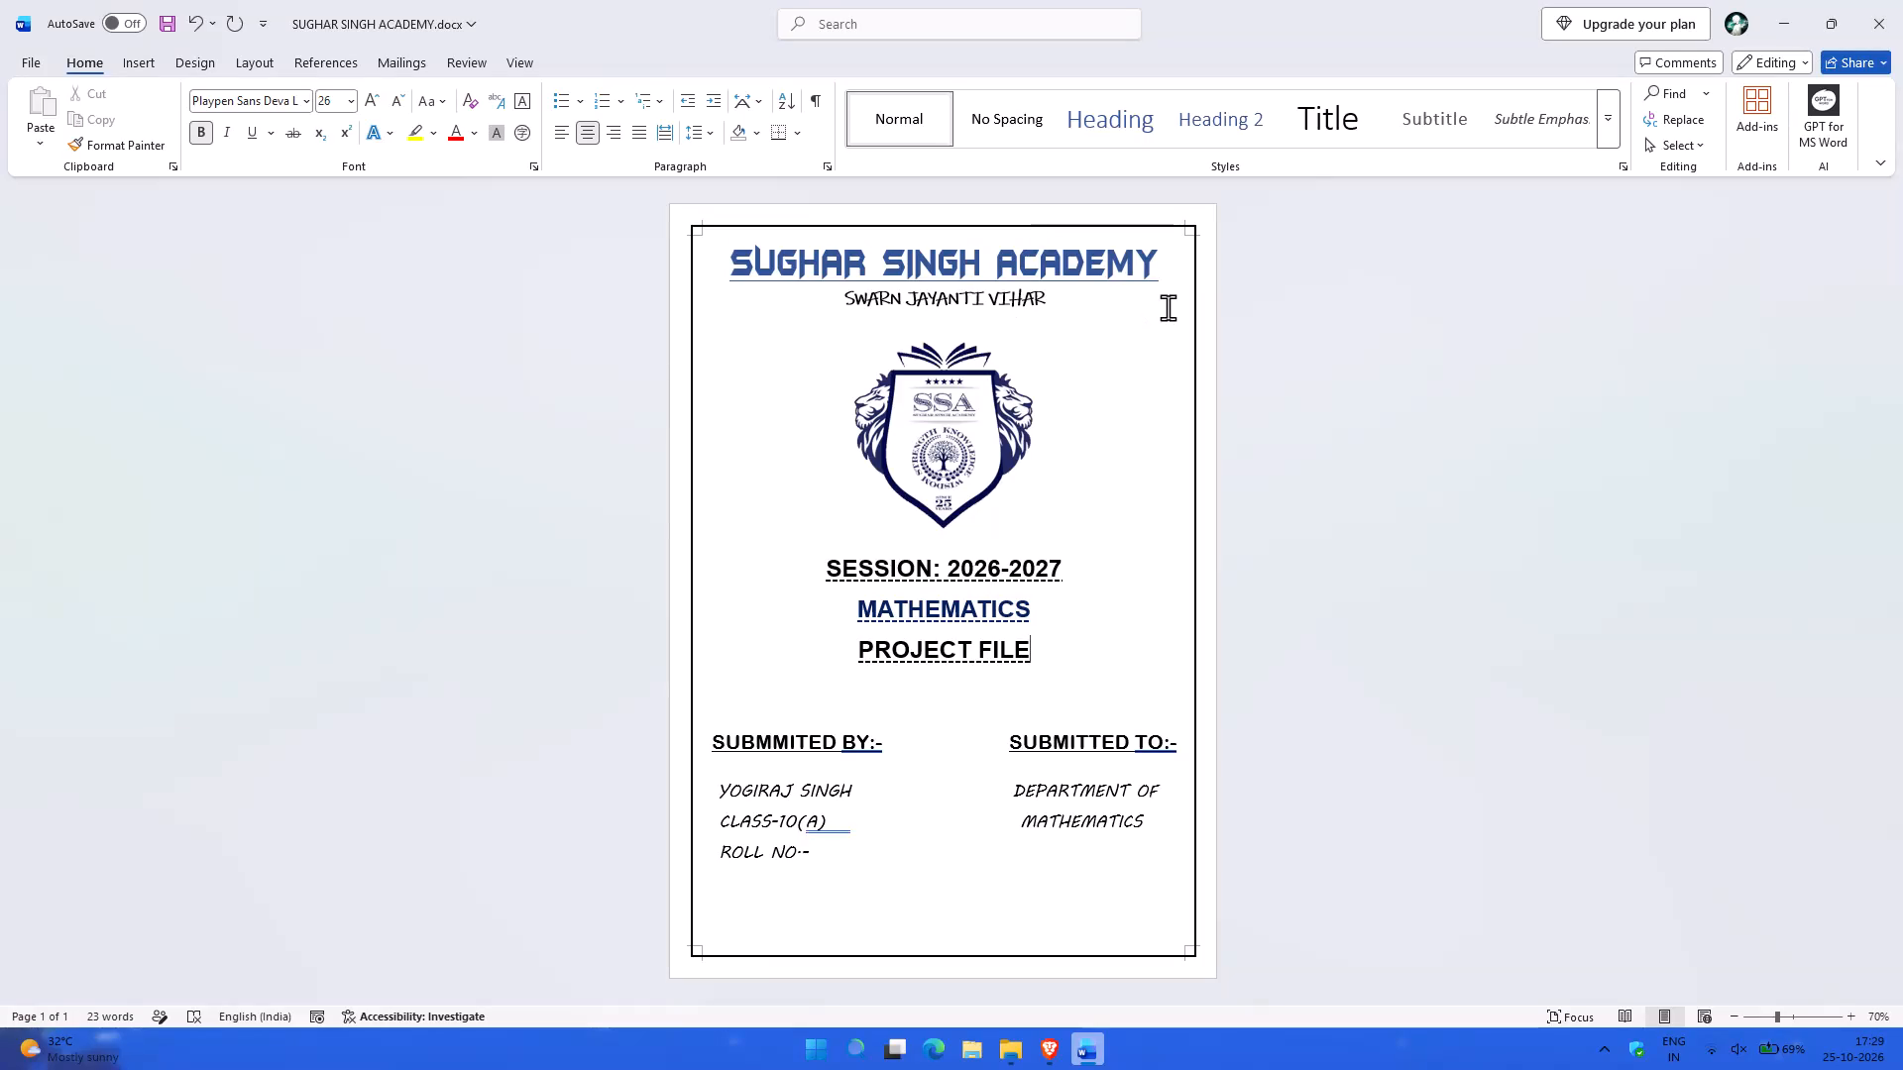
Change the font colour of the SUGHAR SINGH ACADEMY title to the darkest shade of the blue theme colour.
left_click_drag(1155, 268, 677, 283)
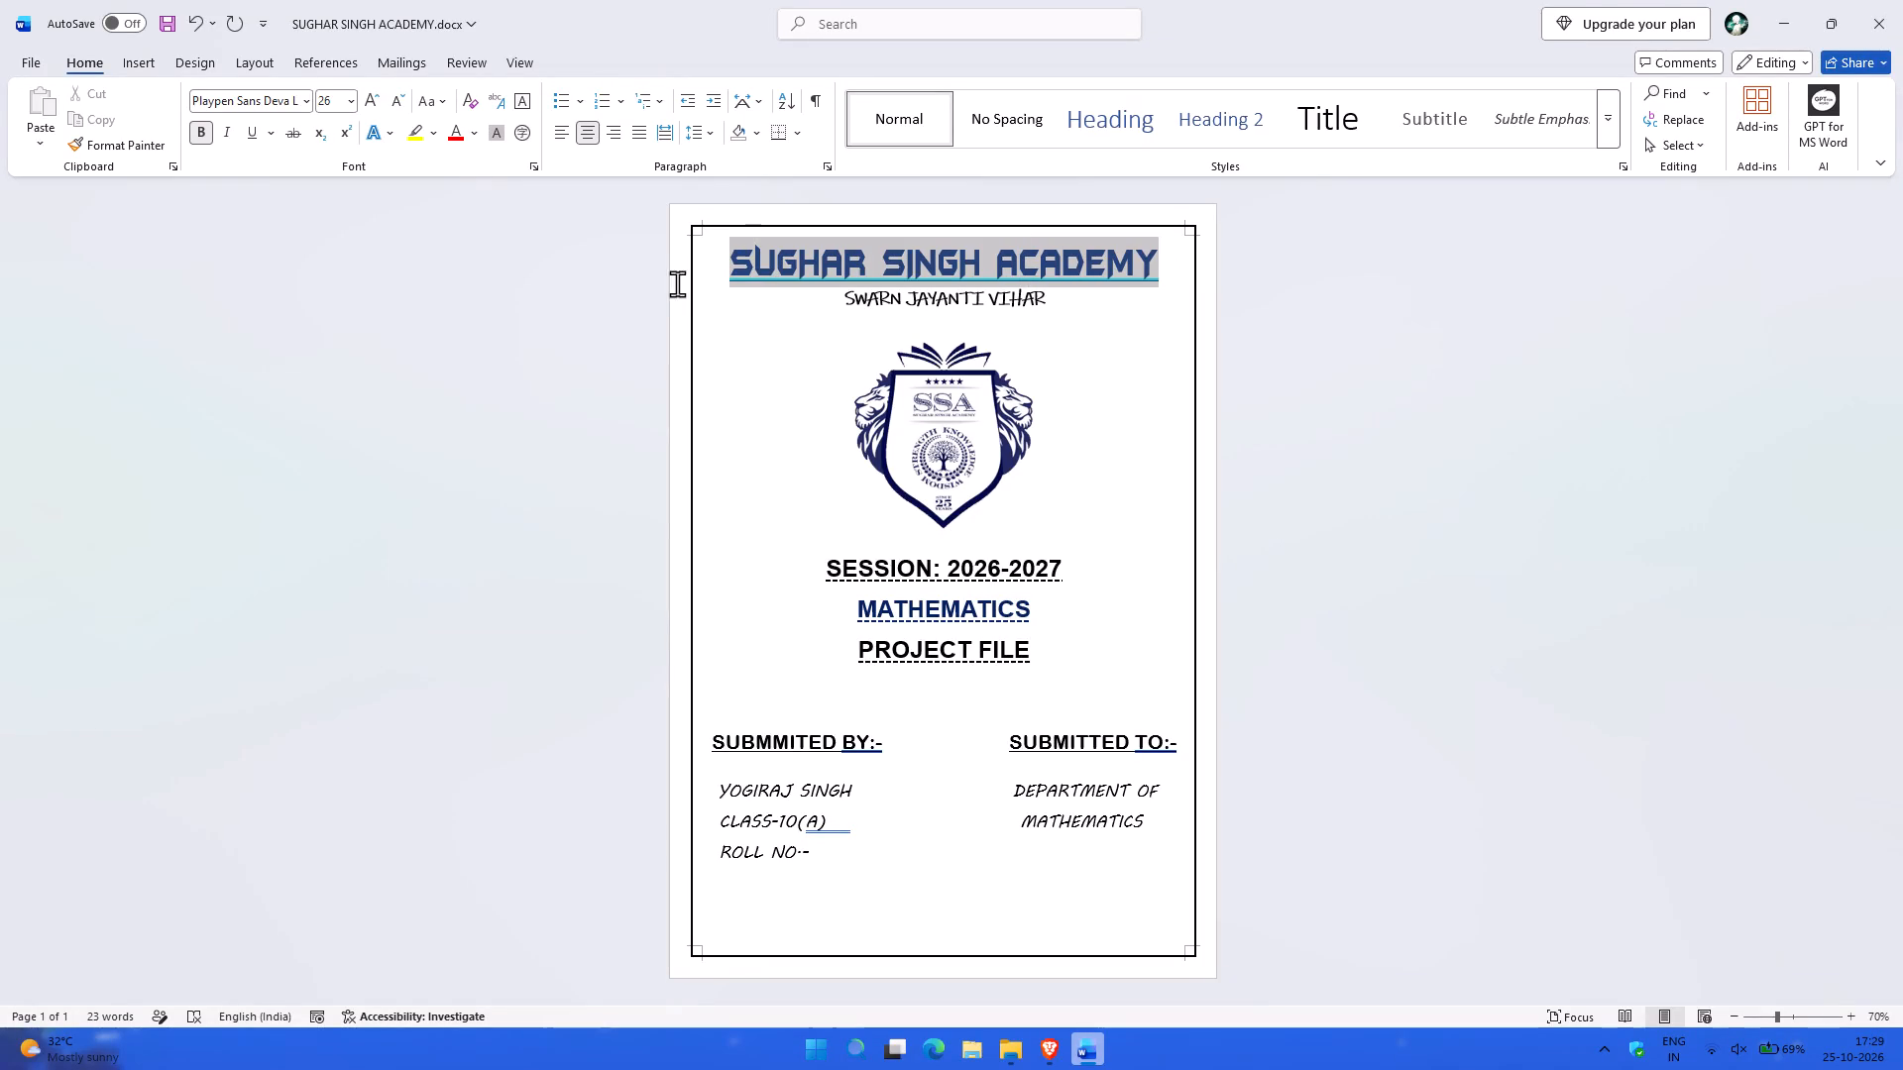
left_click_drag(677, 283, 705, 274)
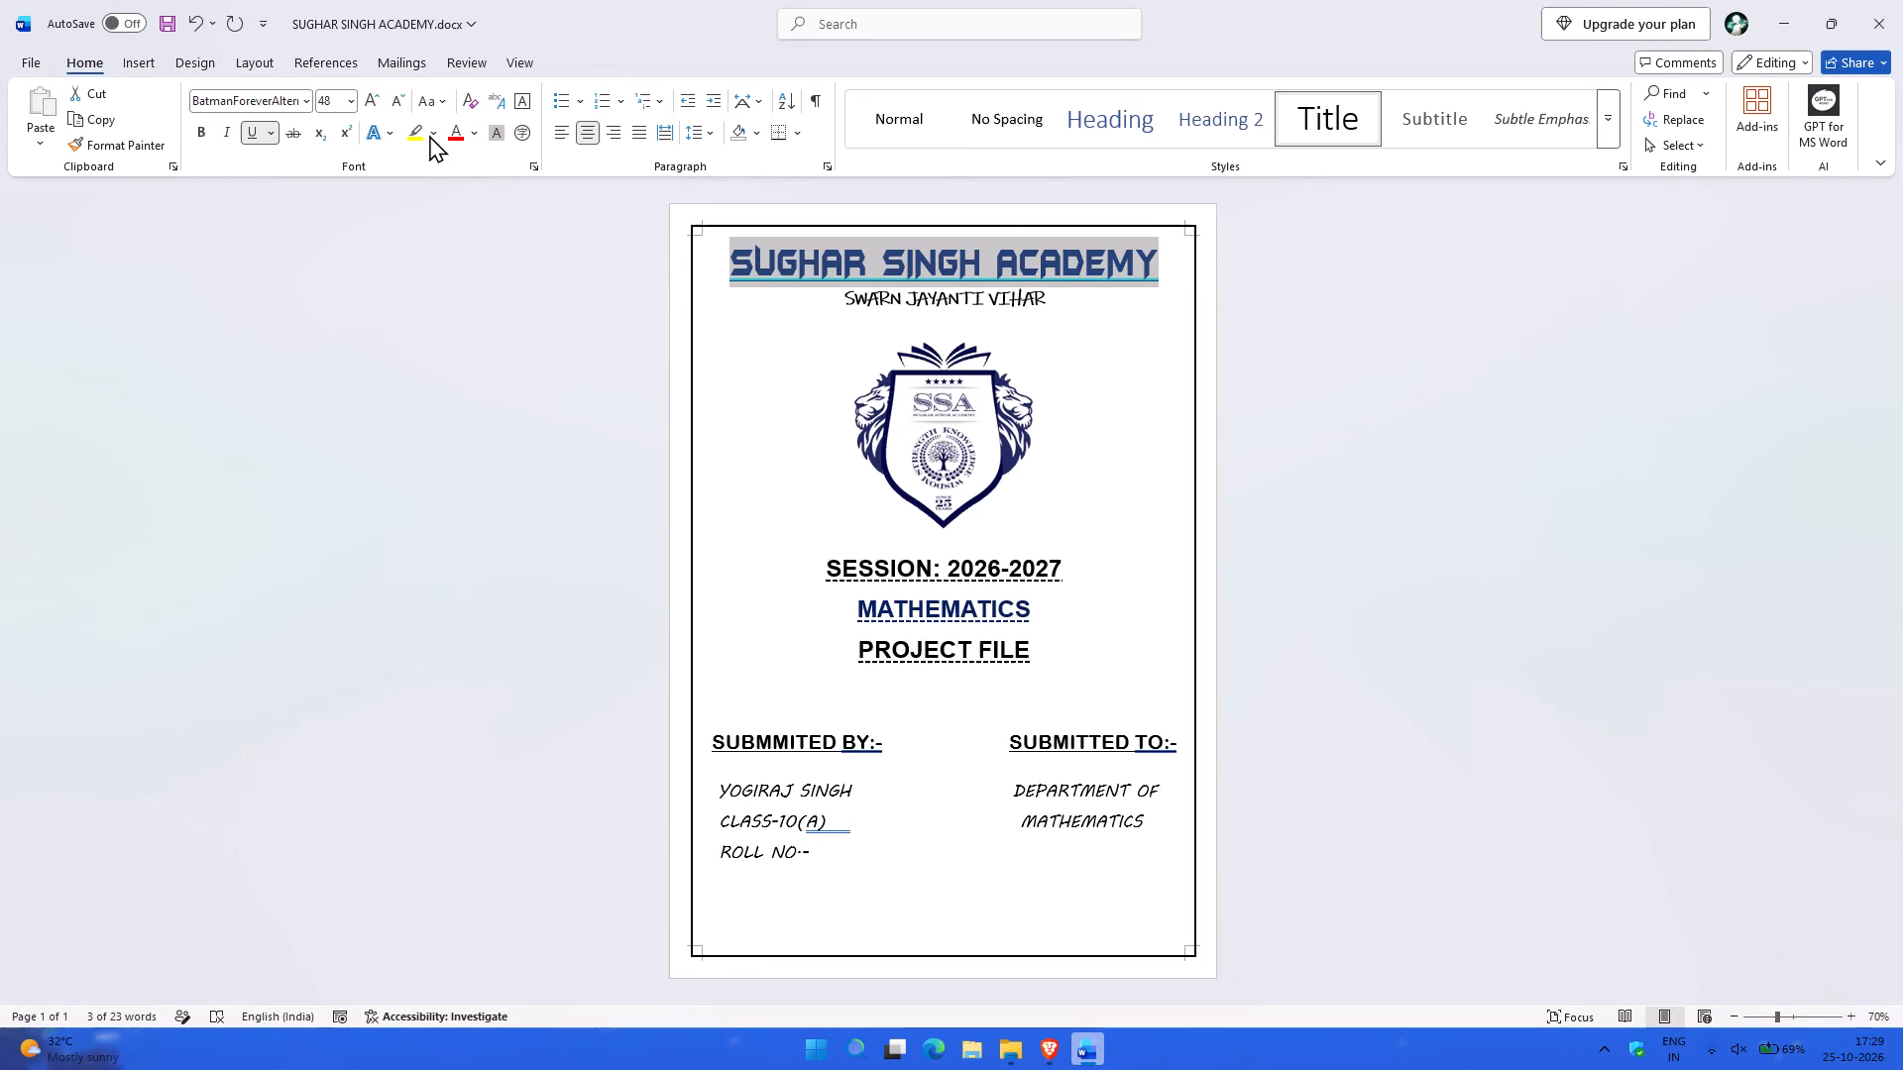
left_click(475, 131)
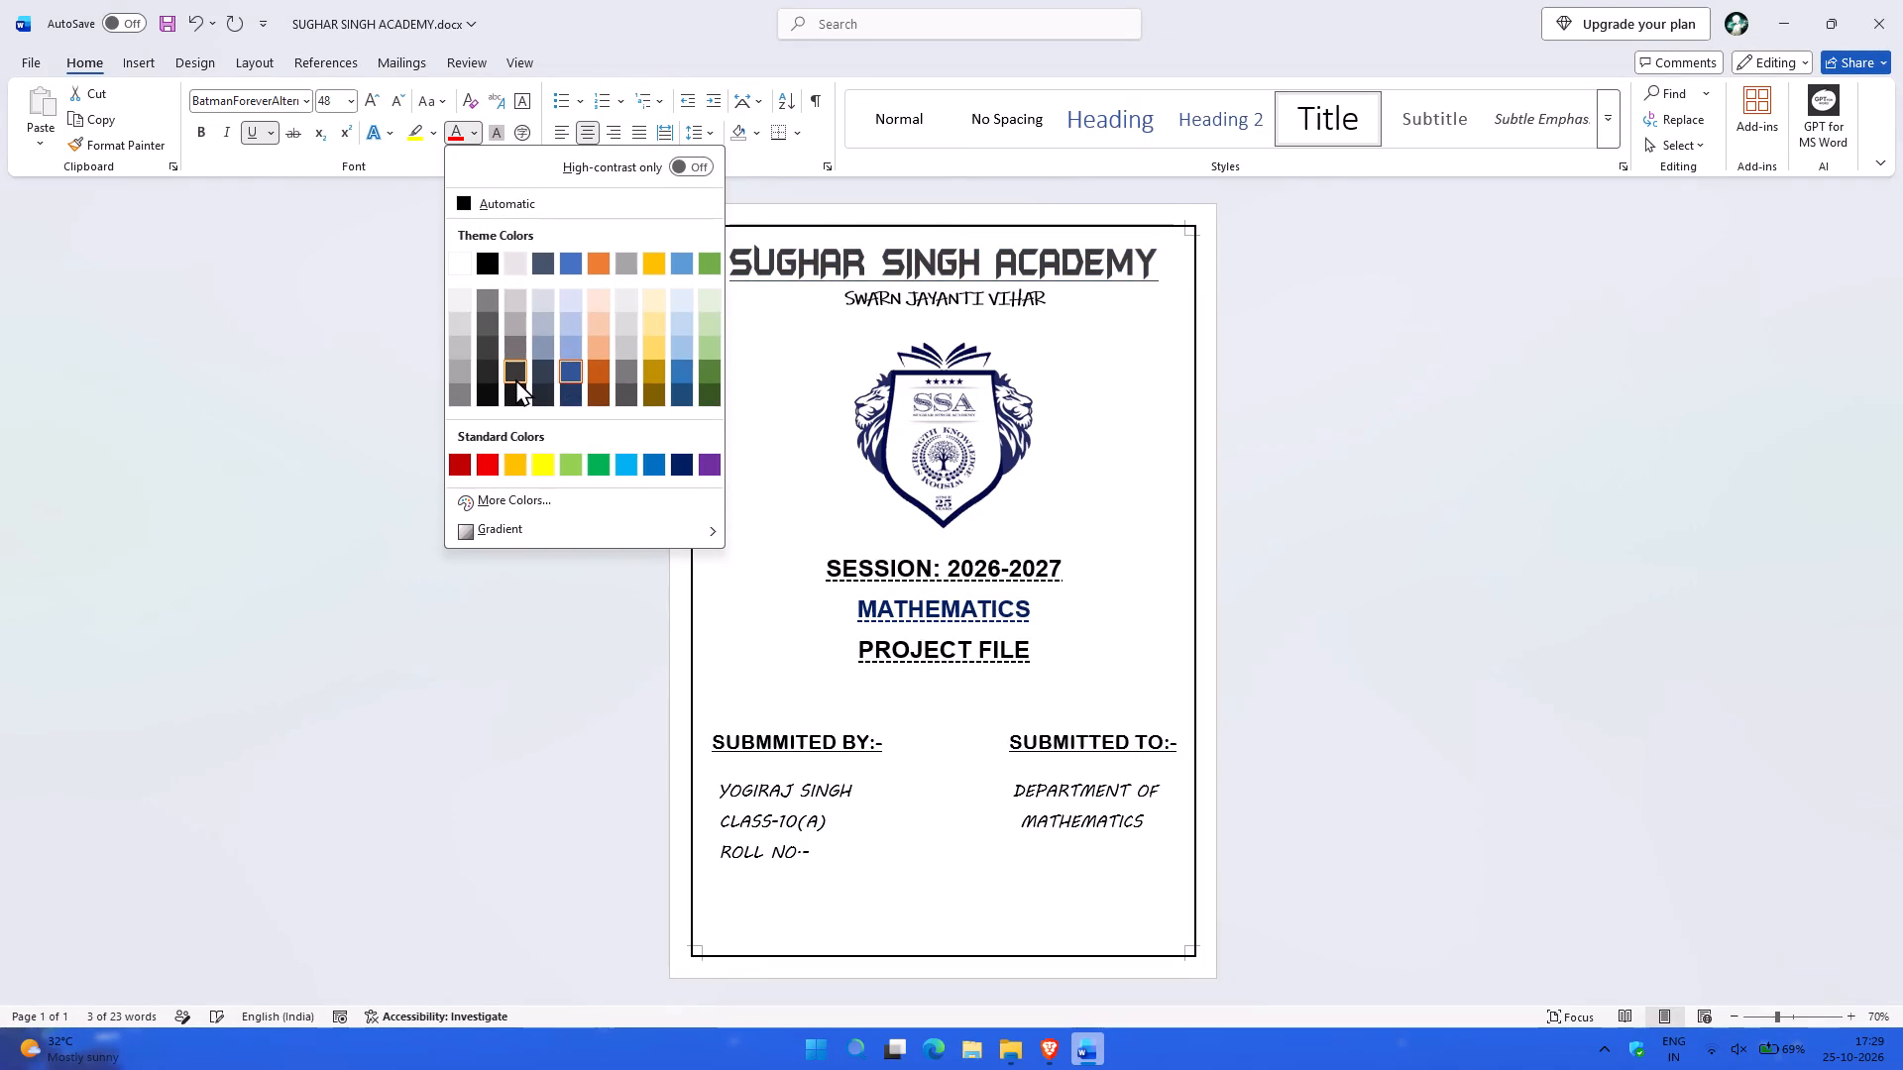
left_click(568, 394)
left_click(642, 435)
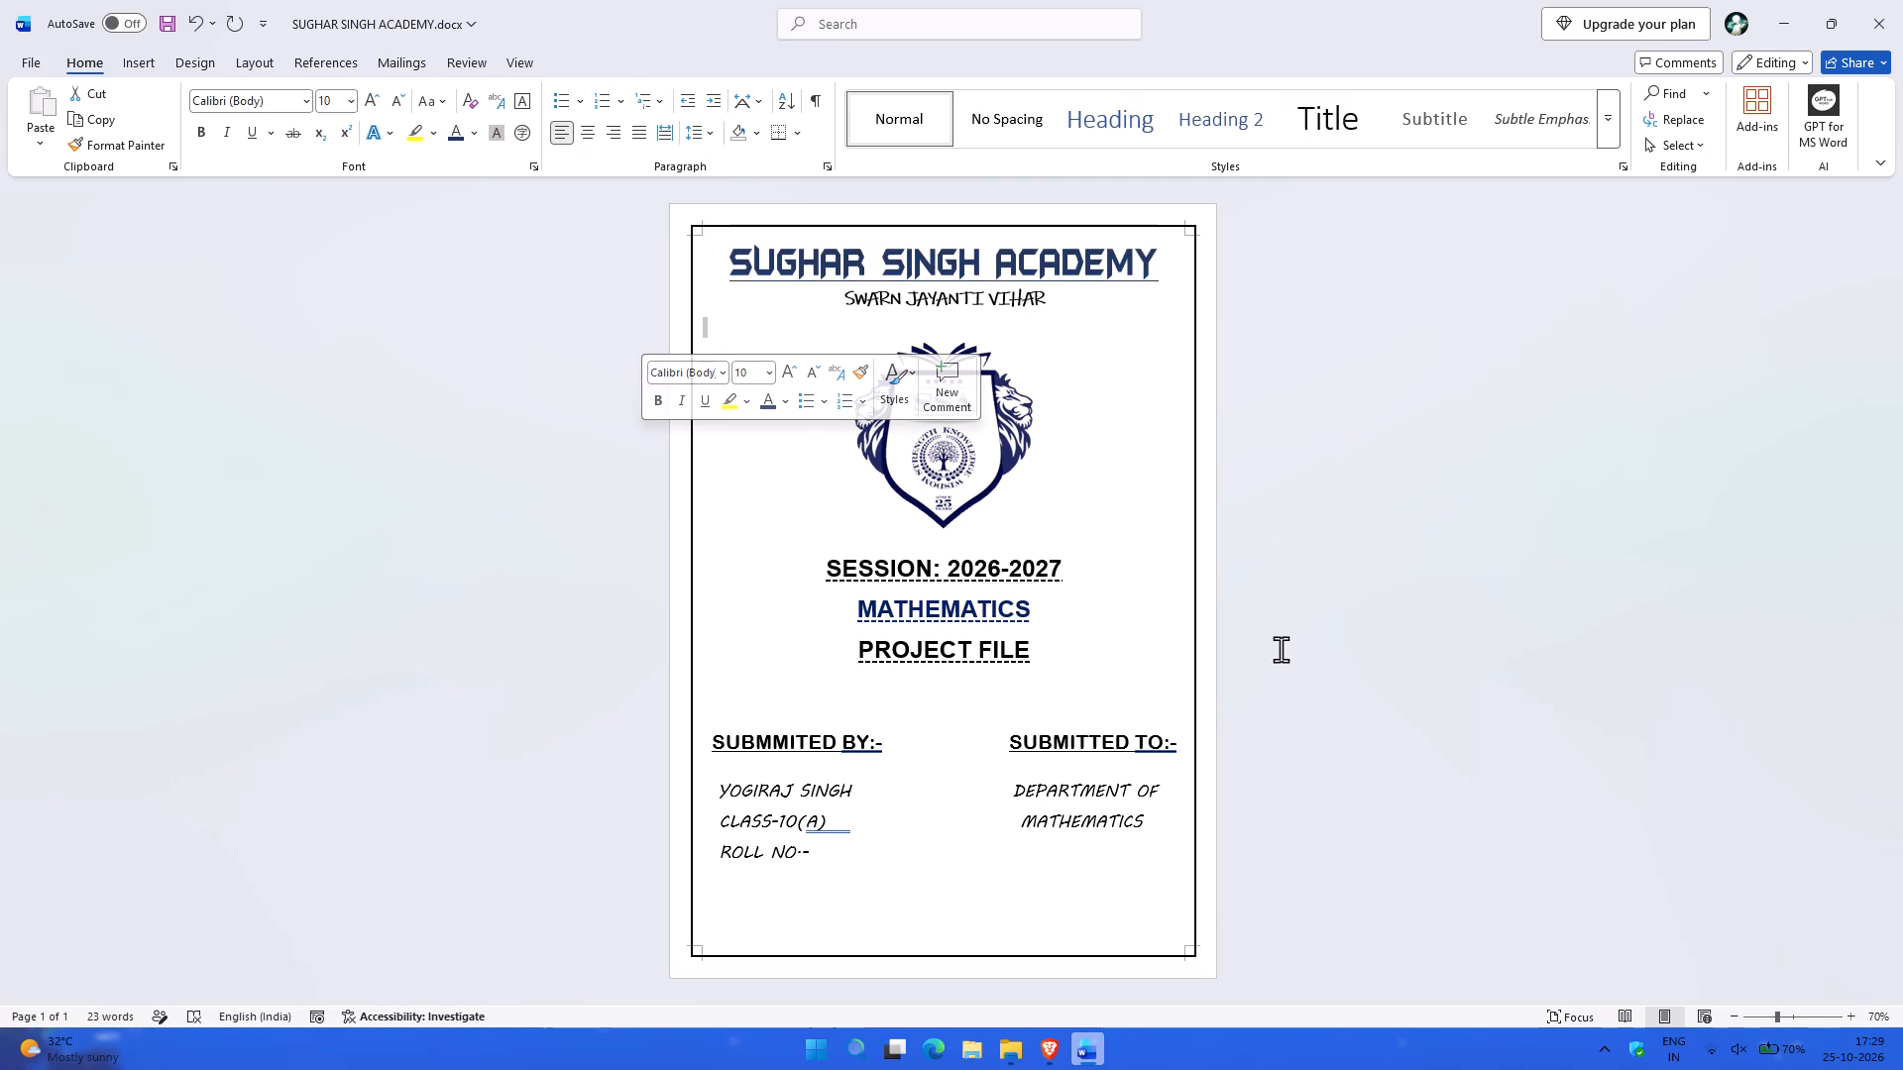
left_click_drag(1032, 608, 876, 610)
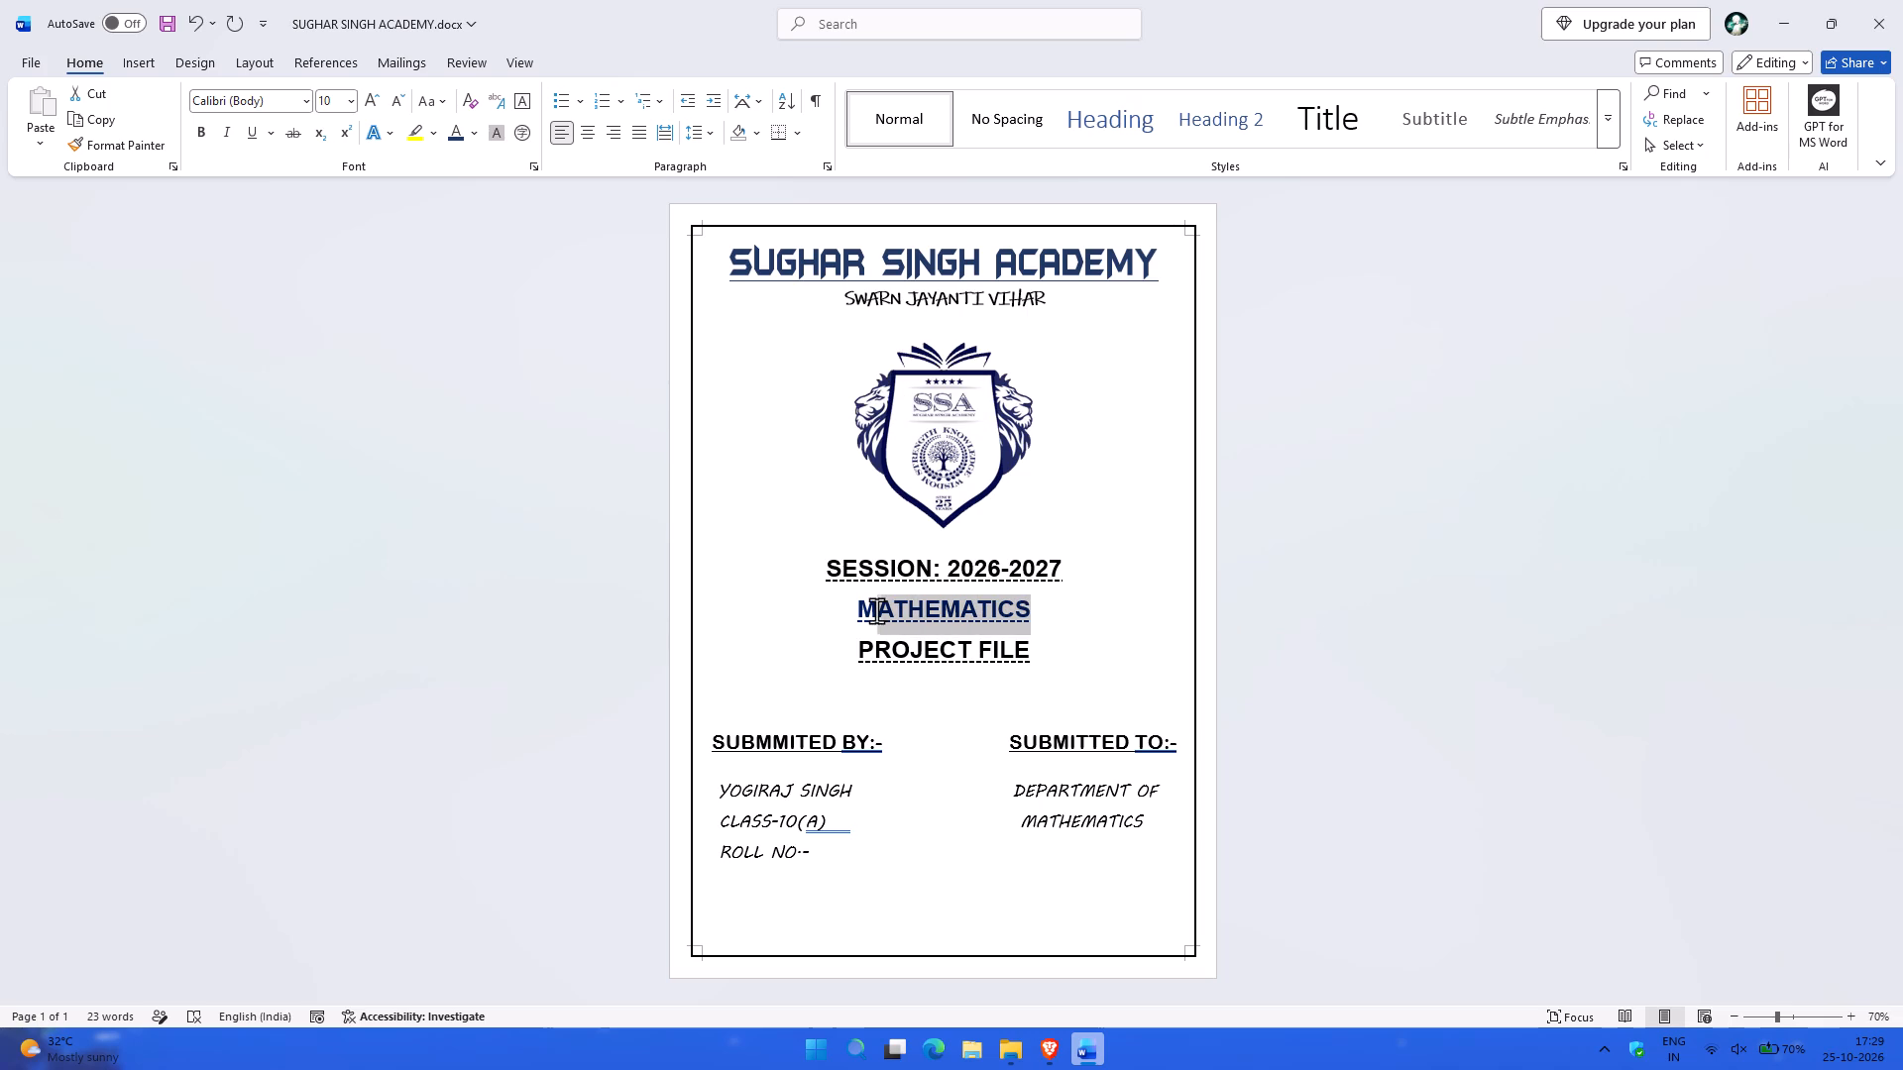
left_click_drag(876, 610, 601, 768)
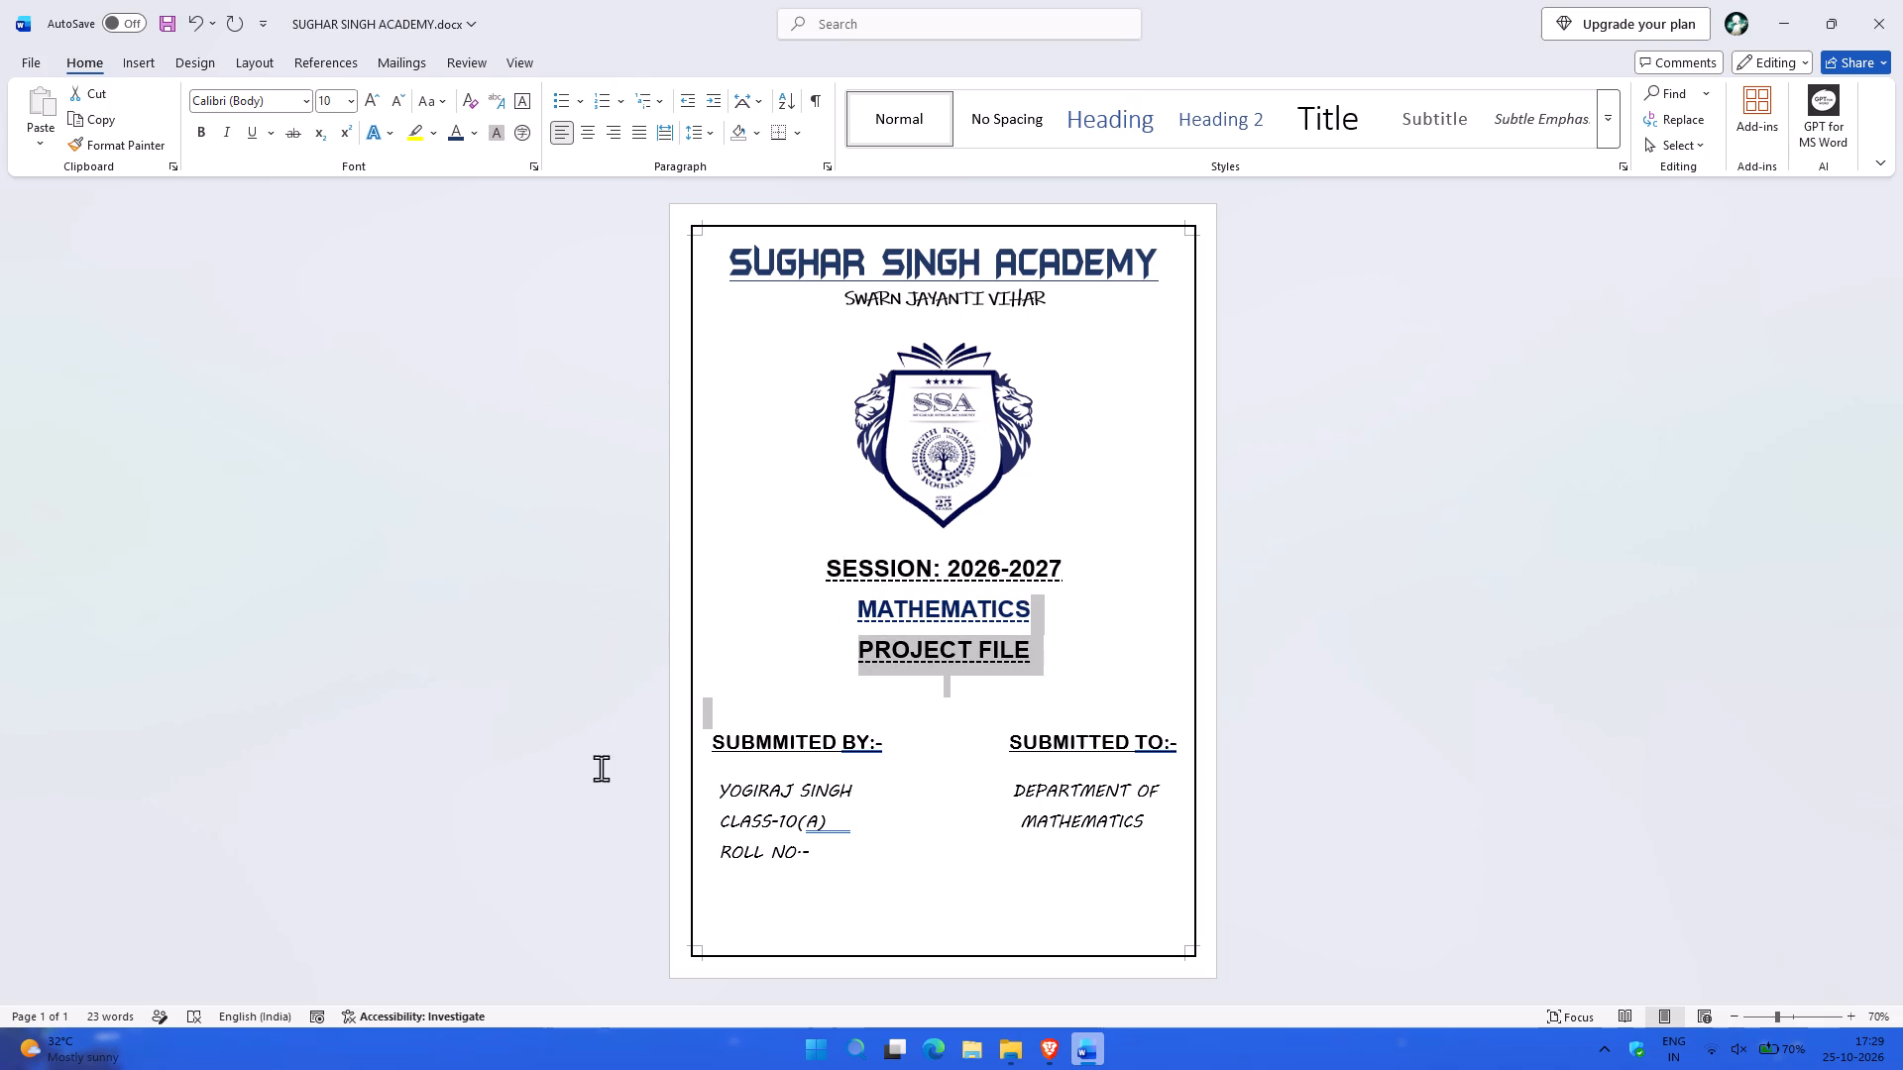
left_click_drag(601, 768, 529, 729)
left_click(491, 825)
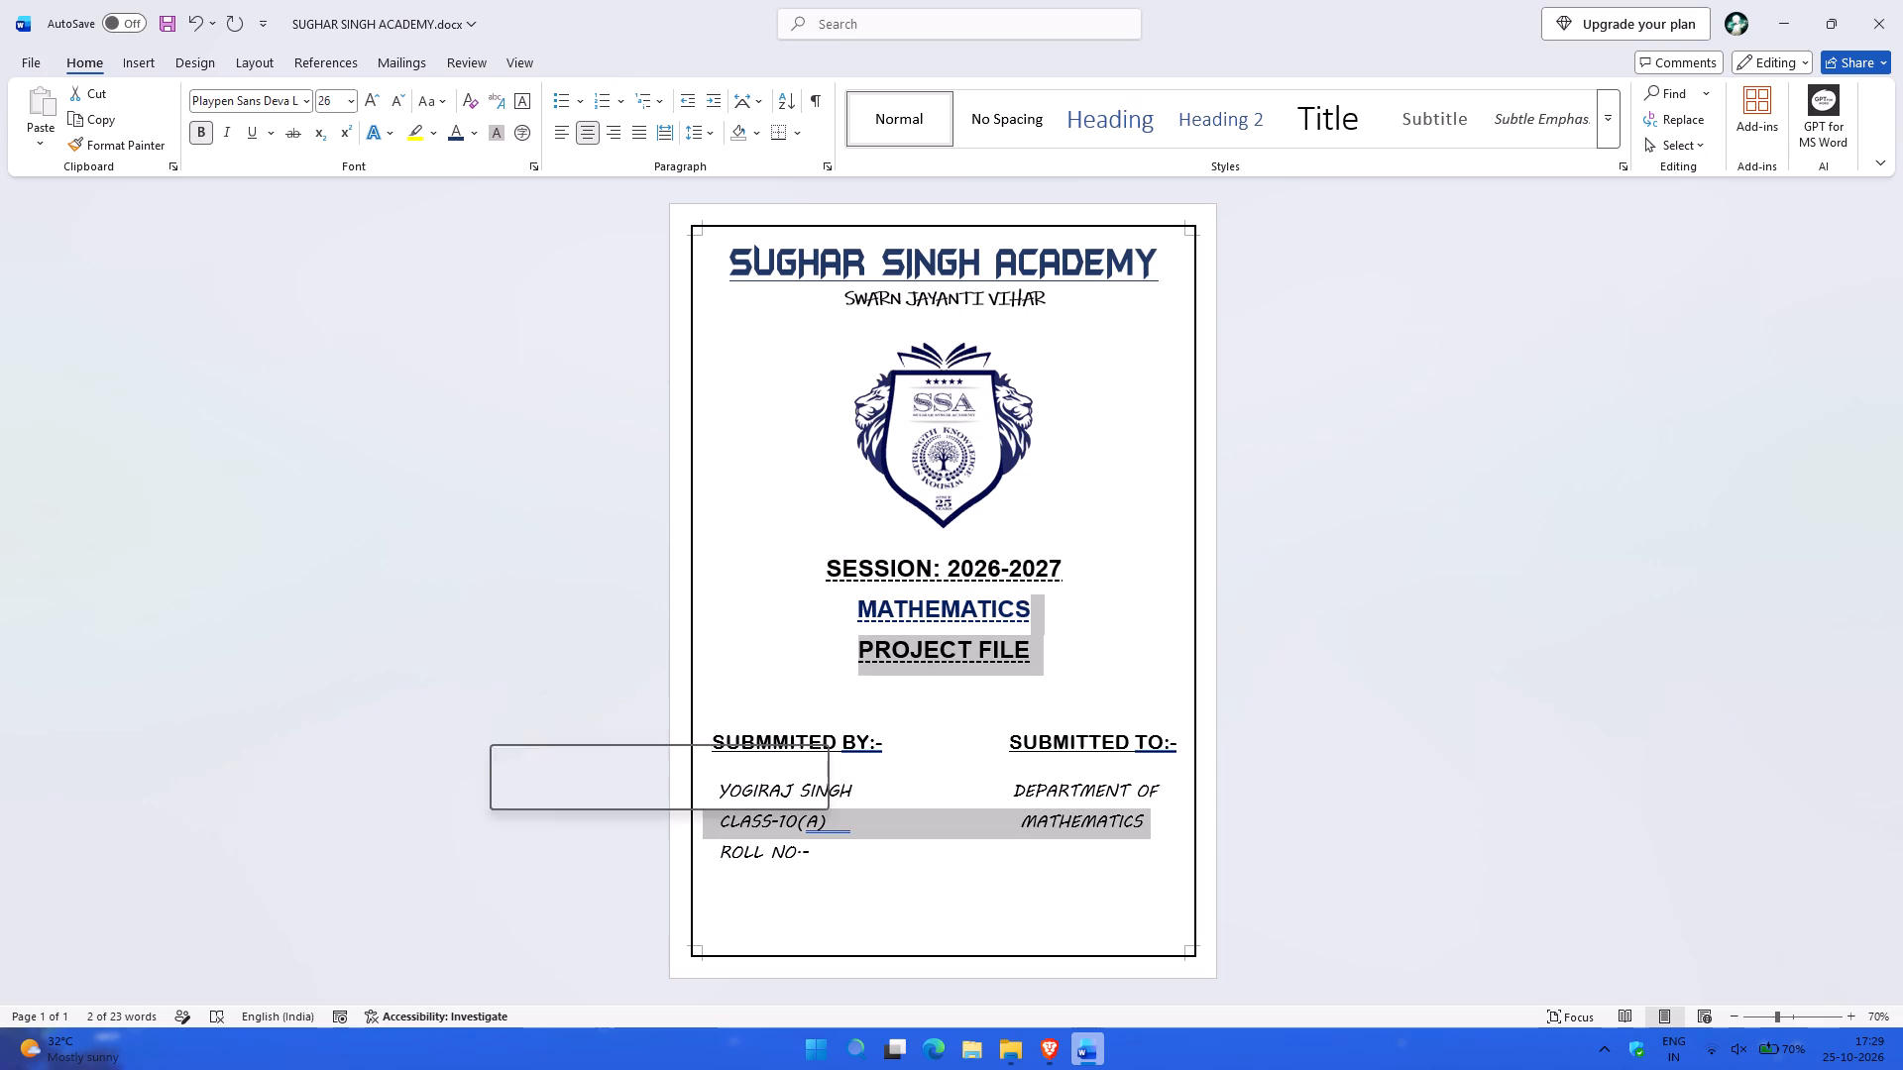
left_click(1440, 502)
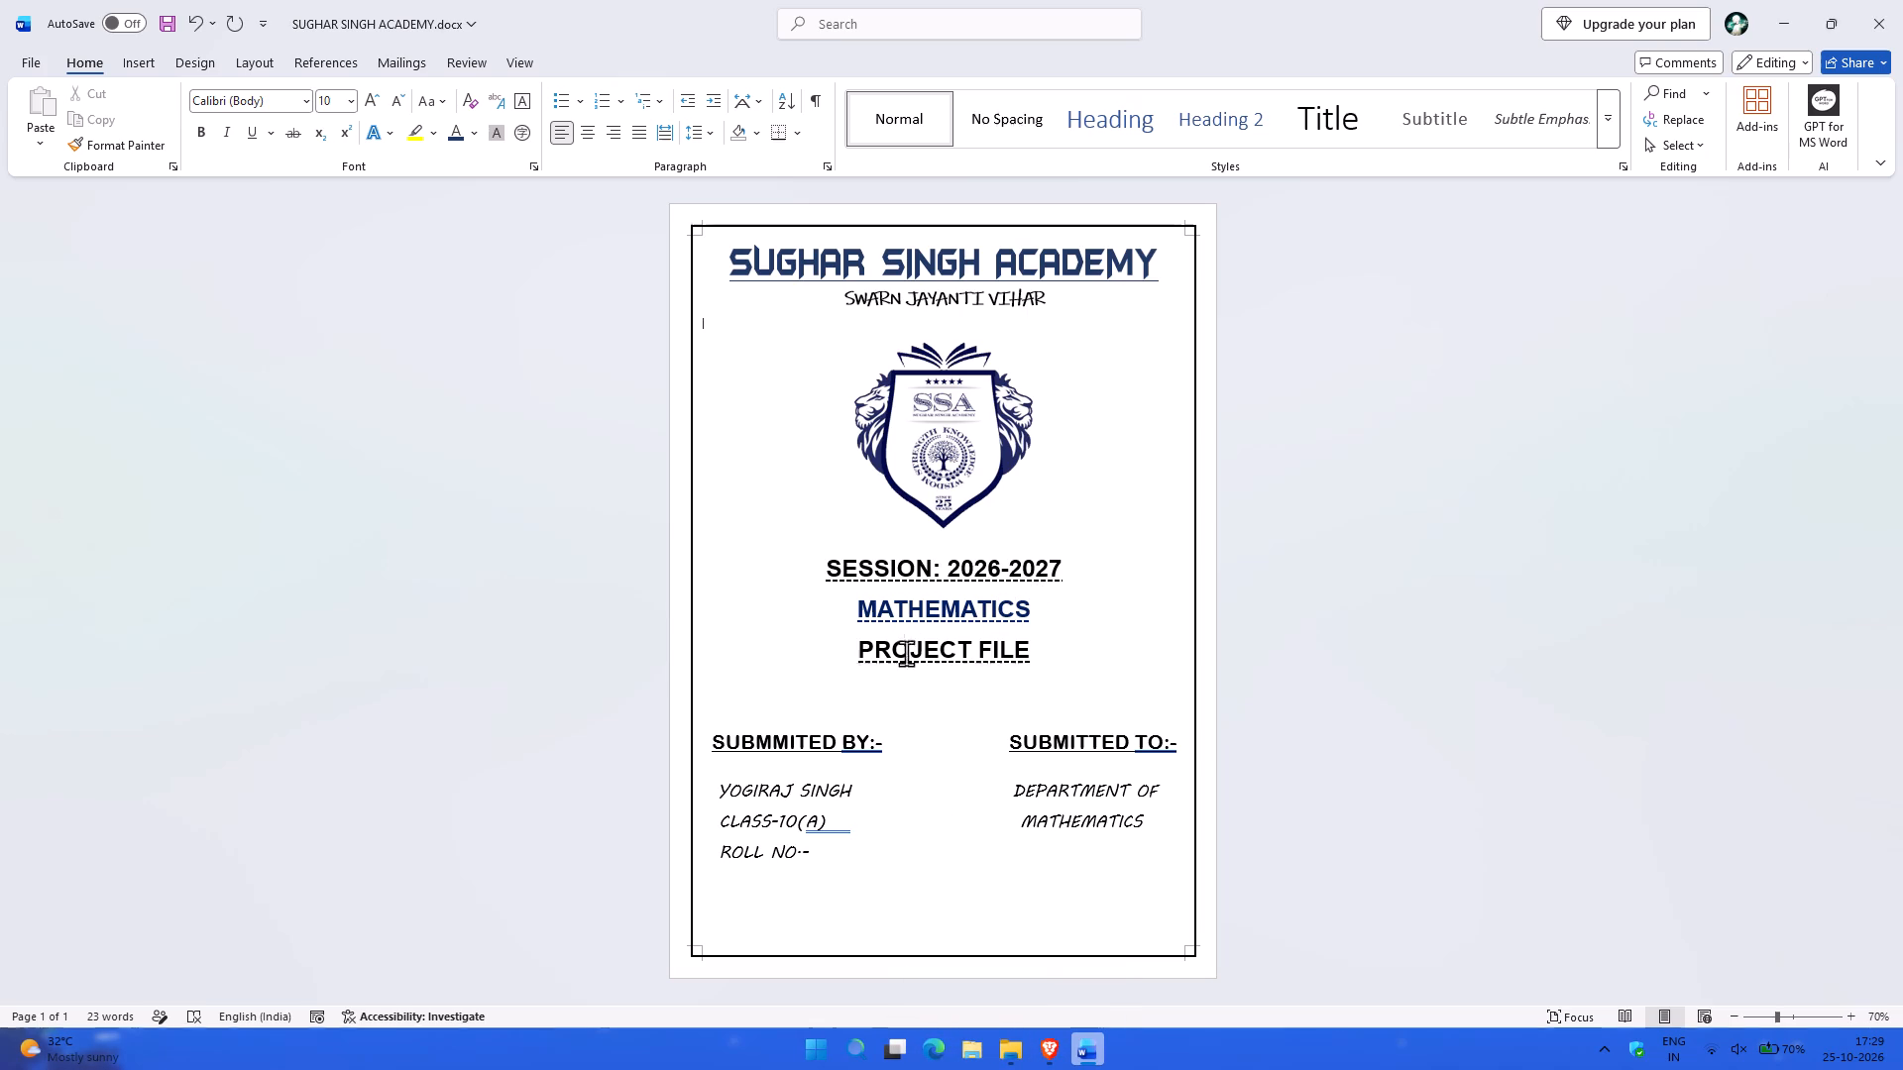
Examine the cover page closely from the crest down to the SUBMMITED BY and SUBMITTED TO blocks.
scroll(913, 661, "up", 5, "ctrl")
scroll(913, 661, "down", 3)
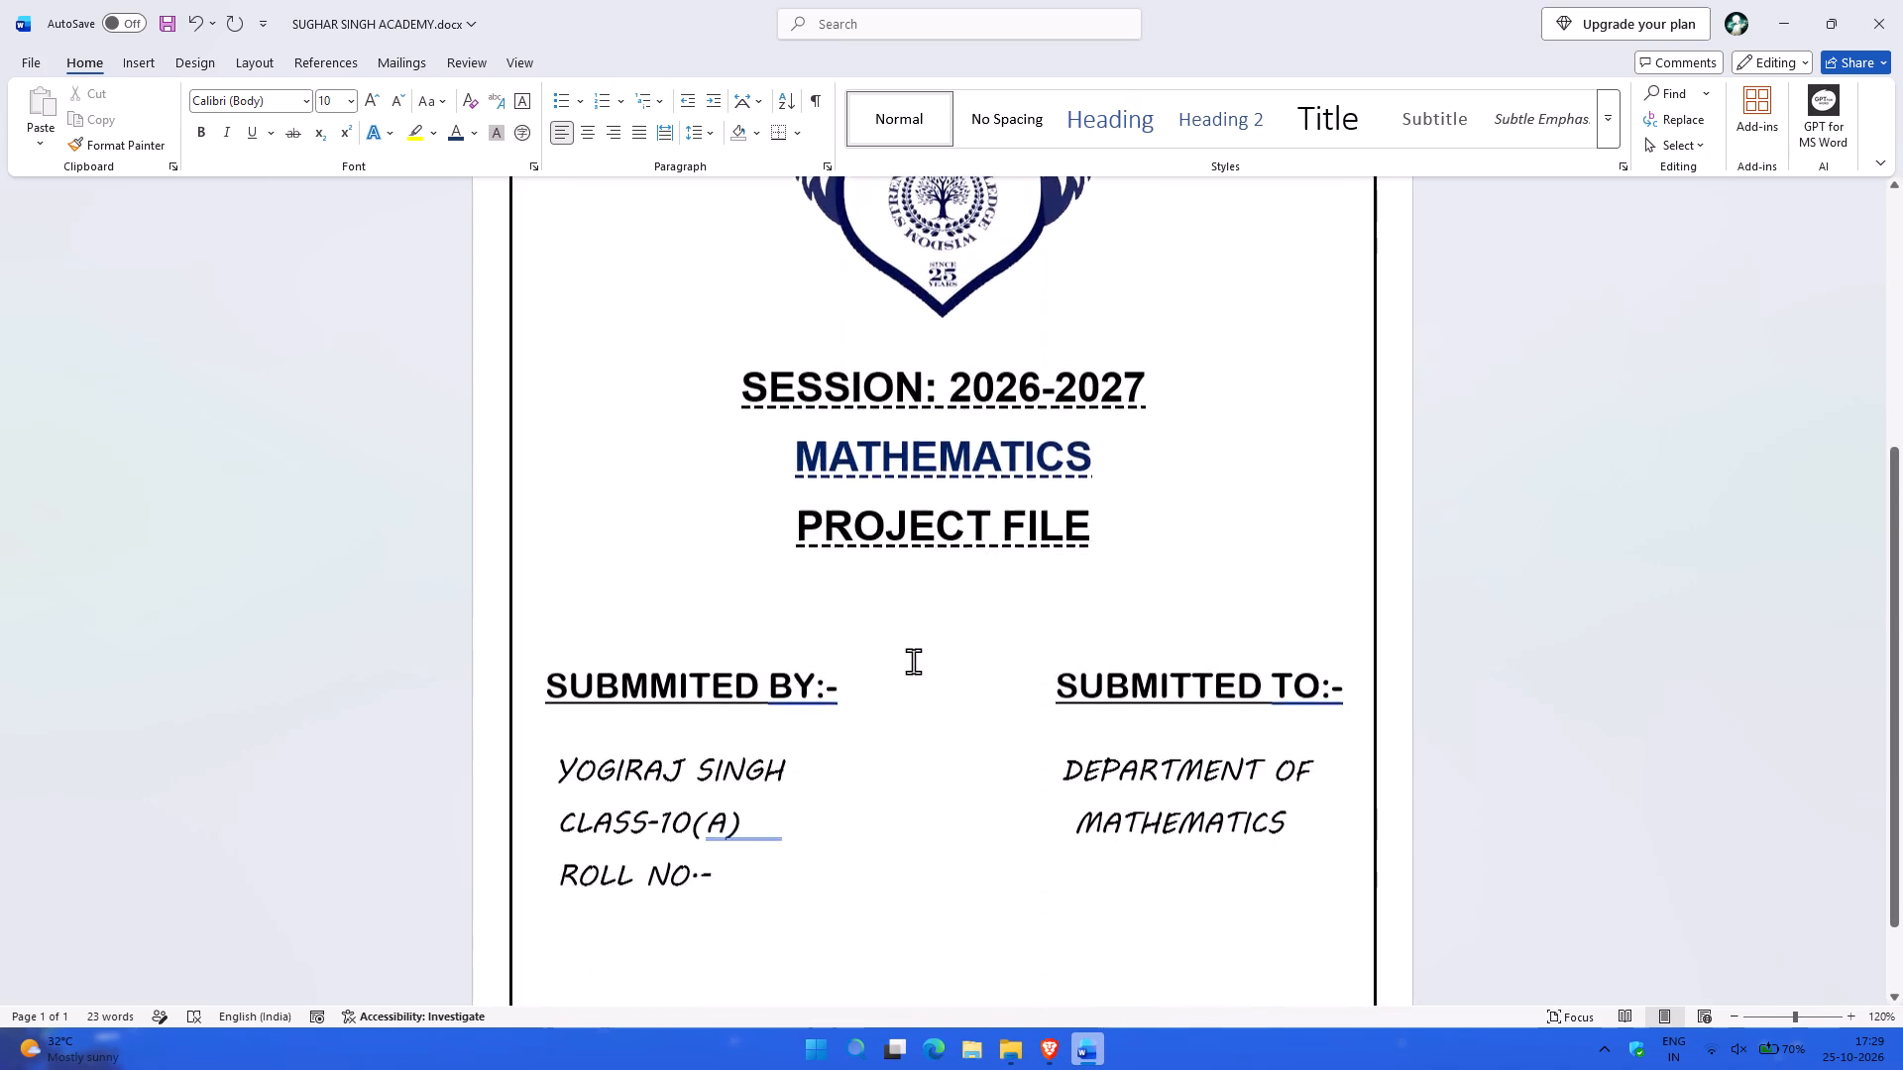
scroll(913, 661, "up", 7, "ctrl")
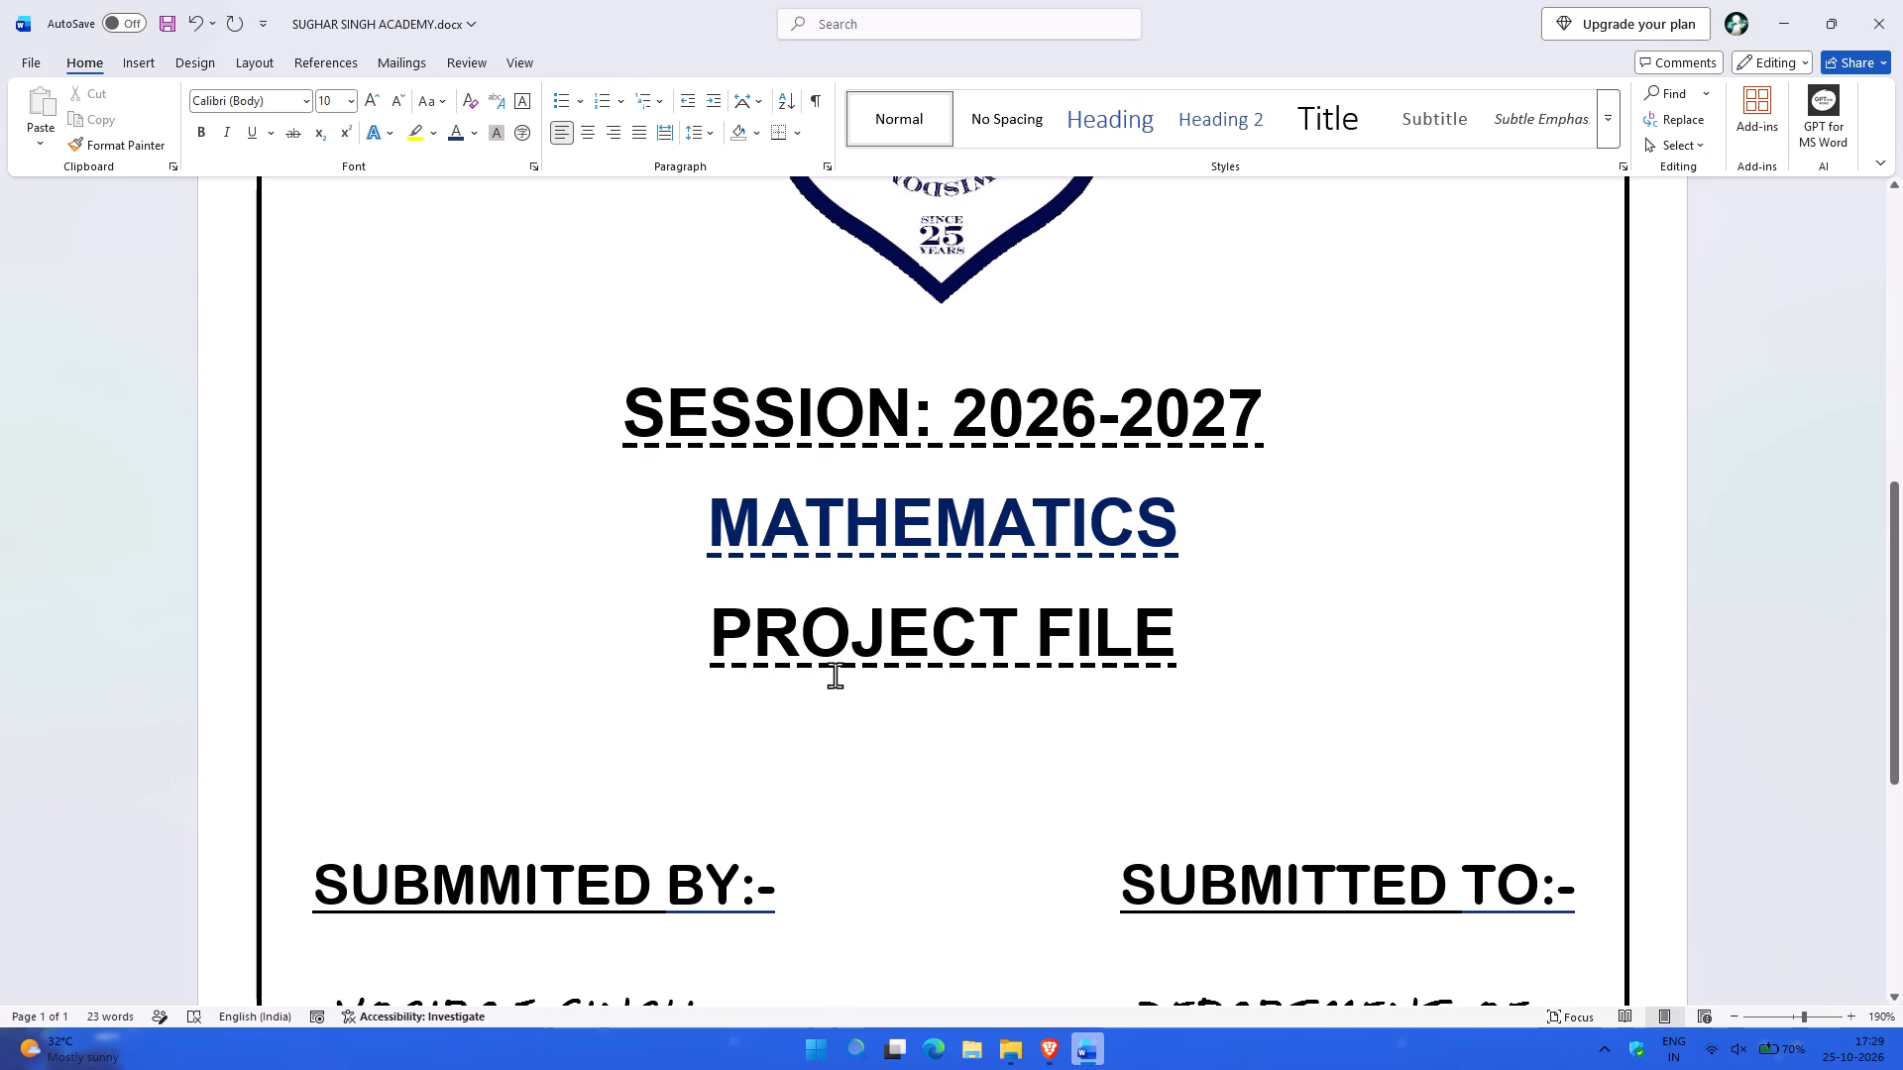
scroll(835, 675, "down", 2)
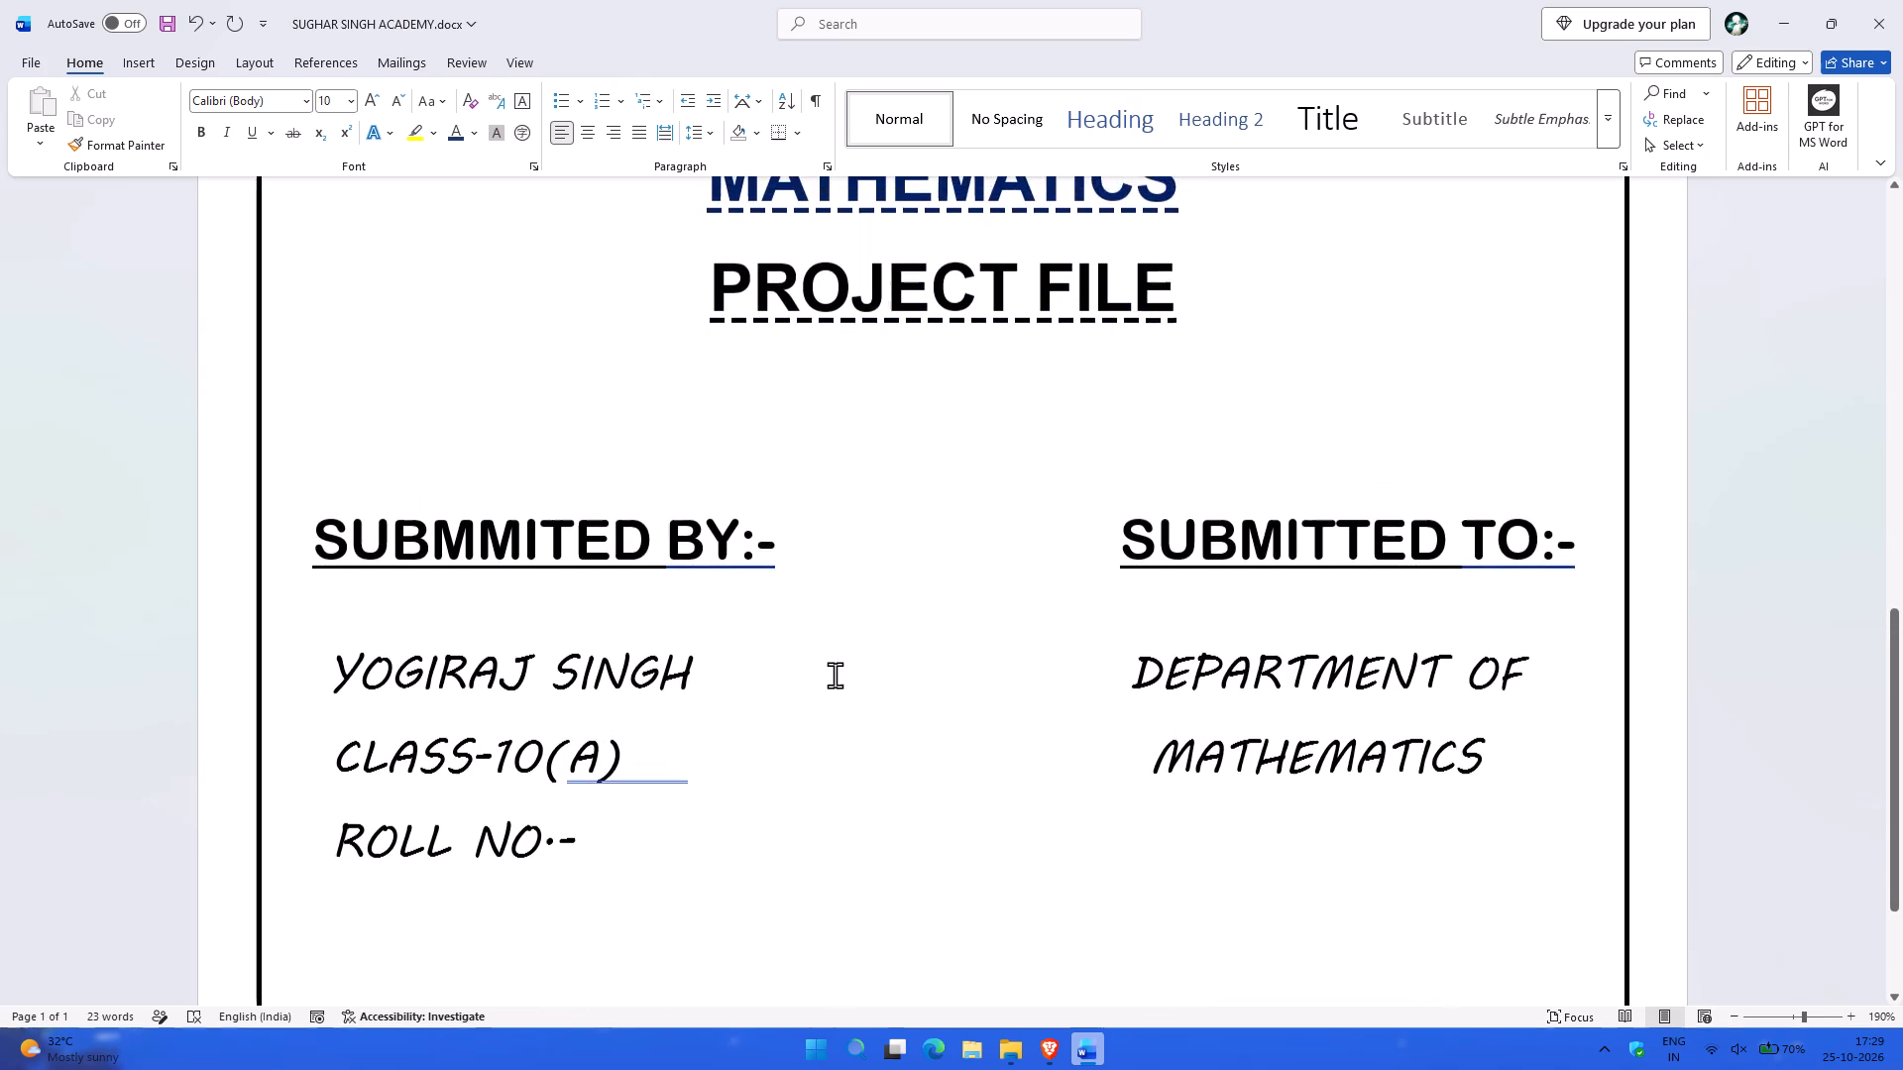
scroll(835, 675, "down", 1)
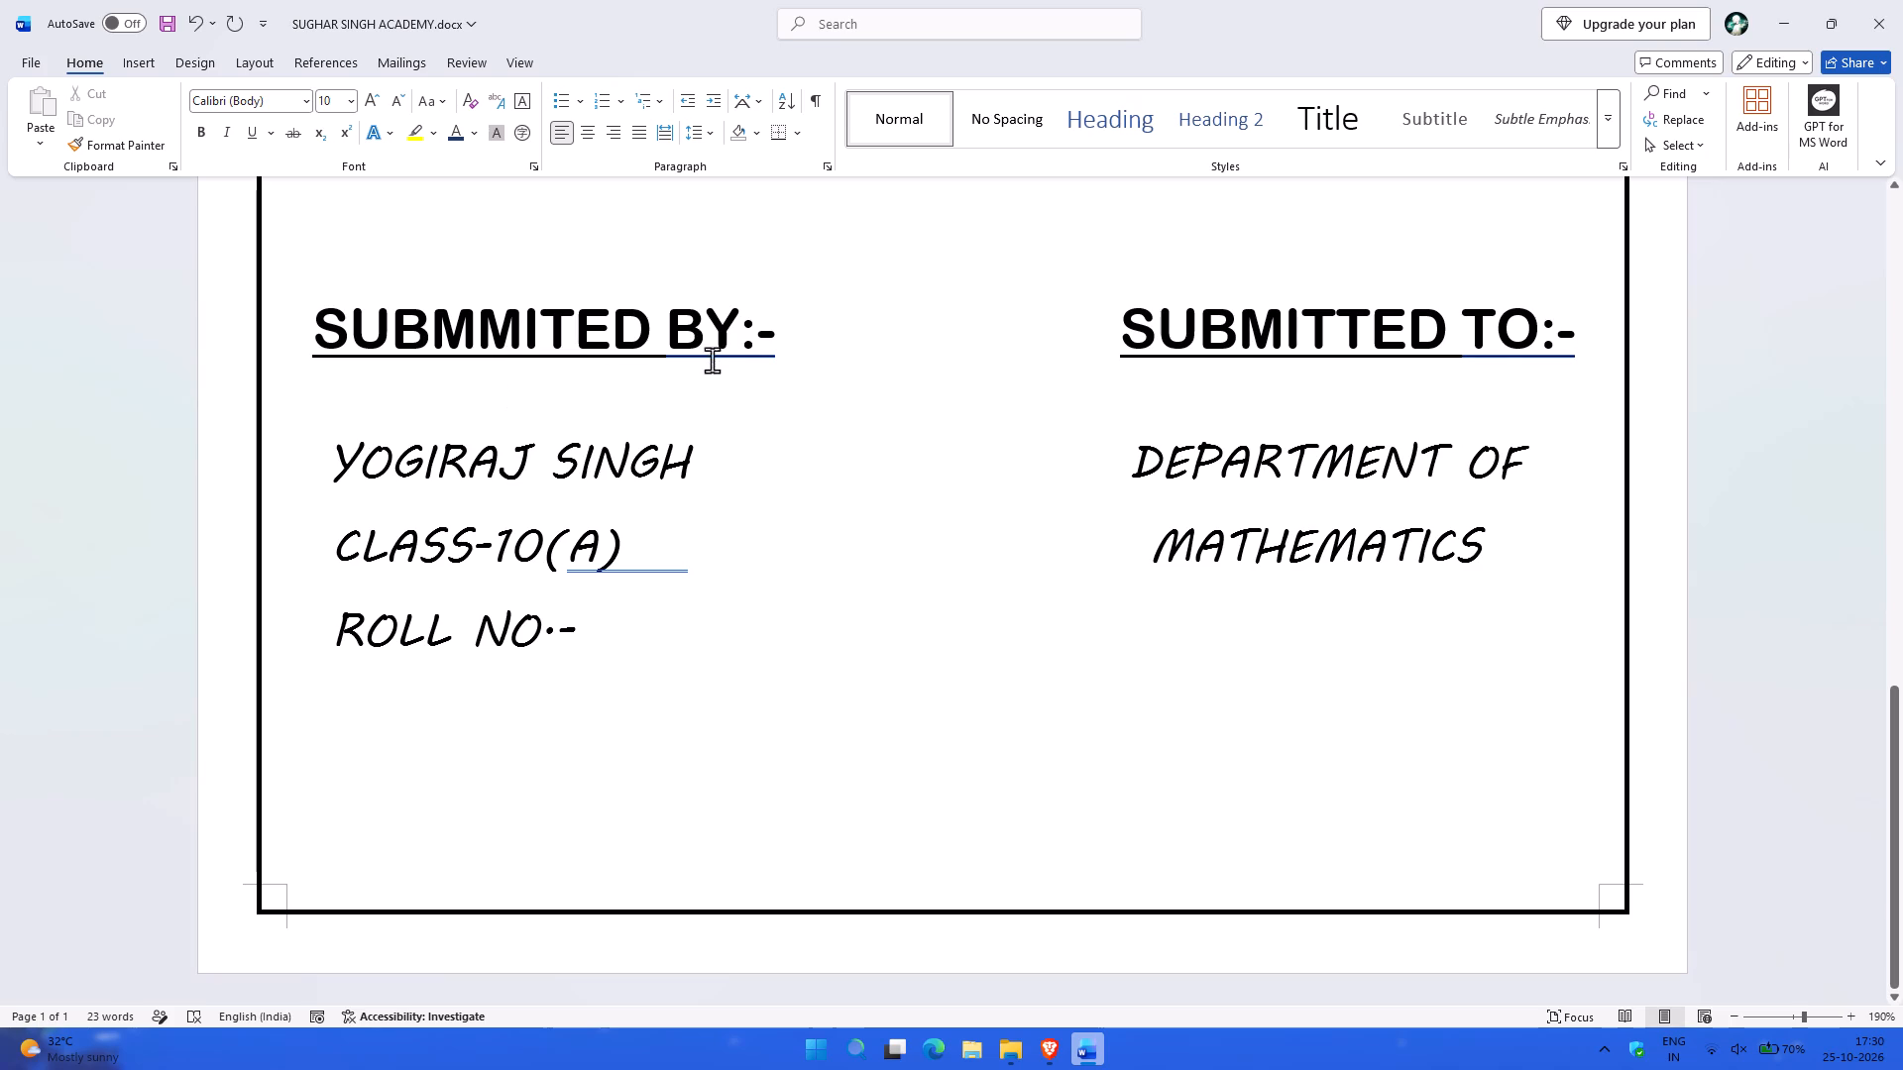
scroll(530, 465, "up", 6)
scroll(530, 465, "down", 3, "ctrl")
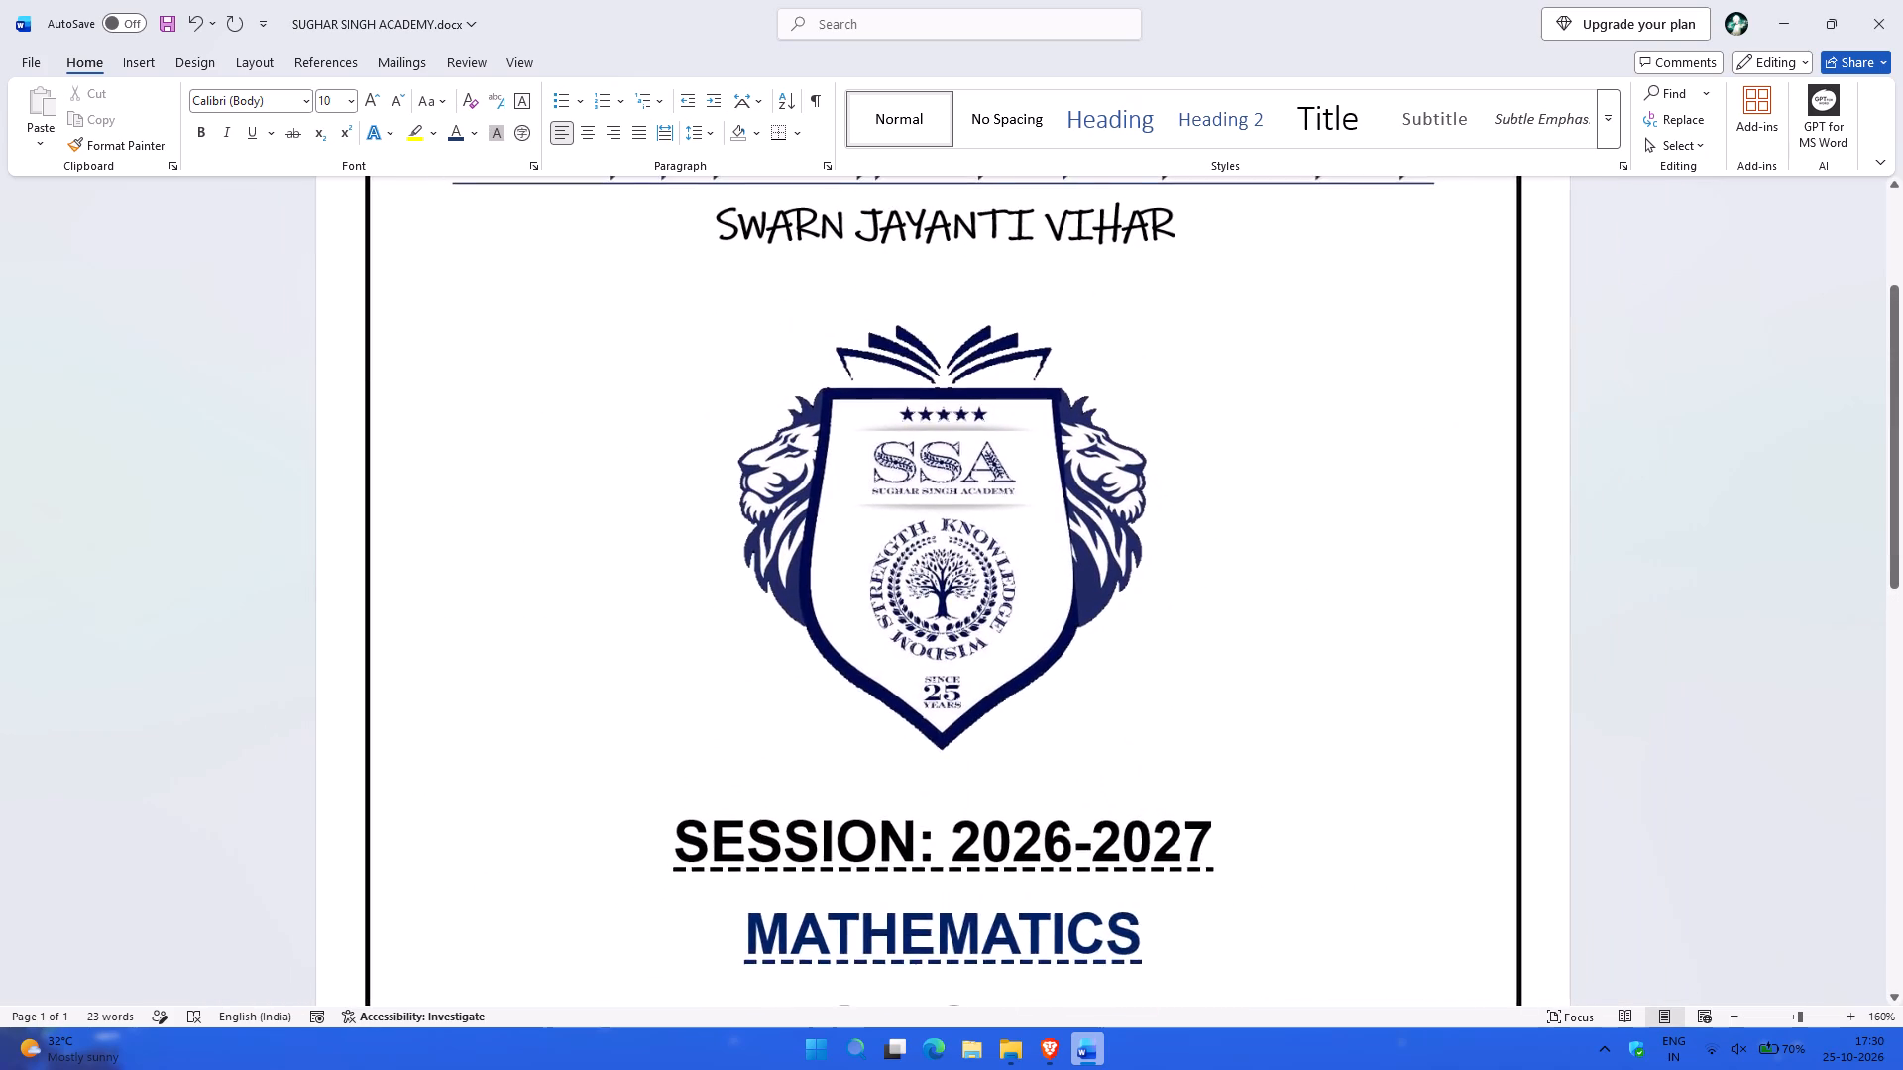
scroll(530, 465, "down", 1)
scroll(530, 465, "down", 7, "ctrl")
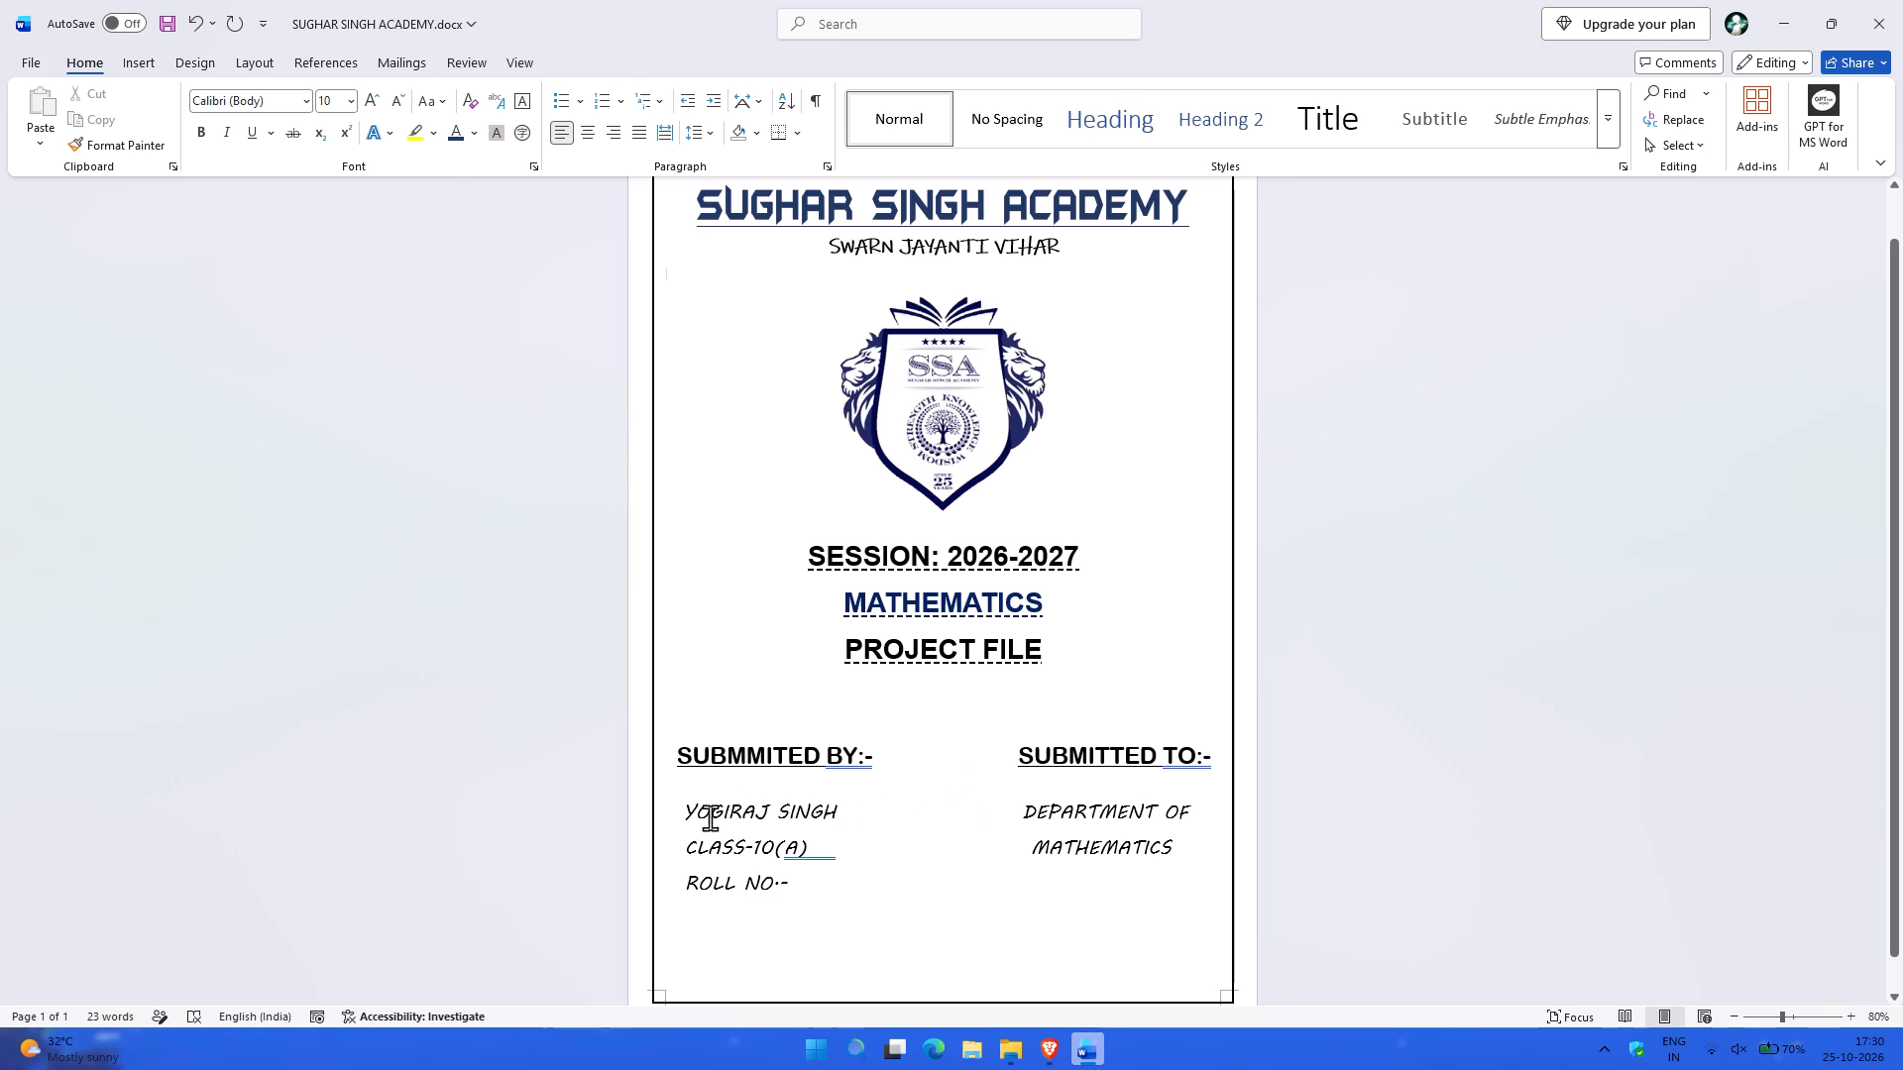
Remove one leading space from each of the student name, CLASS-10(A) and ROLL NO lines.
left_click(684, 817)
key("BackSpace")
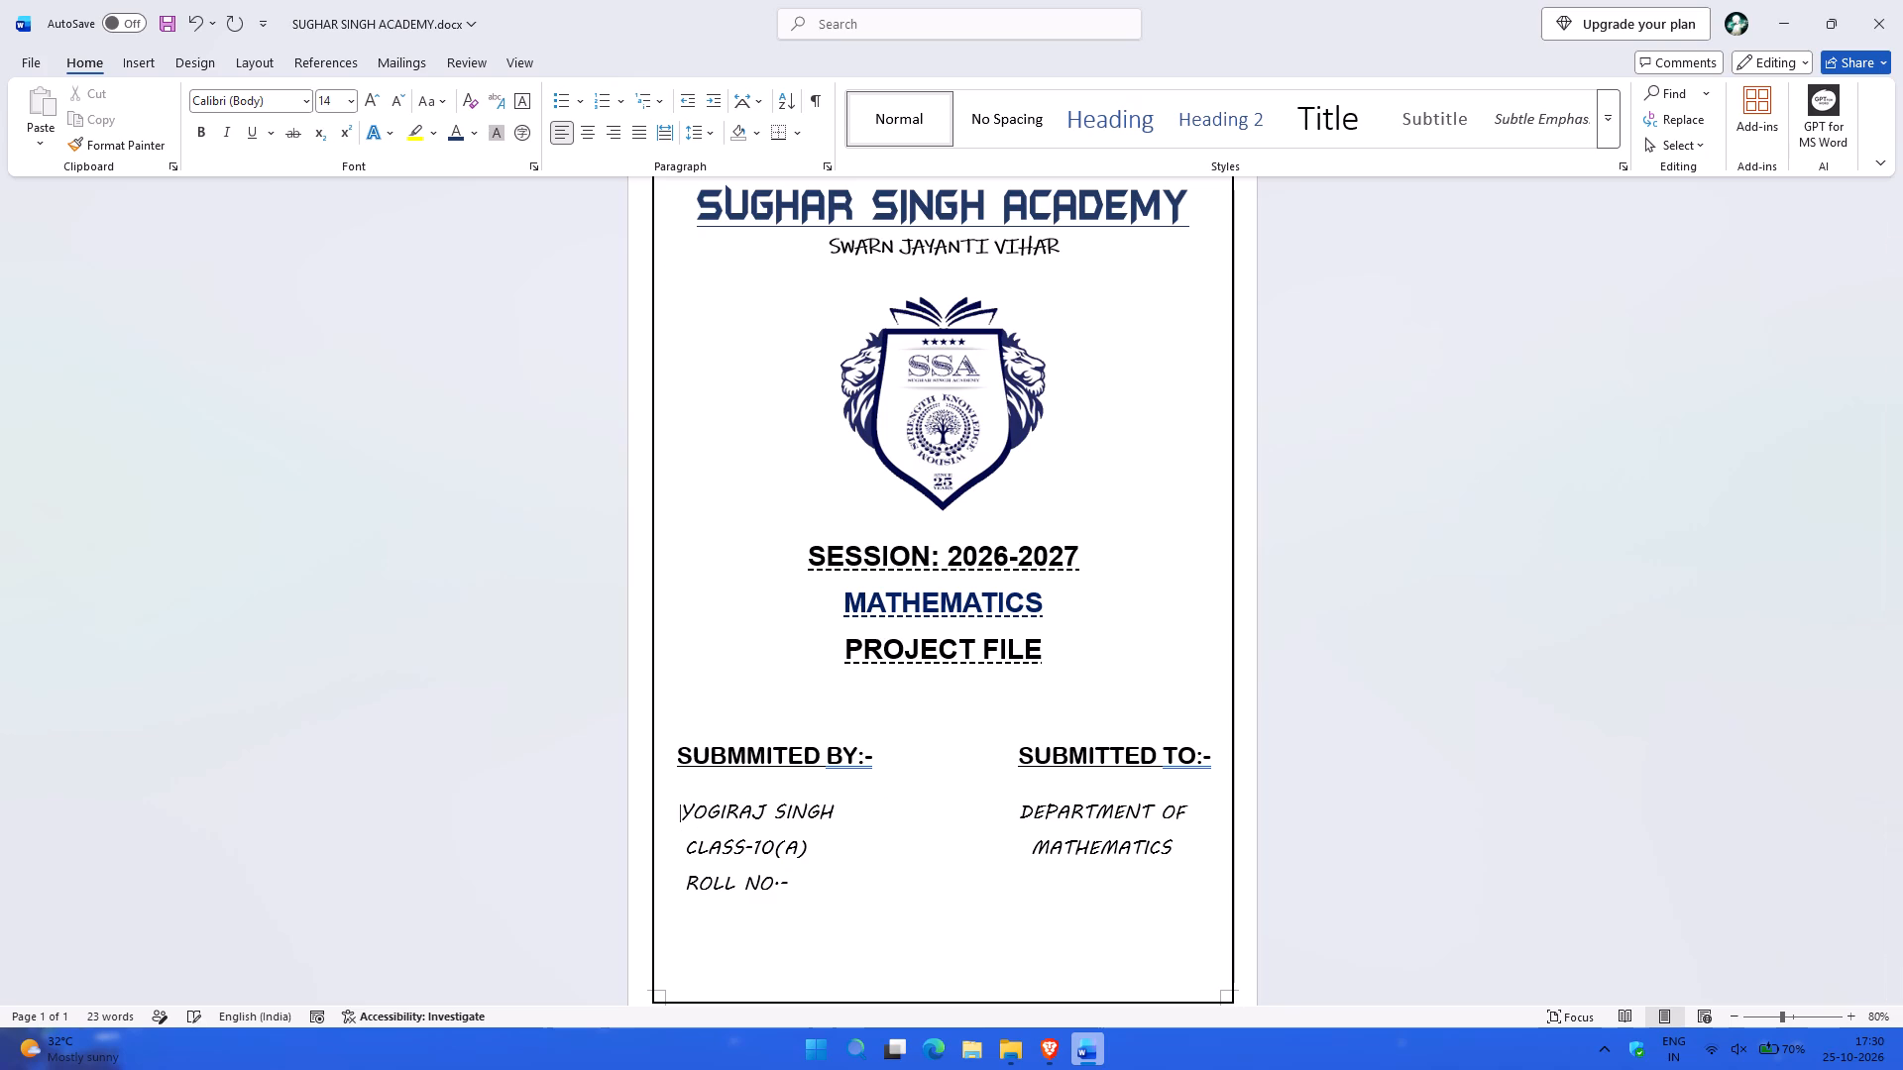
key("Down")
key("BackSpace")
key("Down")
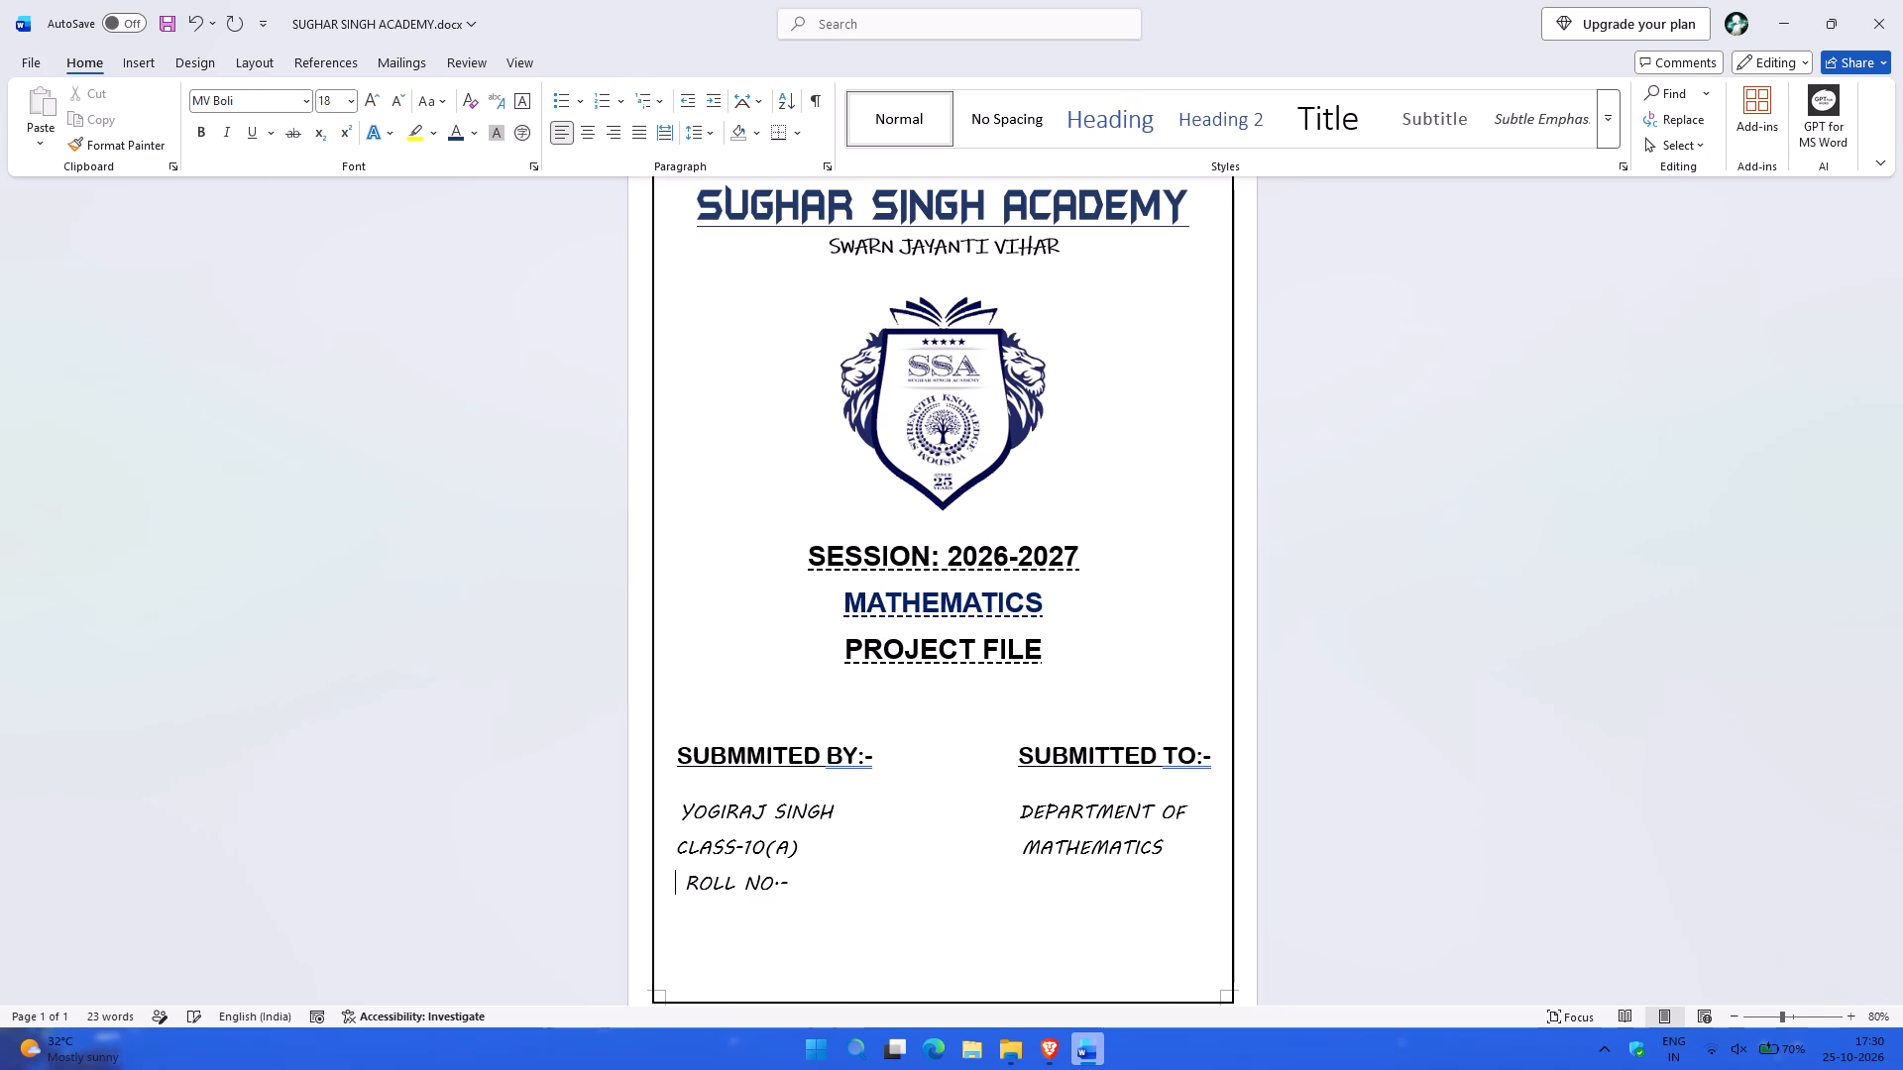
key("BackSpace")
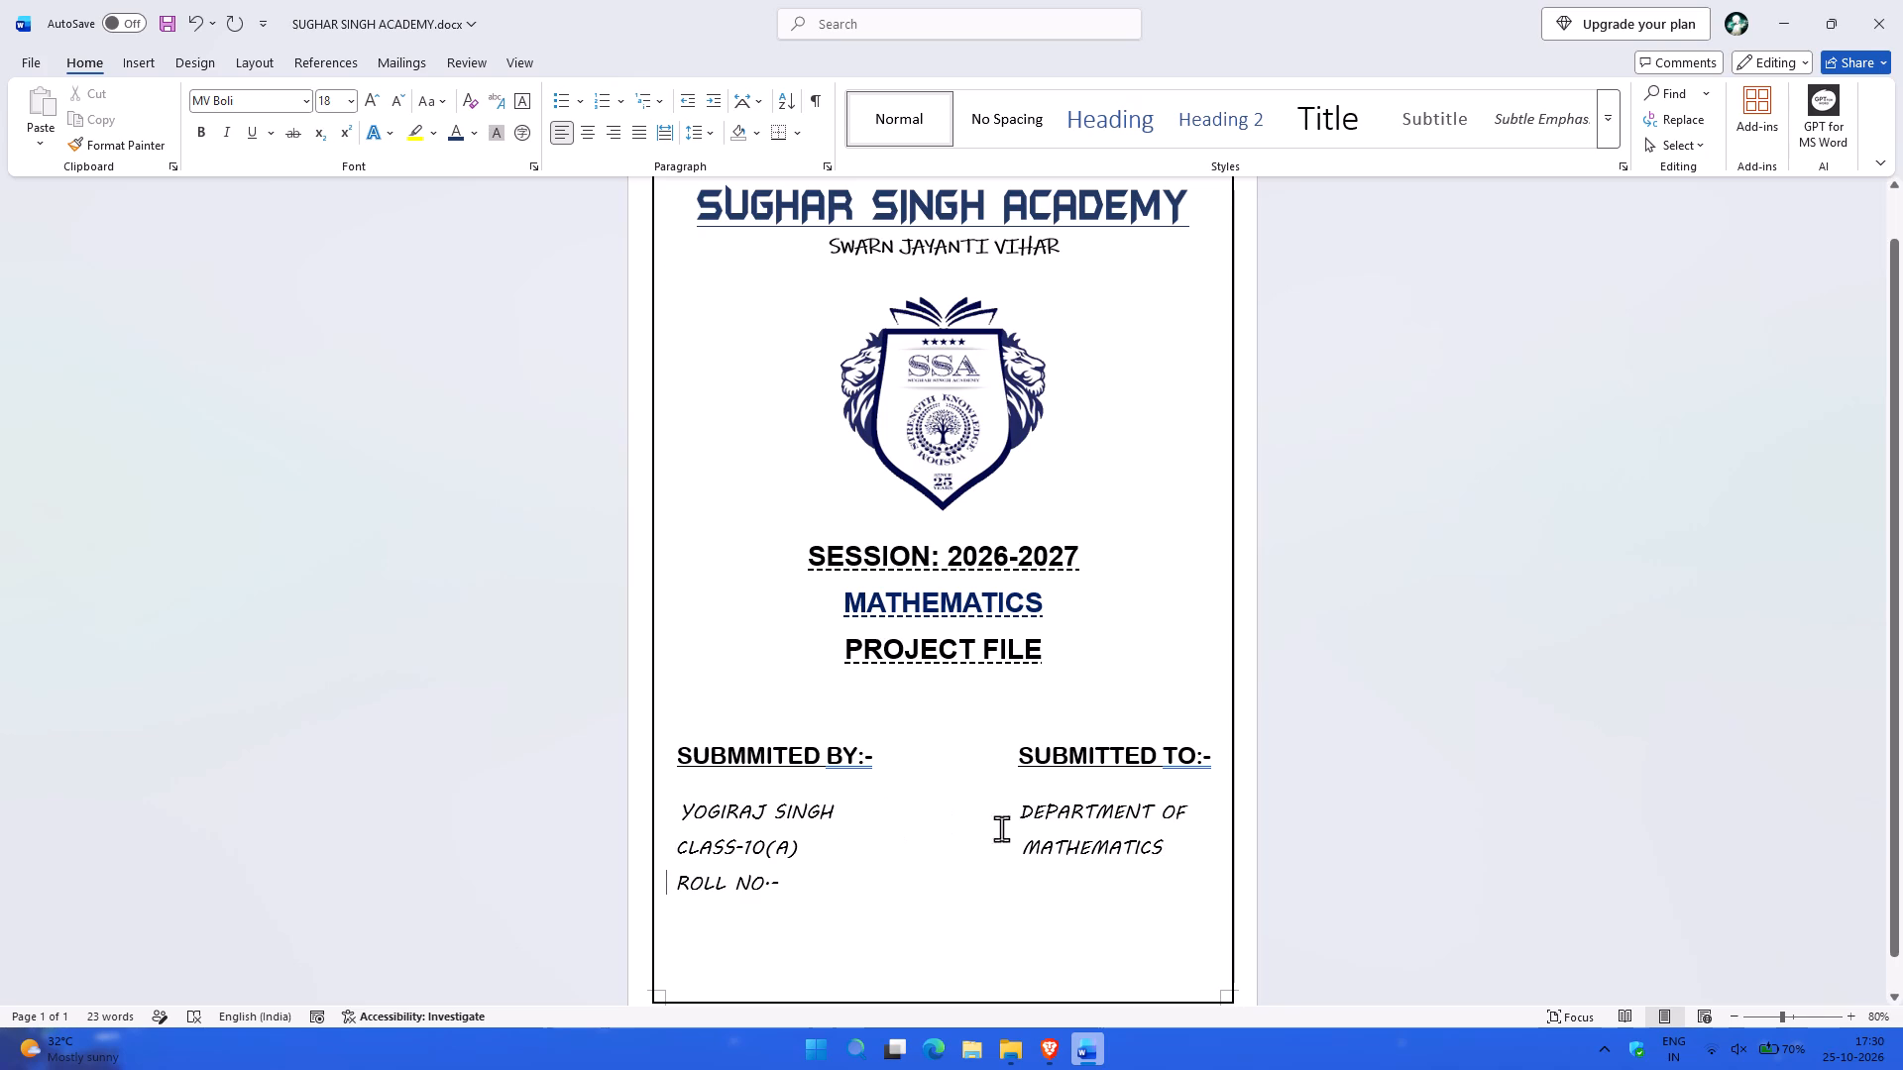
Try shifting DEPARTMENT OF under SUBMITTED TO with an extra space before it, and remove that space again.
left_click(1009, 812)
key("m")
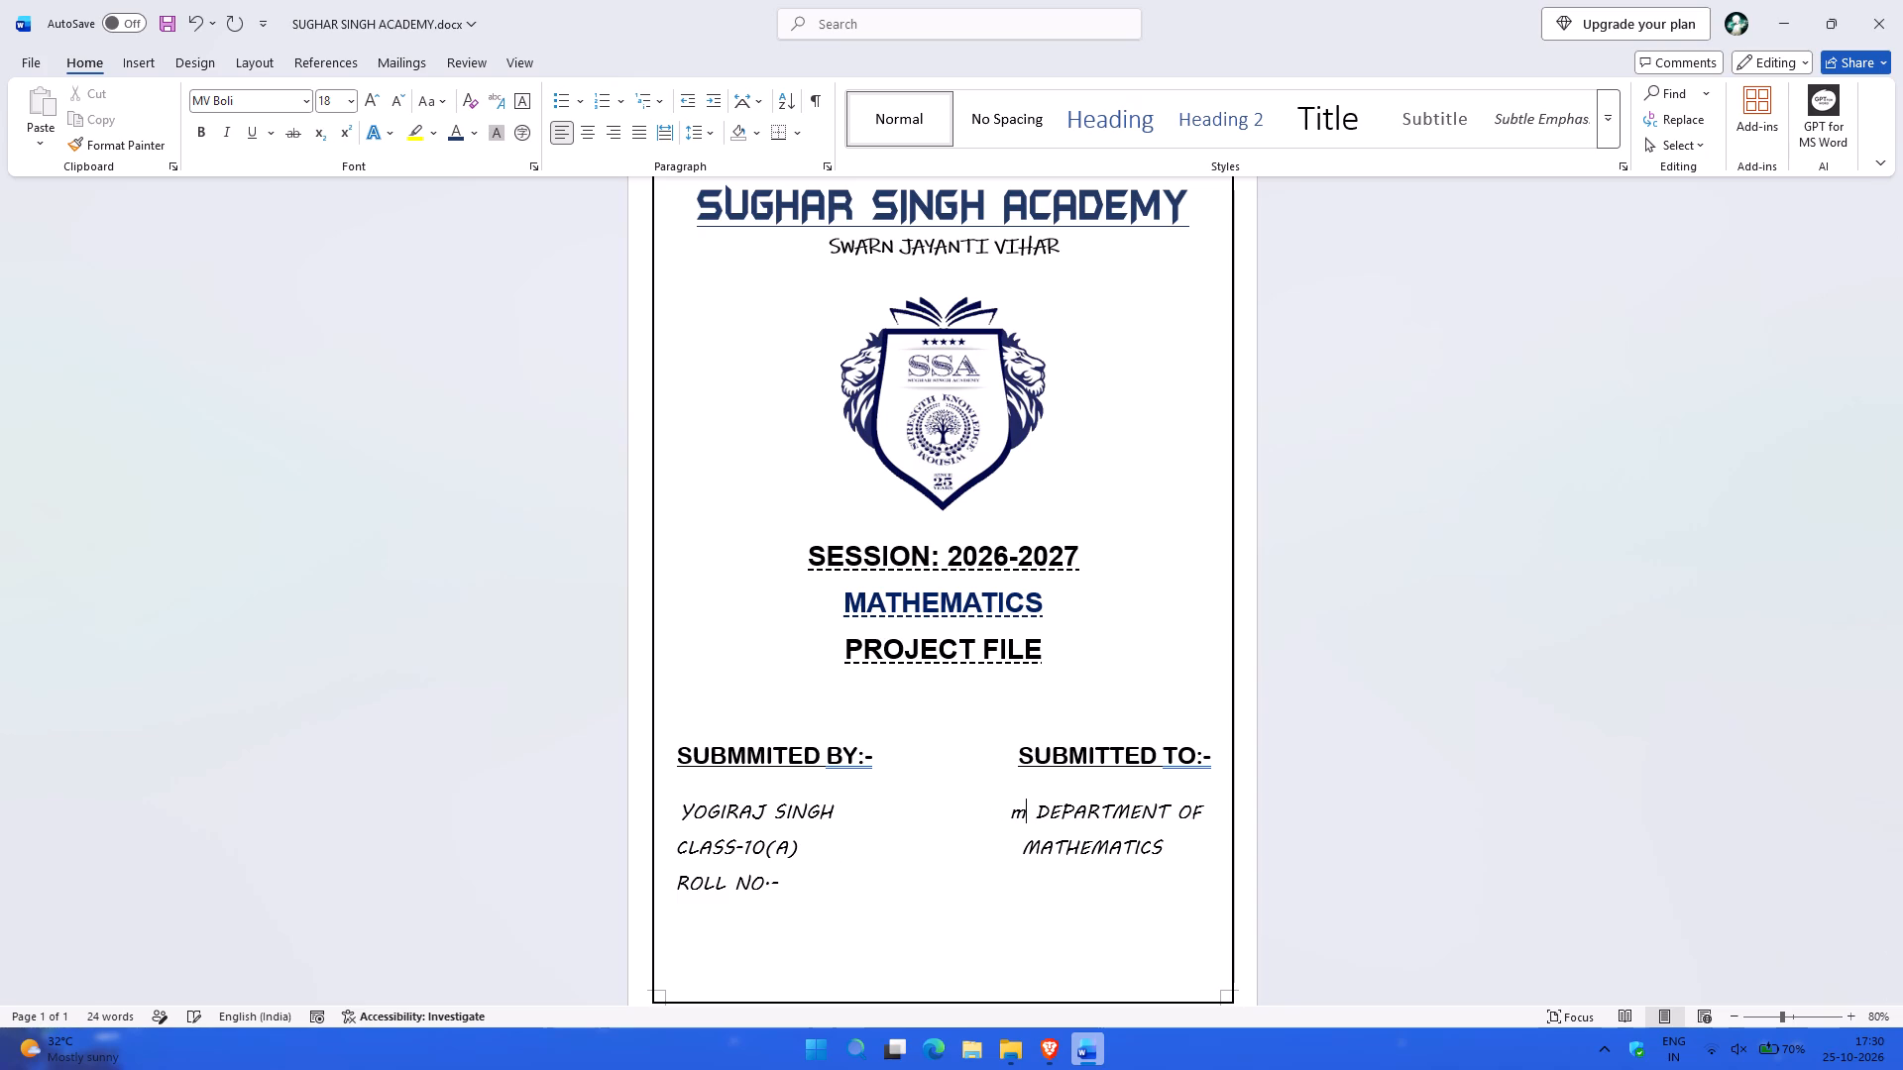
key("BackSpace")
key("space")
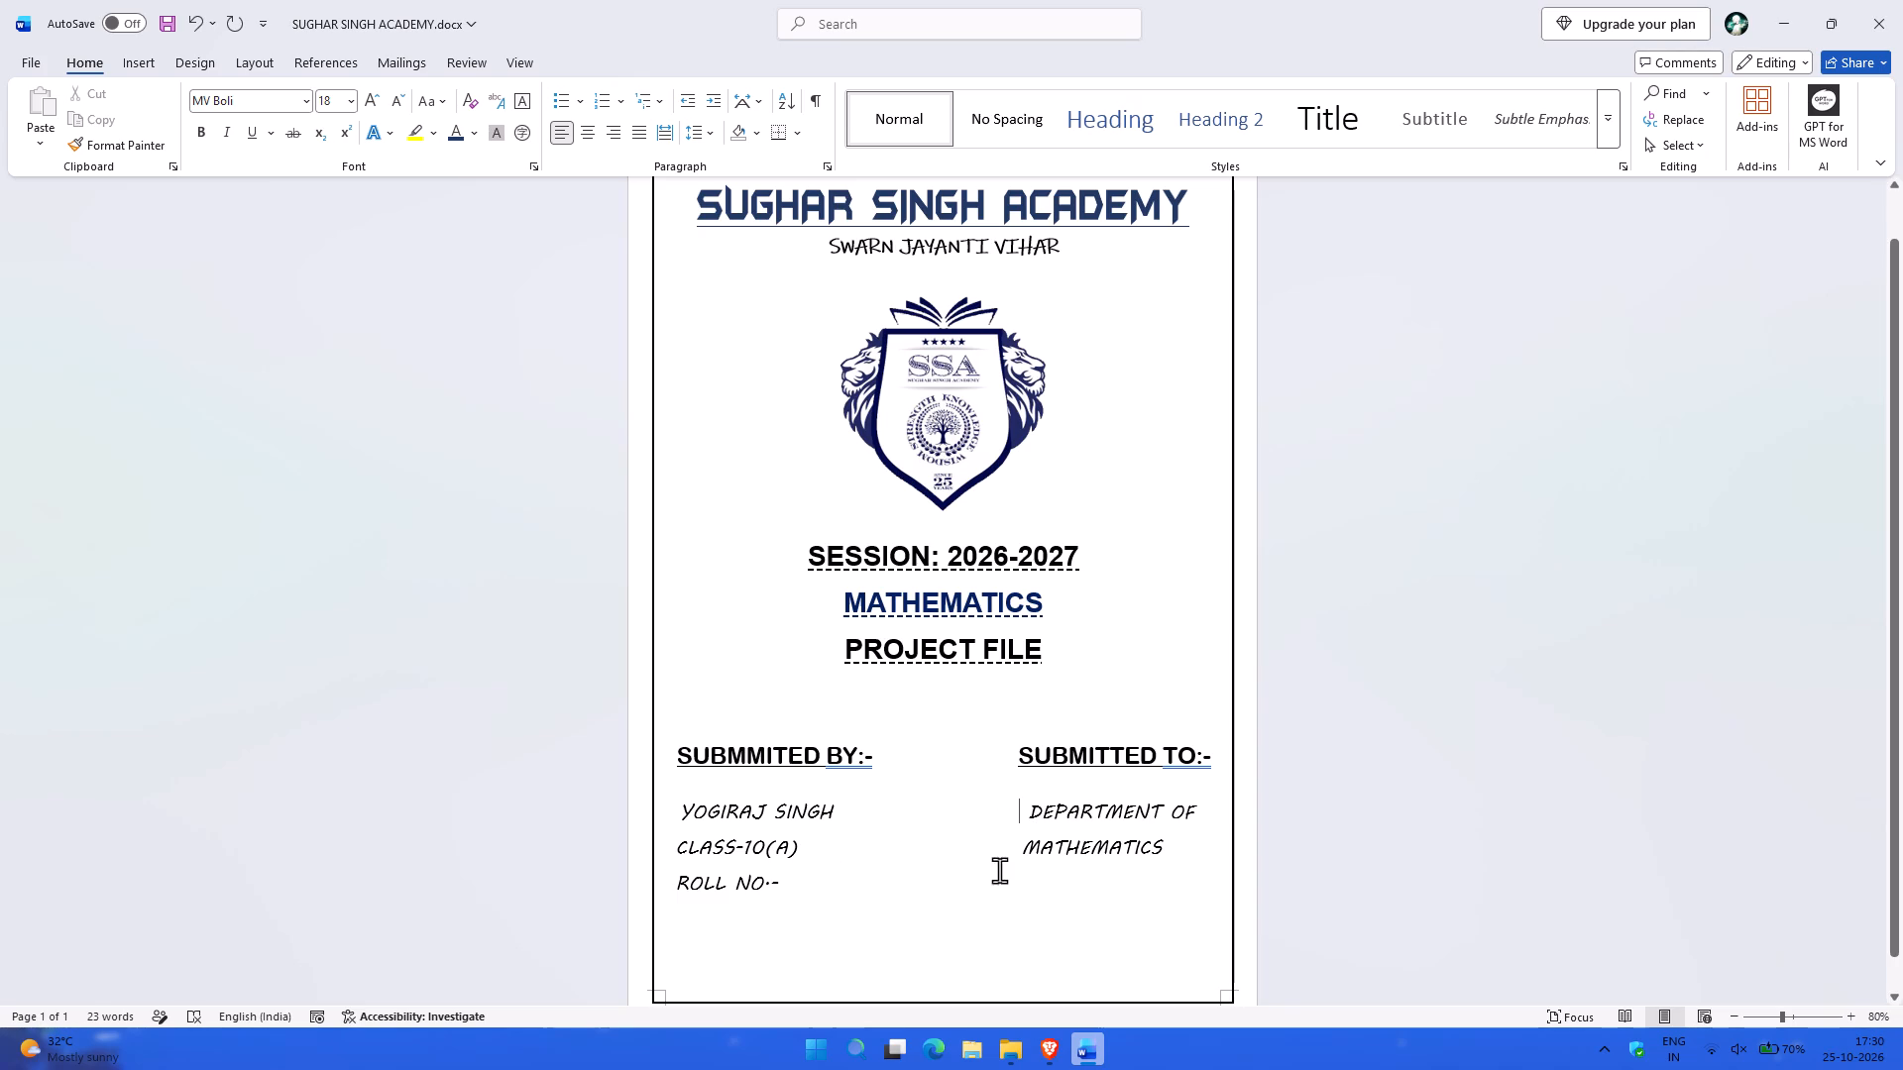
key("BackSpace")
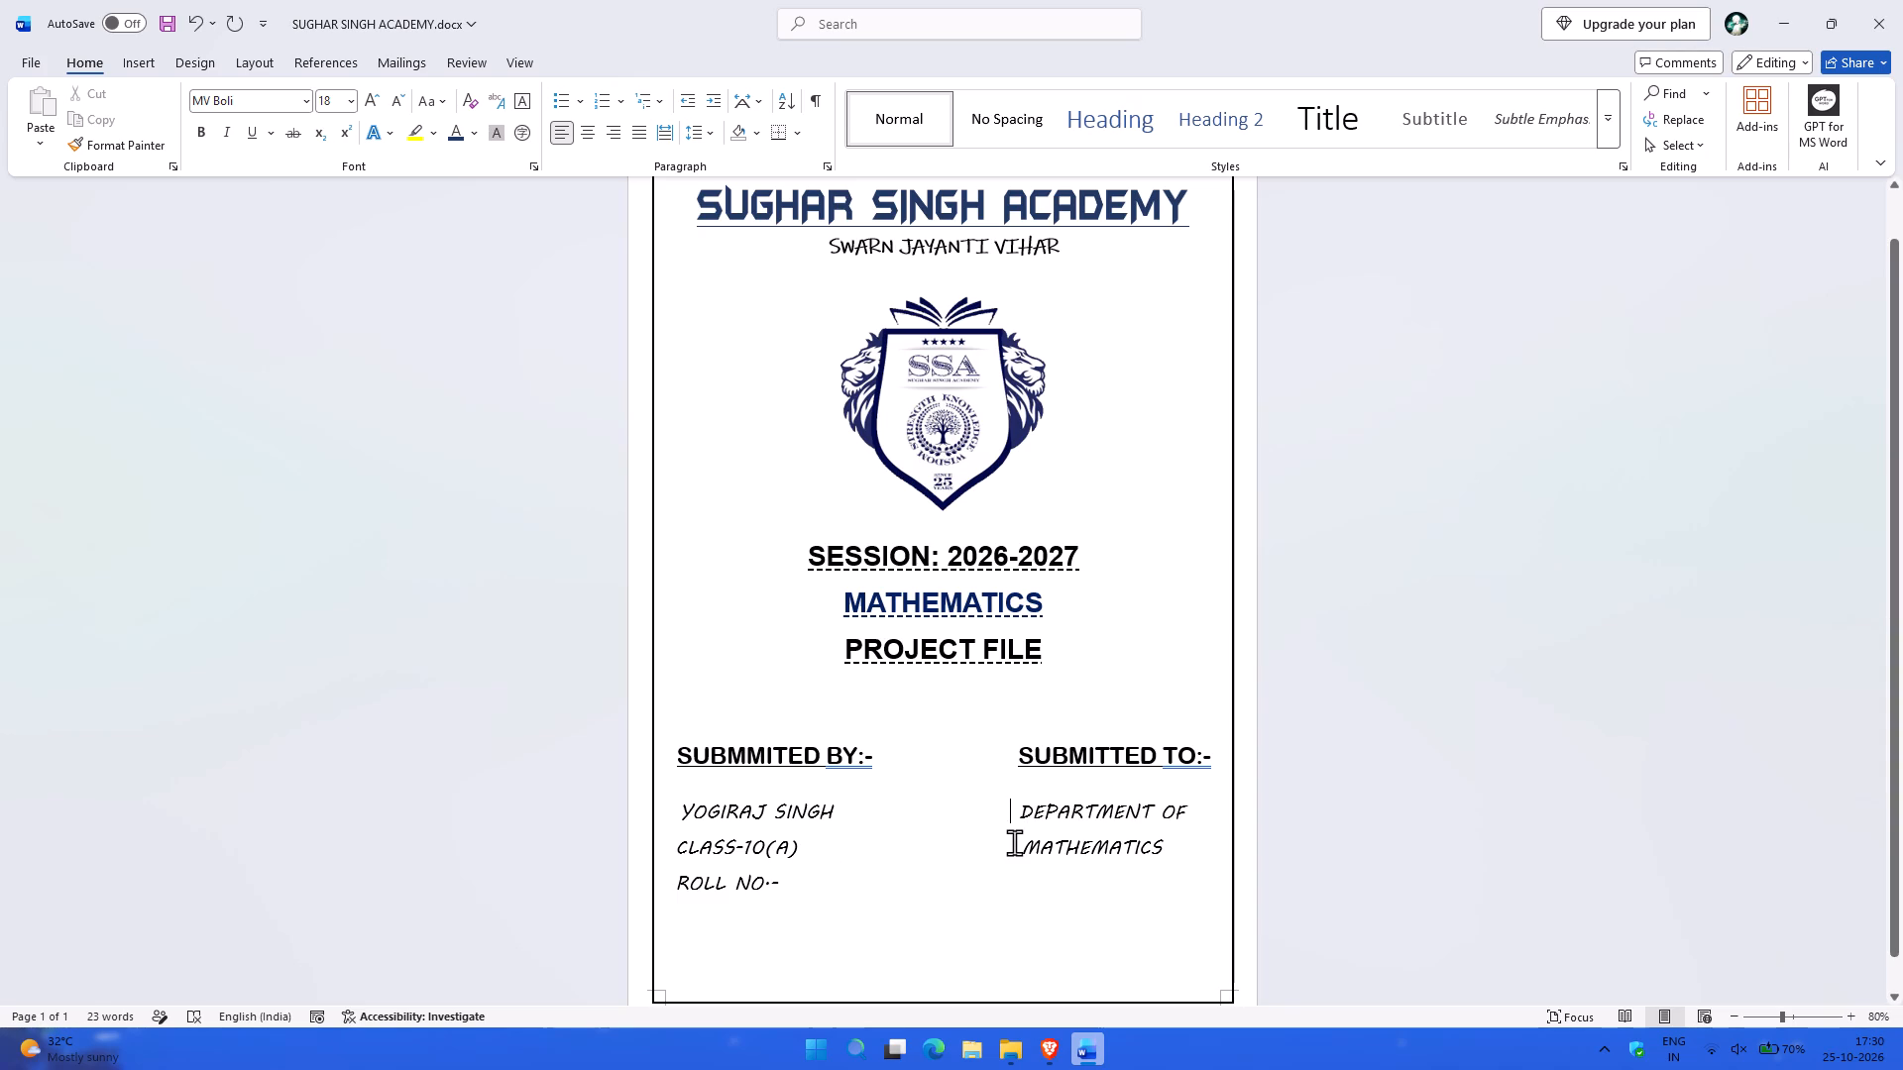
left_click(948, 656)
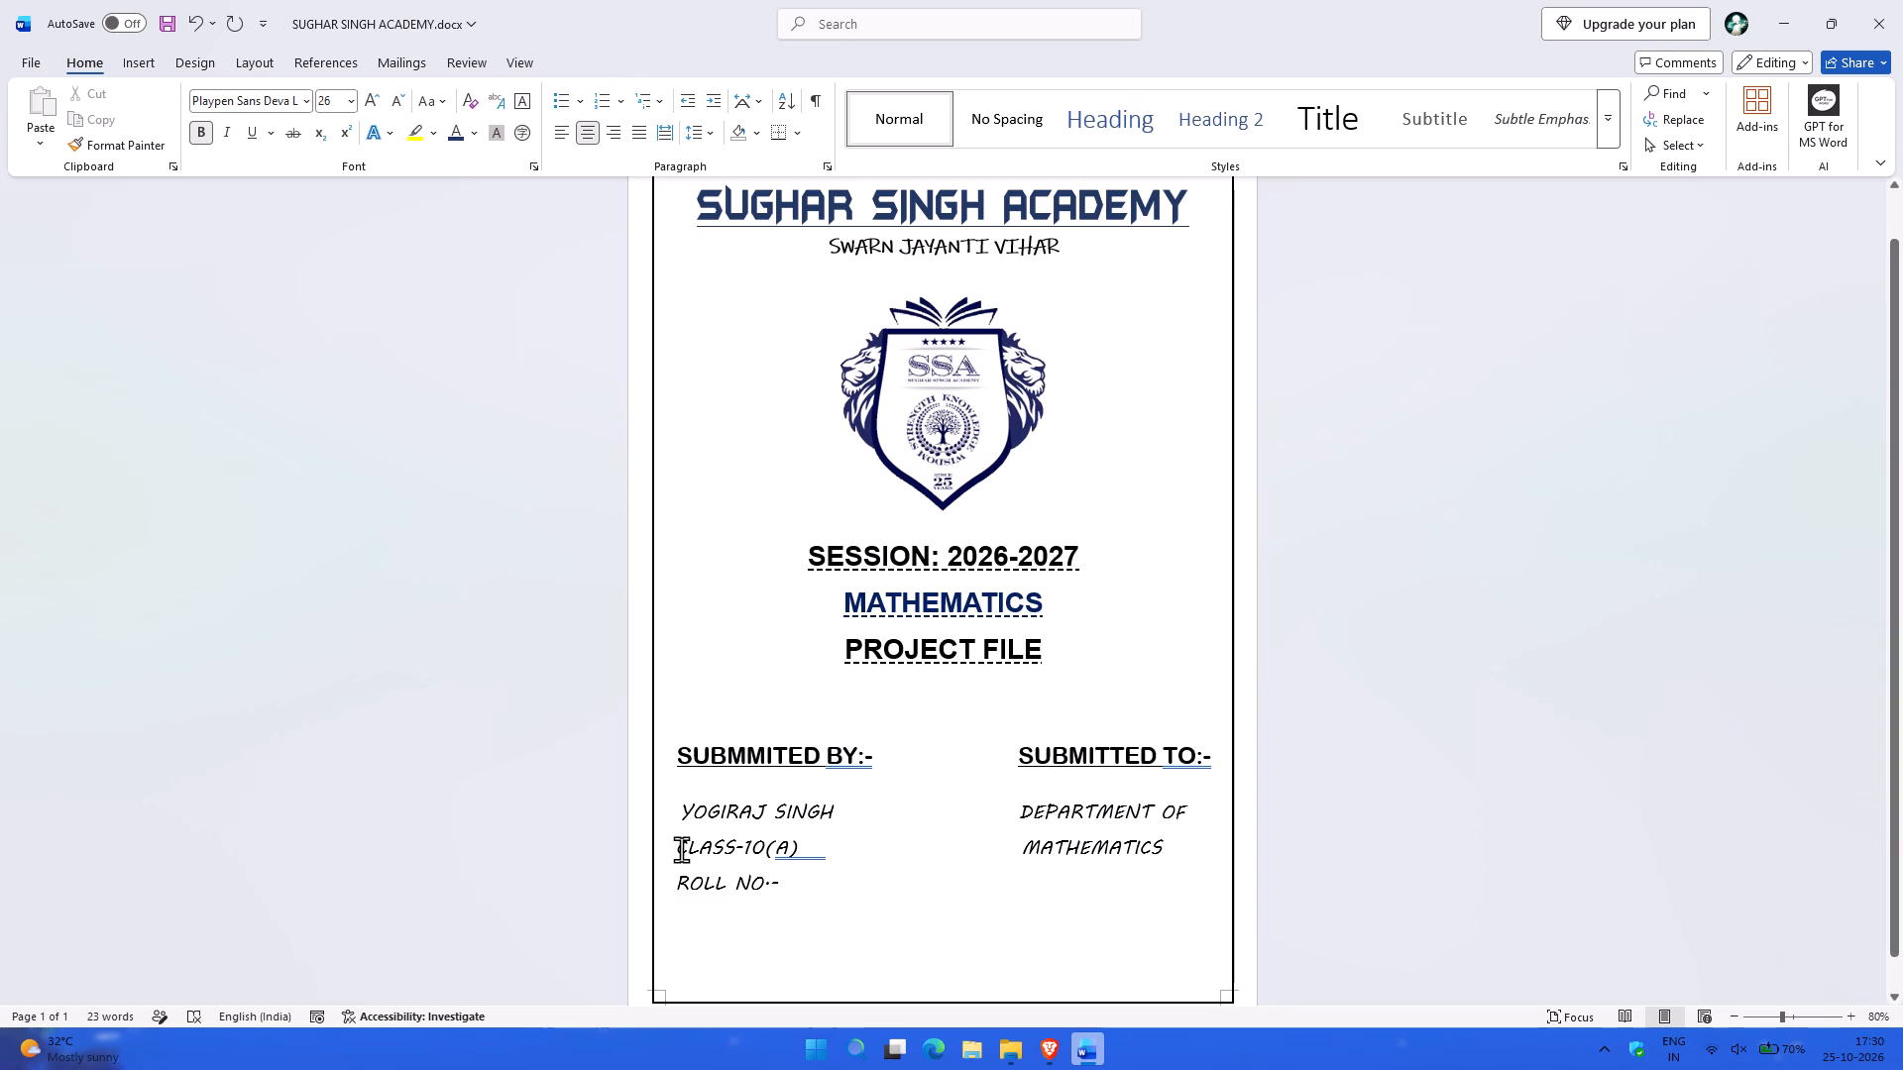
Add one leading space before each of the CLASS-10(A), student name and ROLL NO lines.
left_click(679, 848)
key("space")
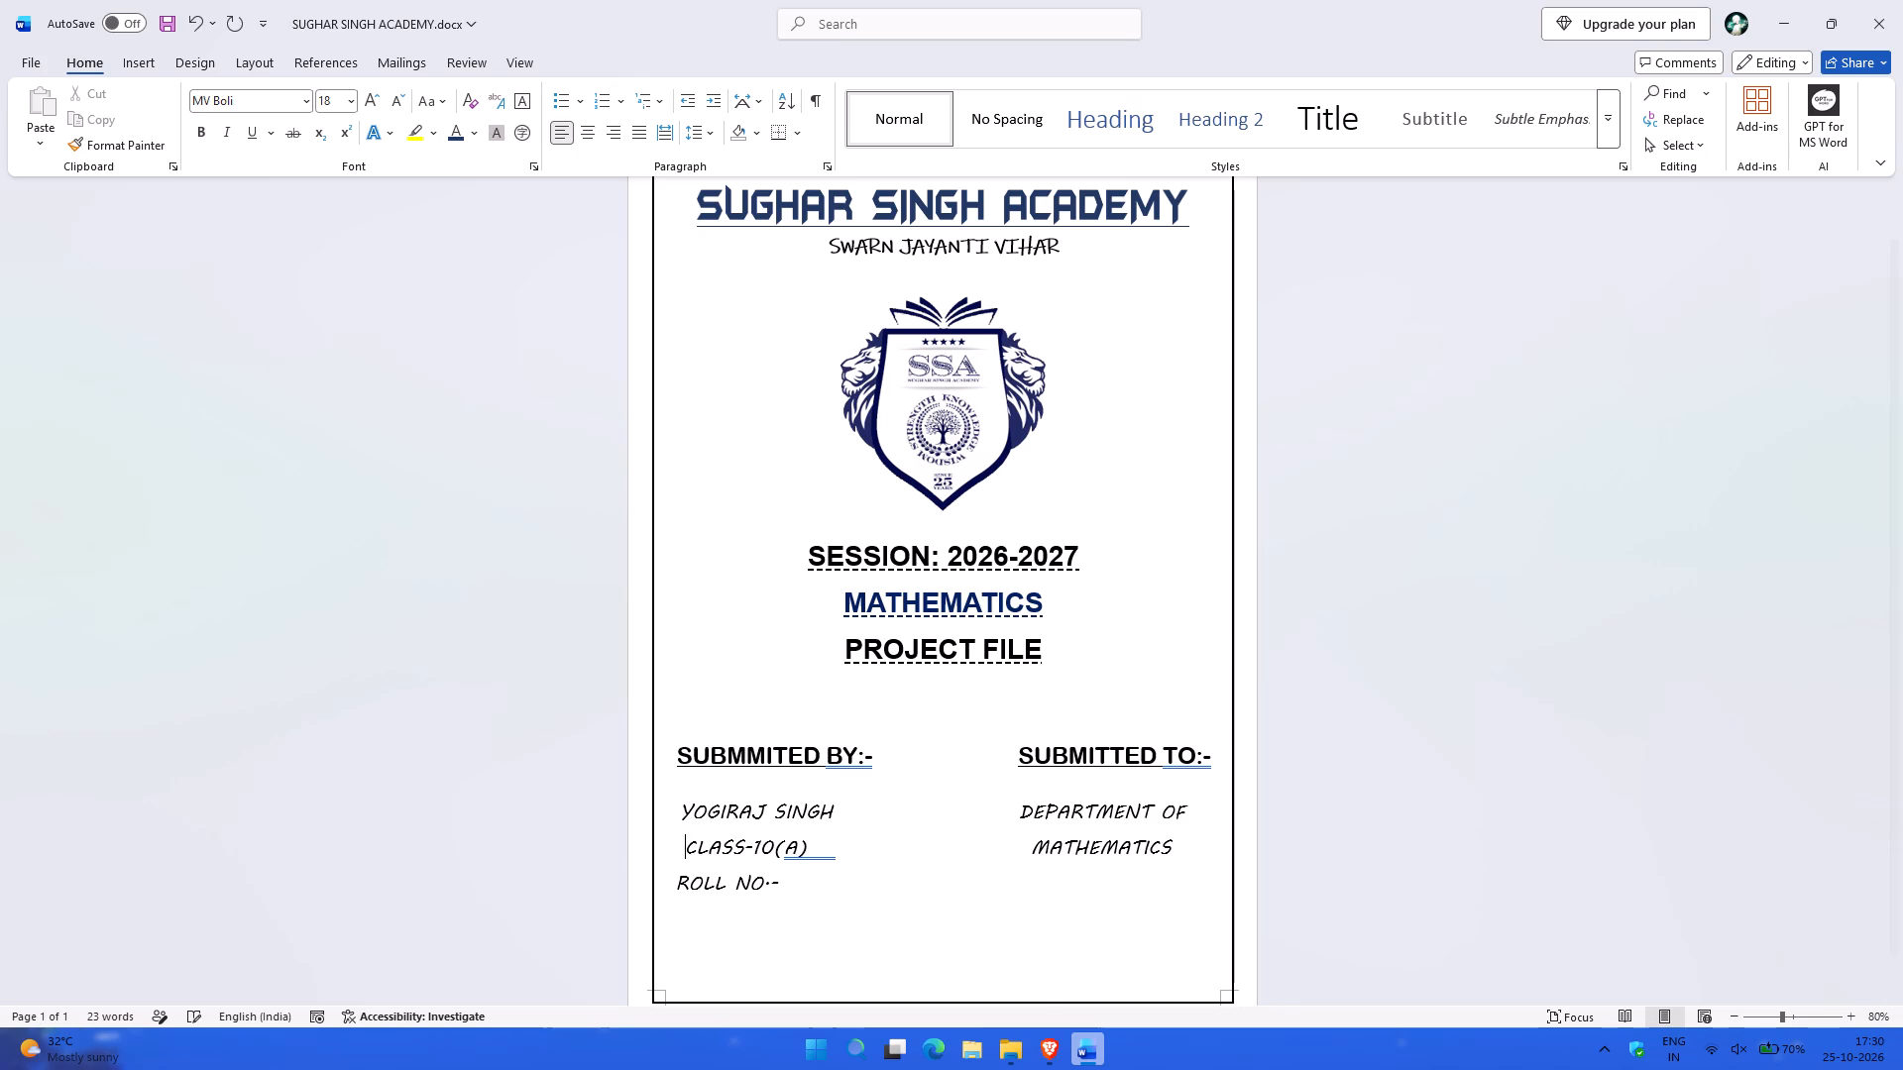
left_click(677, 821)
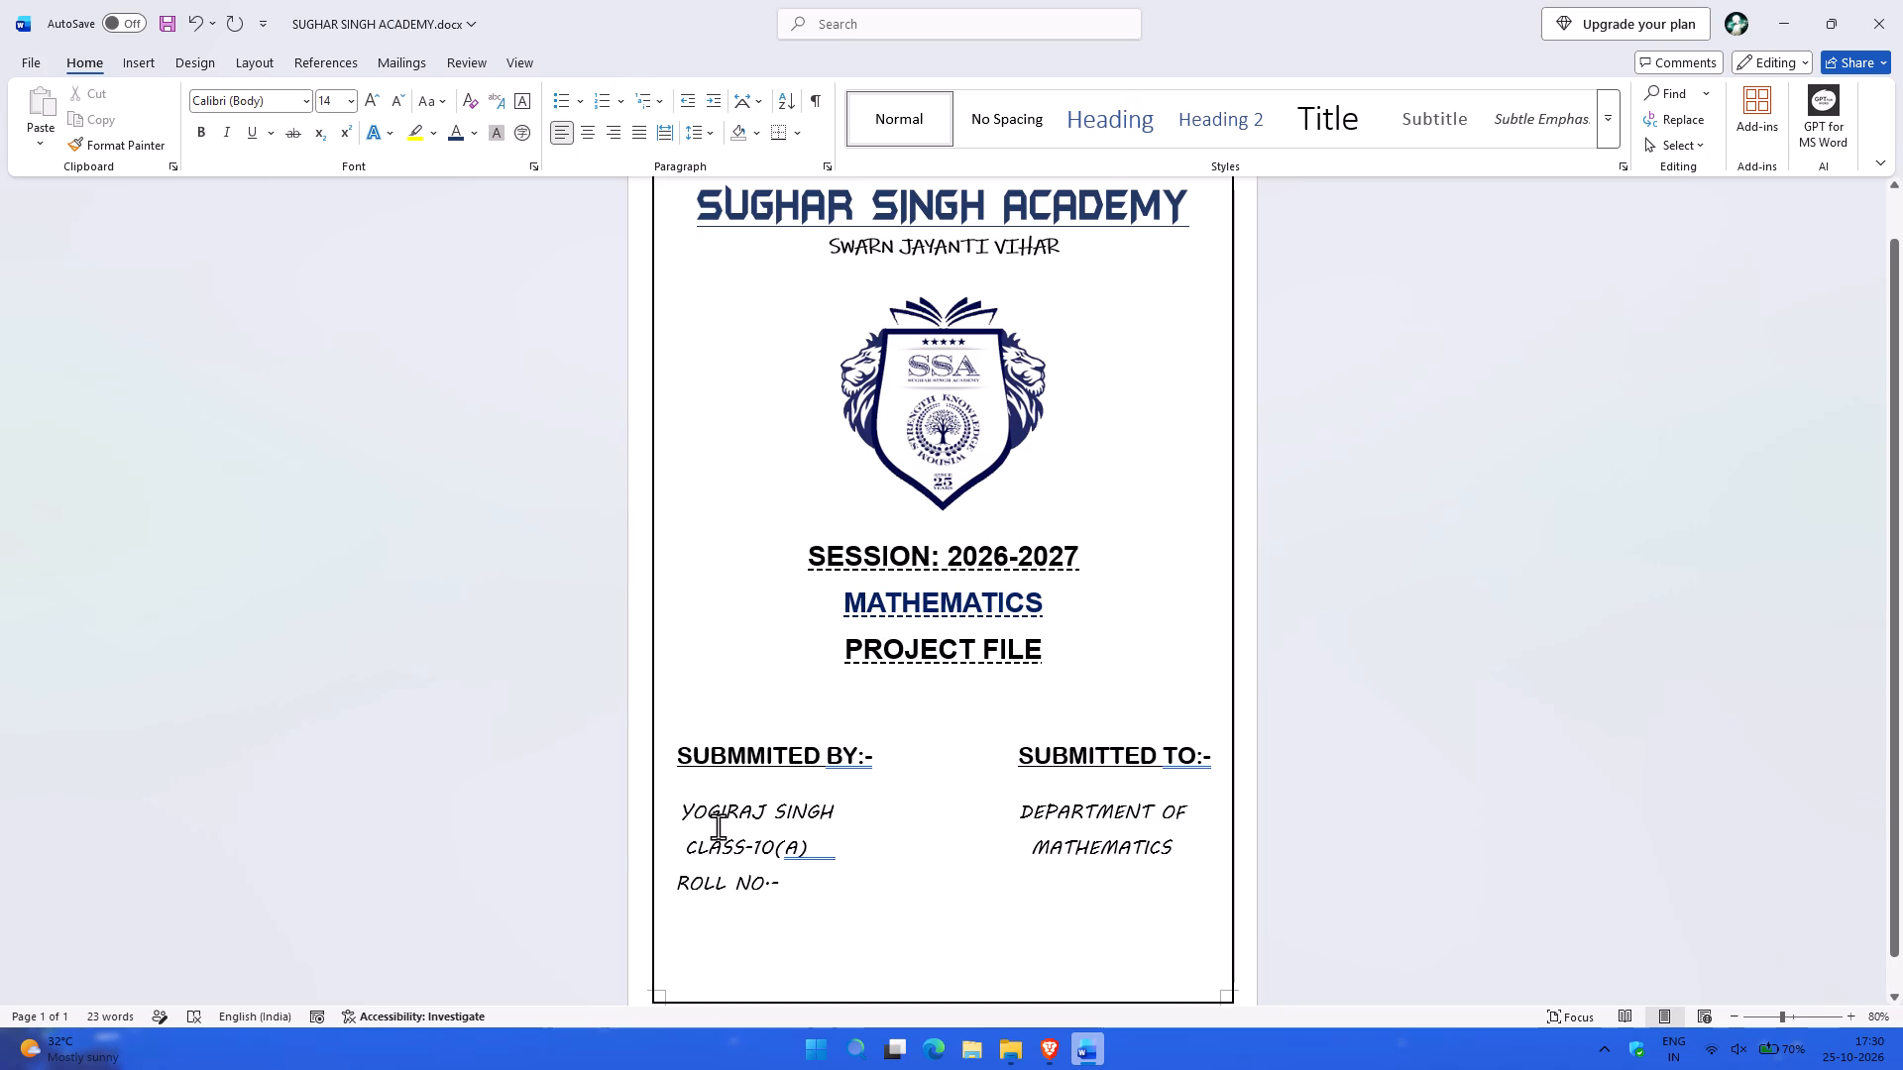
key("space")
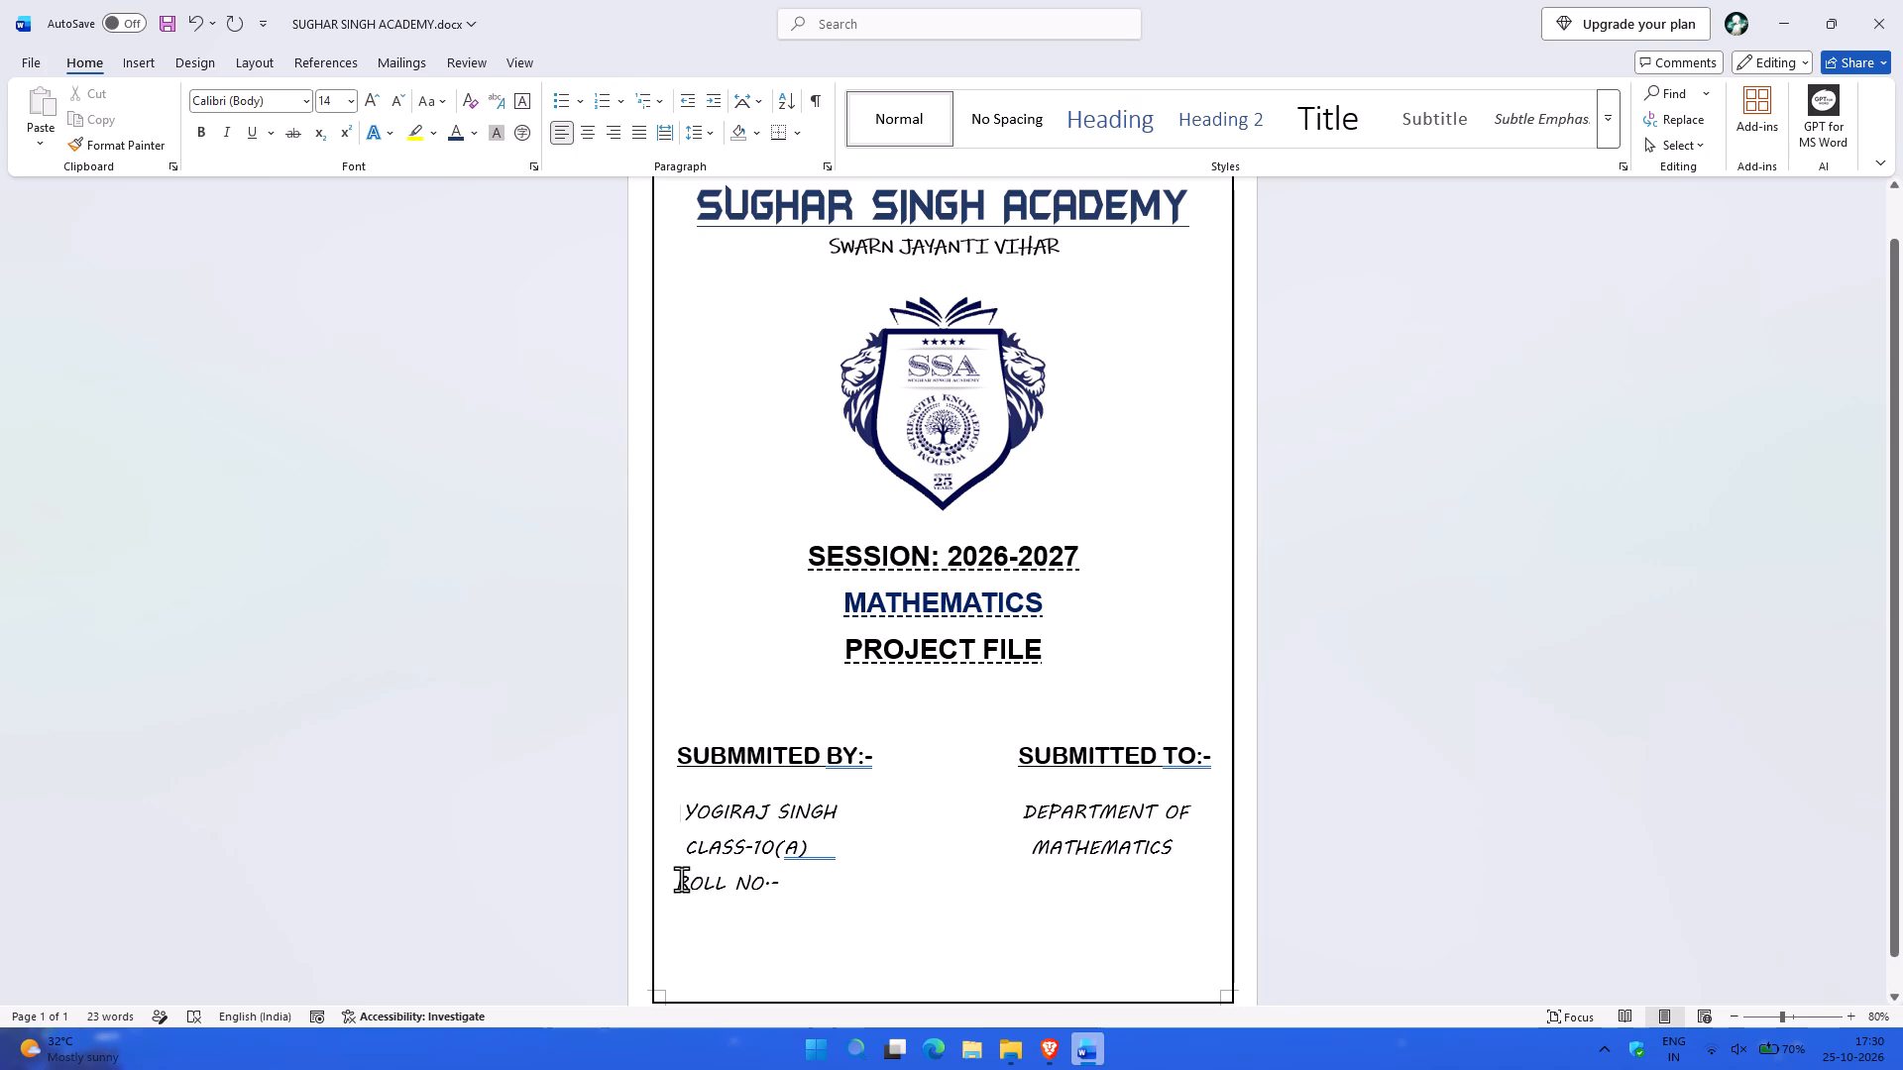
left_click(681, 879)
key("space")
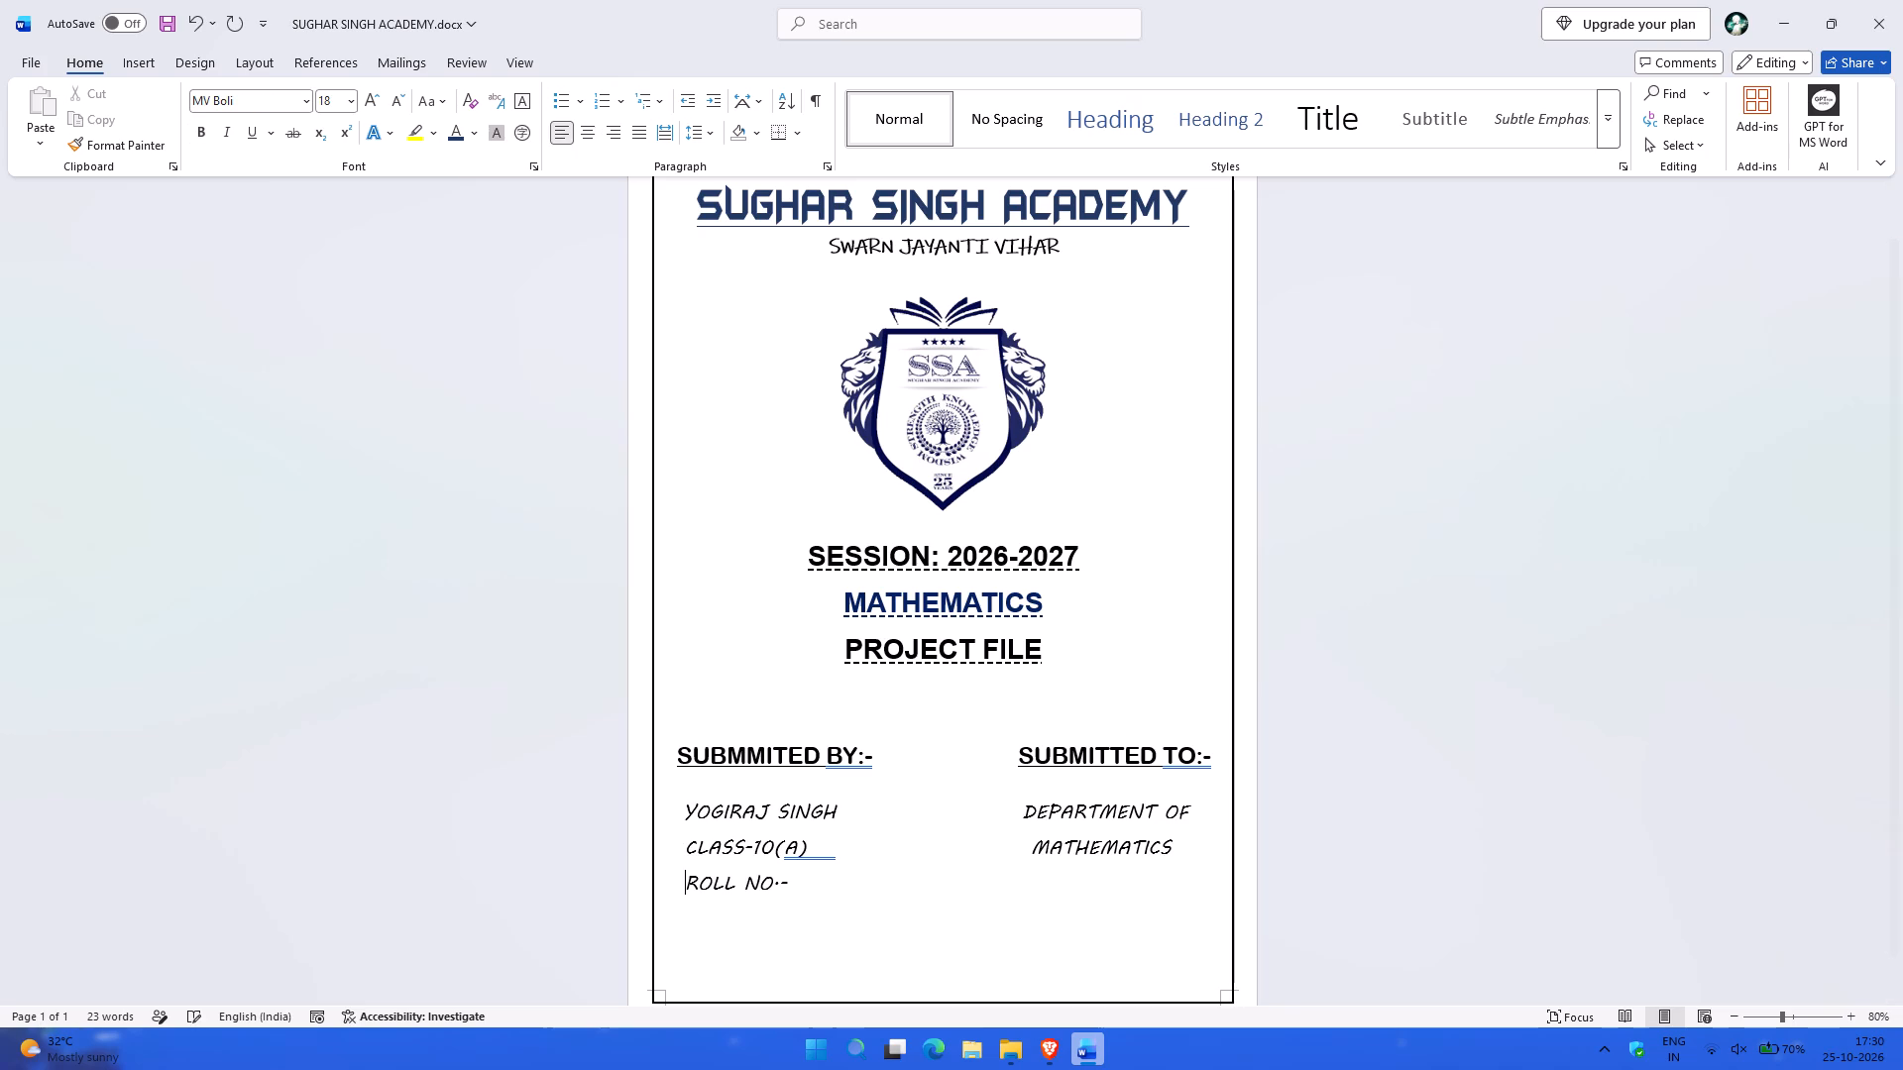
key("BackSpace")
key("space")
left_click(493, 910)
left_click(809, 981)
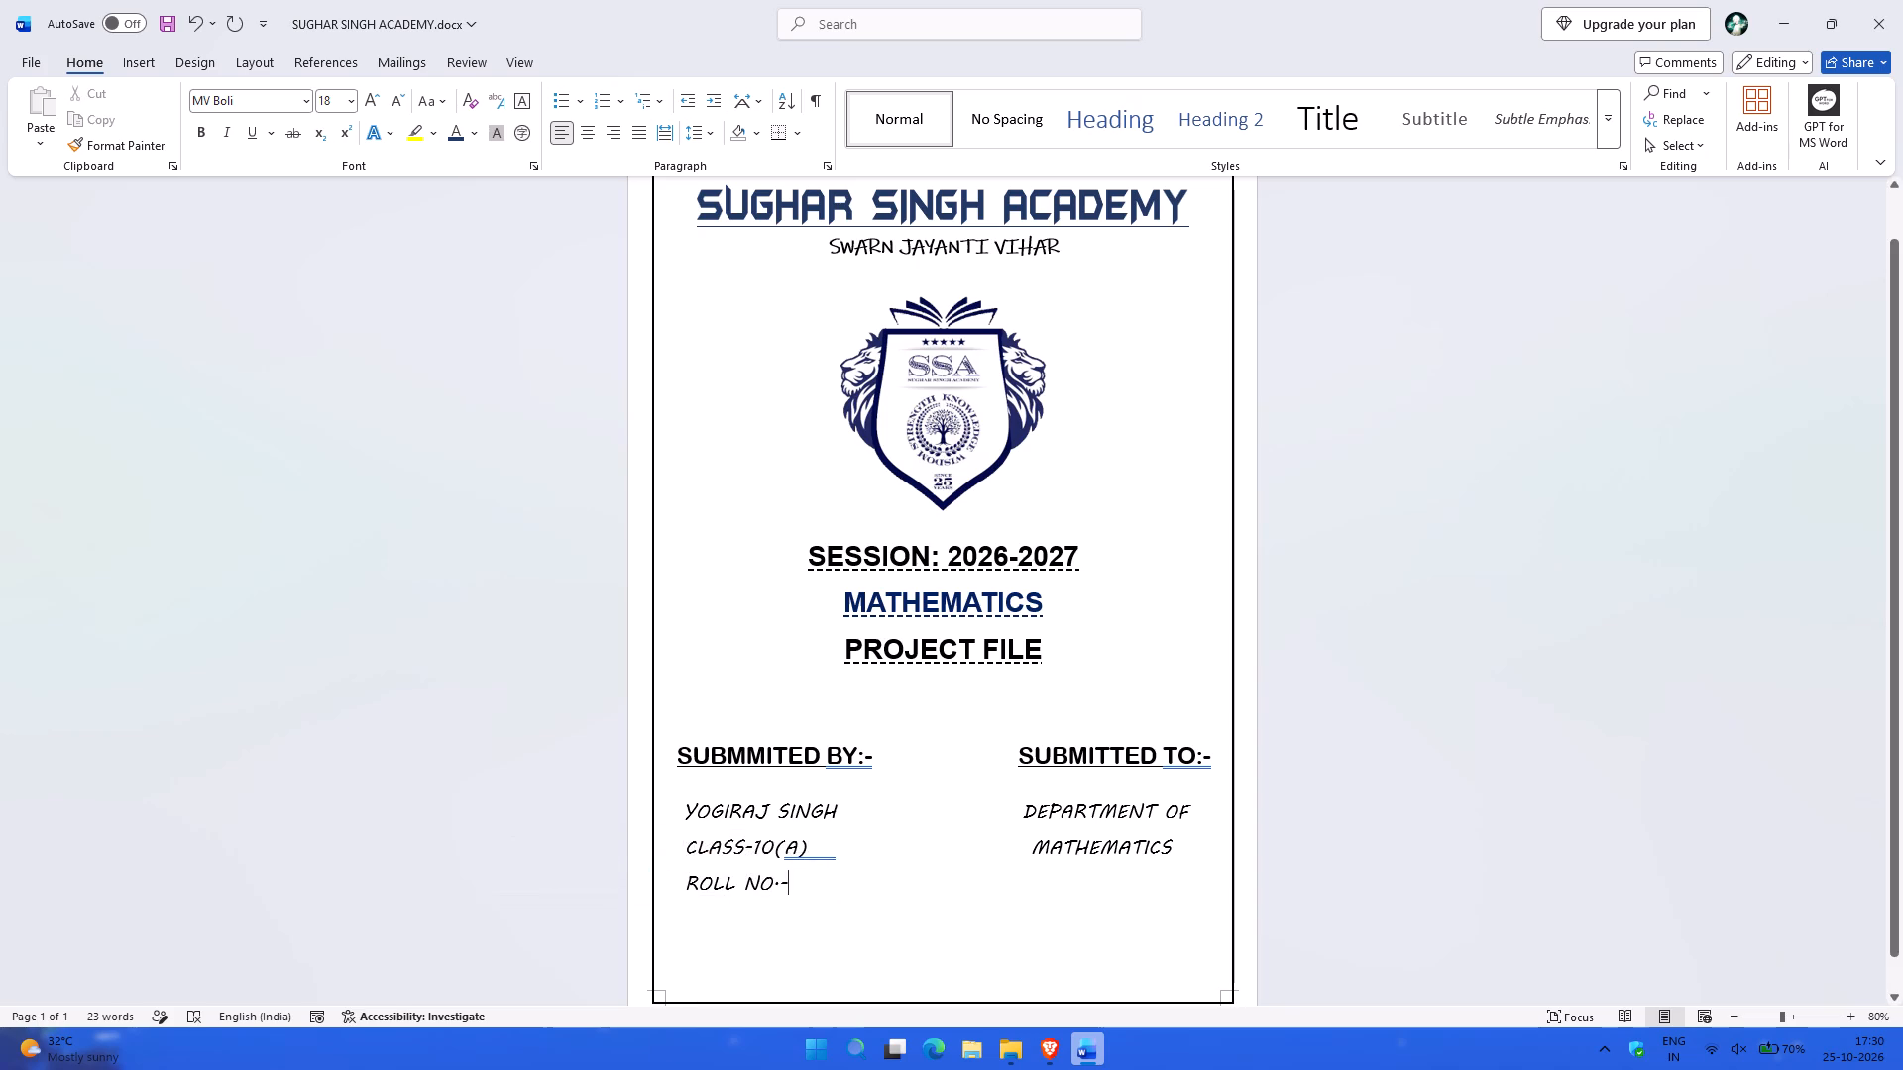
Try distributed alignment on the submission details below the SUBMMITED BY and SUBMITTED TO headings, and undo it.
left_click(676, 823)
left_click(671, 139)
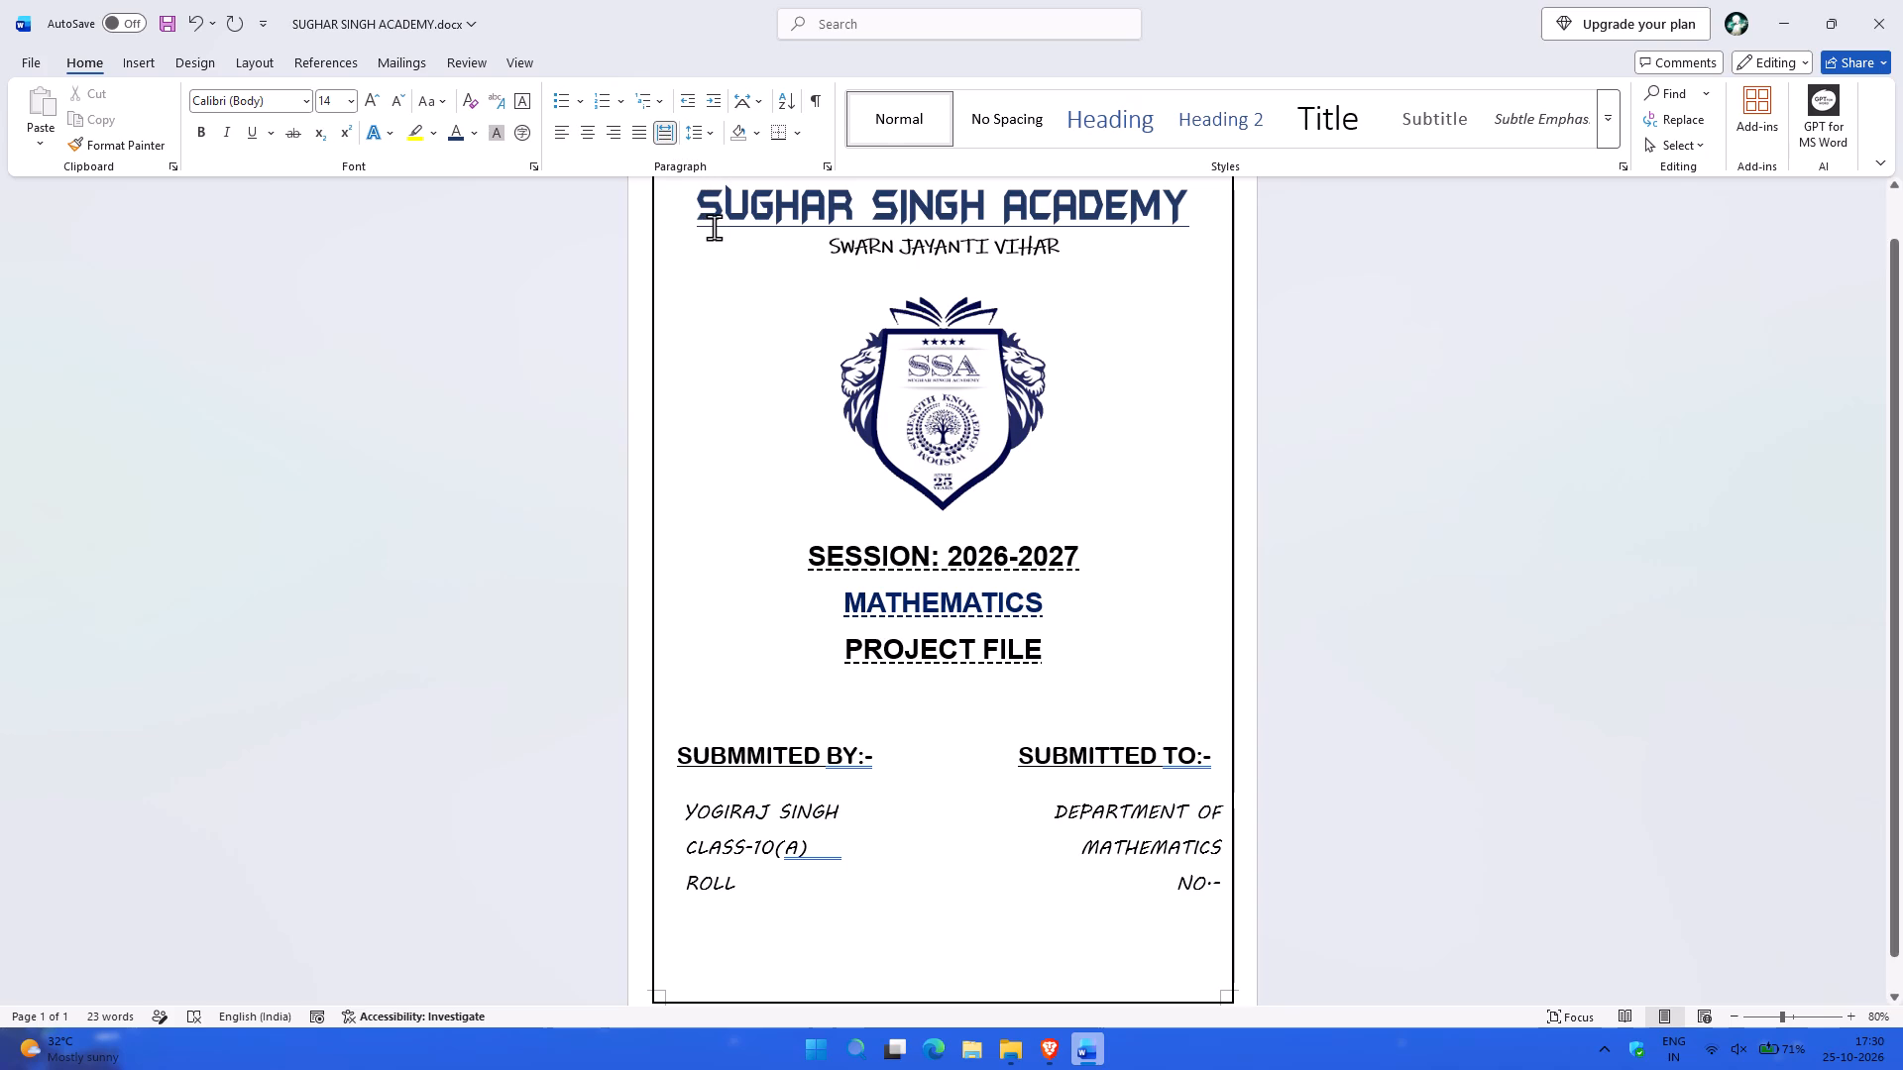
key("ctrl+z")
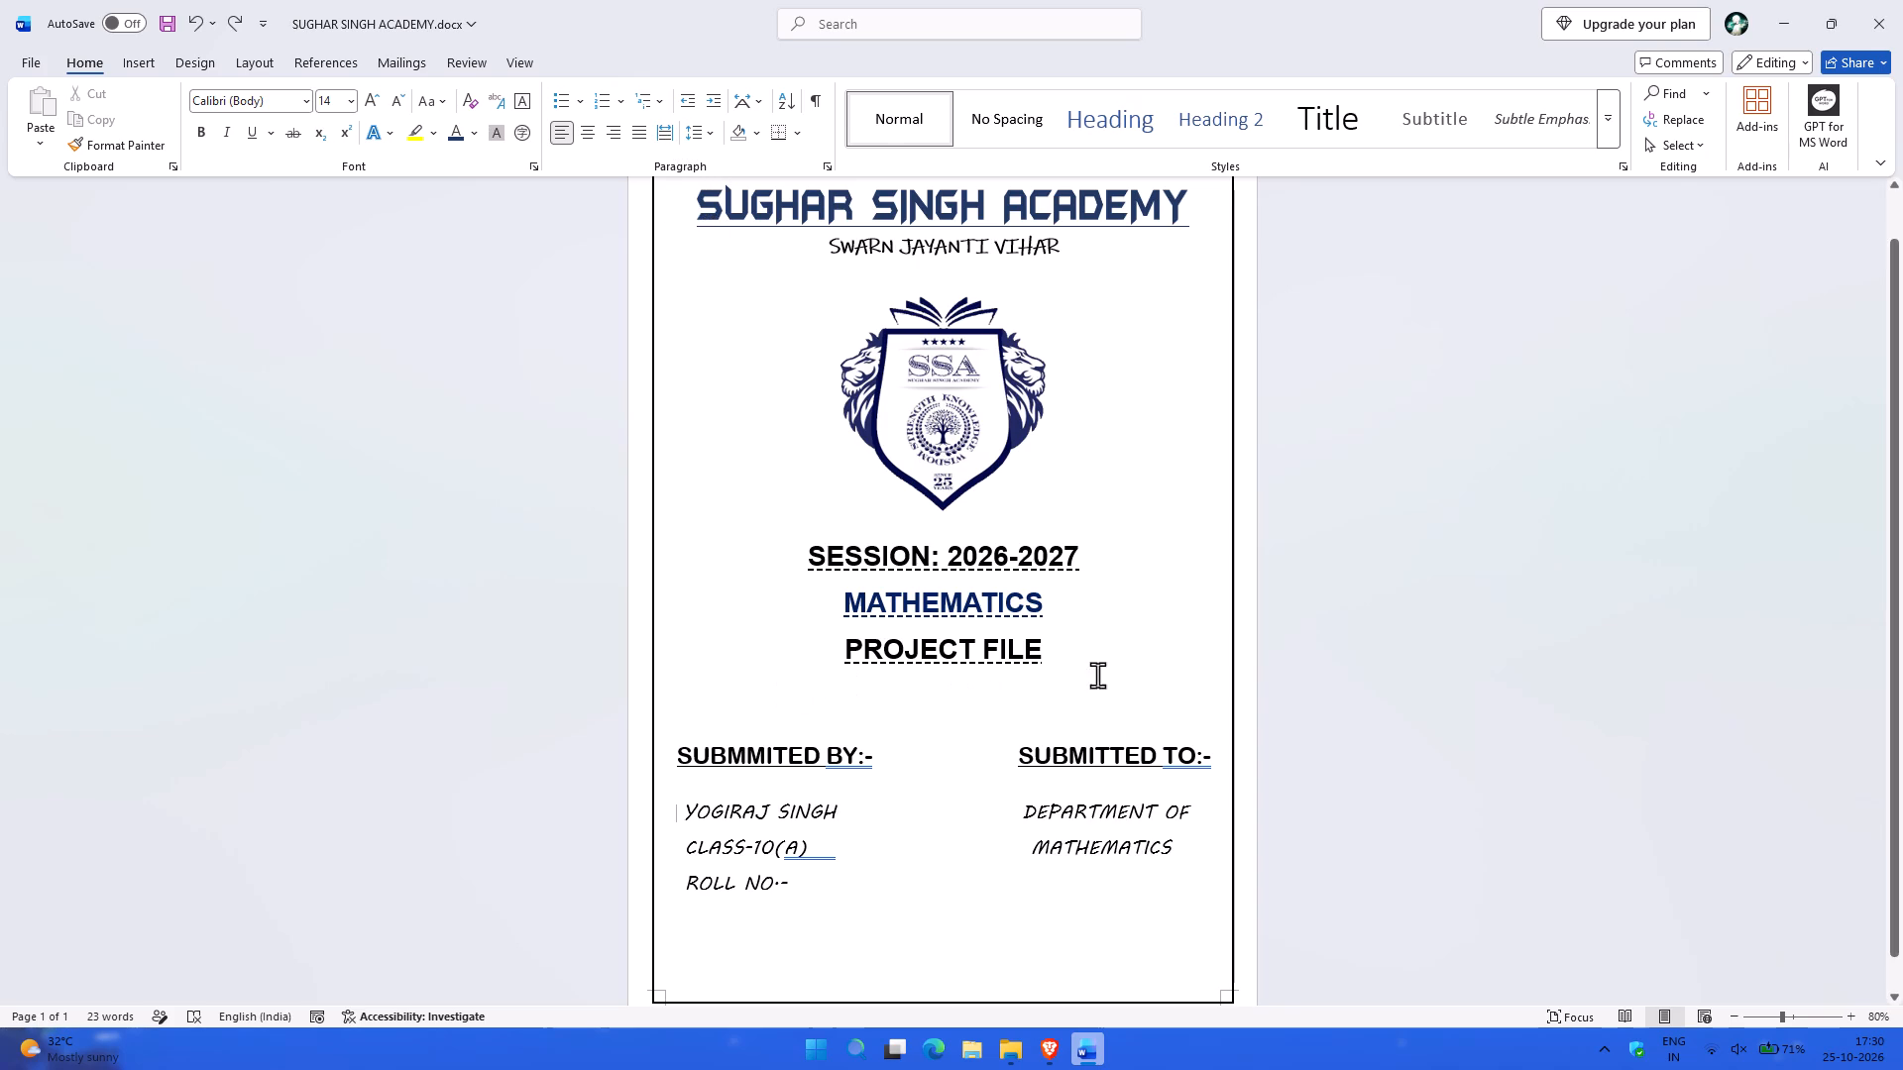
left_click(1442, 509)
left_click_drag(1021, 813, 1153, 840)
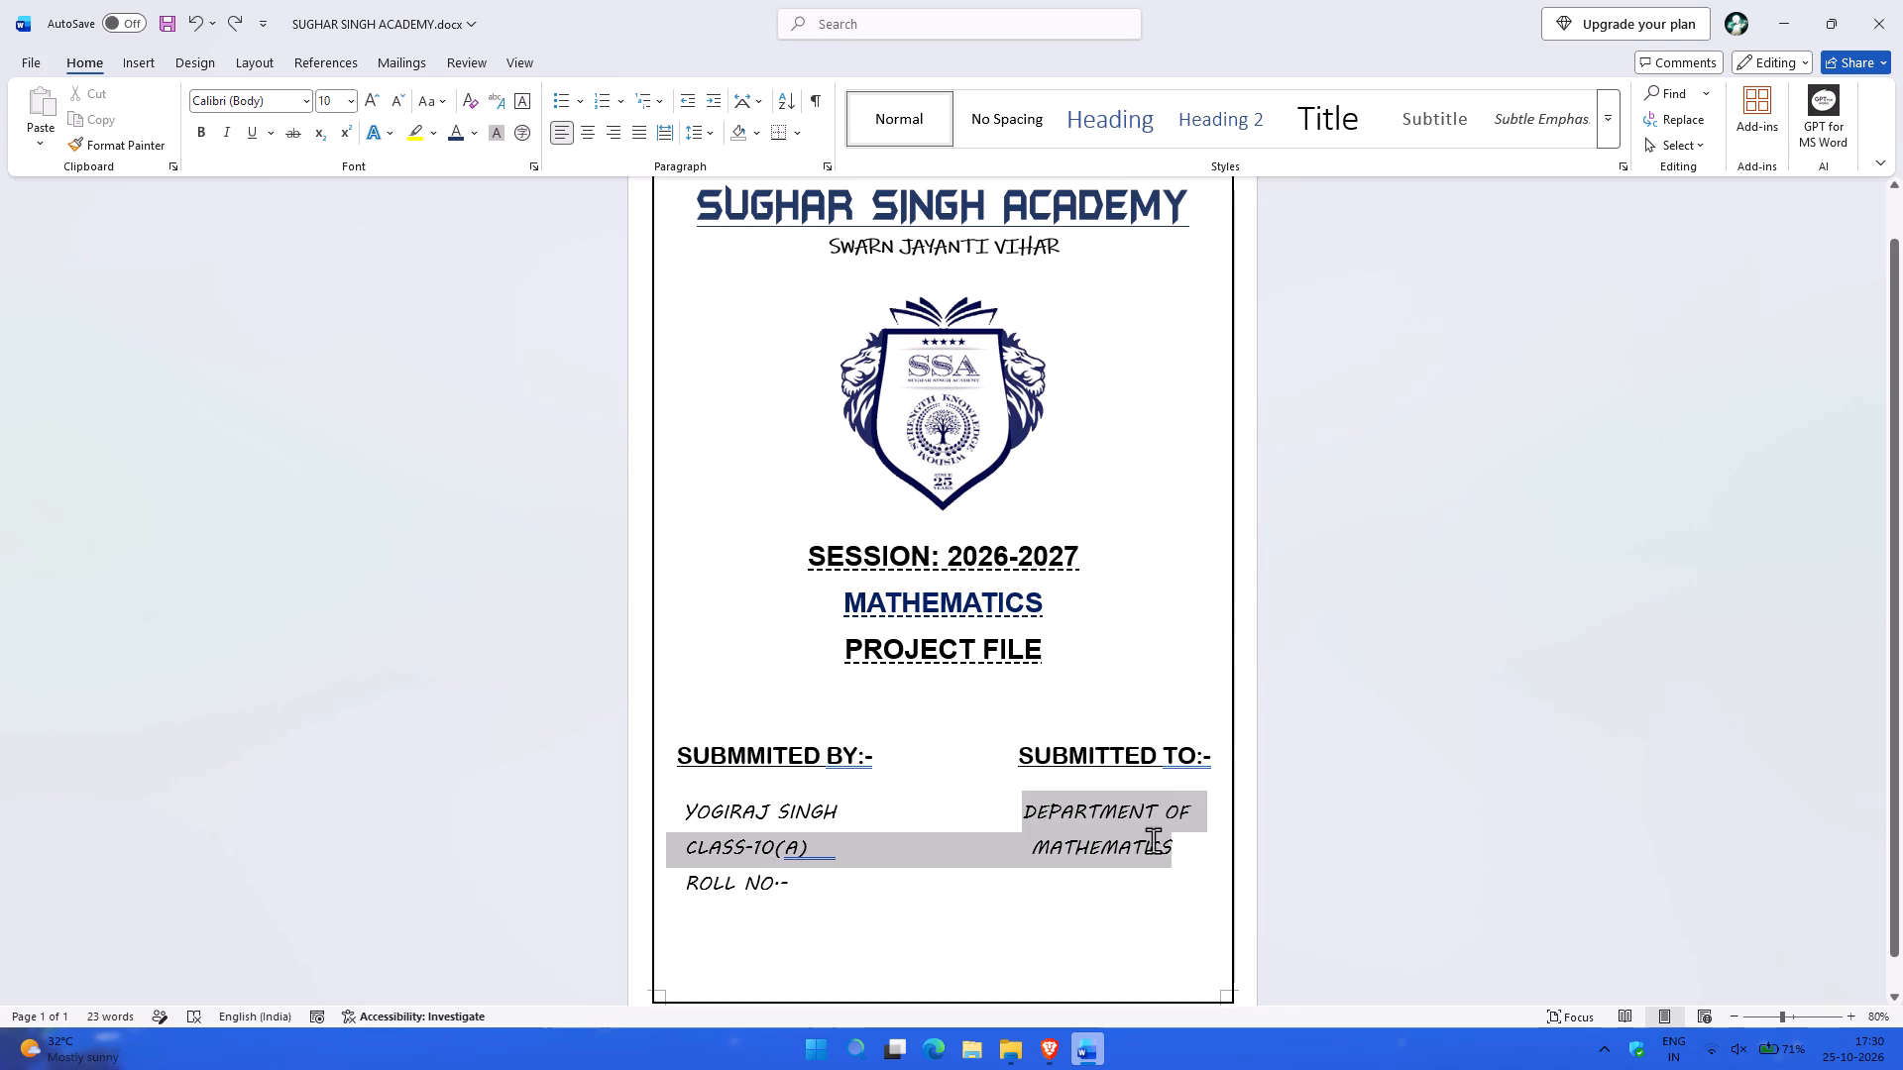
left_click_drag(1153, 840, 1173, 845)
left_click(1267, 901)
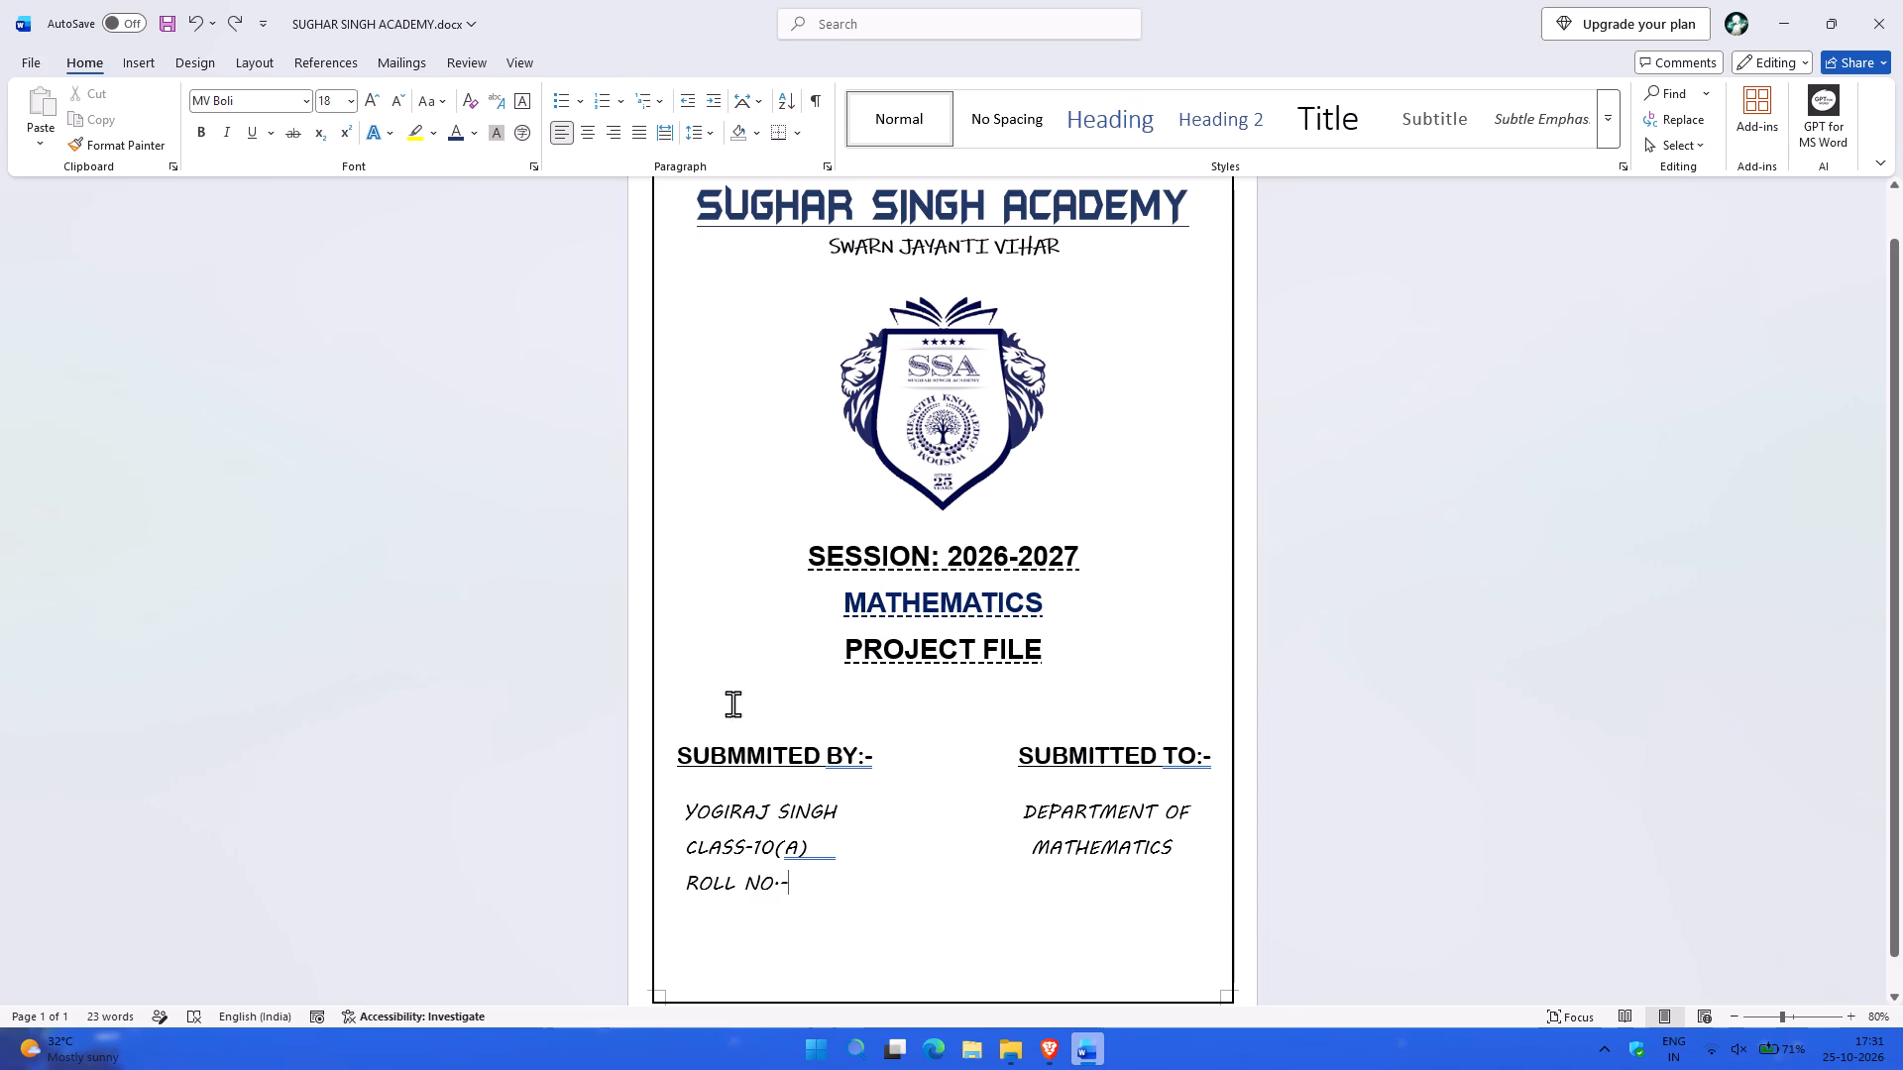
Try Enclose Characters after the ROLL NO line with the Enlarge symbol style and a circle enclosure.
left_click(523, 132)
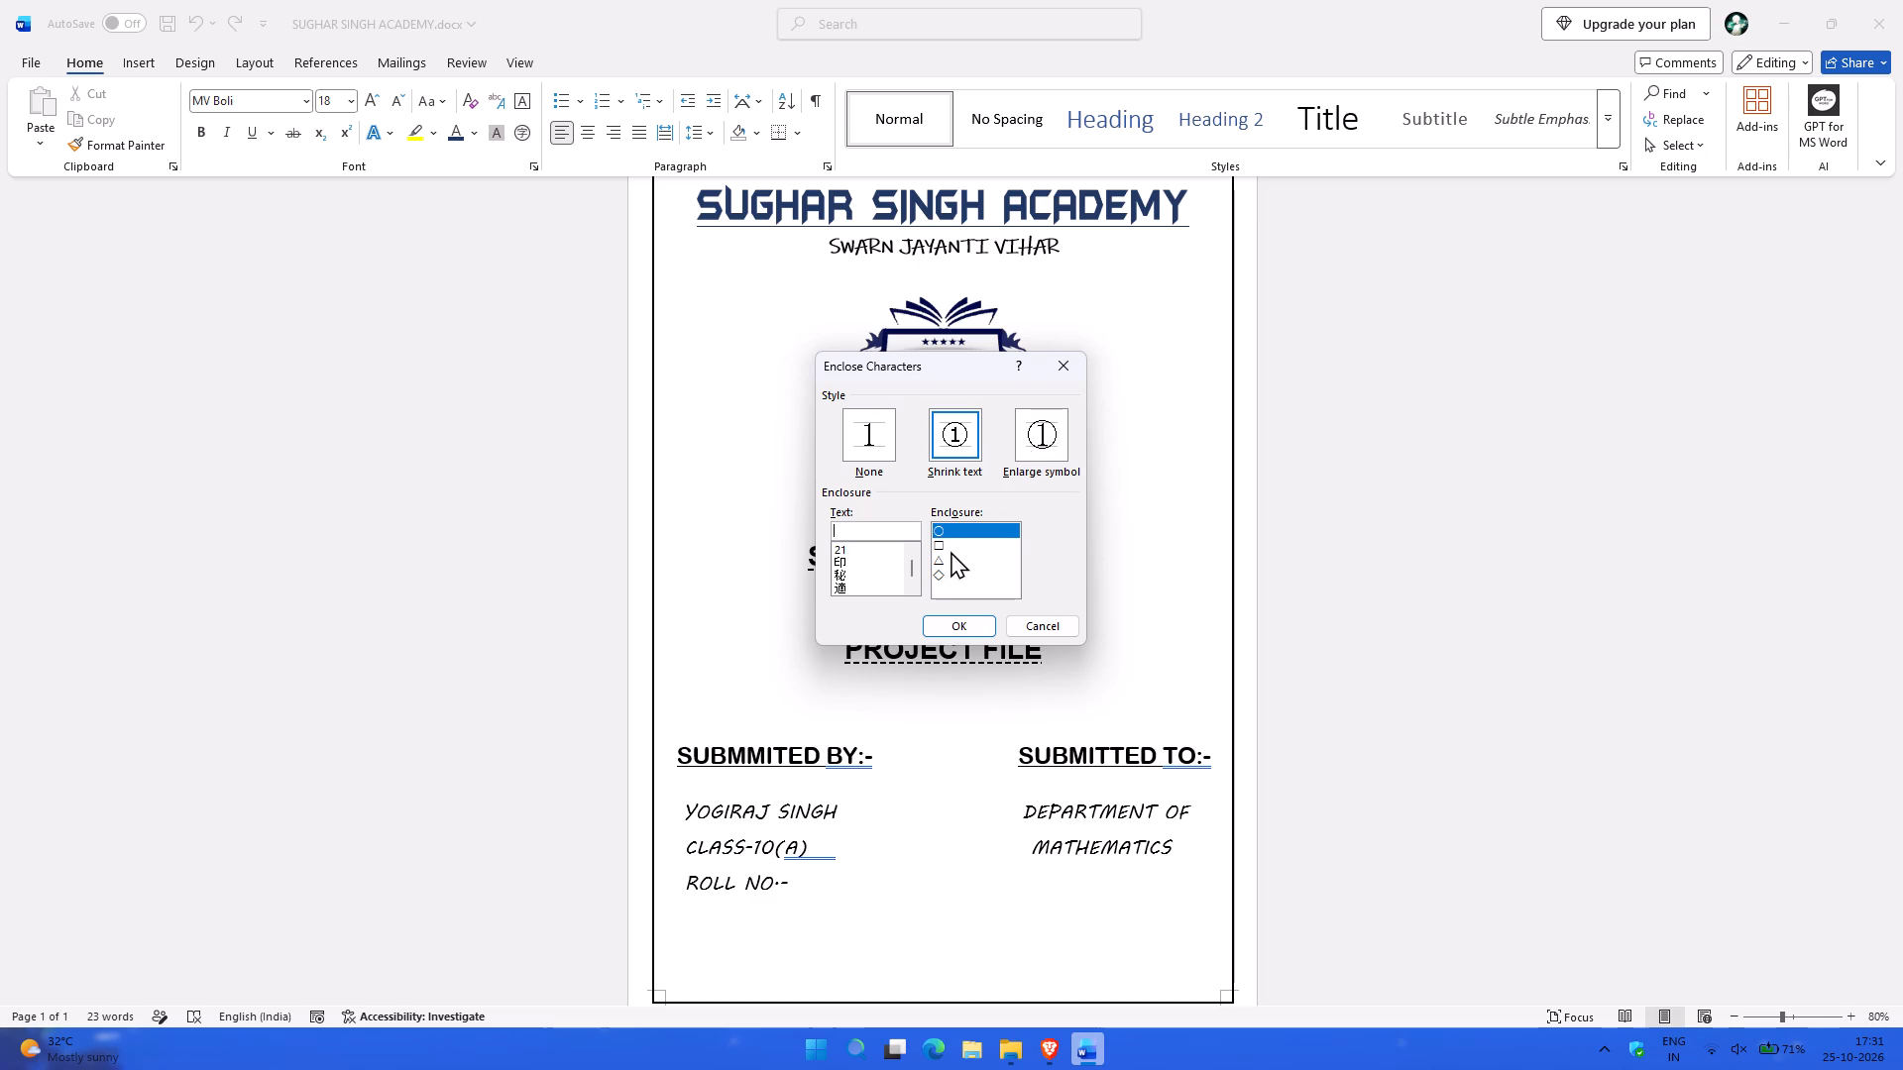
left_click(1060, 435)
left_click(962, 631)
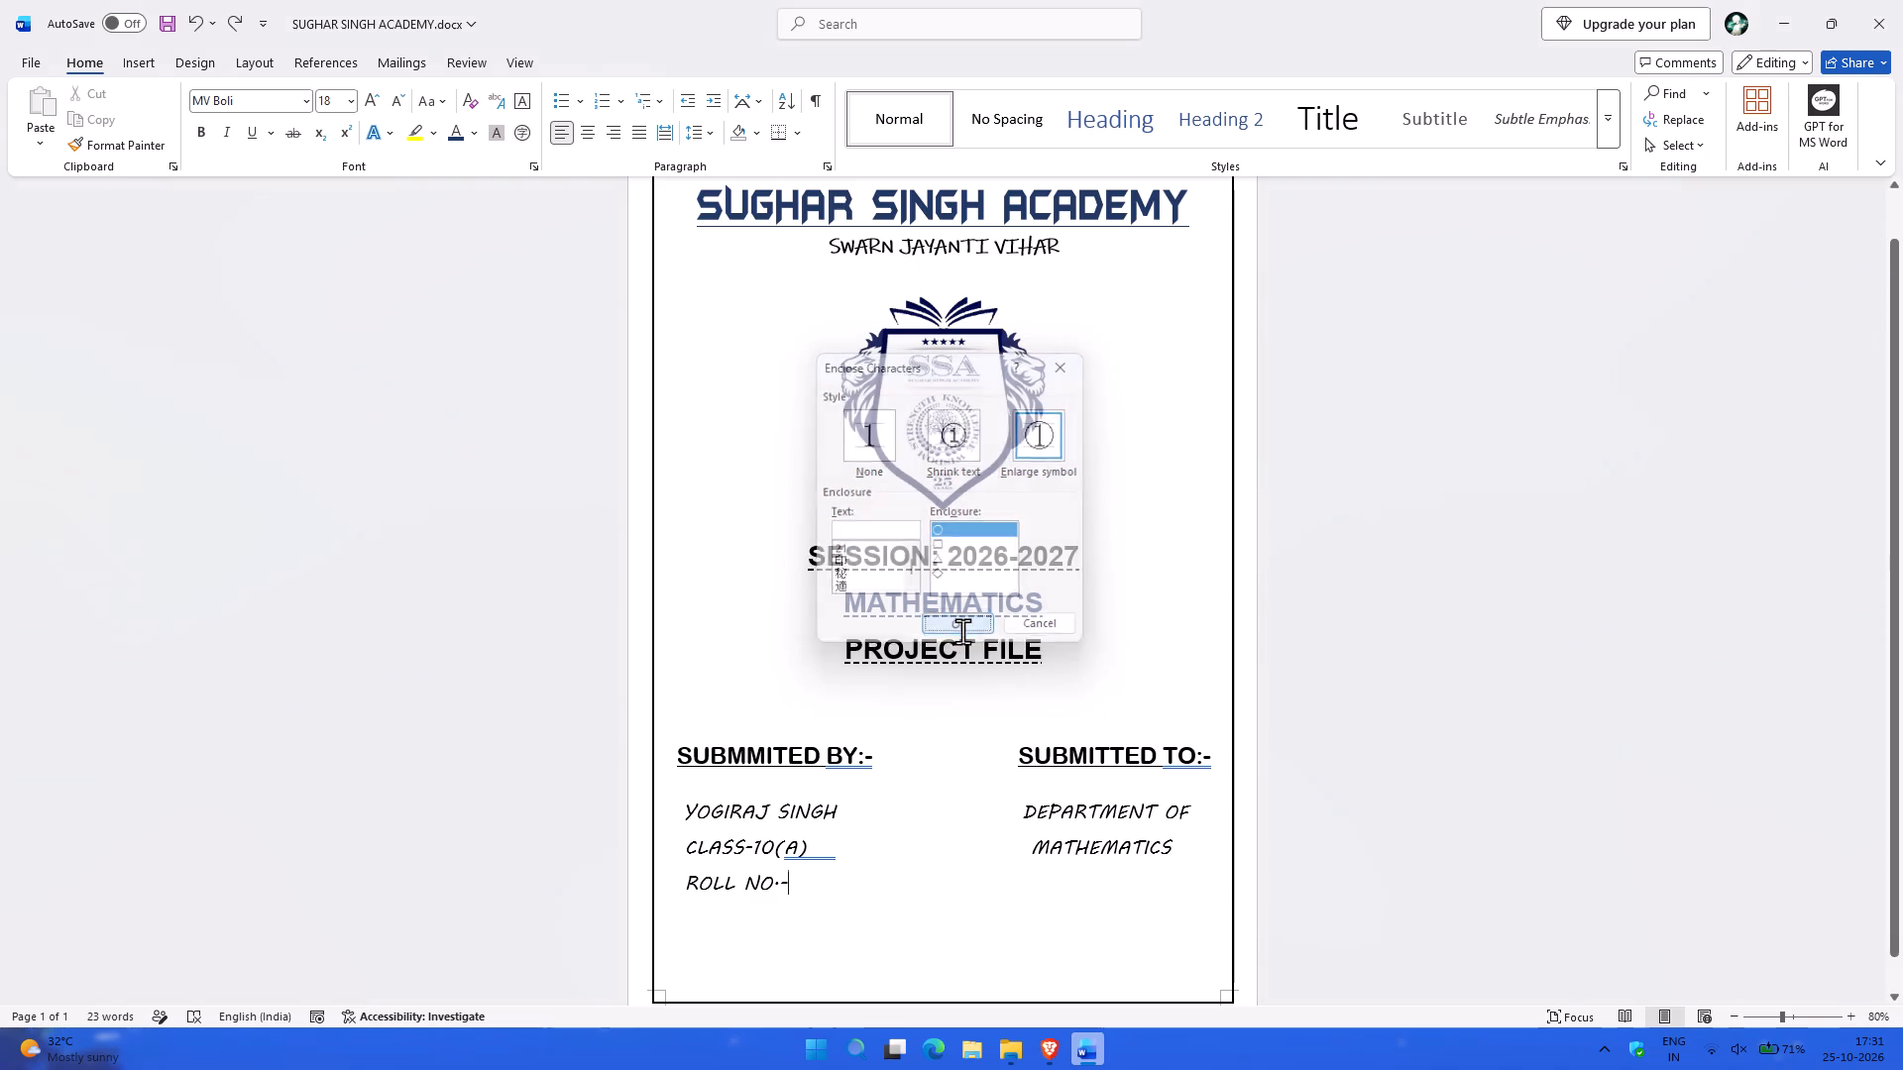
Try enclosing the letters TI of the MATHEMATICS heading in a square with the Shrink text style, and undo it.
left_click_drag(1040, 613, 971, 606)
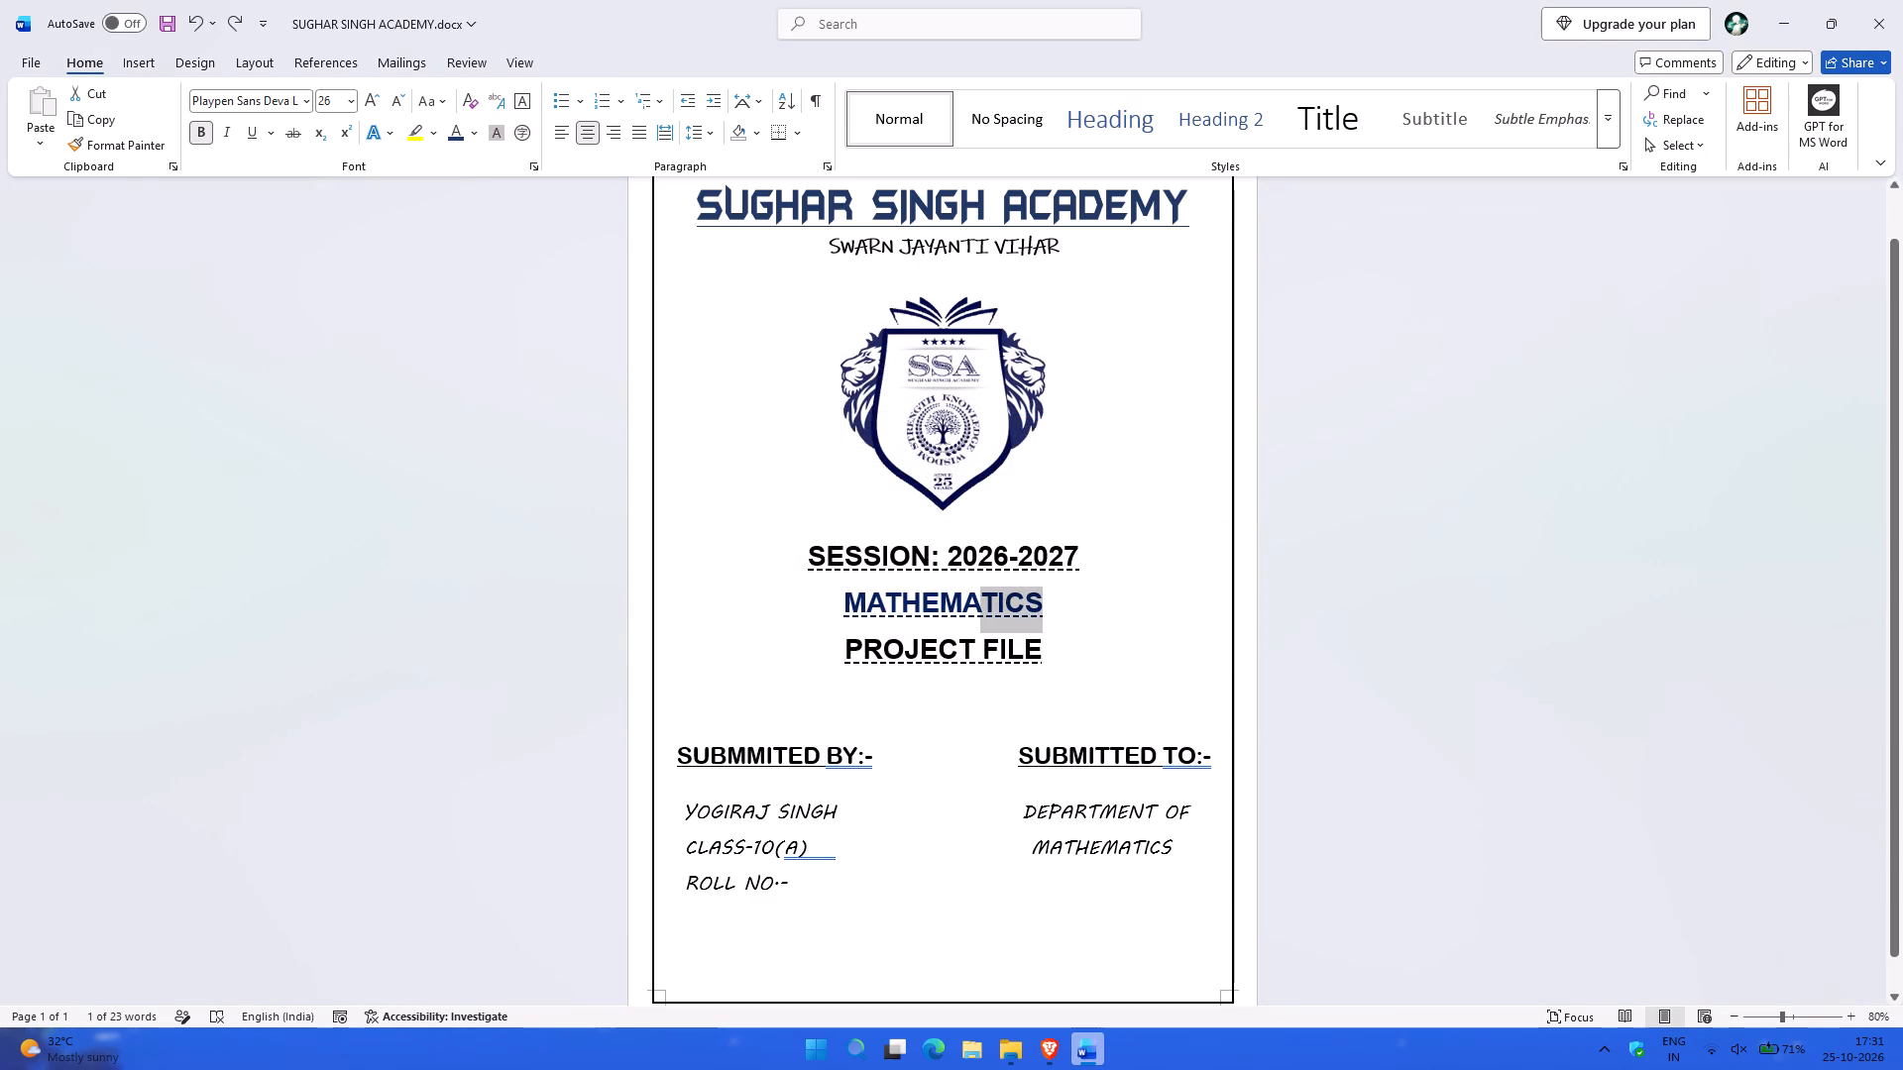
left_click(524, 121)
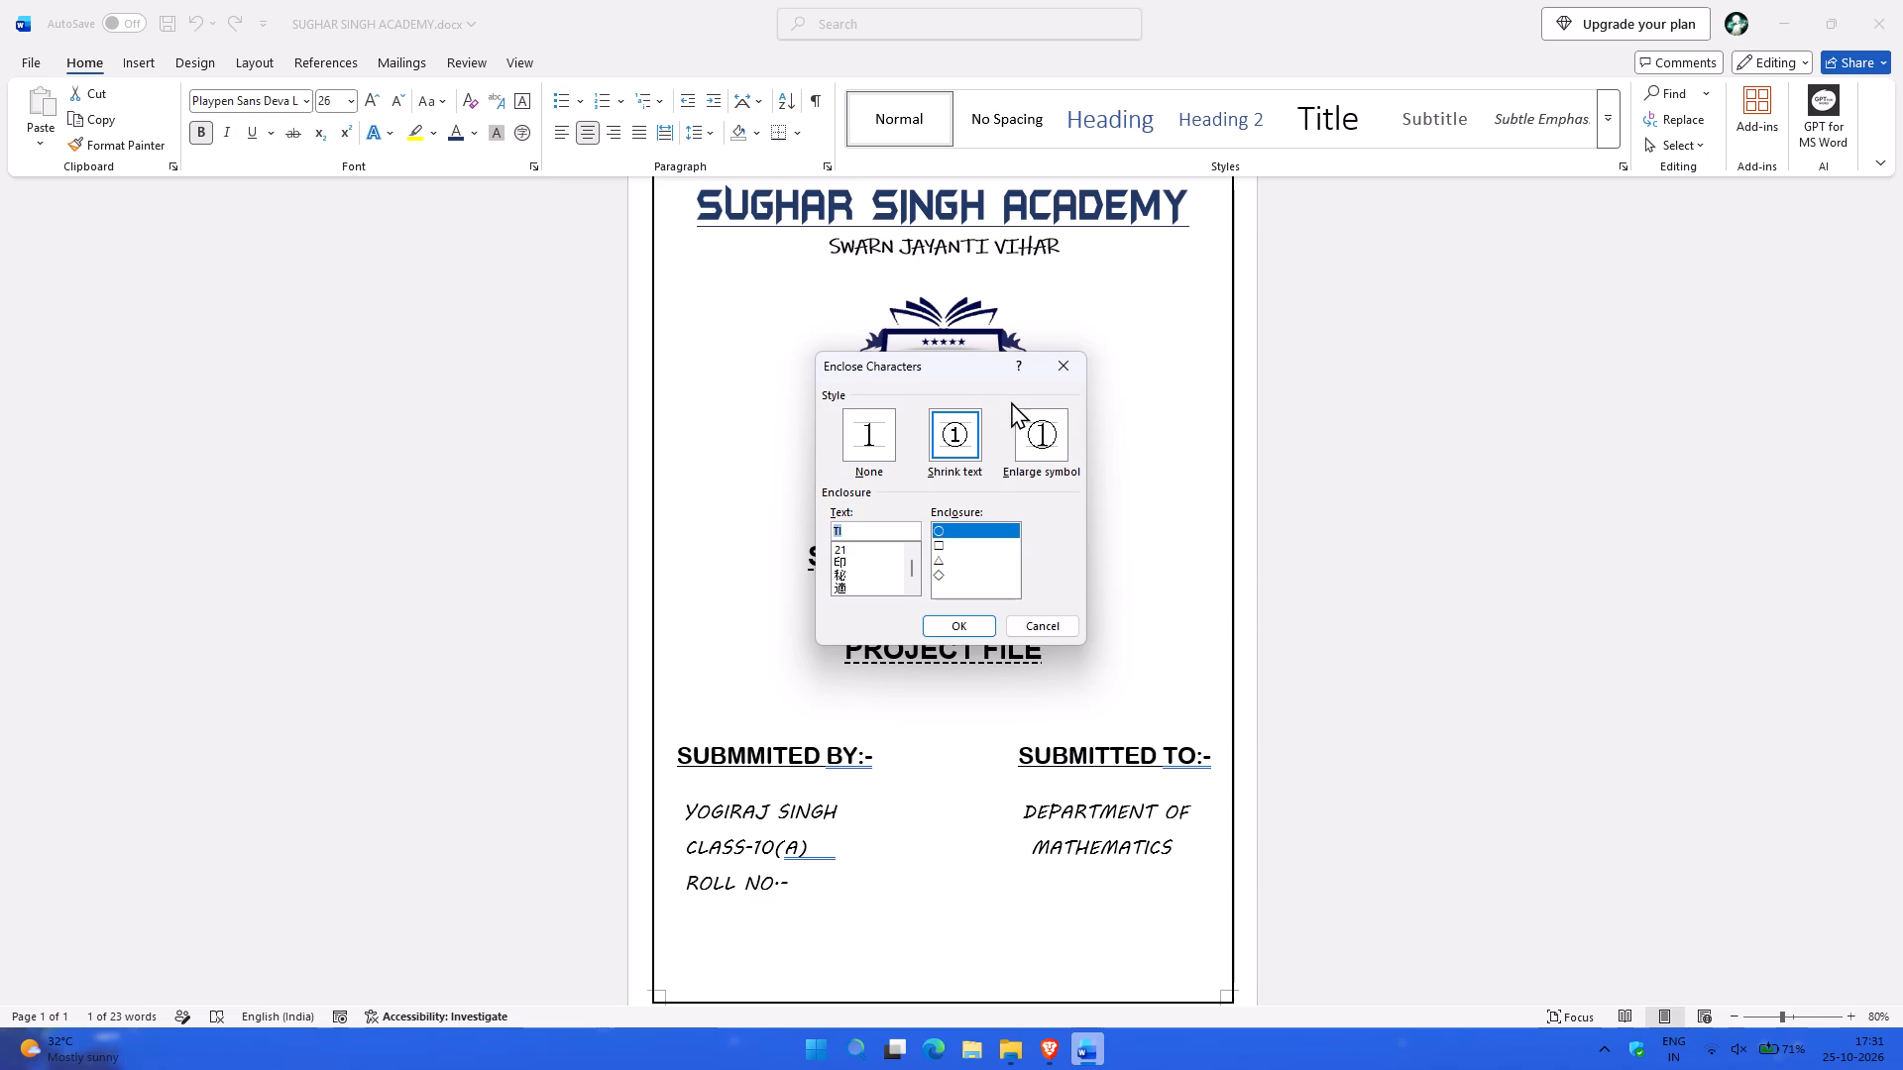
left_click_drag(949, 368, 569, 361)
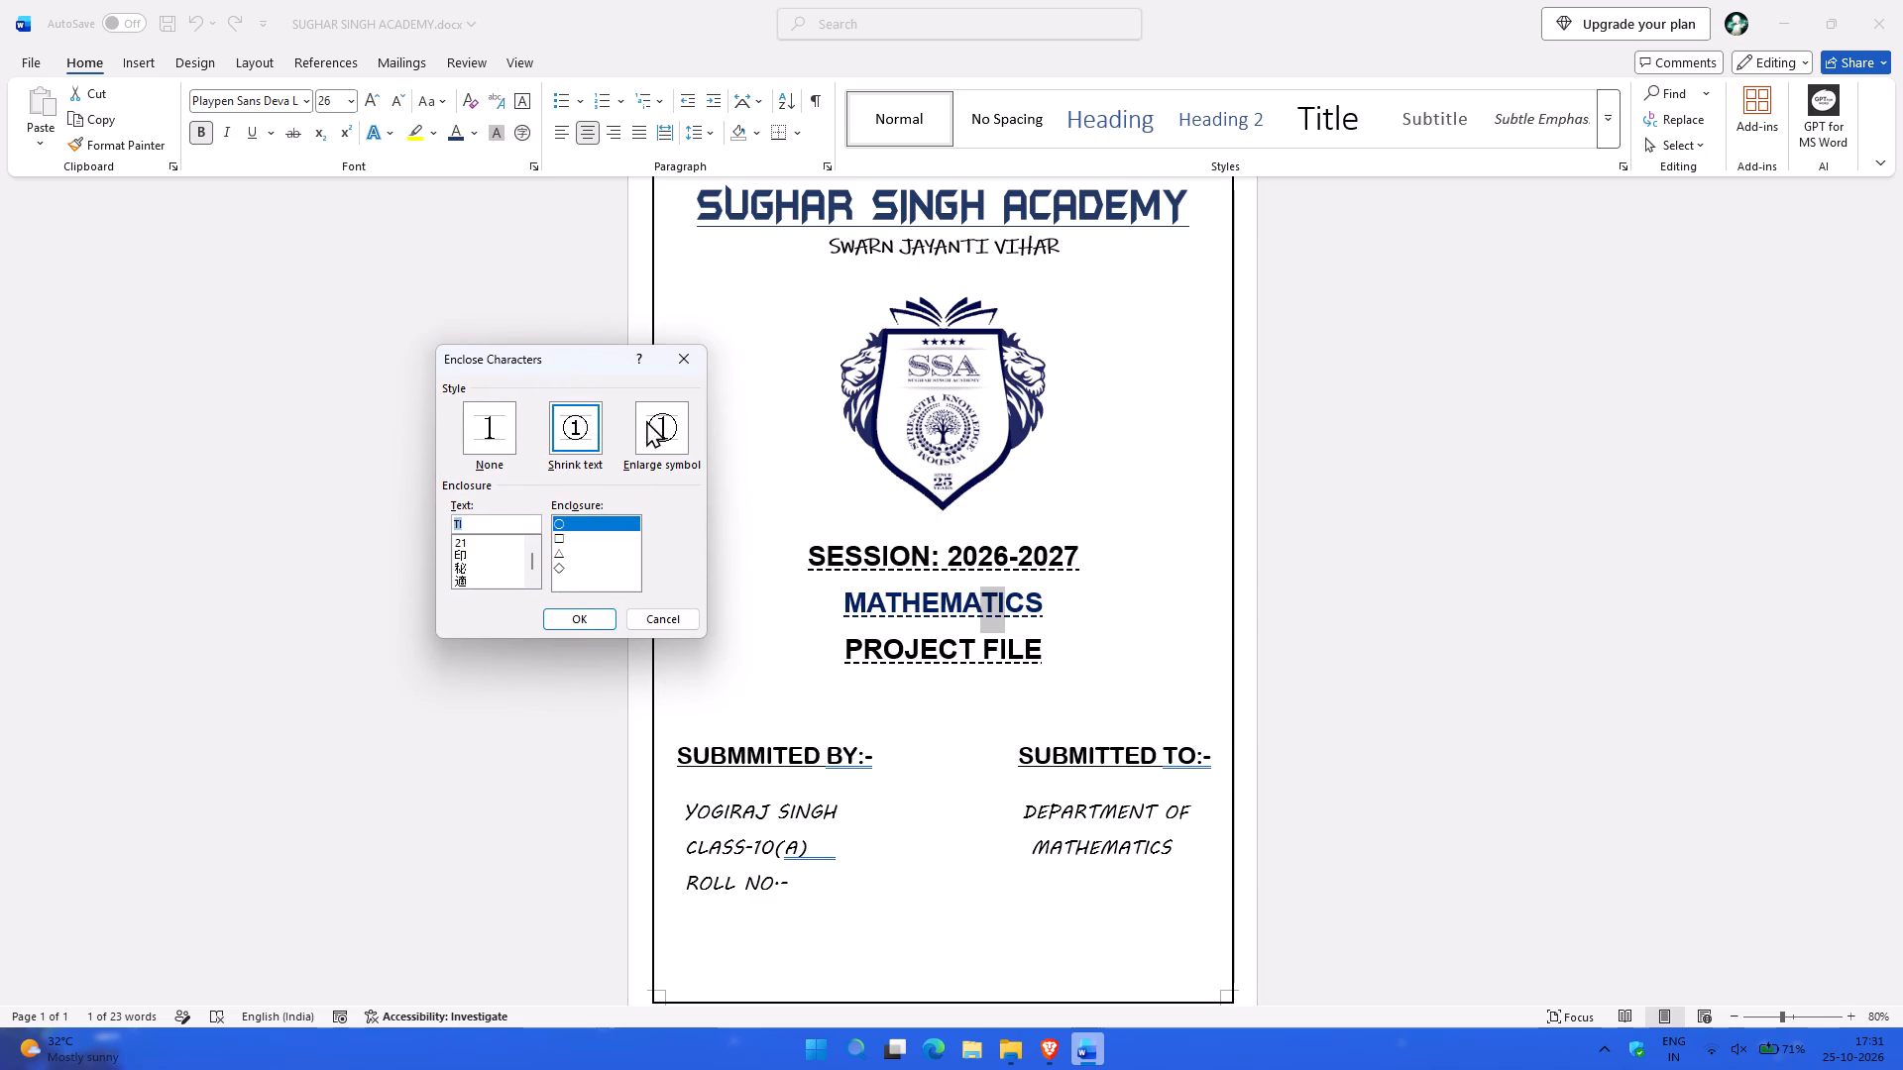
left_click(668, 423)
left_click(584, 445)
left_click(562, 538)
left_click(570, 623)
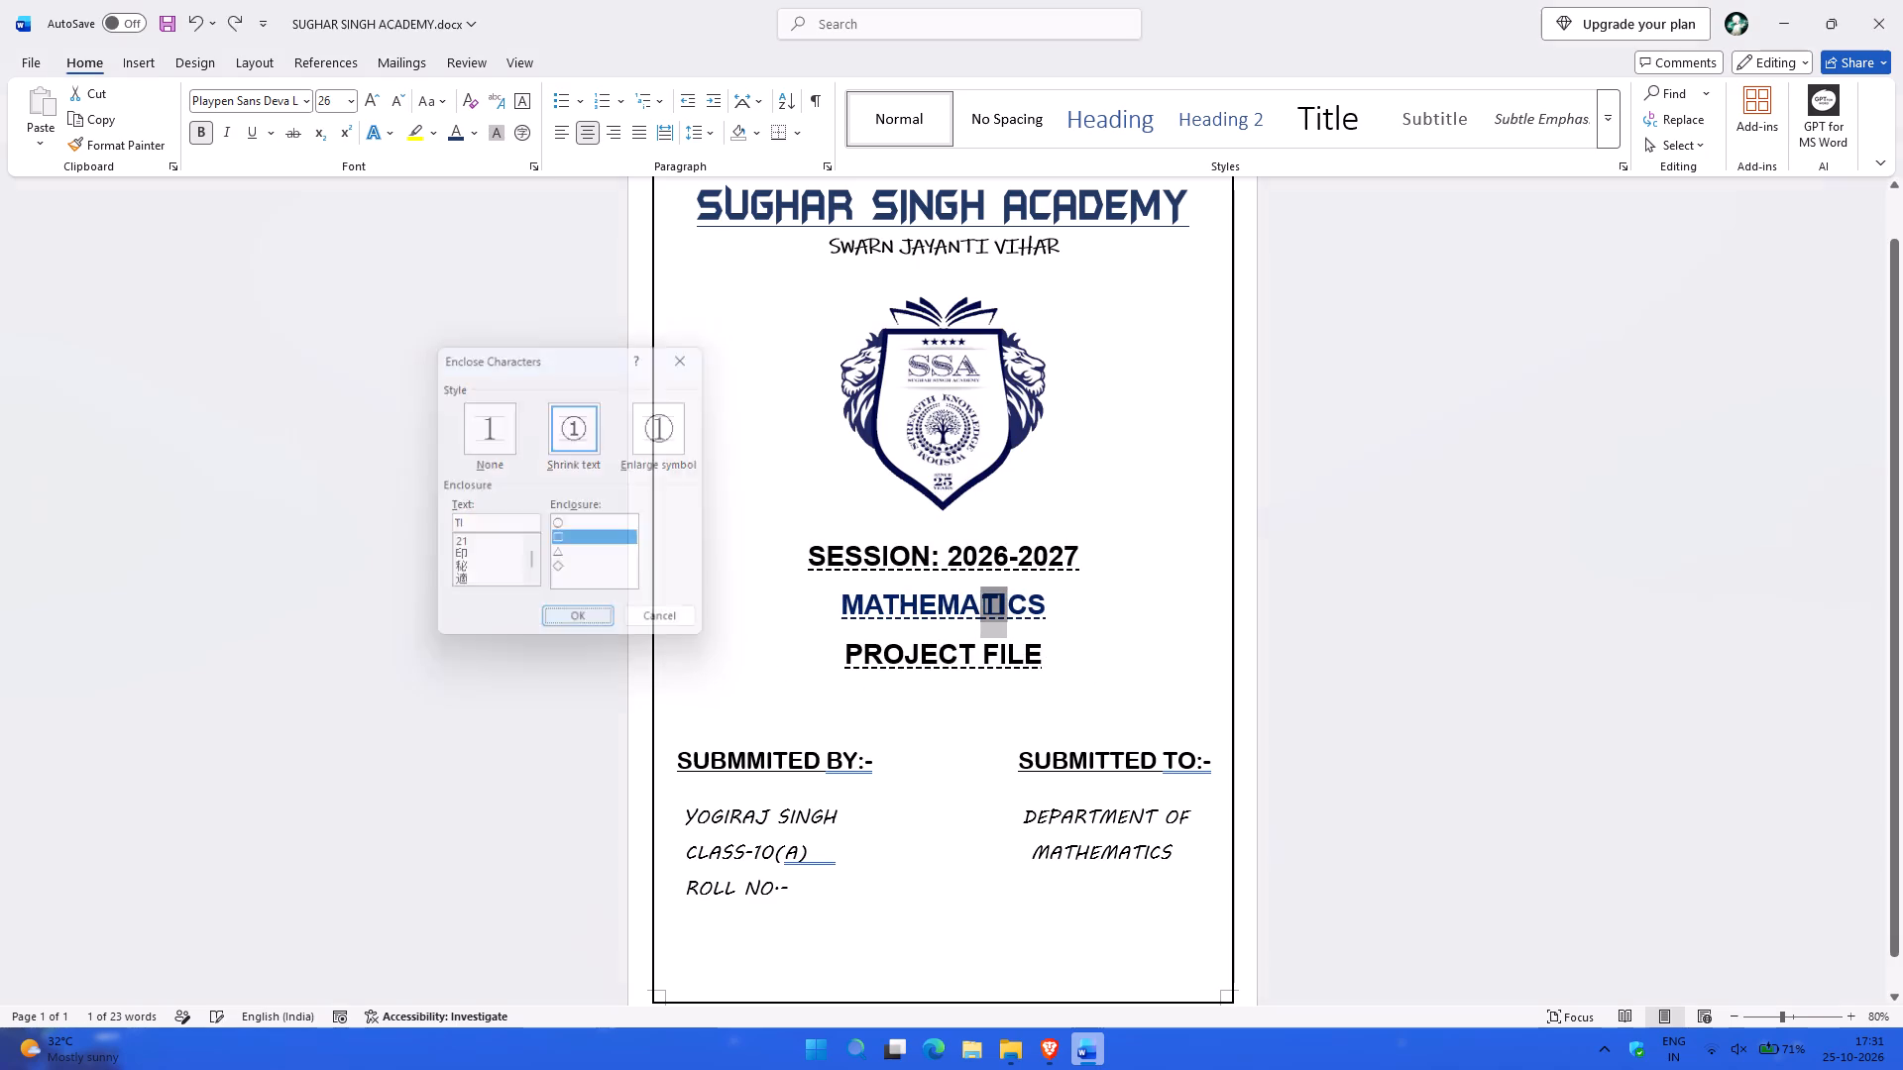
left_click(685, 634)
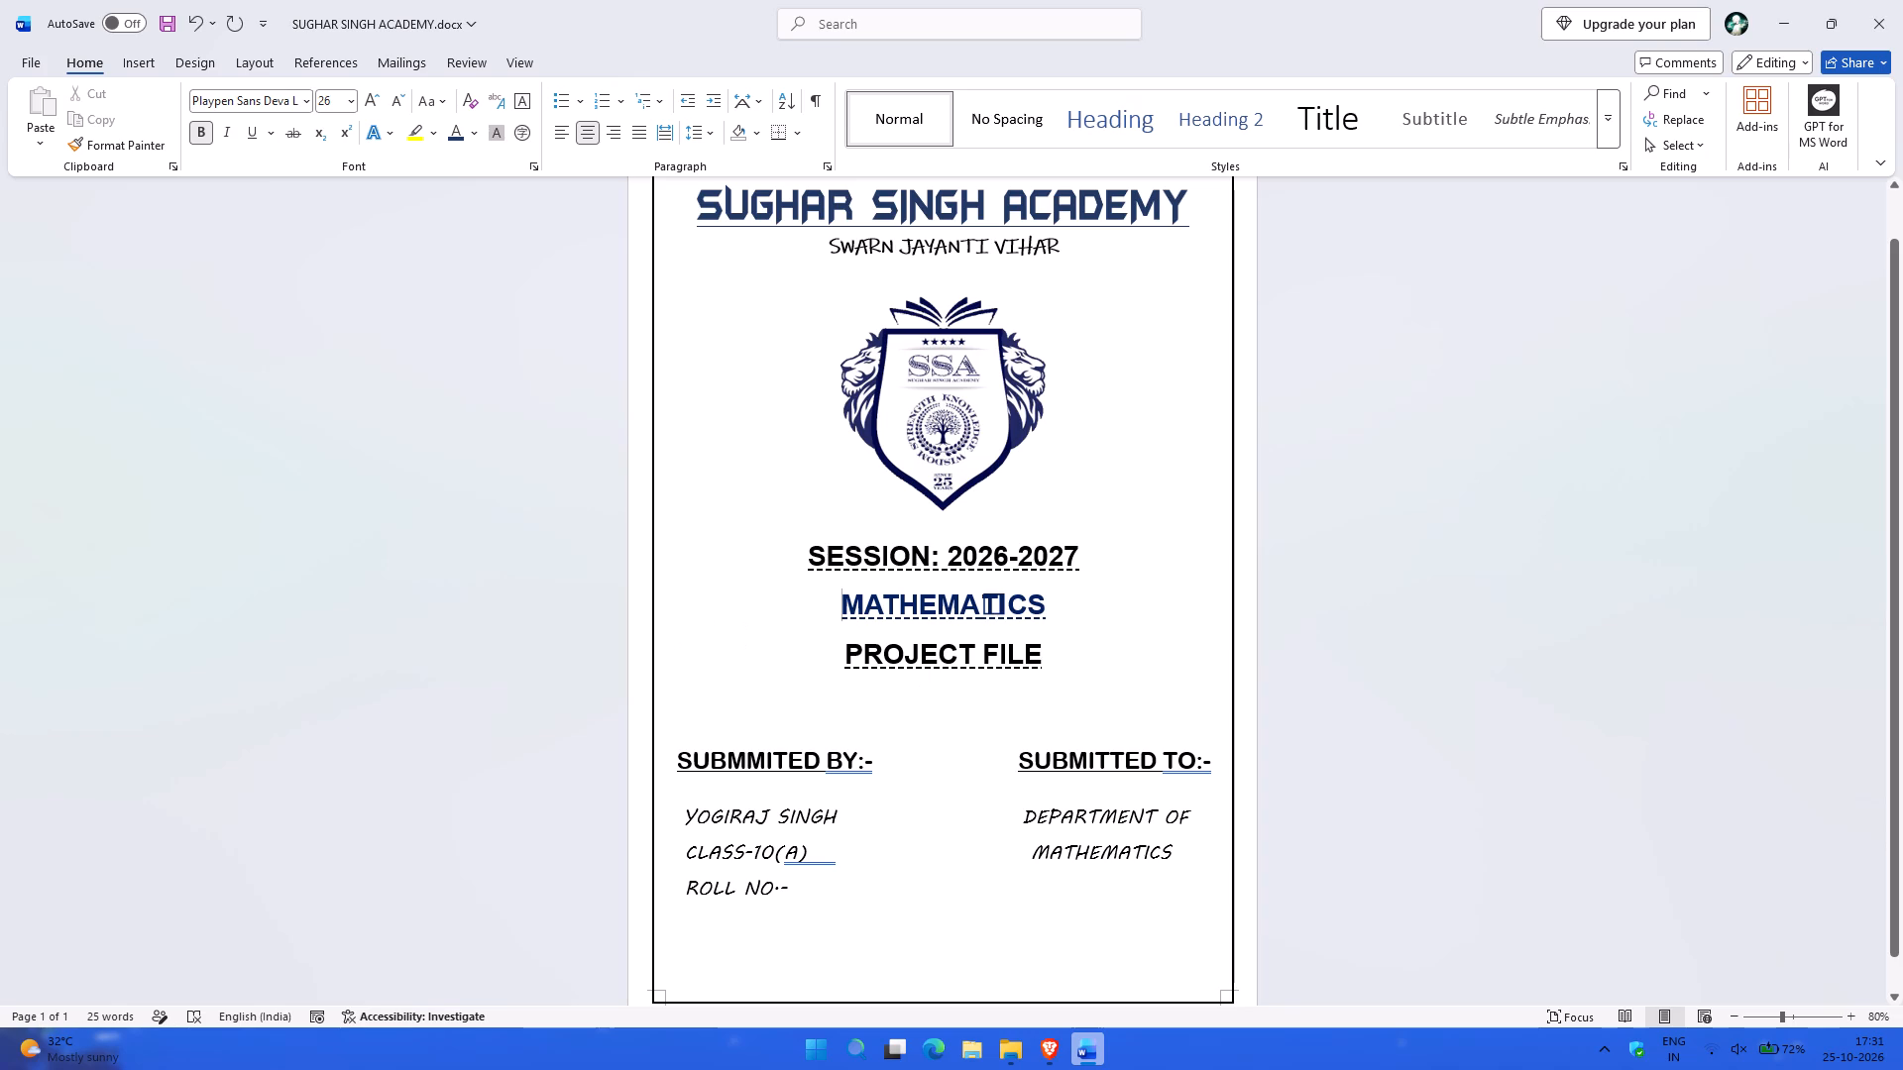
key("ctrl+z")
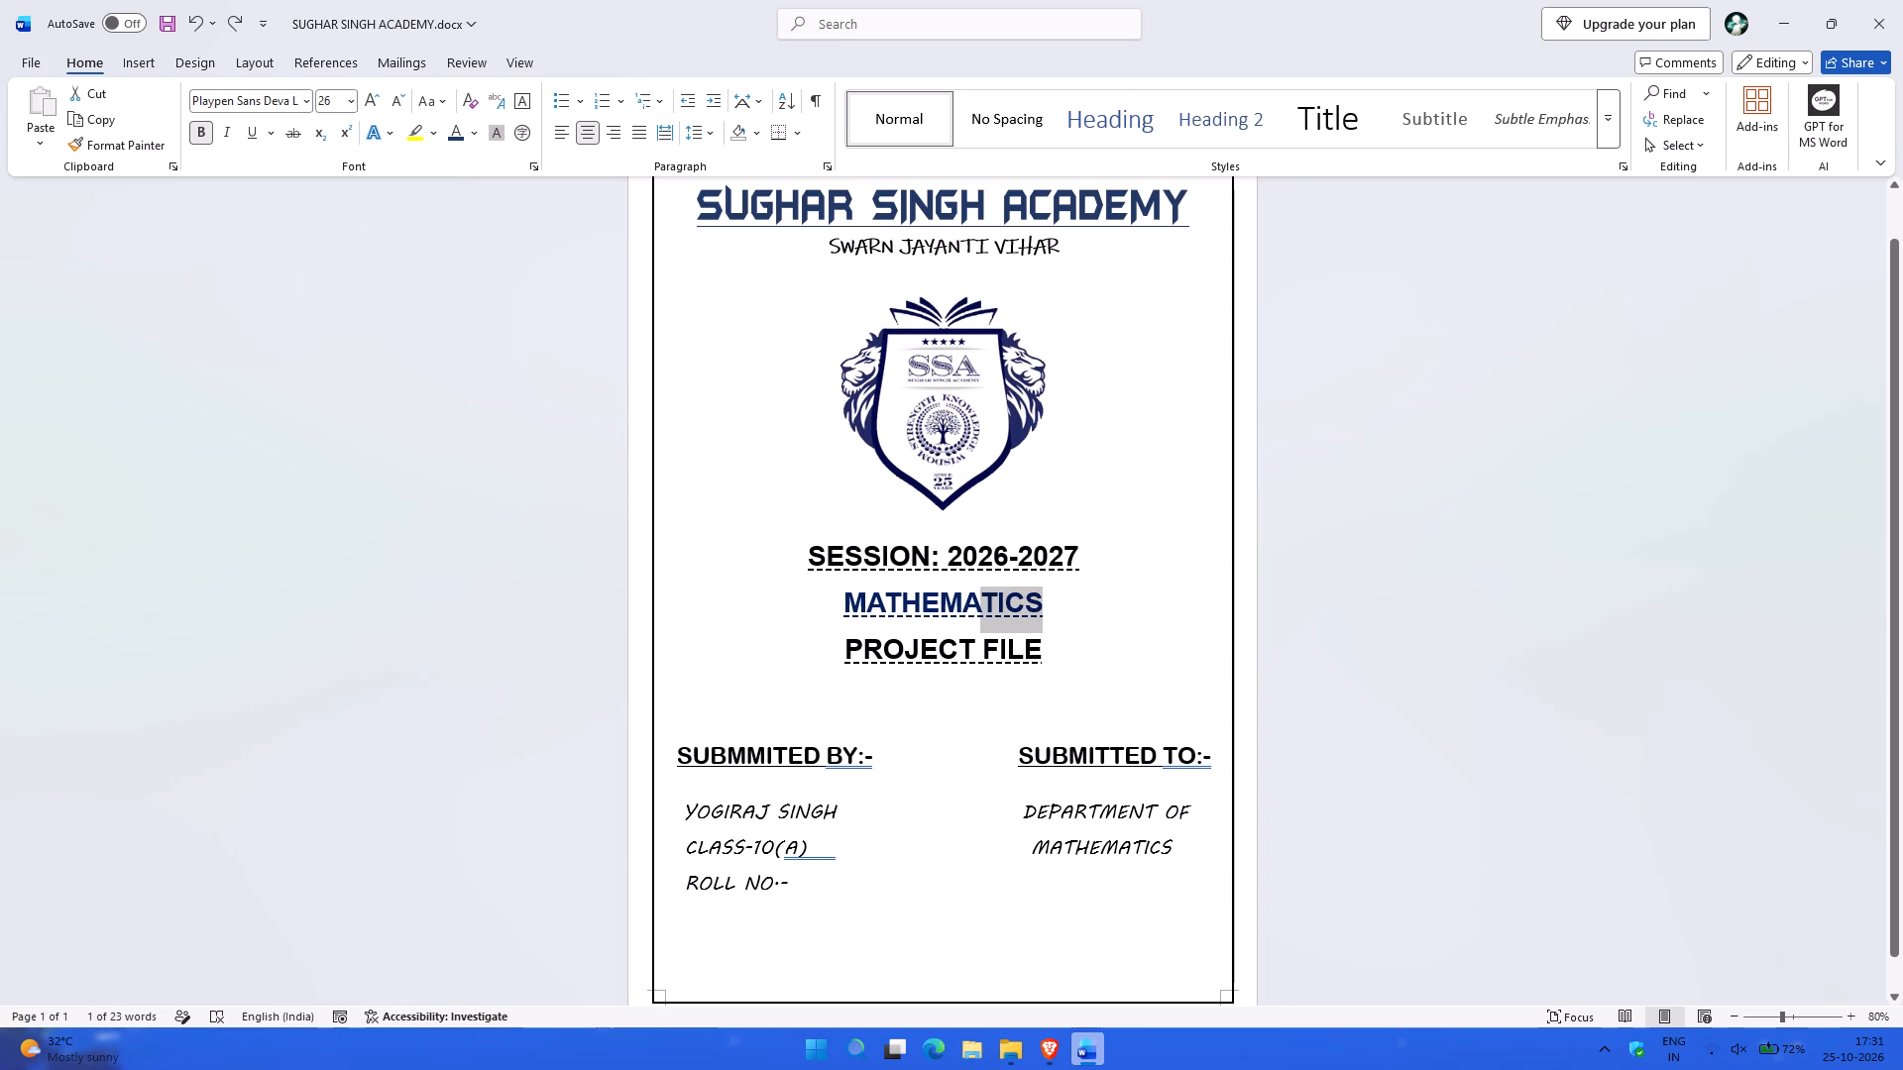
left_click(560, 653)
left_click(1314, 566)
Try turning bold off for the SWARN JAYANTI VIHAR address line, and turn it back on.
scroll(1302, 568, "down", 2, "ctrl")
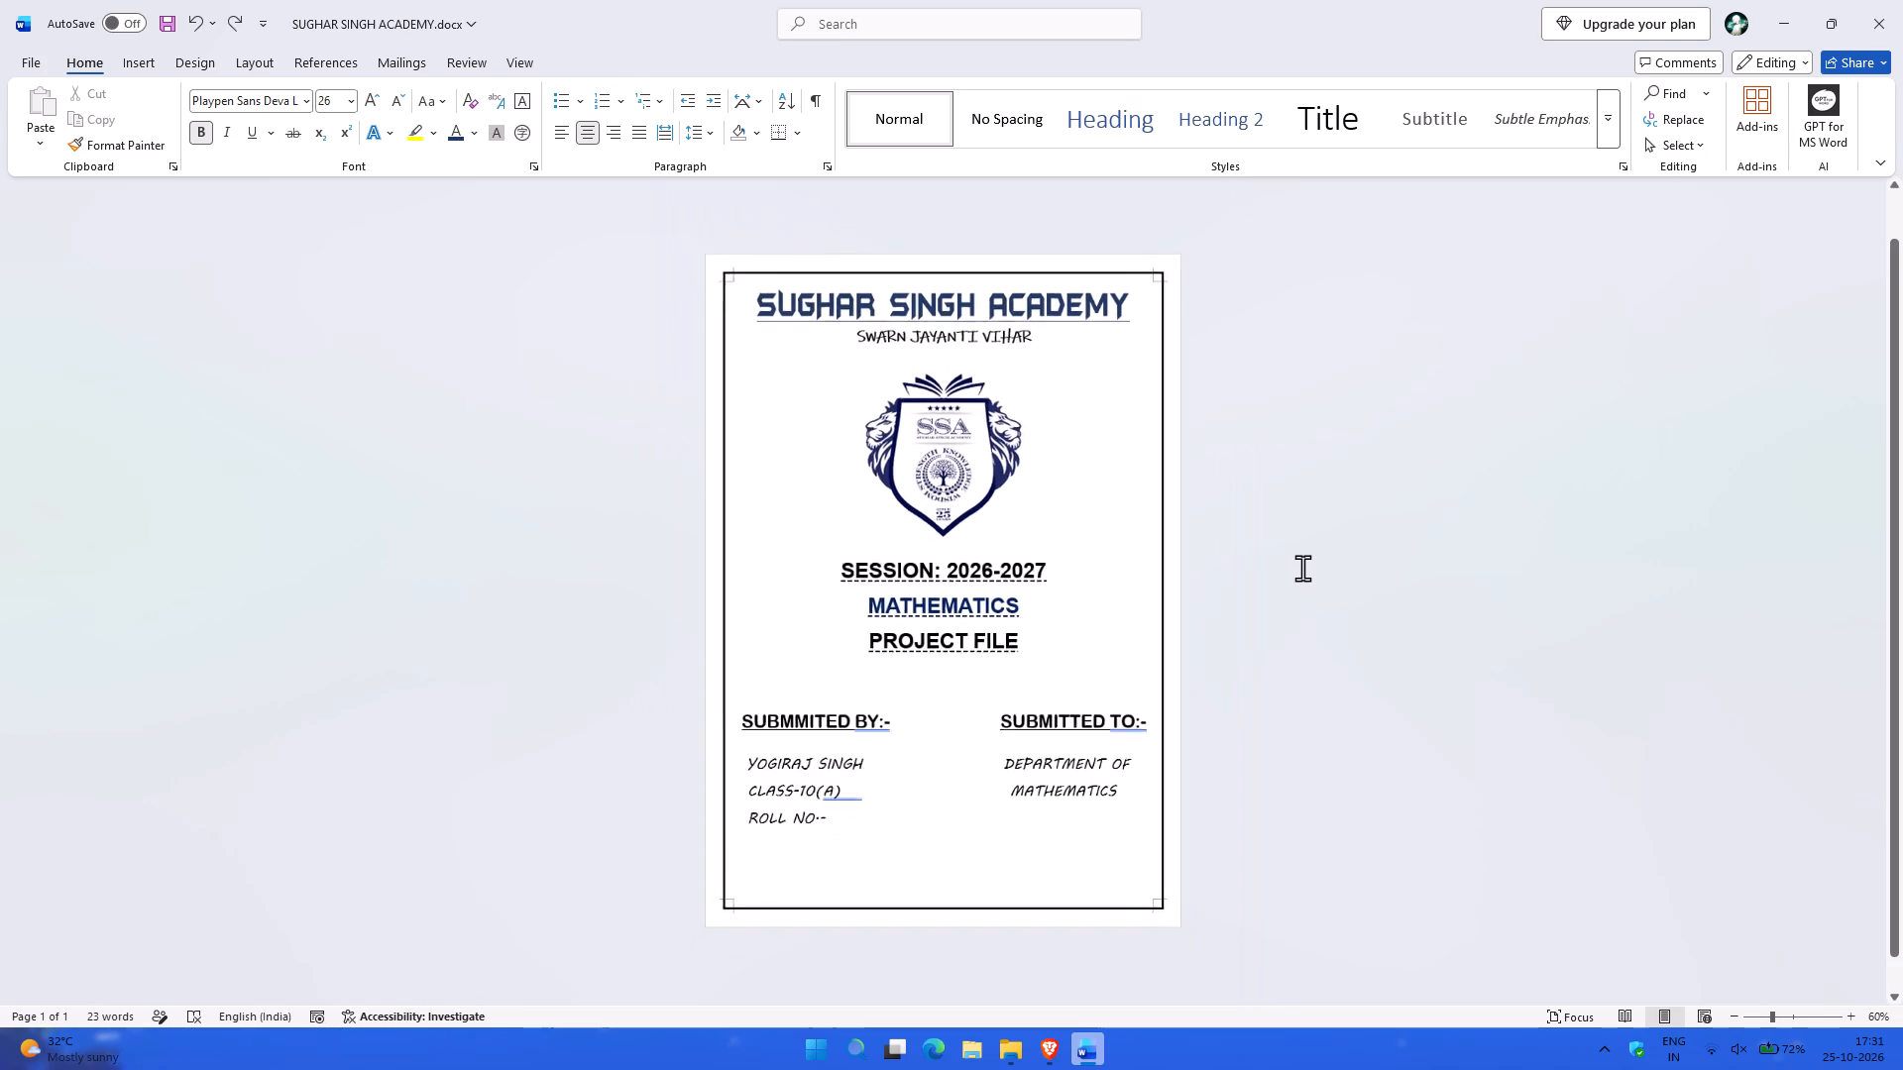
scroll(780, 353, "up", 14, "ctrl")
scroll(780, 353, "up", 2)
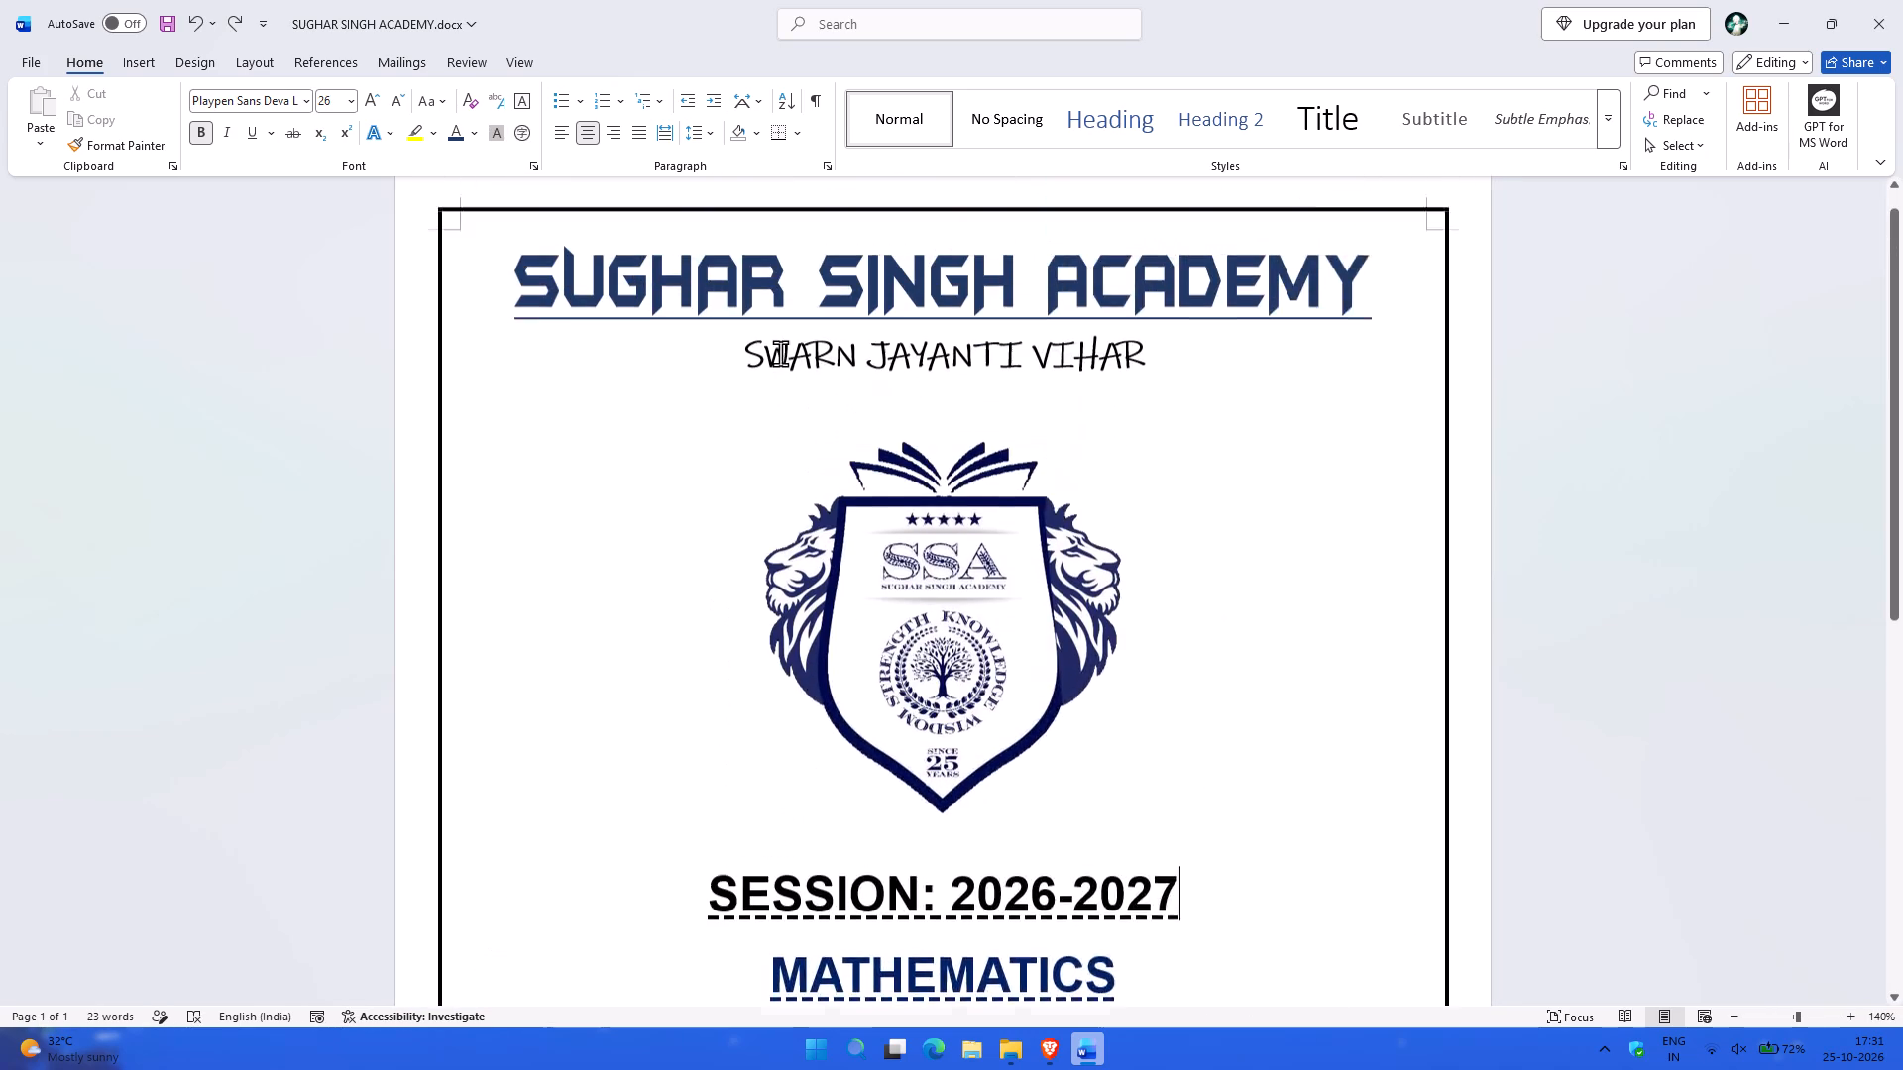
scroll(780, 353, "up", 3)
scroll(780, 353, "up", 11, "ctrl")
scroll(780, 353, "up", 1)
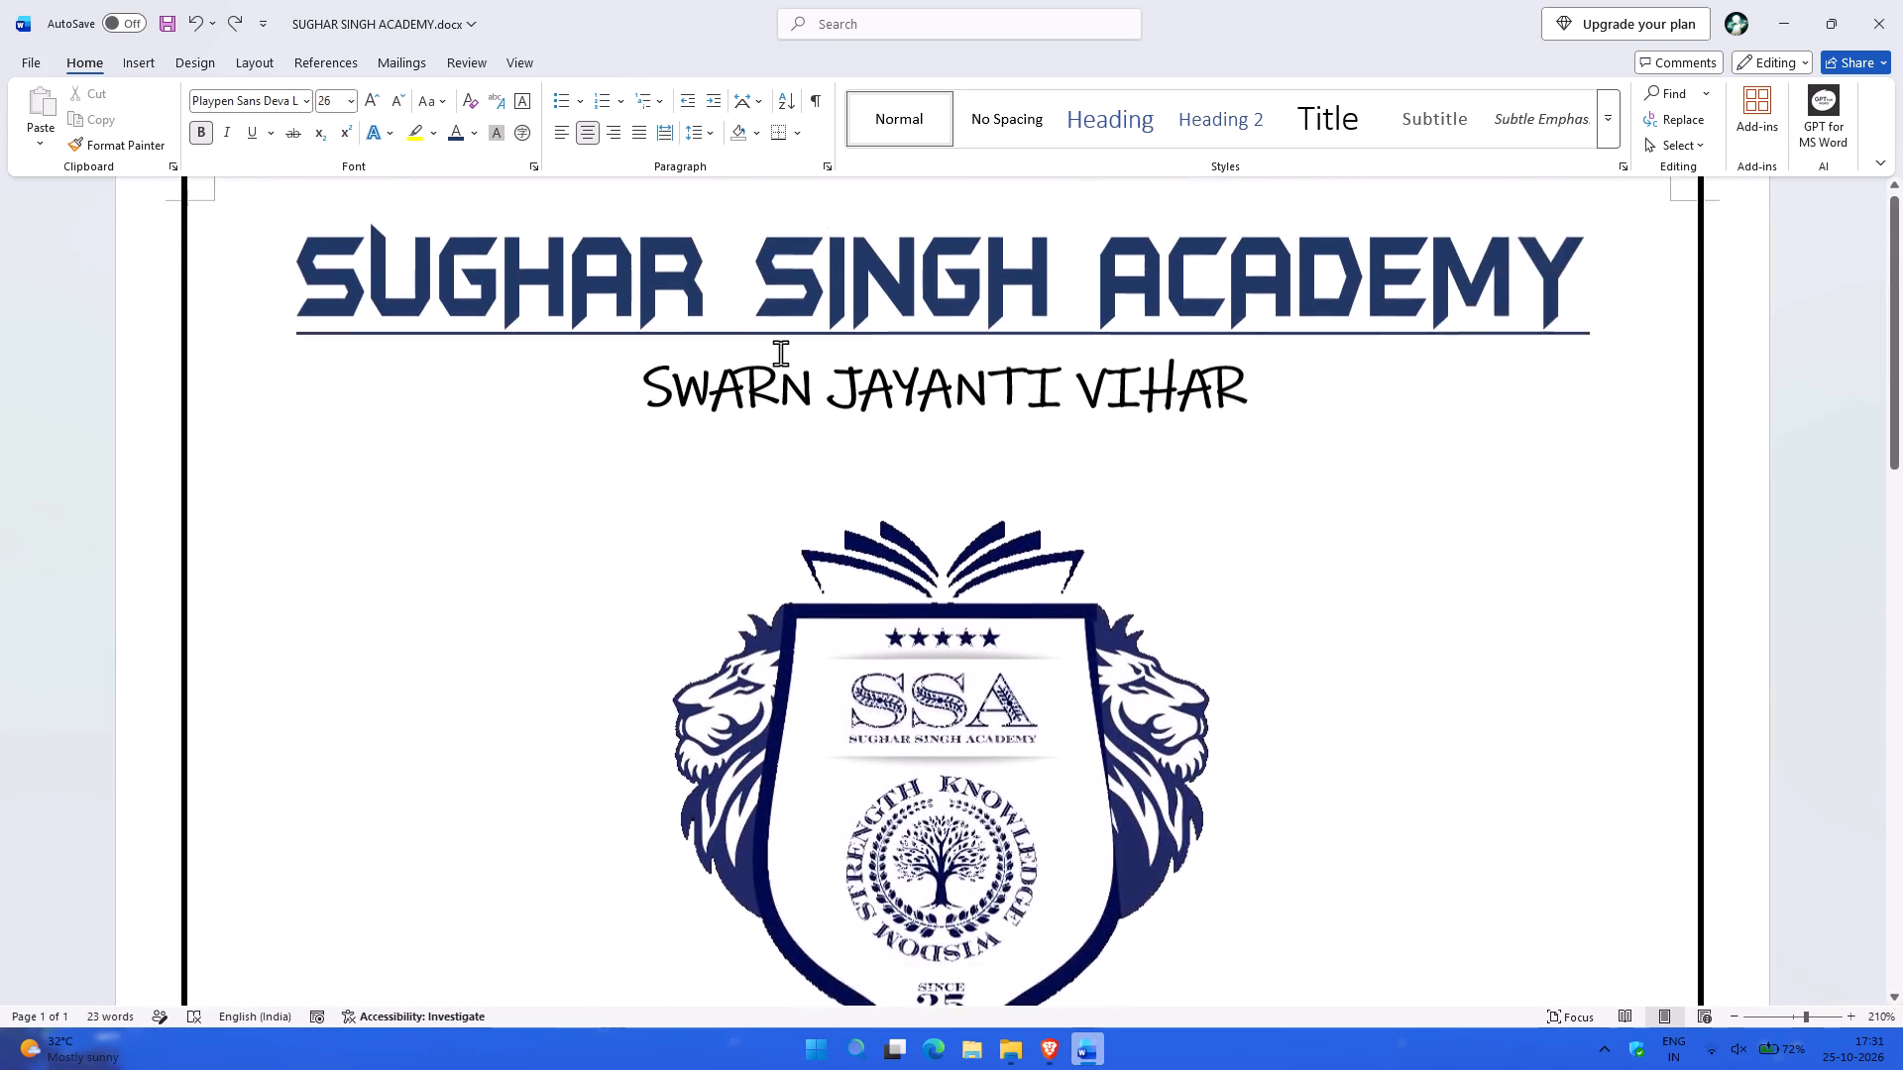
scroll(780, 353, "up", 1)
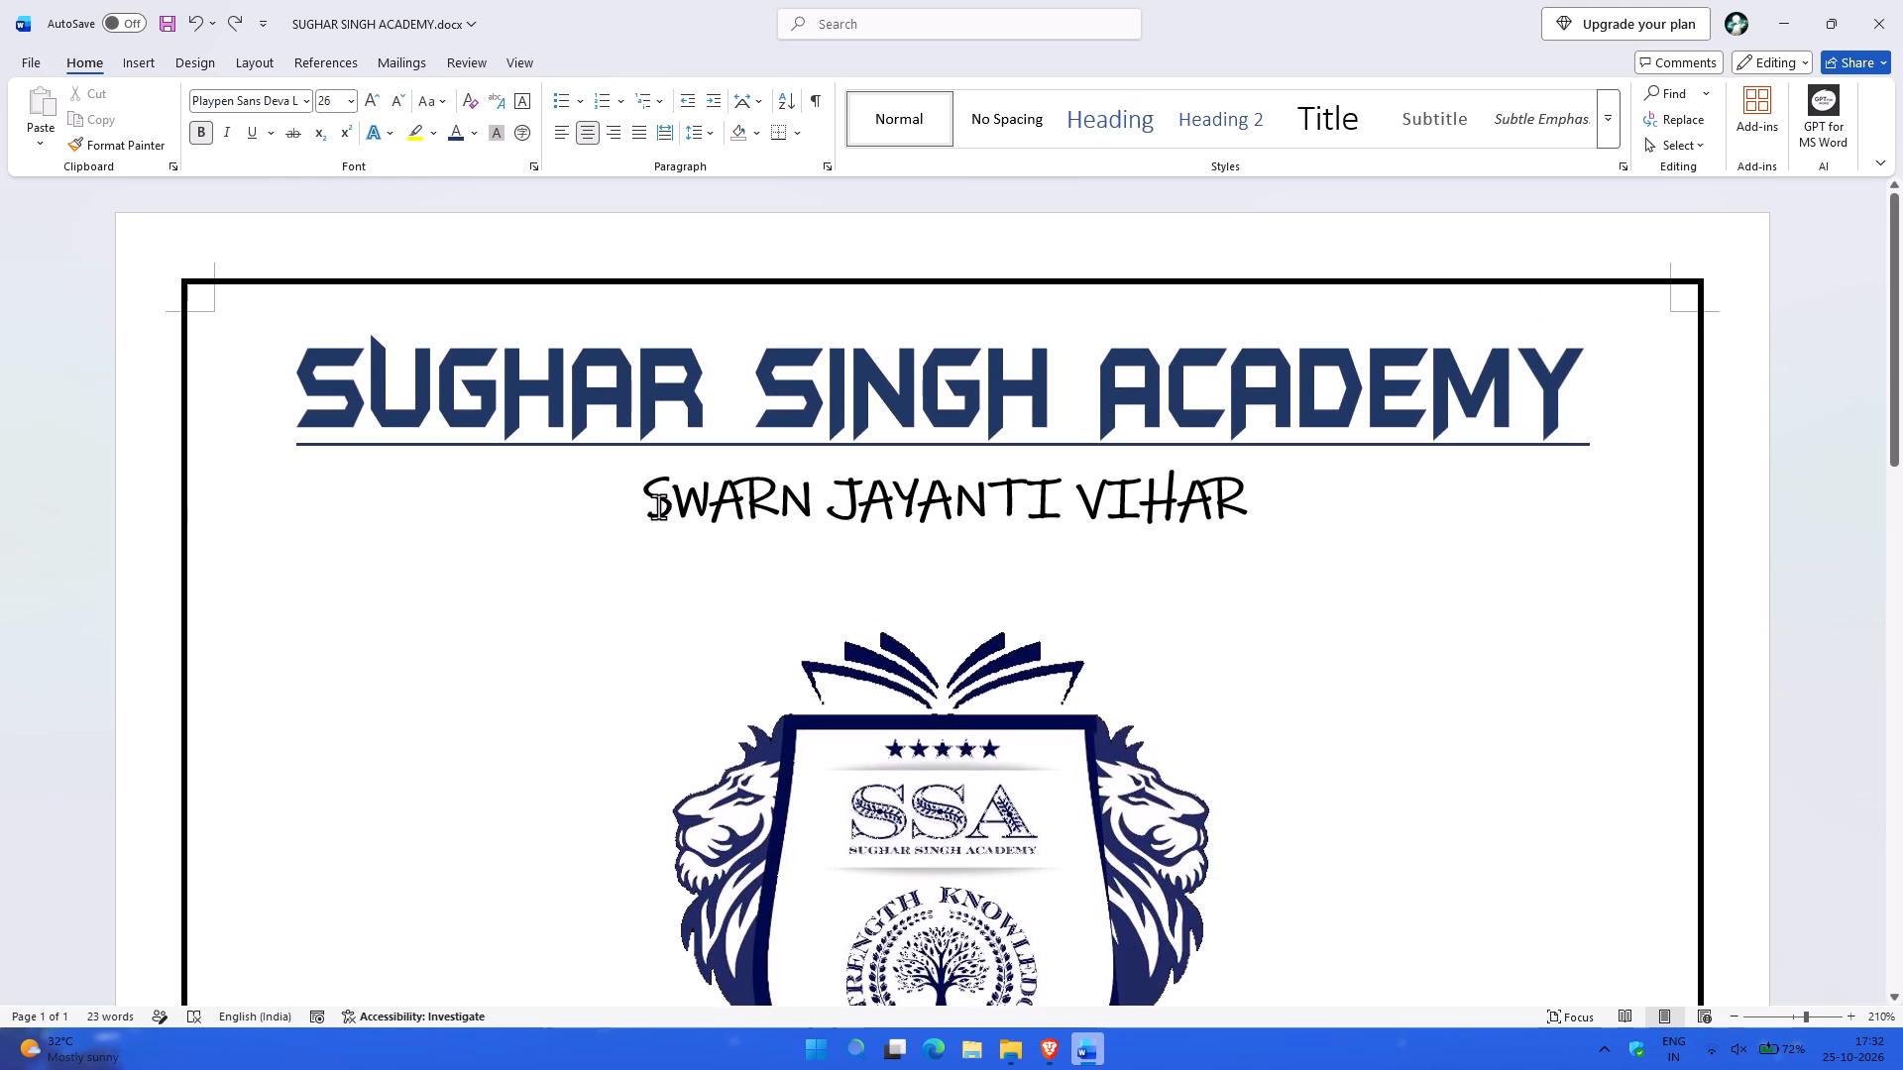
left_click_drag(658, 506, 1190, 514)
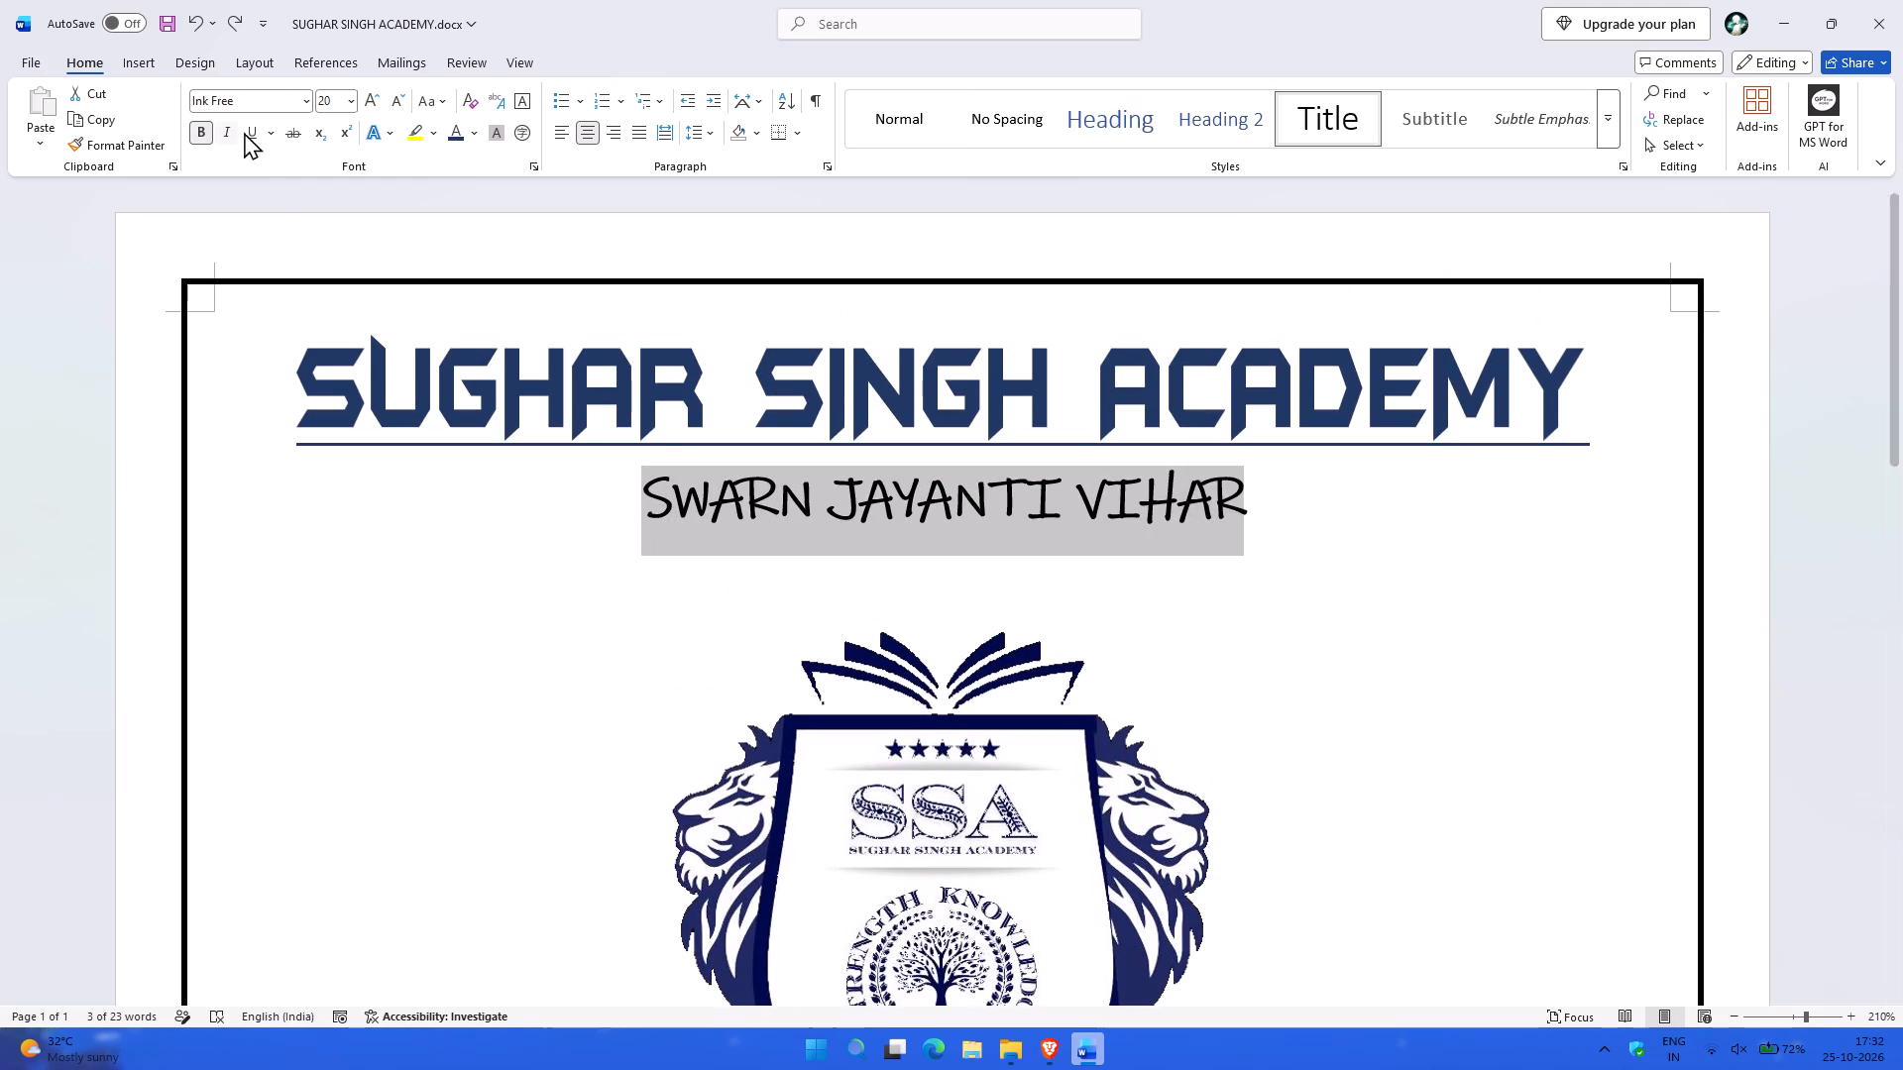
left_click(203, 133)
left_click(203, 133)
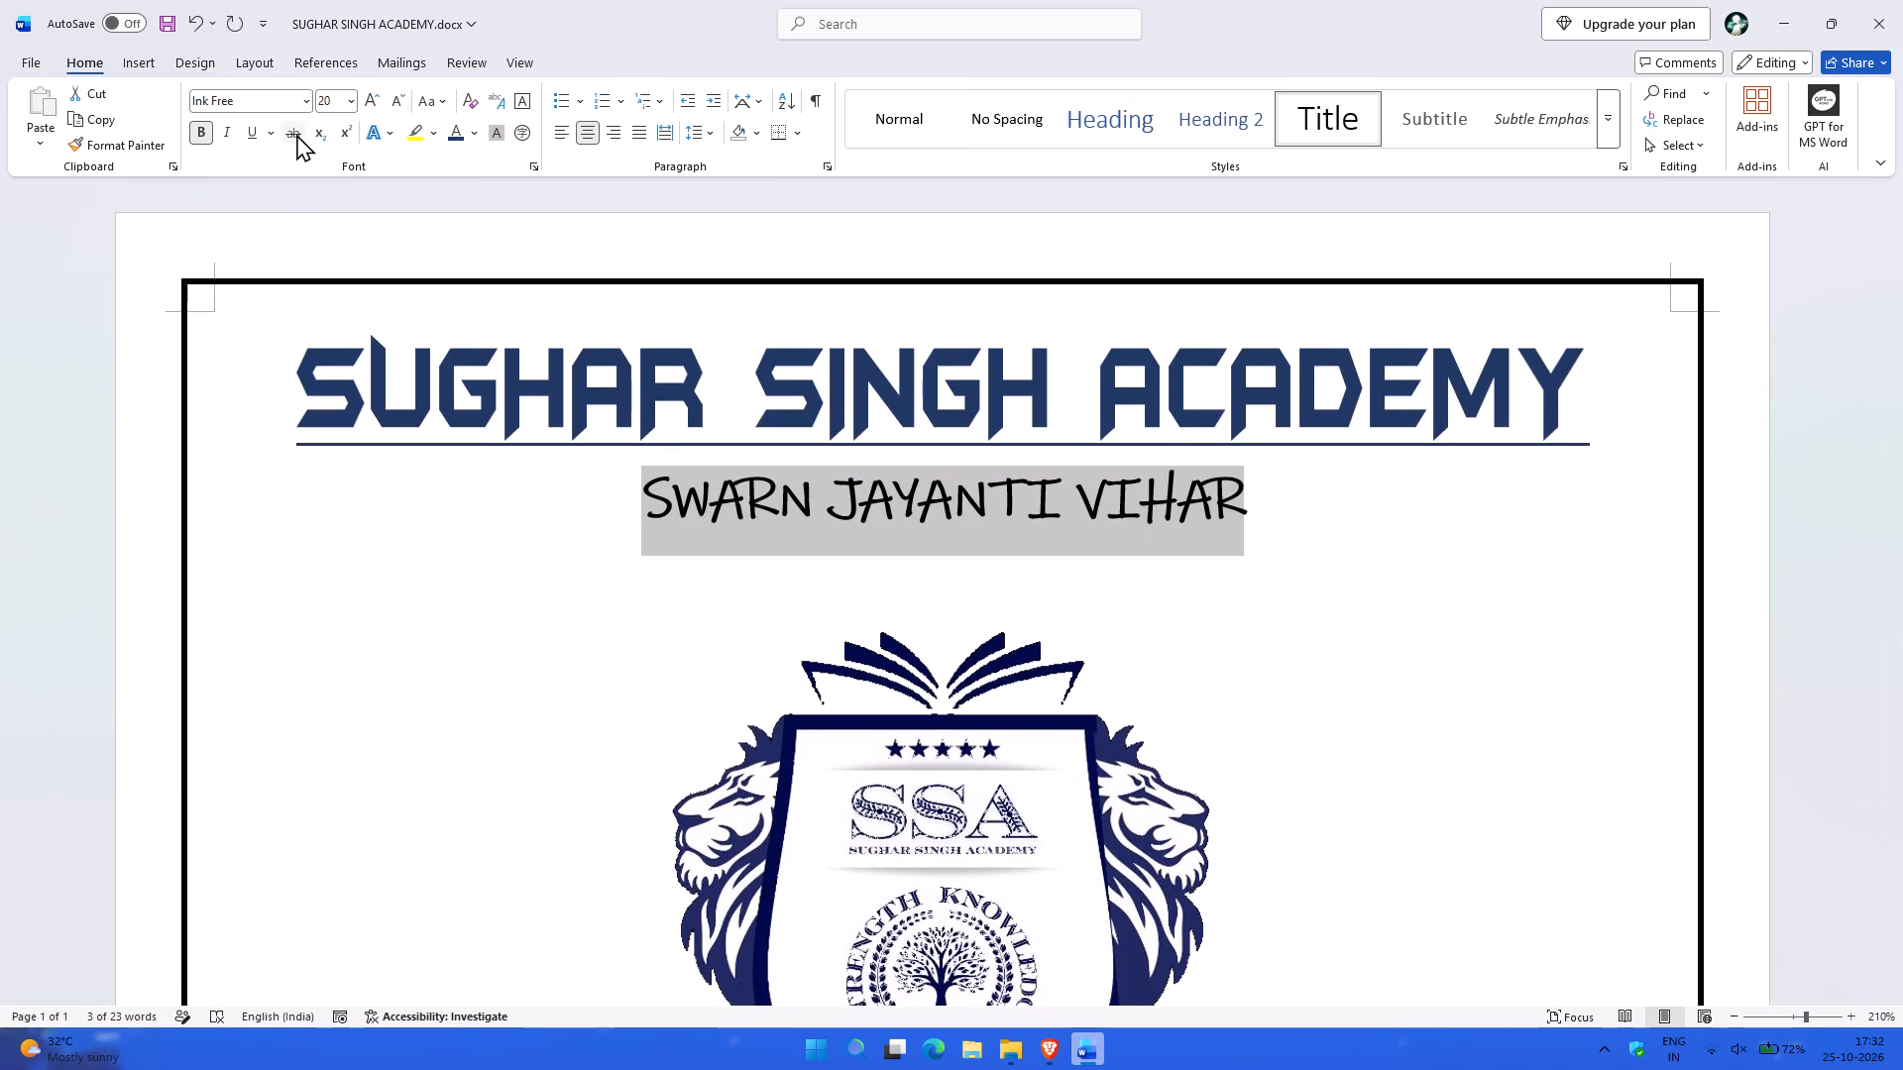
Preview alternative fonts on the SUGHAR SINGH ACADEMY title, browsing the font list from A through K without applying one.
left_click_drag(290, 412, 1286, 422)
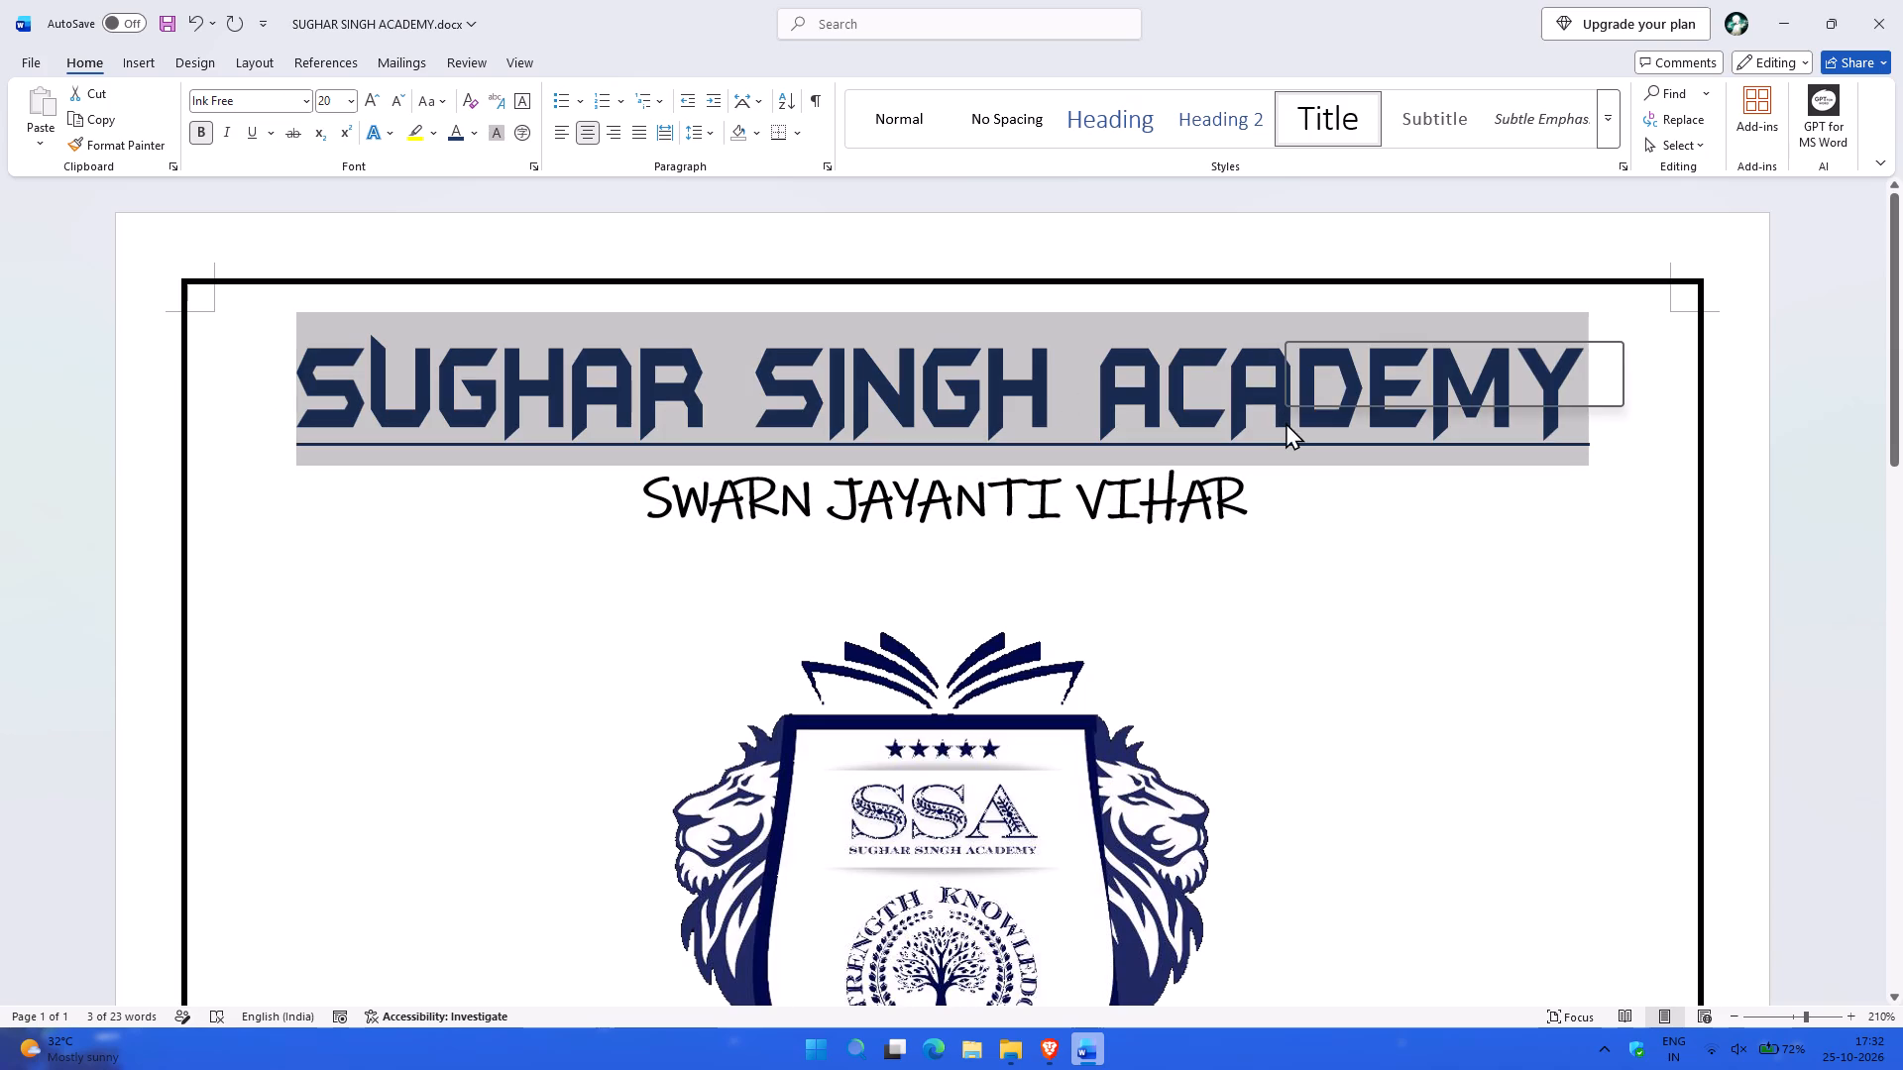
left_click(308, 100)
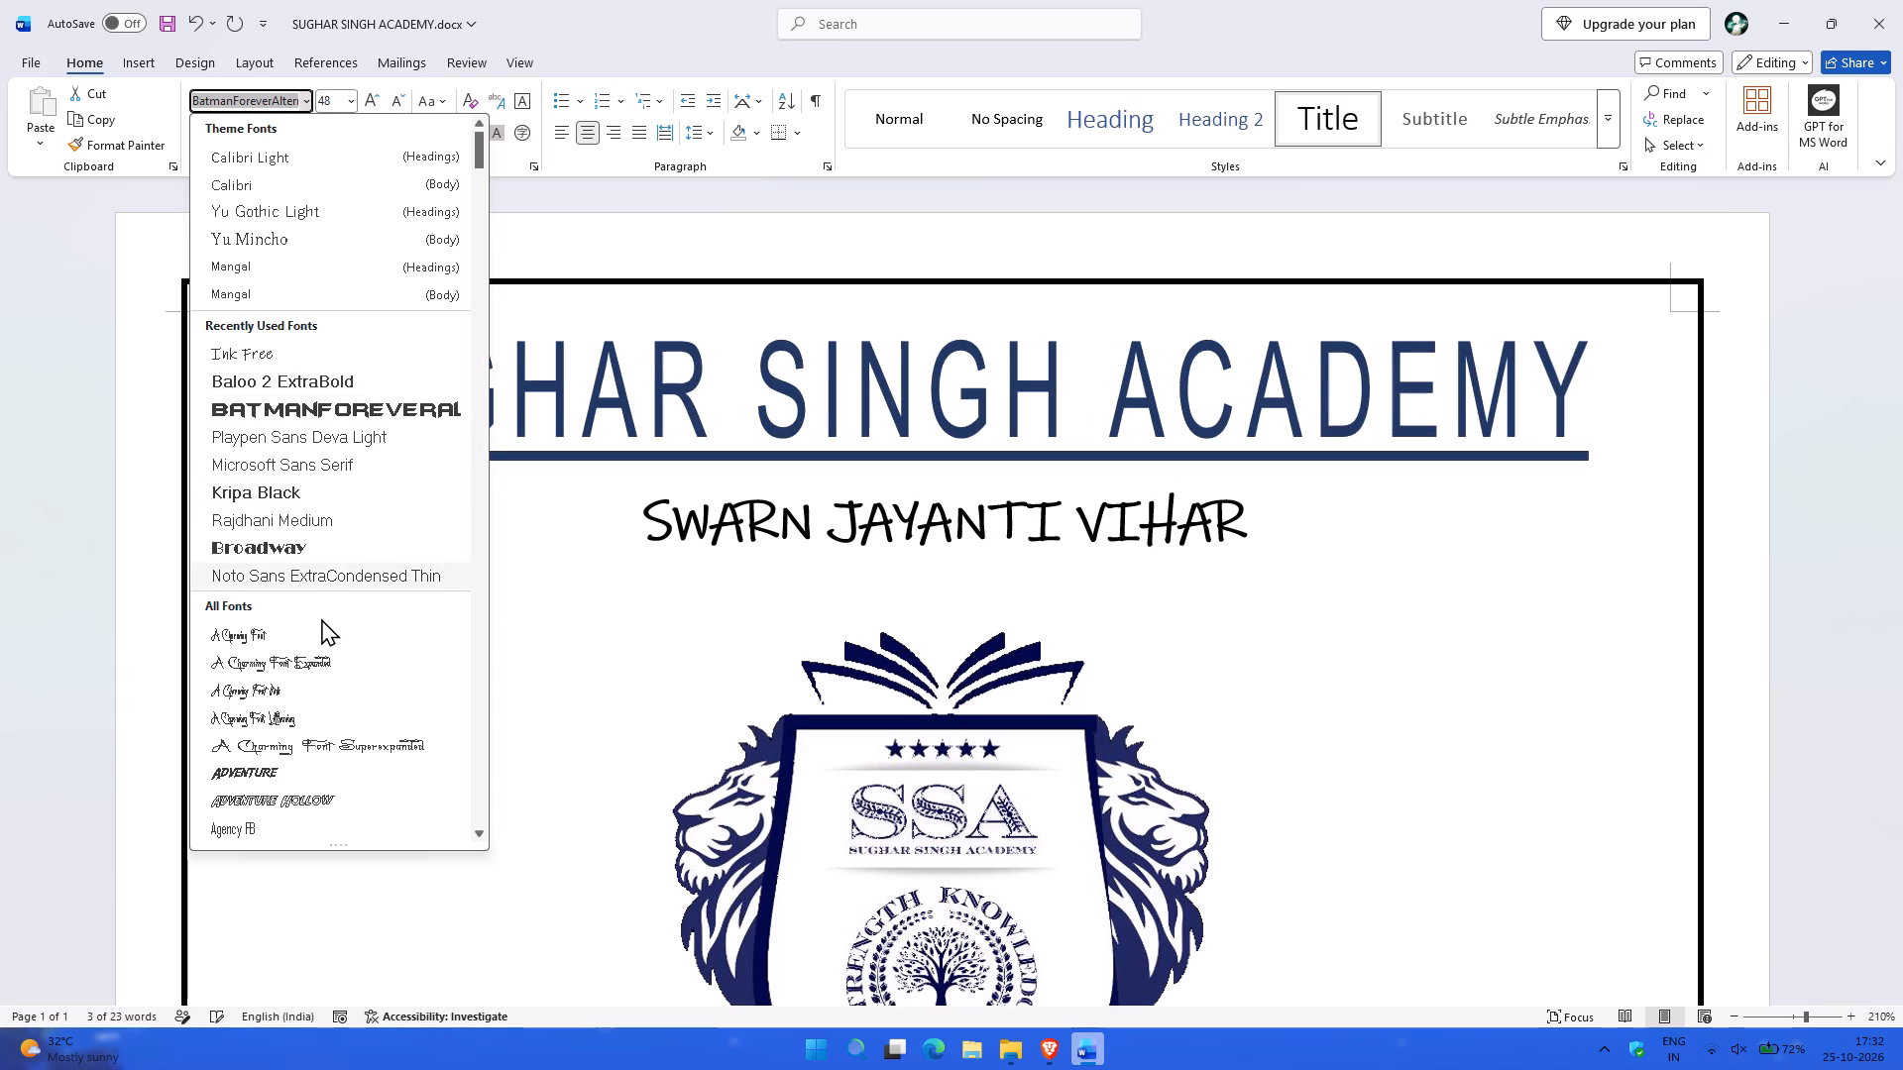
scroll(321, 618, "down", 3)
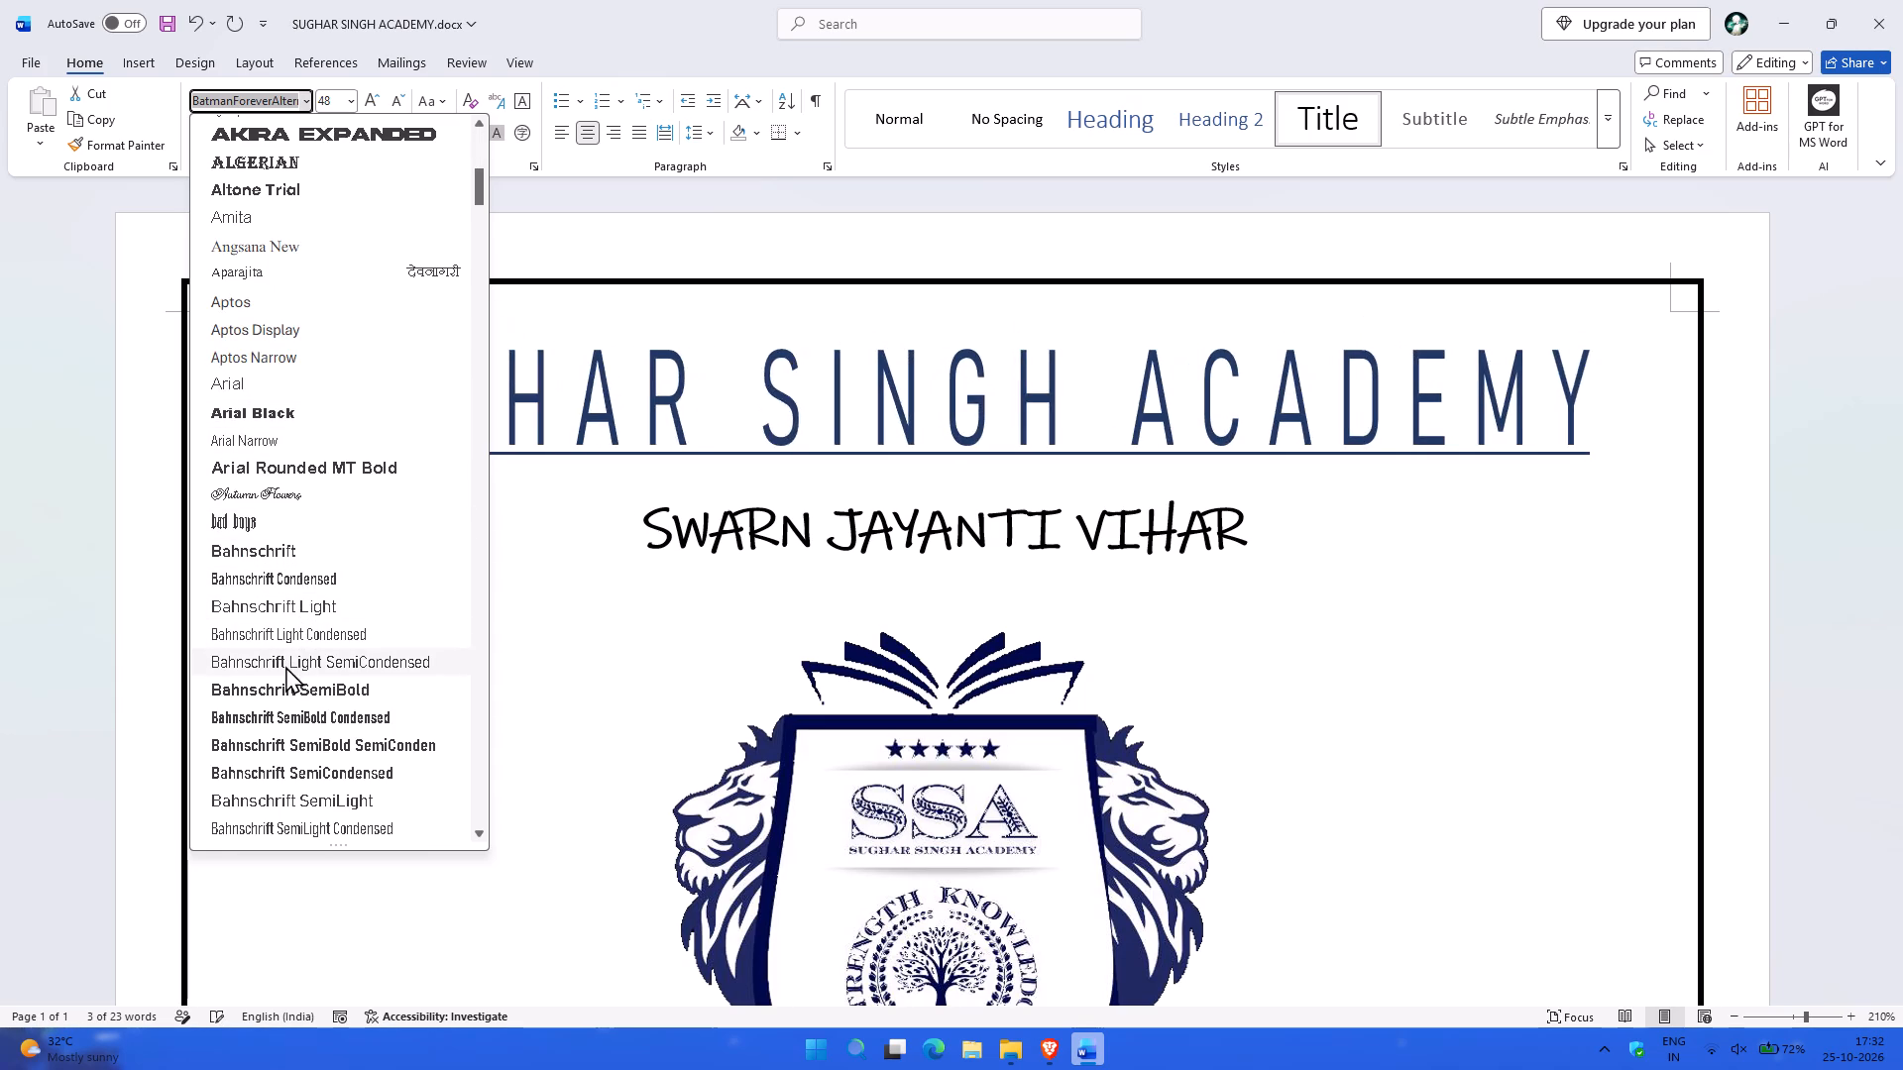
scroll(276, 799, "down", 1)
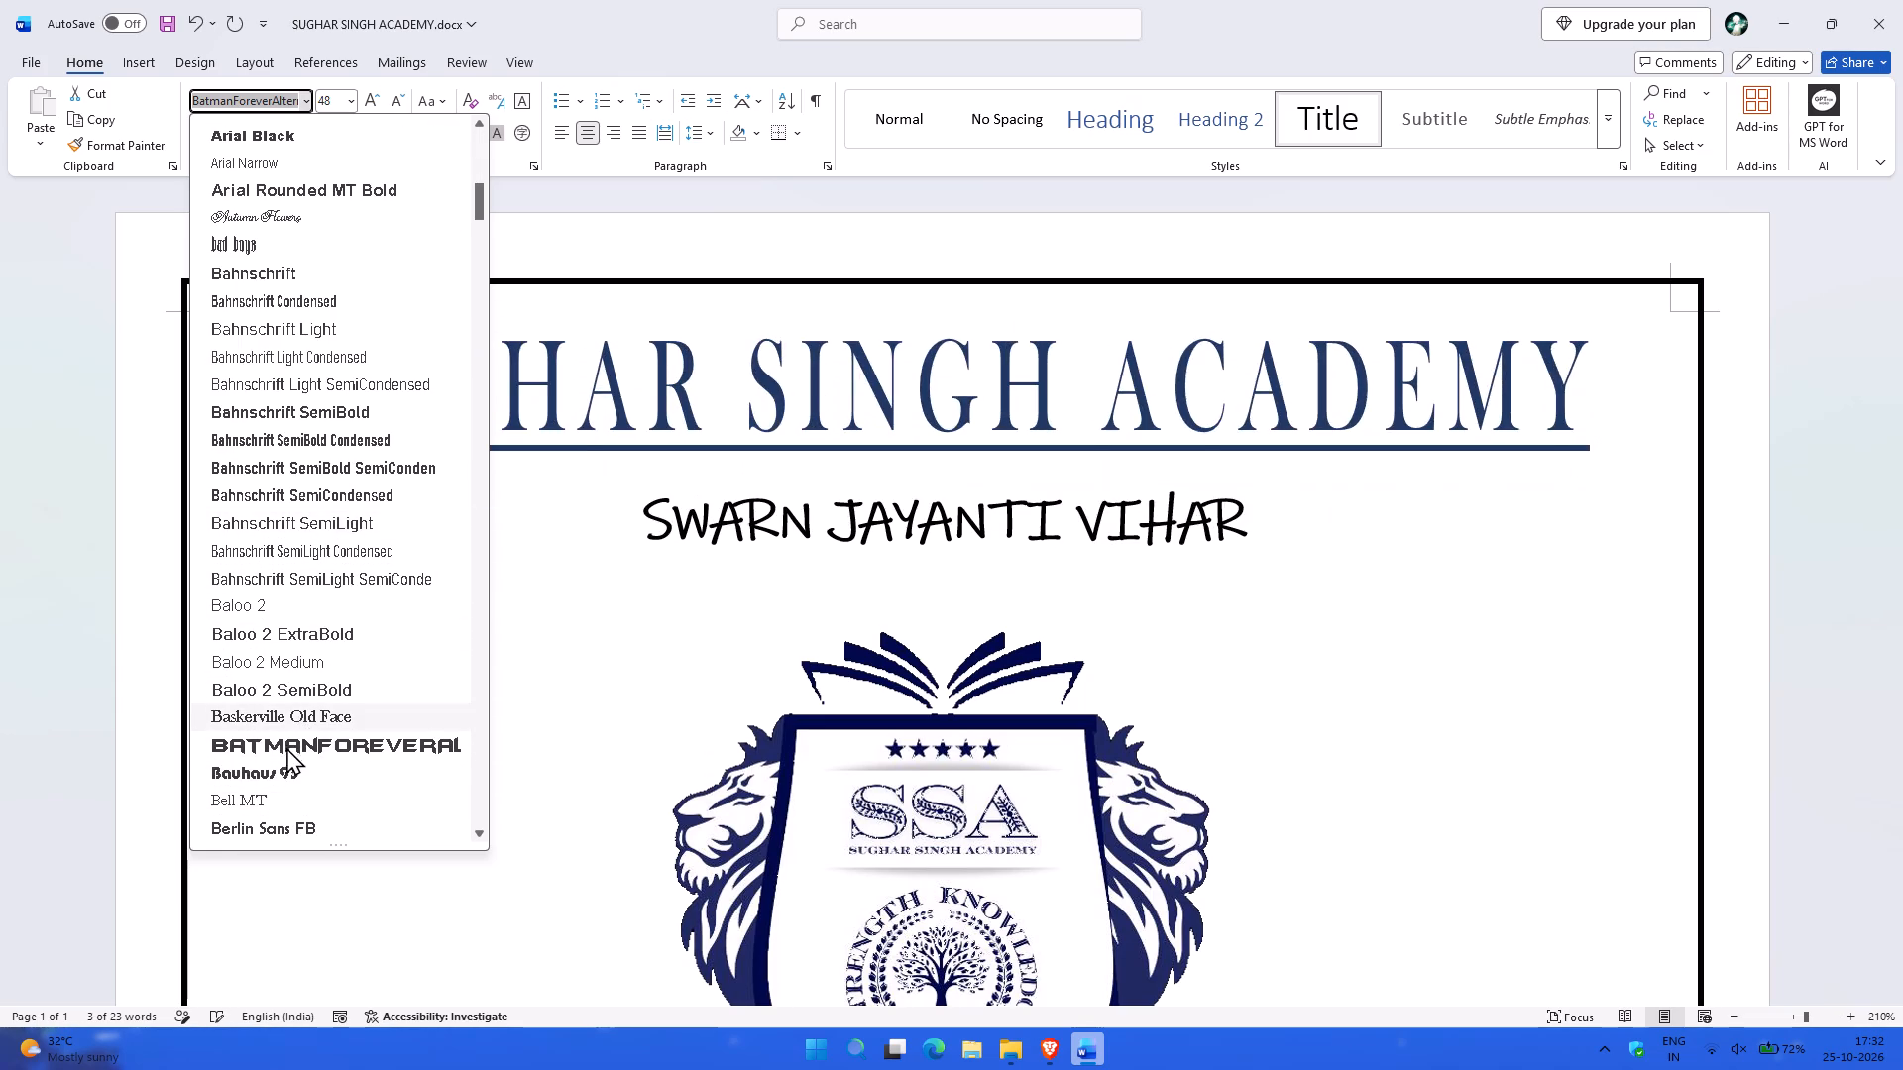
scroll(283, 758, "down", 1)
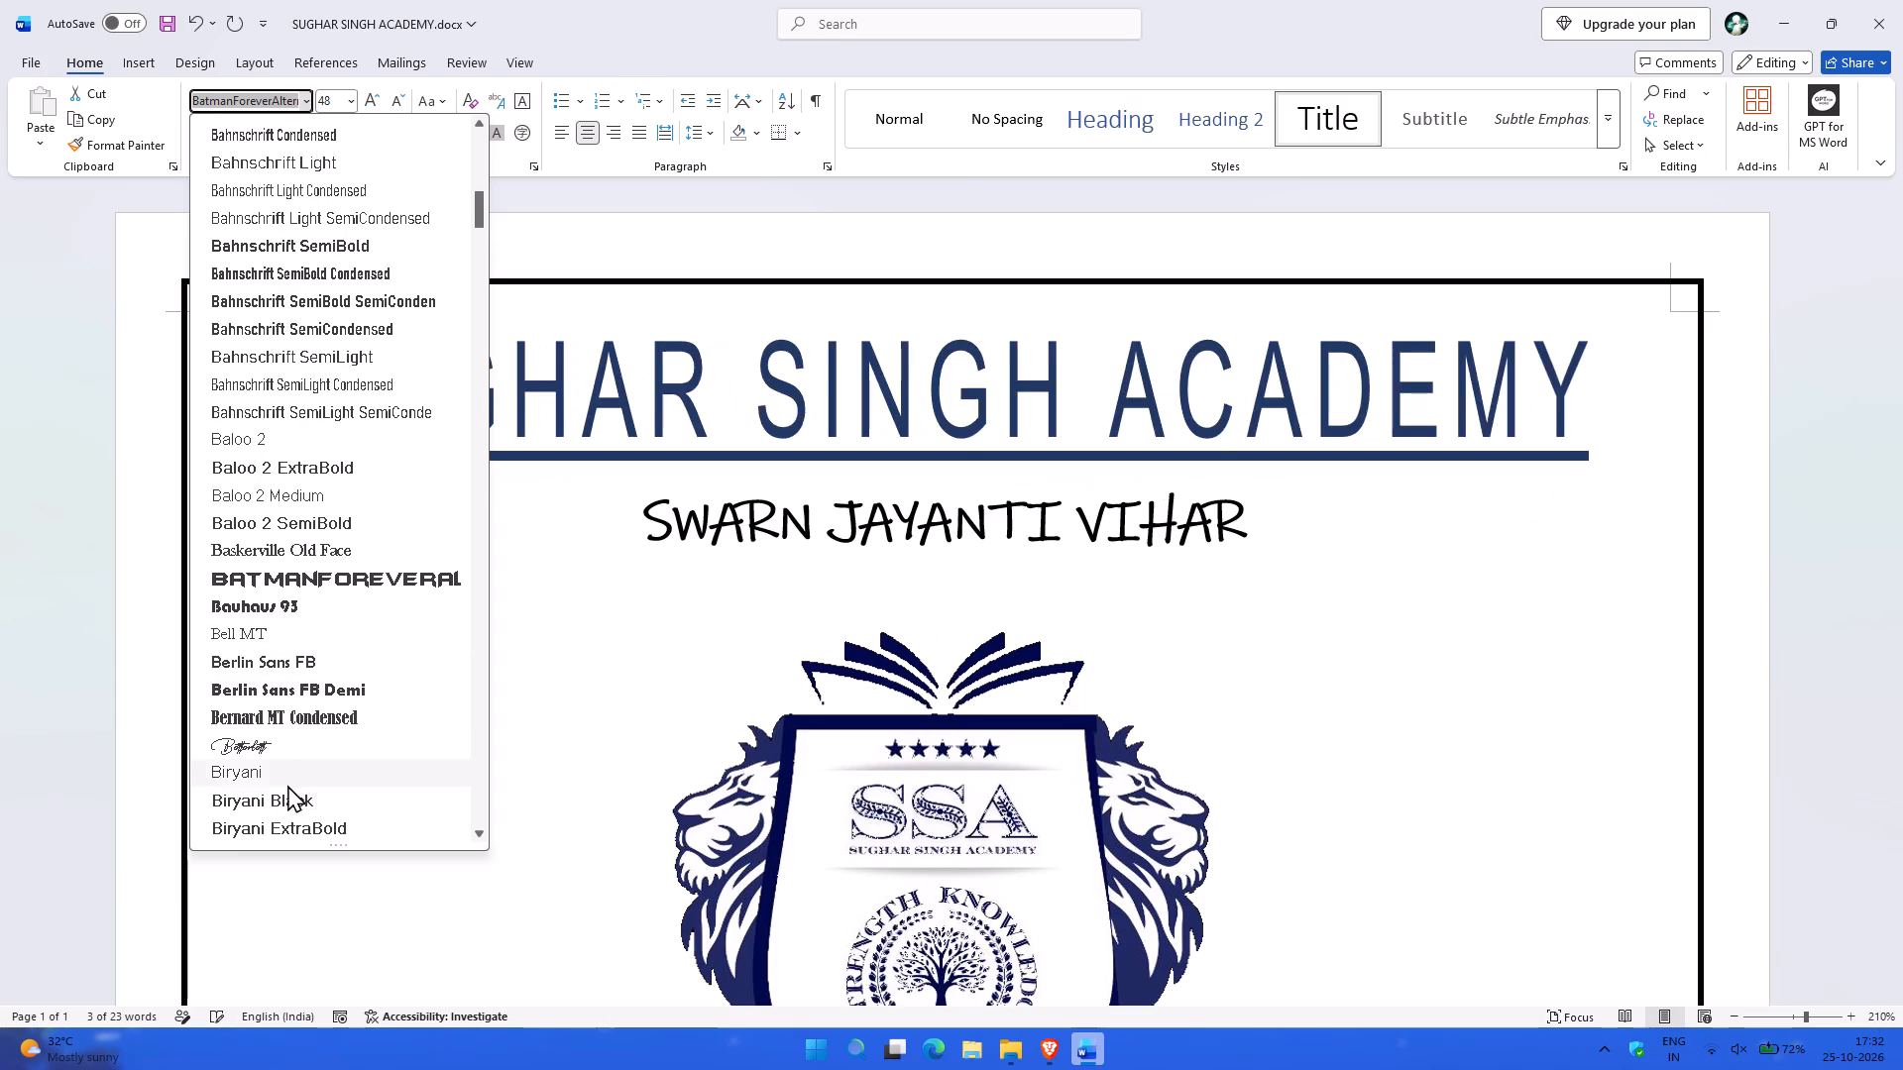
scroll(276, 815, "down", 1)
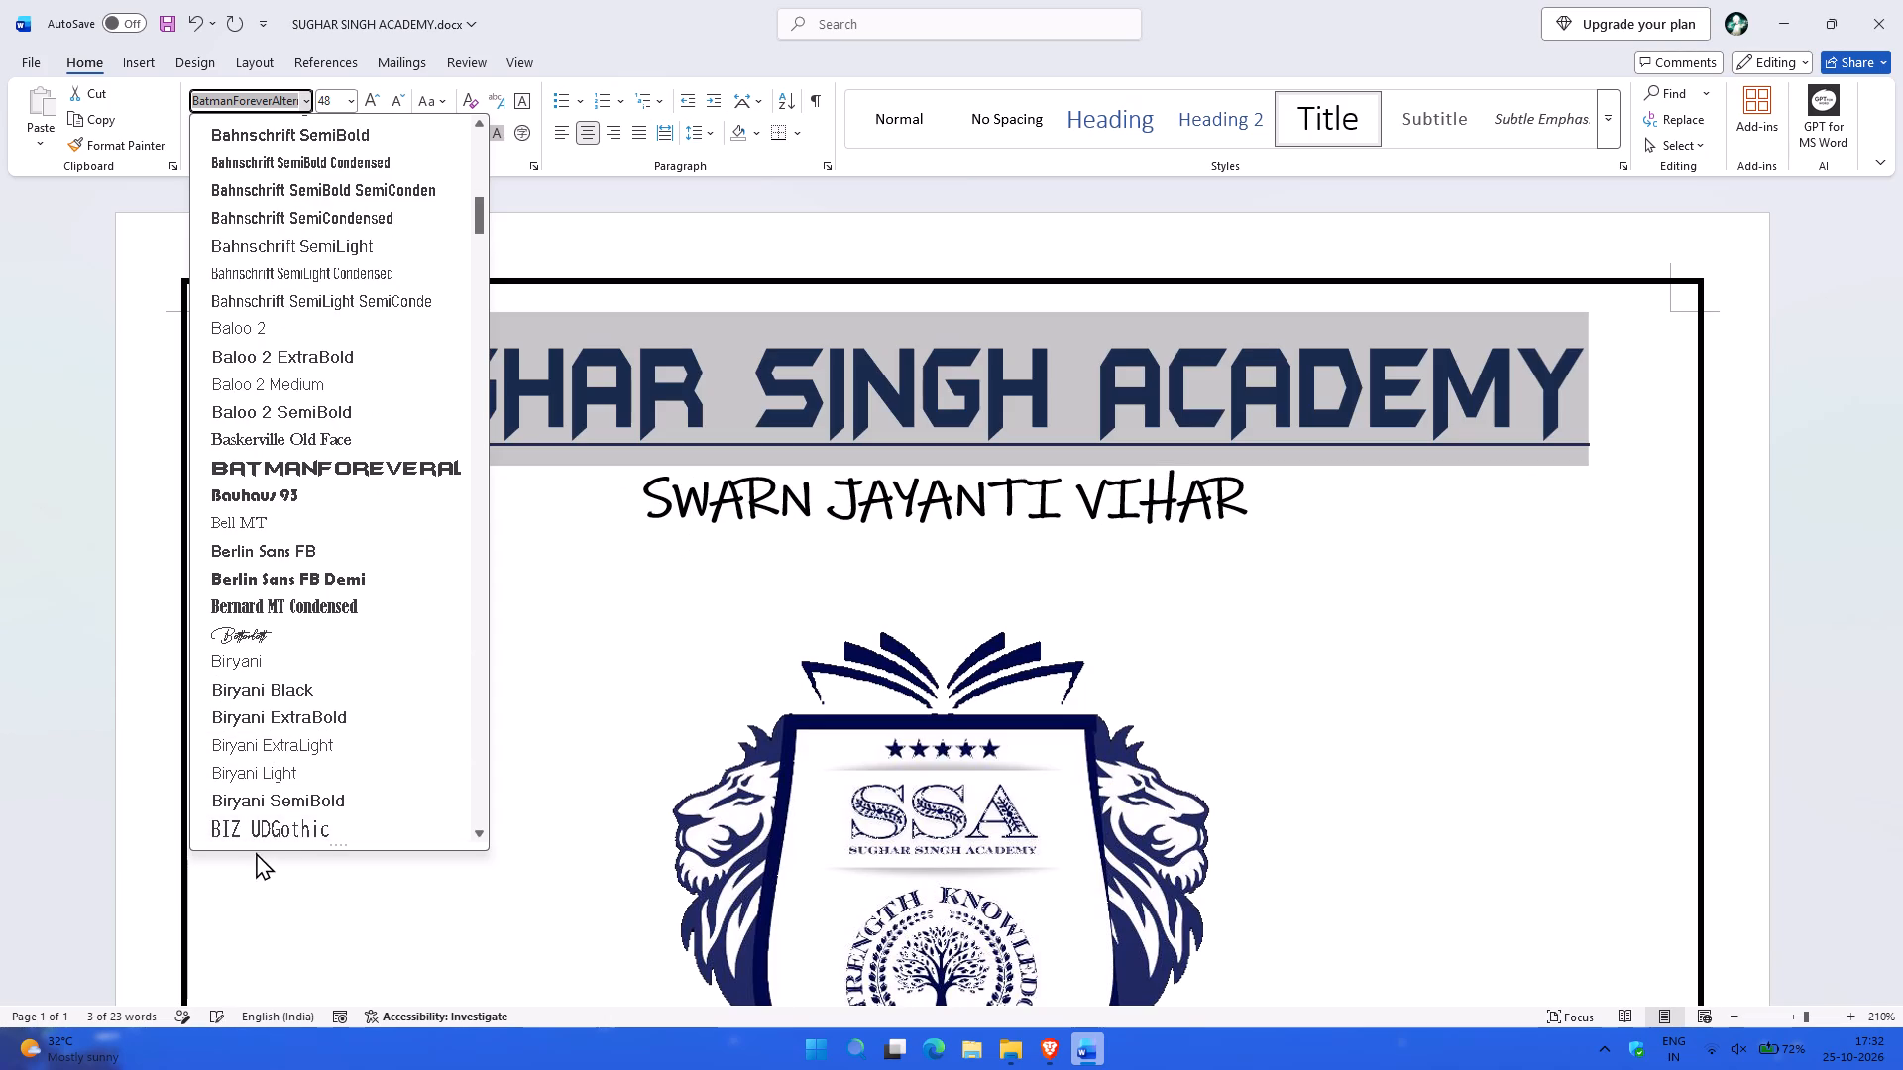
scroll(292, 797, "down", 1)
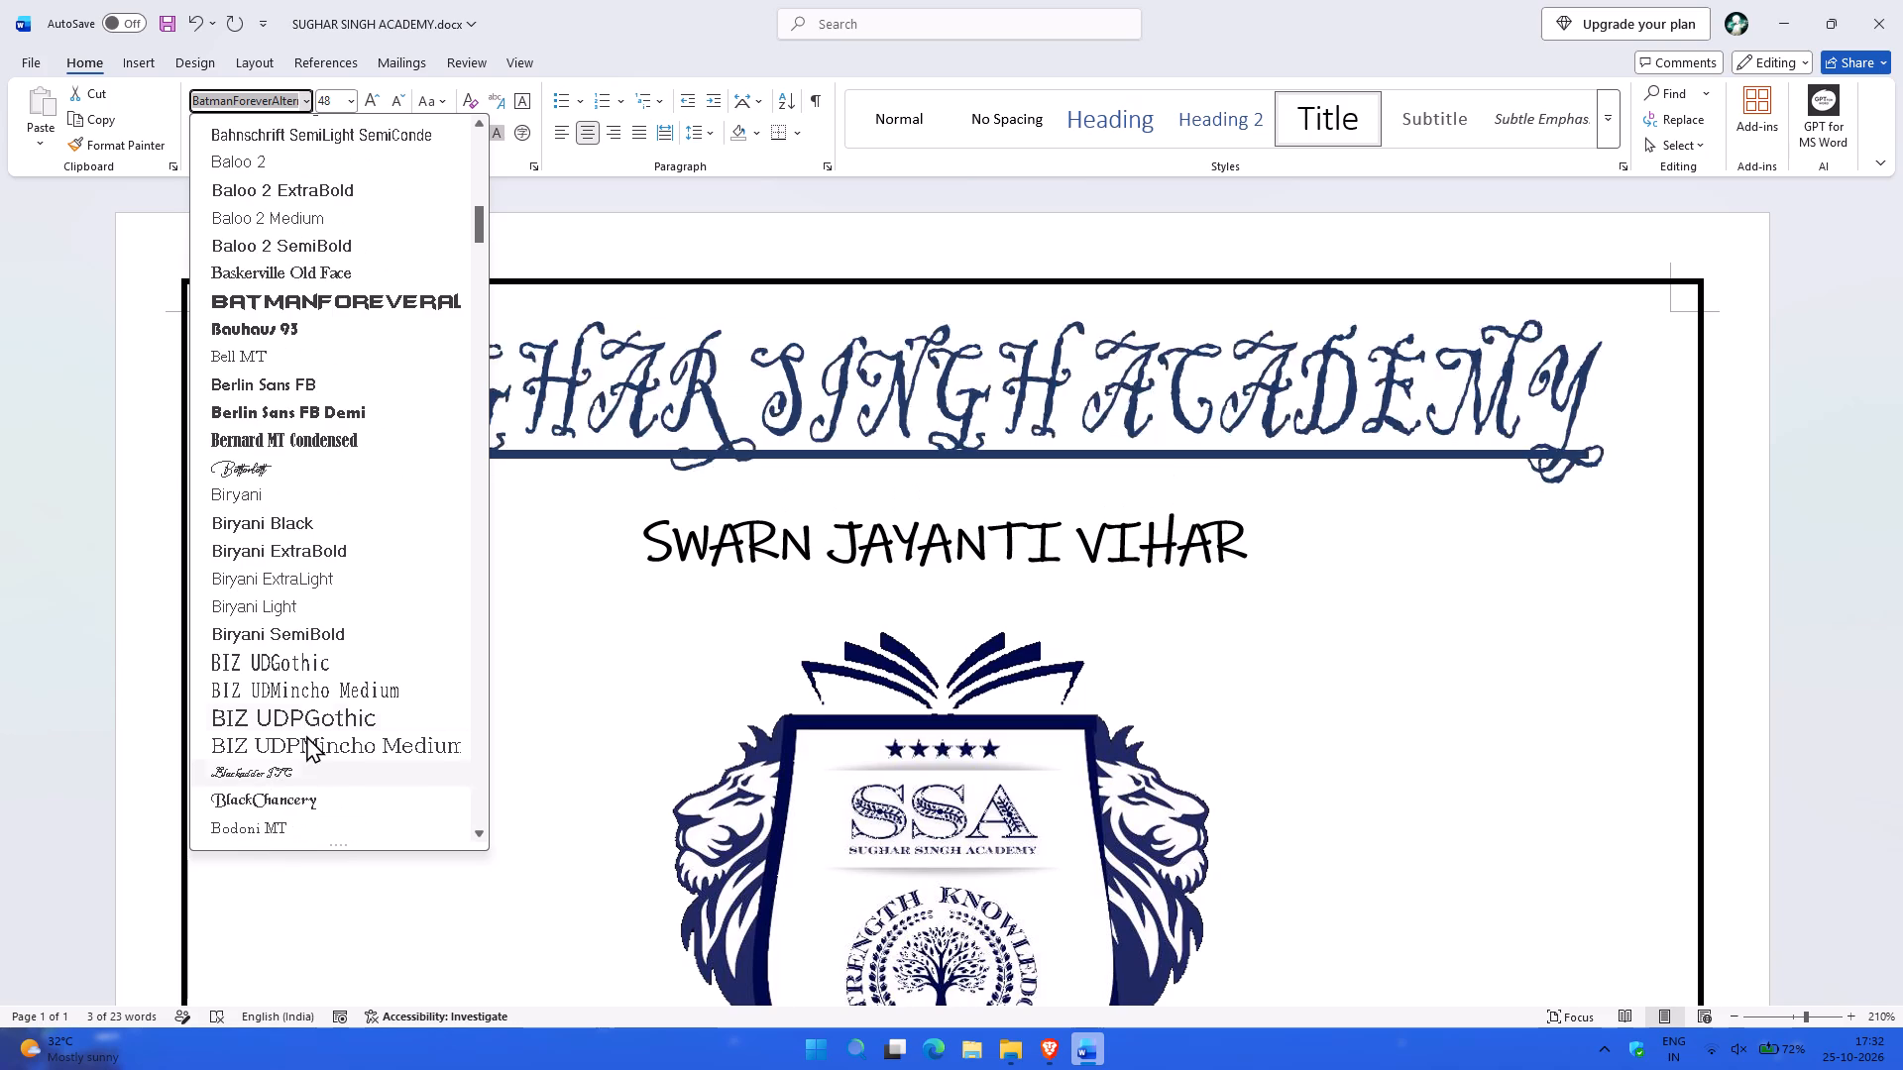
scroll(296, 771, "down", 1)
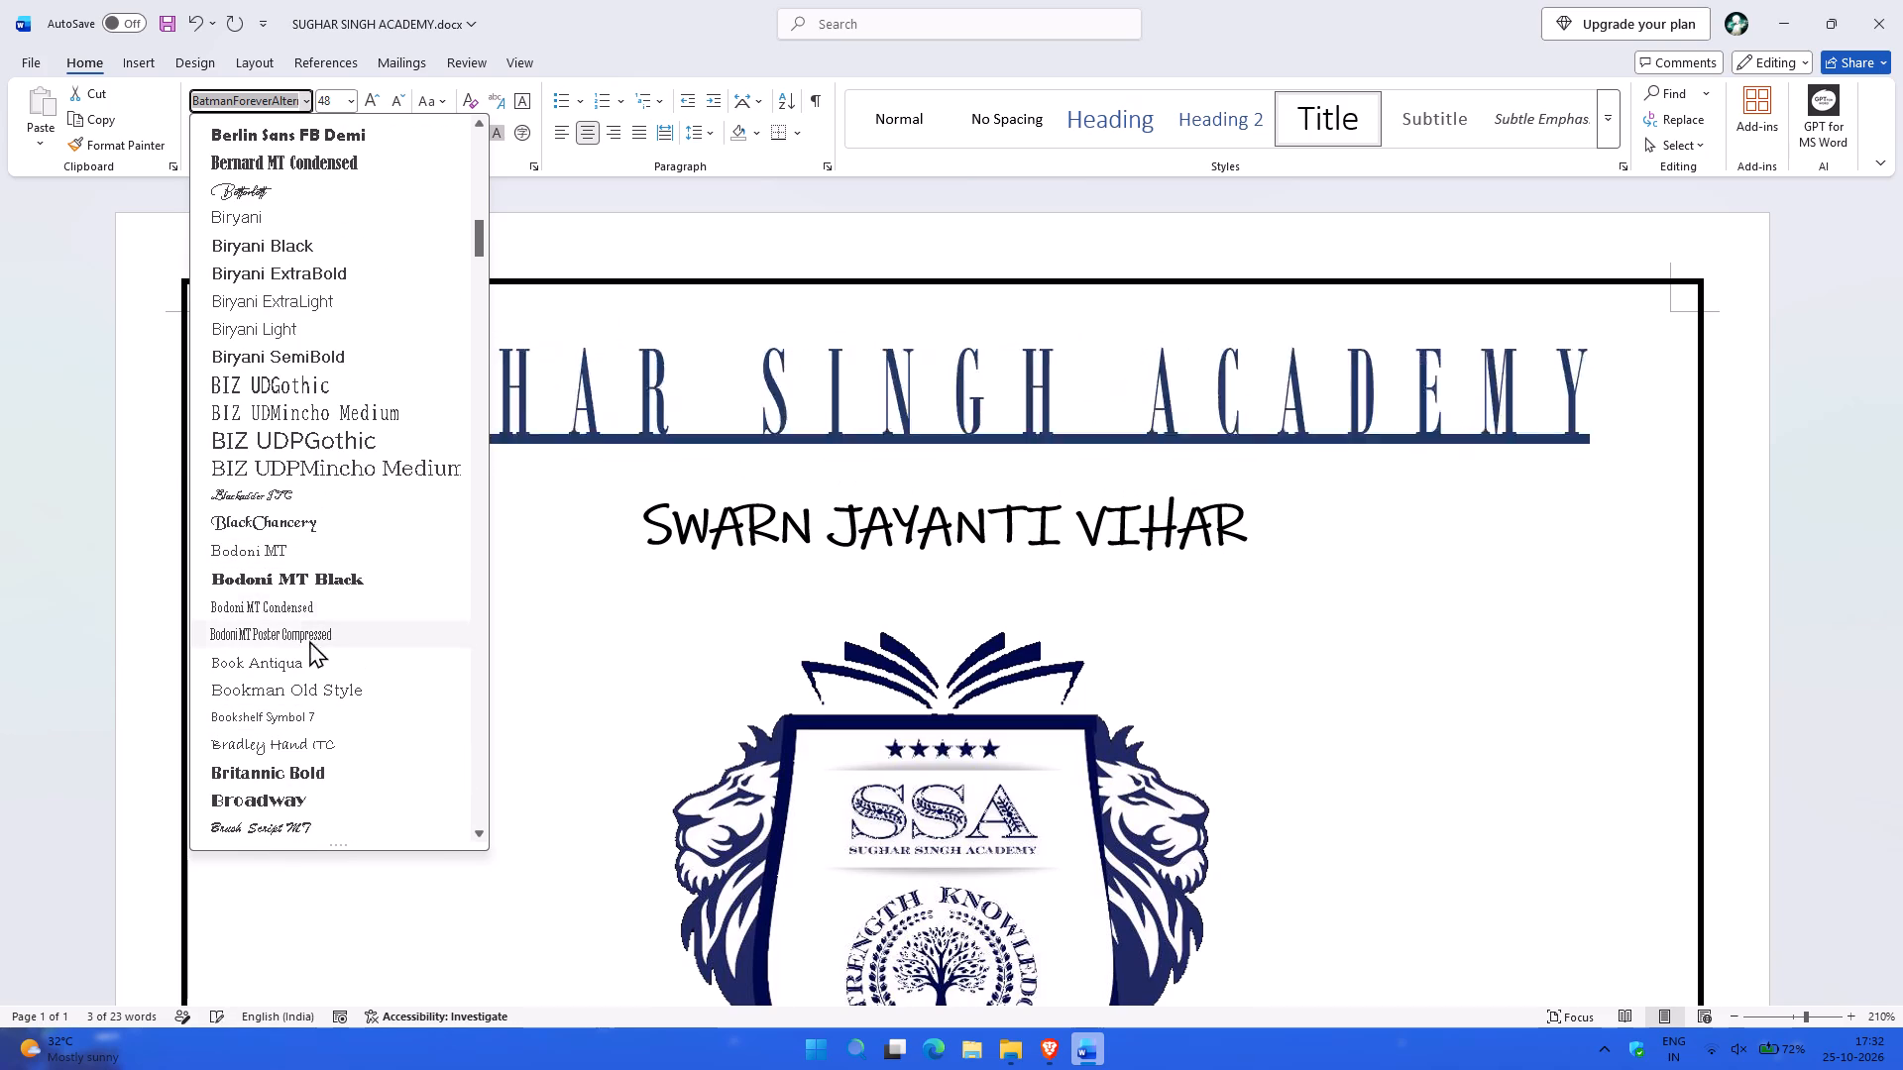
scroll(310, 720, "down", 1)
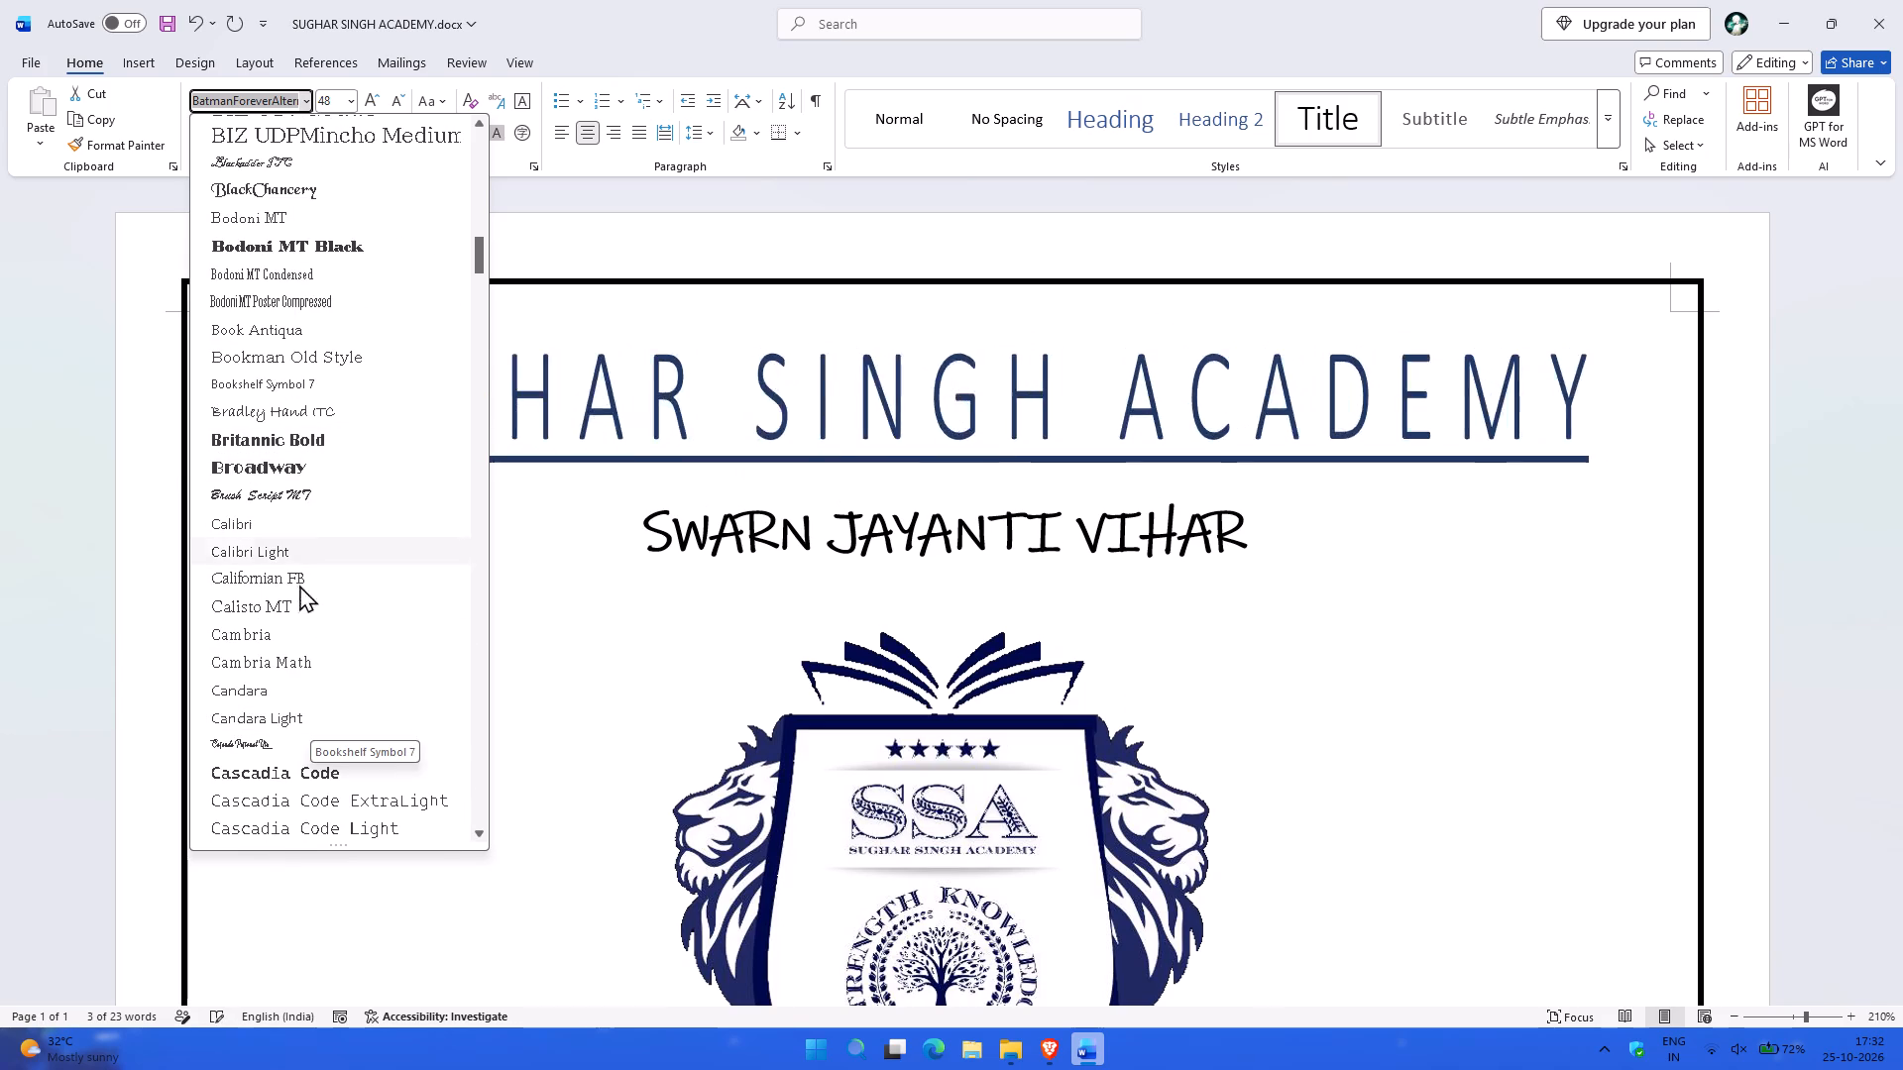
scroll(298, 690, "down", 2)
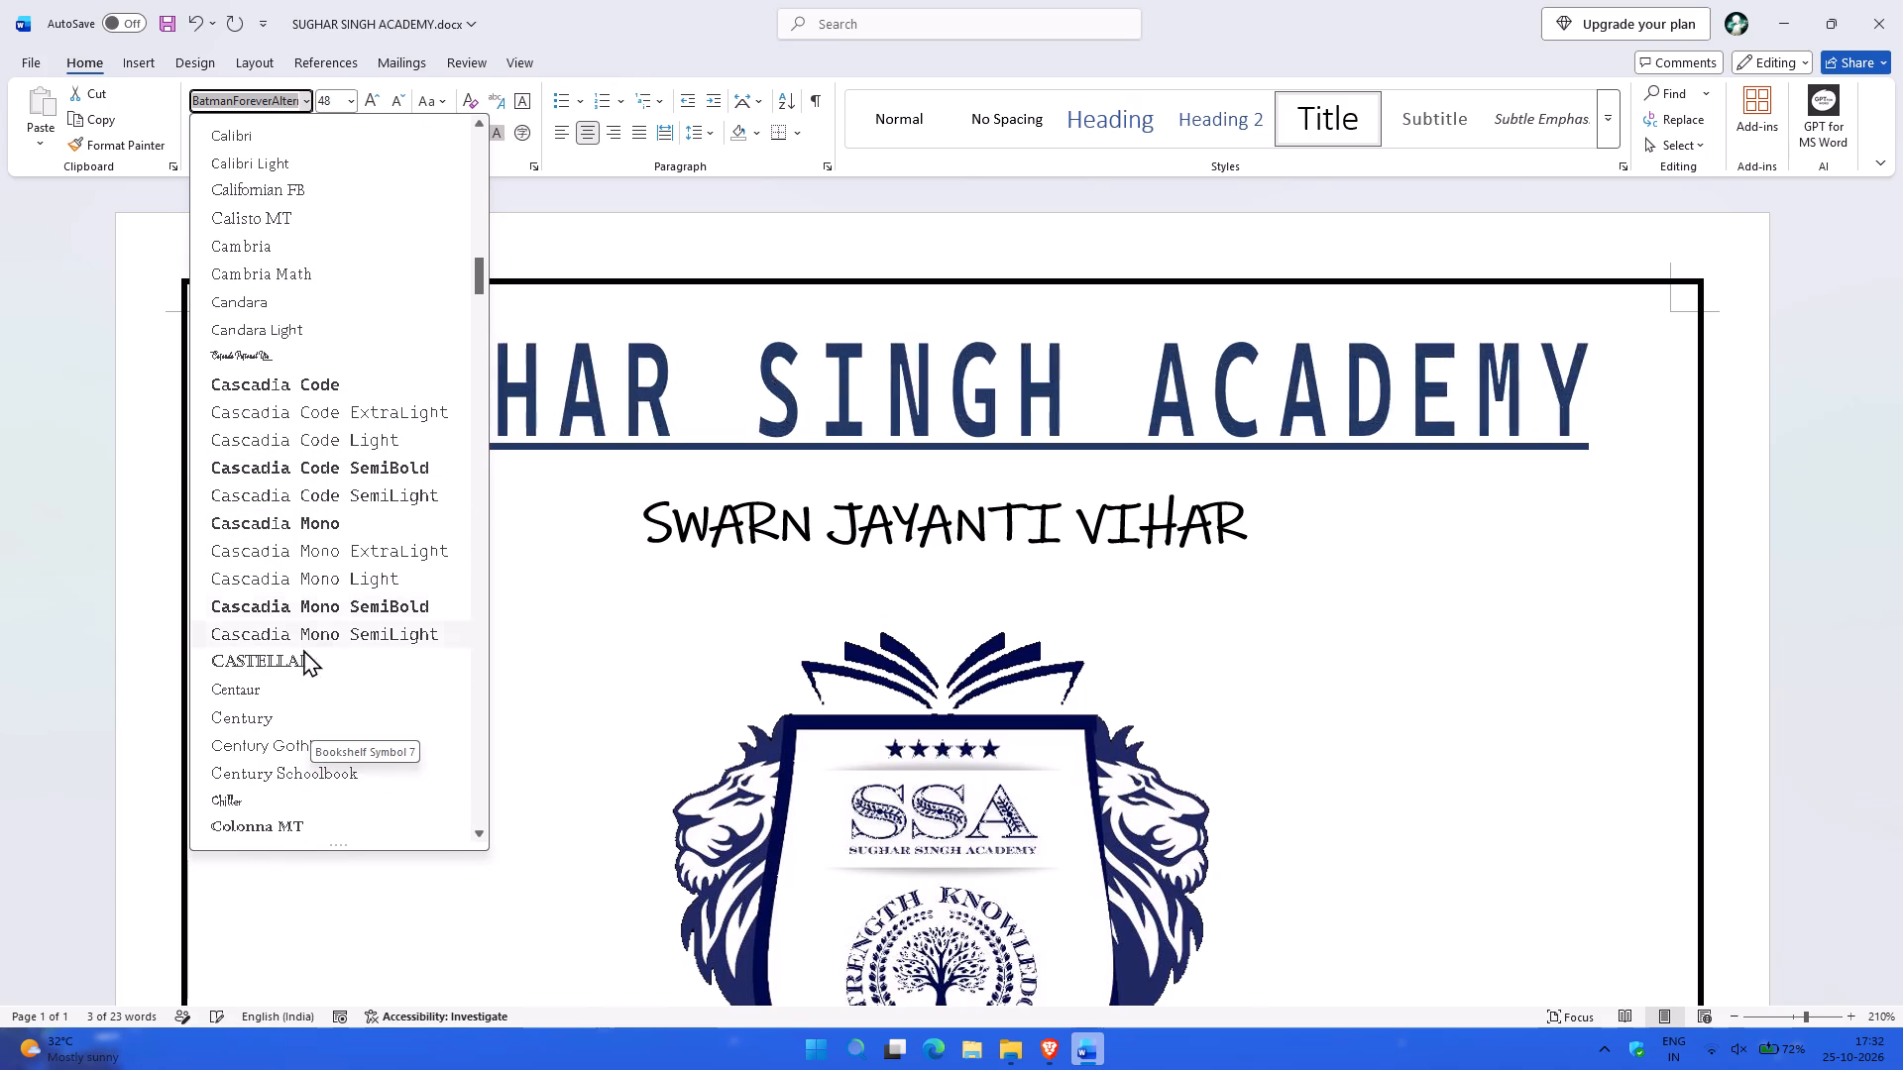
scroll(306, 688, "down", 1)
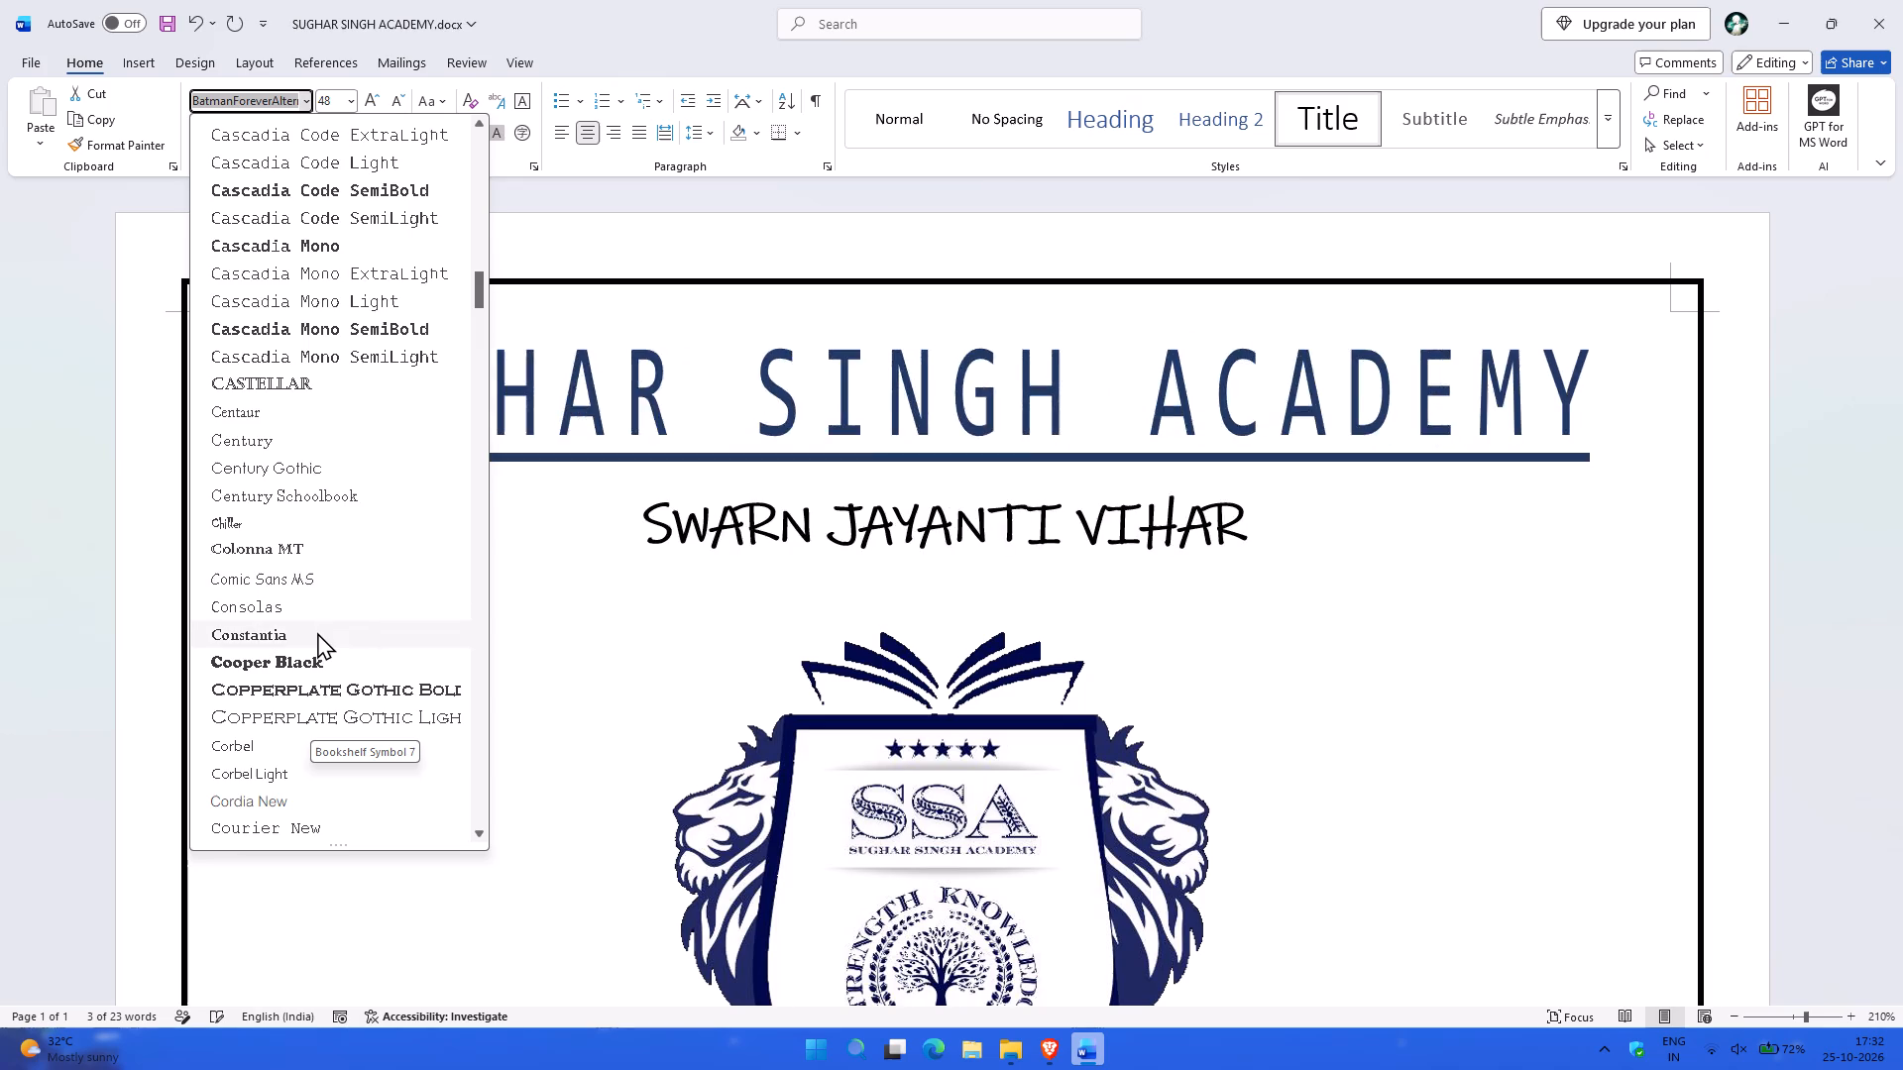
scroll(317, 632, "down", 1)
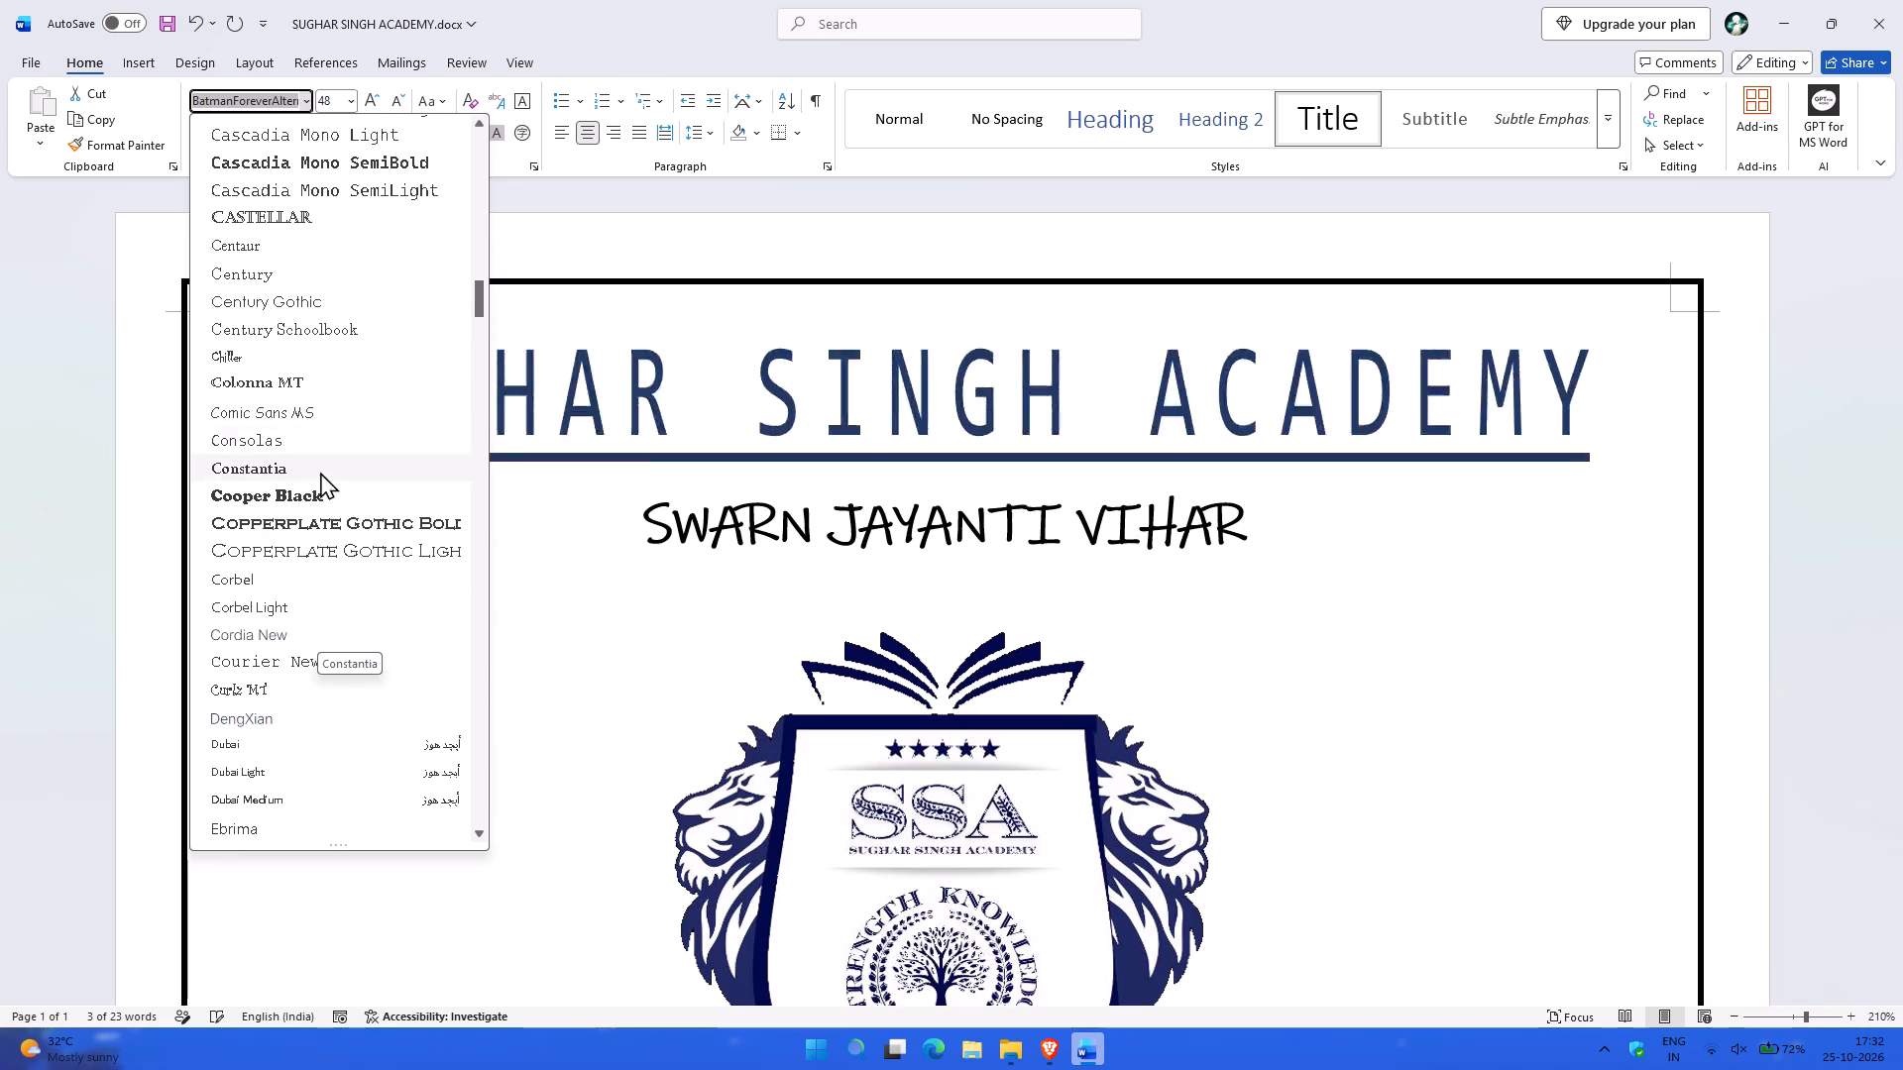
scroll(321, 614, "down", 1)
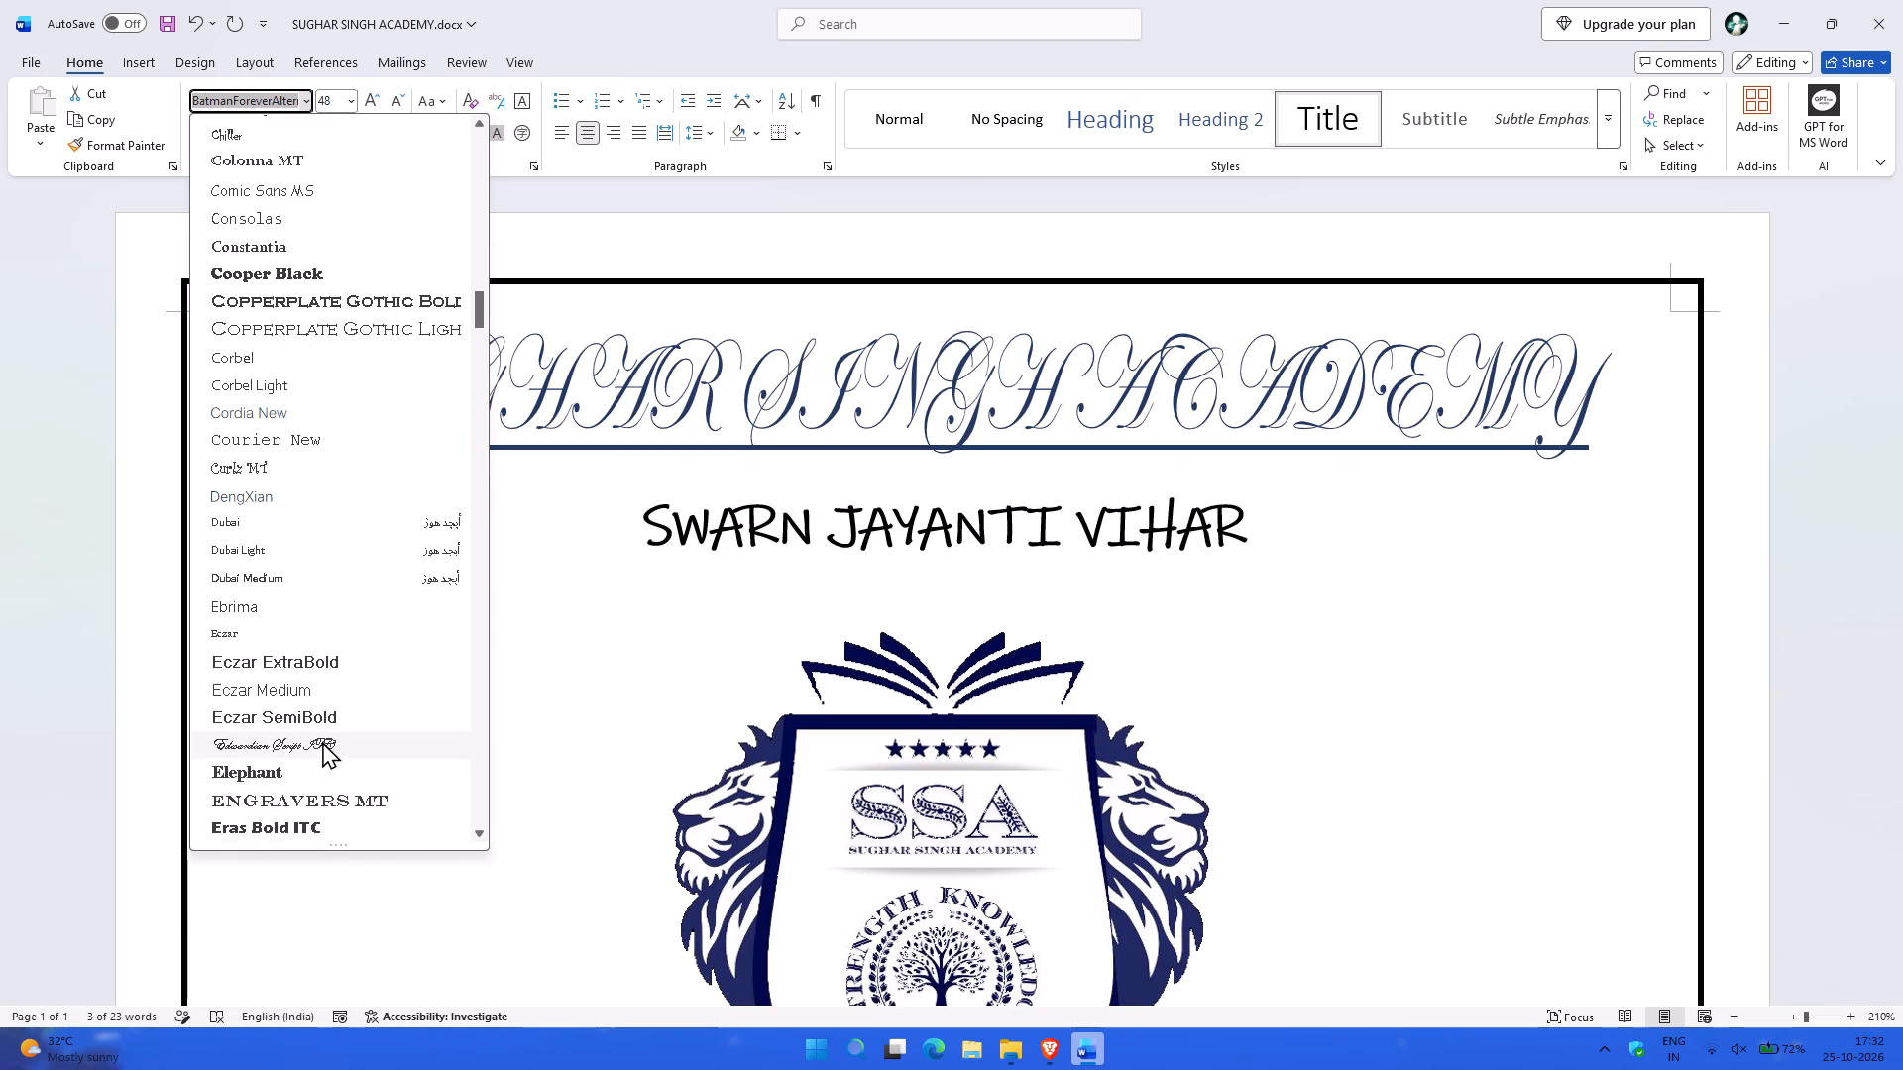
scroll(339, 723, "down", 1)
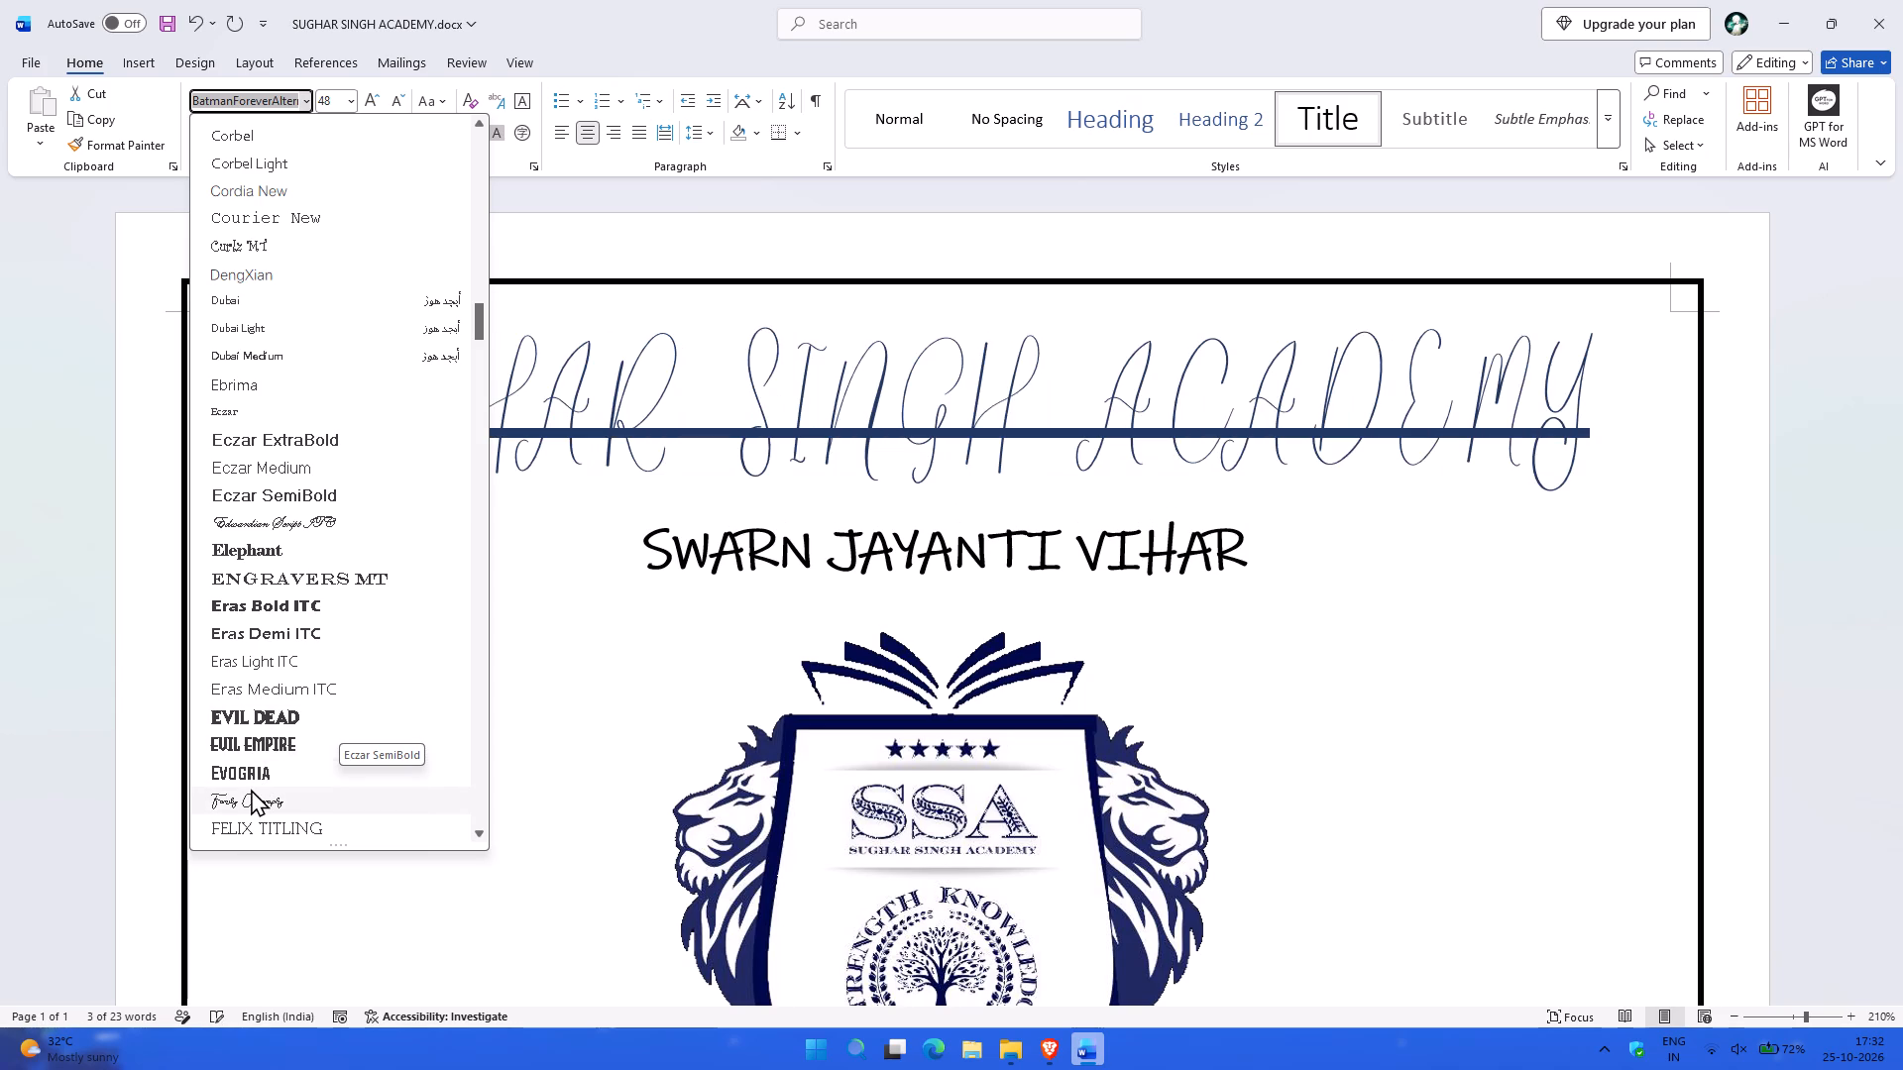
scroll(251, 791, "down", 1)
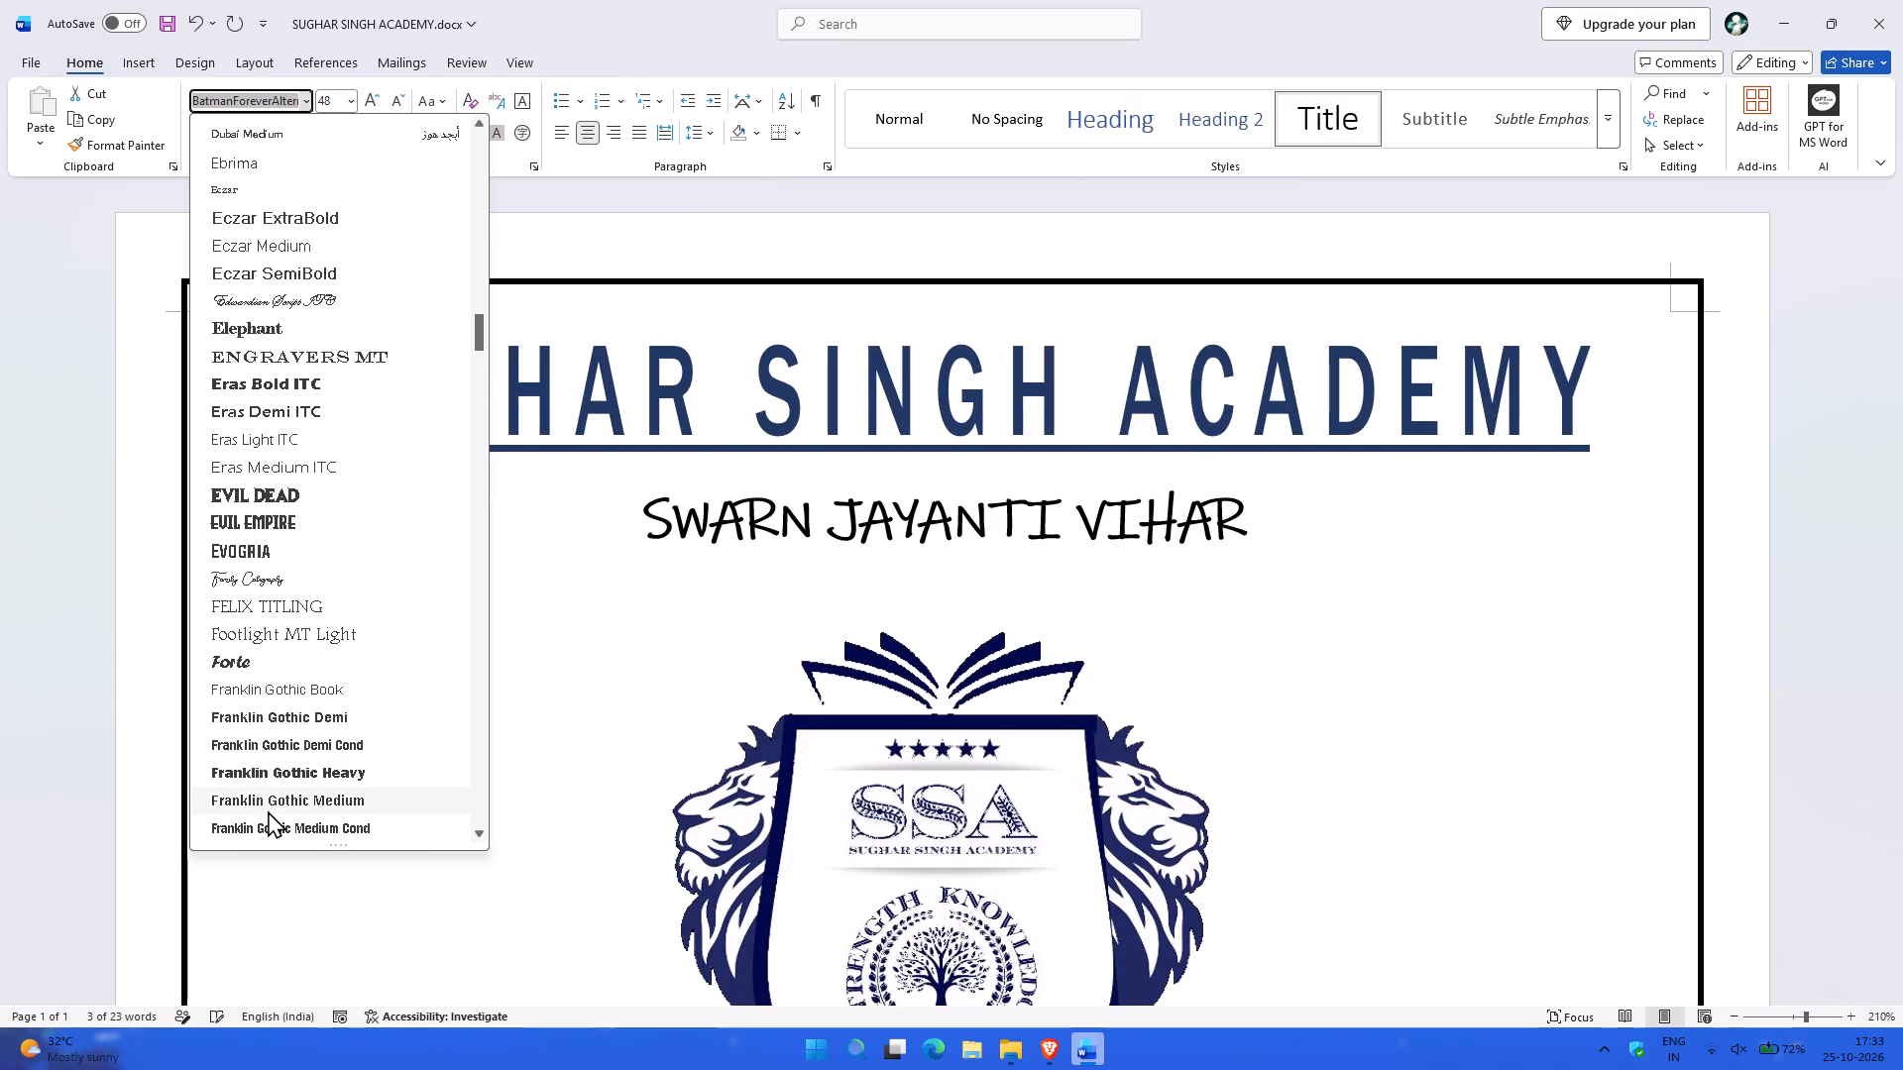
scroll(268, 810, "down", 1)
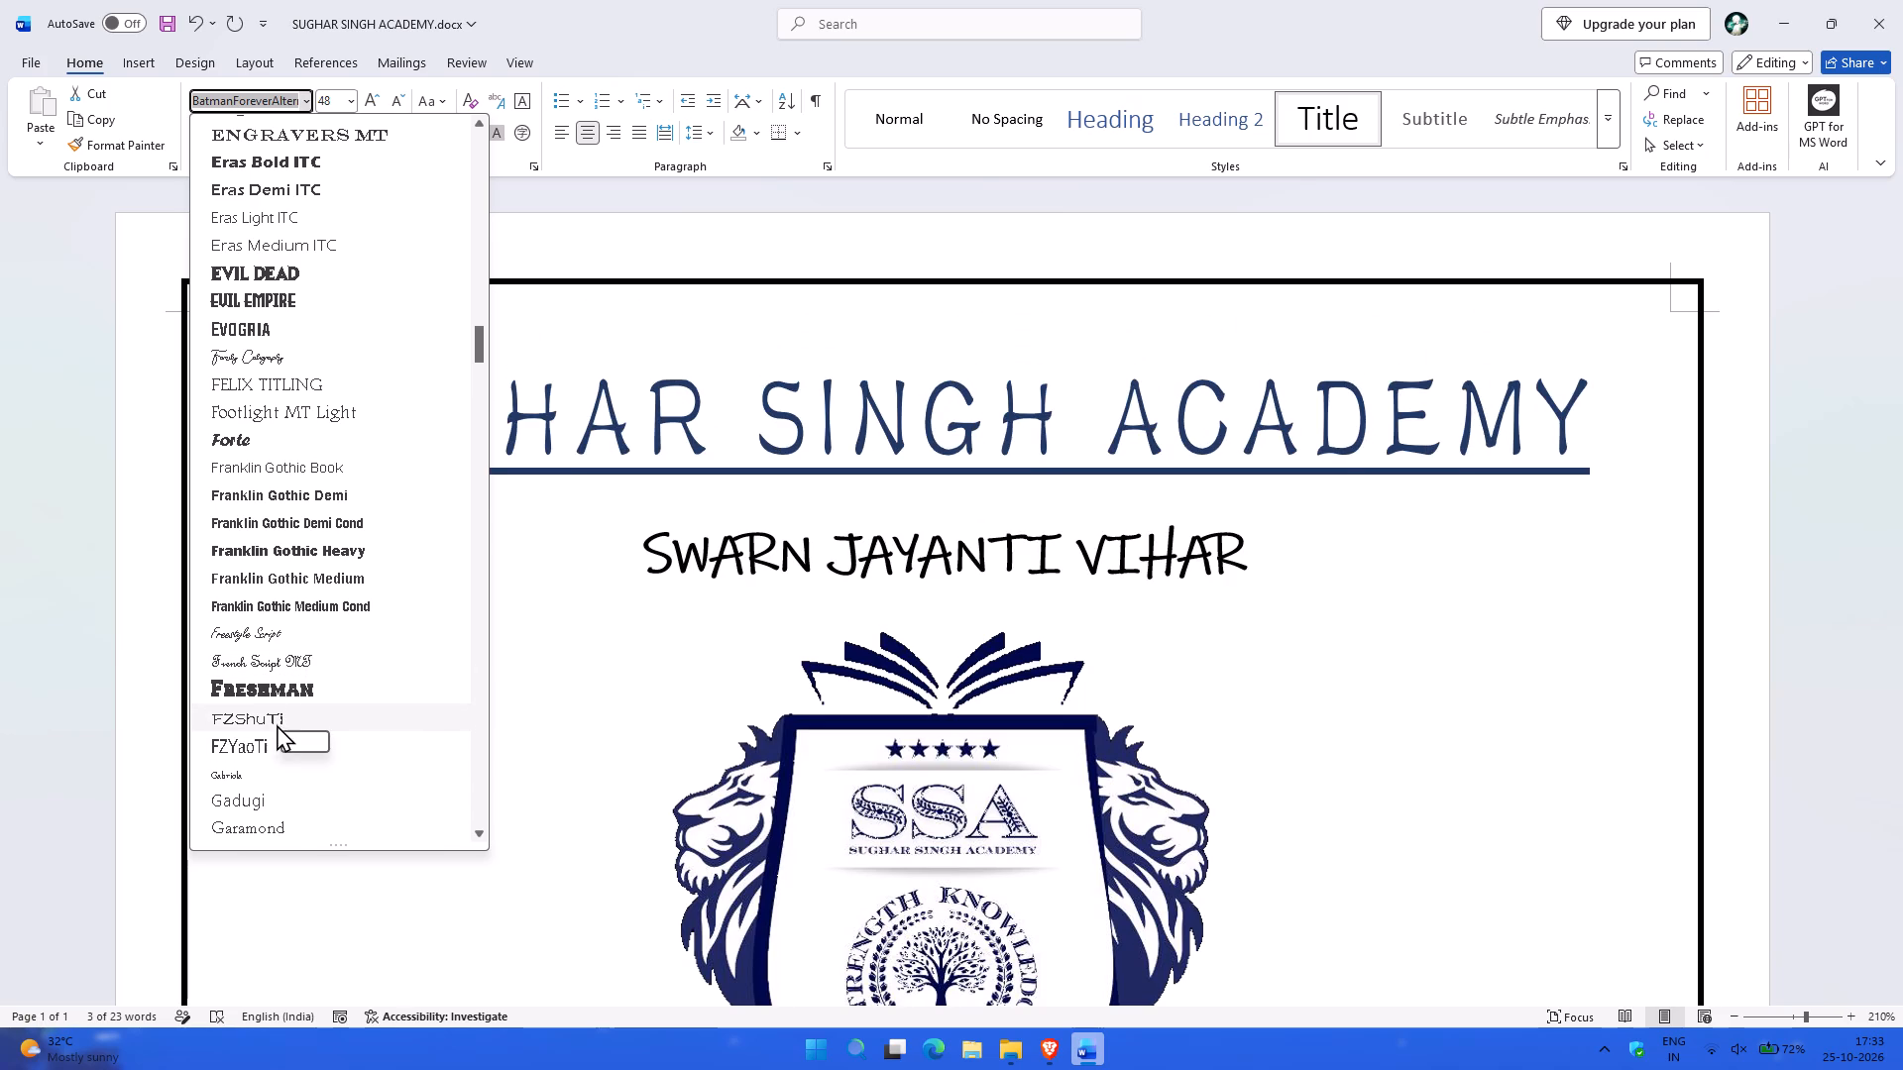
scroll(270, 741, "down", 1)
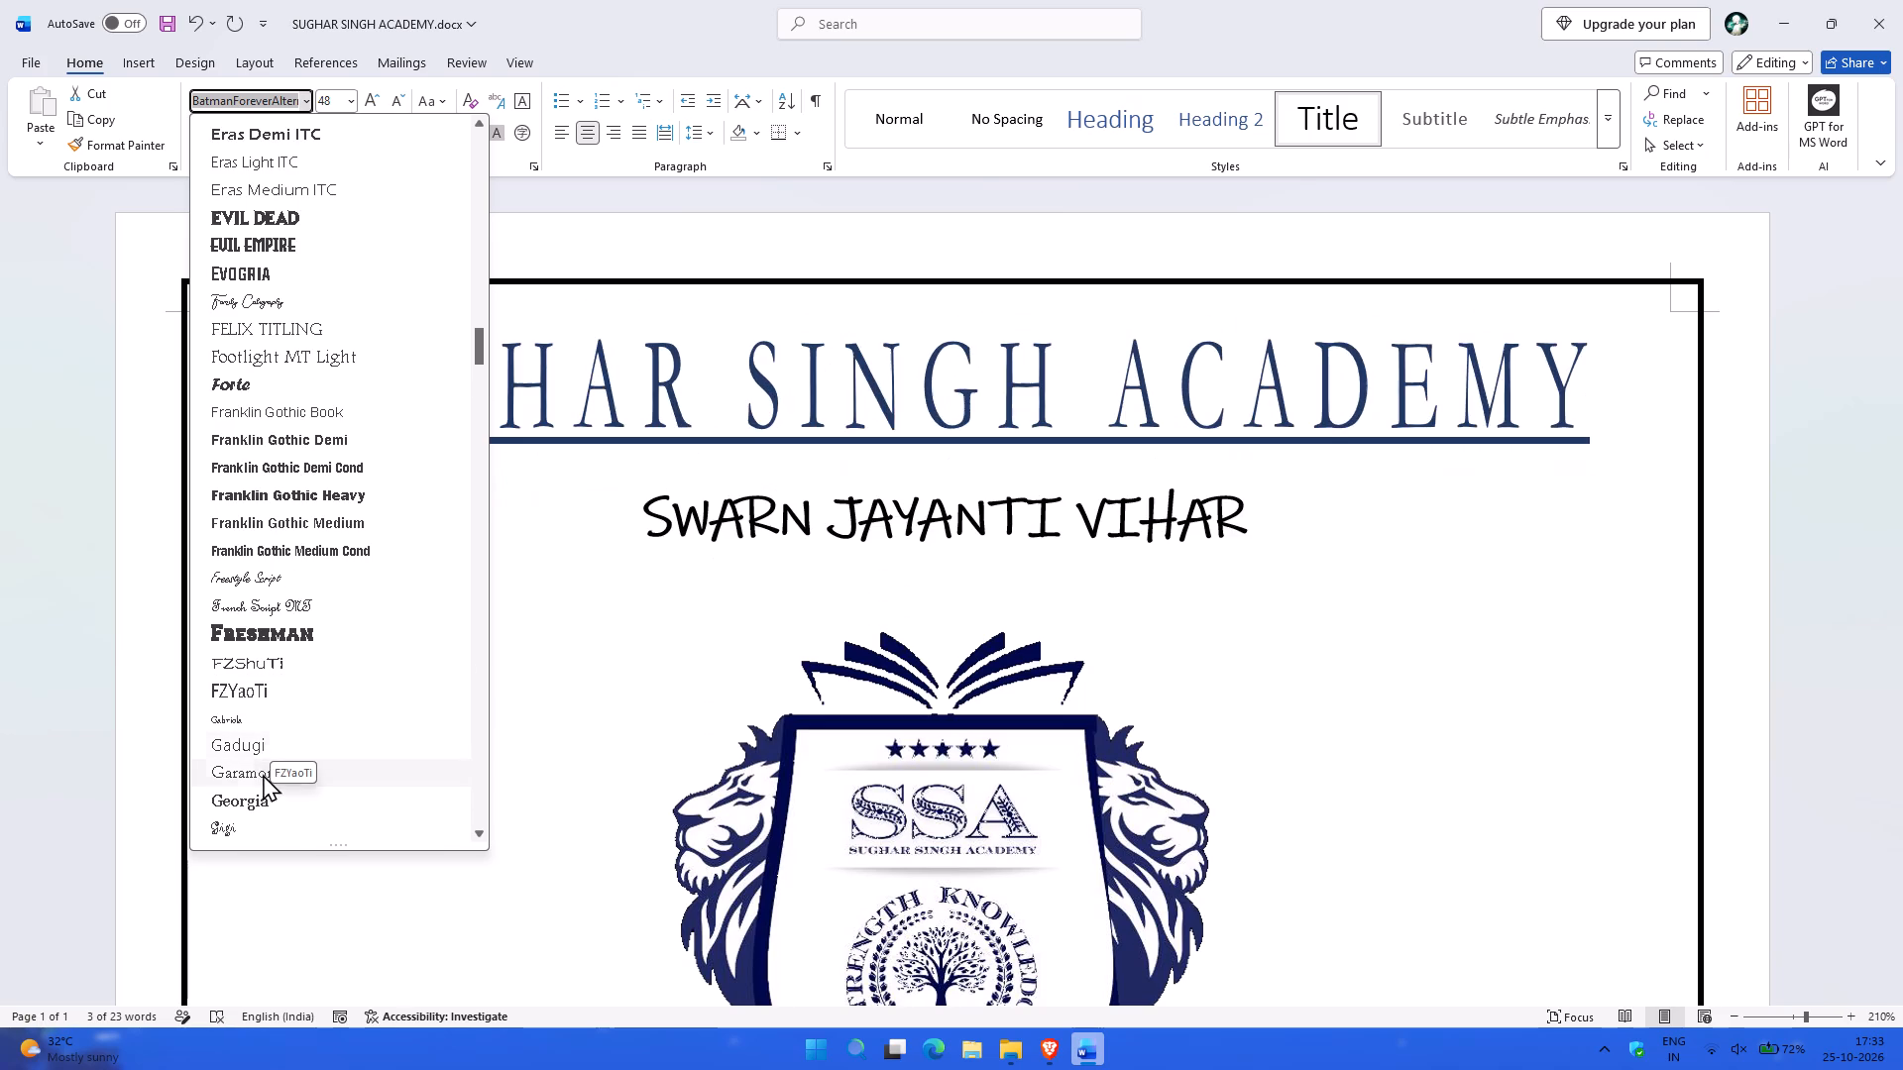
scroll(265, 775, "down", 1)
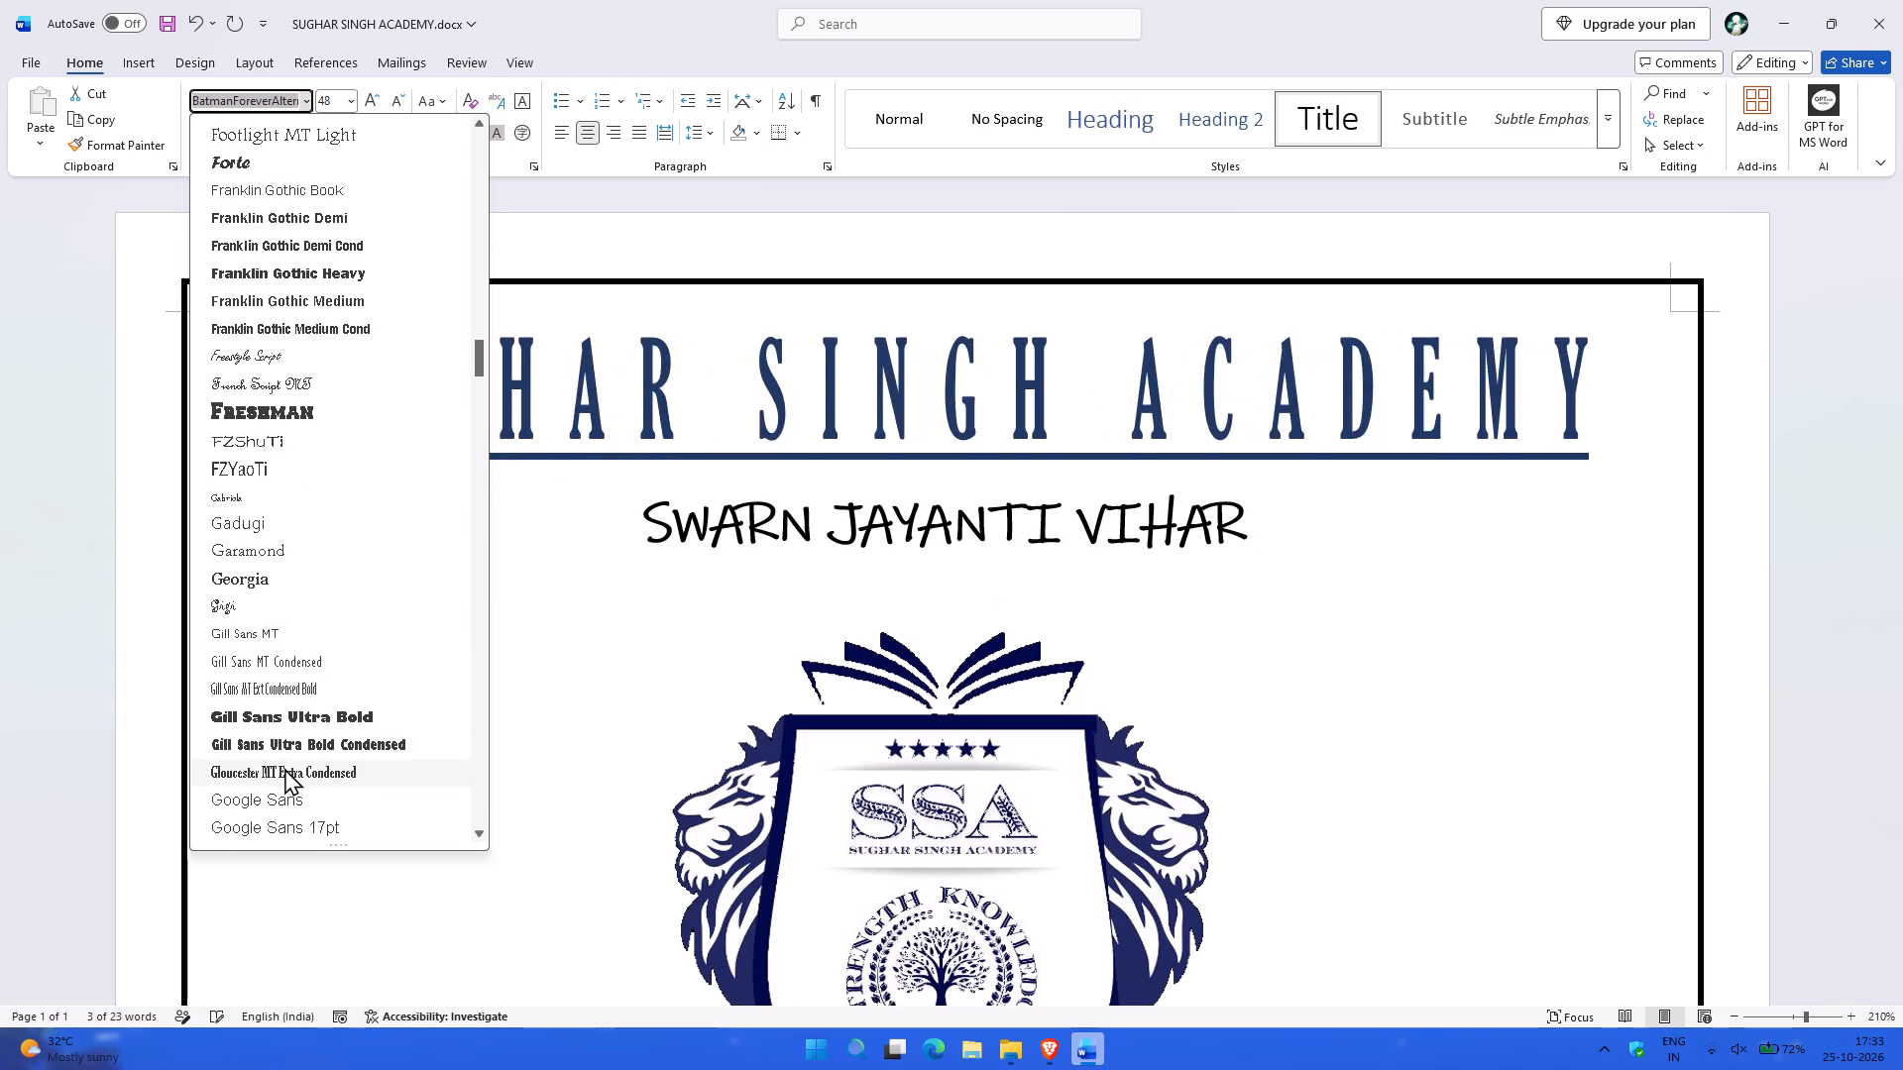
scroll(293, 651, "down", 1)
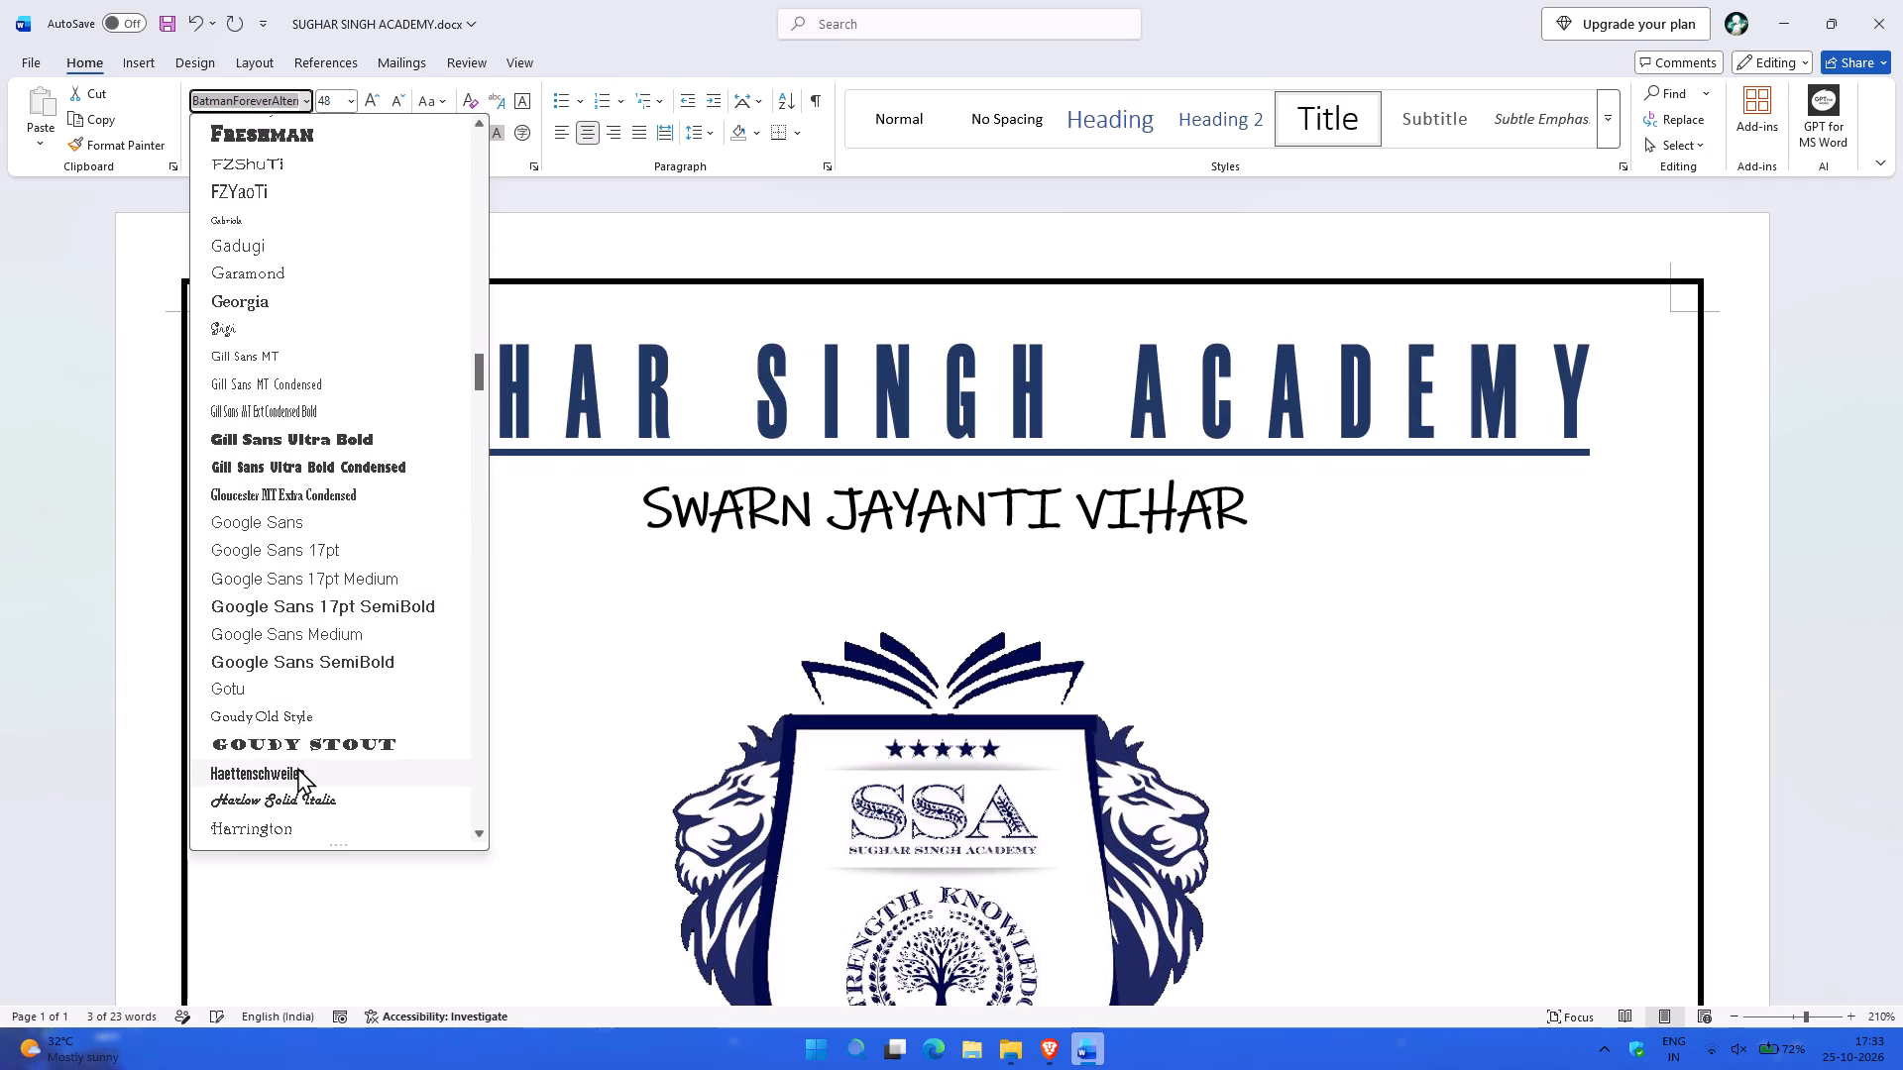
scroll(297, 767, "down", 2)
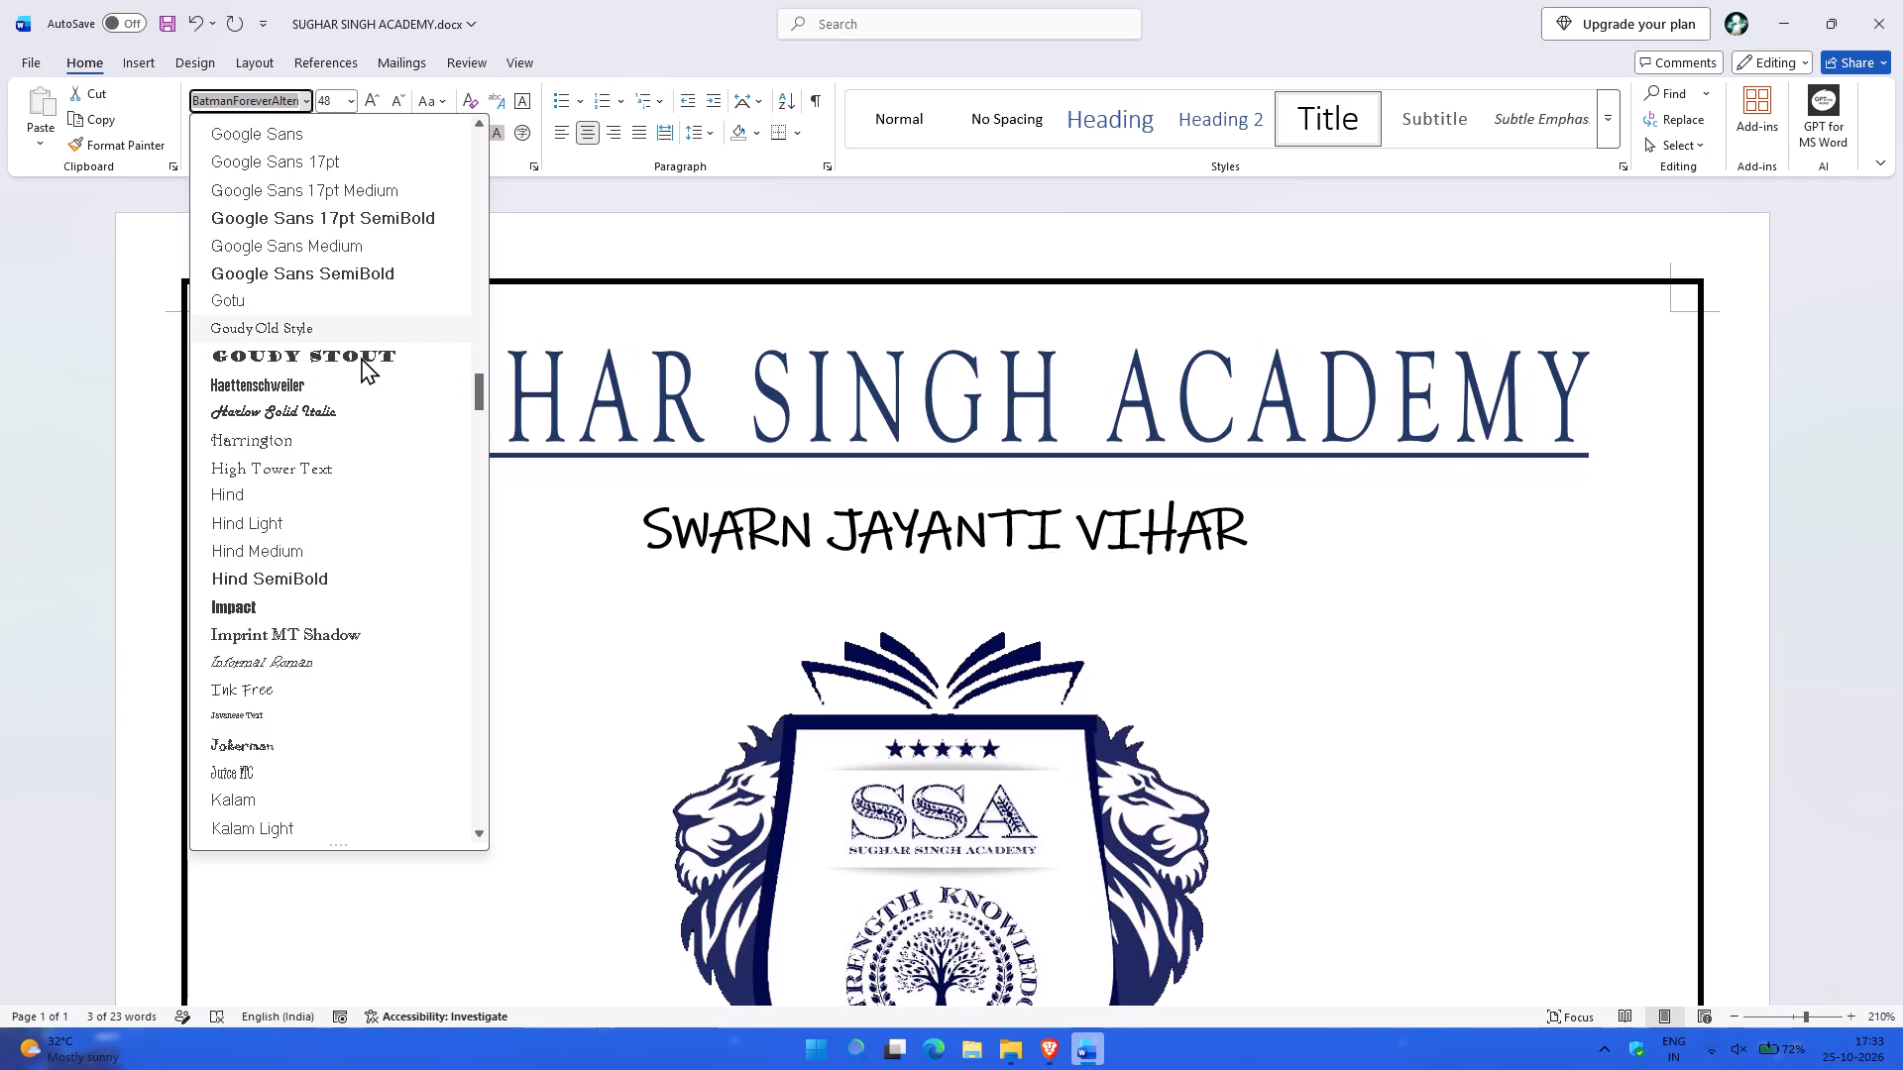
scroll(341, 729, "down", 1)
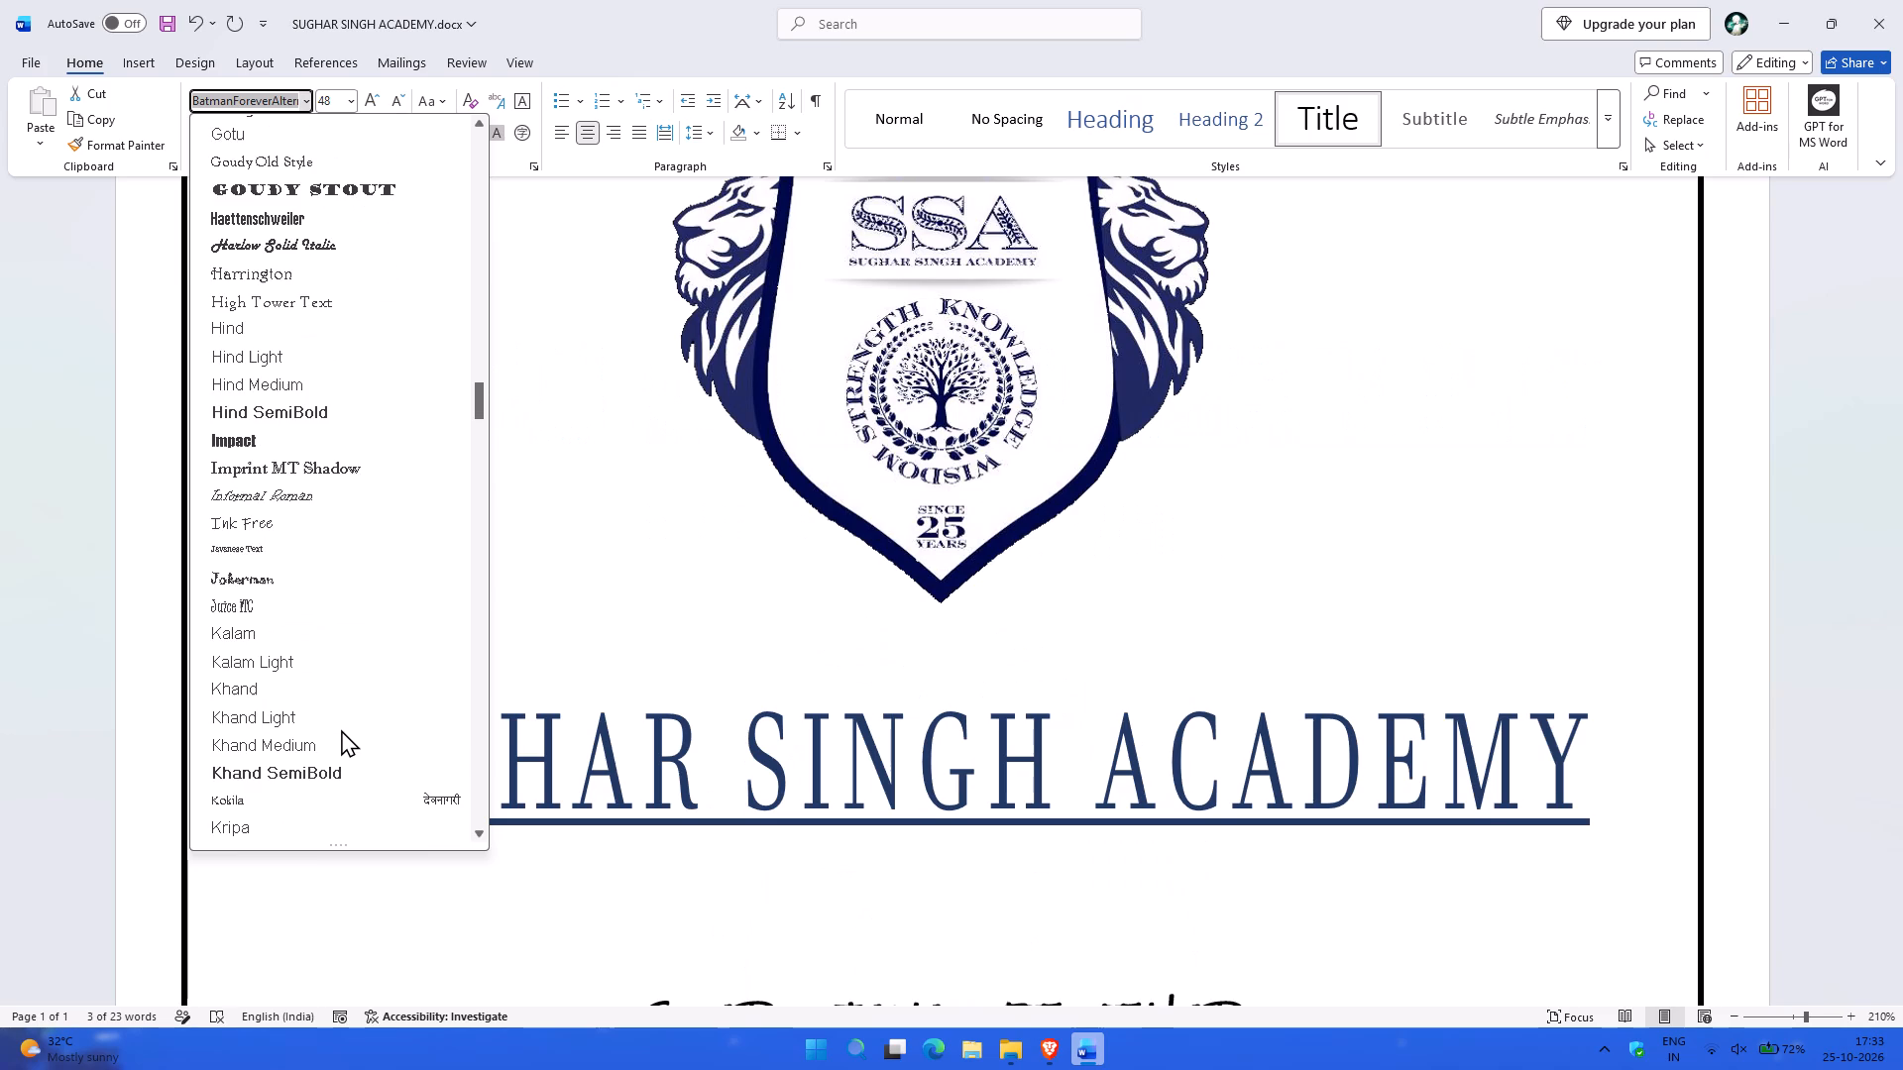
scroll(341, 729, "down", 1)
left_click(95, 686)
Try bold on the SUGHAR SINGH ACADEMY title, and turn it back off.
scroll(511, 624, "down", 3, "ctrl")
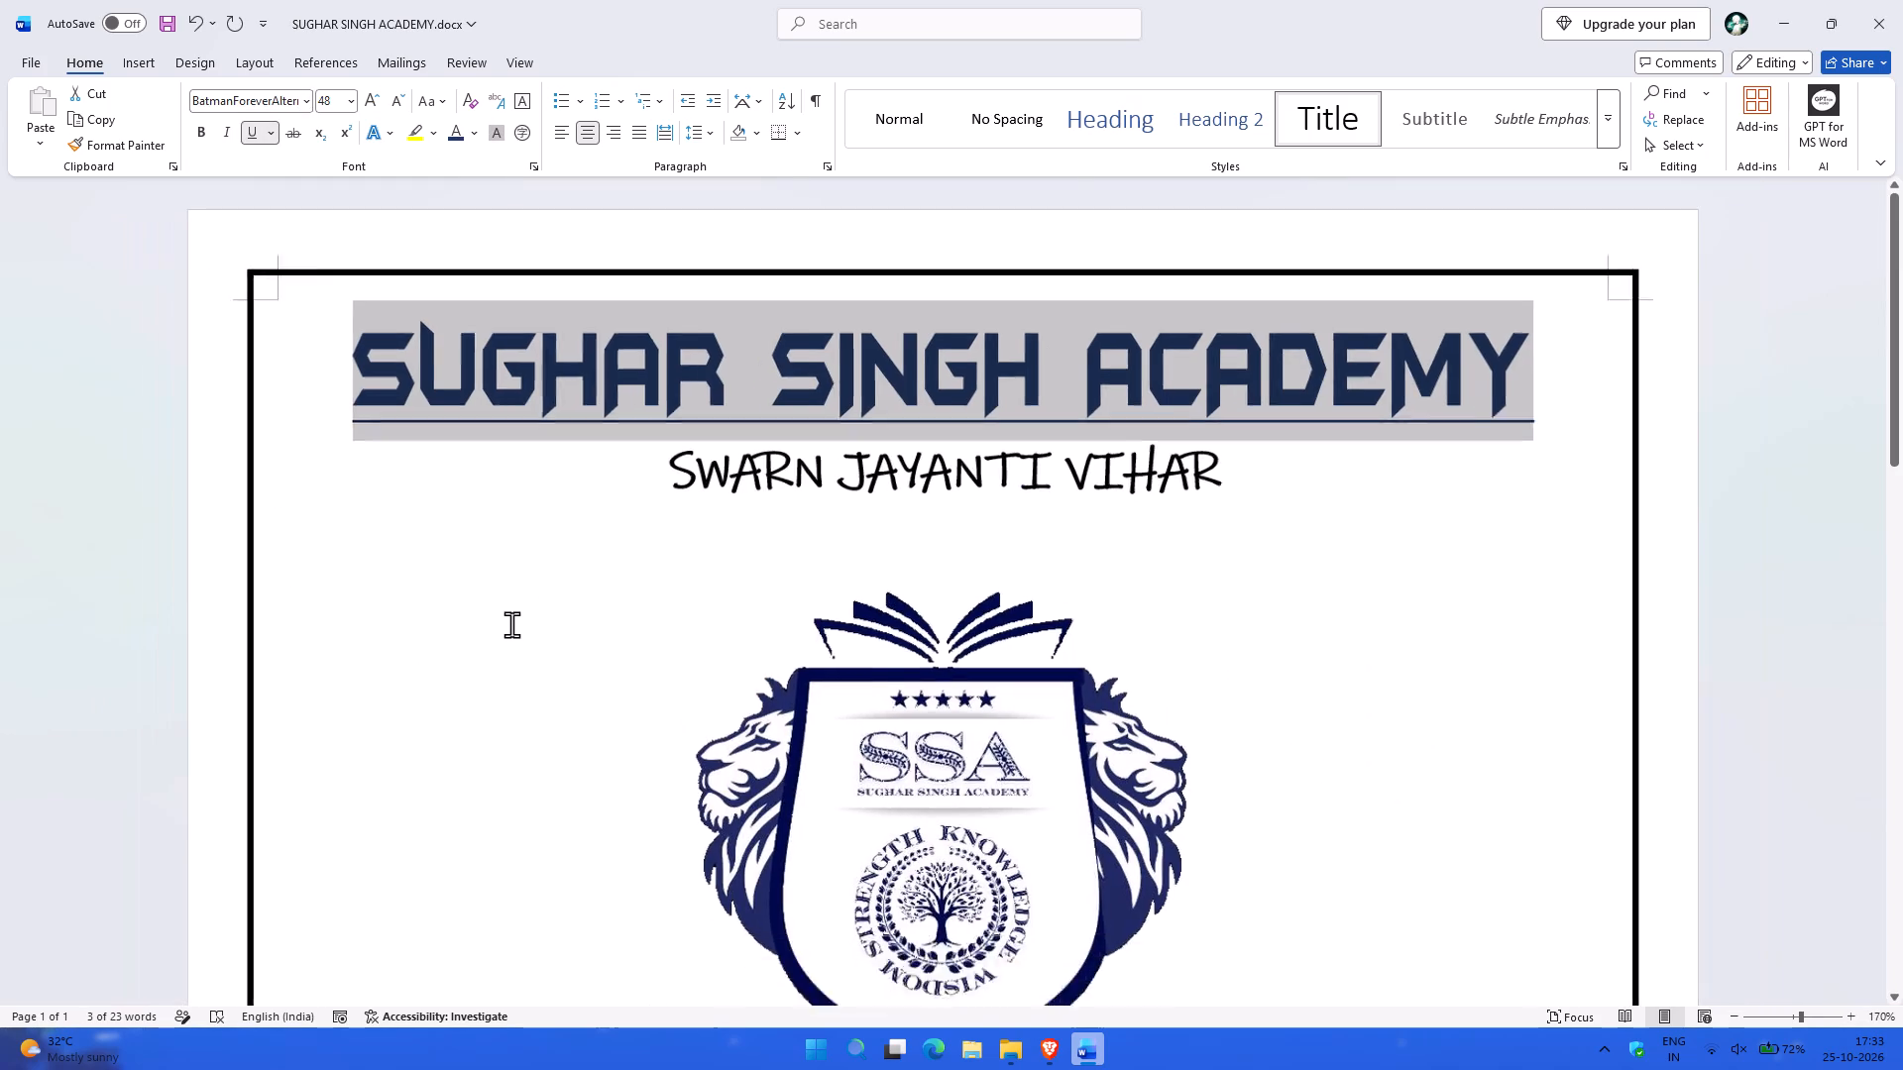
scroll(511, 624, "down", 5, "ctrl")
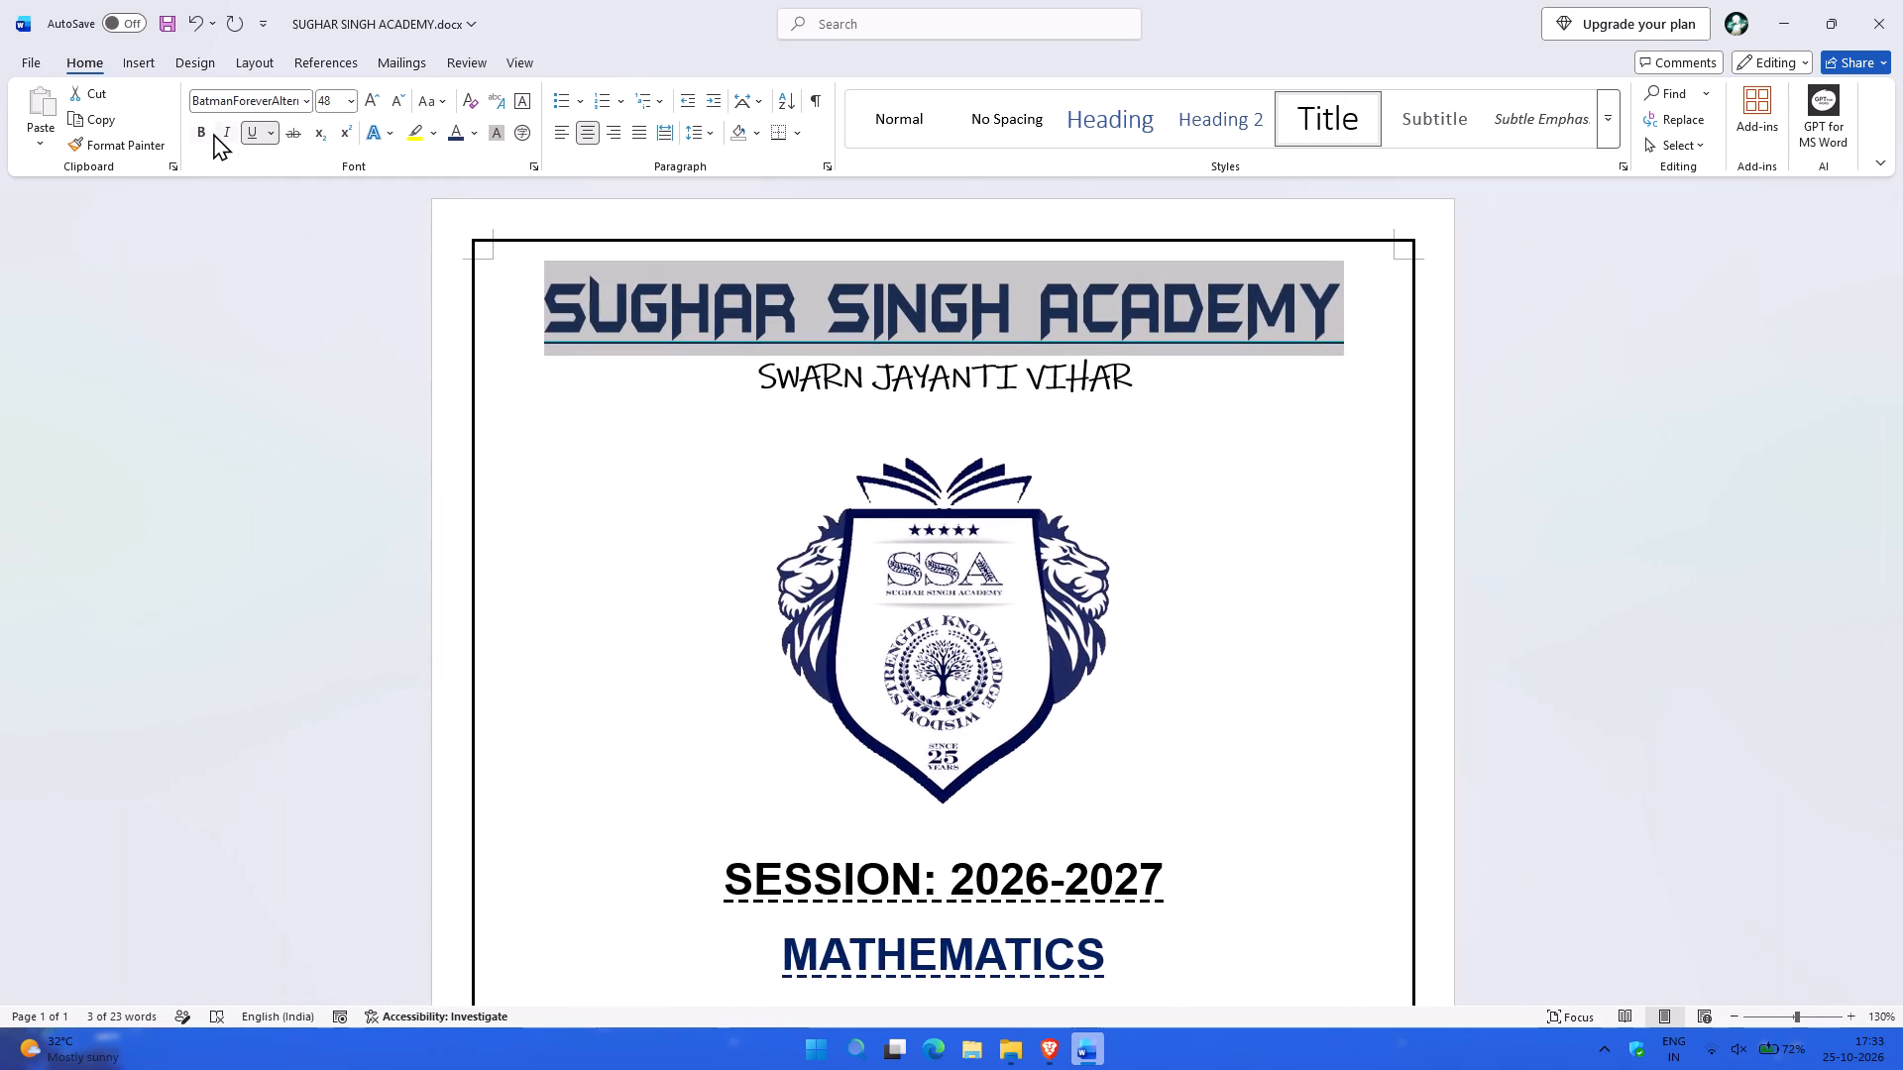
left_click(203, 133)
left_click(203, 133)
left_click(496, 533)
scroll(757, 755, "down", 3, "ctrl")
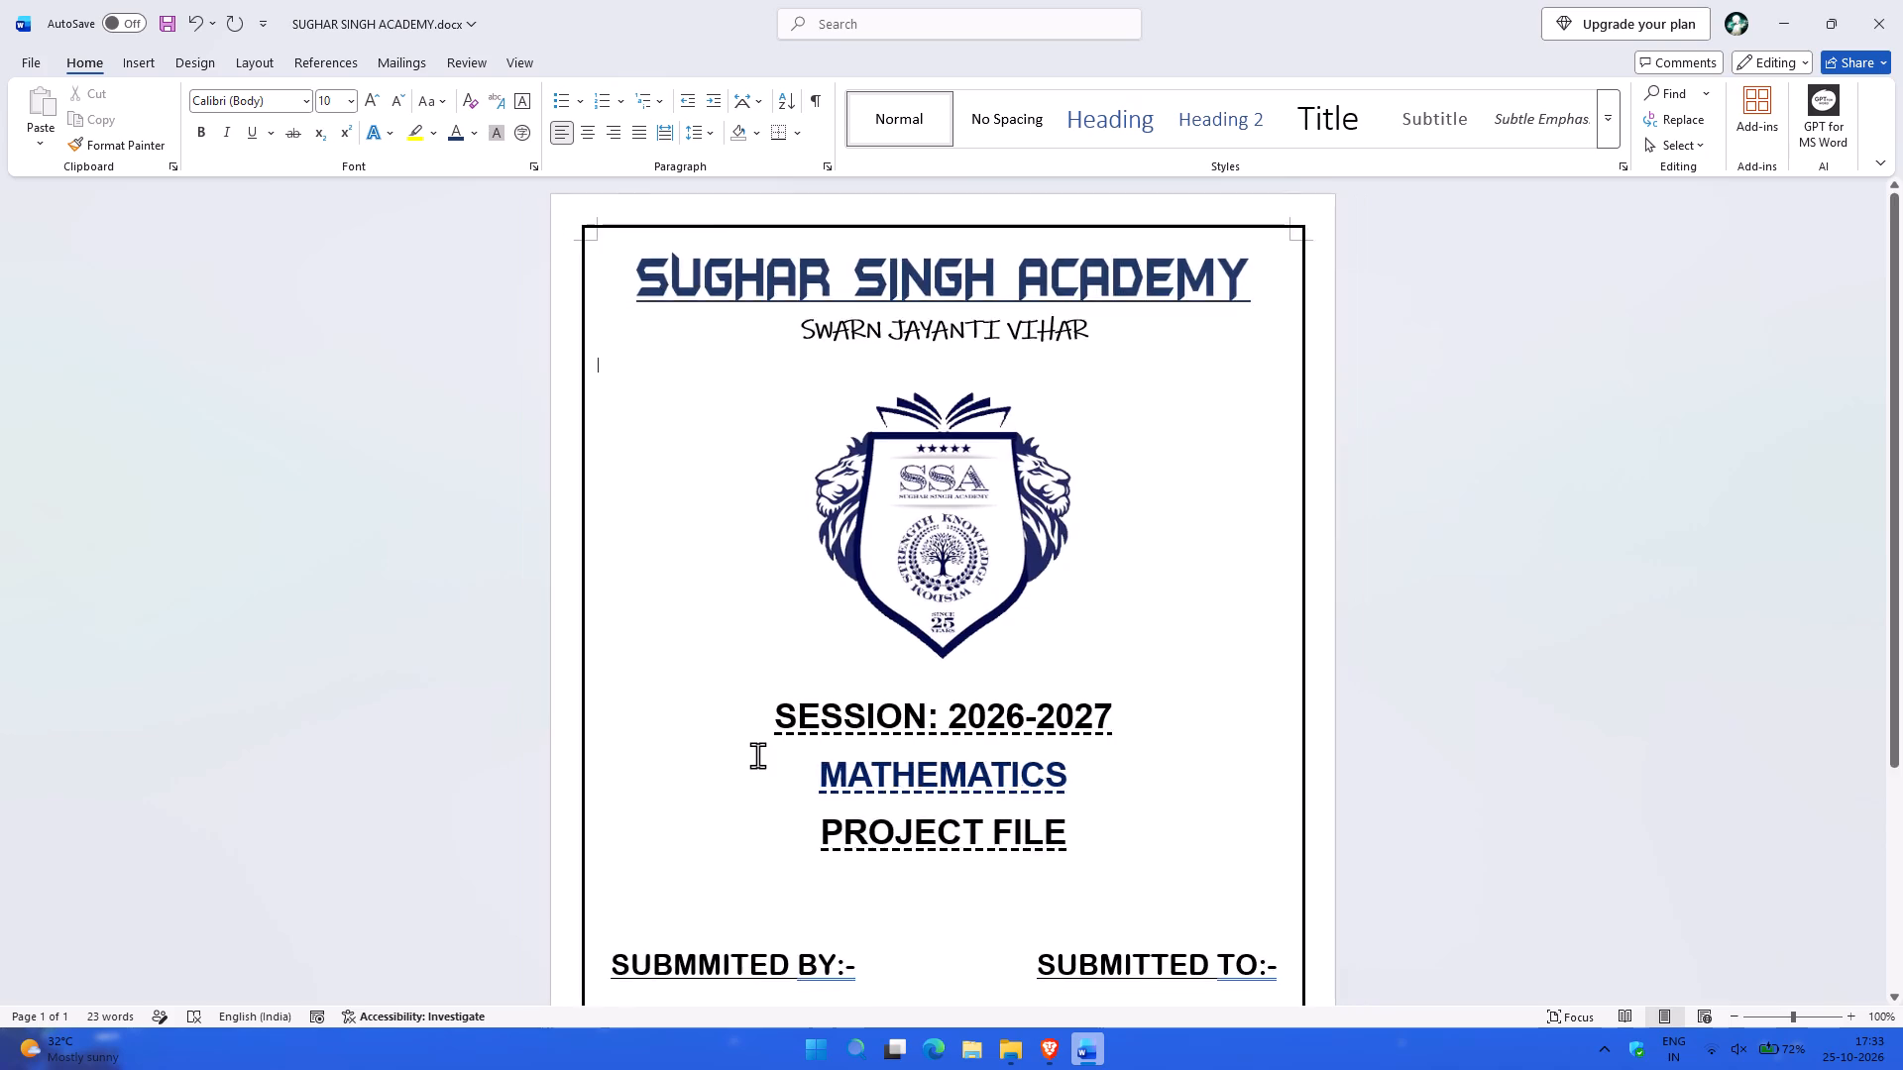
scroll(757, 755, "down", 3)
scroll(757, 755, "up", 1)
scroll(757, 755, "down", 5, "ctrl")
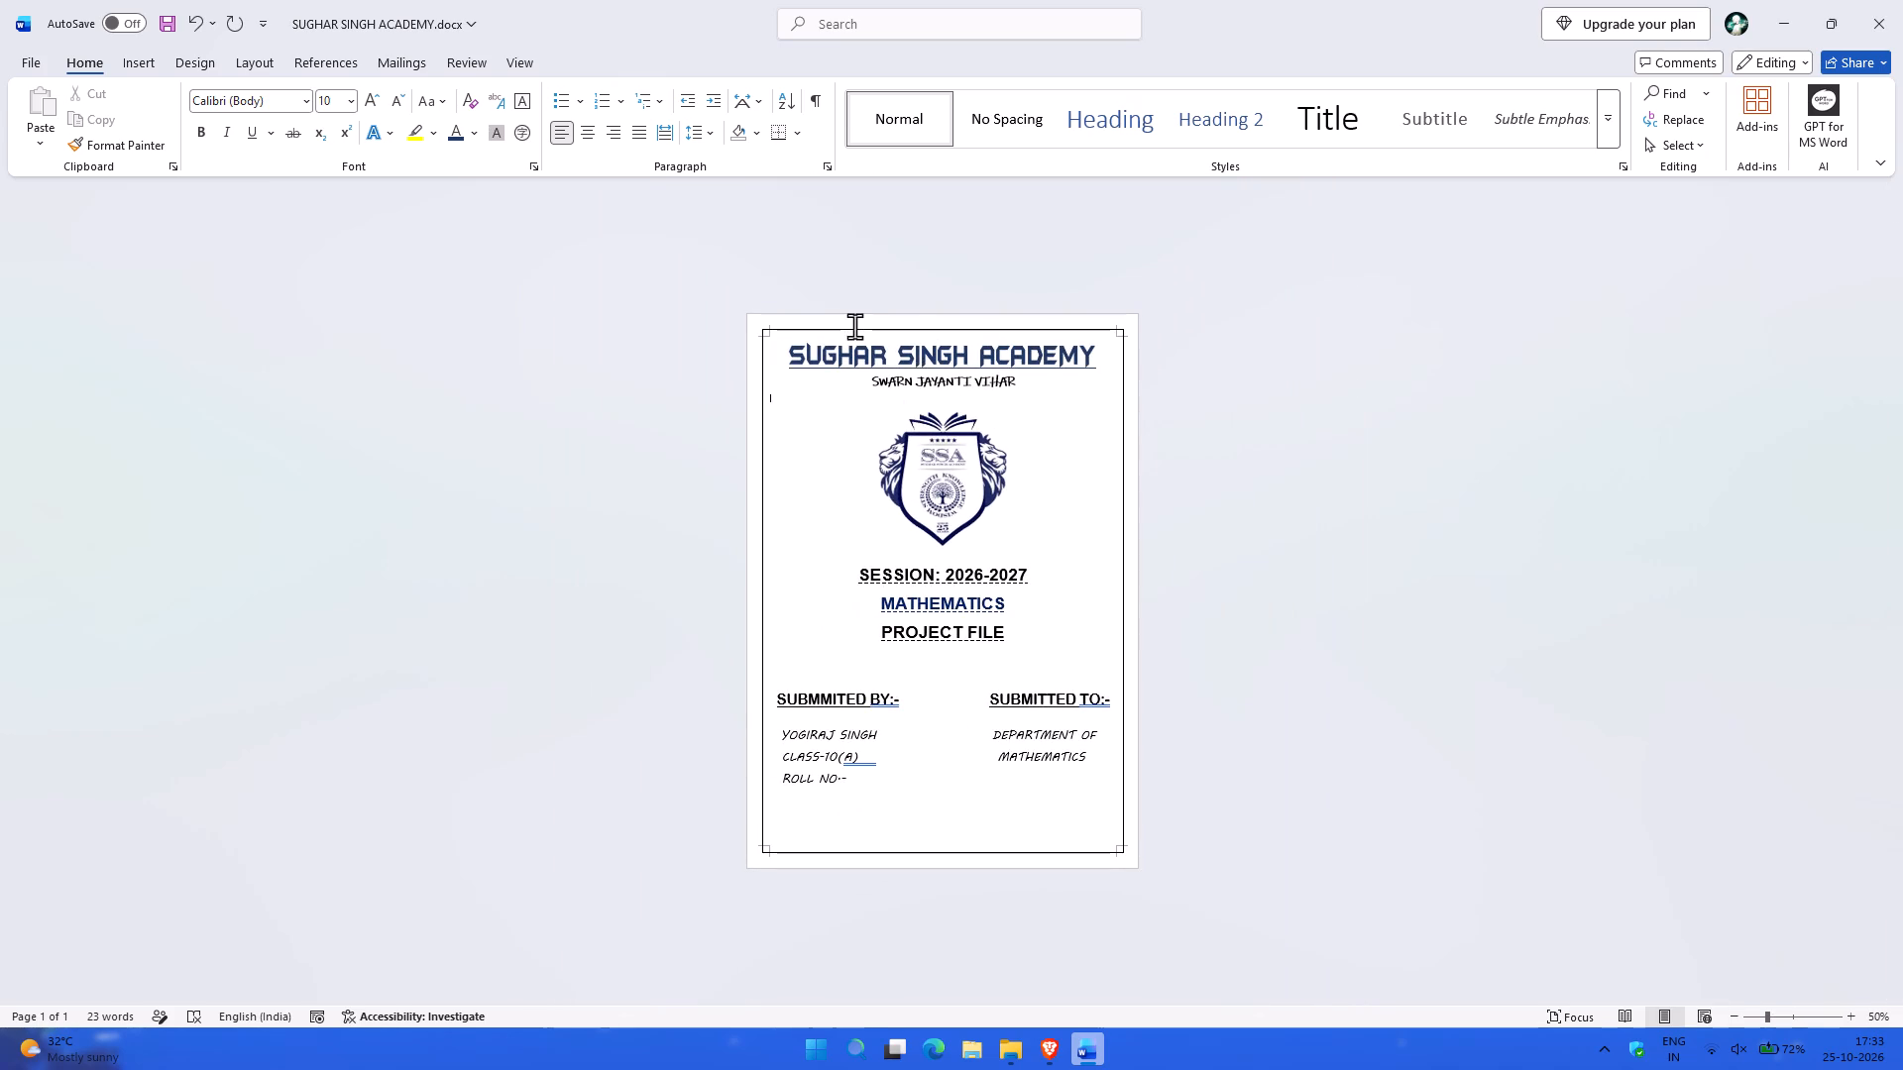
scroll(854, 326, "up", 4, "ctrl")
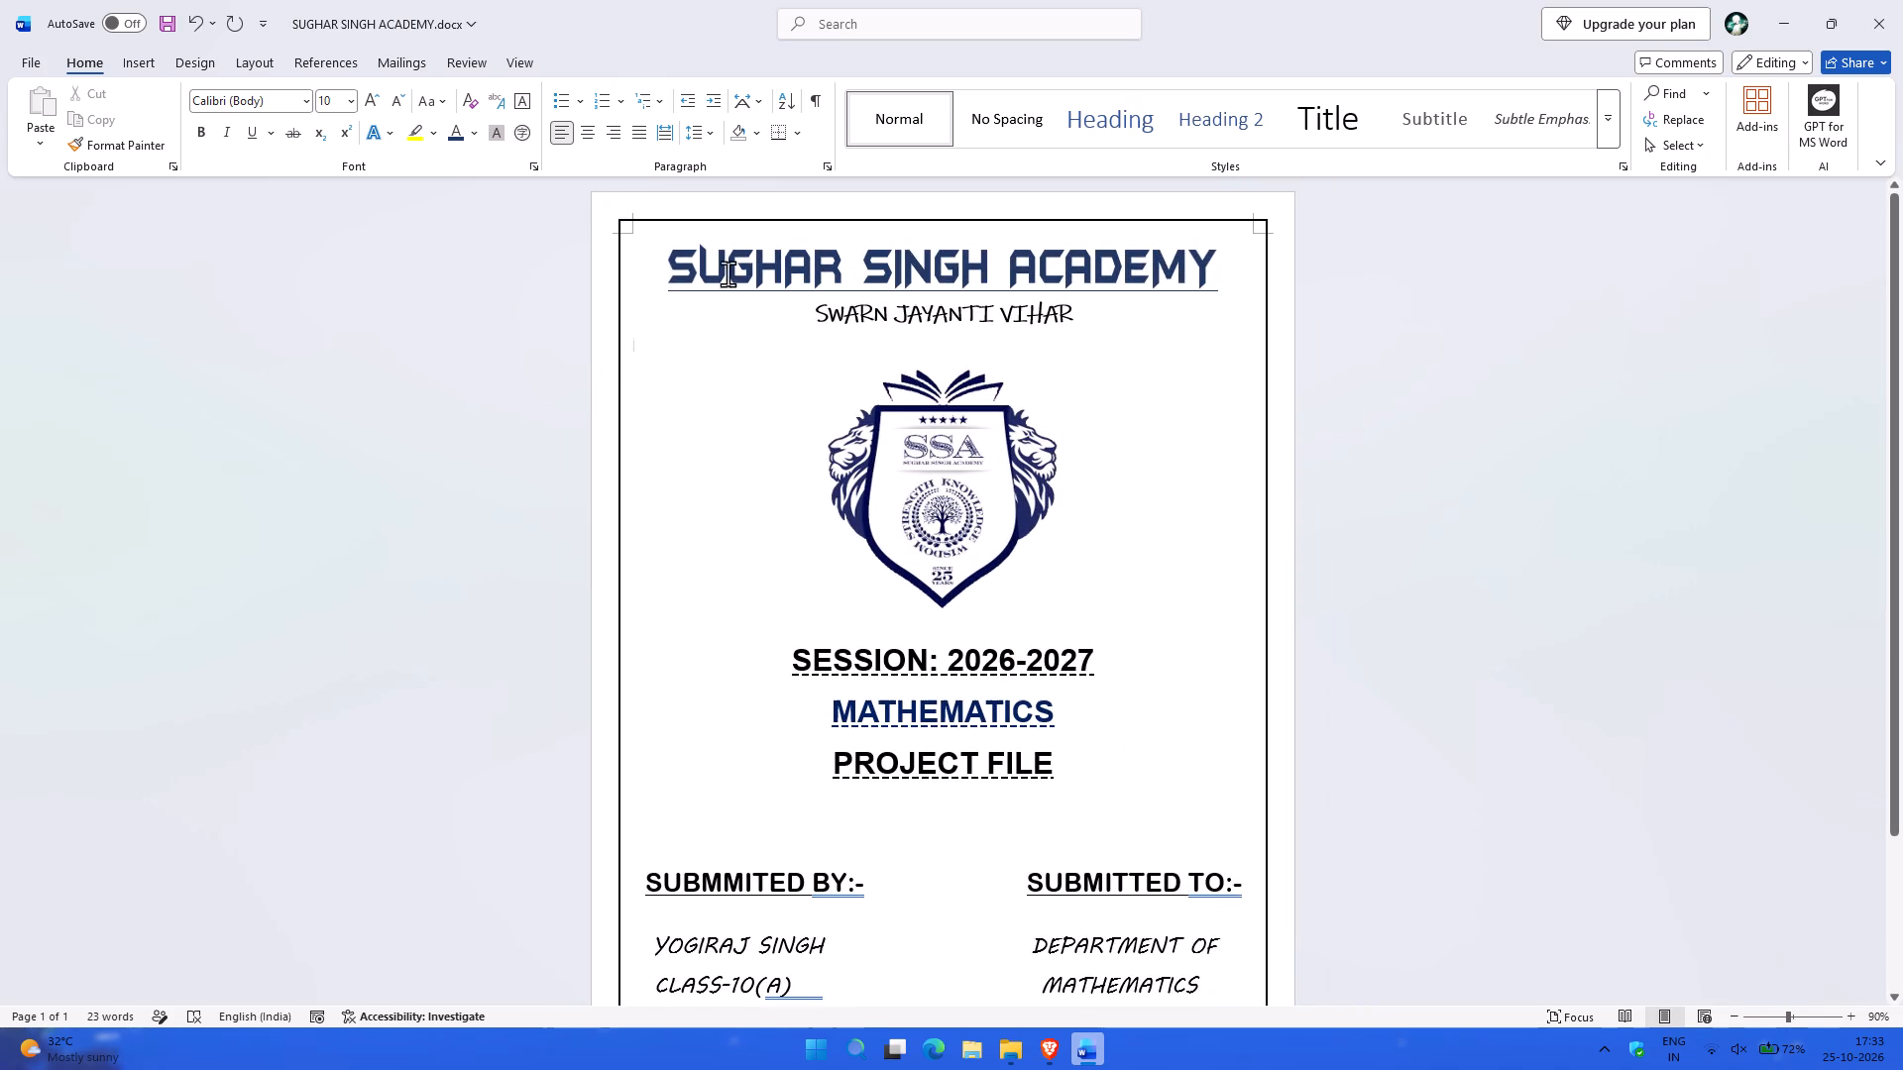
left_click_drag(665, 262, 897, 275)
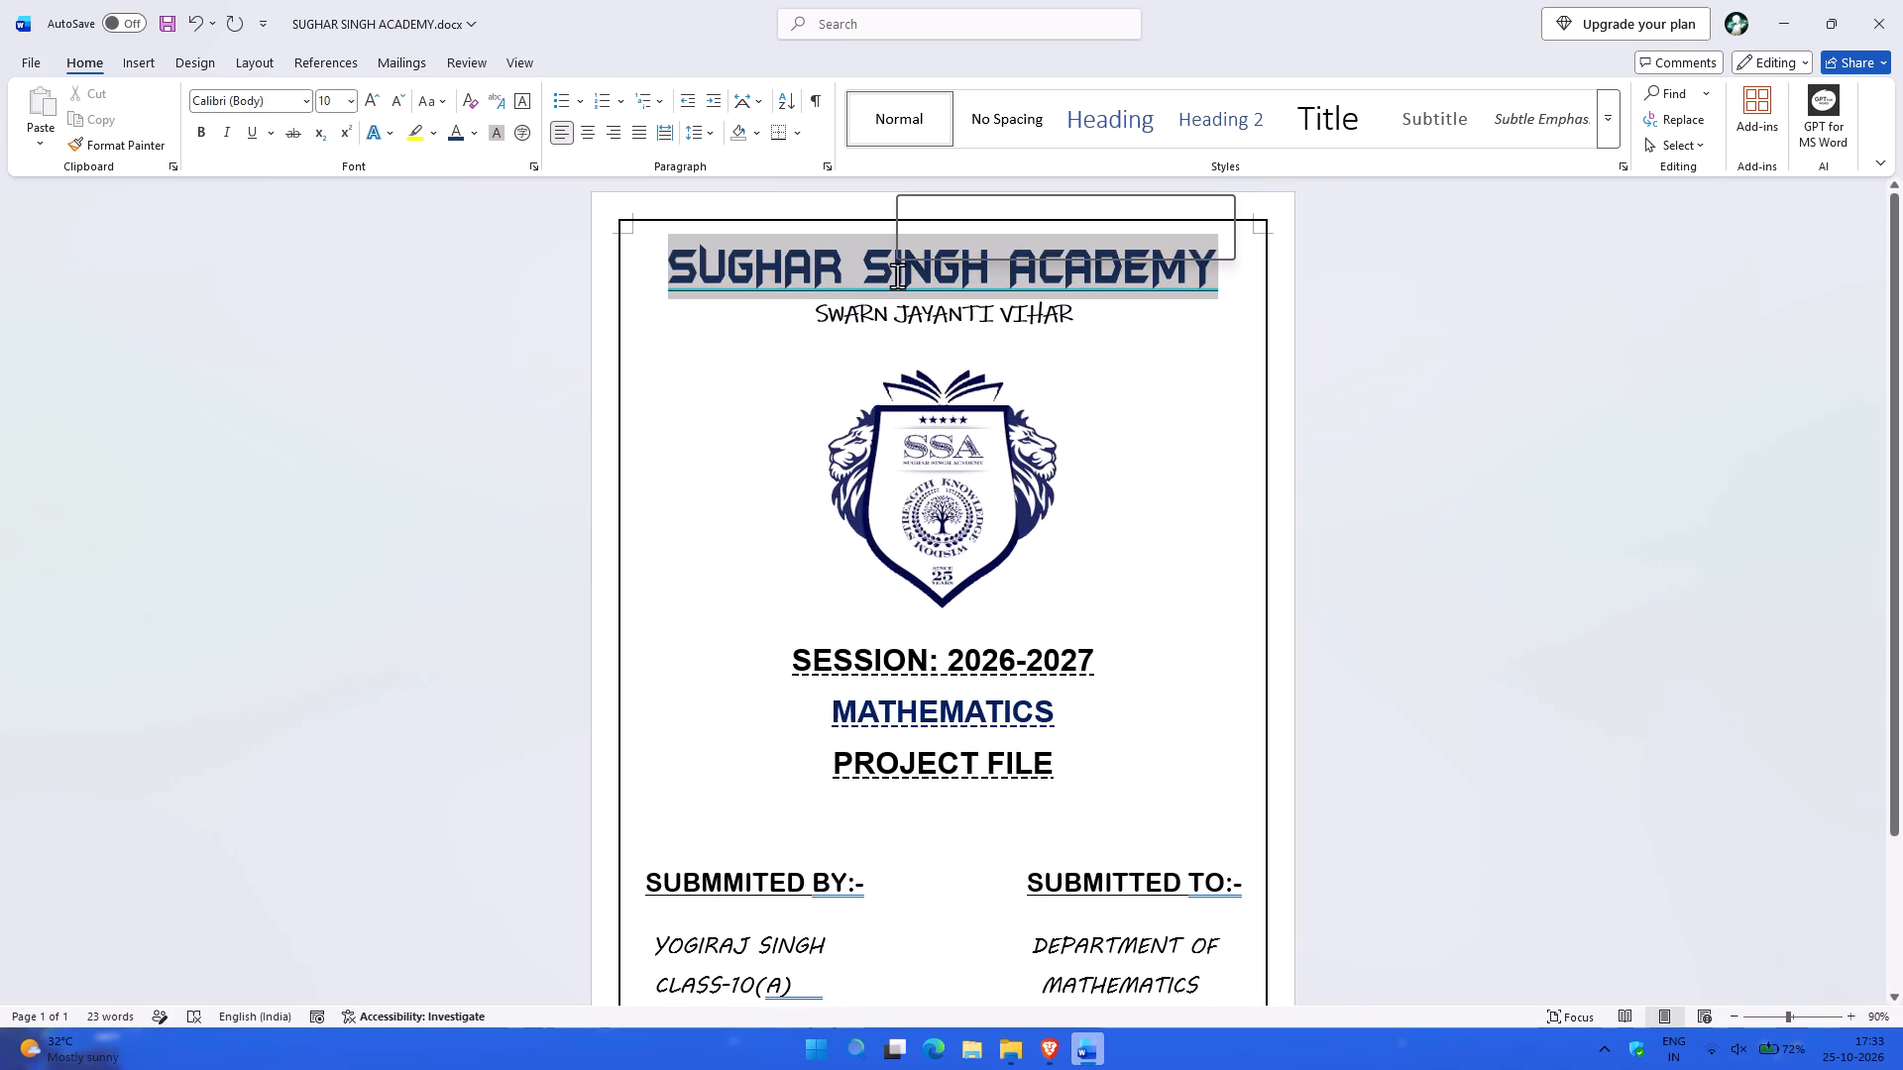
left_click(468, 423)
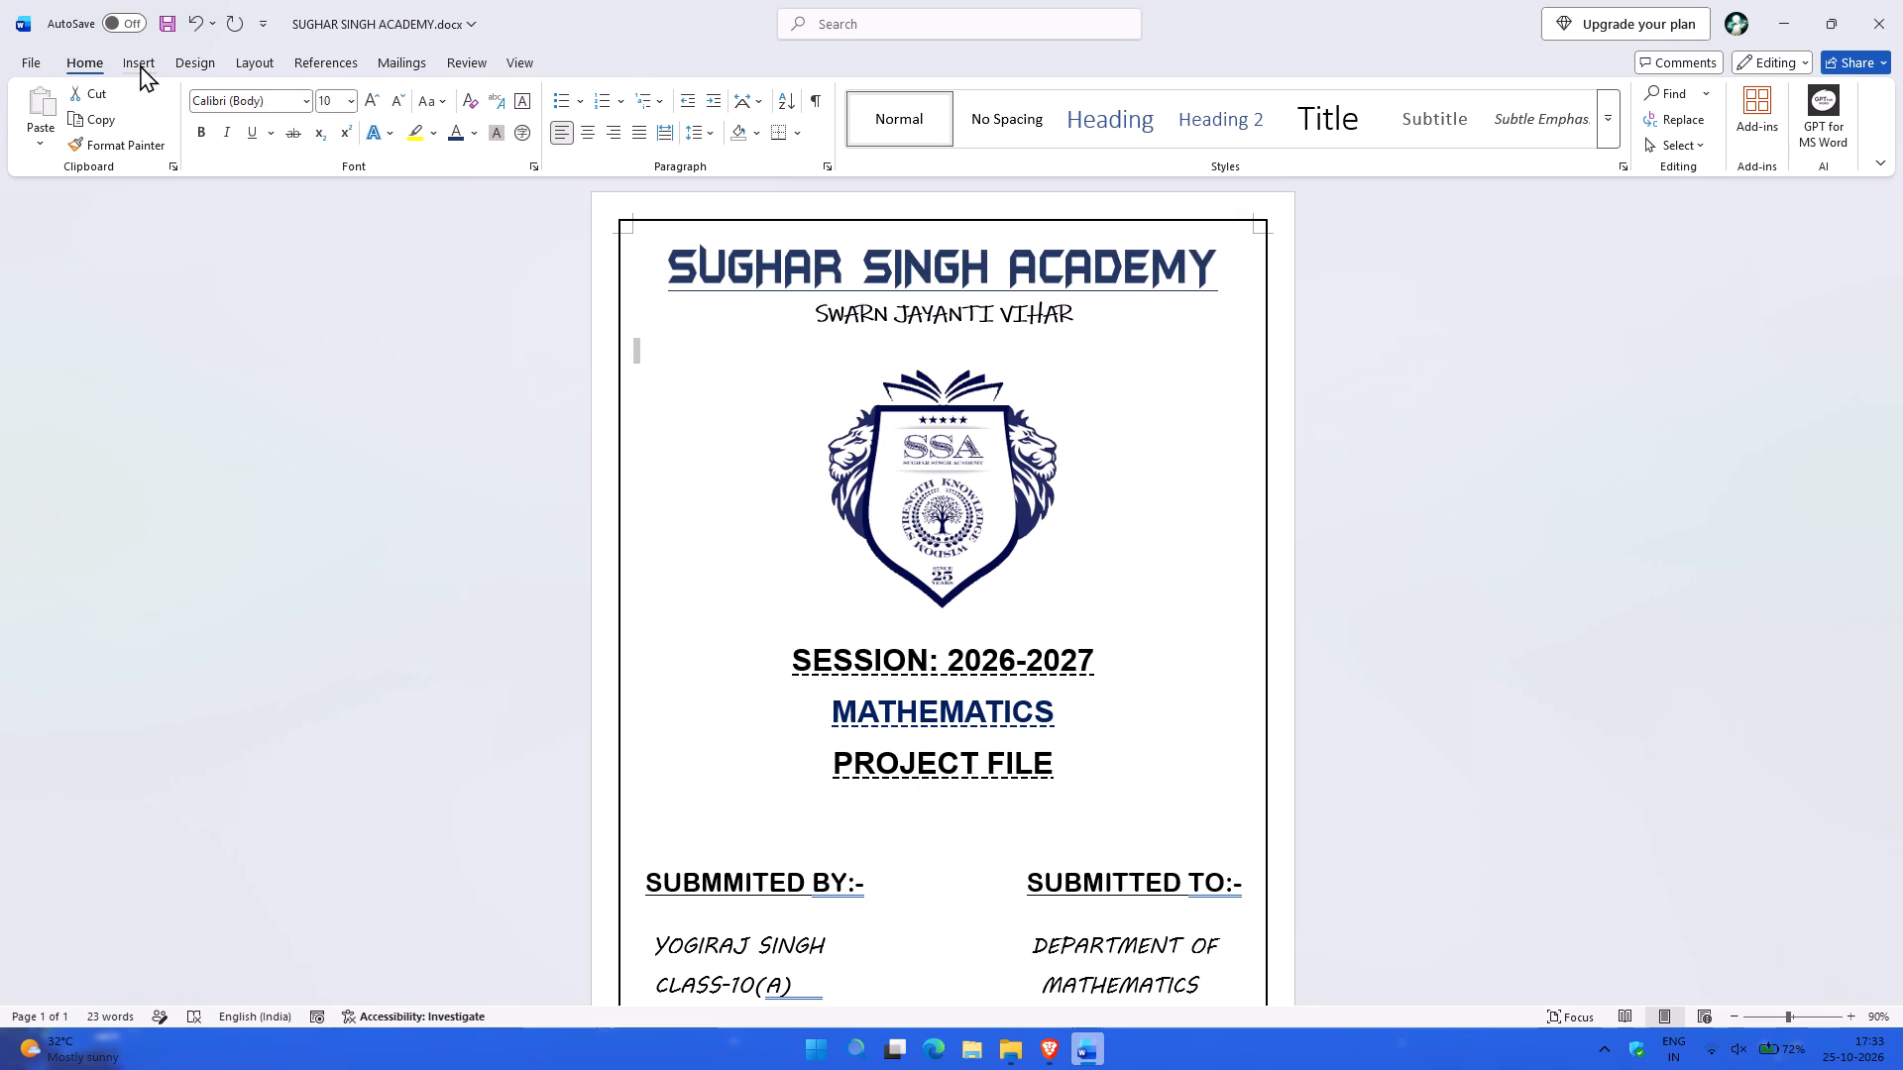
Draw a 14-point explosion shape about 16.4 cm wide and 15.4 cm high over the crest and the SESSION, MATHEMATICS and PROJECT FILE headings.
left_click(140, 64)
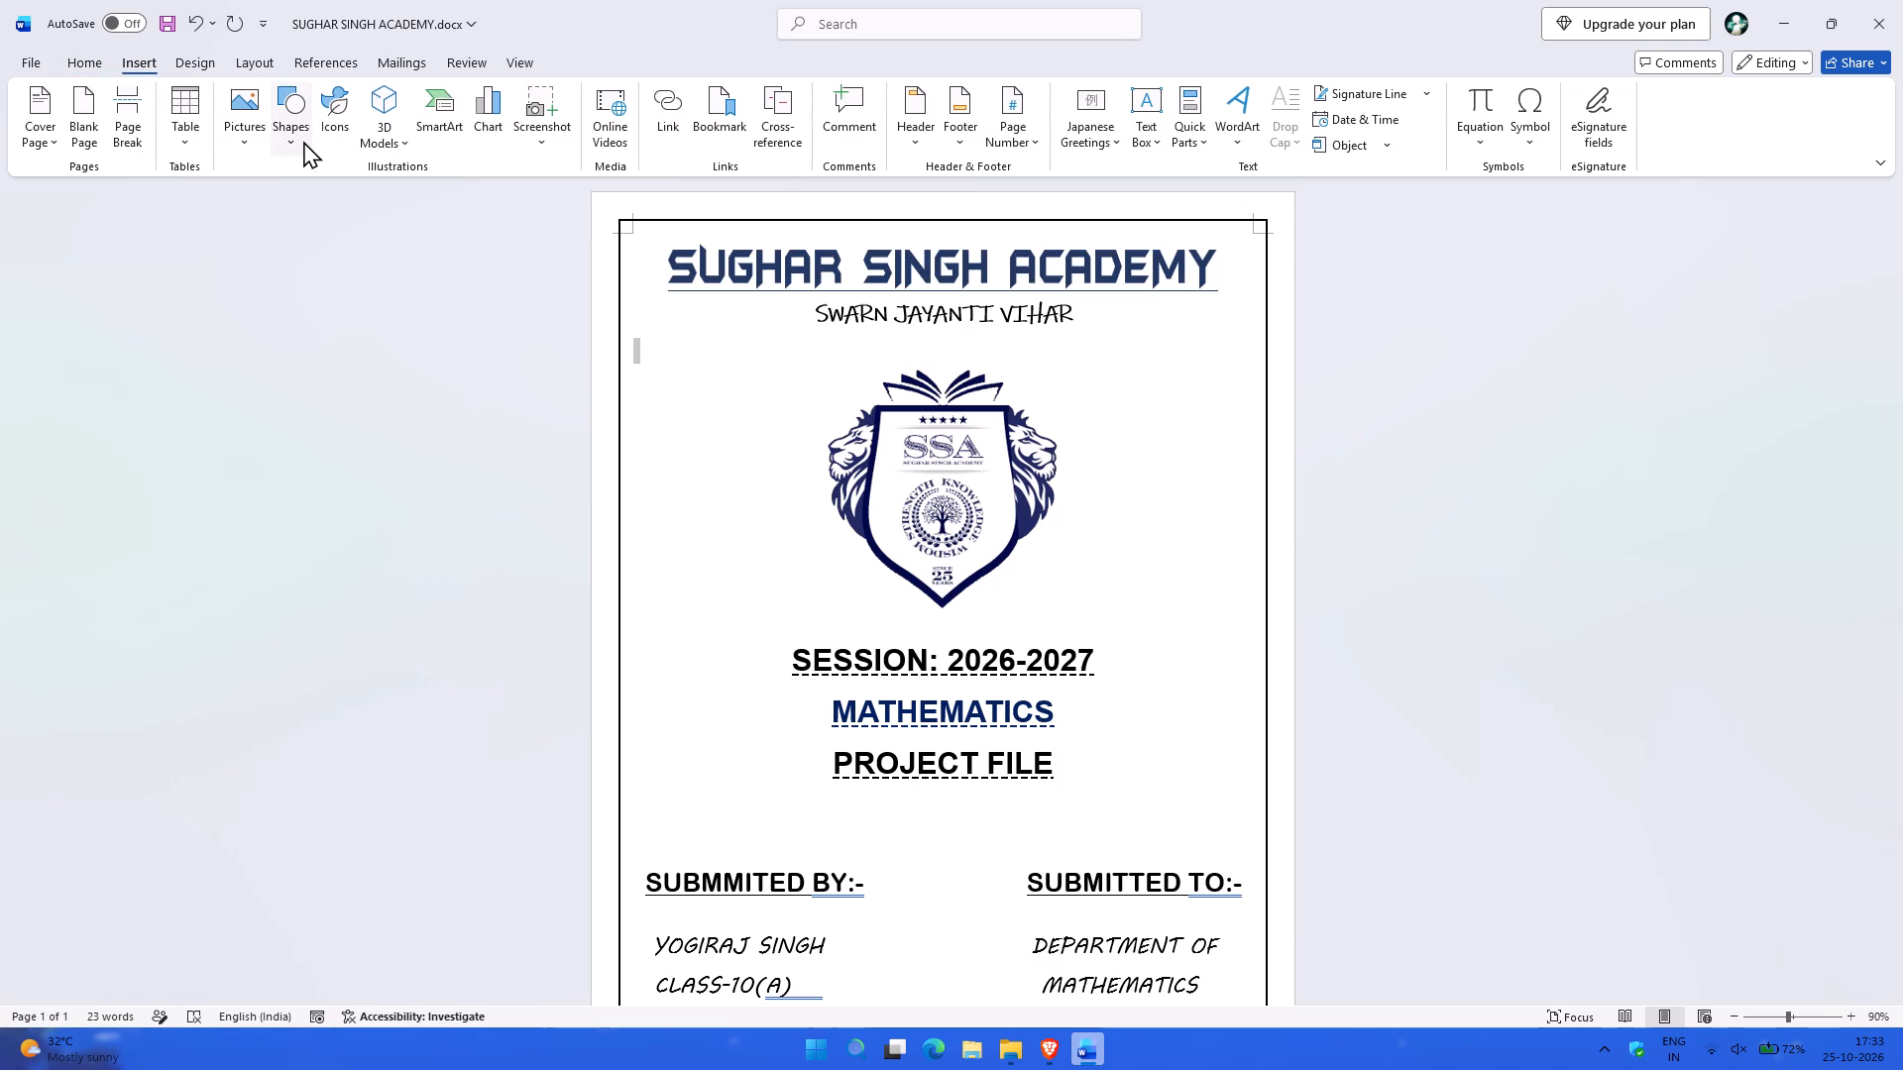
left_click(303, 141)
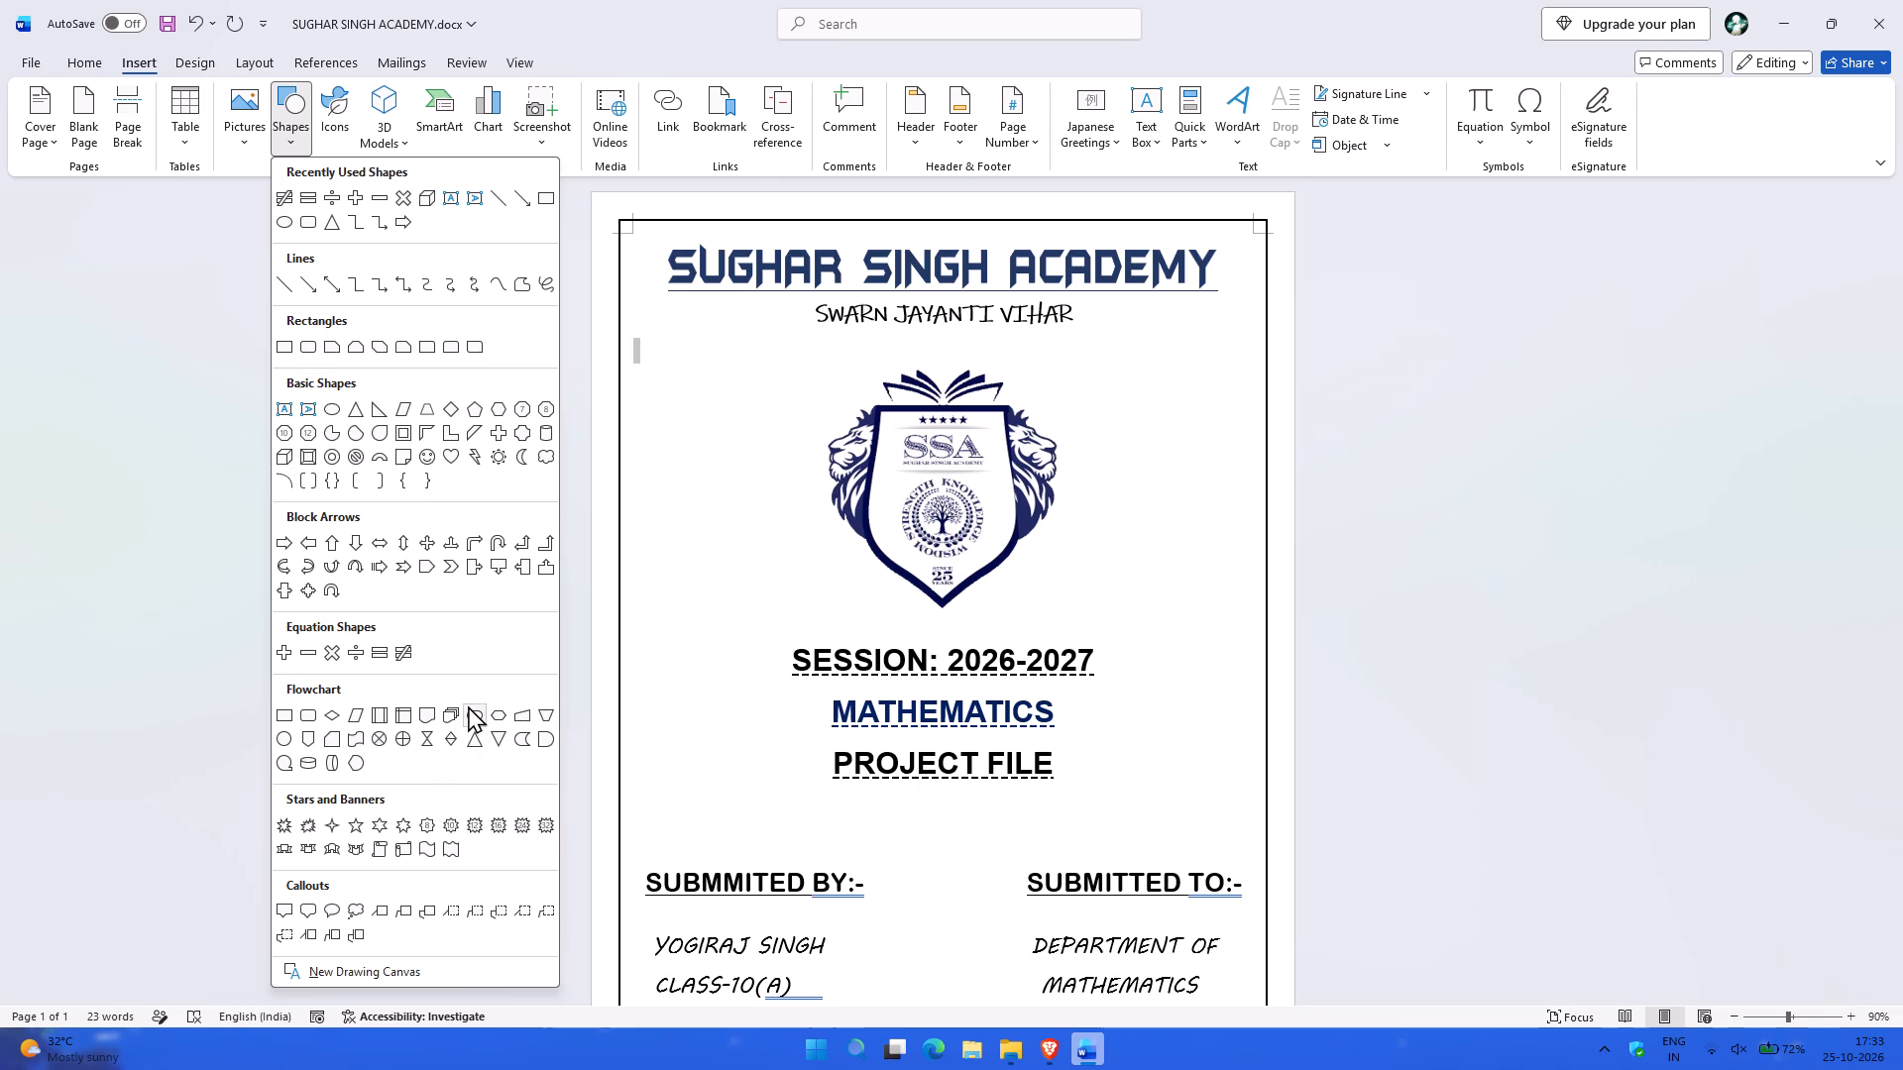
scroll(468, 705, "down", 2)
left_click(312, 830)
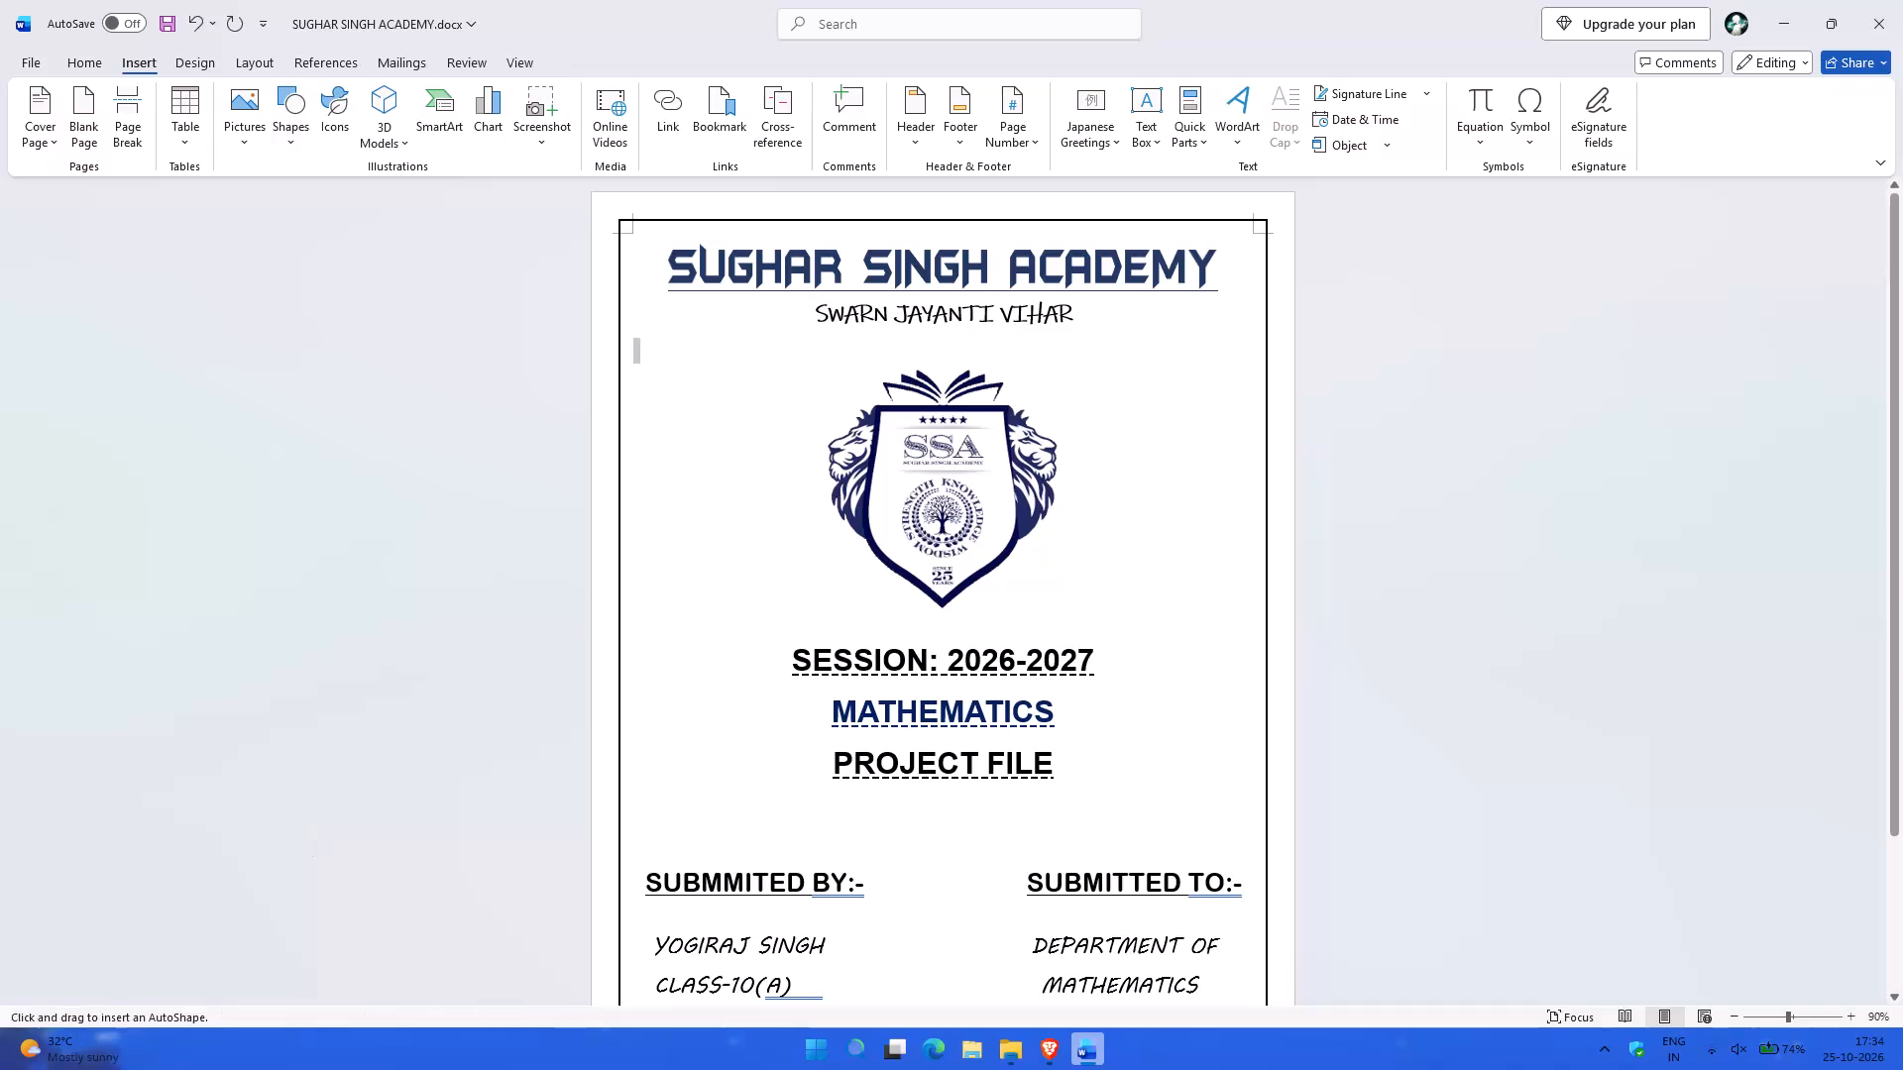
left_click_drag(682, 433, 1175, 965)
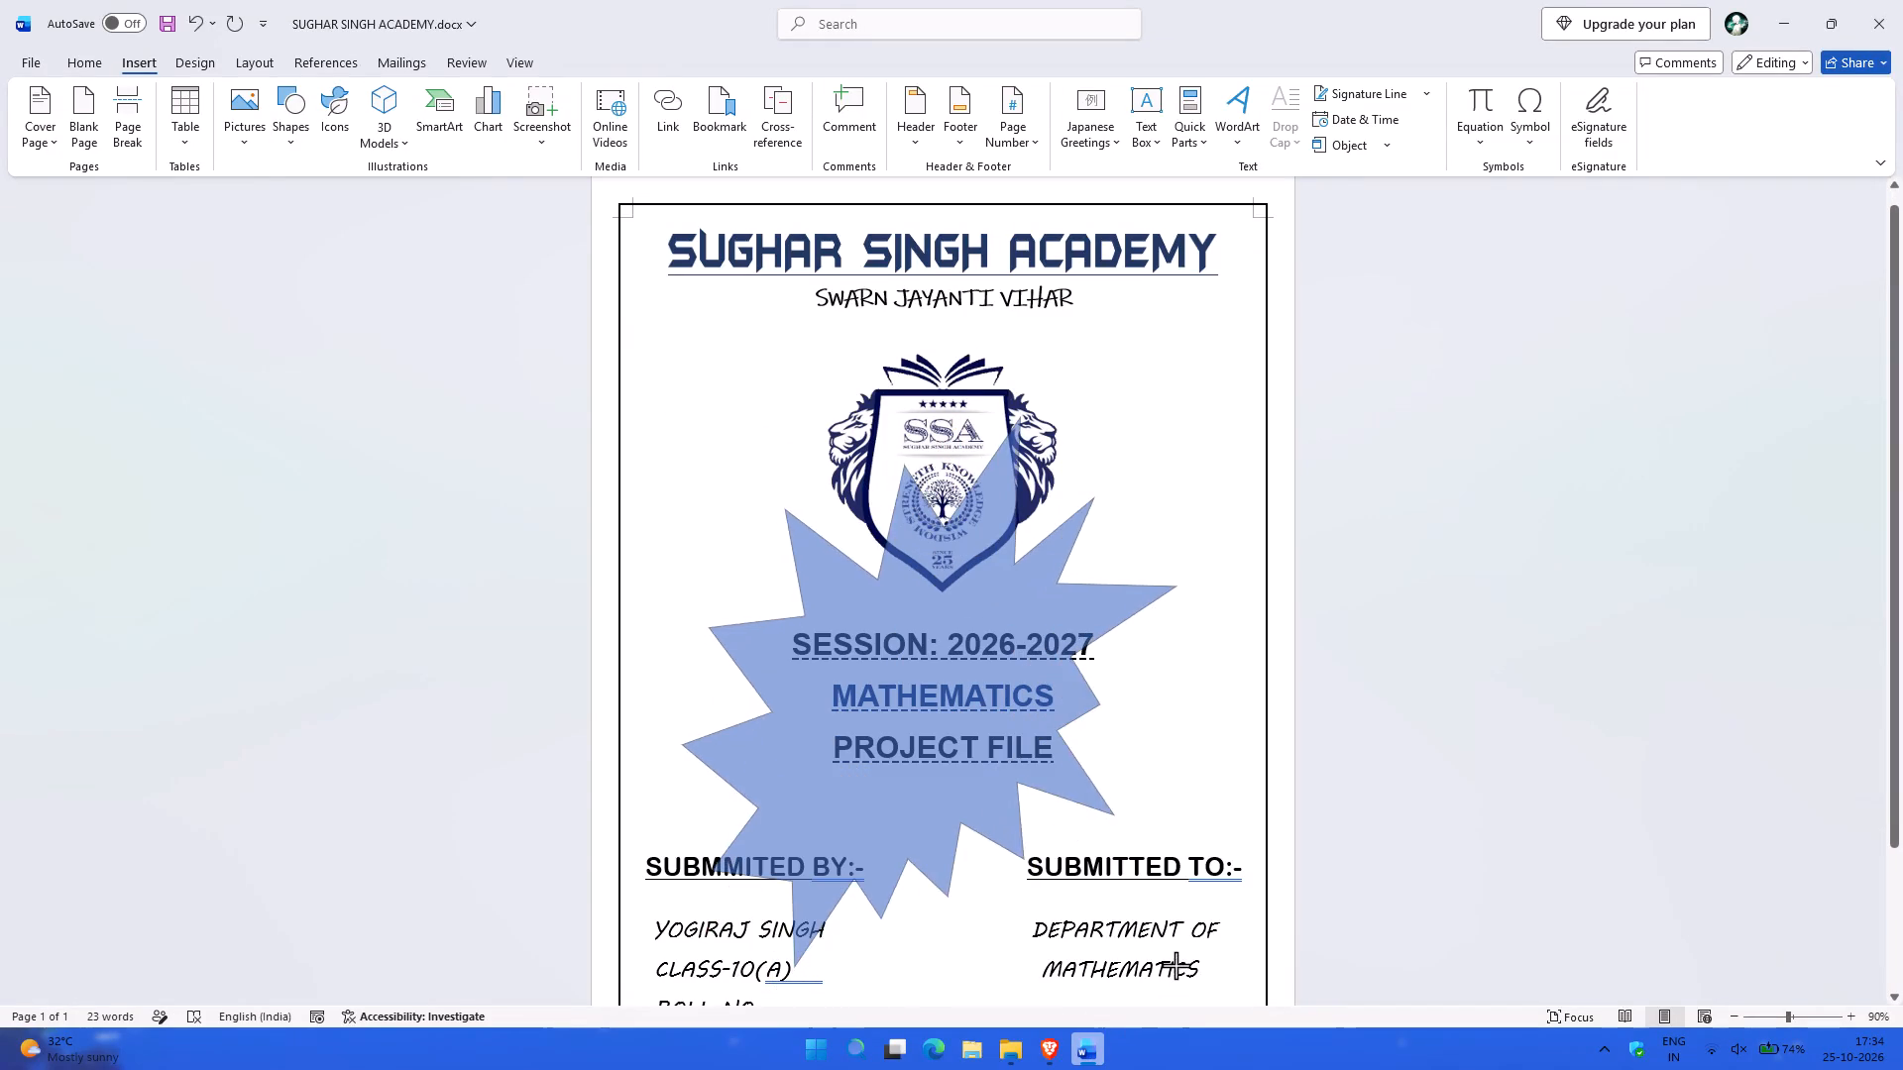
left_click_drag(1175, 965, 1233, 934)
left_click_drag(1011, 692, 1047, 634)
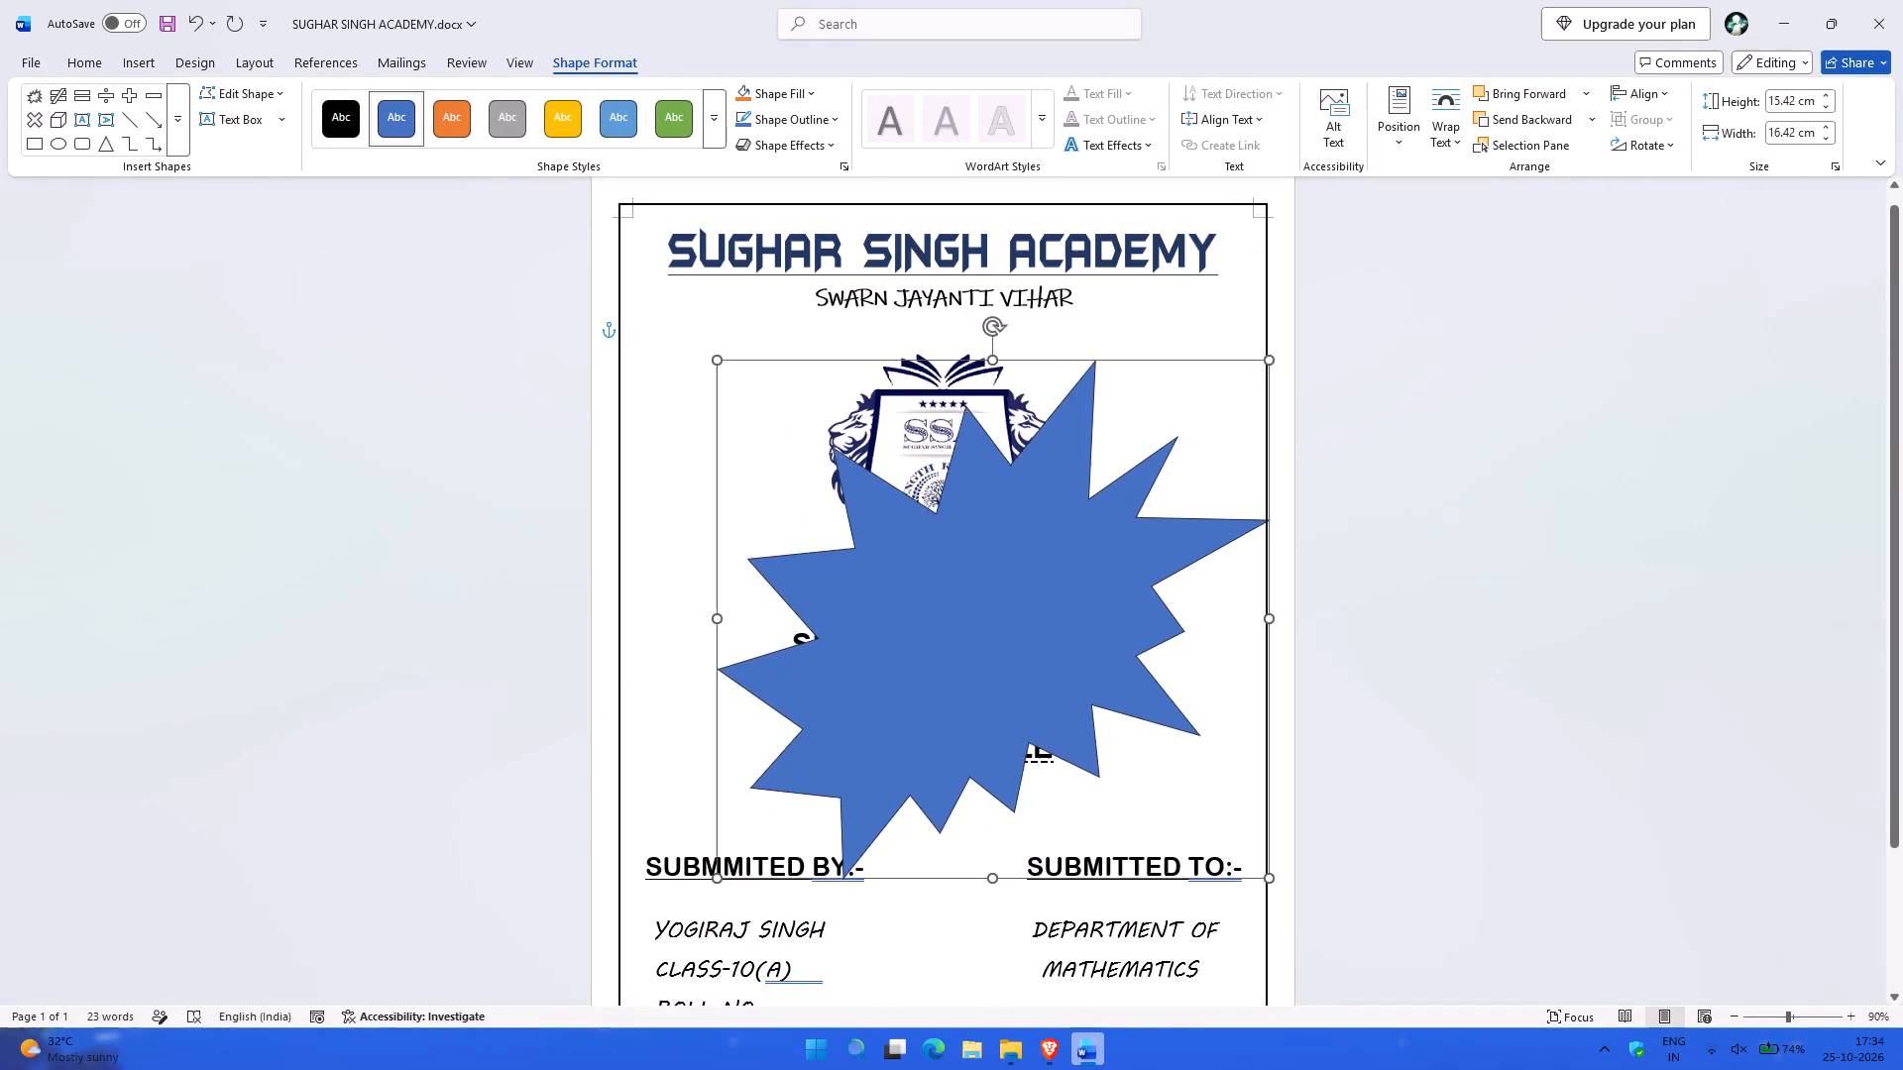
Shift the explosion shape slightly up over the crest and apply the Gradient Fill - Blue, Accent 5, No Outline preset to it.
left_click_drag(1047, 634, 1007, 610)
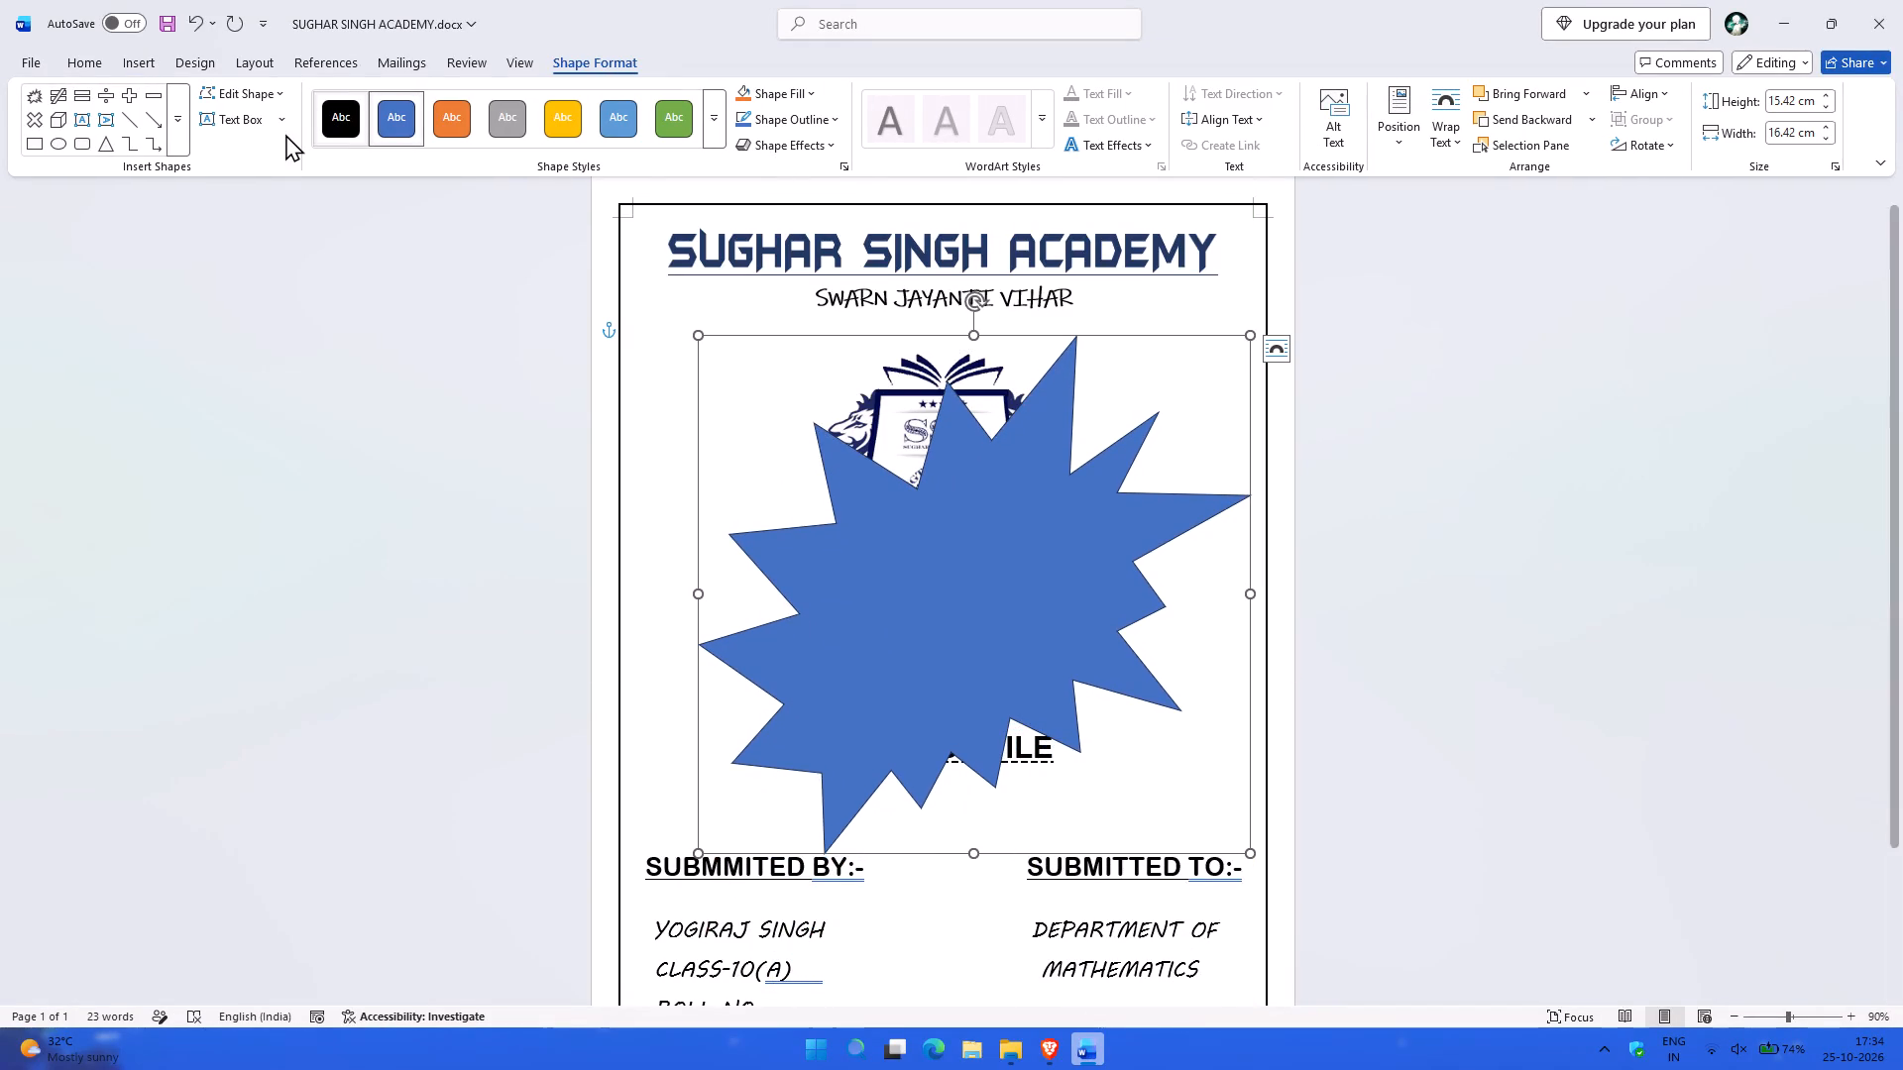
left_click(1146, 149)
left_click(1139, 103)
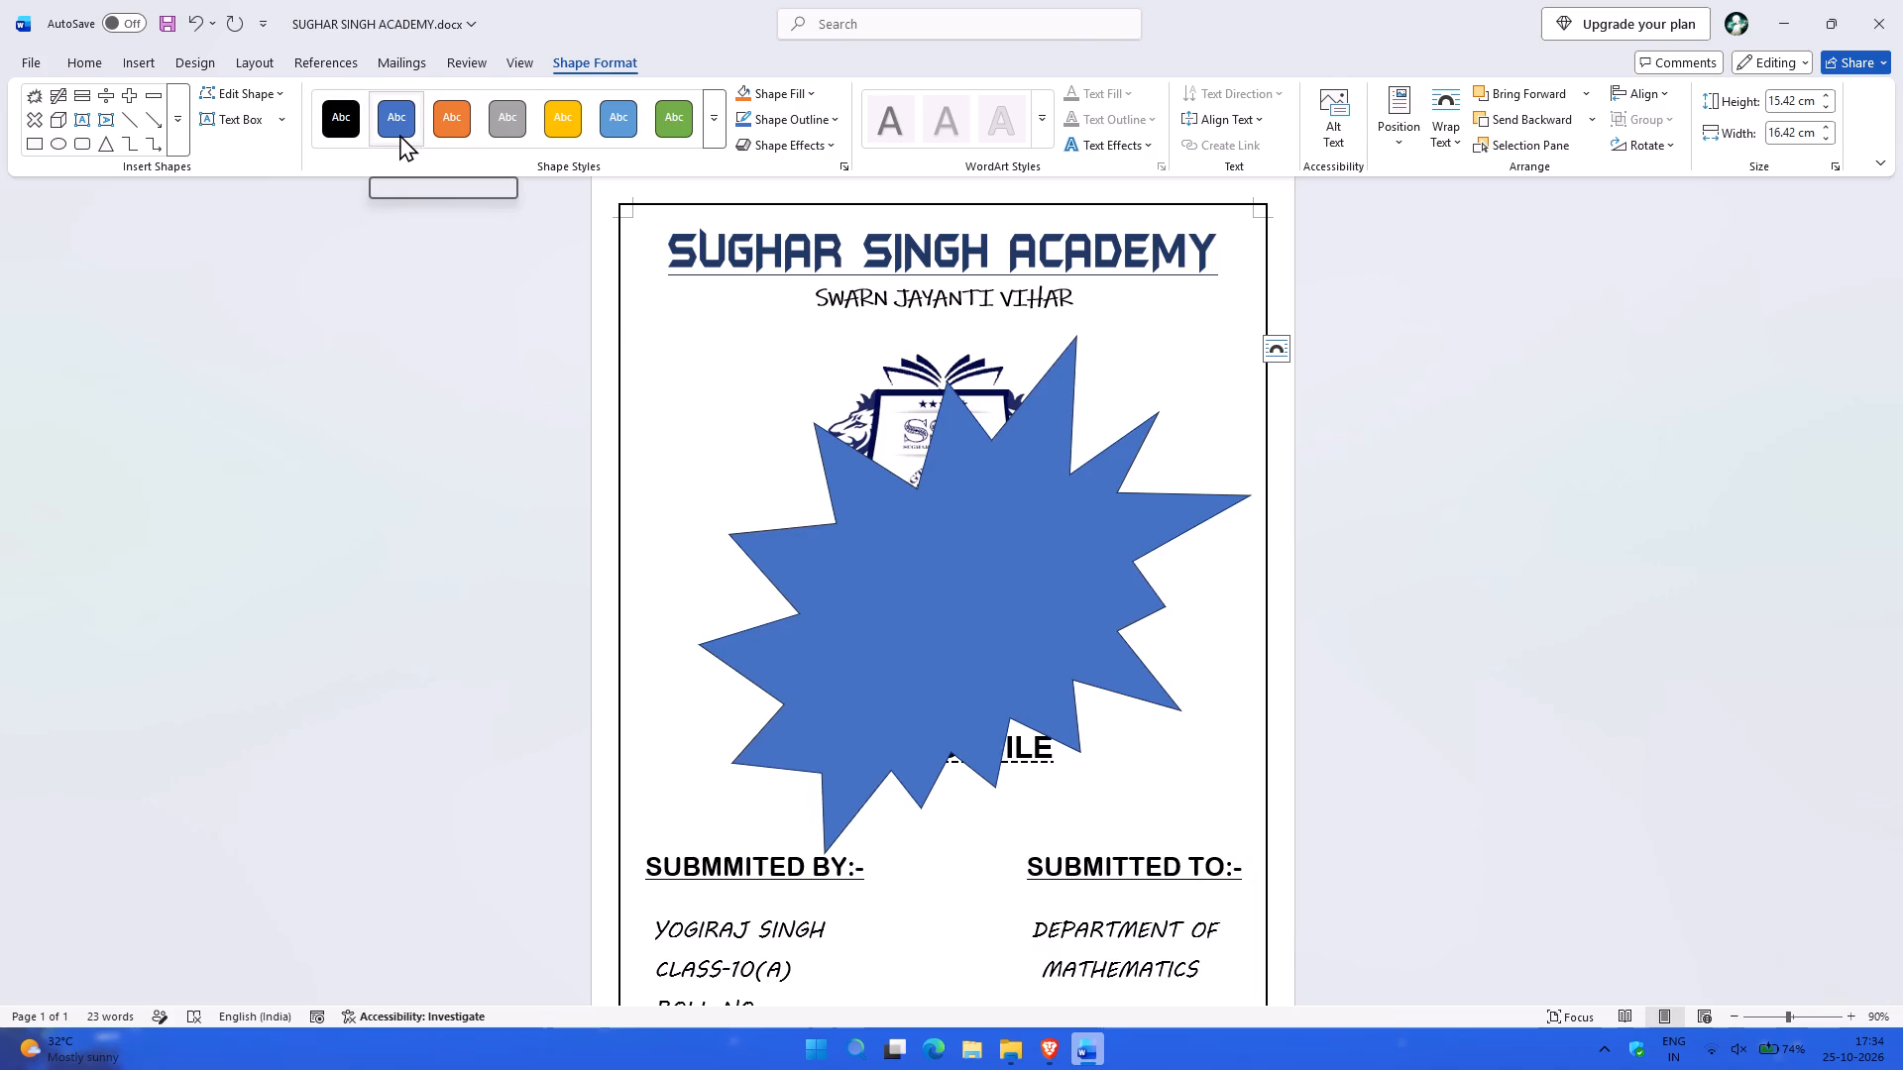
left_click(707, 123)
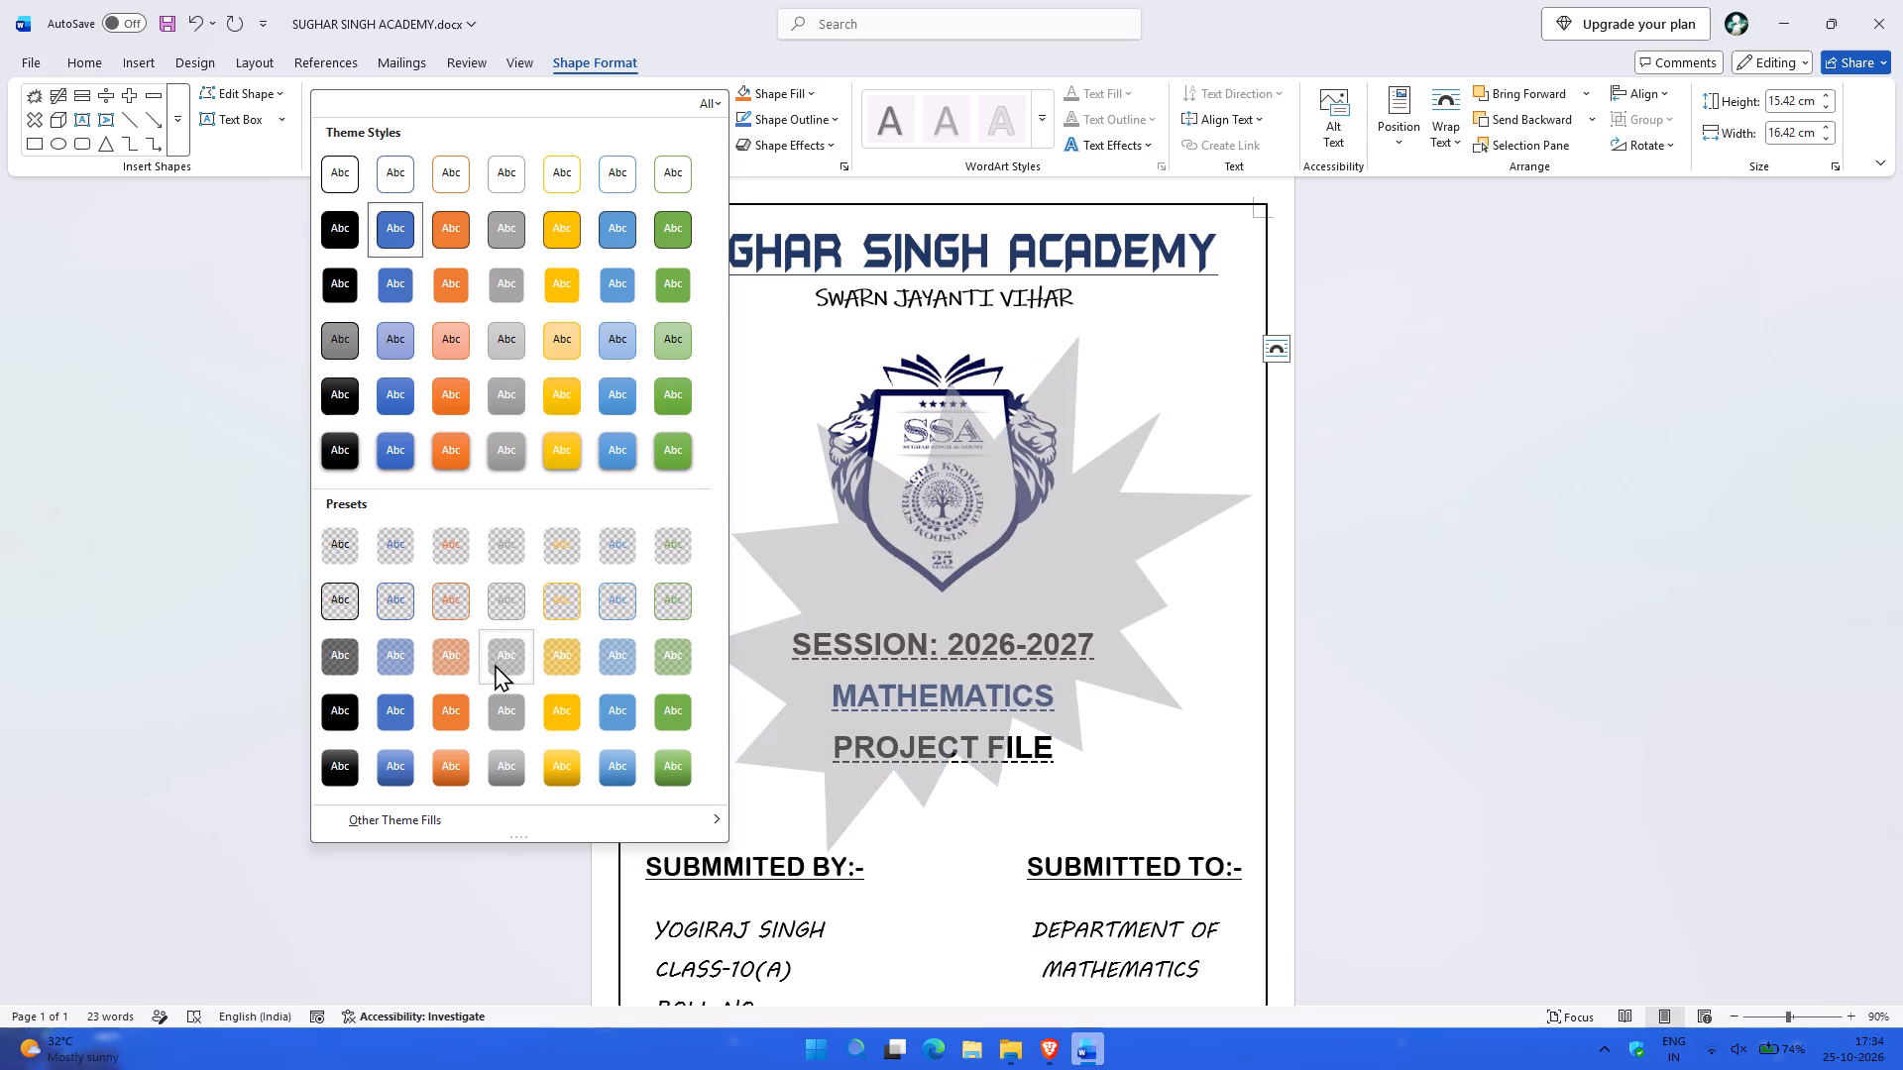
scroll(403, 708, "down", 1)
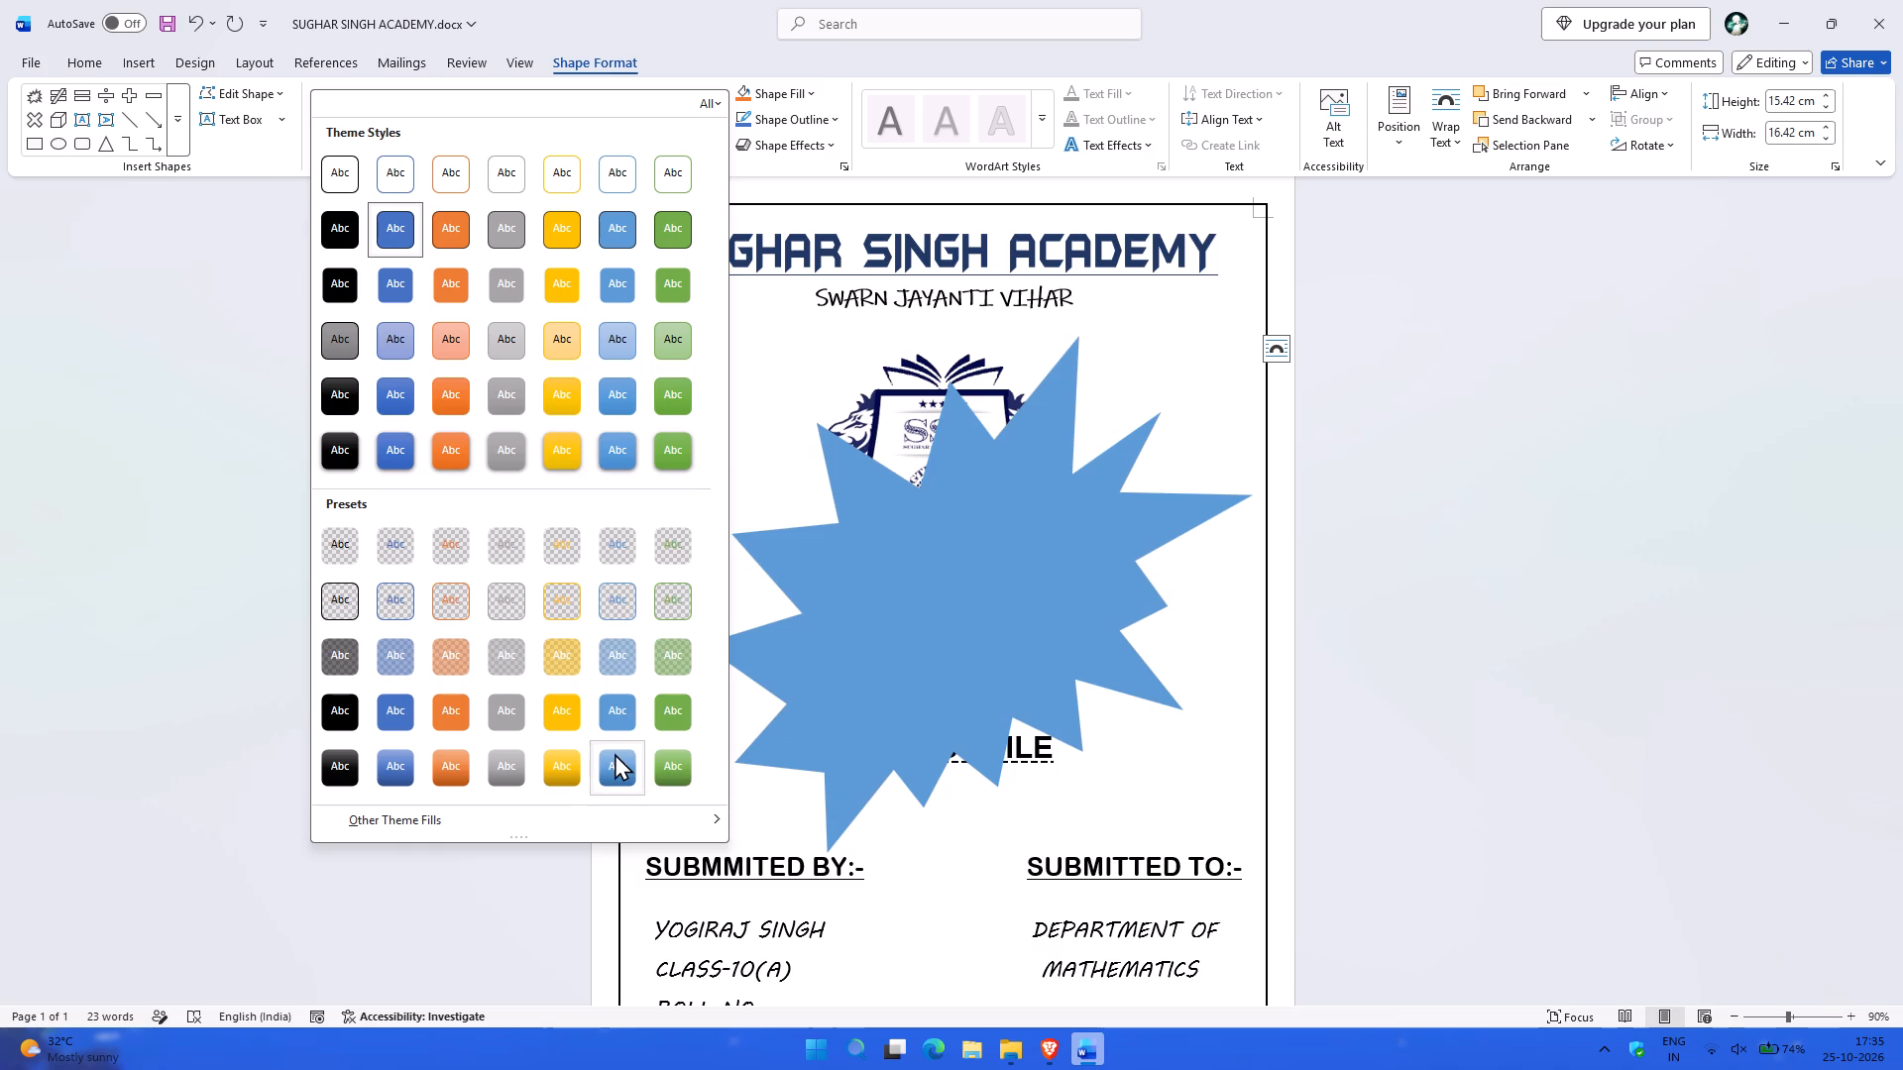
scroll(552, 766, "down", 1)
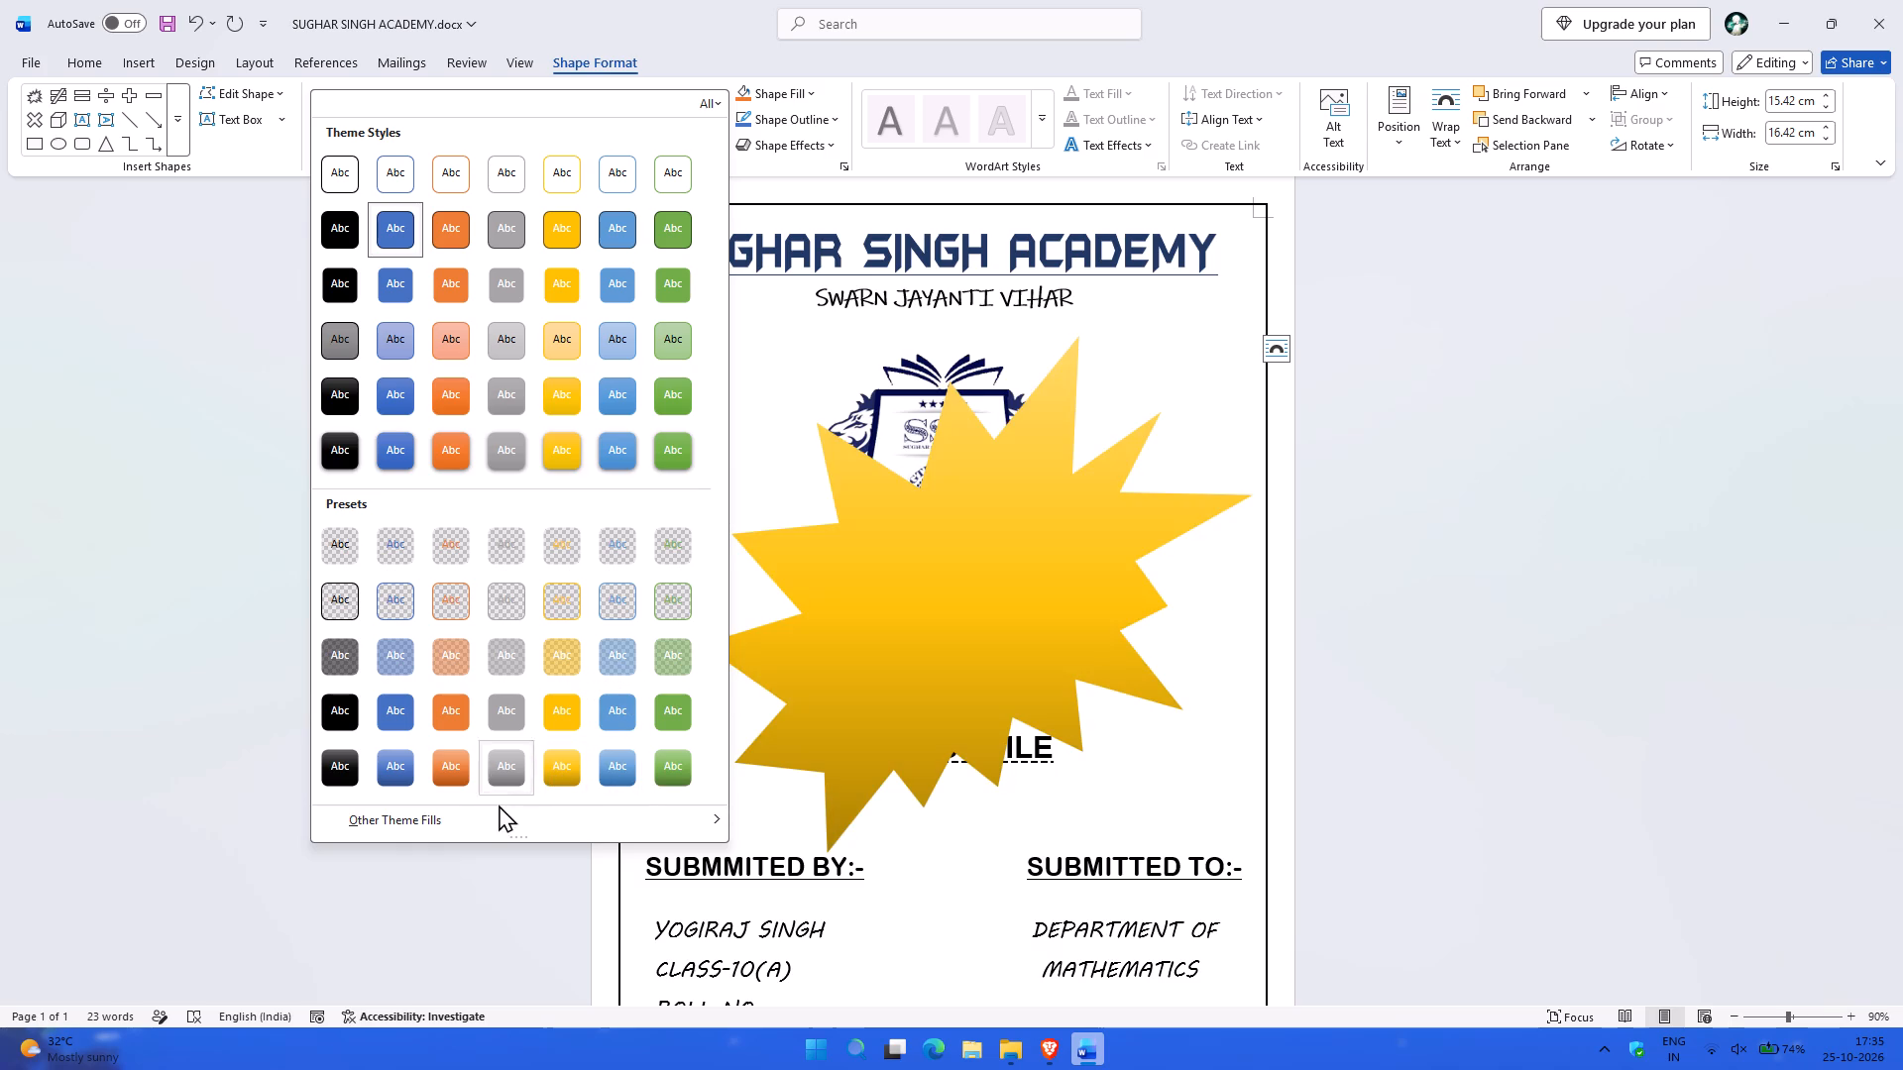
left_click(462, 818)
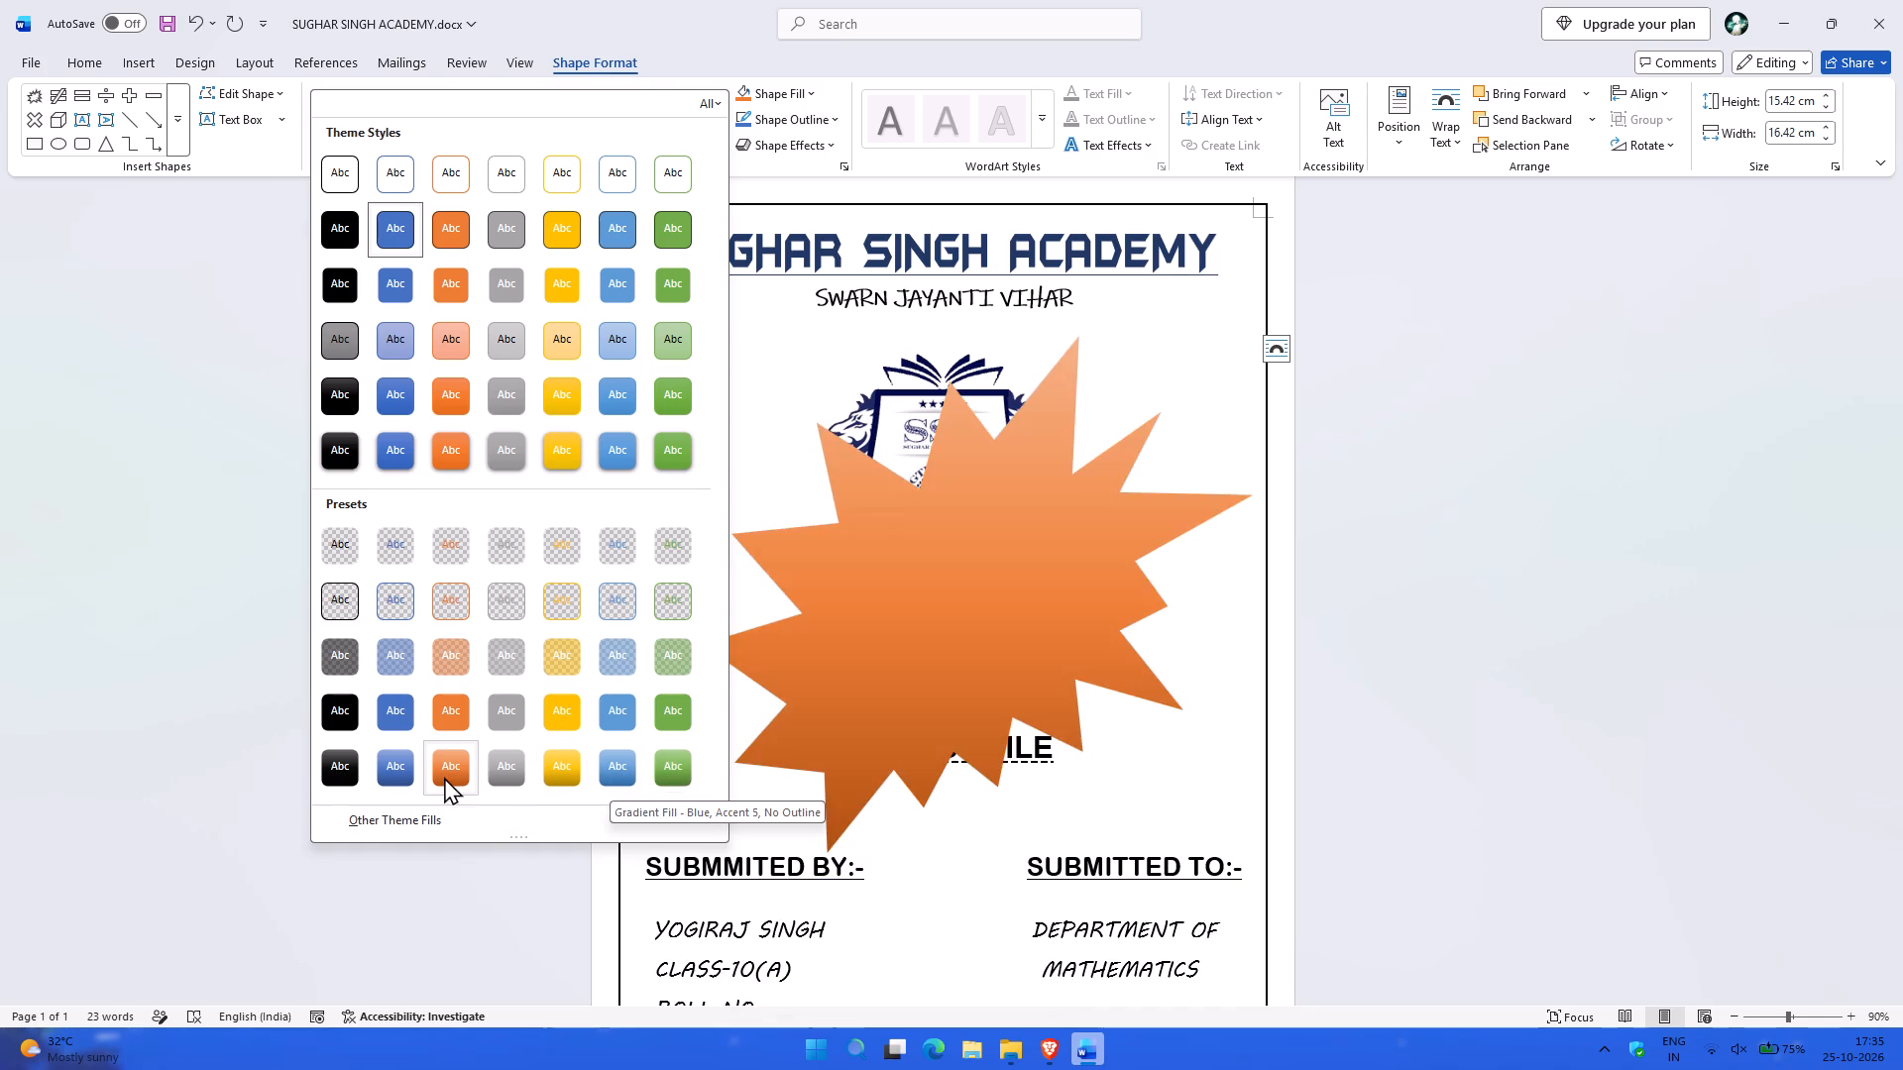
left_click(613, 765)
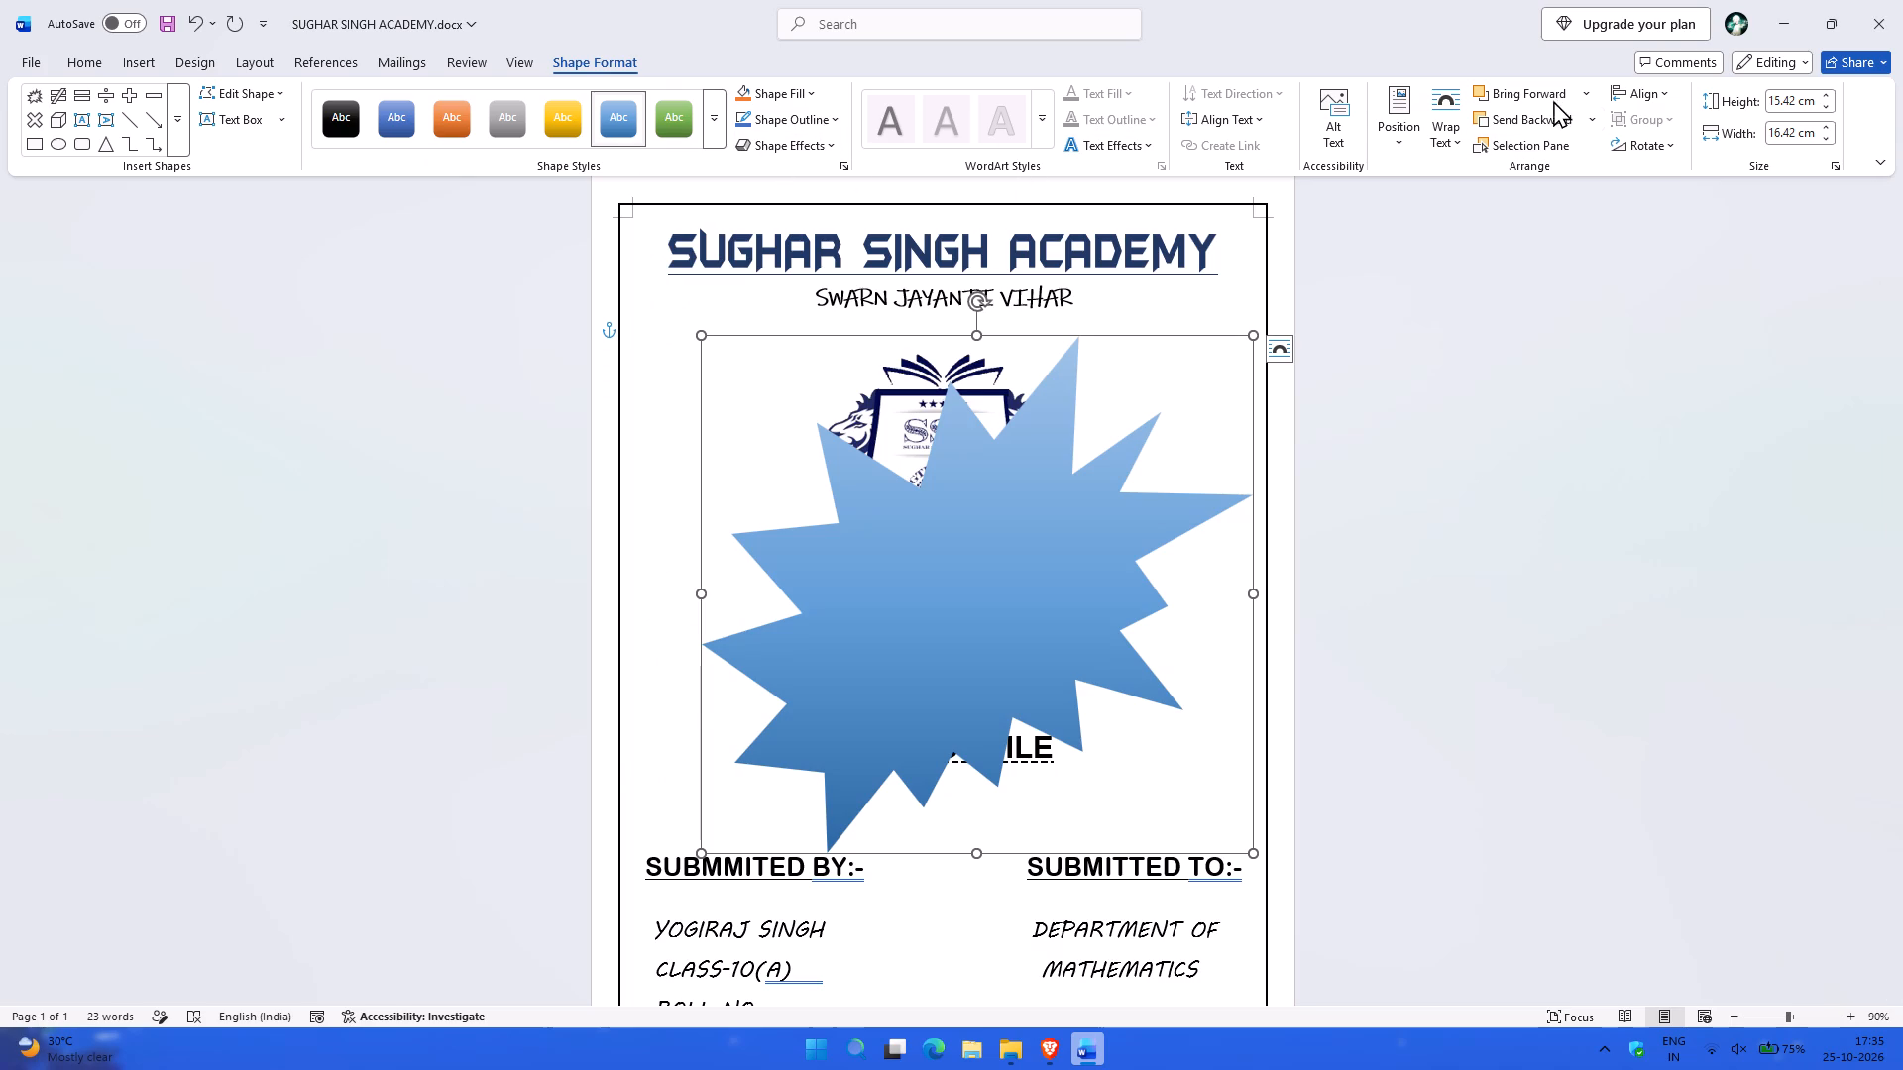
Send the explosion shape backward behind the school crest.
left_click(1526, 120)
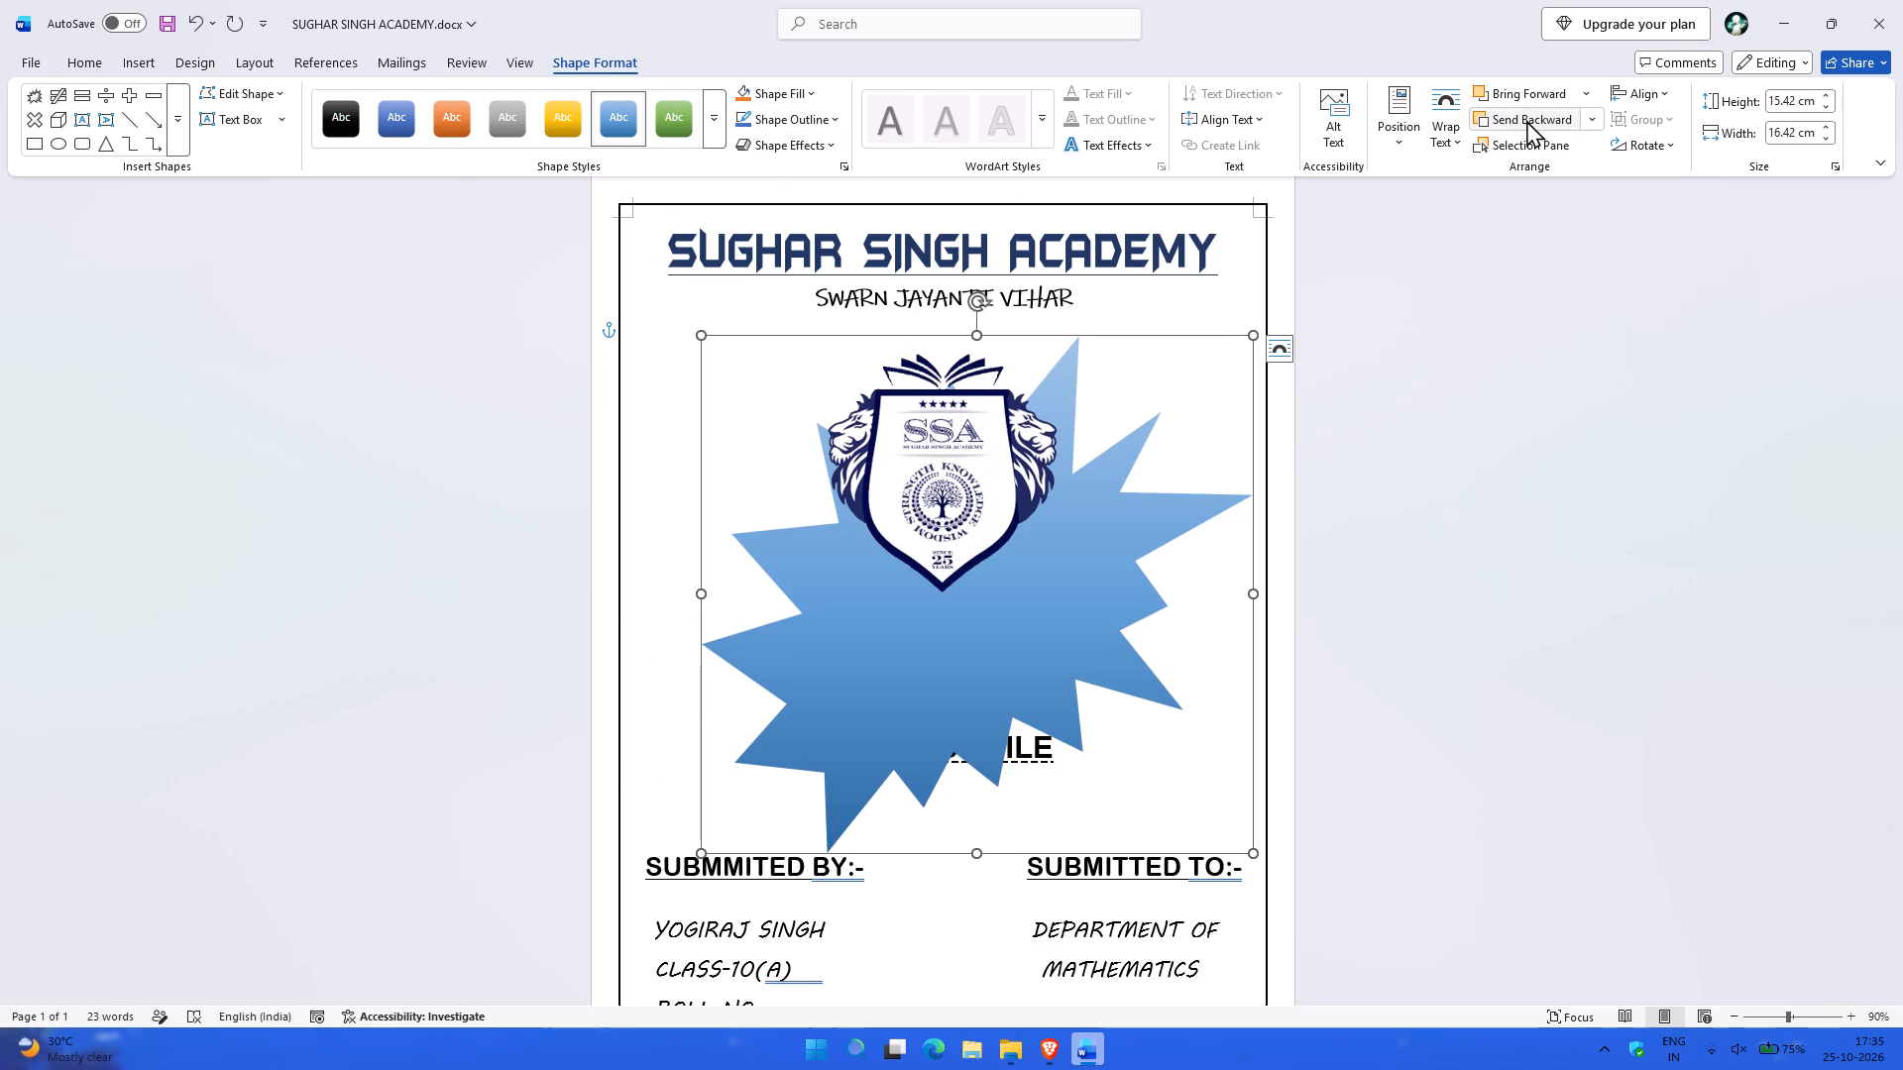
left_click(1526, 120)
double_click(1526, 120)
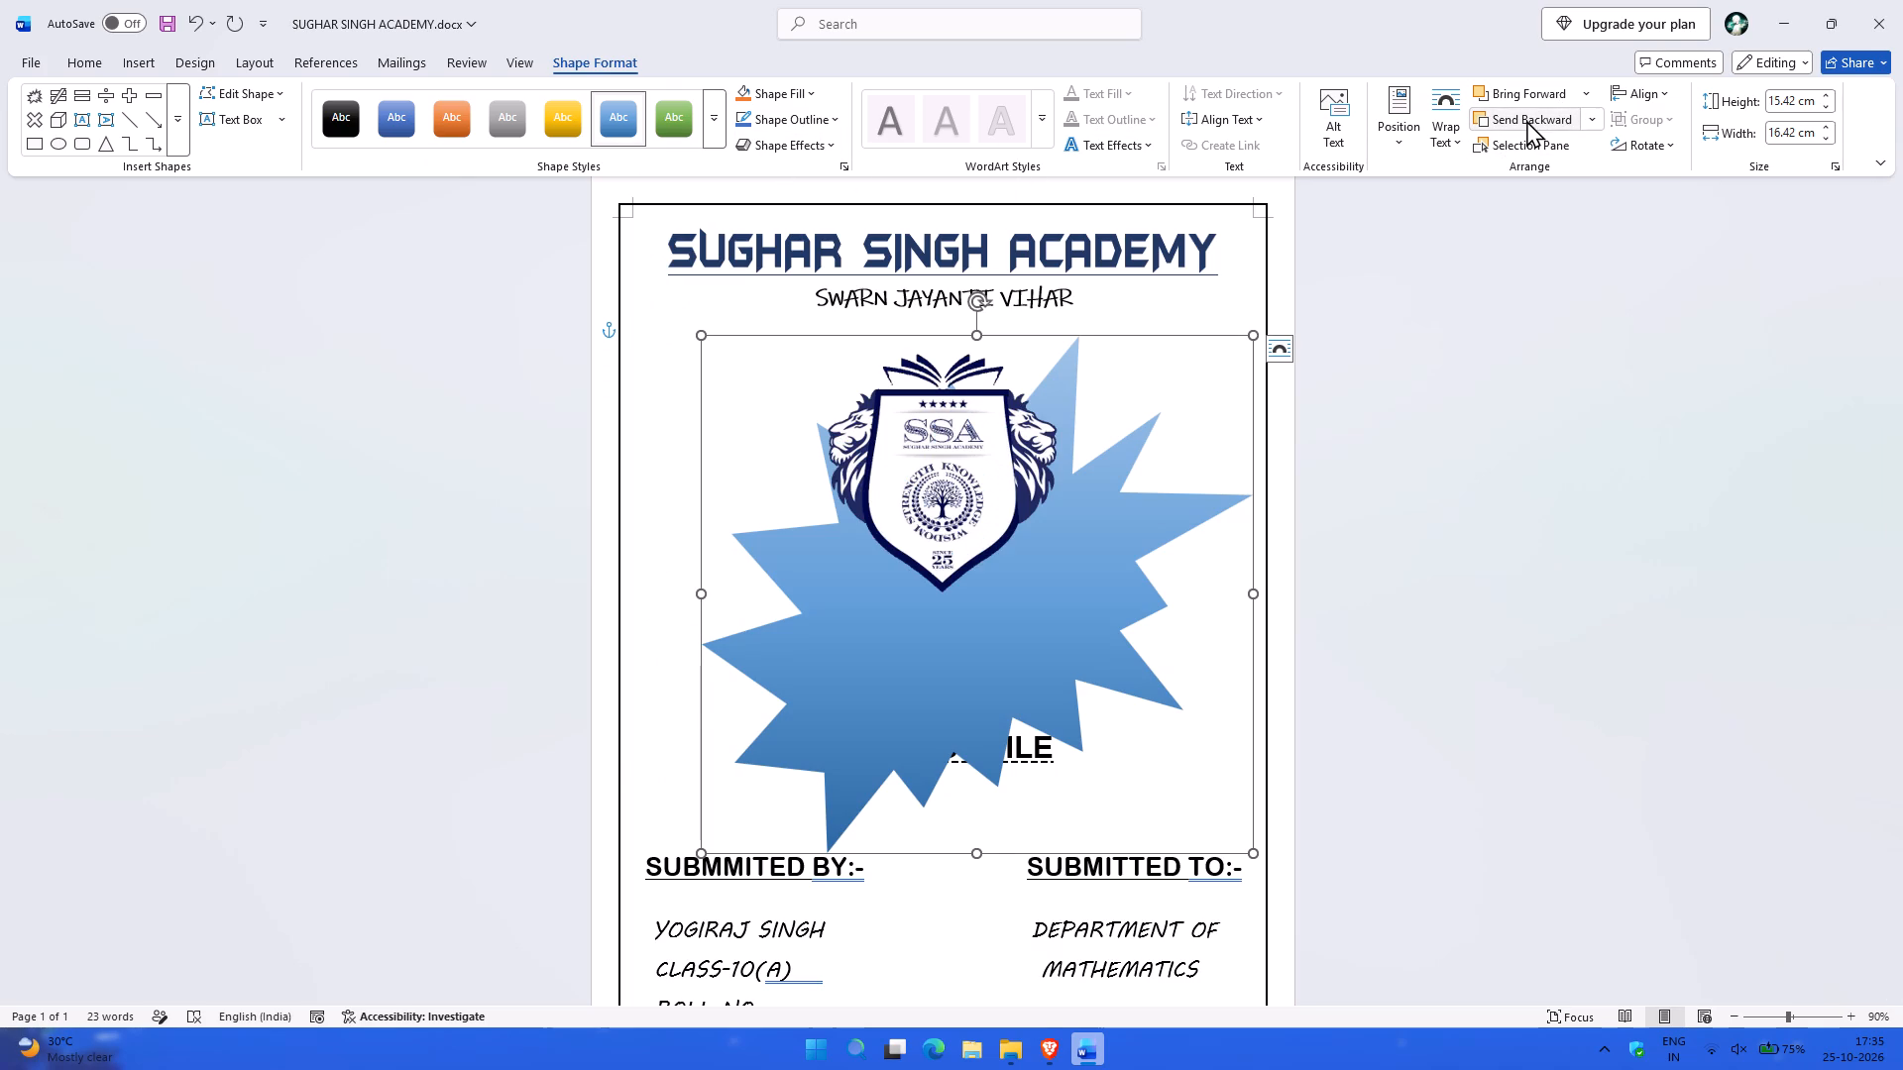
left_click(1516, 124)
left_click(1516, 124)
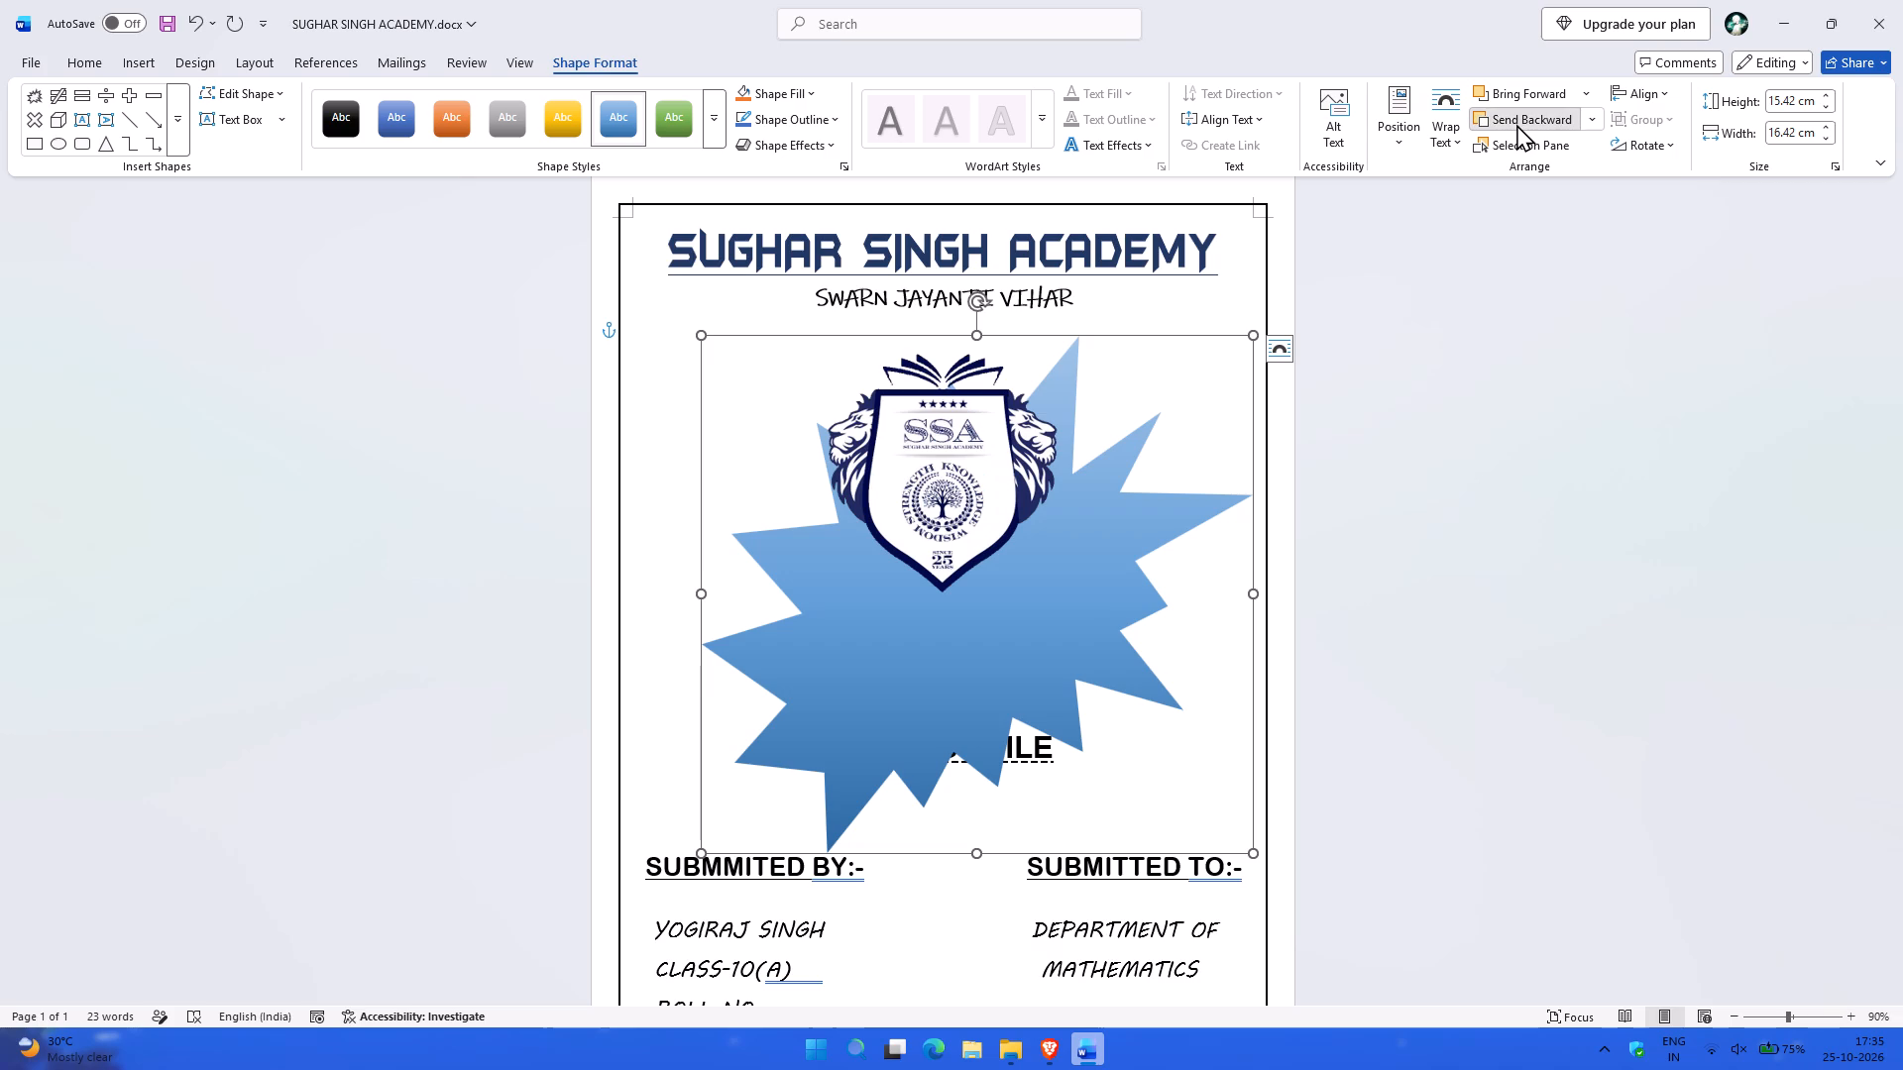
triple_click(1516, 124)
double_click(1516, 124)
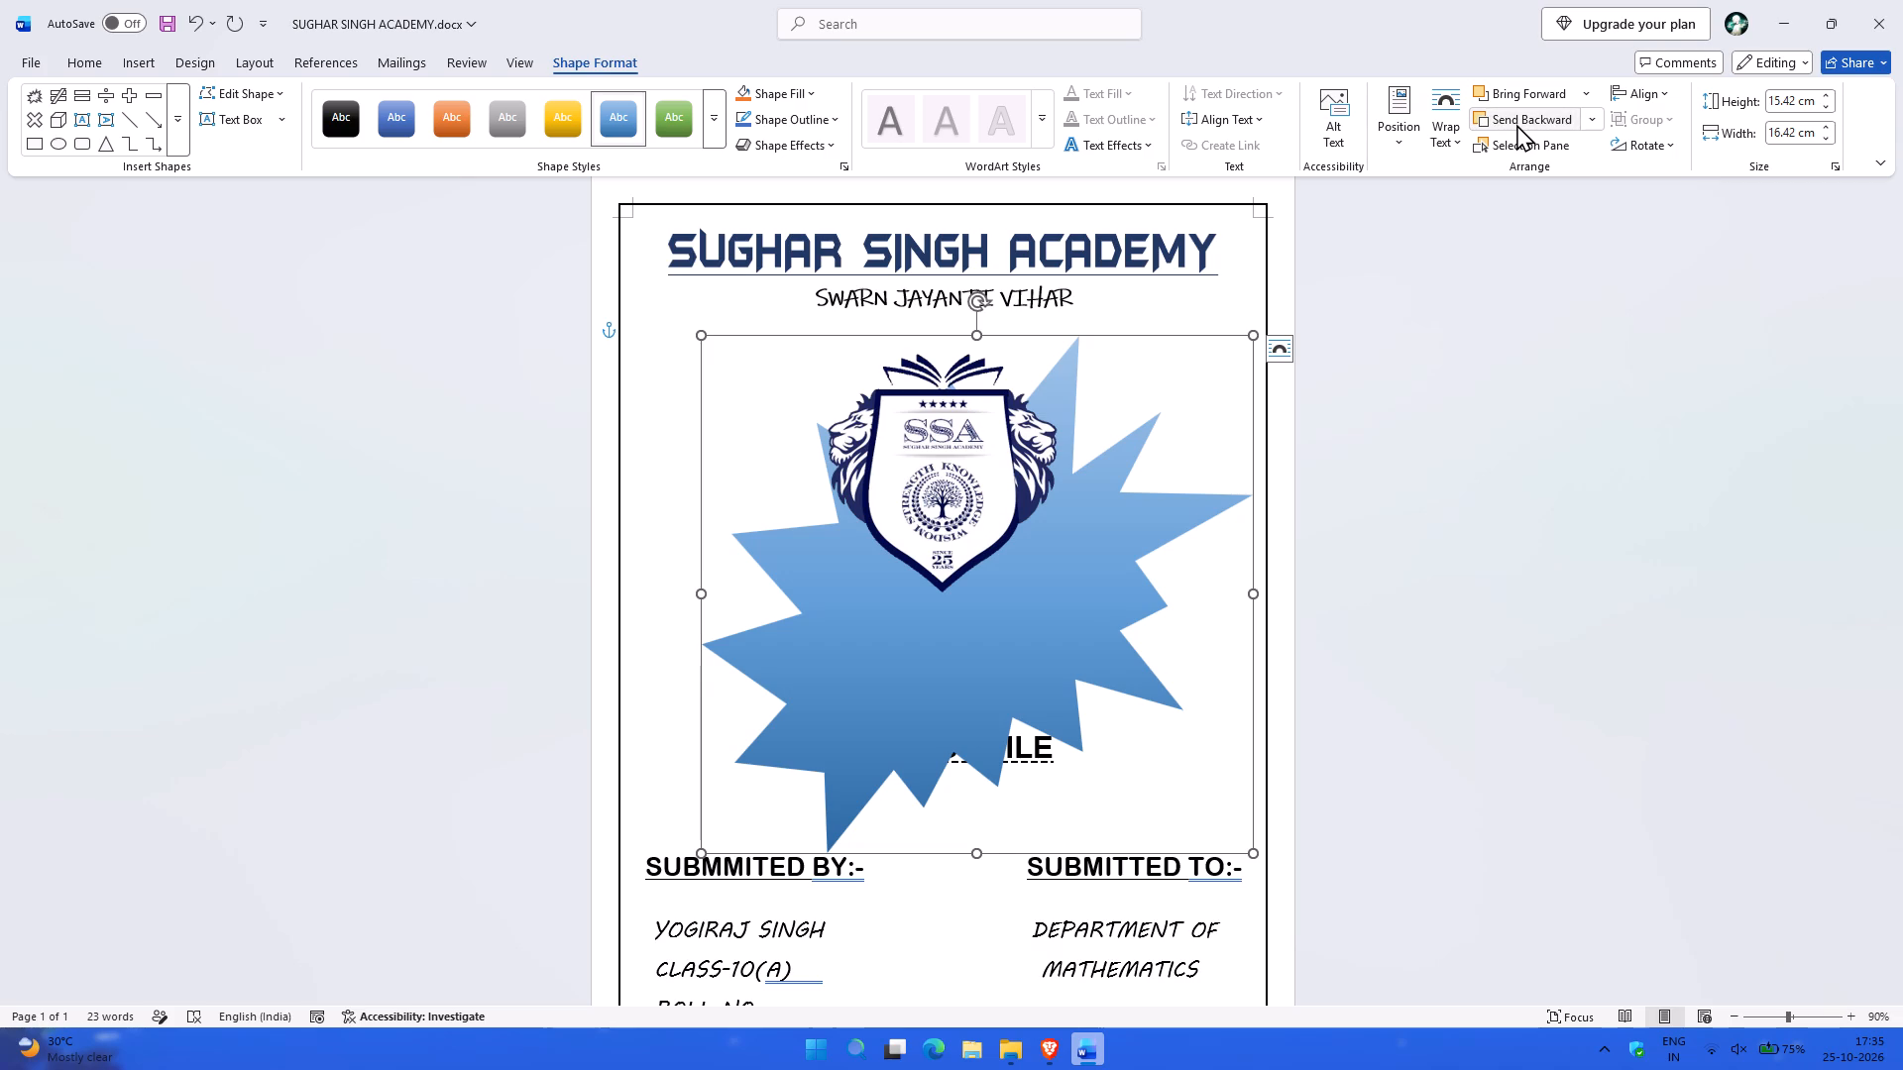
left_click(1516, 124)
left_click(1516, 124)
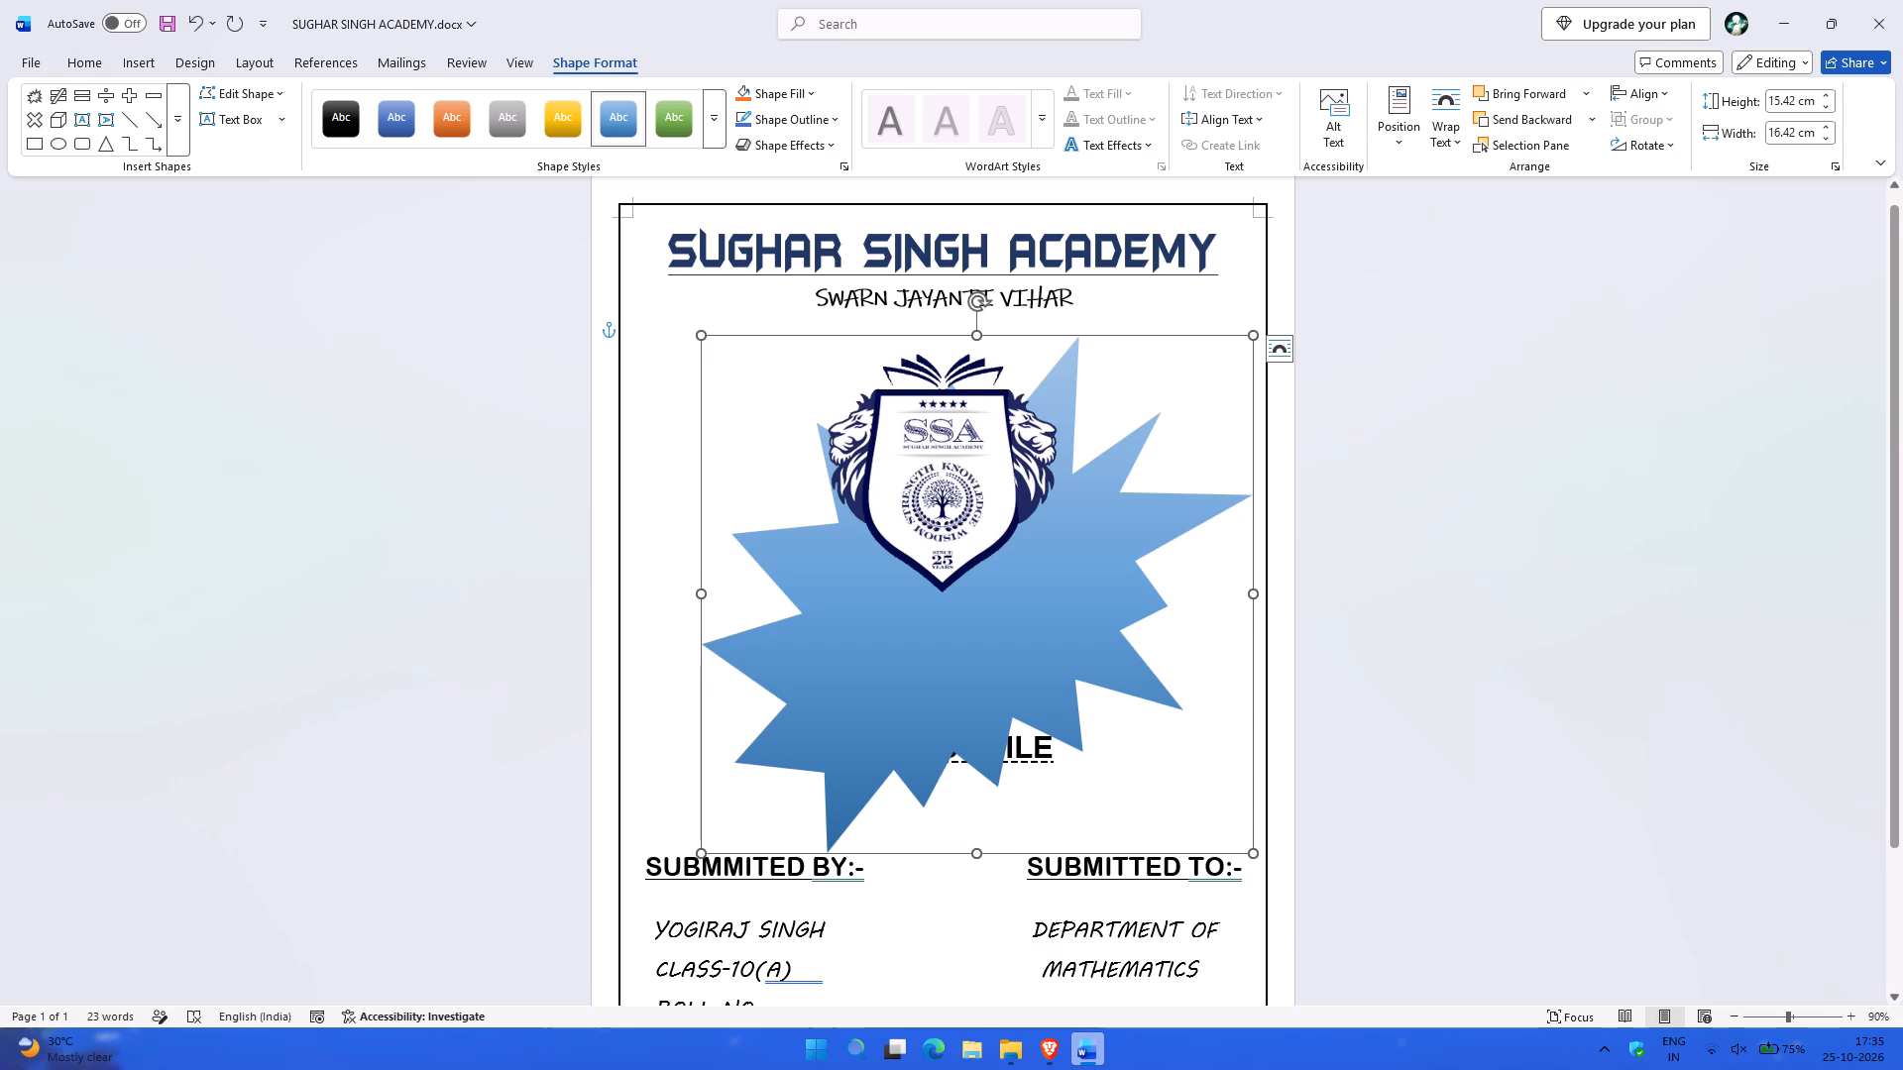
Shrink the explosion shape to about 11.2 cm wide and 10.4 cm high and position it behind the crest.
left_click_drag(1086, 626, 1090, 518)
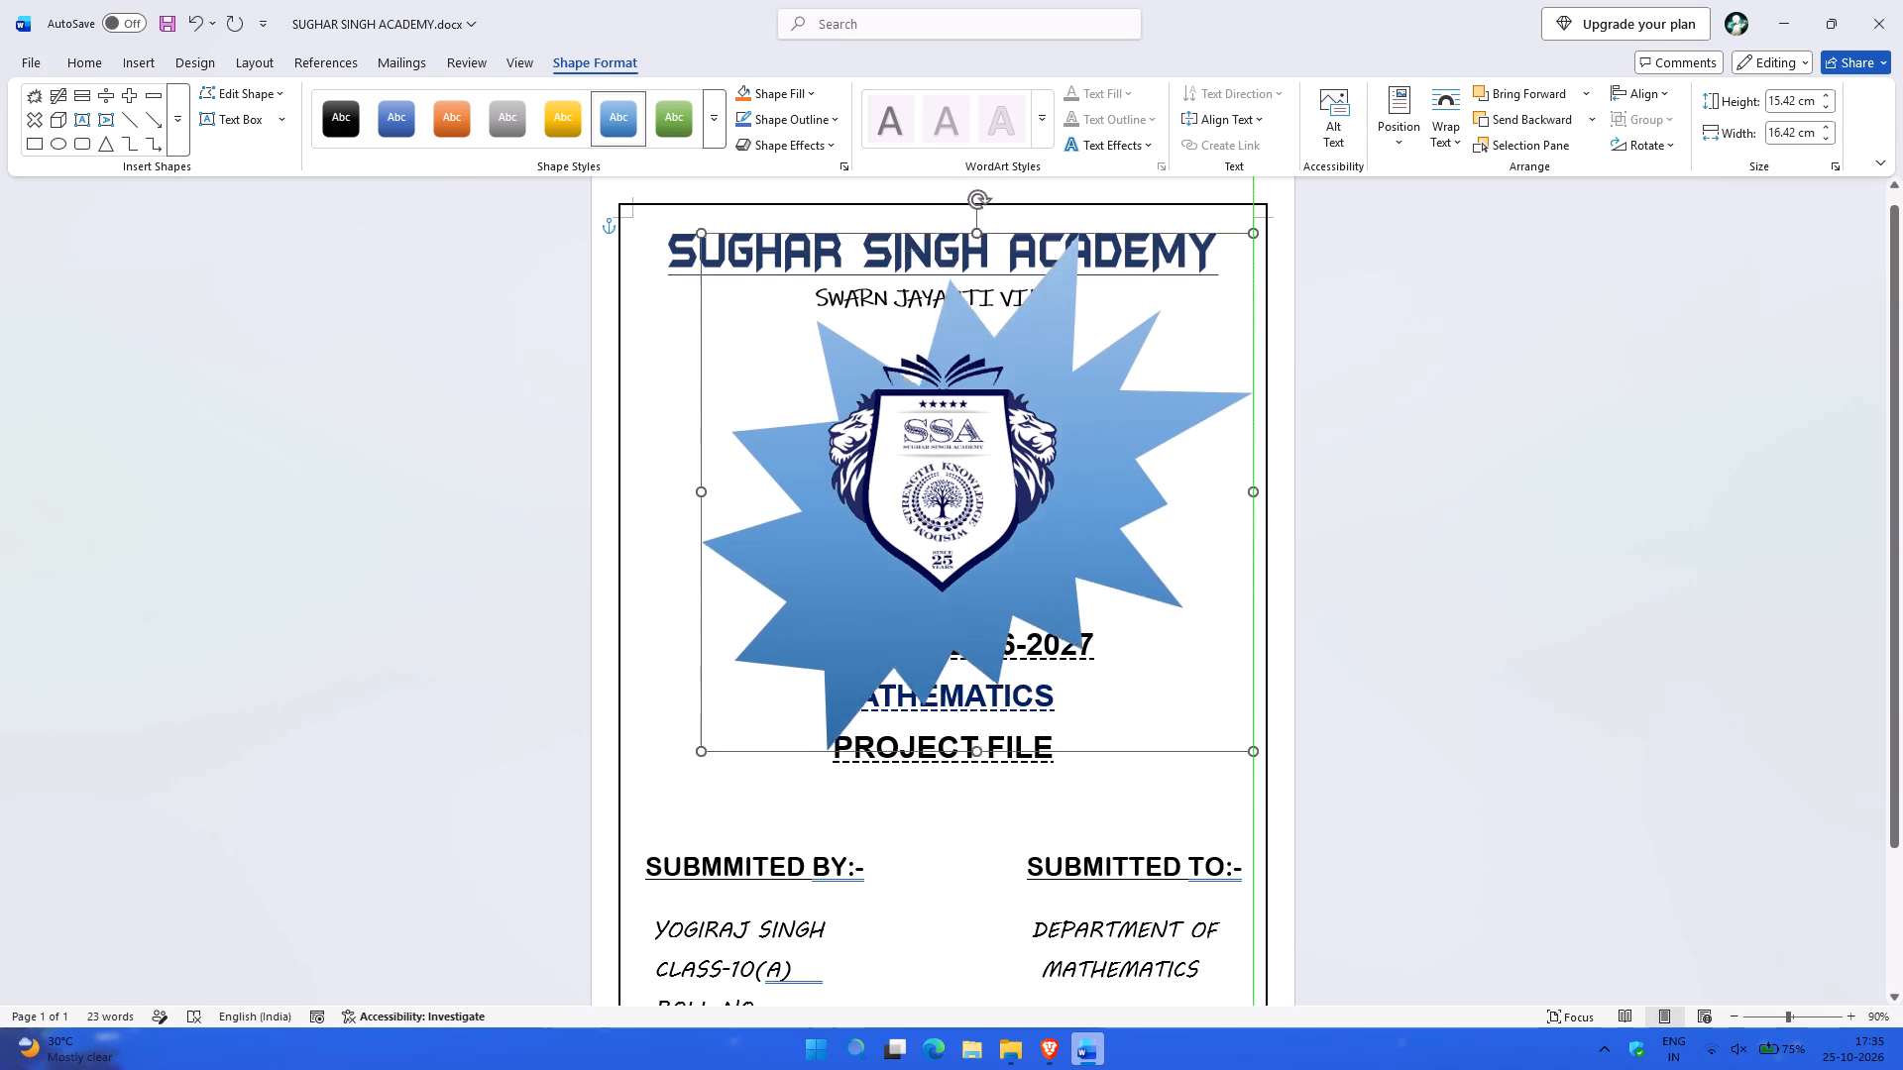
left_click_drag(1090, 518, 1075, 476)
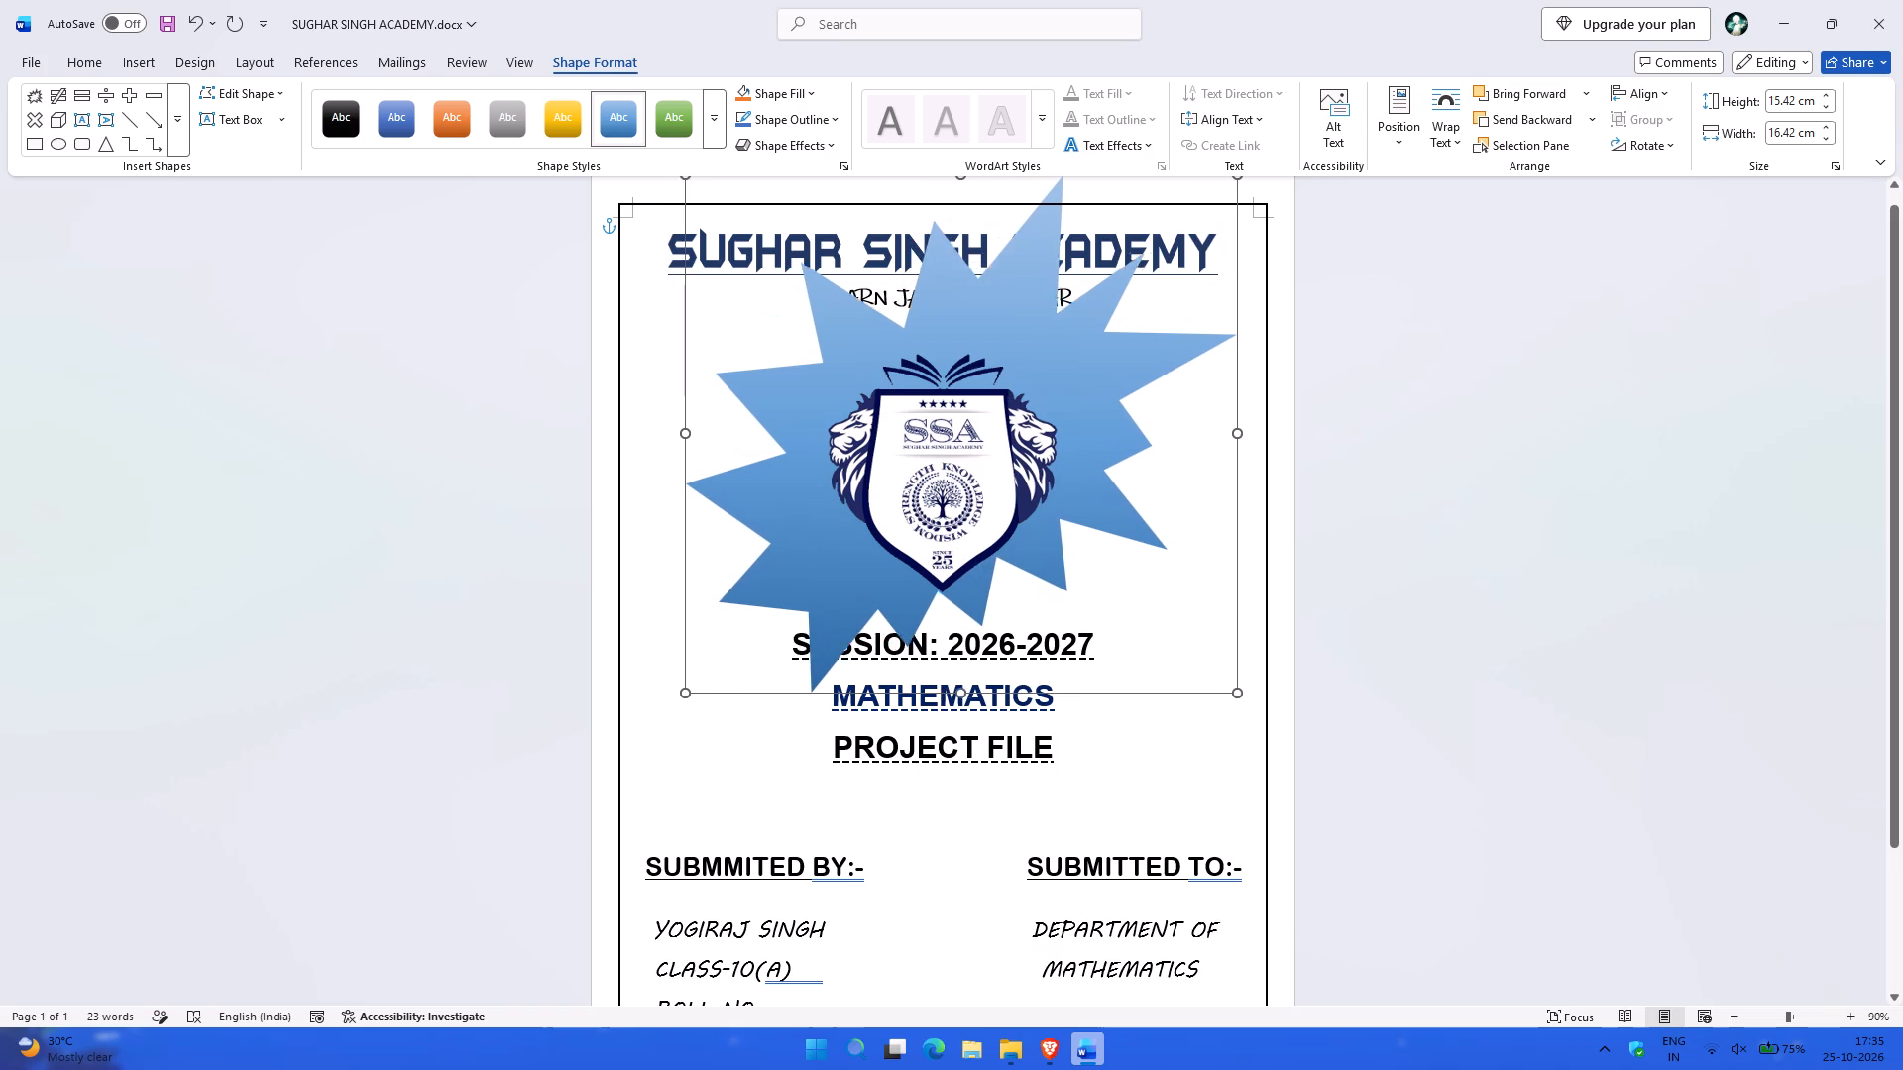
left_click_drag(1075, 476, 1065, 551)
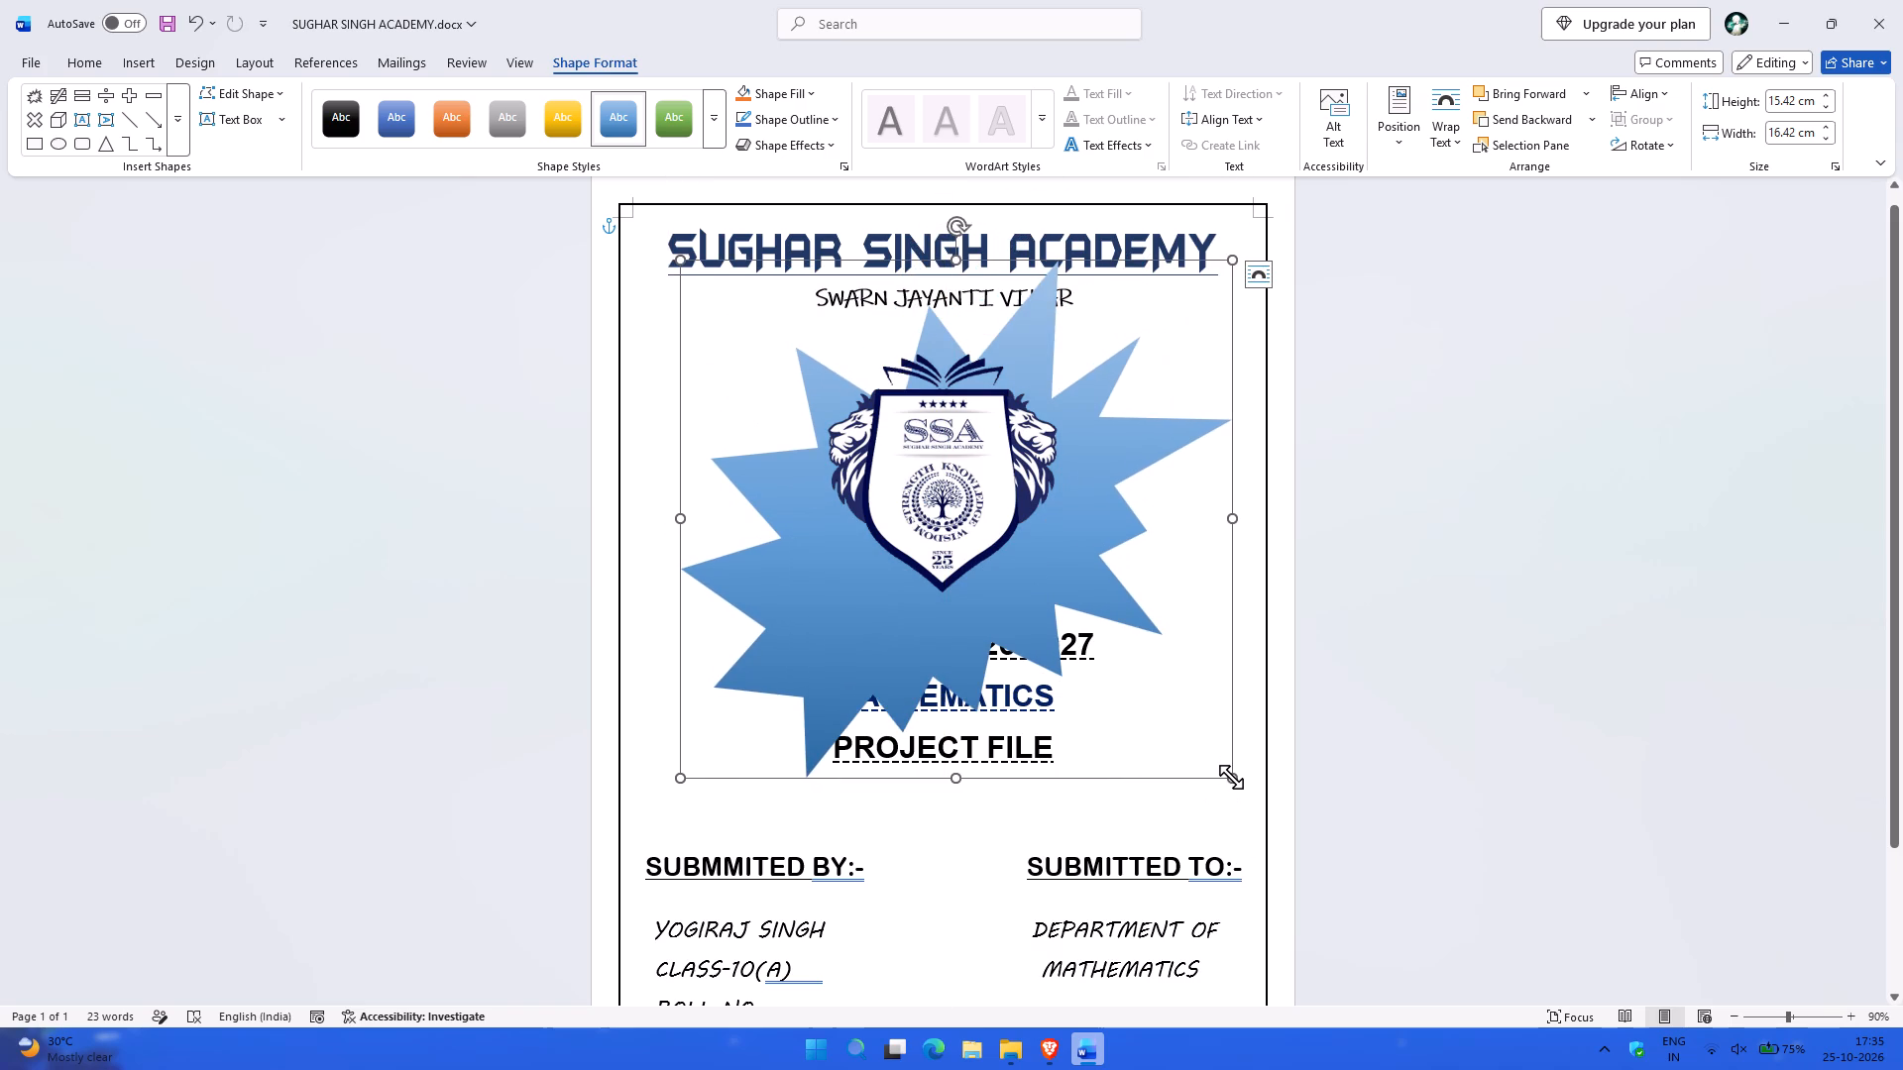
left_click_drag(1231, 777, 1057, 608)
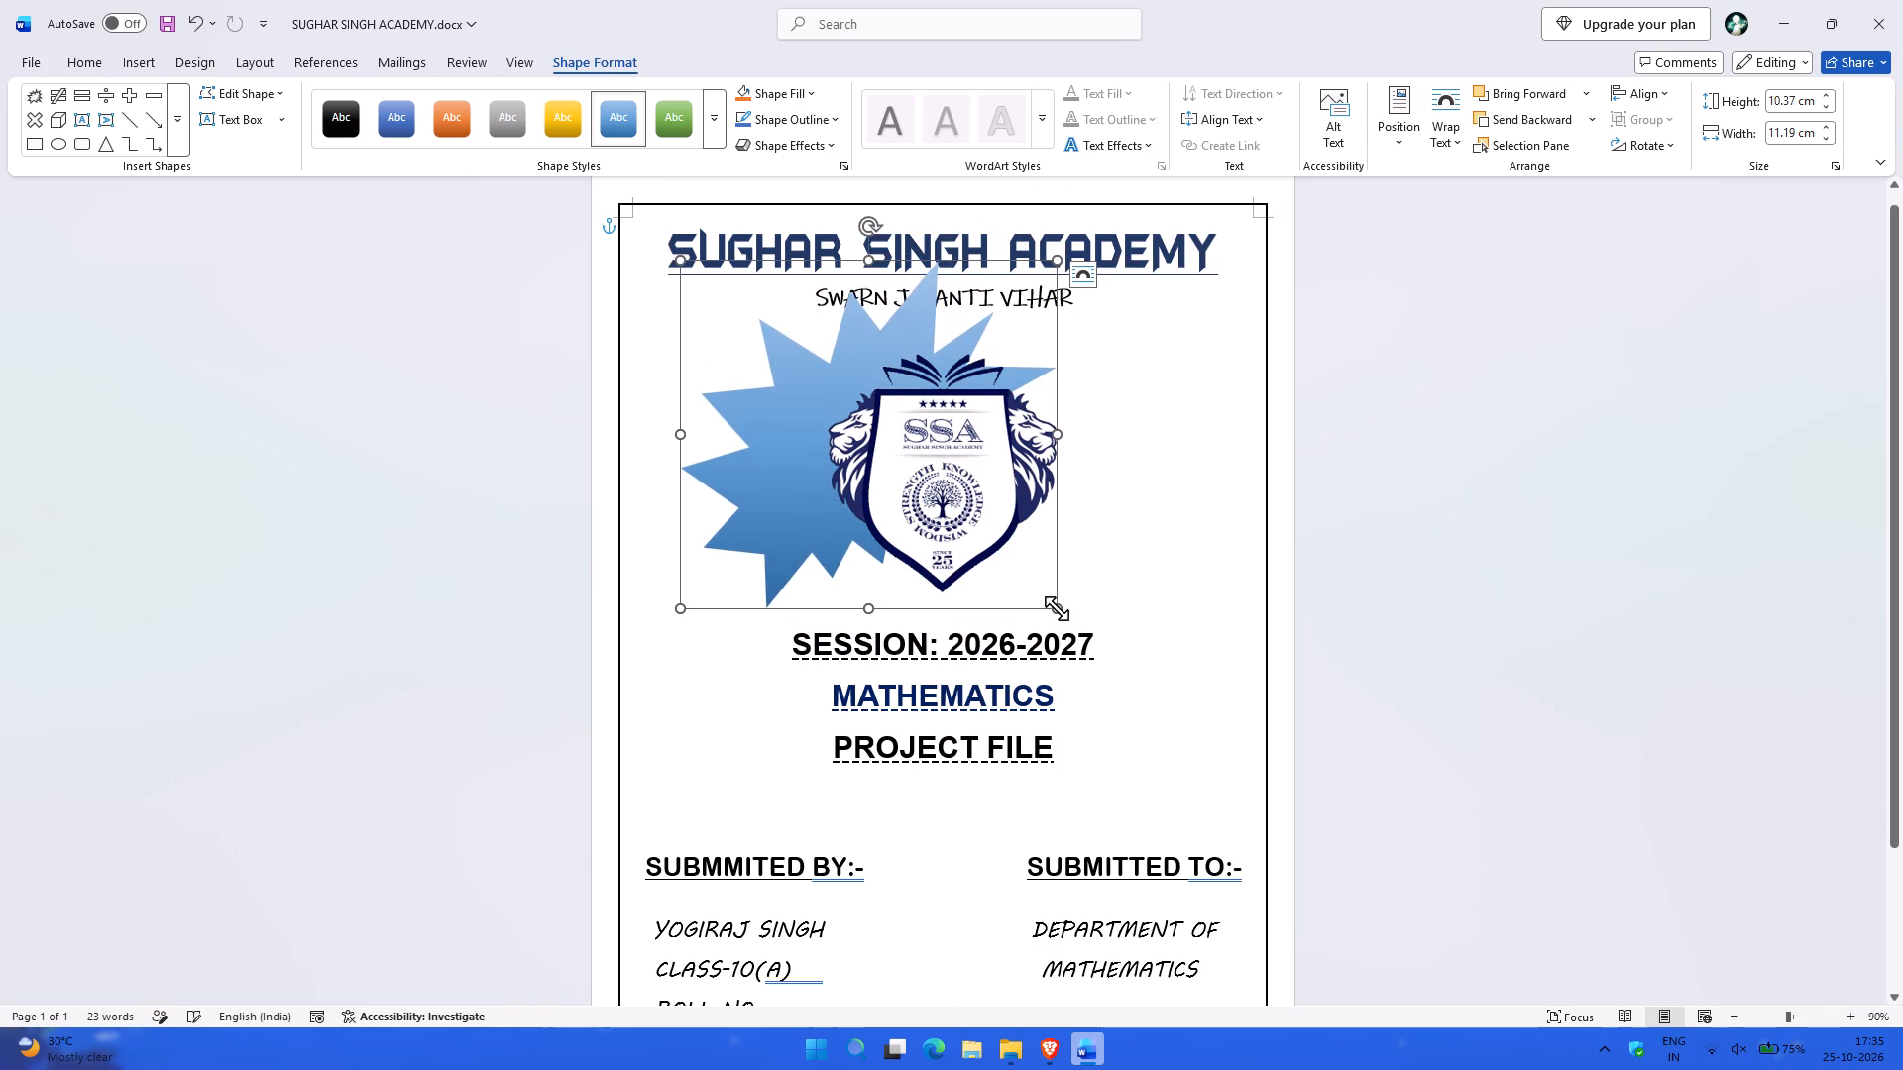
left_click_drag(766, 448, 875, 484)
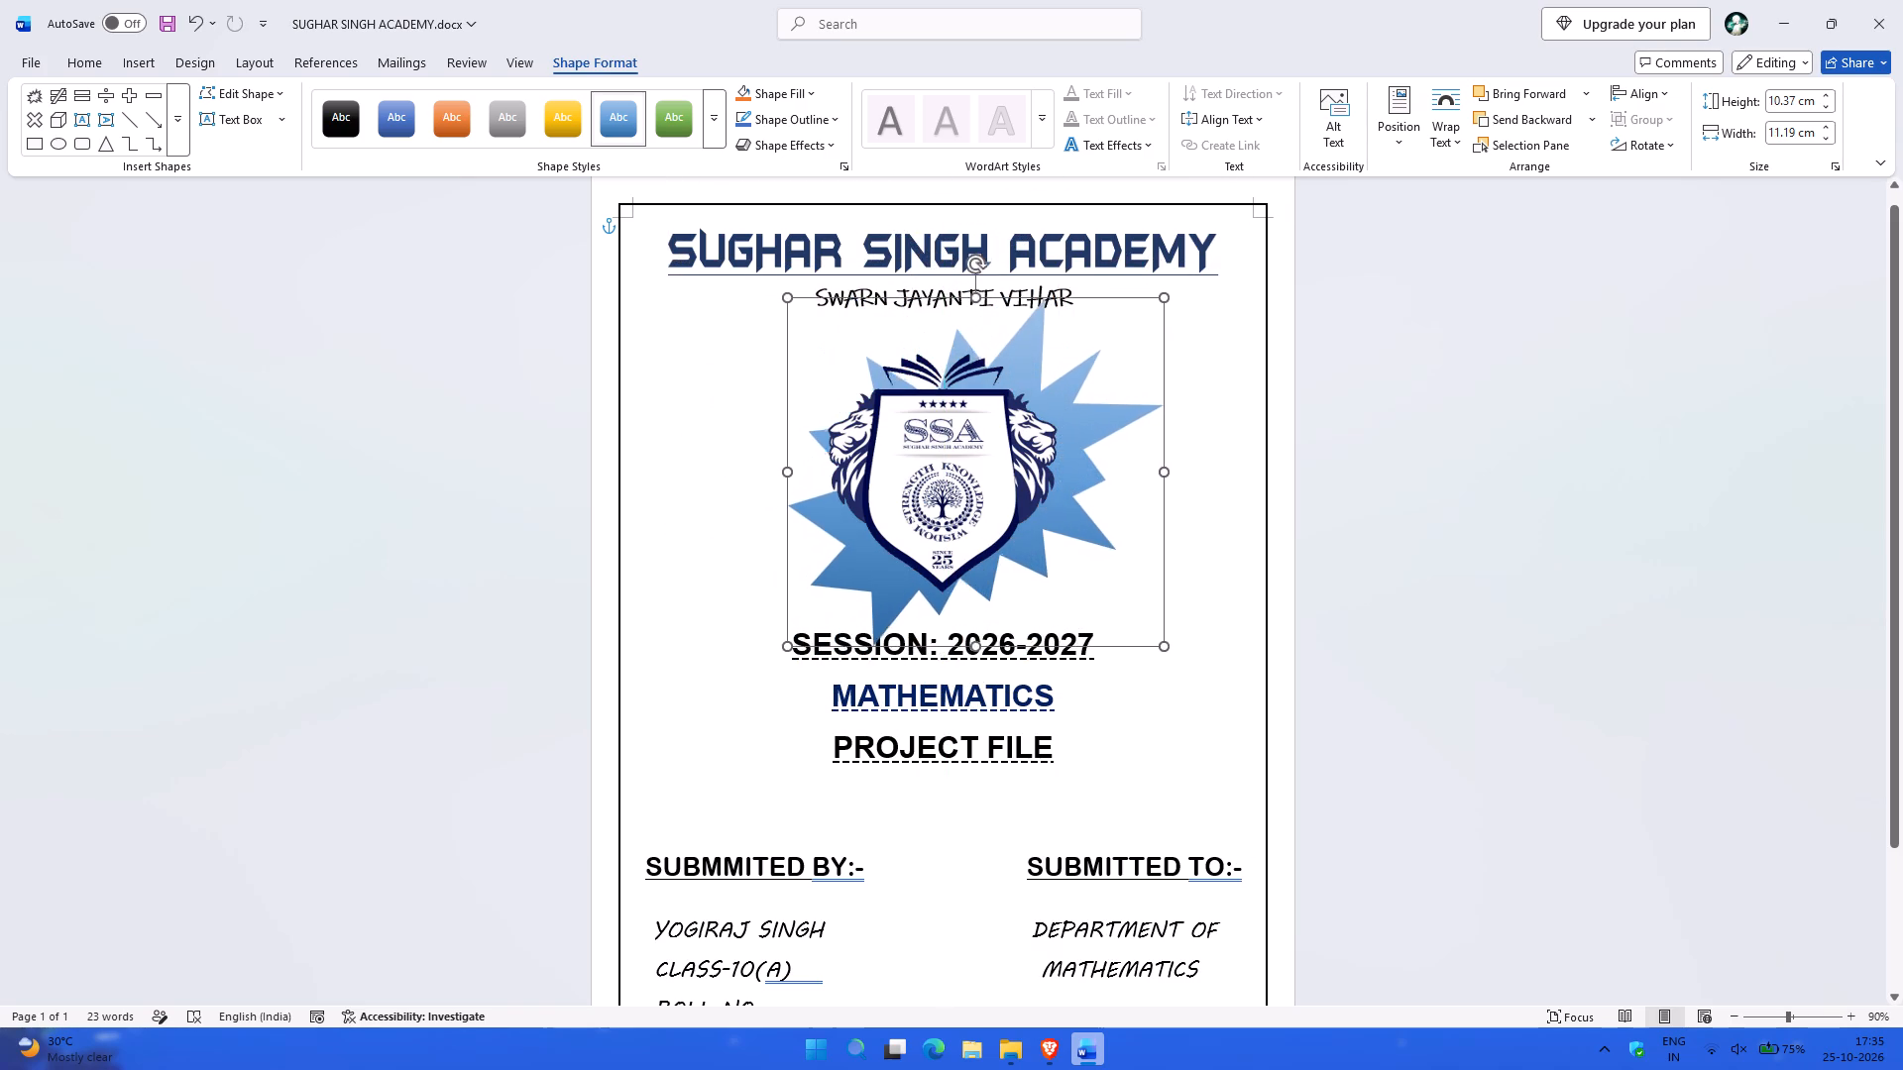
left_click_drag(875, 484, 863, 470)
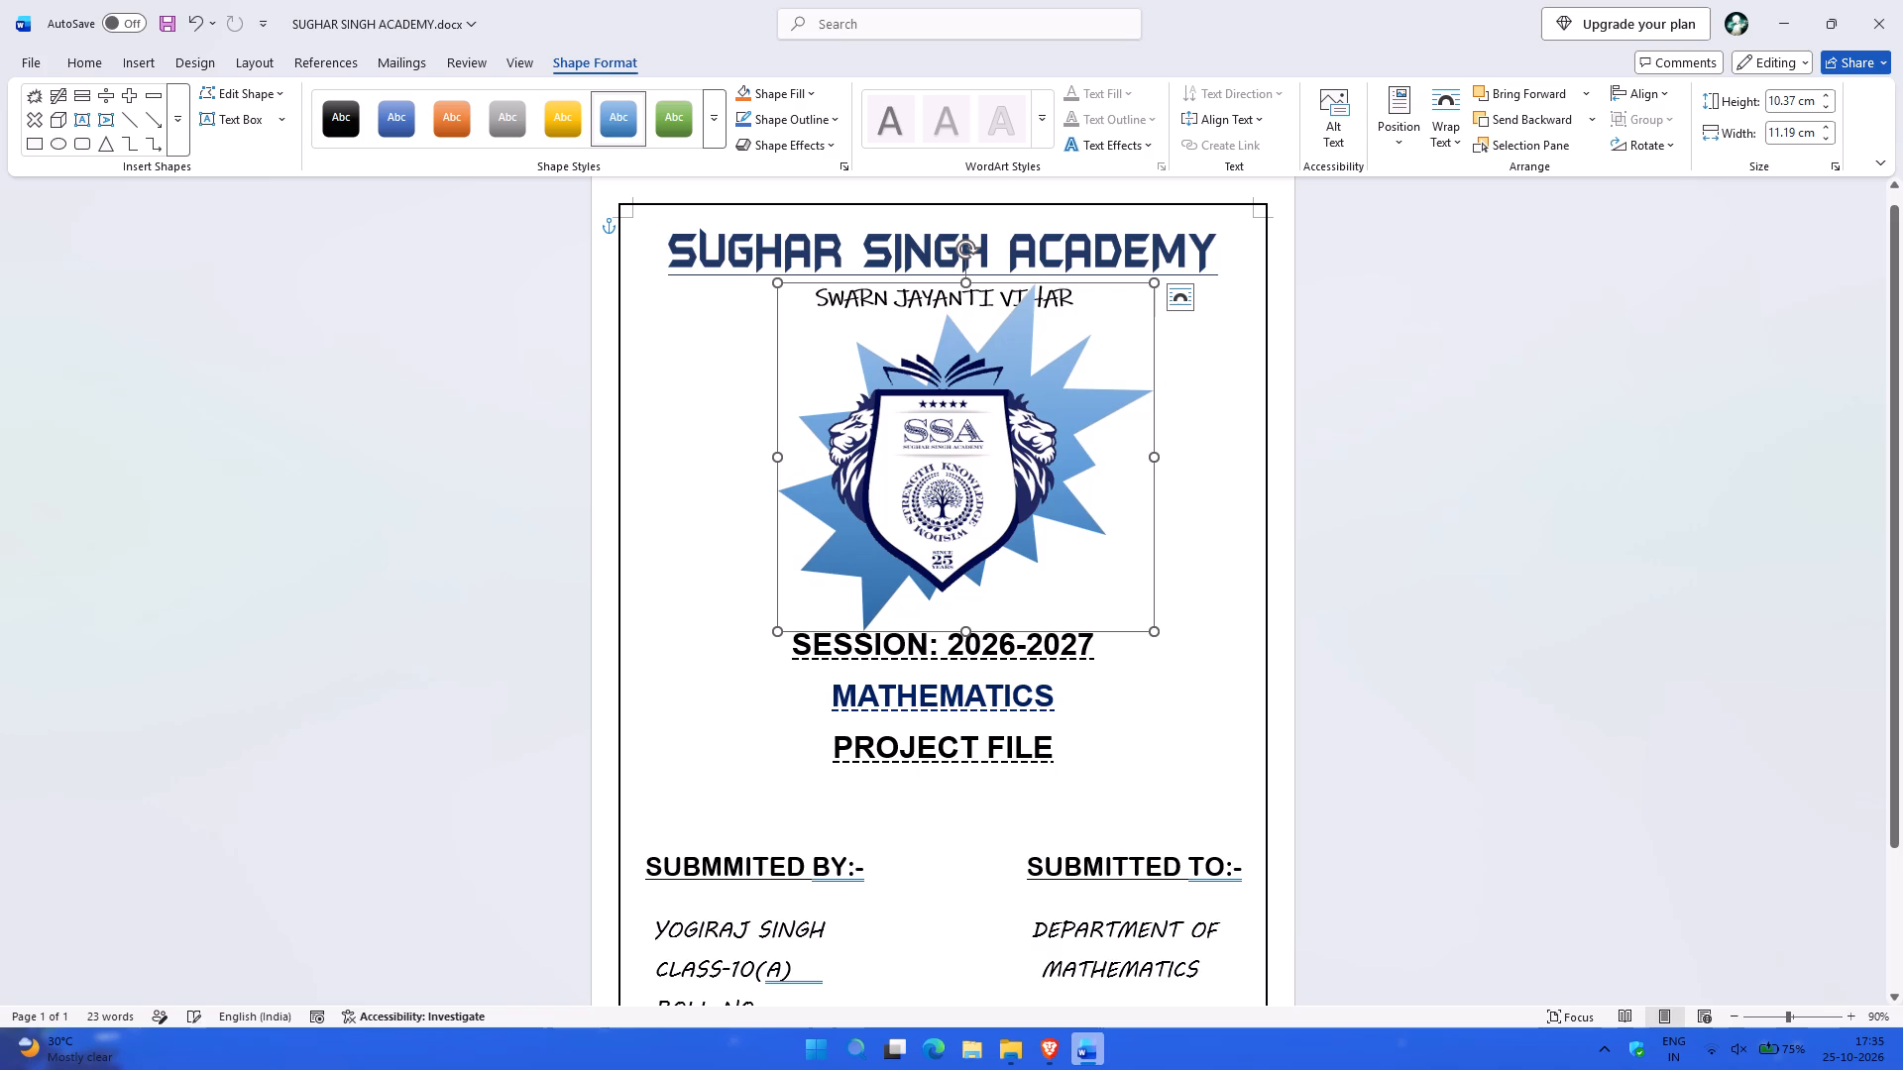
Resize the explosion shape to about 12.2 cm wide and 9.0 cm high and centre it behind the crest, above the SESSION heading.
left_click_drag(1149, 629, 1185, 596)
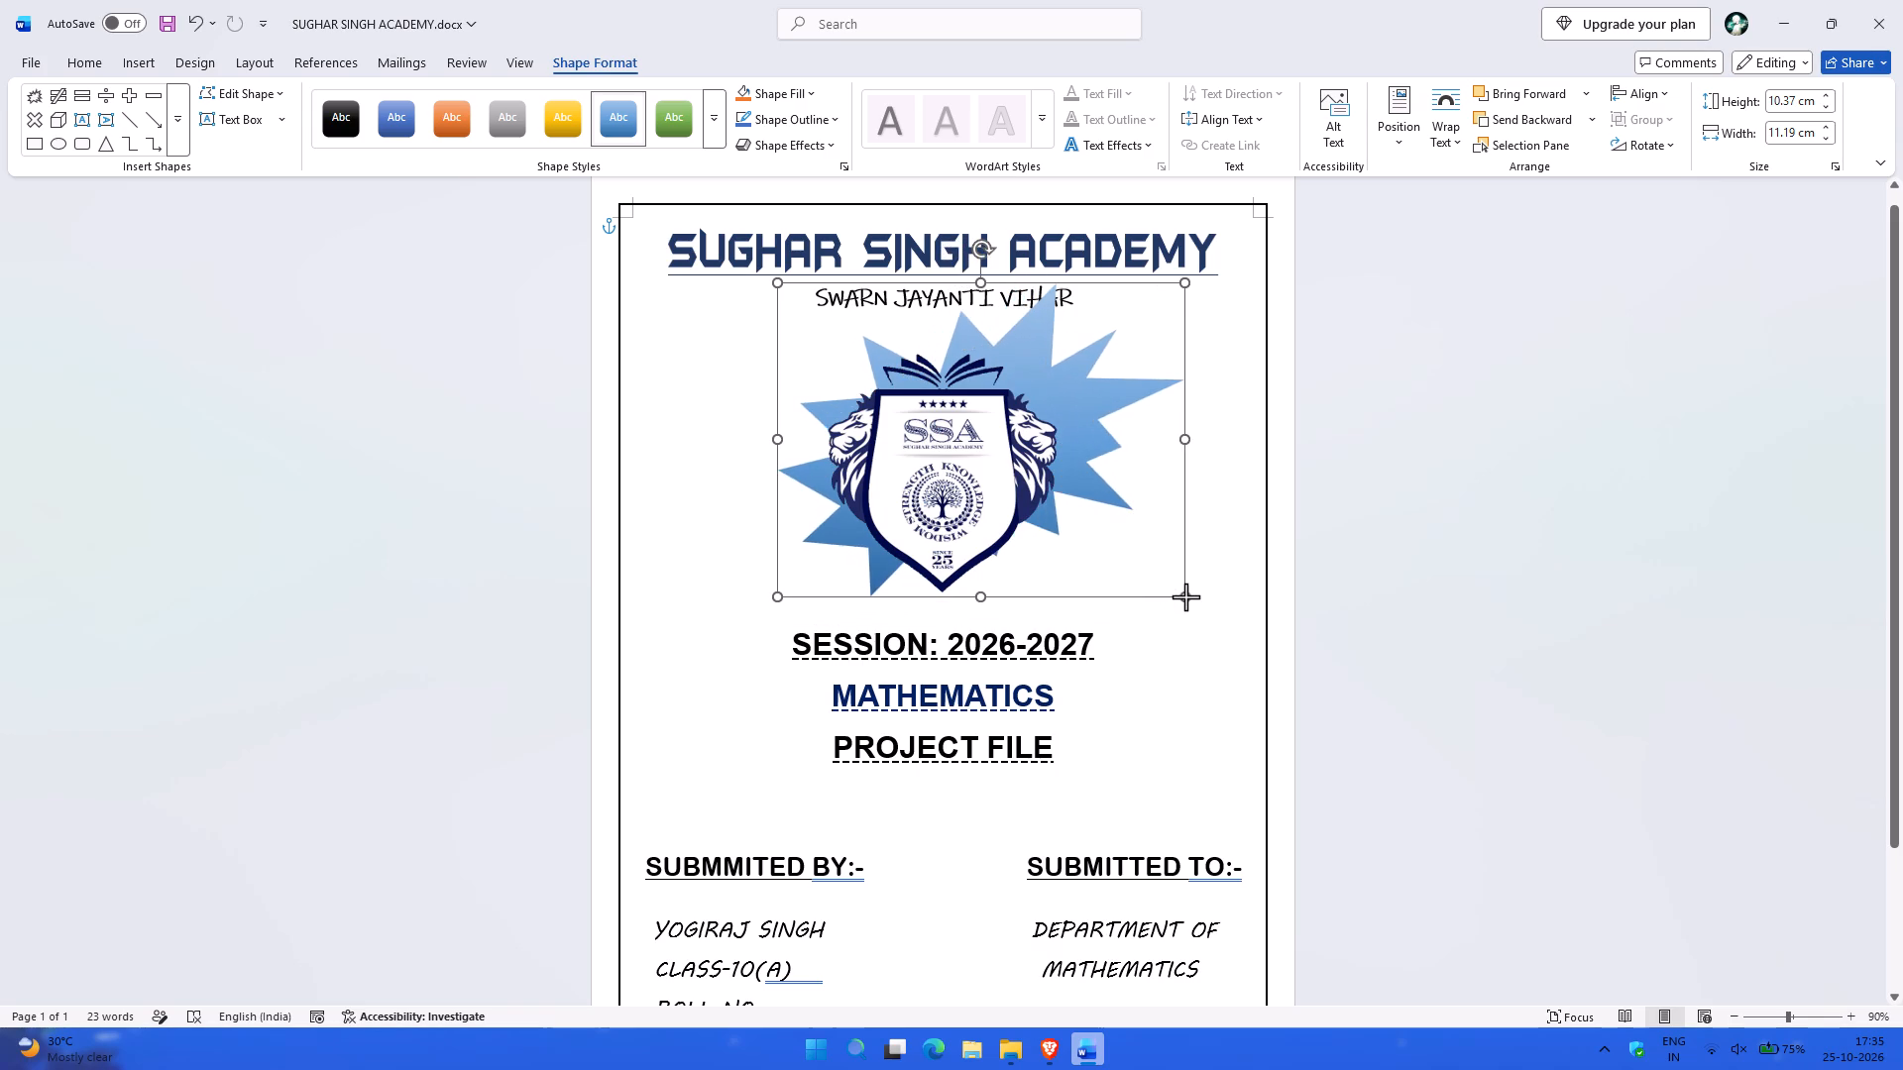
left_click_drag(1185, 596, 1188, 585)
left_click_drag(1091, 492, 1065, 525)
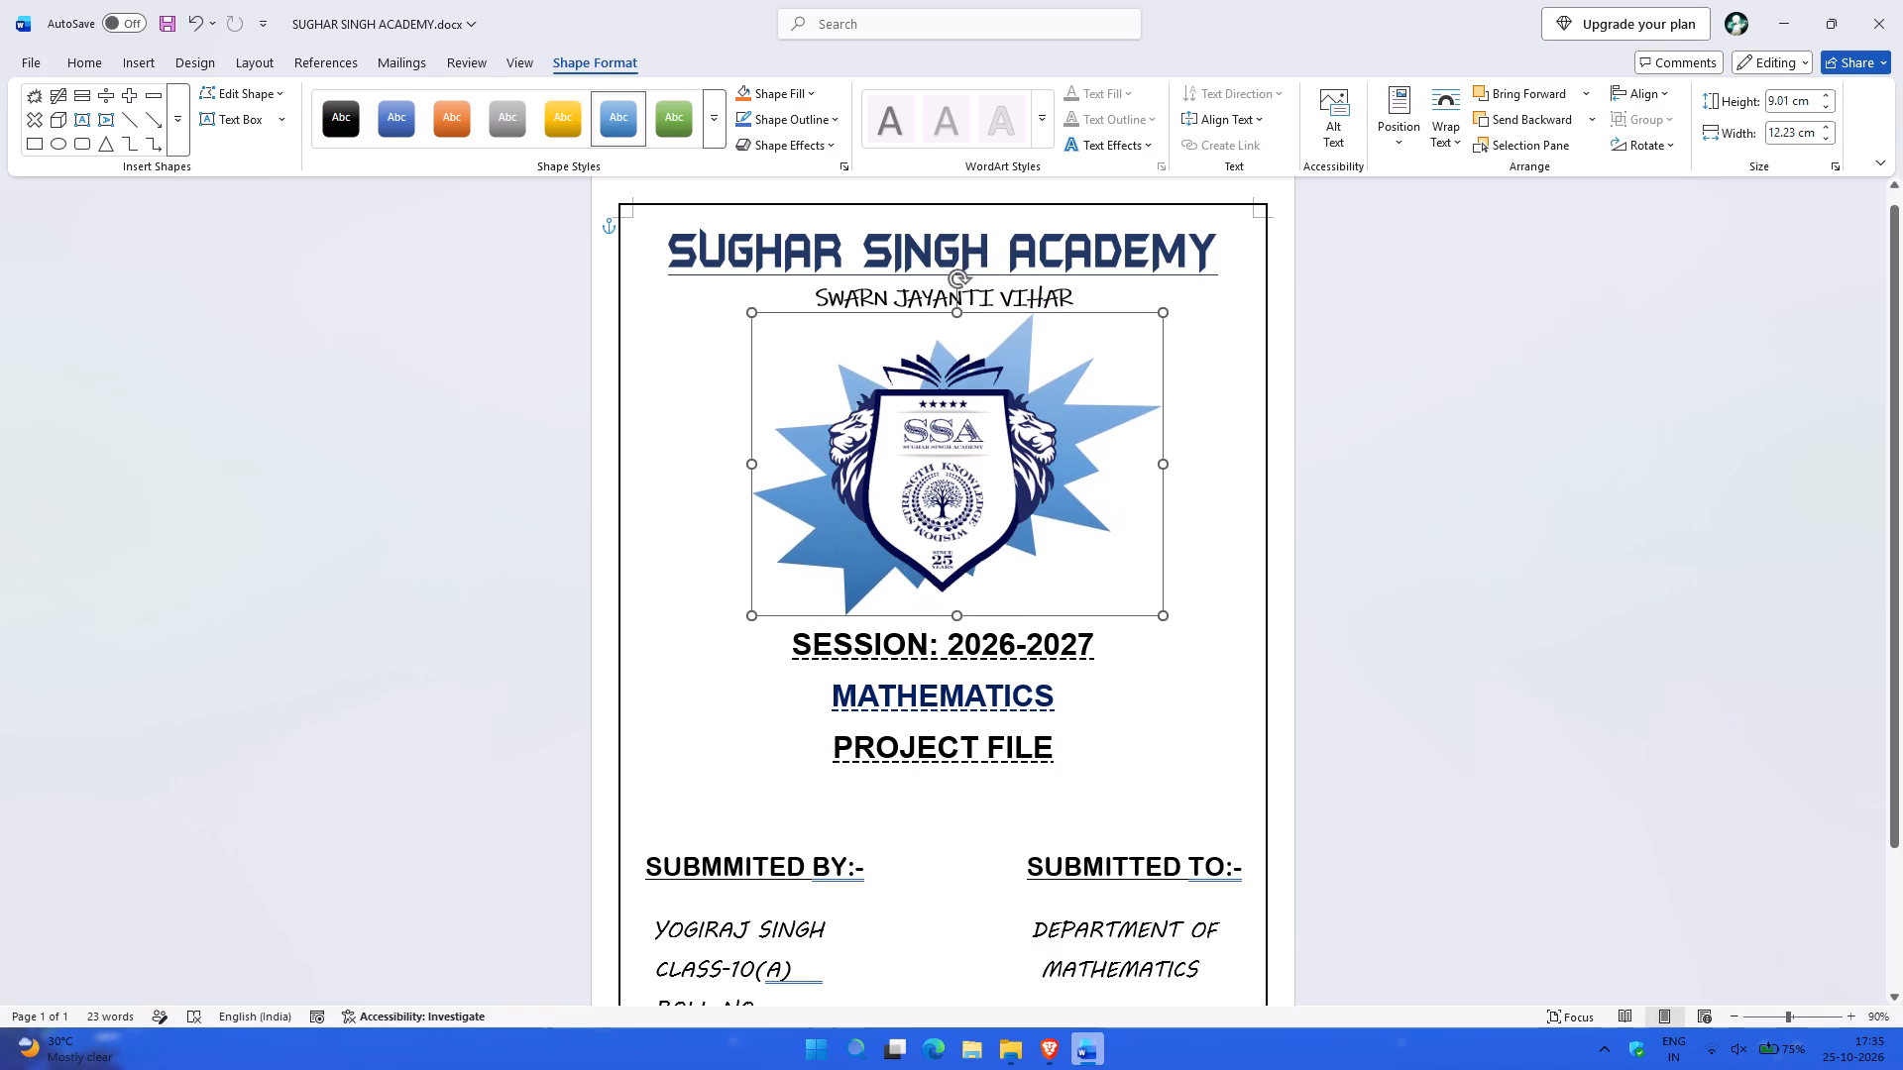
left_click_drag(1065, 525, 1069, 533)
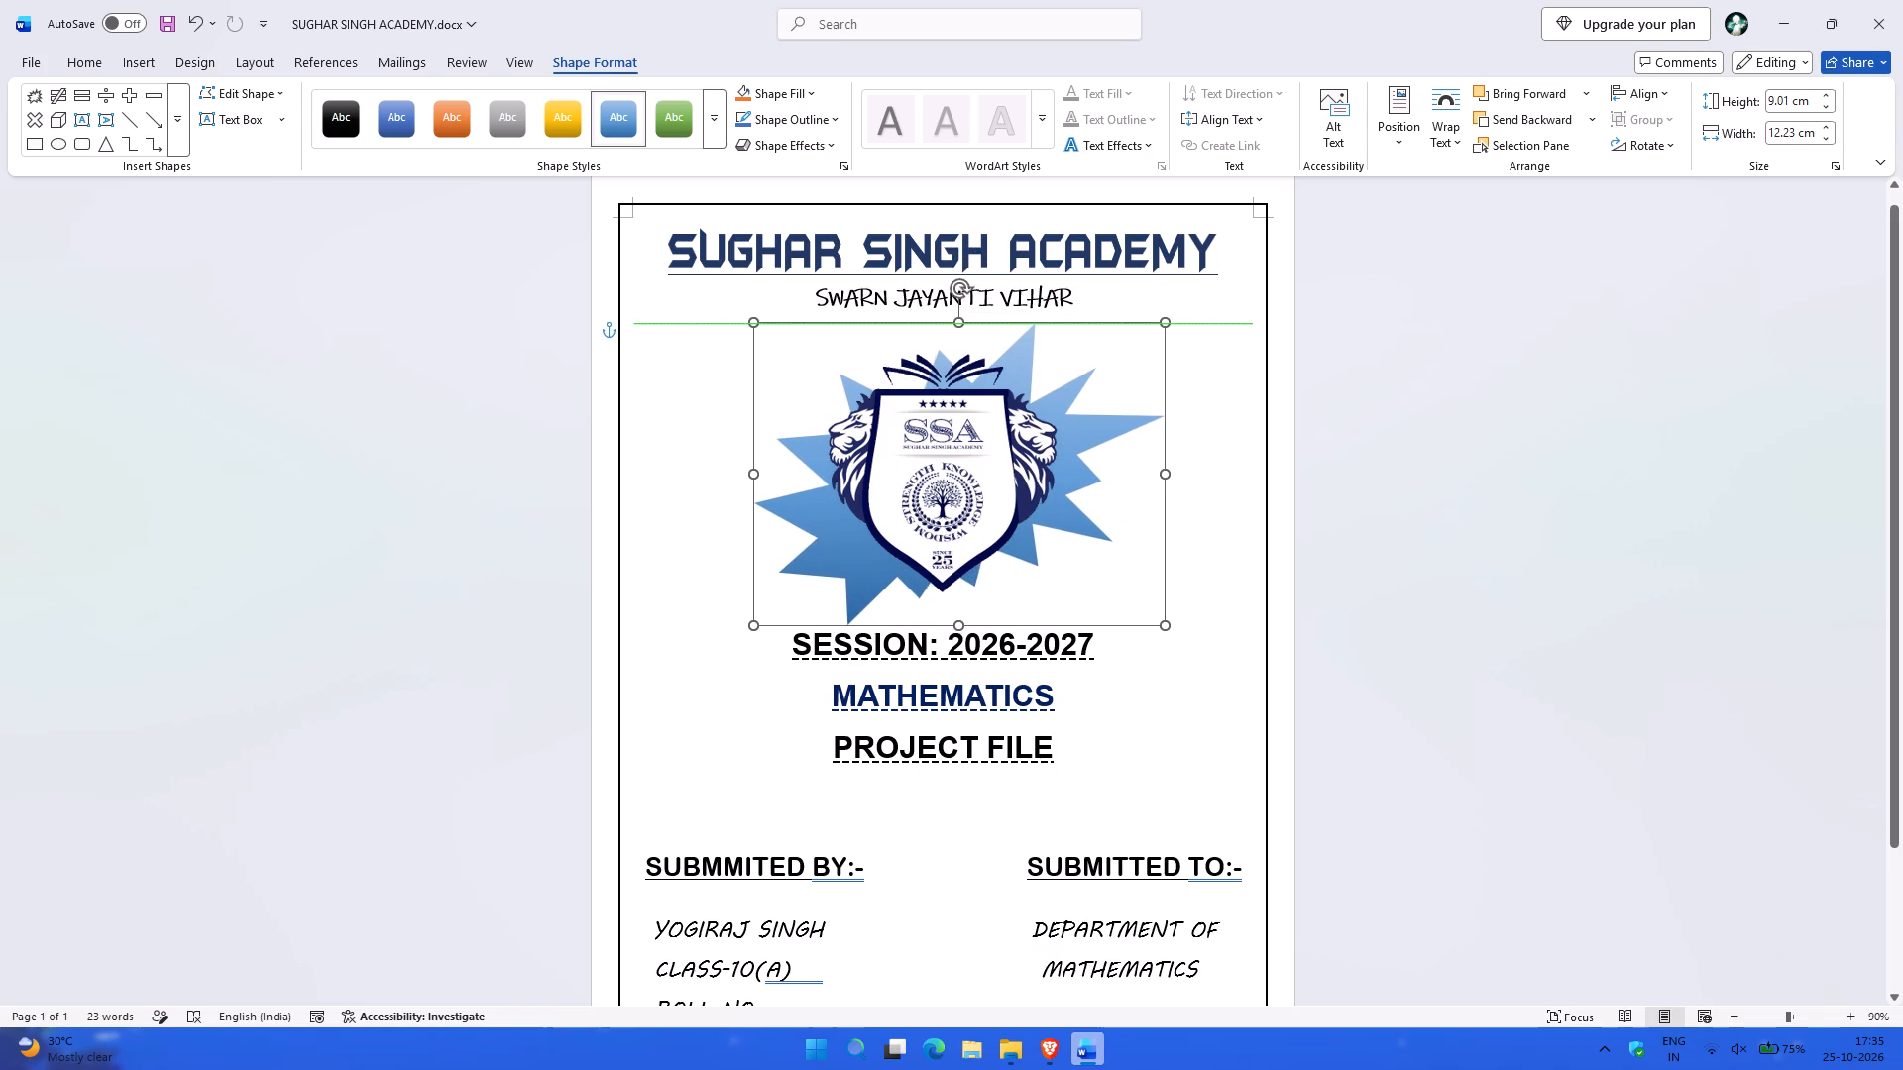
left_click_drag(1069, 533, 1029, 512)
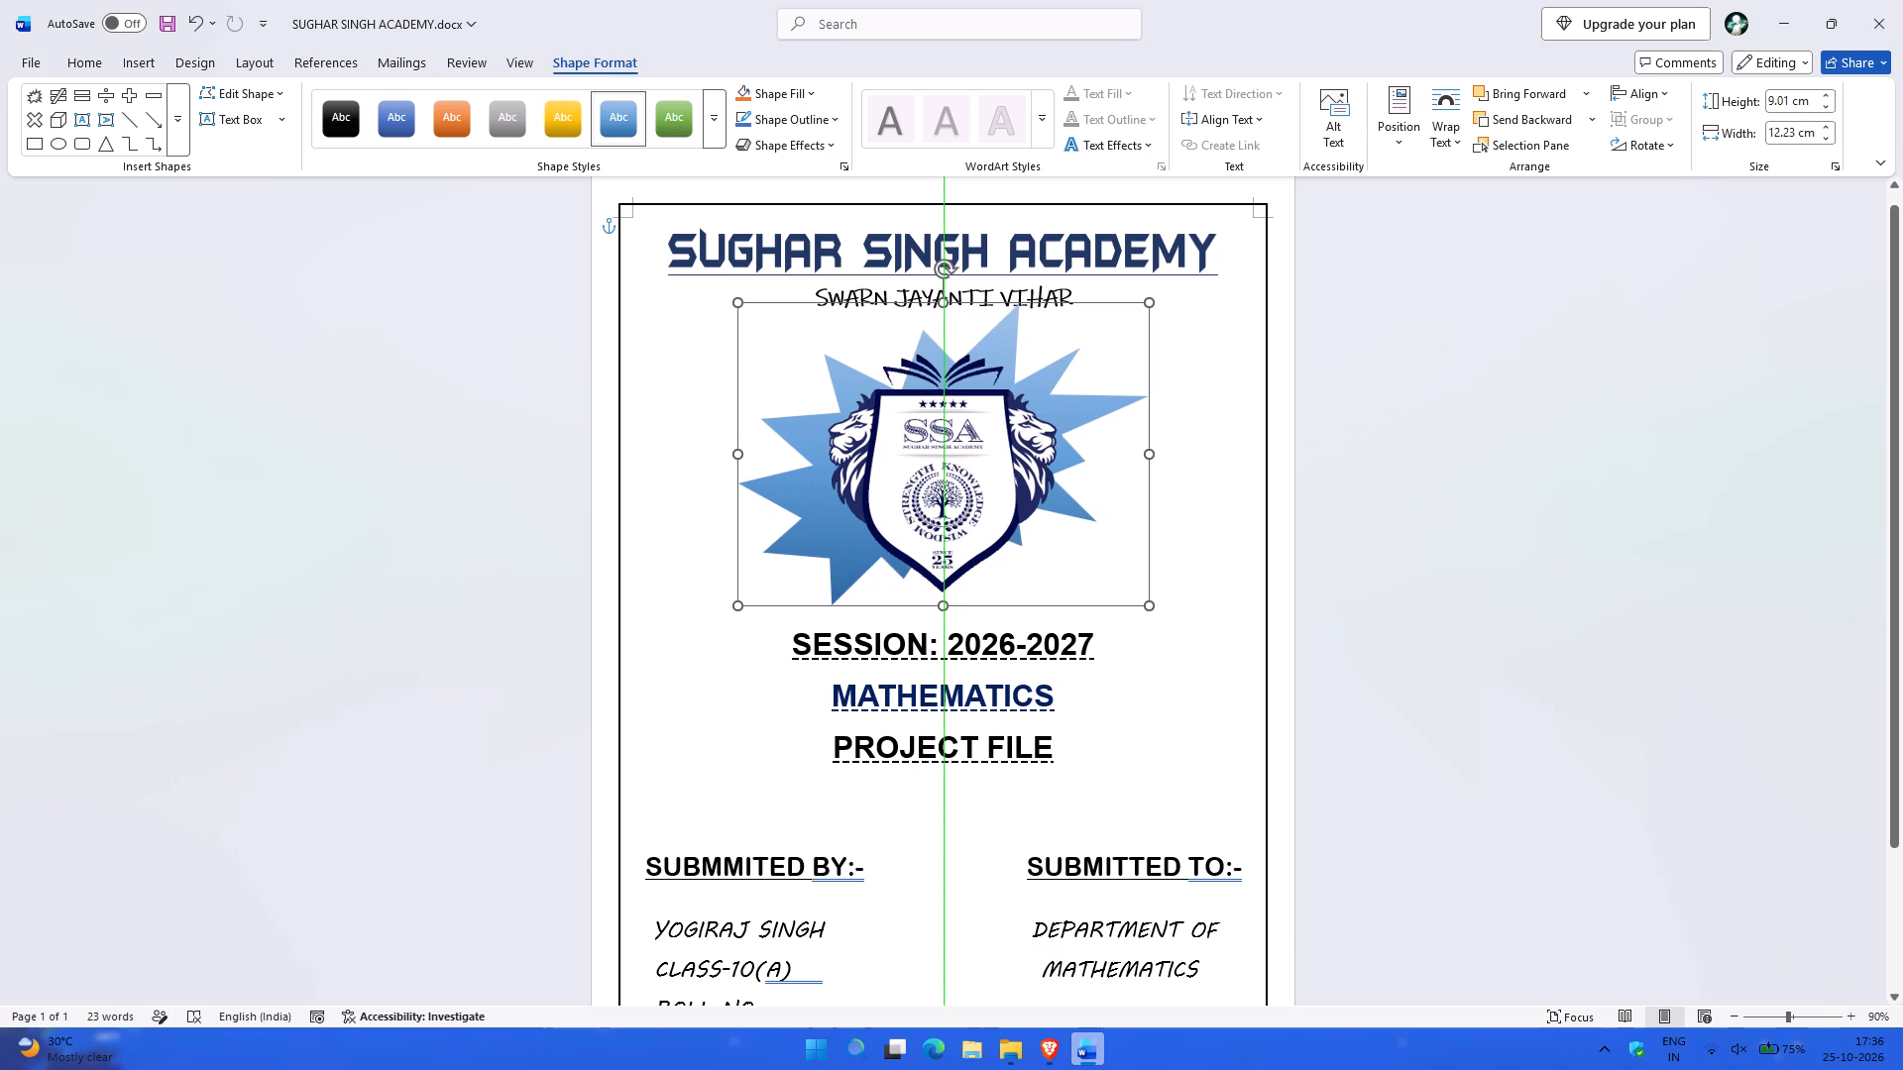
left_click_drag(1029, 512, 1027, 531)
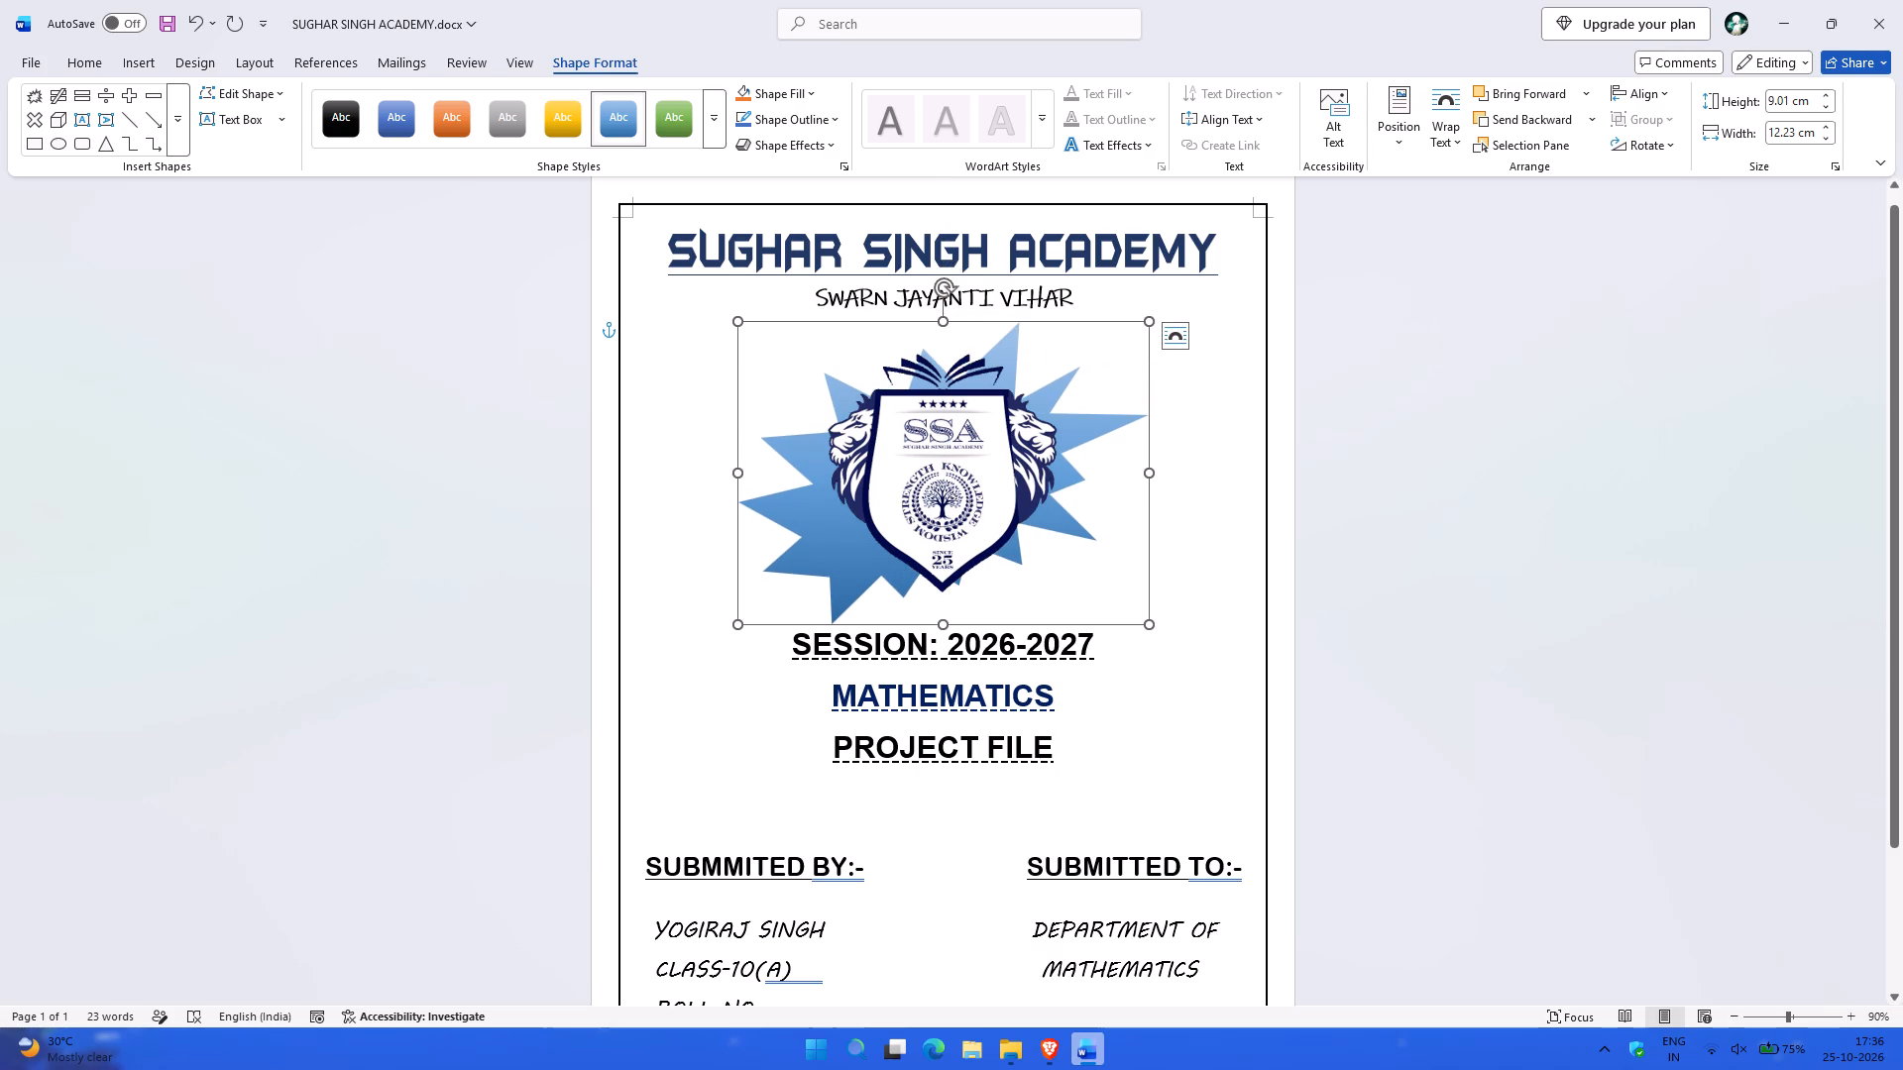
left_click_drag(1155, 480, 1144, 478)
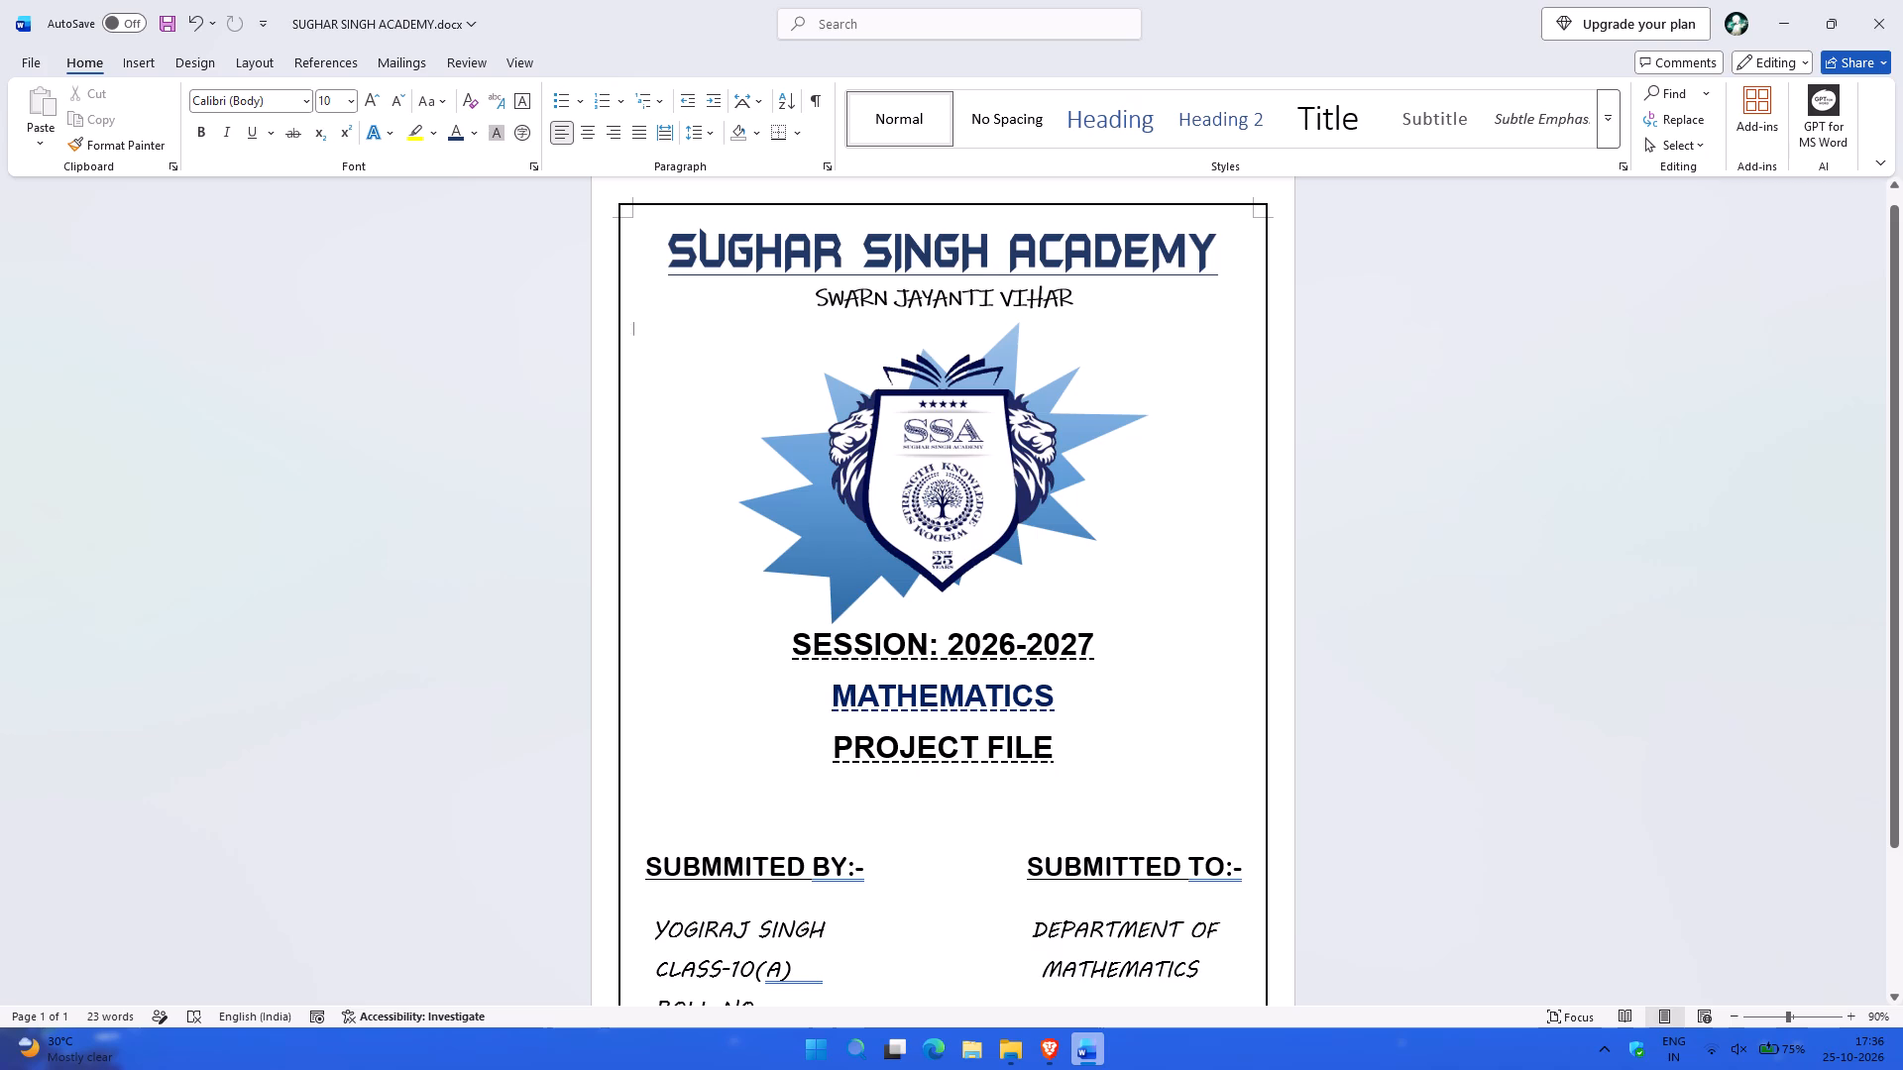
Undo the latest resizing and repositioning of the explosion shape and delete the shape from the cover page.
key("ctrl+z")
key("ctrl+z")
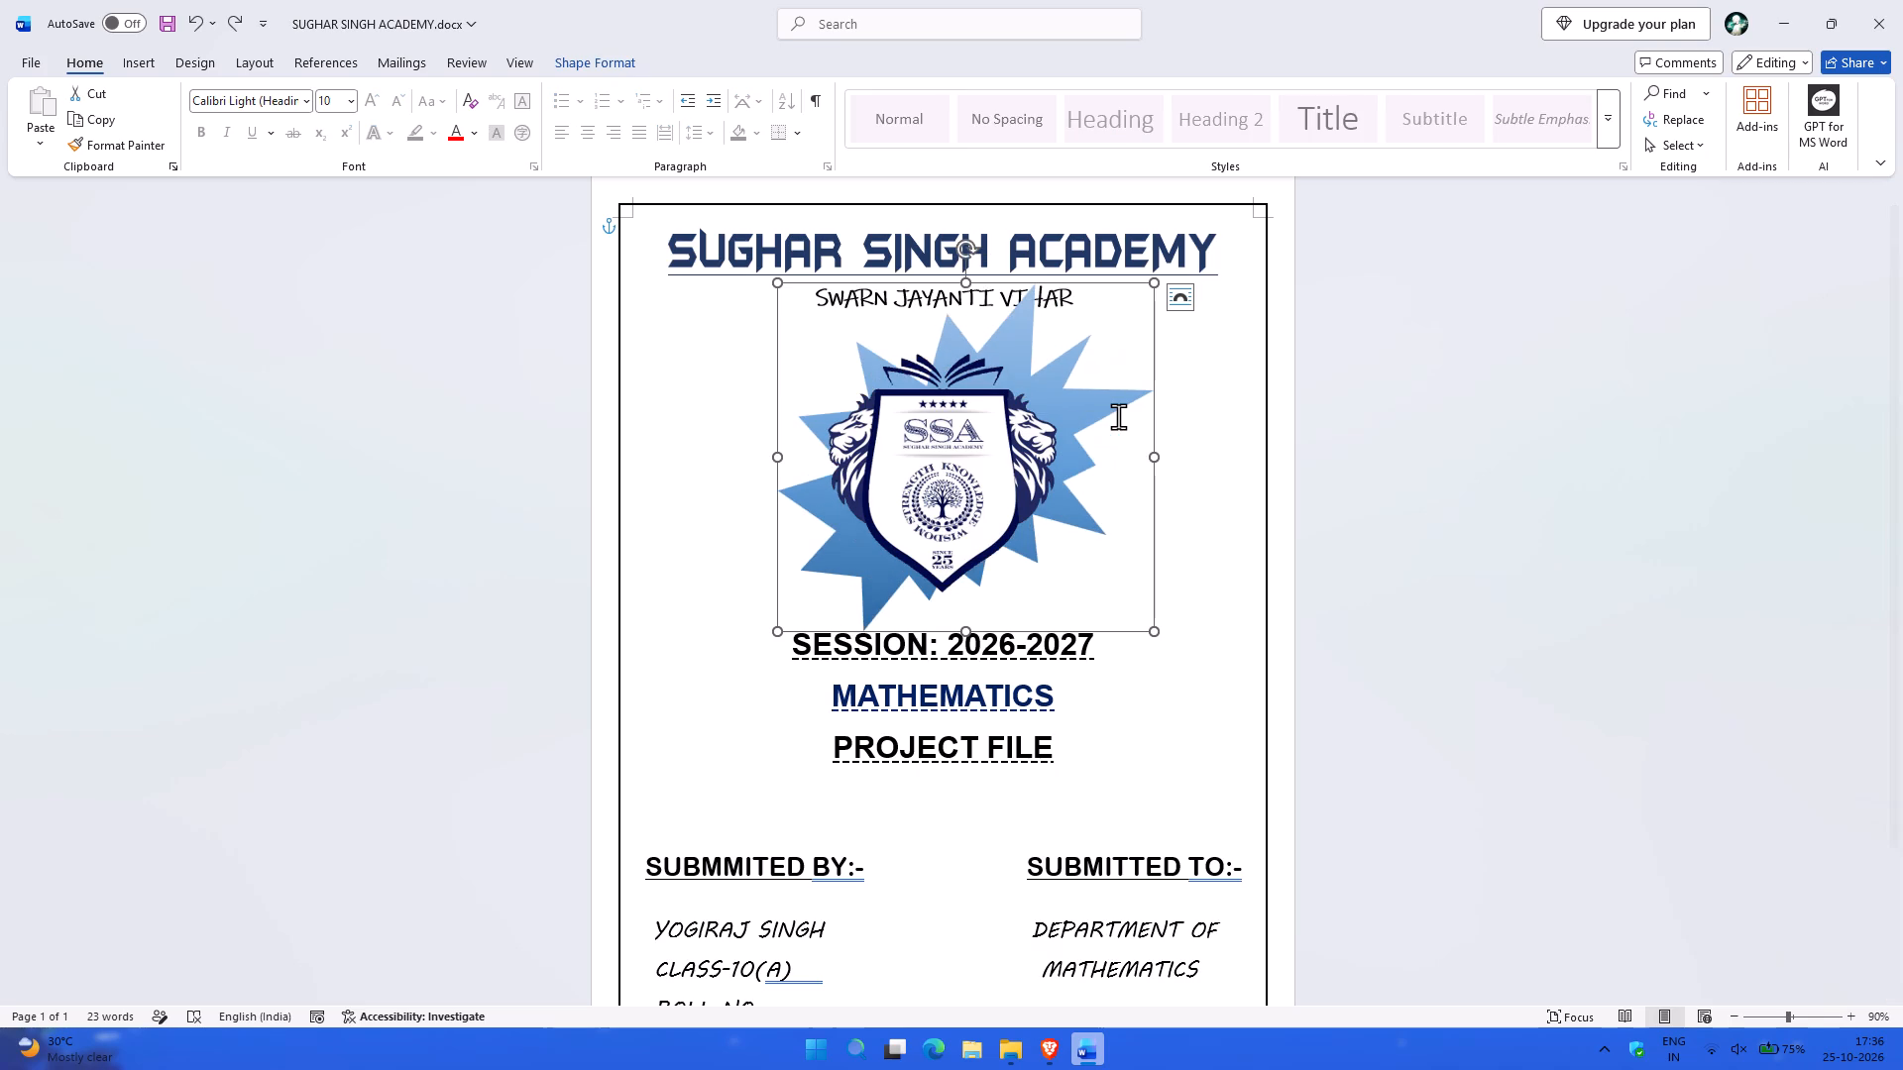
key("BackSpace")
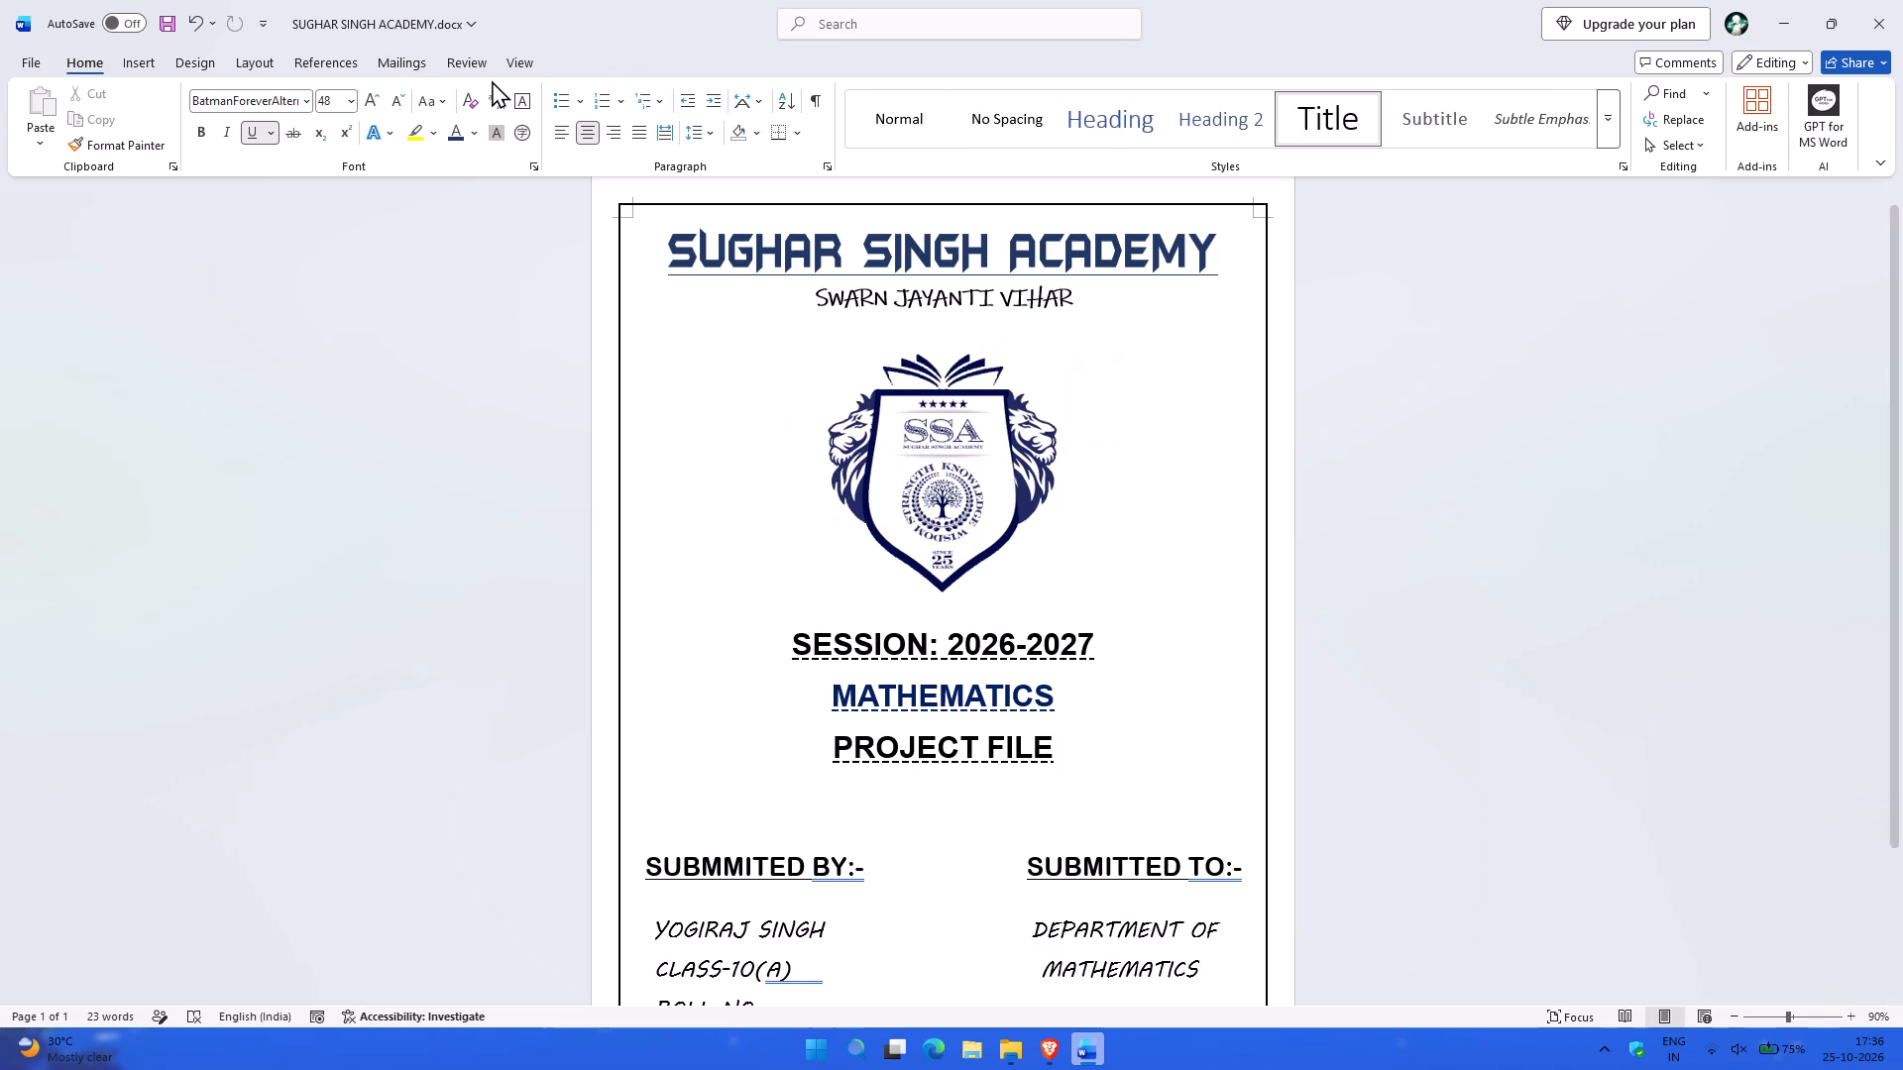
Draw an 8-point explosion shape about 11.9 cm wide and 10.5 cm high and centre it over the crest, above the SESSION heading.
left_click(150, 63)
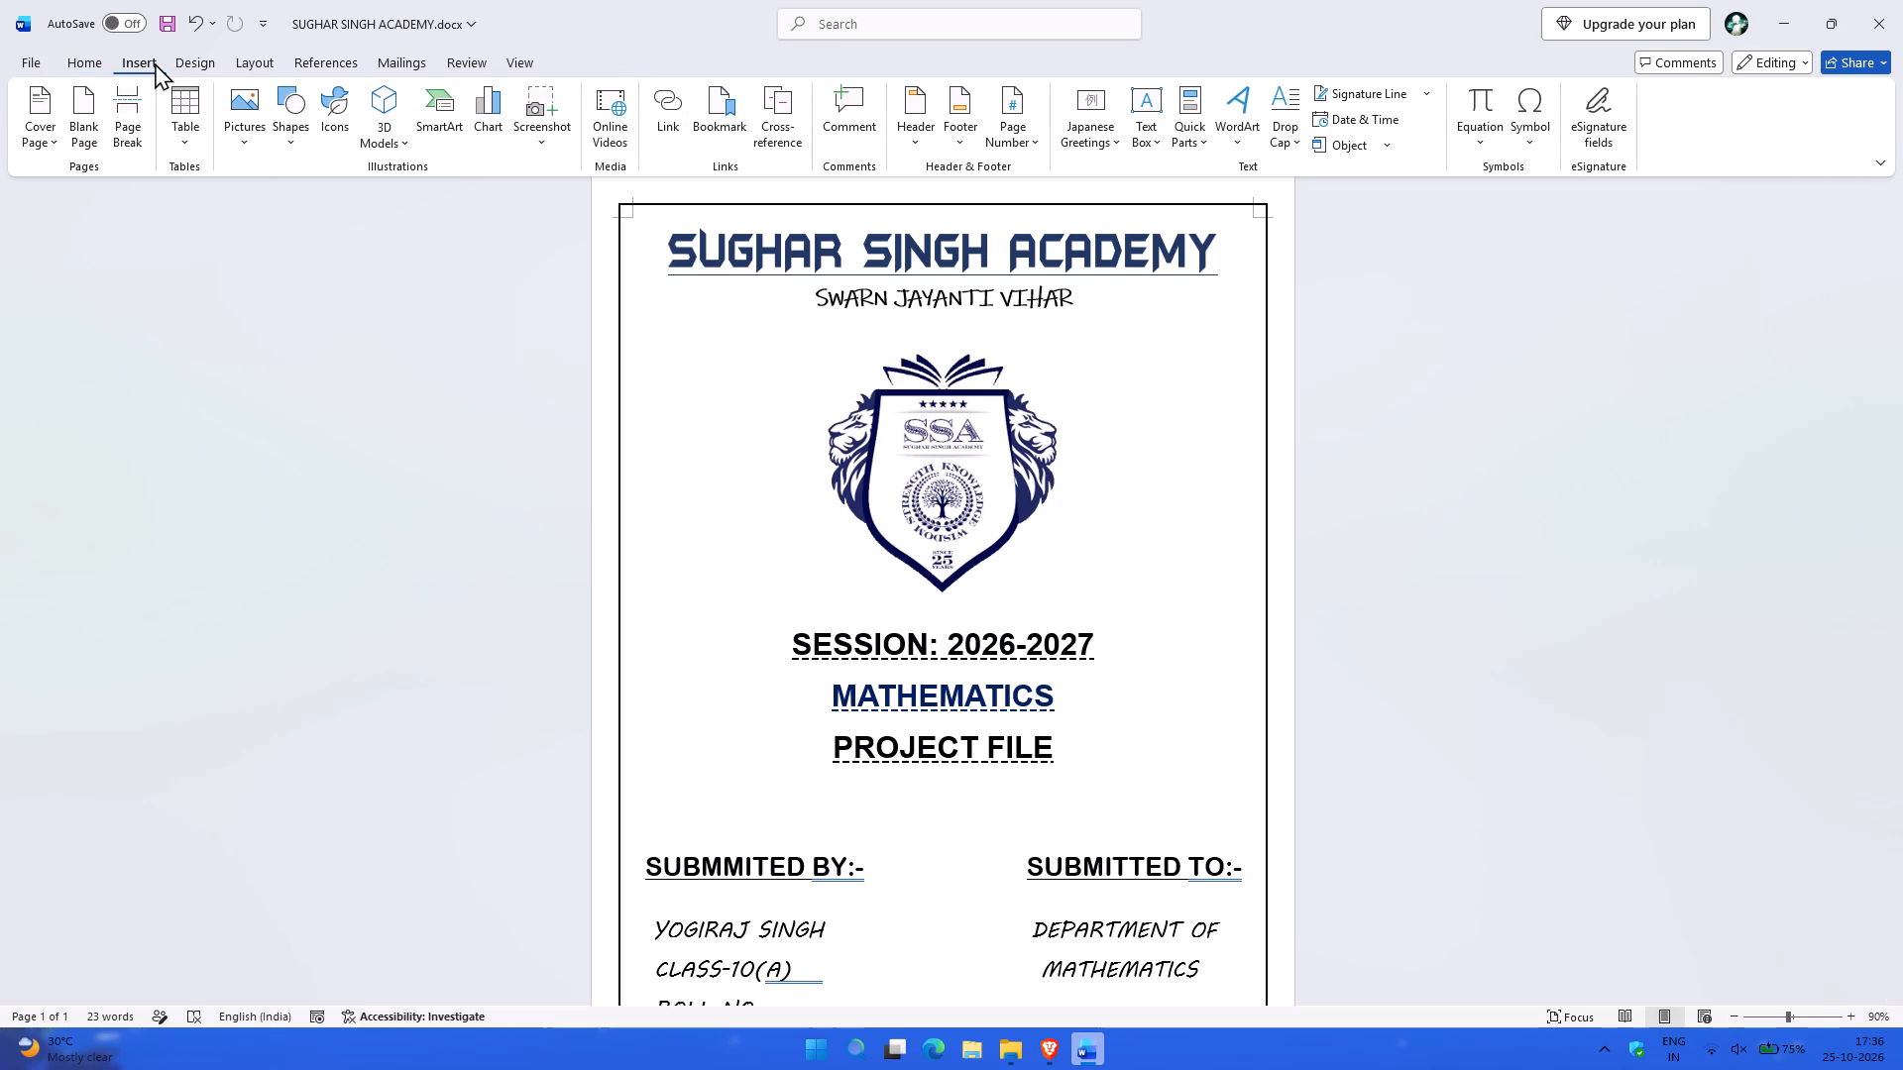
left_click(285, 122)
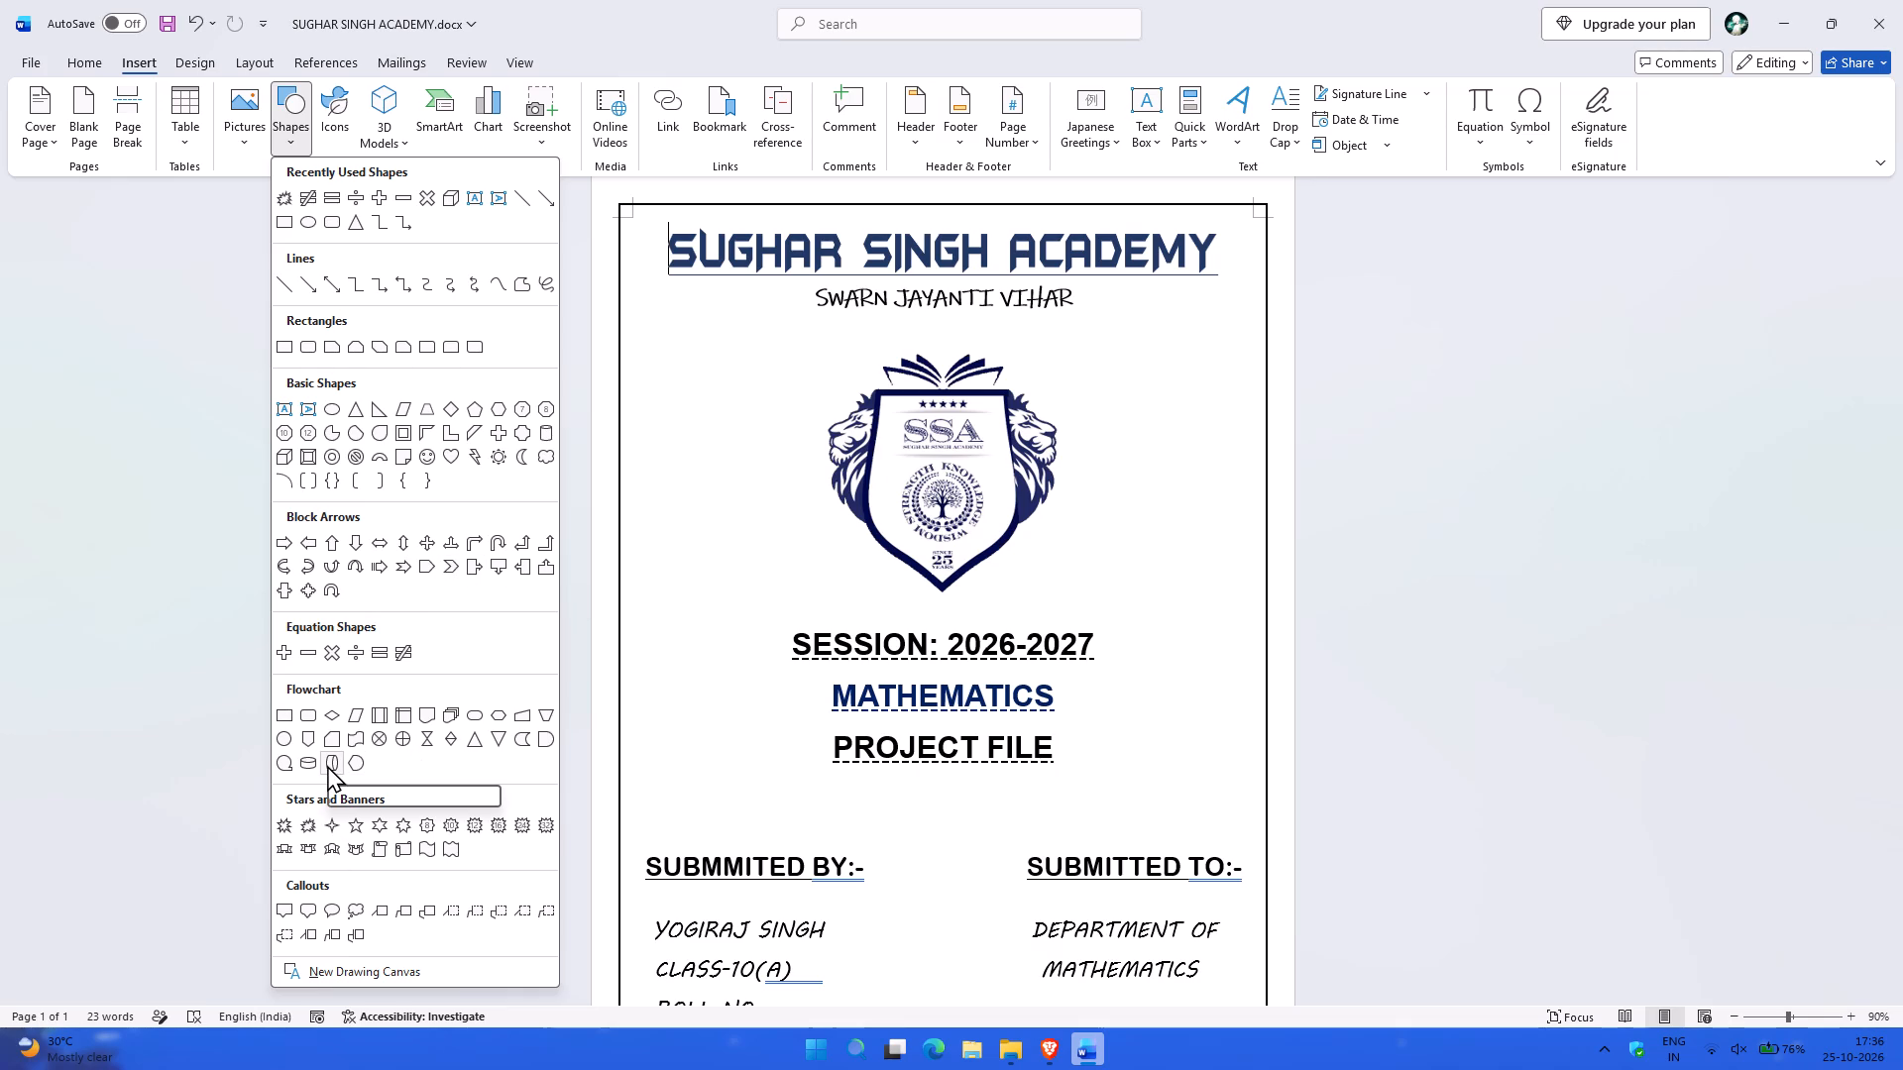
scroll(350, 902, "down", 1)
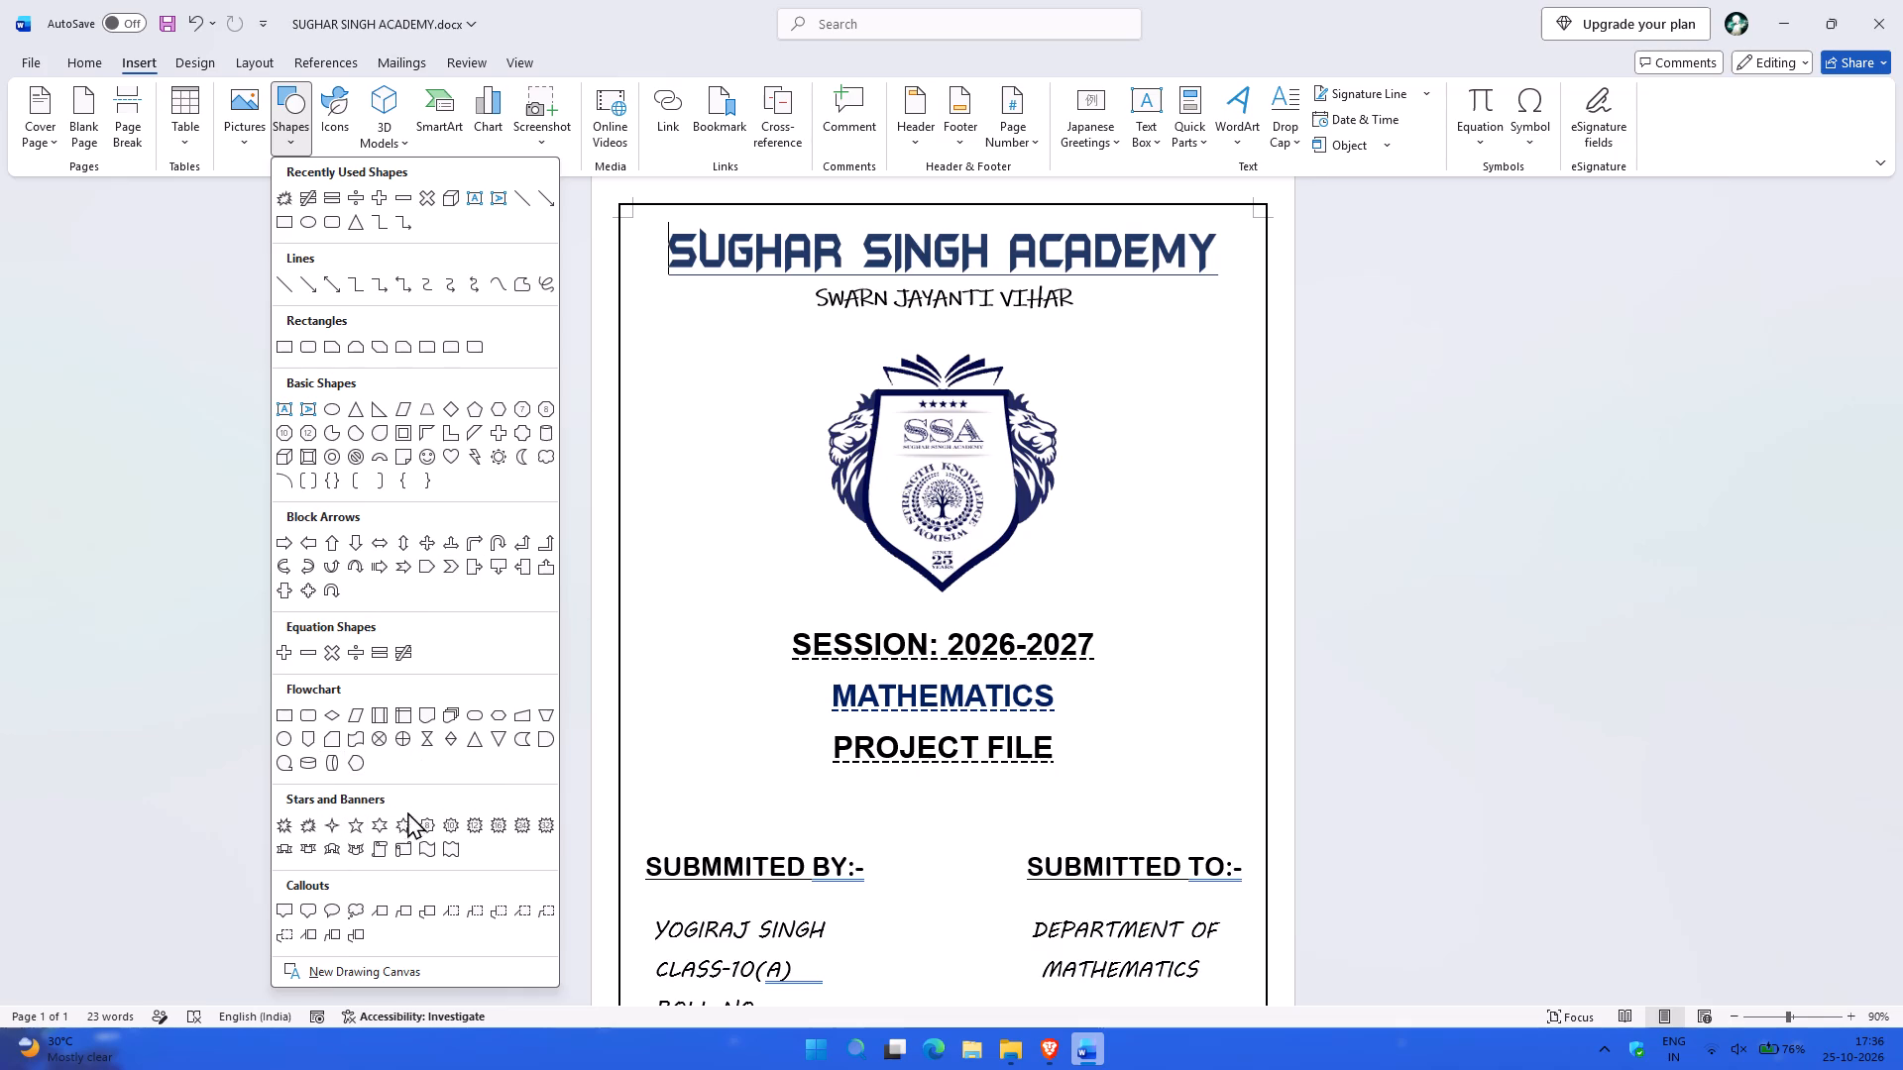
left_click(284, 820)
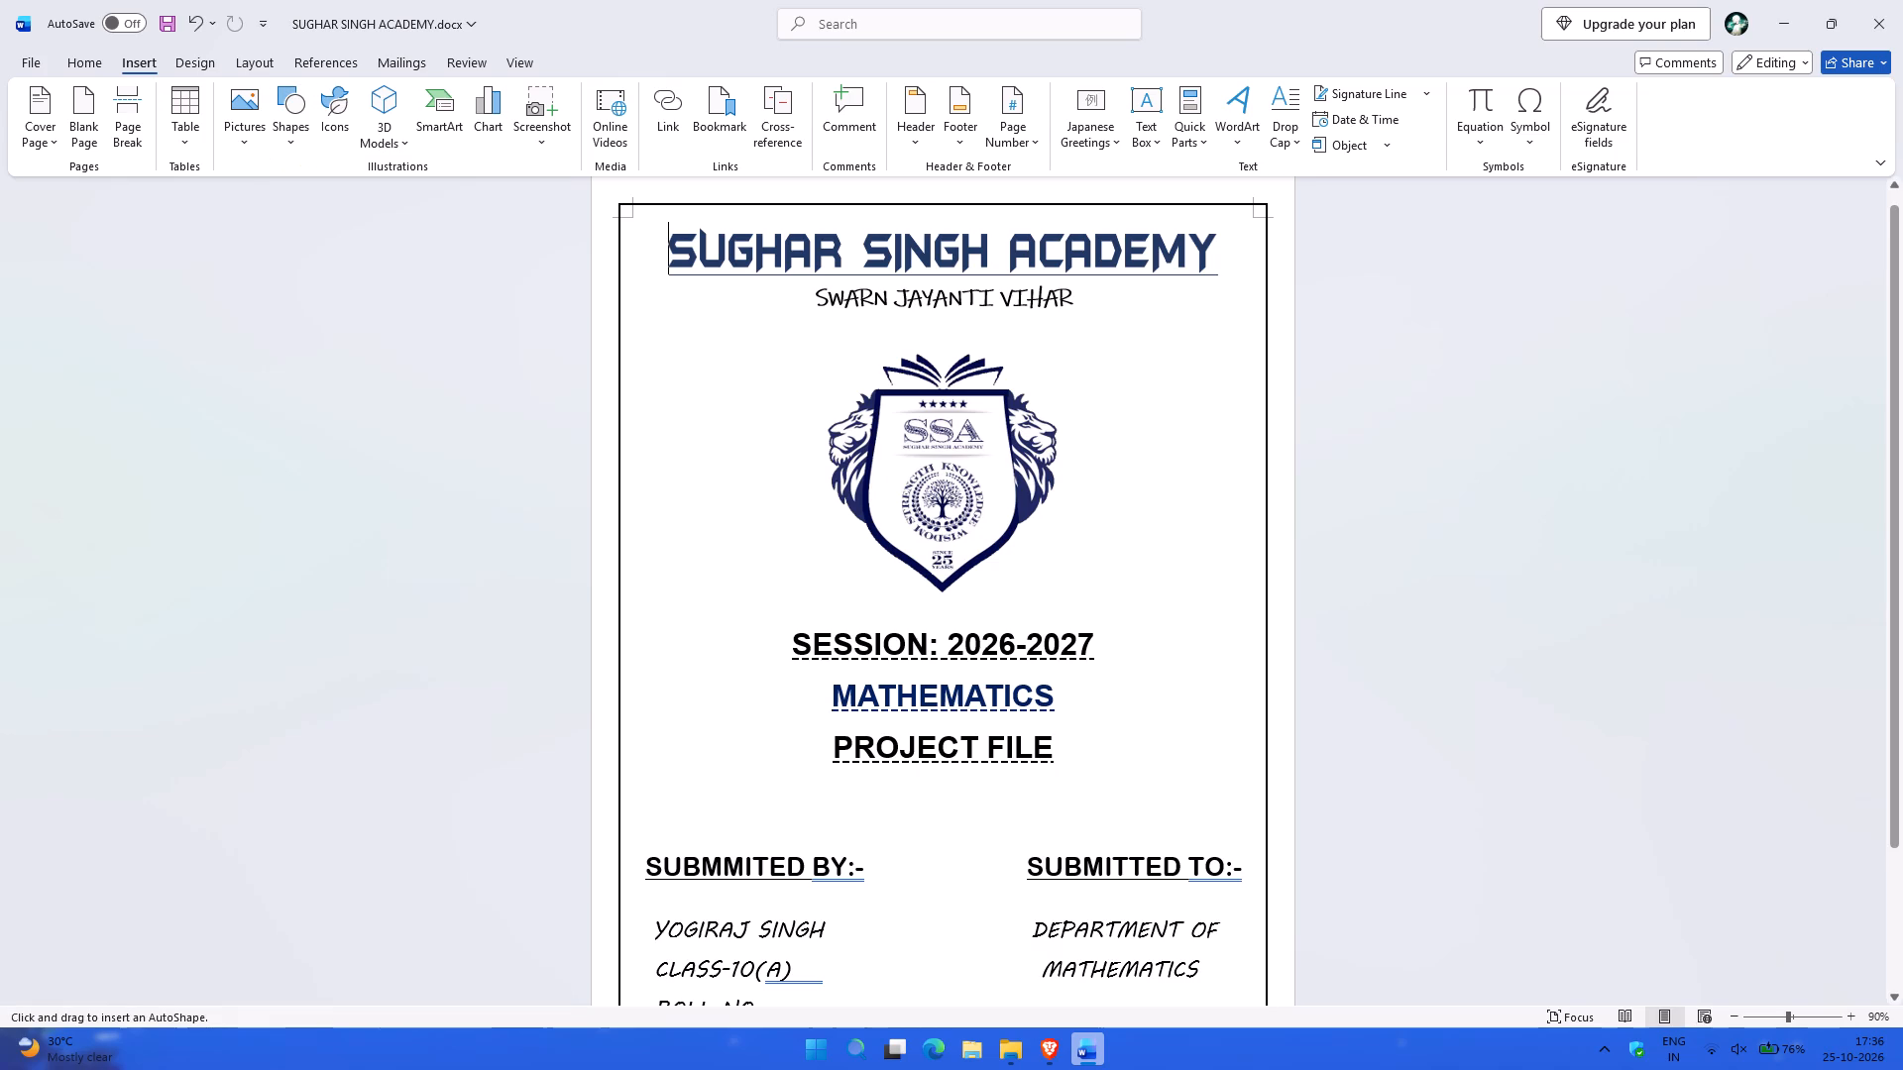
left_click_drag(743, 359, 933, 470)
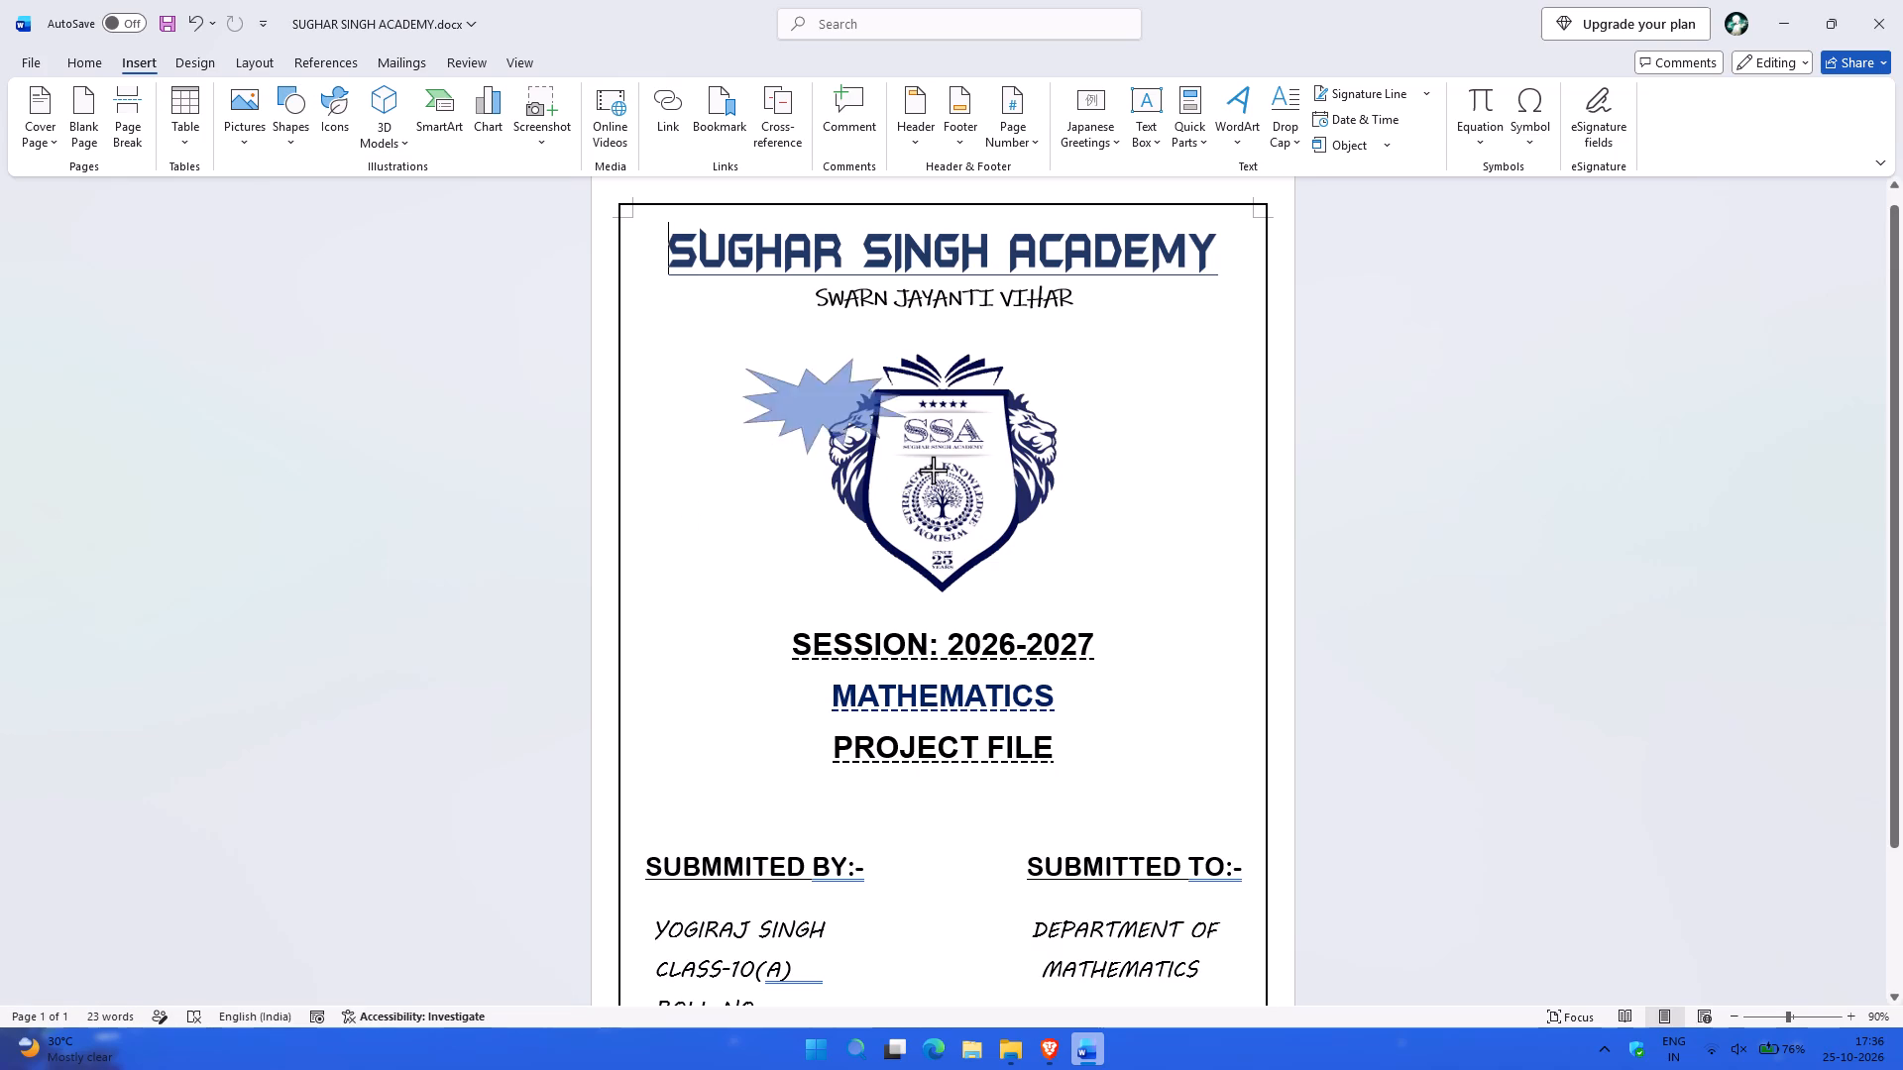
left_click_drag(933, 470, 1139, 714)
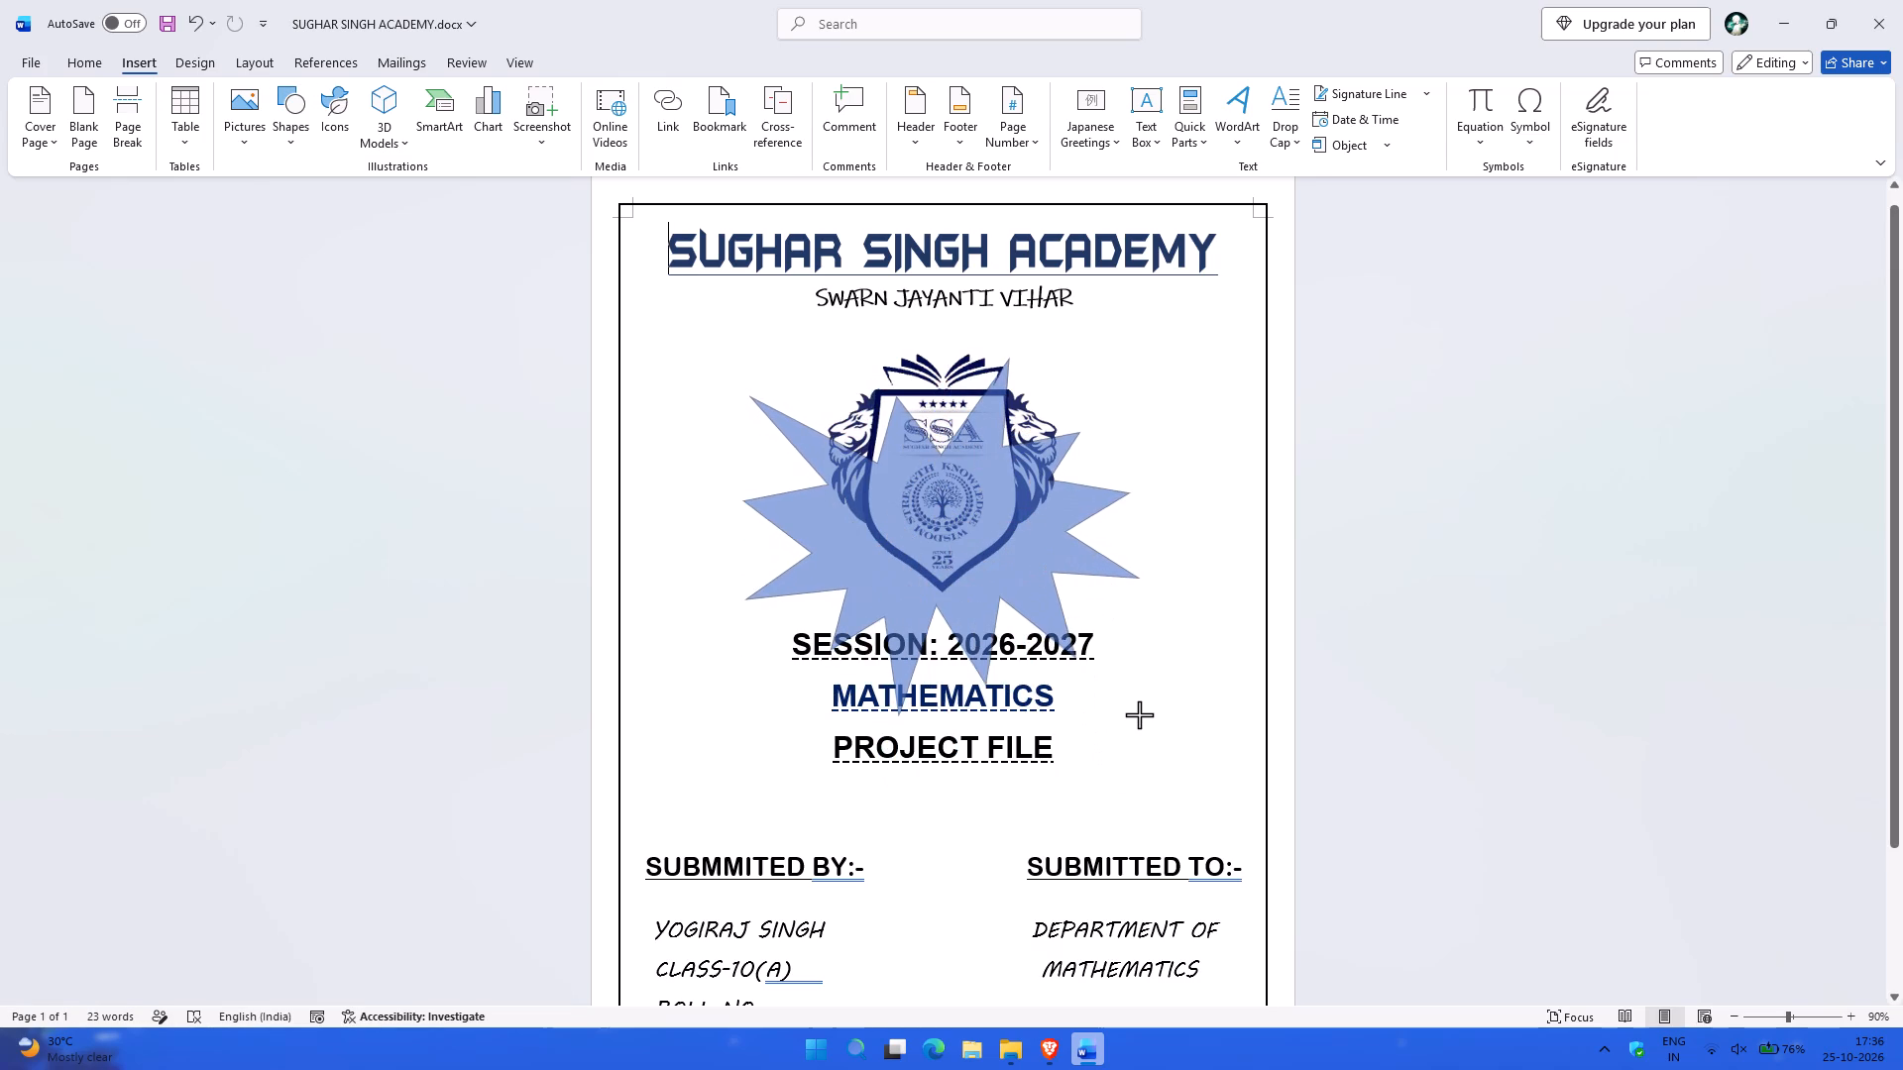
left_click_drag(1139, 714, 1144, 710)
left_click_drag(1008, 575, 1008, 564)
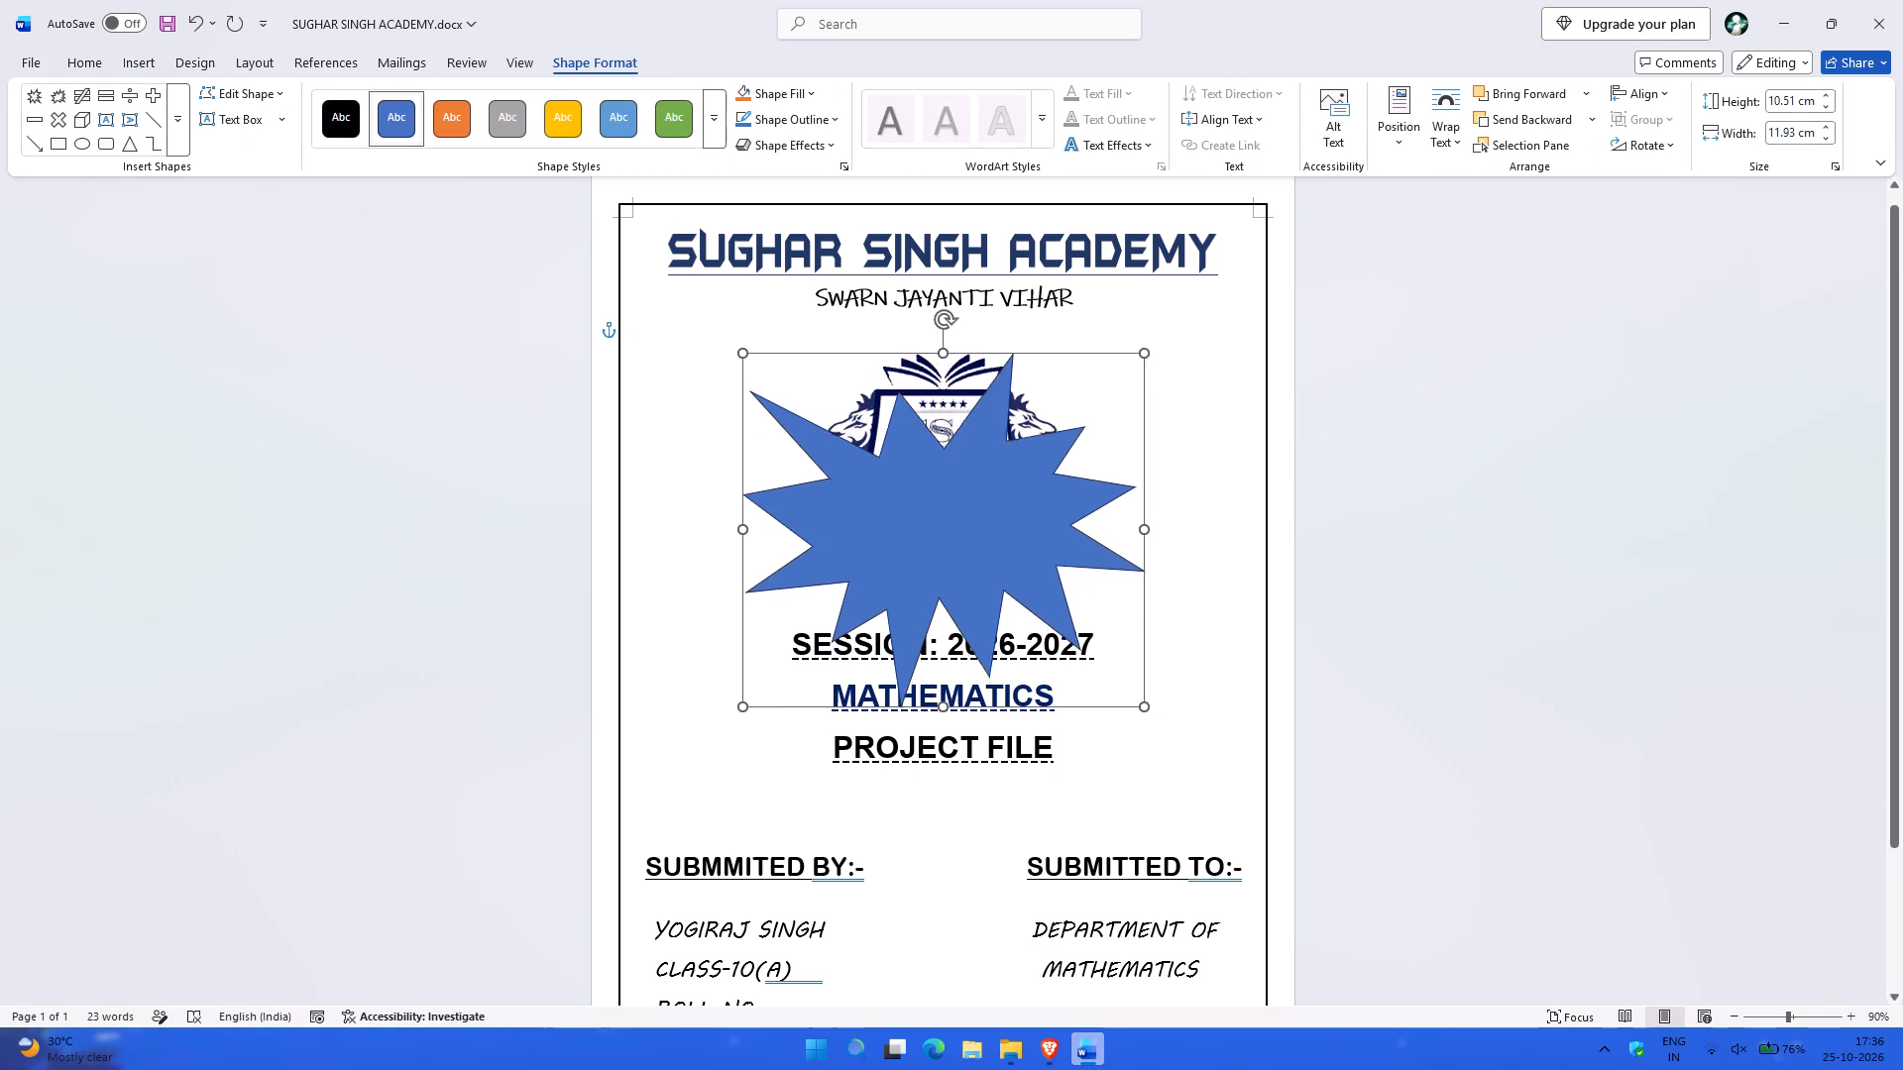
left_click_drag(1008, 564, 998, 498)
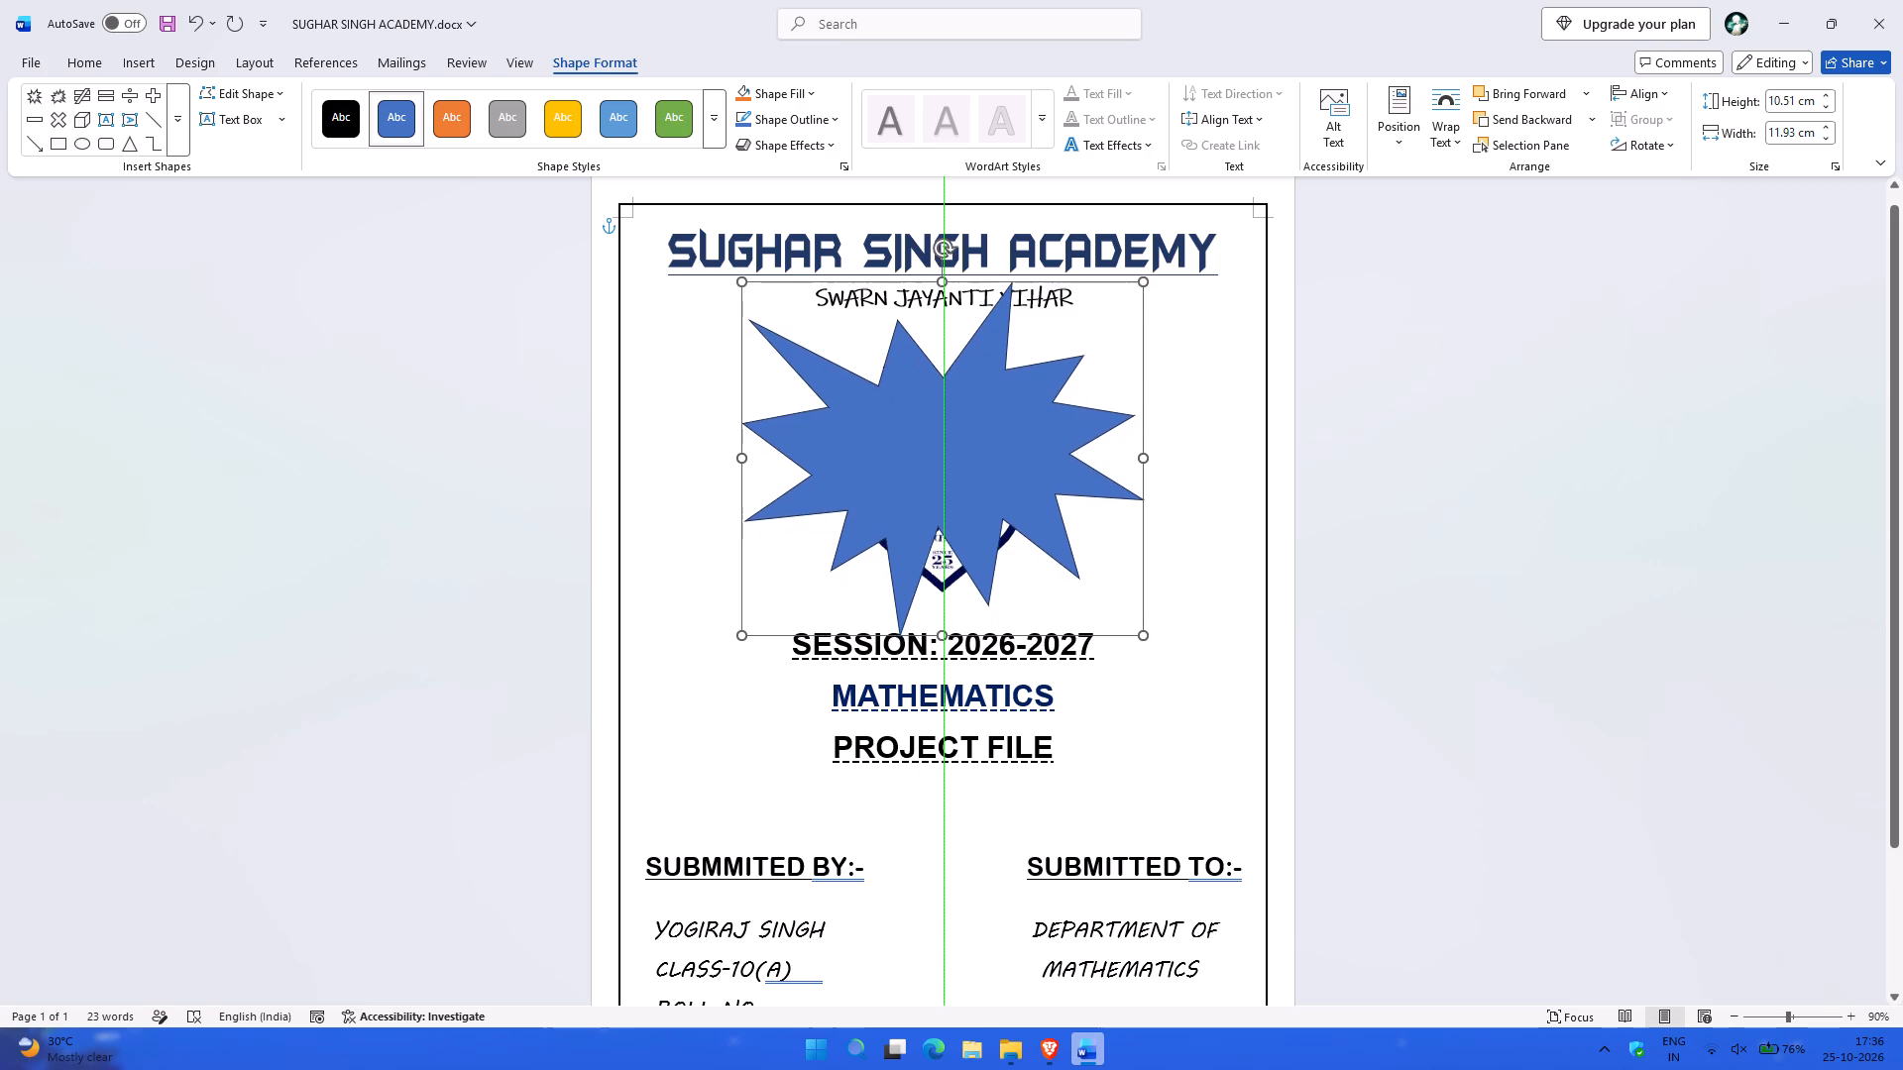
left_click_drag(998, 498, 998, 497)
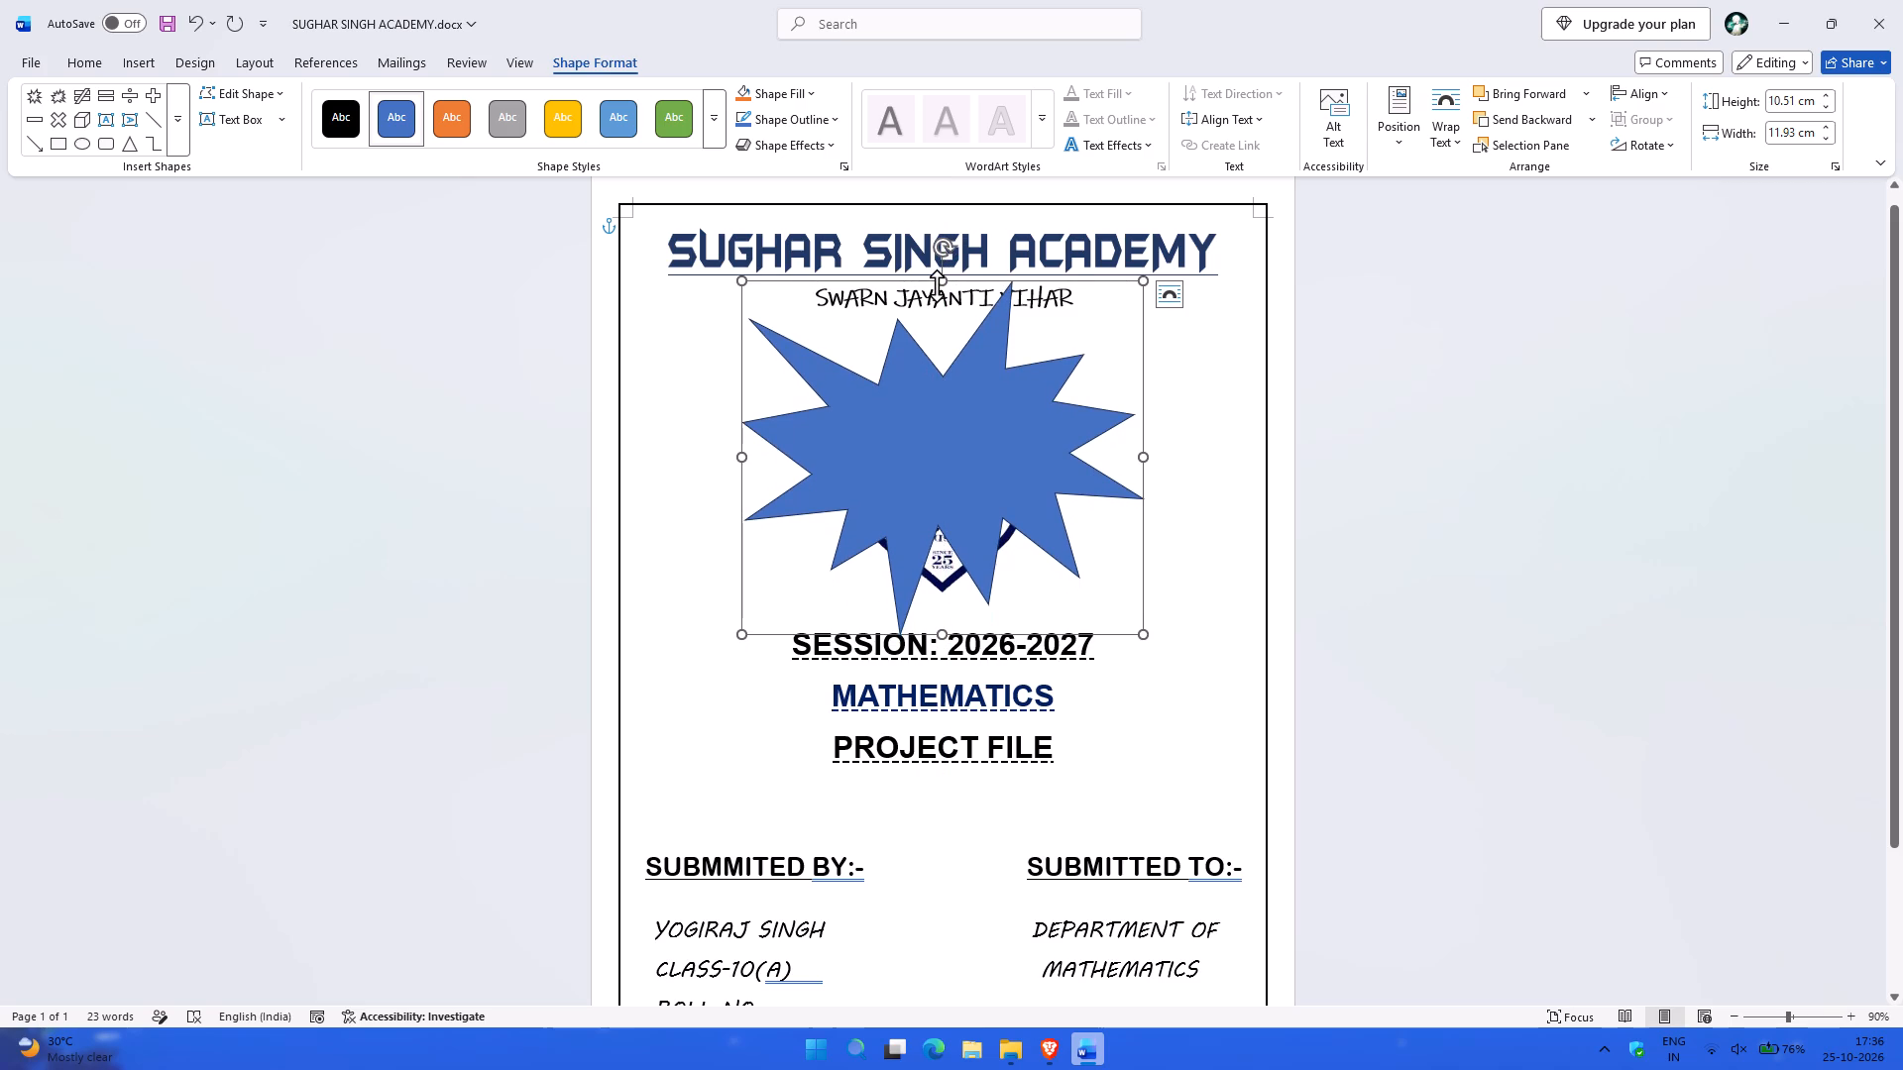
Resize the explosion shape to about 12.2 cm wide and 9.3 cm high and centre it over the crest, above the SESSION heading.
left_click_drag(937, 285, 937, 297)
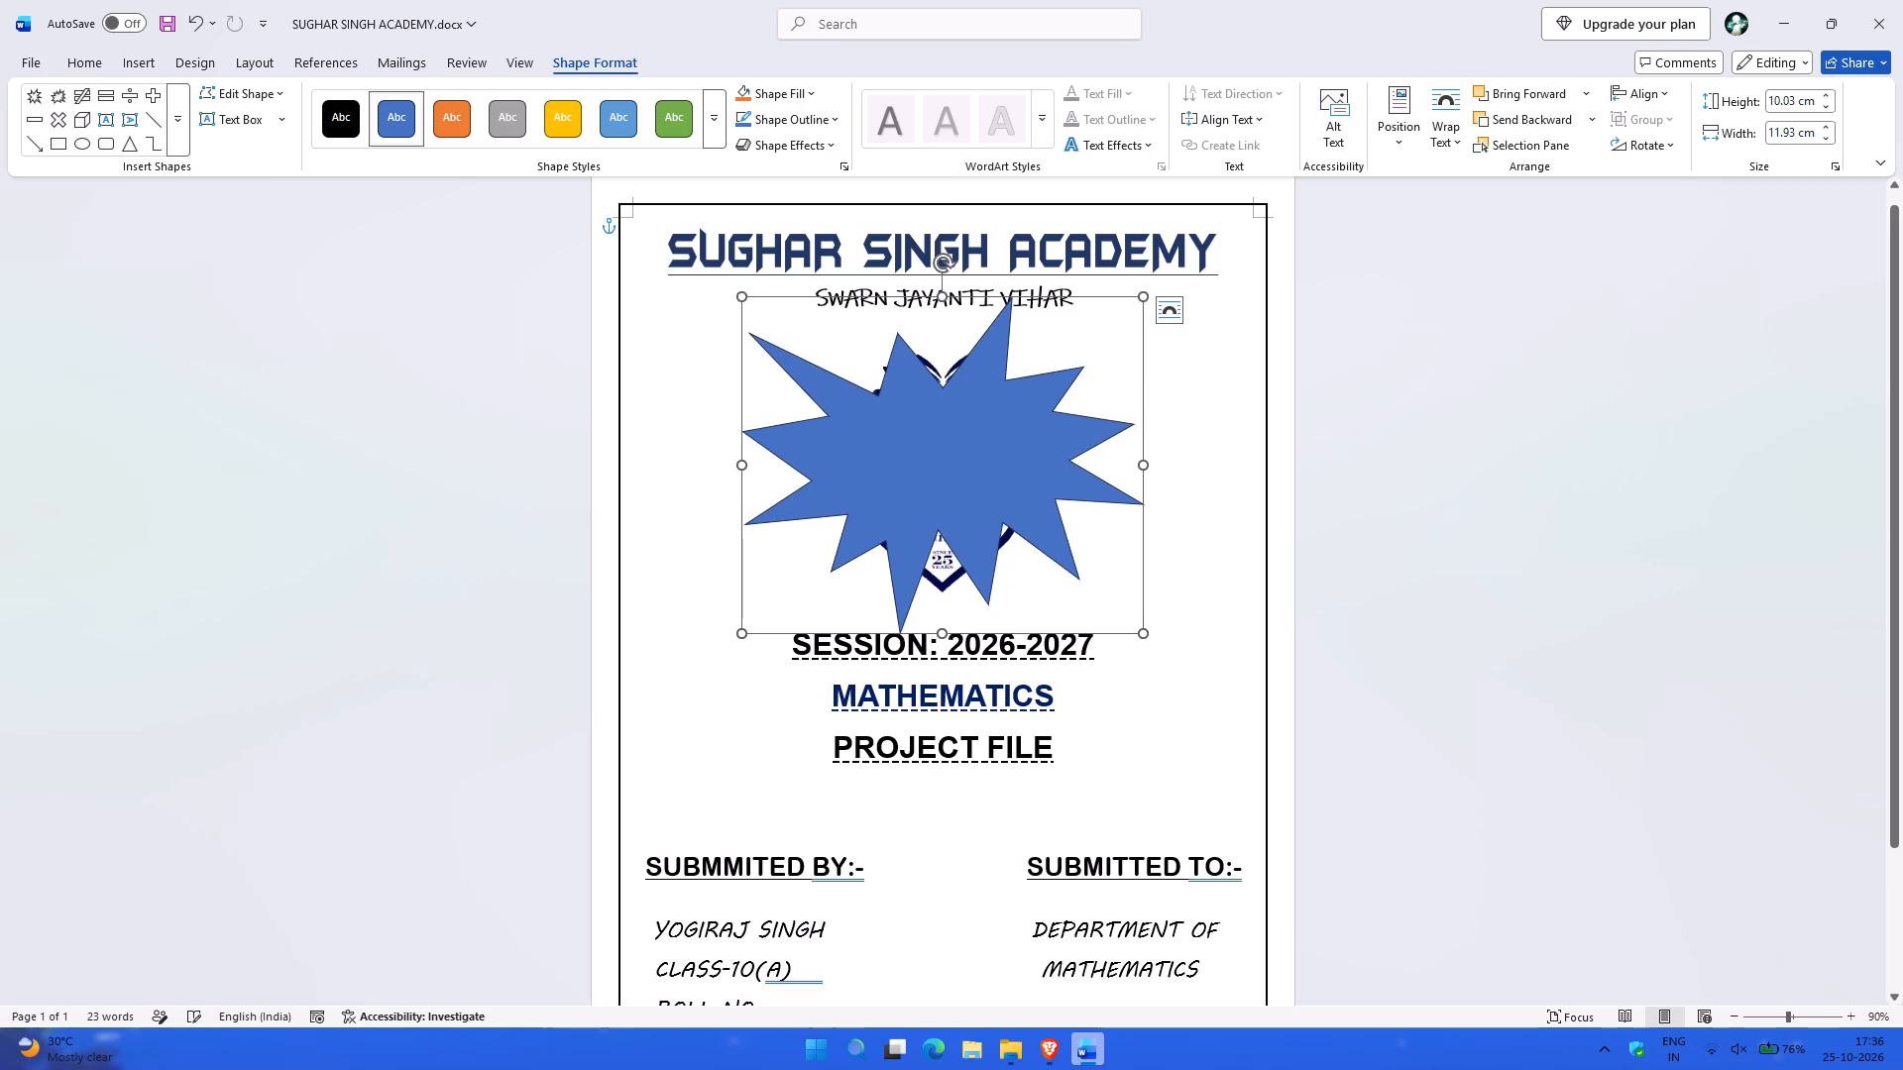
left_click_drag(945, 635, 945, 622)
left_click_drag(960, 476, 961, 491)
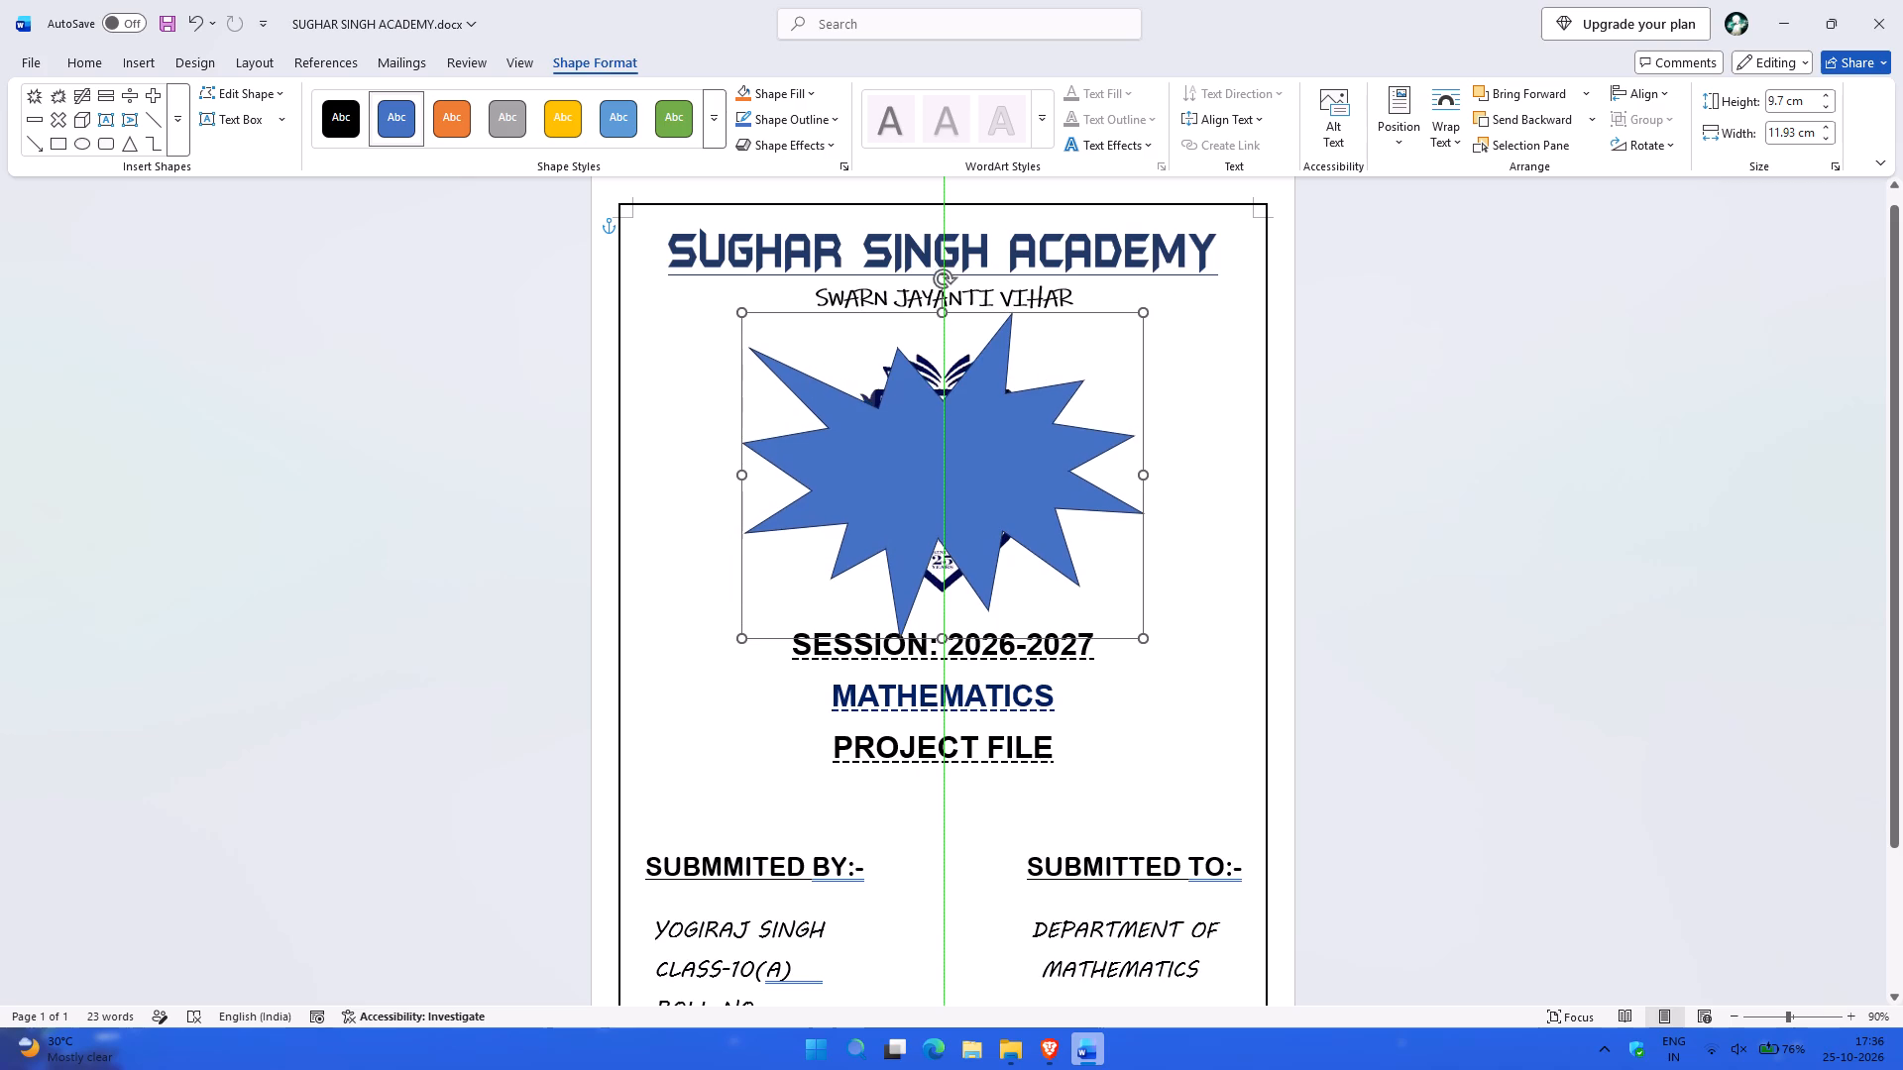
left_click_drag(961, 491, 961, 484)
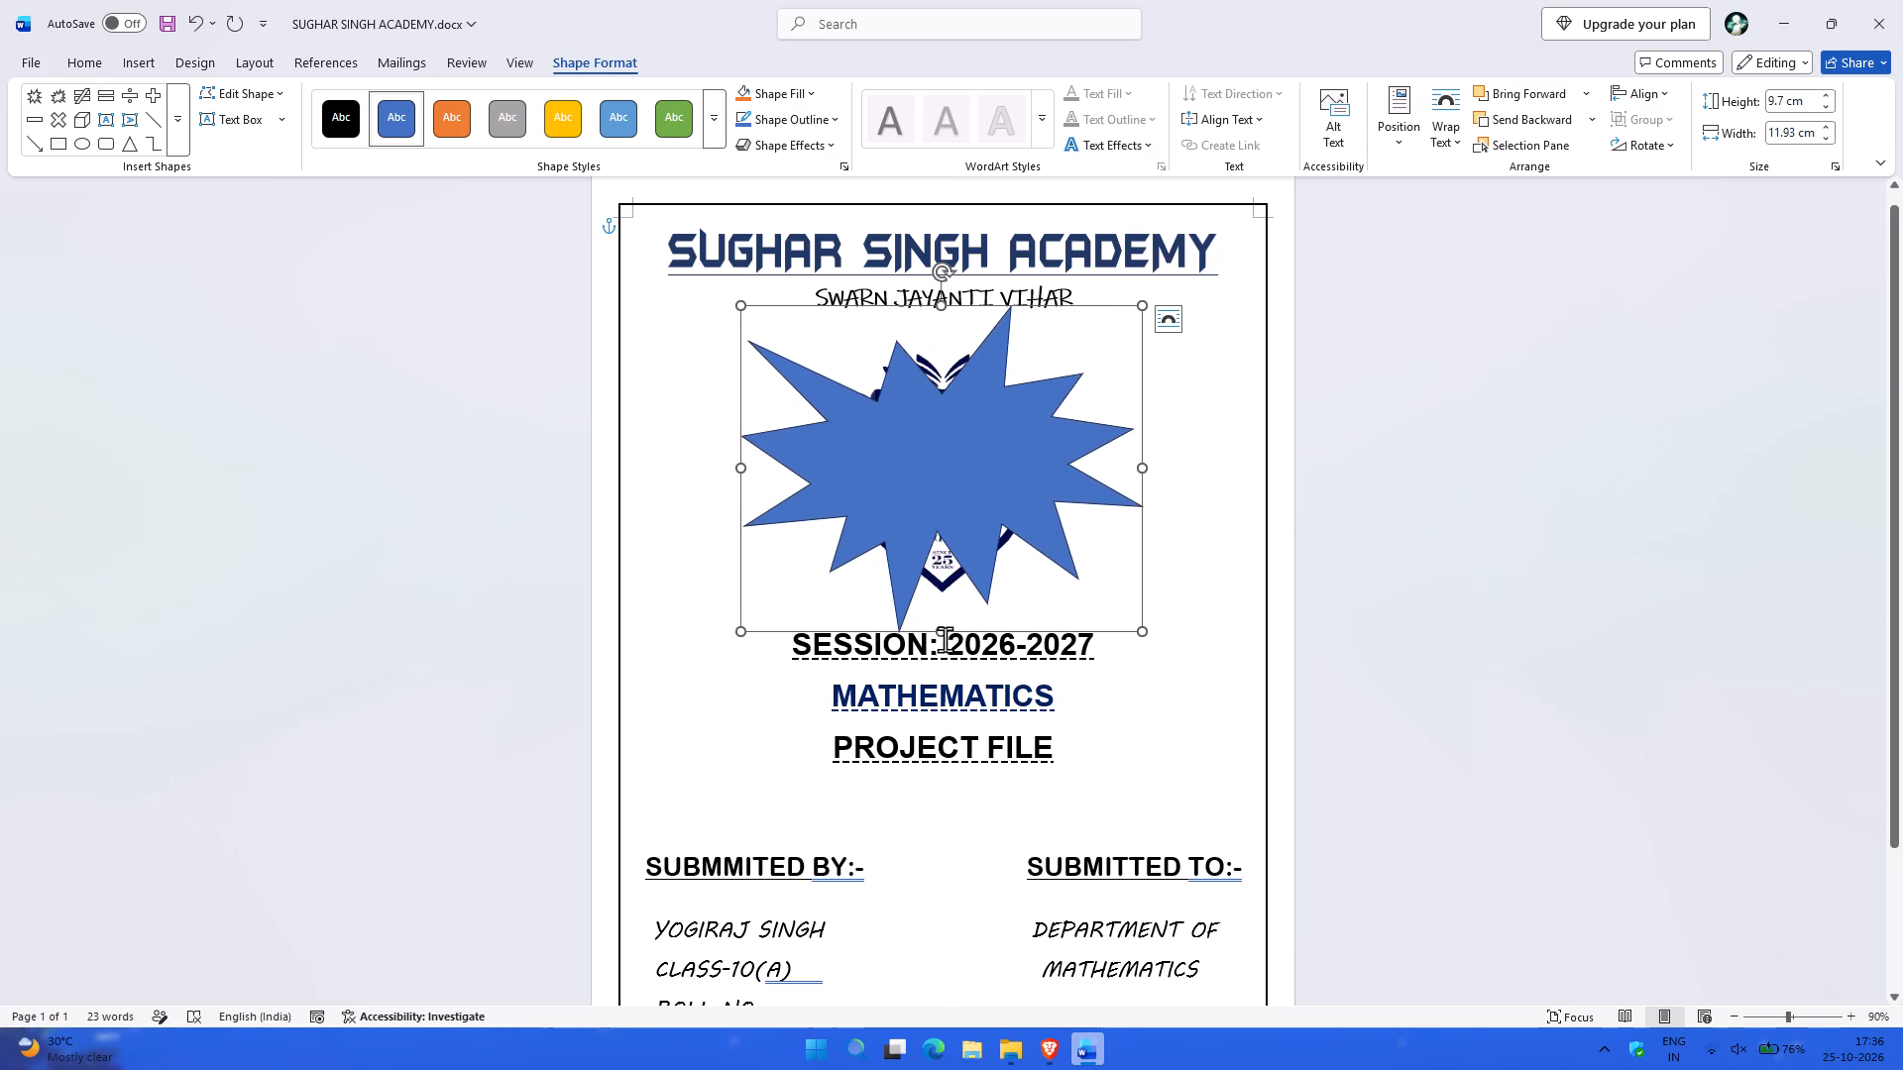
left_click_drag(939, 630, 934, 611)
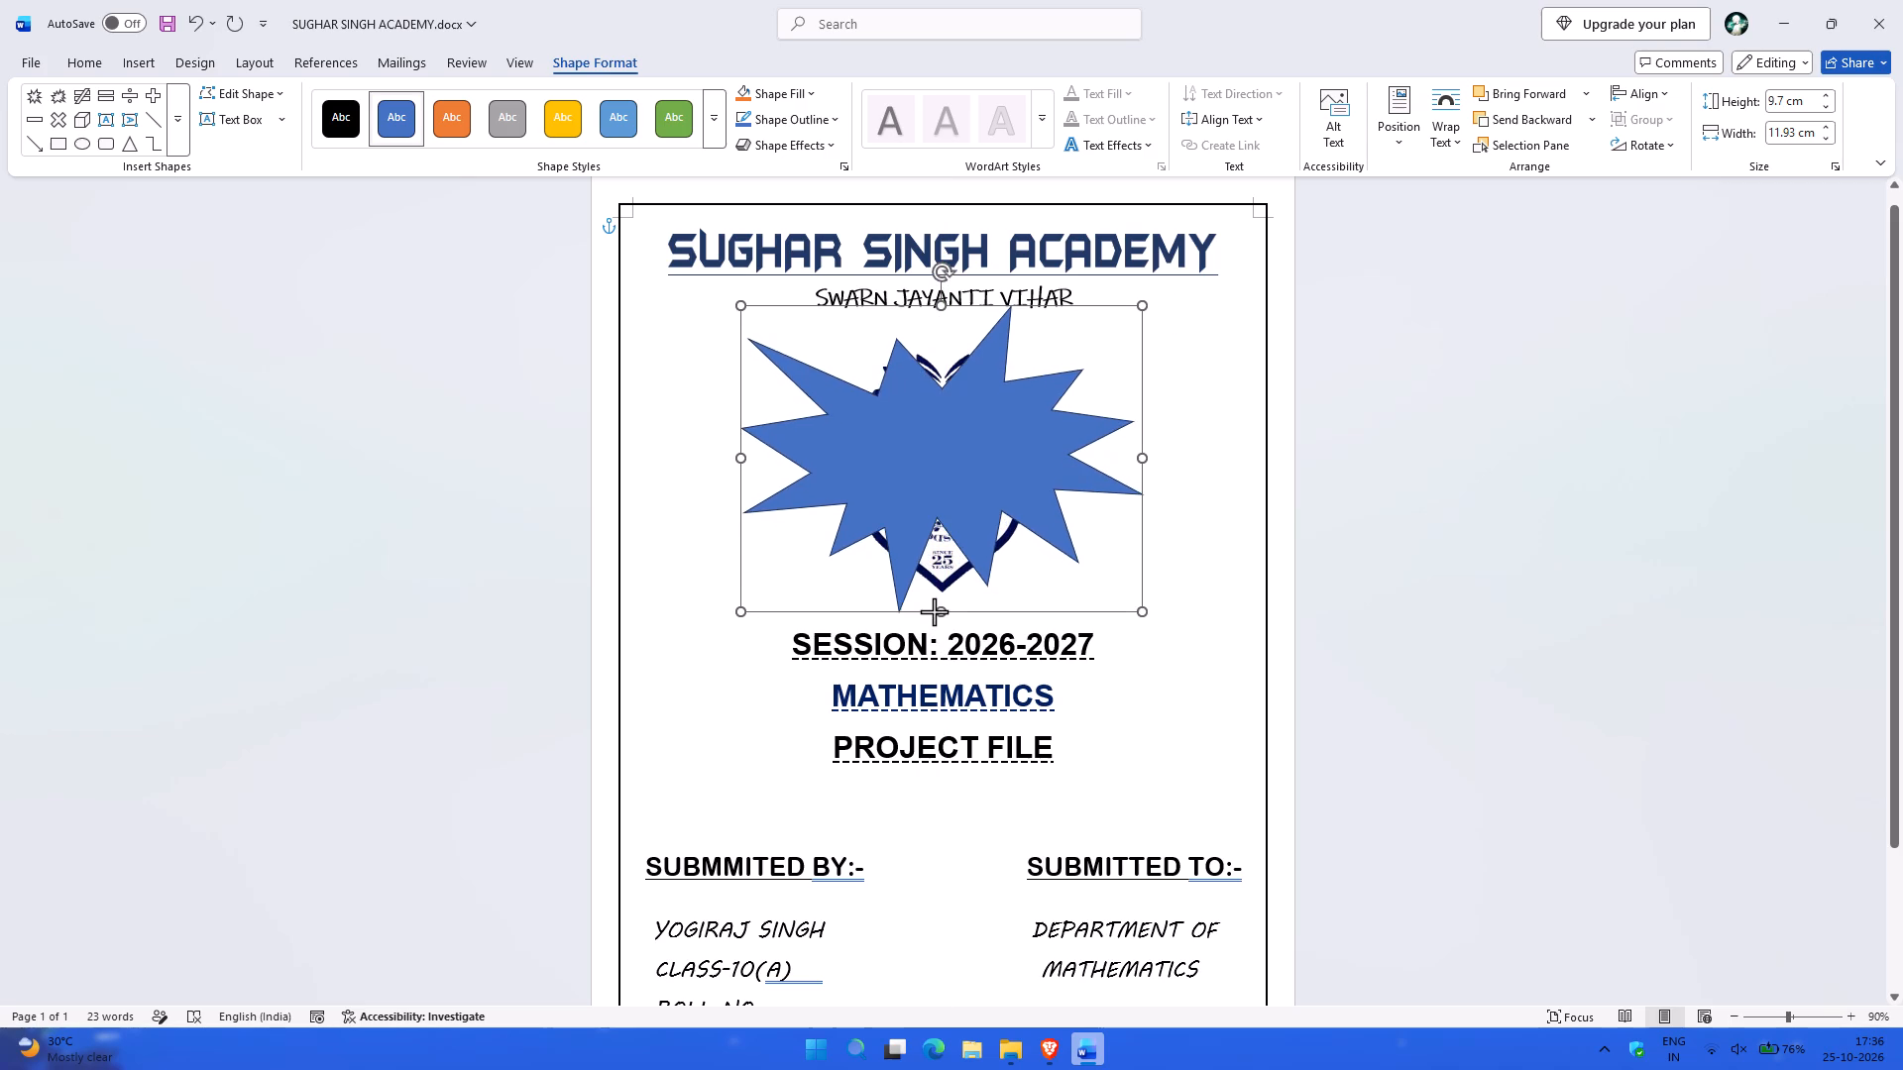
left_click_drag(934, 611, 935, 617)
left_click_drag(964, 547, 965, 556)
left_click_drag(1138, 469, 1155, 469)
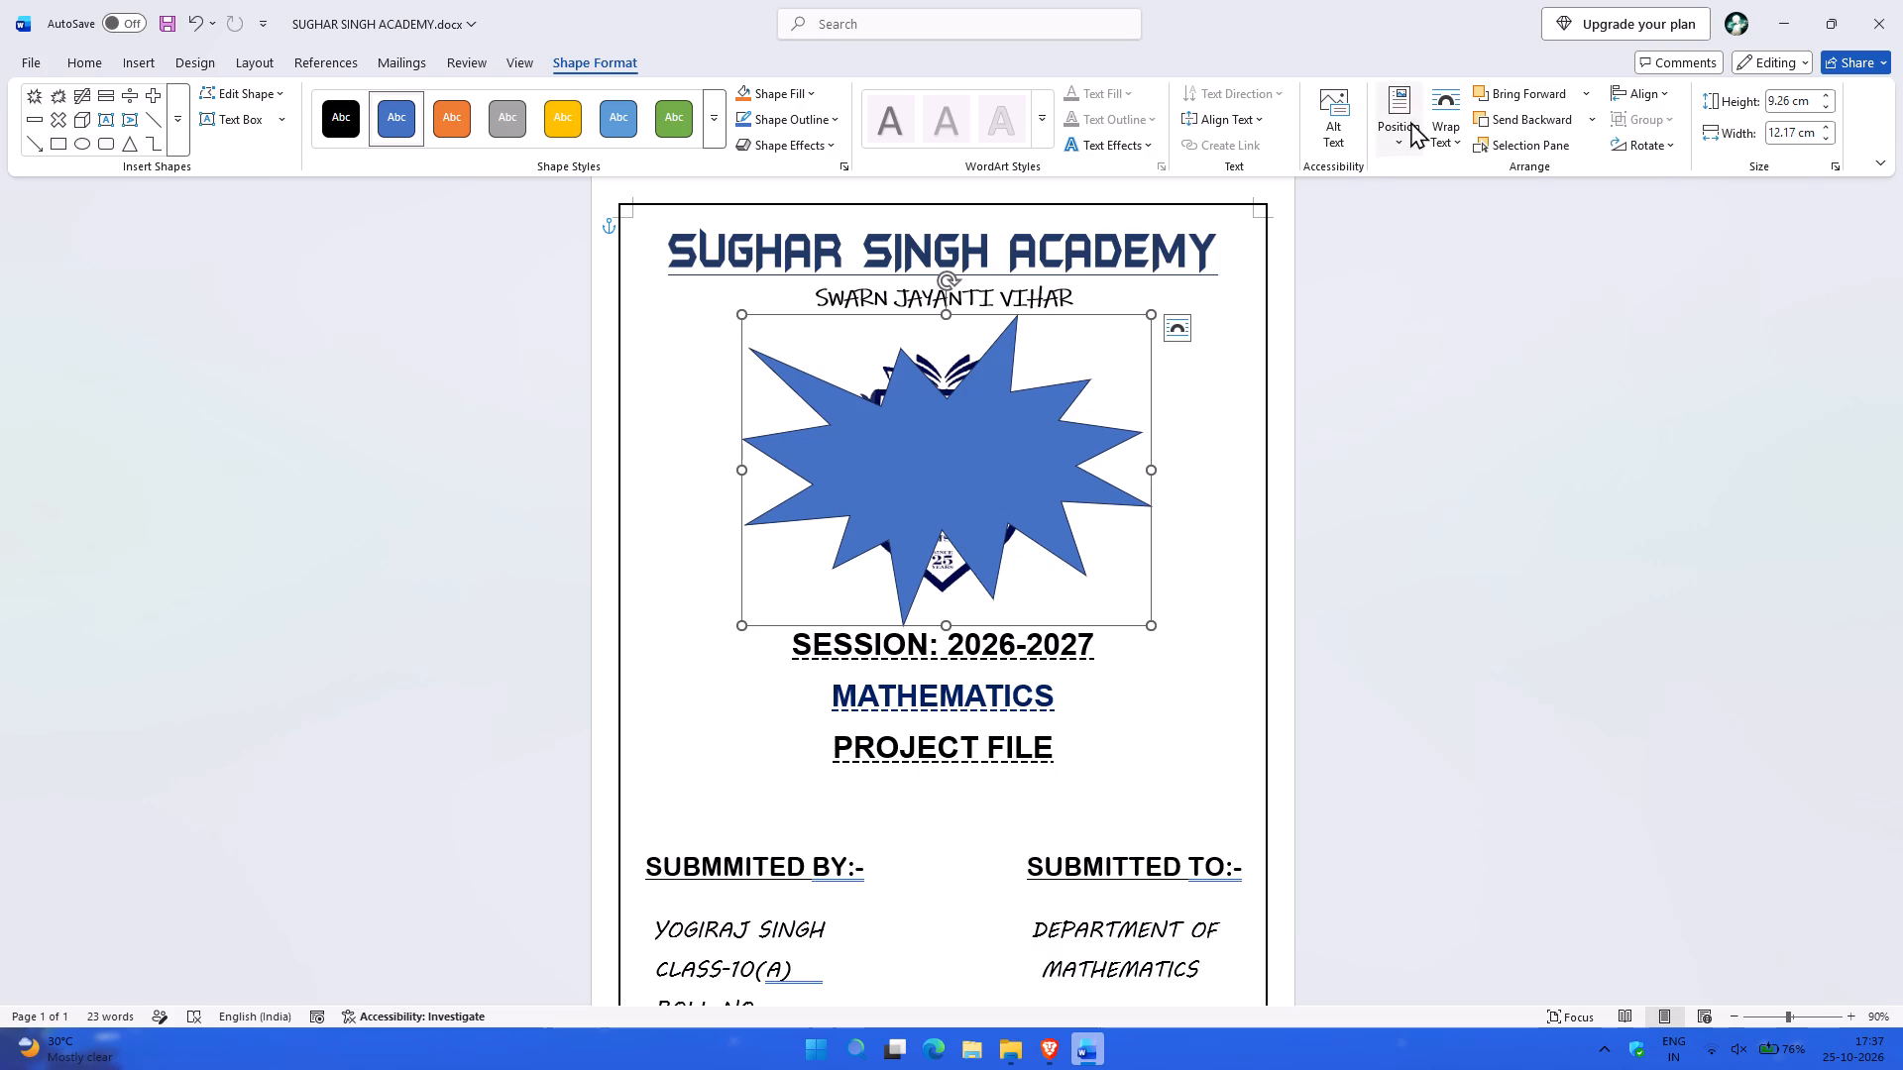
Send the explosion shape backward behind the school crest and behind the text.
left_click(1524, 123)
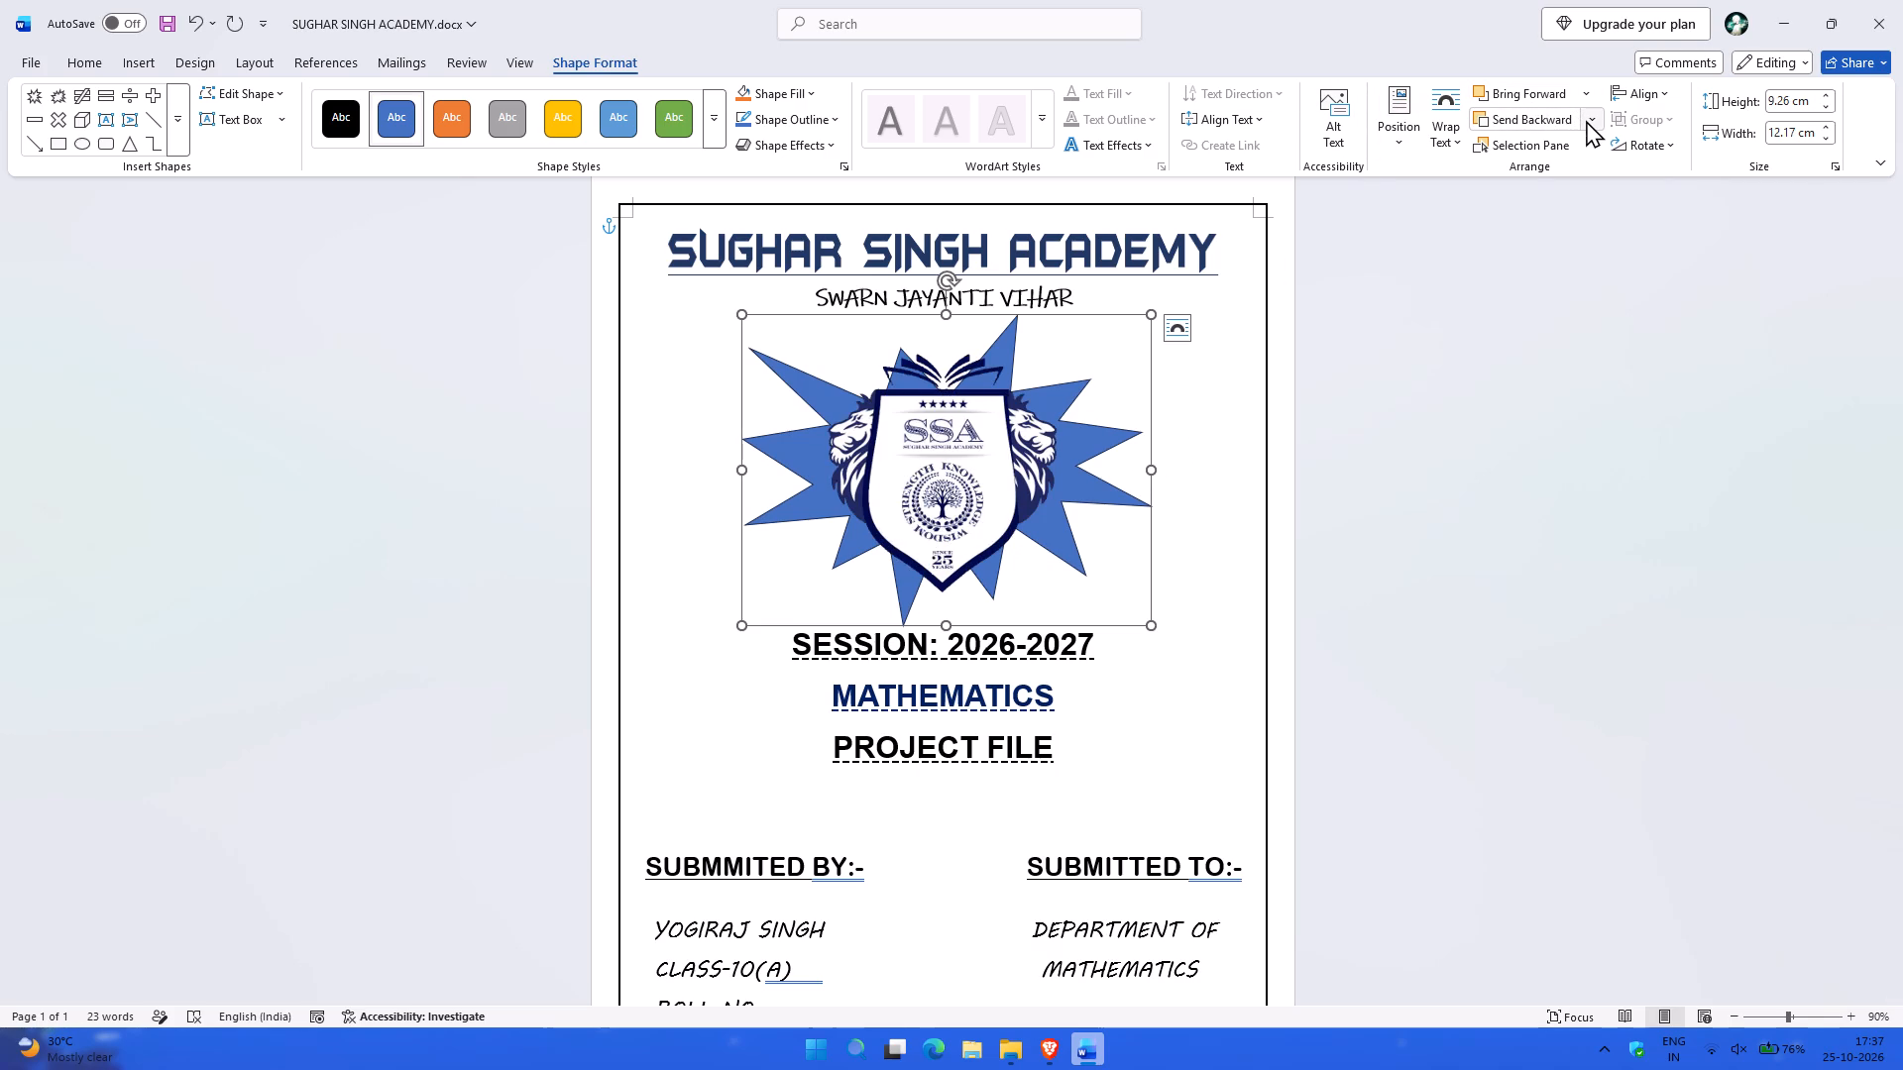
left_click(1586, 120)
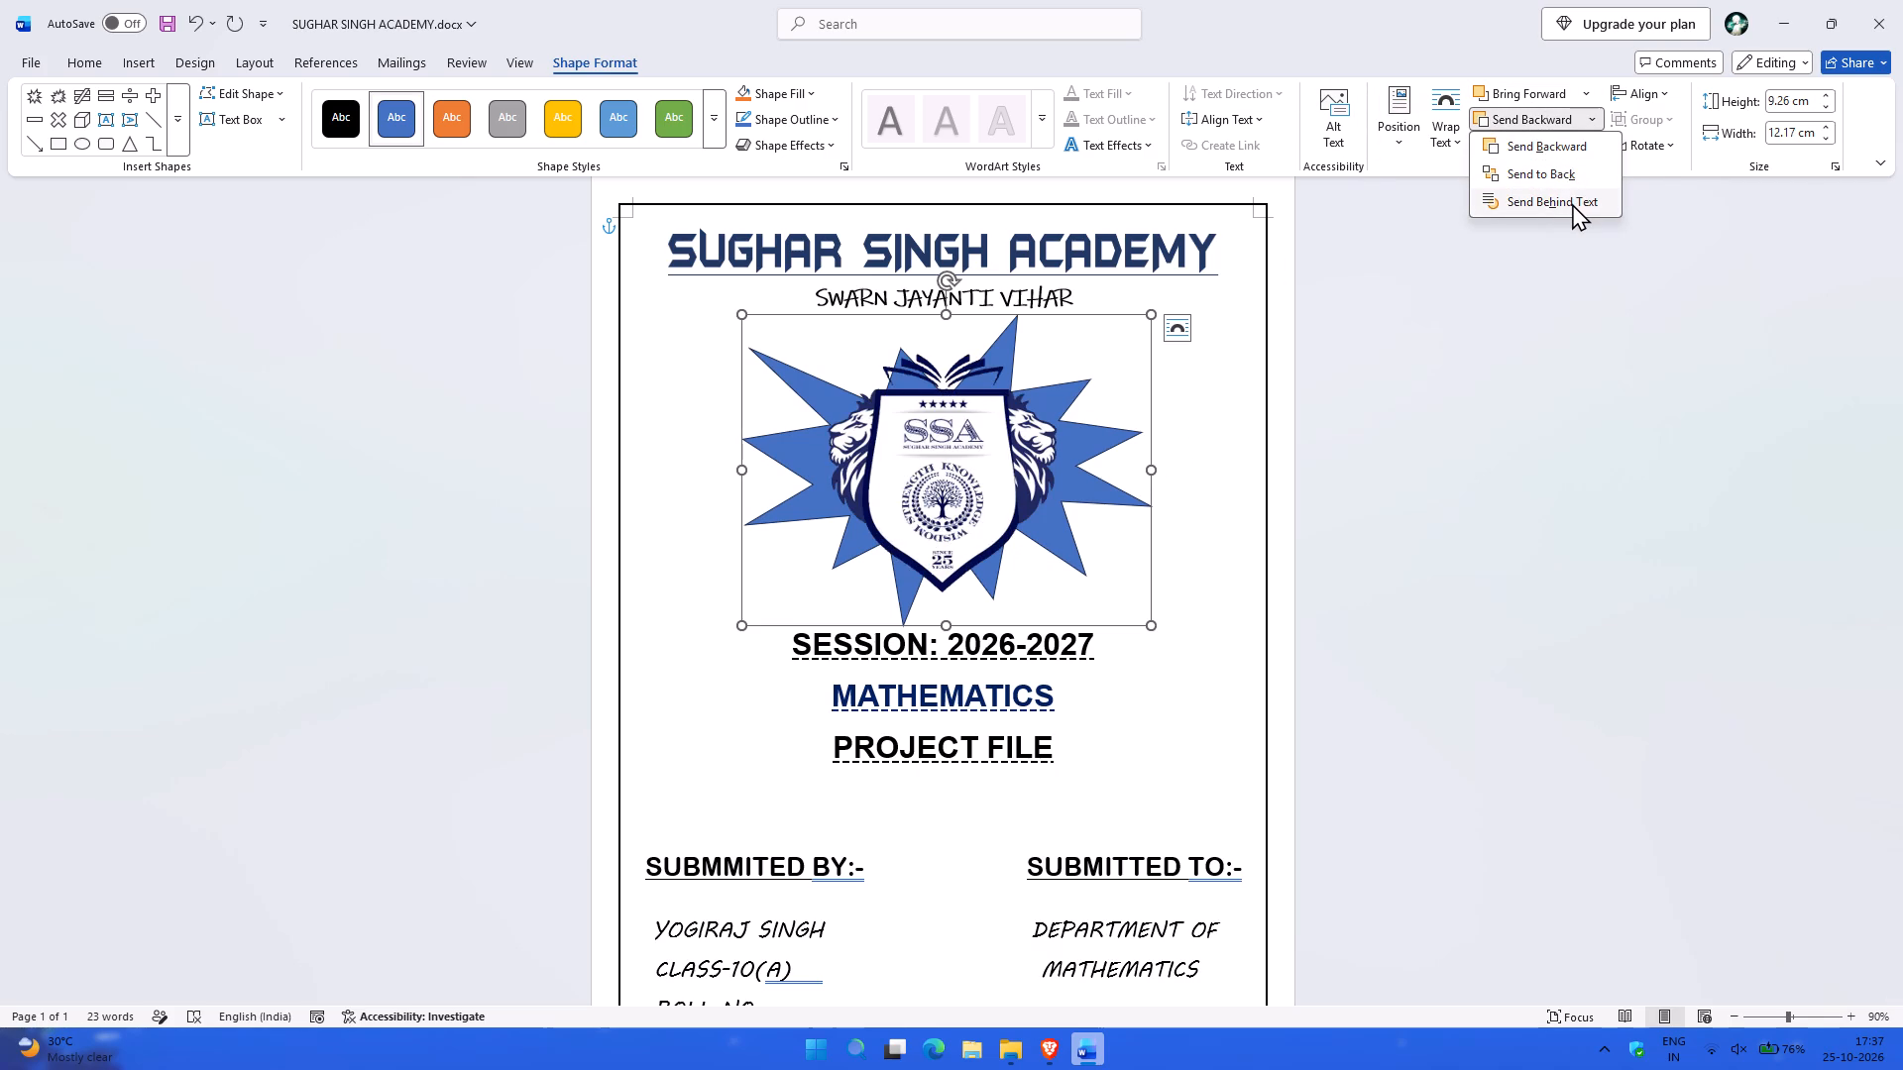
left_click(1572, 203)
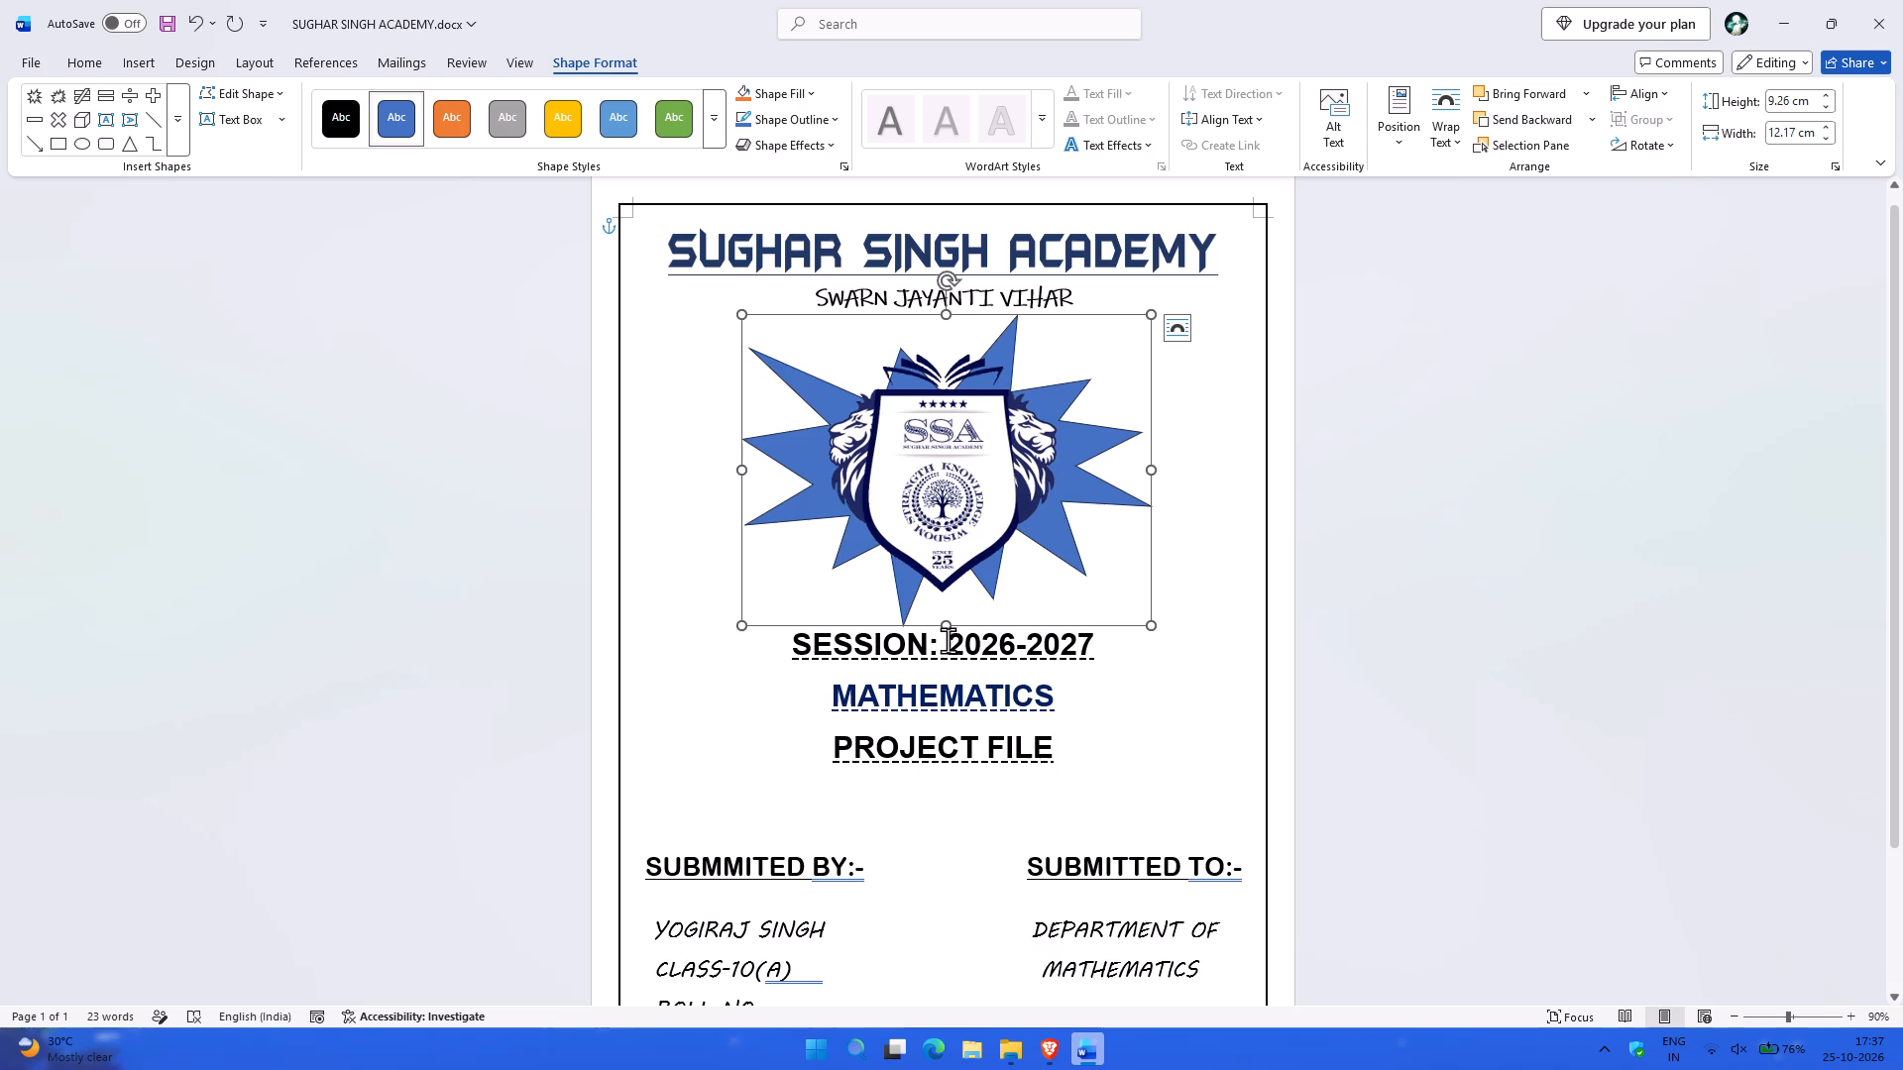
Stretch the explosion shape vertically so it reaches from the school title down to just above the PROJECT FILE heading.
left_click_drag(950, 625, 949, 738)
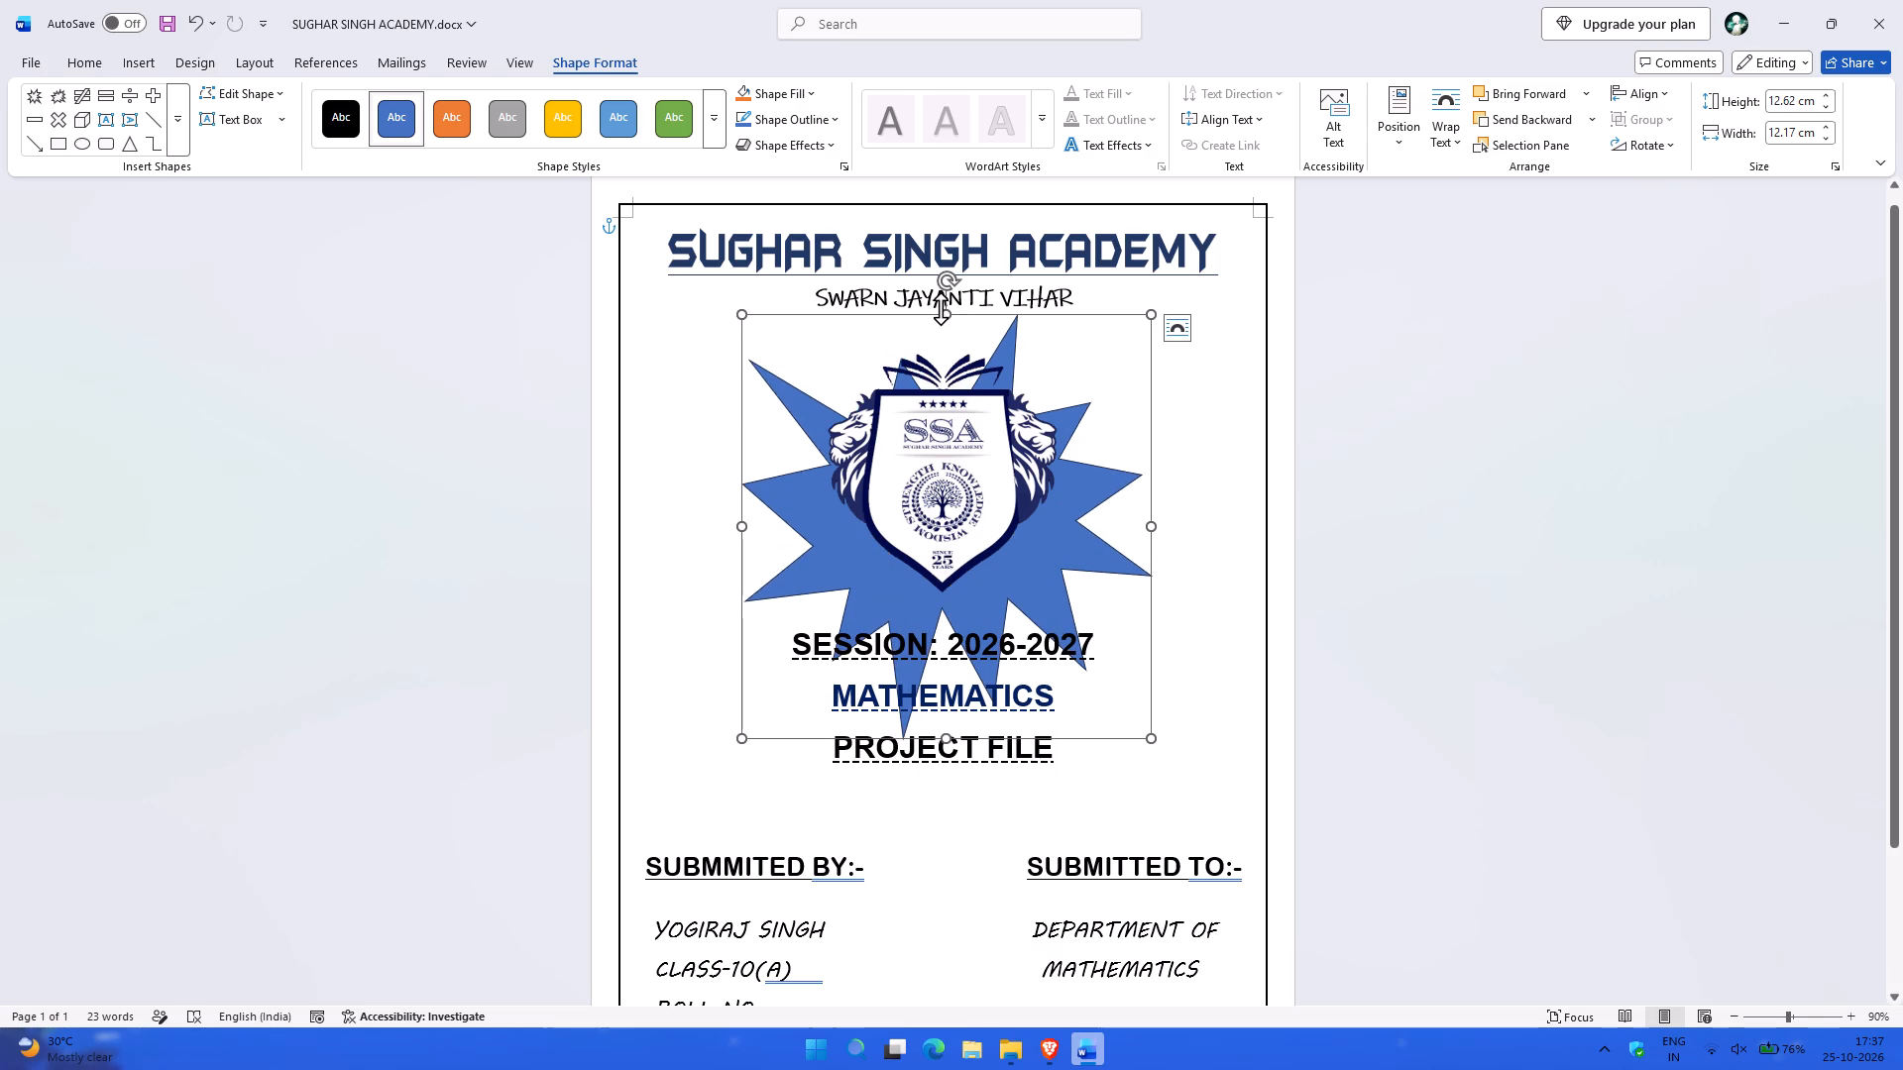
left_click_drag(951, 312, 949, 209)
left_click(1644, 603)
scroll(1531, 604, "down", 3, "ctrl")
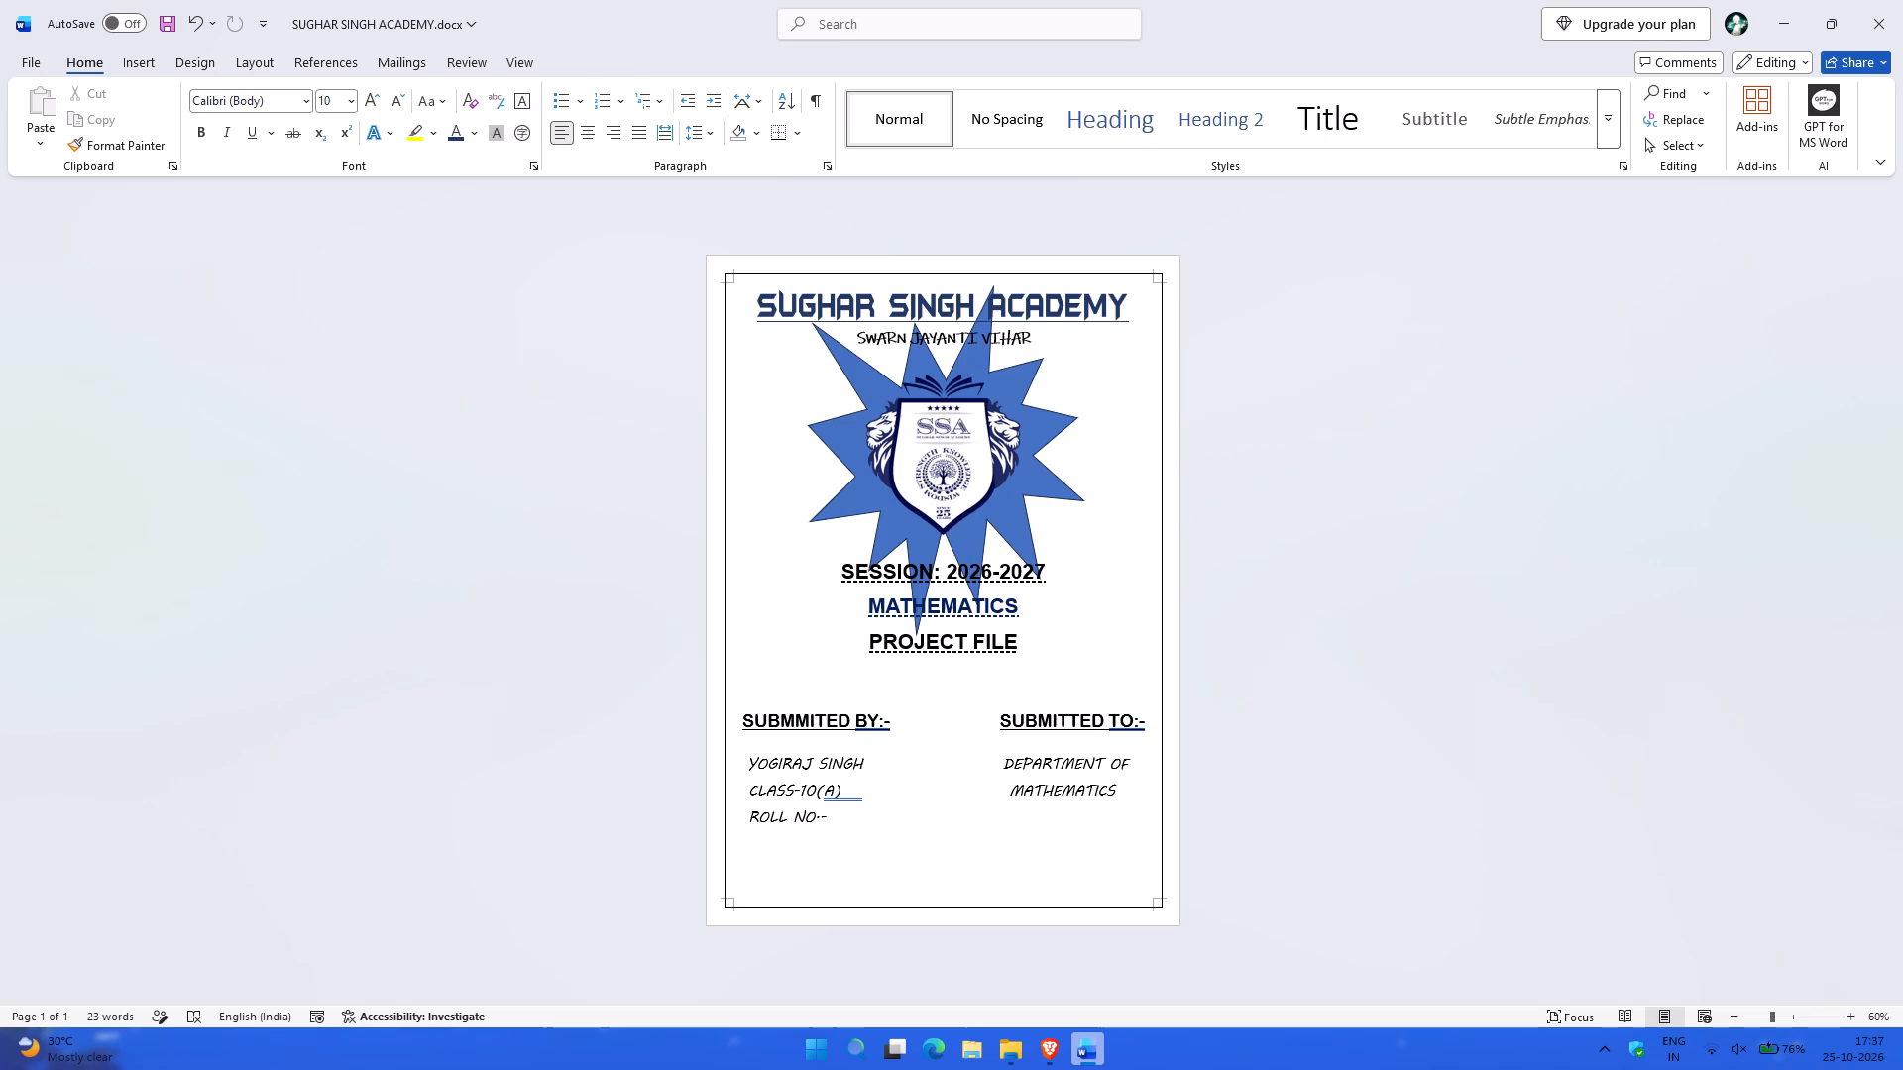
Undo all the explosion shape's edits and its drawing, removing it from the cover page.
key("ctrl+z")
key("ctrl+z")
key("ctrl+z")
key("ctrl+z")
key("ctrl+z")
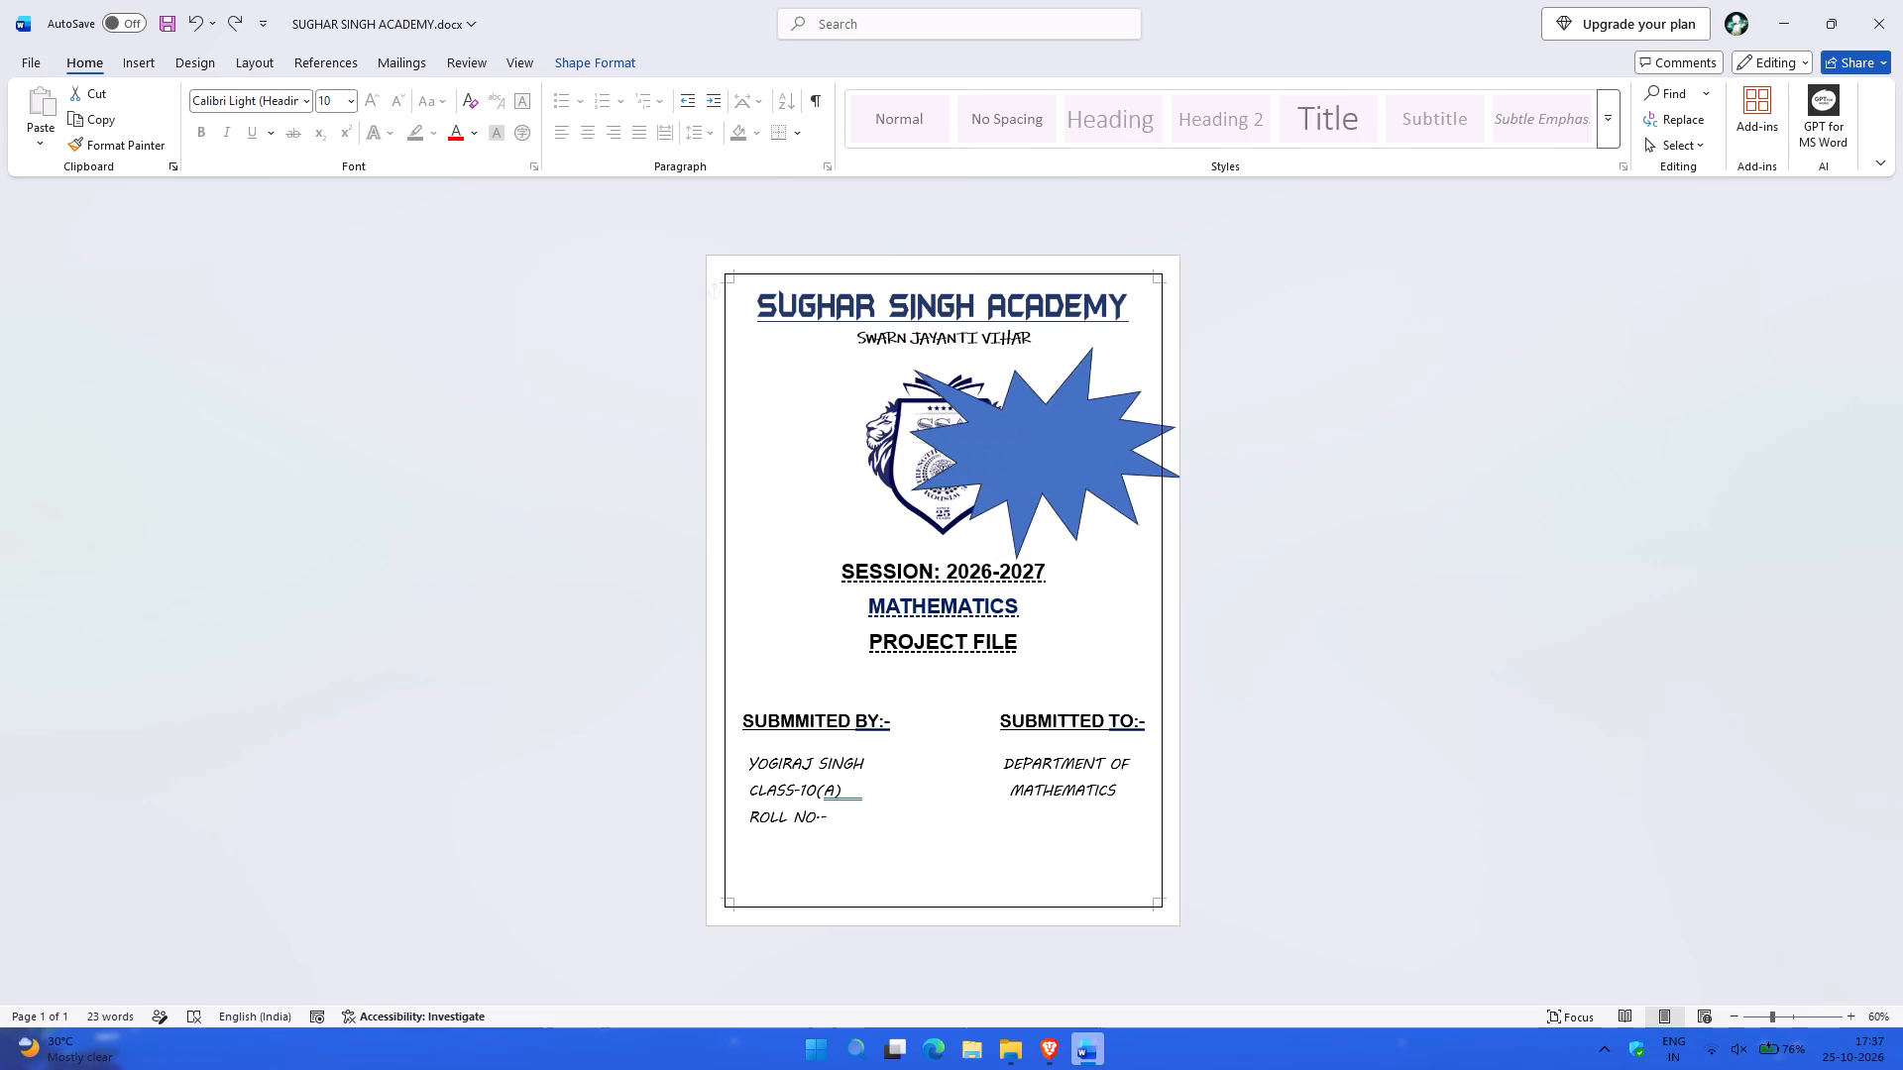
key("ctrl+z")
key("ctrl+z")
key("ctrl+z")
key("ctrl+z")
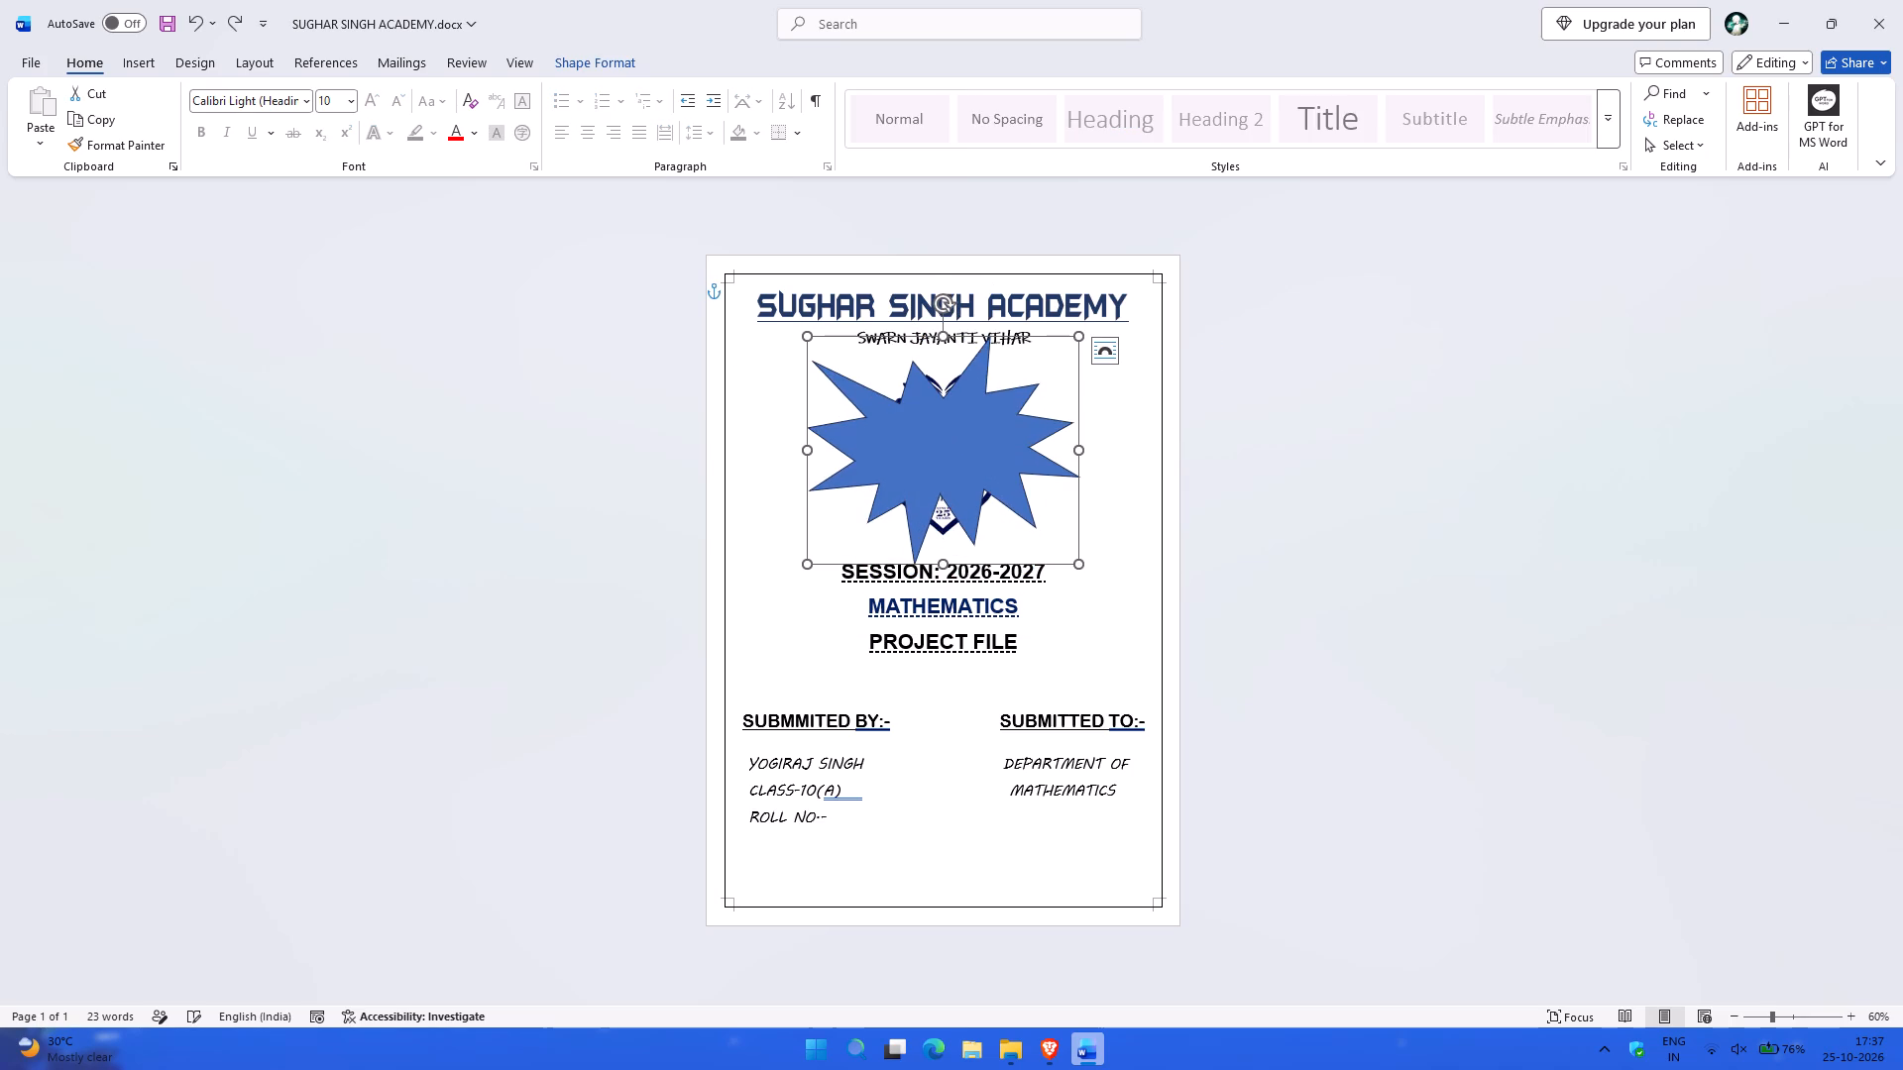
key("ctrl+z")
key("ctrl+z")
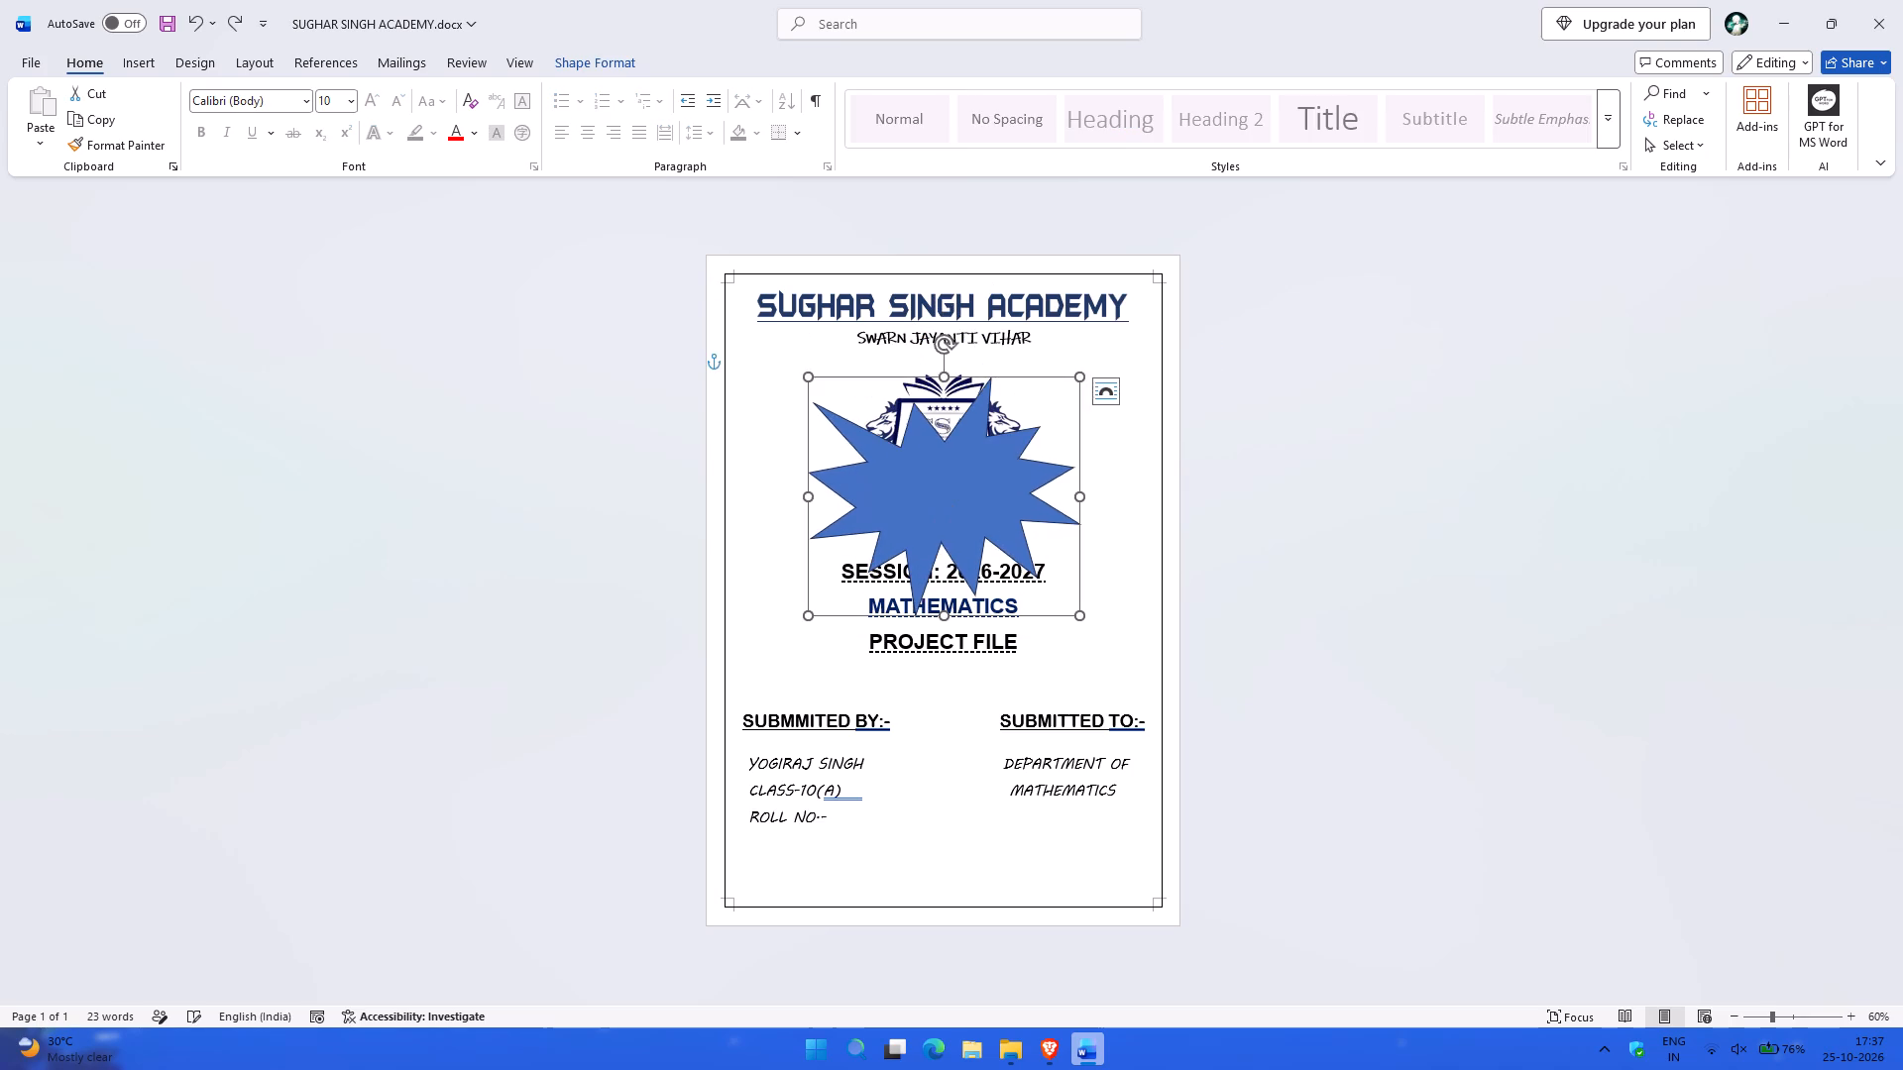
key("ctrl+z")
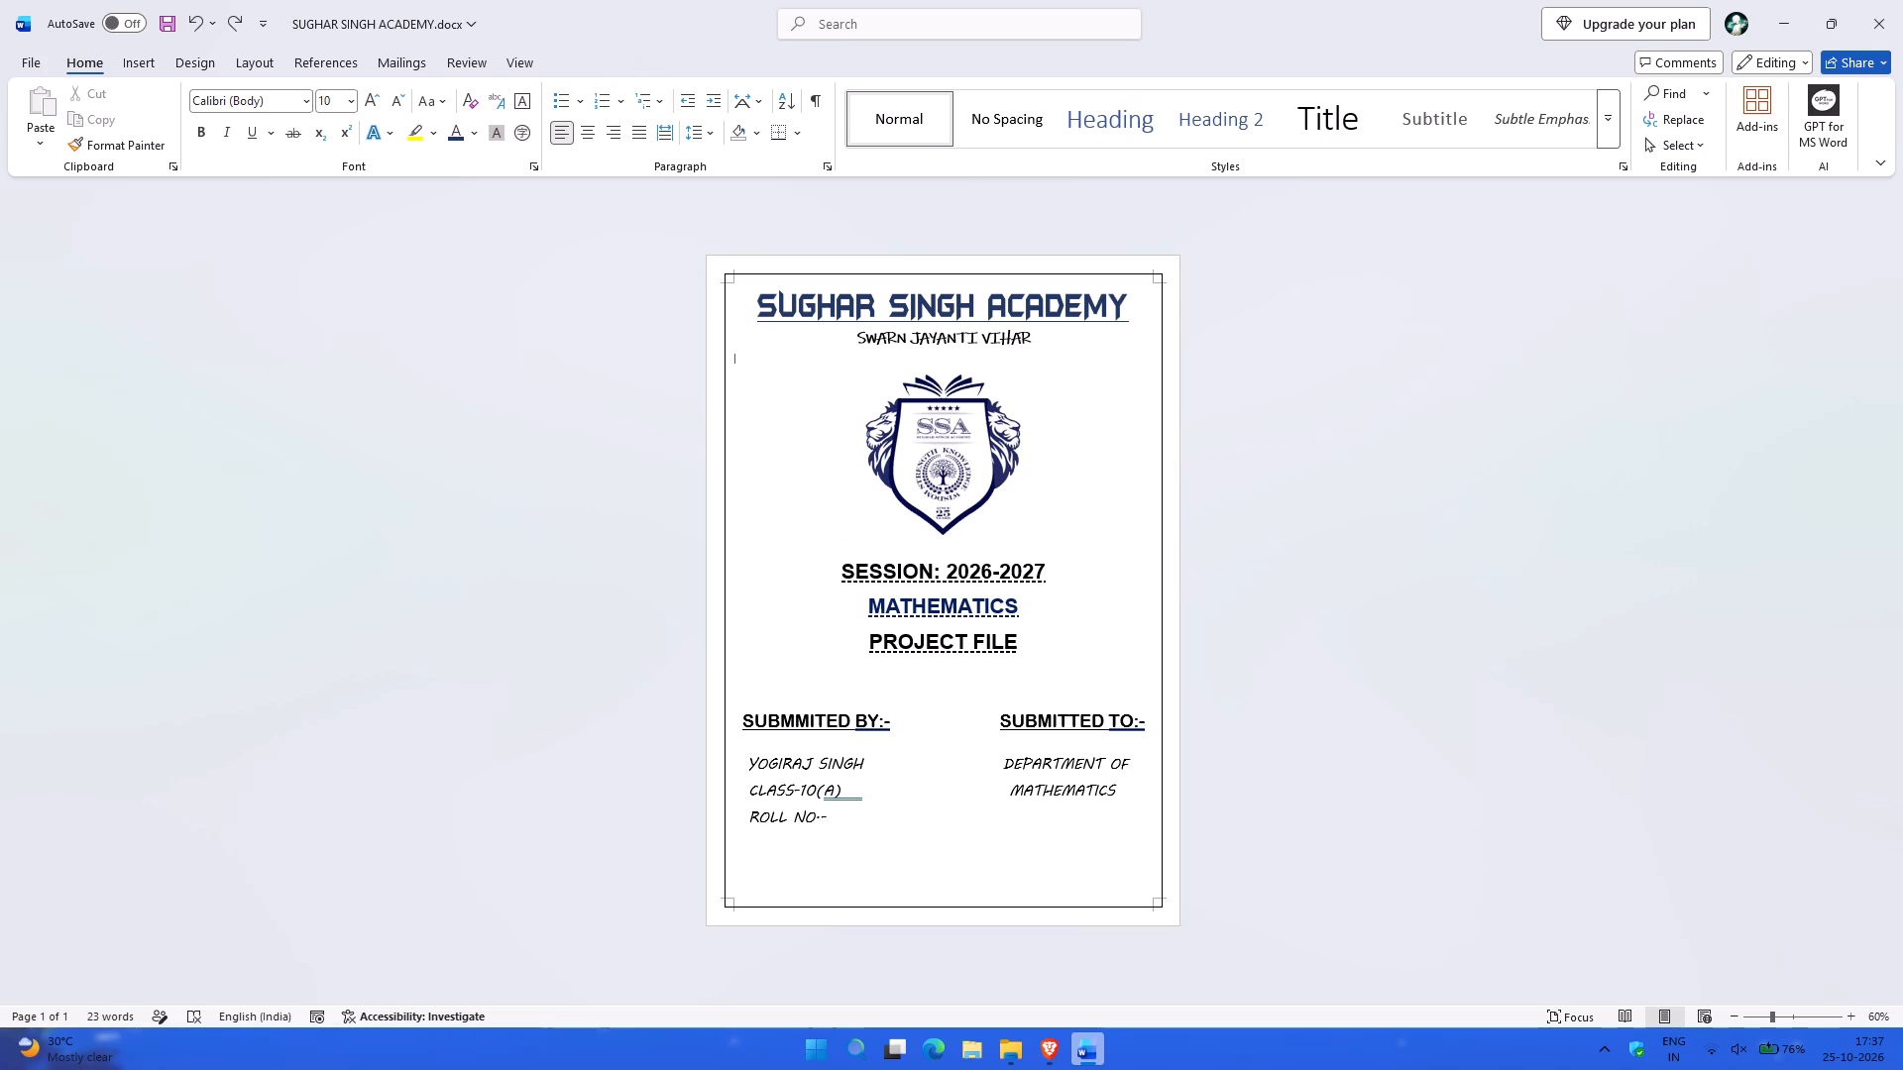
Move the school crest slightly down, keeping it centred between the SWARN JAYANTI VIHAR line and the SESSION heading.
left_click(969, 447)
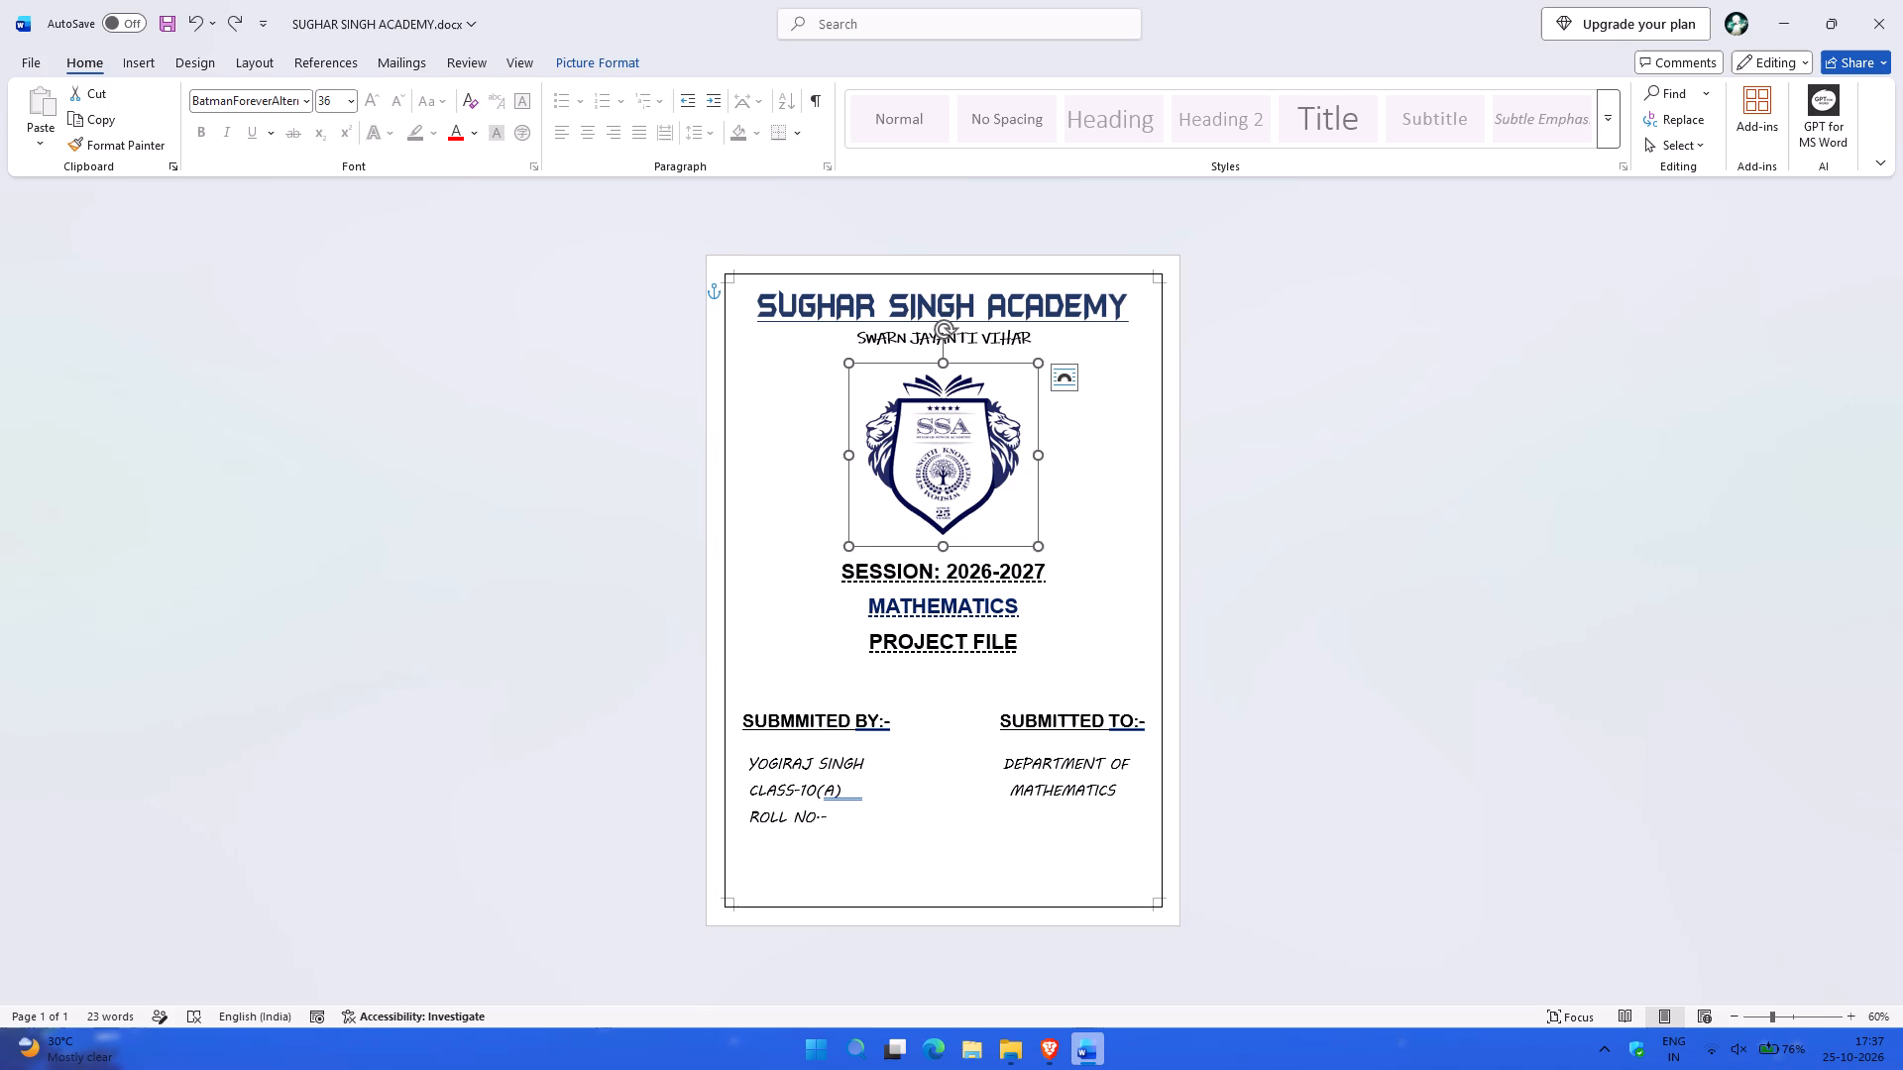
left_click_drag(949, 453, 949, 463)
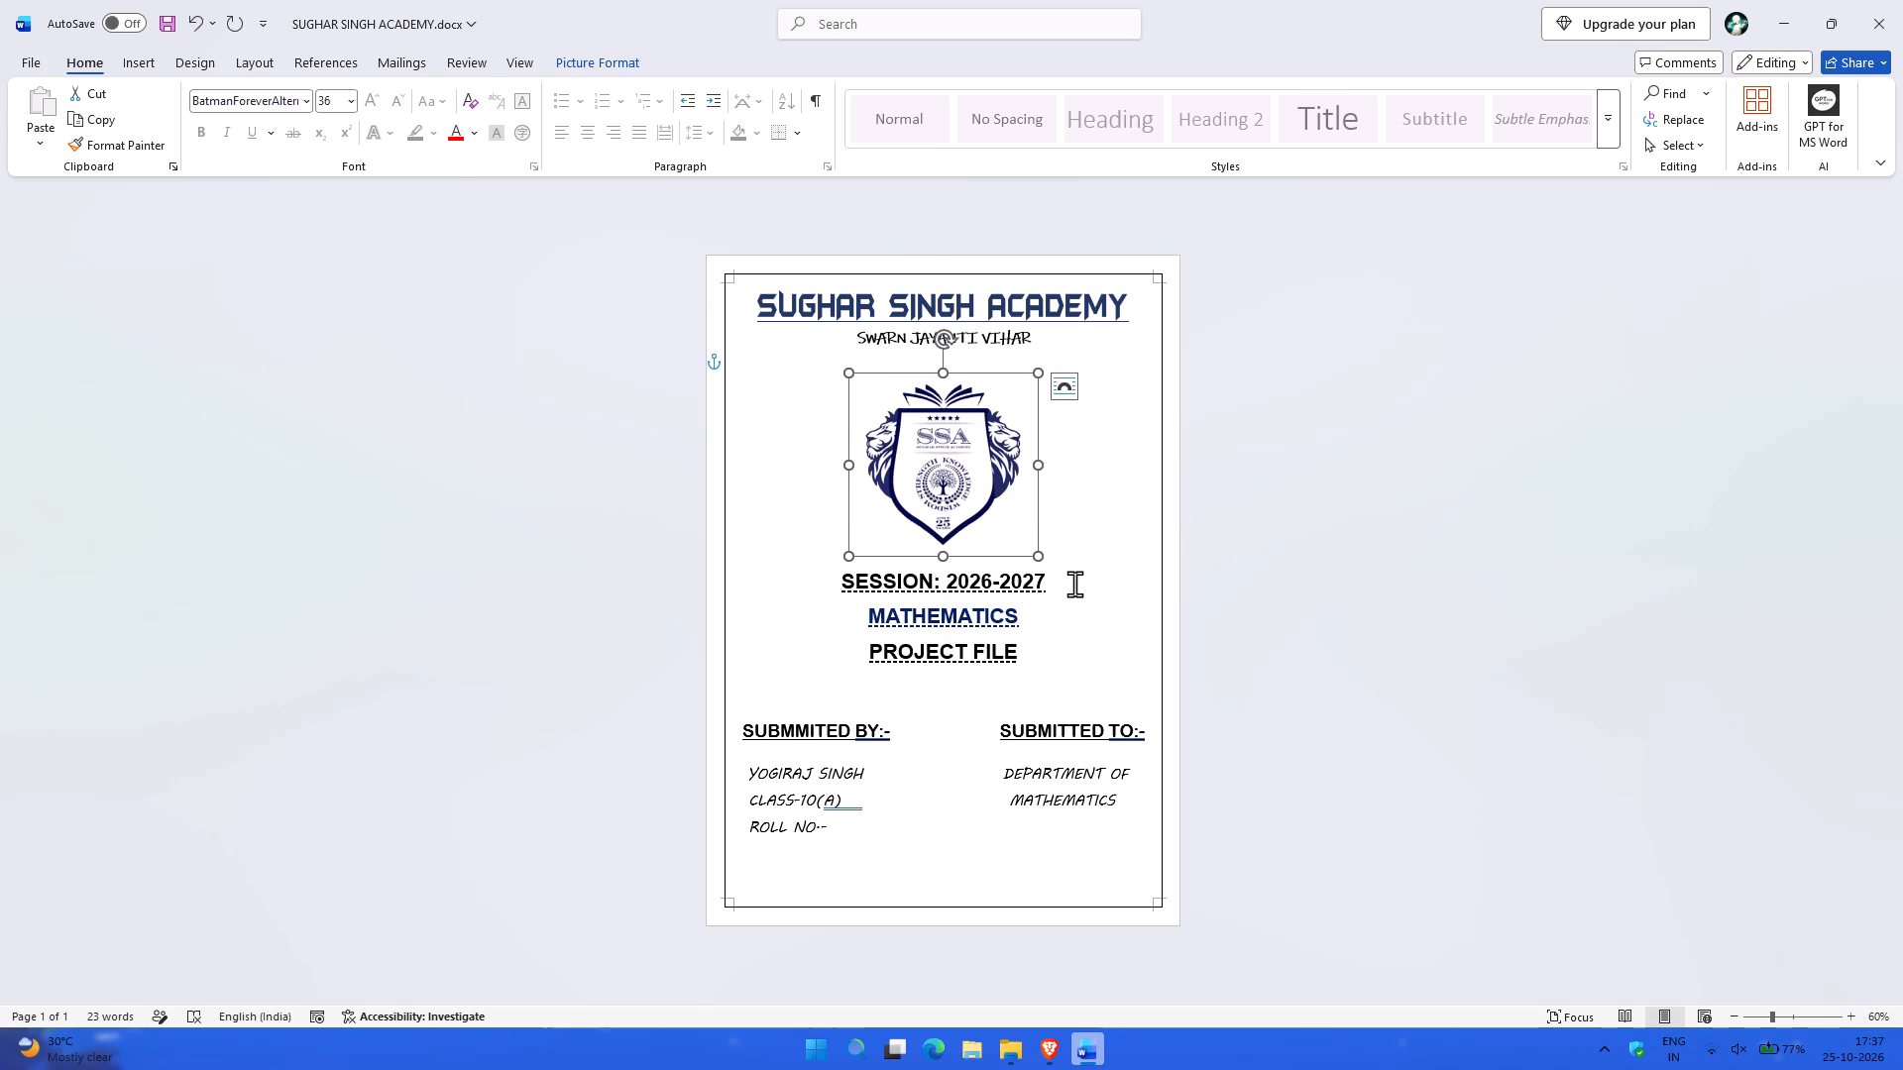
left_click(1058, 556)
Increase the font size of the blank line between the crest and the SESSION heading to 11.
left_click(790, 565)
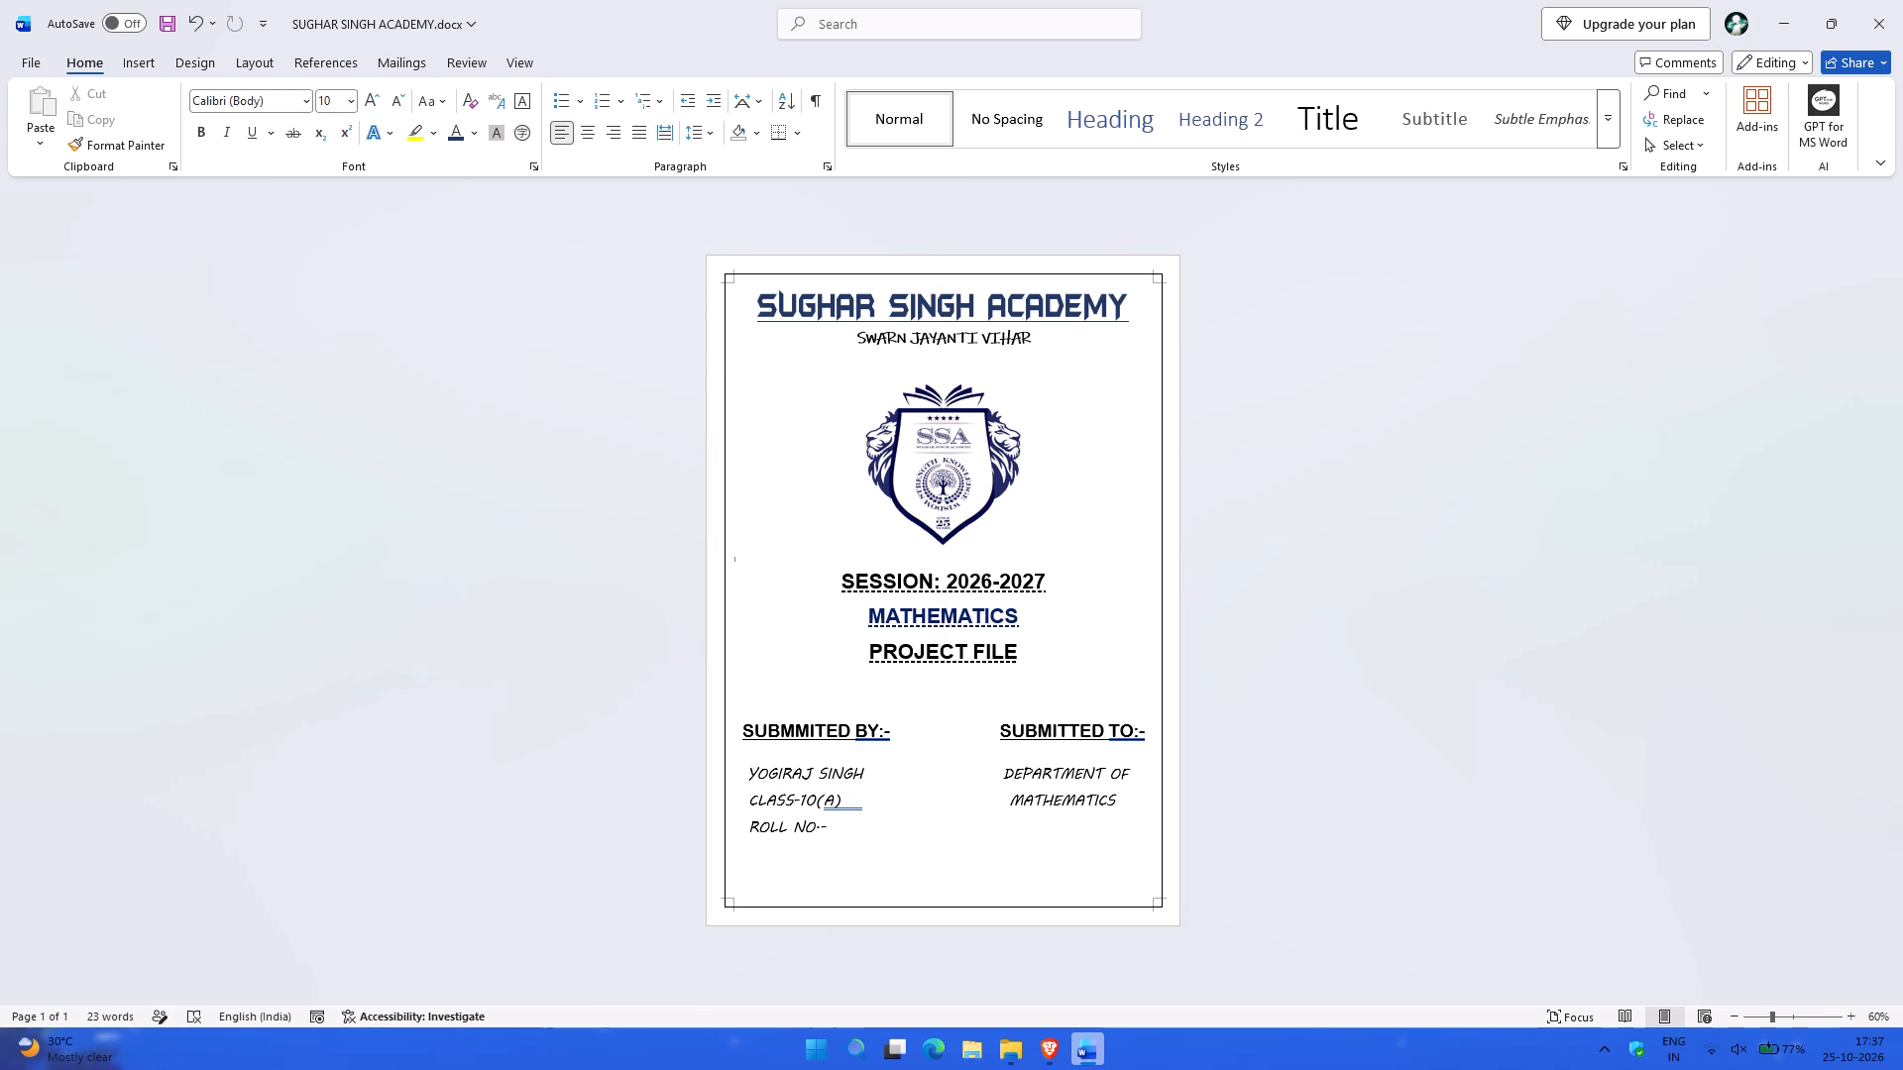
left_click(377, 97)
double_click(377, 97)
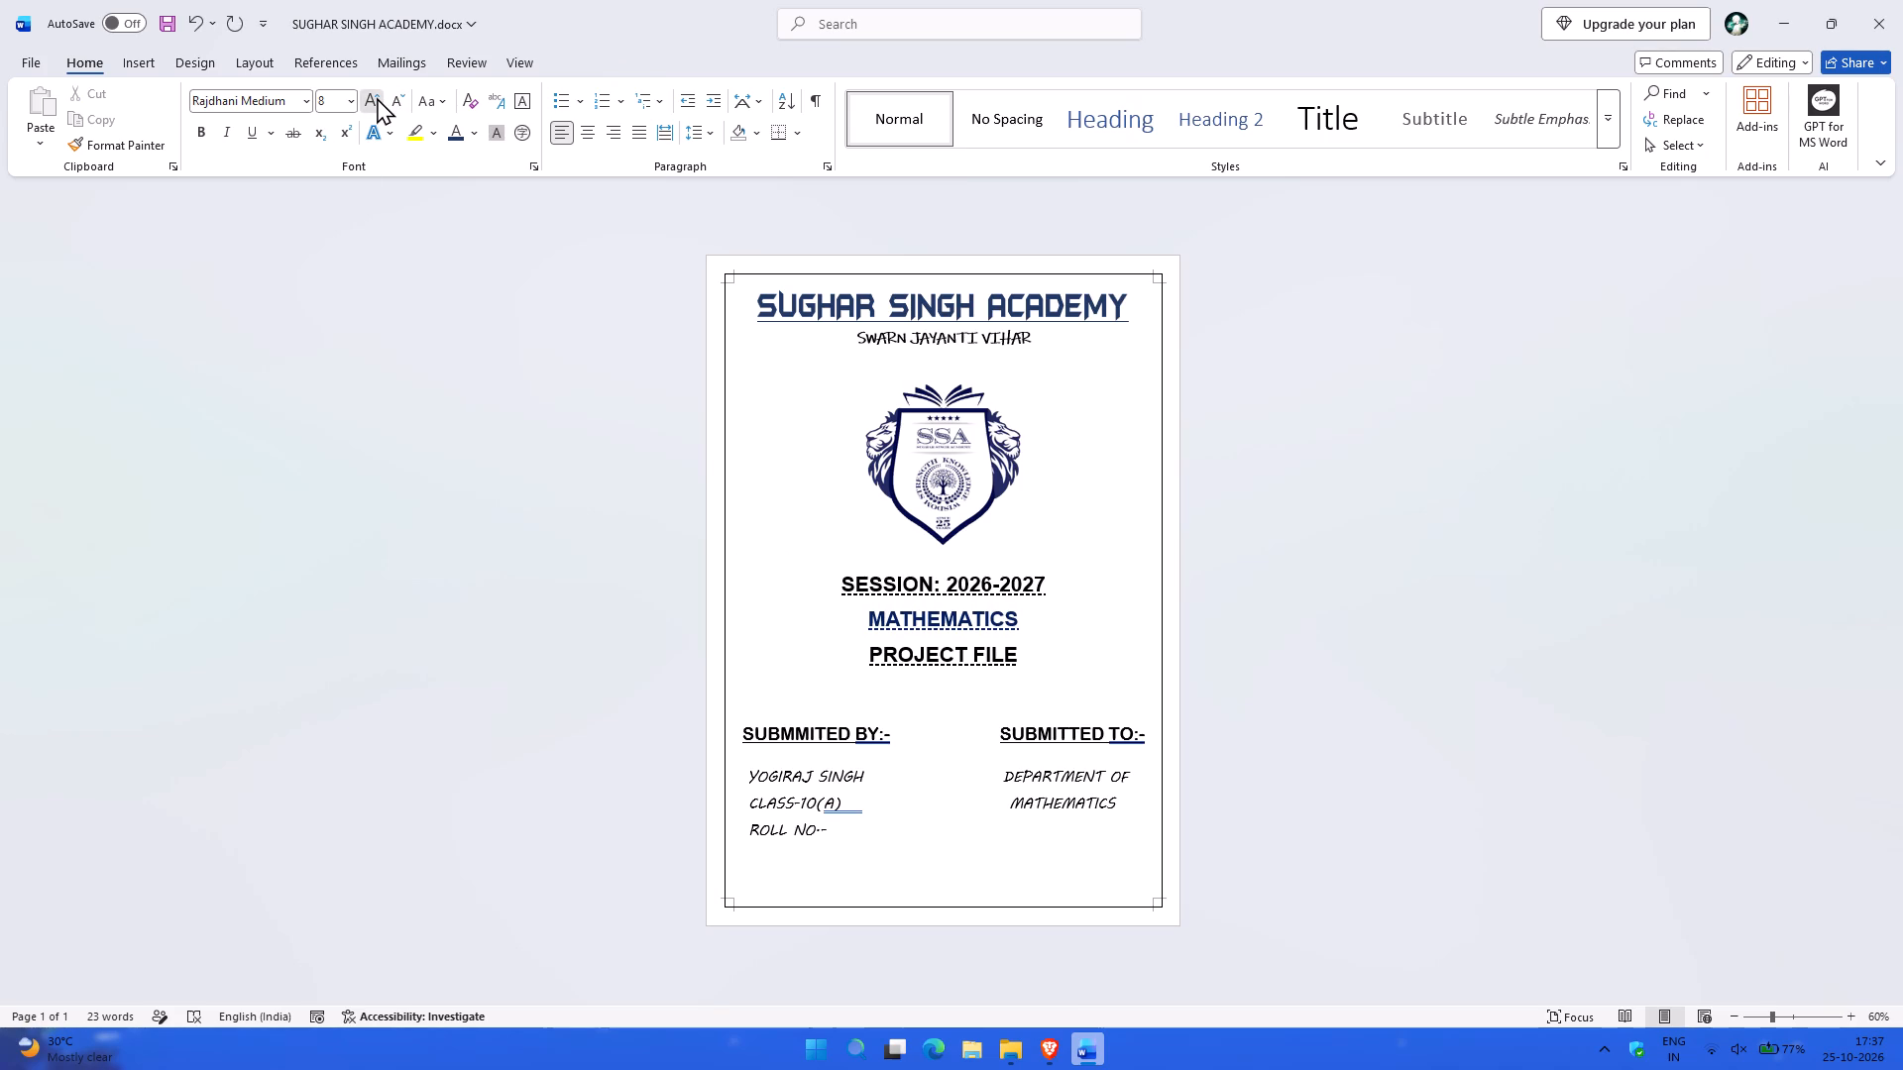
left_click(377, 97)
left_click(377, 97)
left_click(377, 97)
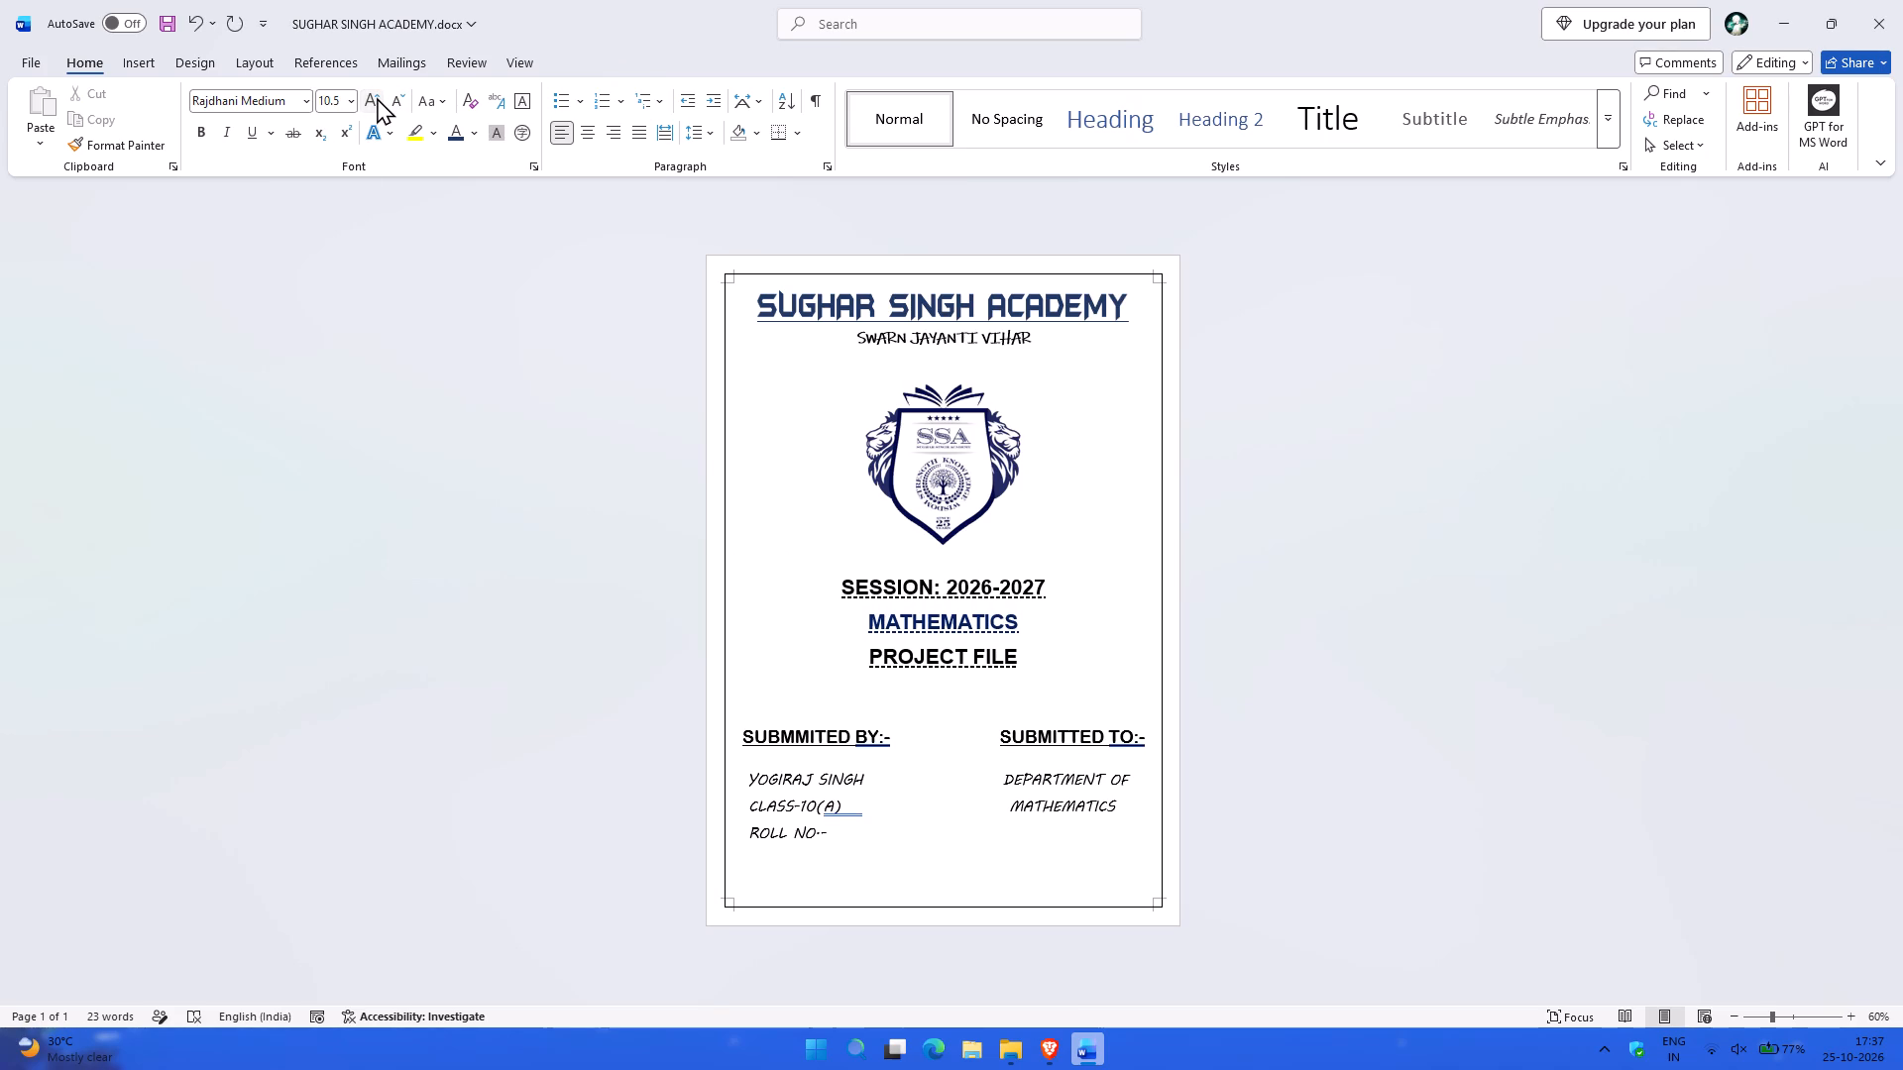
left_click(377, 97)
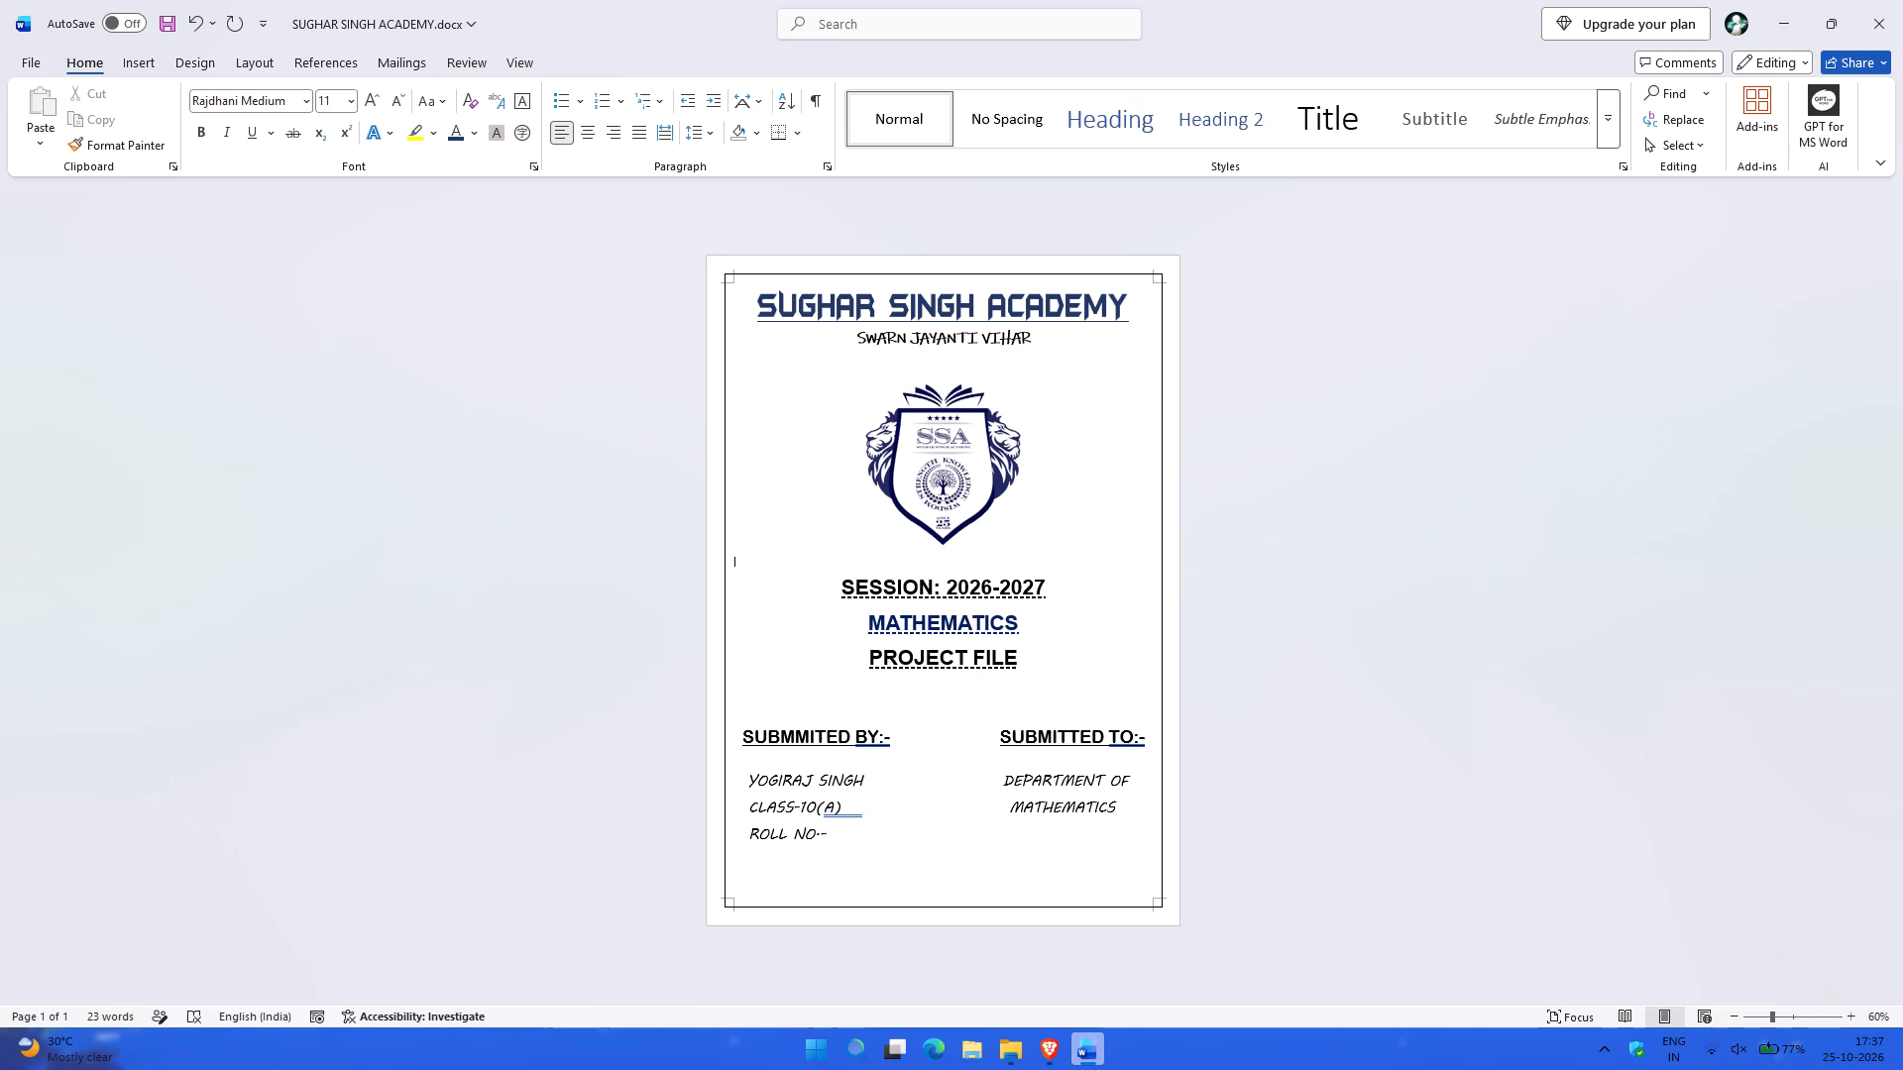
Reduce the font size of the blank line below the PROJECT FILE heading to 9.
left_click(760, 691)
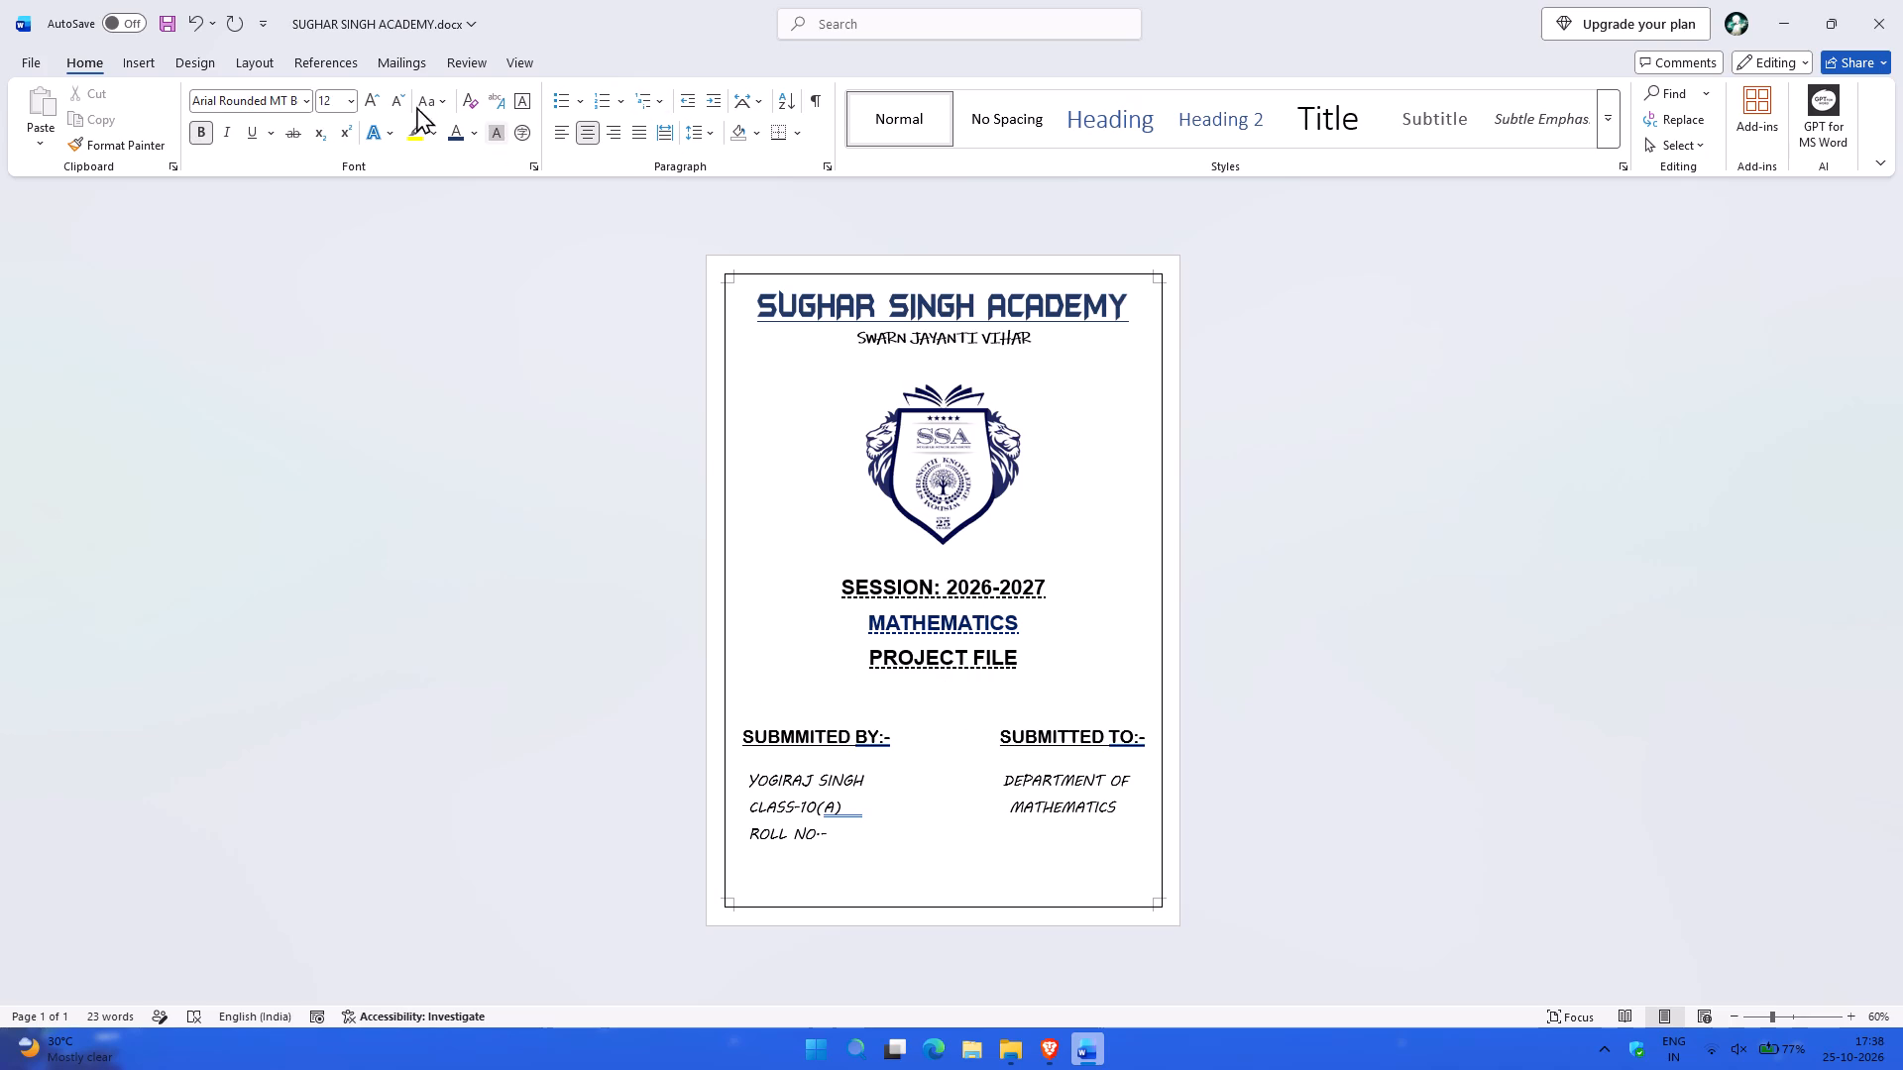
left_click(140, 57)
left_click(71, 64)
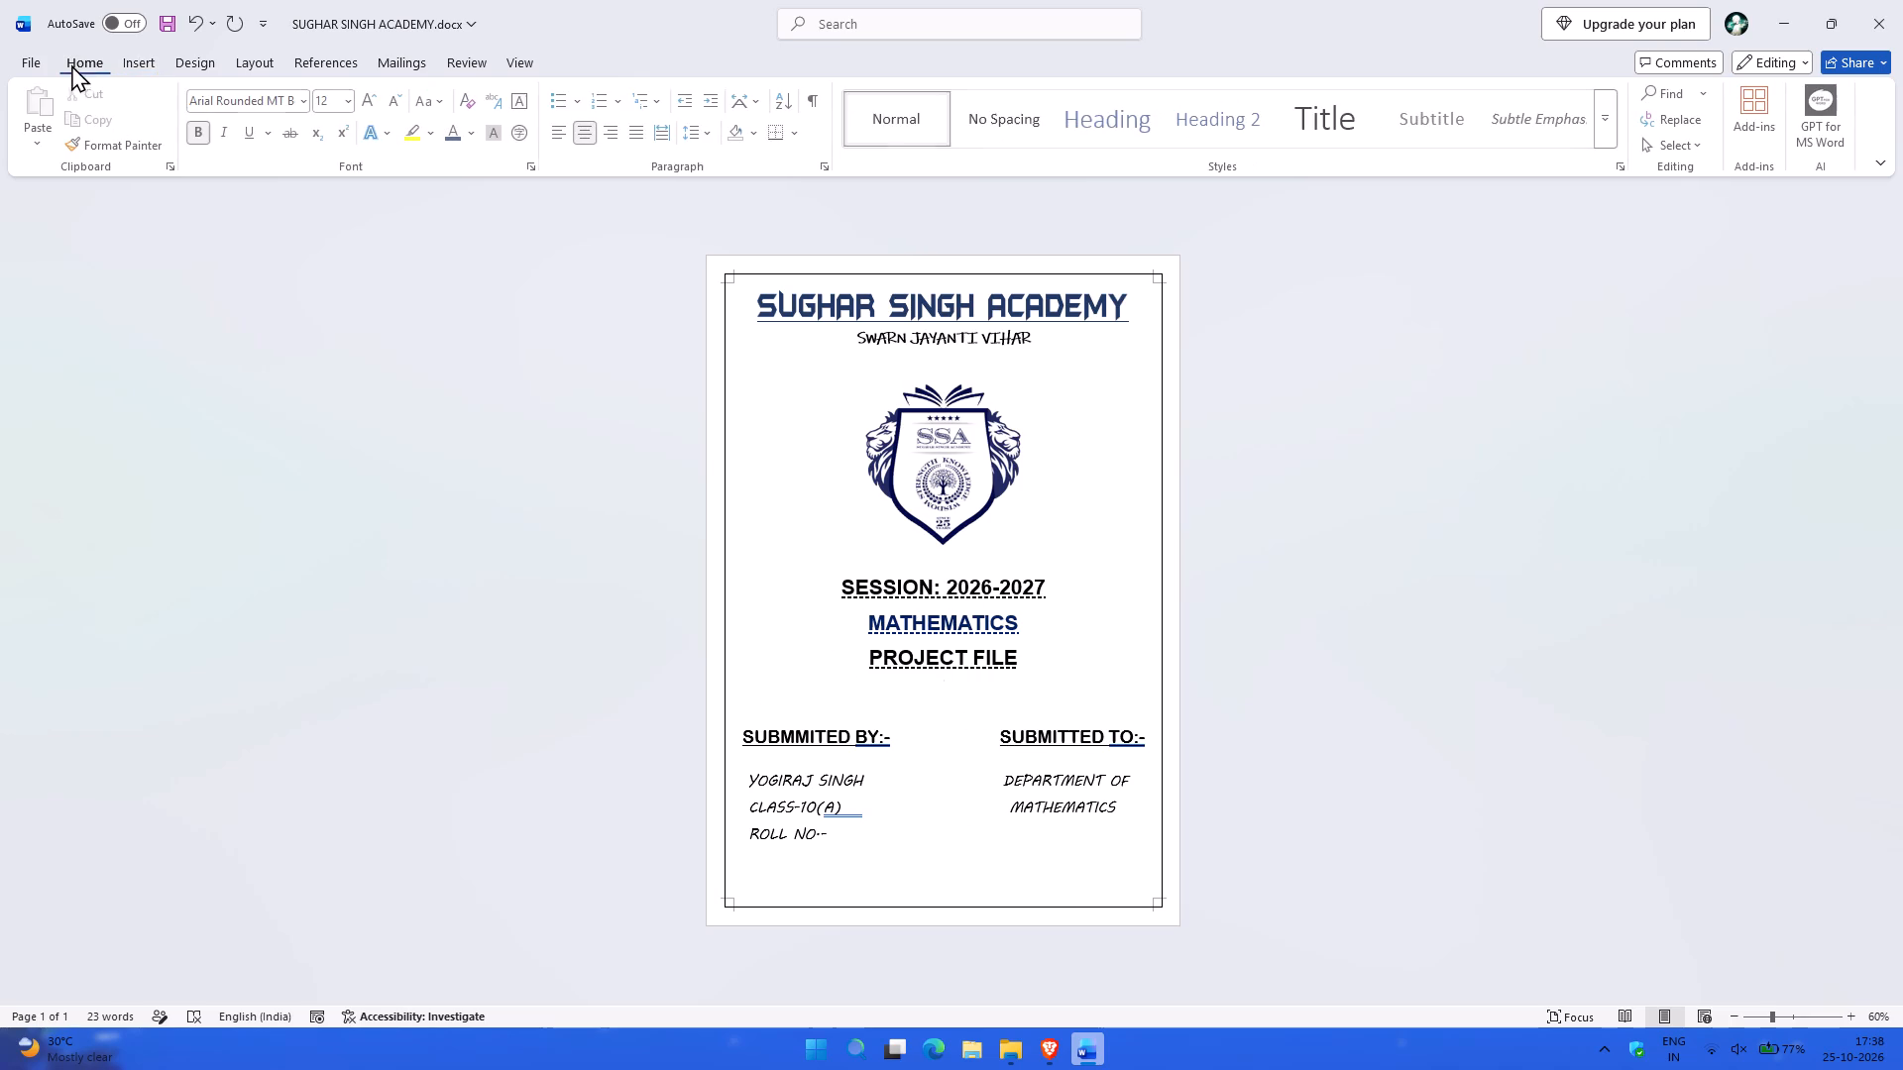
left_click(394, 96)
triple_click(394, 96)
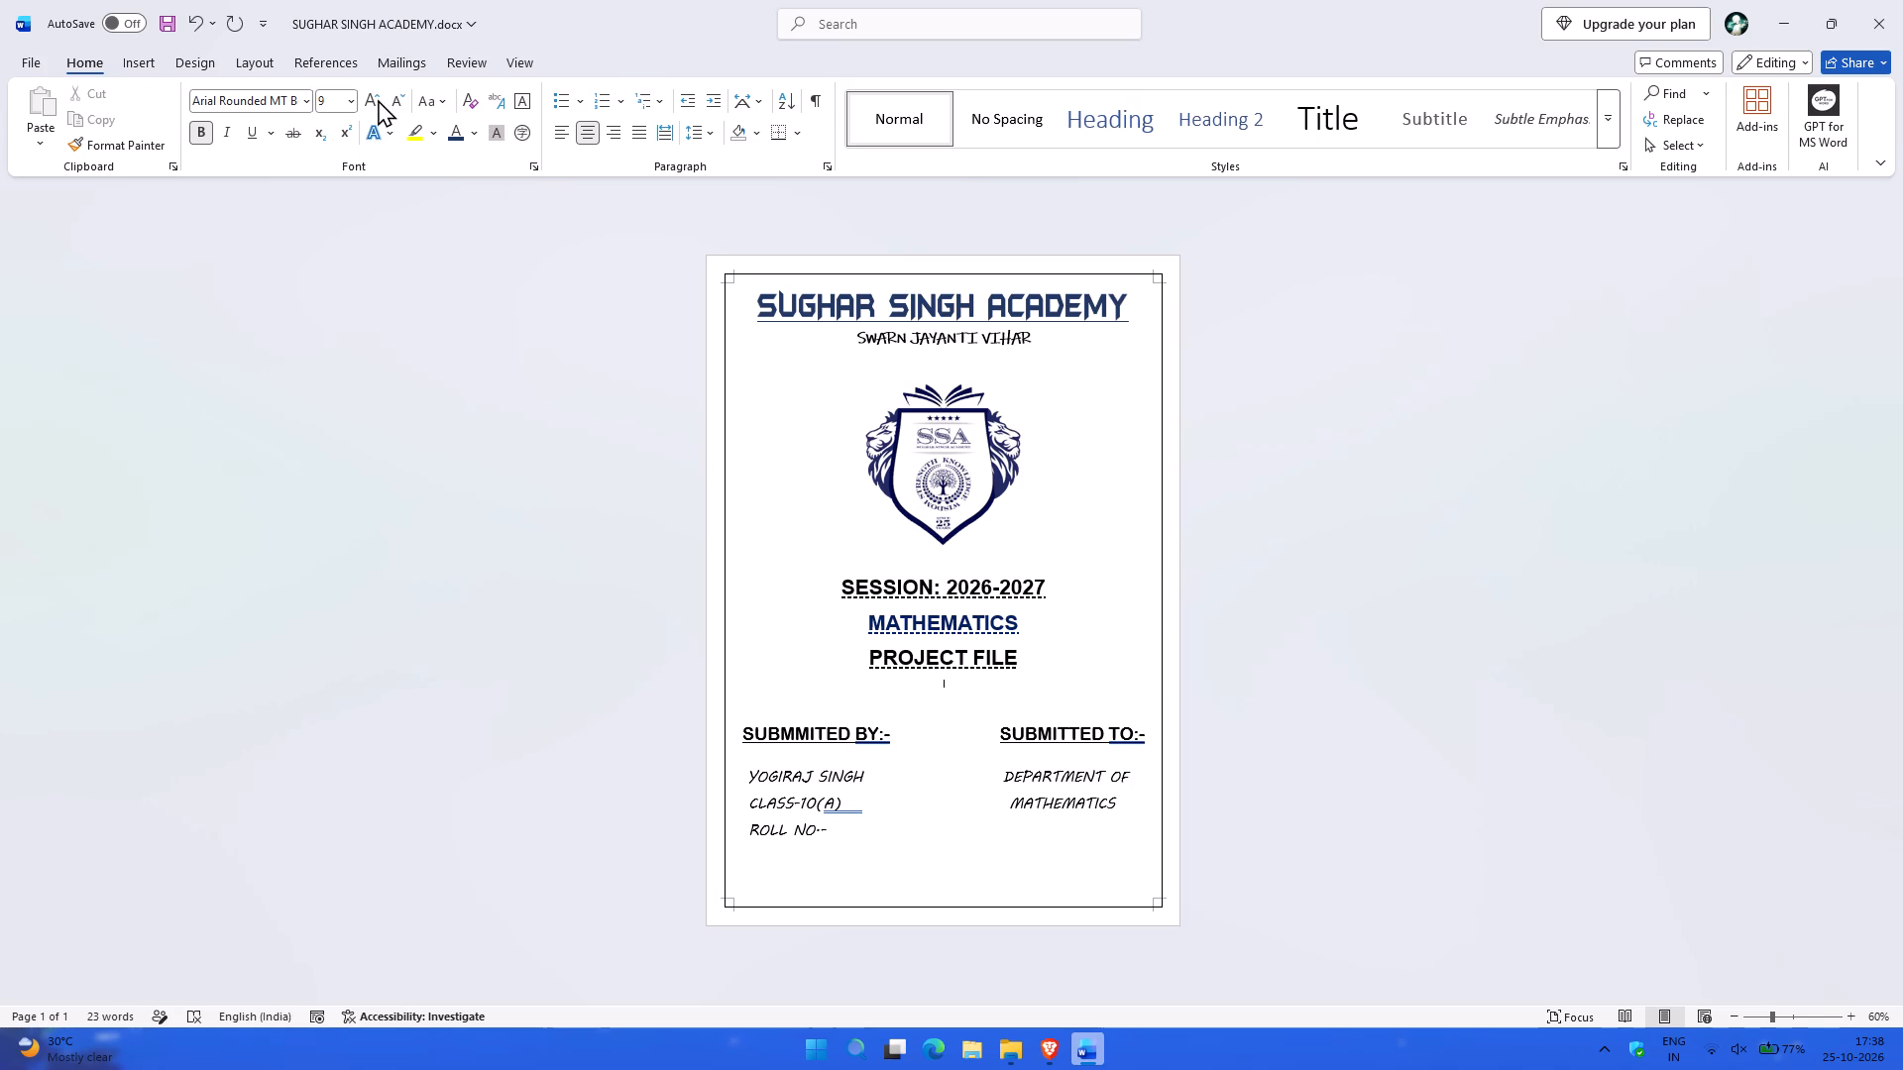
double_click(376, 100)
left_click(404, 101)
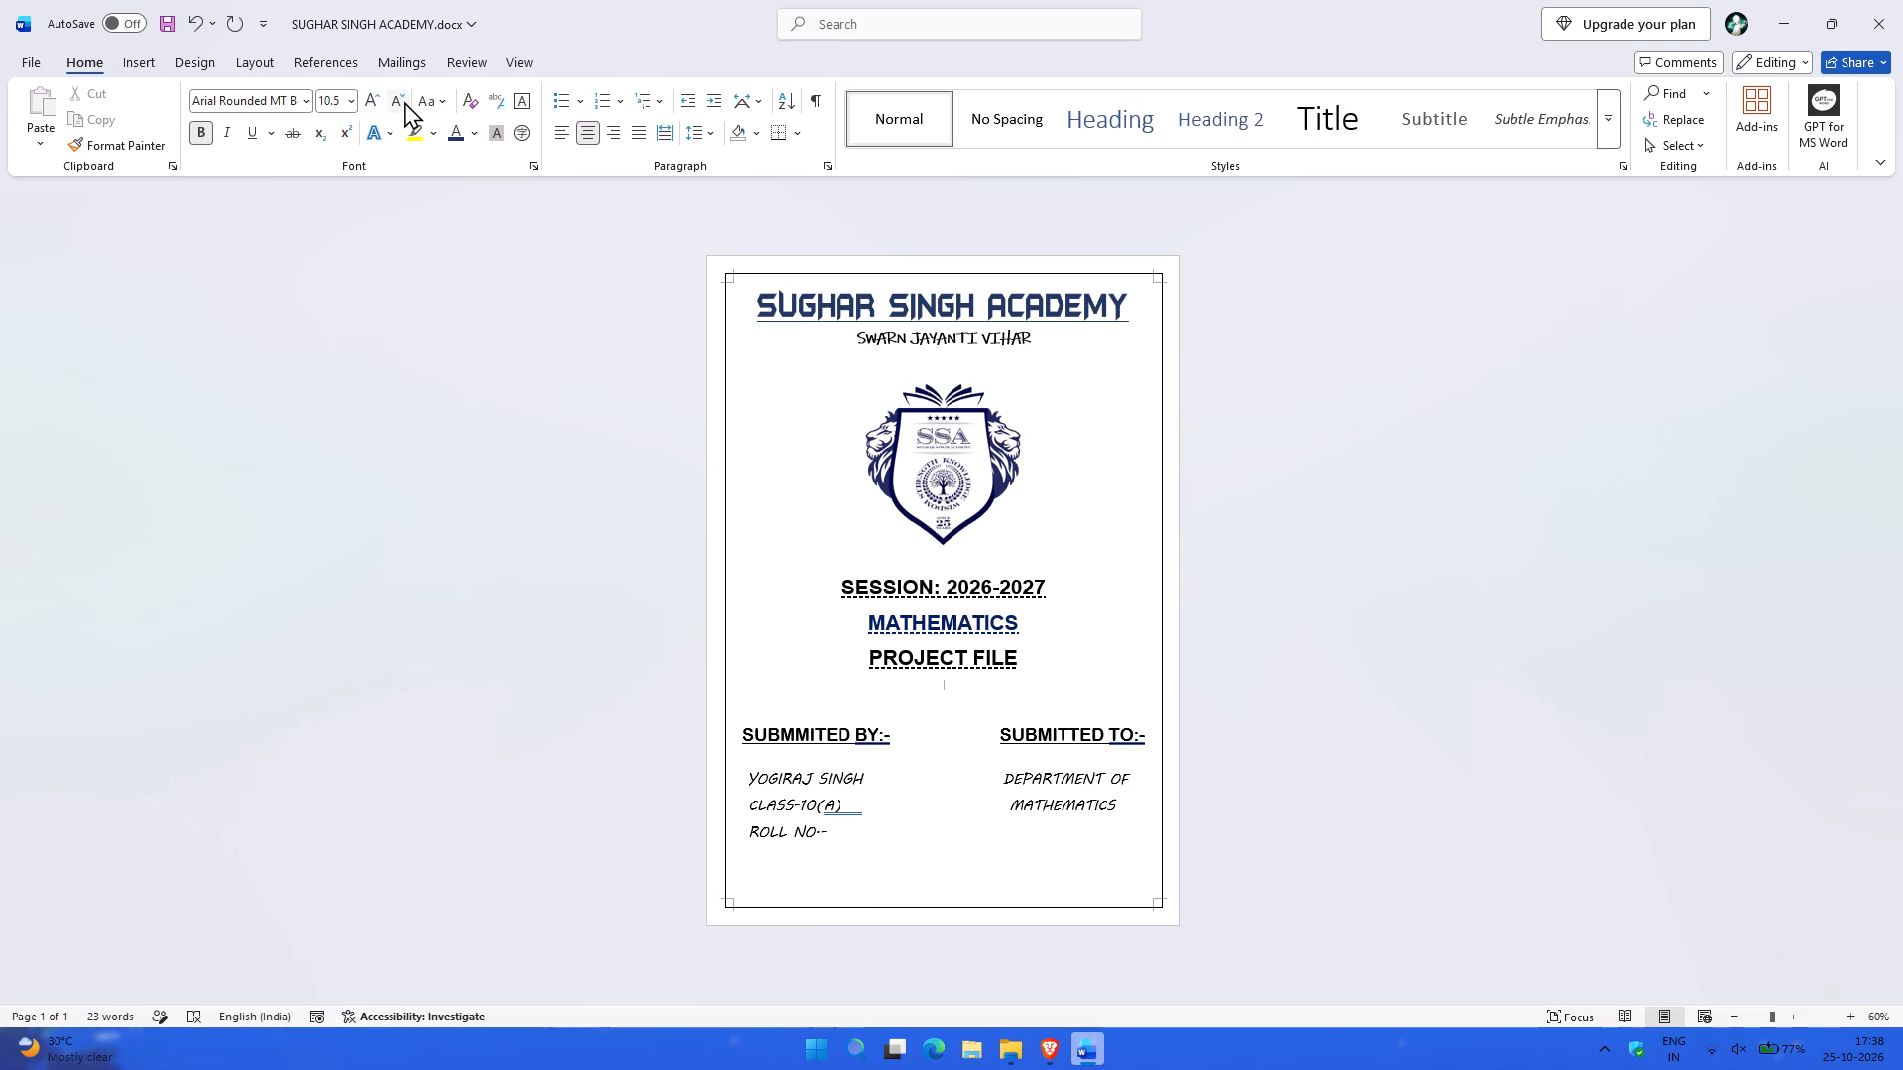
left_click(404, 101)
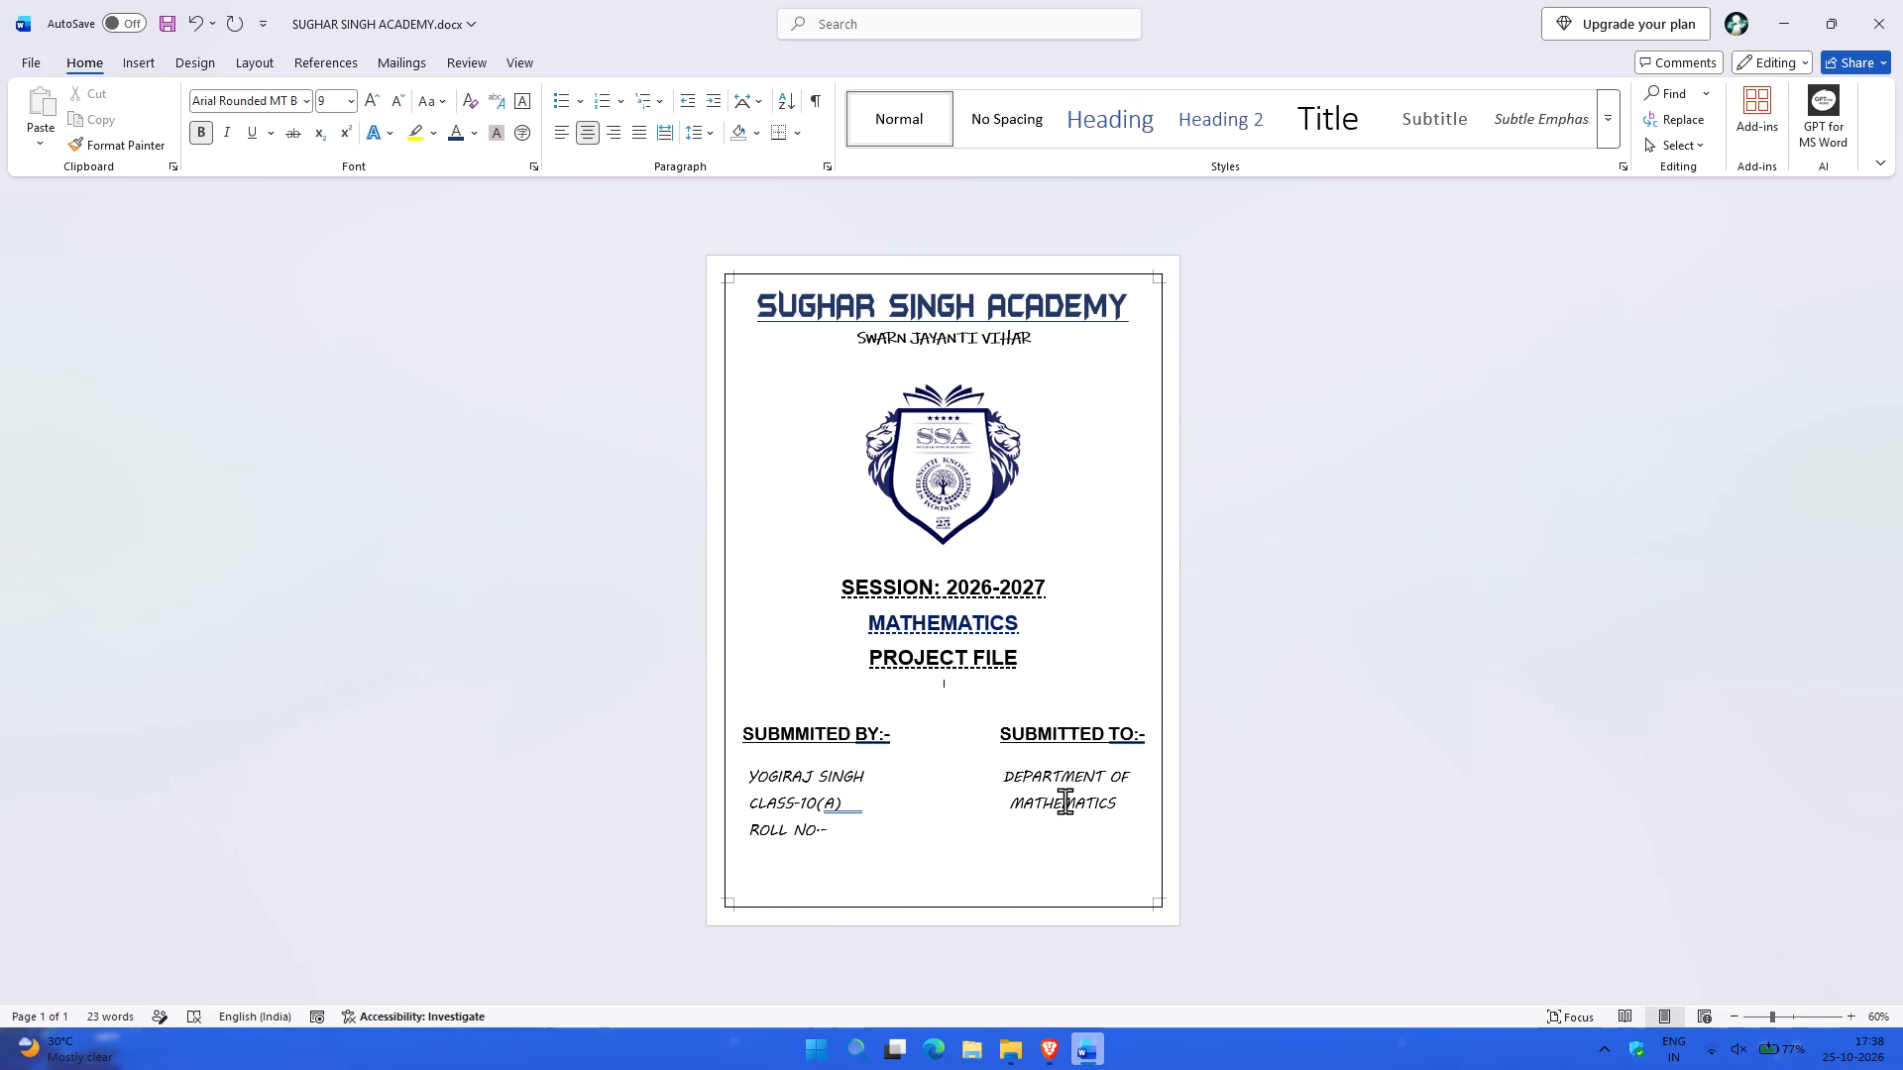
Increase the font size of the blank line between the crest and the SESSION heading to 14.
left_click(854, 558)
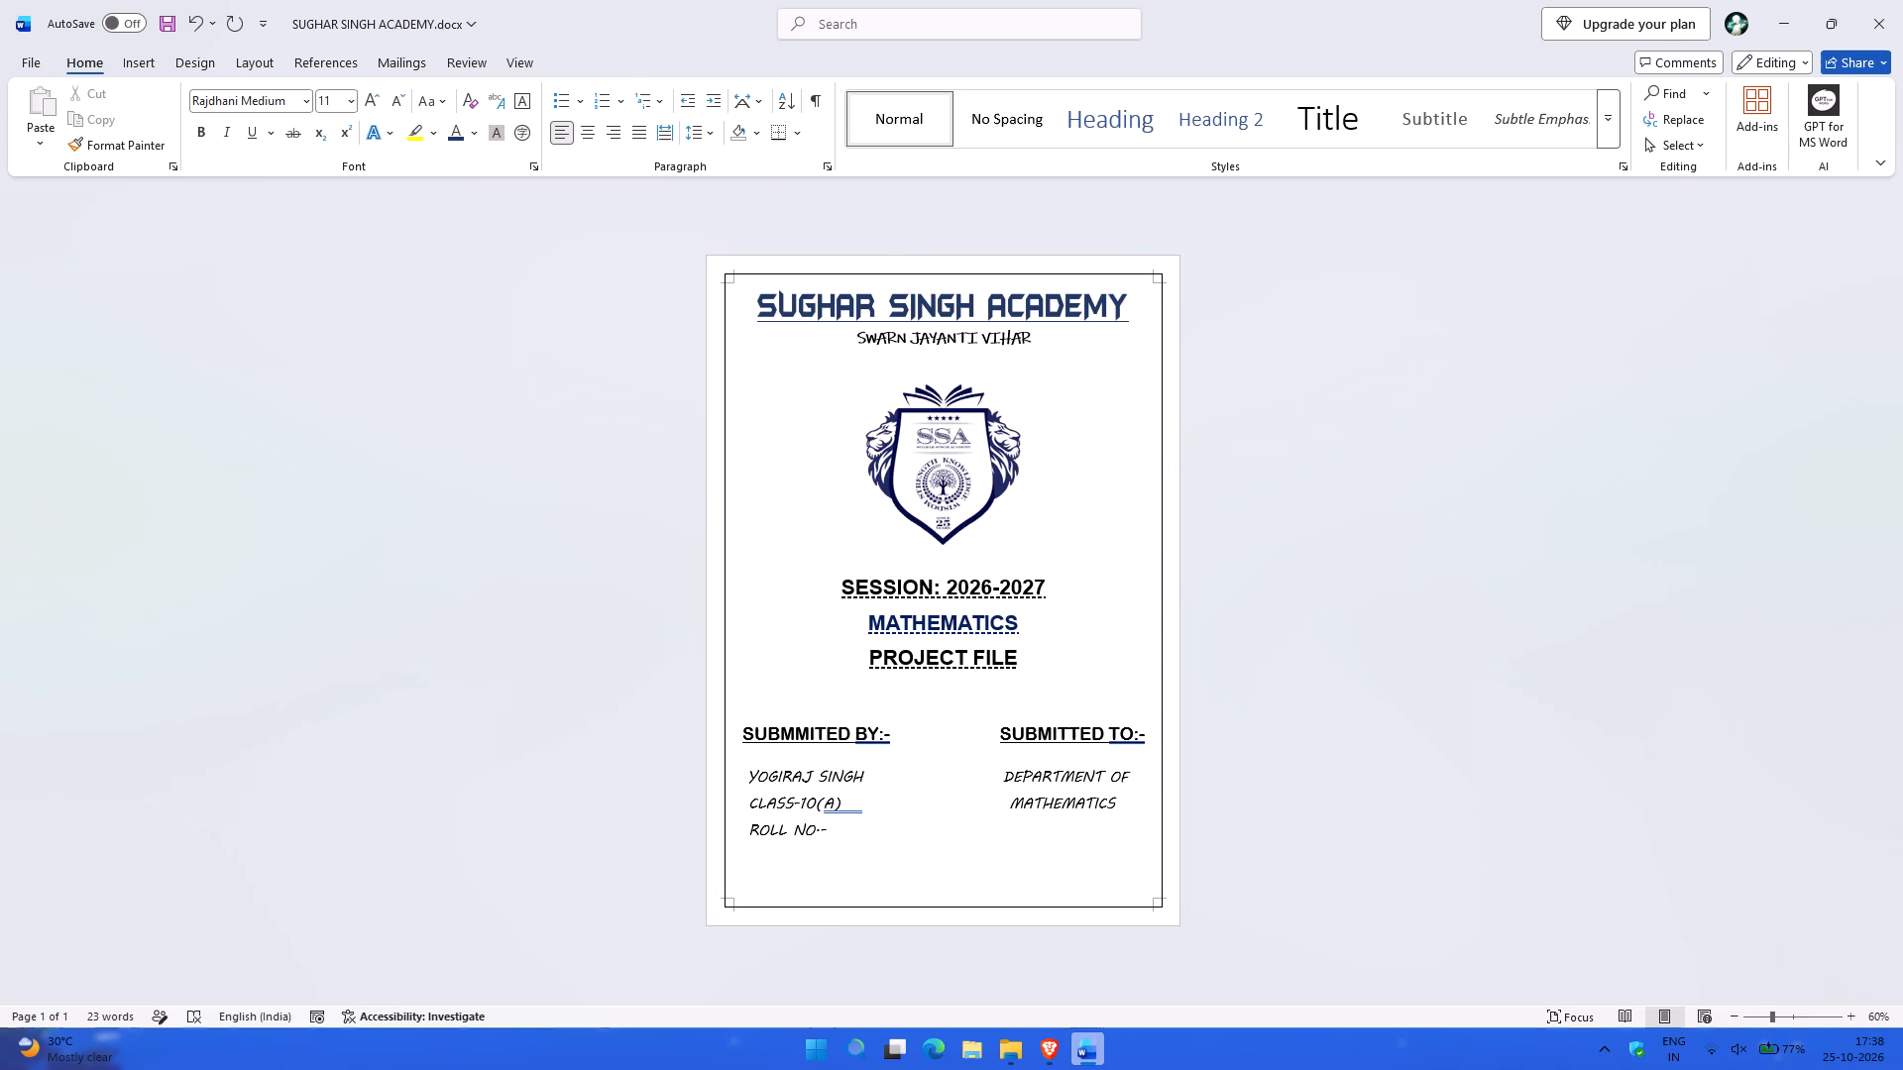
left_click(371, 105)
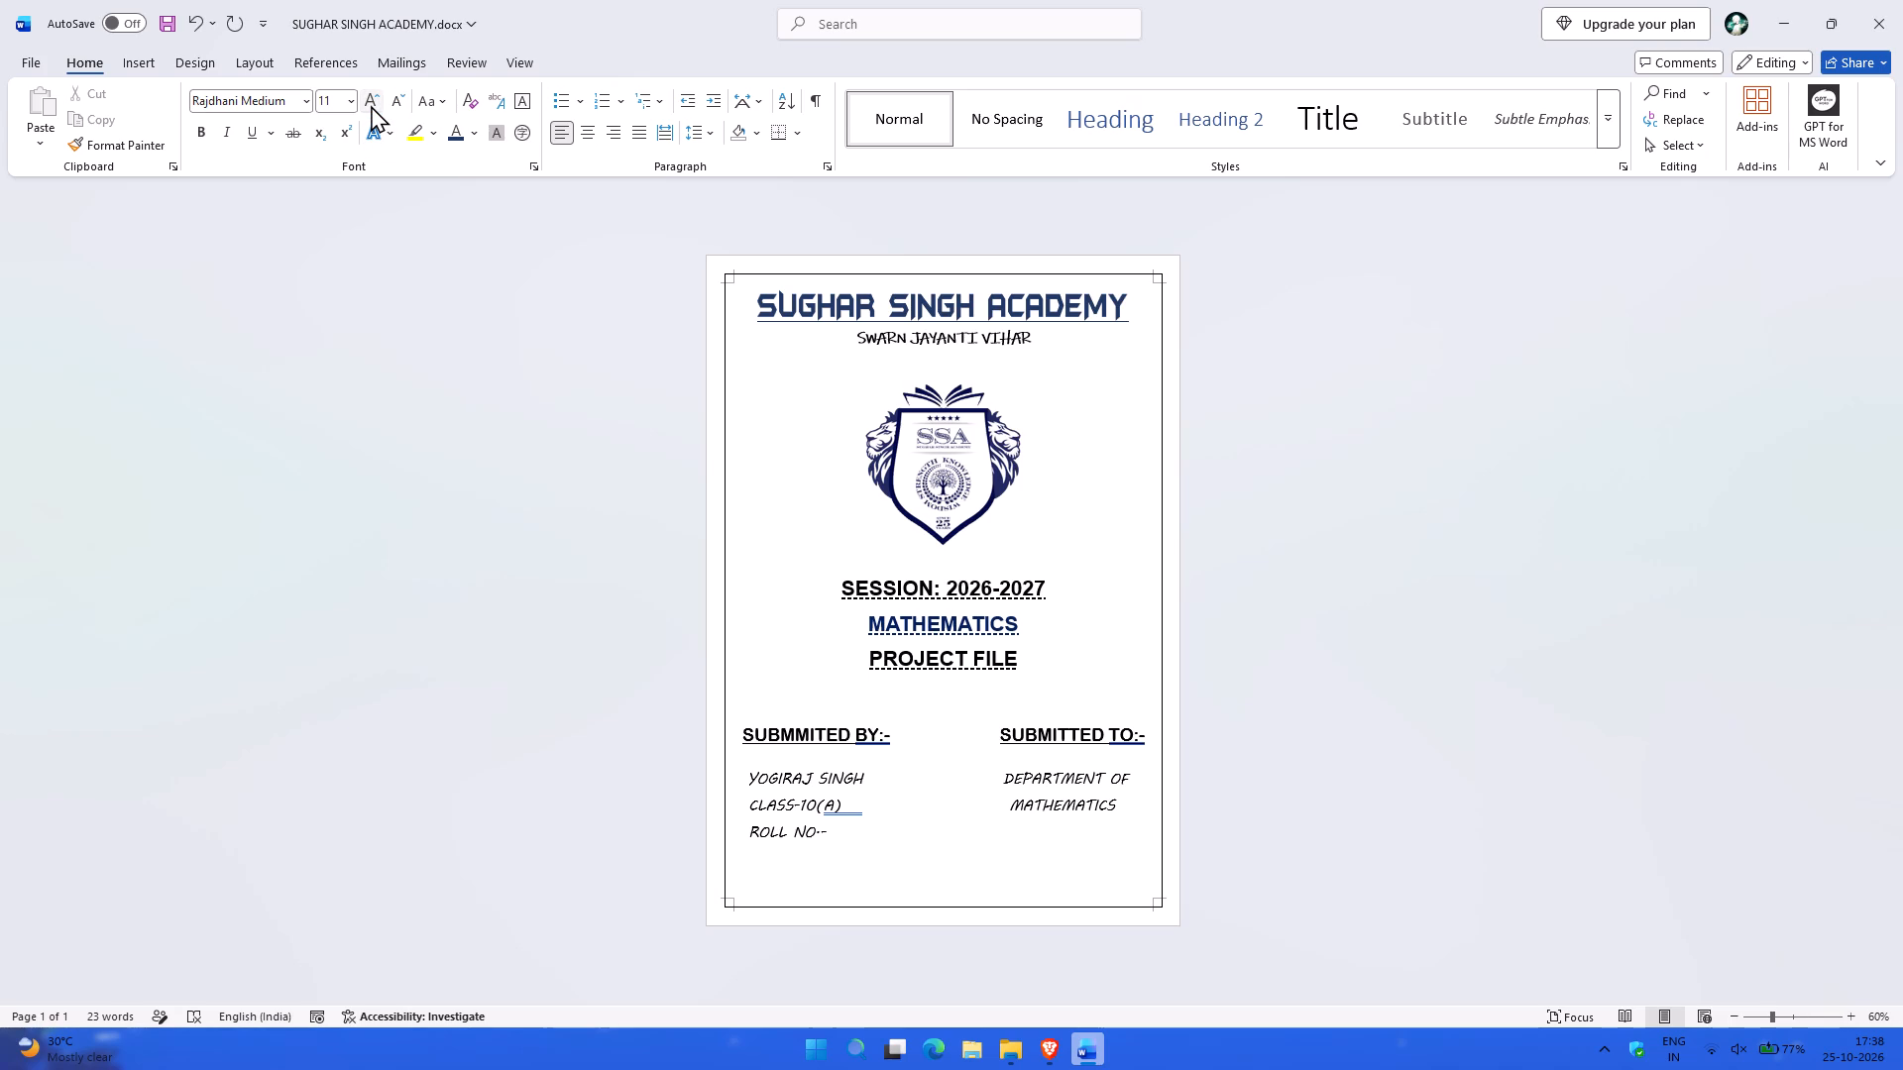
left_click(371, 105)
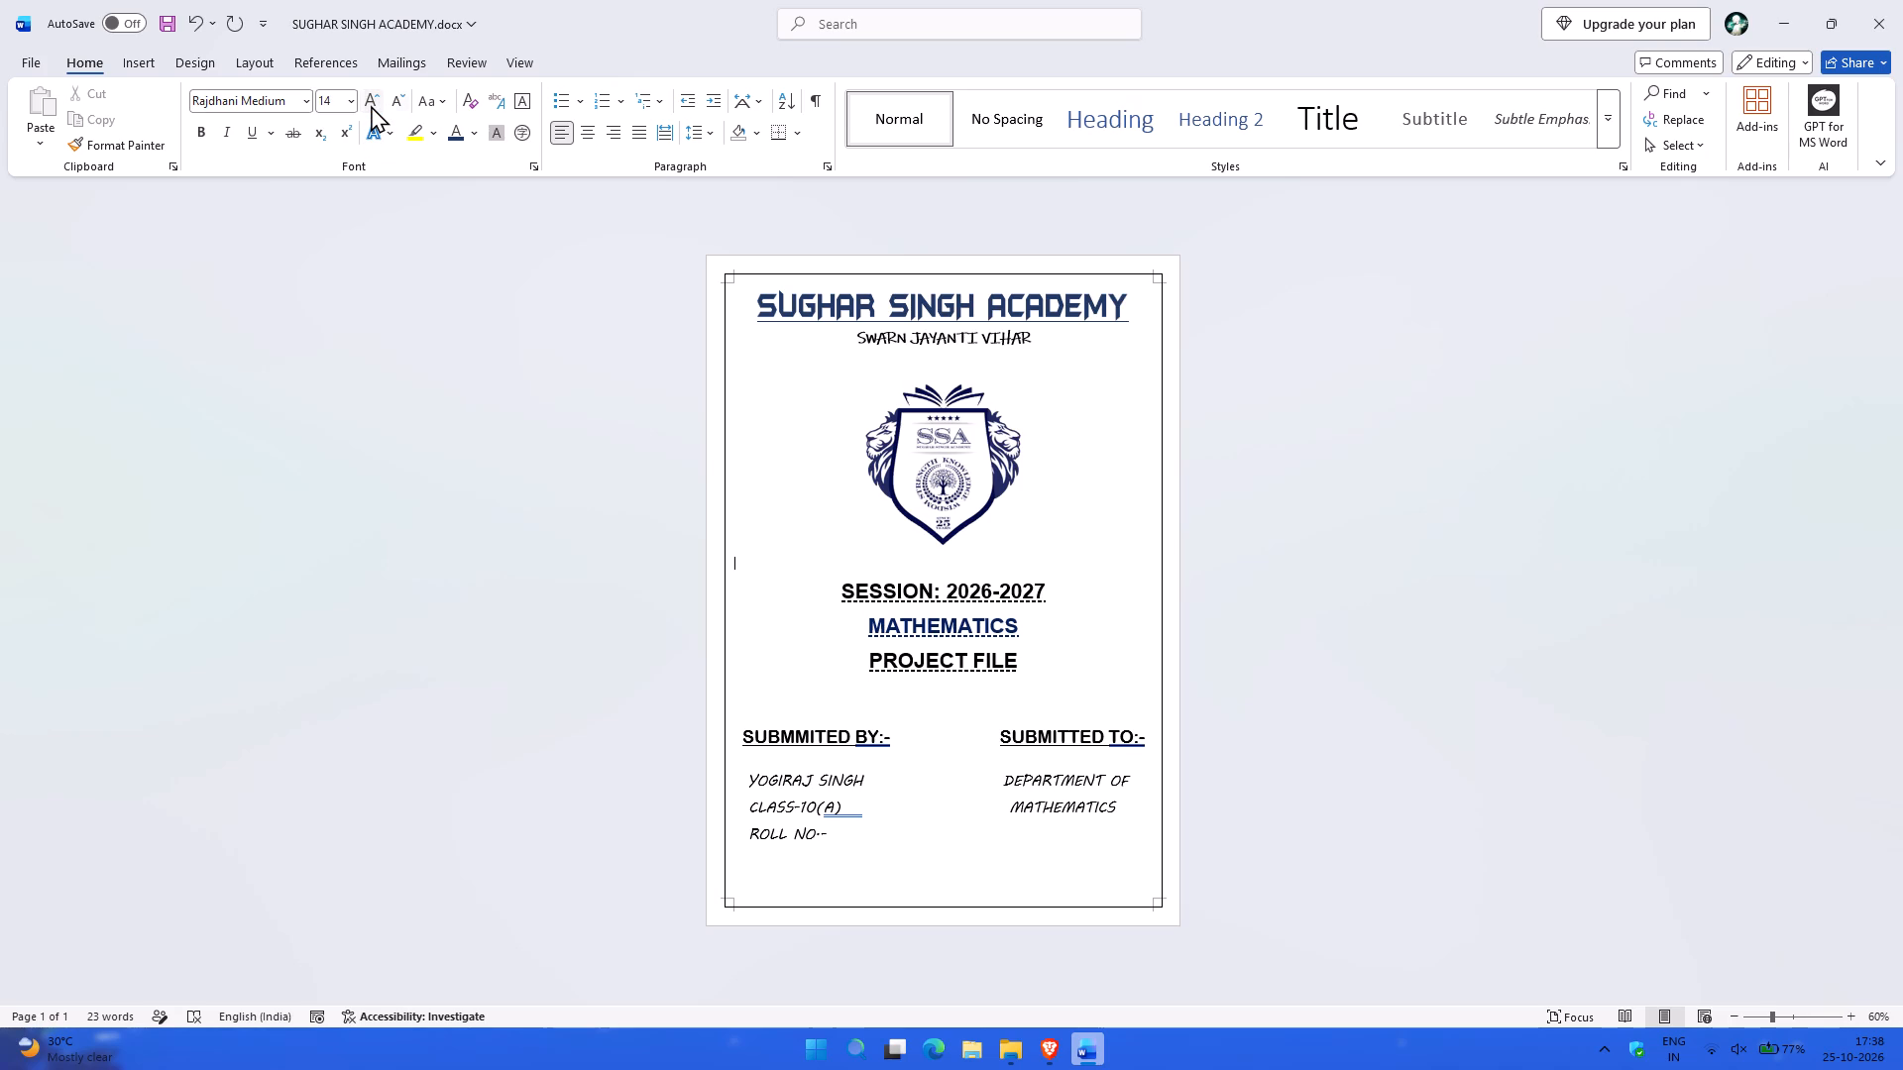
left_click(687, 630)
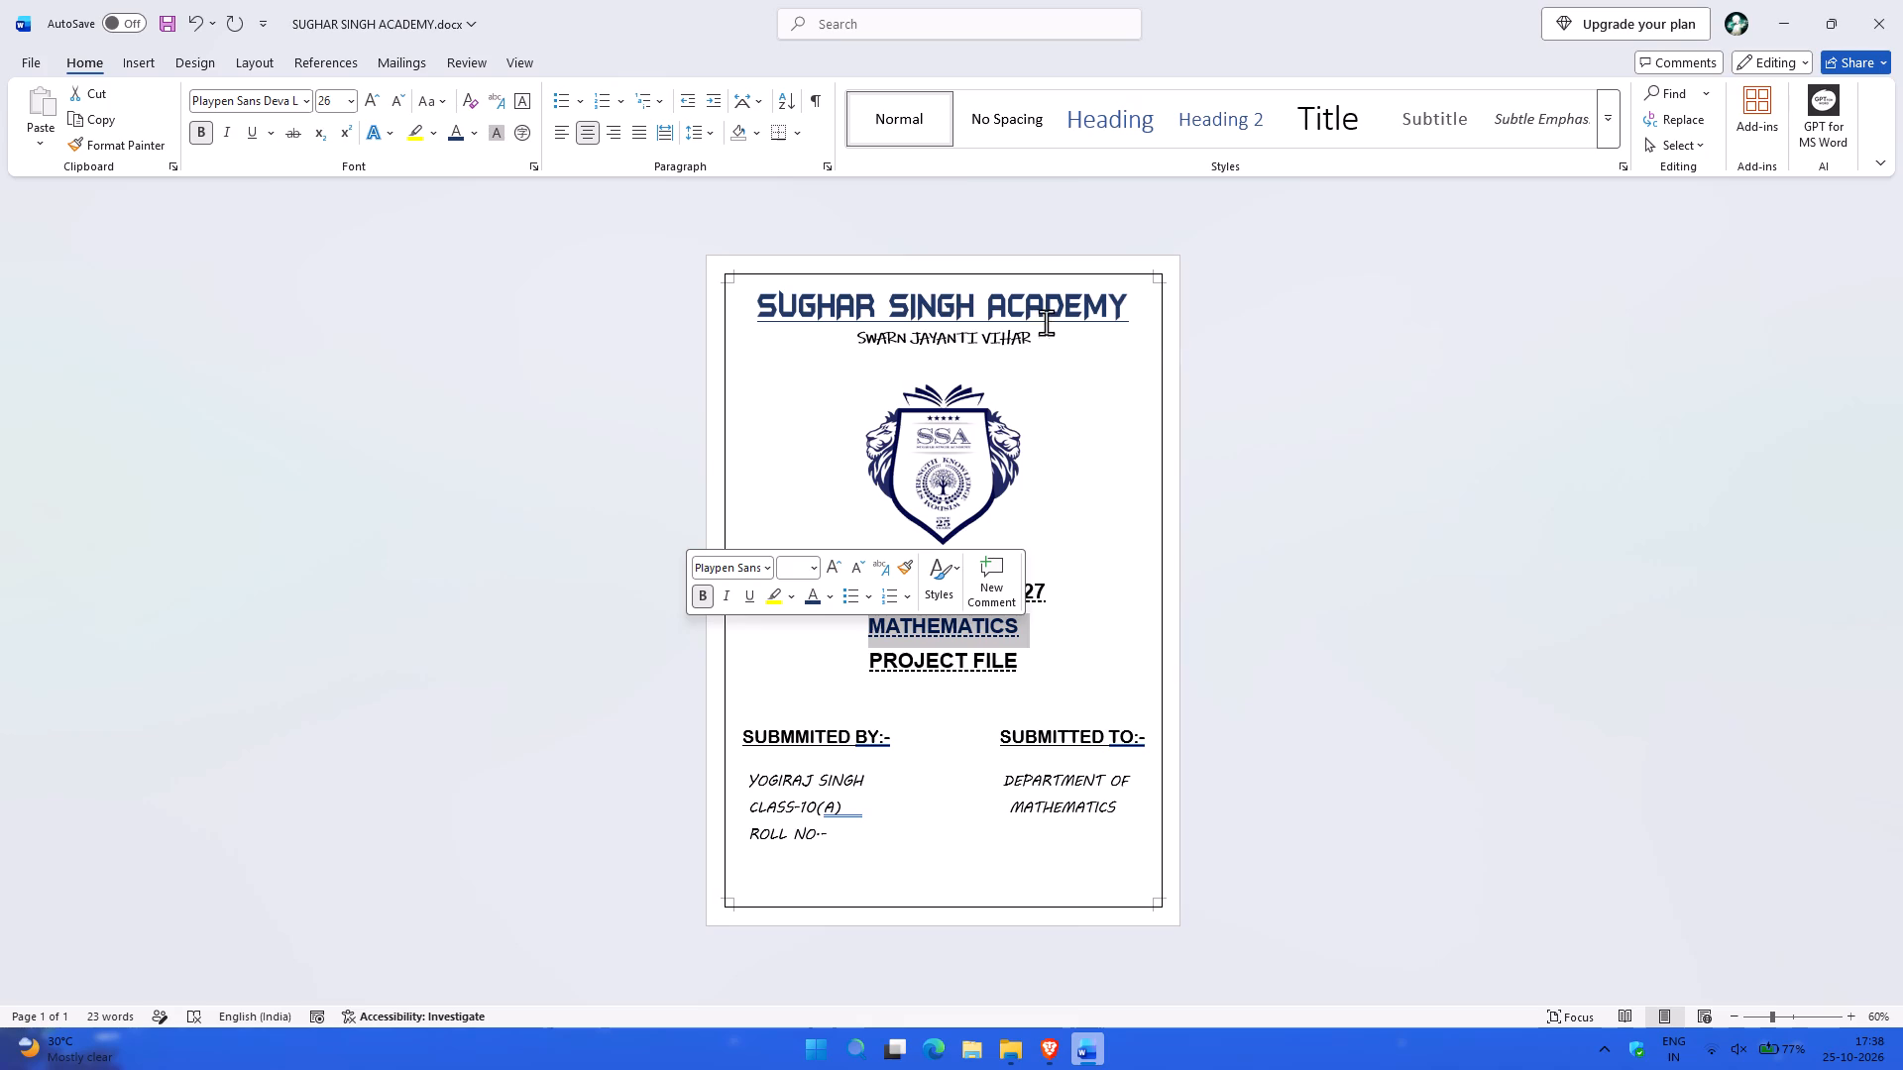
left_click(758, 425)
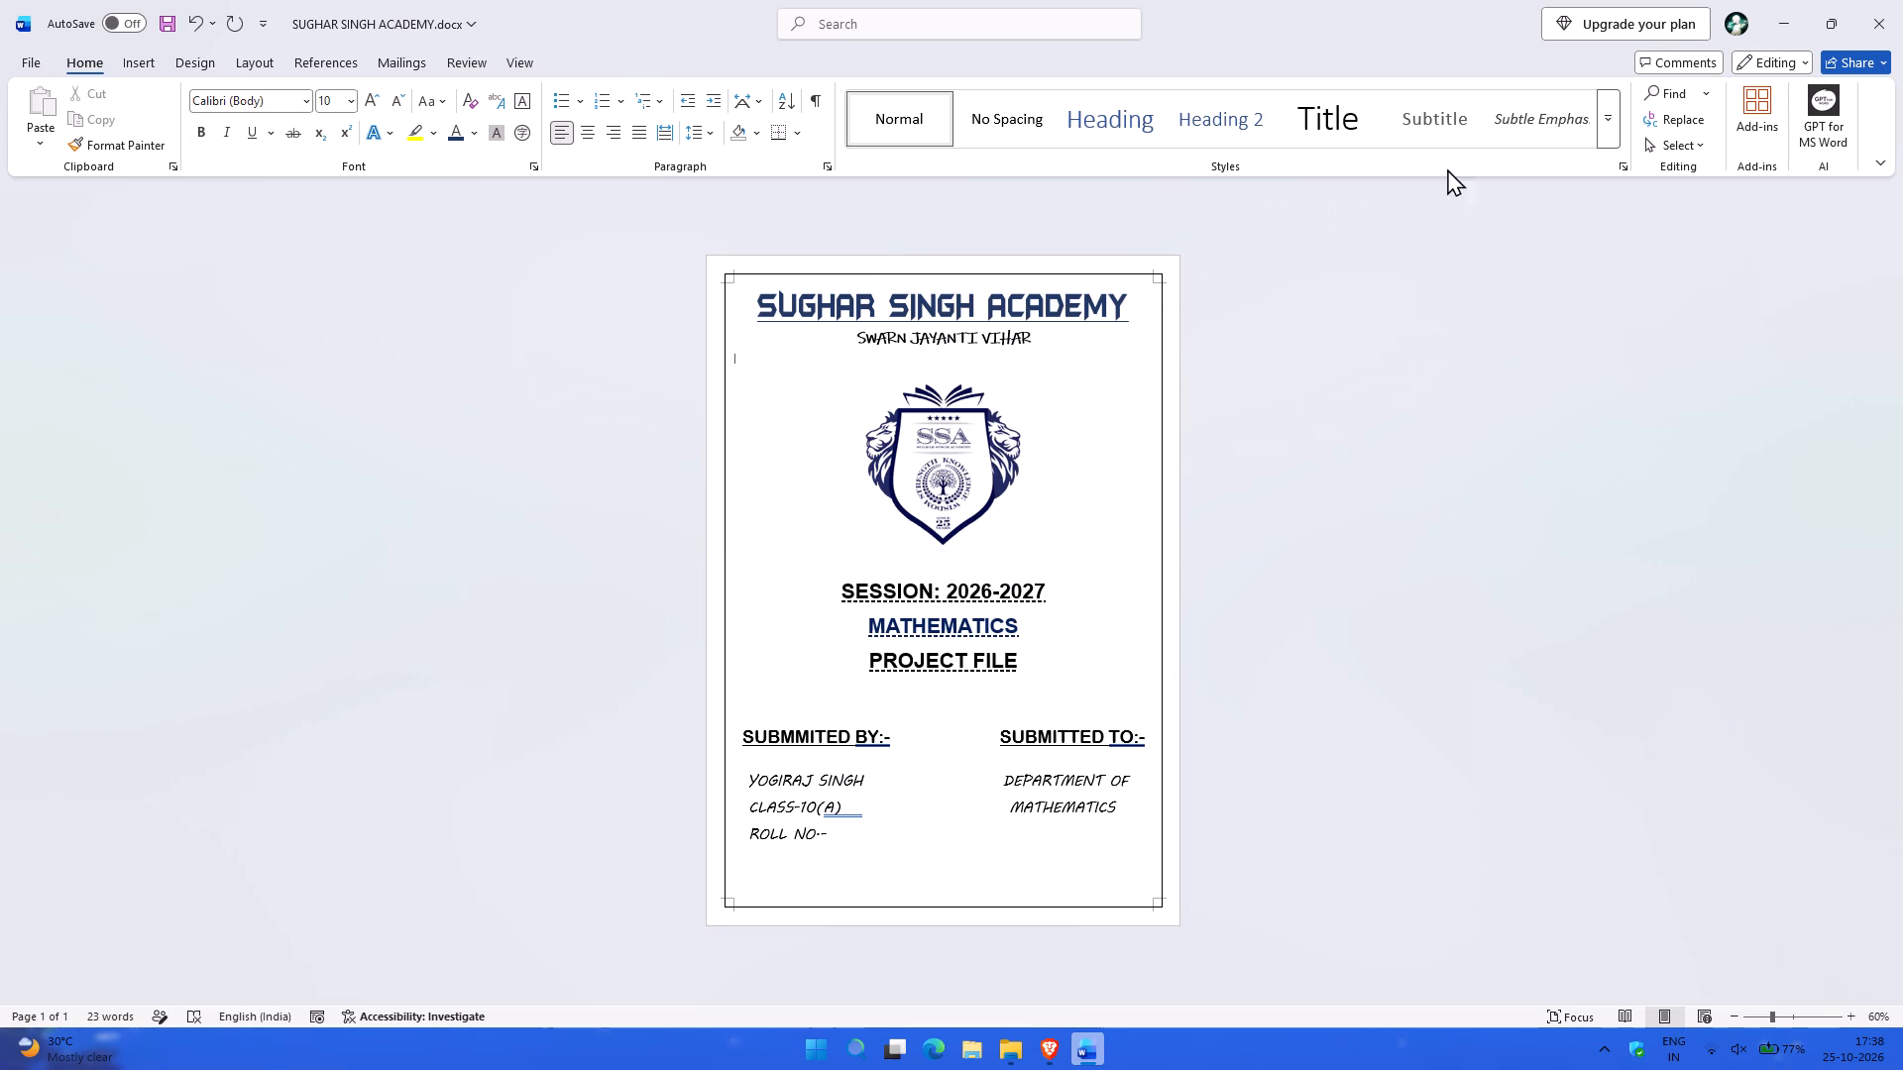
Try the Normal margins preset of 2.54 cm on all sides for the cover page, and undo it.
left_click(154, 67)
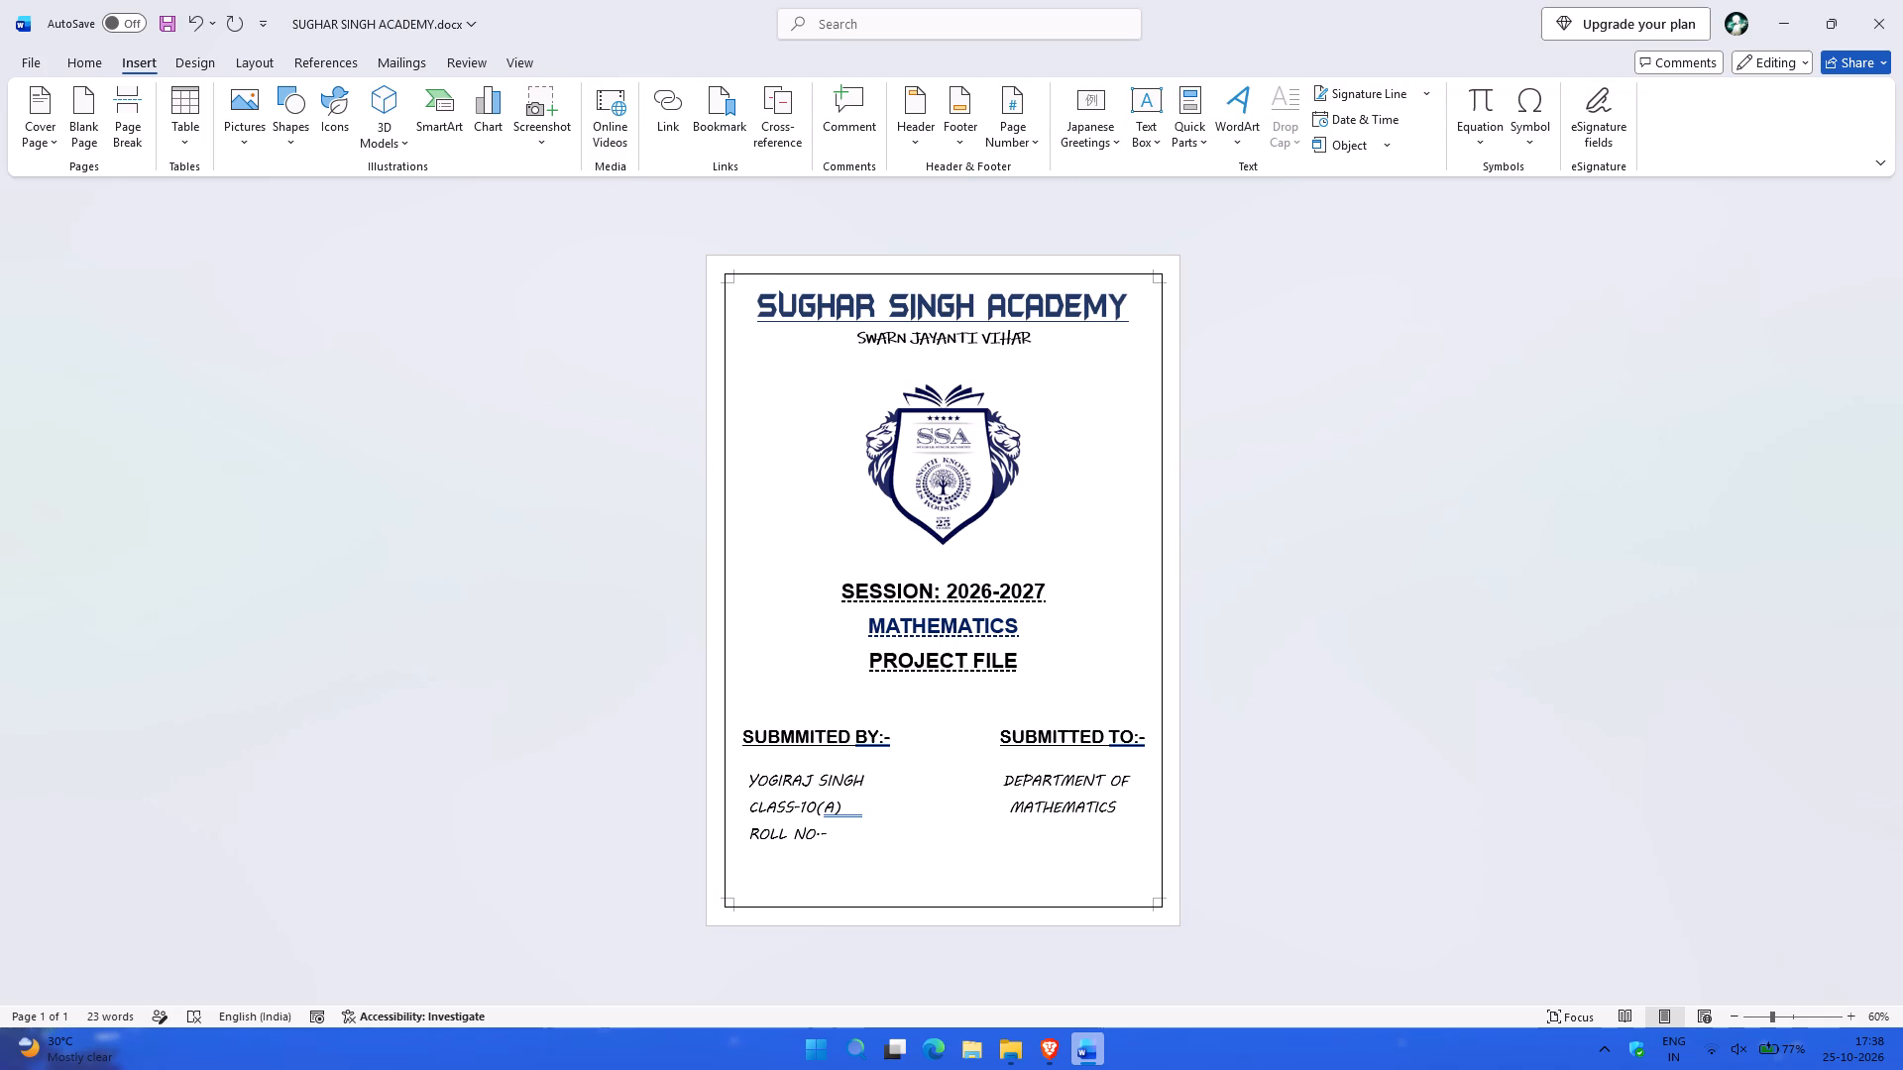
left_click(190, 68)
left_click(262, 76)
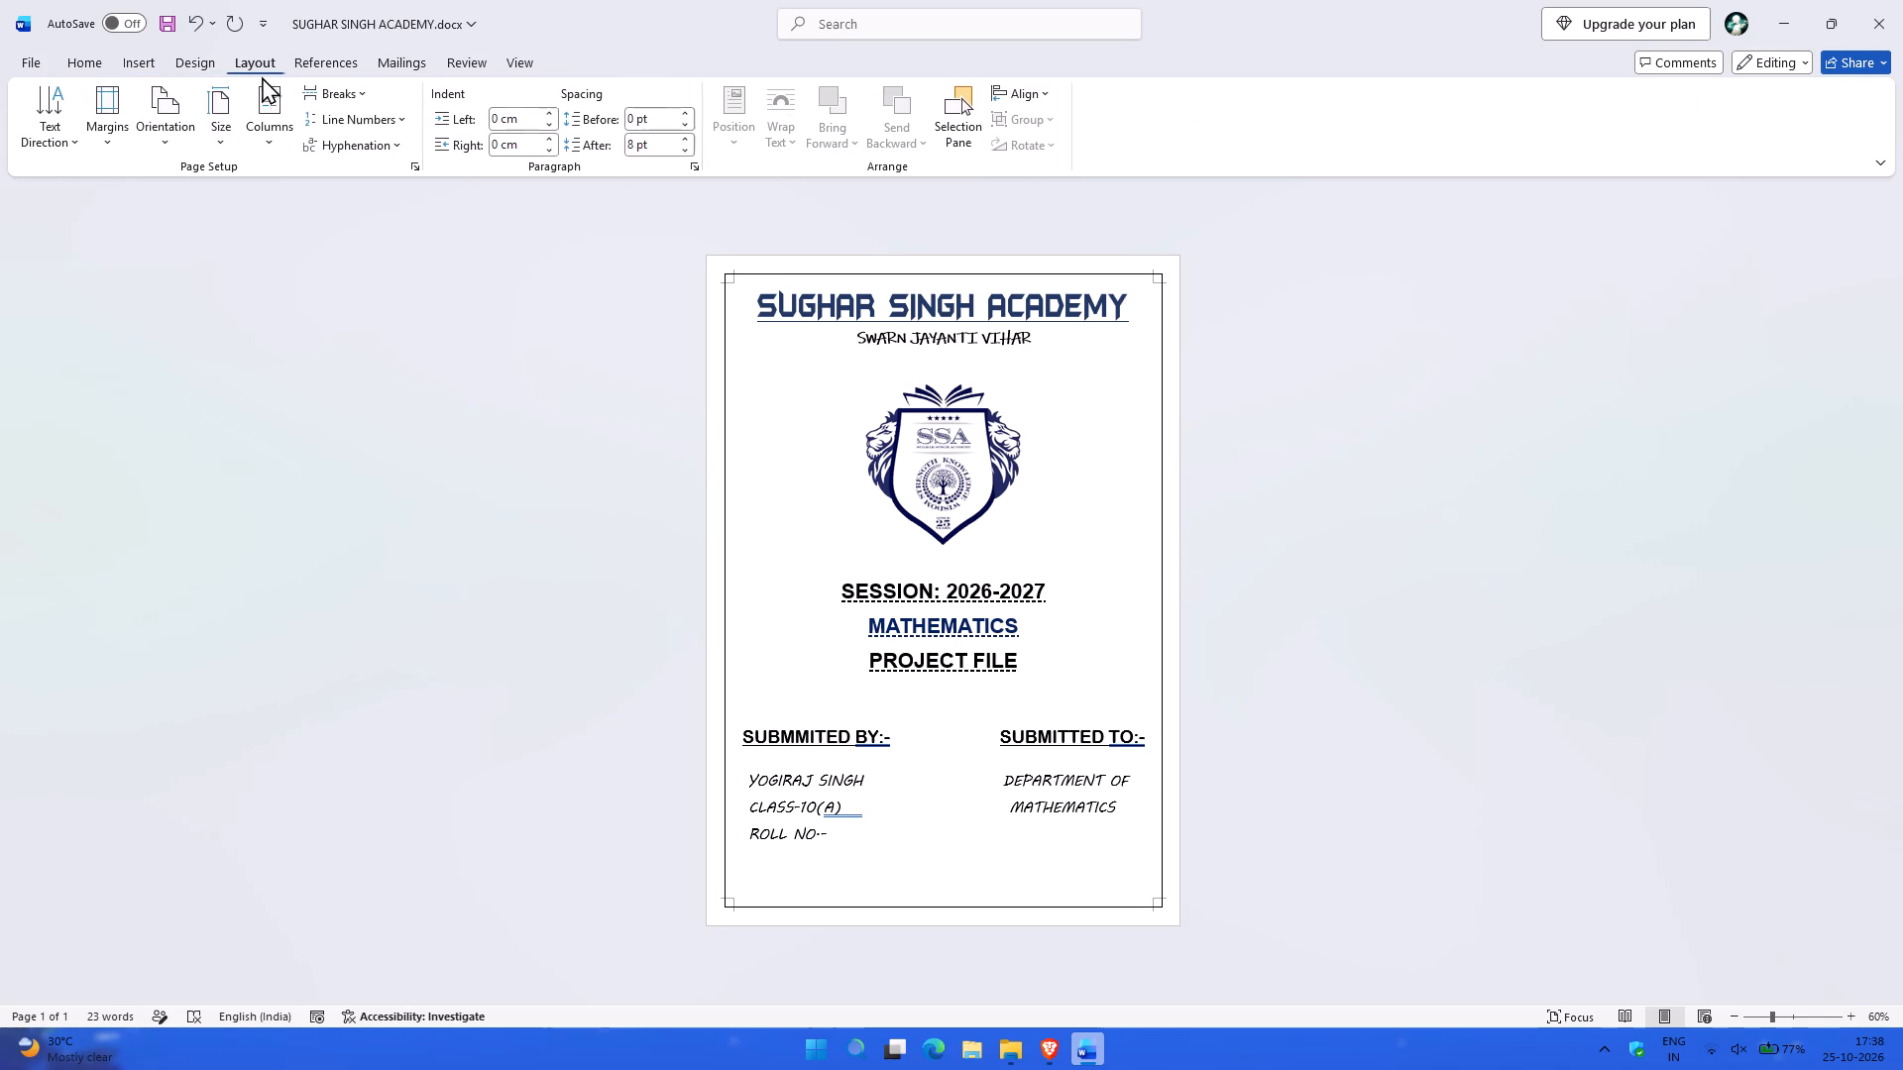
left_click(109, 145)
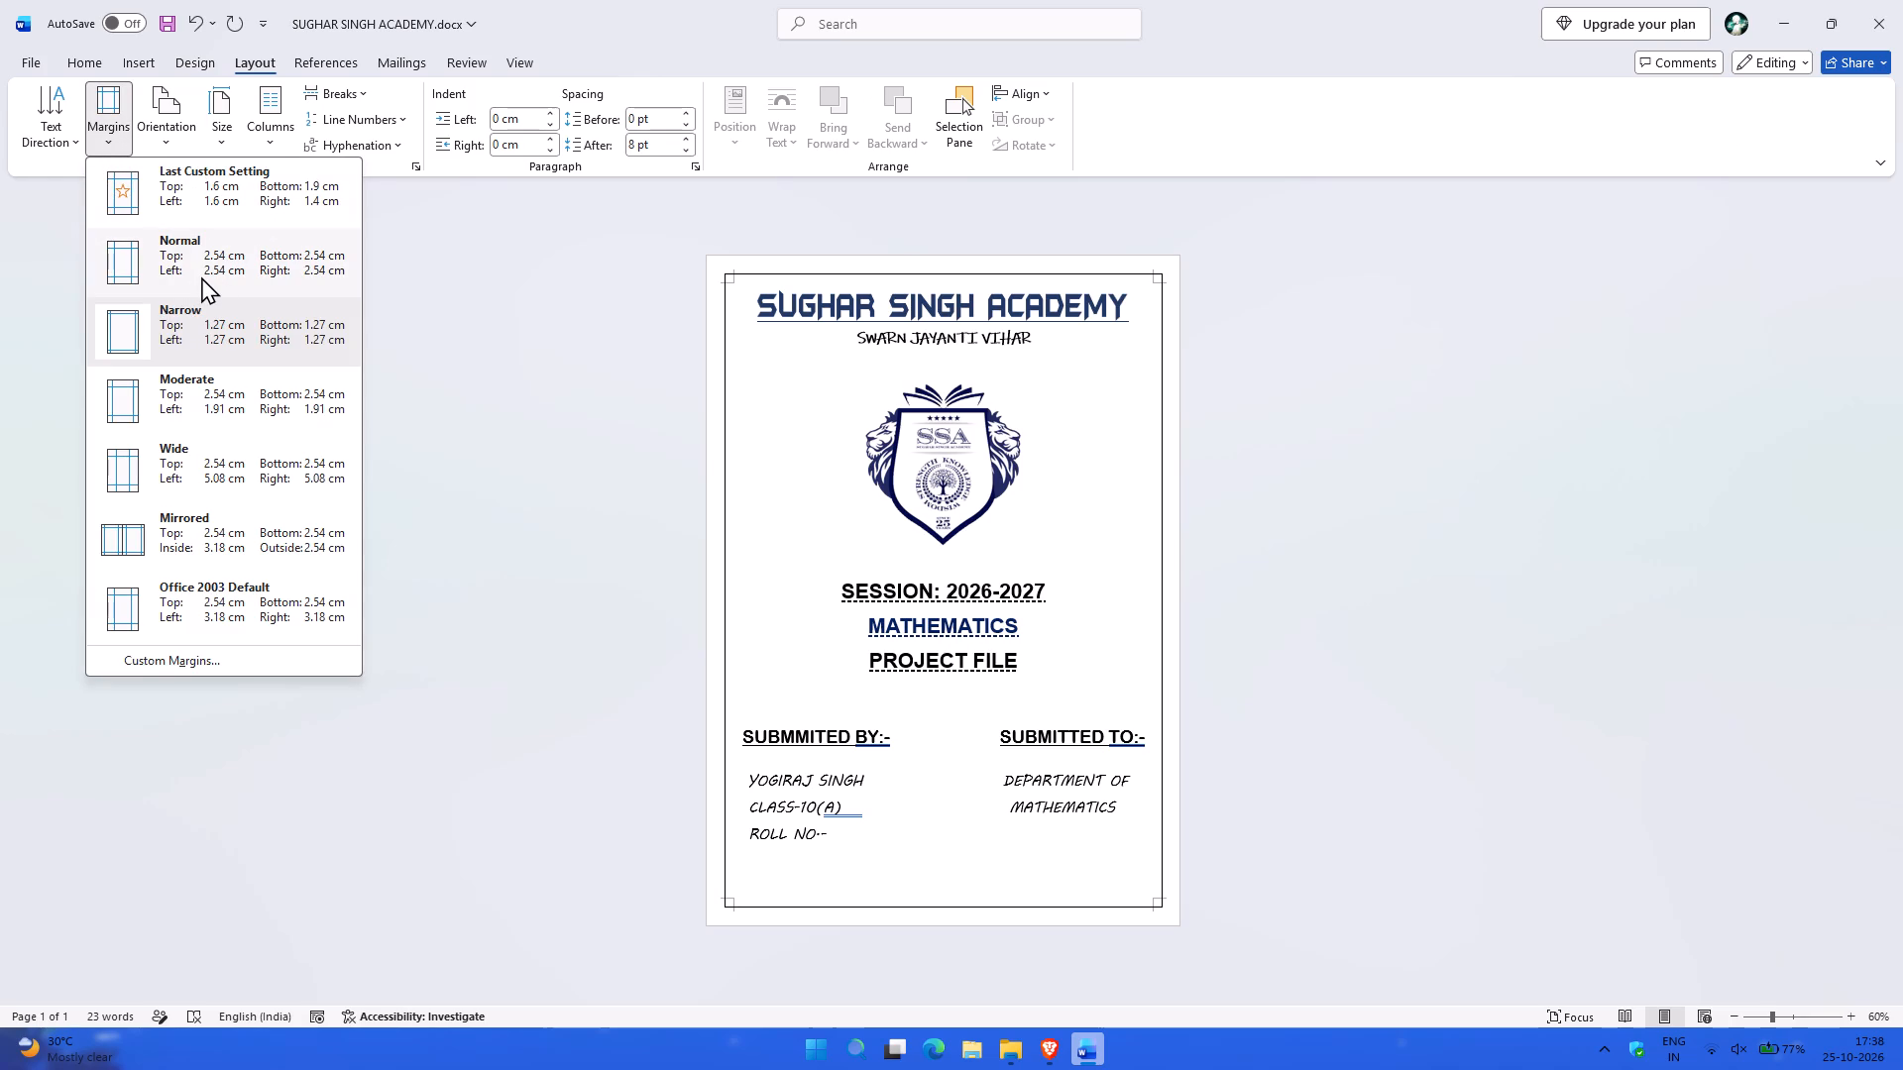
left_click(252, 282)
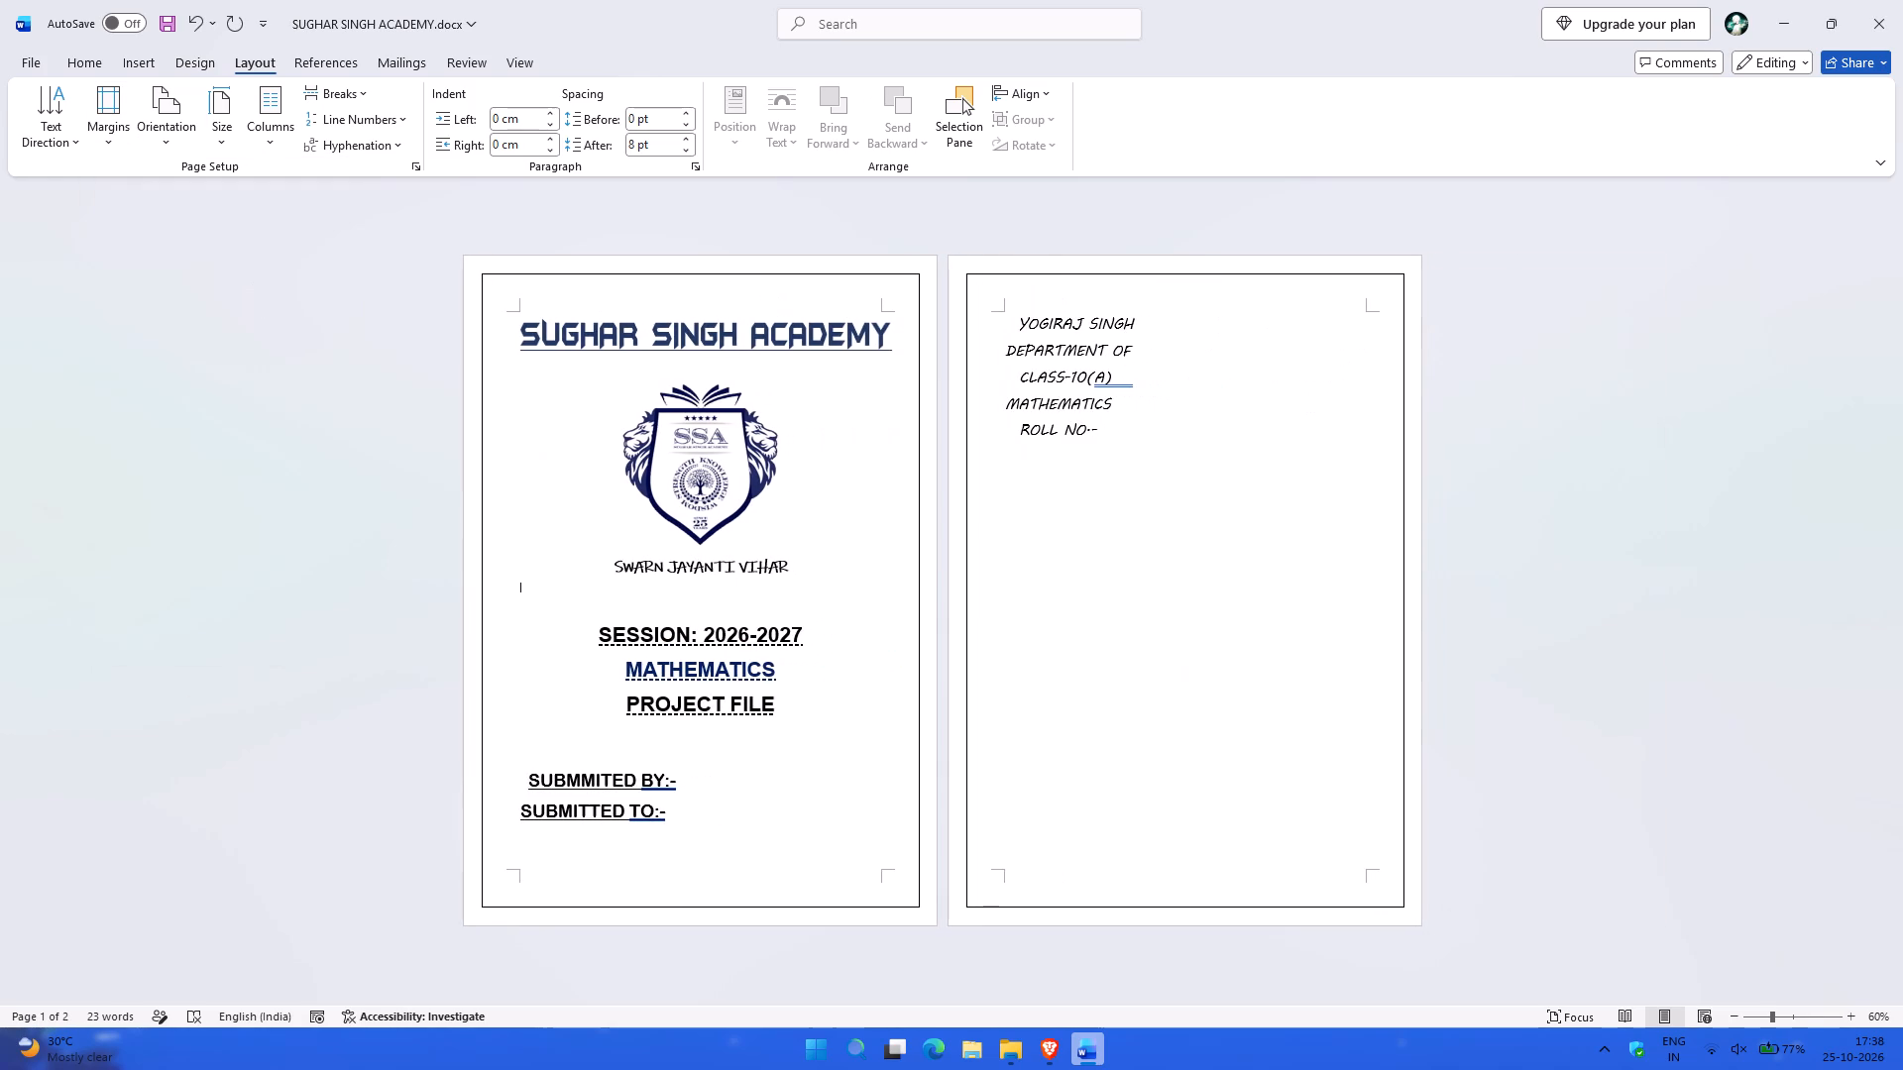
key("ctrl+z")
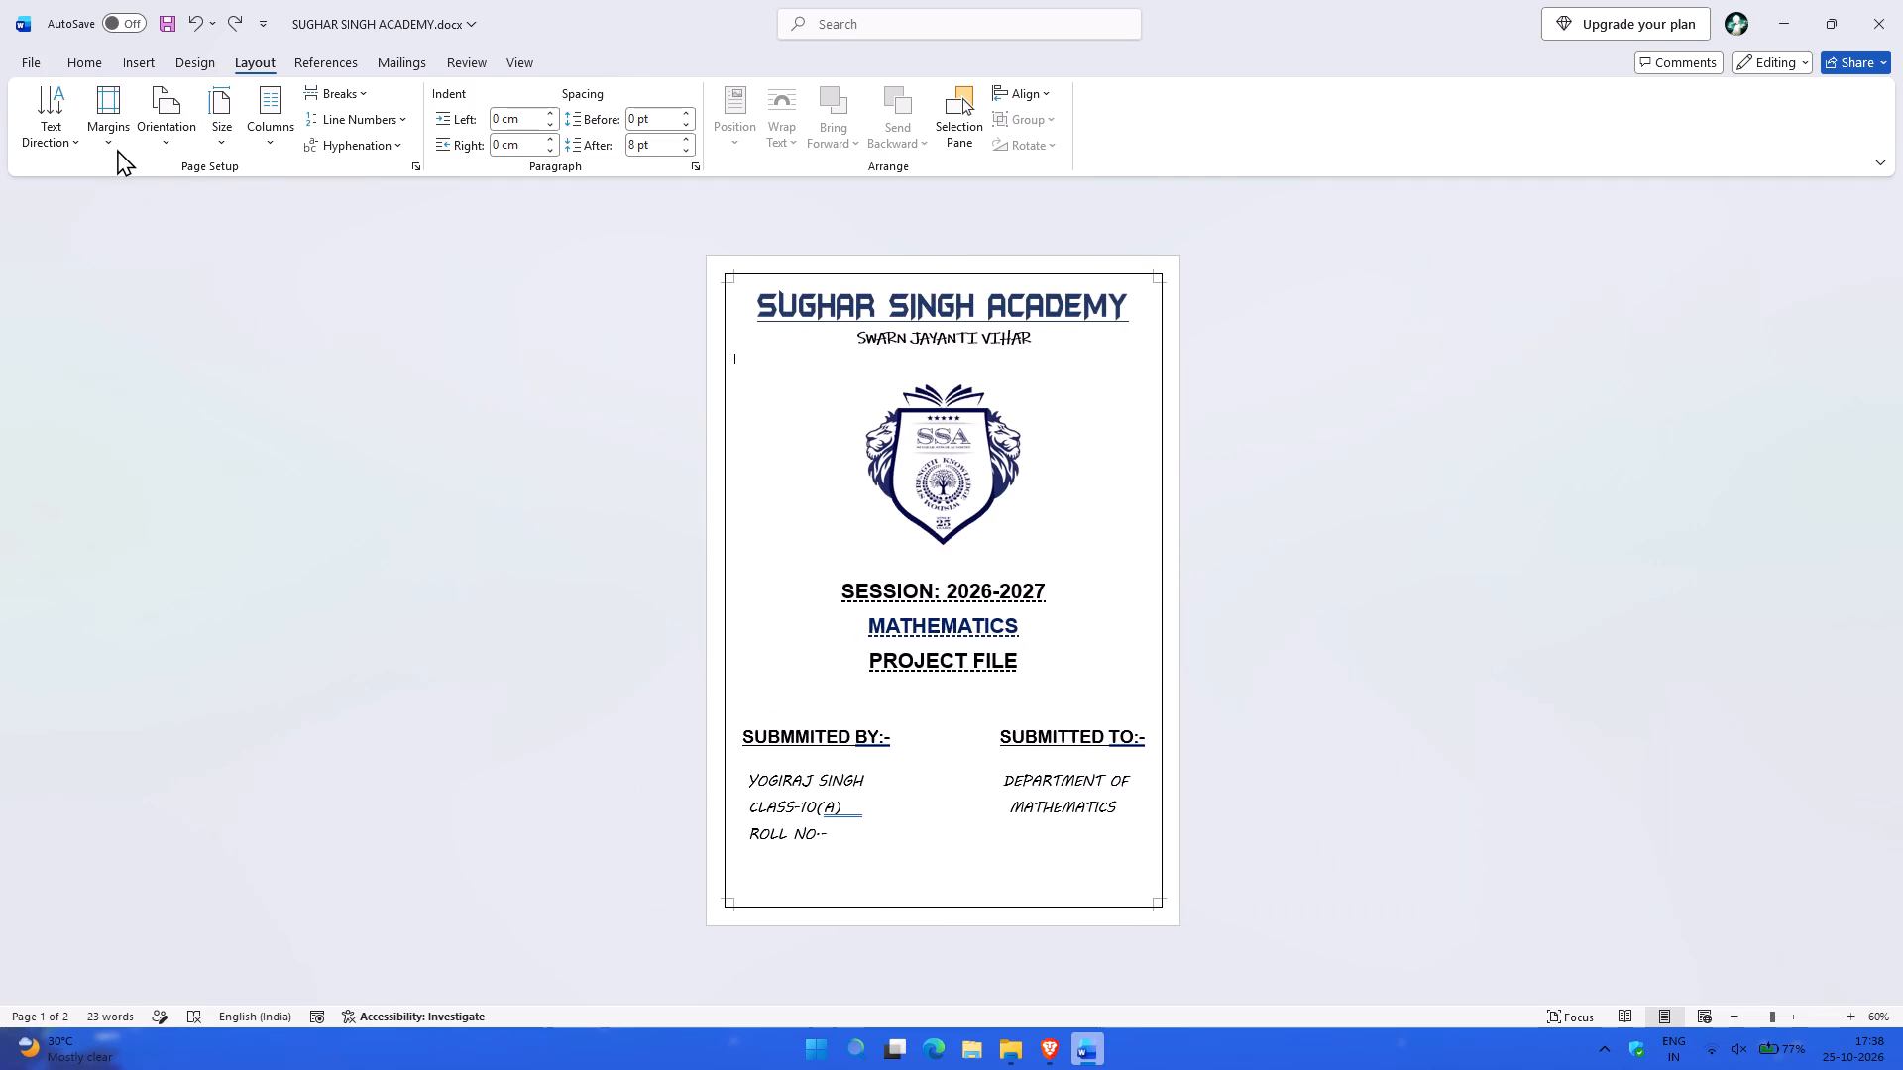
Open the custom margin settings for the cover page.
left_click(112, 145)
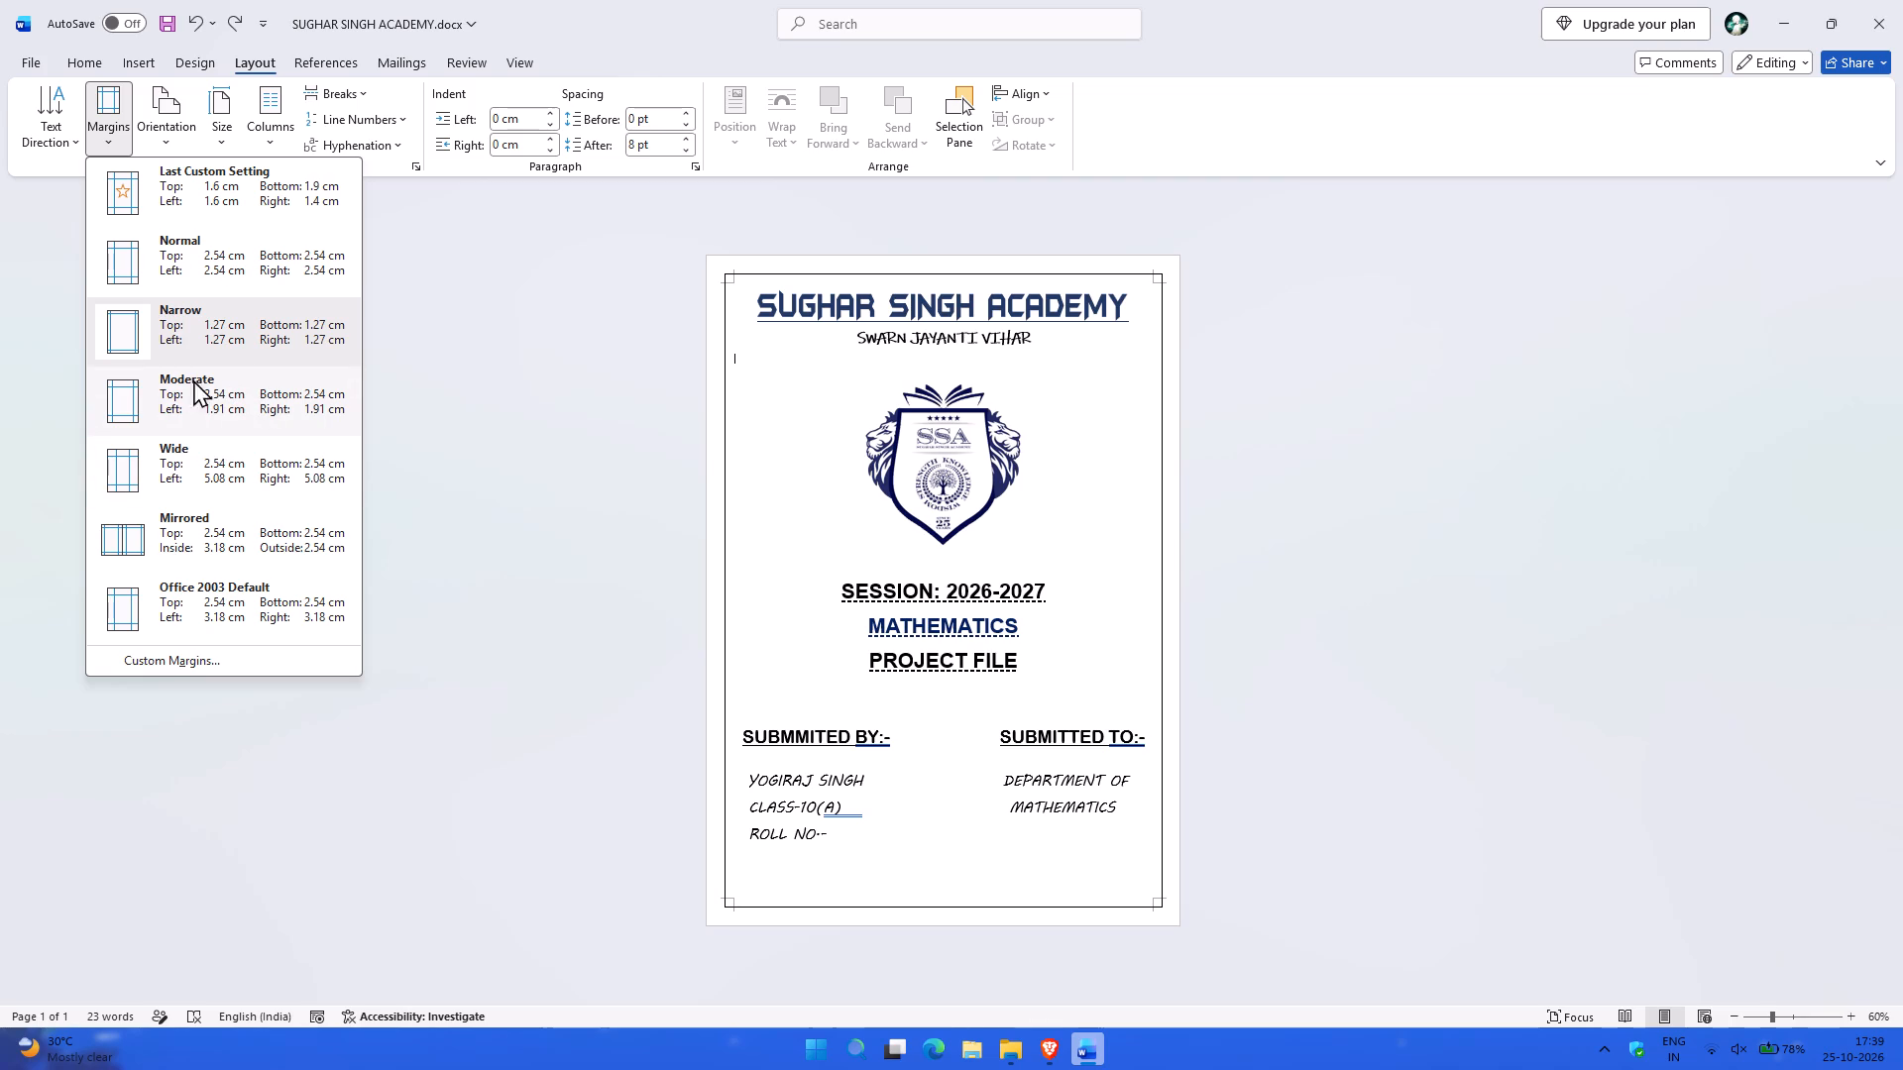
left_click(137, 655)
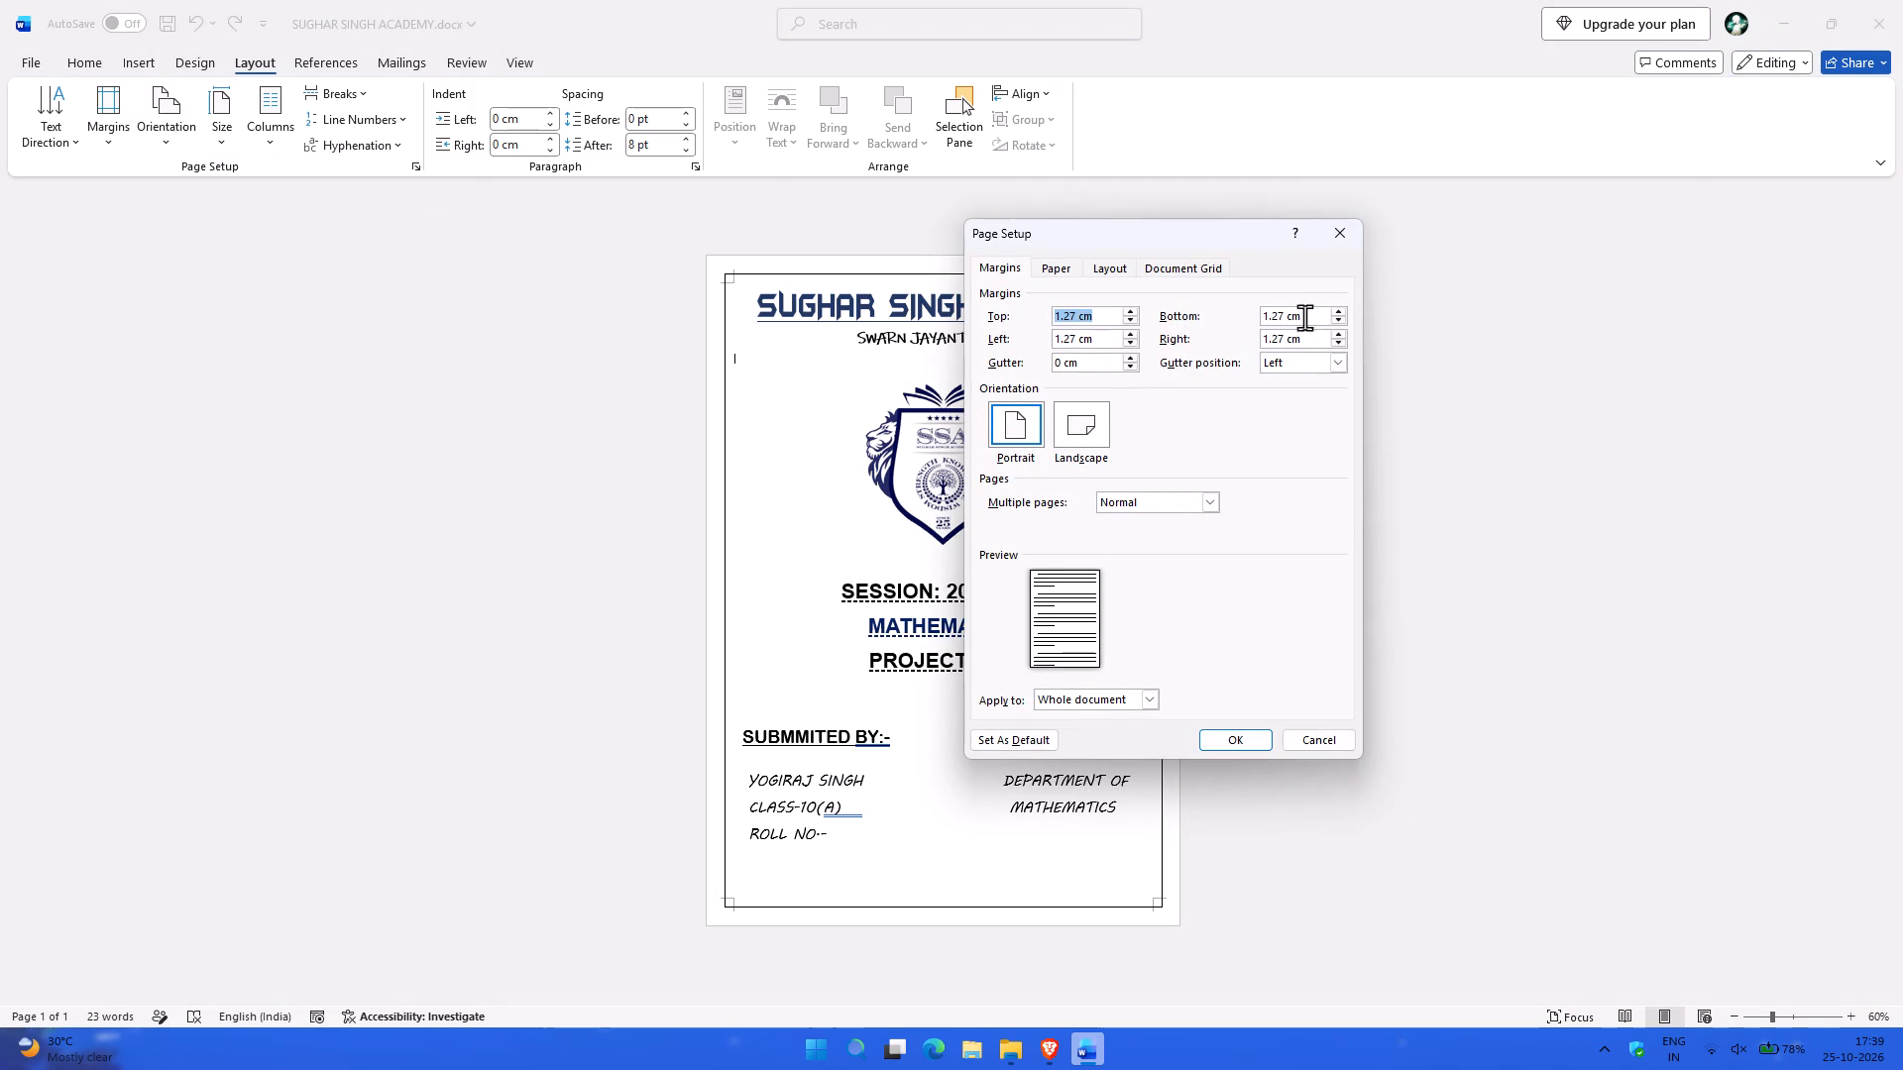
Set the cover page's top margin to 1.4 cm for the whole document.
triple_click(1135, 311)
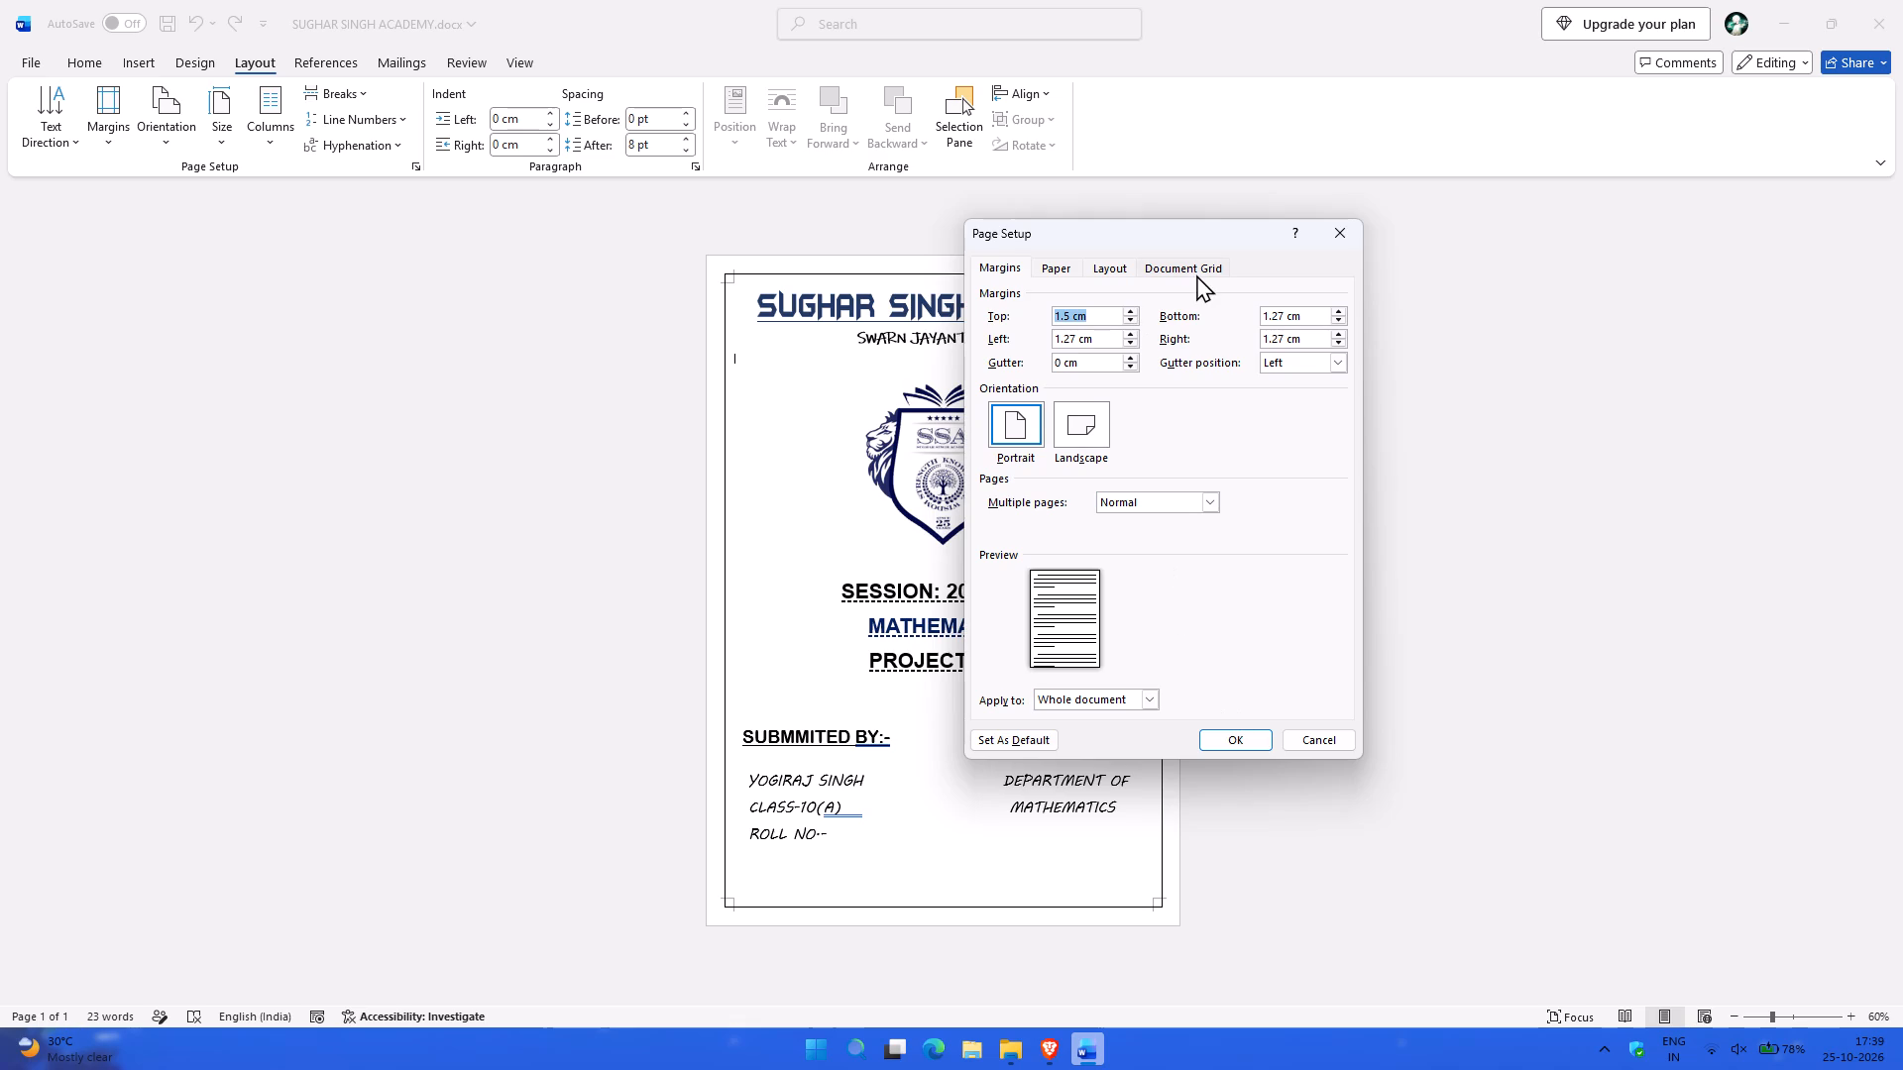
double_click(1130, 321)
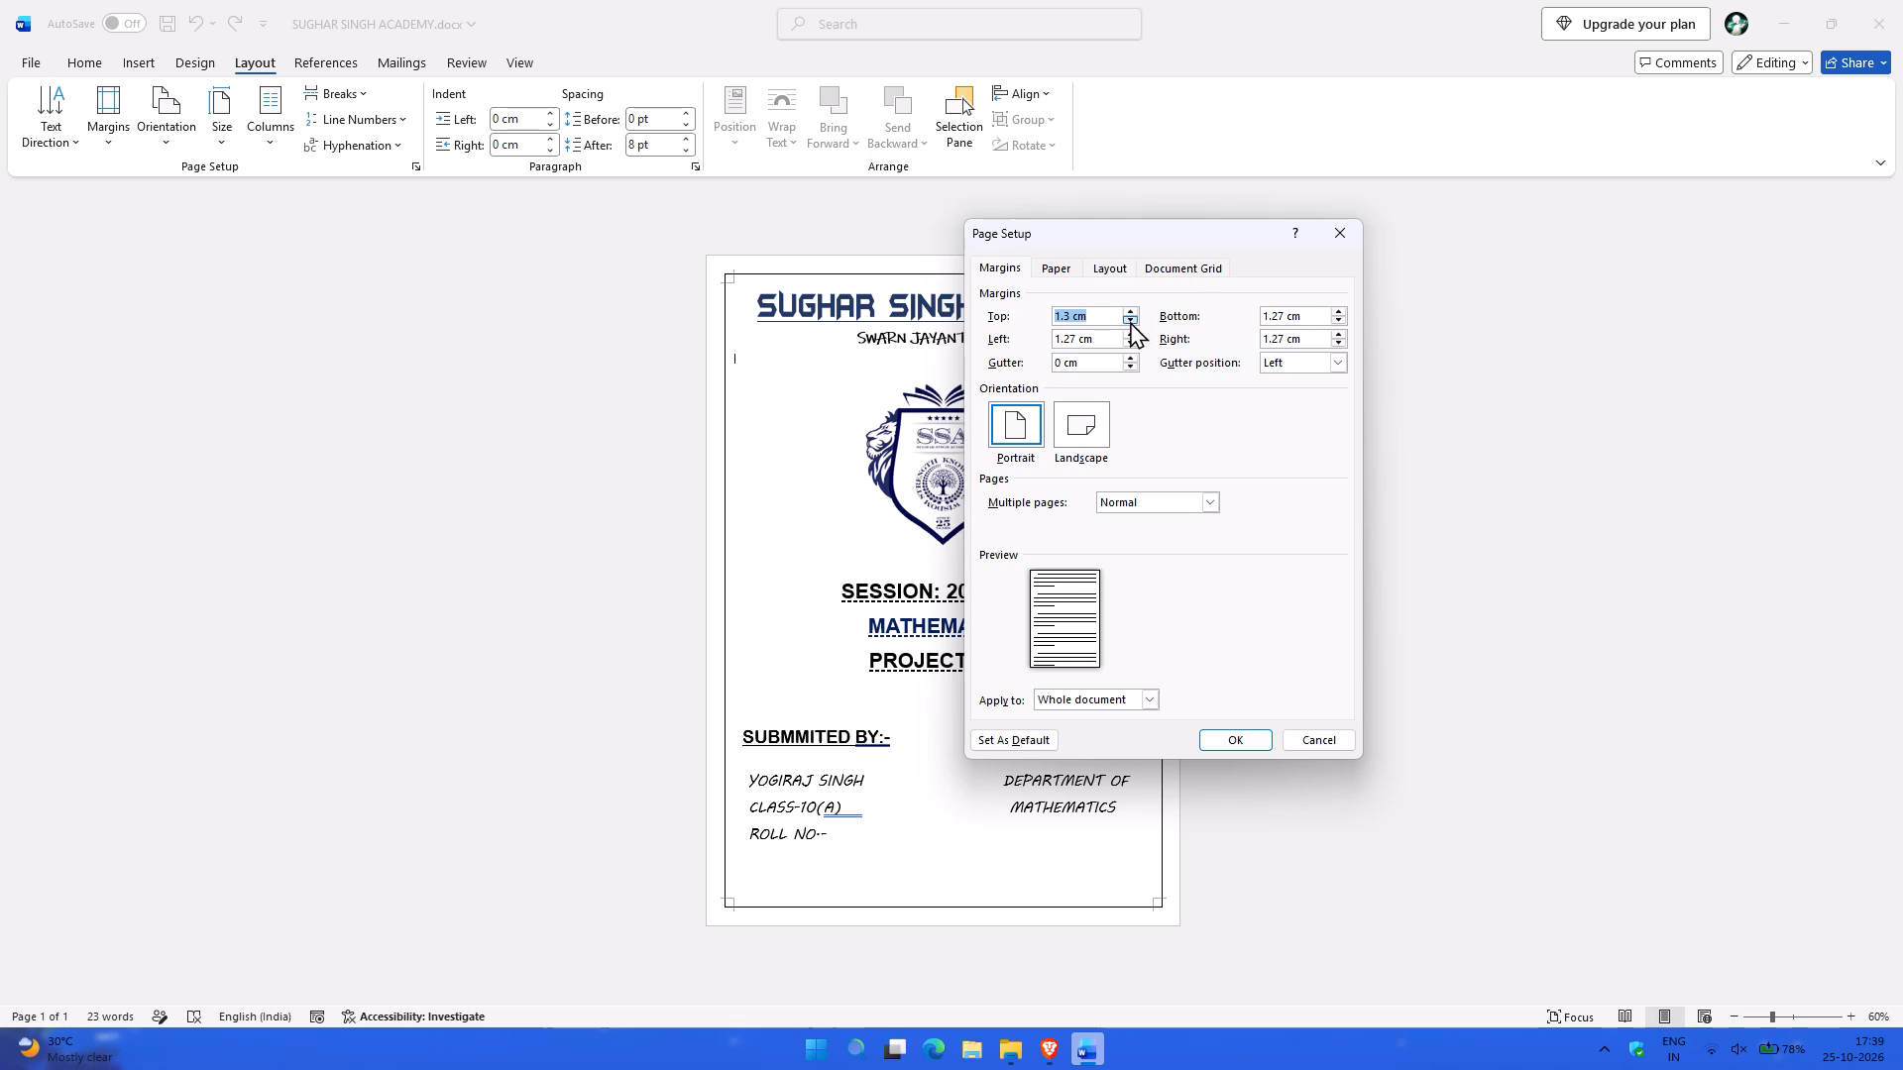
left_click(1129, 310)
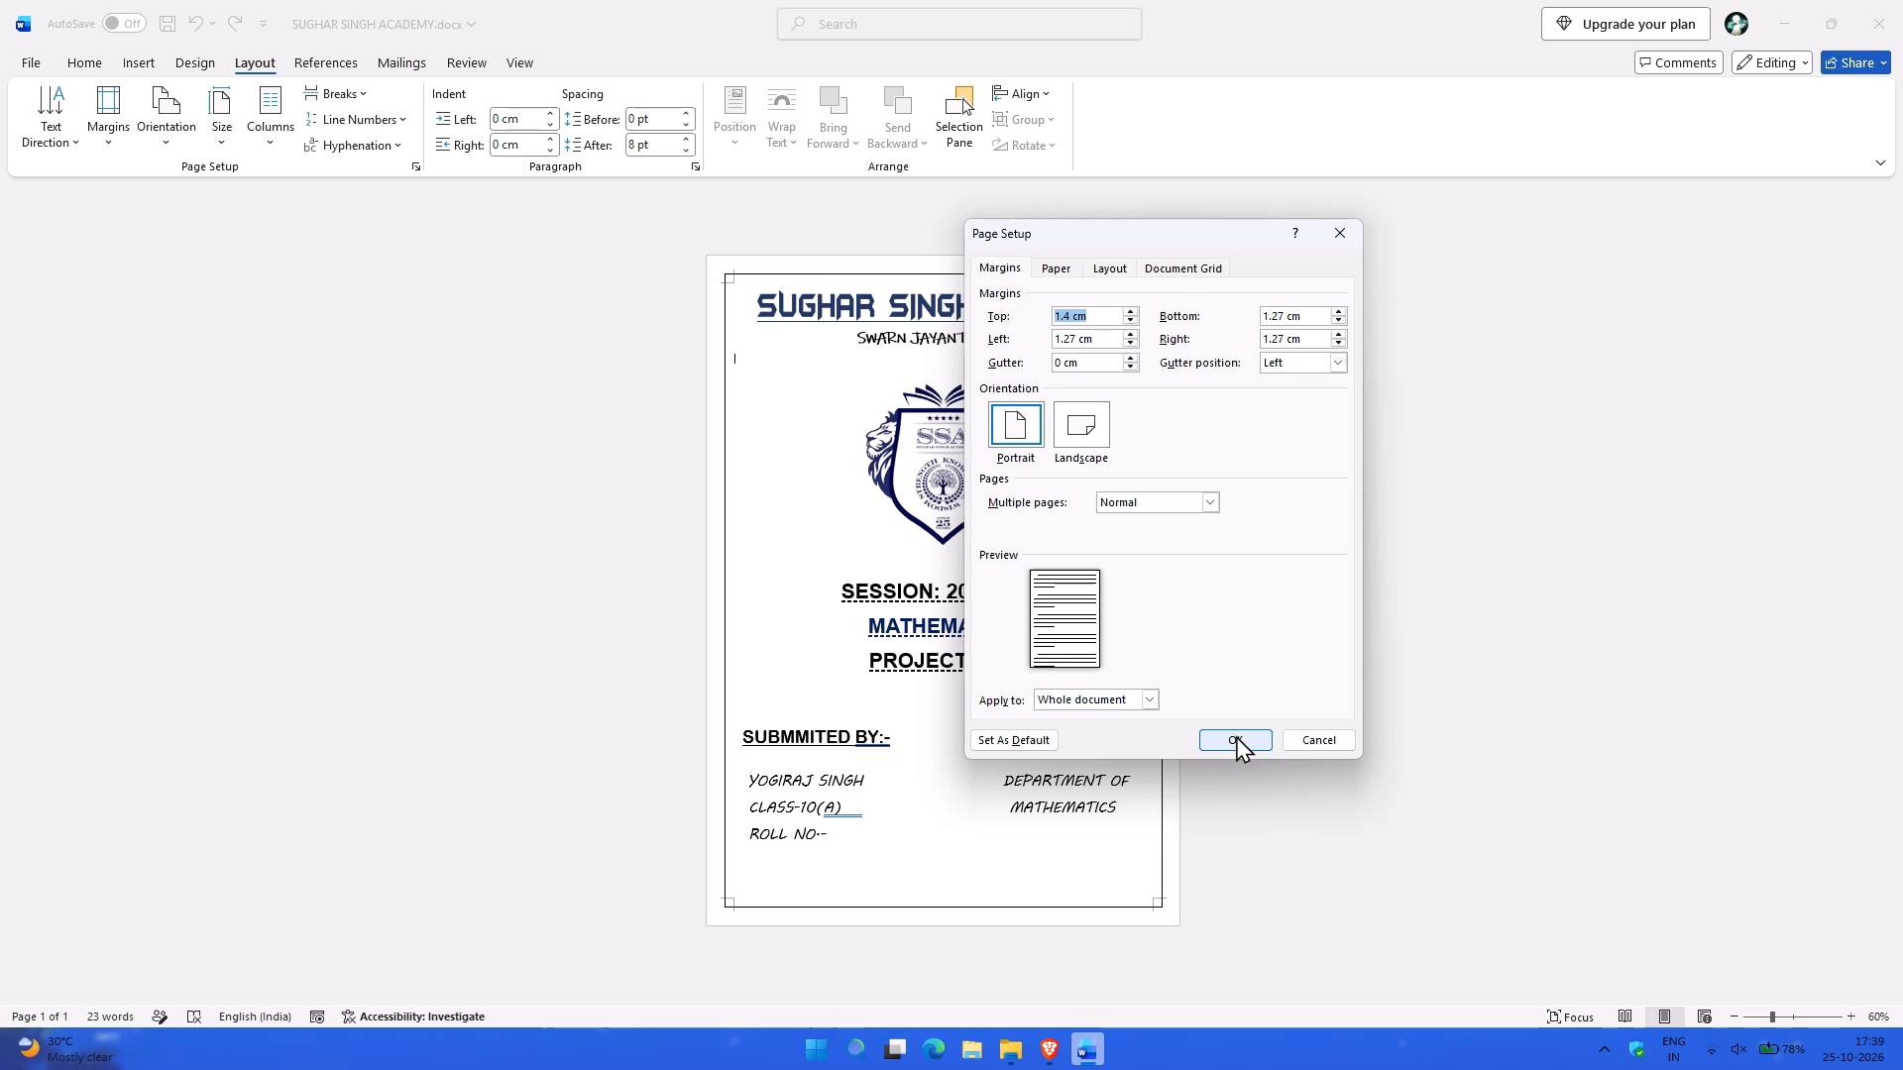
left_click(1236, 739)
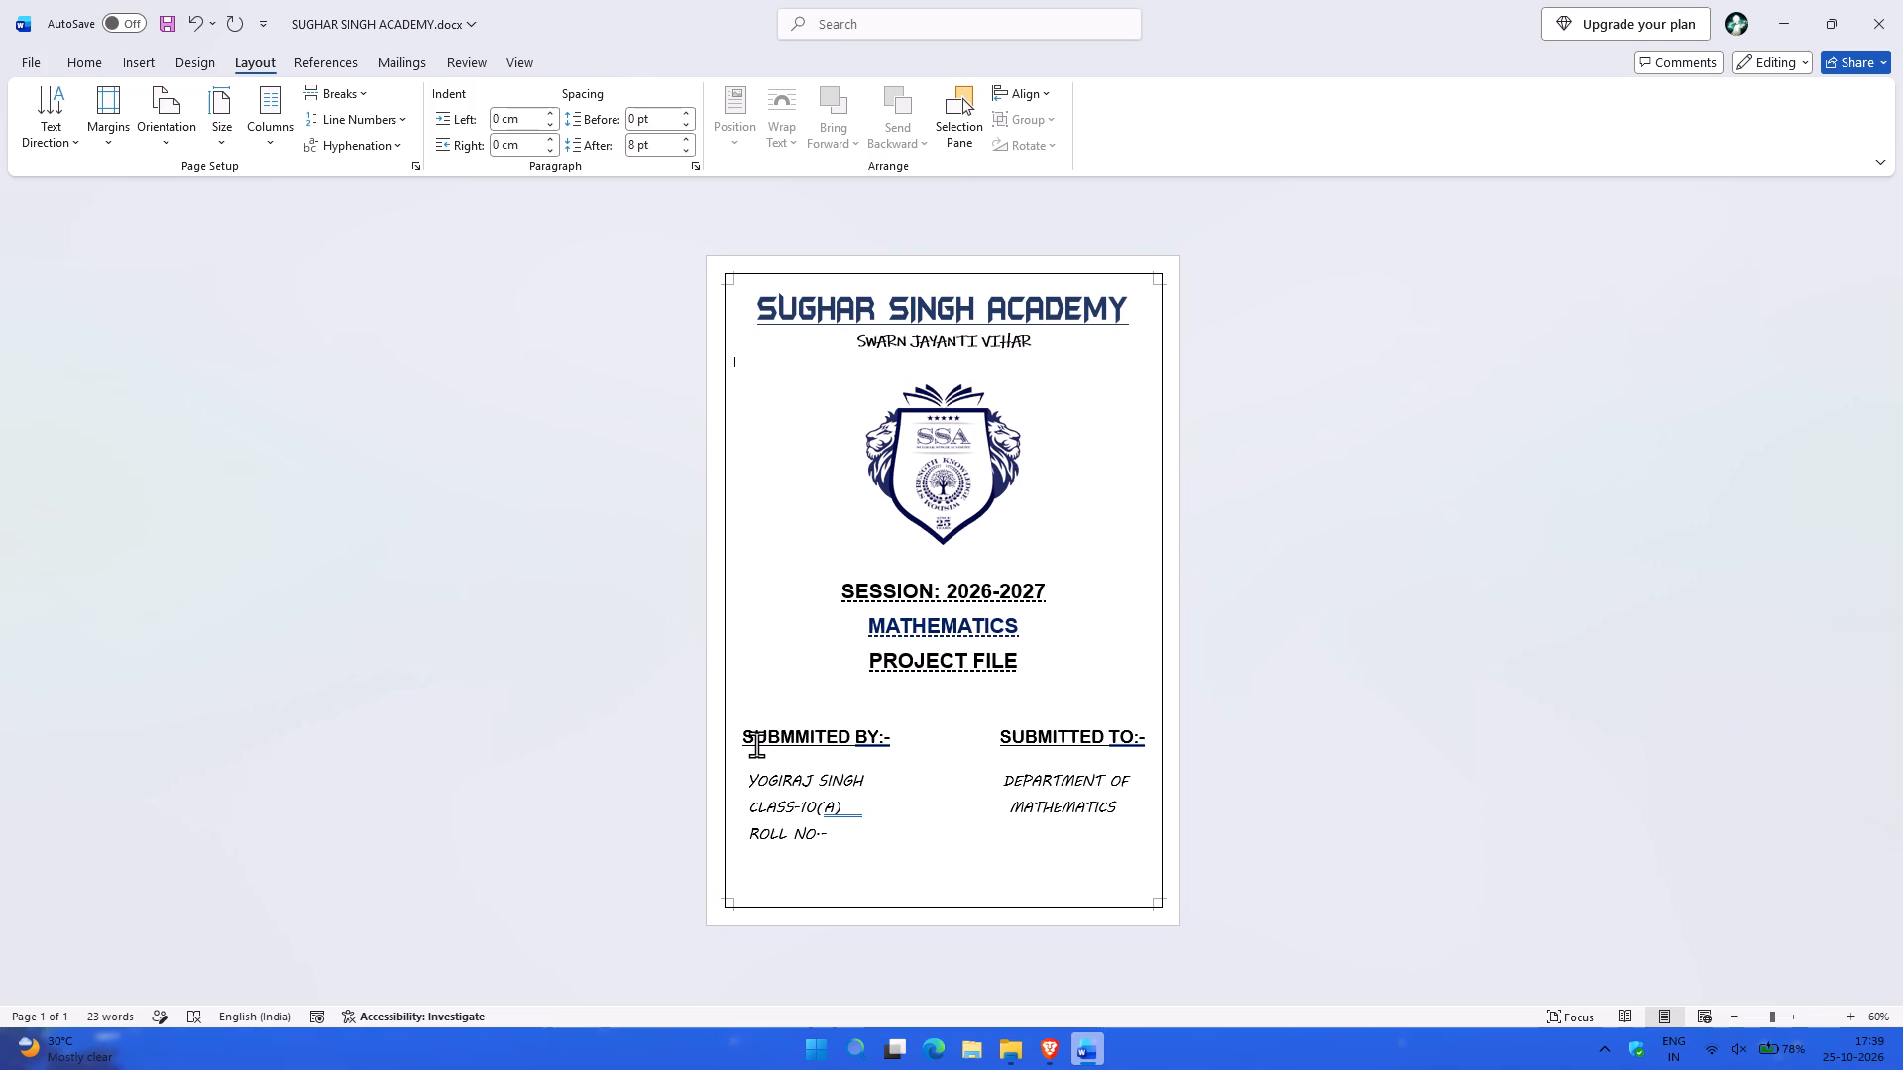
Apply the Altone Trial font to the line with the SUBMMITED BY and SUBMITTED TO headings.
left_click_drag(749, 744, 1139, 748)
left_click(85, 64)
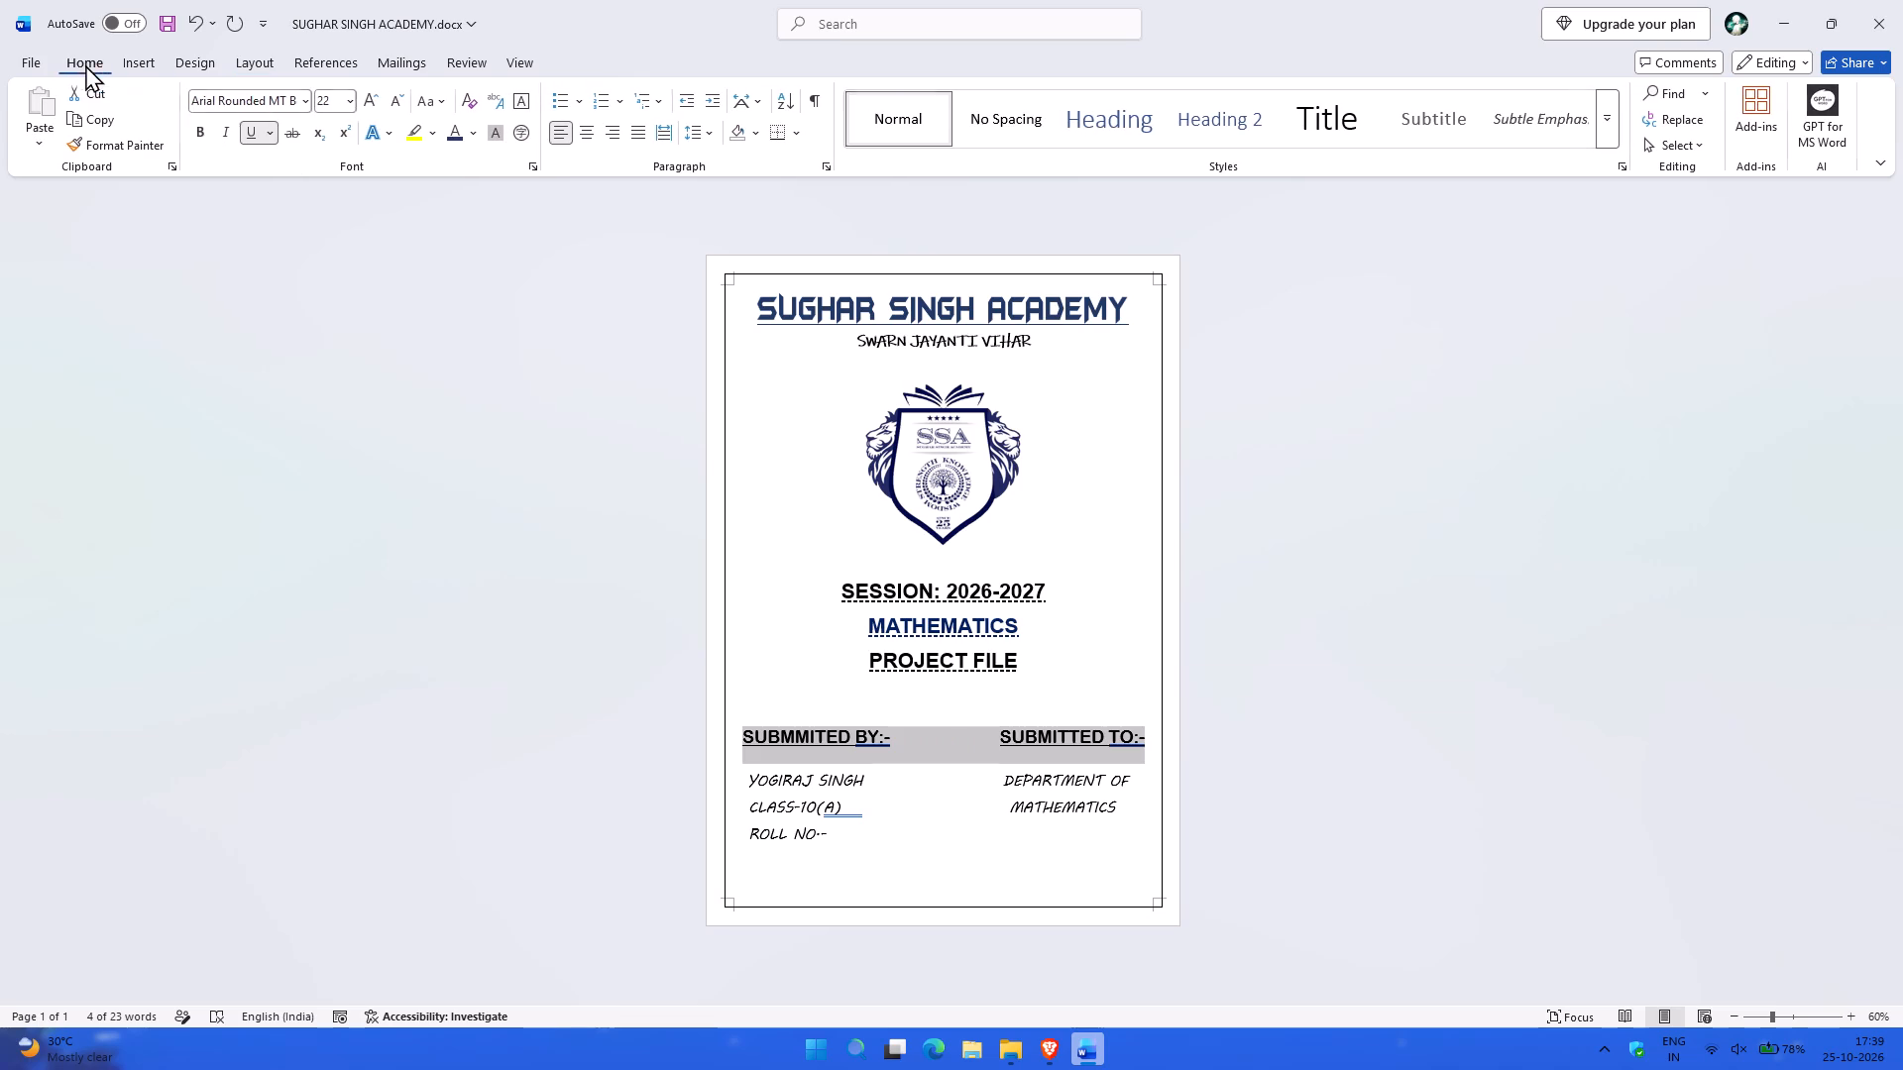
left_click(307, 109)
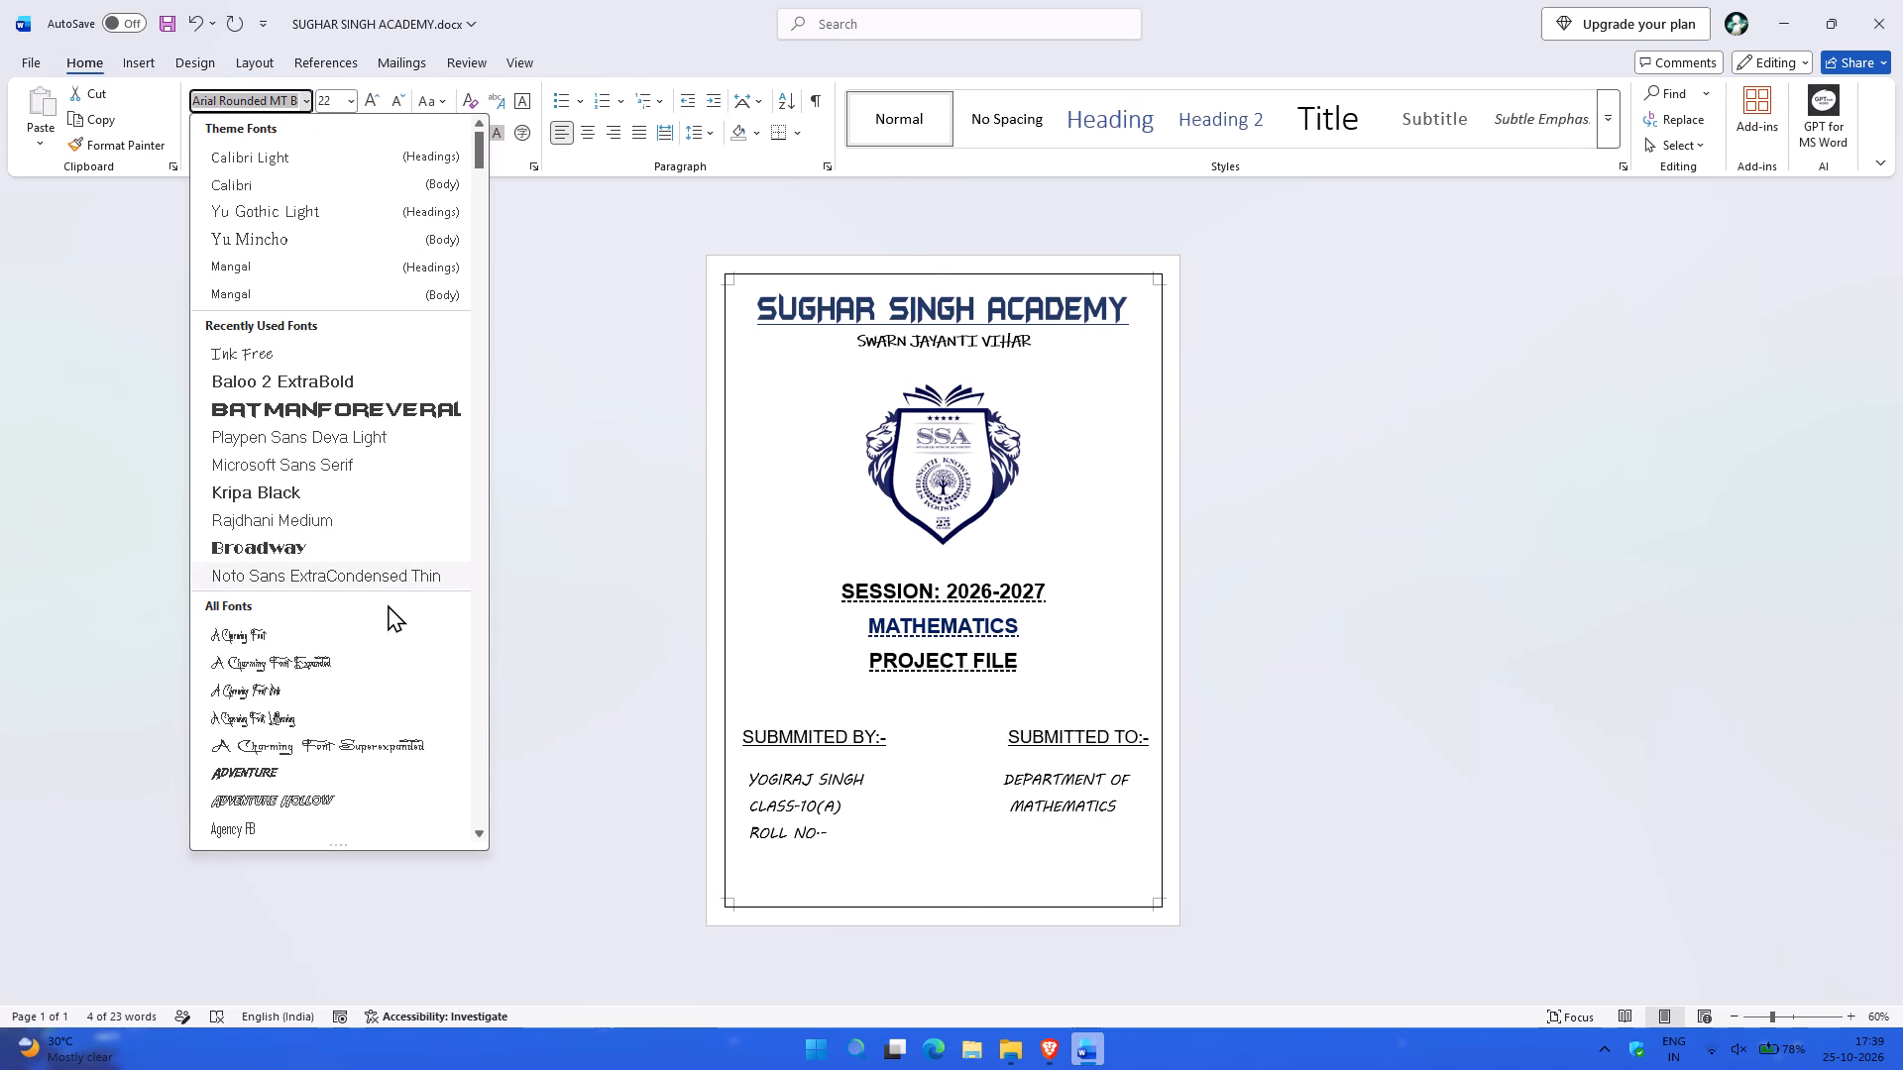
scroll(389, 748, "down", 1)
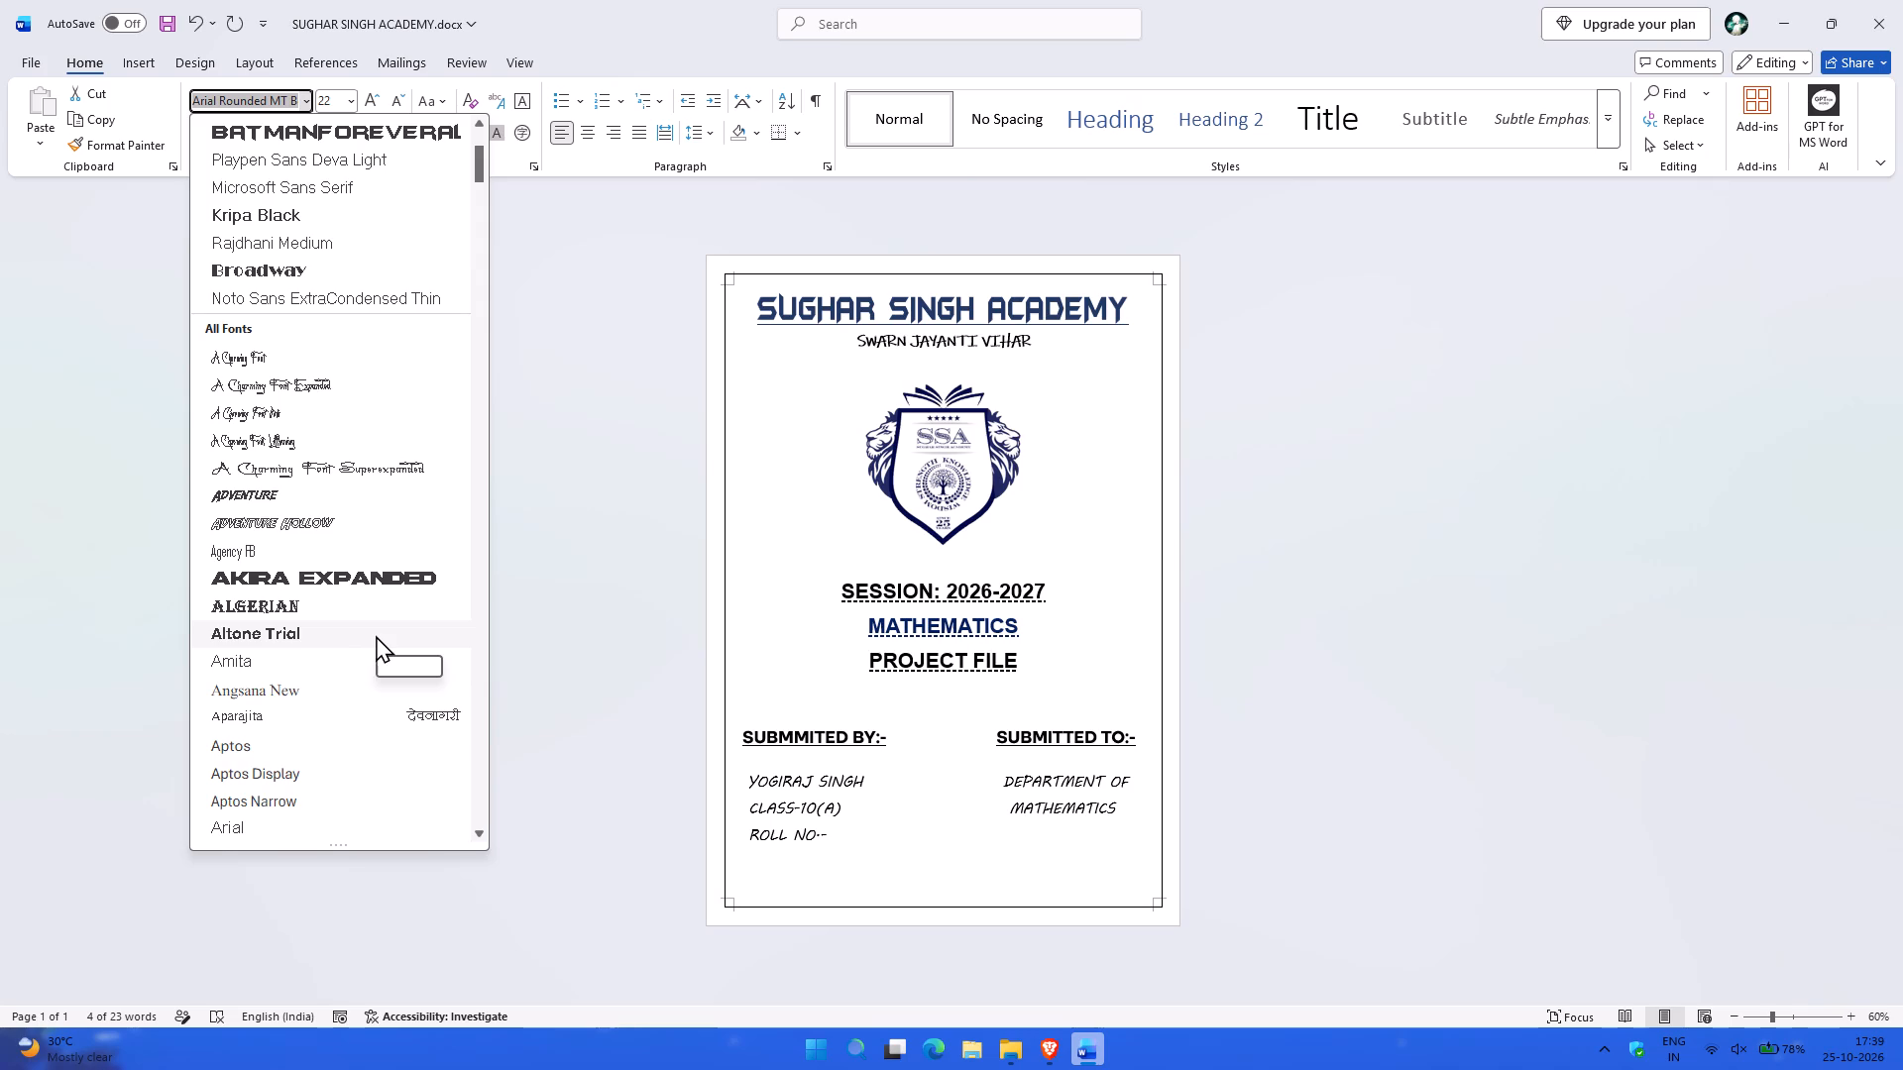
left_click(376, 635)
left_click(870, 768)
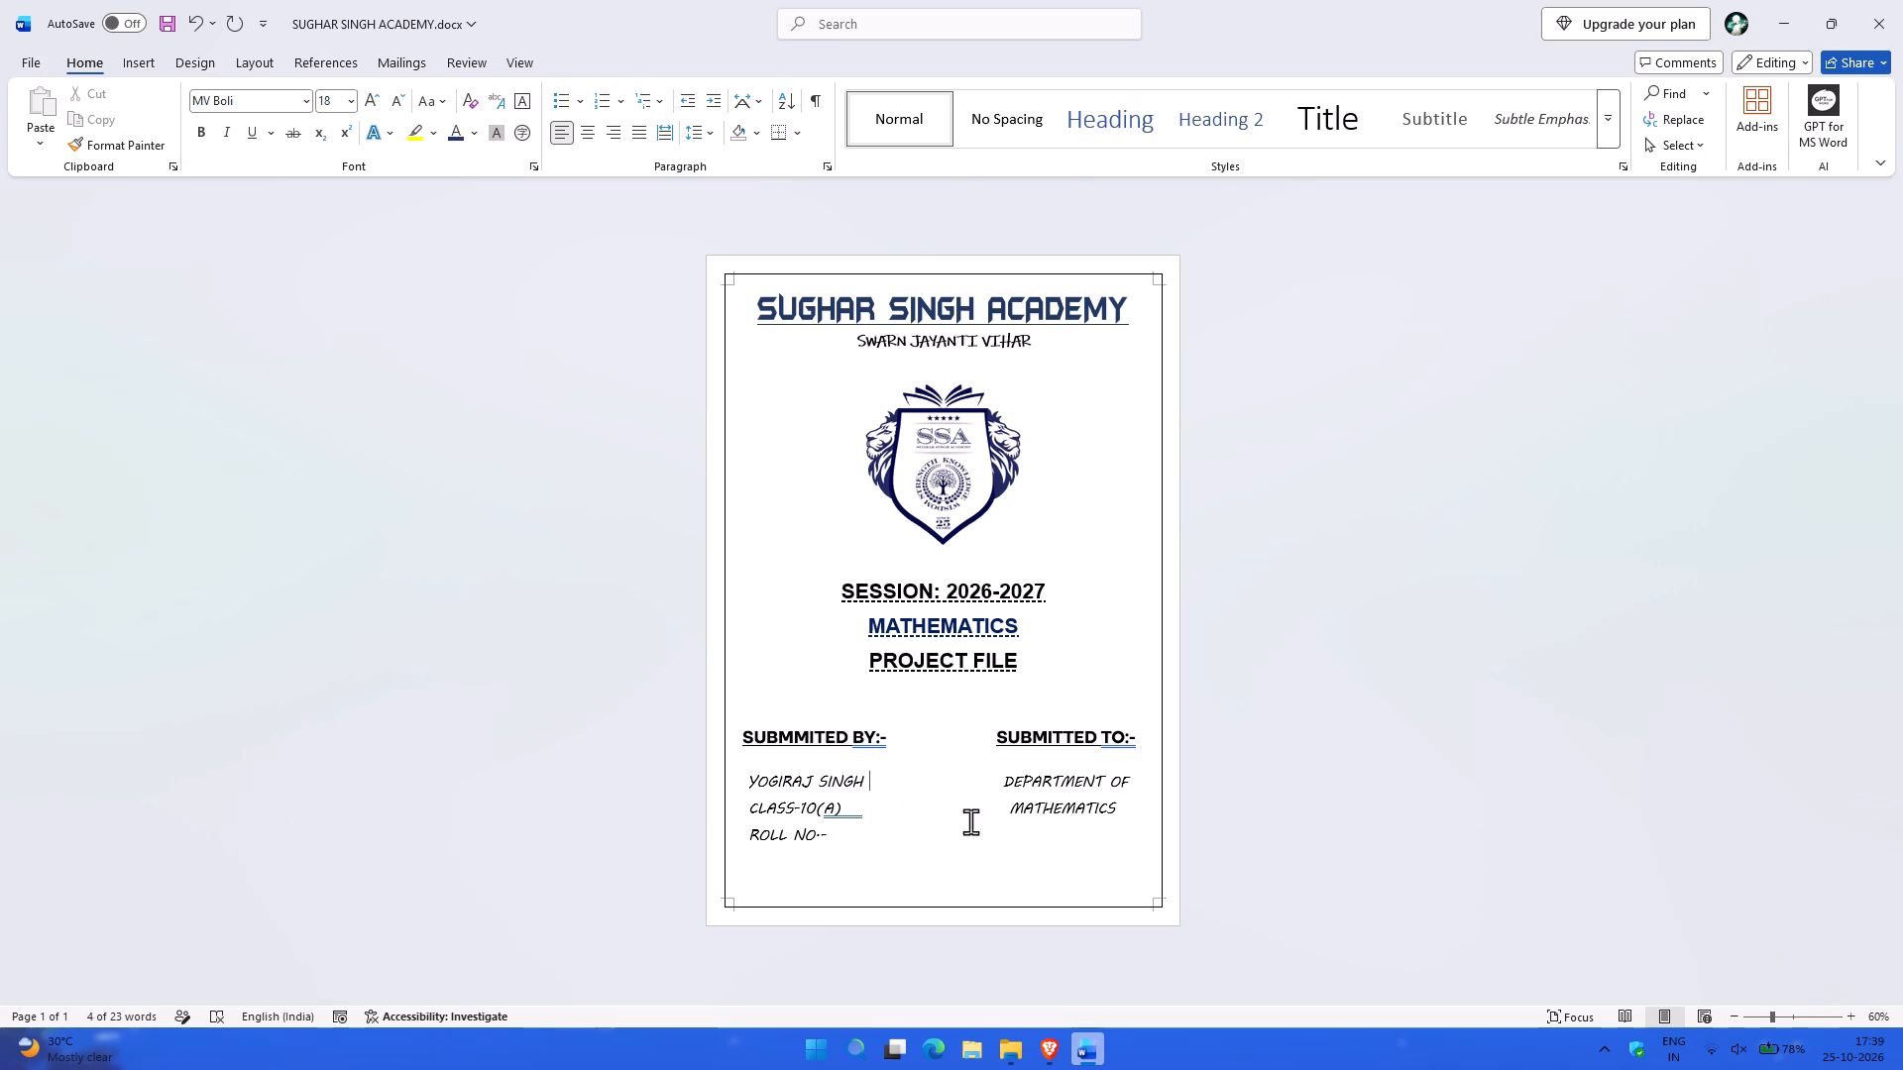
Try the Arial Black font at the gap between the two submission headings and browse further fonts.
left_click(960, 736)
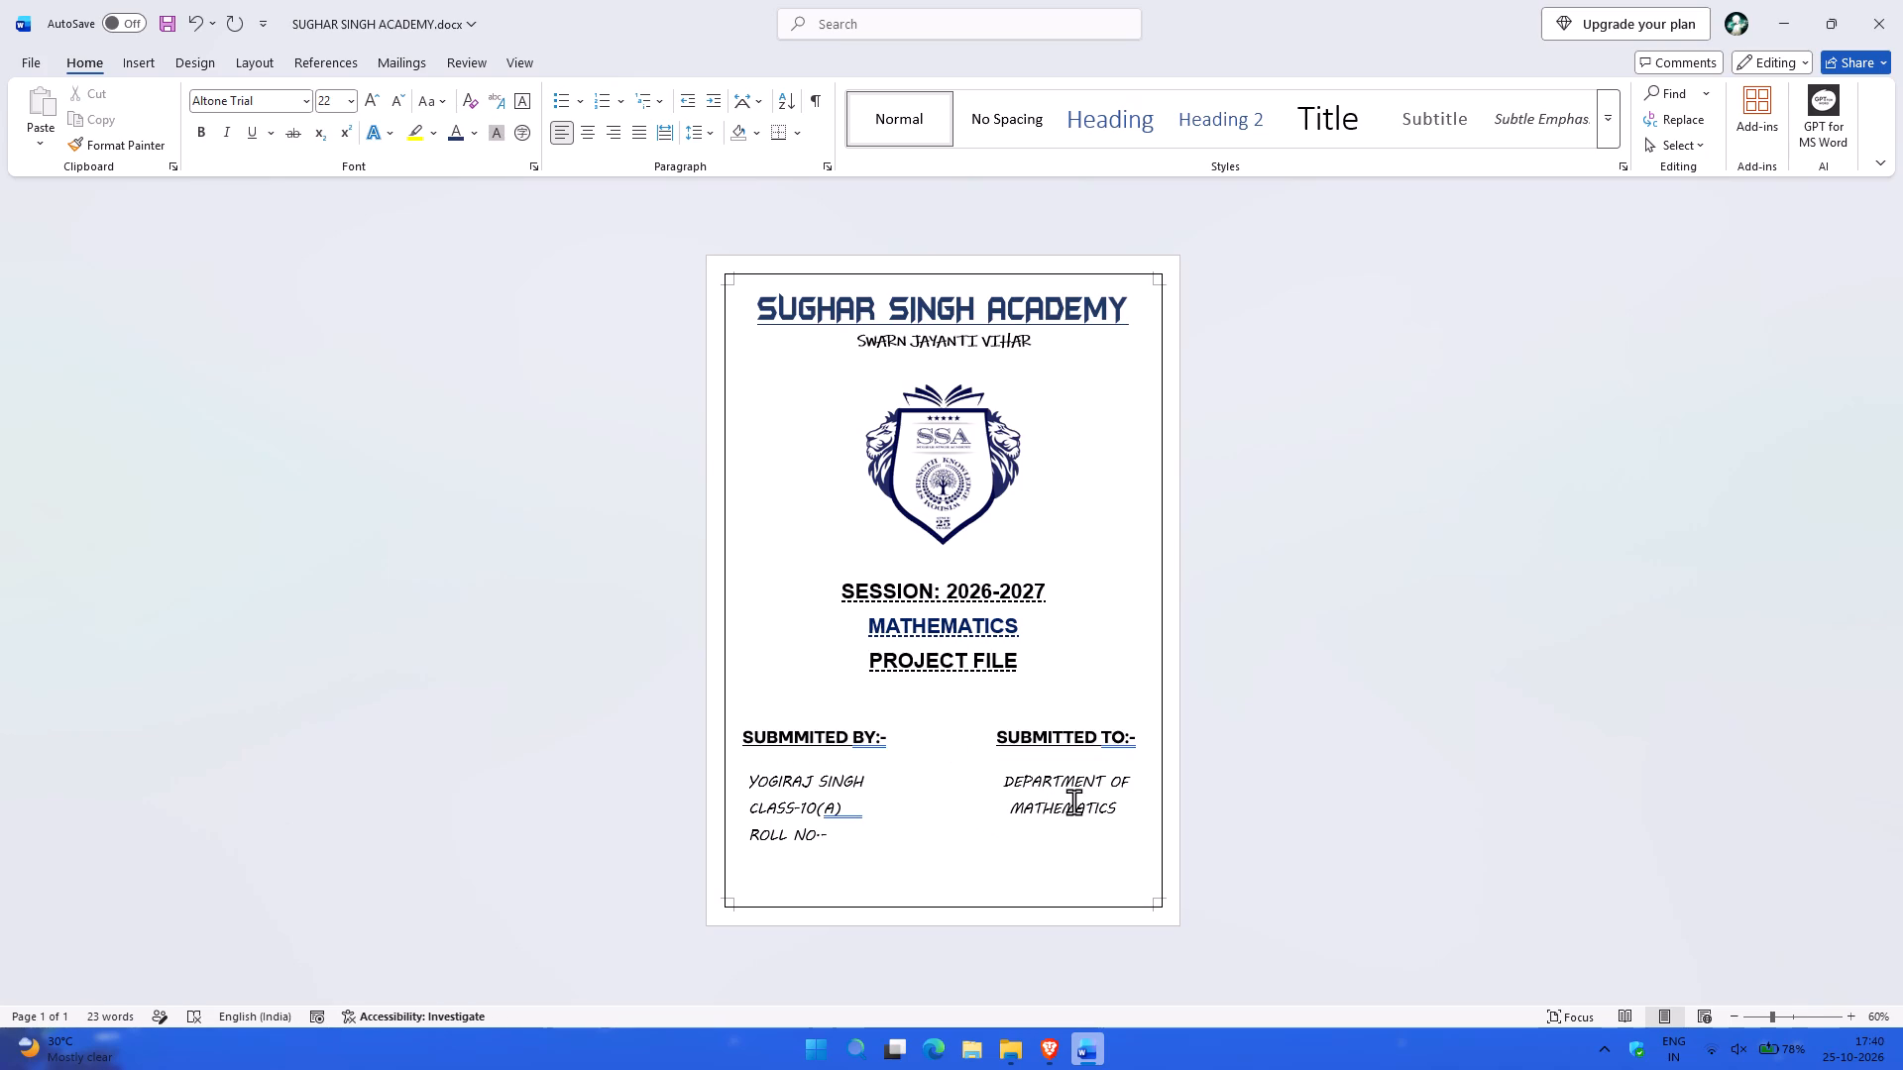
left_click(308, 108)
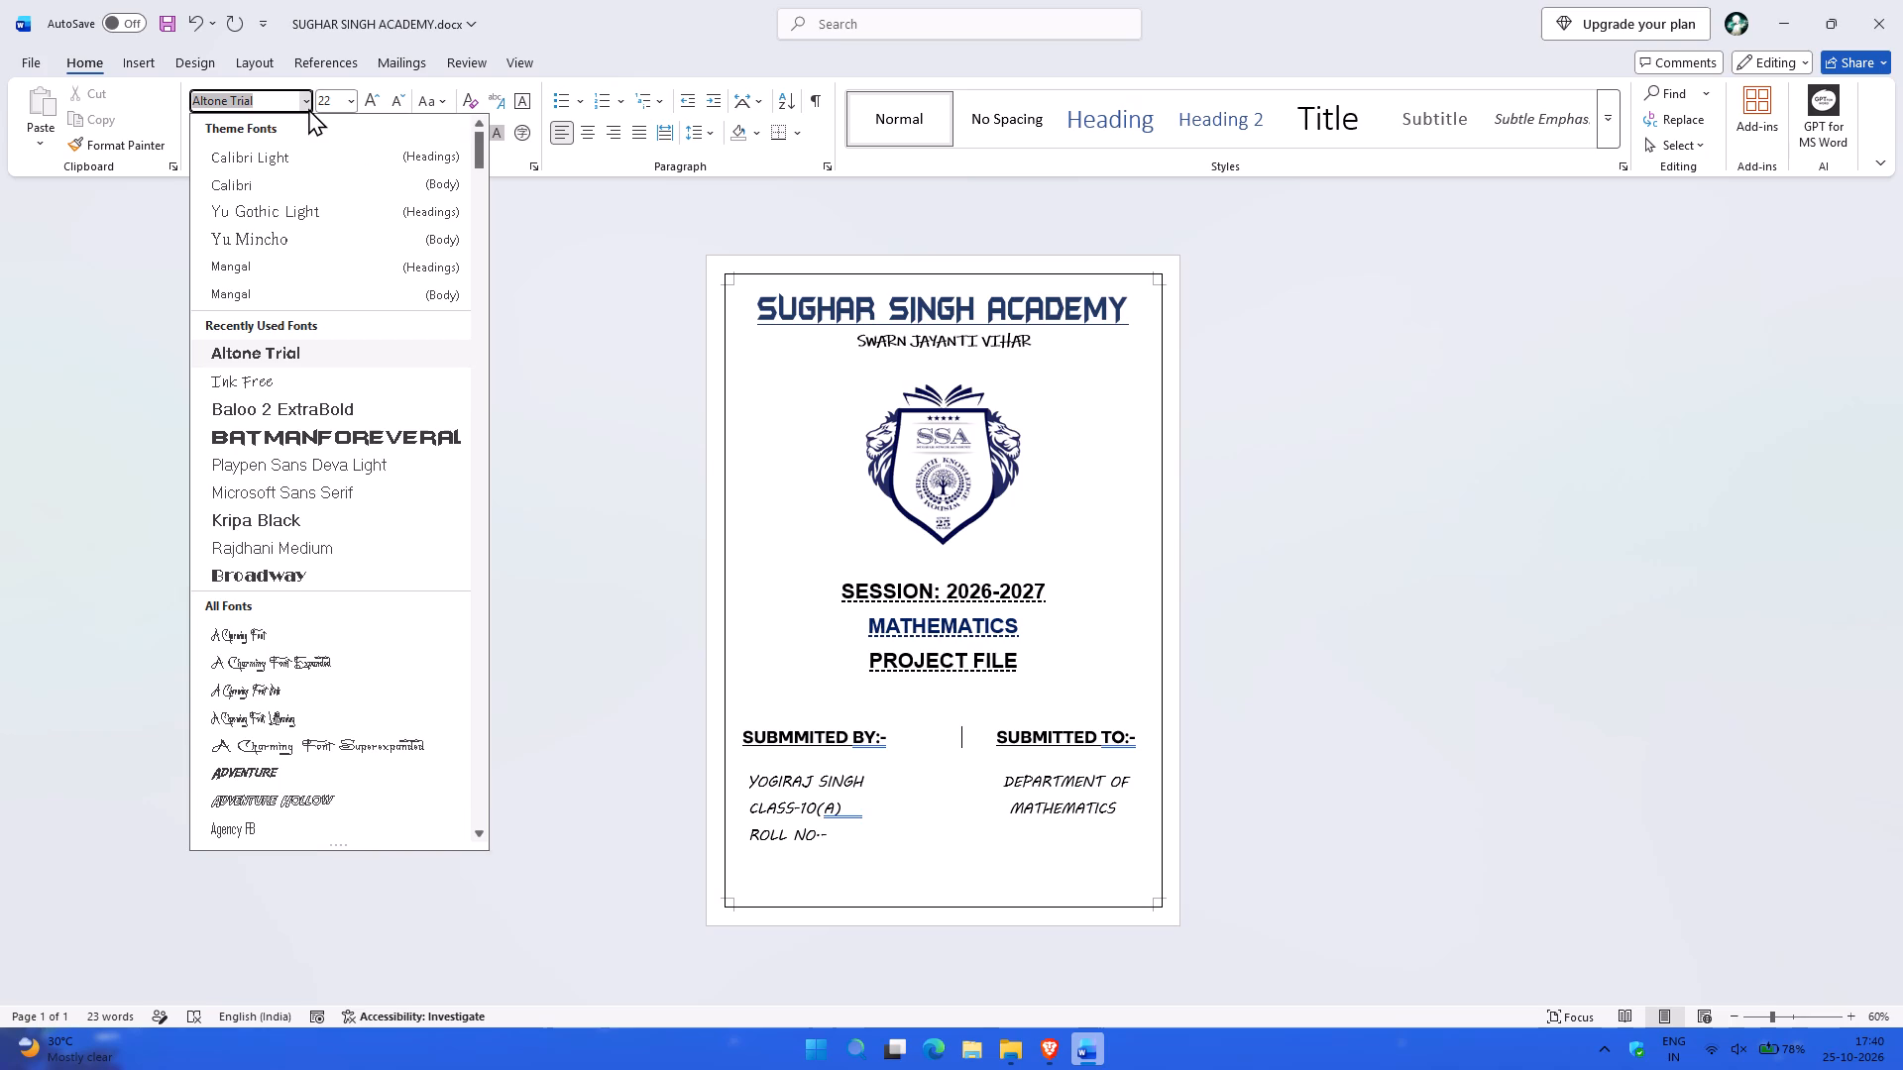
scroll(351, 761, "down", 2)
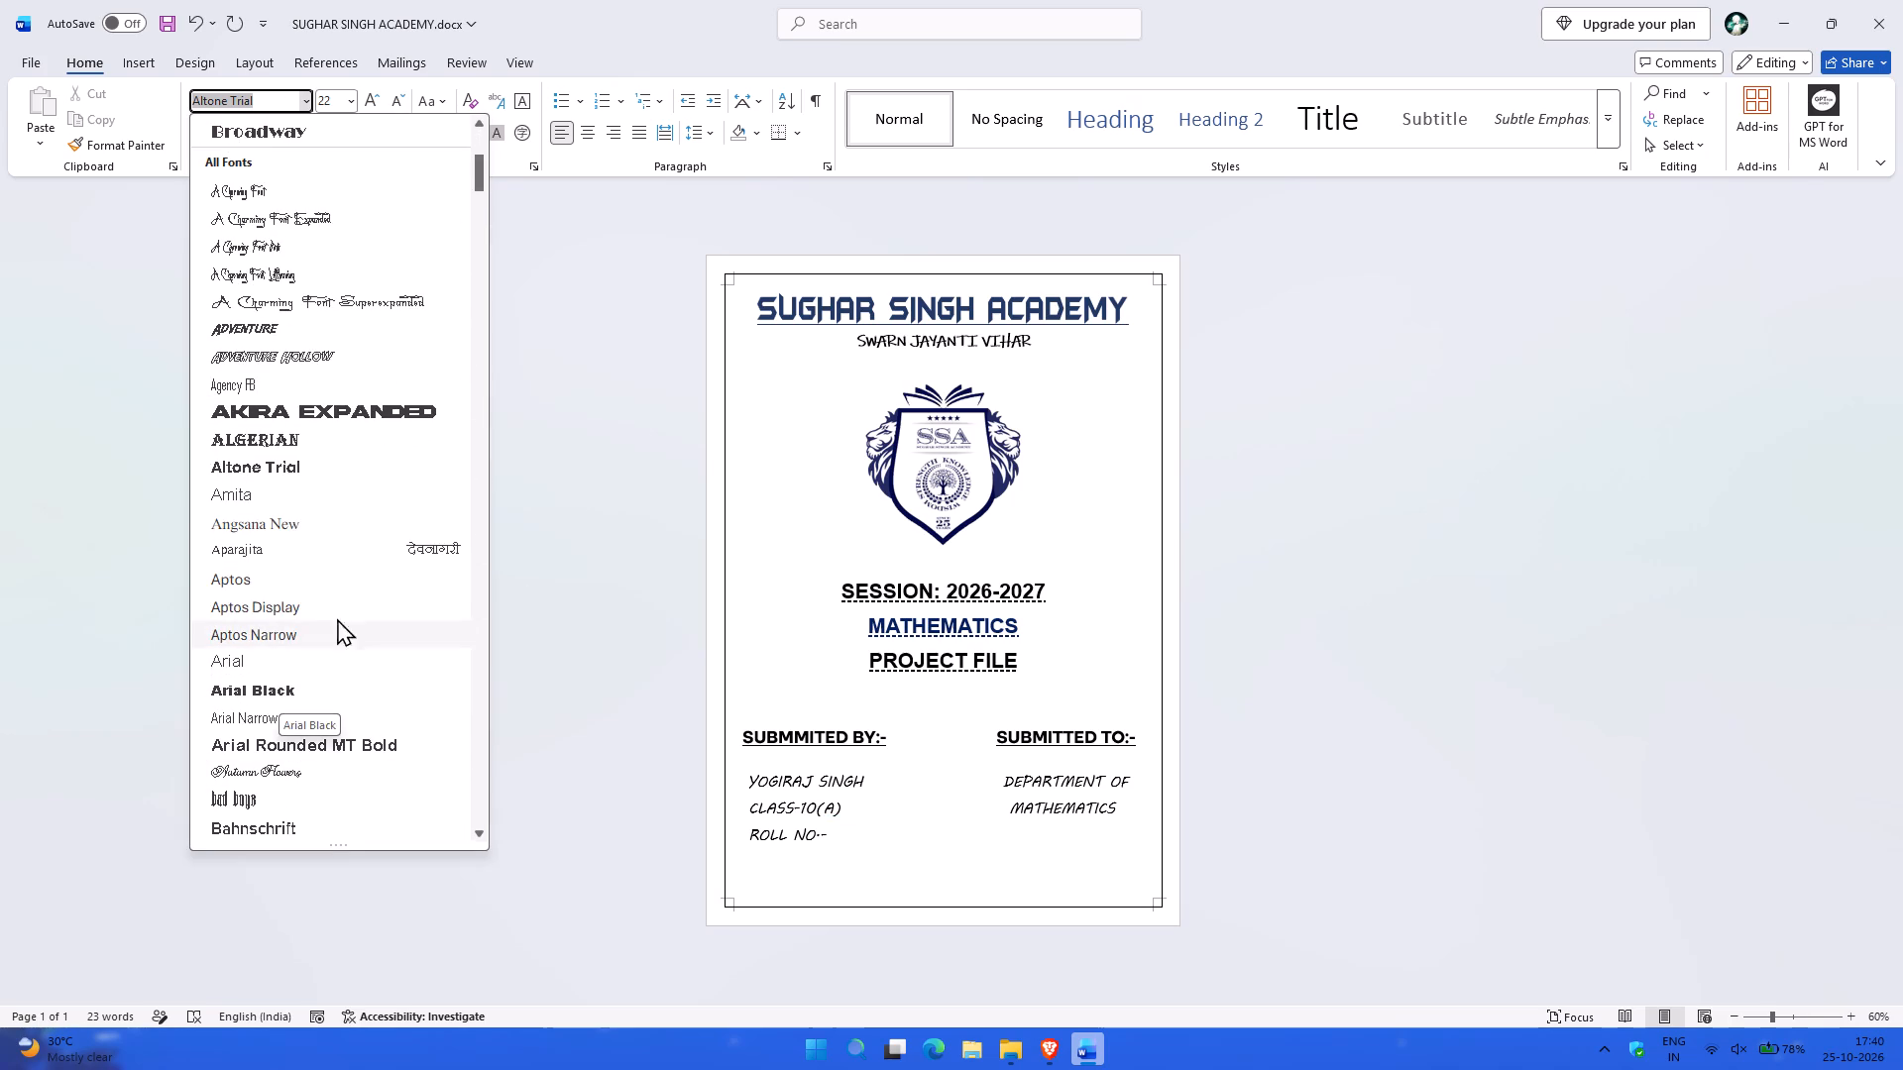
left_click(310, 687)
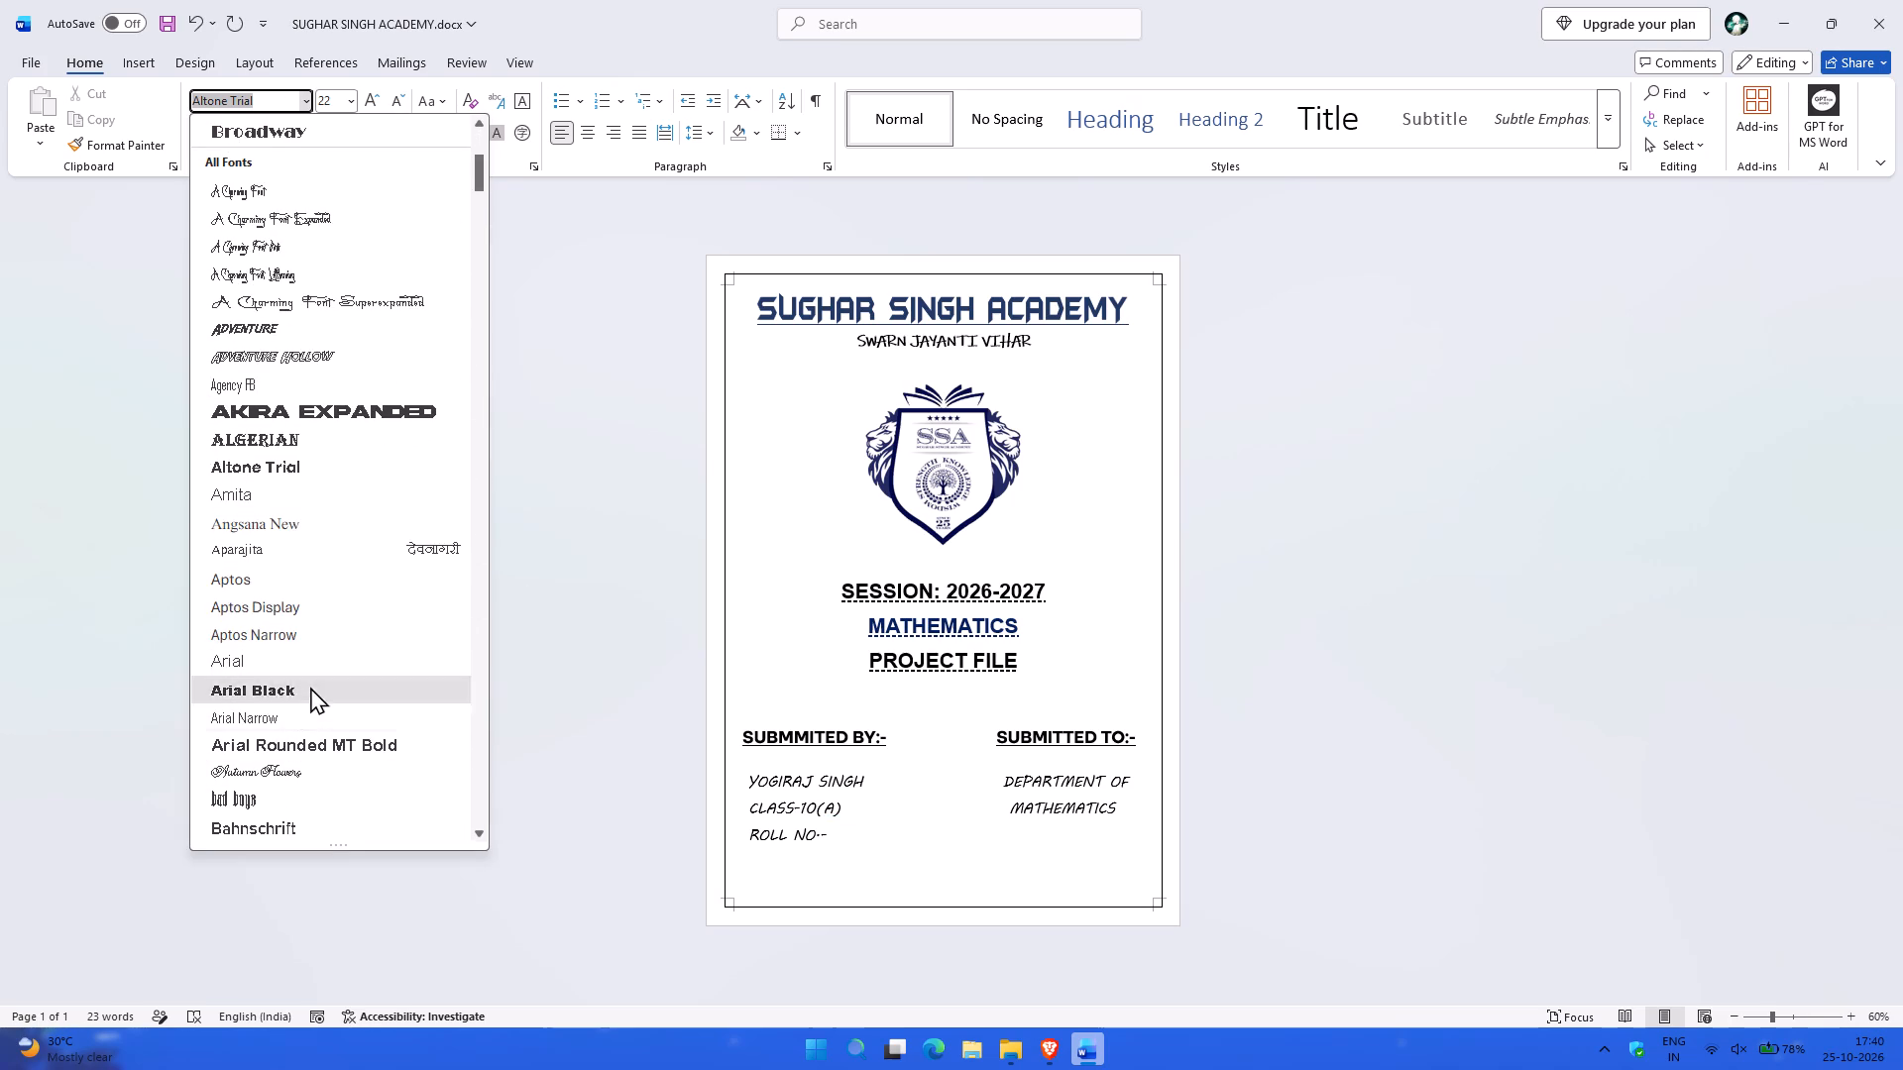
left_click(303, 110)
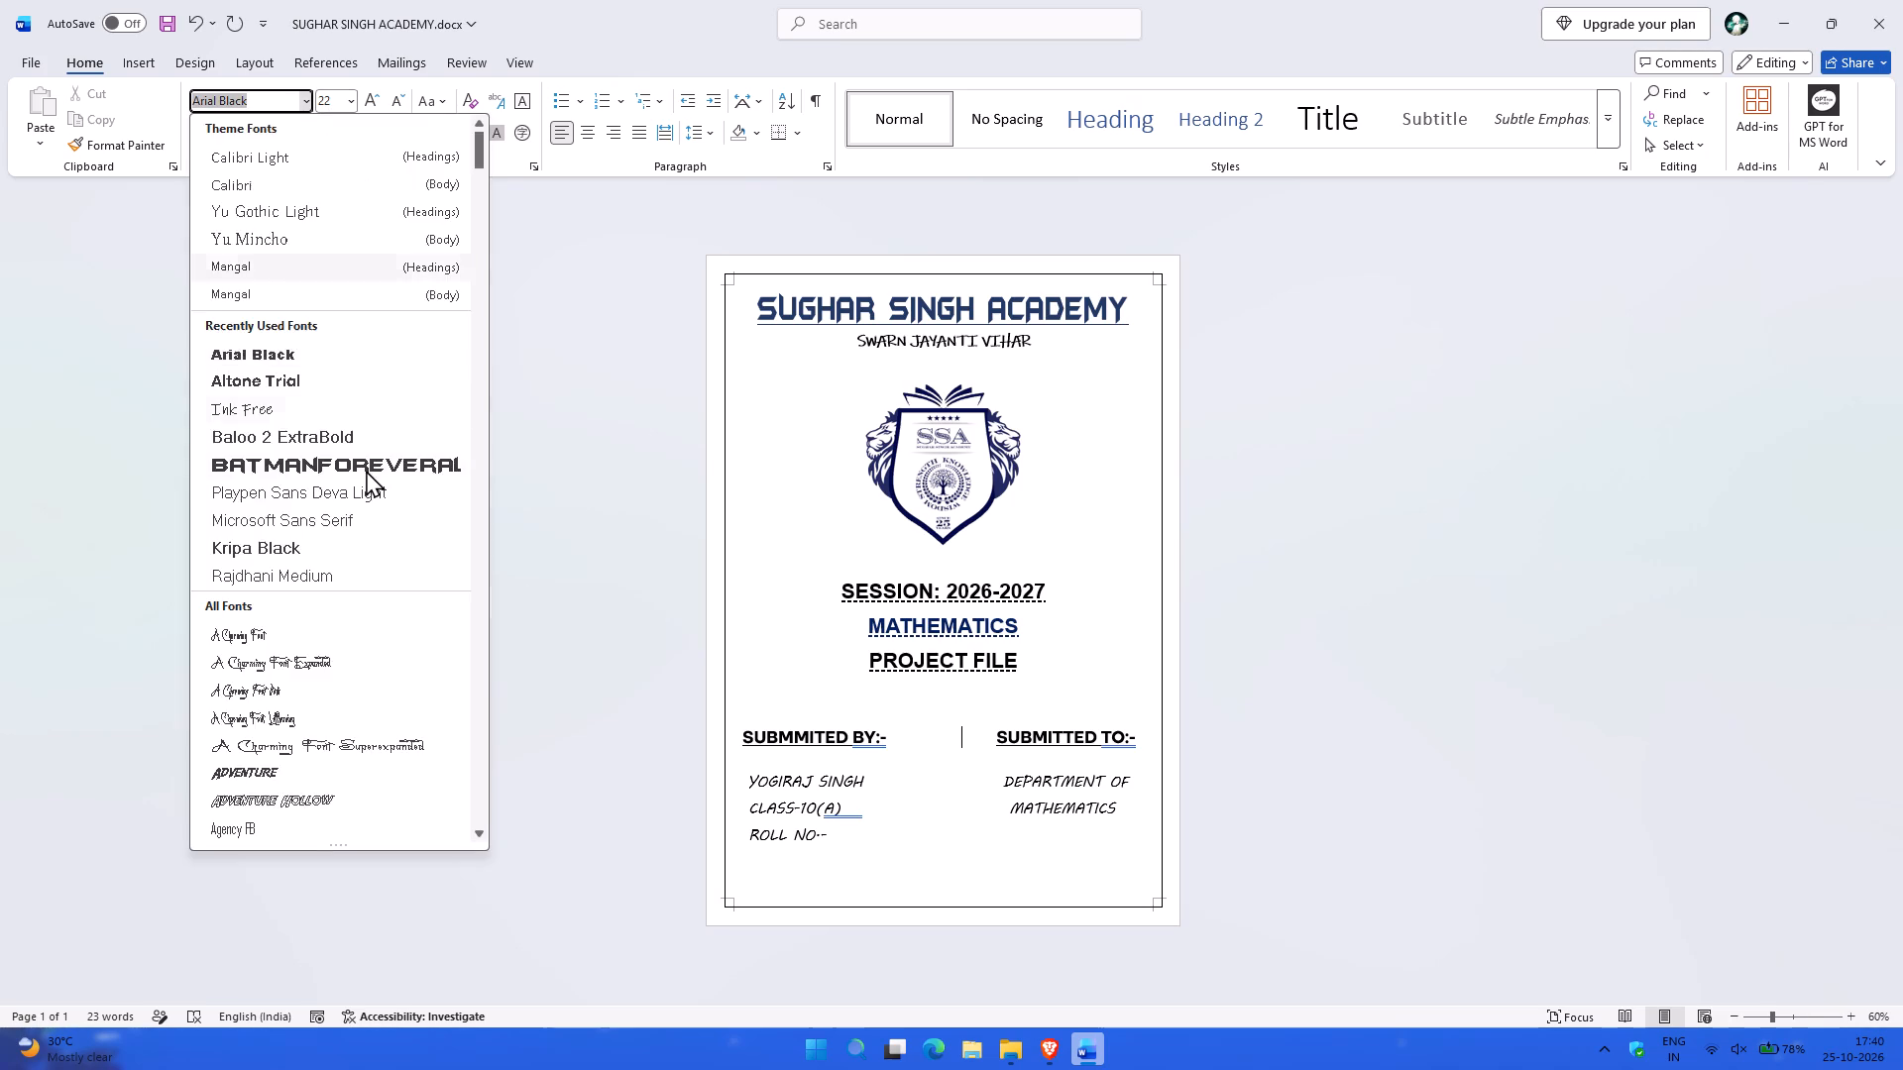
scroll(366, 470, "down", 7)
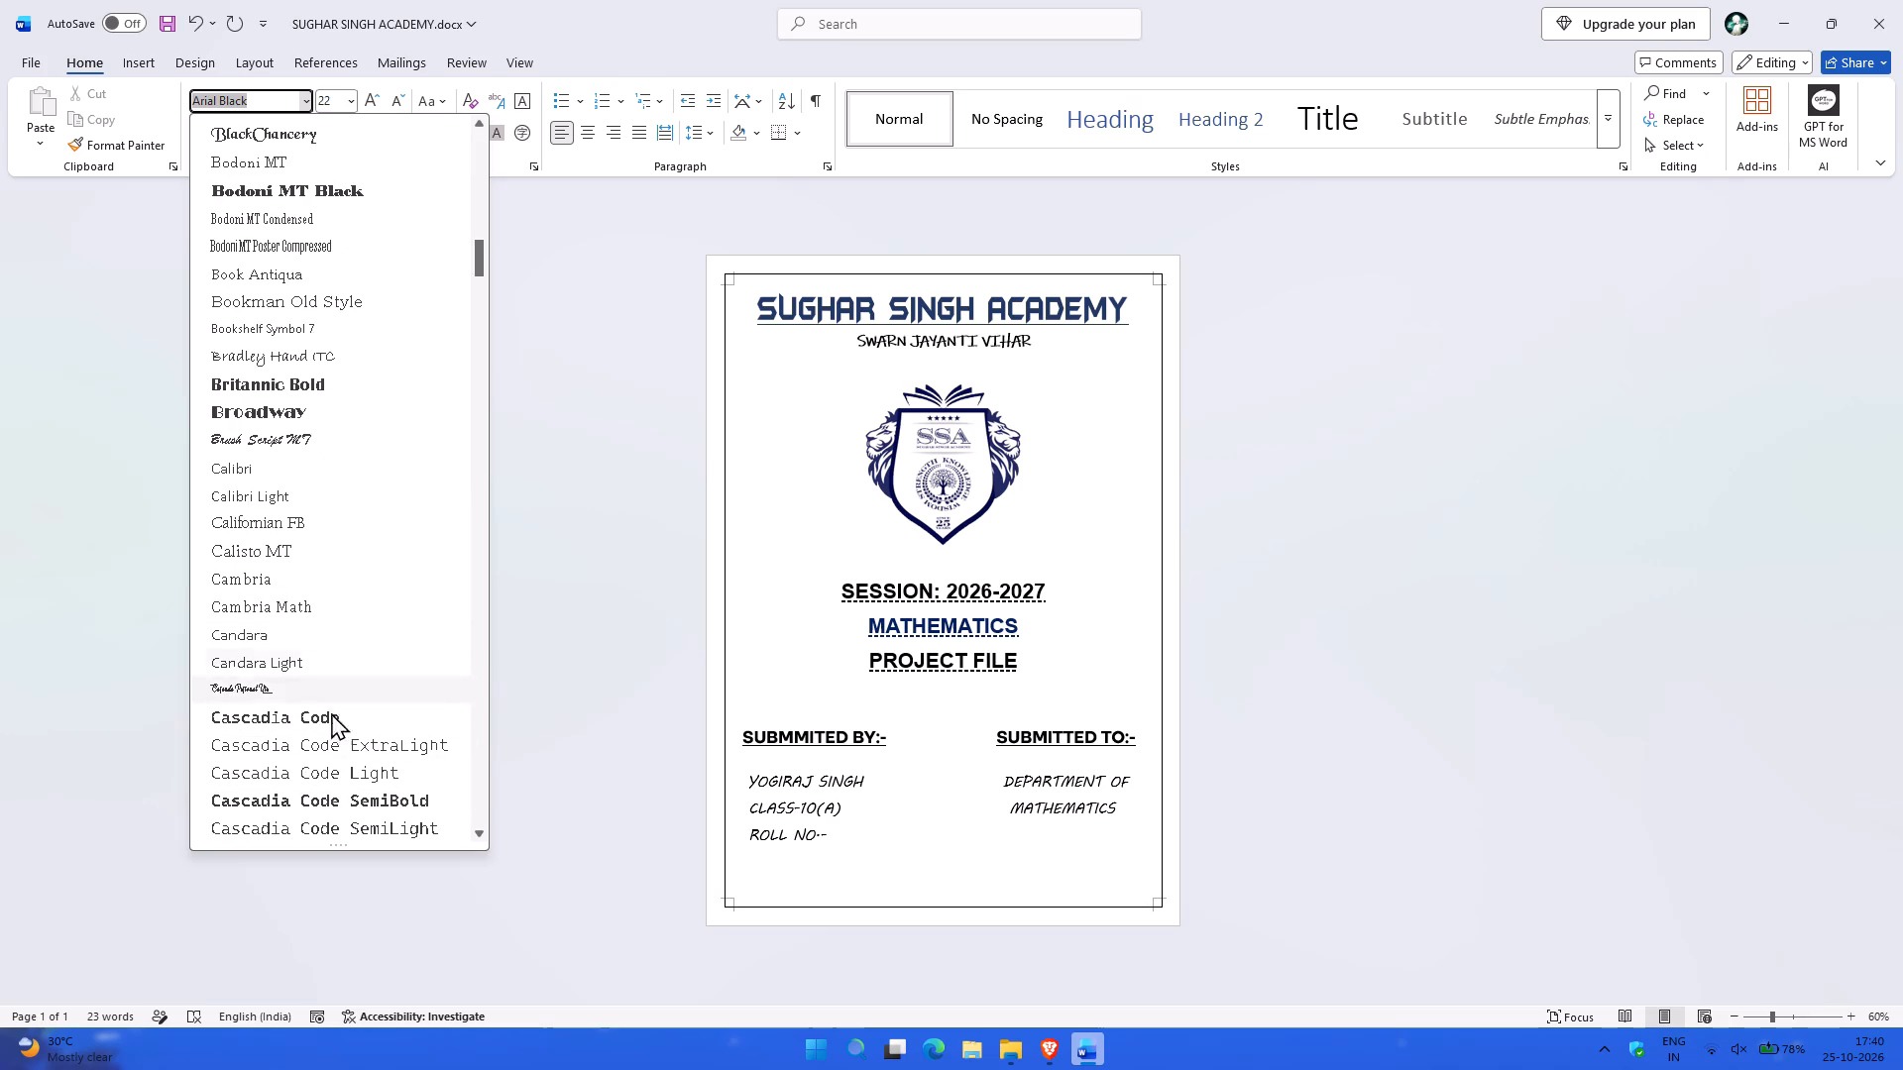
Change the font of the SUBMMITED BY and SUBMITTED TO heading line to Copperplate Gothic Bold.
left_click_drag(741, 735, 1109, 758)
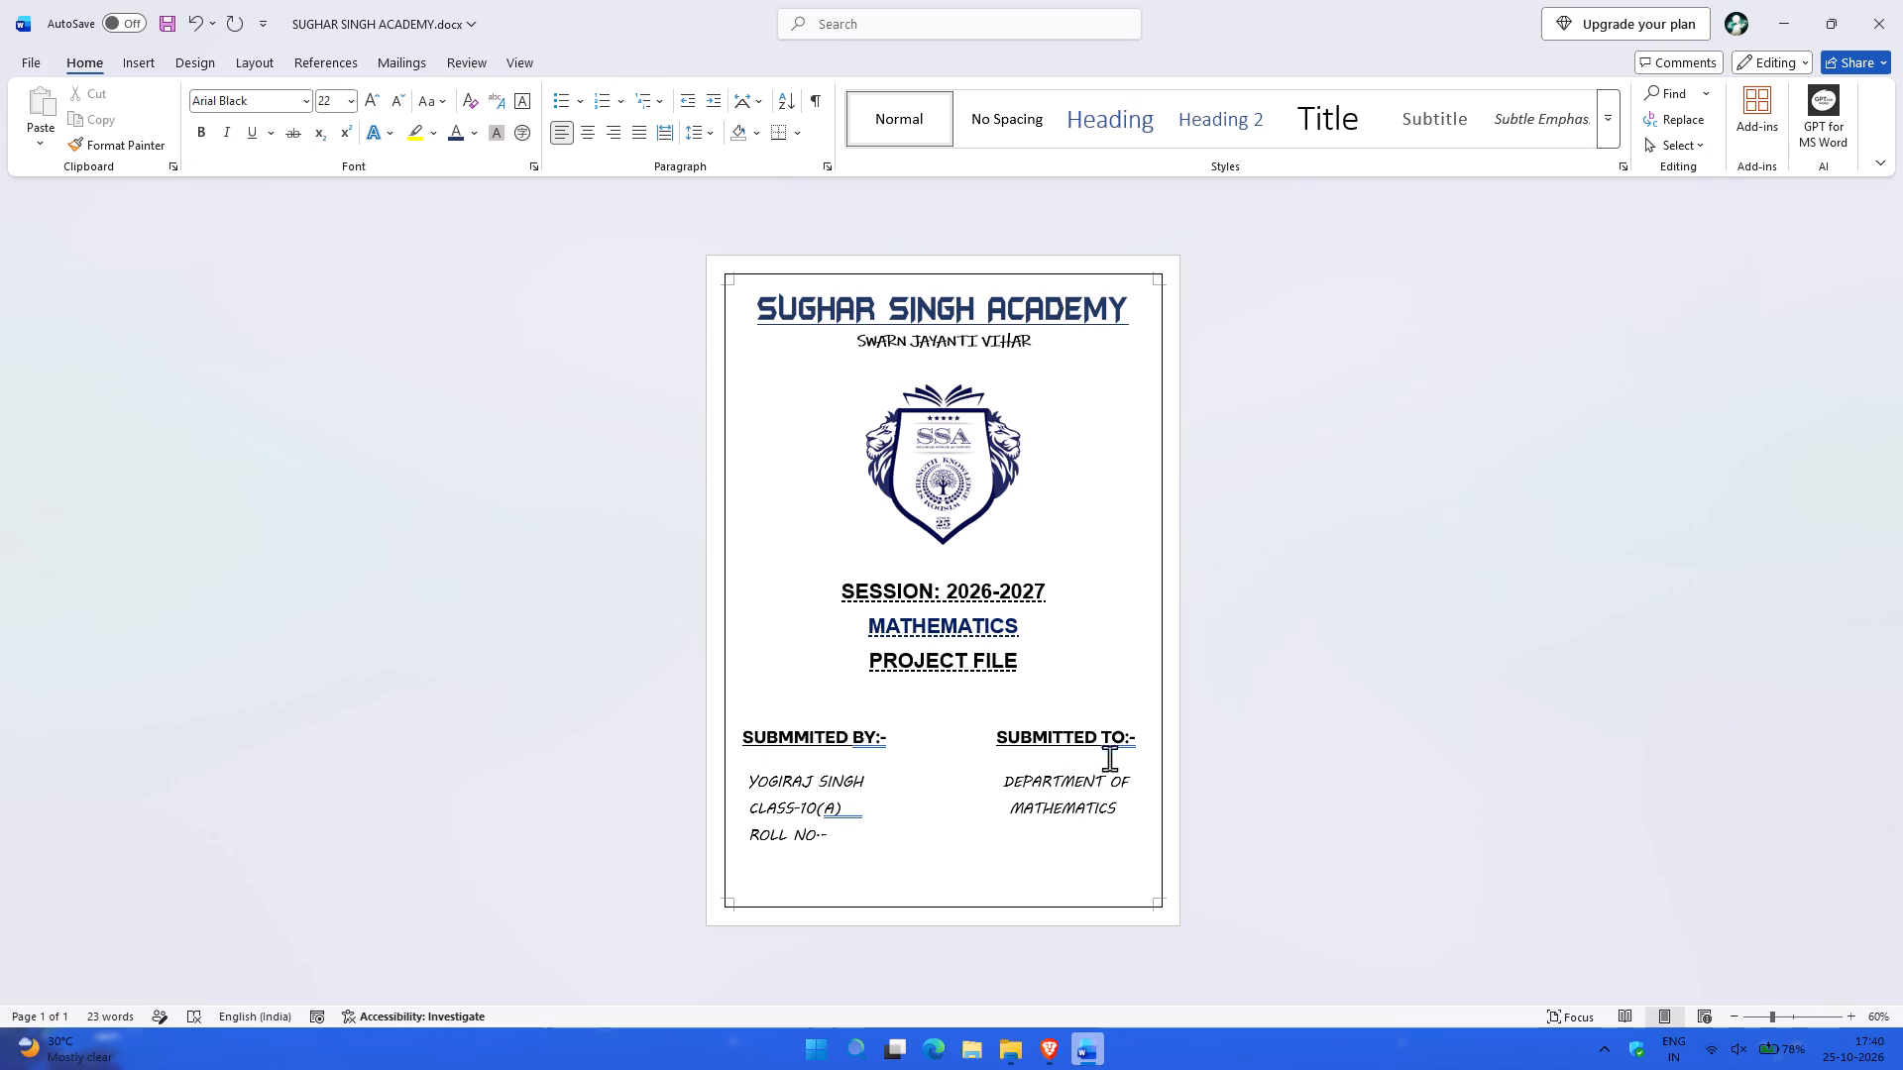
left_click_drag(1109, 758, 1143, 745)
left_click_drag(1143, 745, 748, 727)
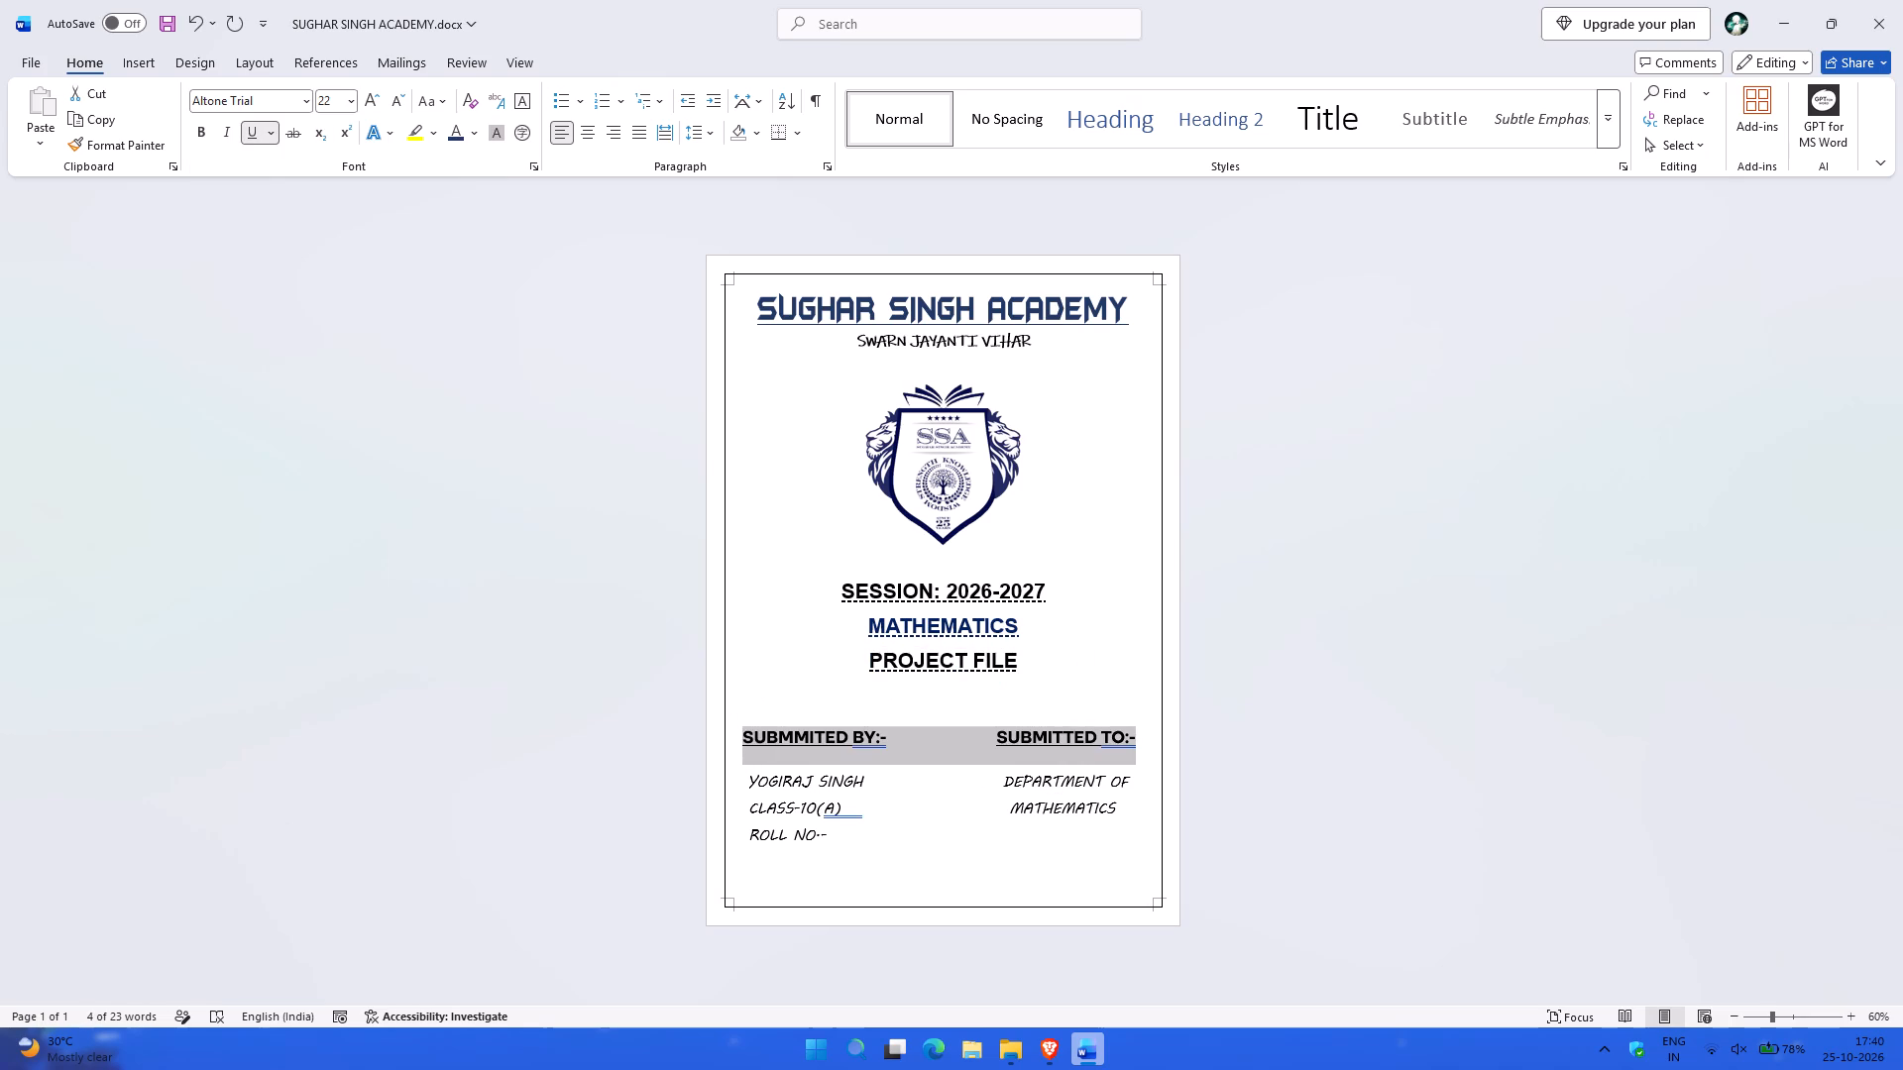
left_click(304, 103)
scroll(339, 417, "down", 8)
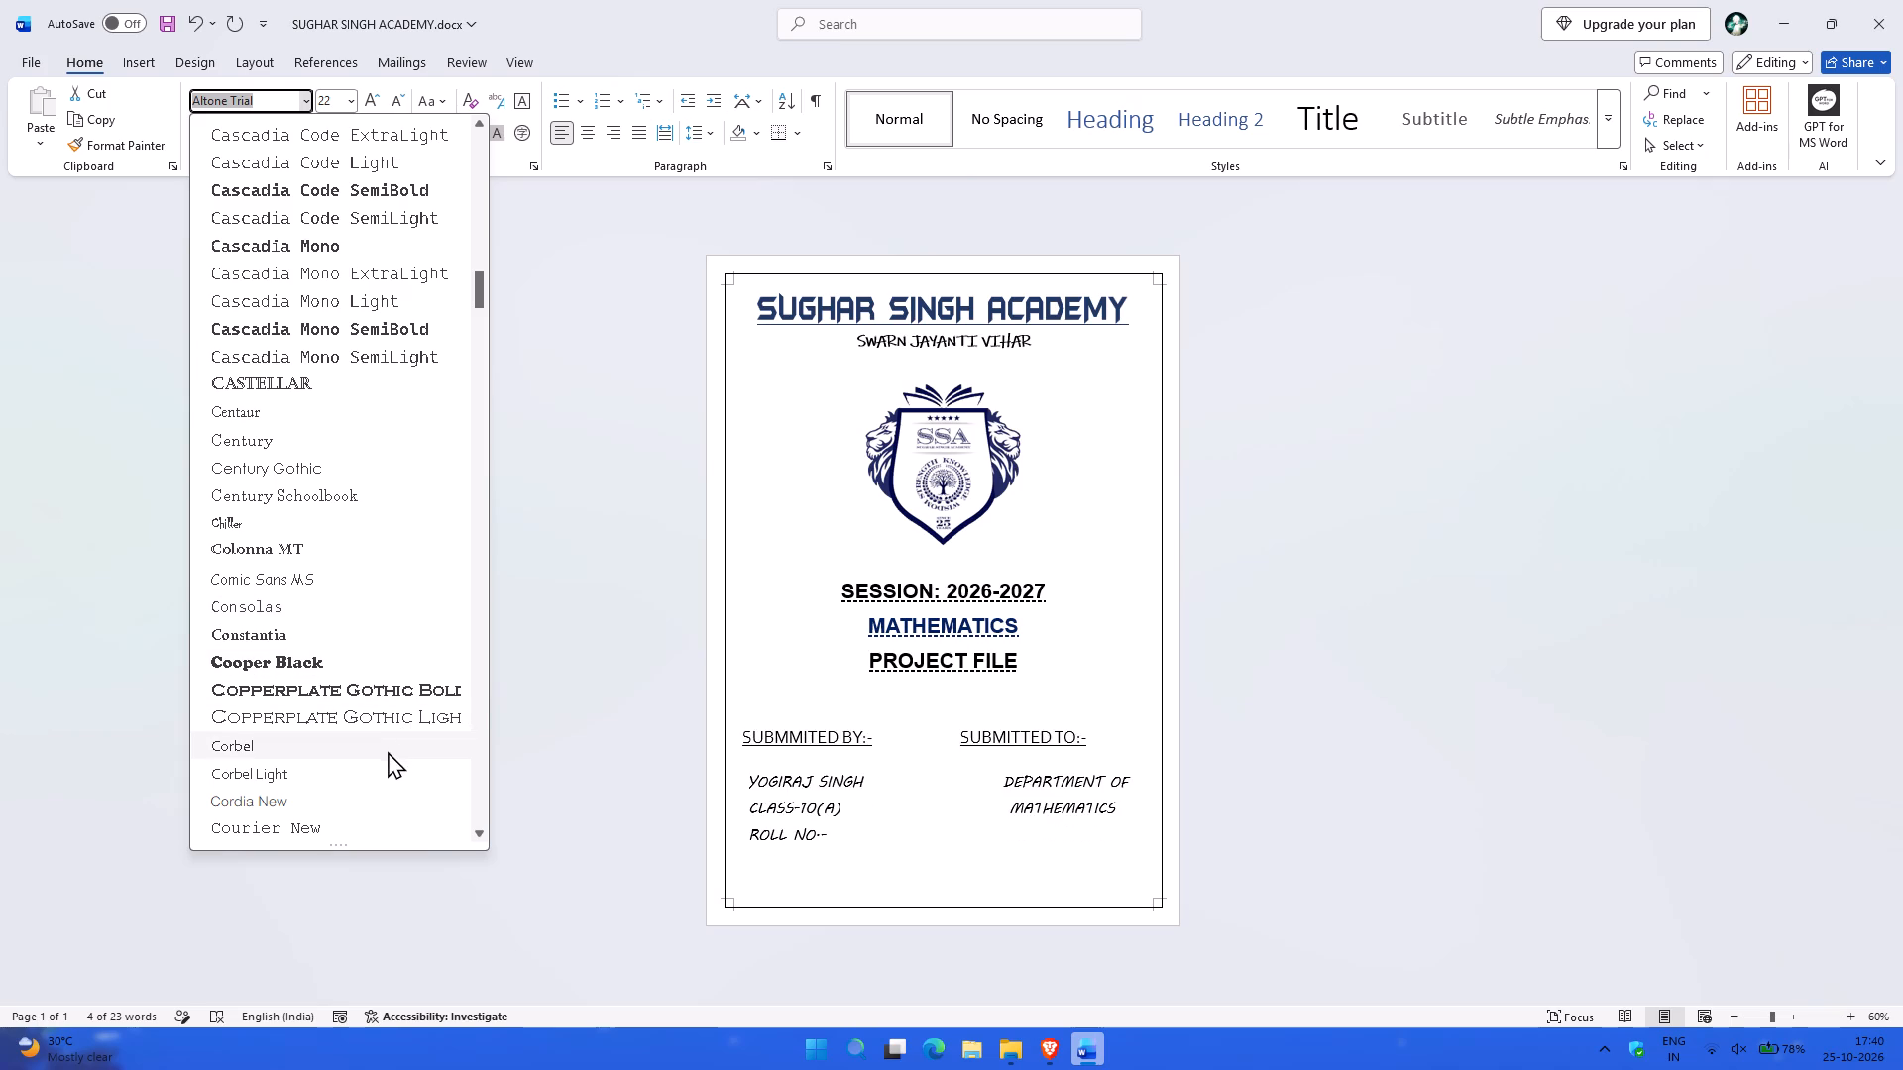
left_click(382, 690)
Delete six spaces between the SUBMMITED BY and SUBMITTED TO headings so both fit on one line inside the border.
left_click(967, 732)
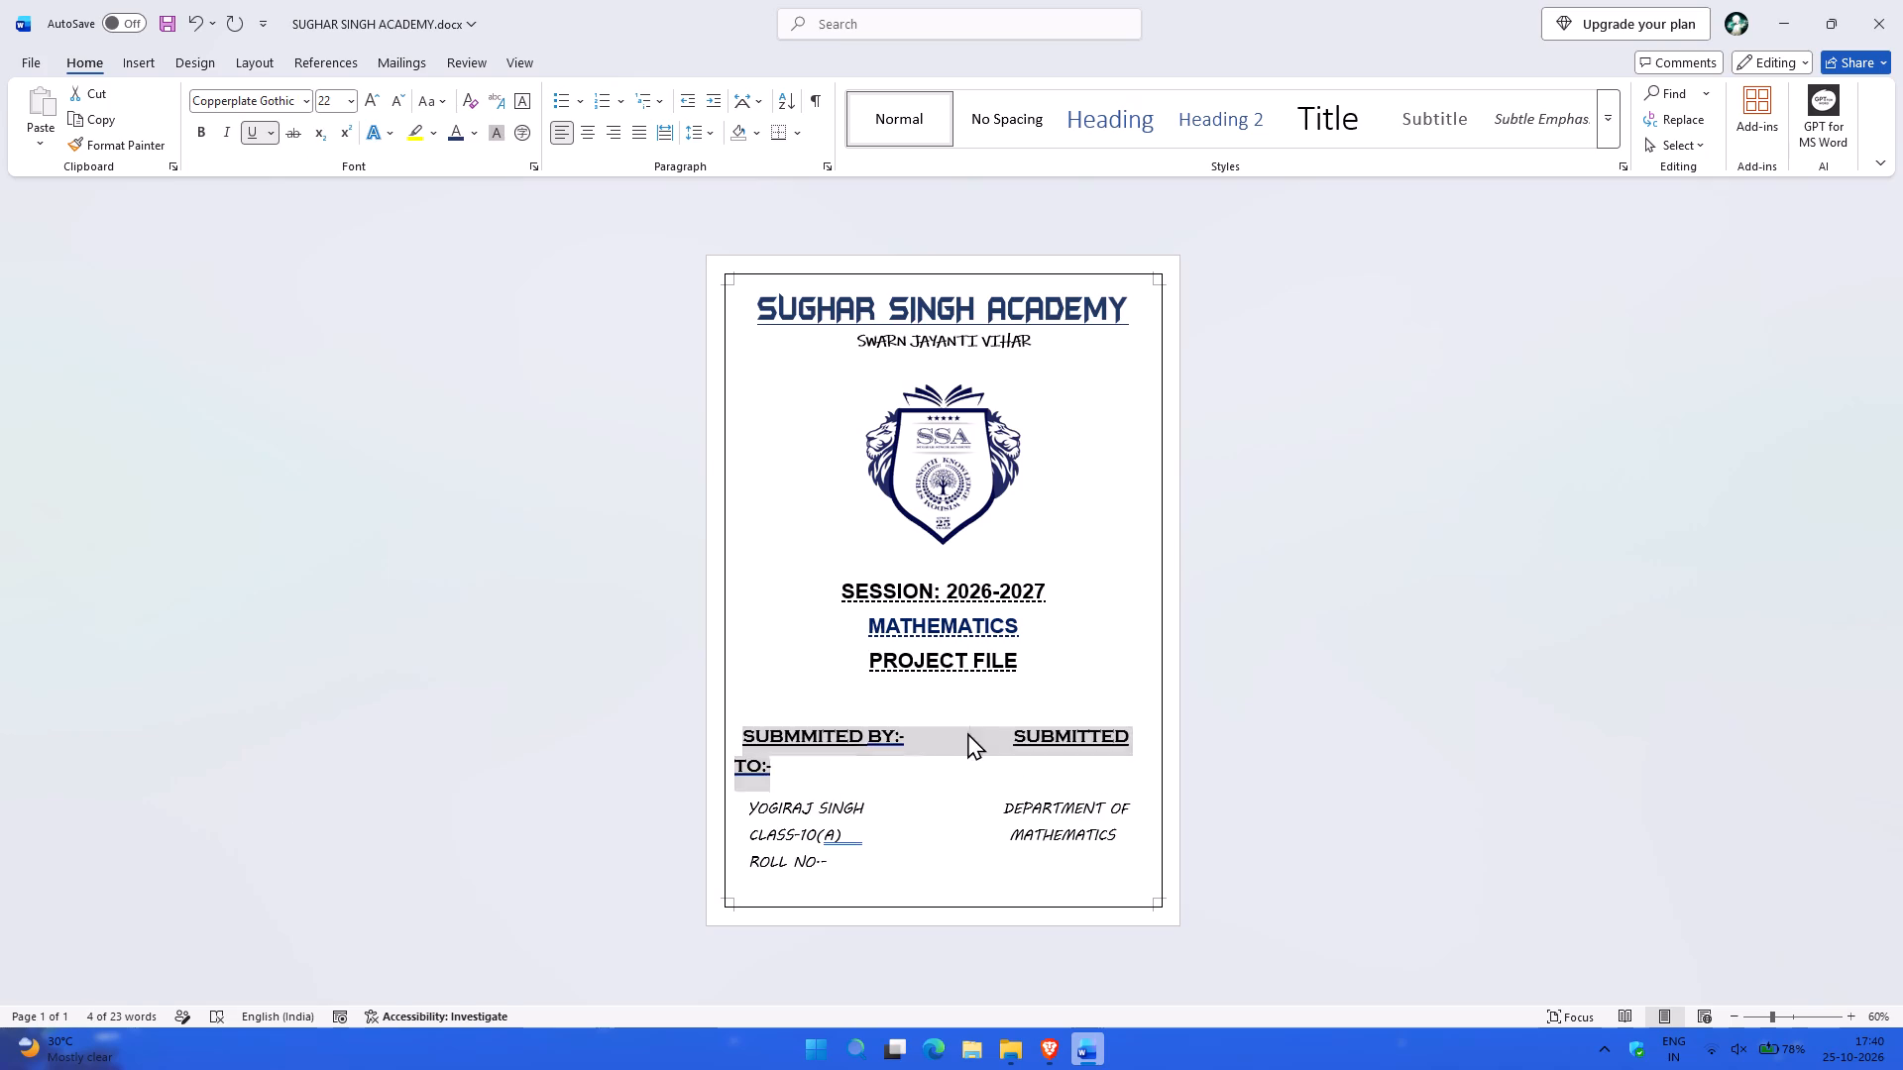
key("BackSpace")
key("BackSpace")
key("BackSpace")
key("BackSpace")
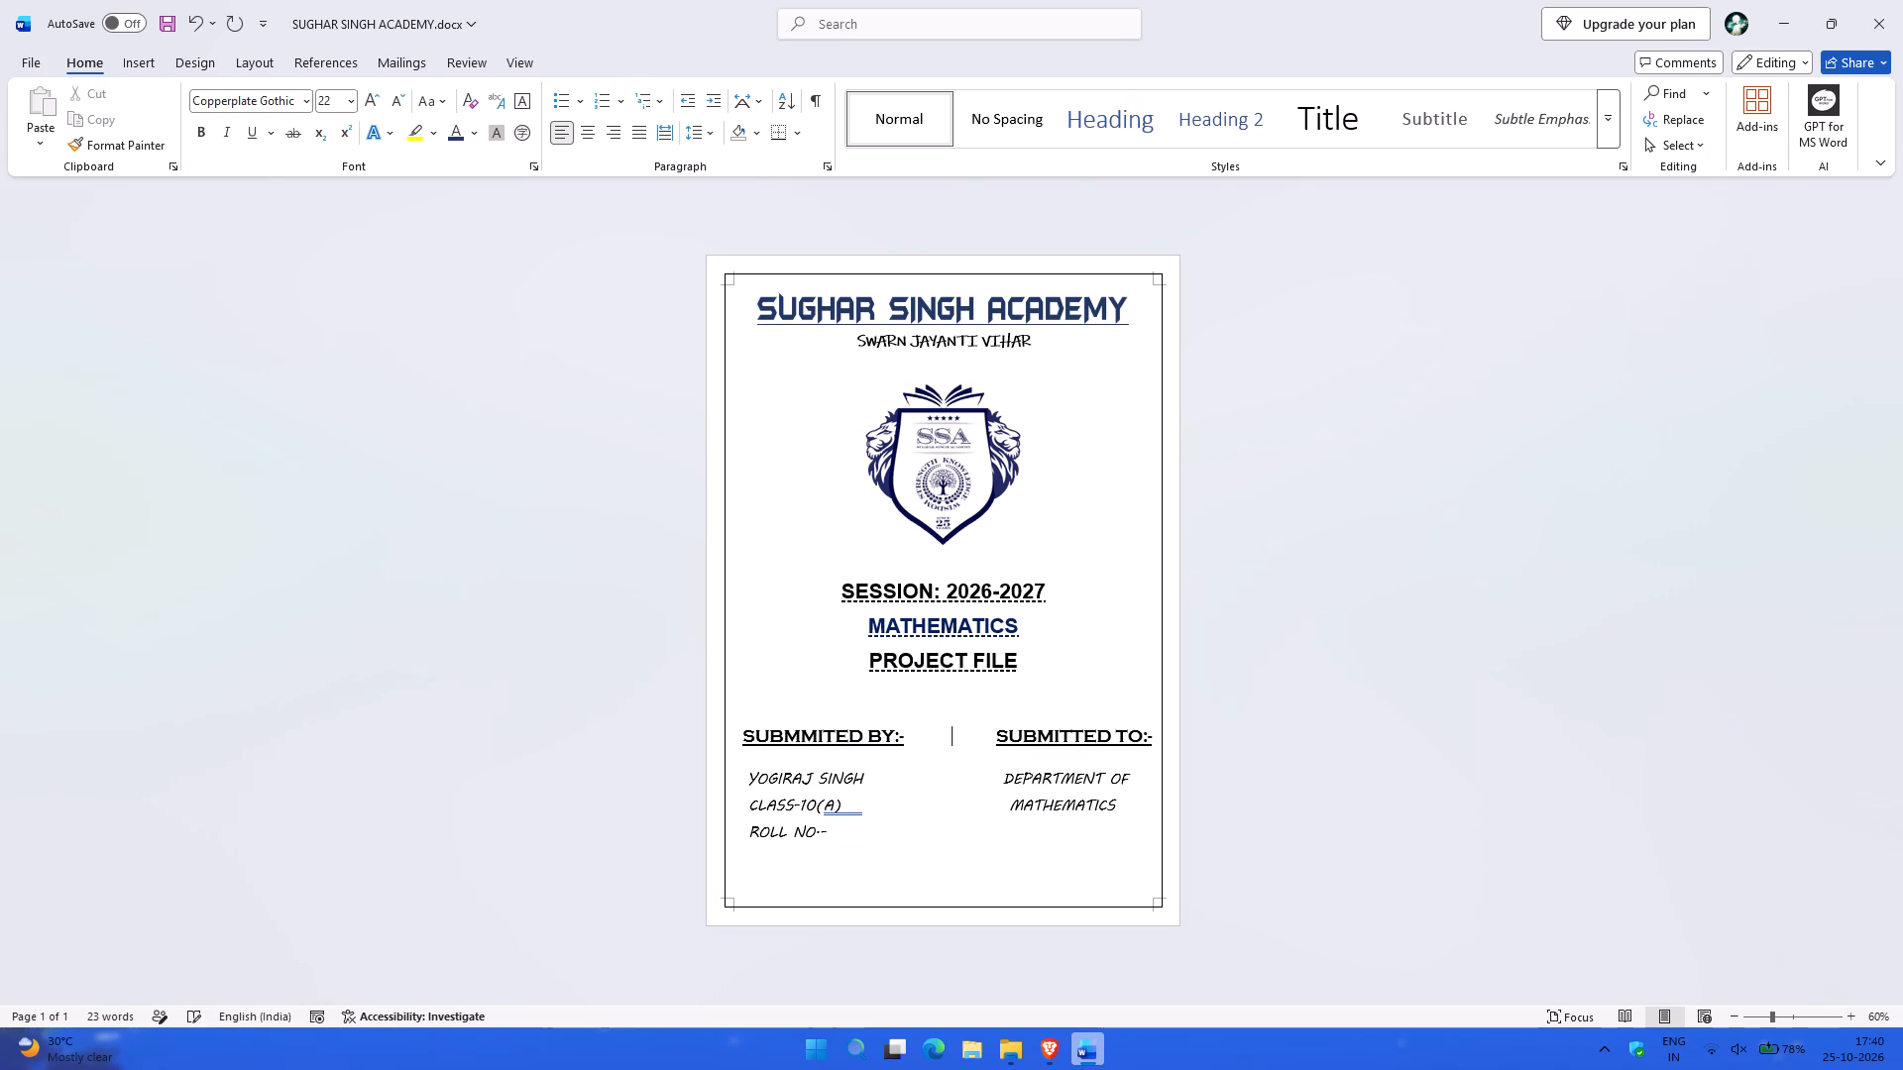
key("BackSpace")
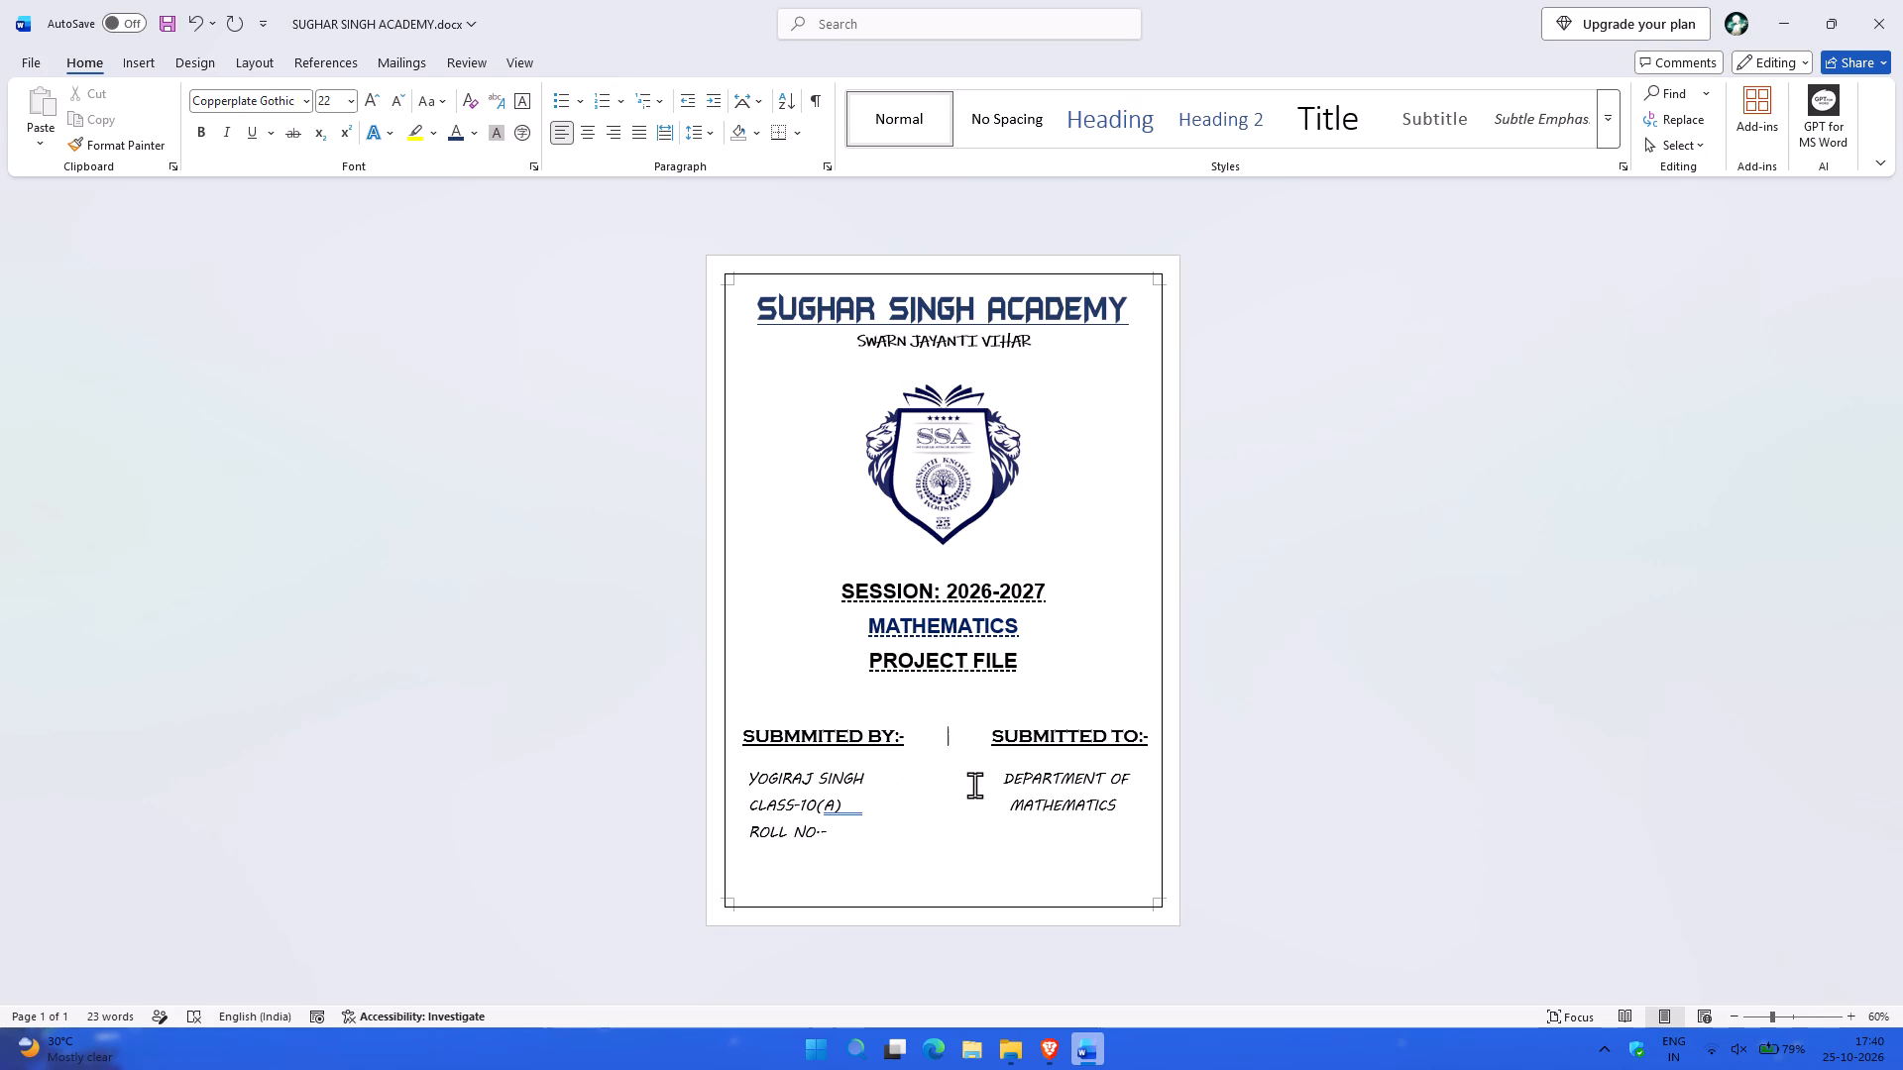
key("BackSpace")
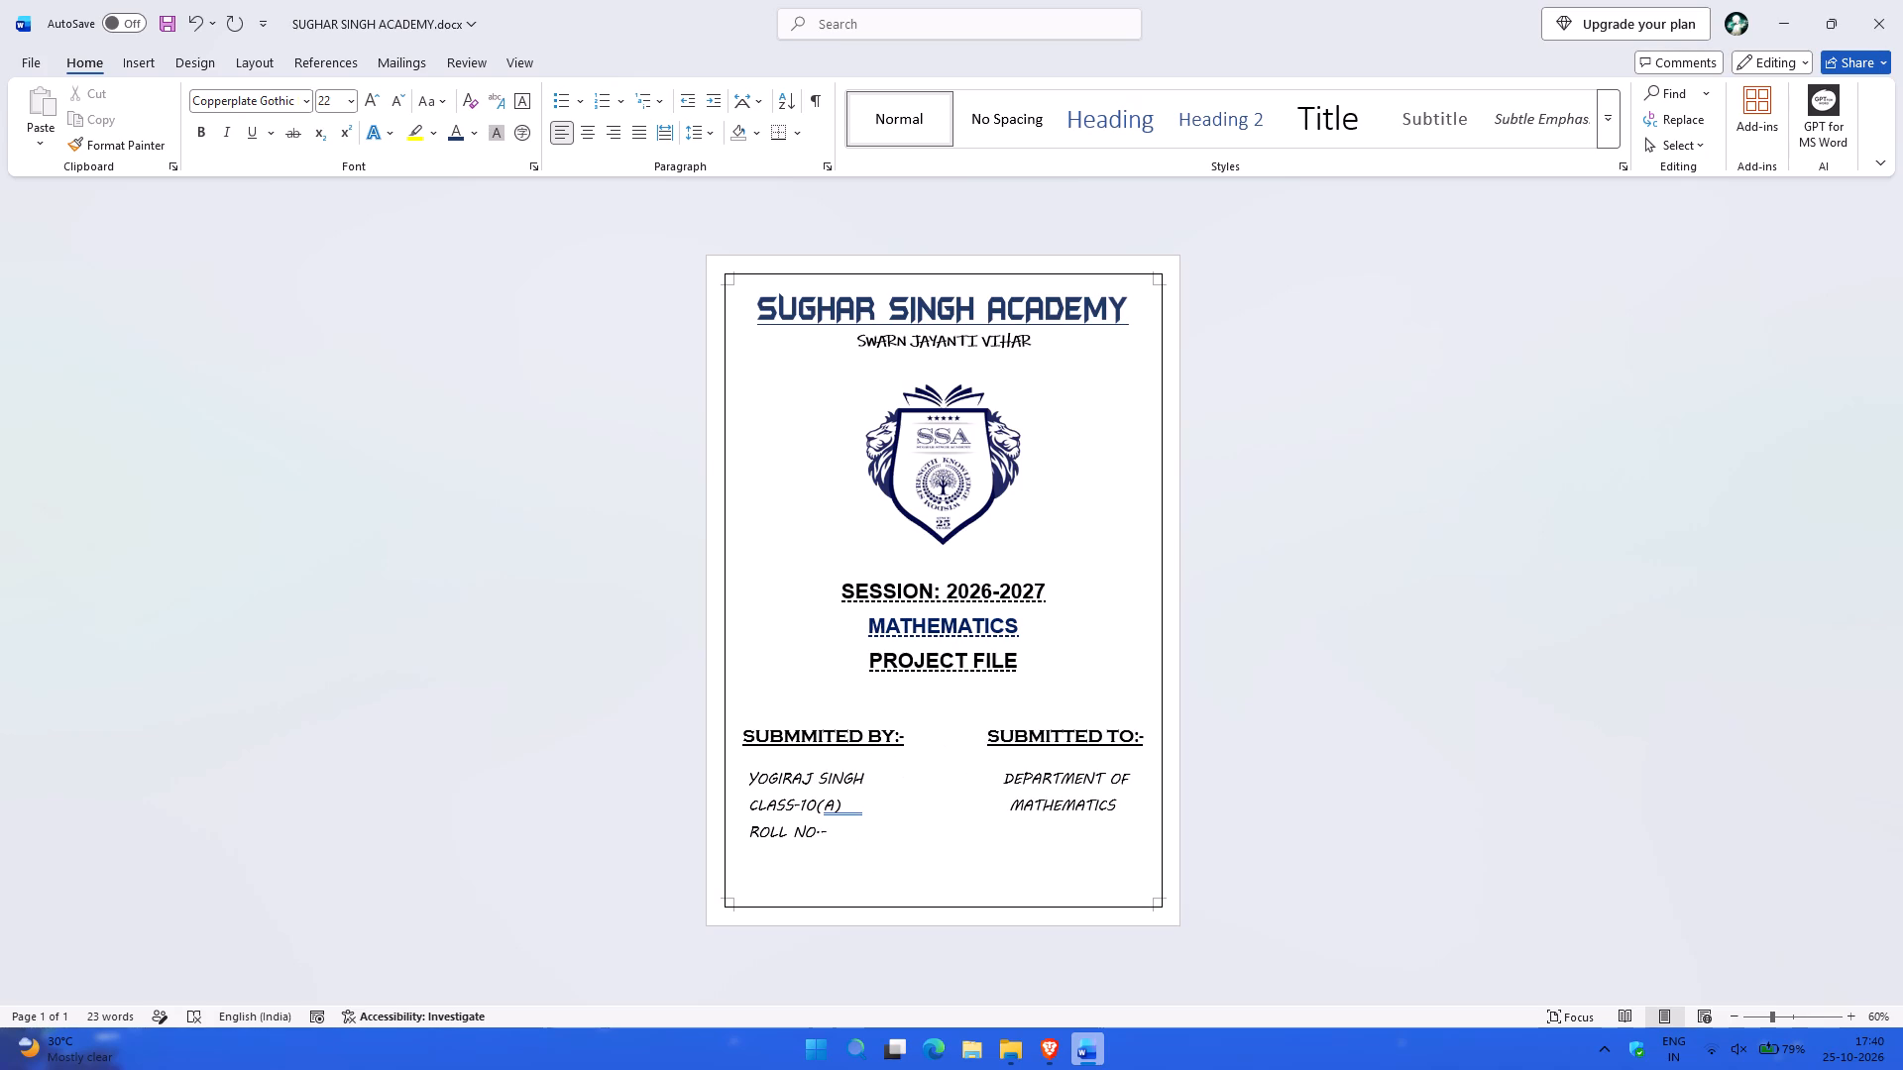
Remove spaces before DEPARTMENT OF and MATHEMATICS to line them up under the SUBMITTED TO heading.
left_click(1001, 780)
key("BackSpace")
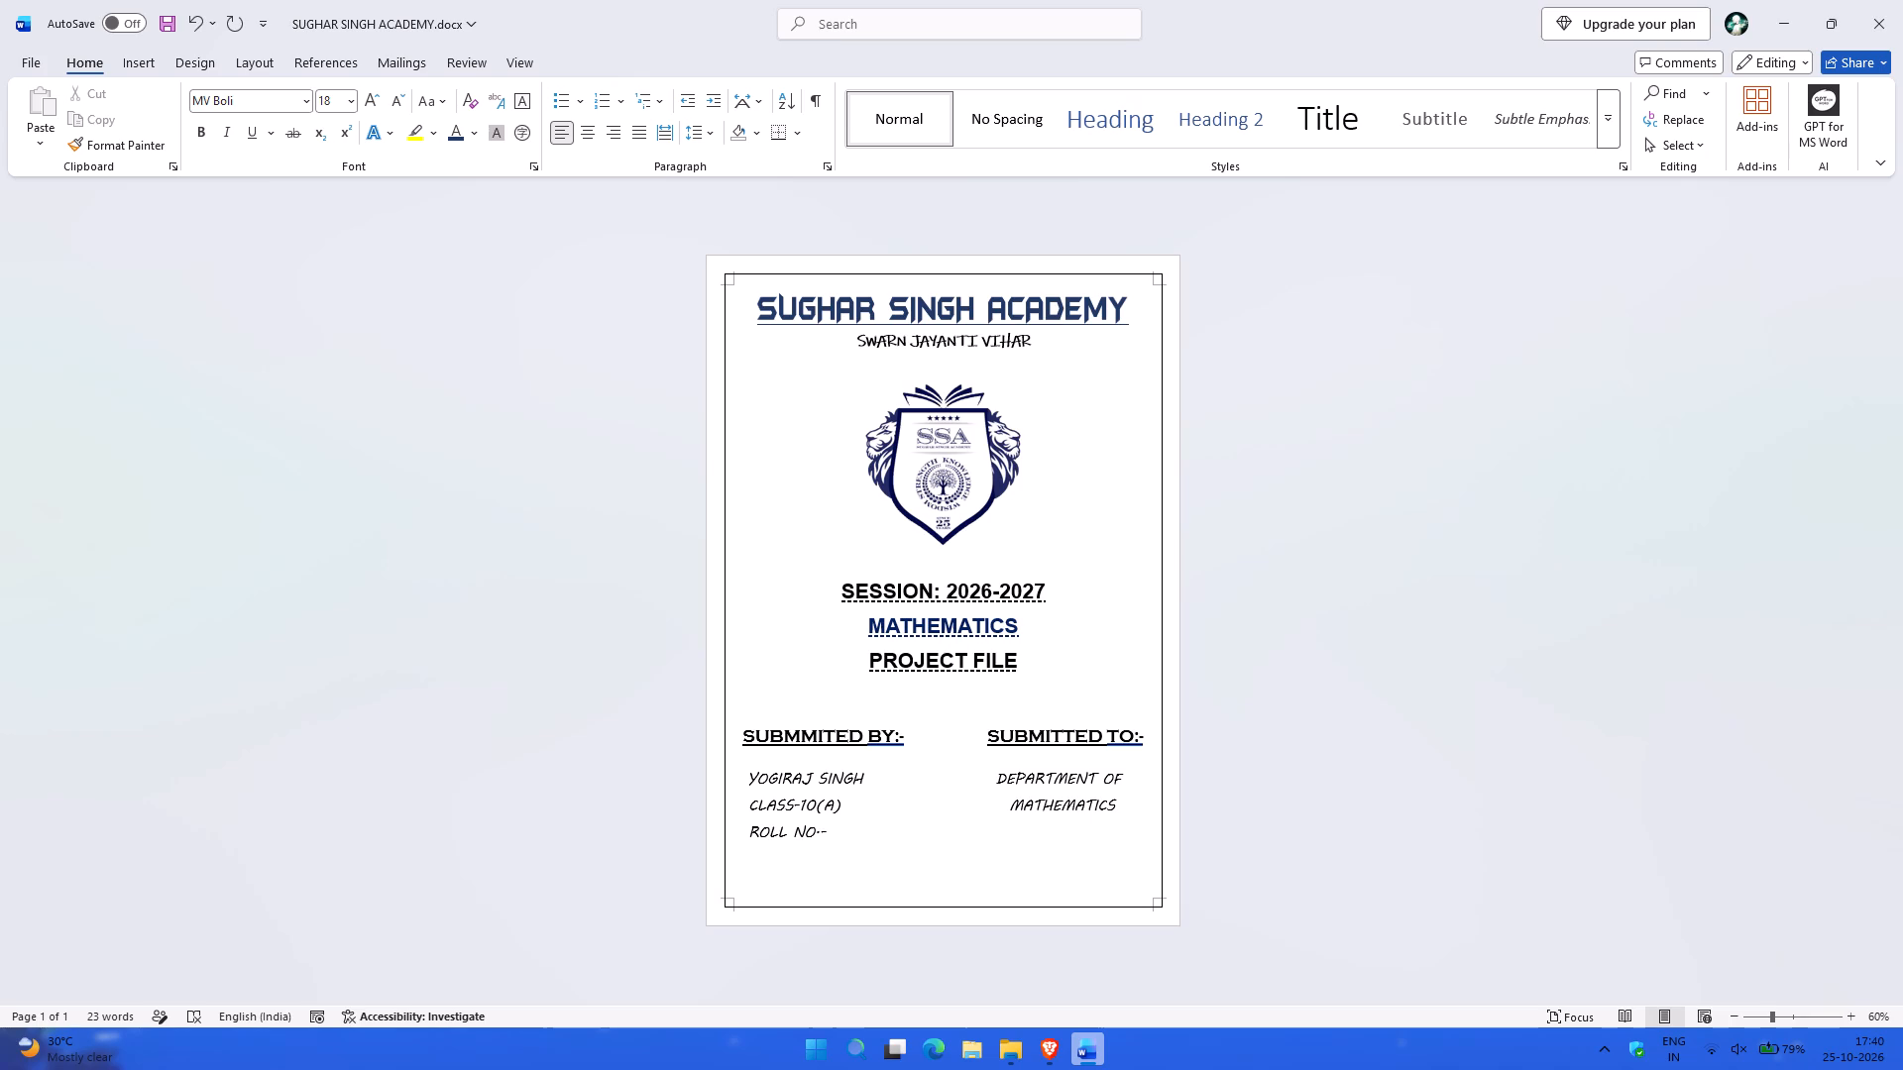
left_click(997, 796)
key("BackSpace")
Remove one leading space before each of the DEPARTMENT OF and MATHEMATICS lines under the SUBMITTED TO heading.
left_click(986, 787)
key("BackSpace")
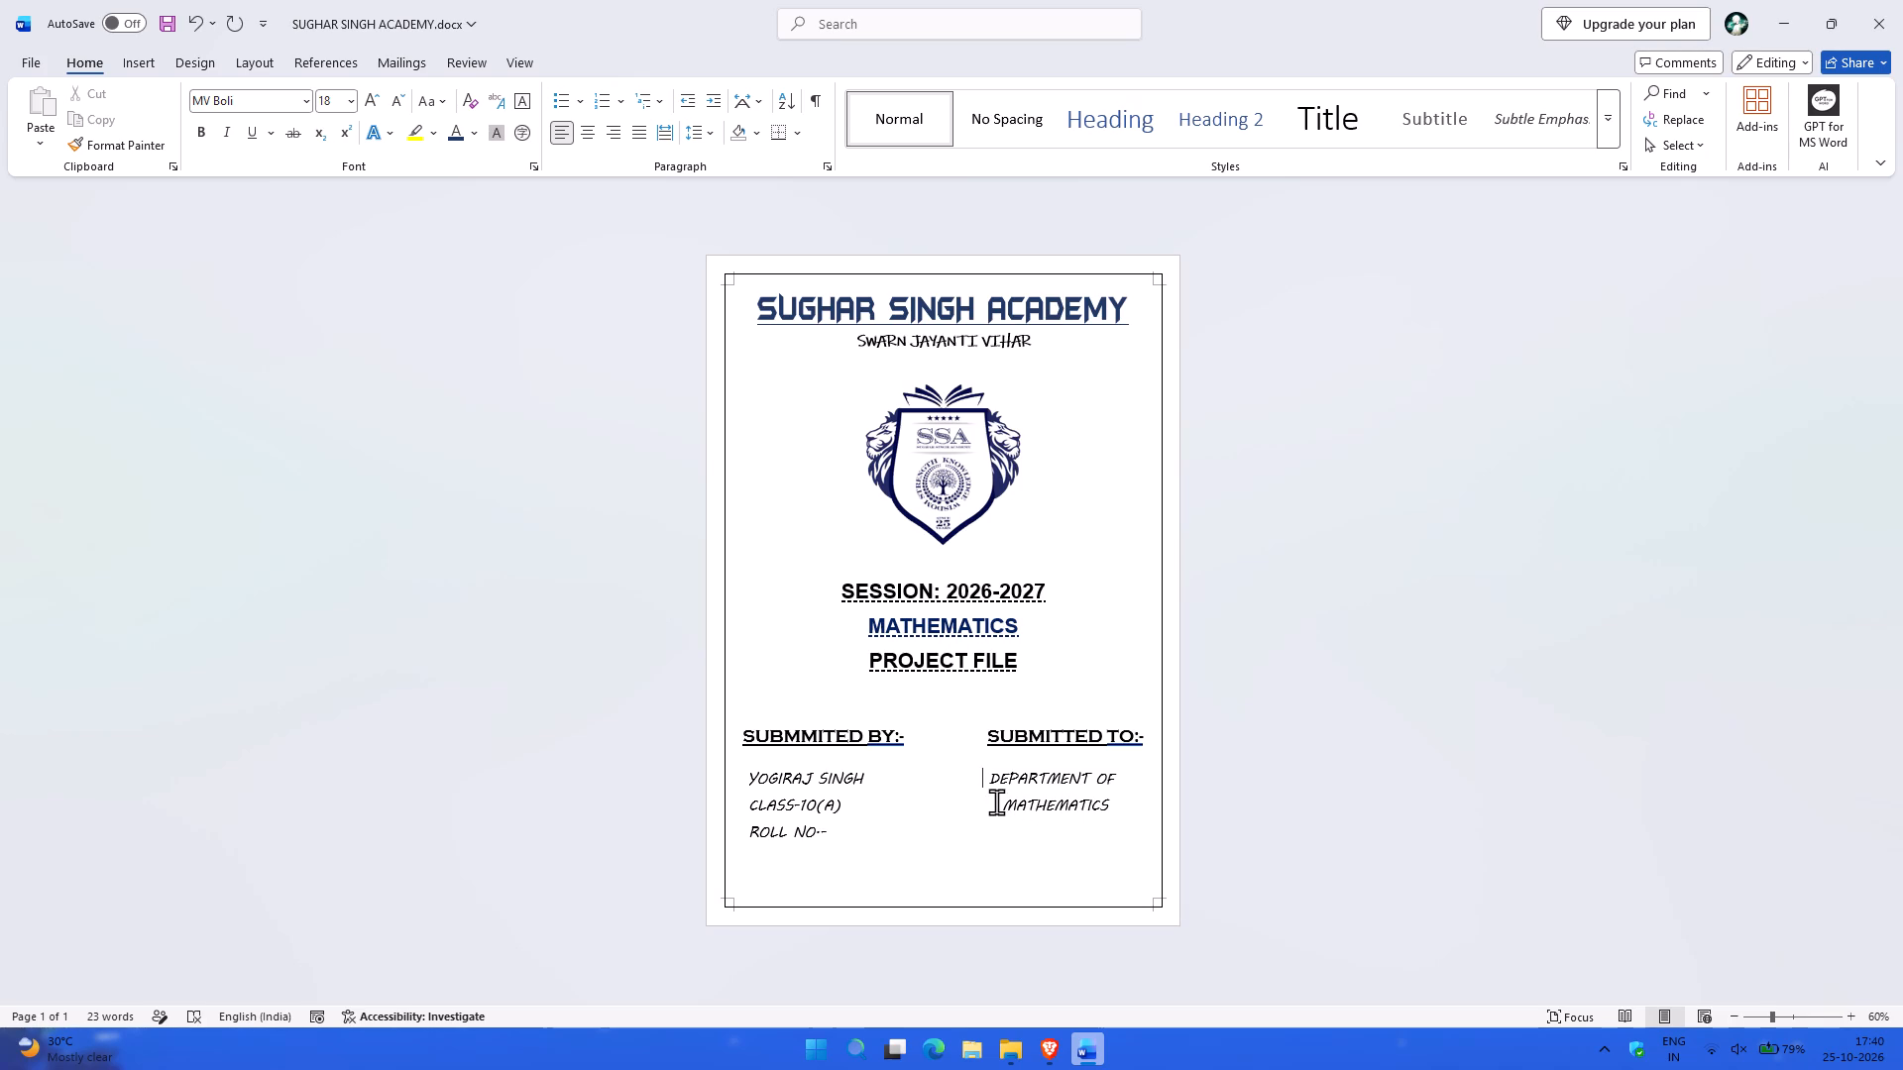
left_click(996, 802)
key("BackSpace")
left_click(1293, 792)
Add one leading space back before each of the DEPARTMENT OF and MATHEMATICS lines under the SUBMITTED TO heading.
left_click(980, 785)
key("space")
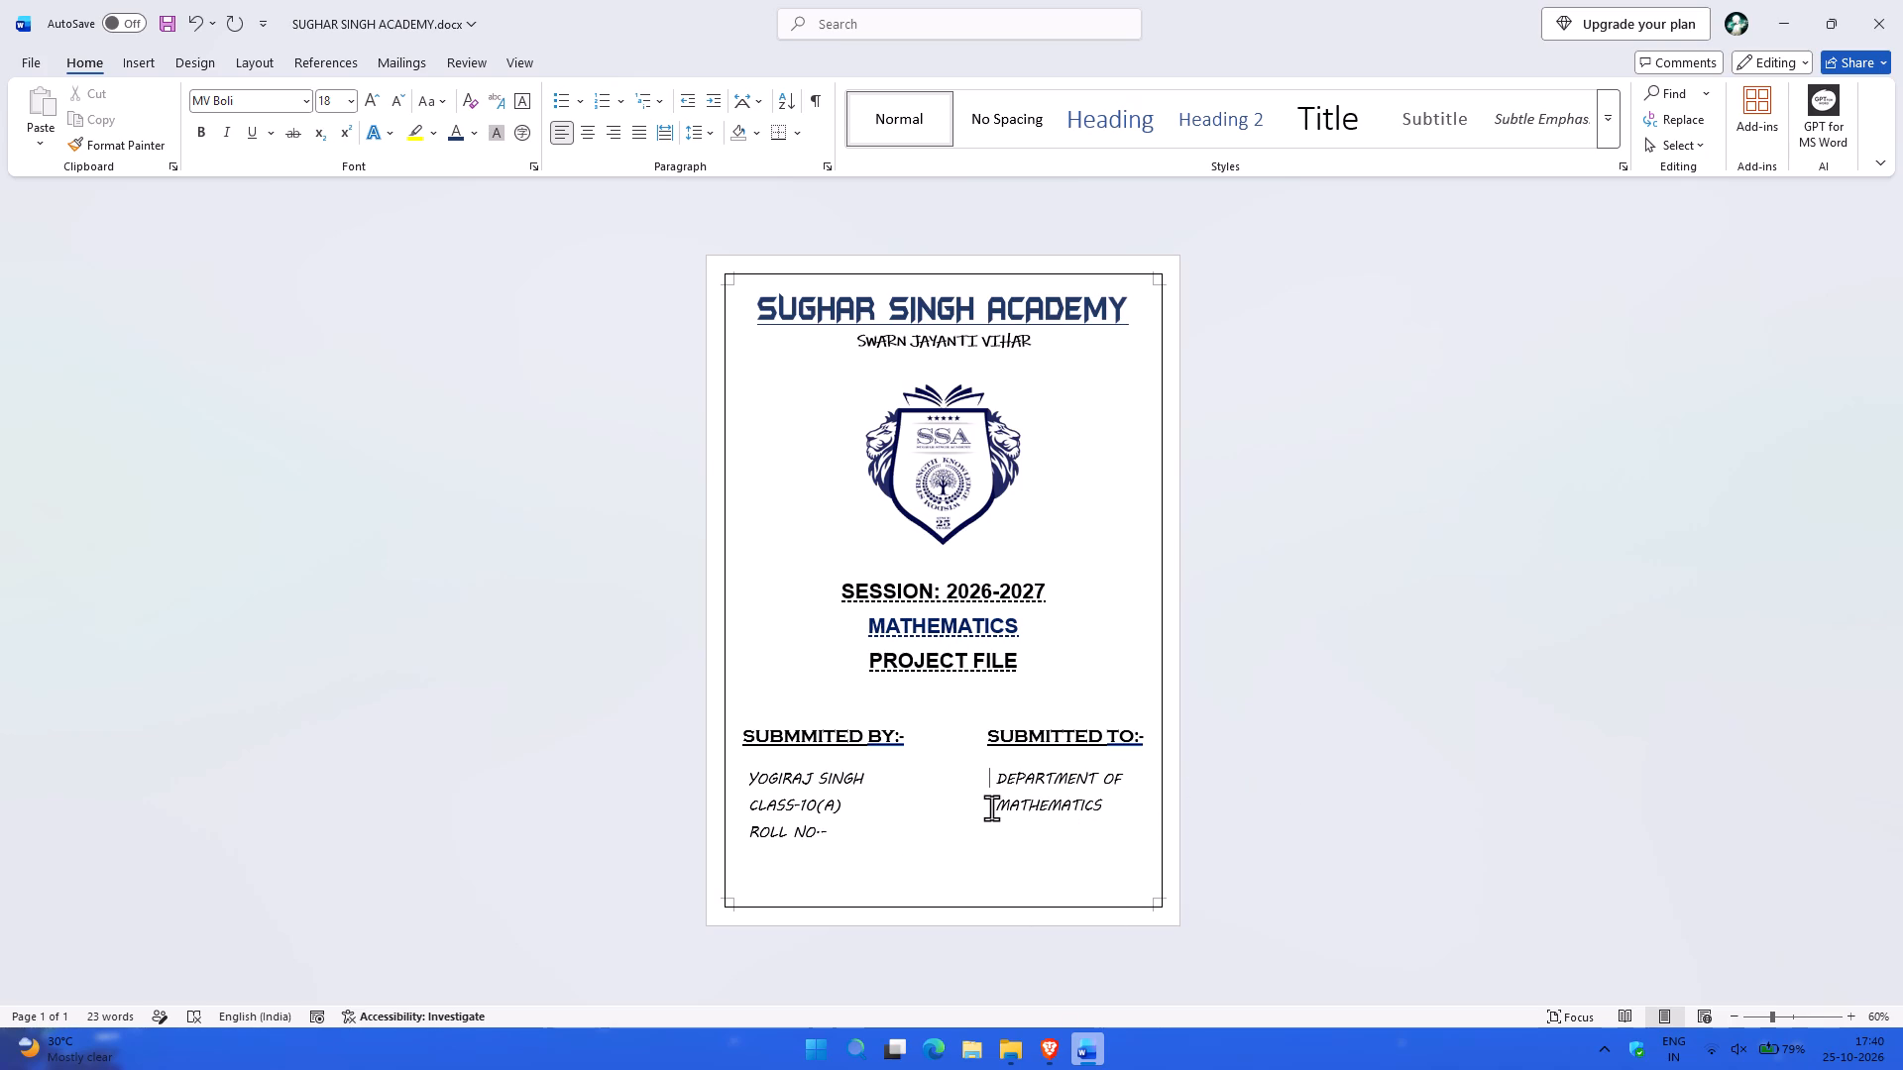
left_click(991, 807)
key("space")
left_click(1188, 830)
Select the whole SUBMMITED BY and SUBMITTED TO heading line and open its character layout options.
left_click_drag(740, 740, 1138, 737)
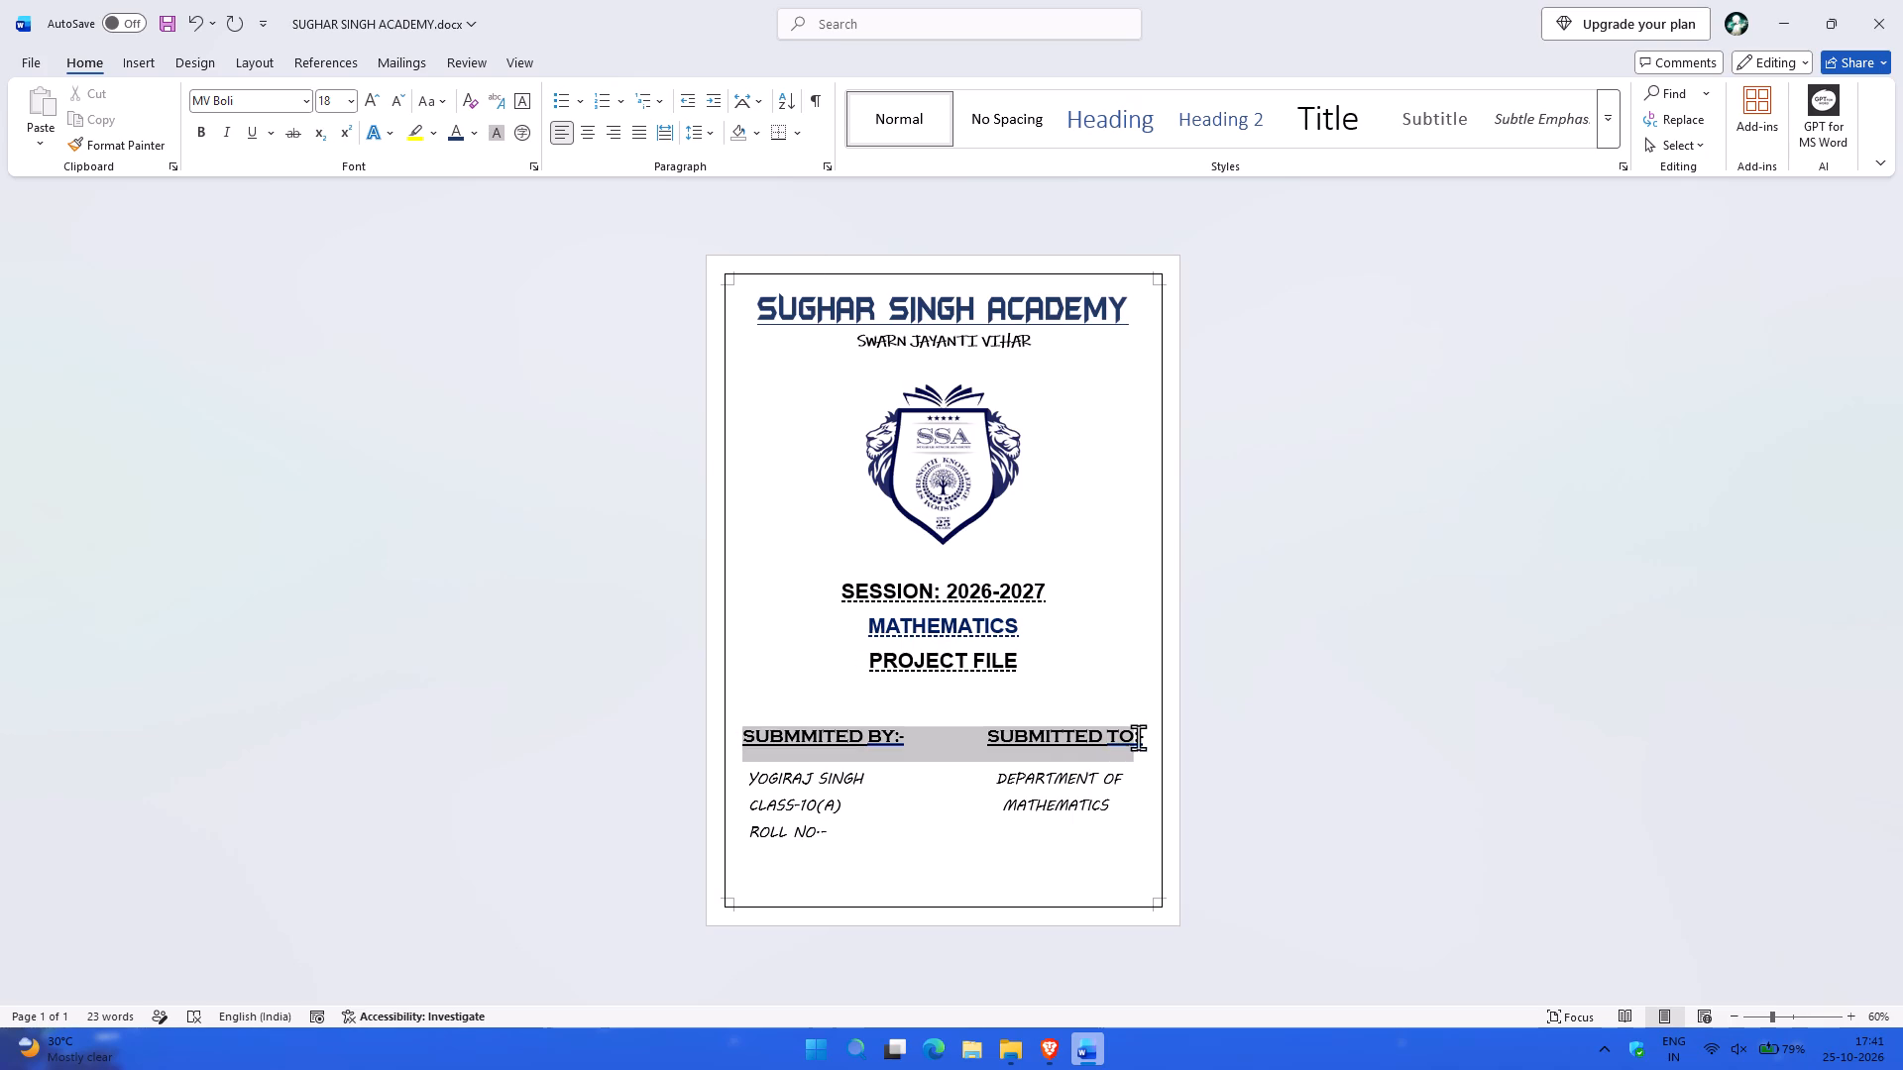
left_click_drag(1138, 737, 1151, 740)
left_click(1174, 770)
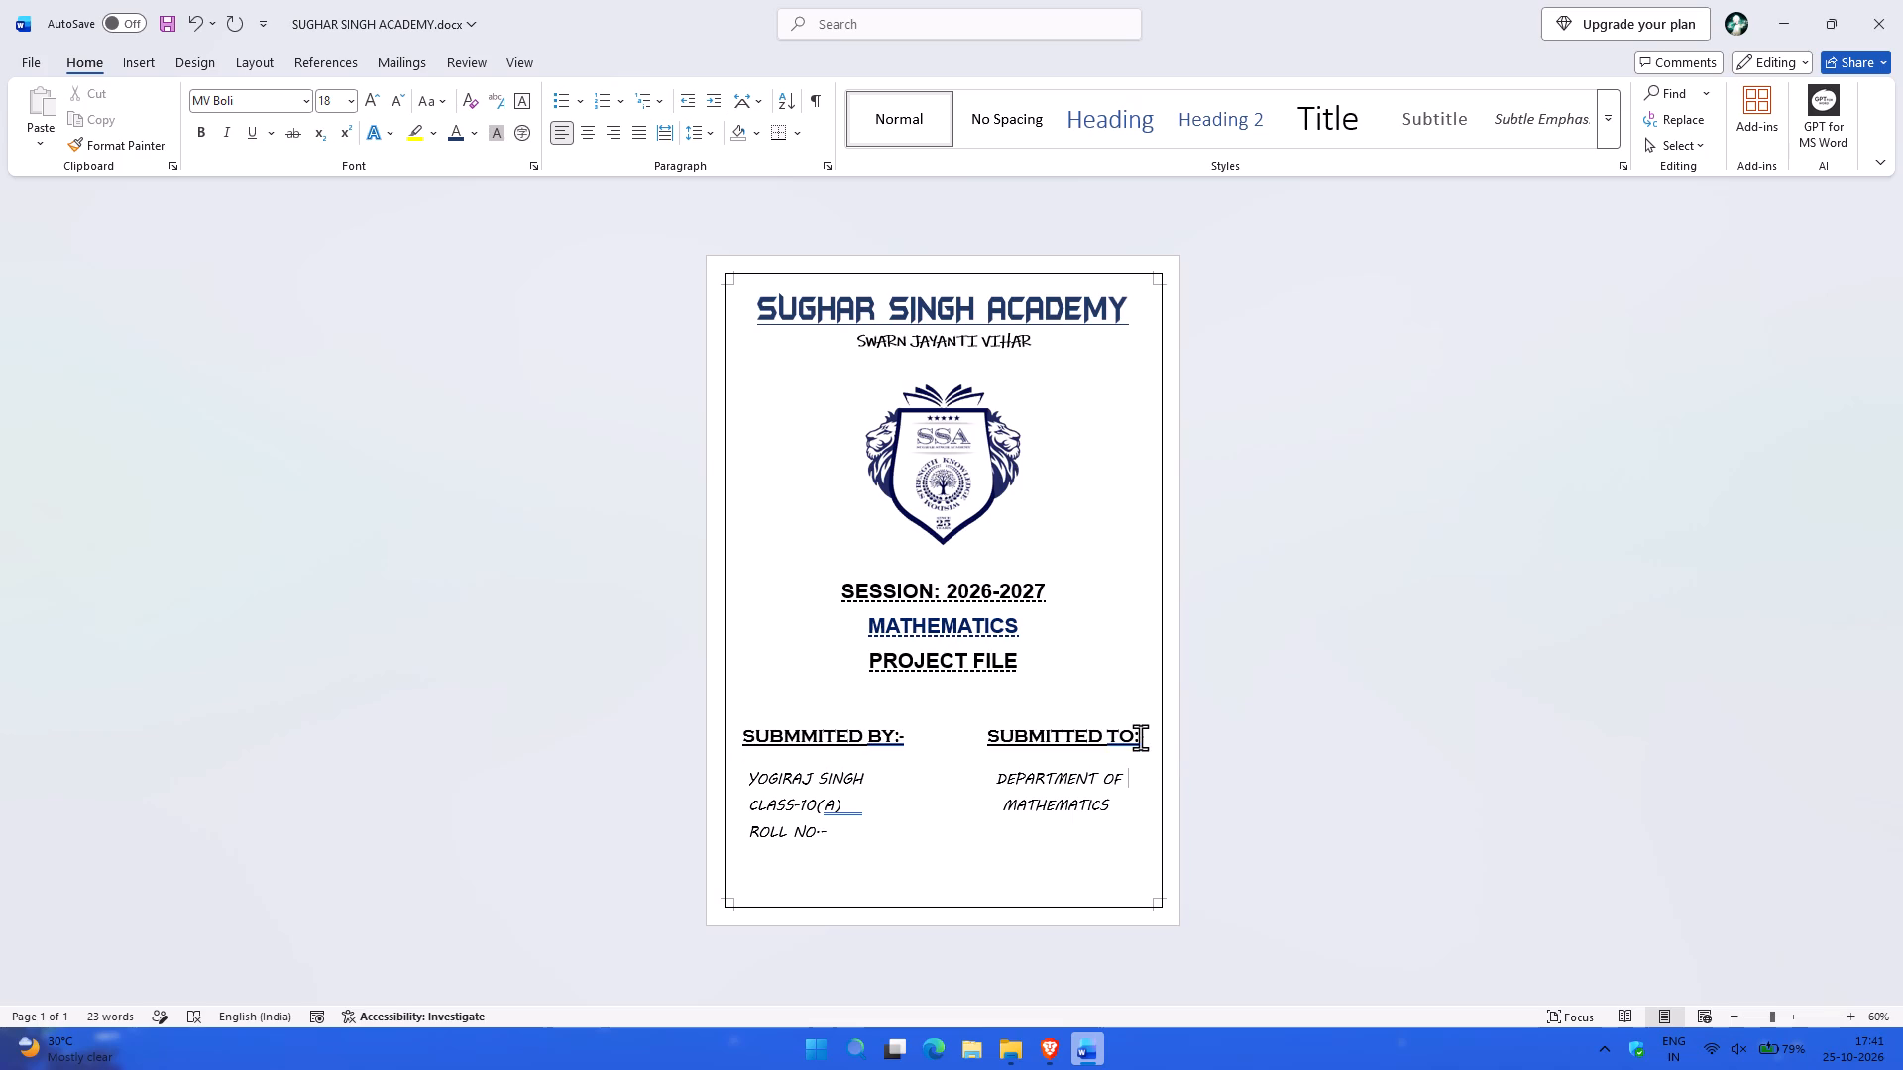
left_click_drag(1140, 737, 762, 737)
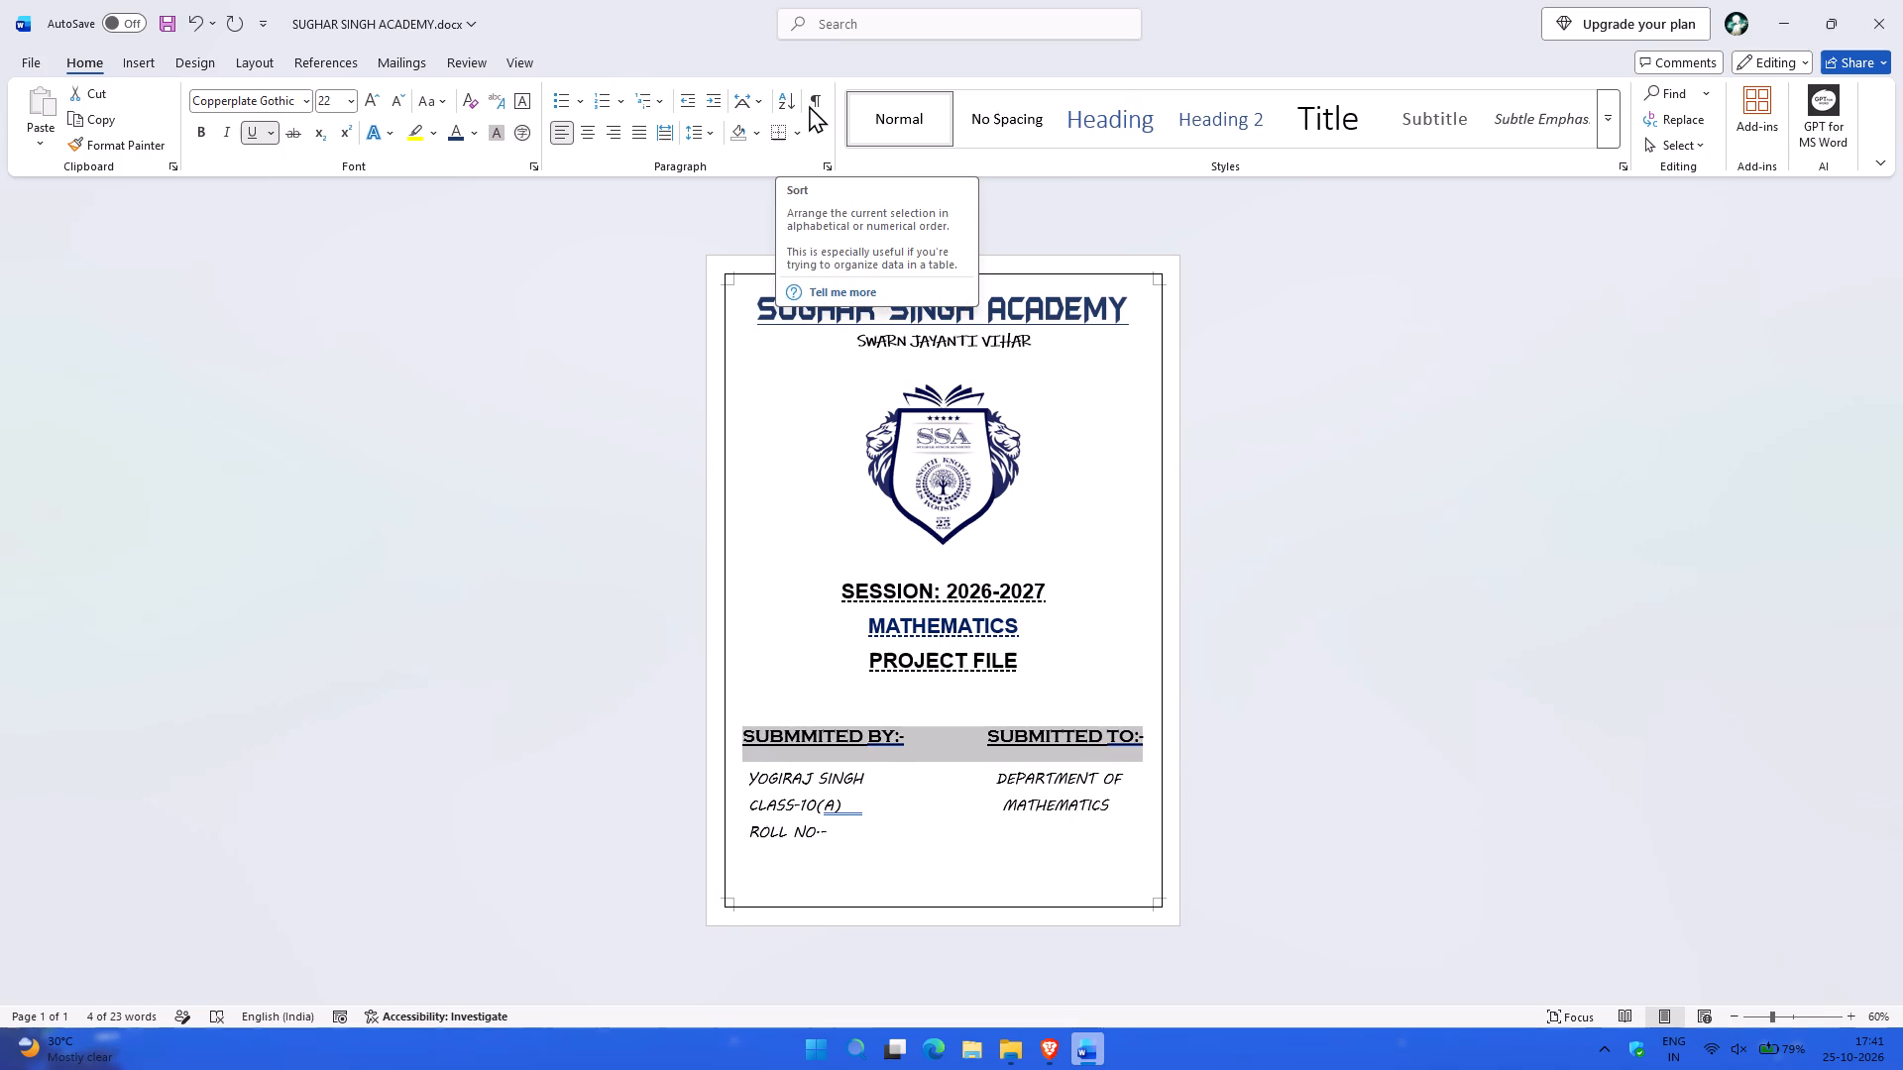
left_click(765, 102)
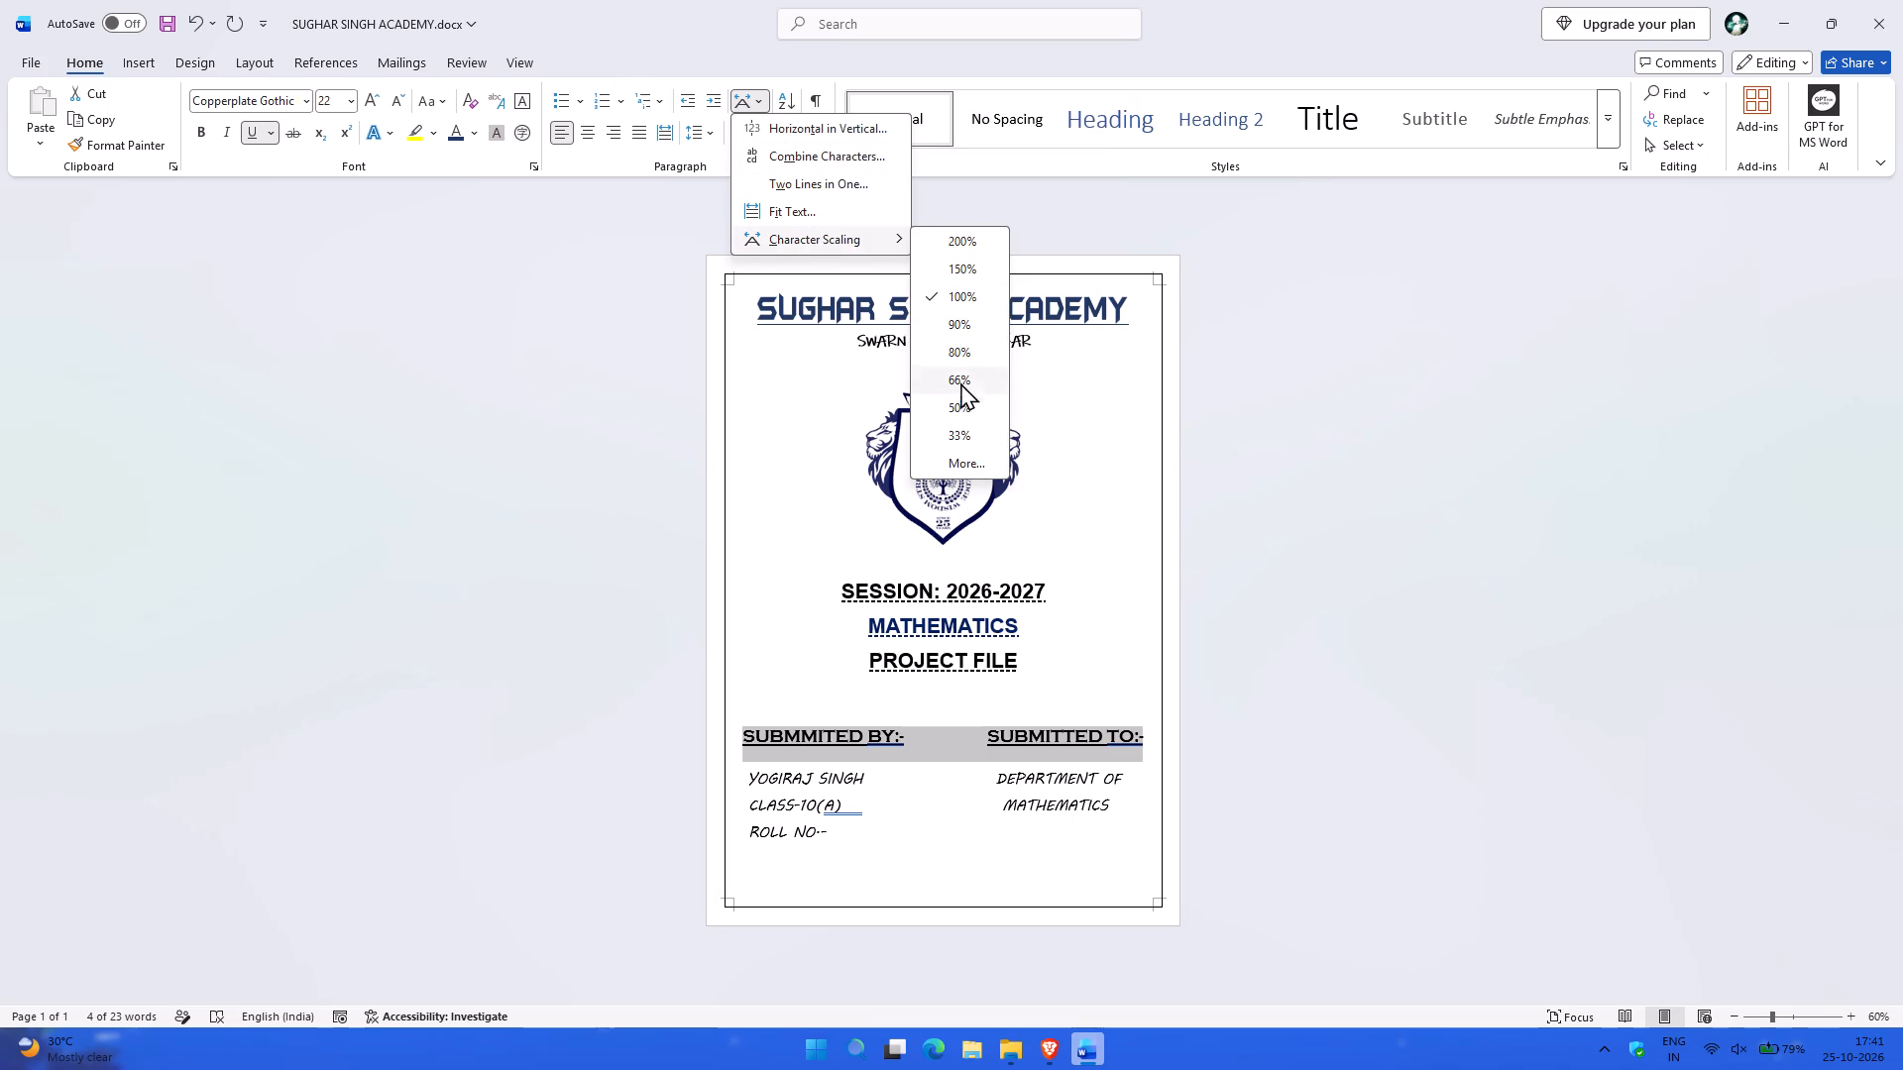
Set the character scaling of the SUBMMITED BY and SUBMITTED TO heading line to 90%.
left_click(957, 326)
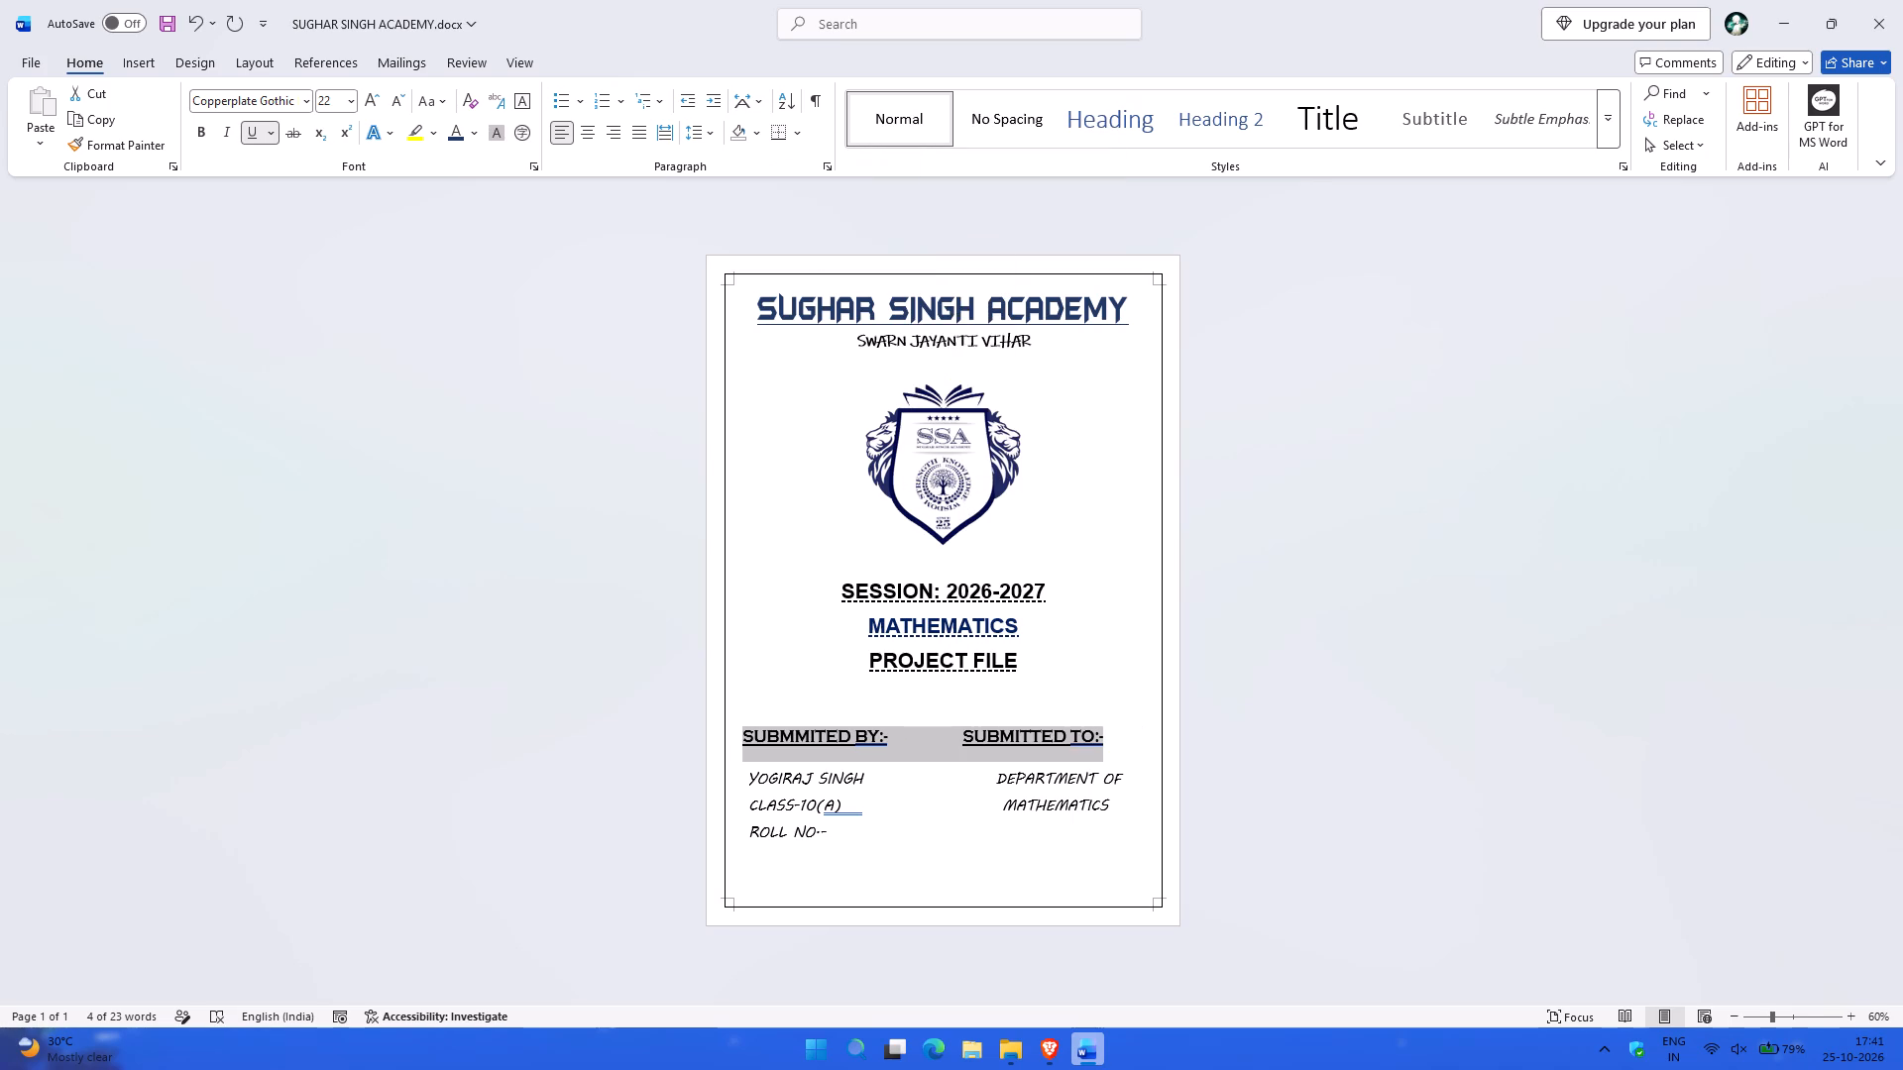
left_click(941, 725)
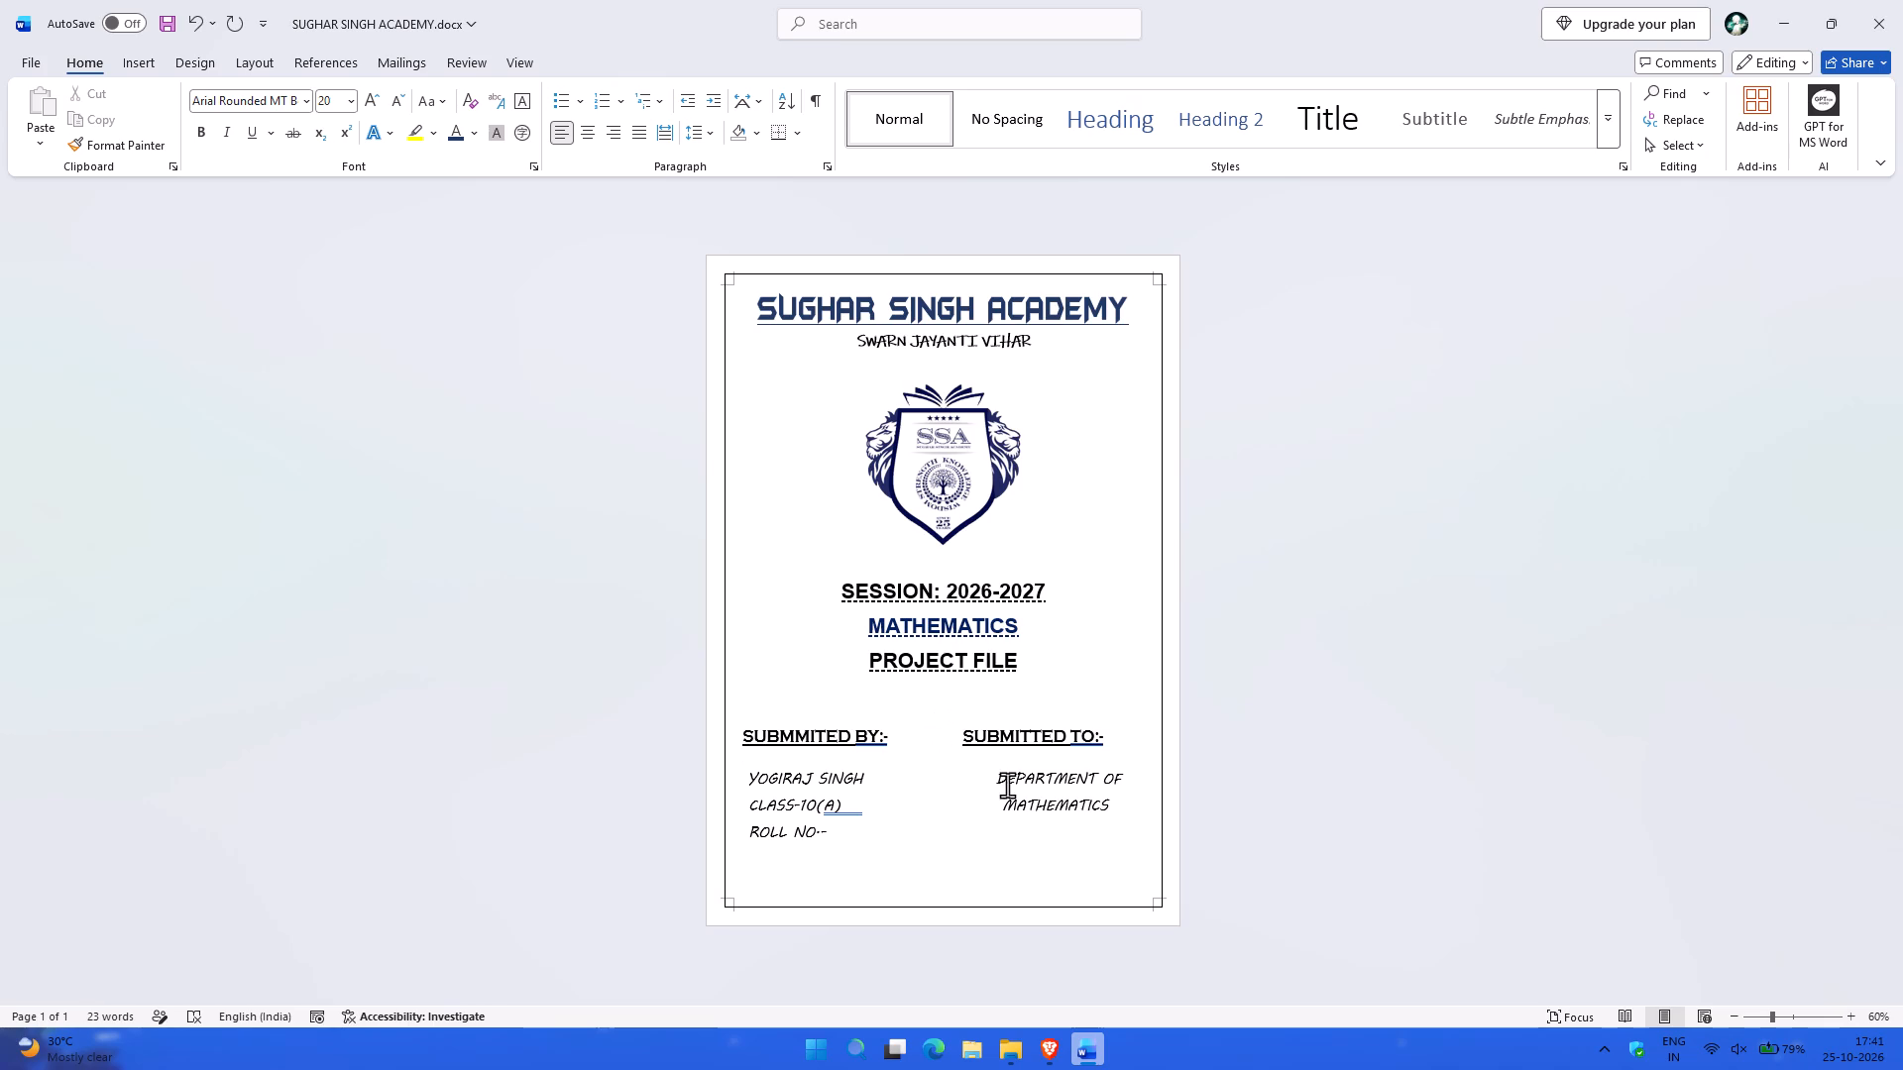
Insert nine spaces between the SUBMMITED BY and SUBMITTED TO headings to shift SUBMITTED TO over DEPARTMENT OF.
left_click(941, 733)
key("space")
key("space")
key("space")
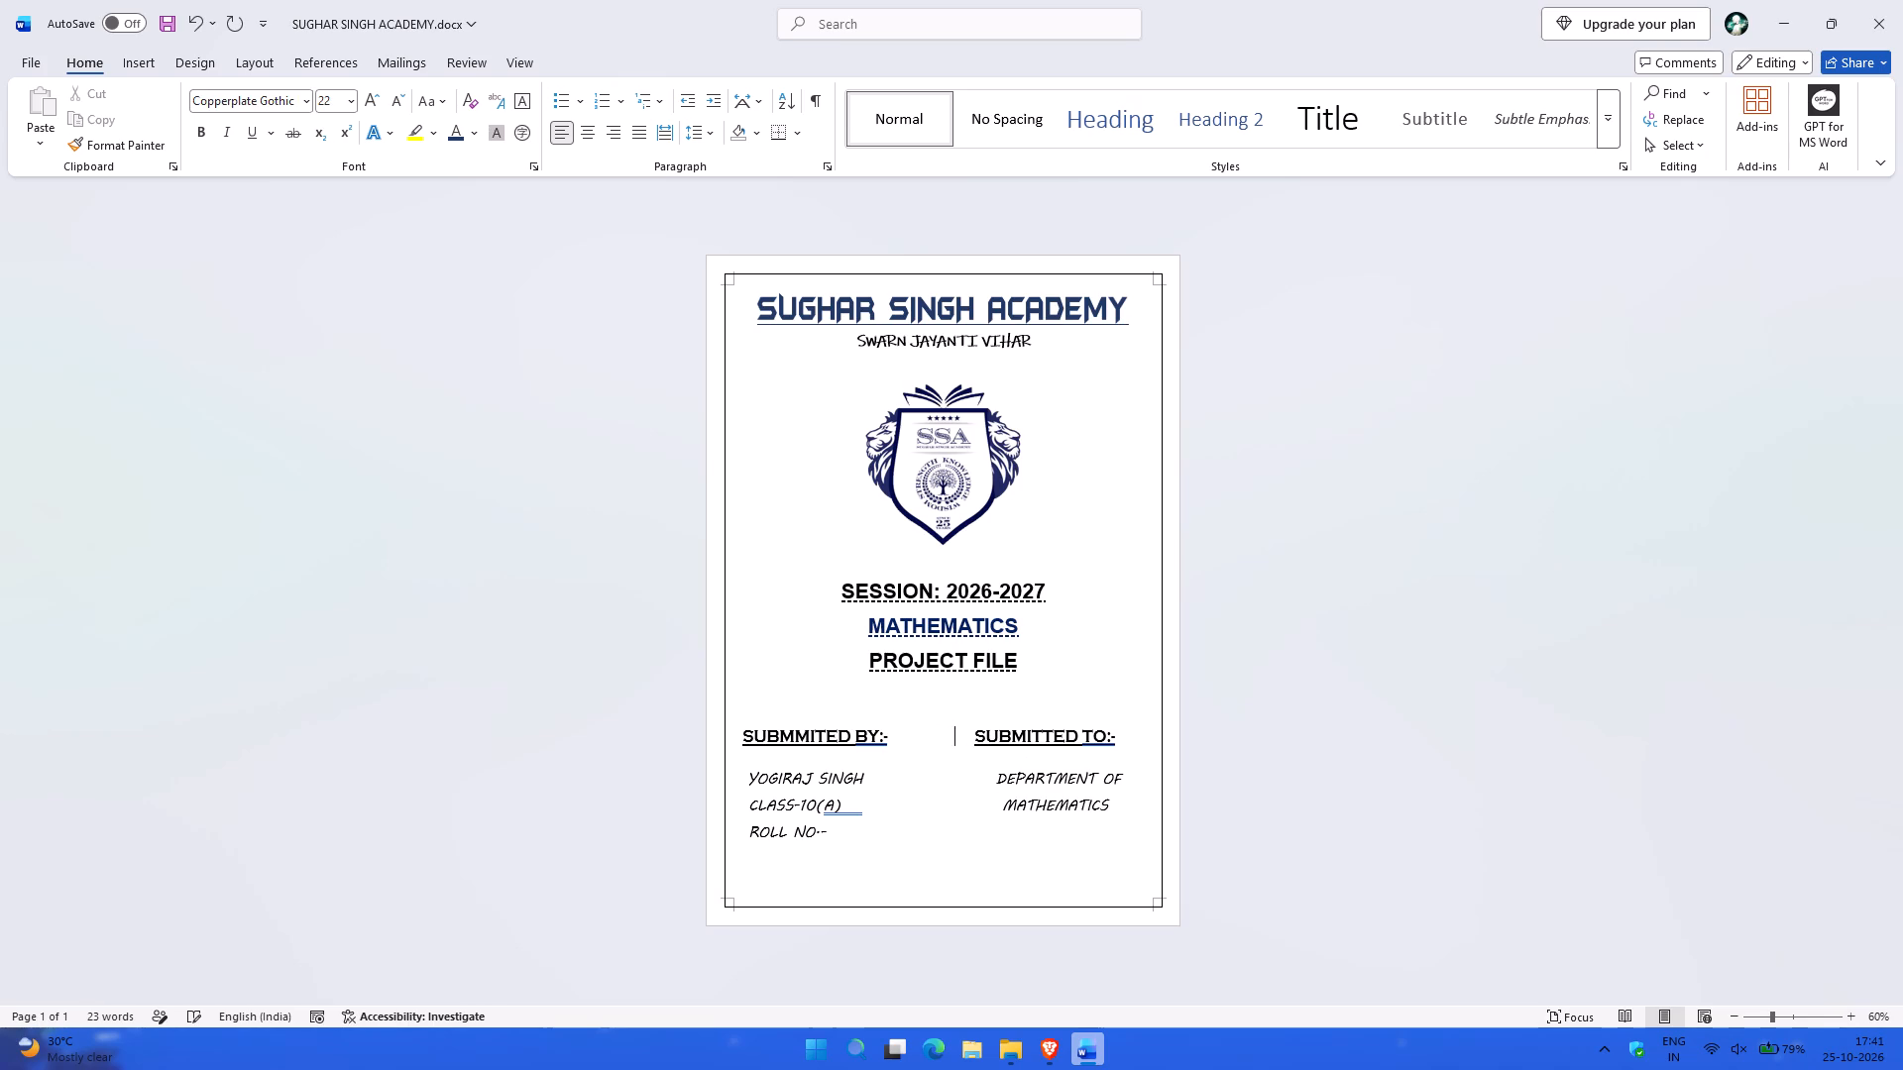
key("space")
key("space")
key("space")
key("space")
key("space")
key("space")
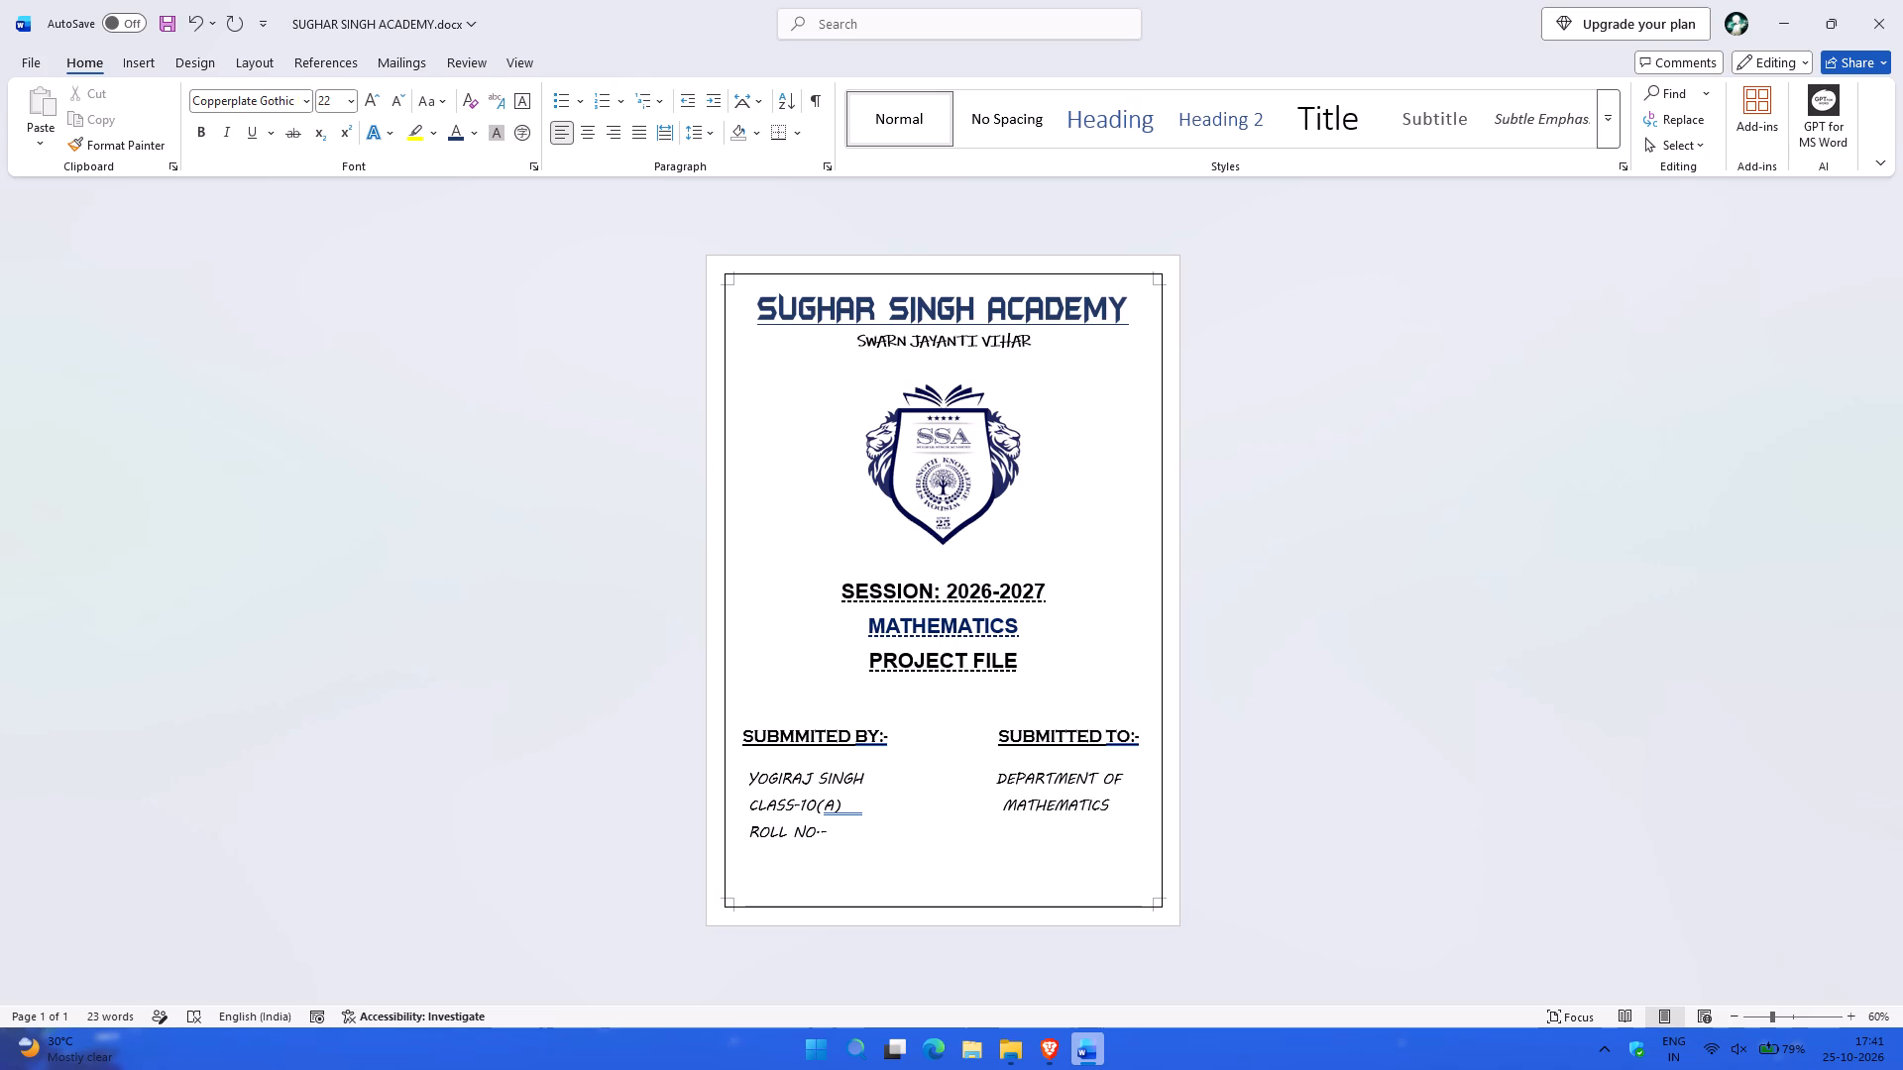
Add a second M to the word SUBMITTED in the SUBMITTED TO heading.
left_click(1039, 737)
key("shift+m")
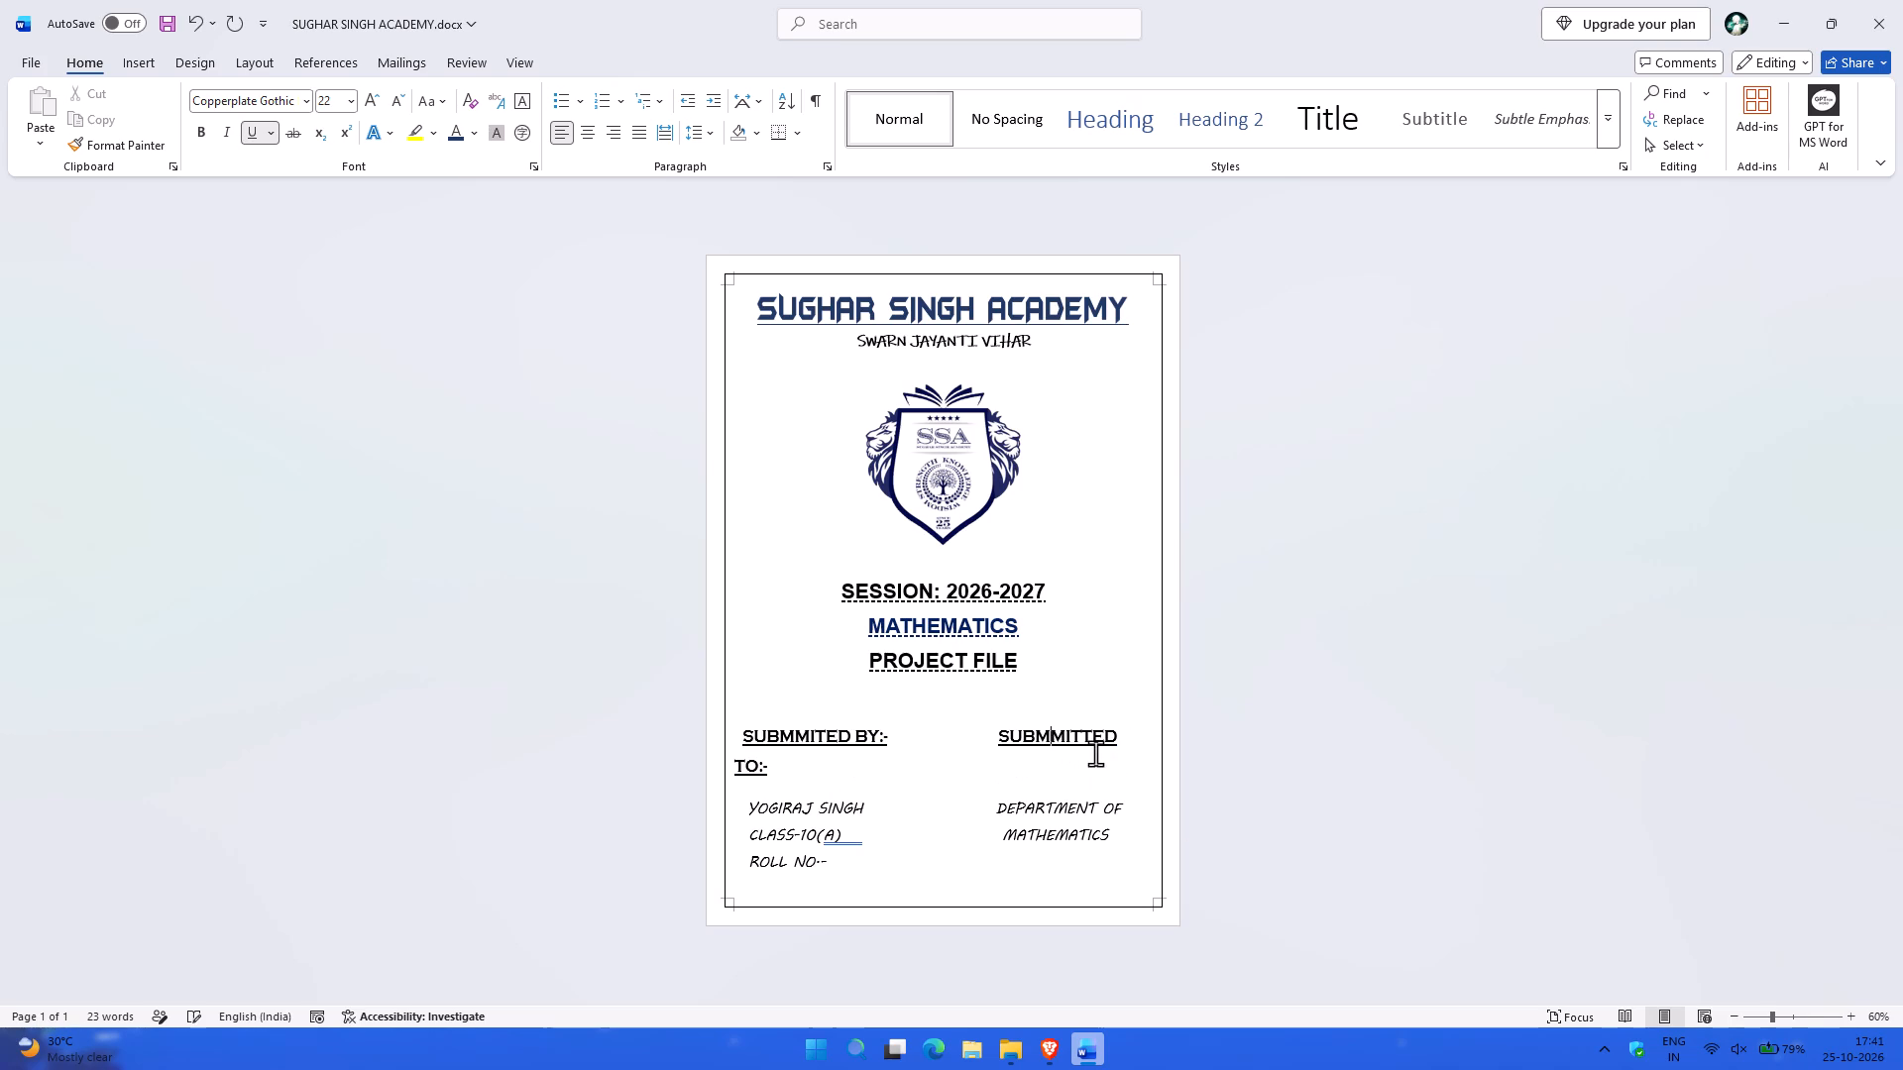
Remove two spaces from the gap between the SUBMMITED BY and SUBMMITTED TO headings.
left_click(944, 724)
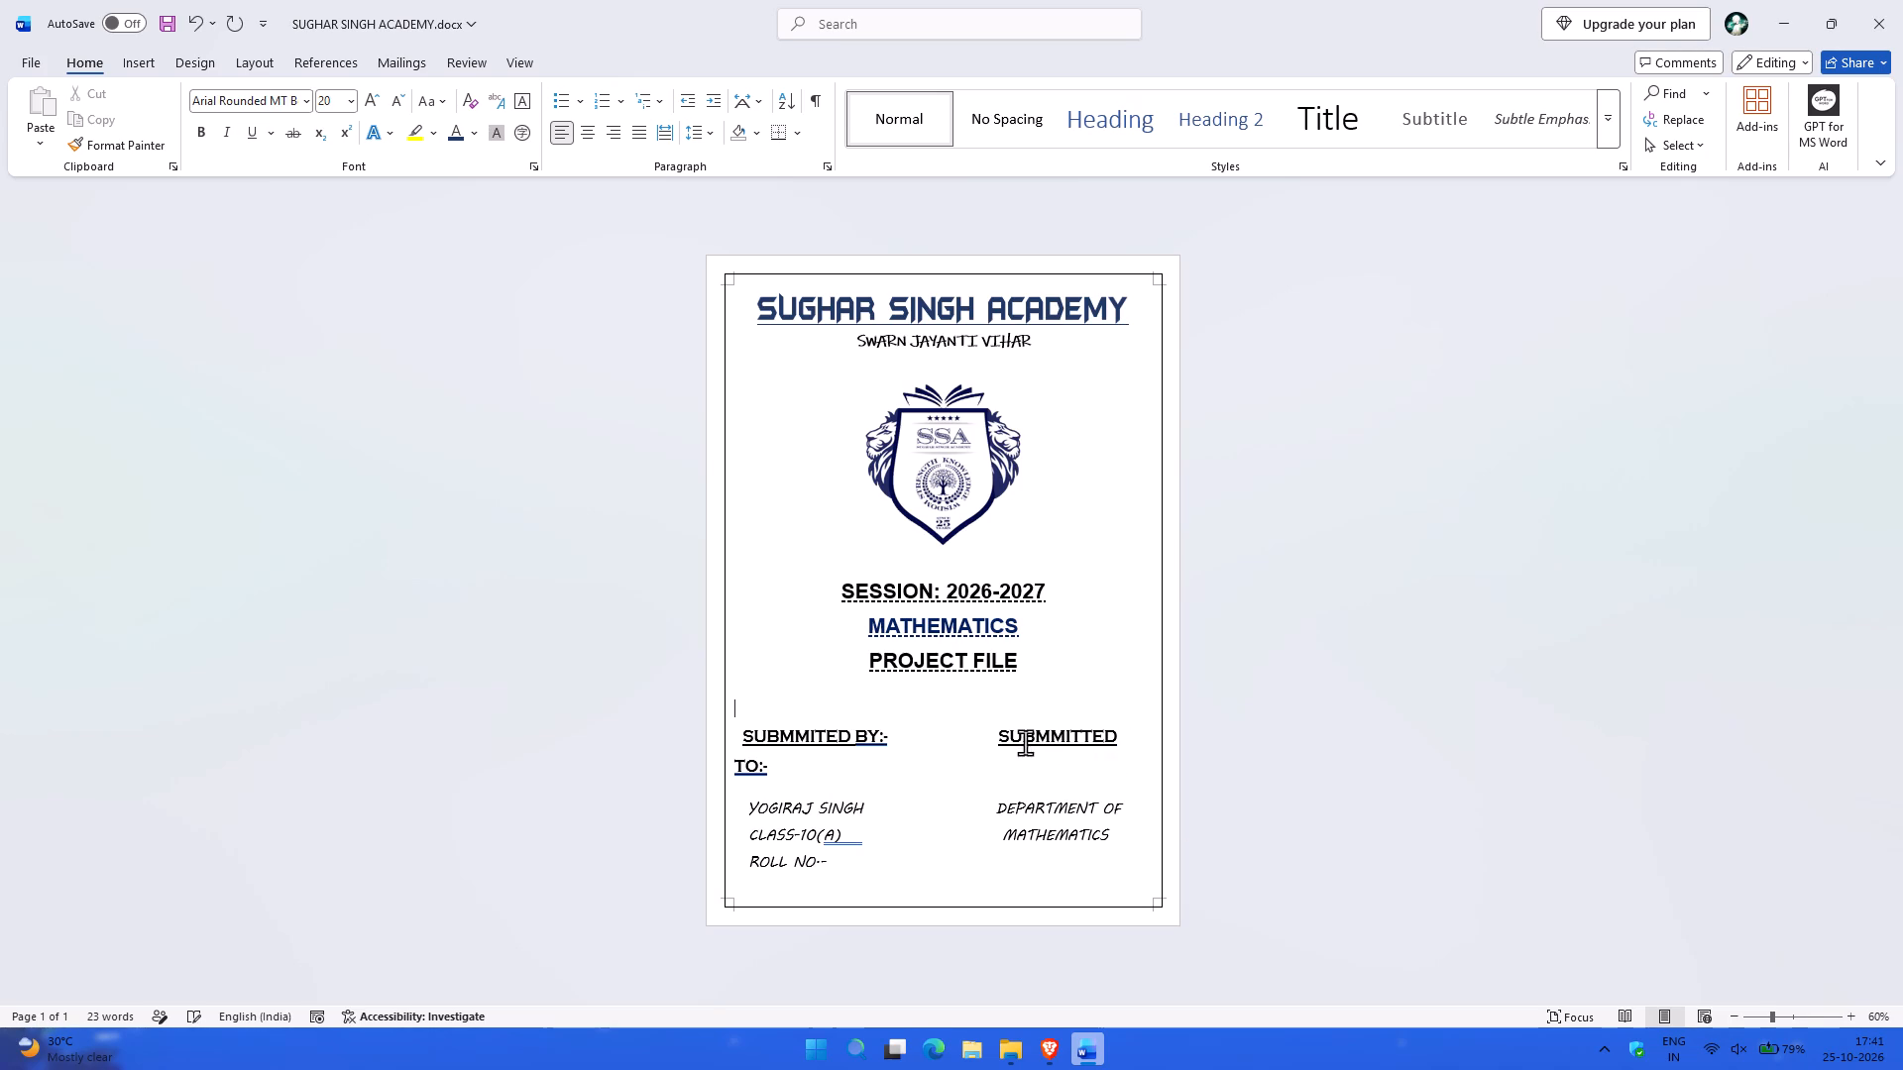
left_click(944, 728)
key("BackSpace")
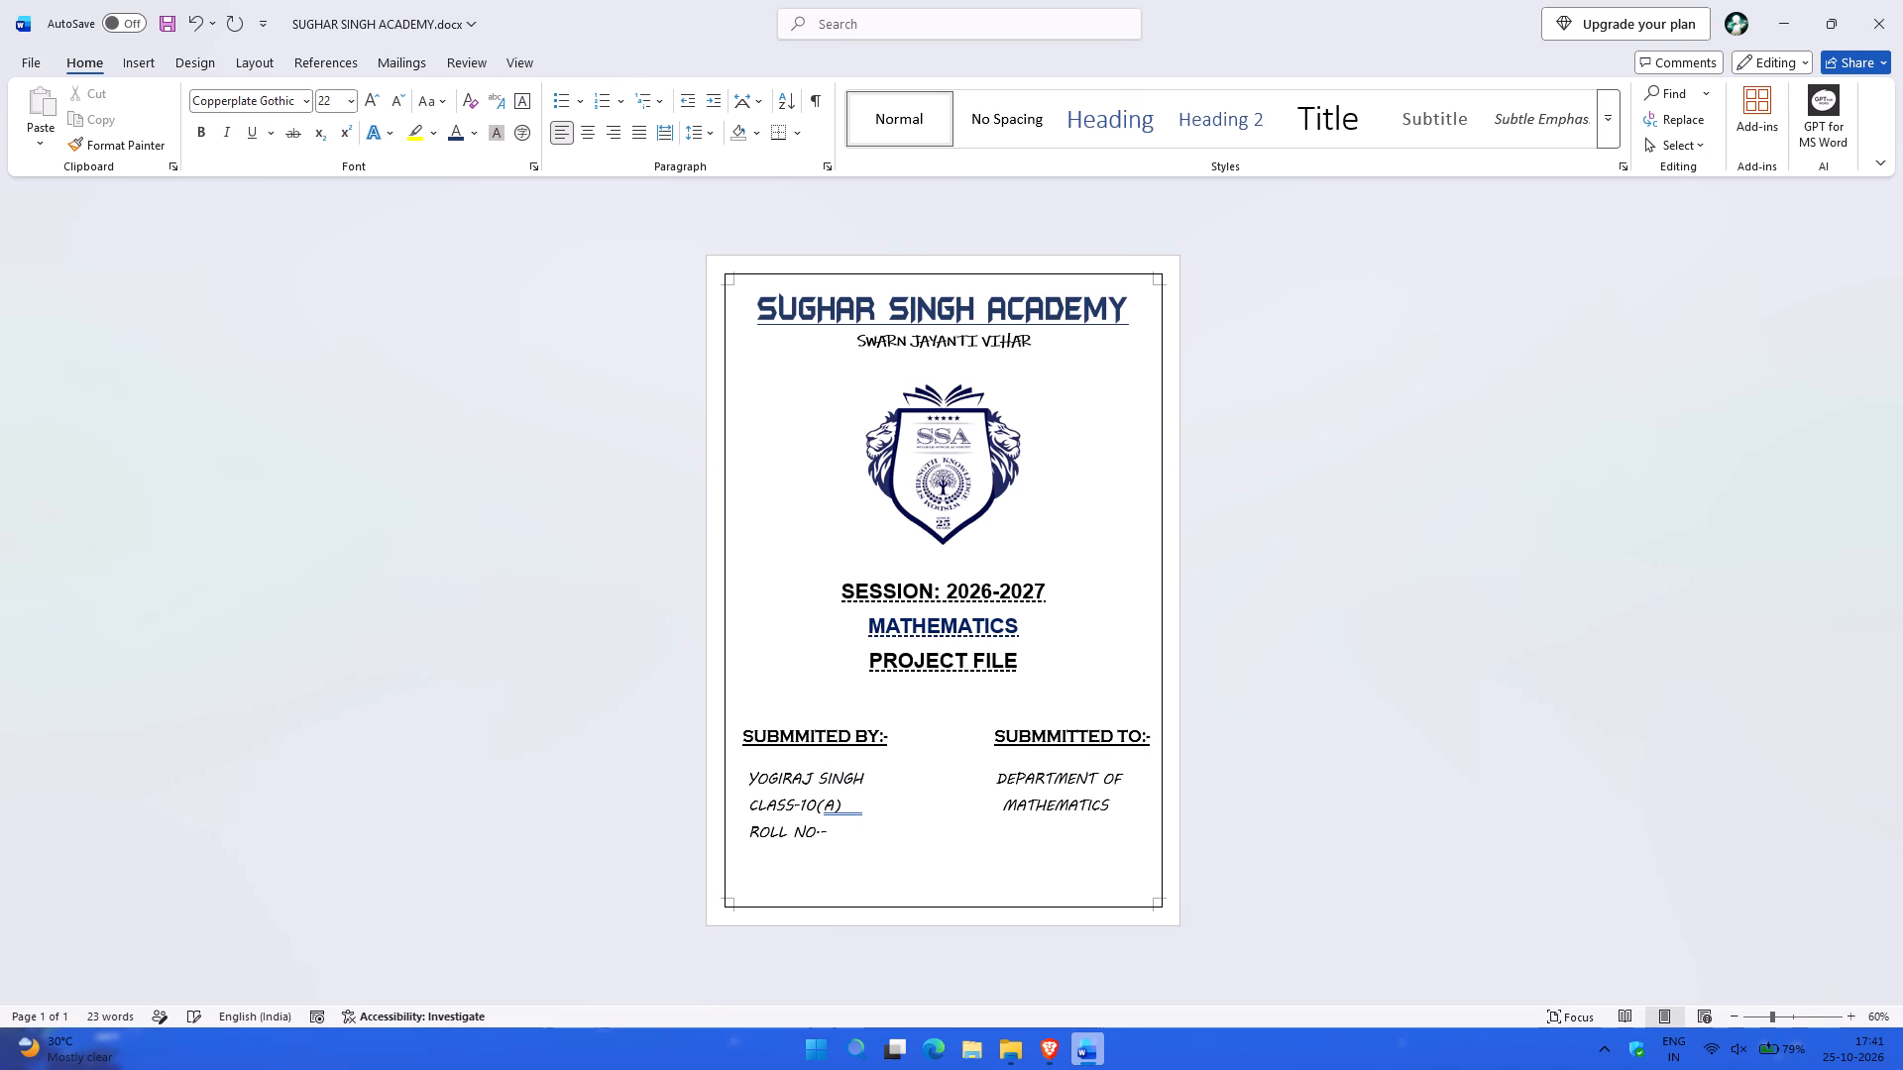
key("BackSpace")
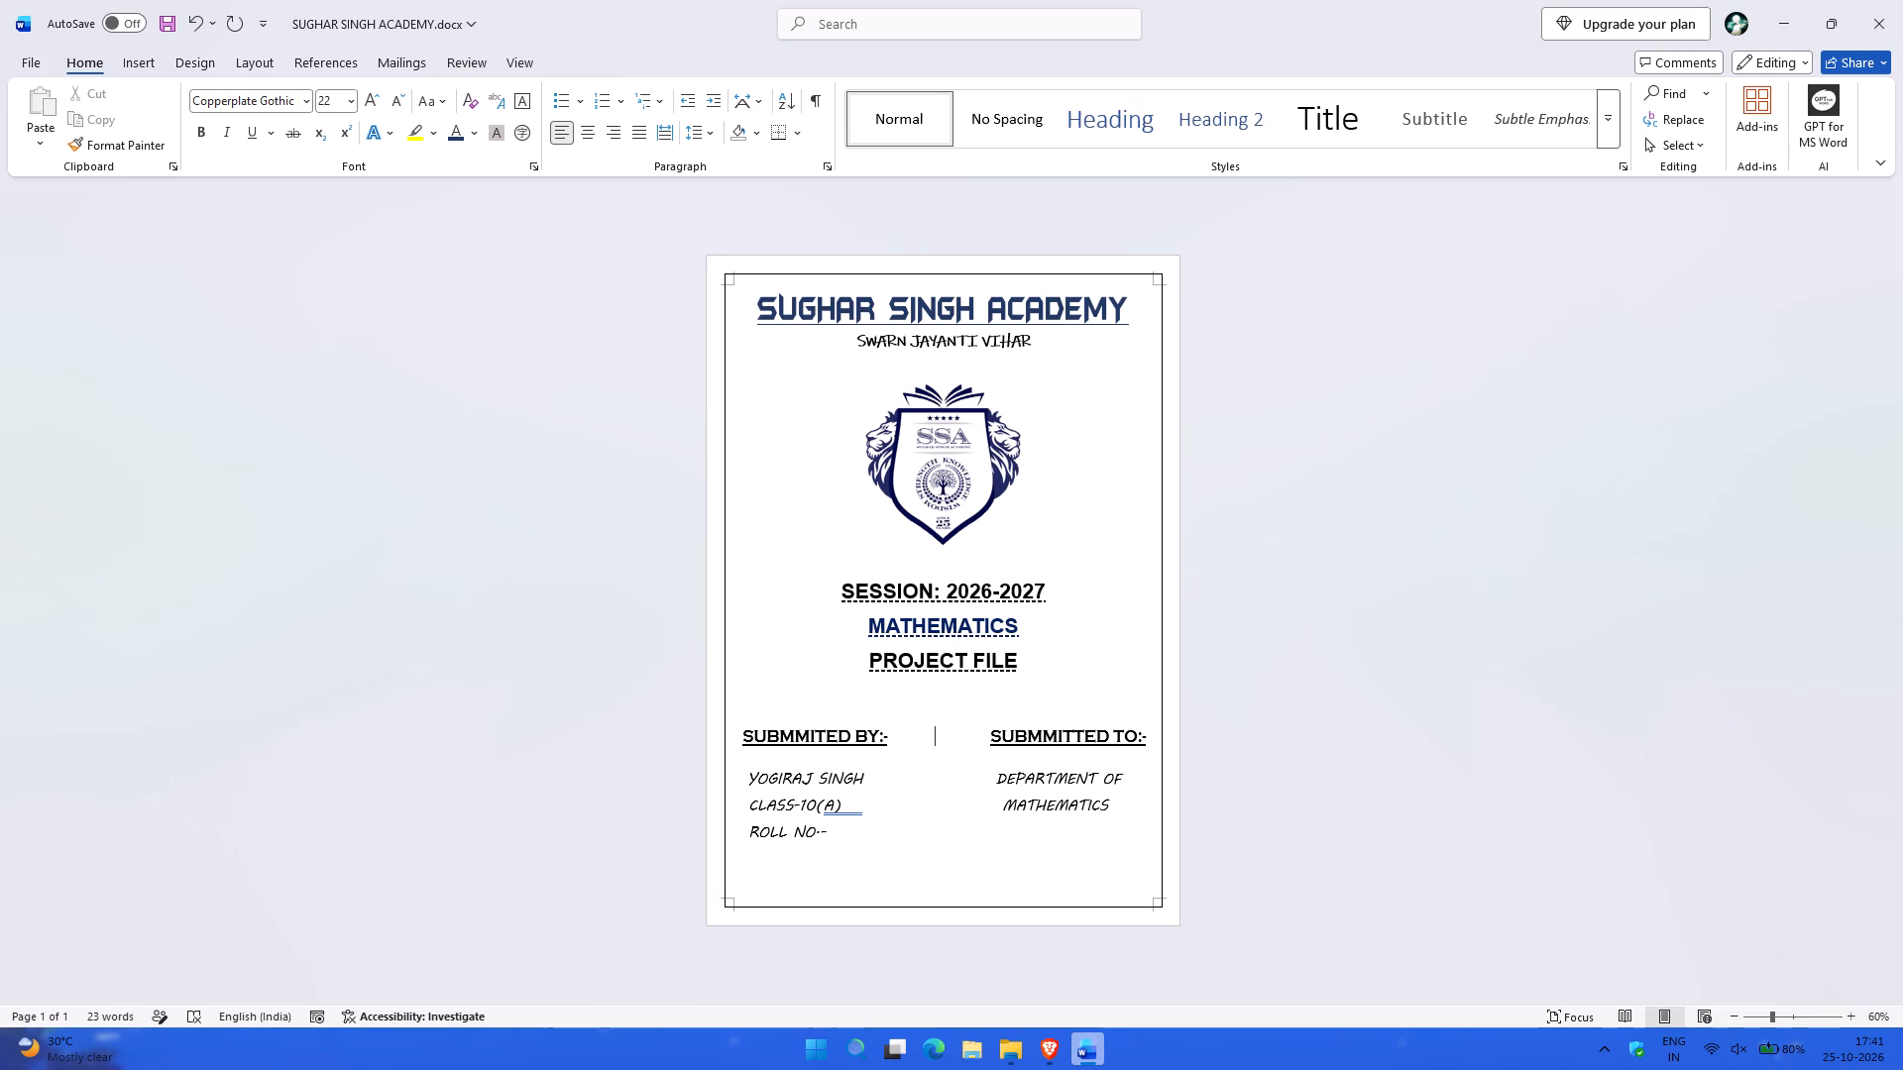
Correct the spelling in both headings to SUBMITTED BY and SUBMITTED TO, with a single M and double T.
left_click(1040, 736)
key("BackSpace")
left_click(795, 743)
key("BackSpace")
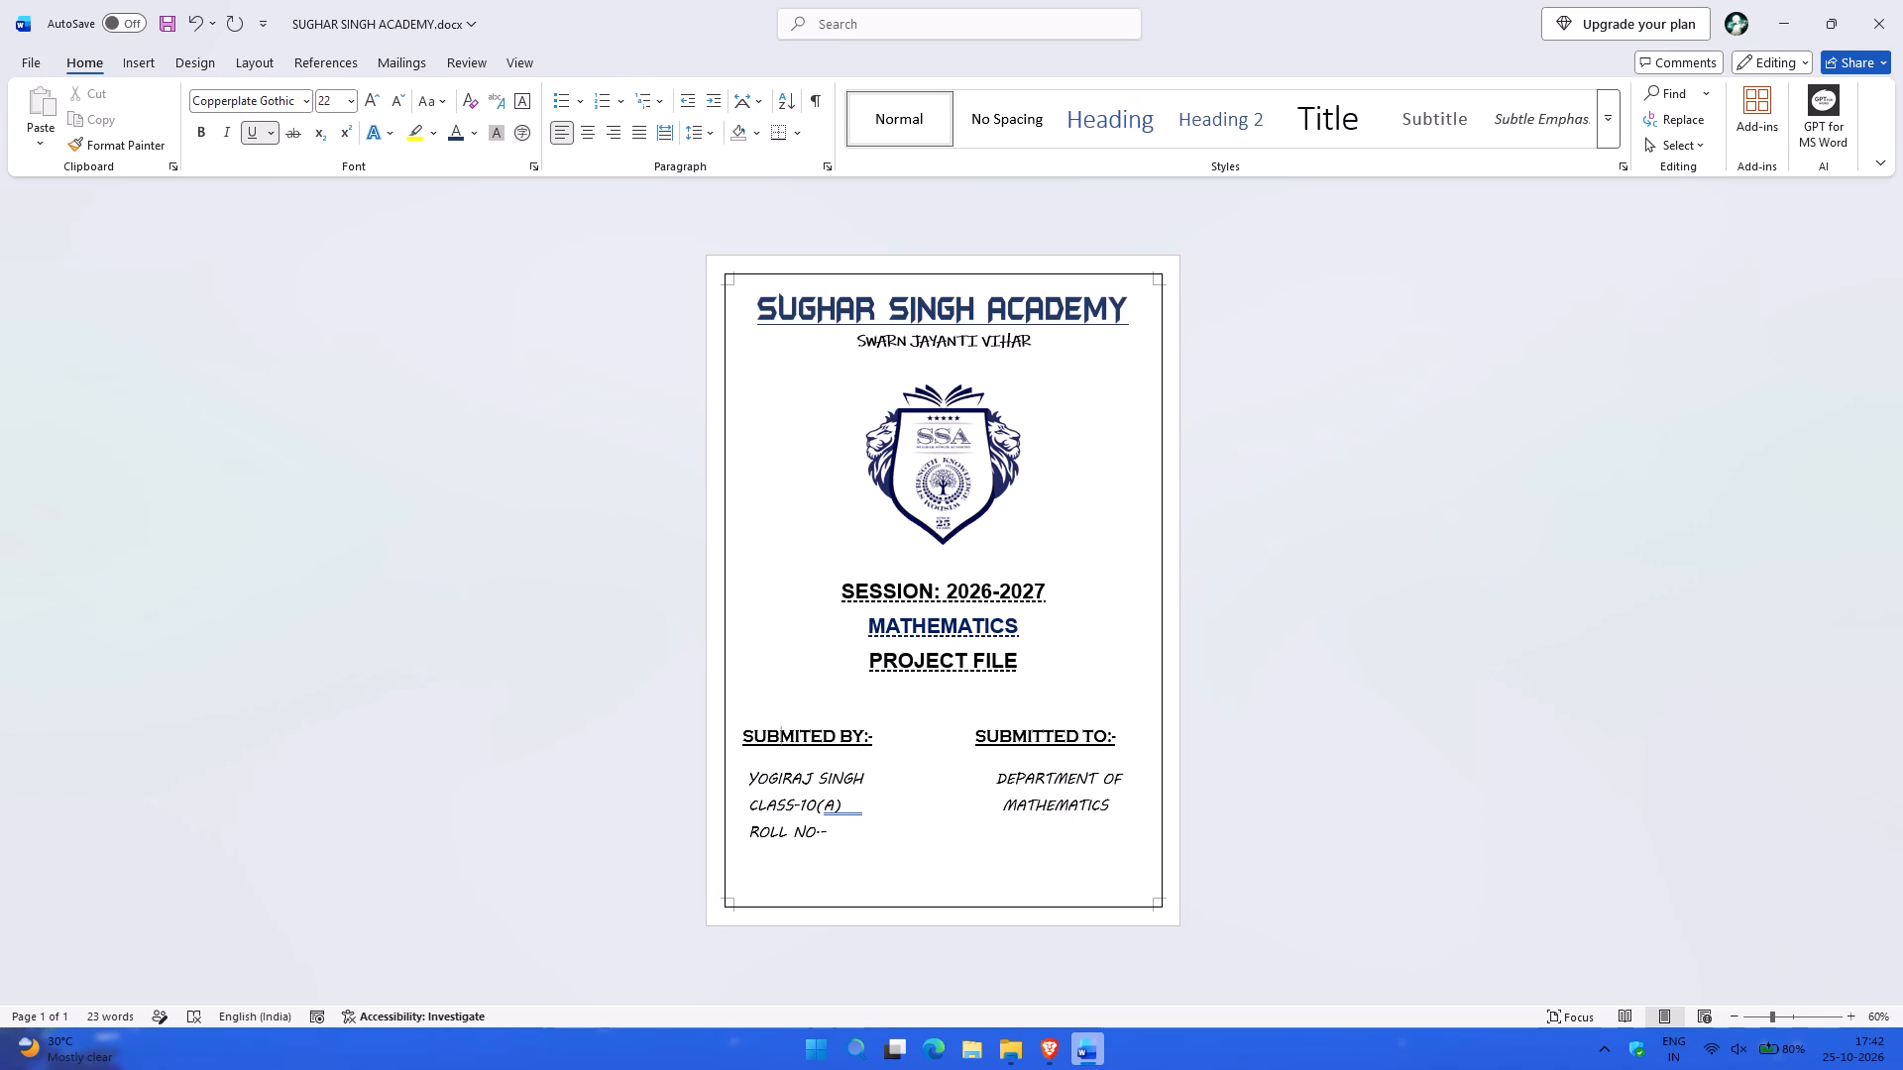
left_click(807, 739)
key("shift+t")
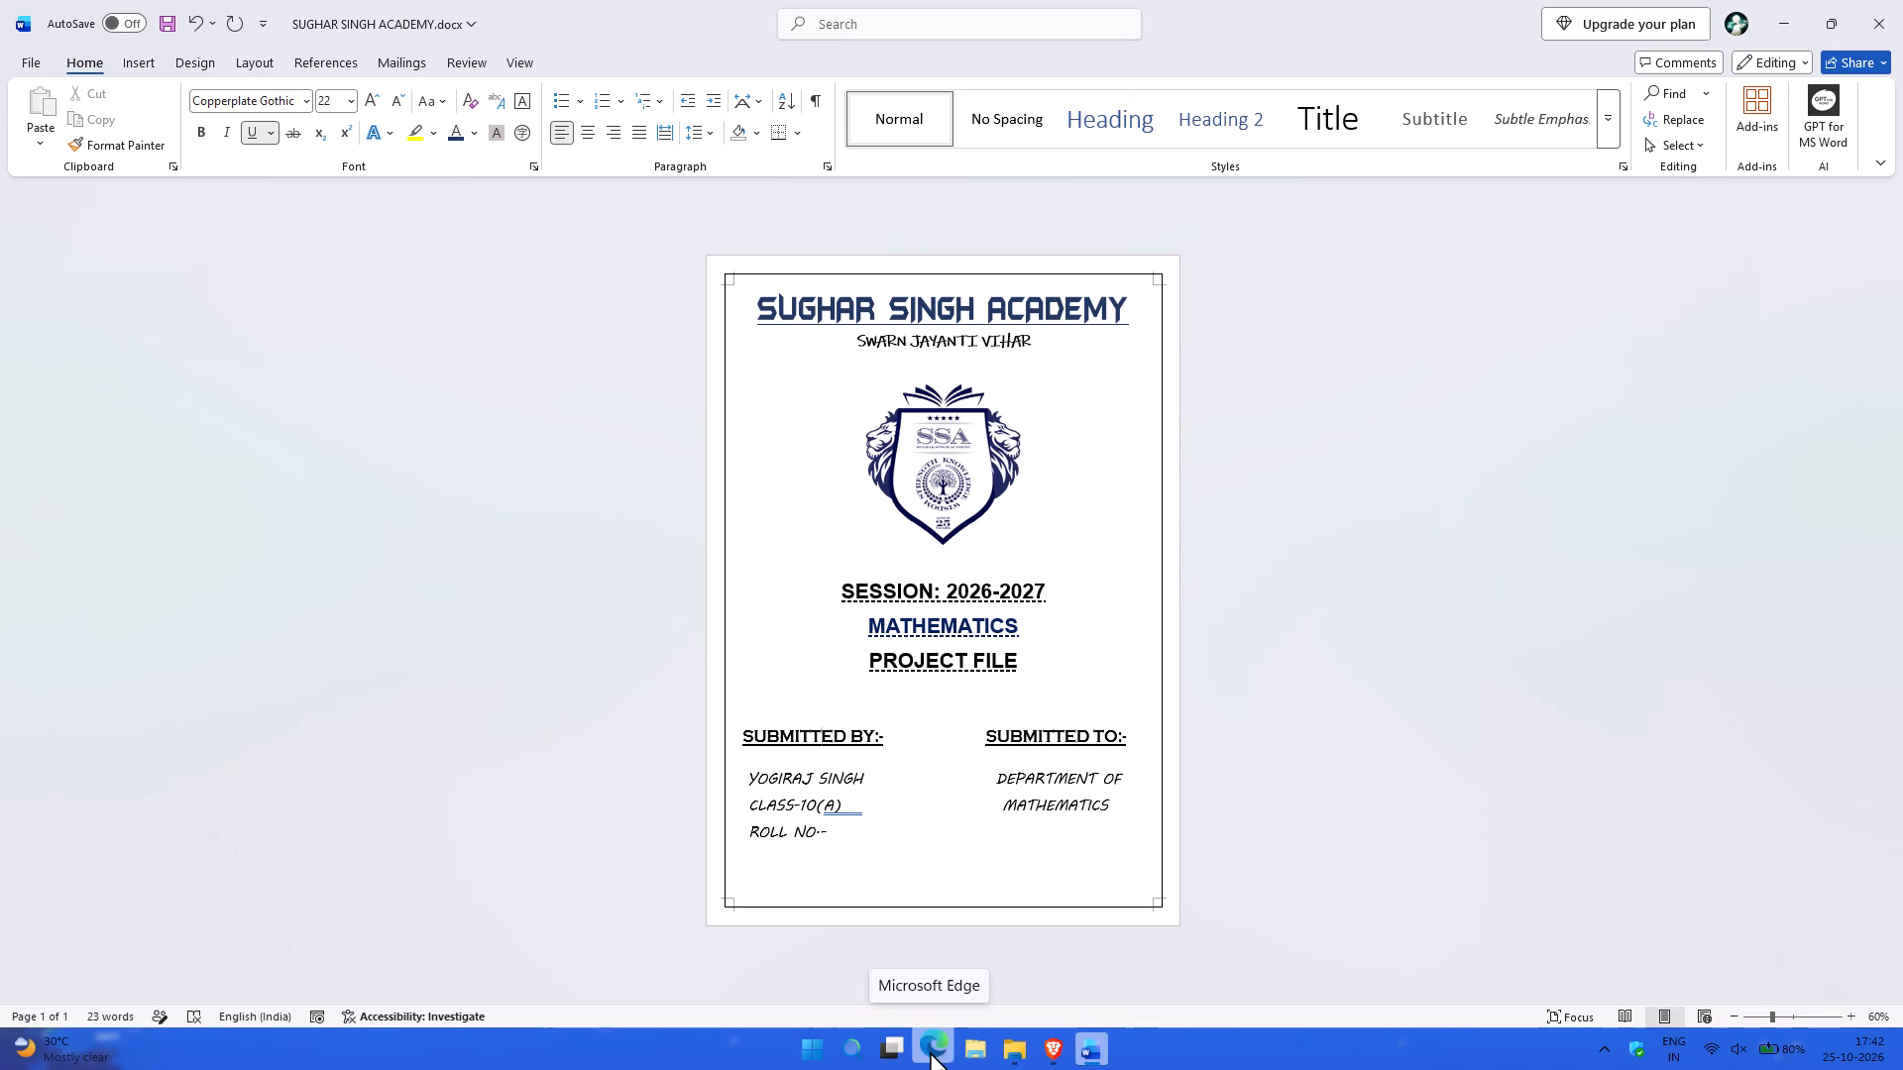
Switch to Brave, search the web for "submitted" in a new tab to check its spelling, and return to the Word document.
left_click(1041, 1063)
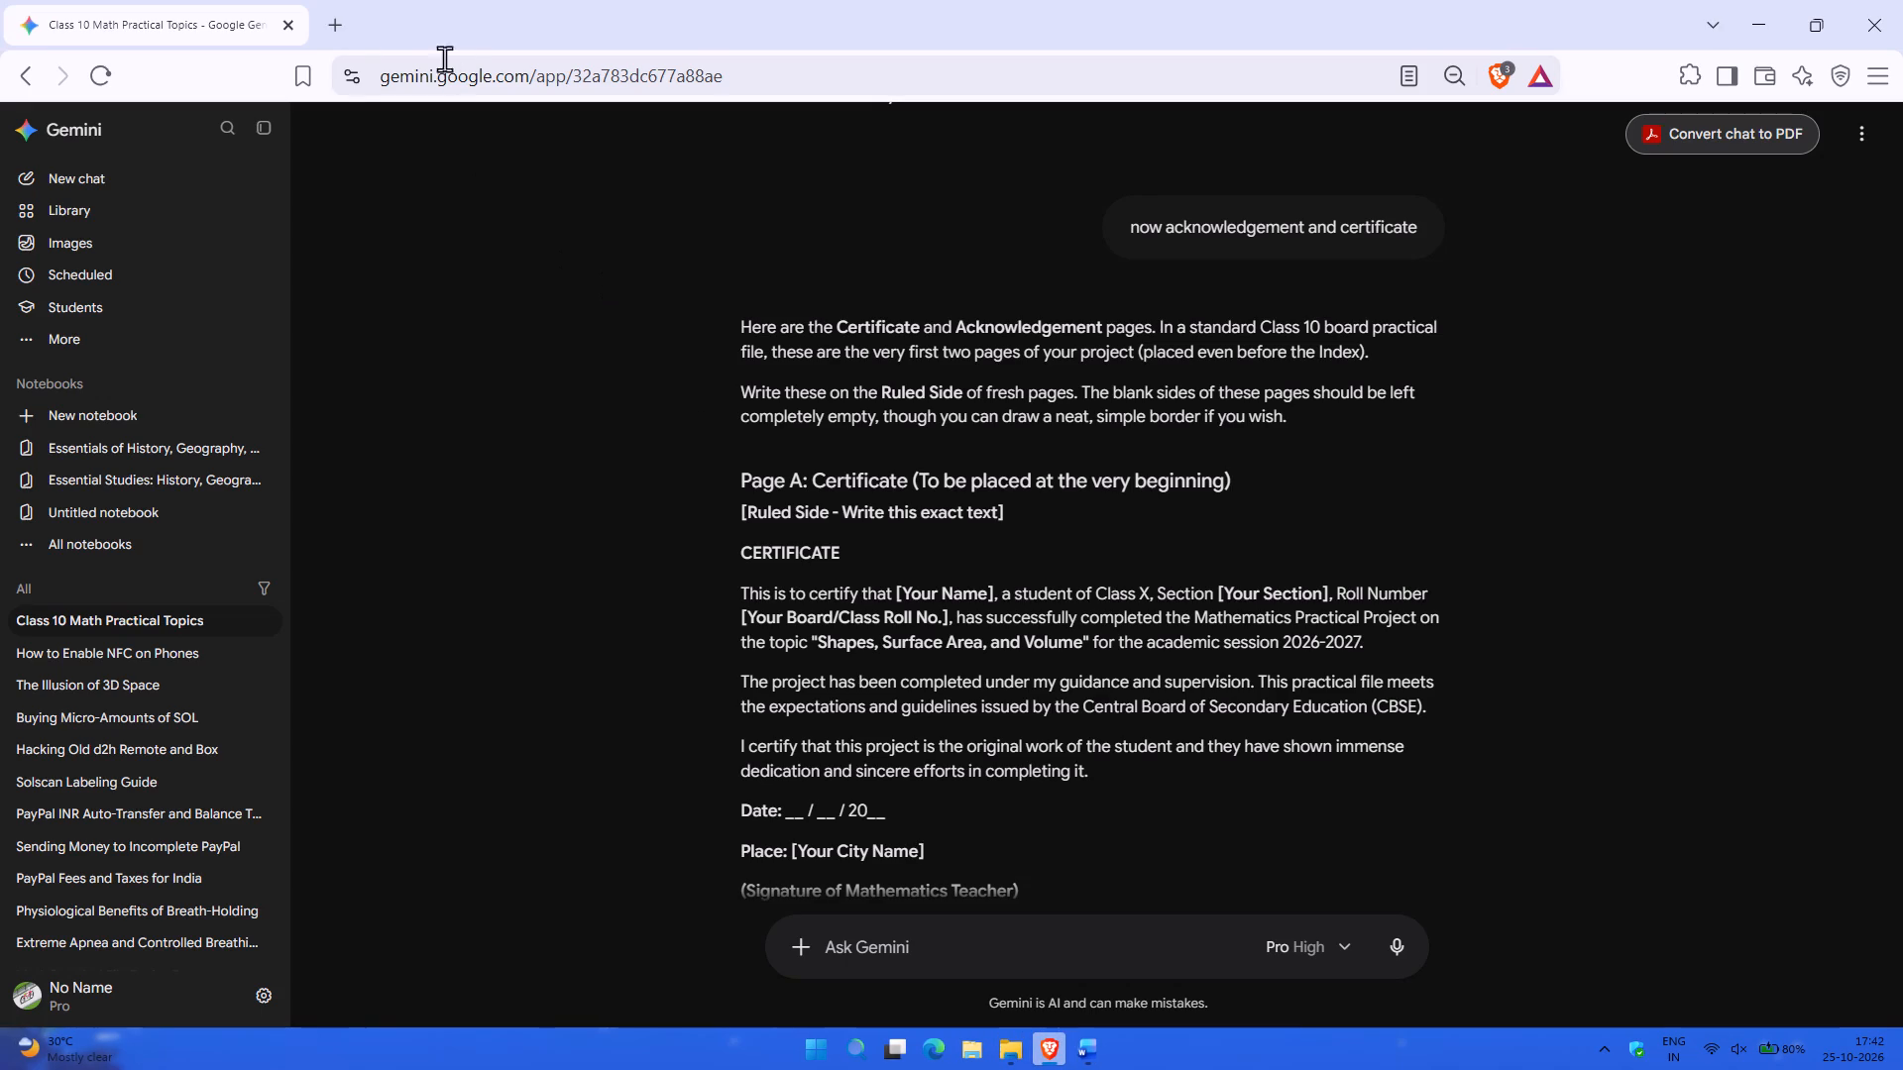
left_click(343, 18)
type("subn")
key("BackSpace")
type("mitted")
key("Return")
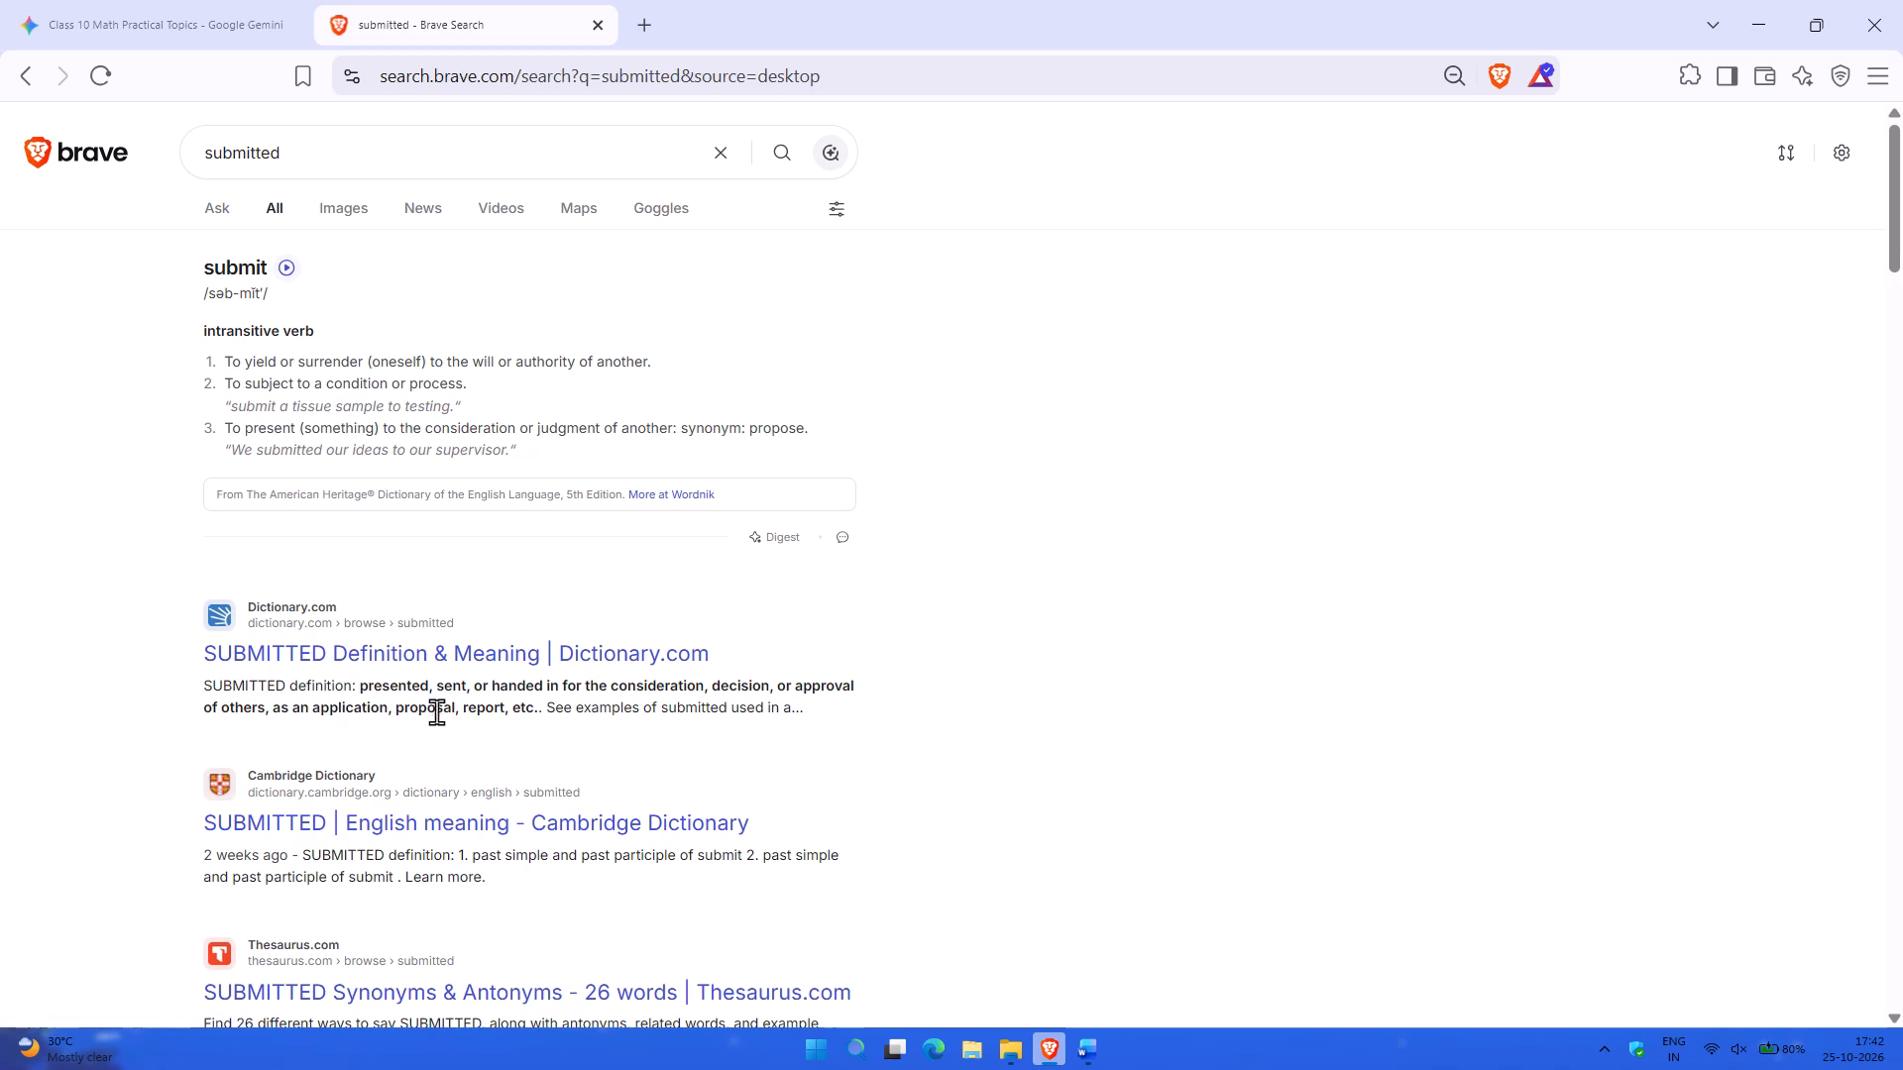
left_click(1081, 1050)
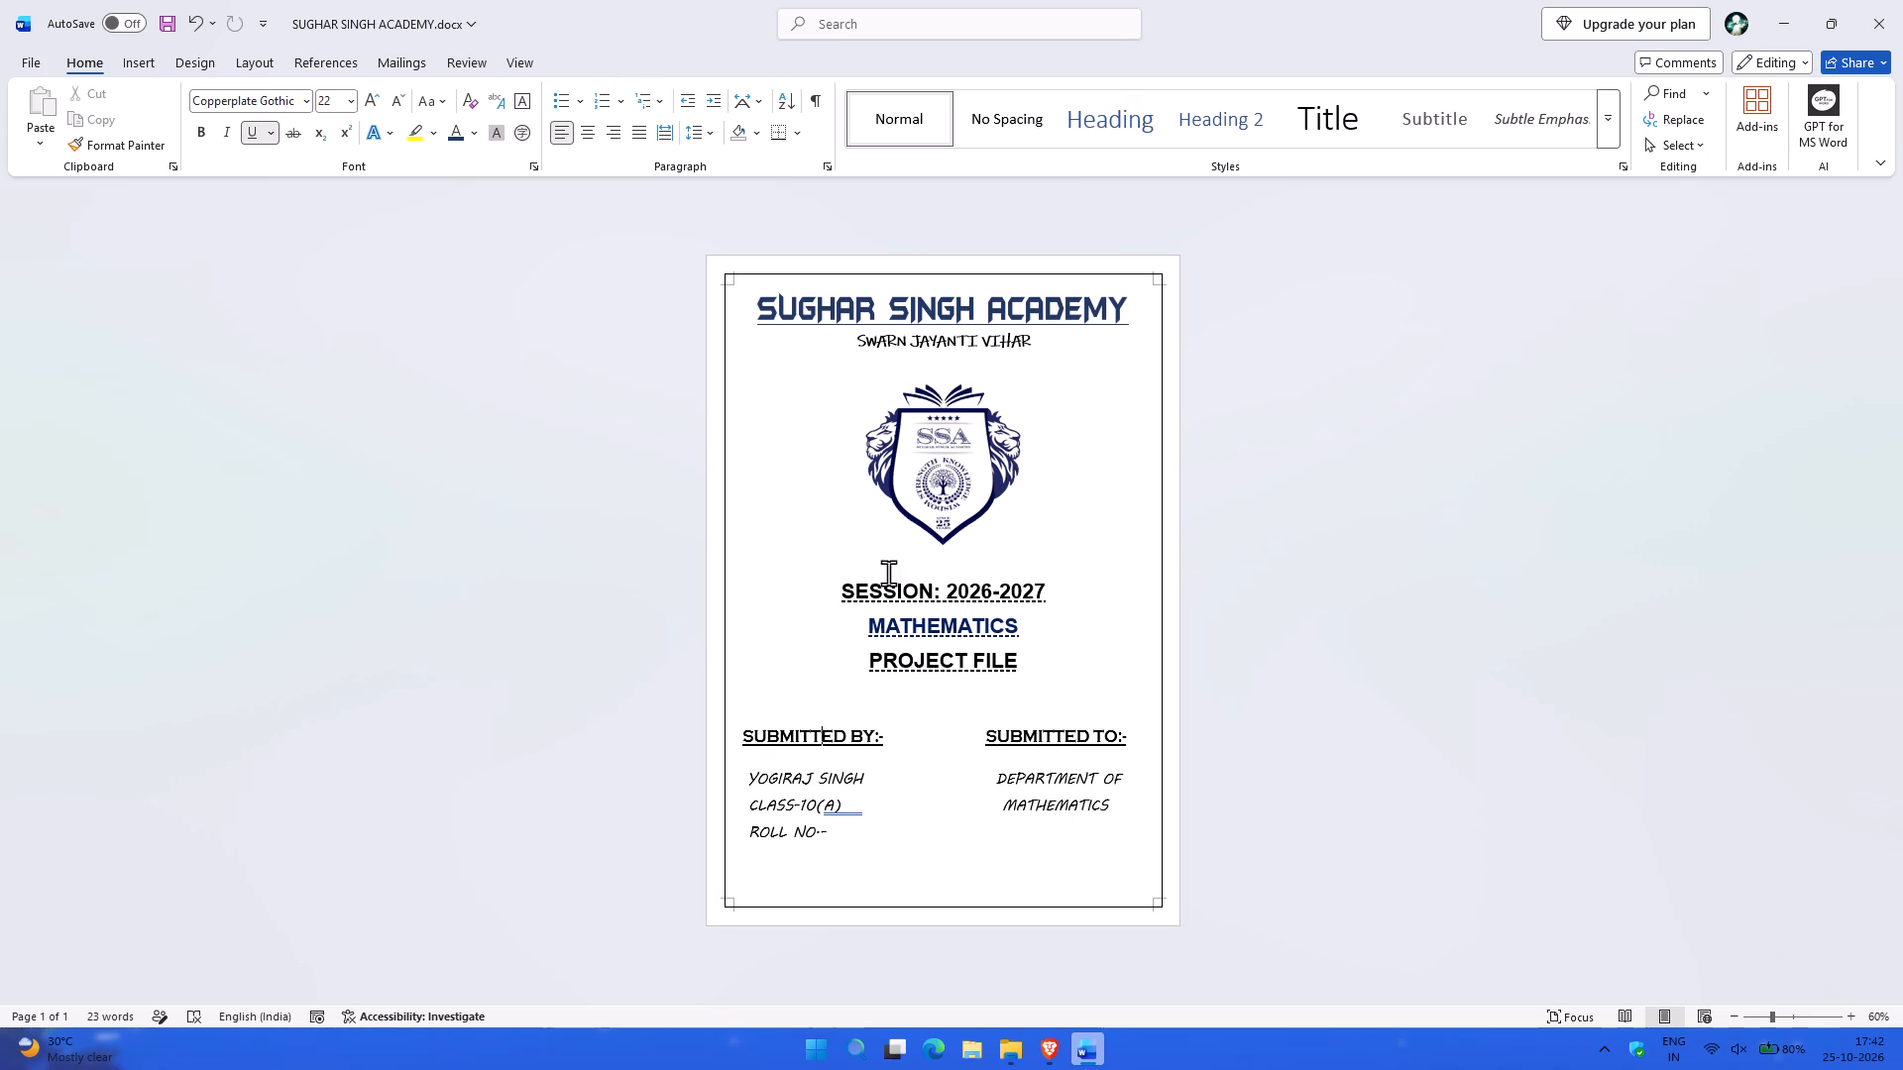
Remove bold from the SESSION: 2026-2027, MATHEMATICS and PROJECT FILE headings.
left_click_drag(840, 591, 1011, 679)
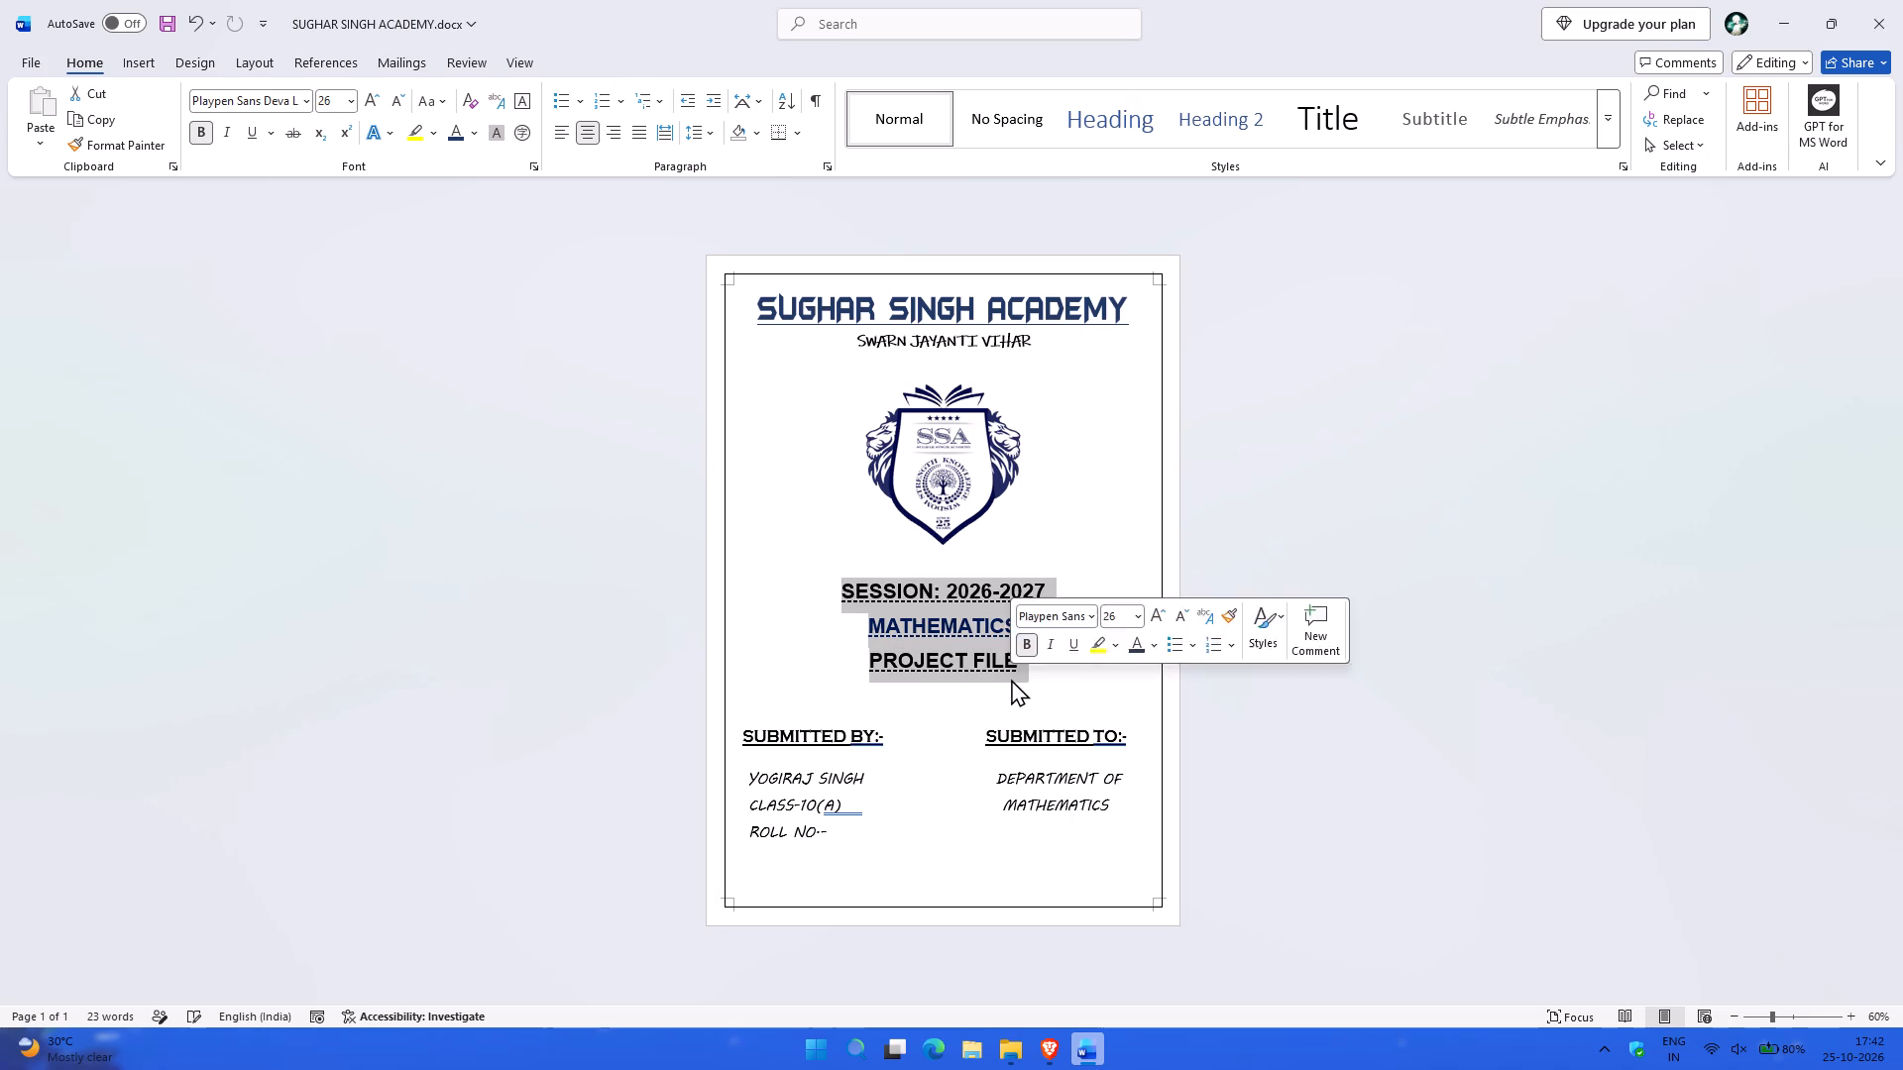
left_click(308, 100)
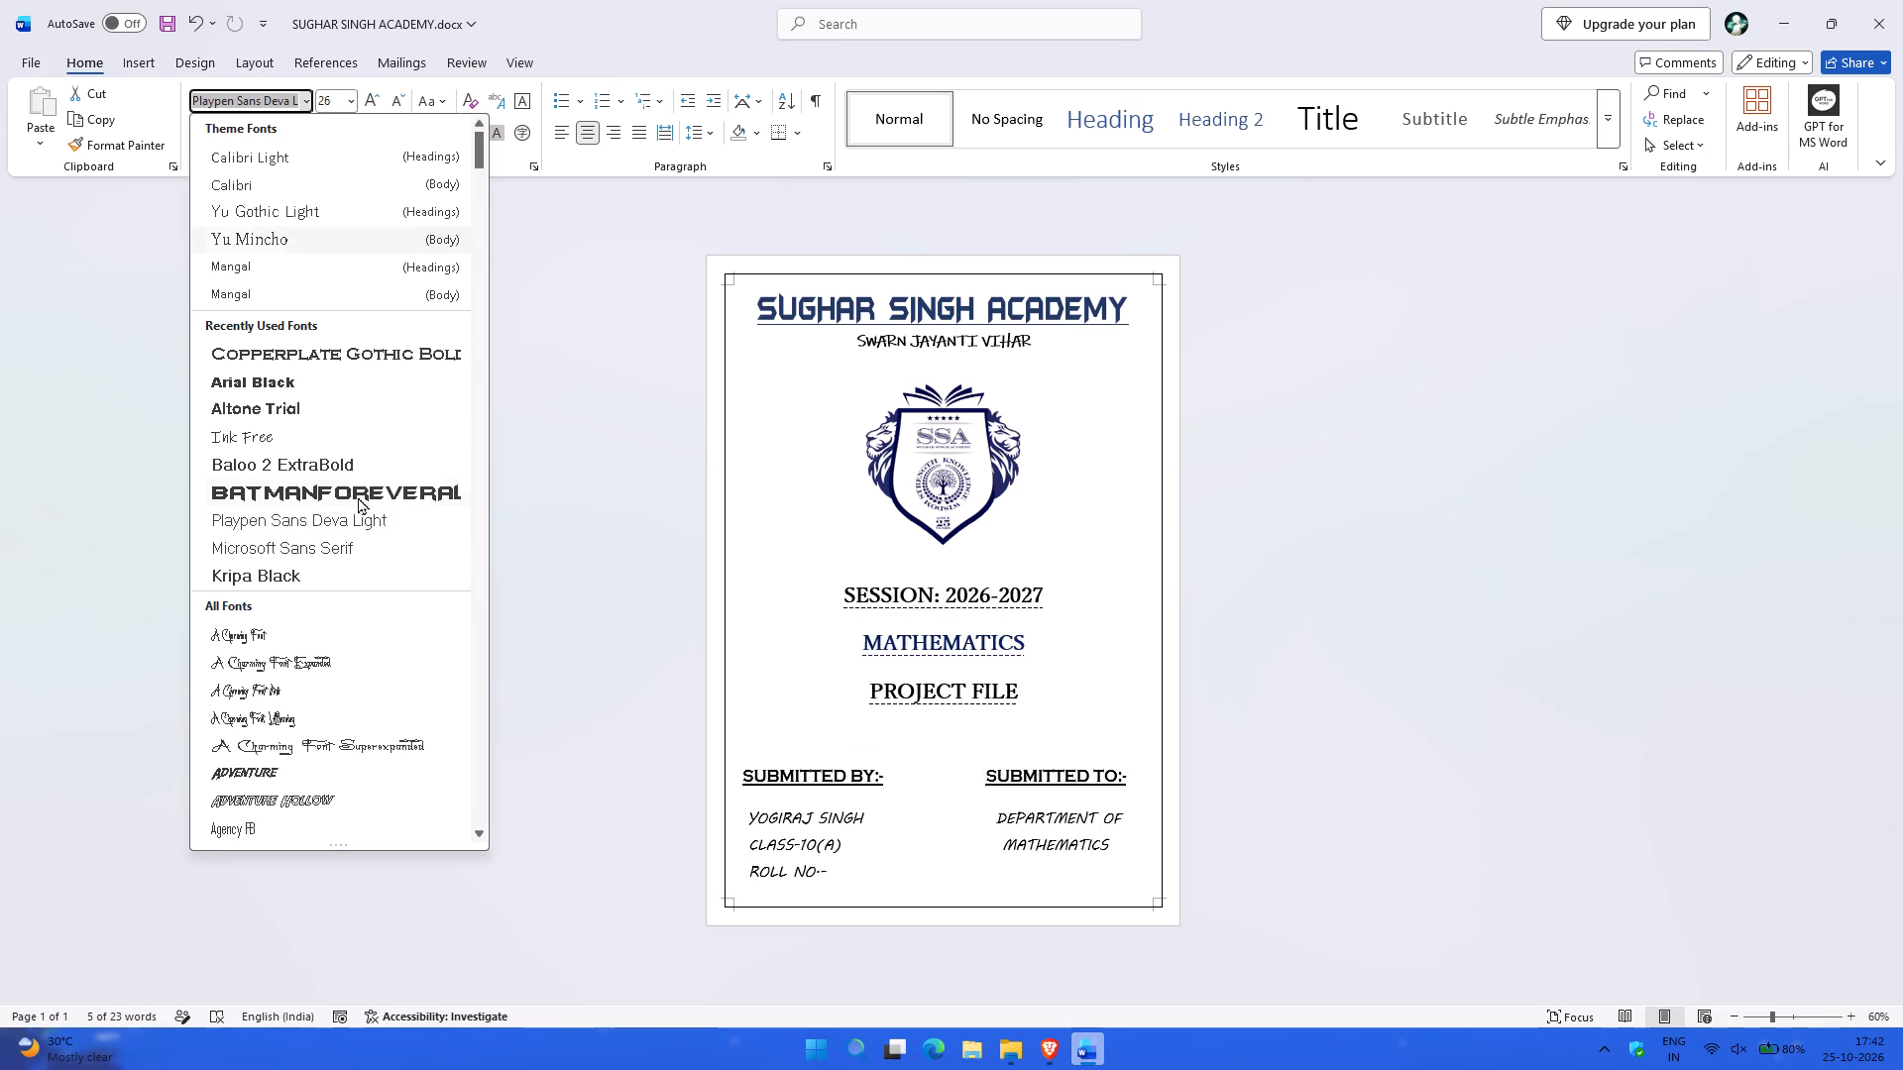
scroll(324, 667, "down", 2)
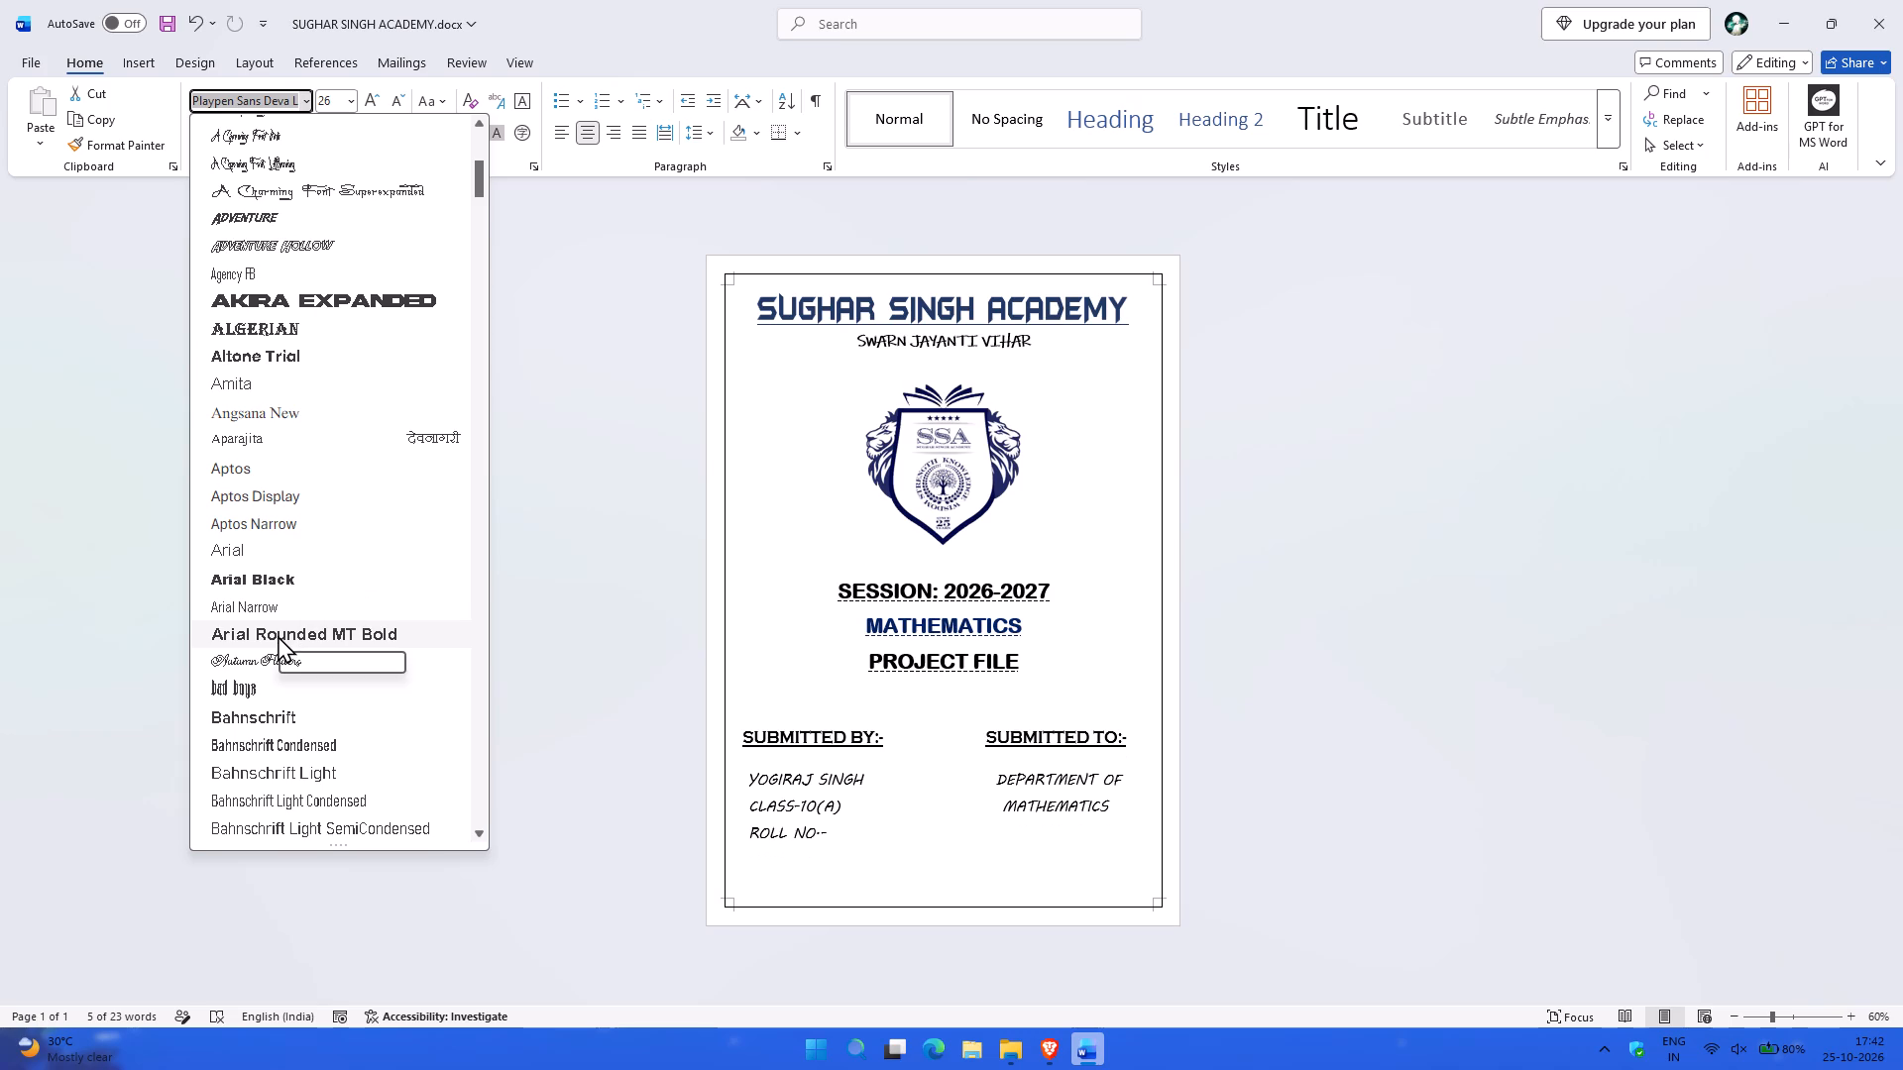
scroll(289, 640, "down", 1)
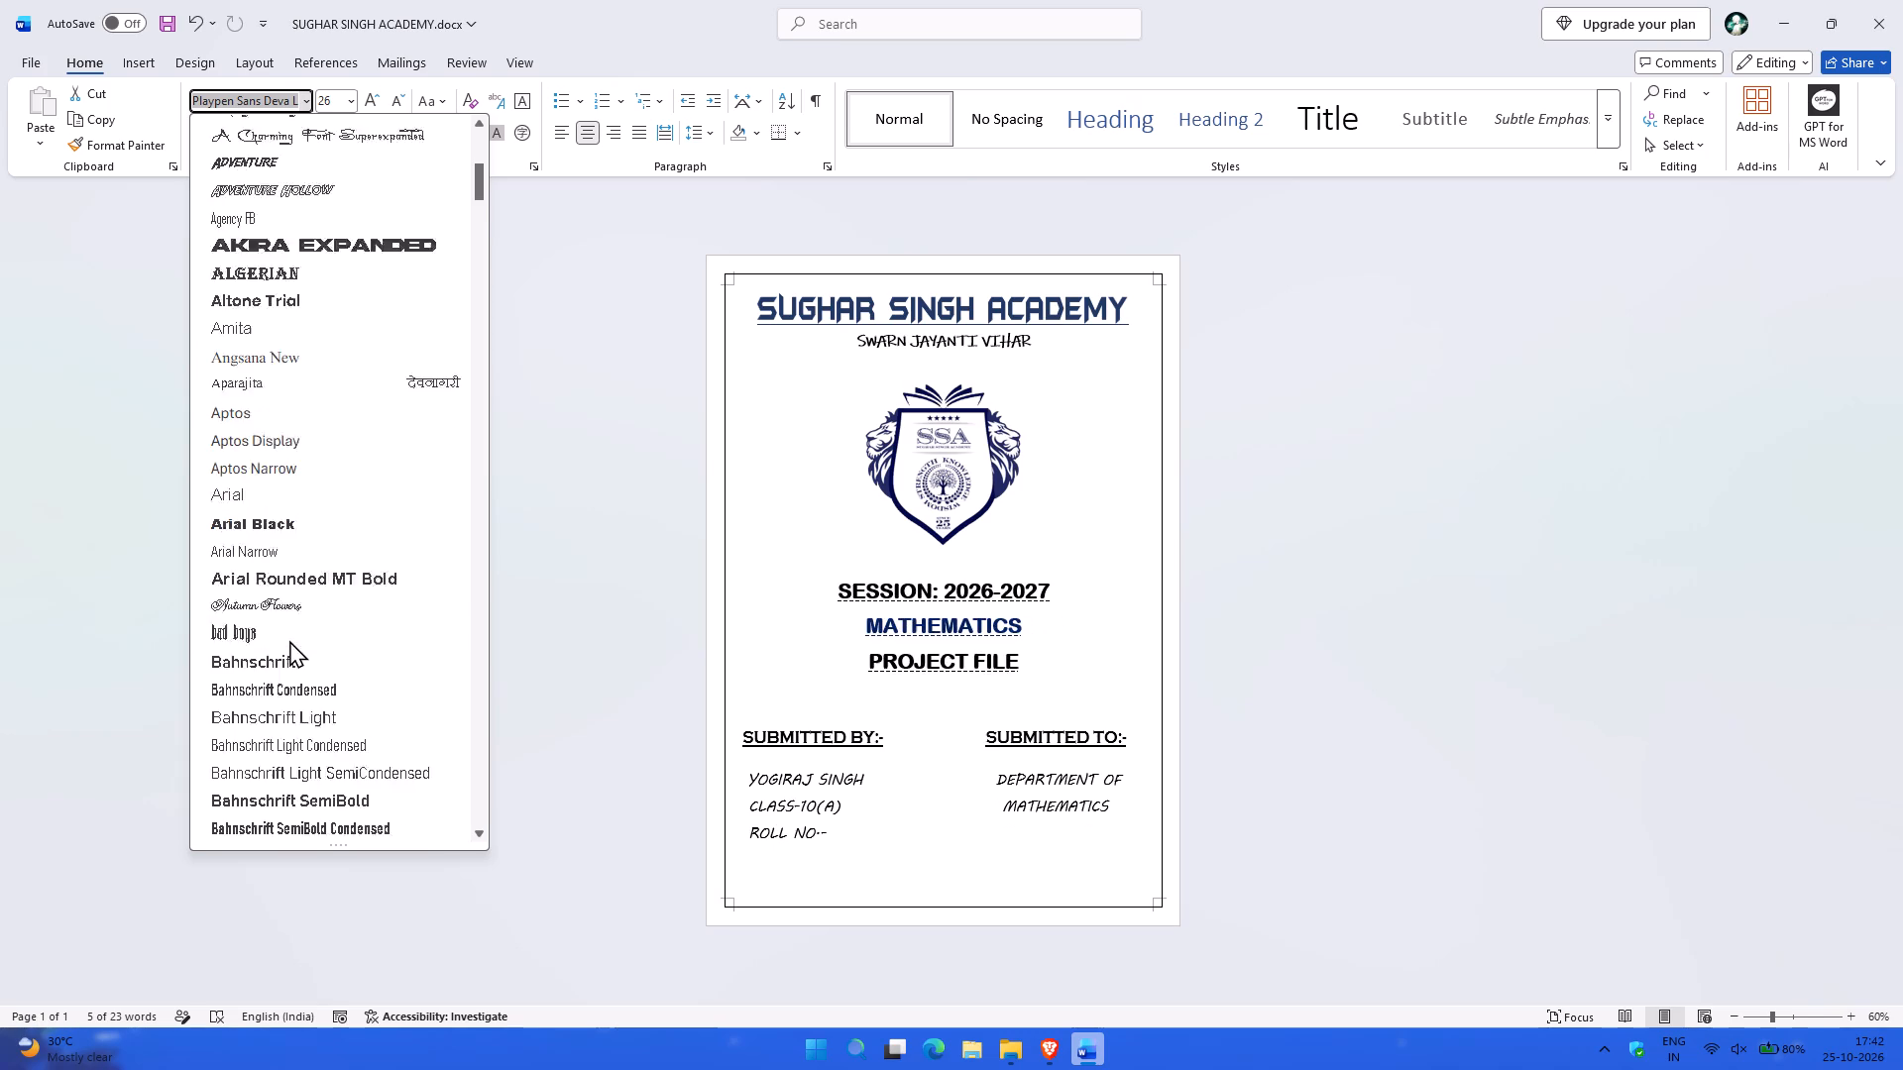
scroll(289, 640, "down", 1)
left_click(140, 437)
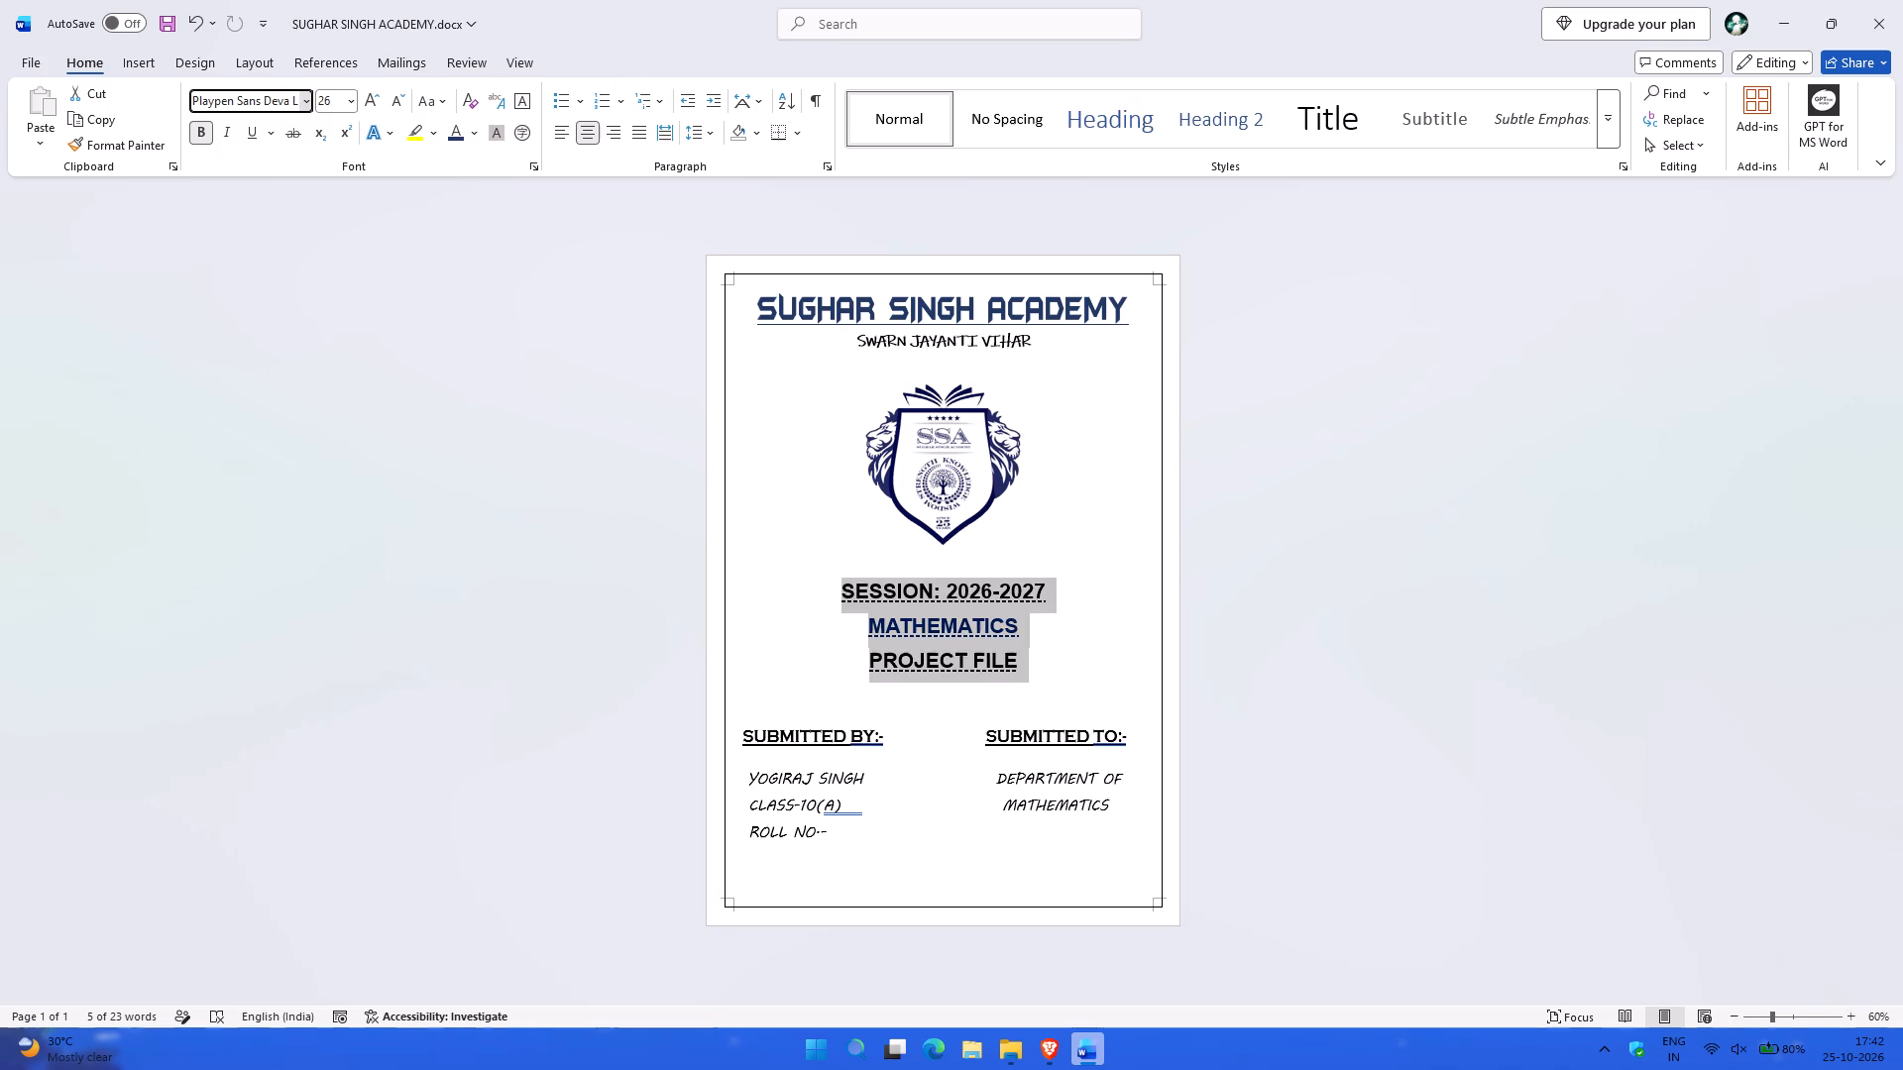
left_click(202, 133)
Change the font of the SESSION: 2026-2027, MATHEMATICS and PROJECT FILE headings to Khand Medium.
left_click(302, 100)
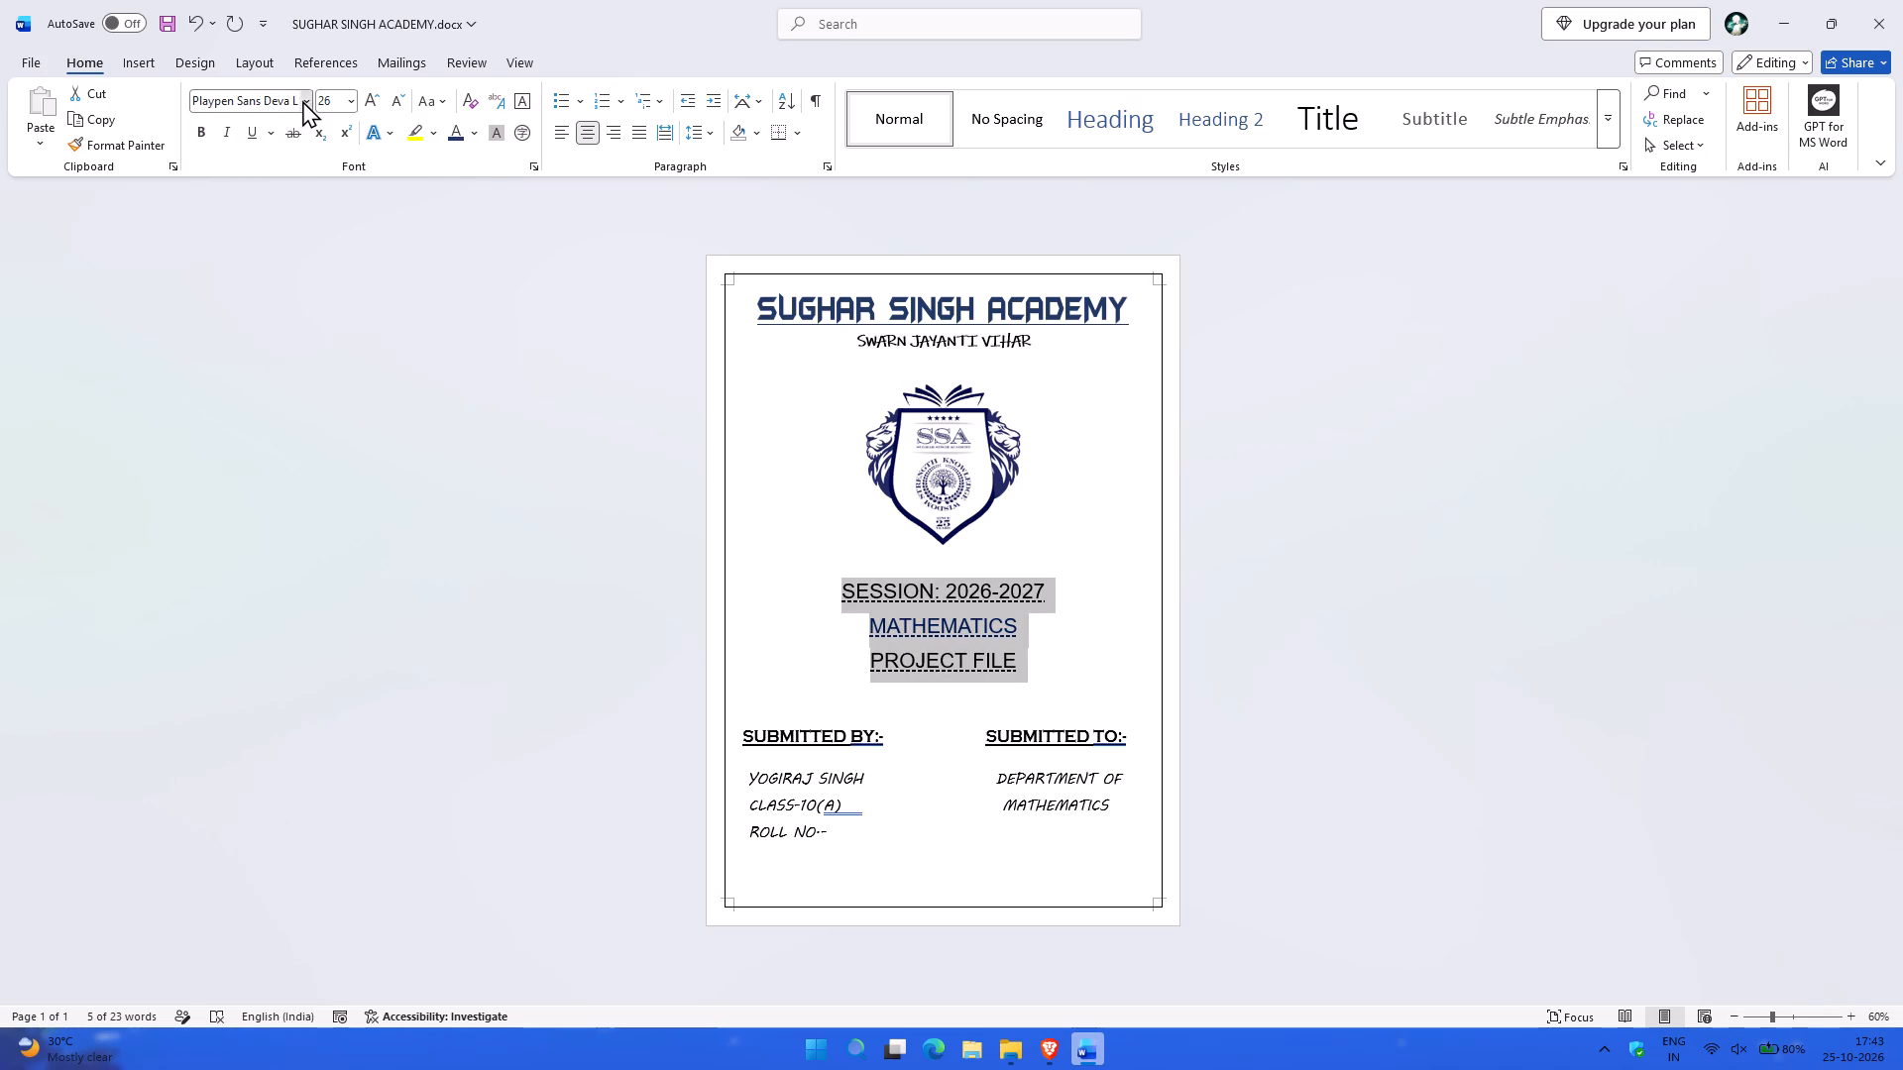
scroll(273, 646, "down", 3)
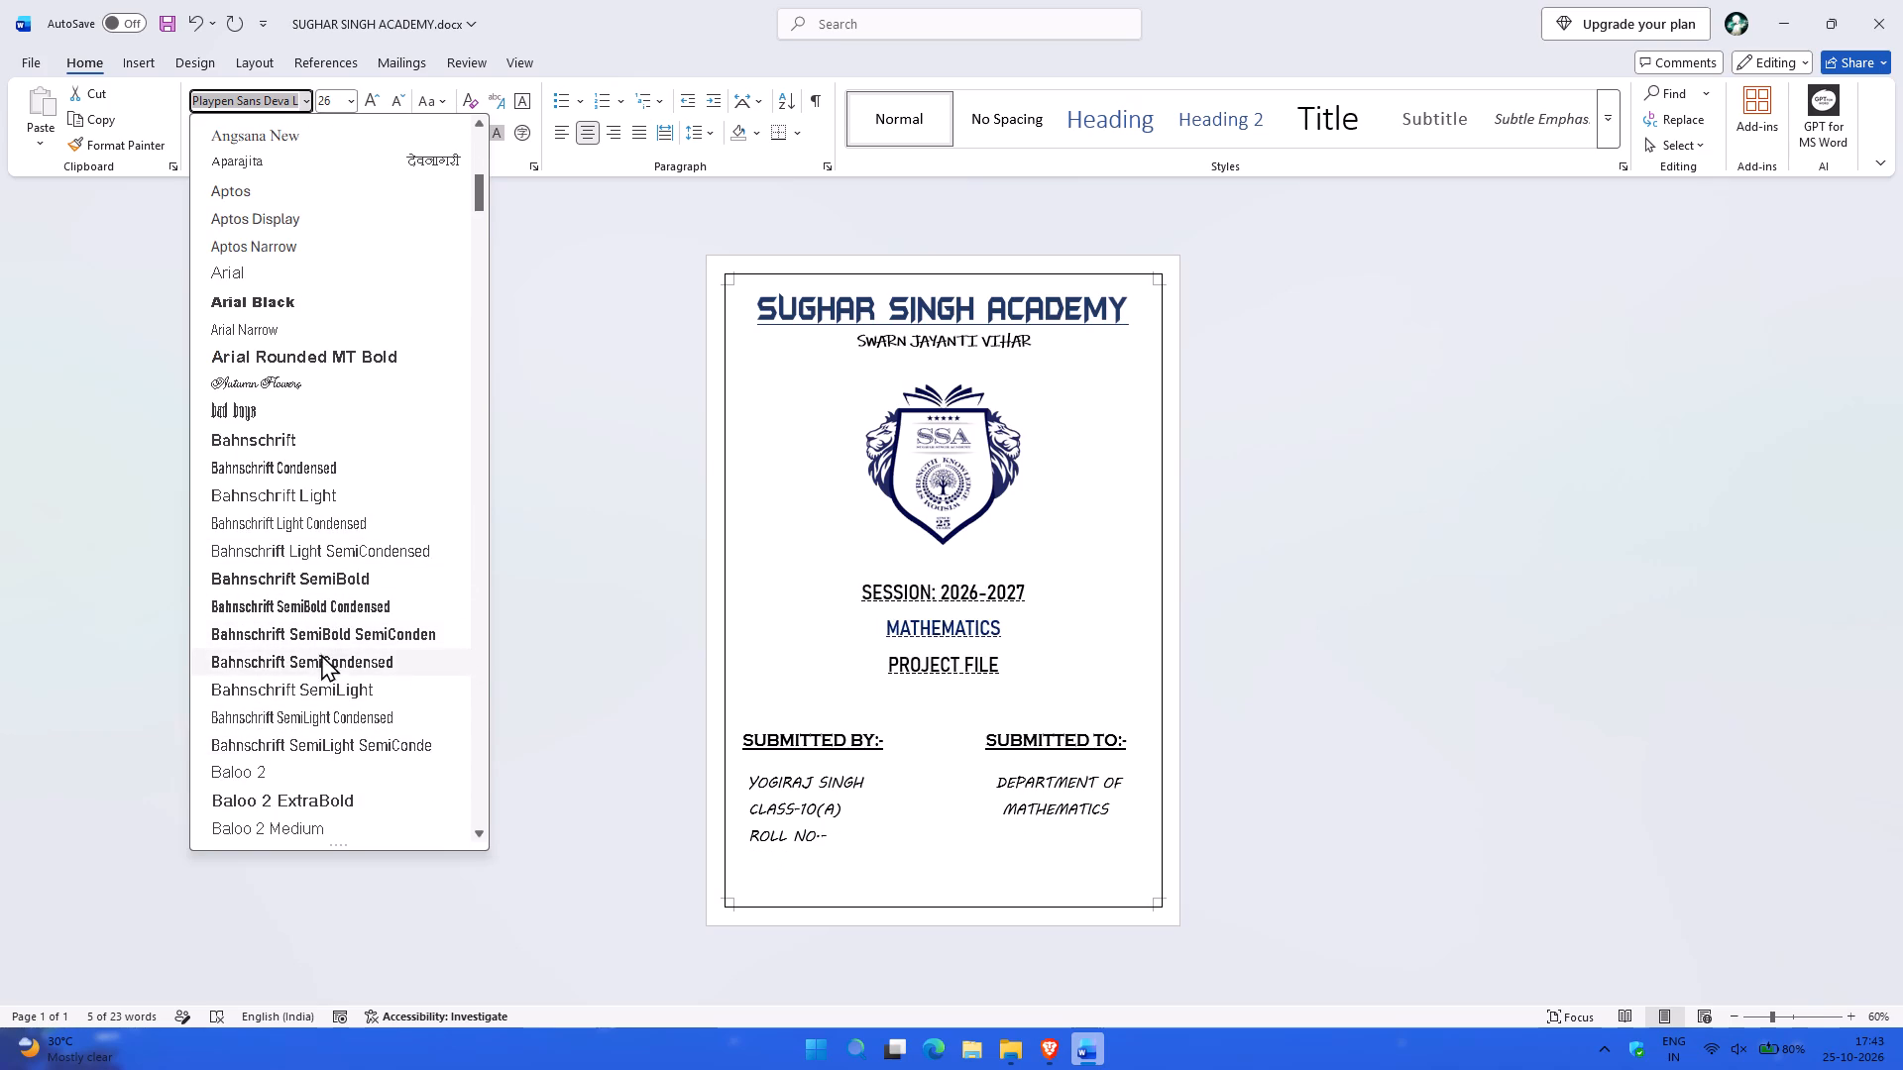
scroll(302, 735, "down", 2)
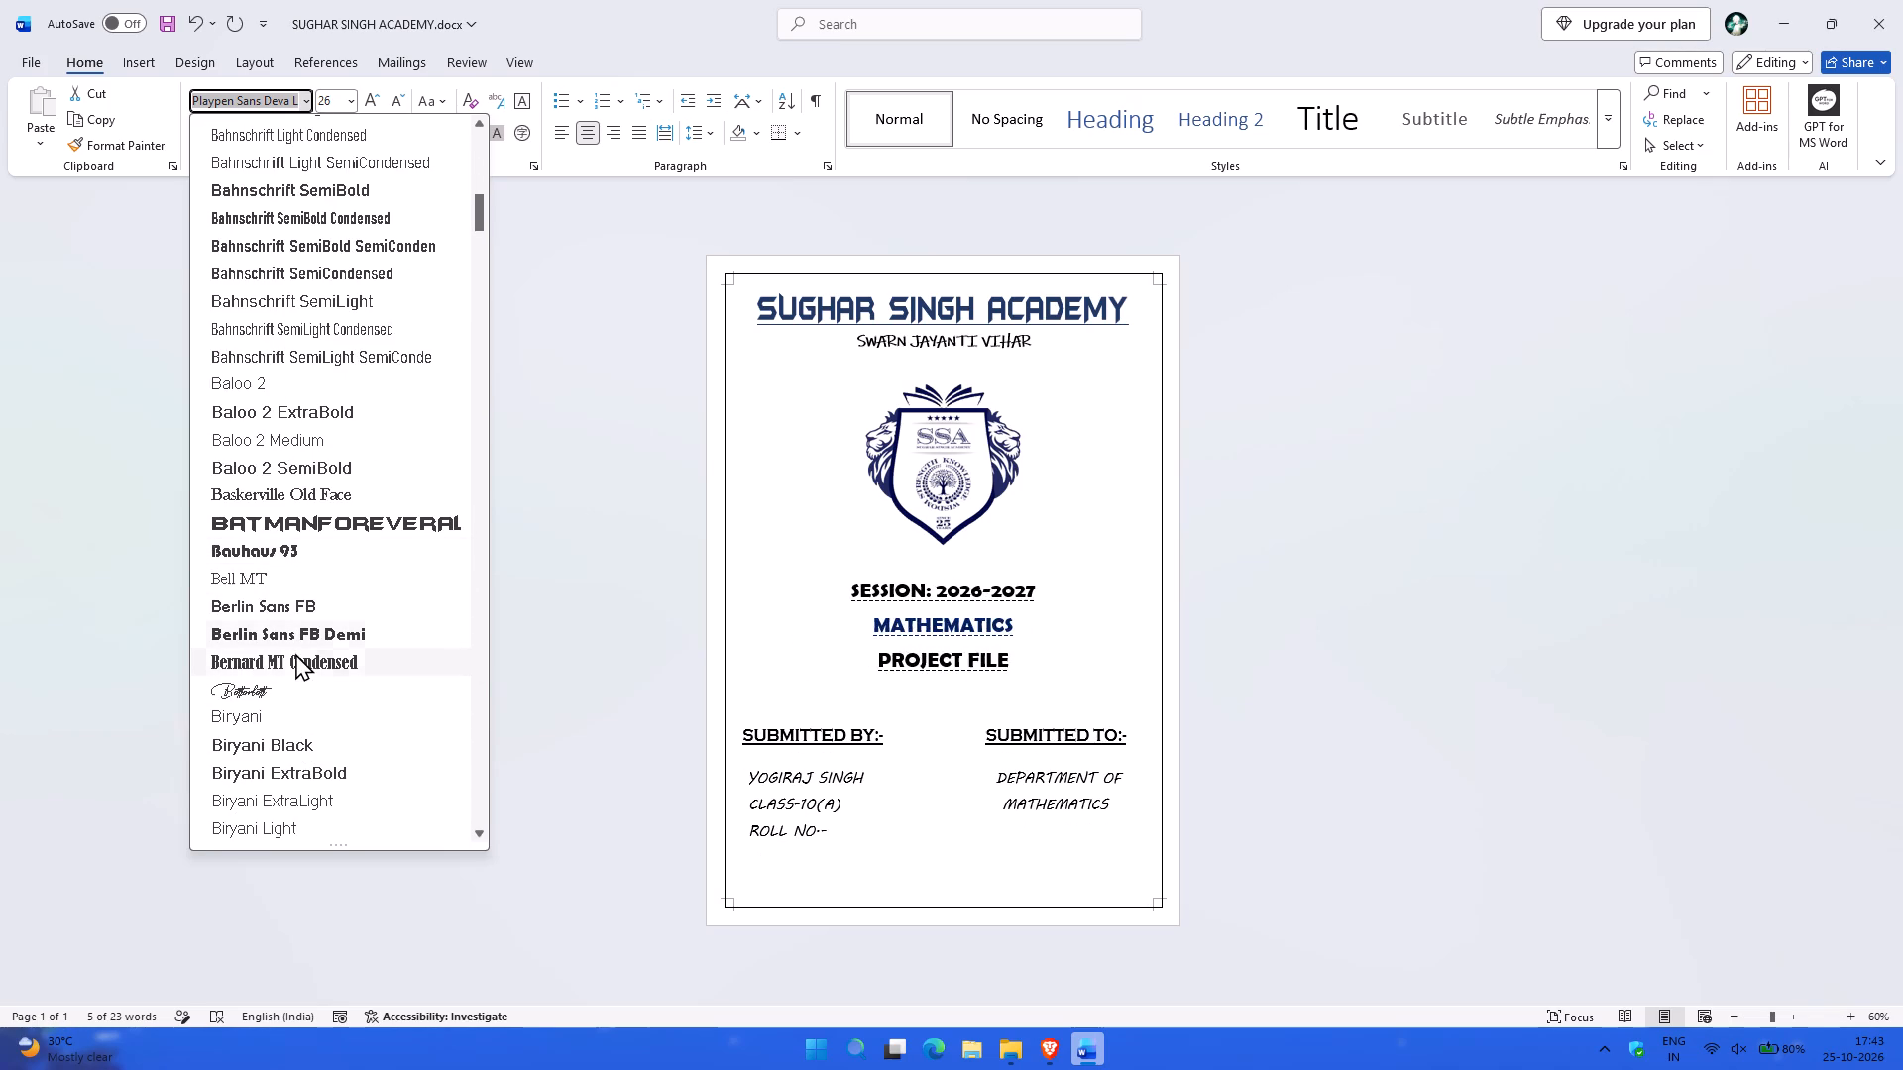
scroll(349, 623, "down", 1)
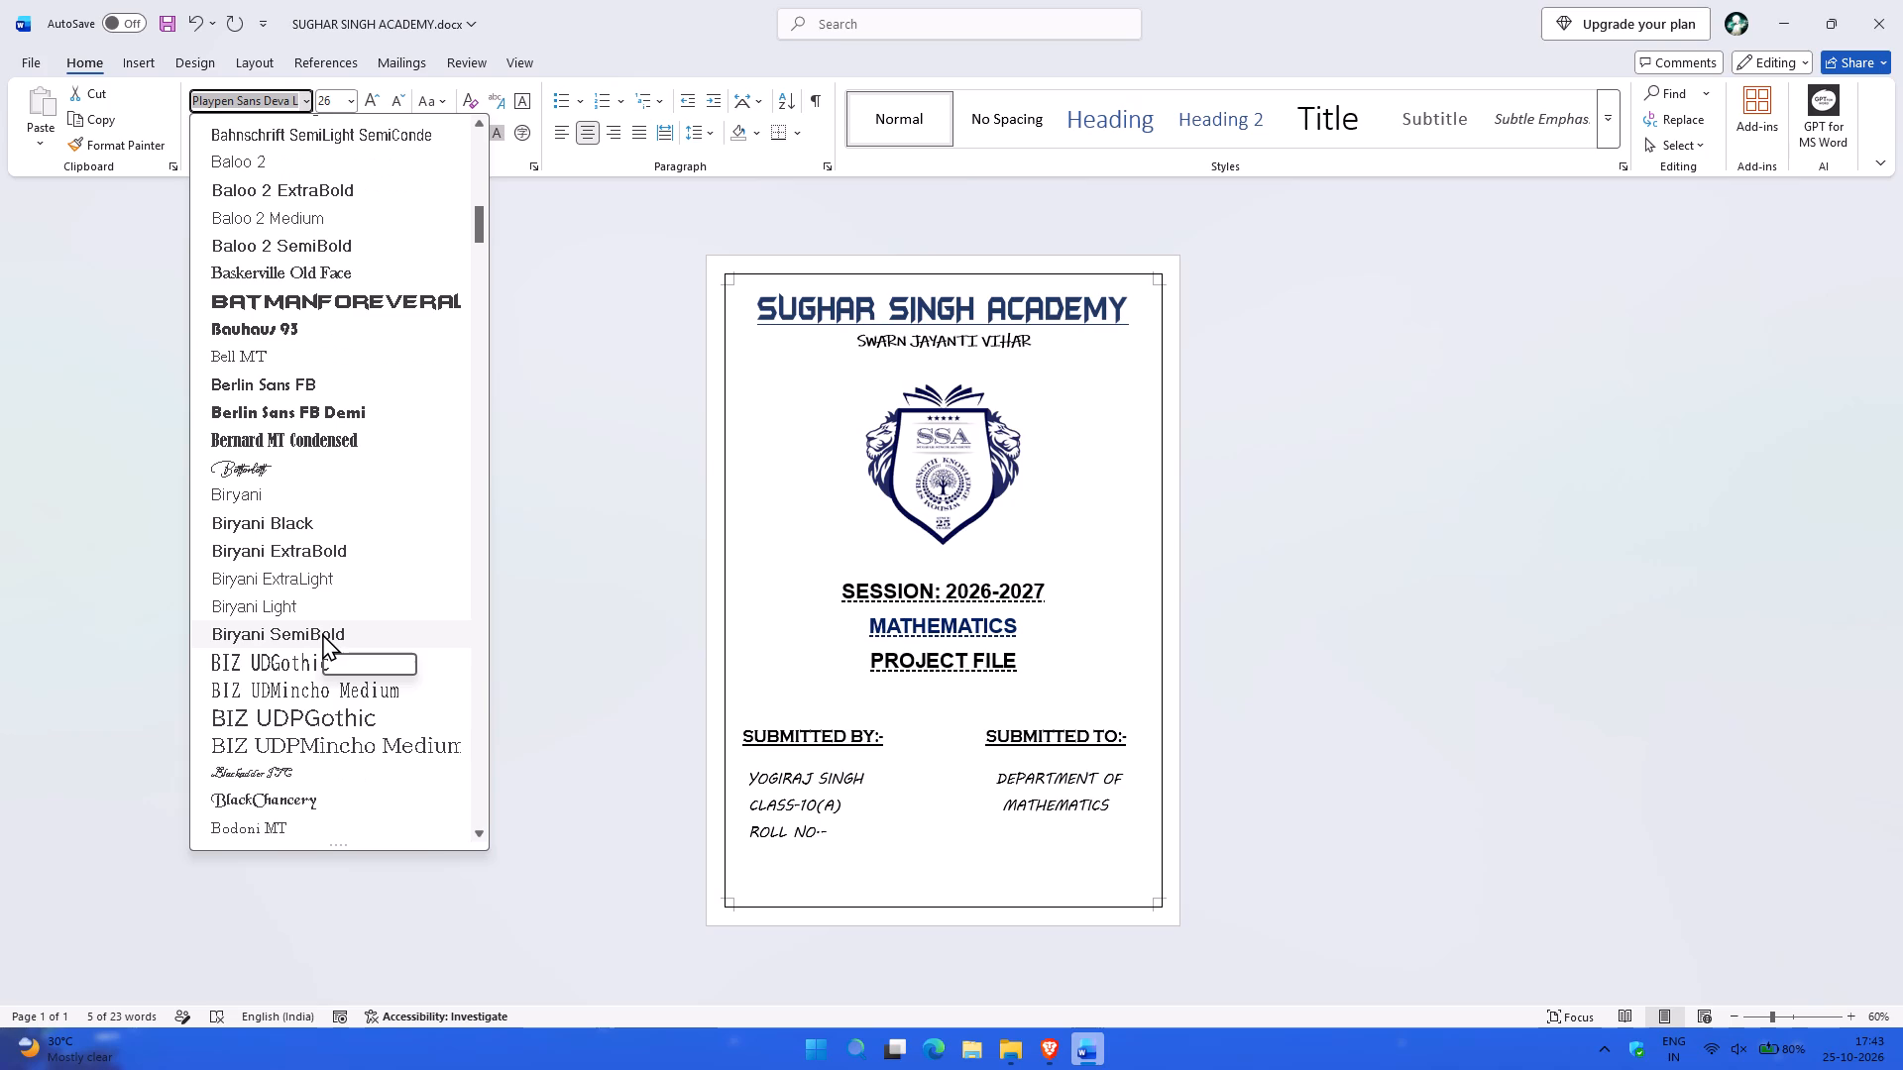
scroll(322, 633, "down", 3)
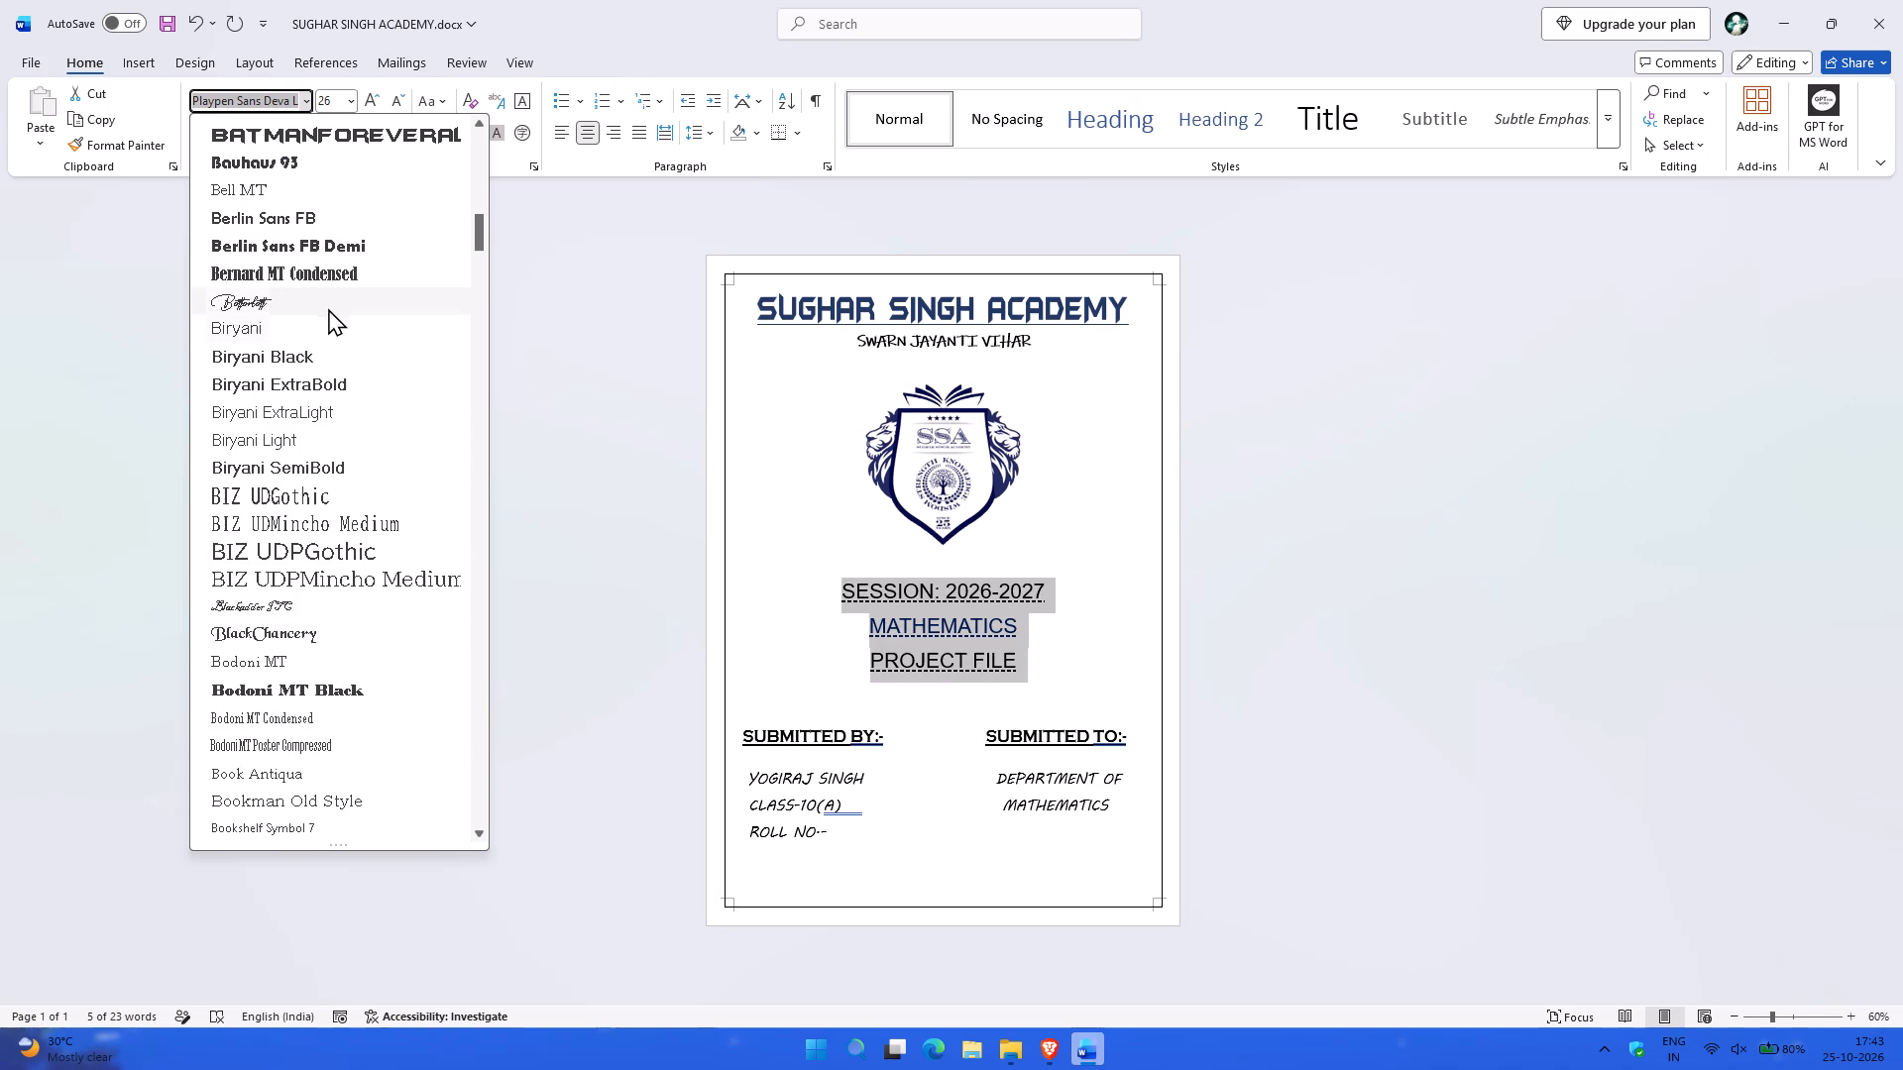
scroll(334, 559, "down", 1)
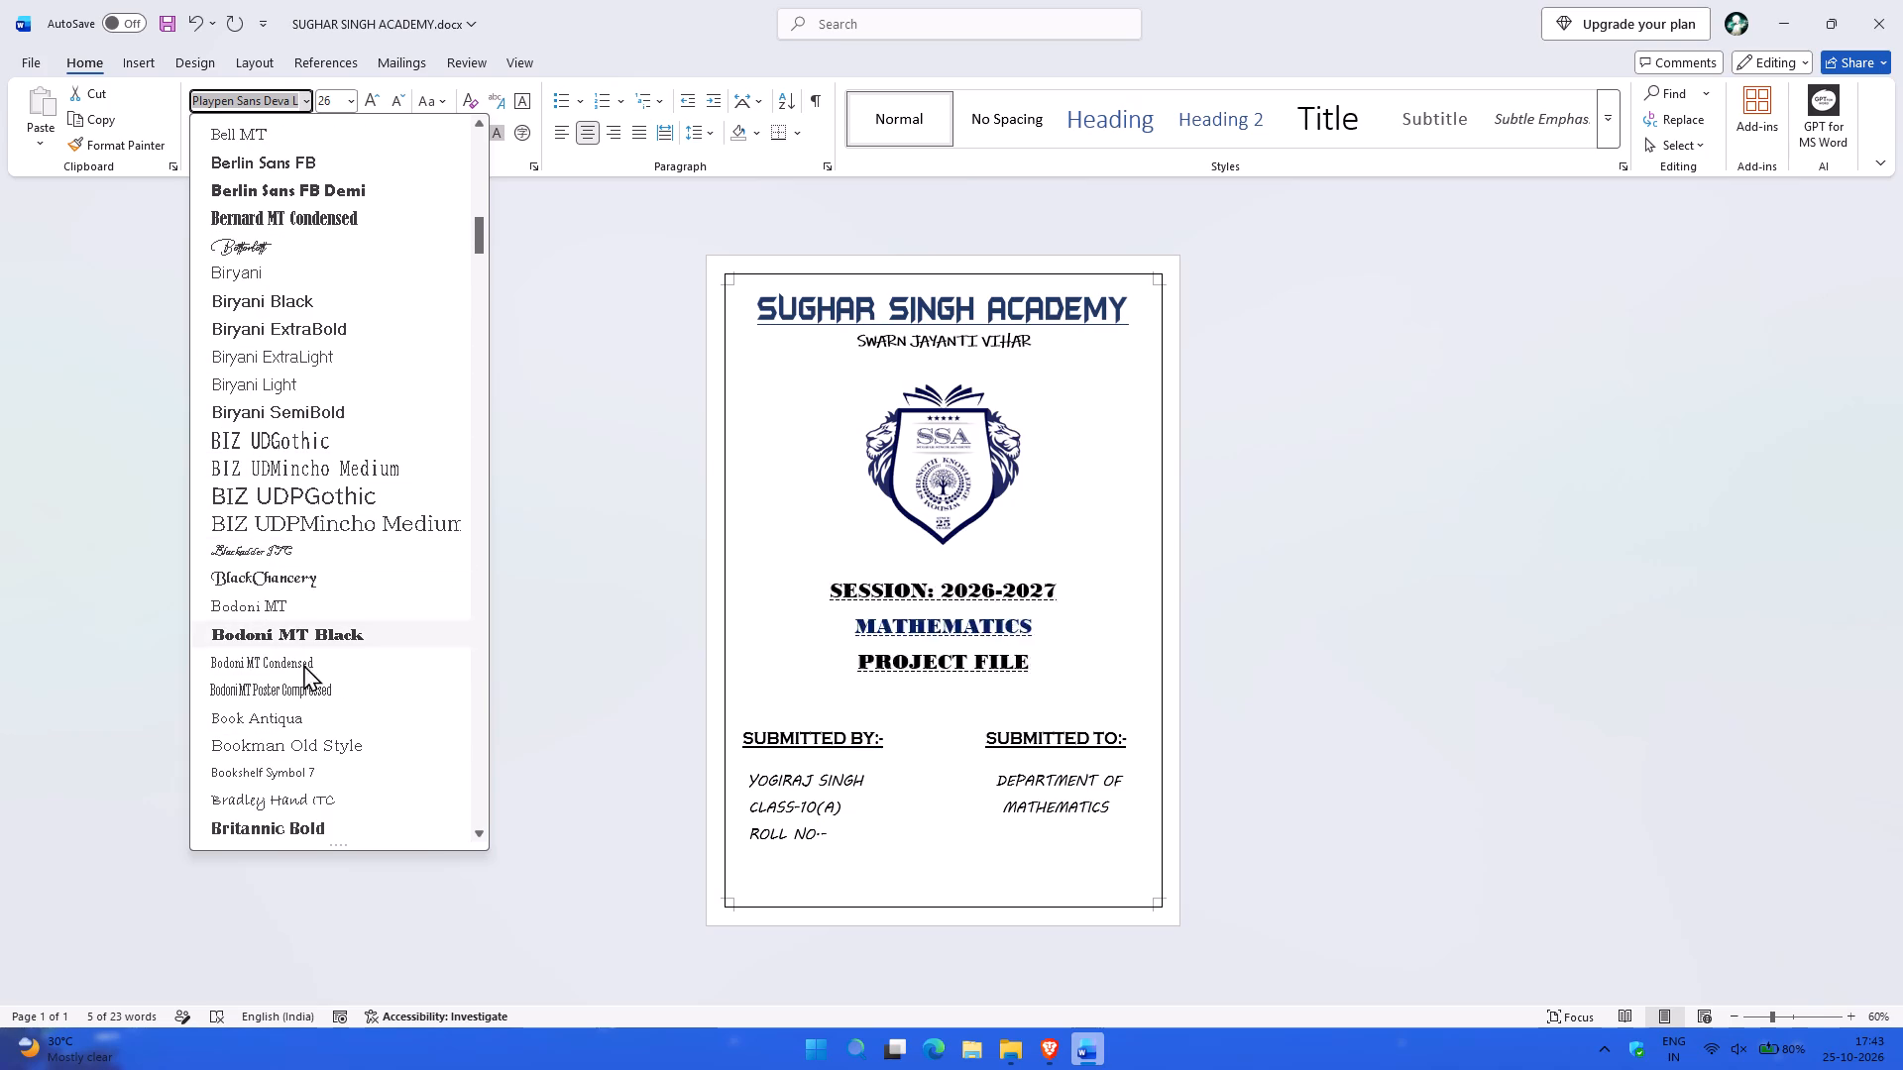
scroll(330, 467, "up", 4)
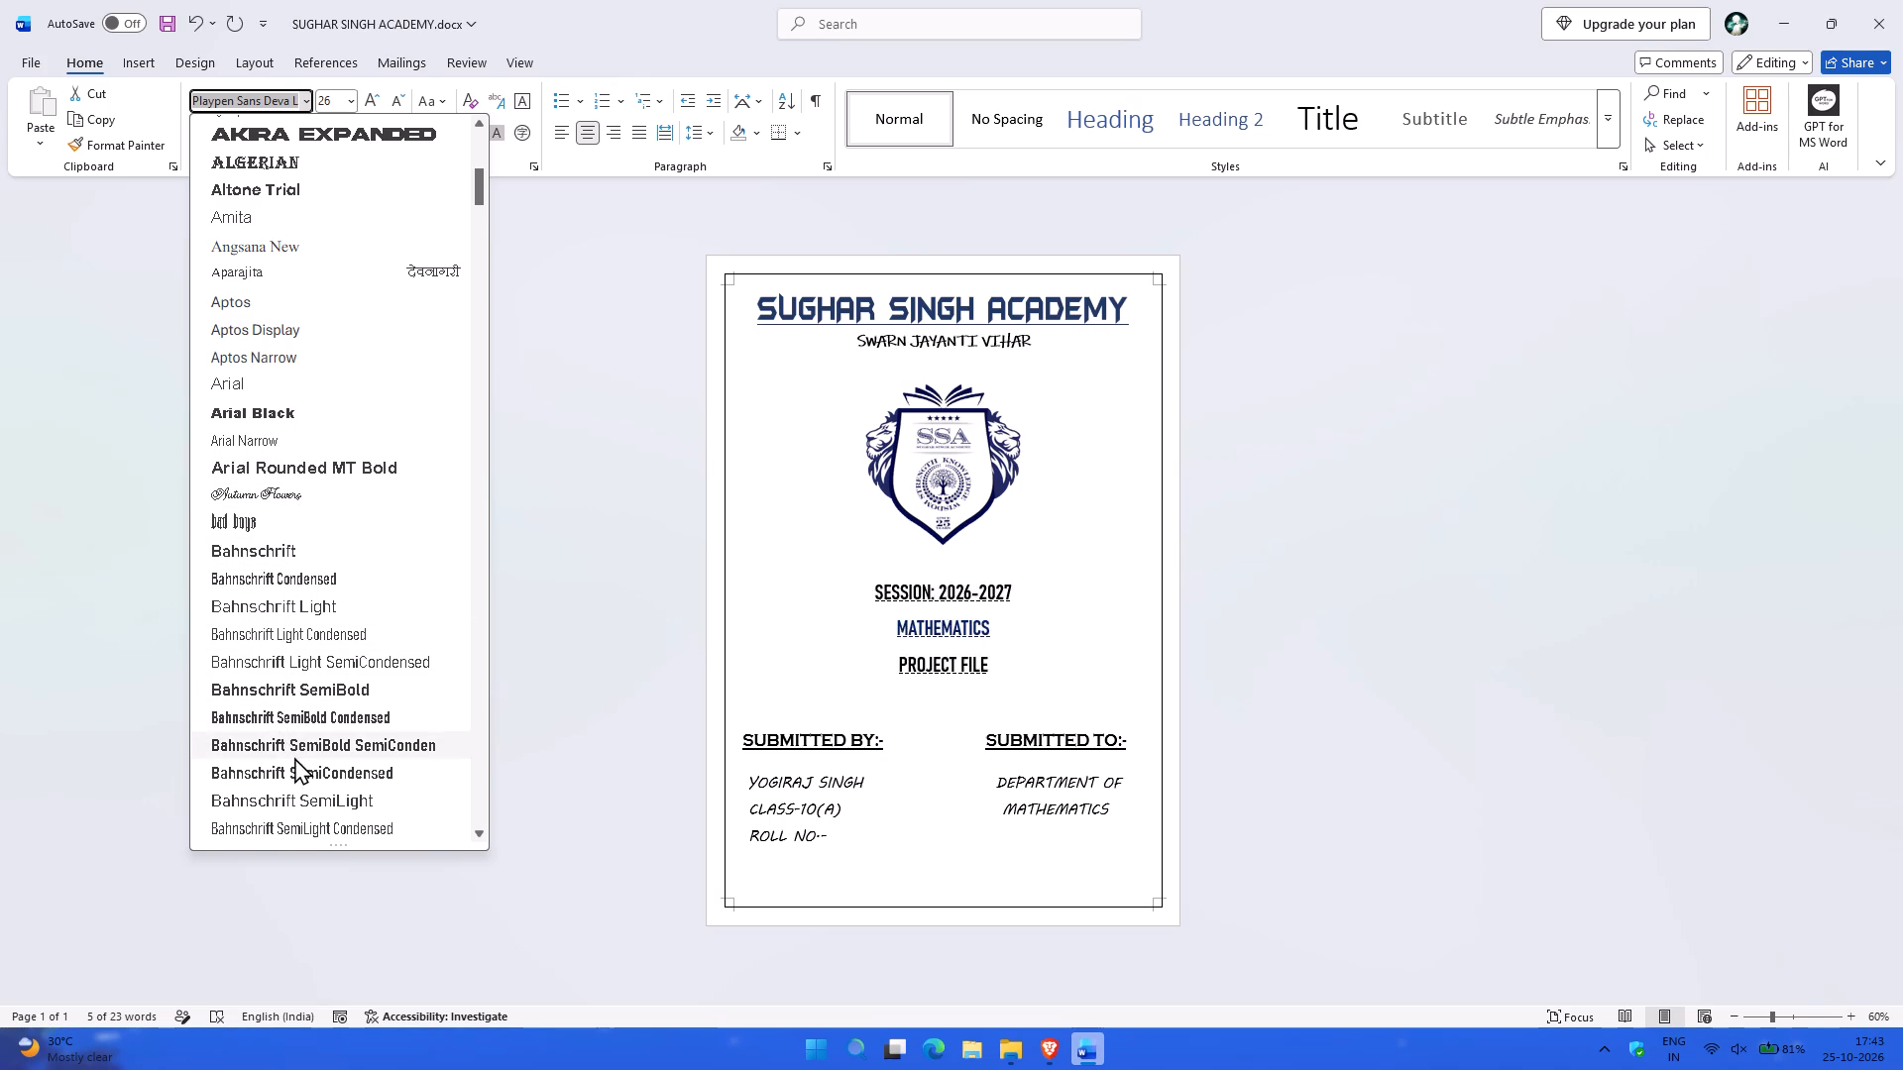
scroll(343, 510, "up", 1)
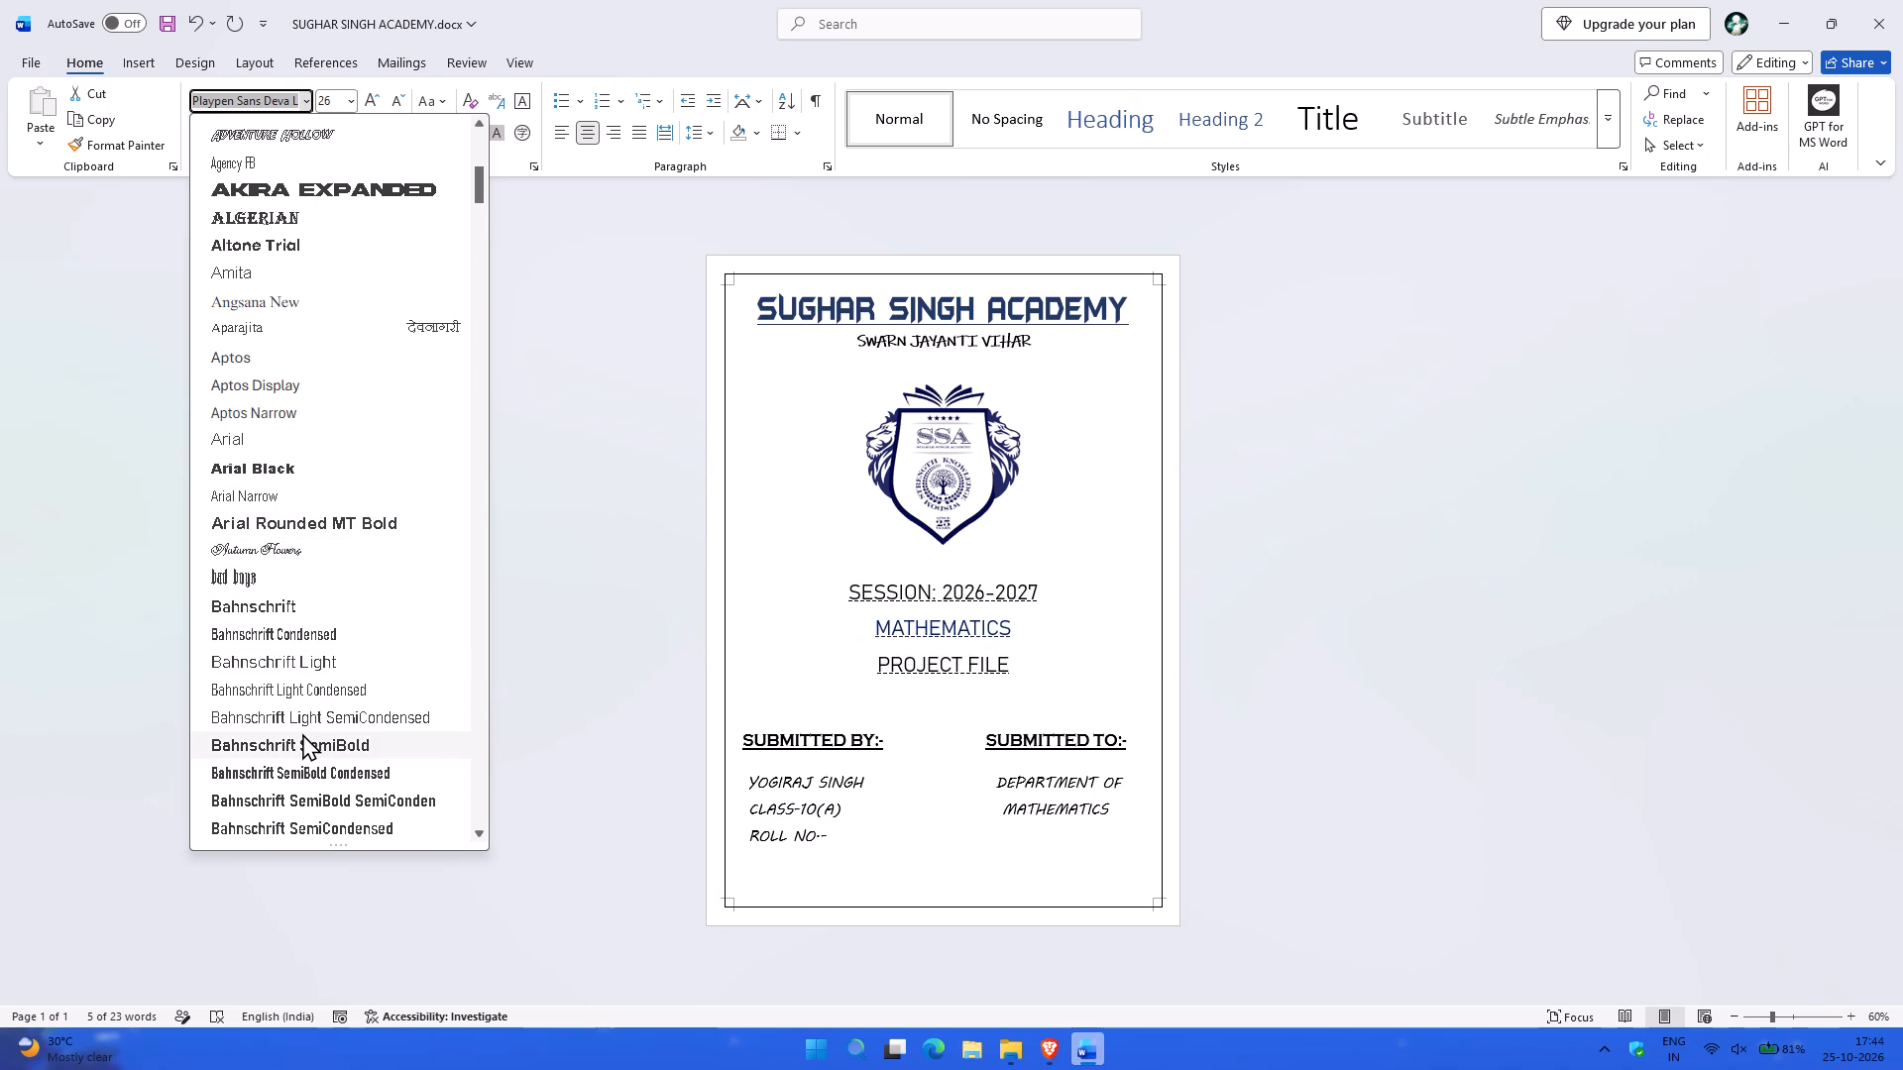
scroll(302, 733, "down", 1)
scroll(313, 616, "down", 1)
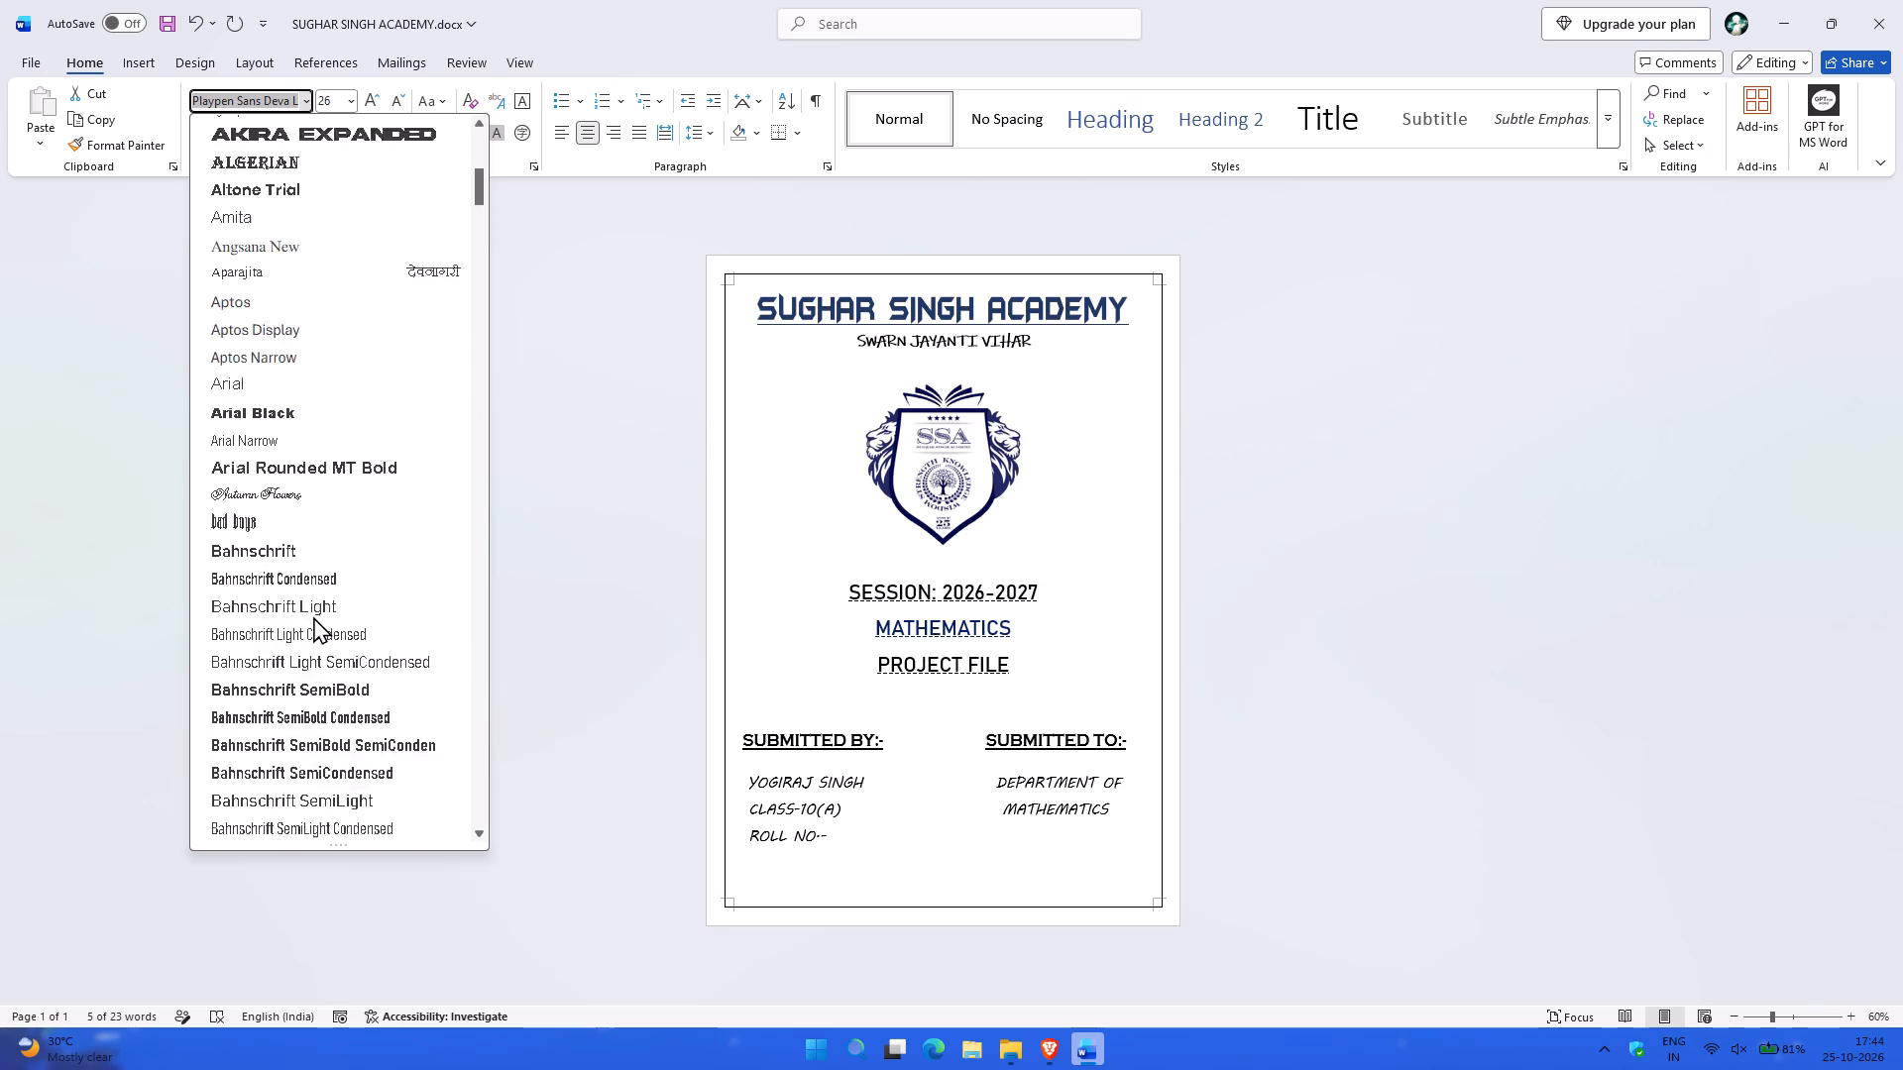
scroll(313, 616, "down", 3)
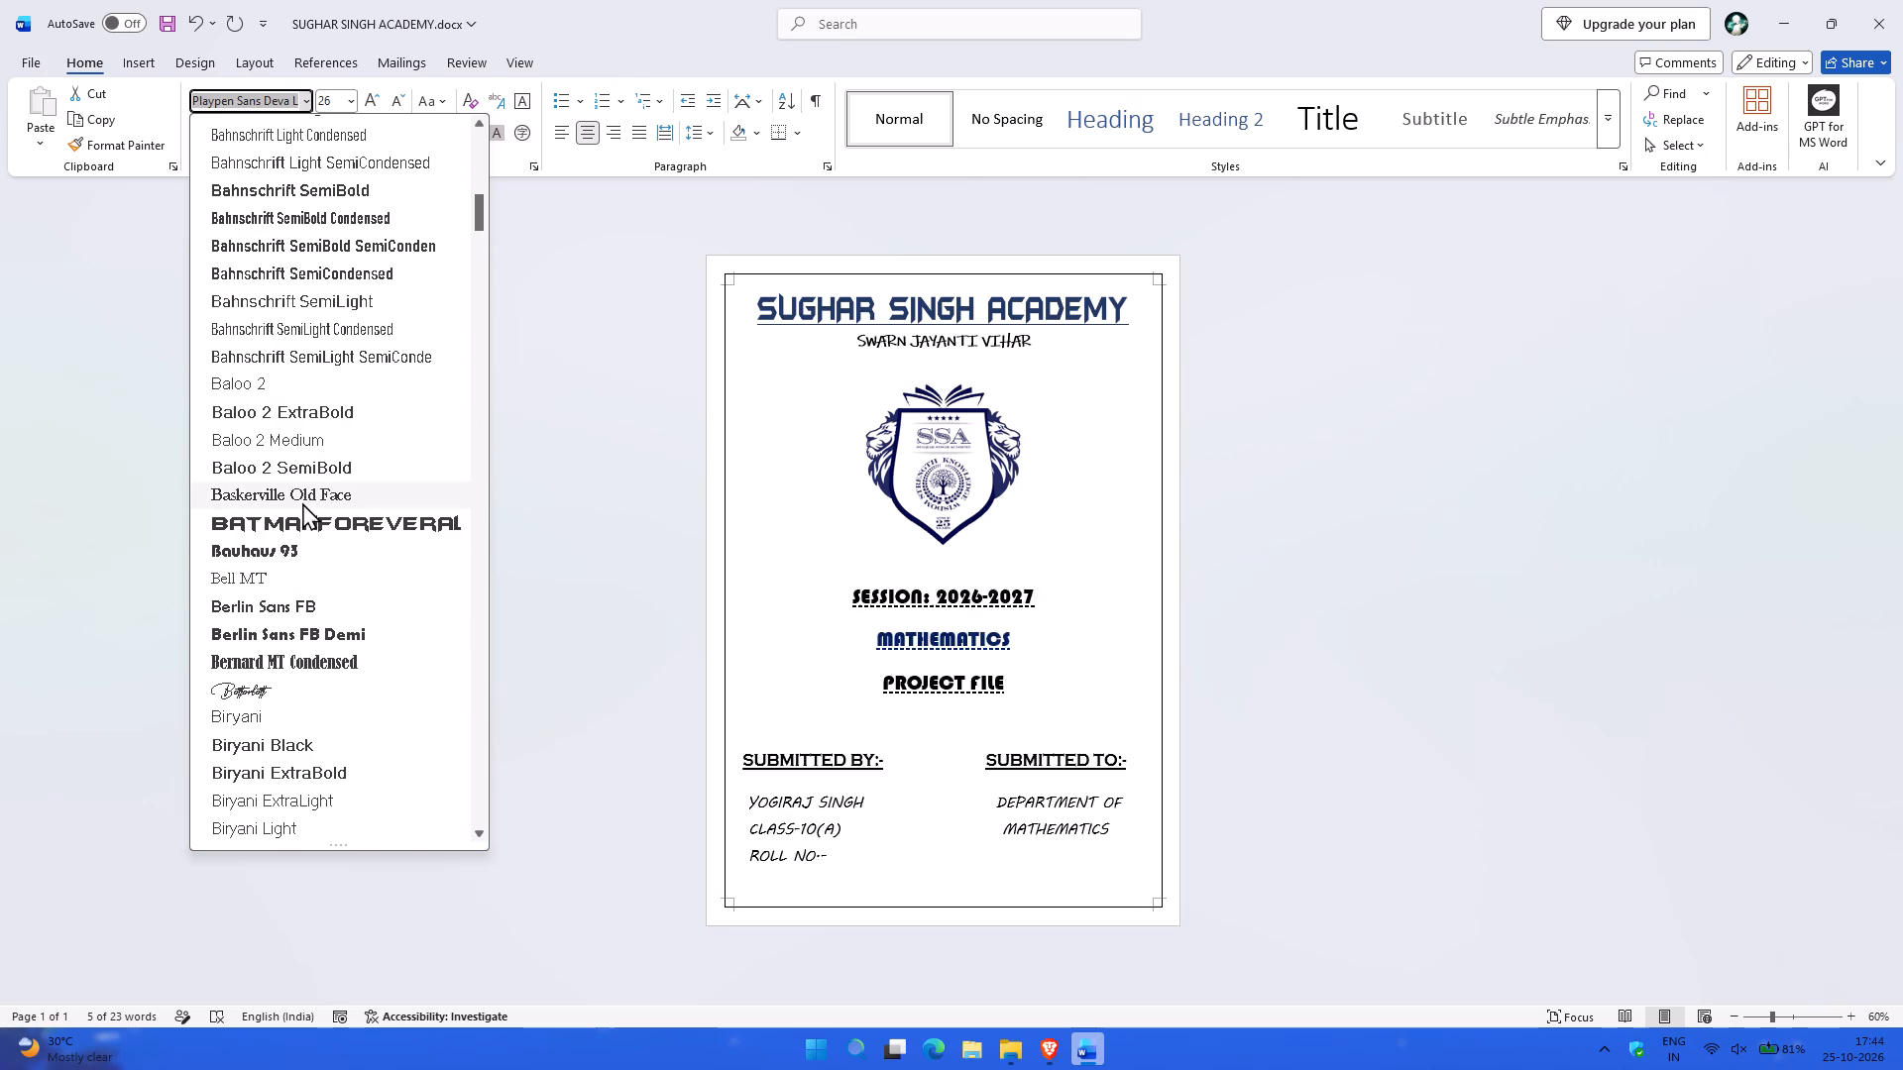
scroll(286, 780, "down", 1)
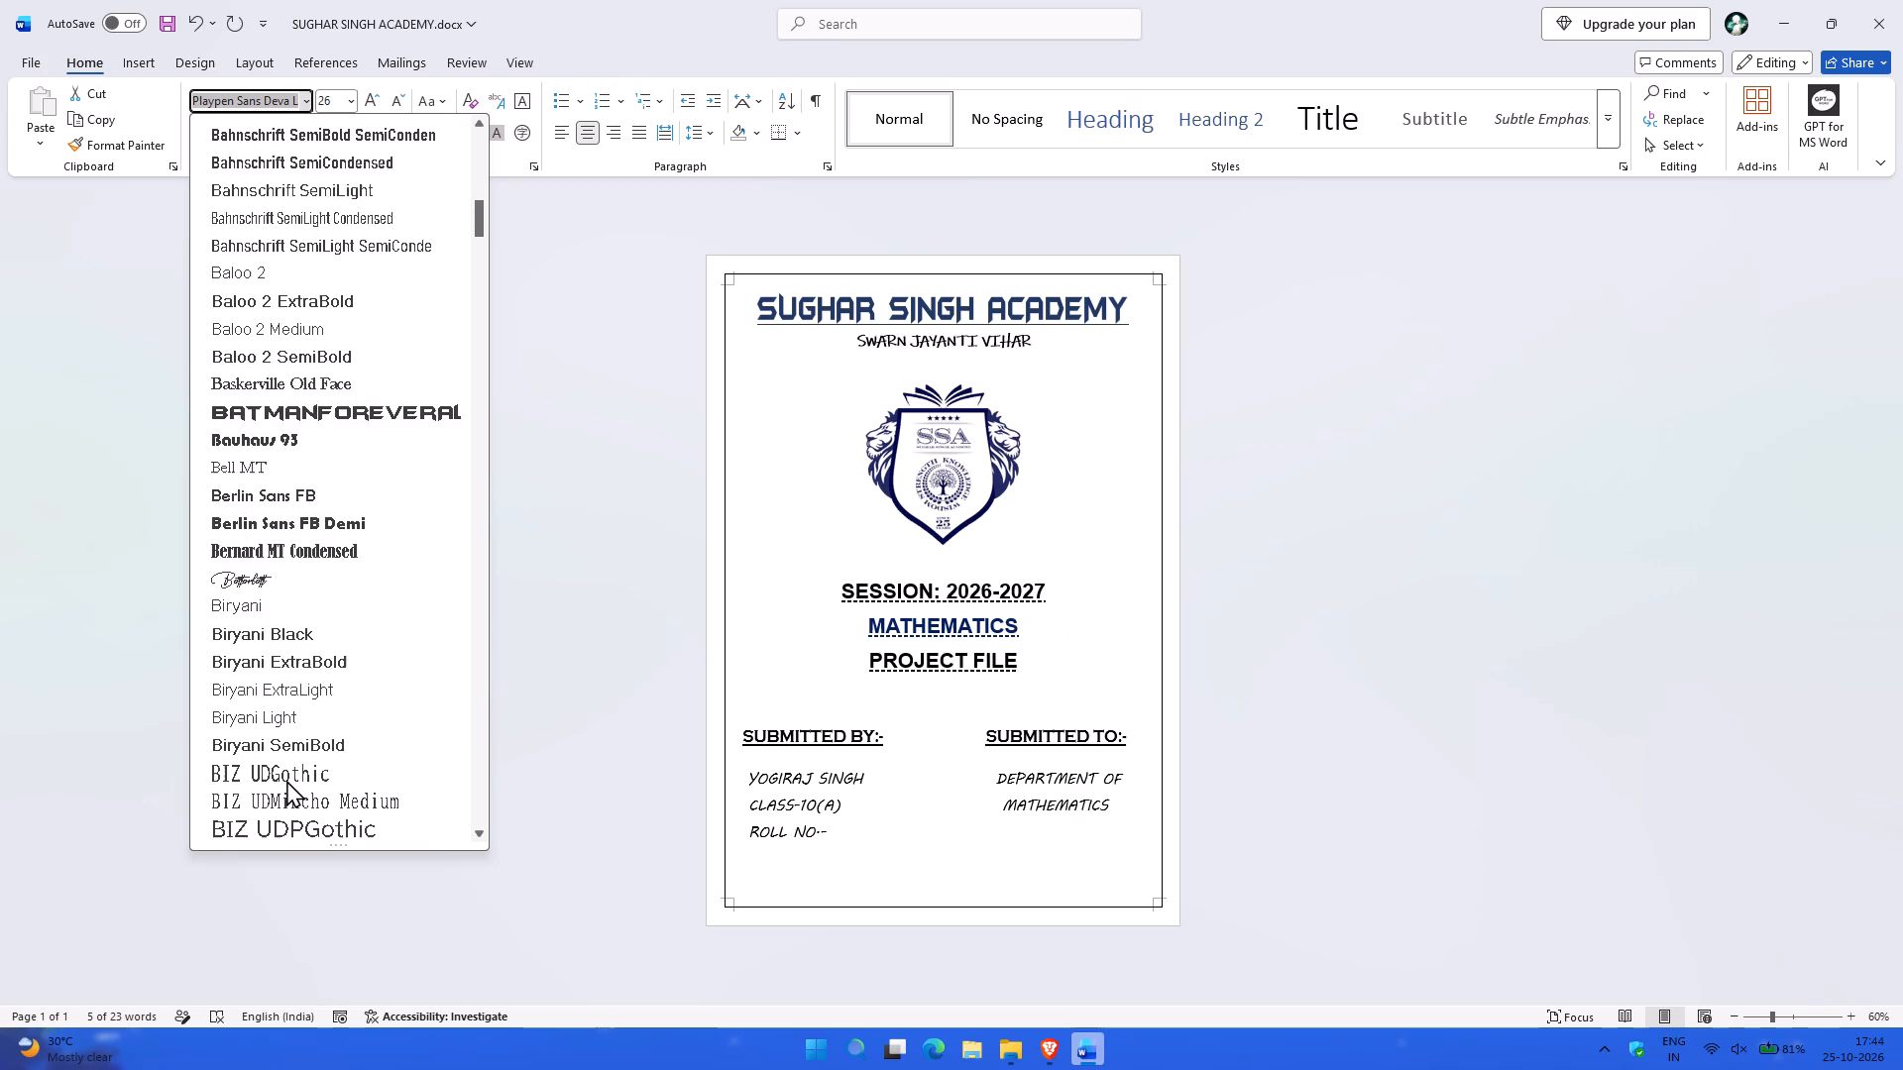
scroll(286, 780, "down", 1)
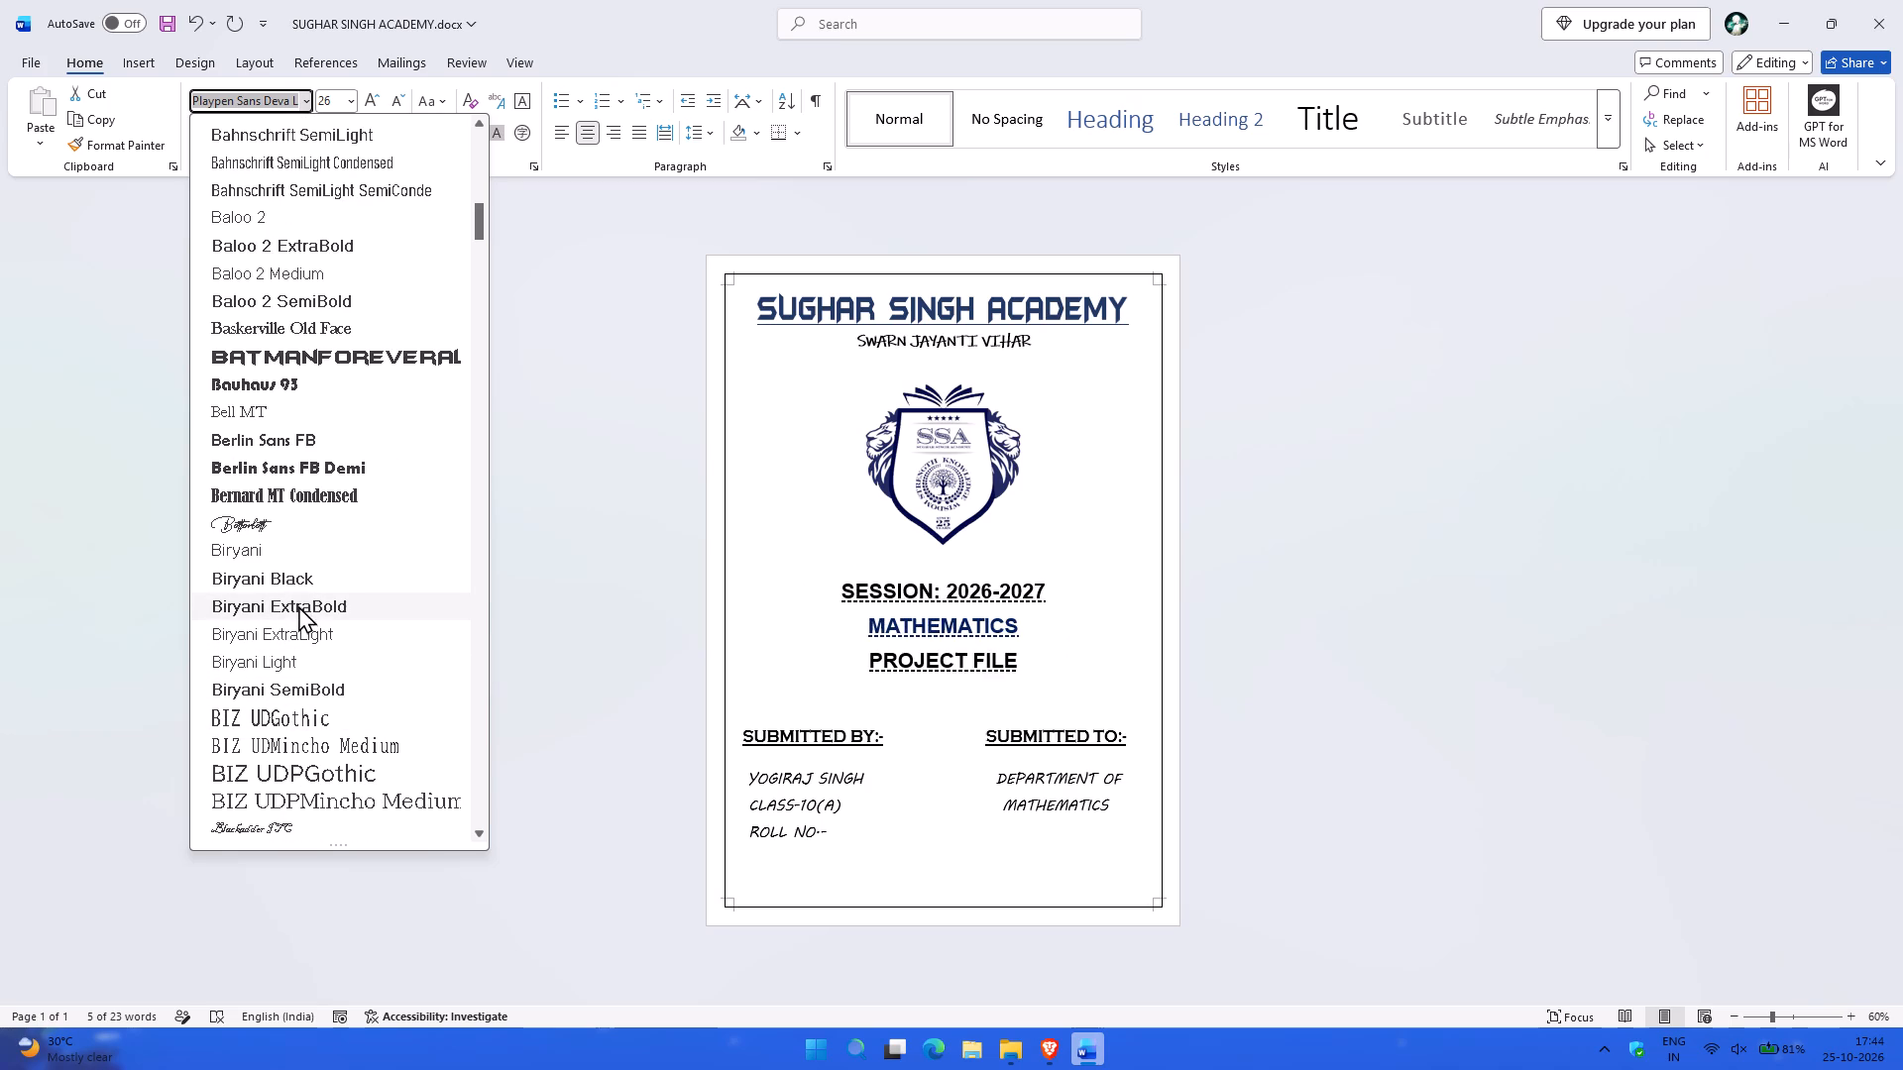
scroll(343, 527, "down", 2)
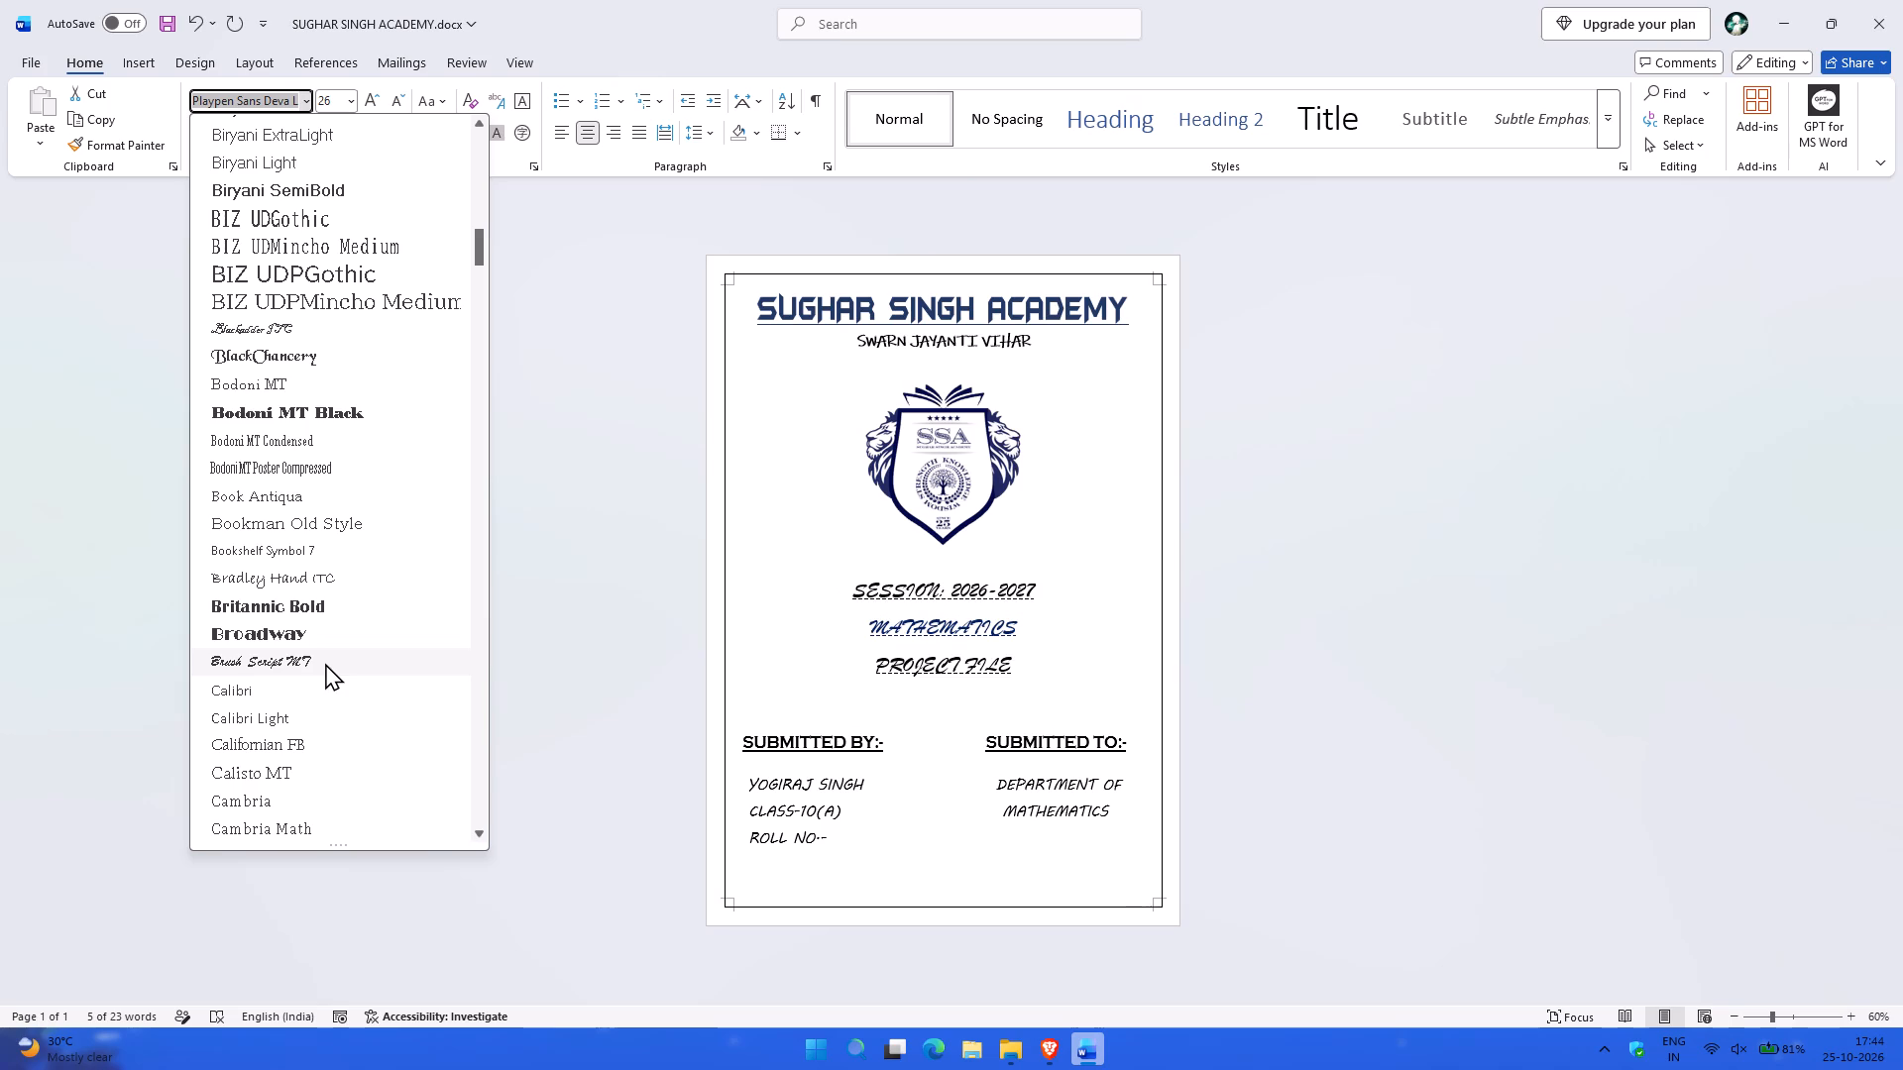
scroll(349, 687, "down", 1)
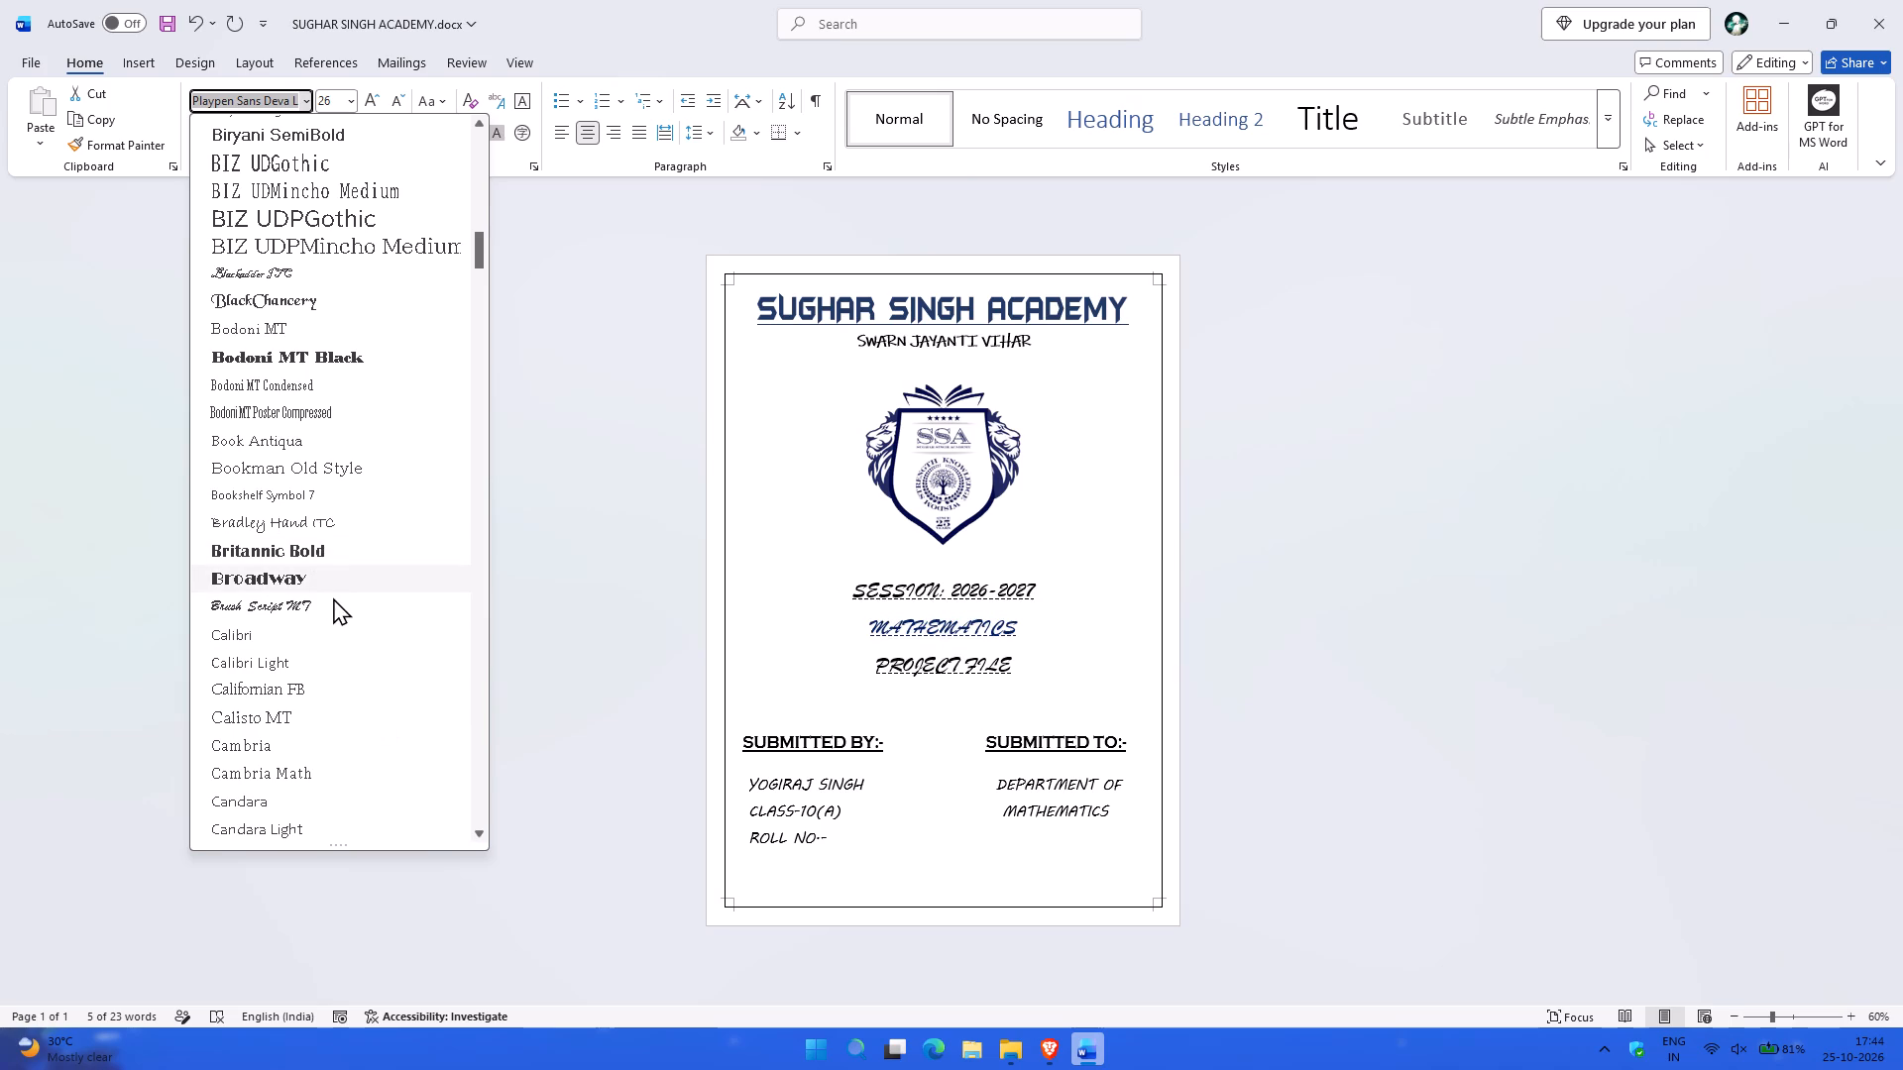
scroll(333, 597, "down", 1)
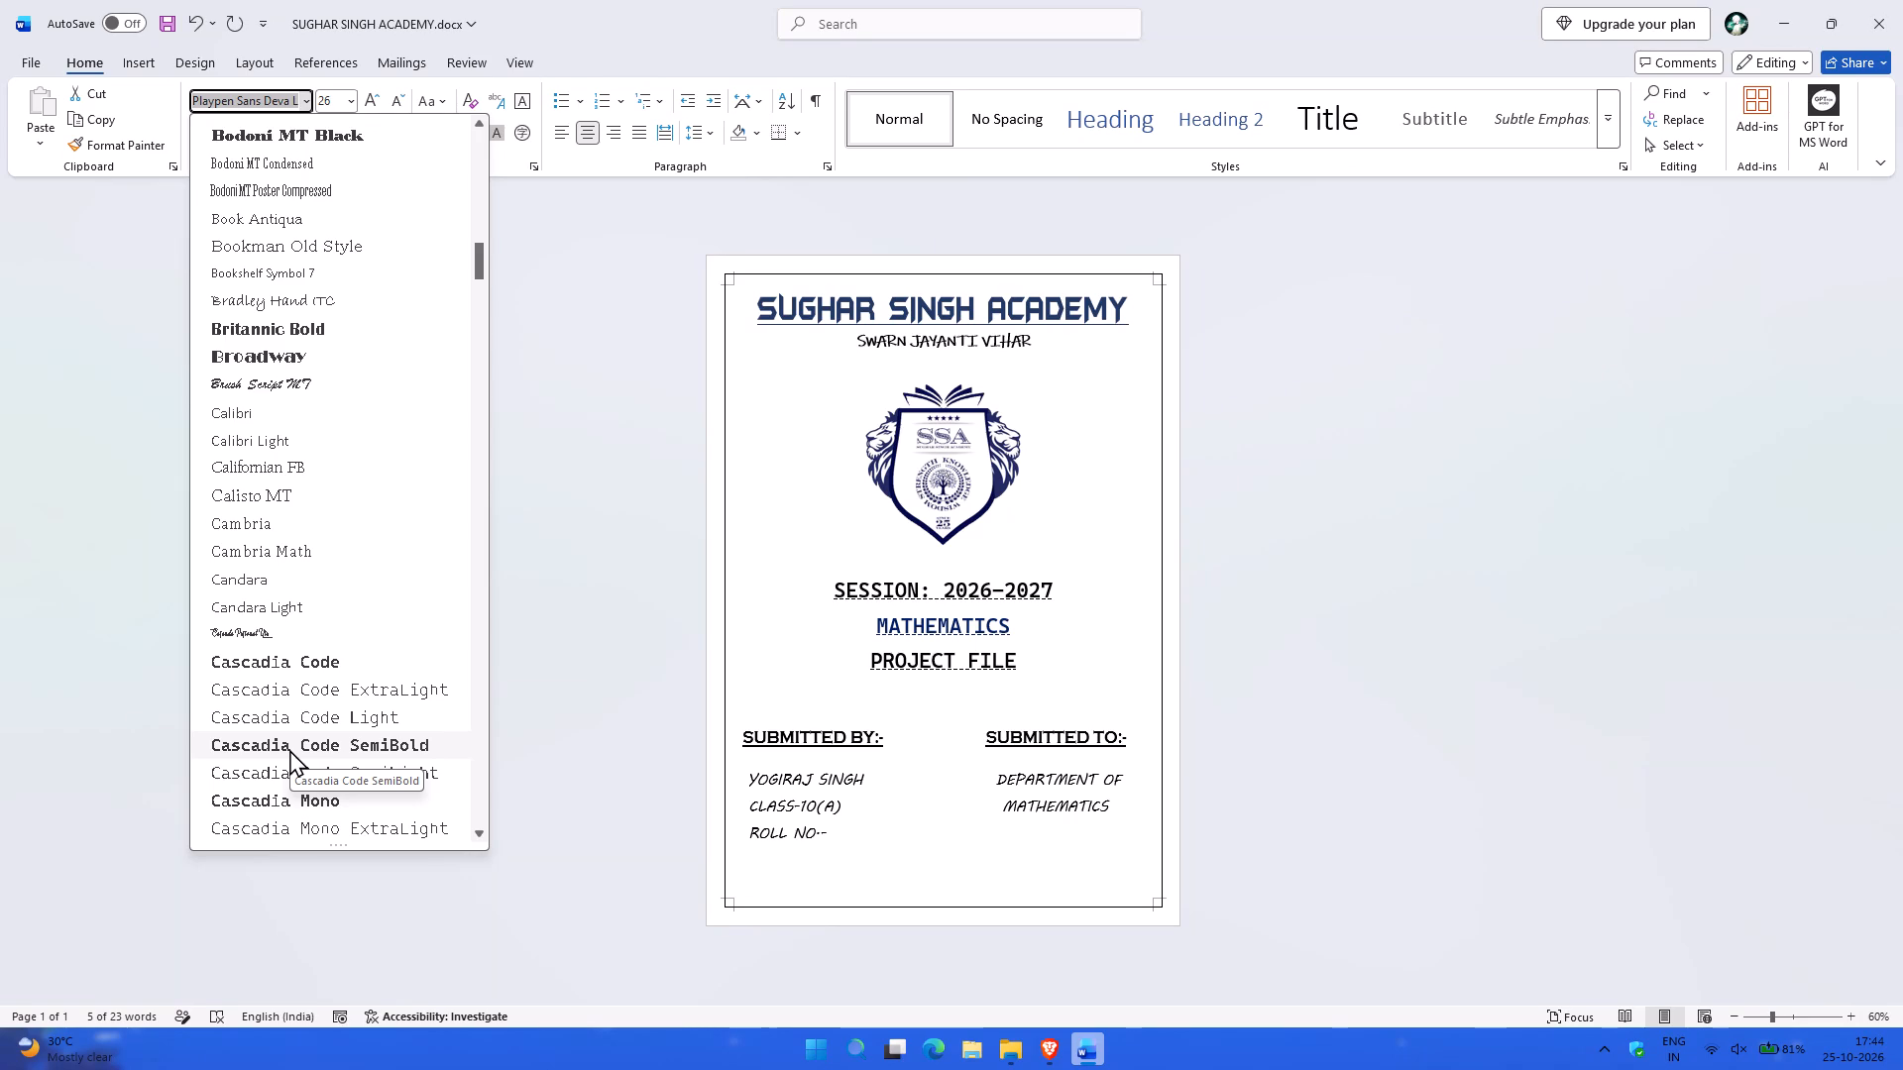
scroll(354, 755, "down", 1)
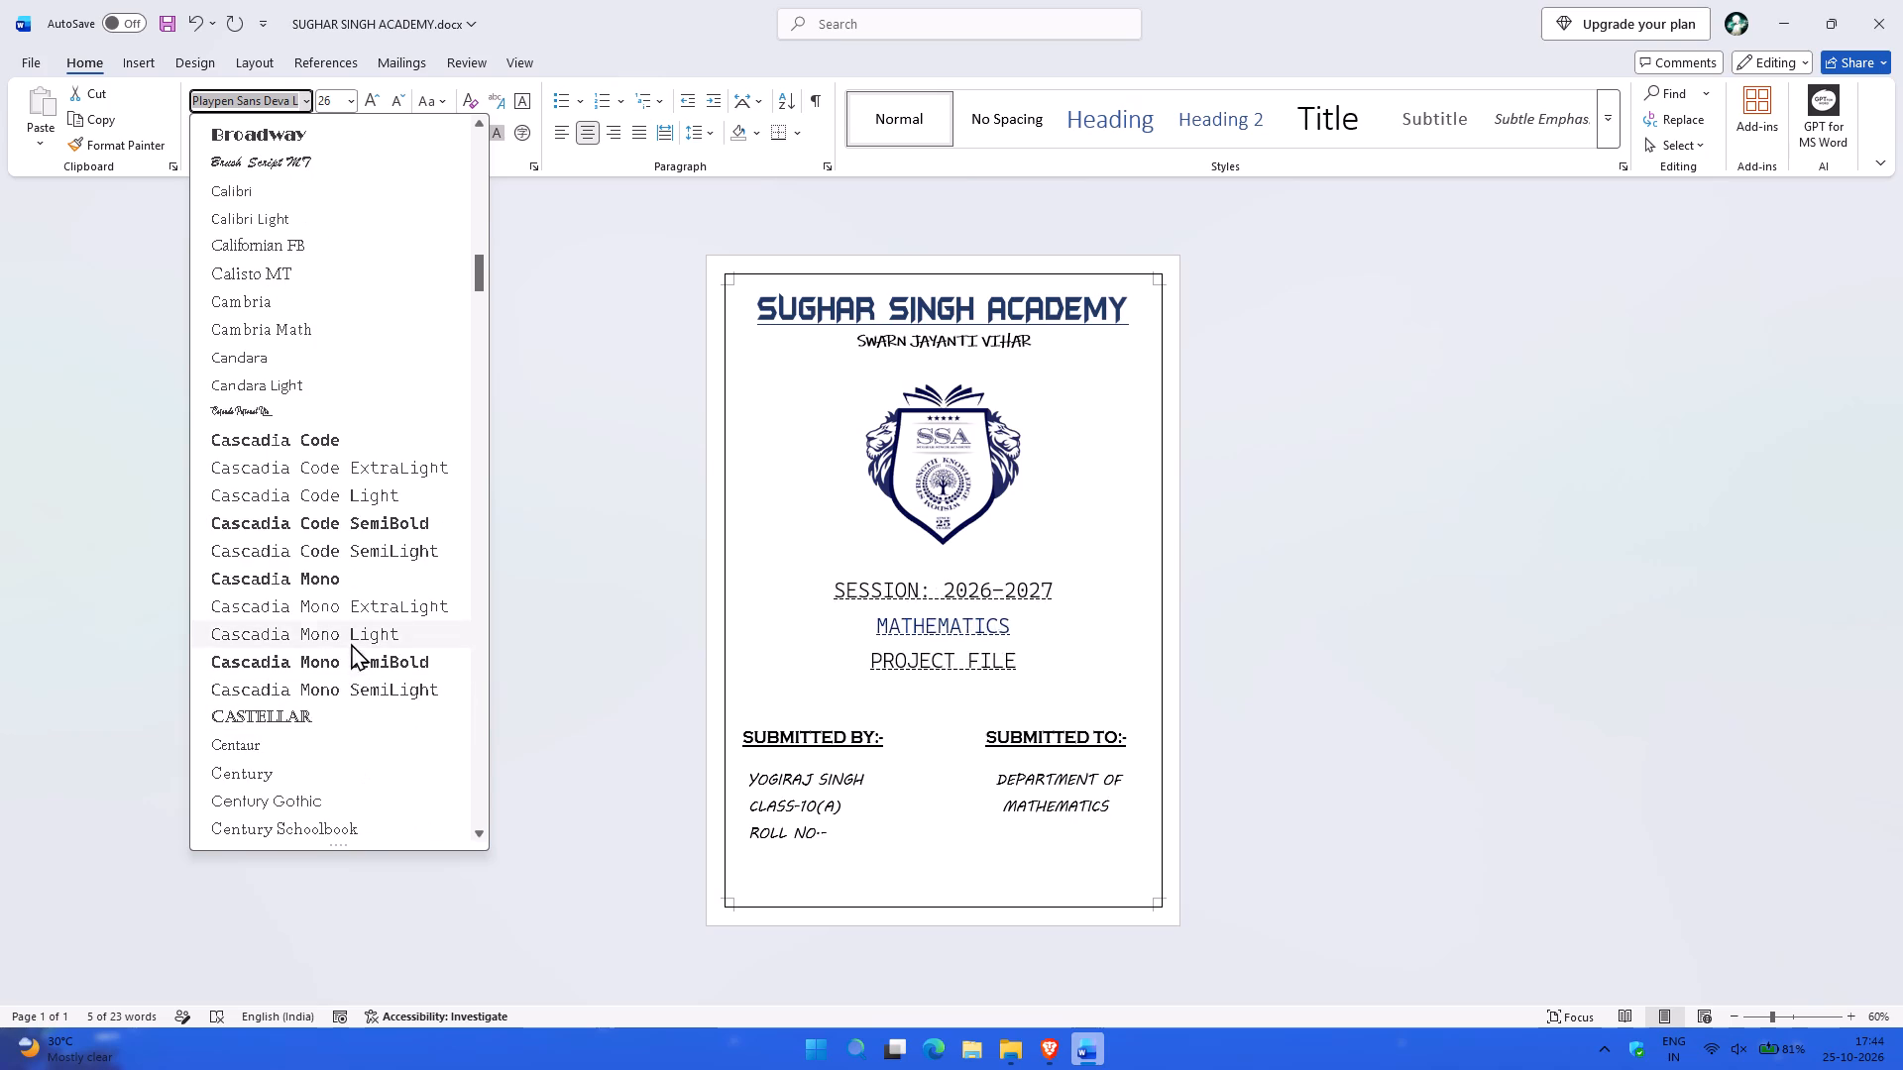
scroll(317, 754, "down", 2)
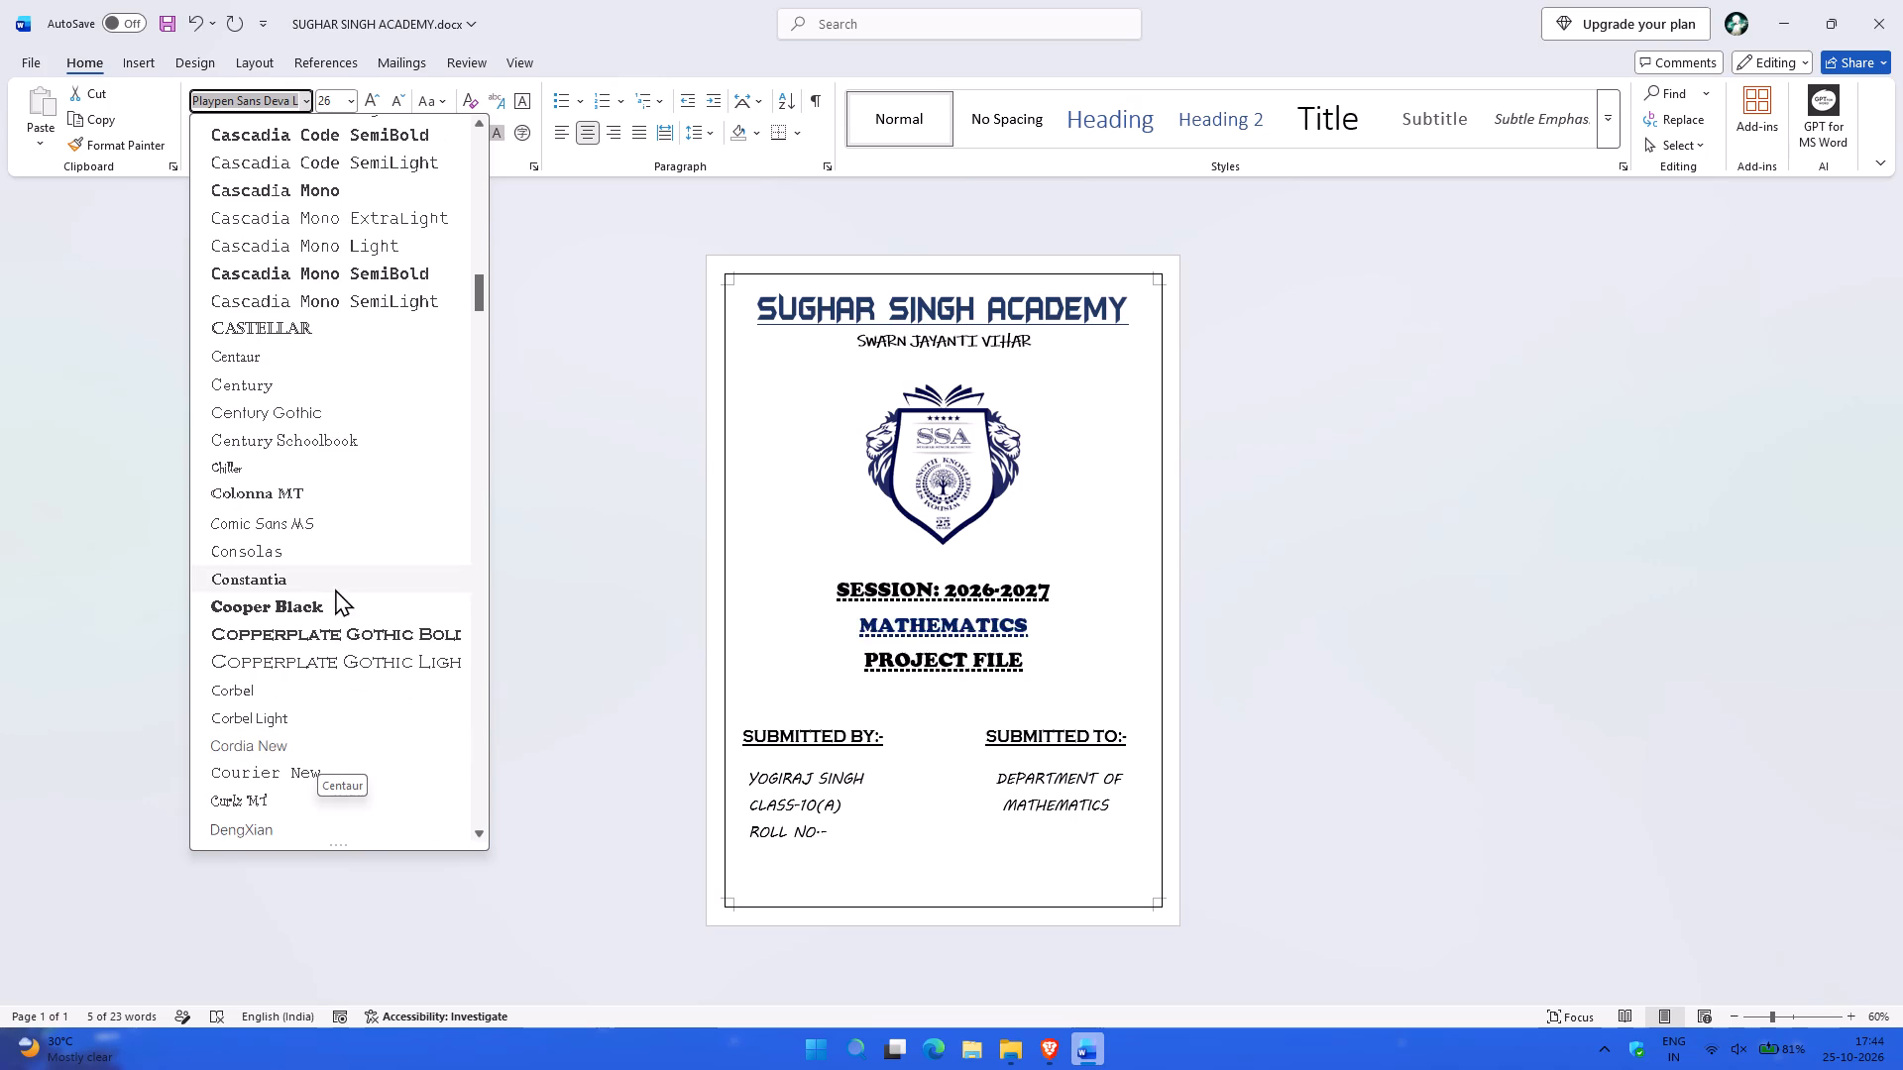
scroll(308, 714, "down", 1)
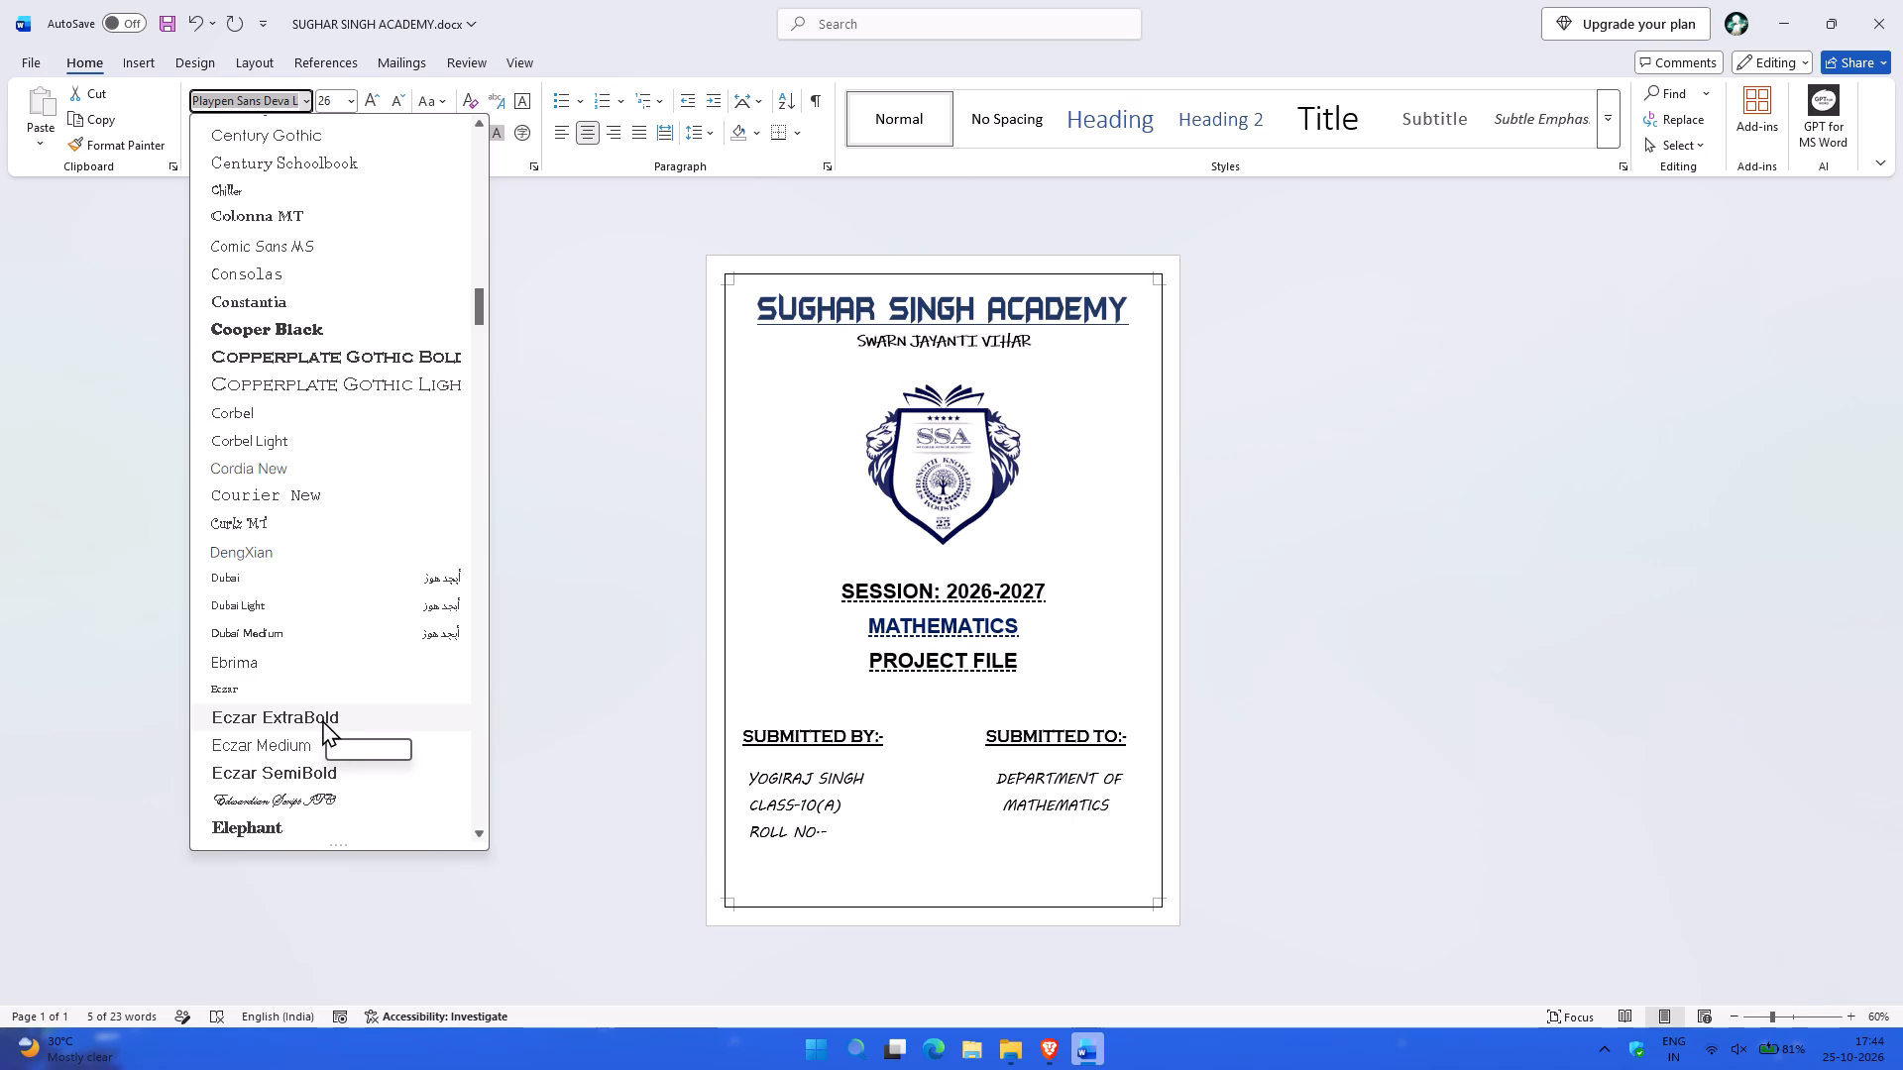
scroll(322, 719, "down", 1)
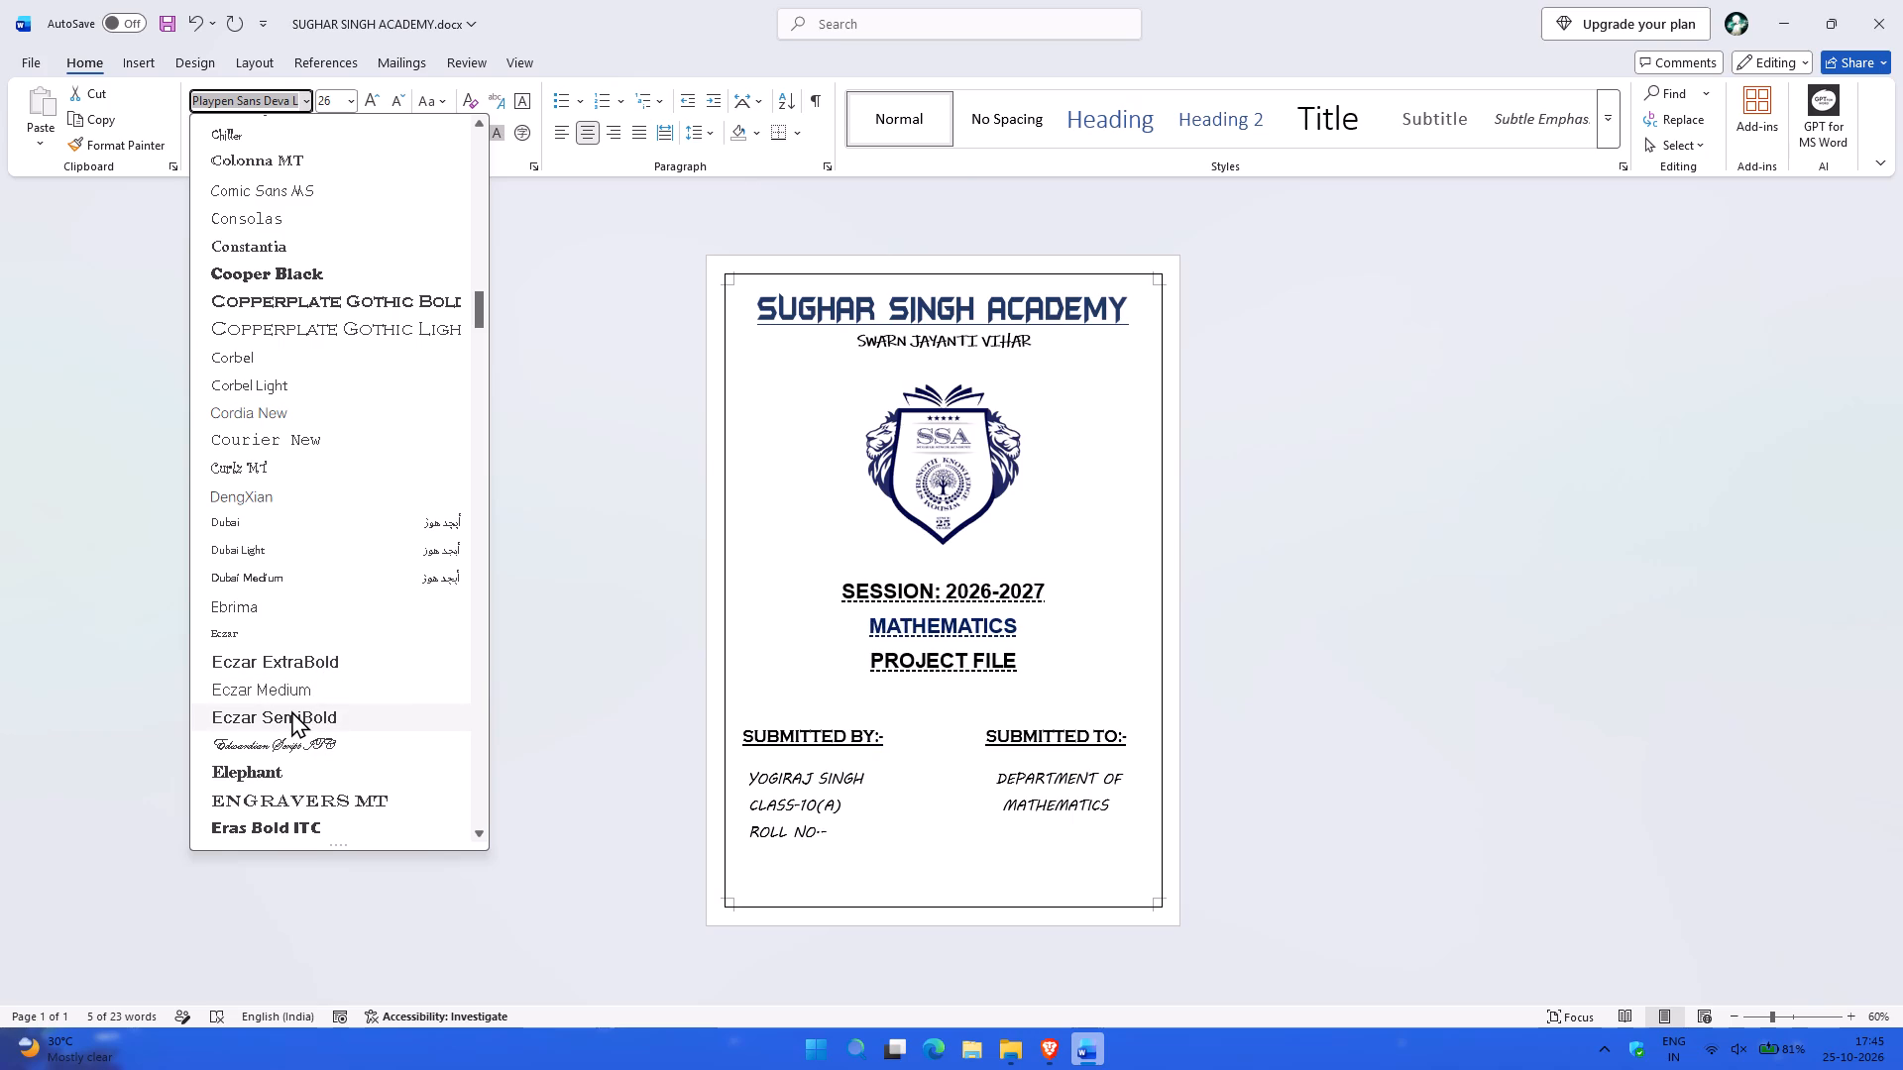
scroll(291, 710, "down", 1)
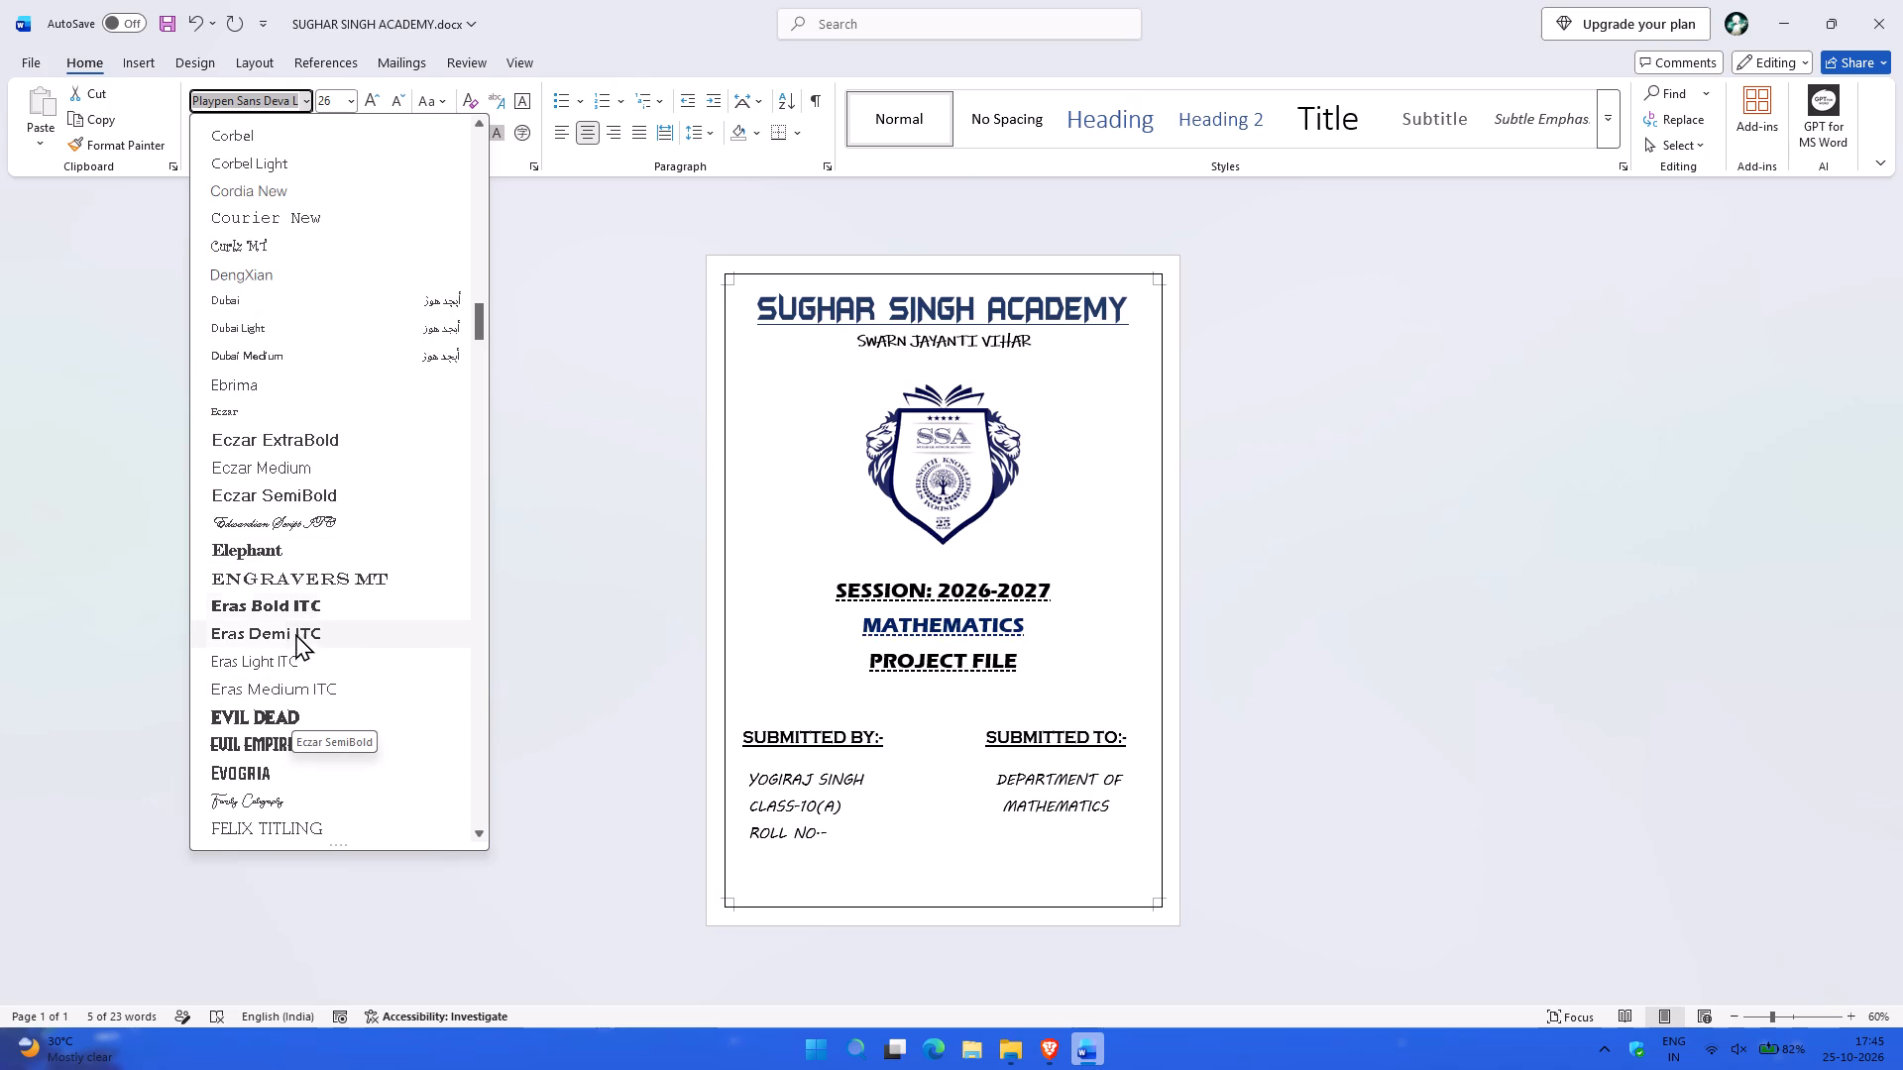
scroll(291, 731, "down", 1)
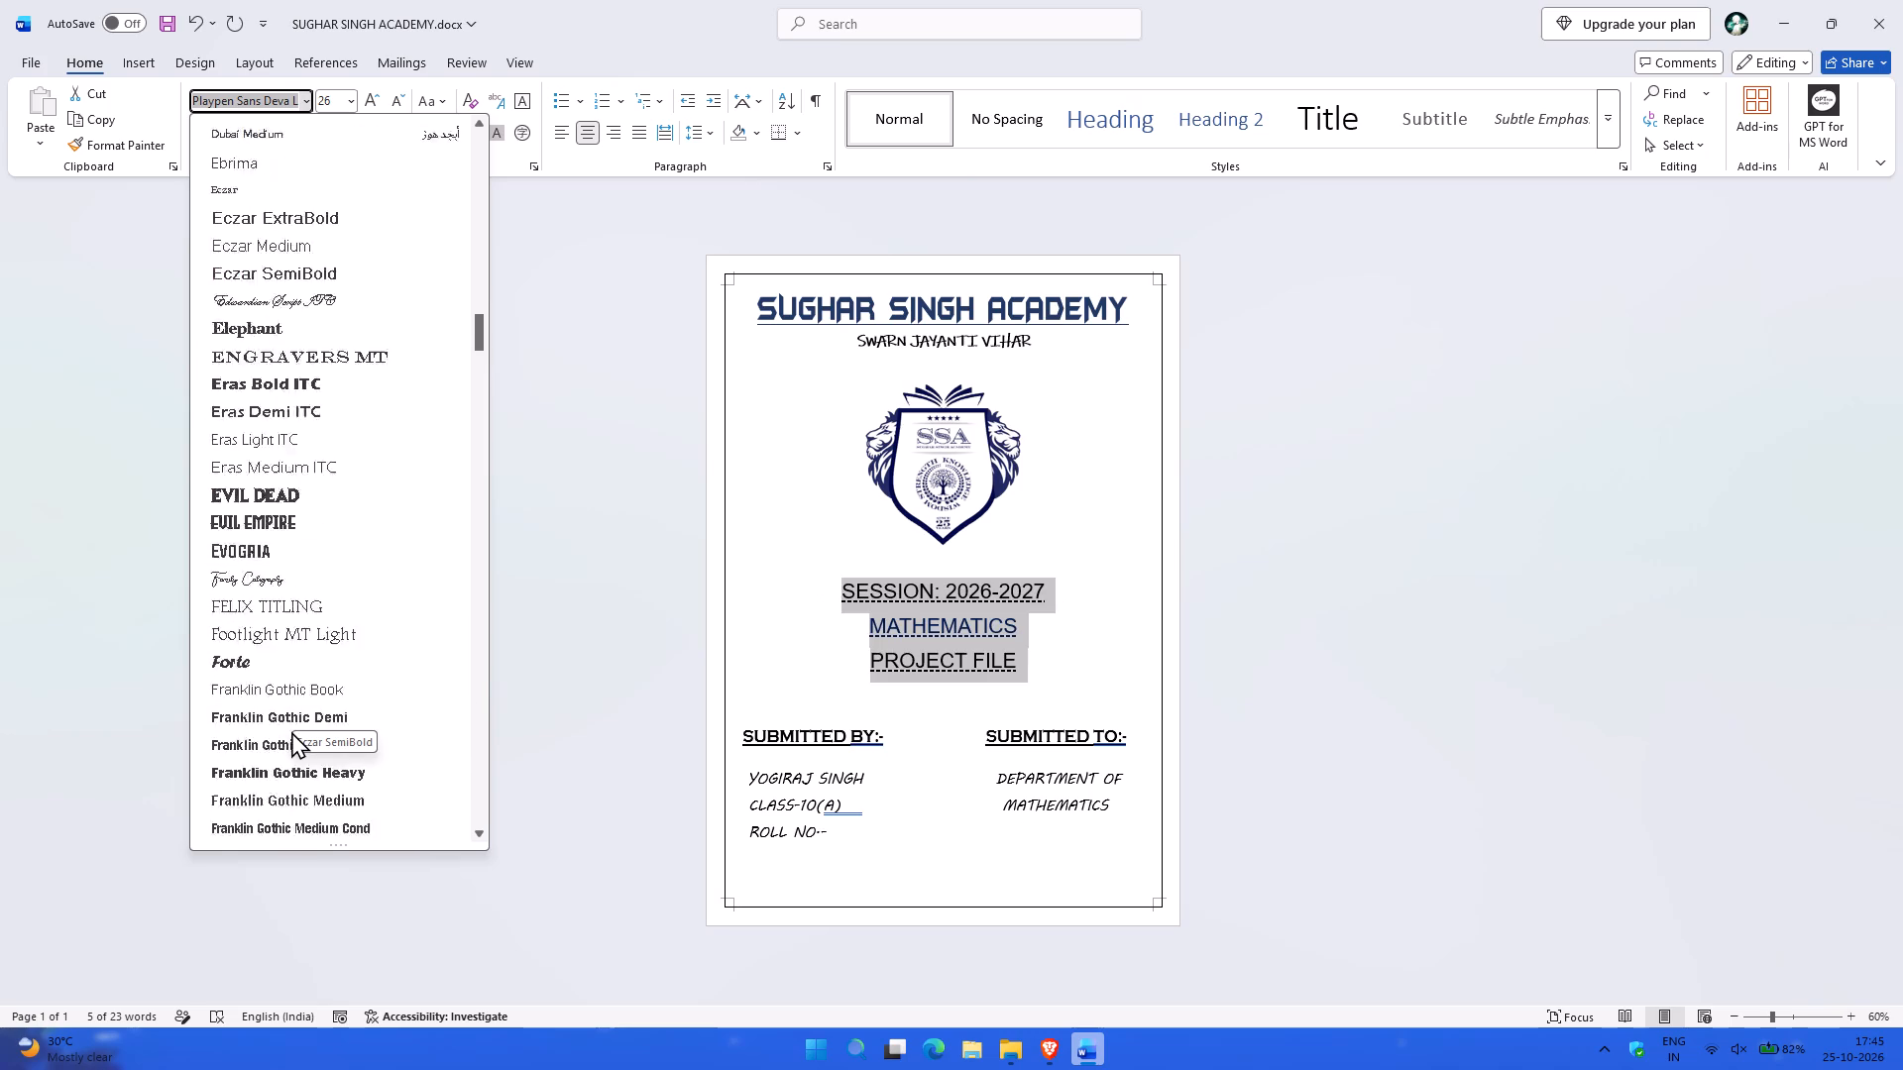
scroll(291, 731, "down", 1)
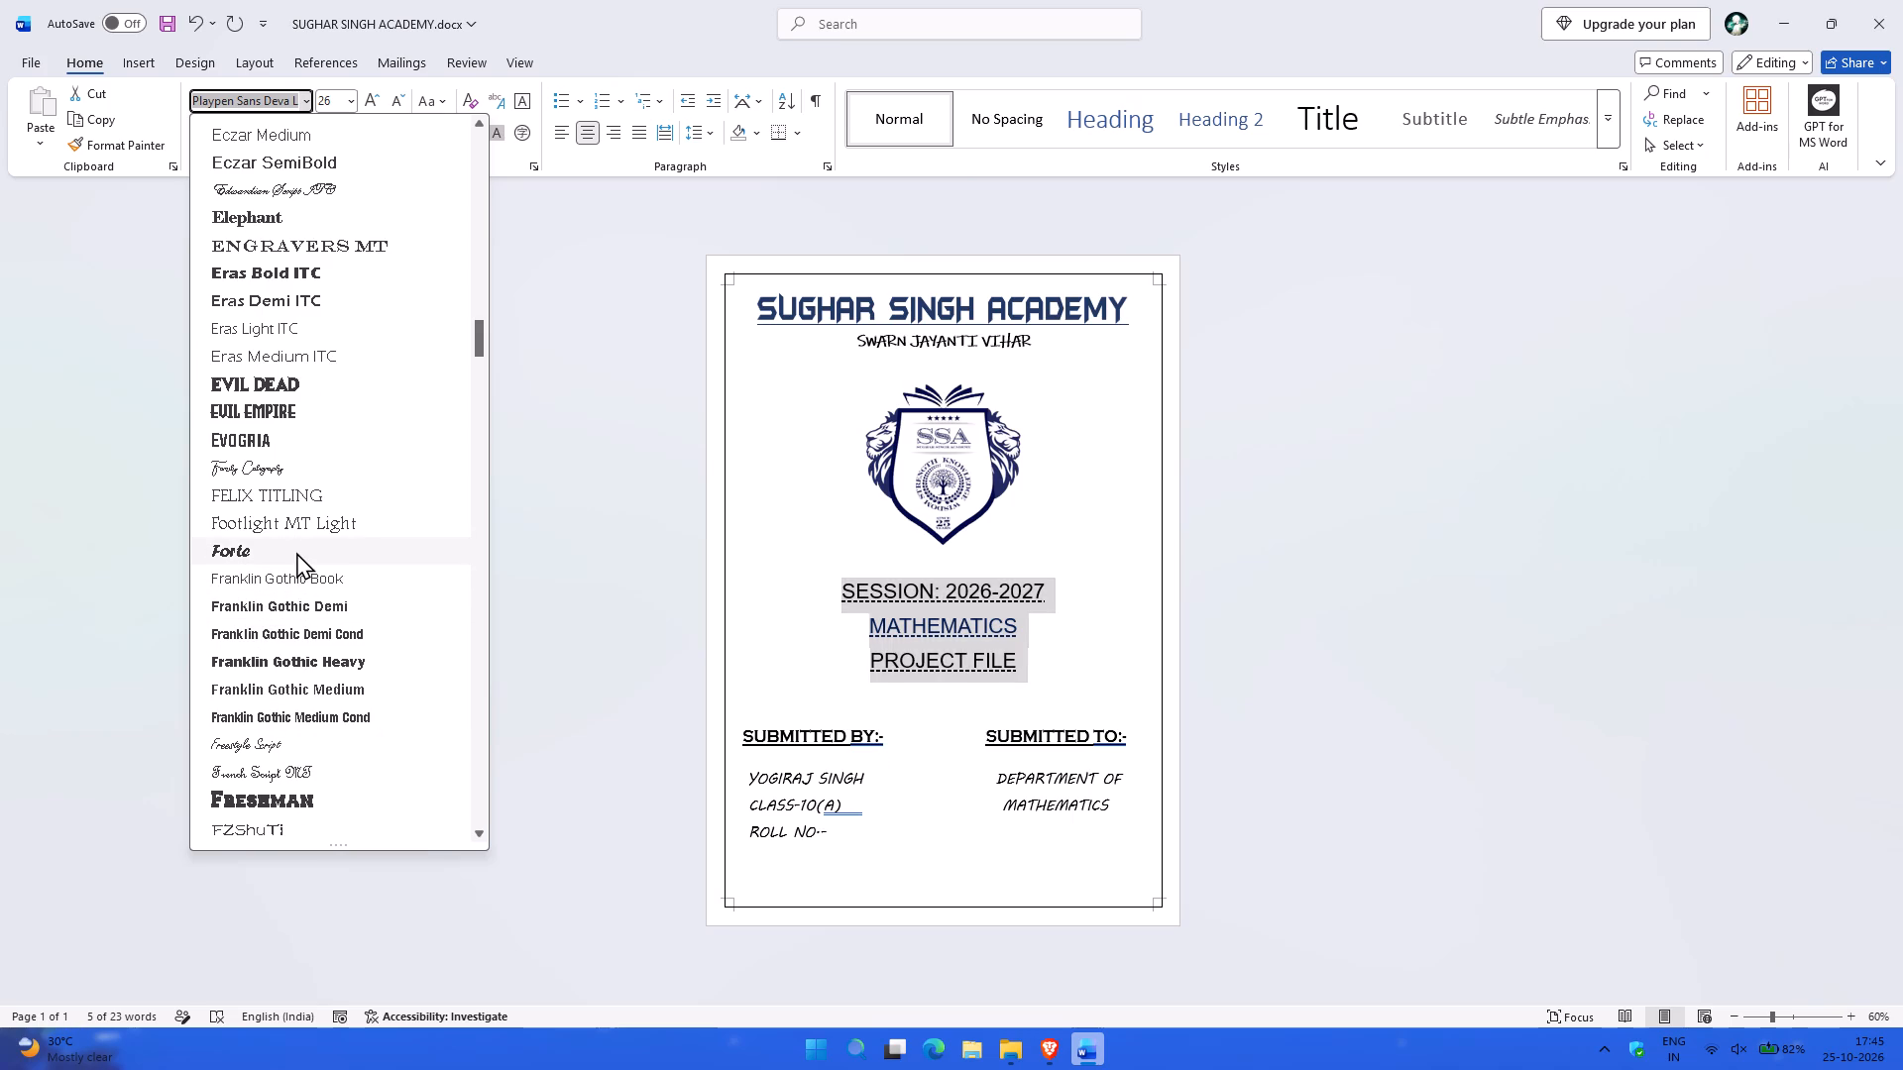
scroll(298, 780, "down", 1)
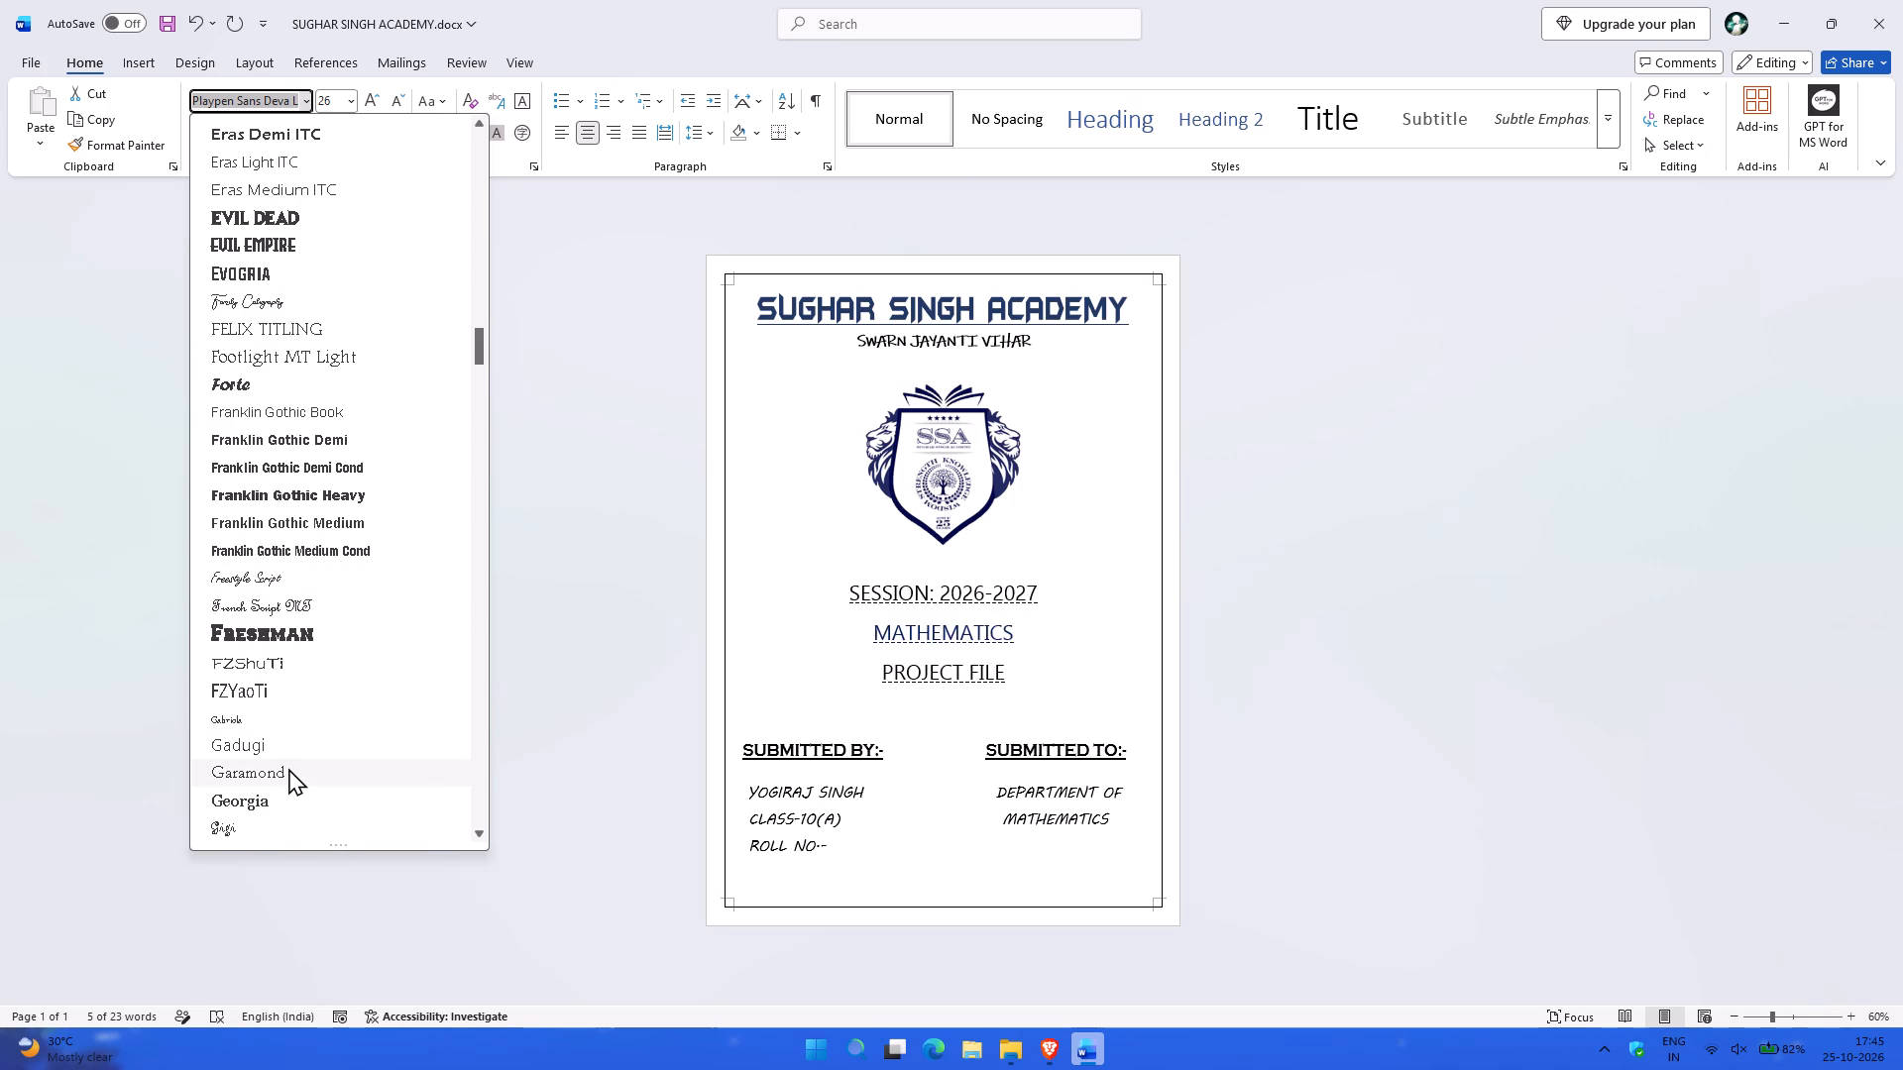
scroll(288, 768, "down", 1)
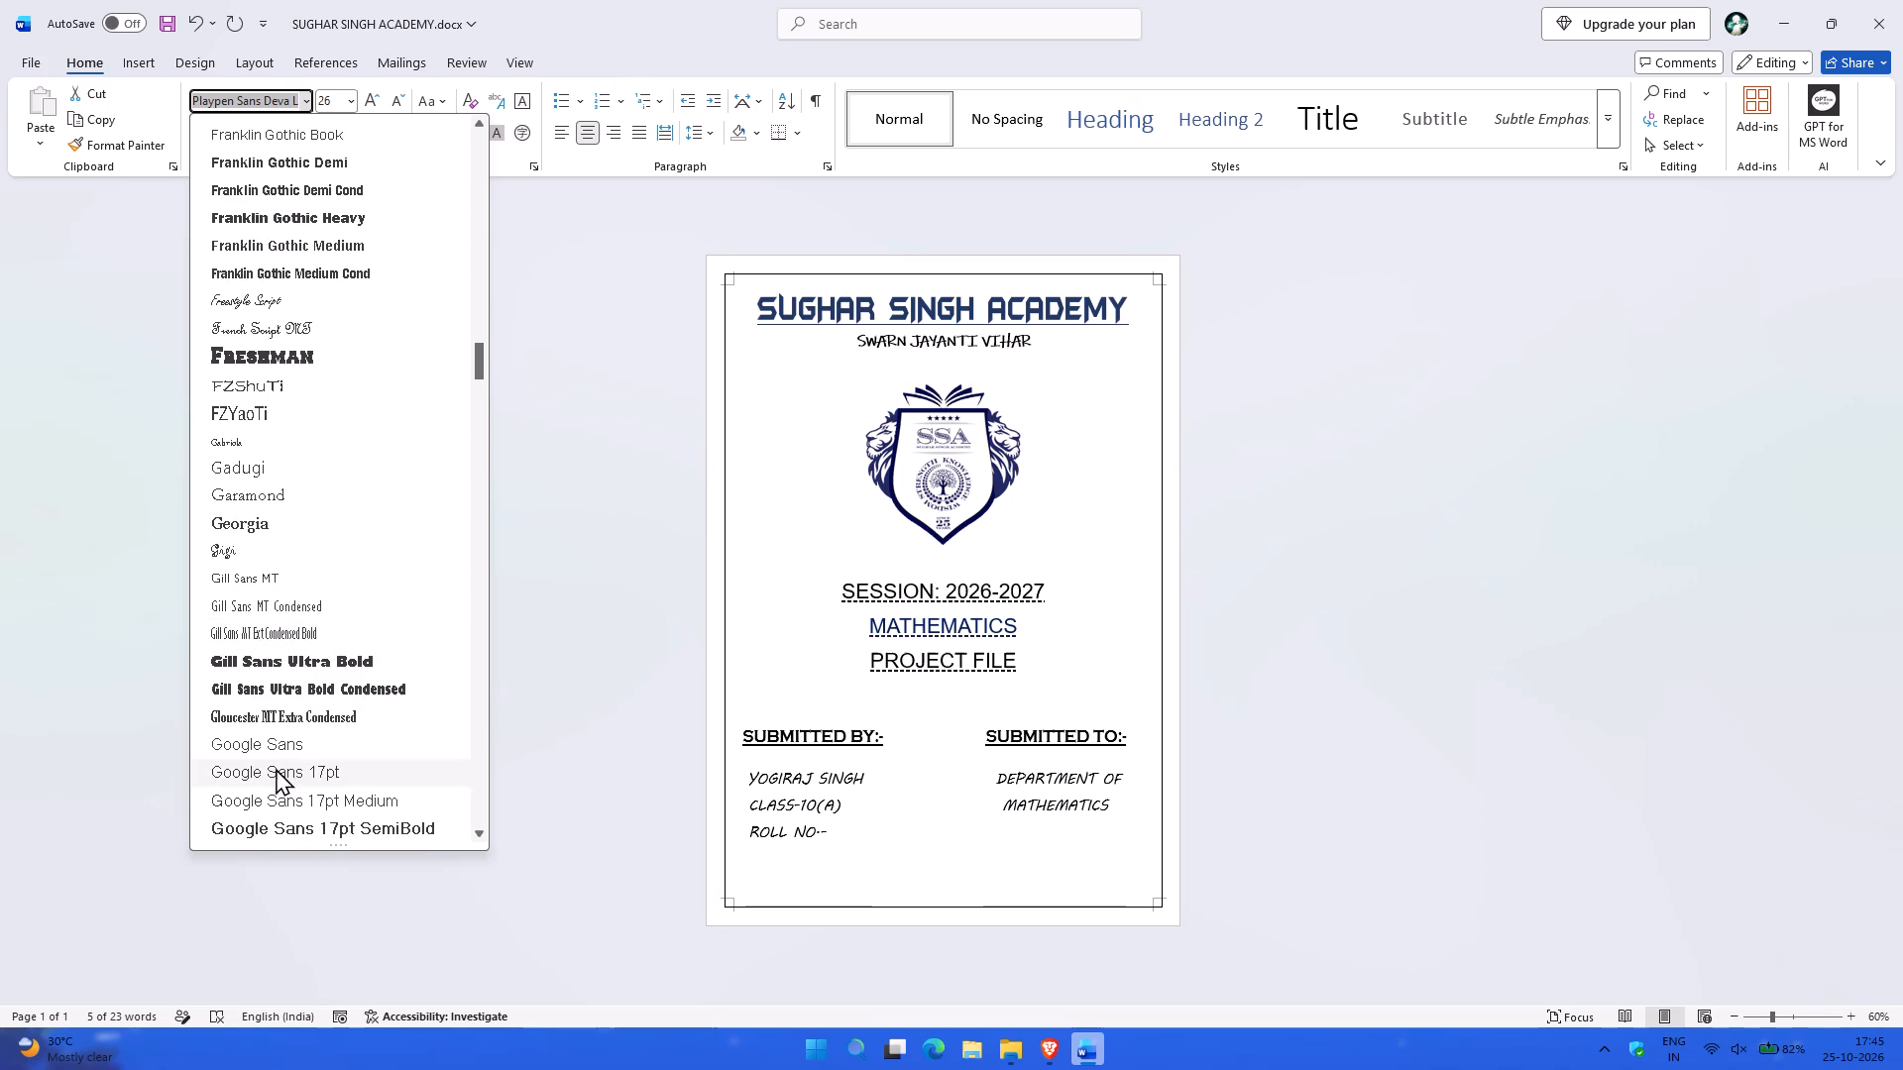
scroll(282, 798, "down", 2)
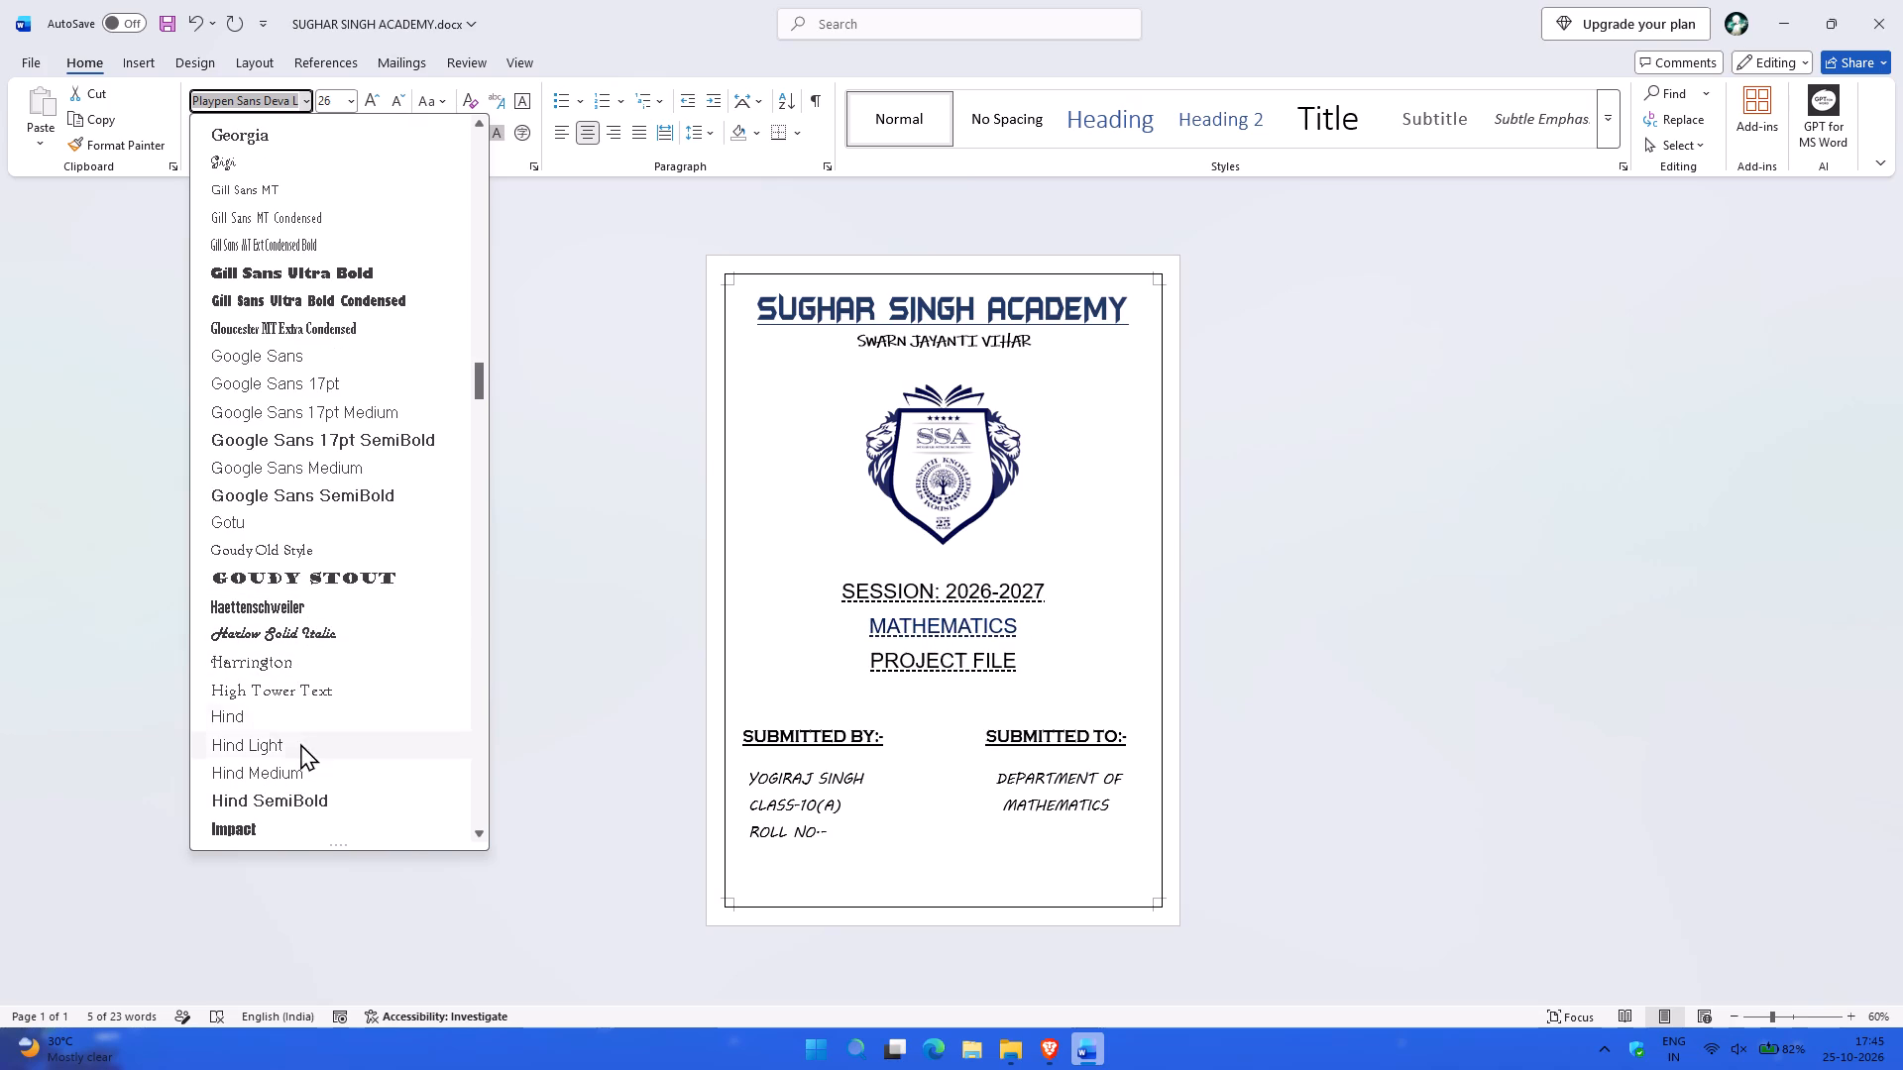
scroll(300, 759, "down", 3)
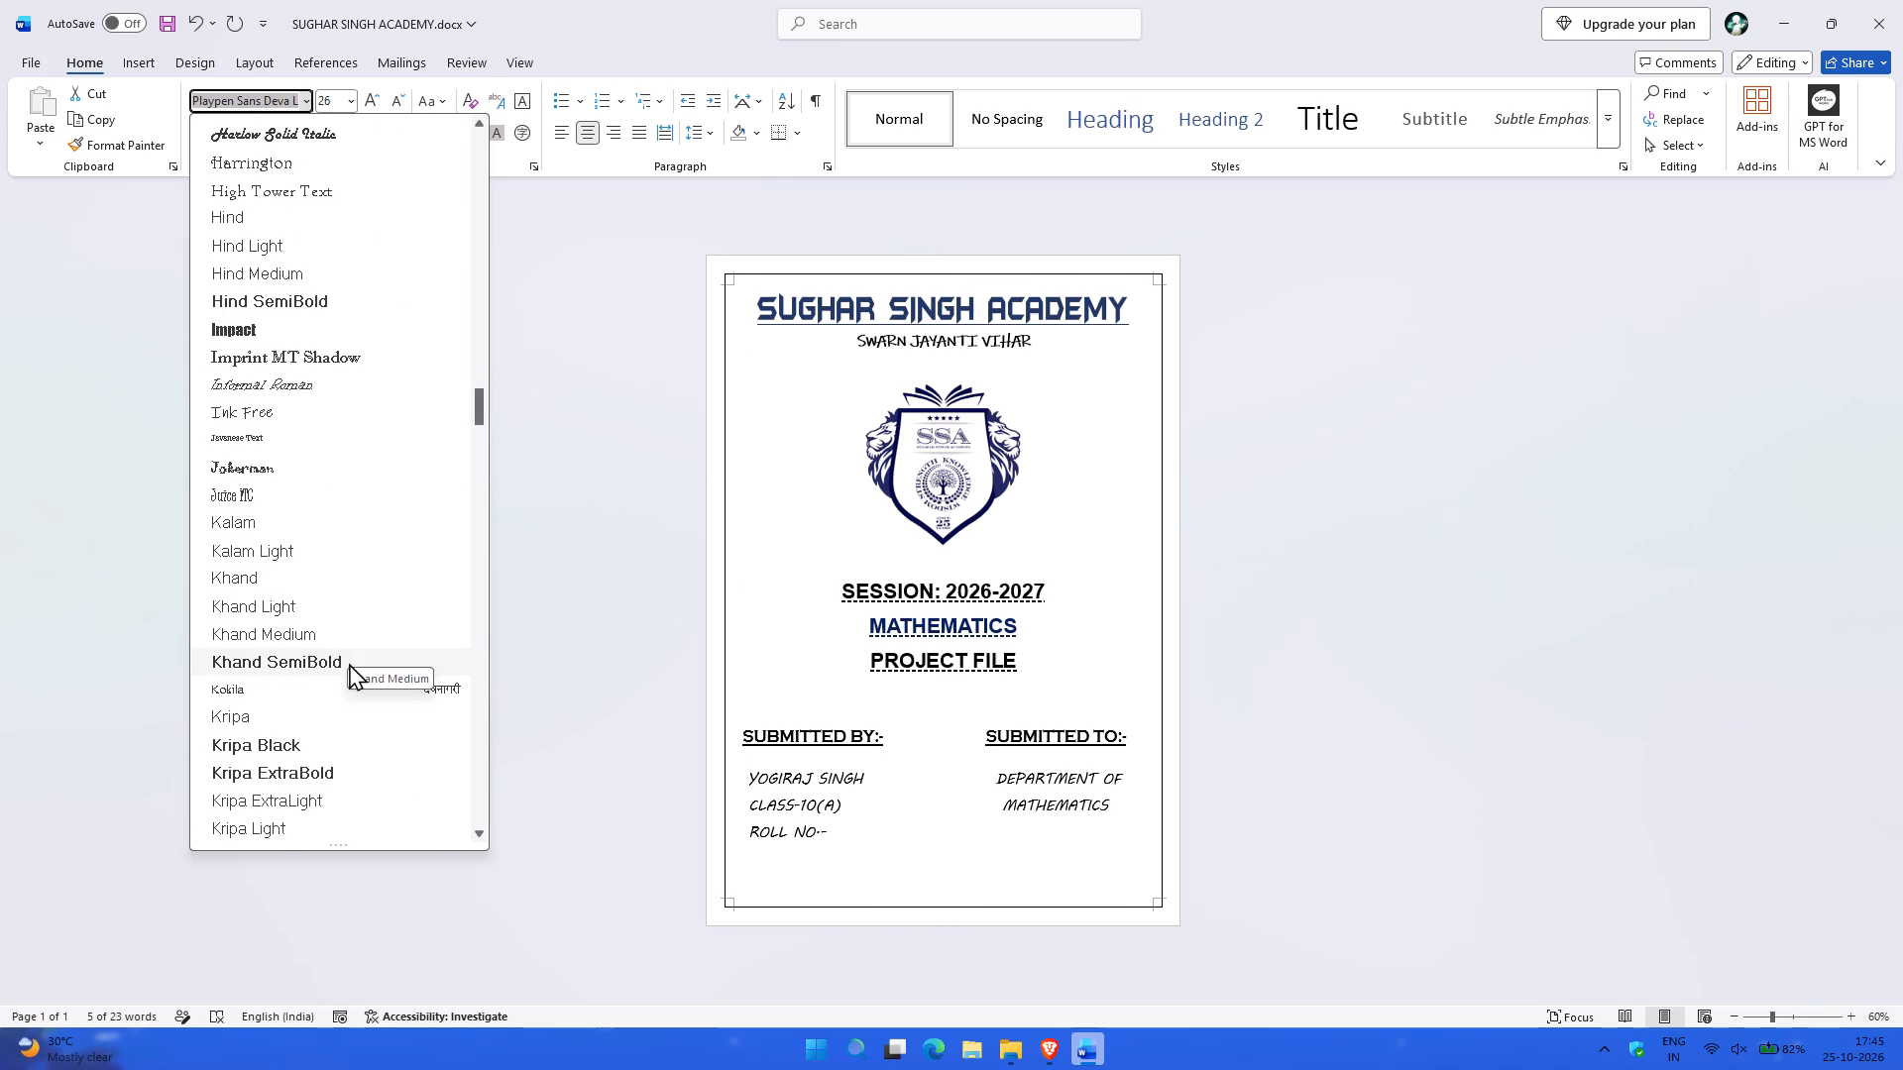
left_click(354, 635)
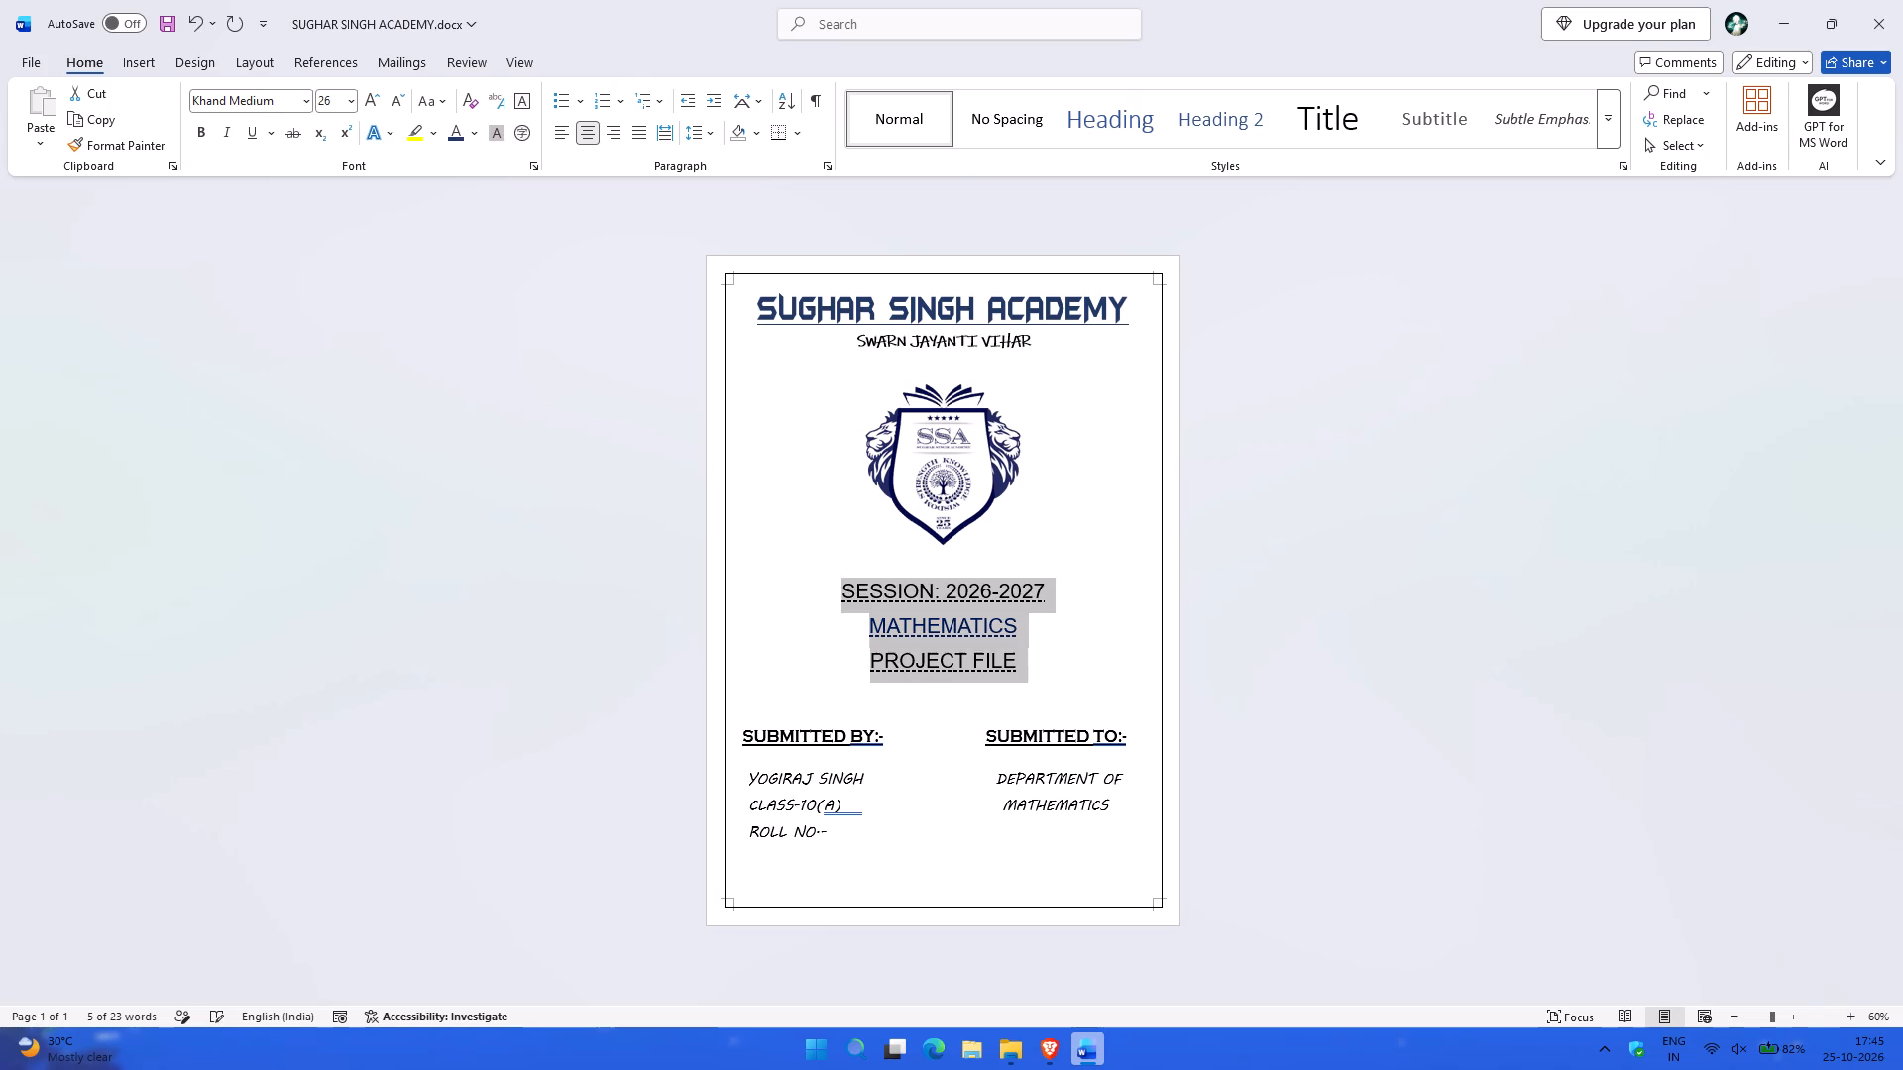
Make the SESSION: 2026-2027, MATHEMATICS and PROJECT FILE headings bold and deselect them.
left_click(200, 134)
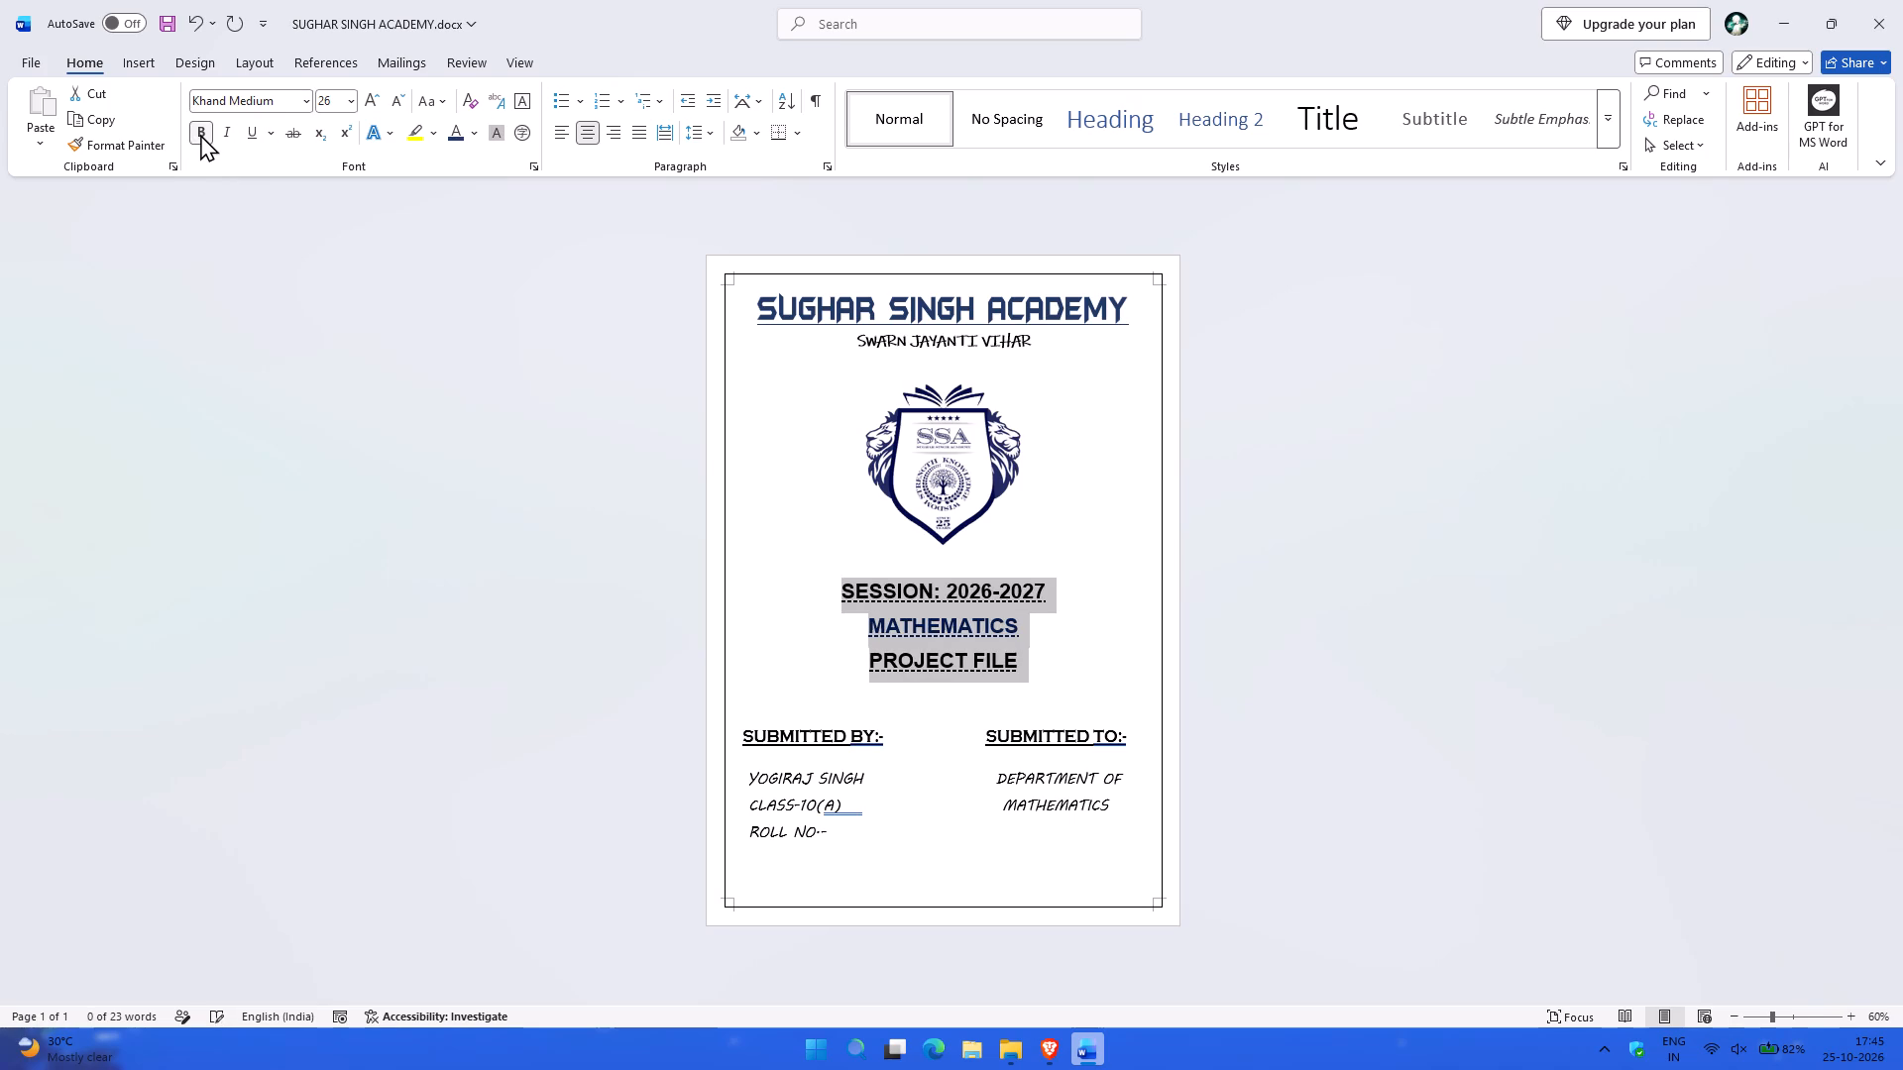
left_click(480, 447)
left_click(1179, 779)
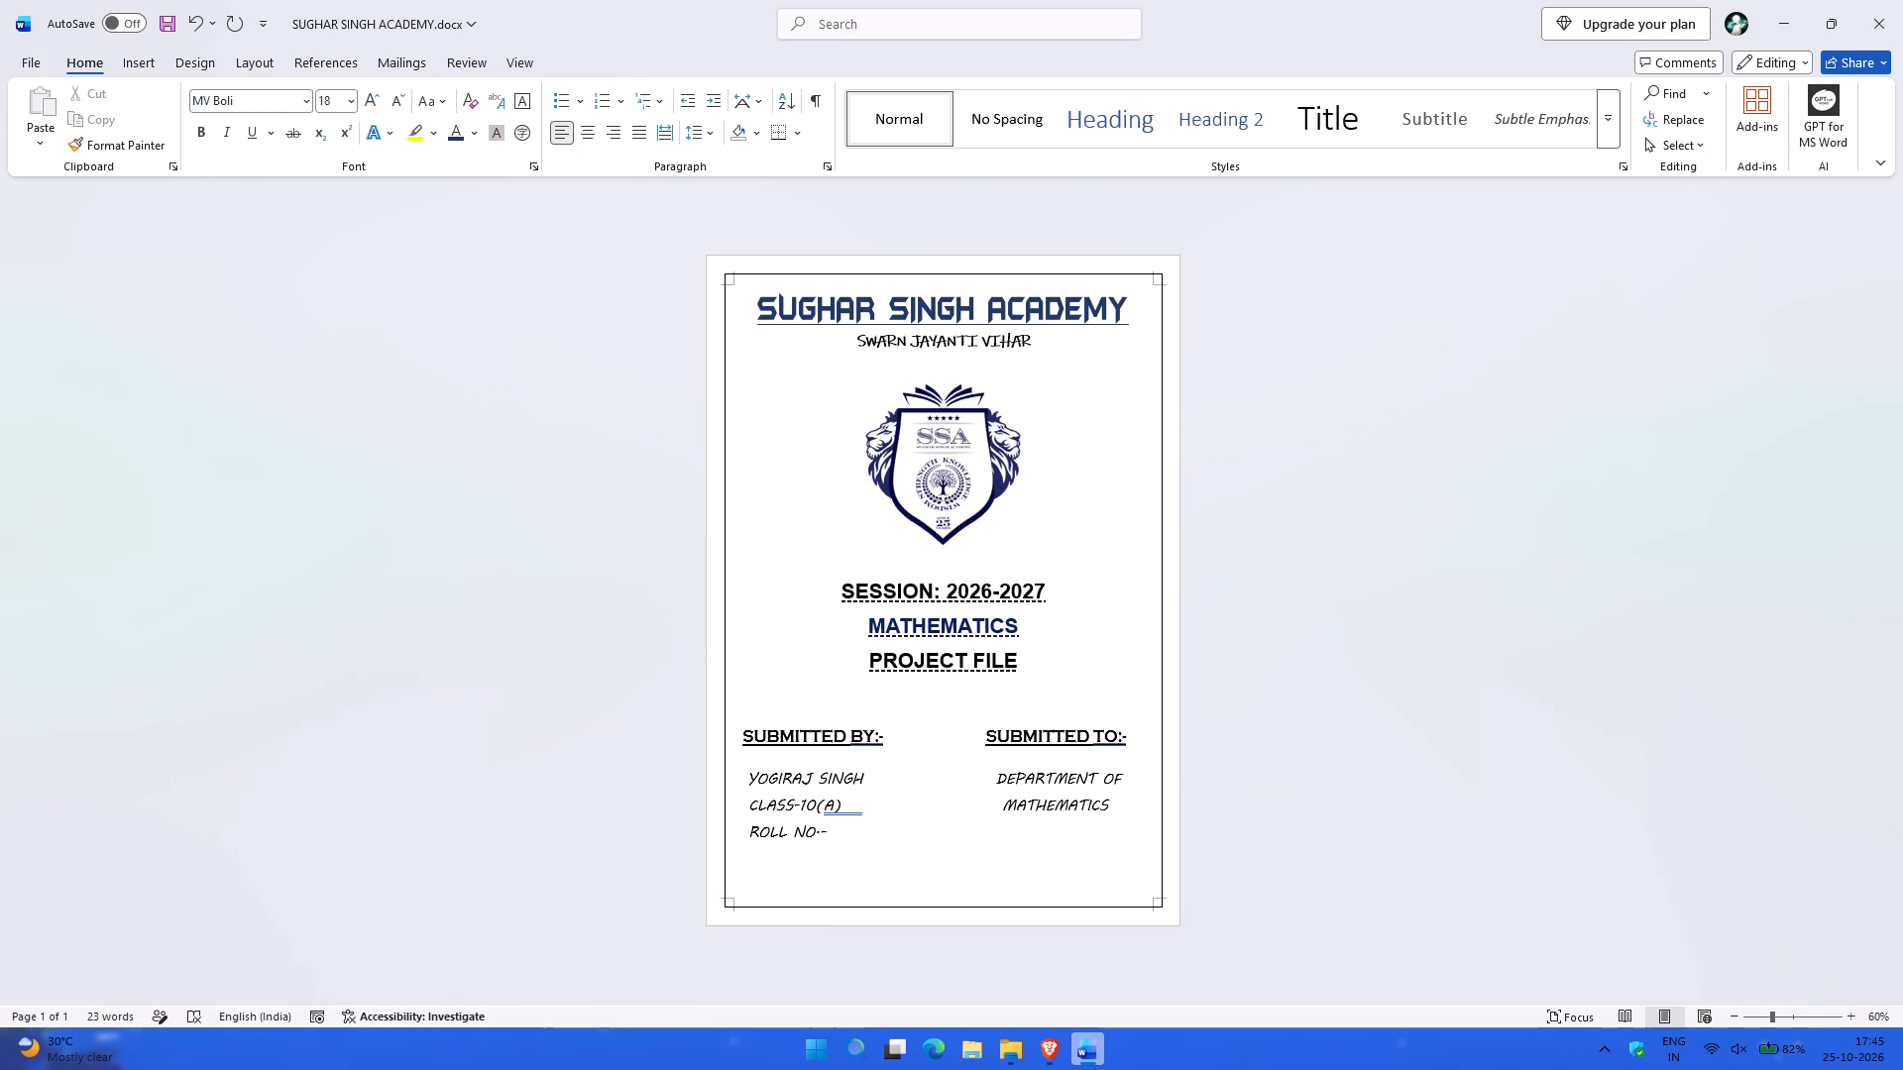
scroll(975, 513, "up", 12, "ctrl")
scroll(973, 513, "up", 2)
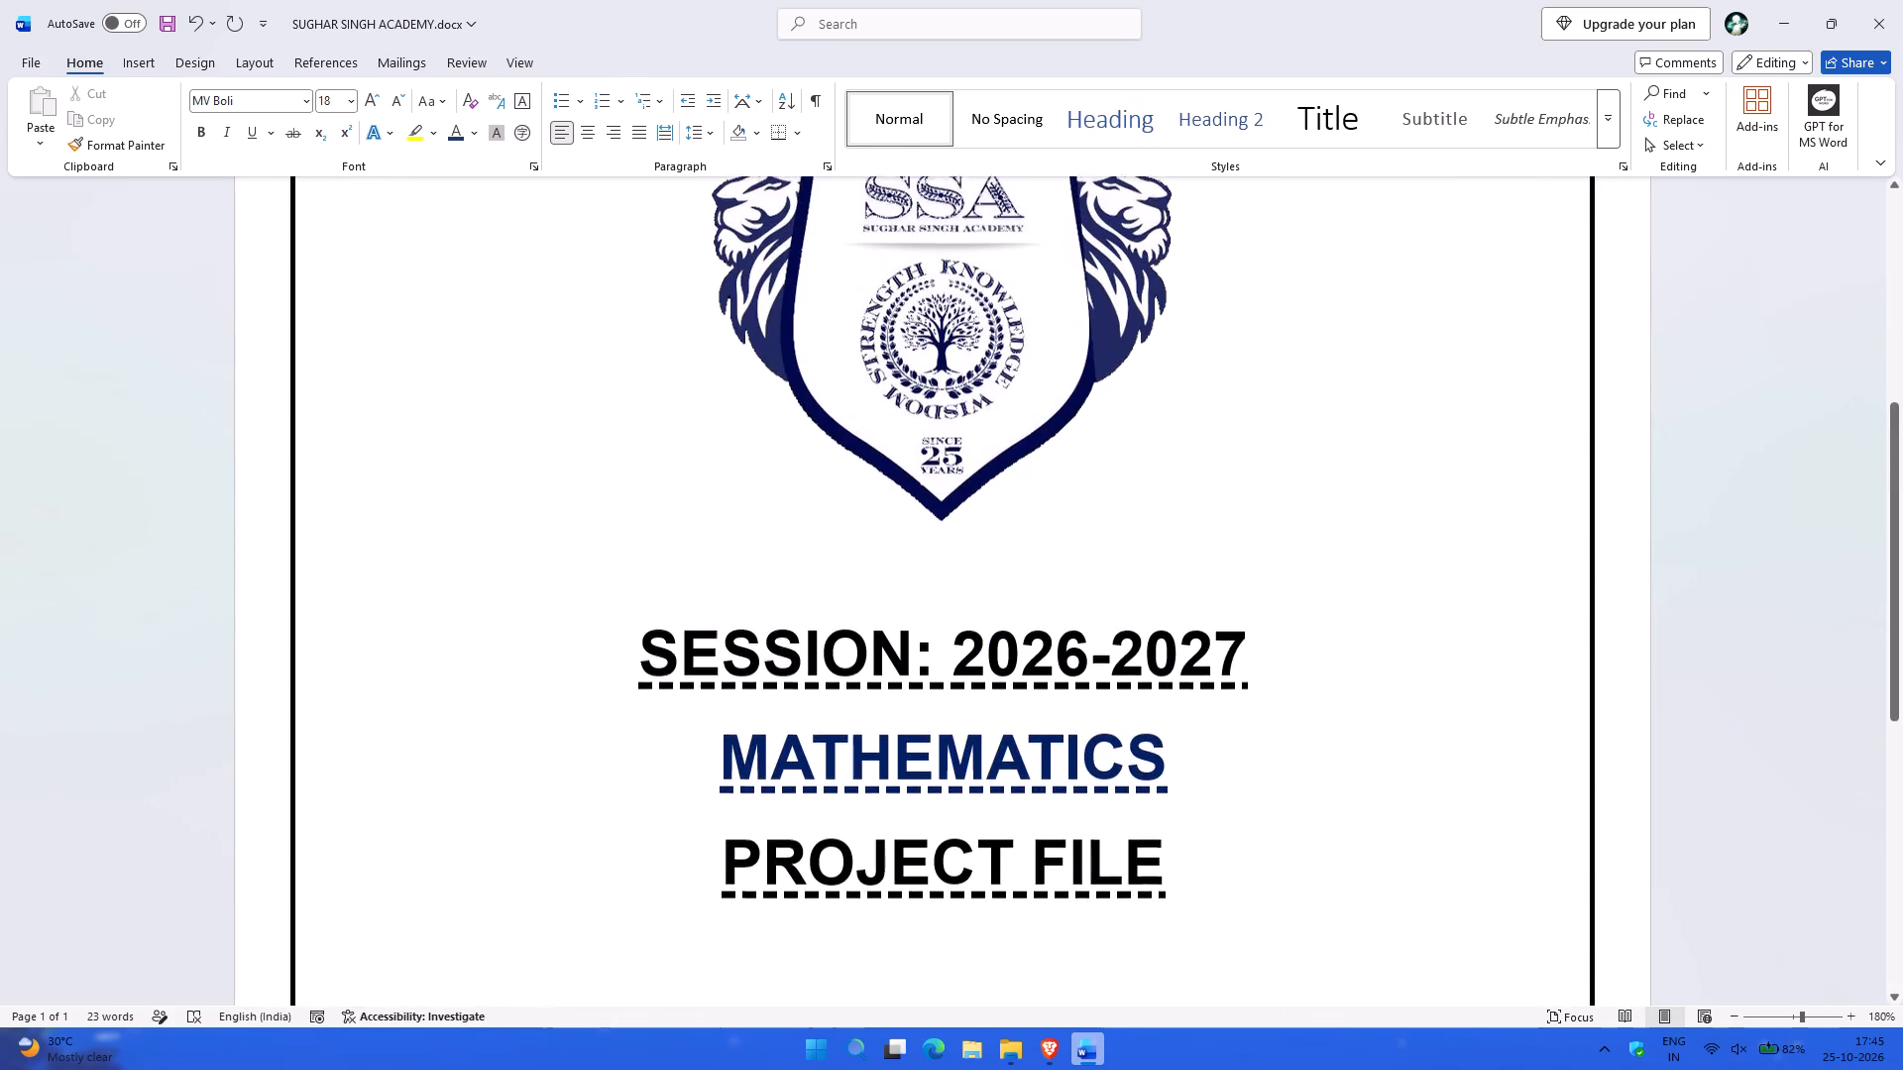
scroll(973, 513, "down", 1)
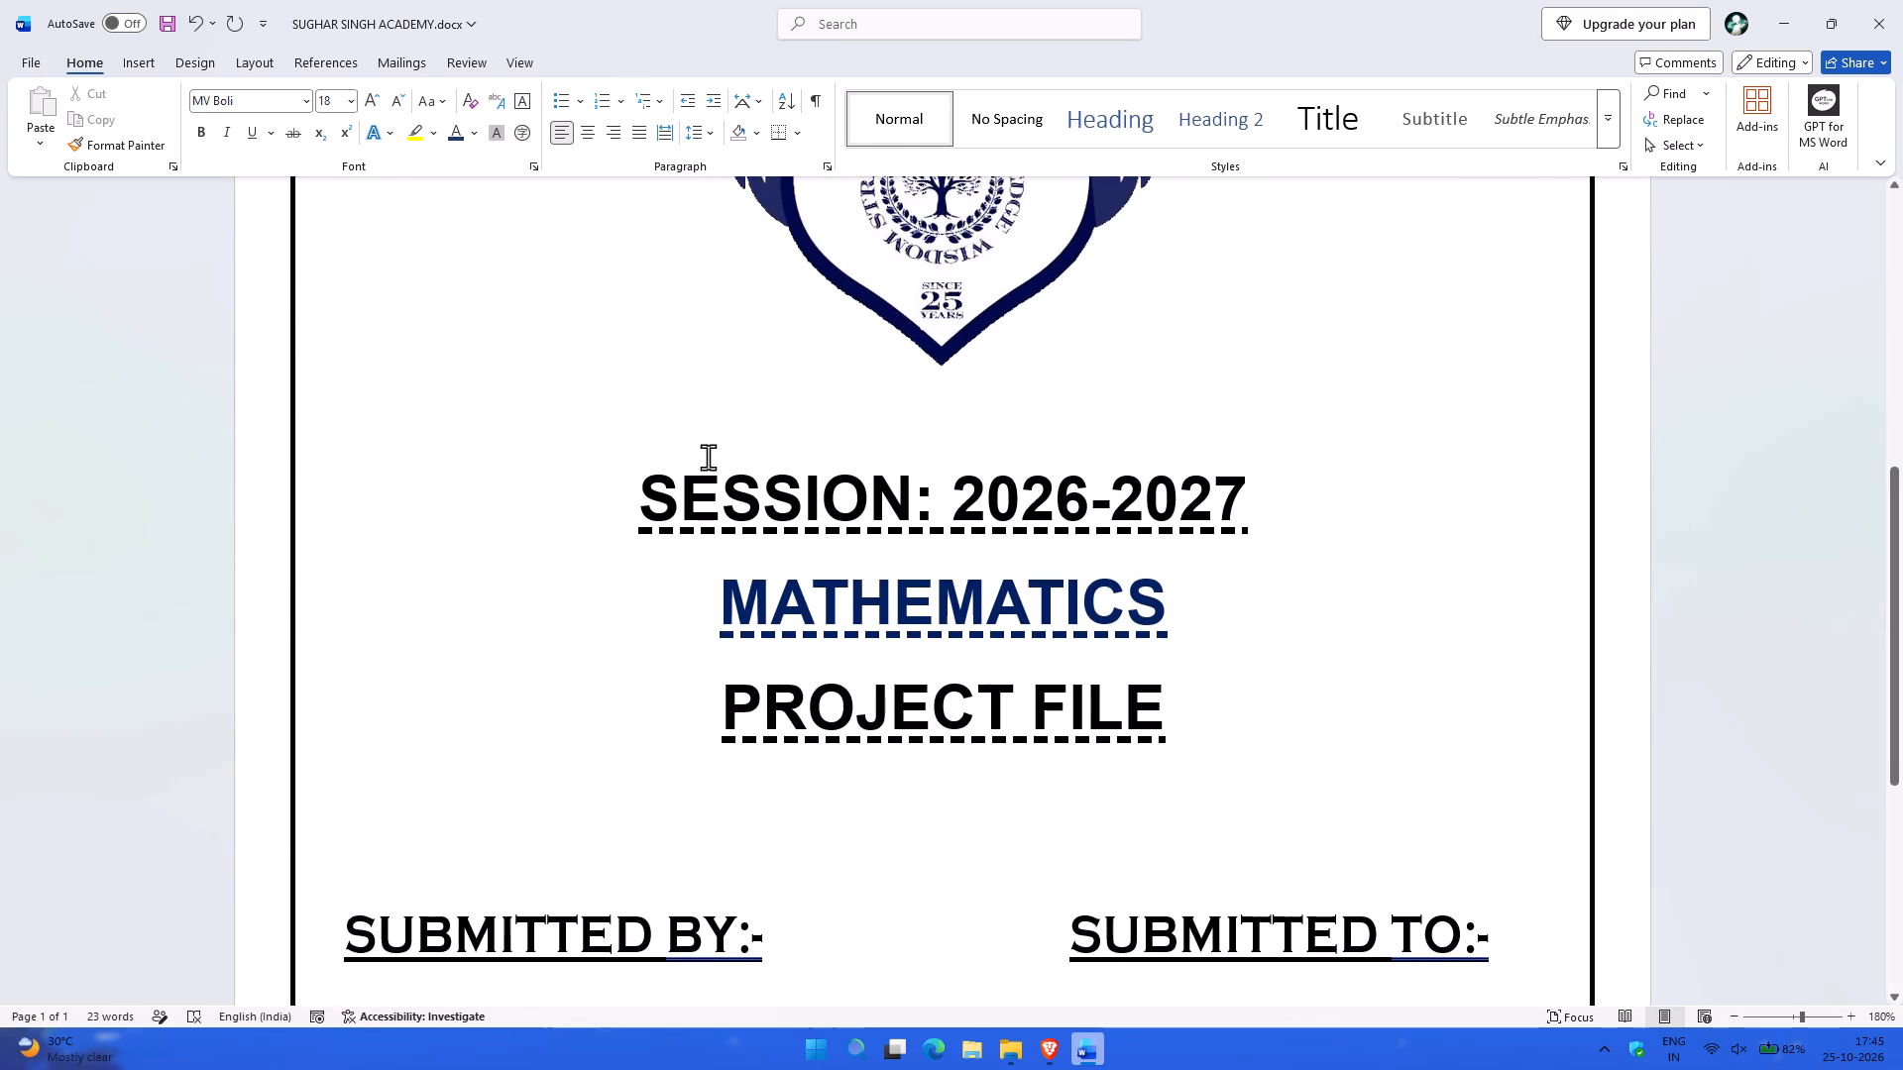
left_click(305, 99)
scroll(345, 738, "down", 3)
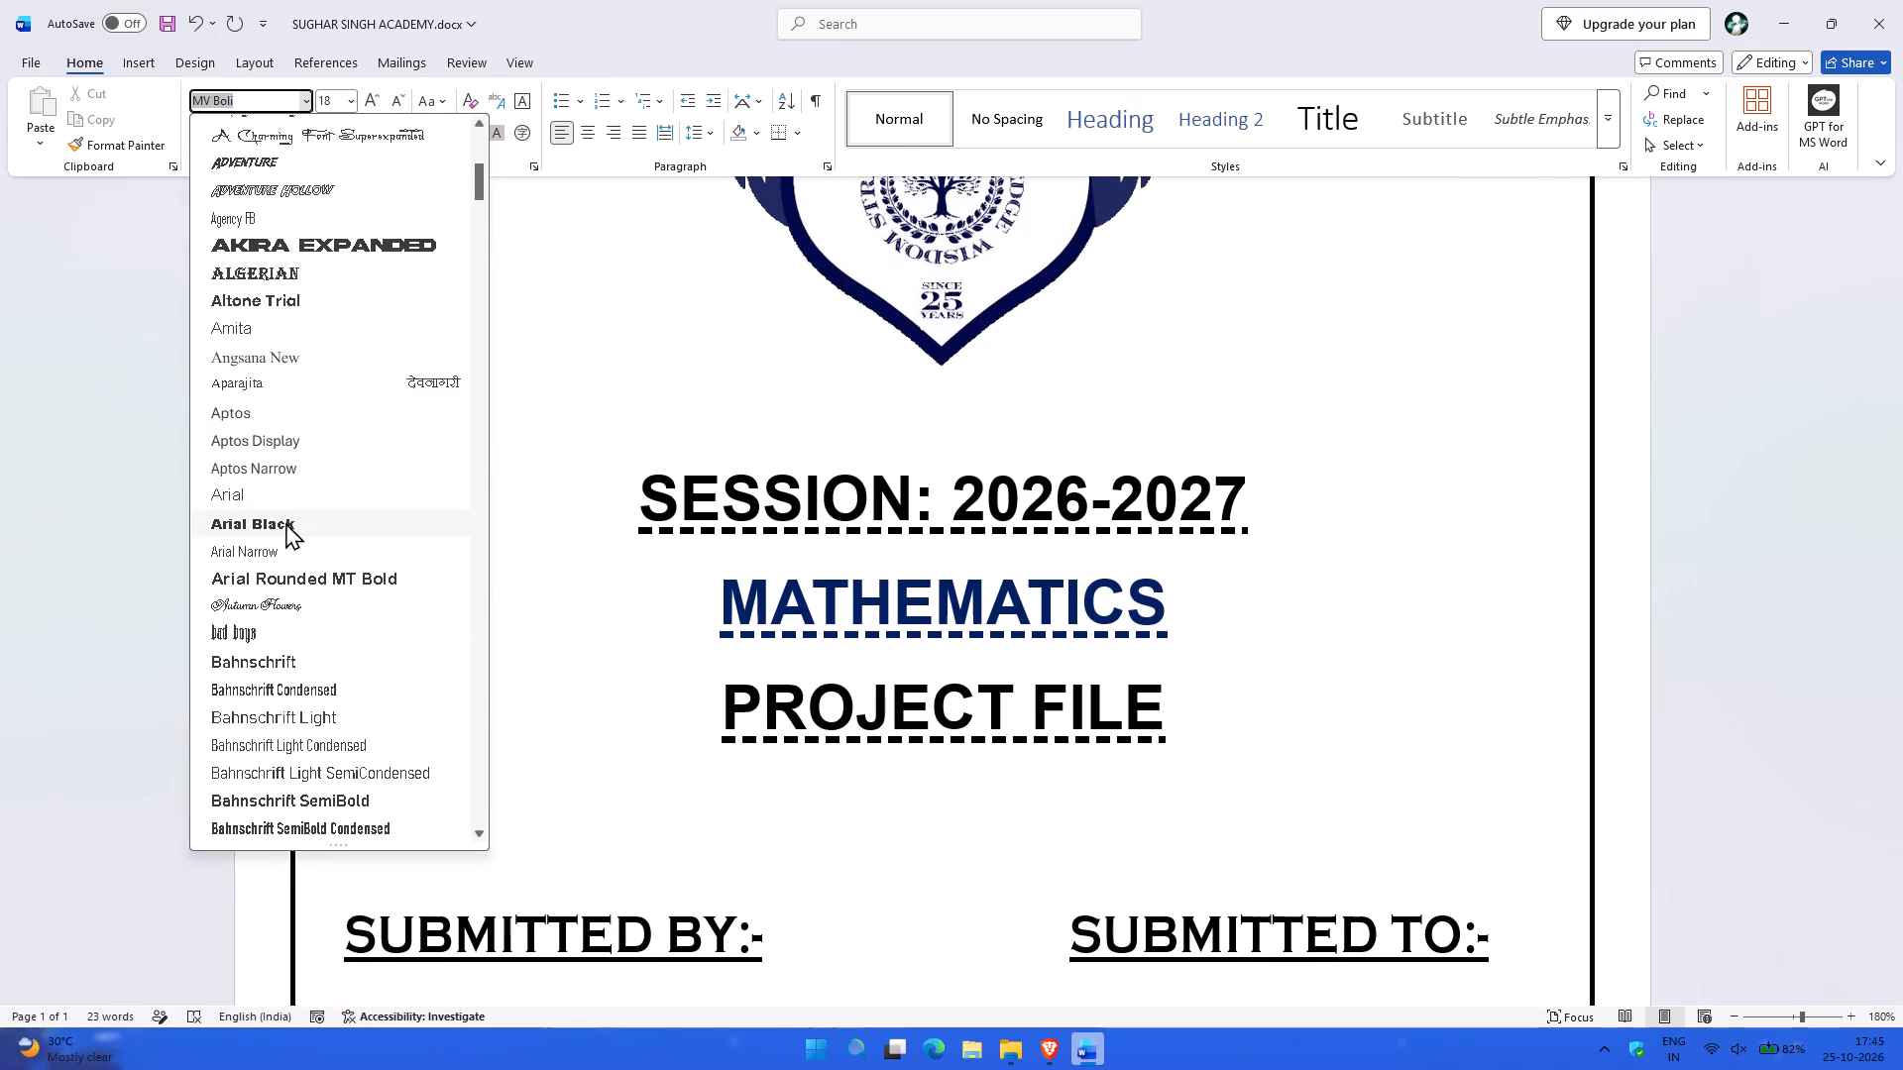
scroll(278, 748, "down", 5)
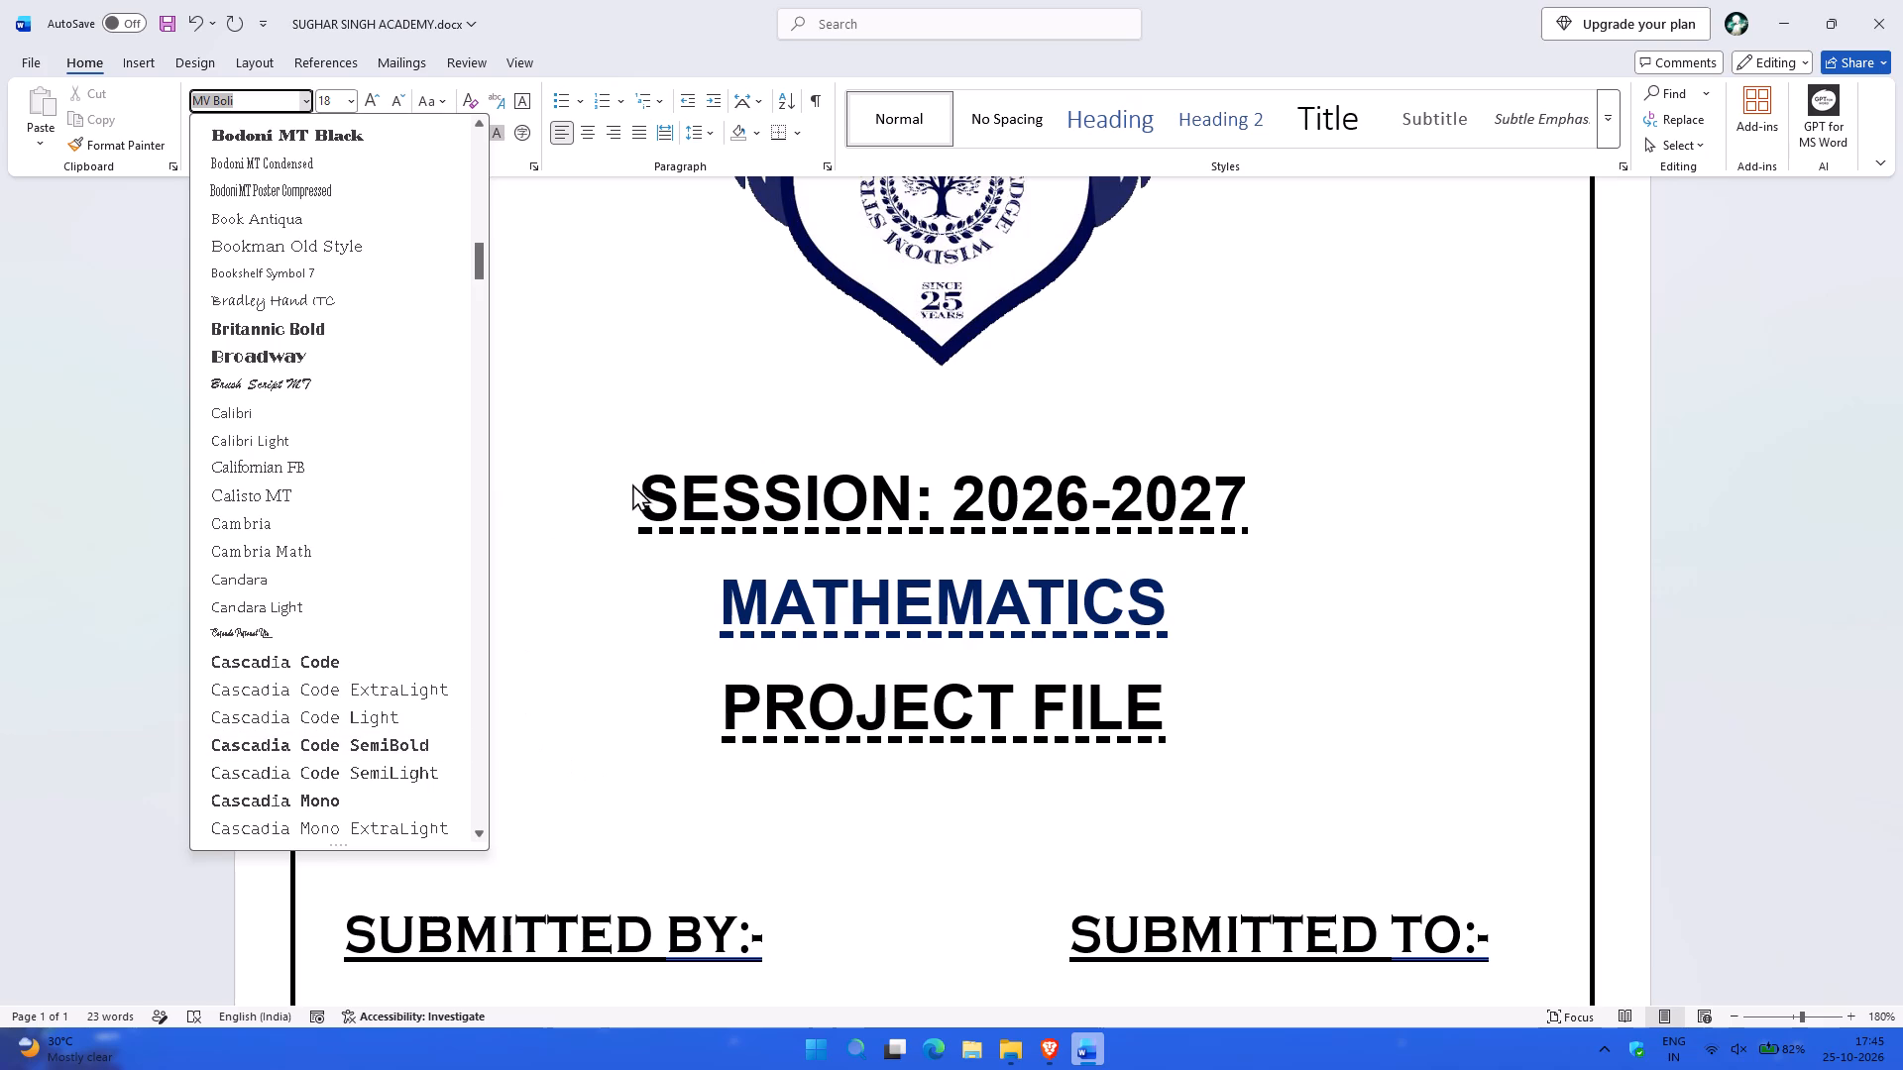
Change the font of the SESSION: 2026-2027, MATHEMATICS and PROJECT FILE headings to Google Sans, keeping them bold.
left_click_drag(635, 483, 1093, 682)
left_click_drag(1176, 724, 949, 624)
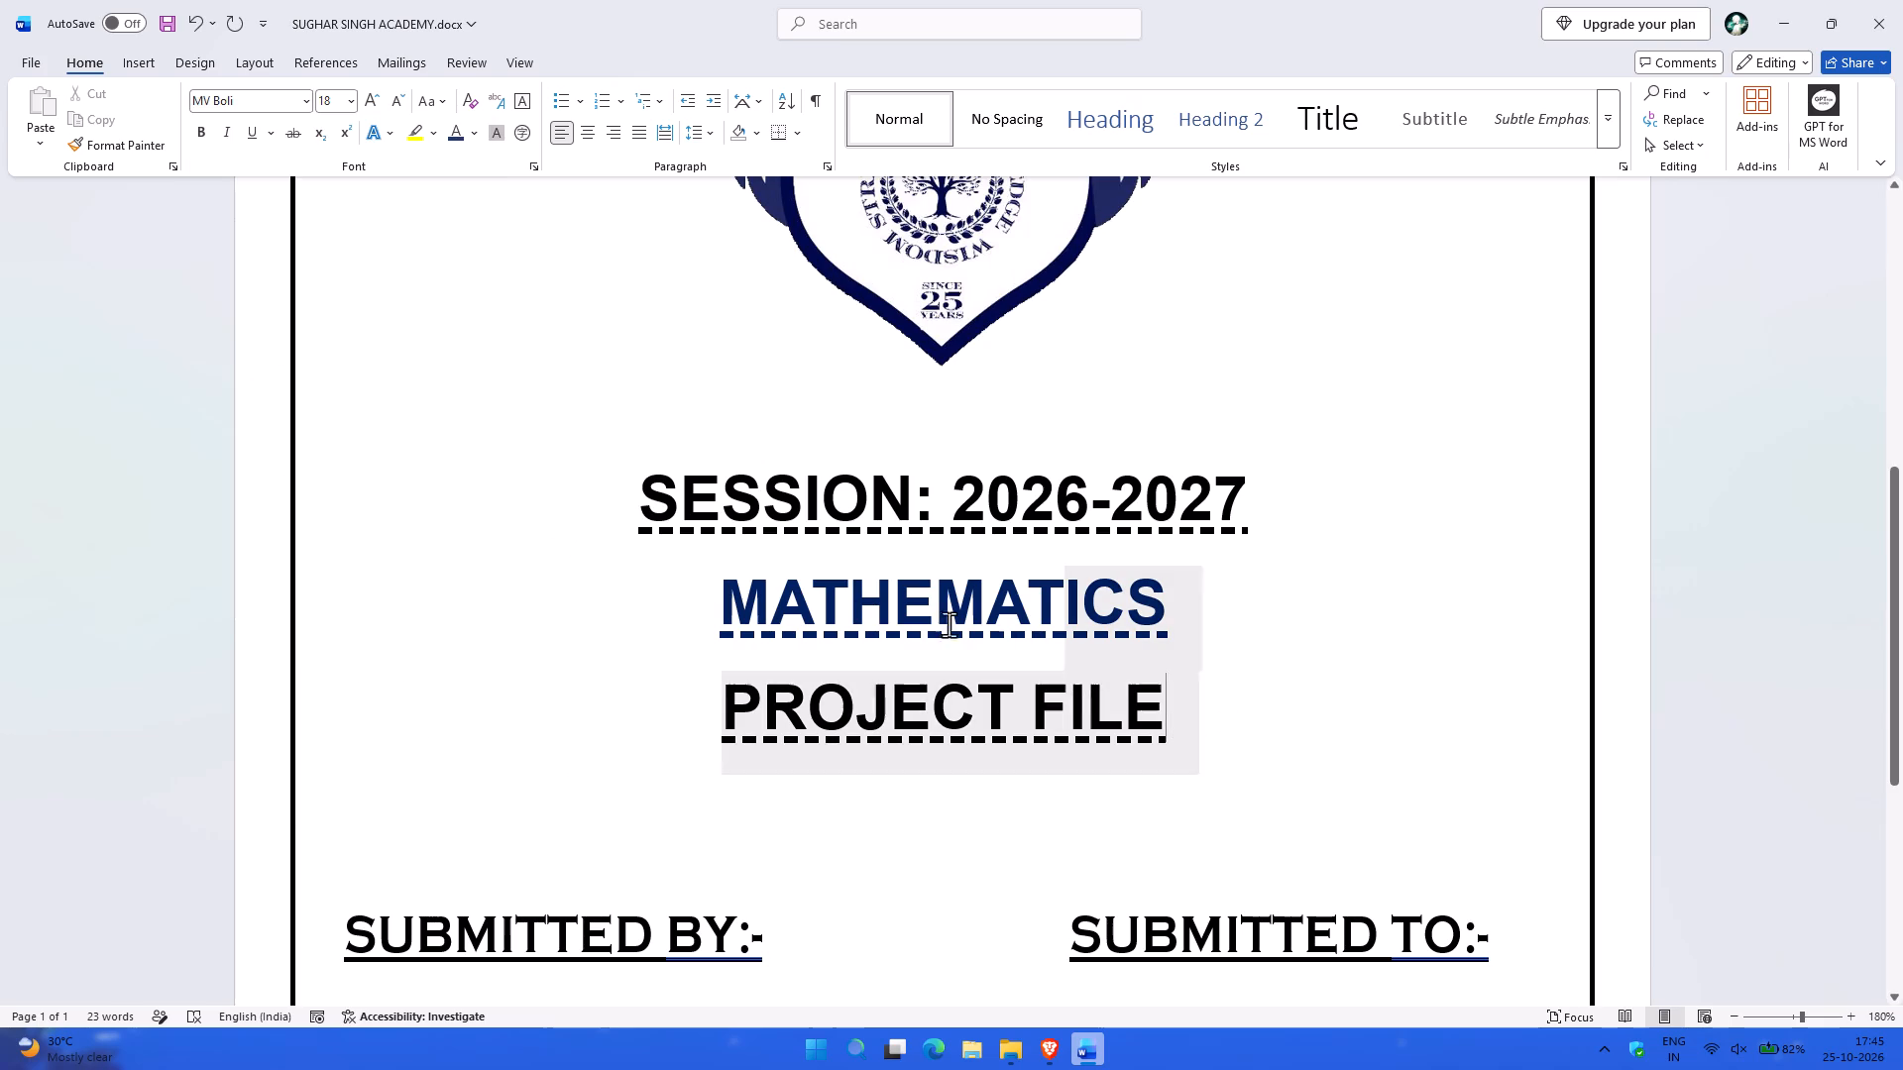
left_click_drag(949, 624, 726, 479)
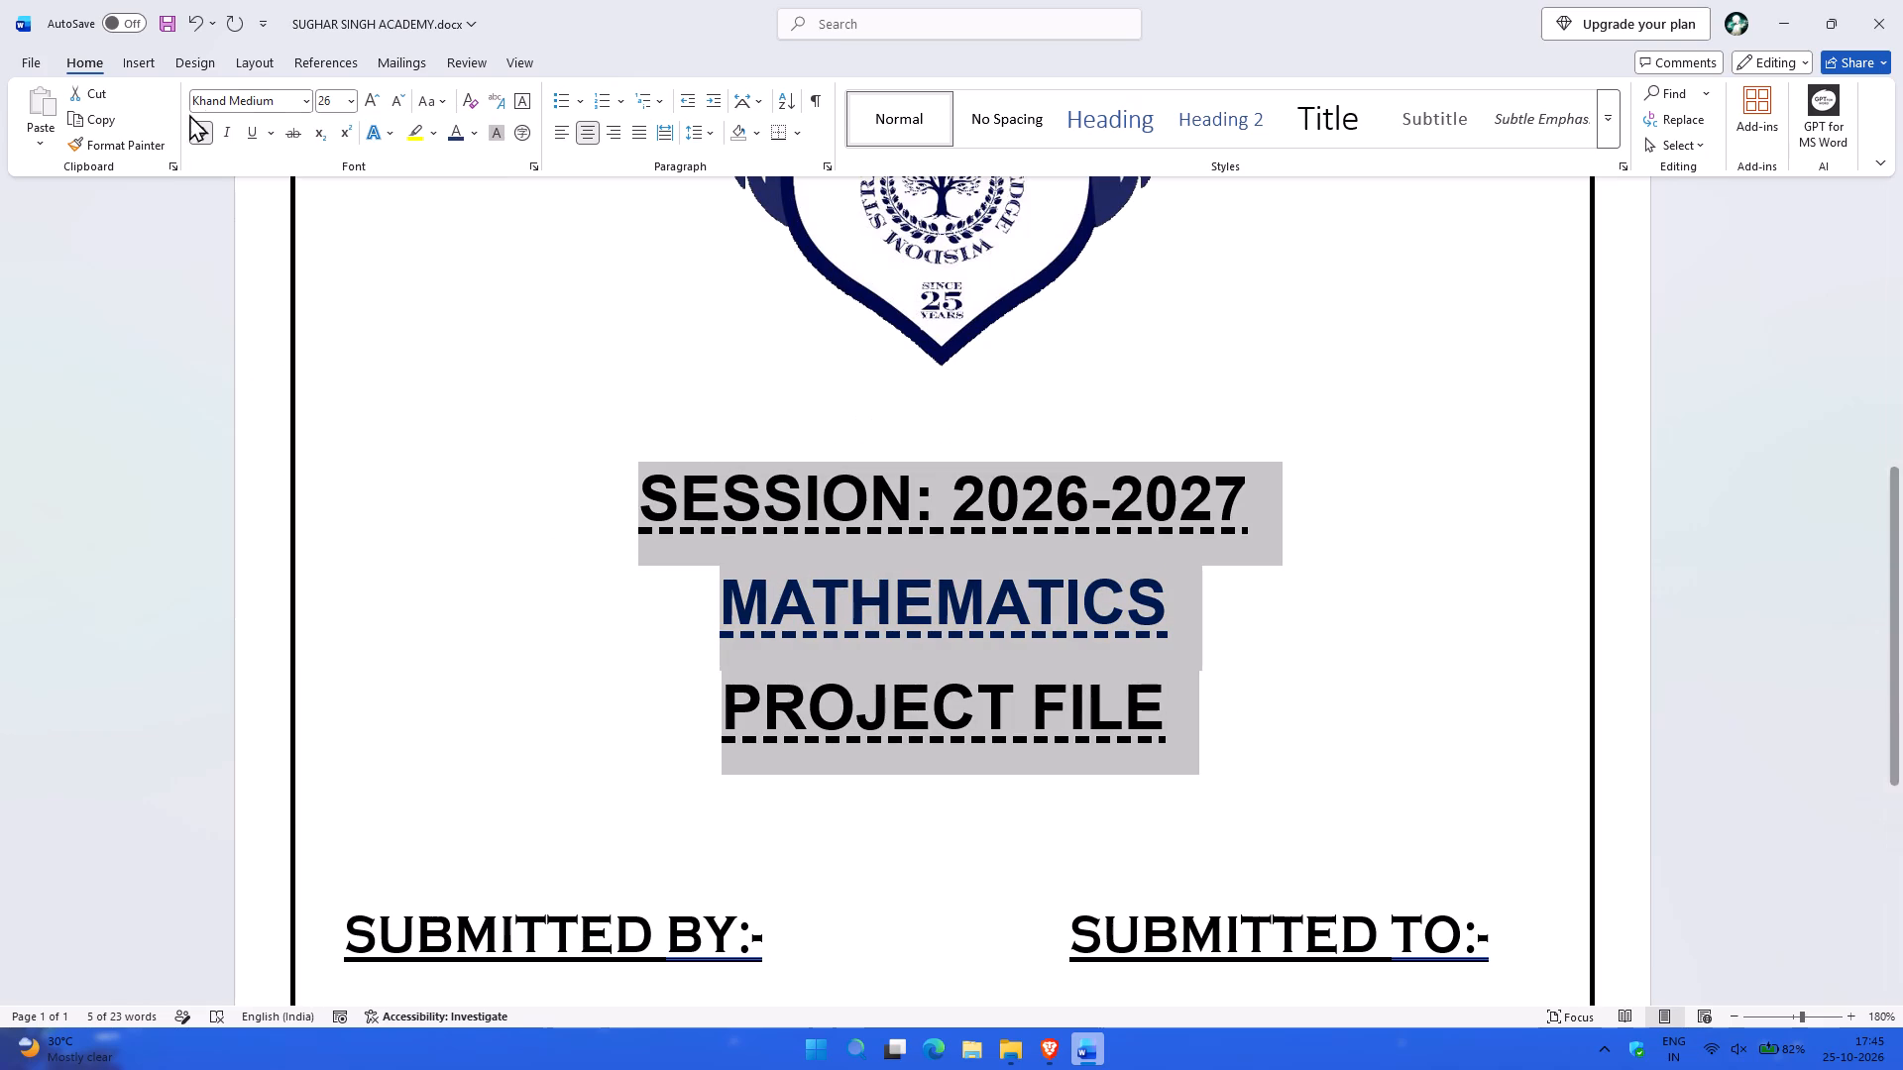
left_click(313, 109)
left_click(302, 104)
scroll(338, 708, "down", 7)
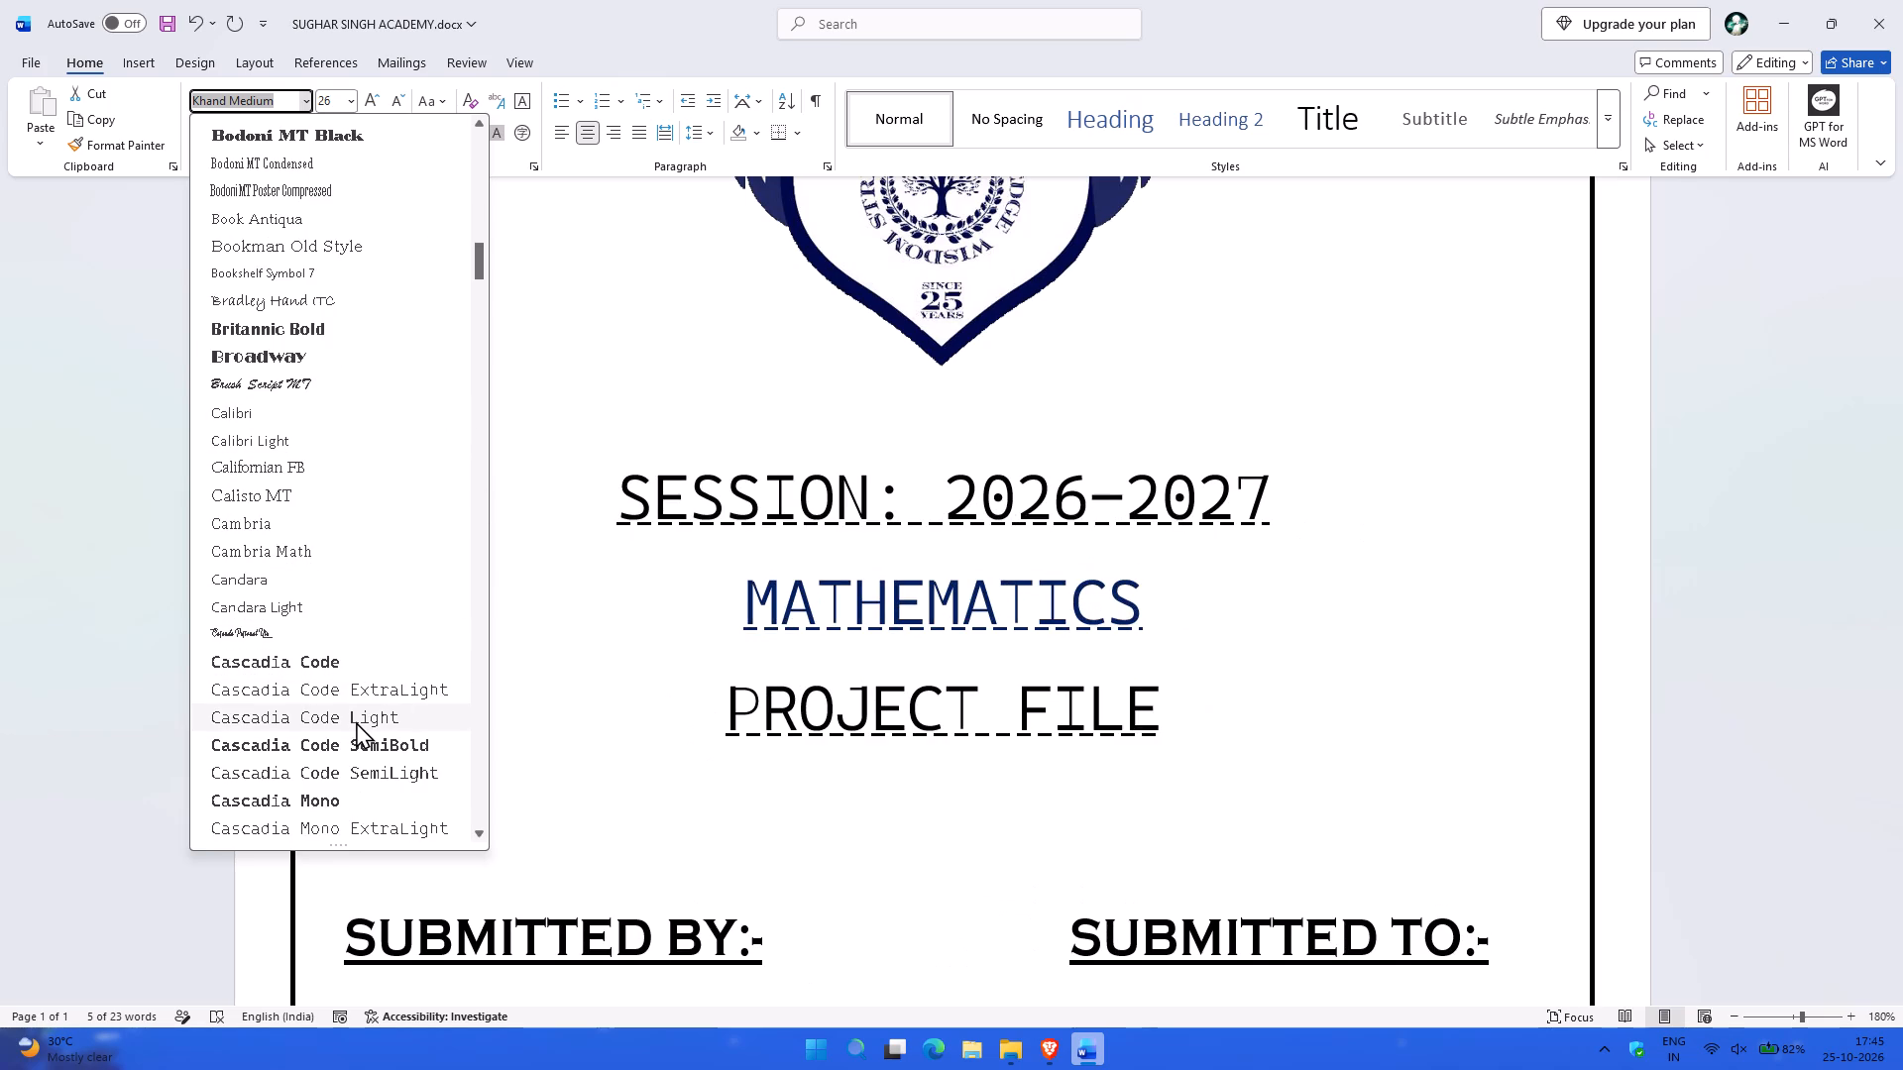
scroll(359, 736, "down", 3)
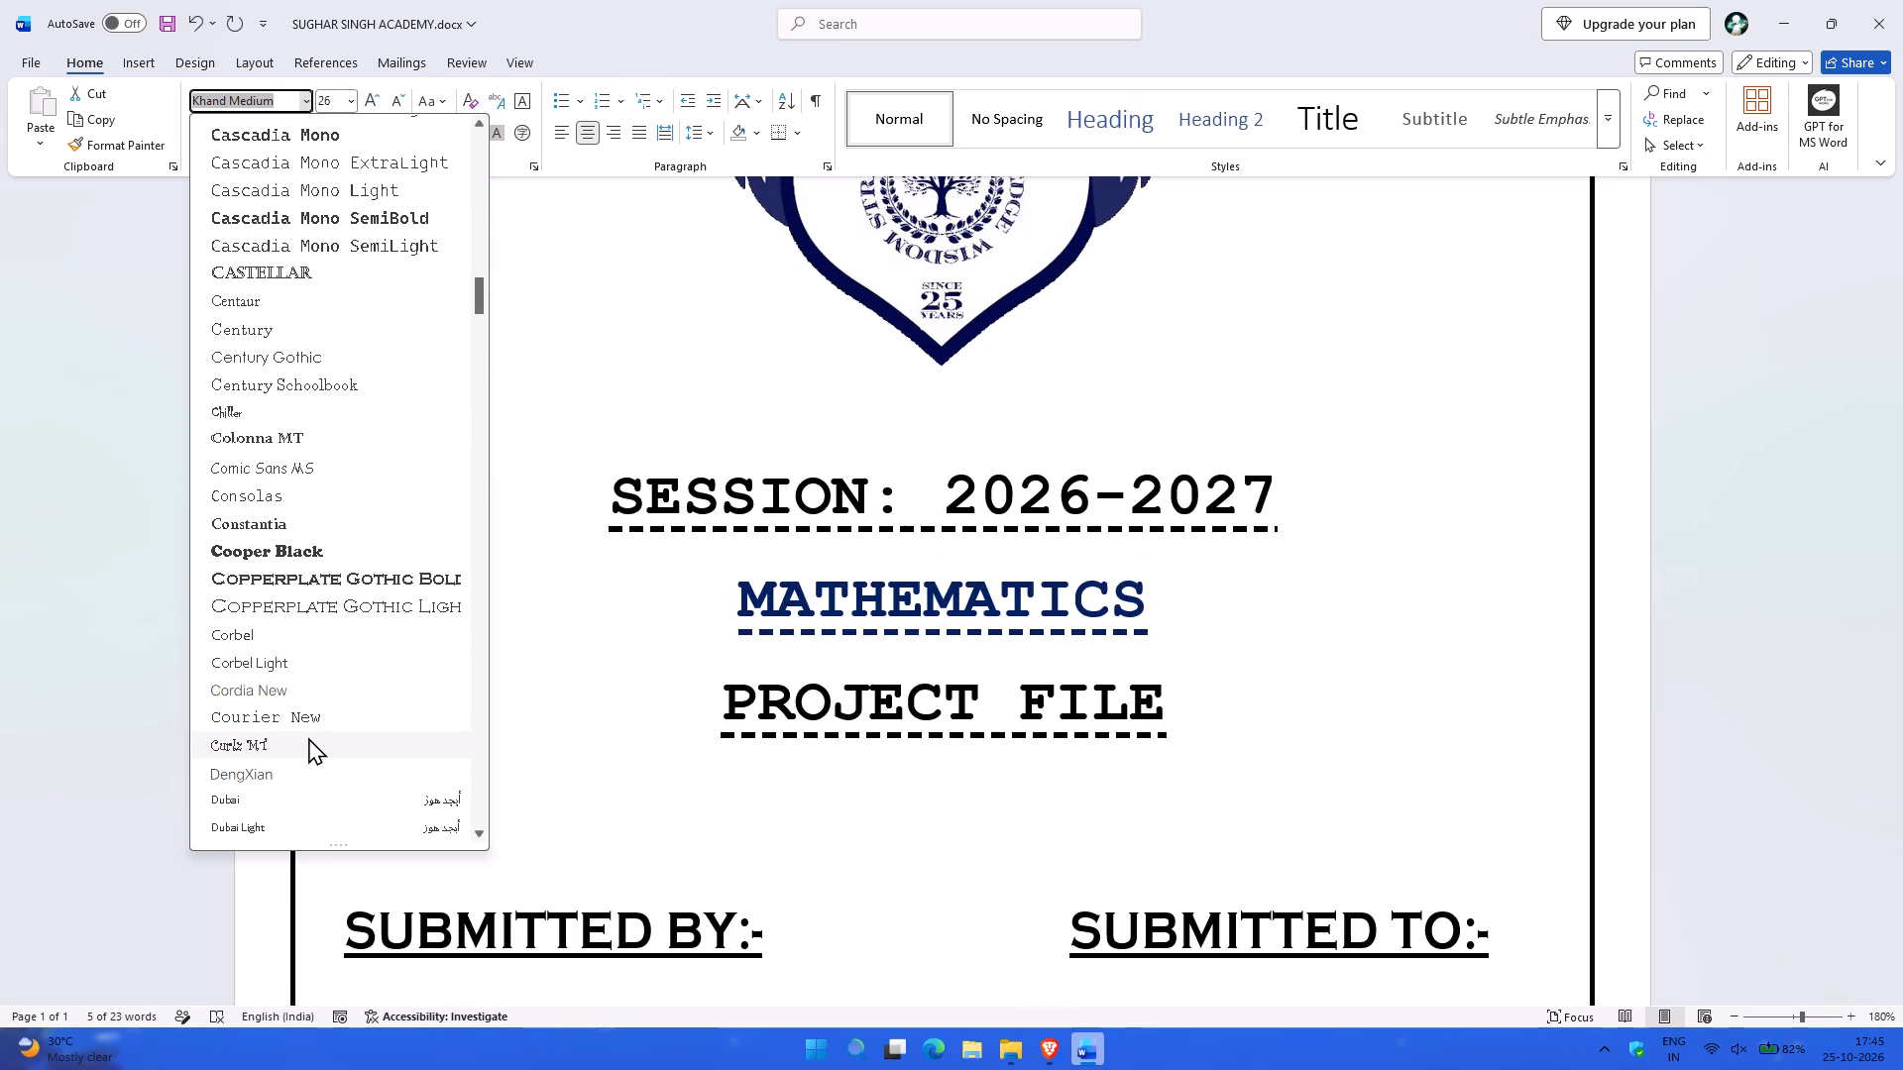
scroll(308, 737, "down", 5)
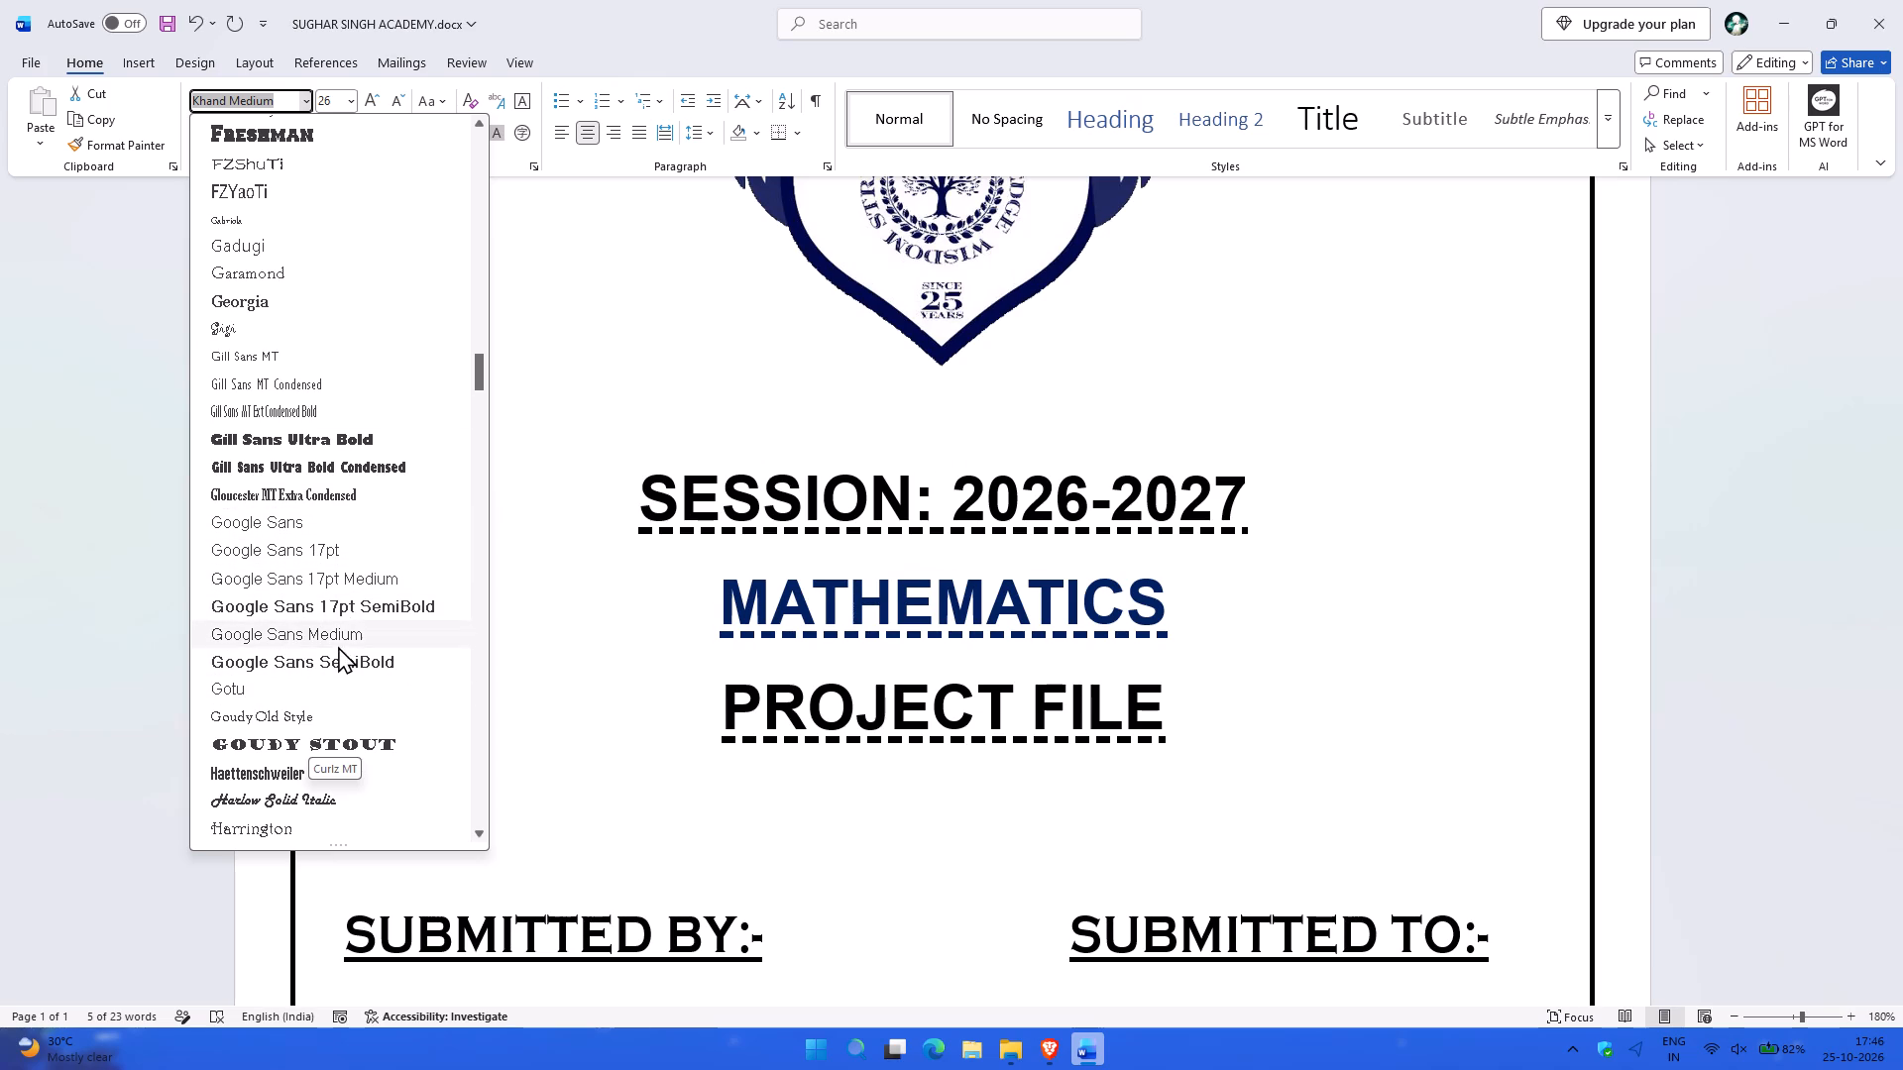
left_click(359, 520)
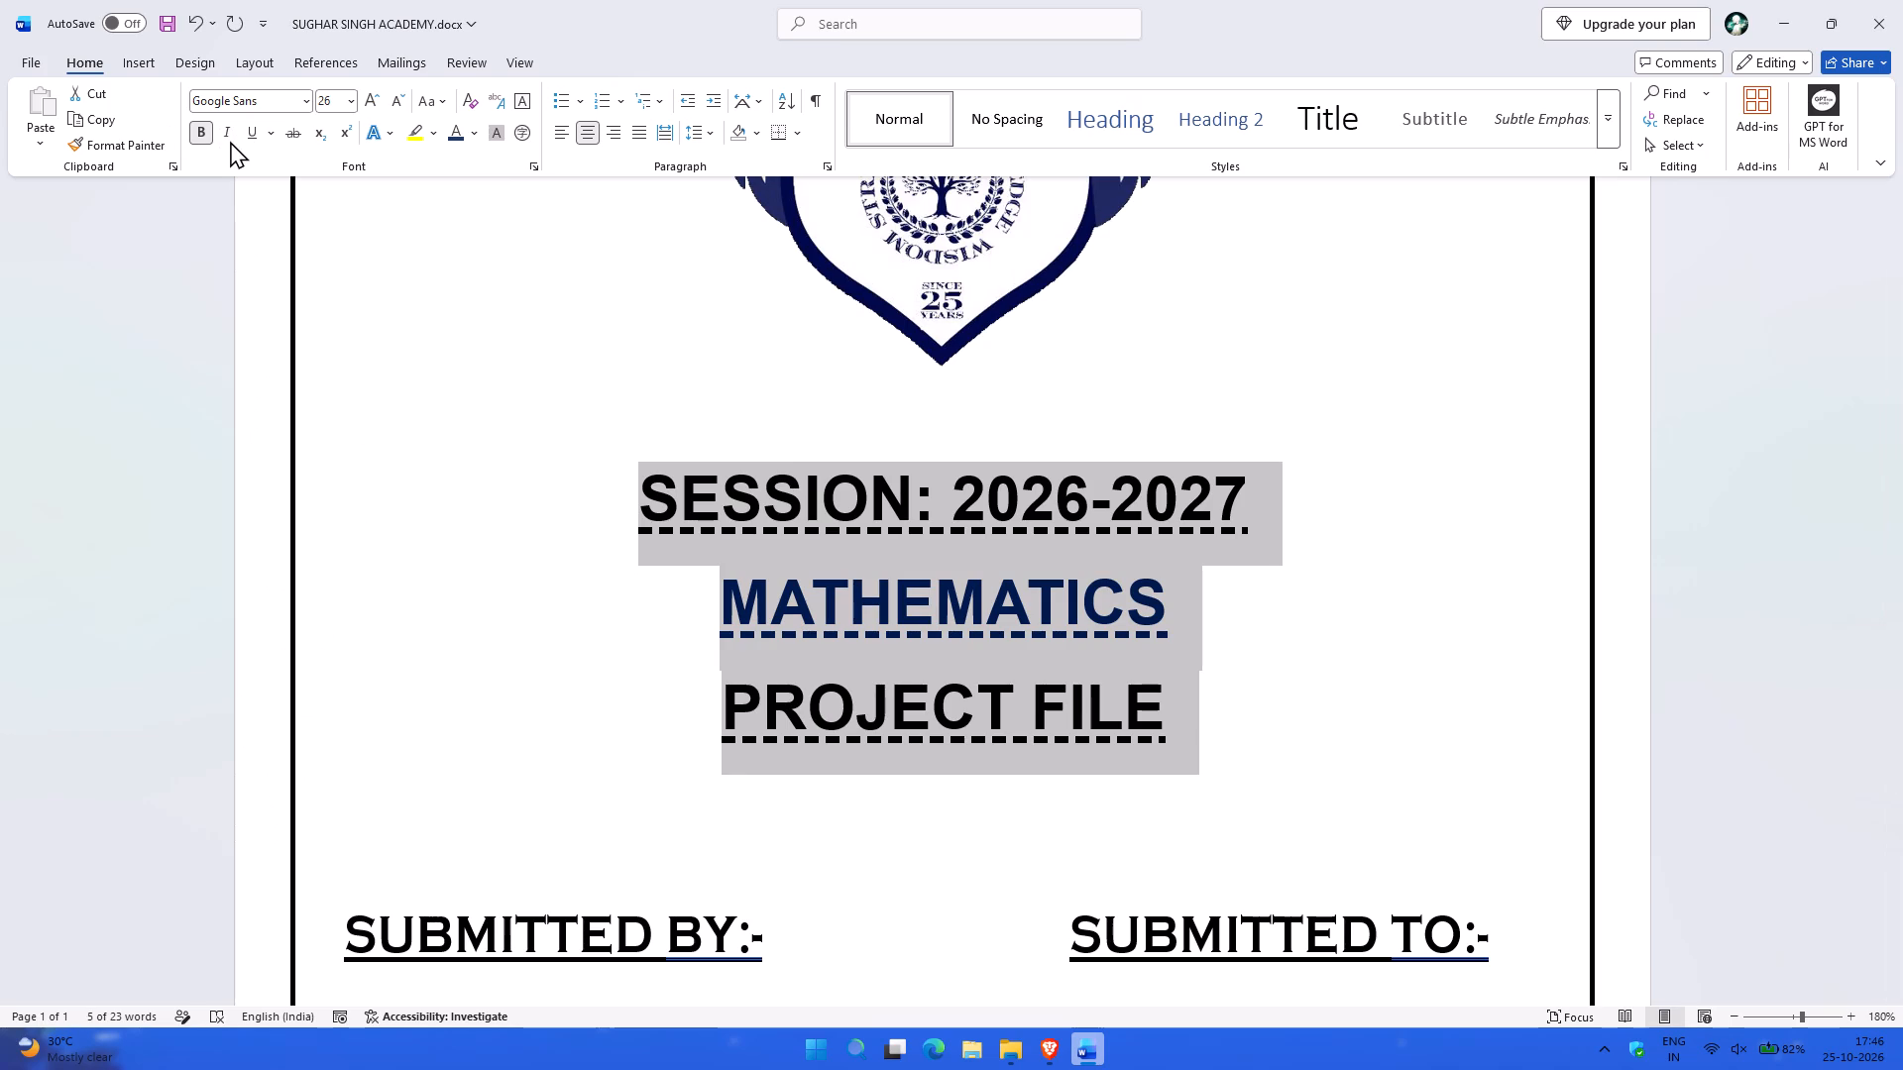
left_click(204, 138)
left_click(204, 138)
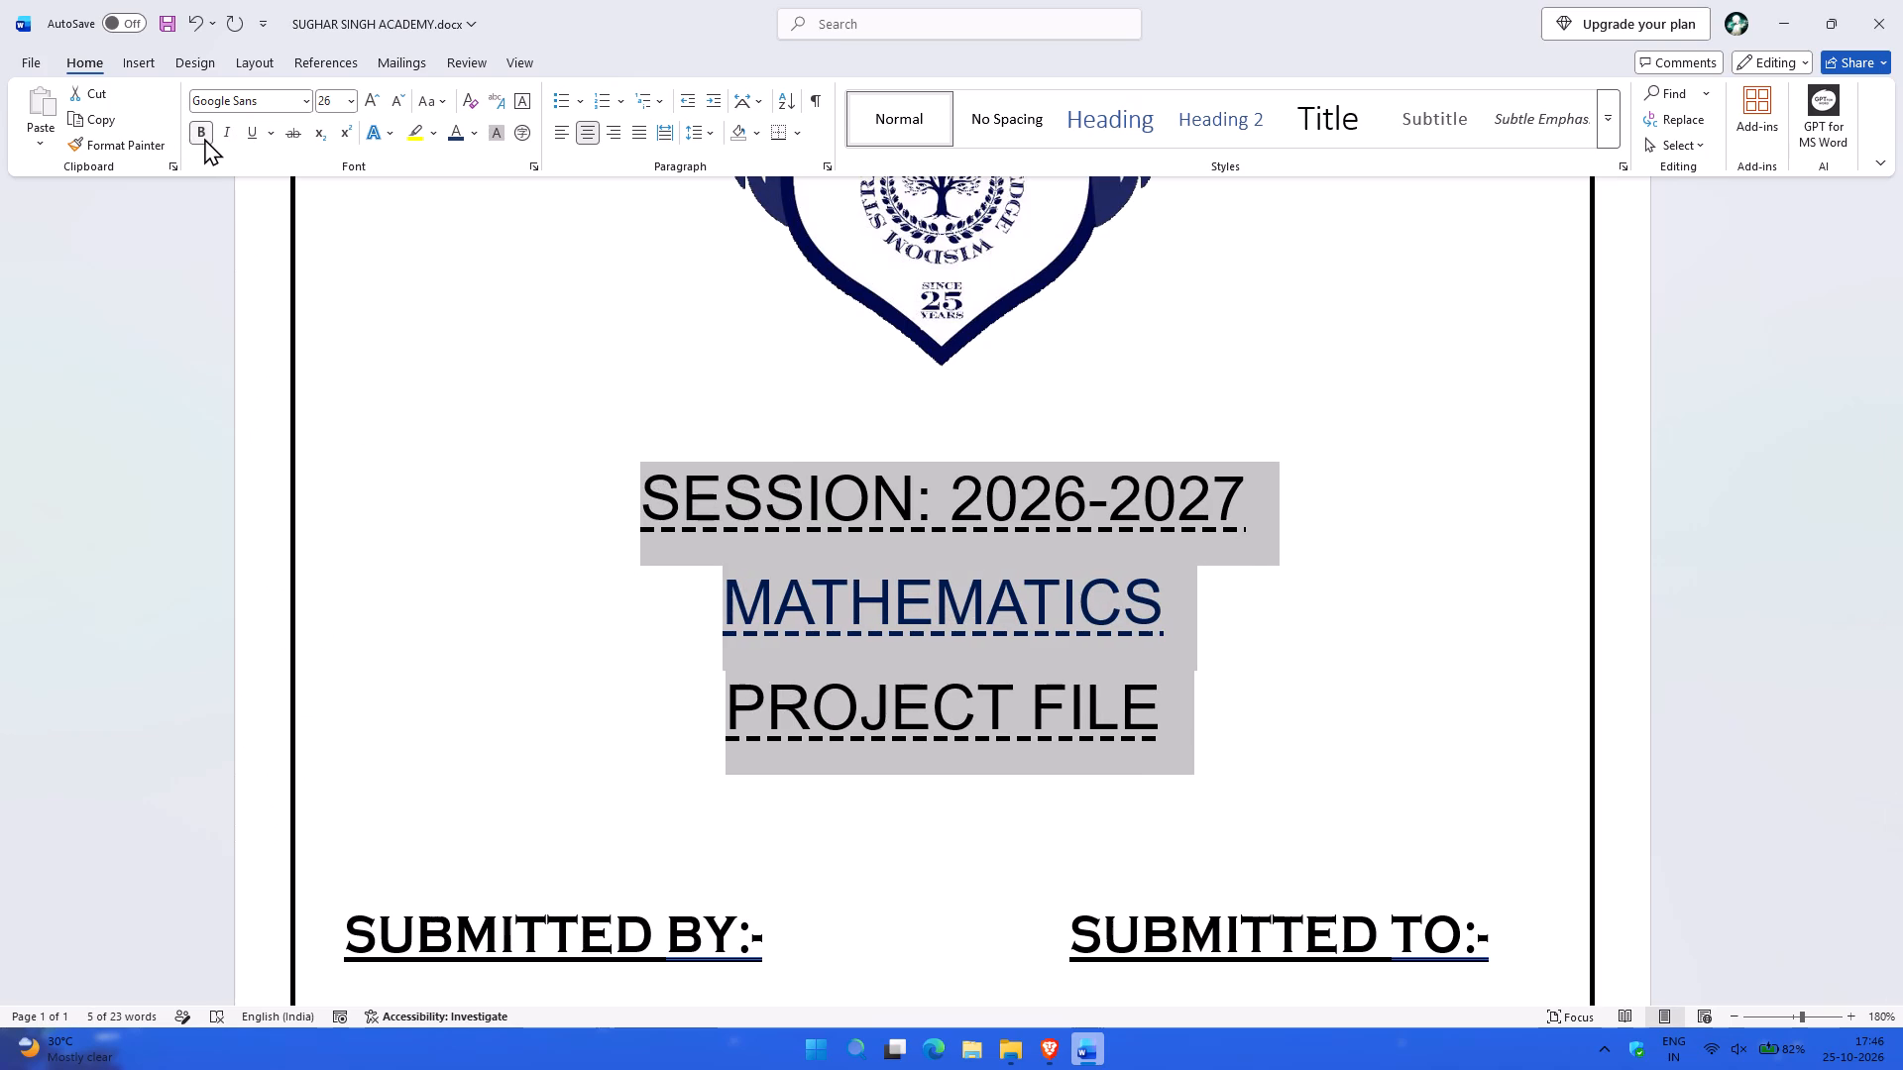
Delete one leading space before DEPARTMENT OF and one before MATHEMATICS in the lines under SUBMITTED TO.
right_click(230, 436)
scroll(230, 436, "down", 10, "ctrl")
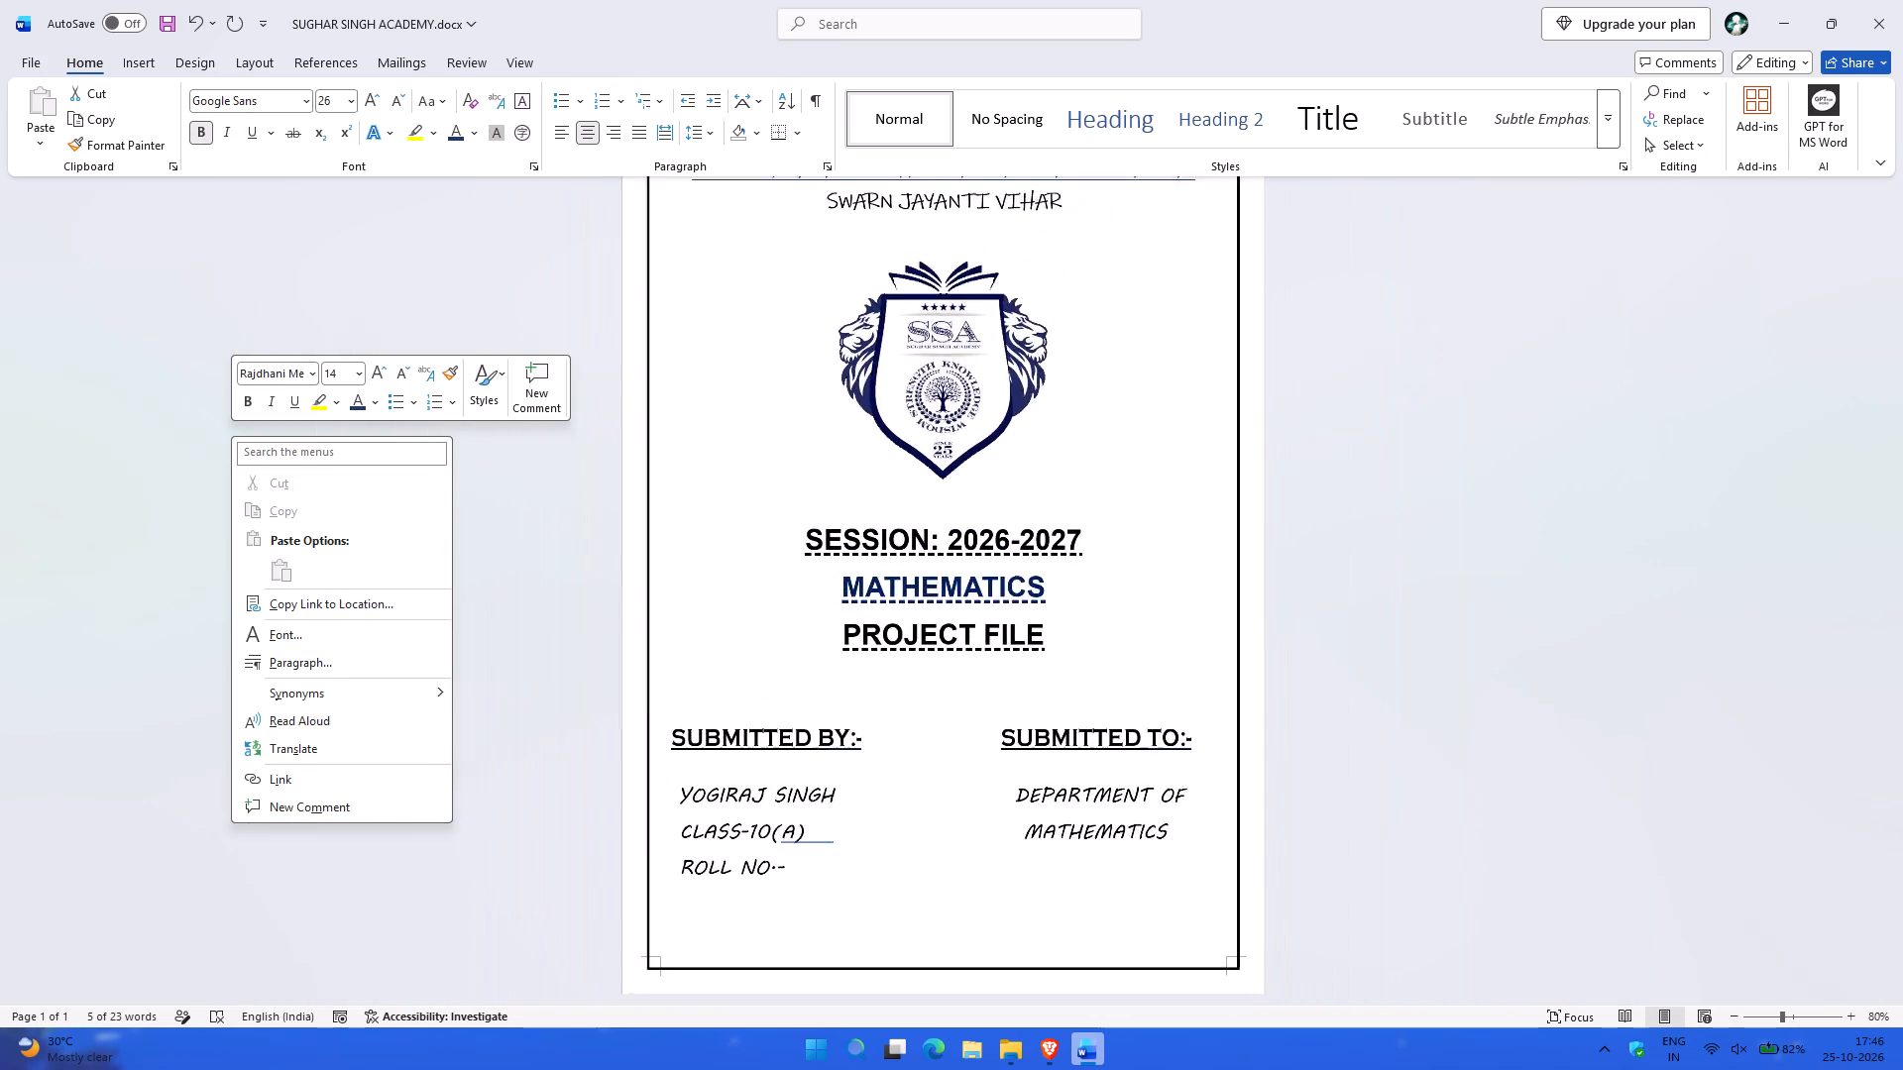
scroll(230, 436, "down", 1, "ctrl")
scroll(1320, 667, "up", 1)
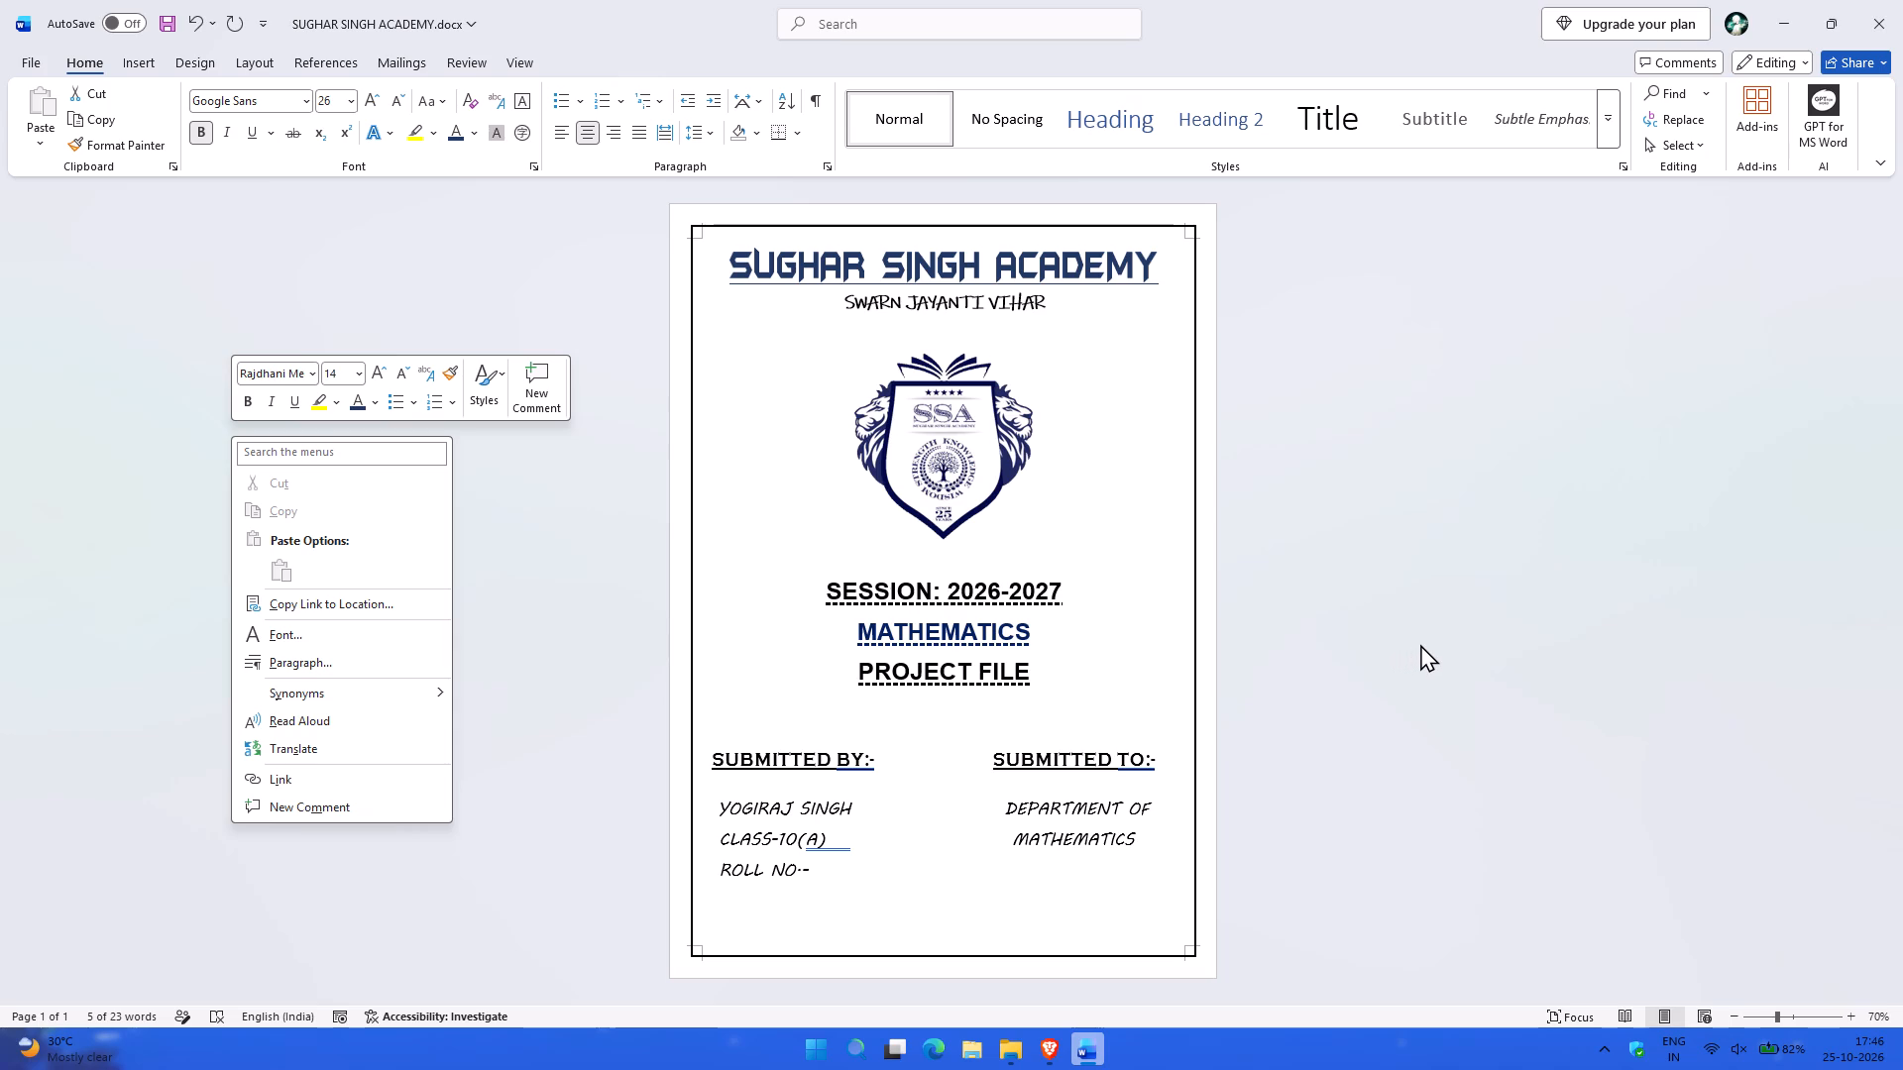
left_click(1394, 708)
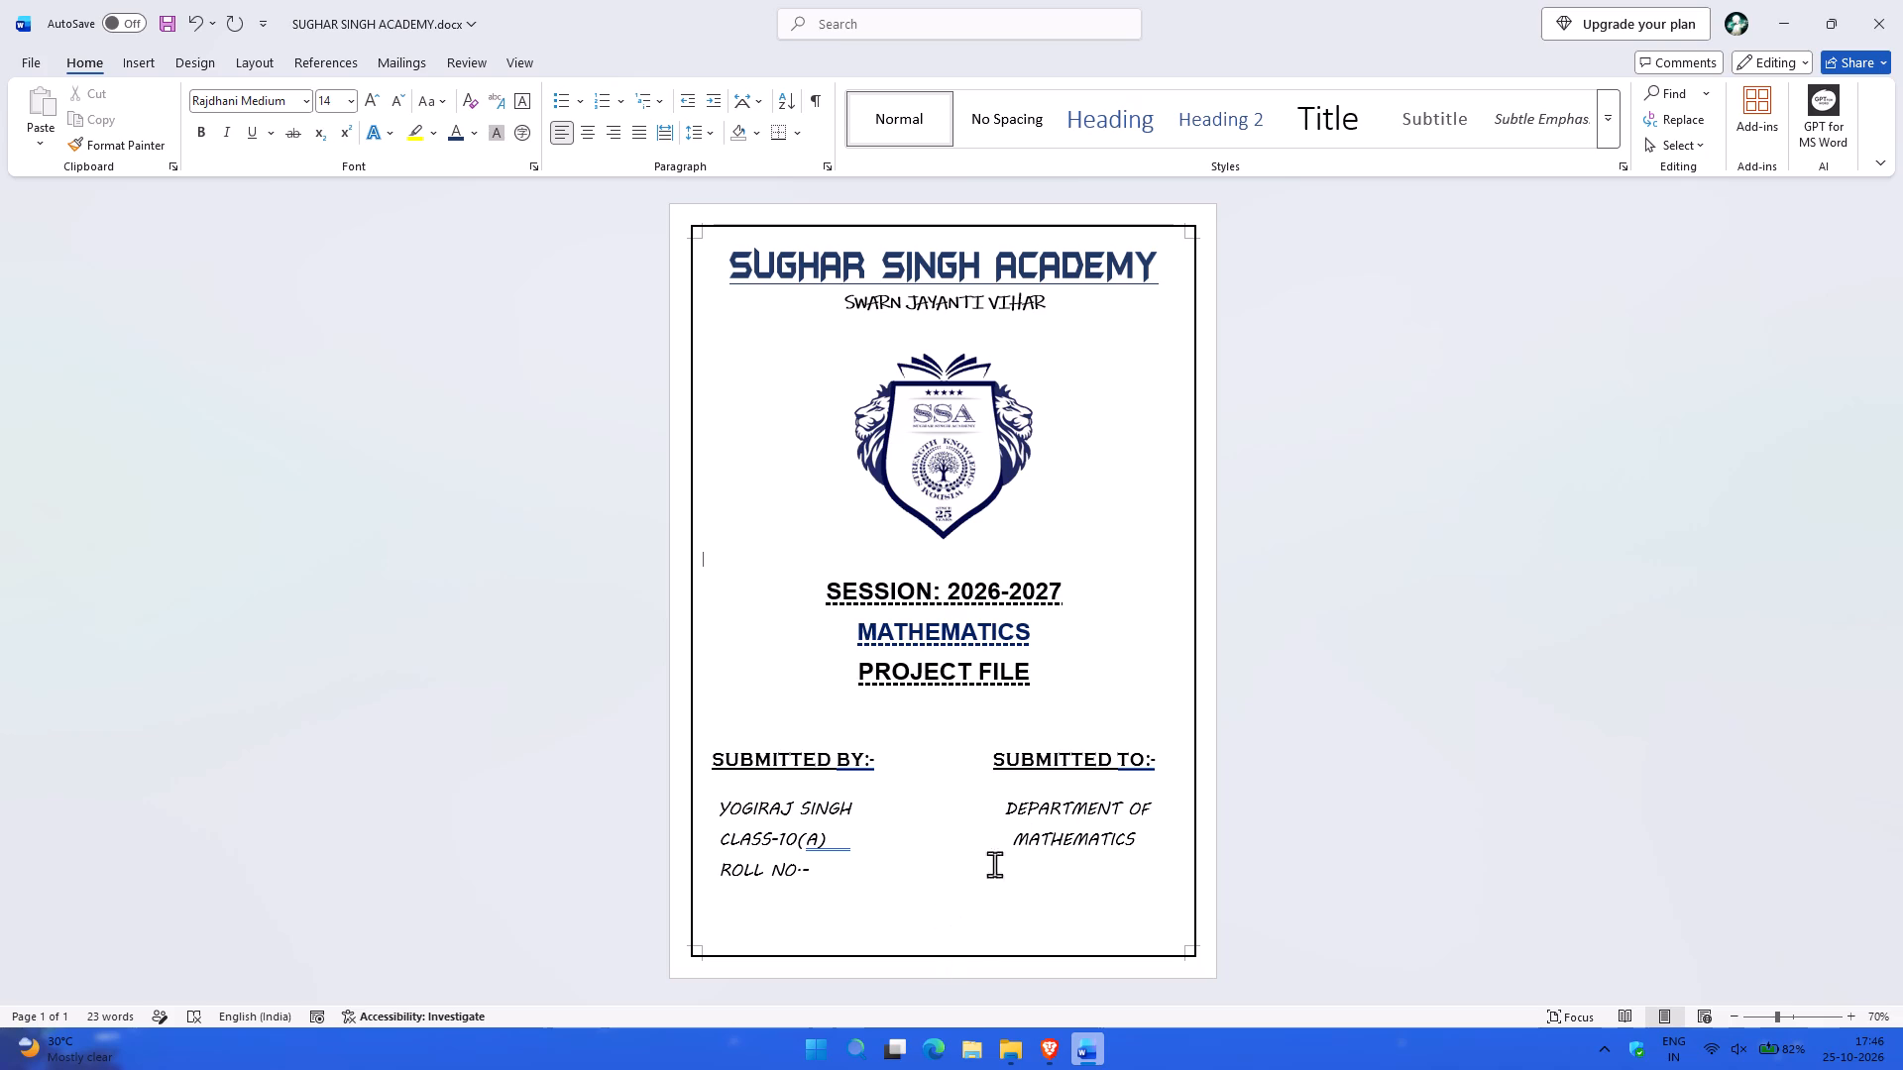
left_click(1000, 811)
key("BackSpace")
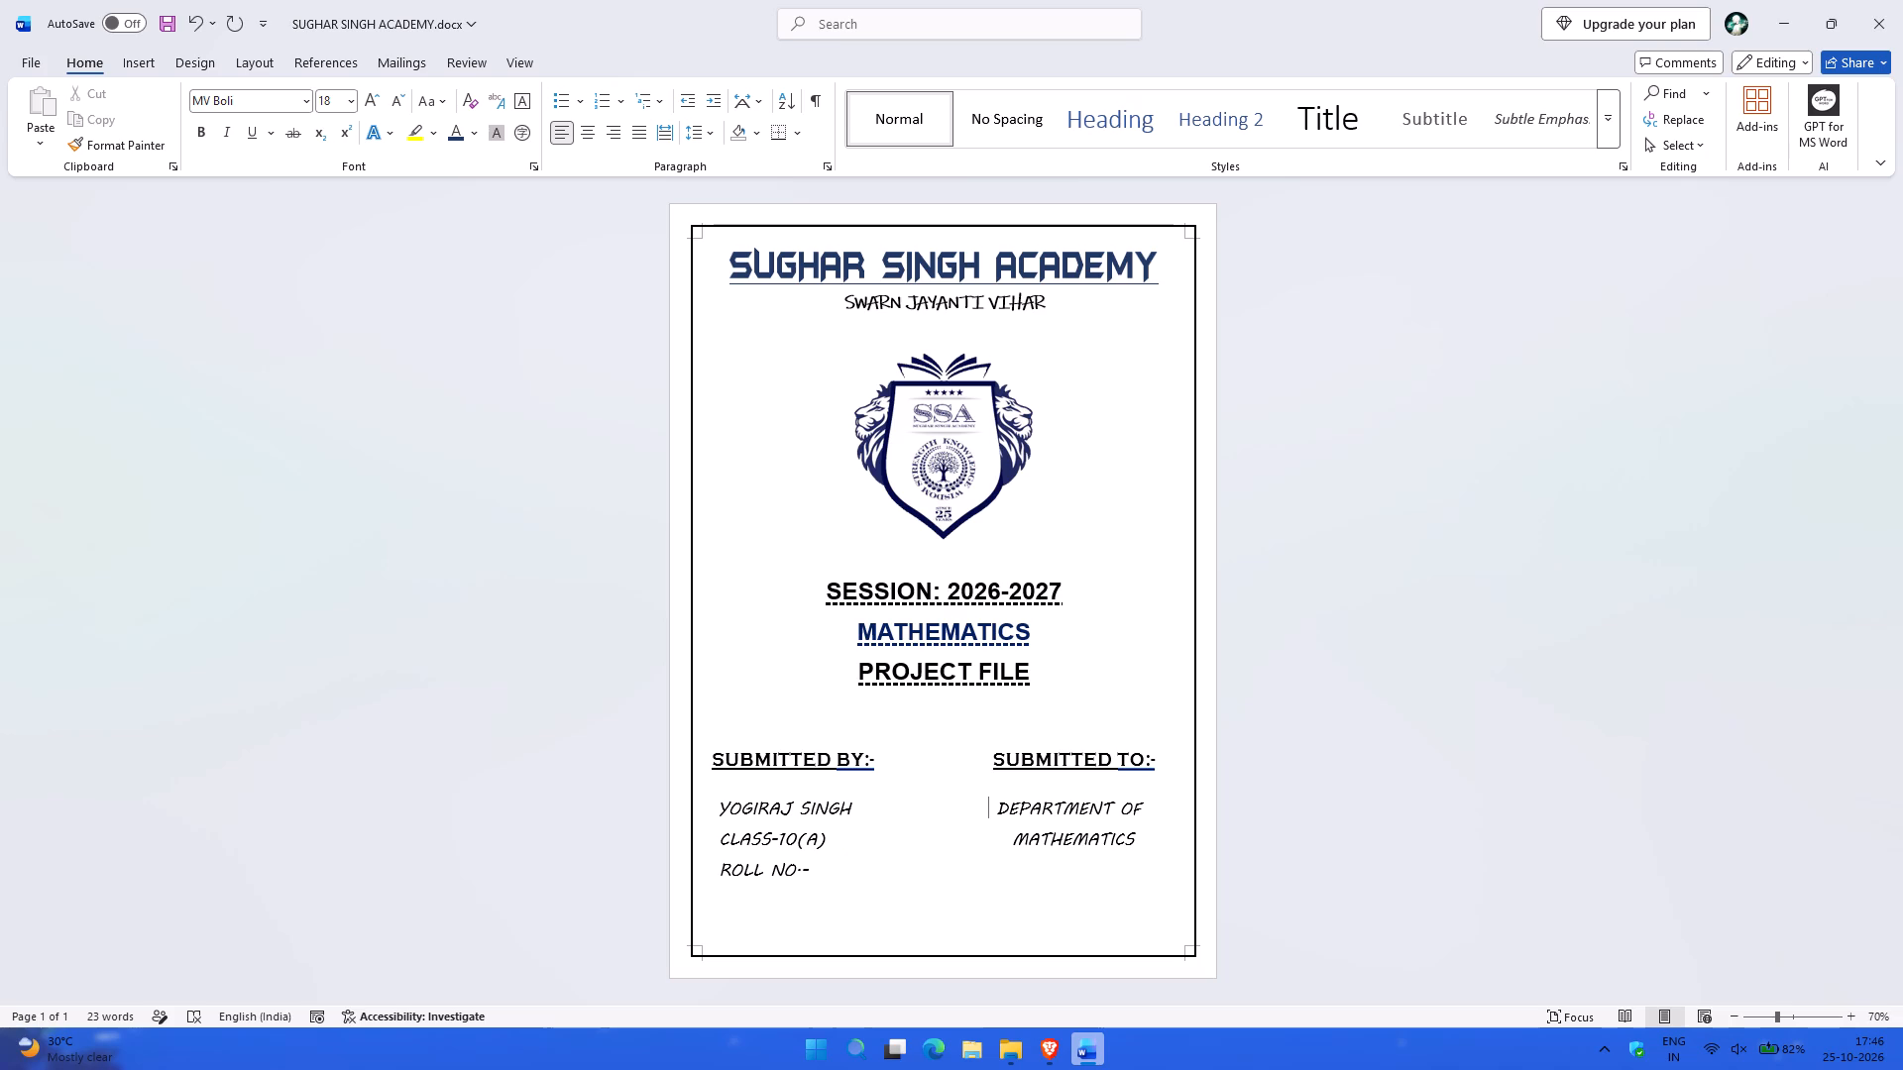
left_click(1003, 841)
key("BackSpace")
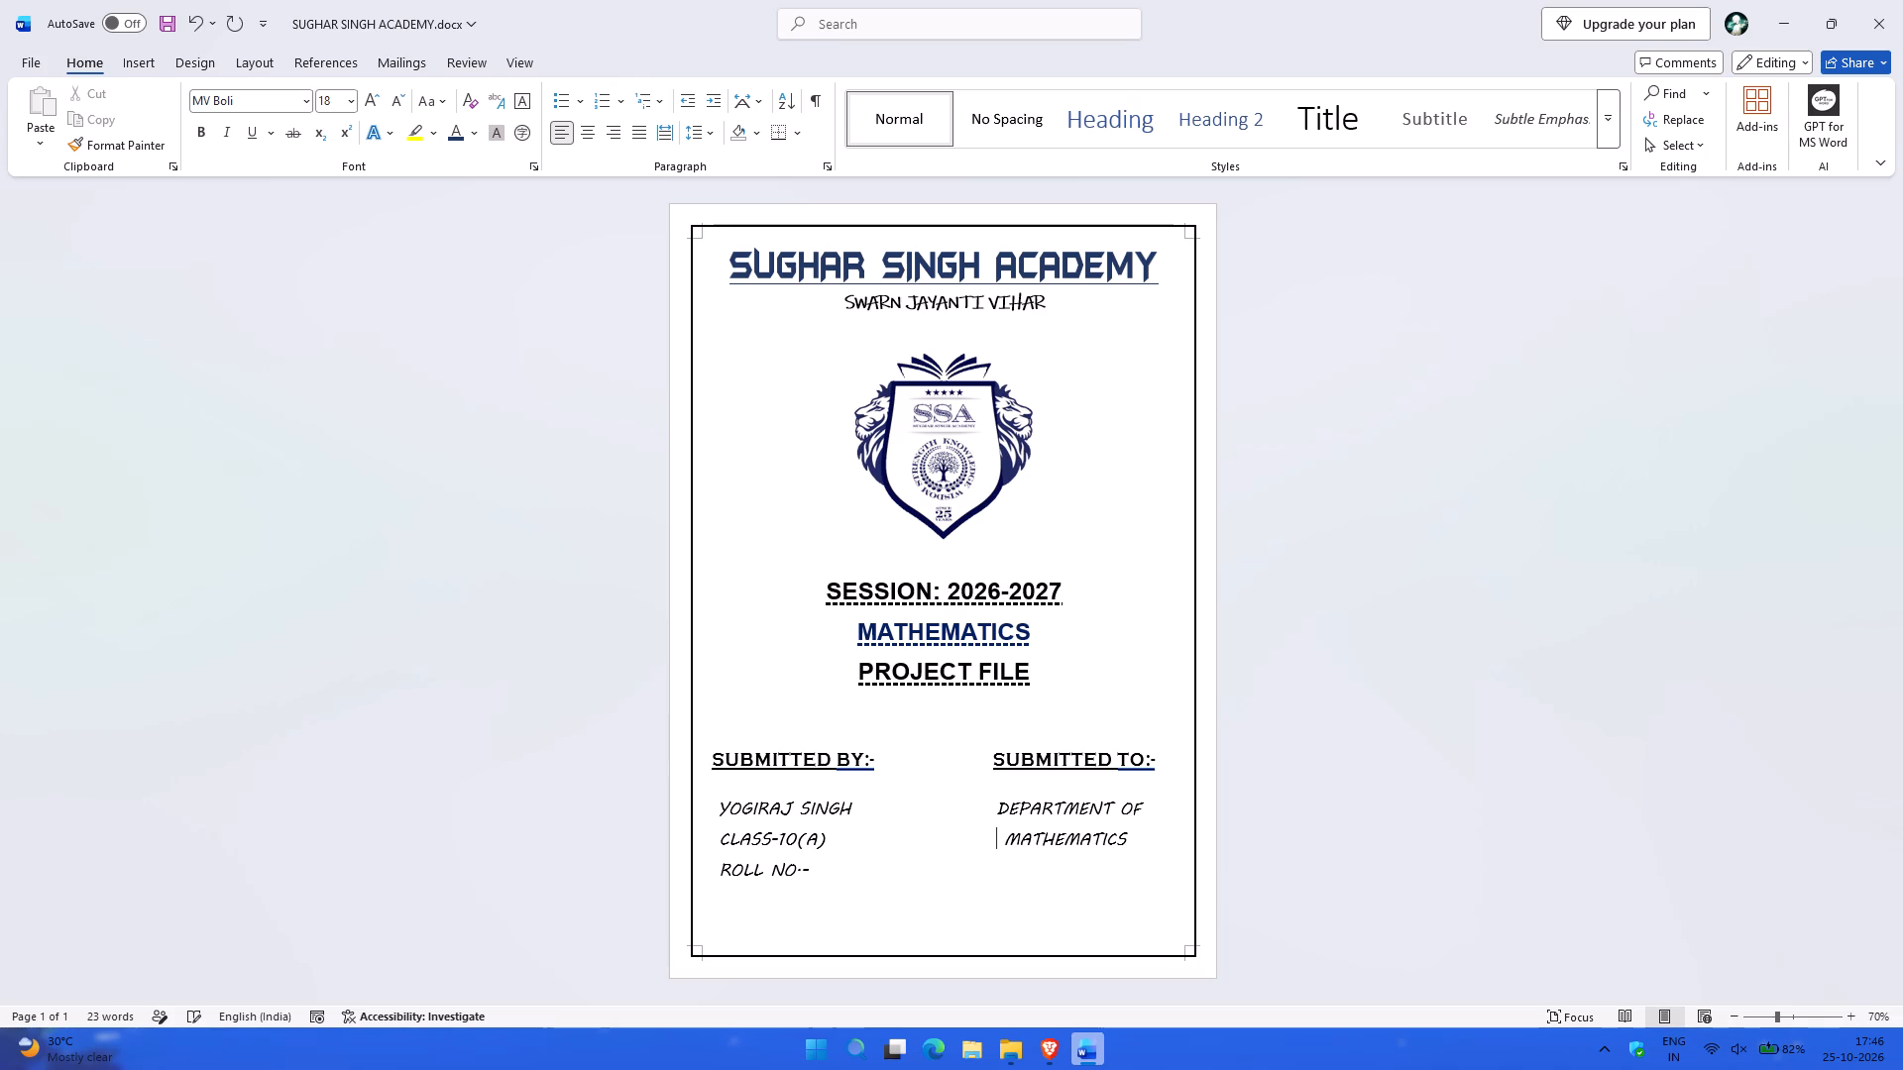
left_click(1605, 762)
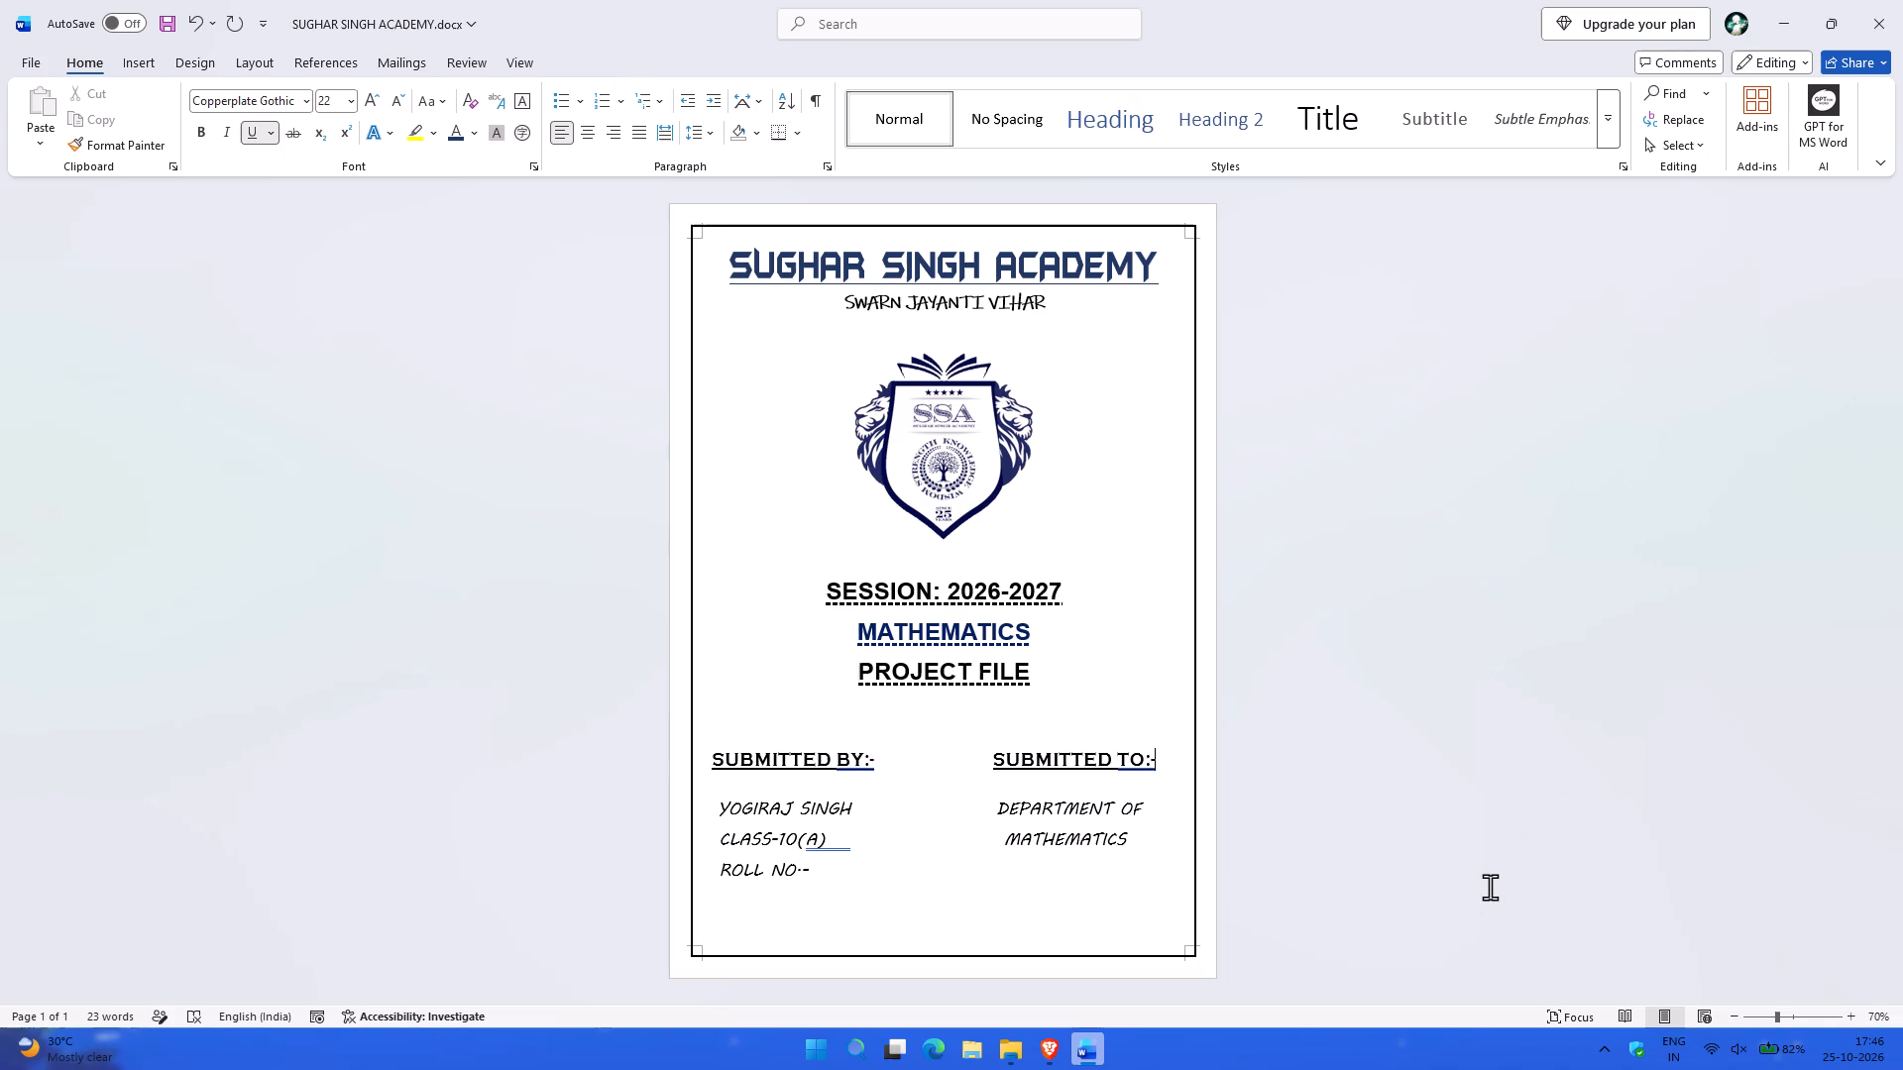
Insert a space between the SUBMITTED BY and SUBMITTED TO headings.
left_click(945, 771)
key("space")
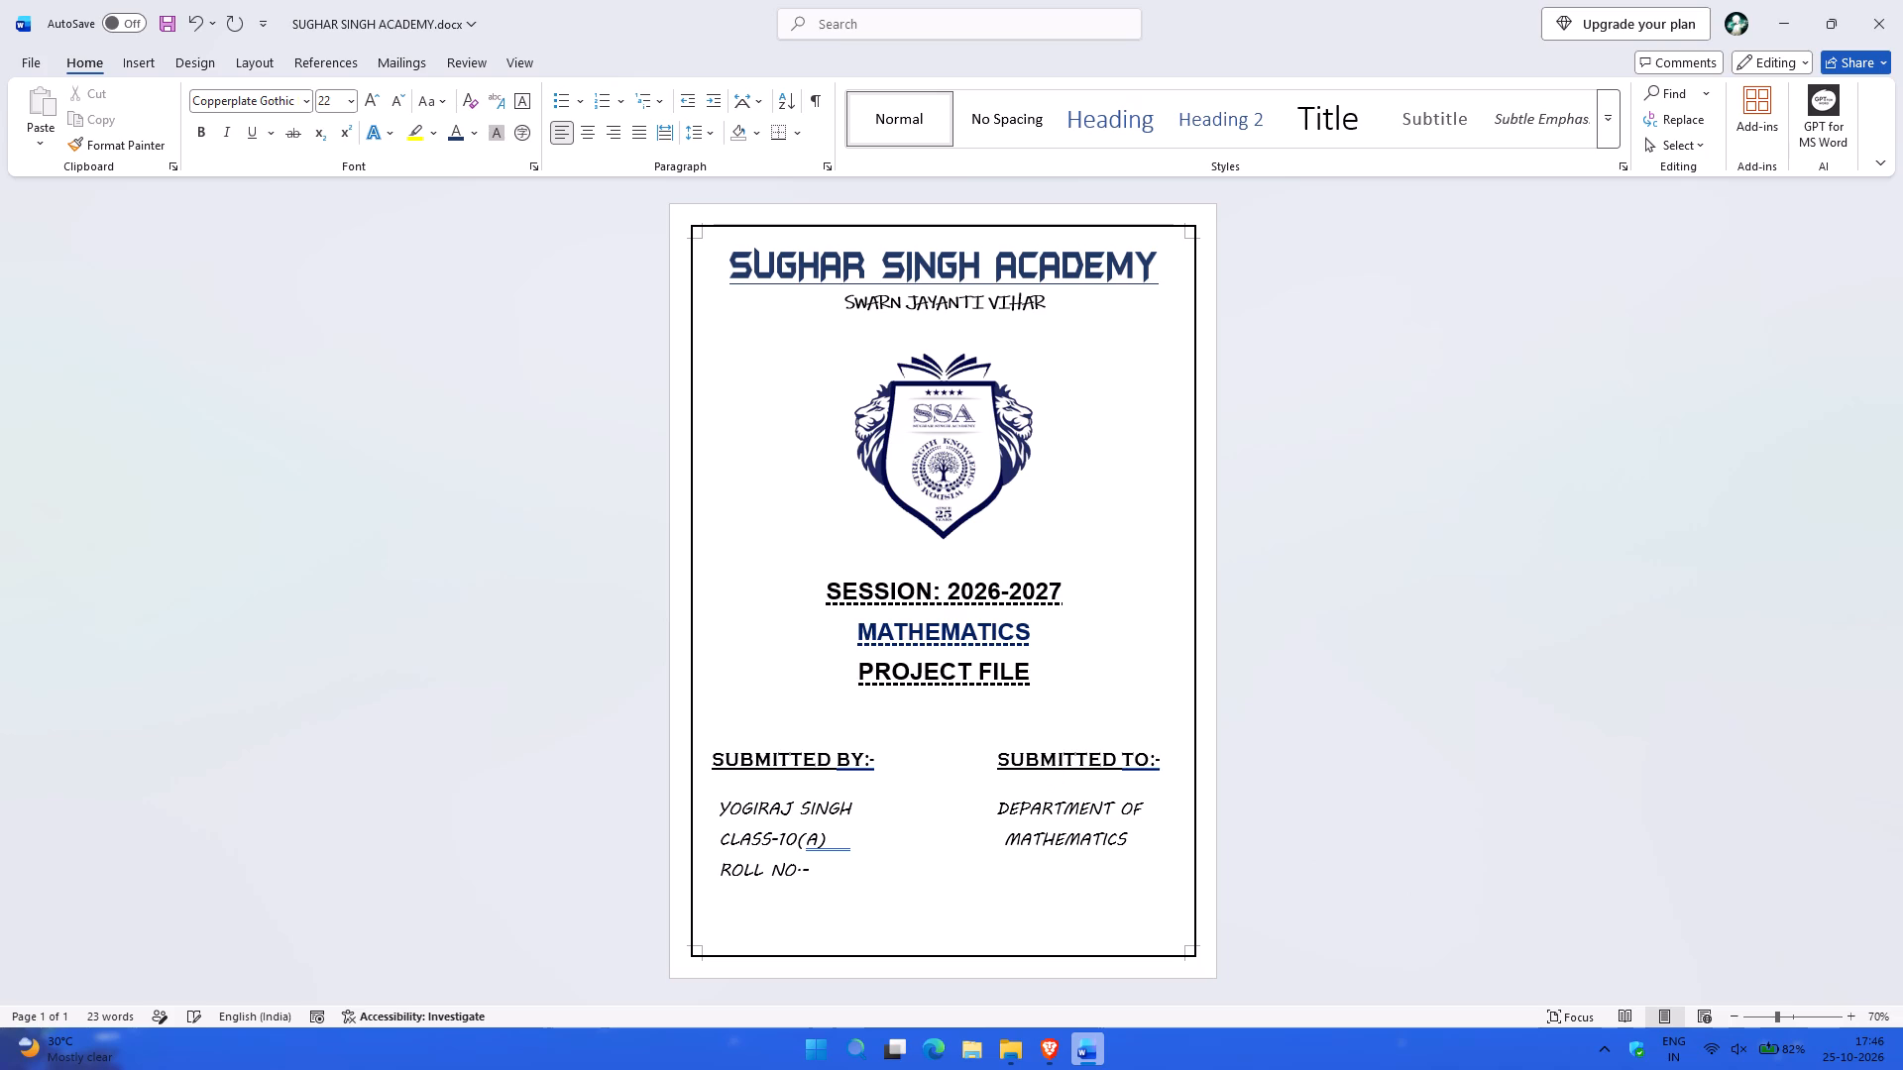
Shift the submitted-to block one space further by adding a space before SUBMITTED TO, DEPARTMENT OF and MATHEMATICS.
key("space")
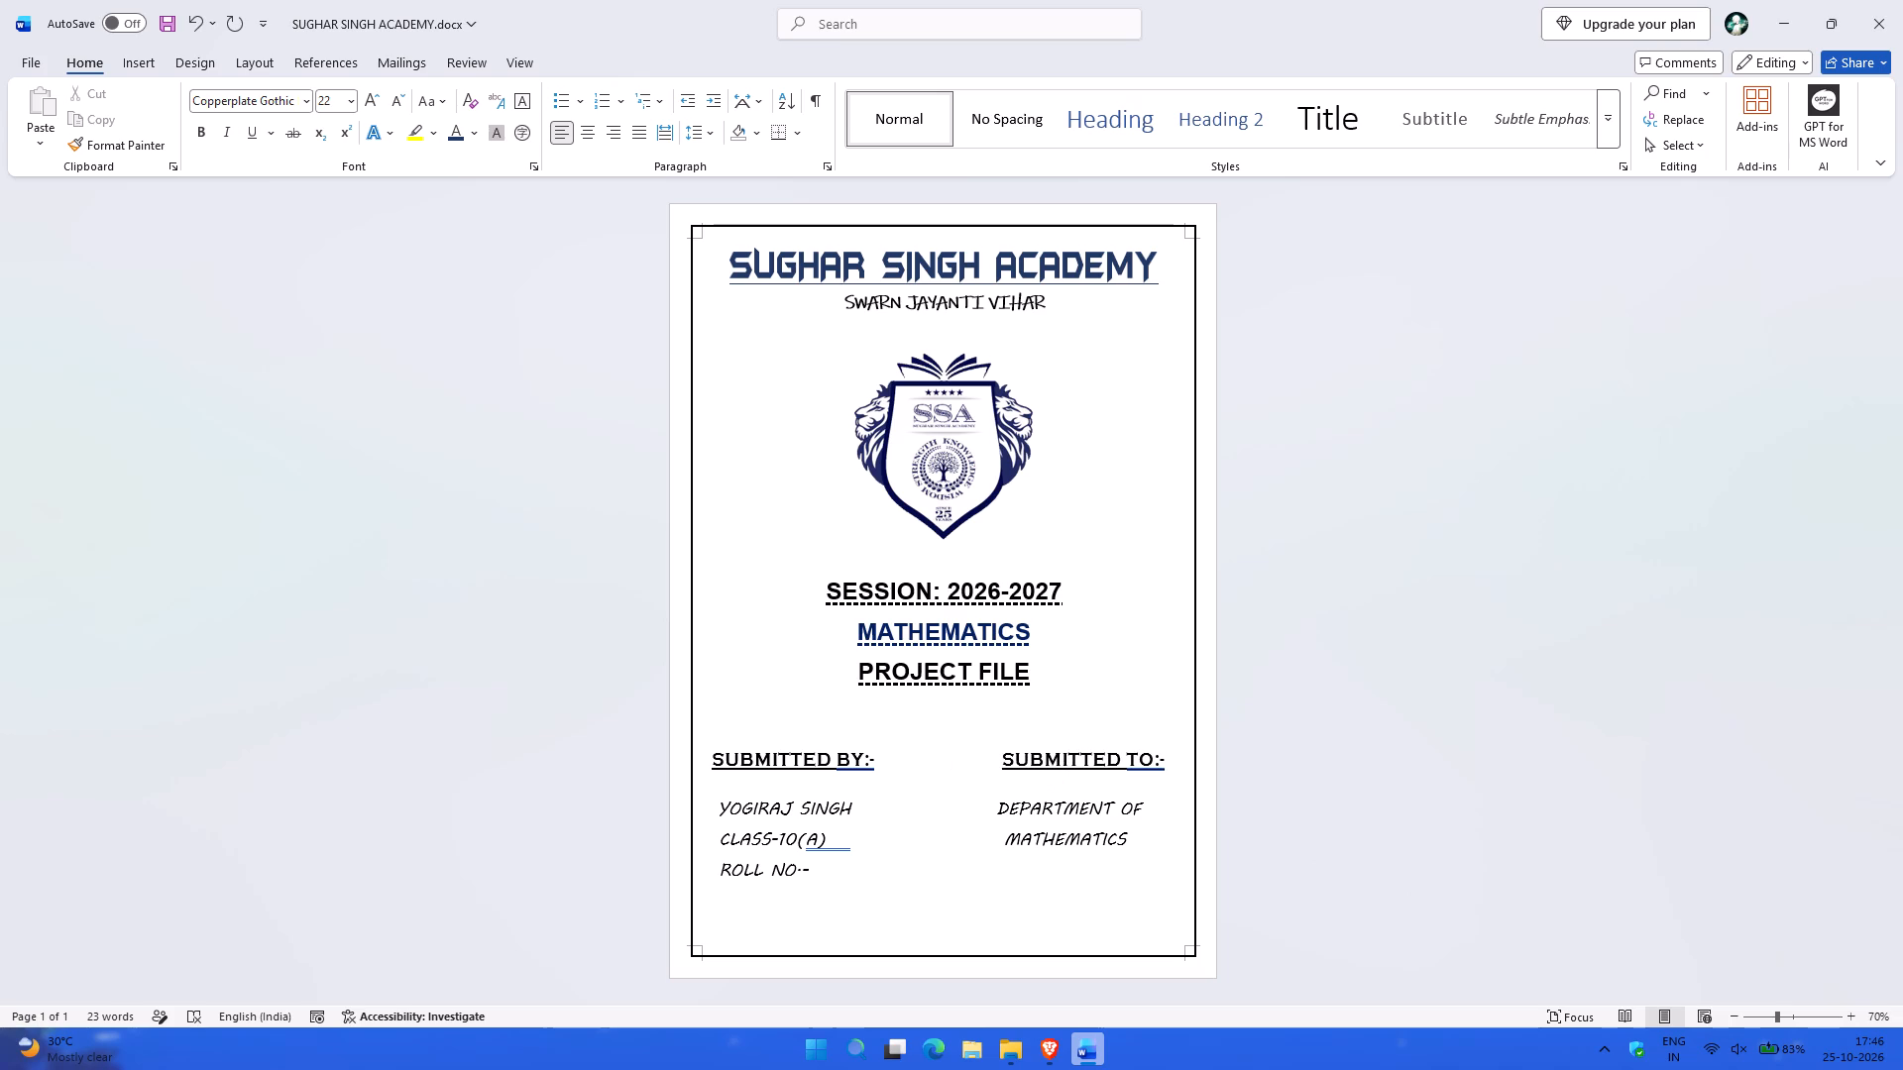
left_click(986, 811)
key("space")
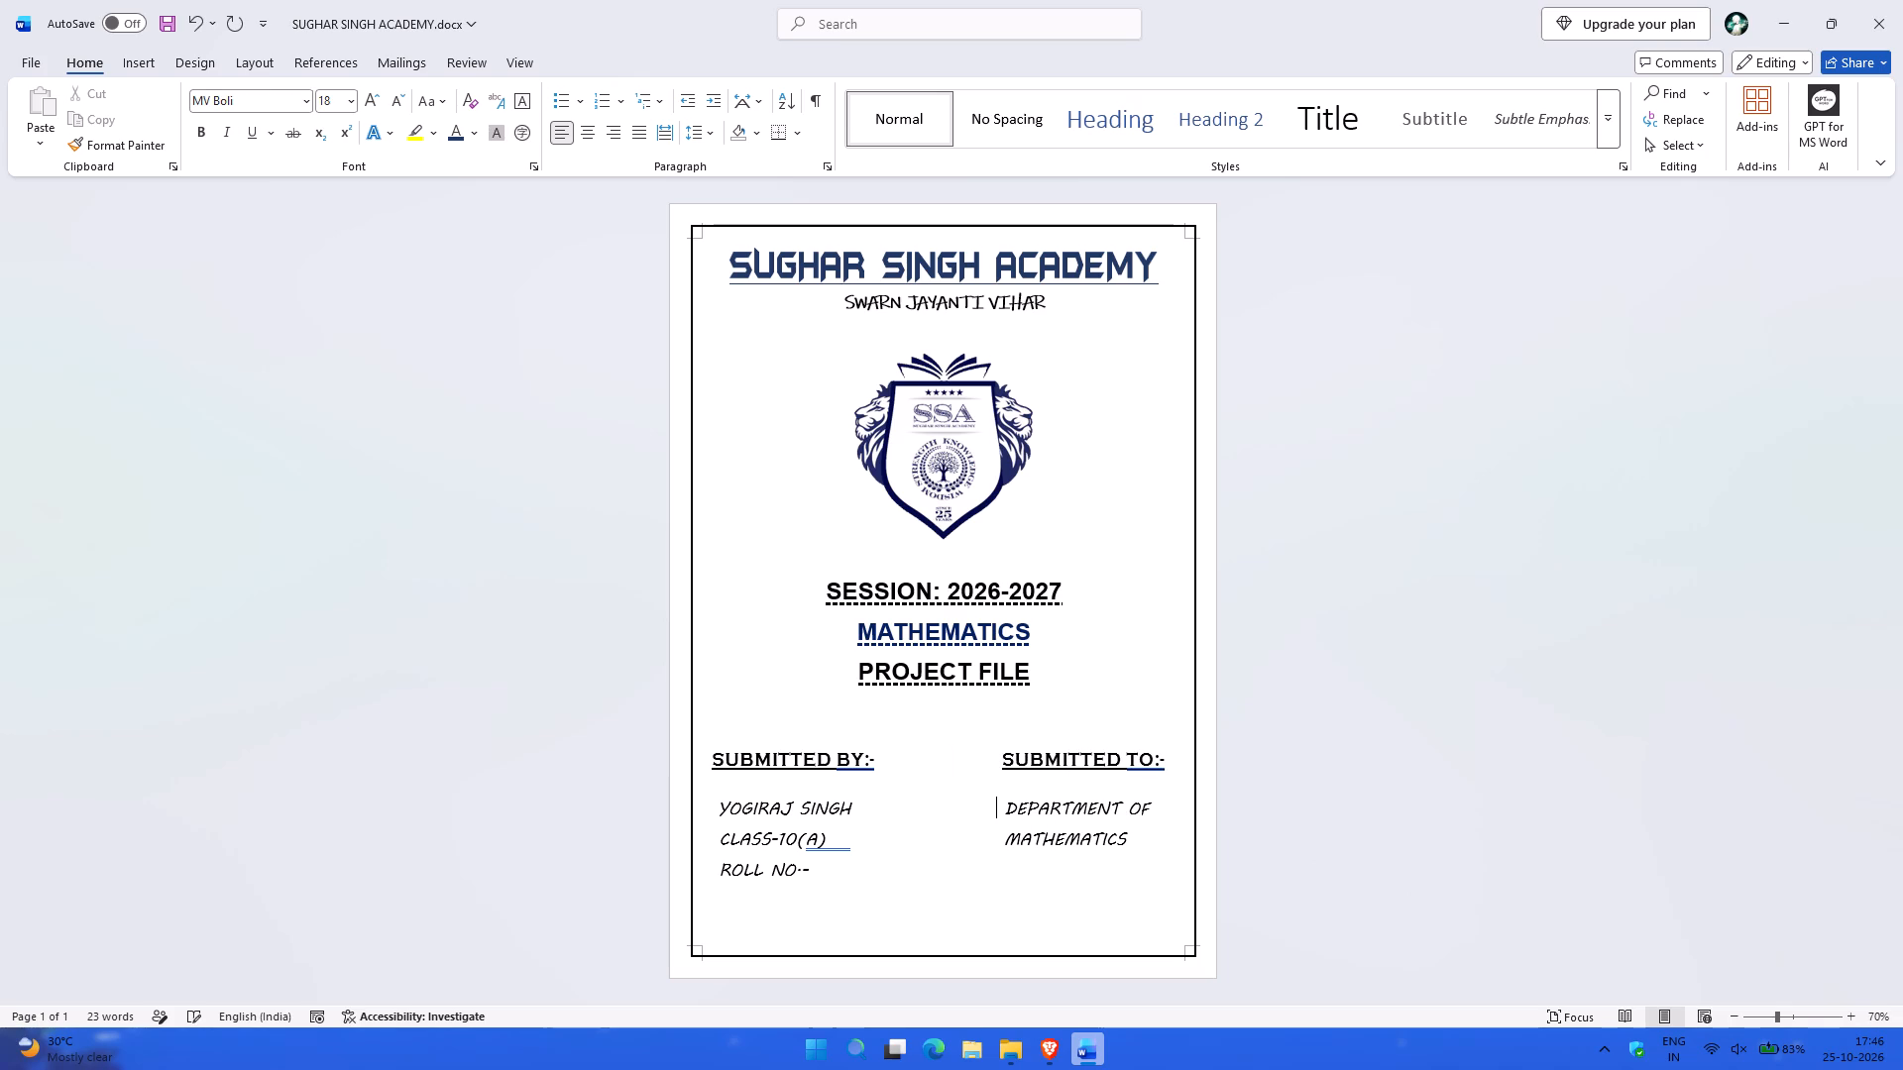
left_click(994, 837)
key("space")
left_click(1309, 739)
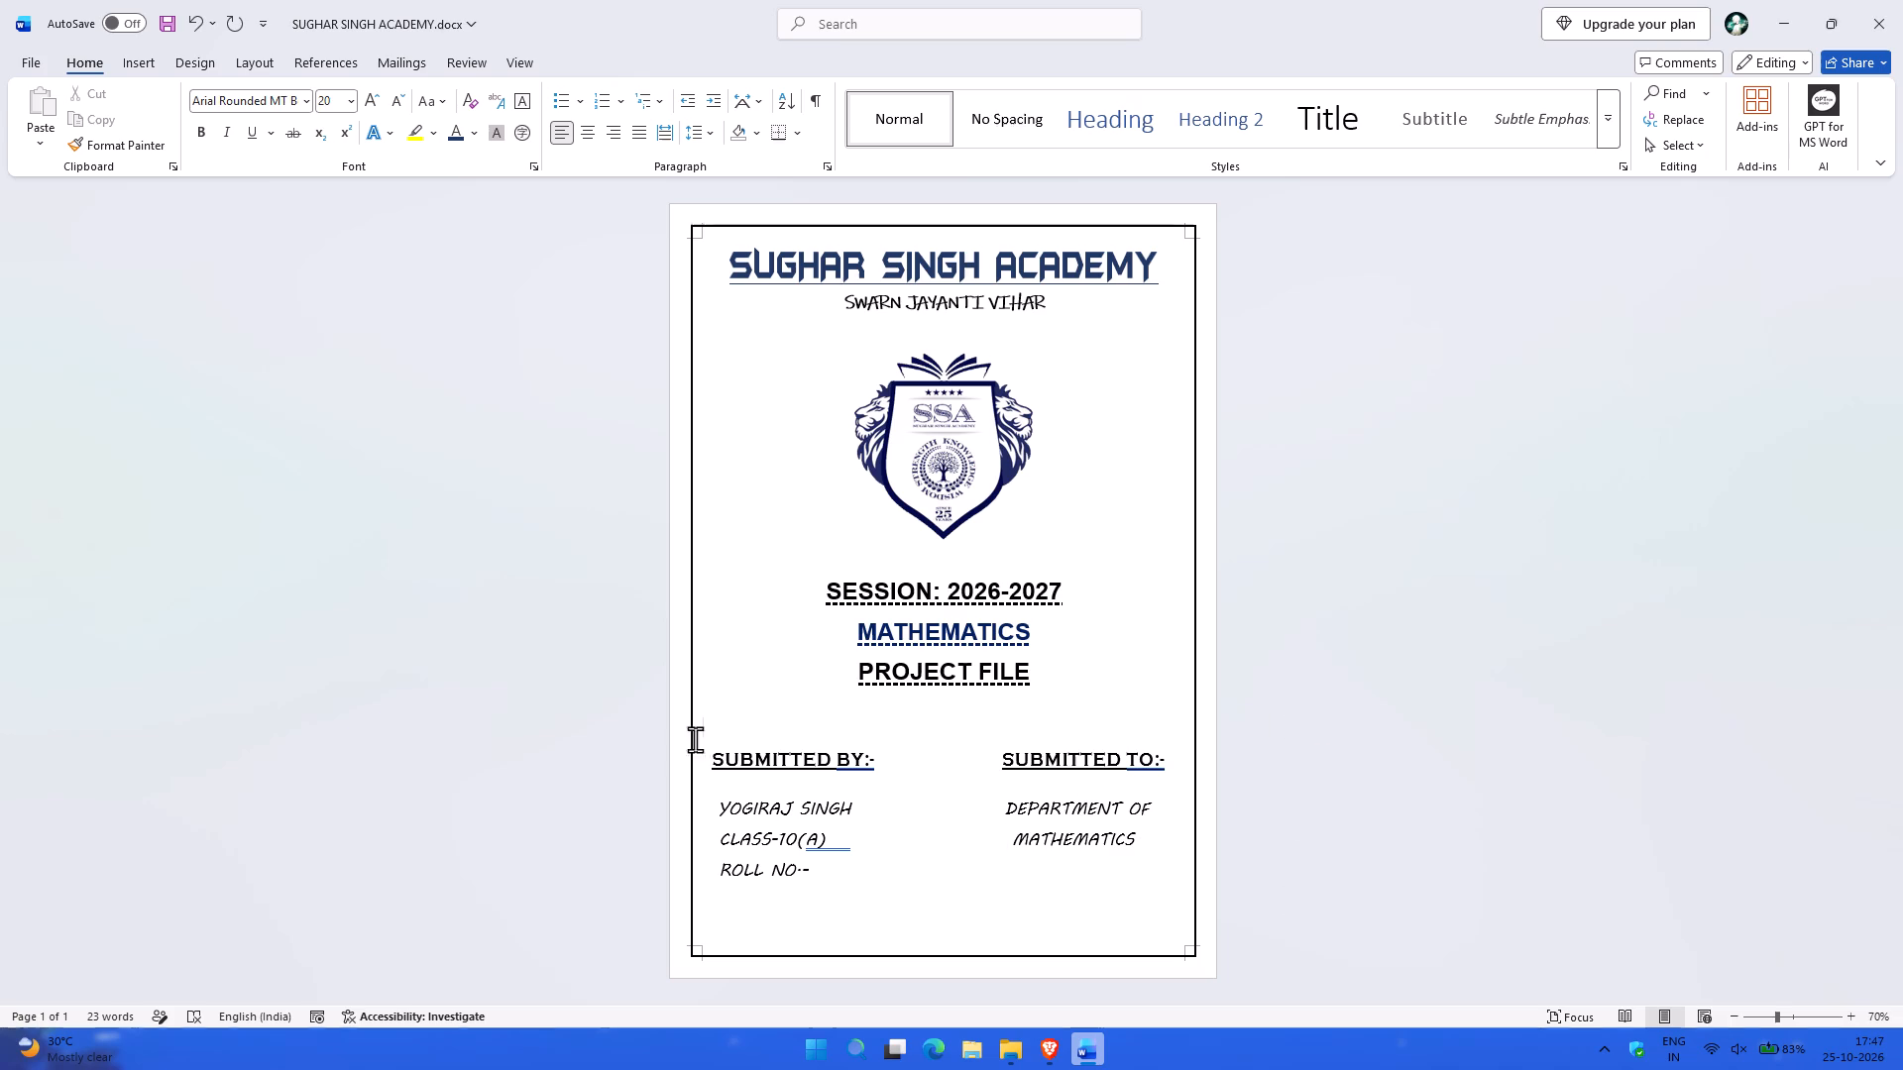
Increase the font size of the SUBMITTED BY and SUBMITTED TO heading line to 24 and deselect it.
left_click_drag(704, 755, 1169, 771)
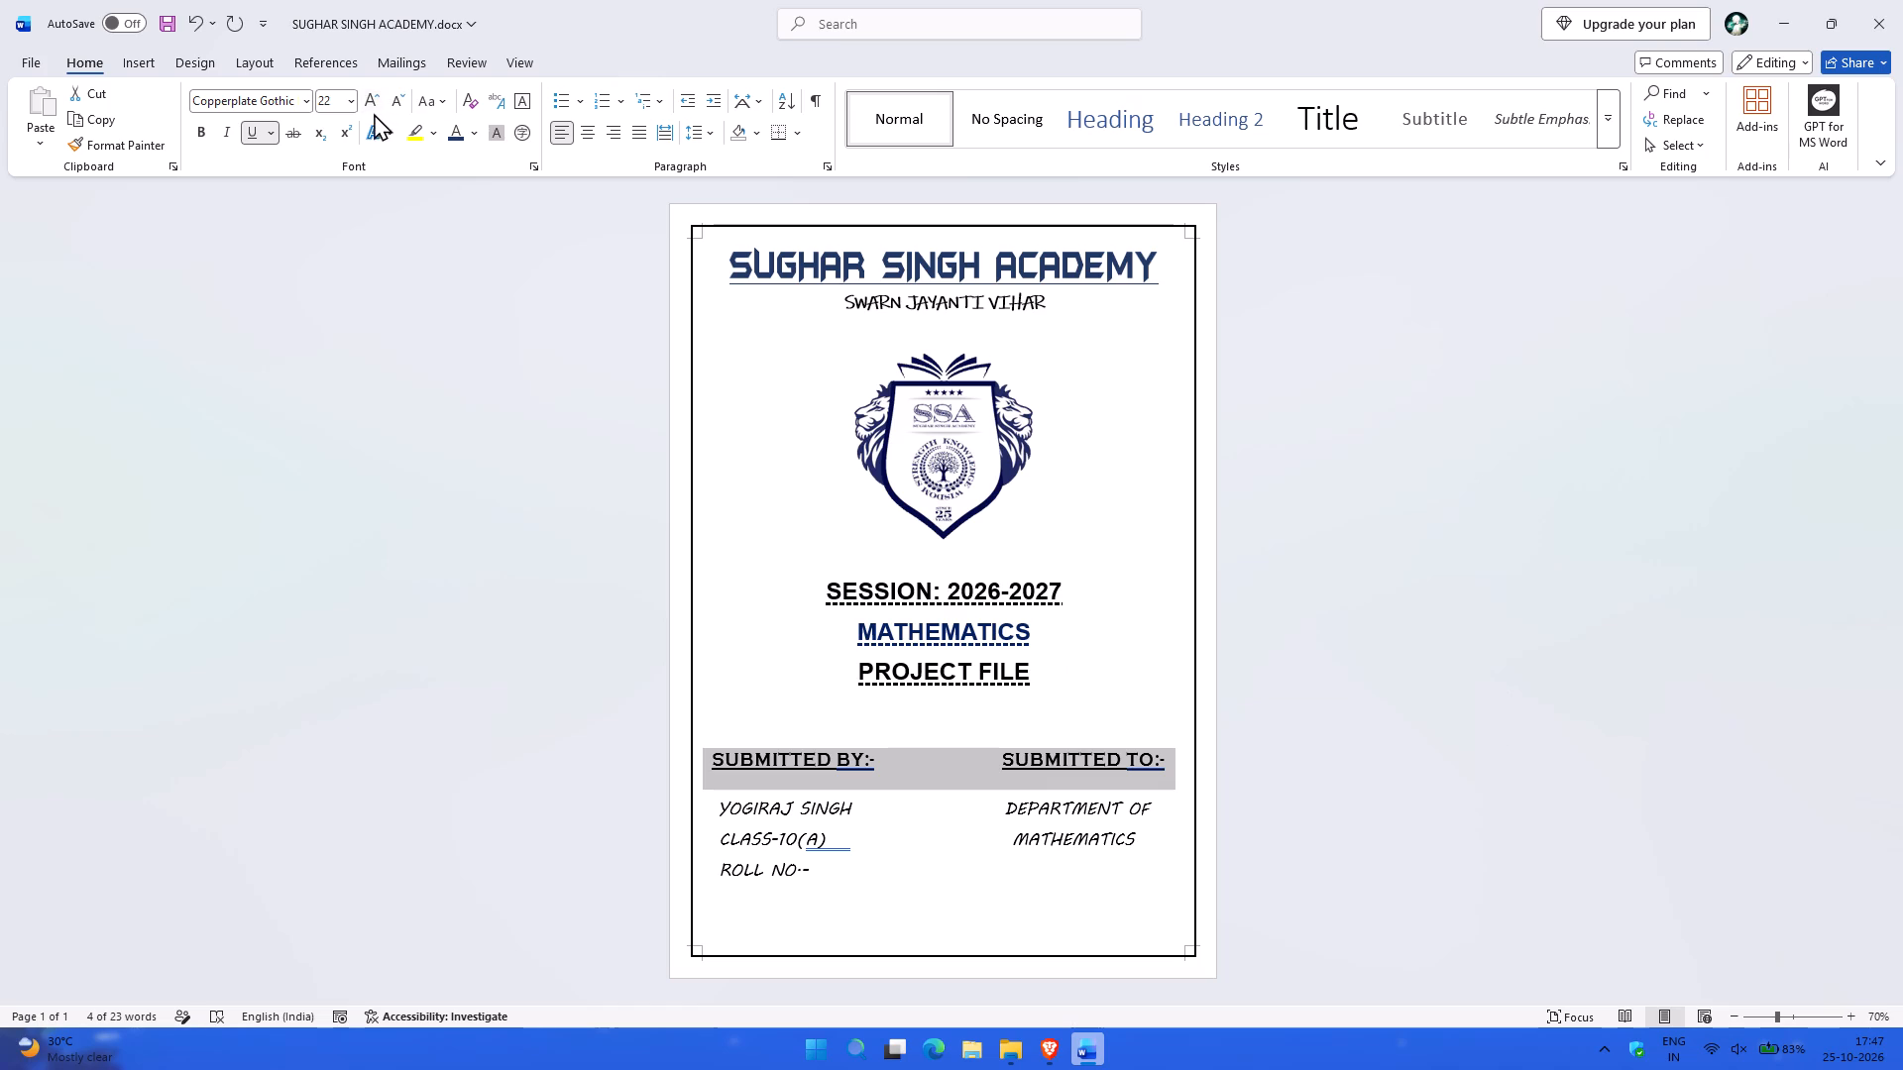
left_click(377, 93)
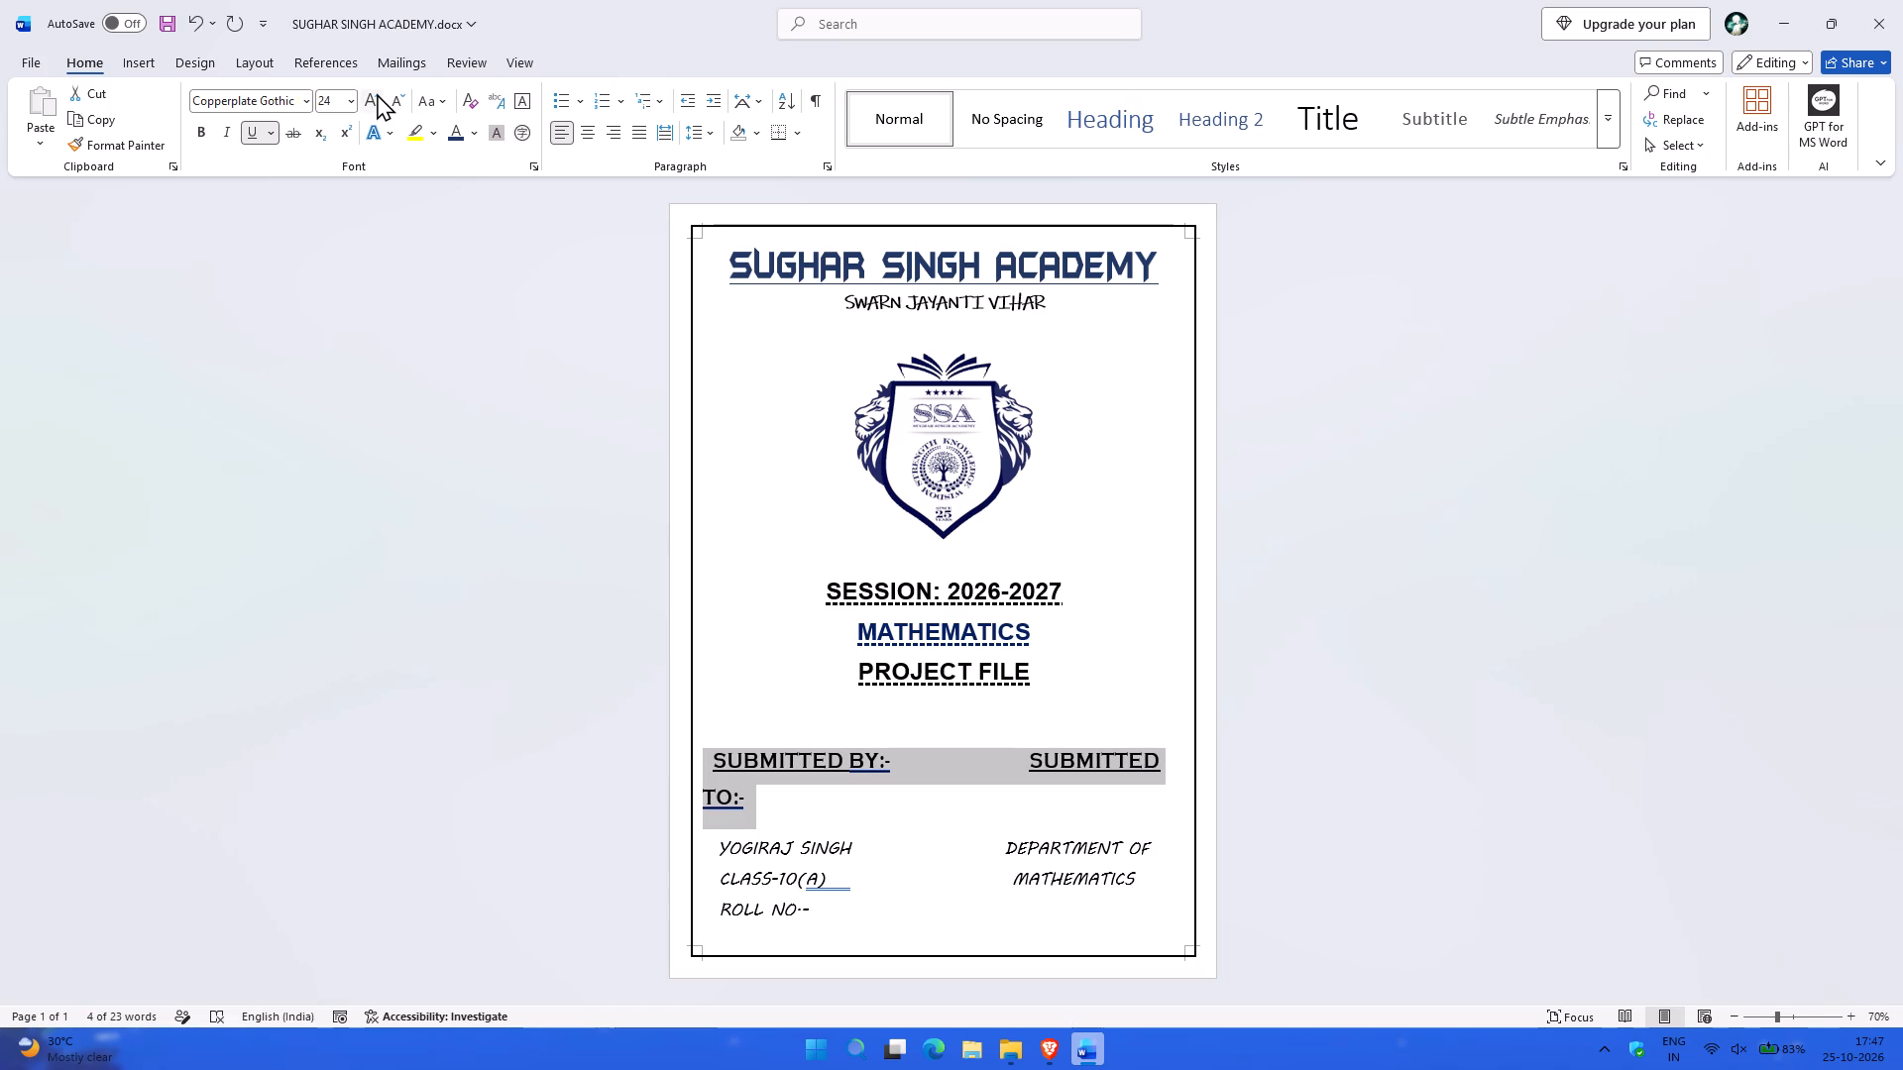
left_click(367, 406)
Delete six spaces between the SUBMITTED BY and SUBMITTED TO headings so both fit on one line.
left_click(960, 765)
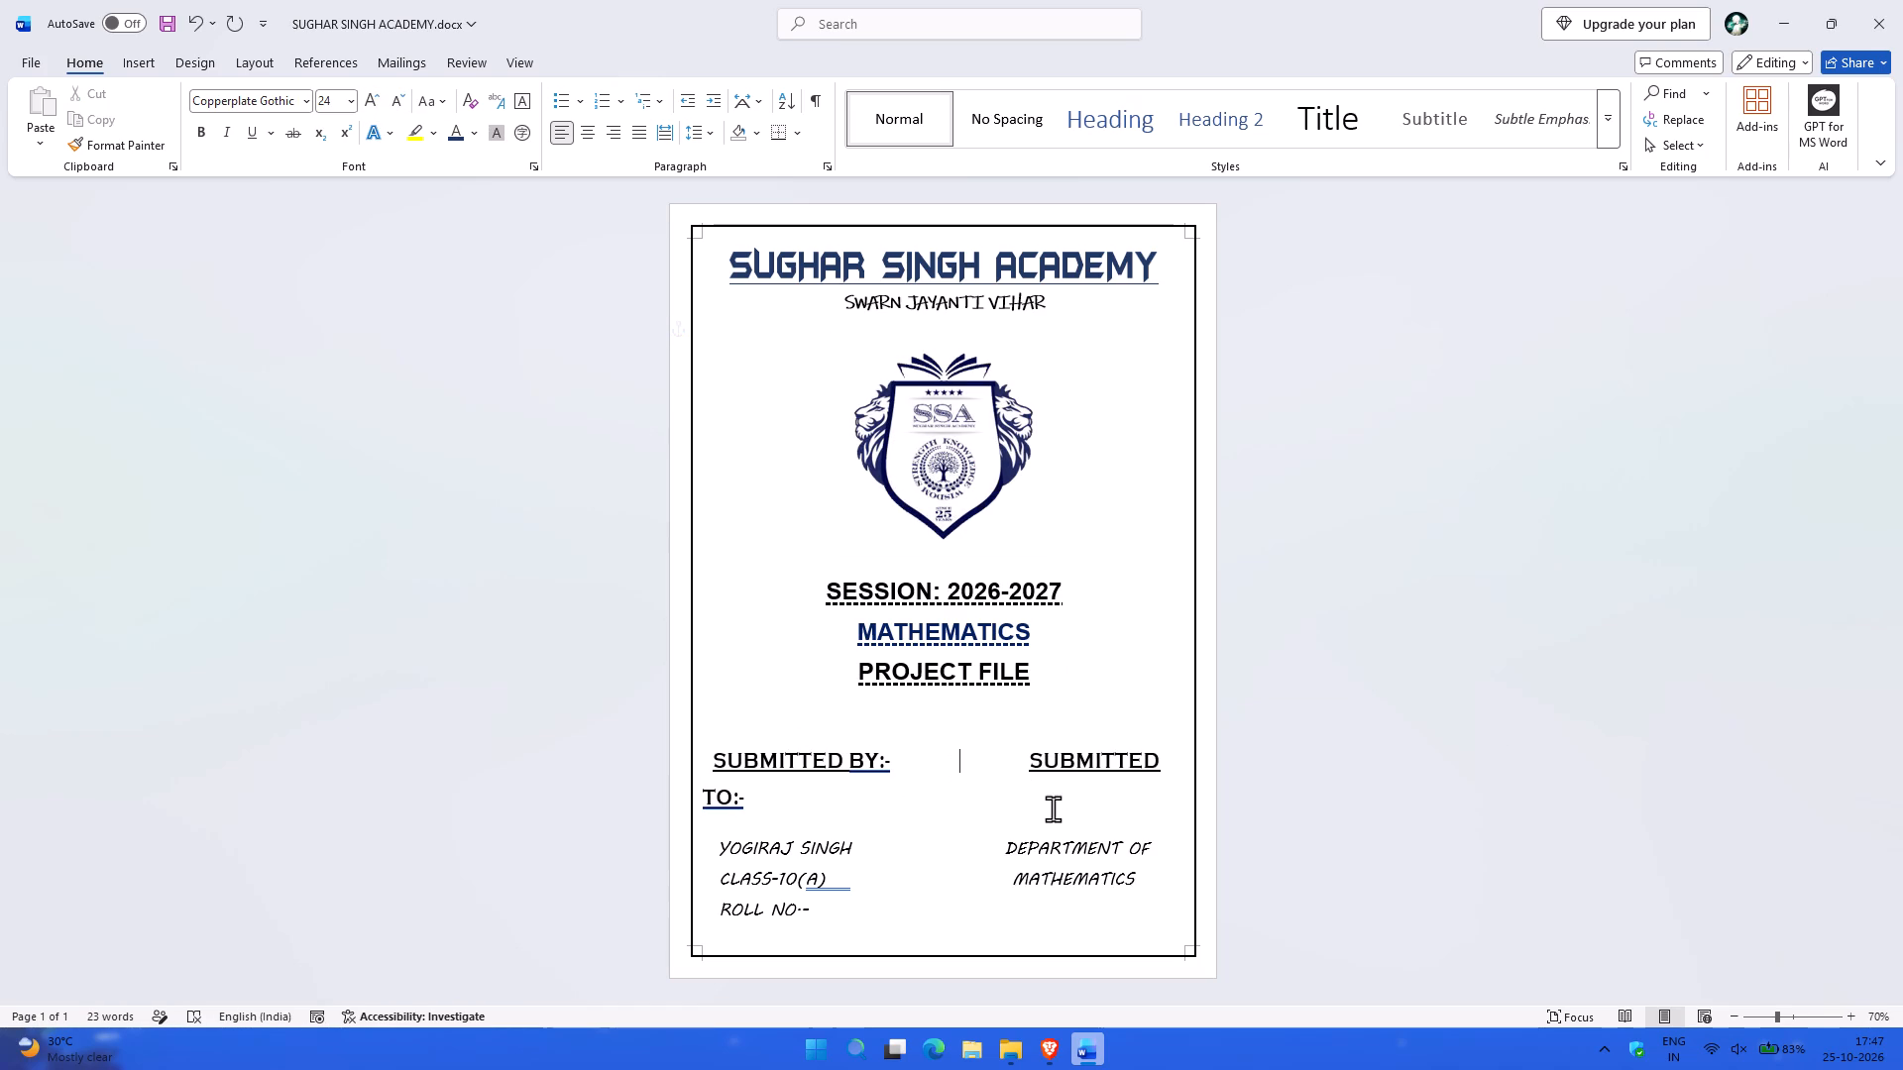
key("BackSpace")
key("BackSpace")
key("BackSpace")
key("BackSpace")
key("BackSpace")
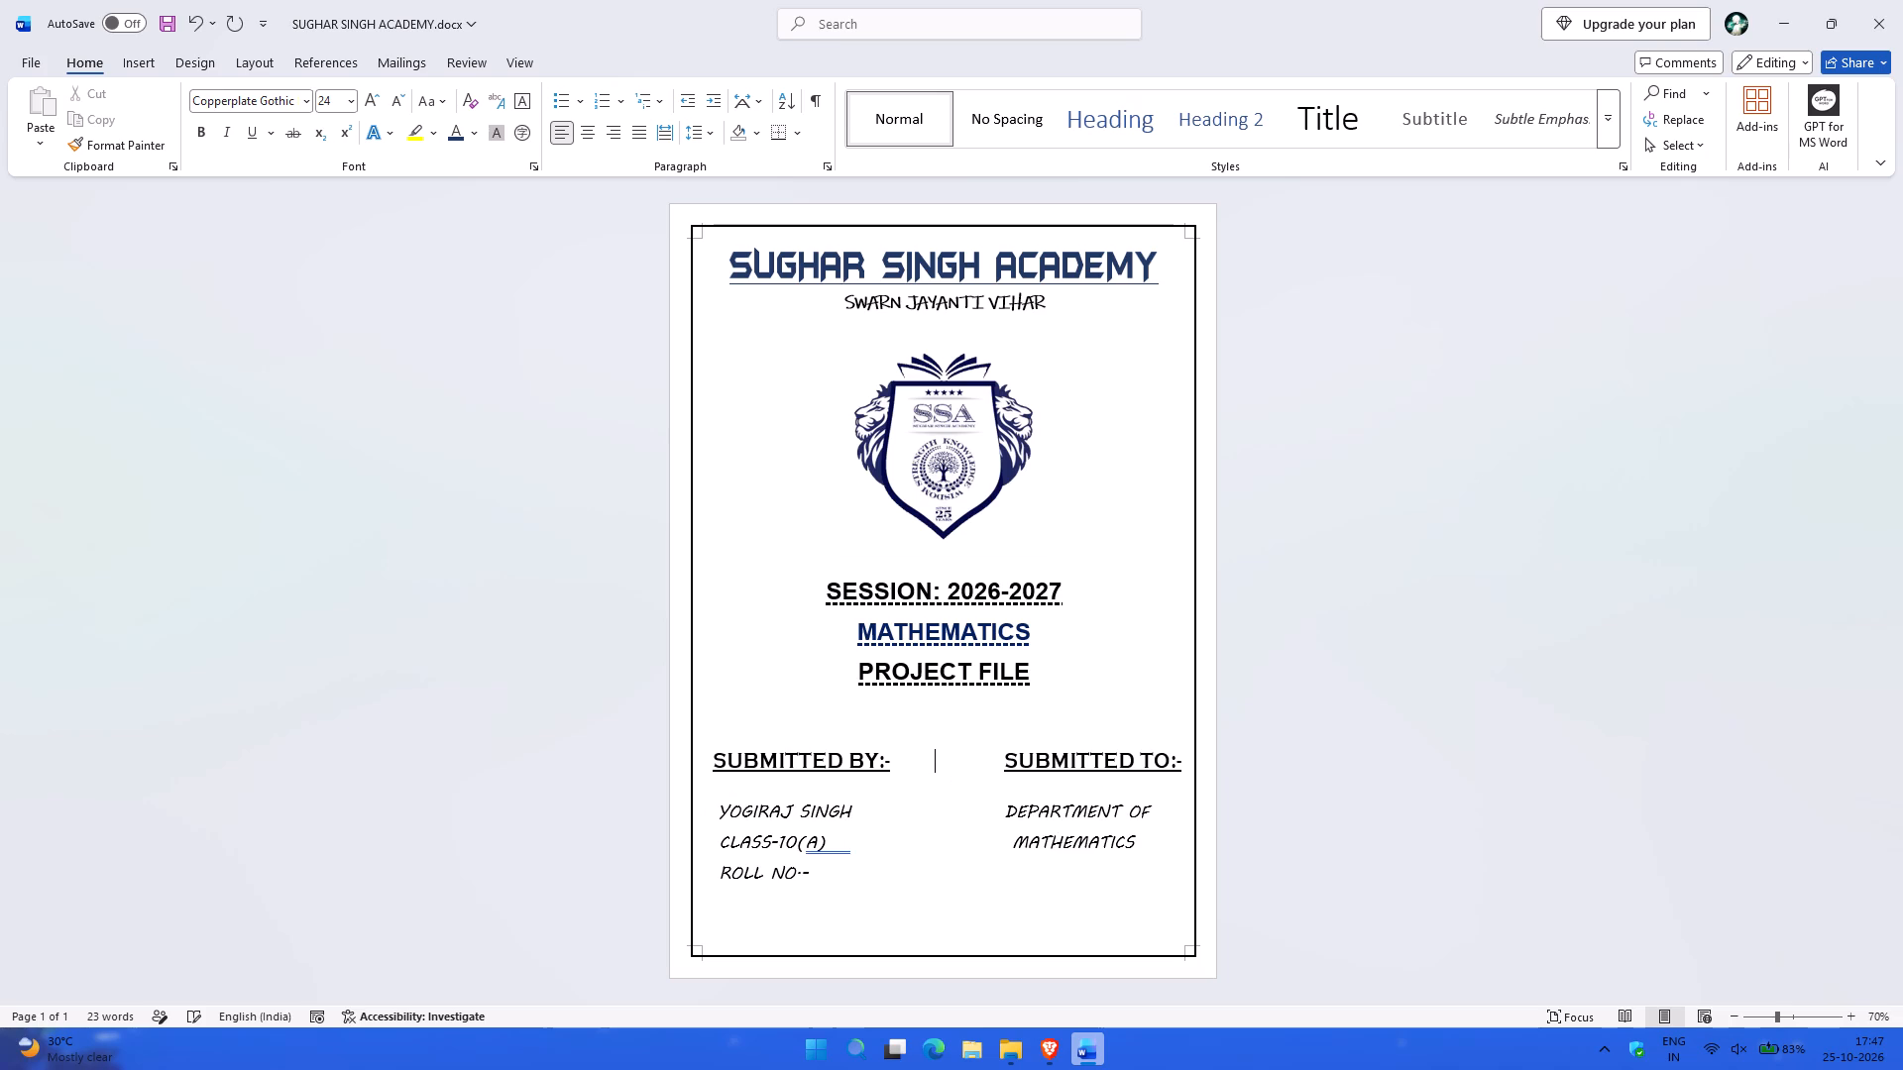
key("BackSpace")
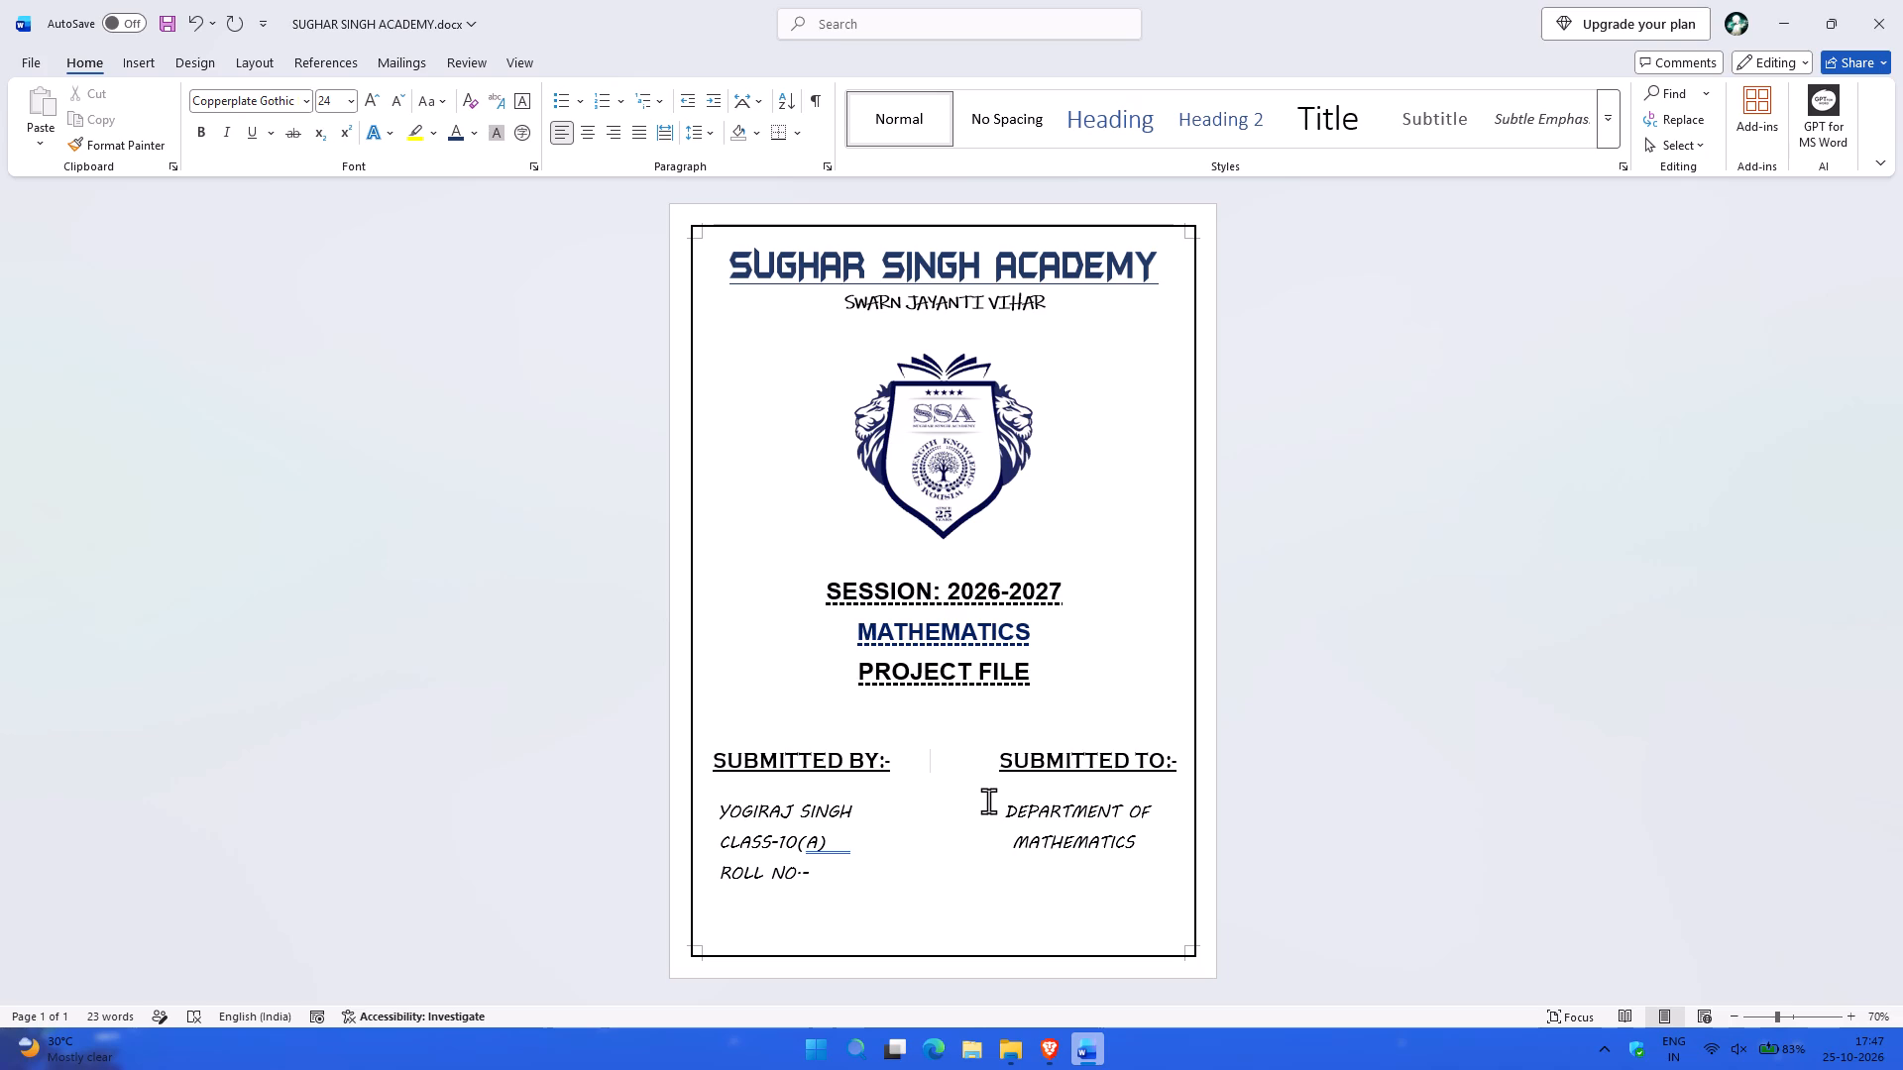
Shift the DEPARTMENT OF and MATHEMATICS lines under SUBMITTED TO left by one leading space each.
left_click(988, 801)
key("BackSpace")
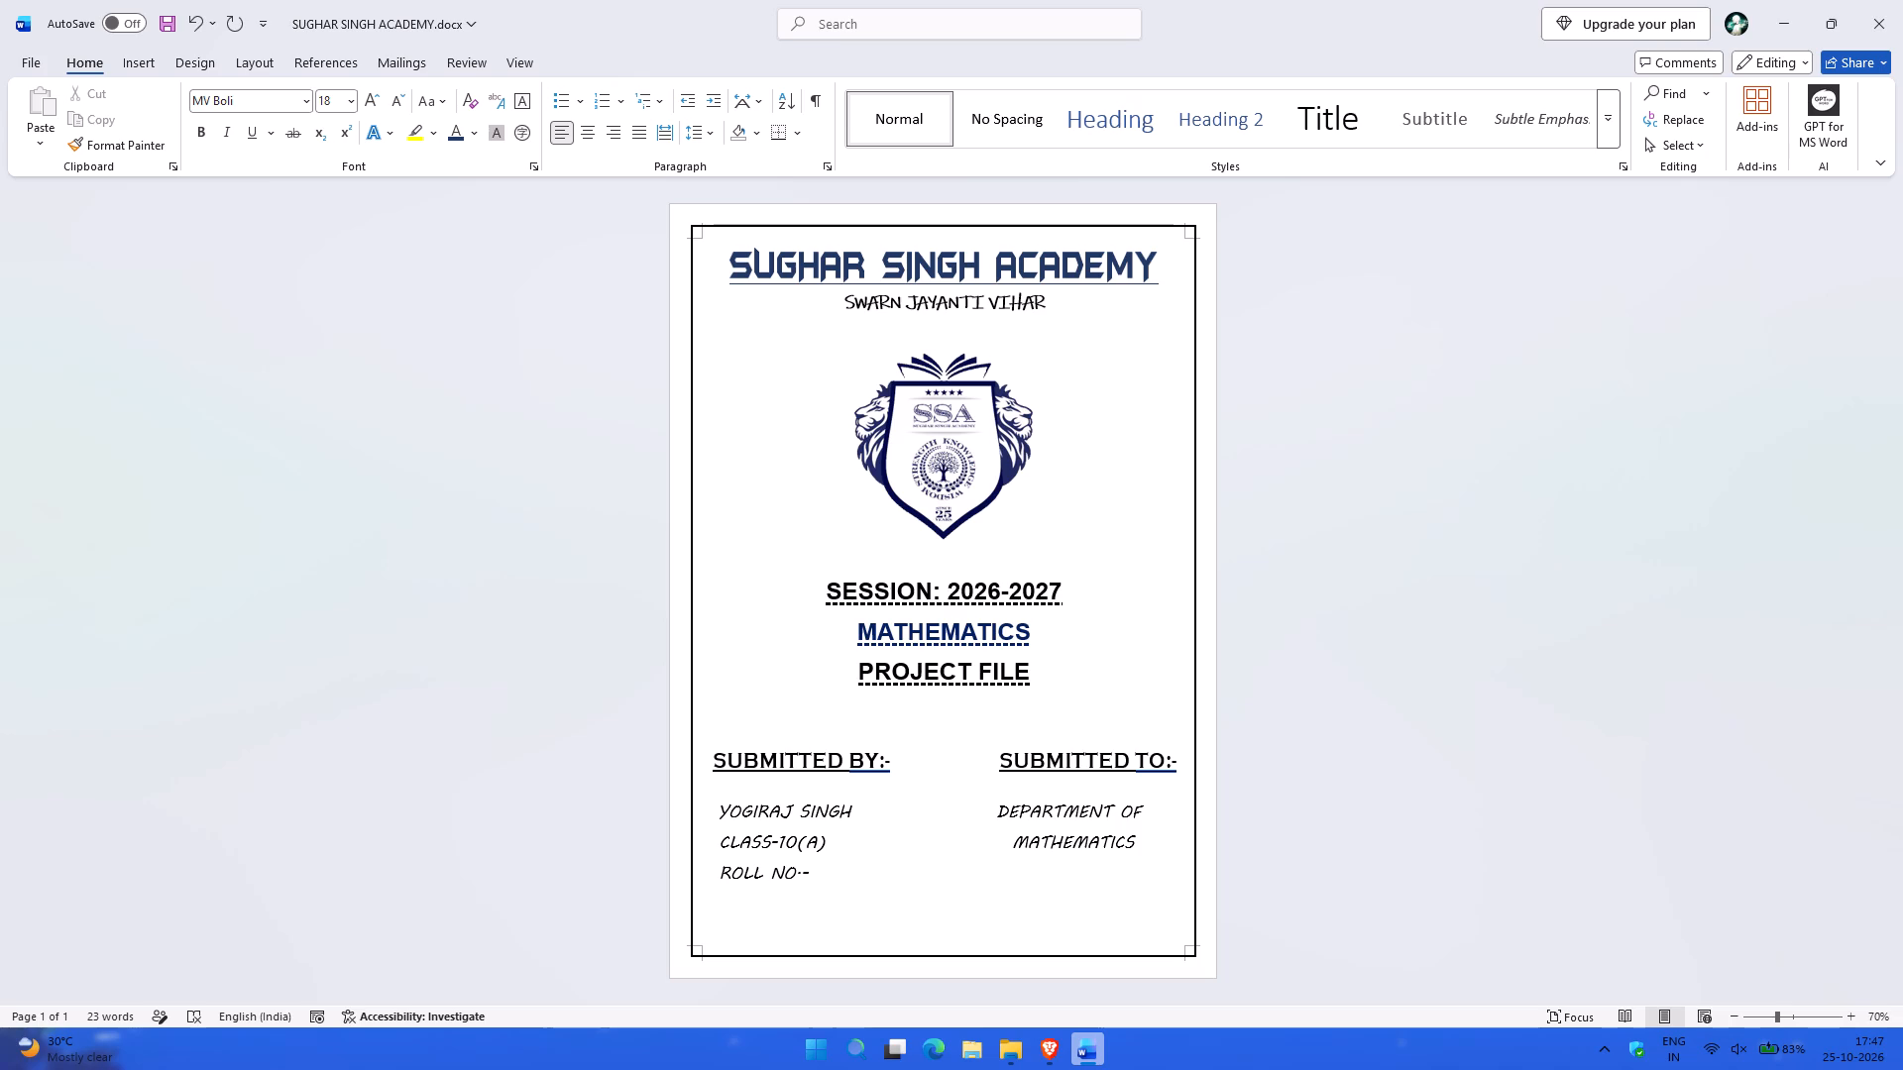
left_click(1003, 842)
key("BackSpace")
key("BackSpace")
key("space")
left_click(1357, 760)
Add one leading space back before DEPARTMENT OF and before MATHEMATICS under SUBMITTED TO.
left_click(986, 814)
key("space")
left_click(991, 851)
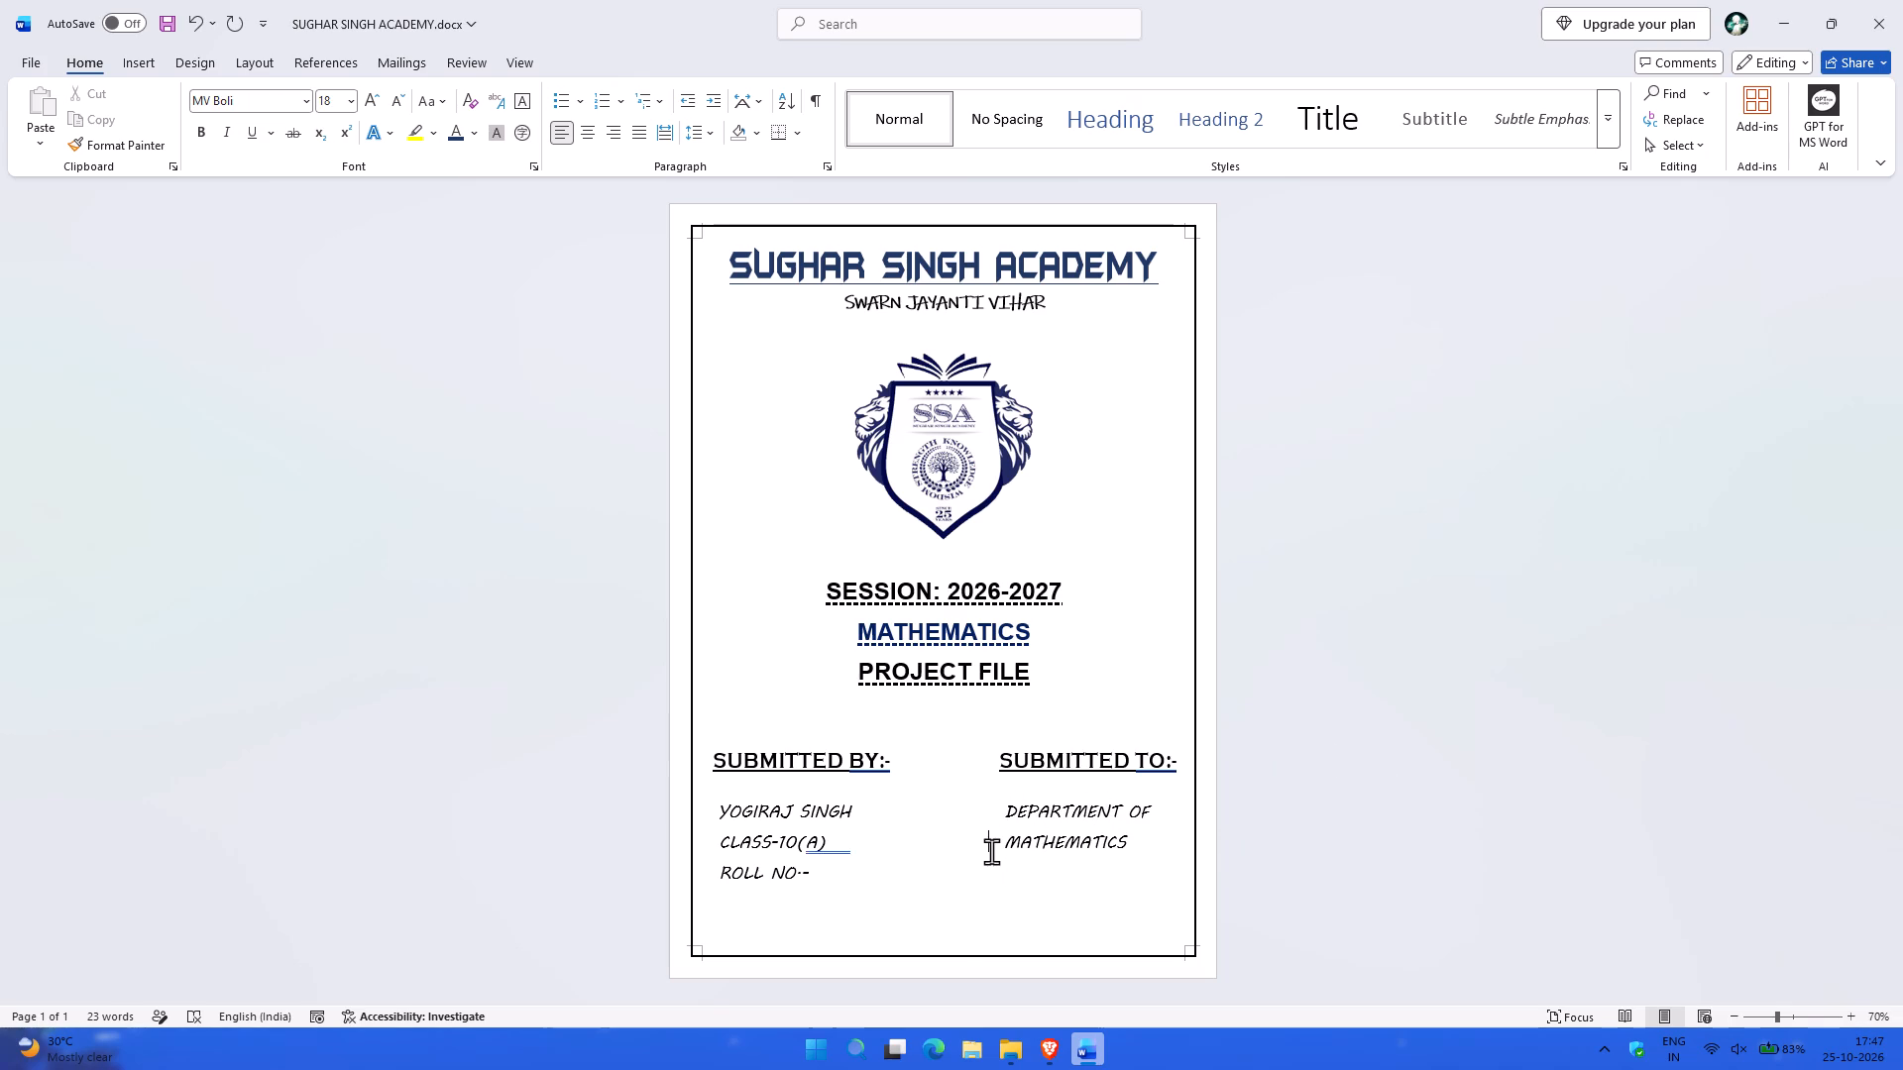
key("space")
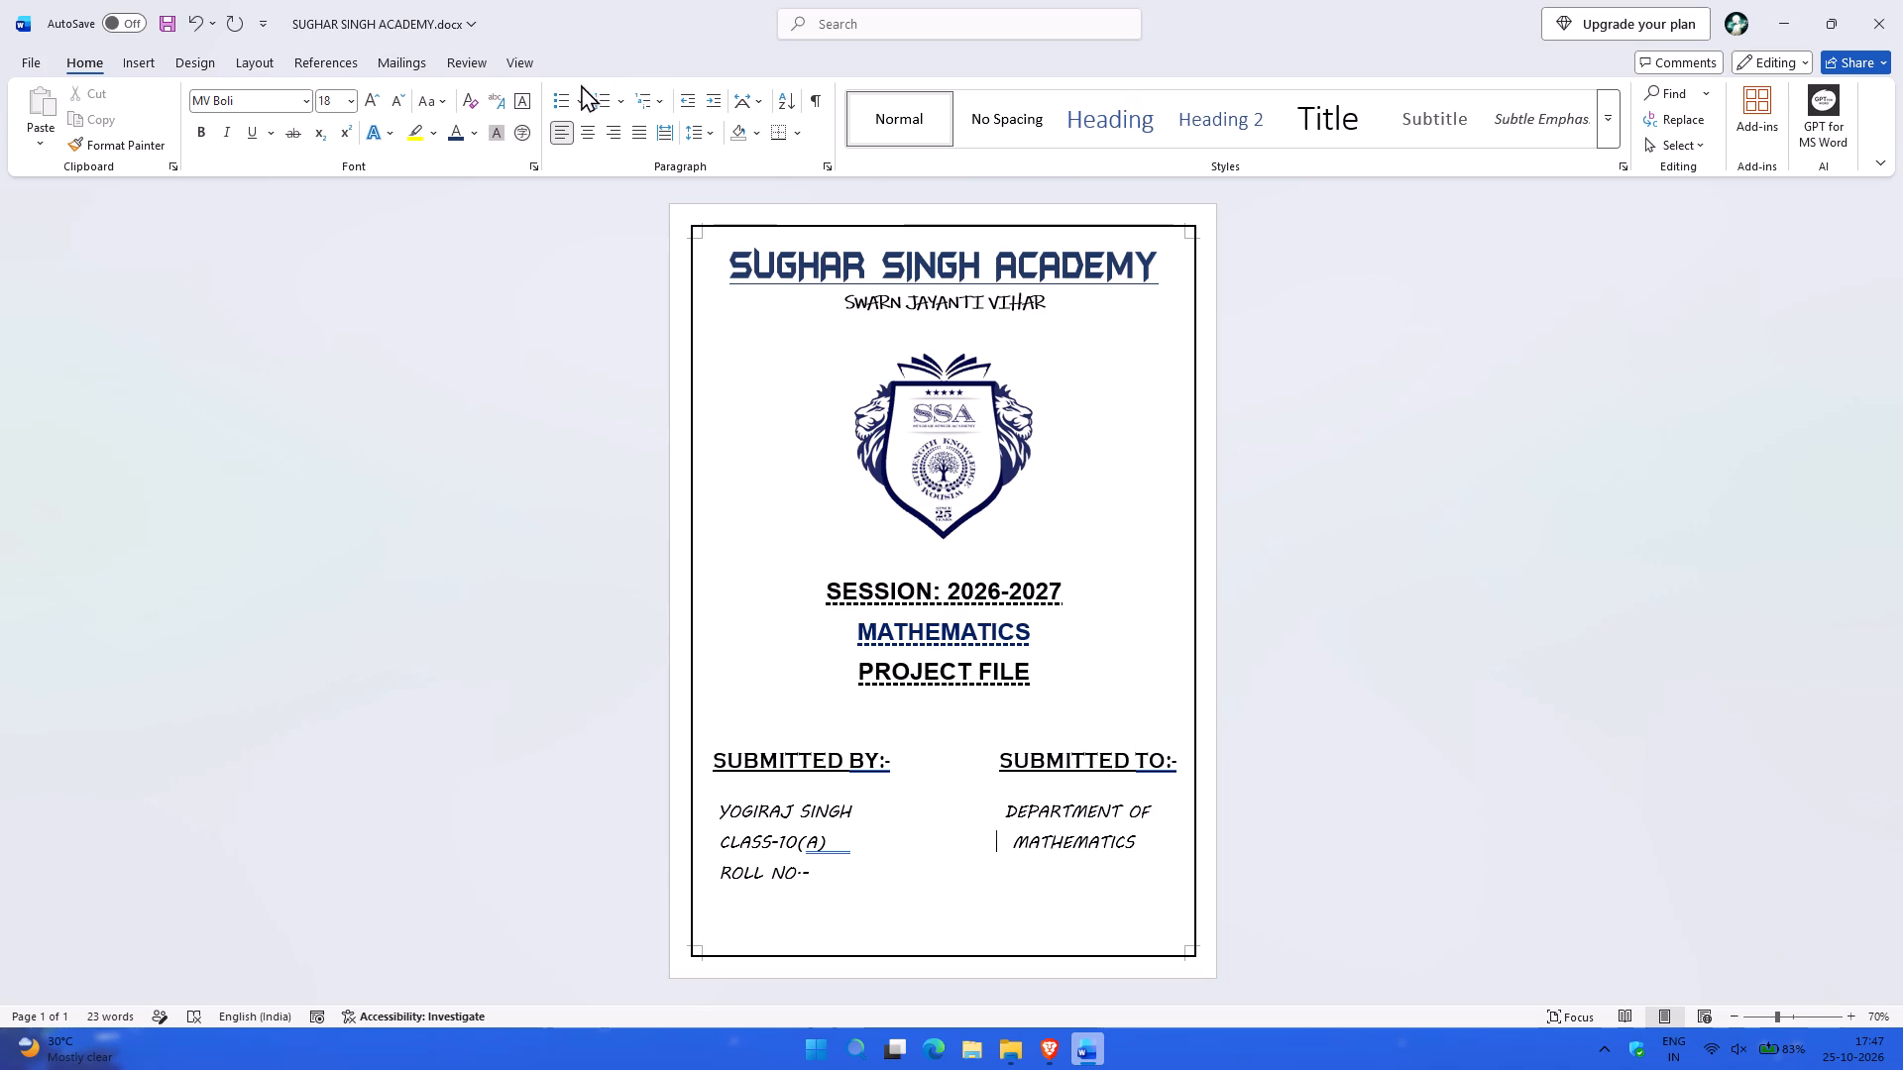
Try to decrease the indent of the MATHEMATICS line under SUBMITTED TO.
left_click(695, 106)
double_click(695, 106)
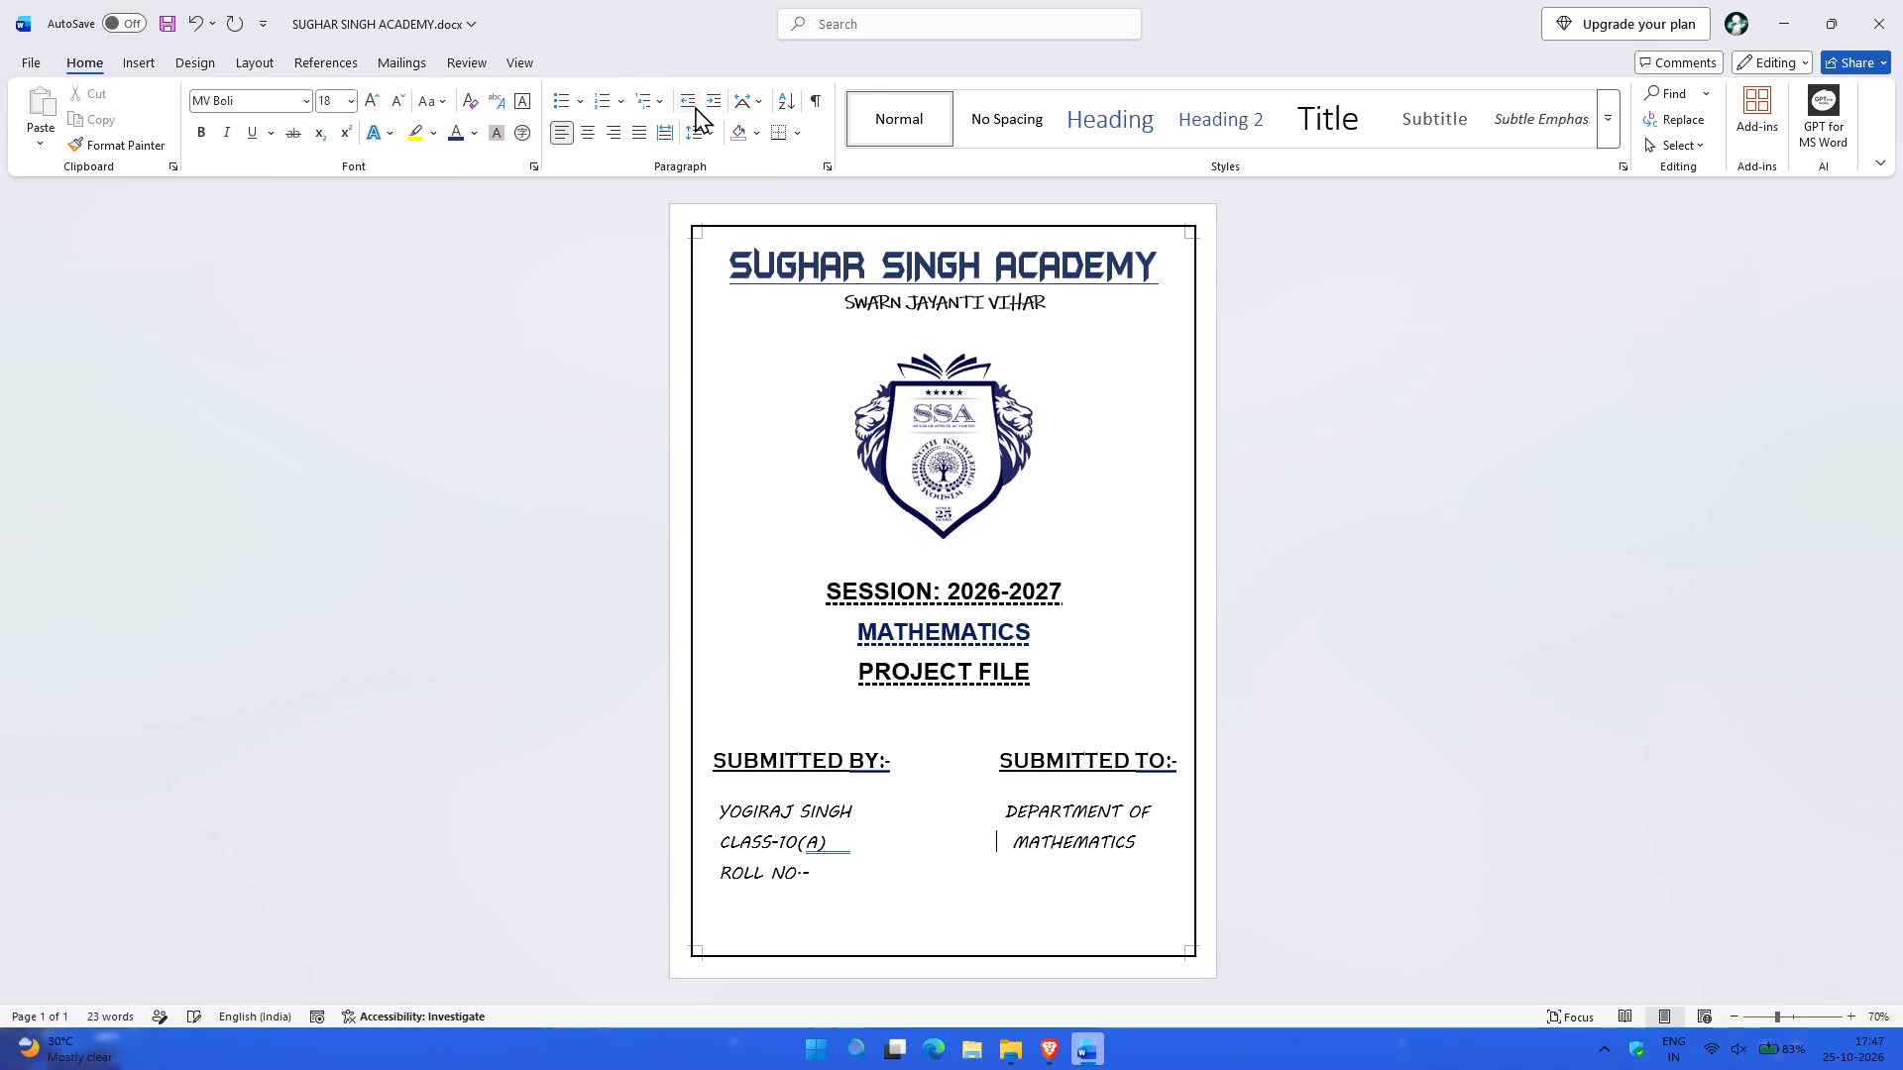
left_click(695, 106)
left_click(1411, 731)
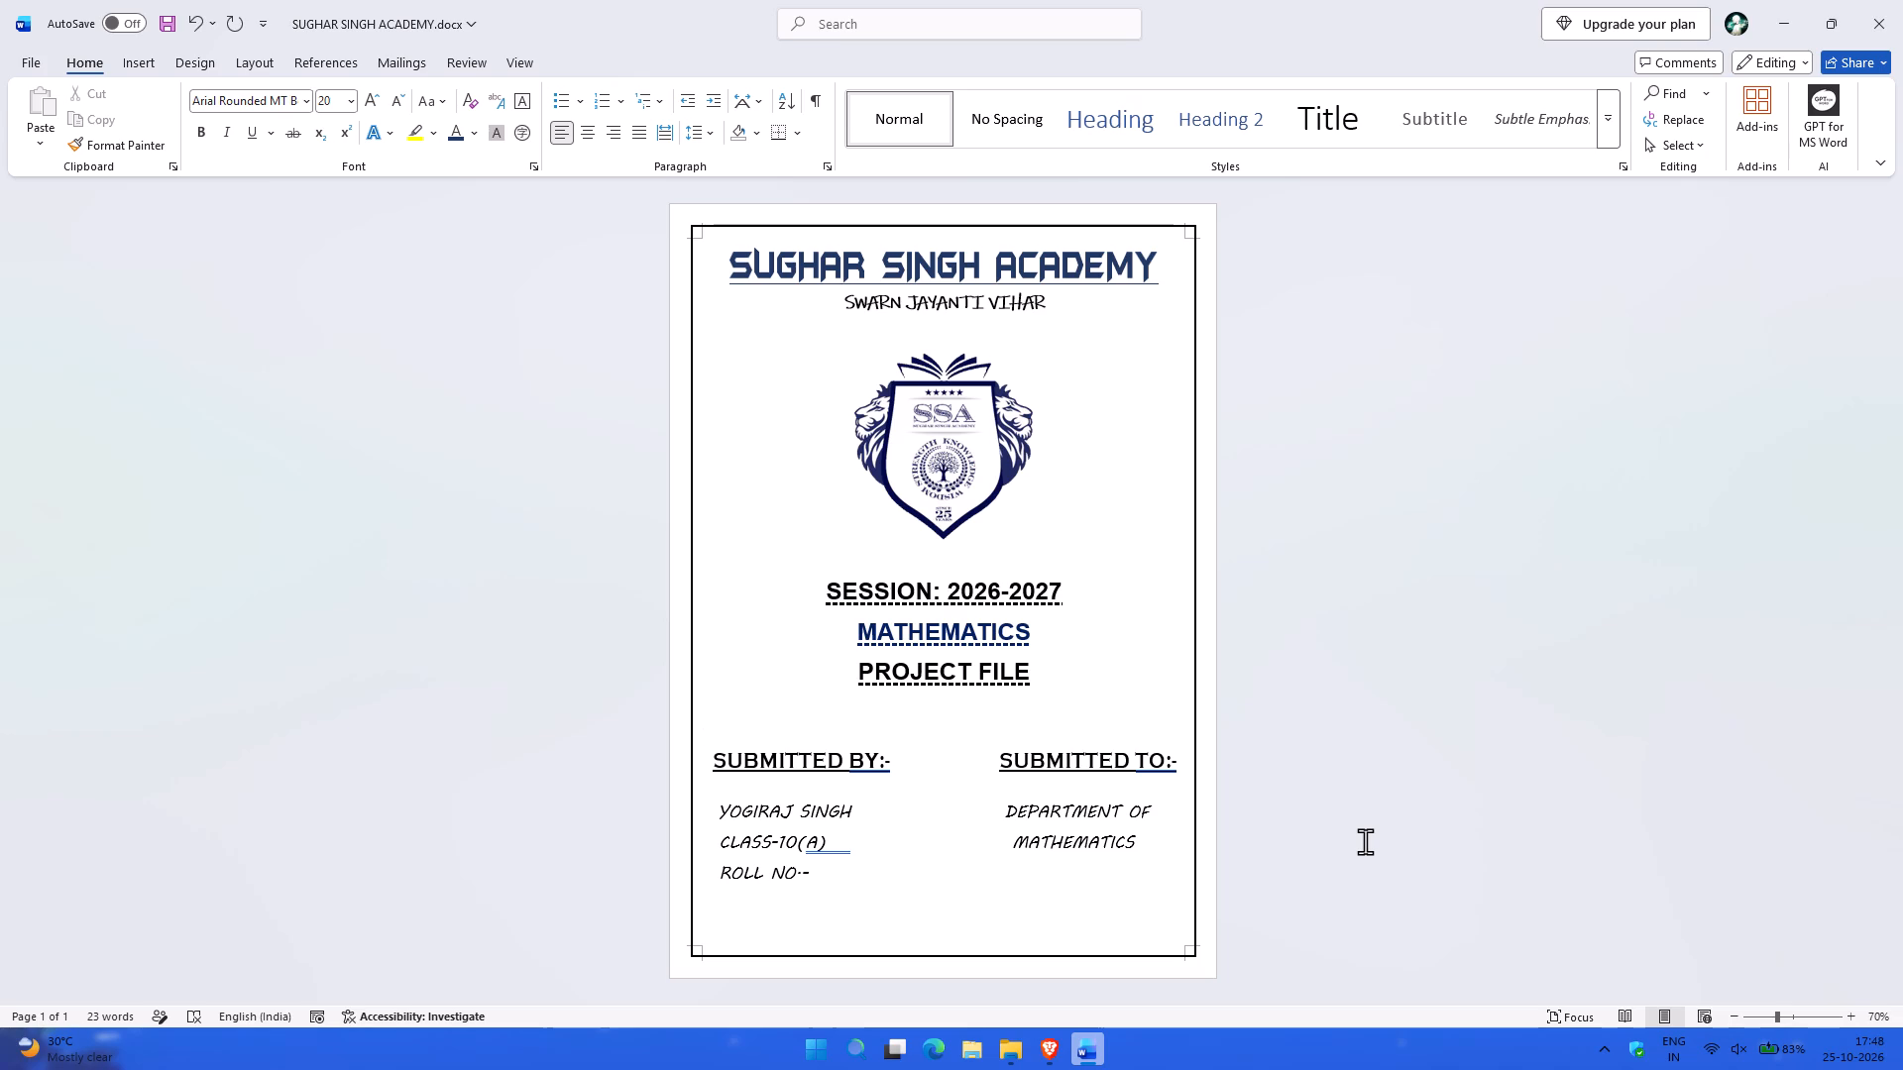
Save the cover page document.
key("ctrl+s")
key("ctrl+s")
key("ctrl+s")
key("ctrl+s")
key("ctrl+s")
key("ctrl+s")
key("ctrl+s")
key("ctrl+s")
key("ctrl+s")
key("ctrl+s")
key("ctrl+s")
key("ctrl+s")
key("ctrl+s")
key("ctrl+s")
key("ctrl+s")
key("ctrl+s")
key("ctrl+s")
key("ctrl+s")
key("ctrl+s")
key("ctrl+s")
key("ctrl+s")
key("ctrl+s")
key("ctrl+s")
key("ctrl+s")
key("ctrl+s")
key("ctrl+s")
key("ctrl+s")
key("ctrl+s")
key("ctrl+s")
Save a PDF copy of the cover page in the Downloads folder, named yogiraj maths.
left_click(34, 66)
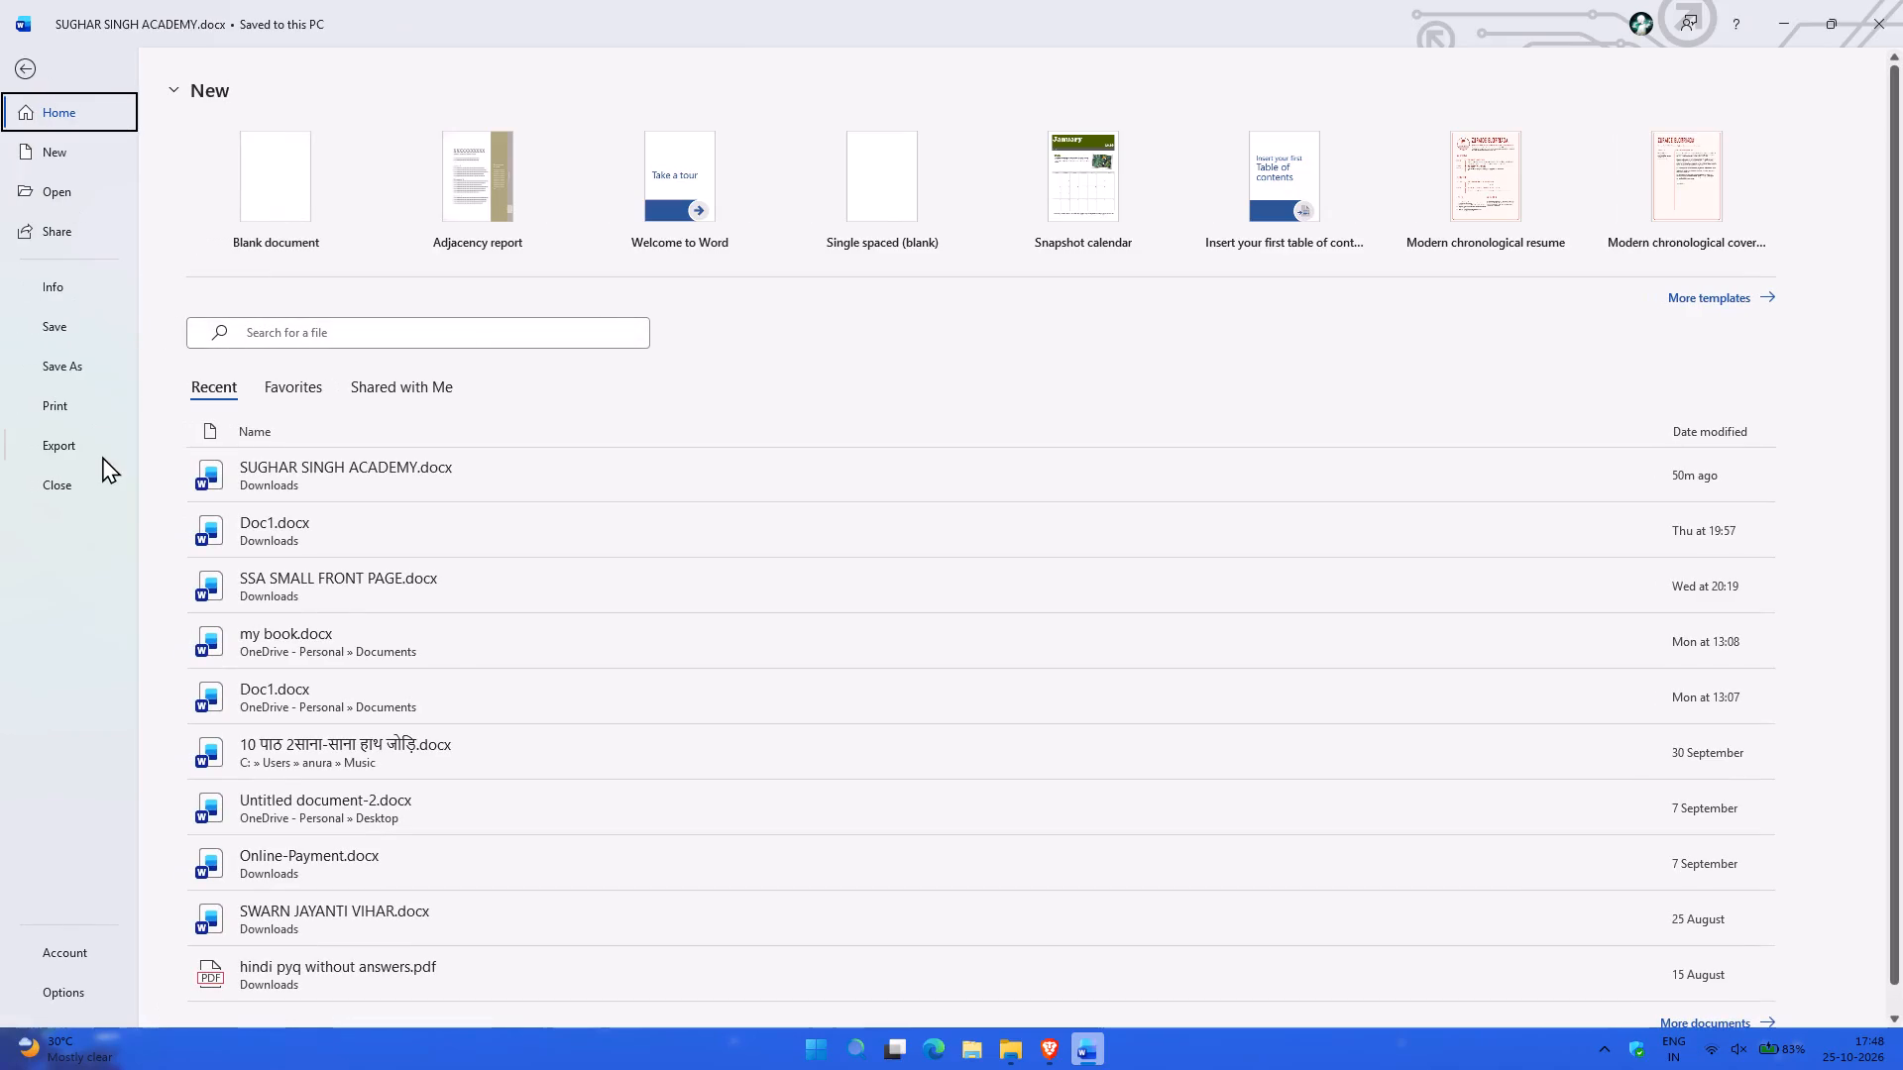
left_click(76, 366)
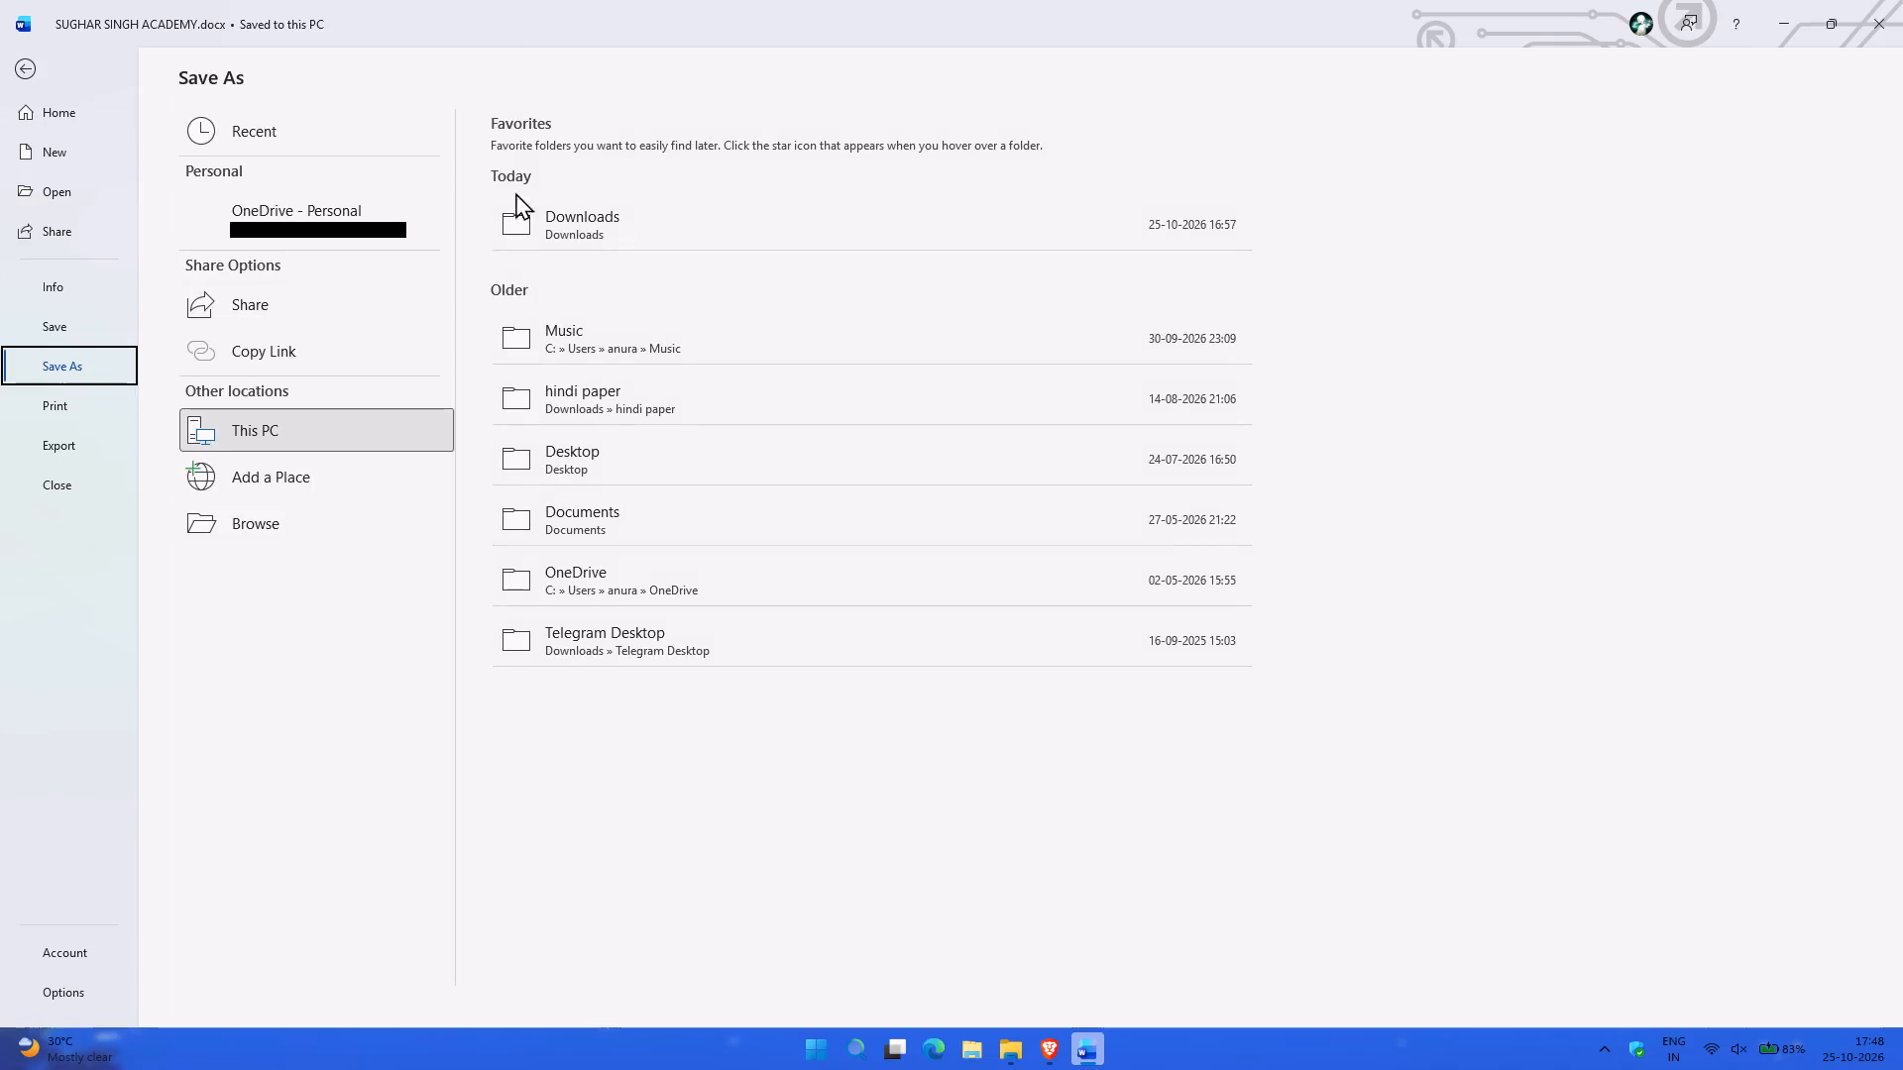
left_click(605, 203)
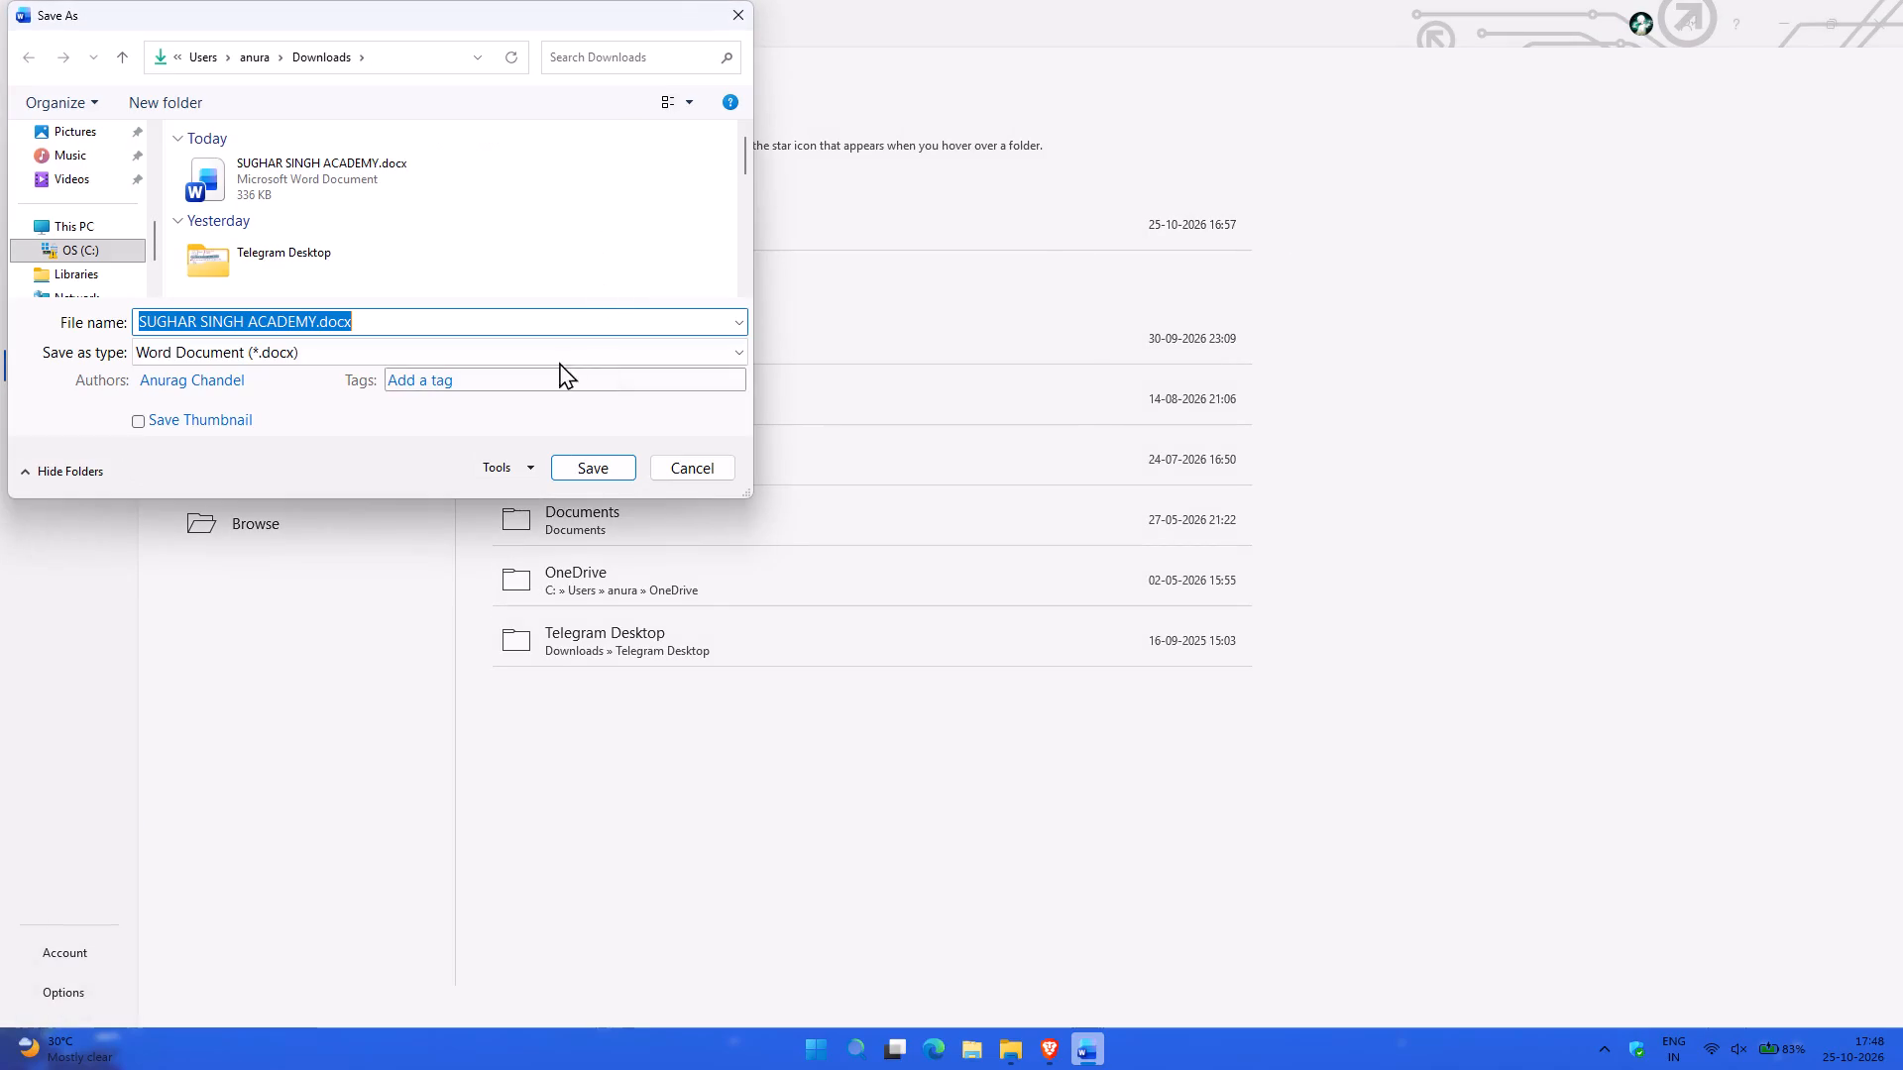
left_click(379, 352)
left_click(226, 485)
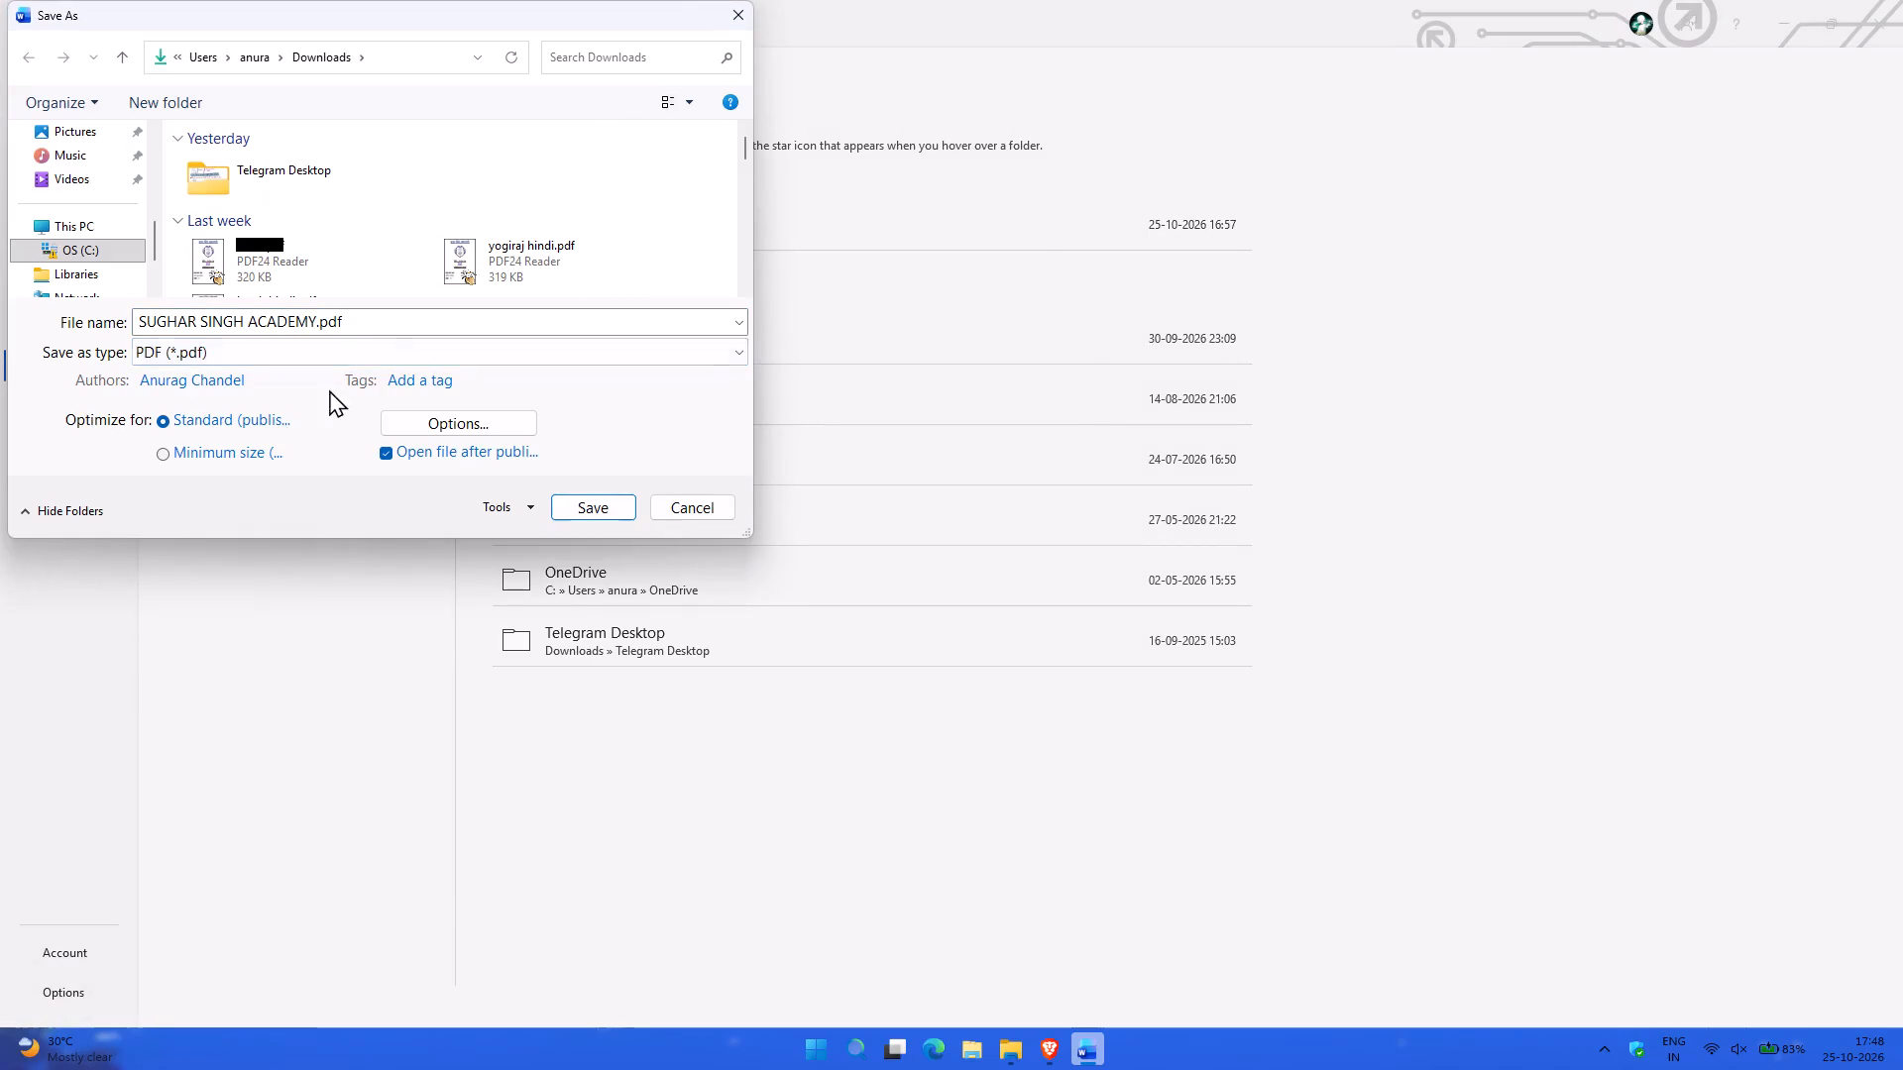
left_click(317, 323)
left_click_drag(312, 330, 94, 320)
type("yogirah")
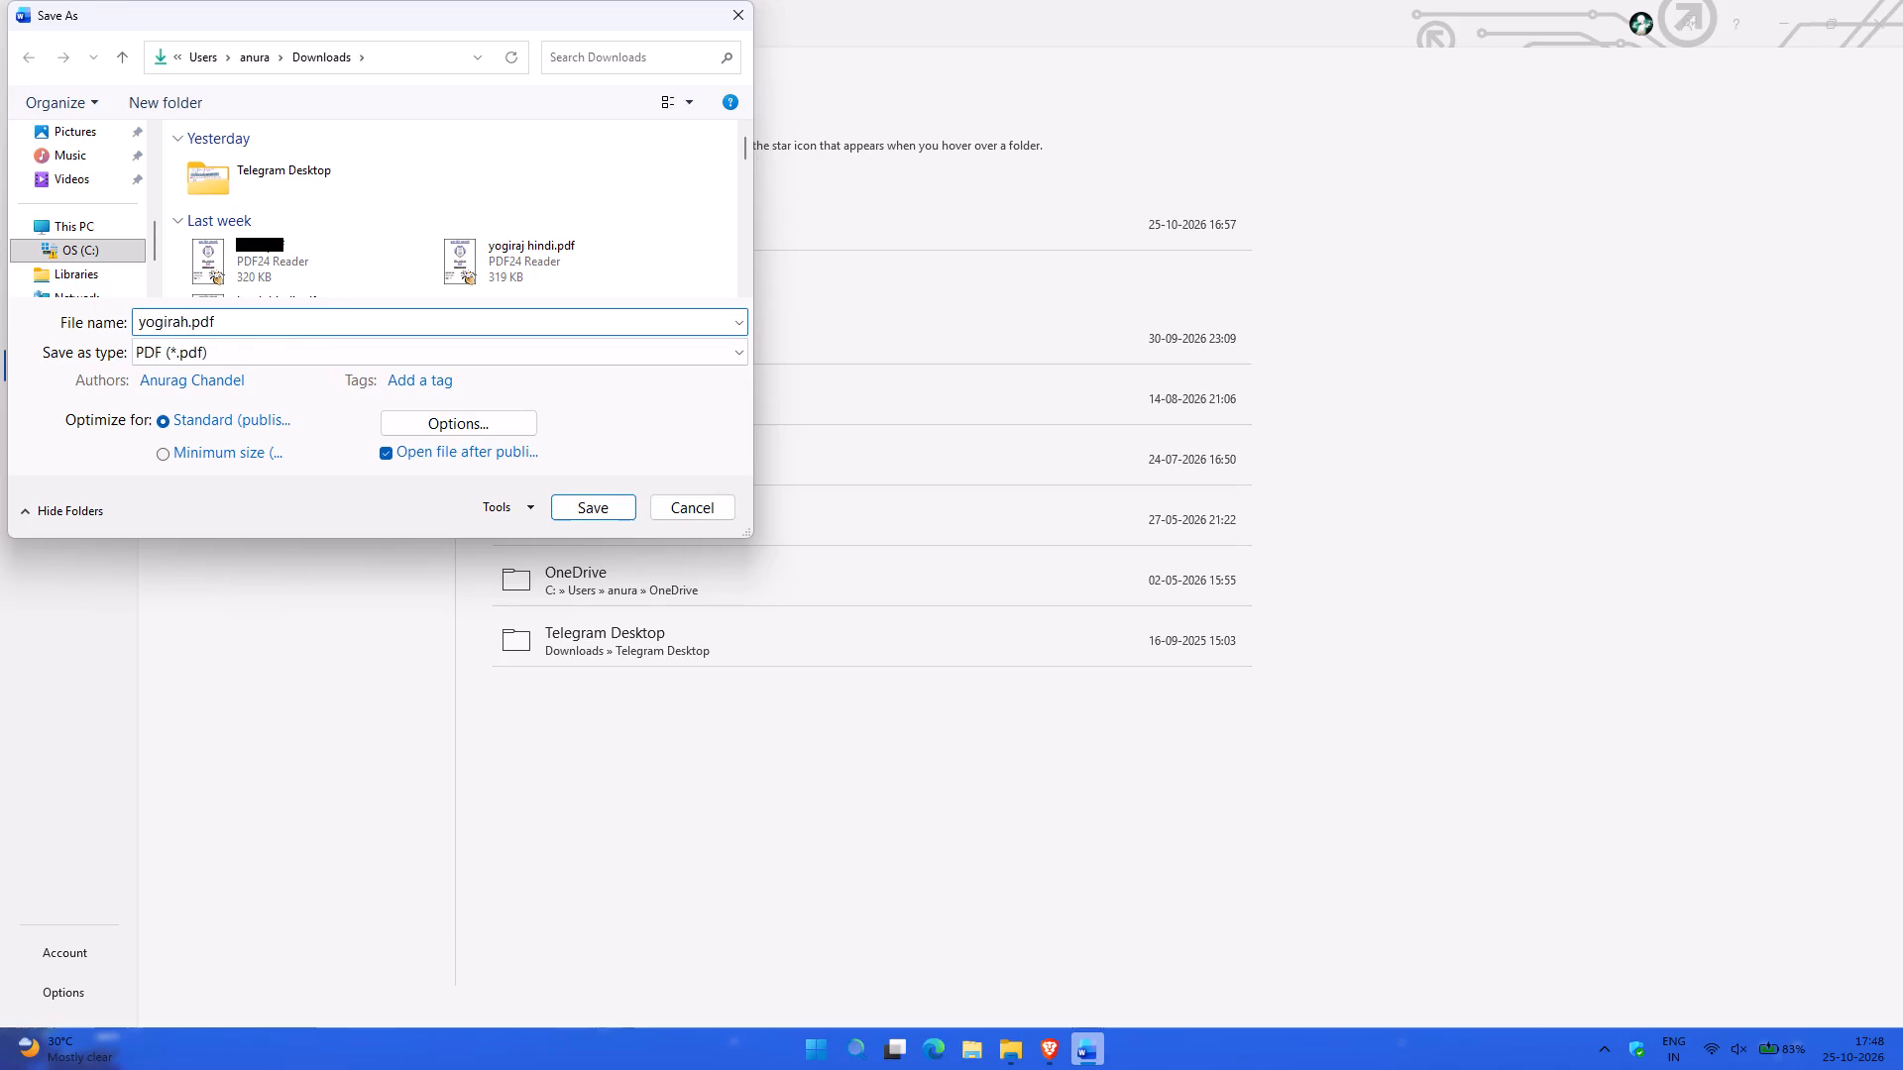
key("BackSpace")
type("j maths")
key("Return")
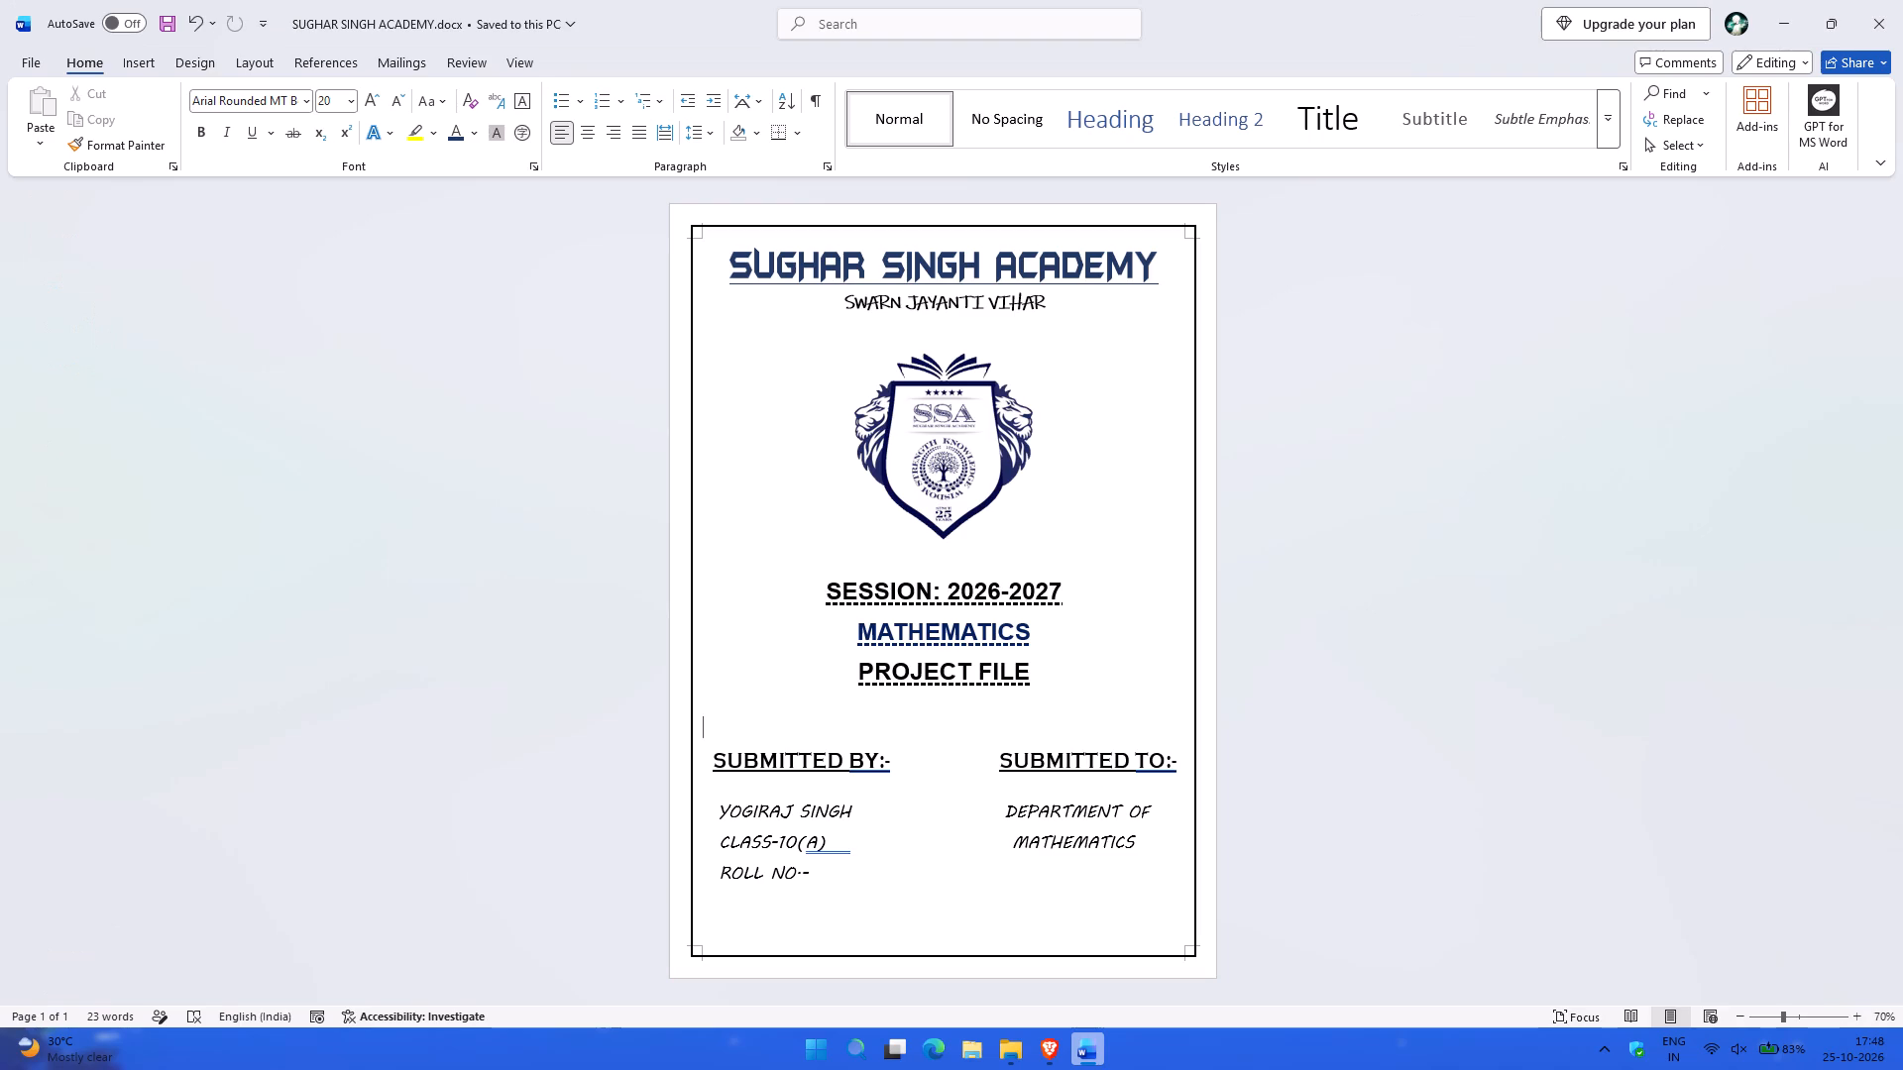
Review the exported PDF cover page from top to bottom and close it.
scroll(714, 604, "down", 4)
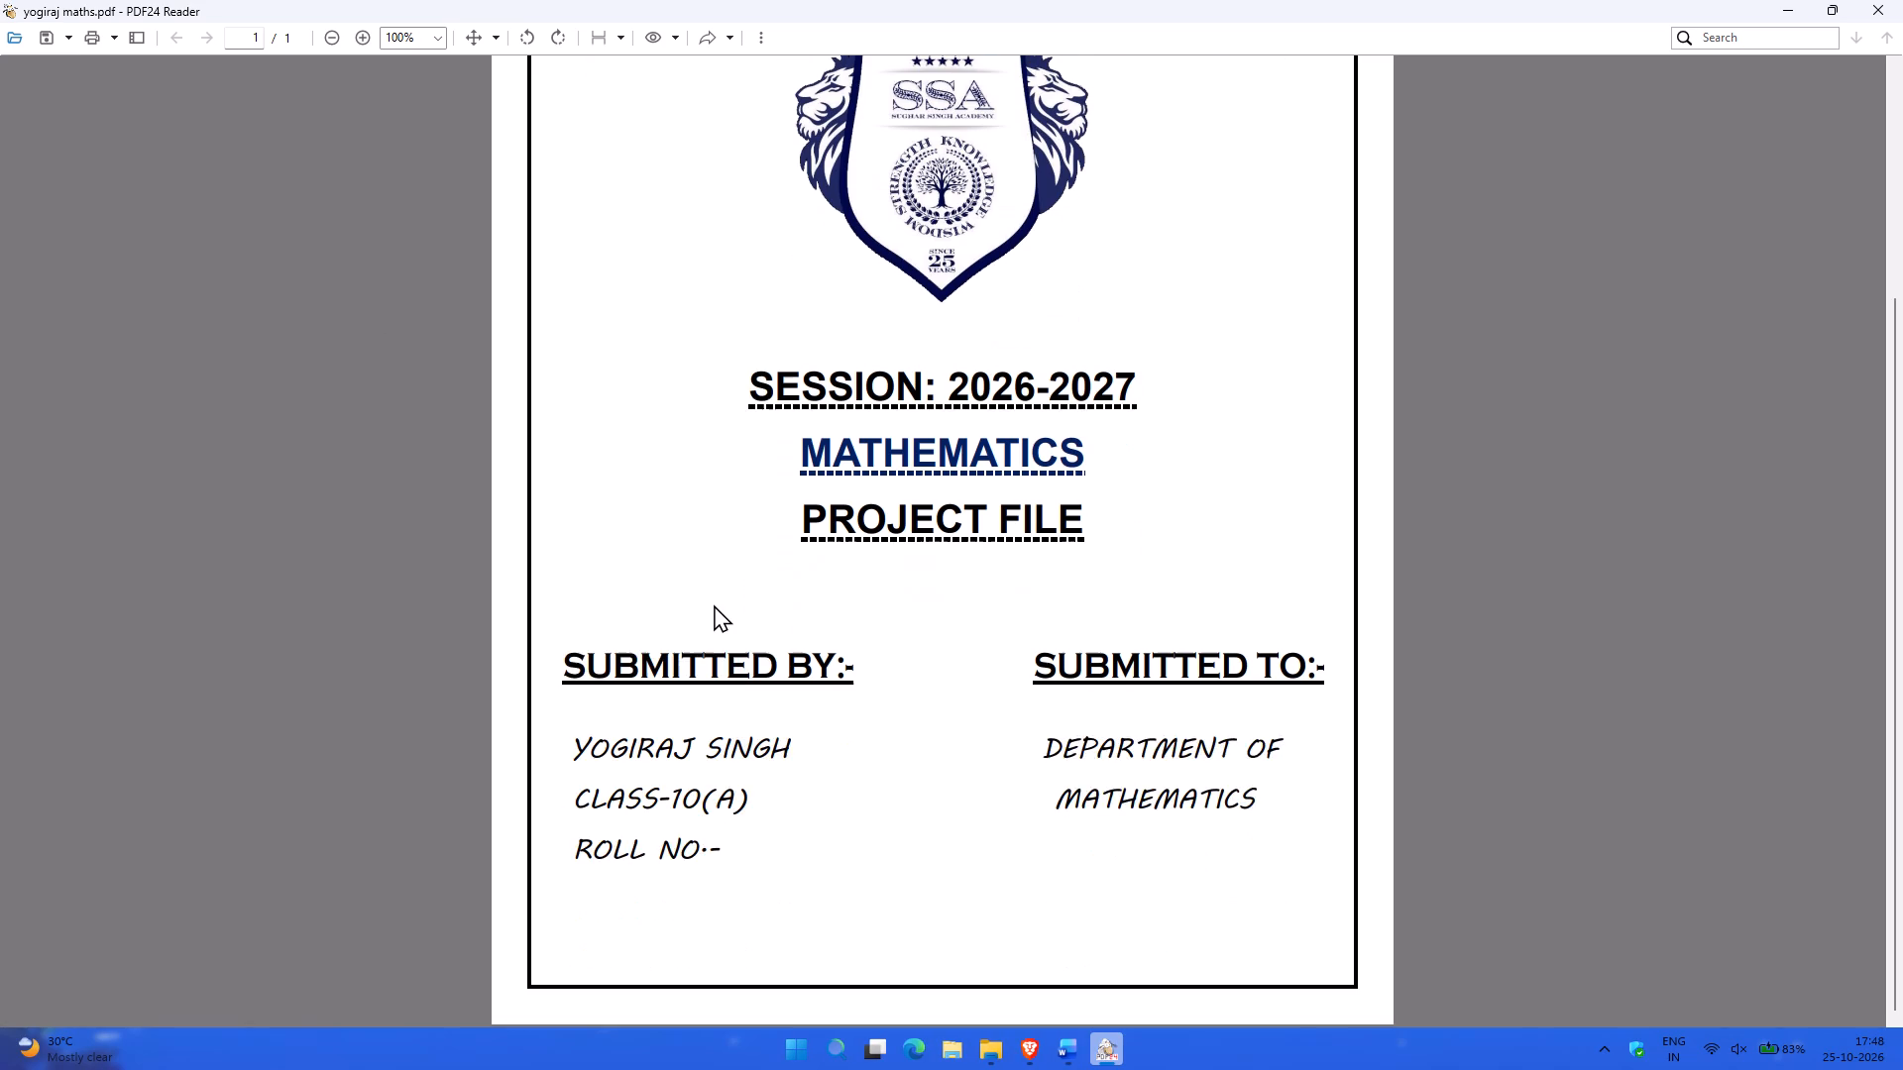
scroll(714, 604, "up", 1)
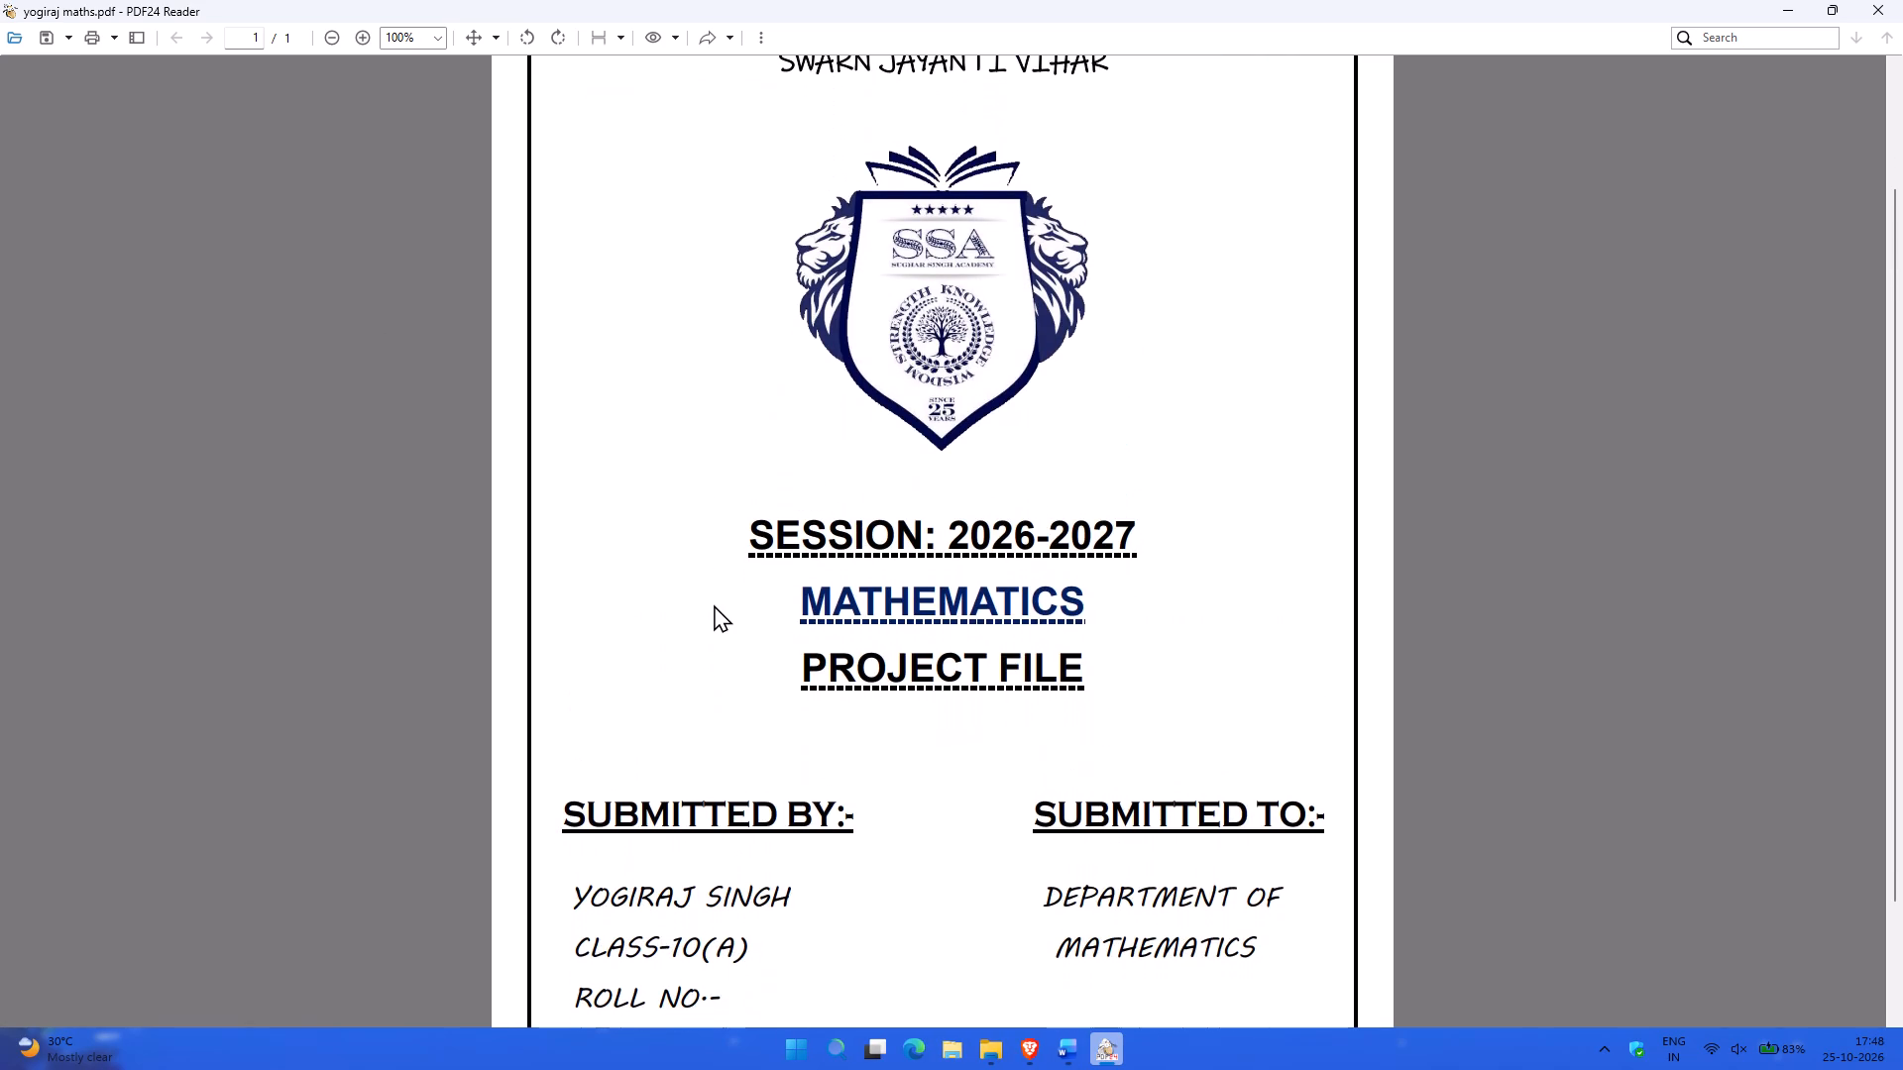
scroll(714, 604, "up", 5)
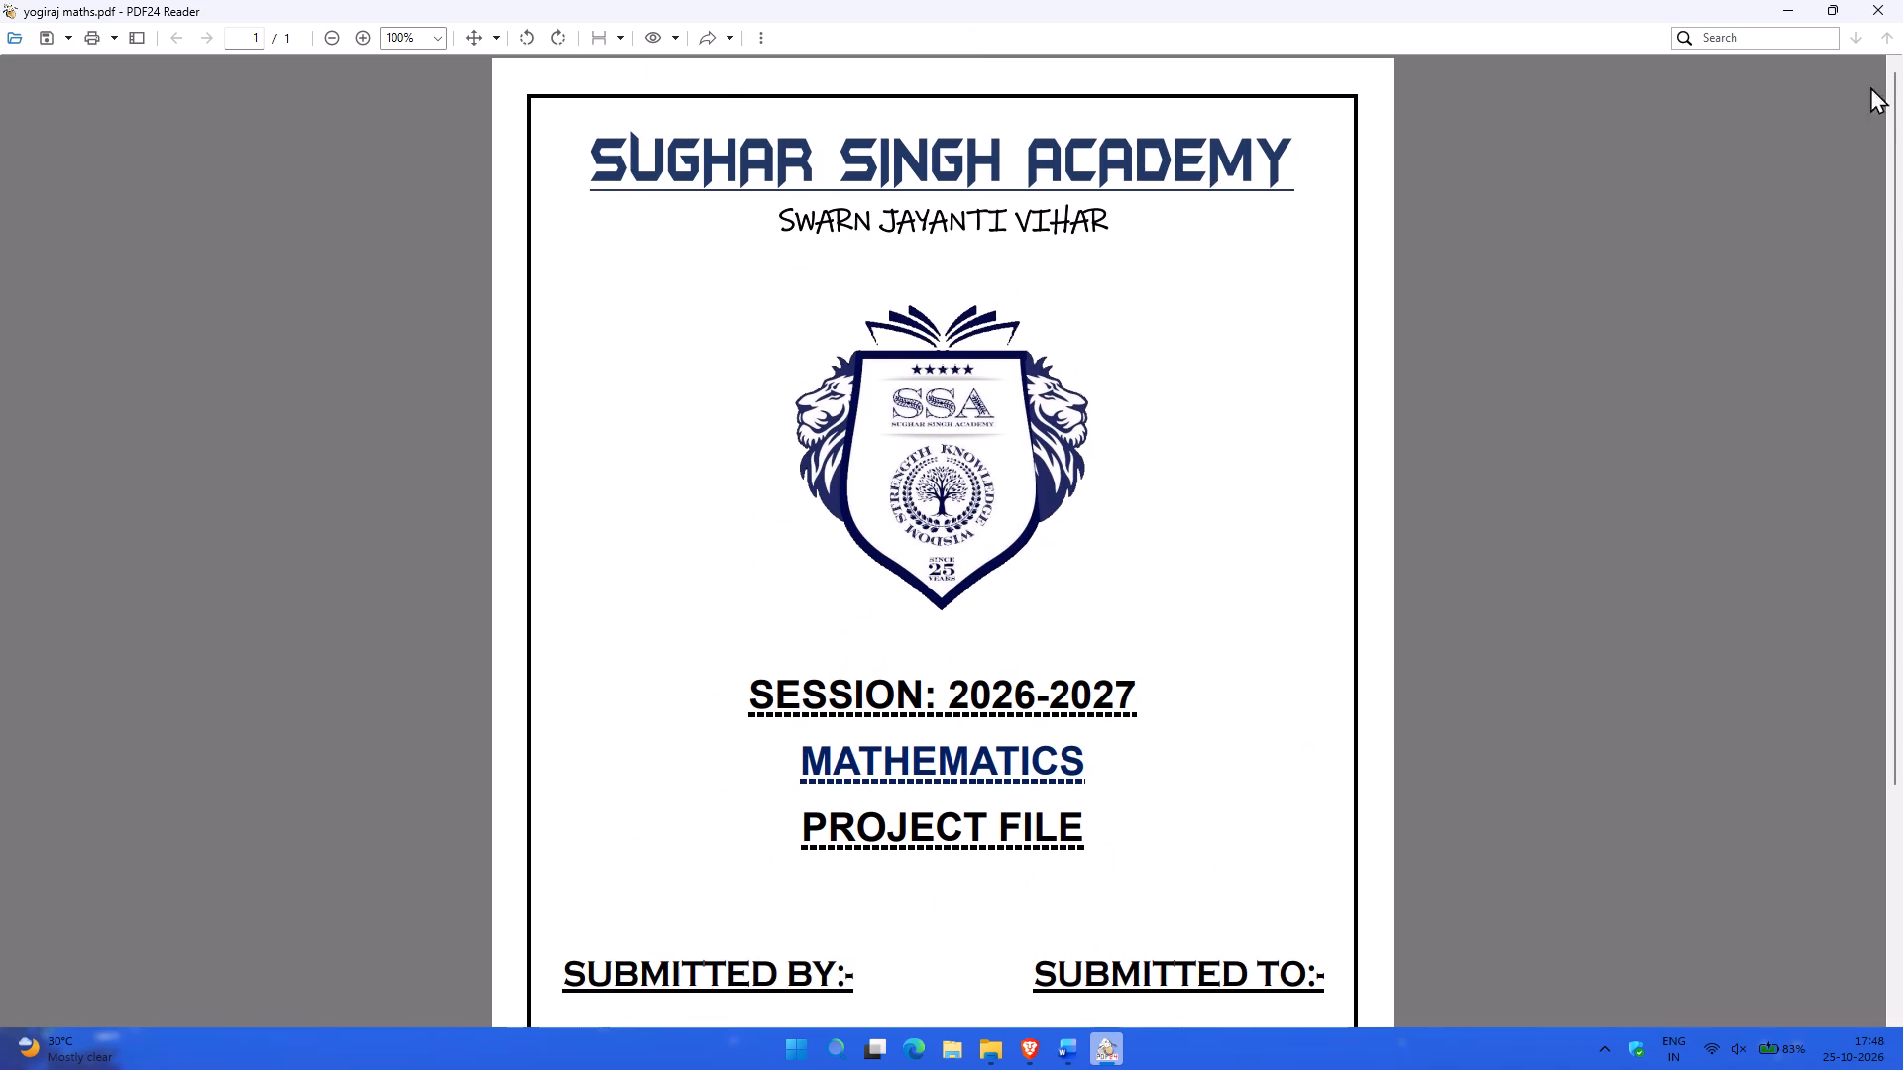
left_click(1902, 0)
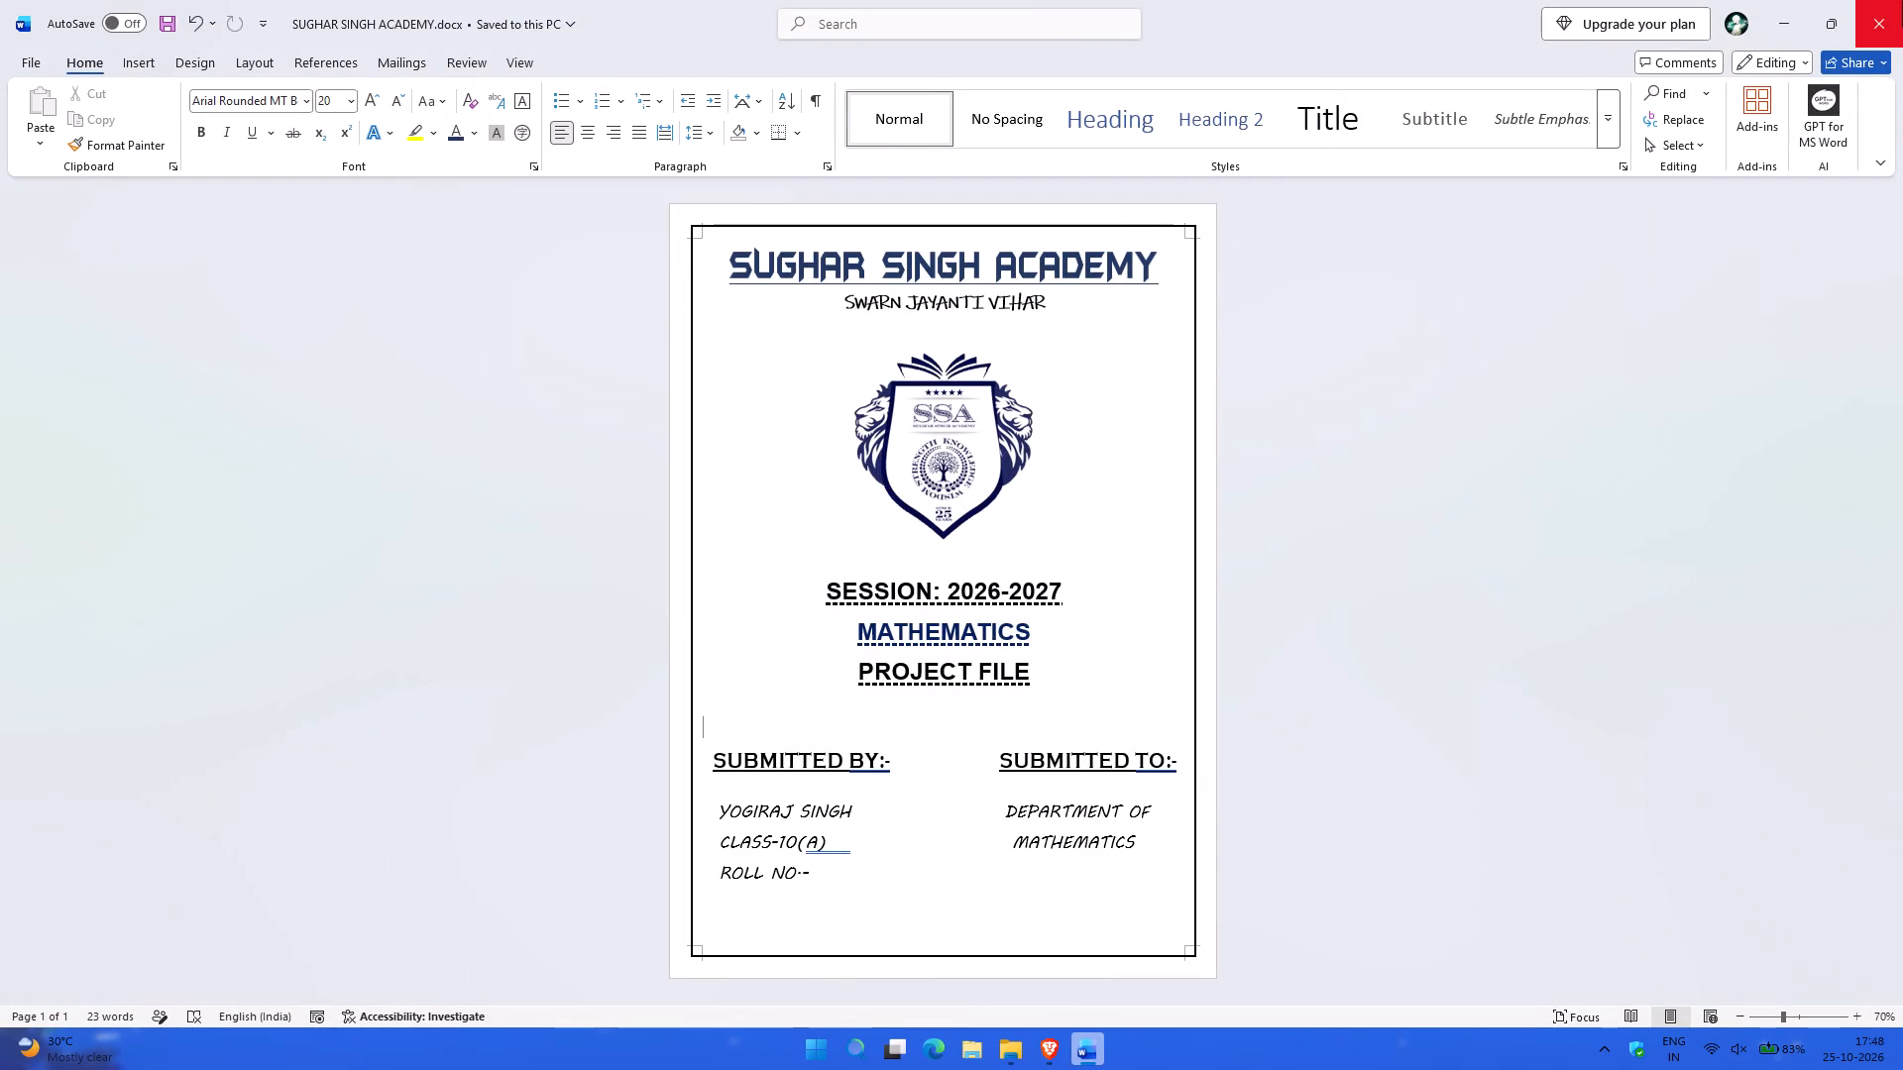
Close the cover page document in Word.
left_click(1902, 0)
Switch to the Downloads folder in File Explorer and bring the newest files into view.
left_click(1015, 1052)
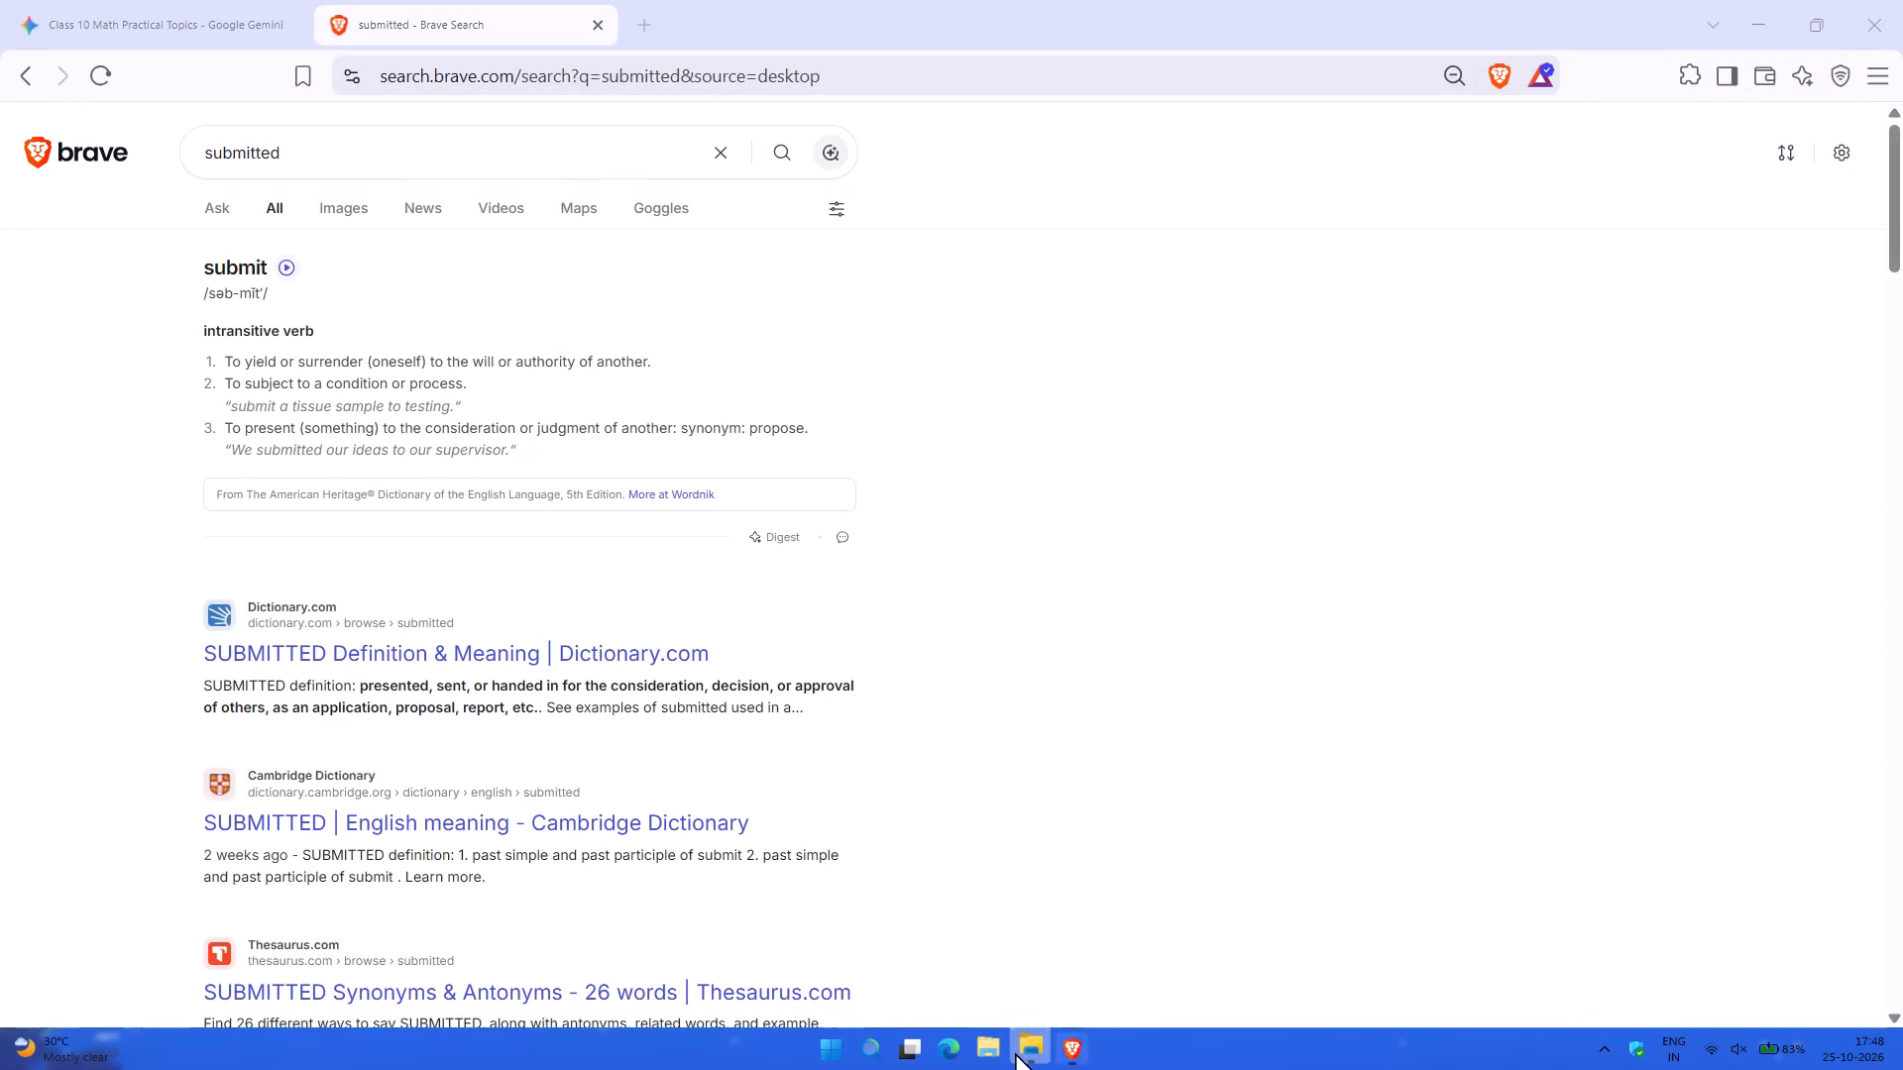
scroll(346, 293, "up", 11)
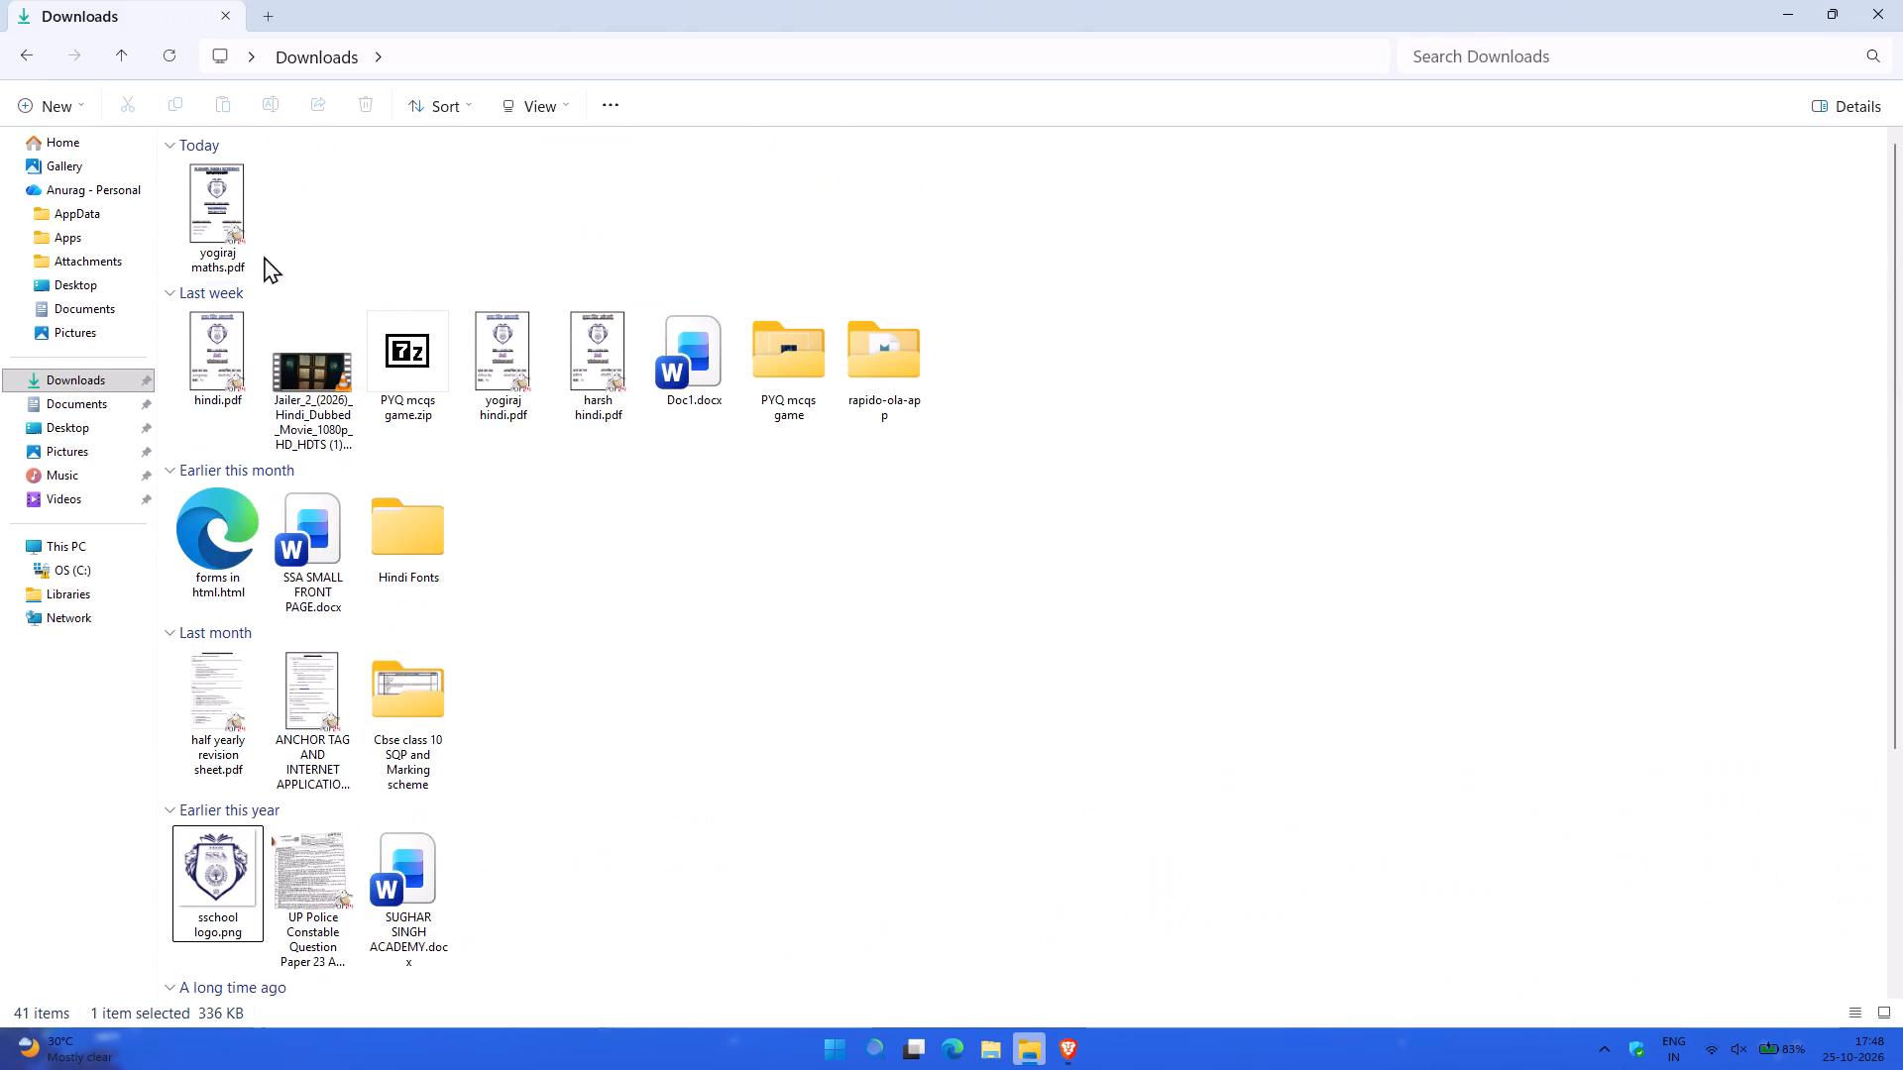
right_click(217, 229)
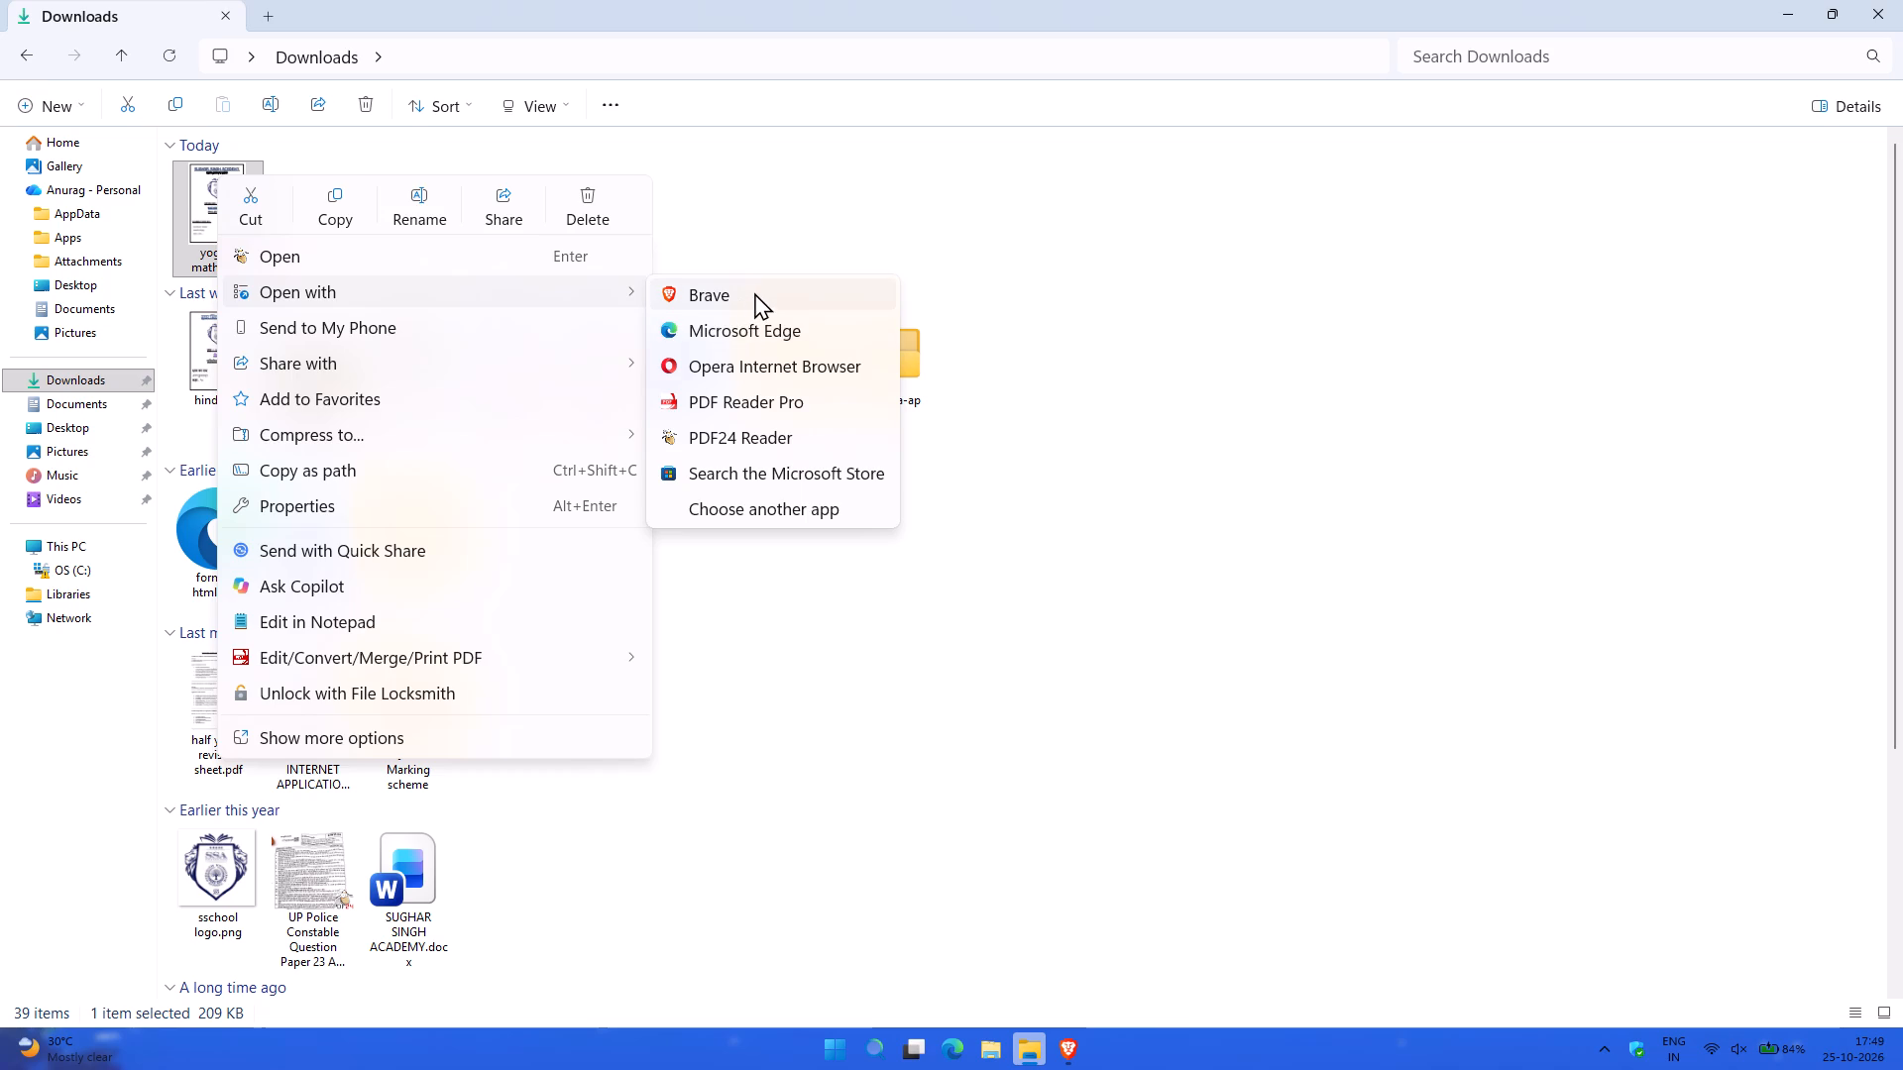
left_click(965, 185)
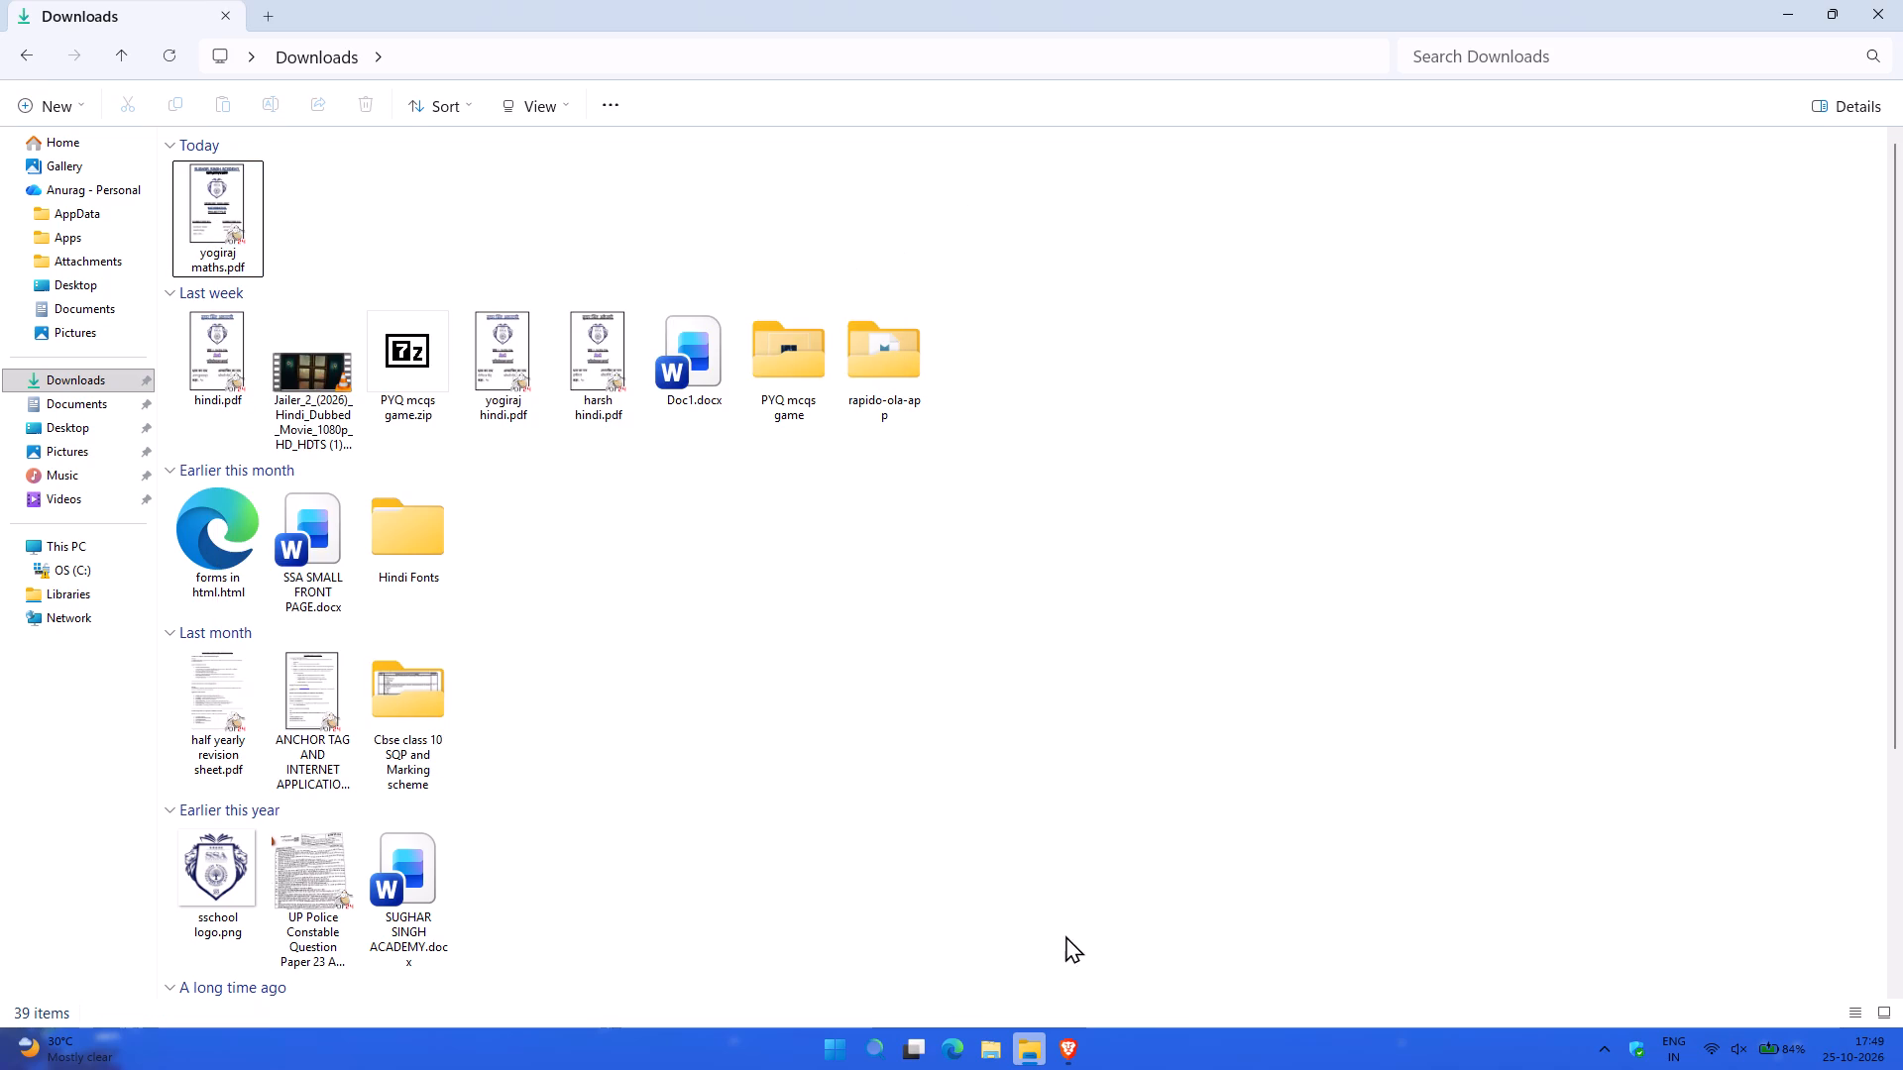
Switch to the Brave browser and replace the existing web search with a search for whatsapp.
left_click(1058, 1067)
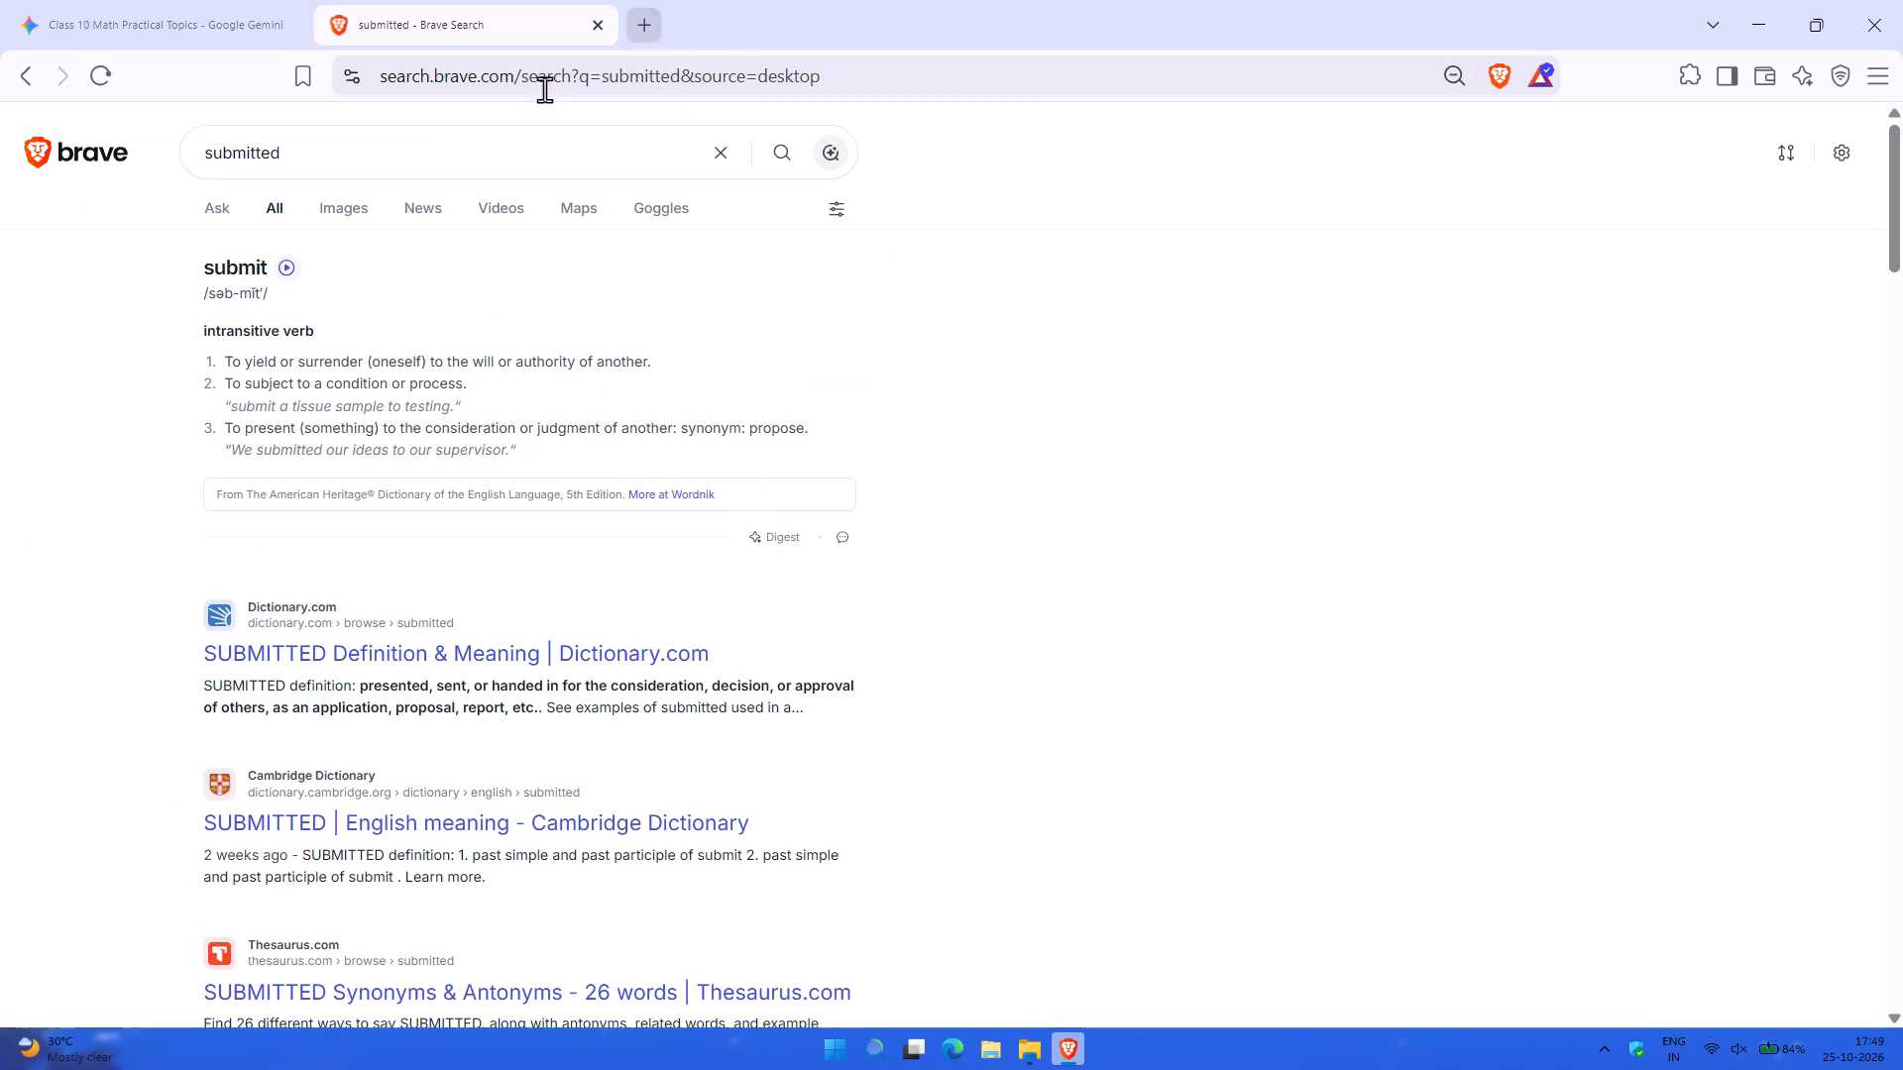
left_click_drag(370, 151, 0, 298)
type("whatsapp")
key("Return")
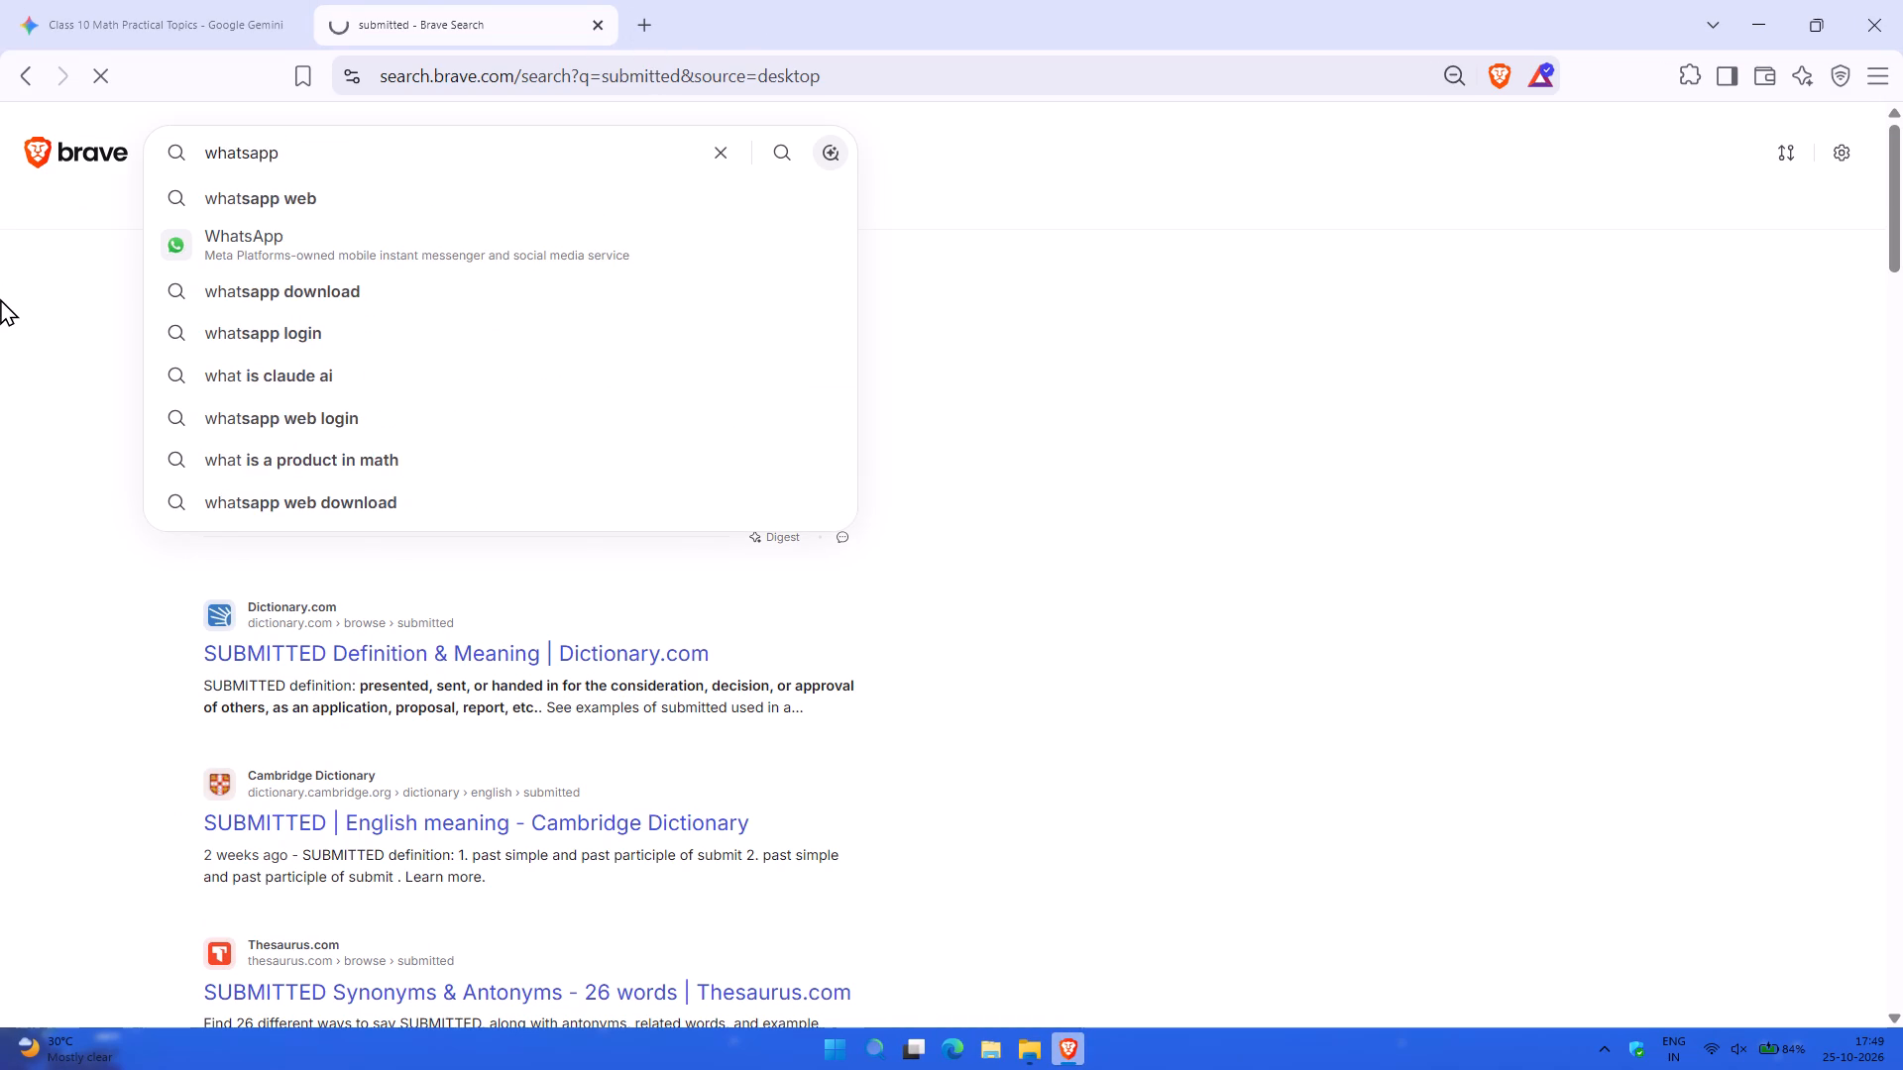